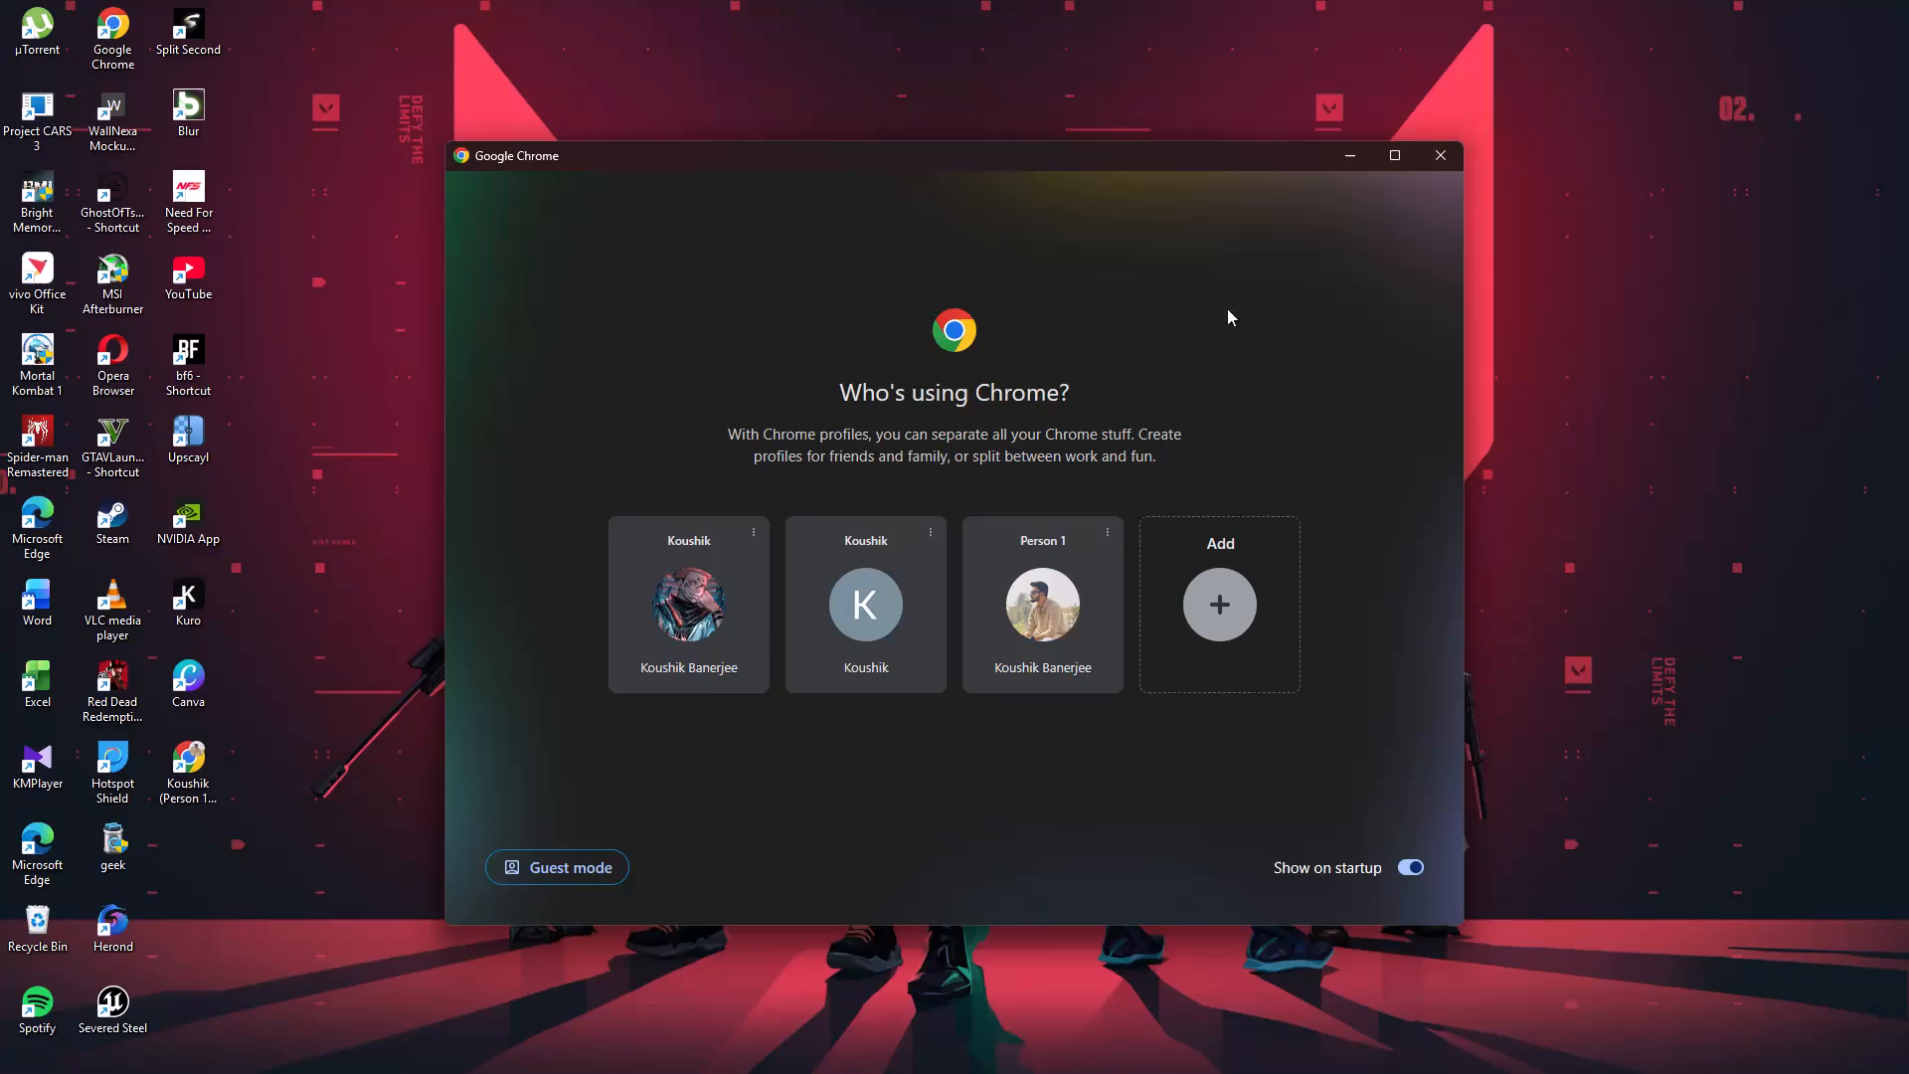
Open the Person 1 browser profile and go to etsy.com.
left_click(1055, 626)
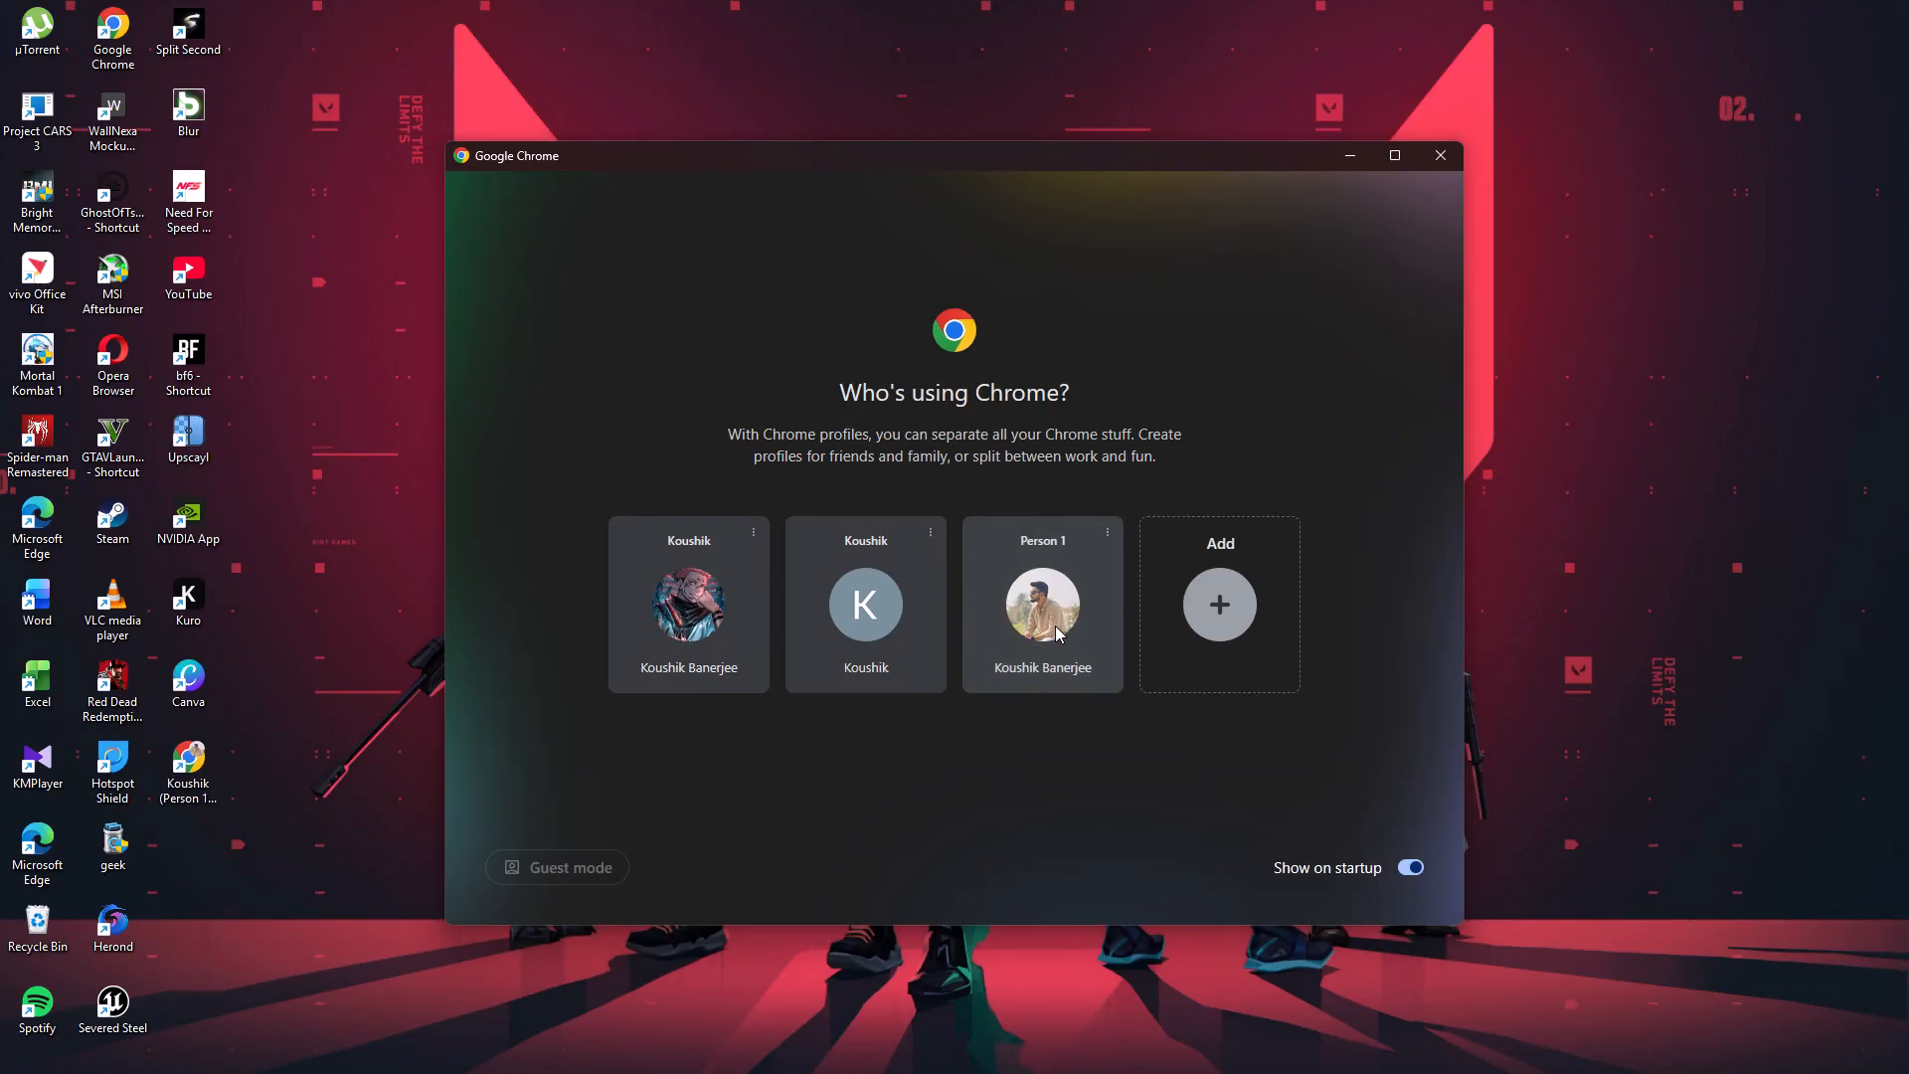
left_click(947, 66)
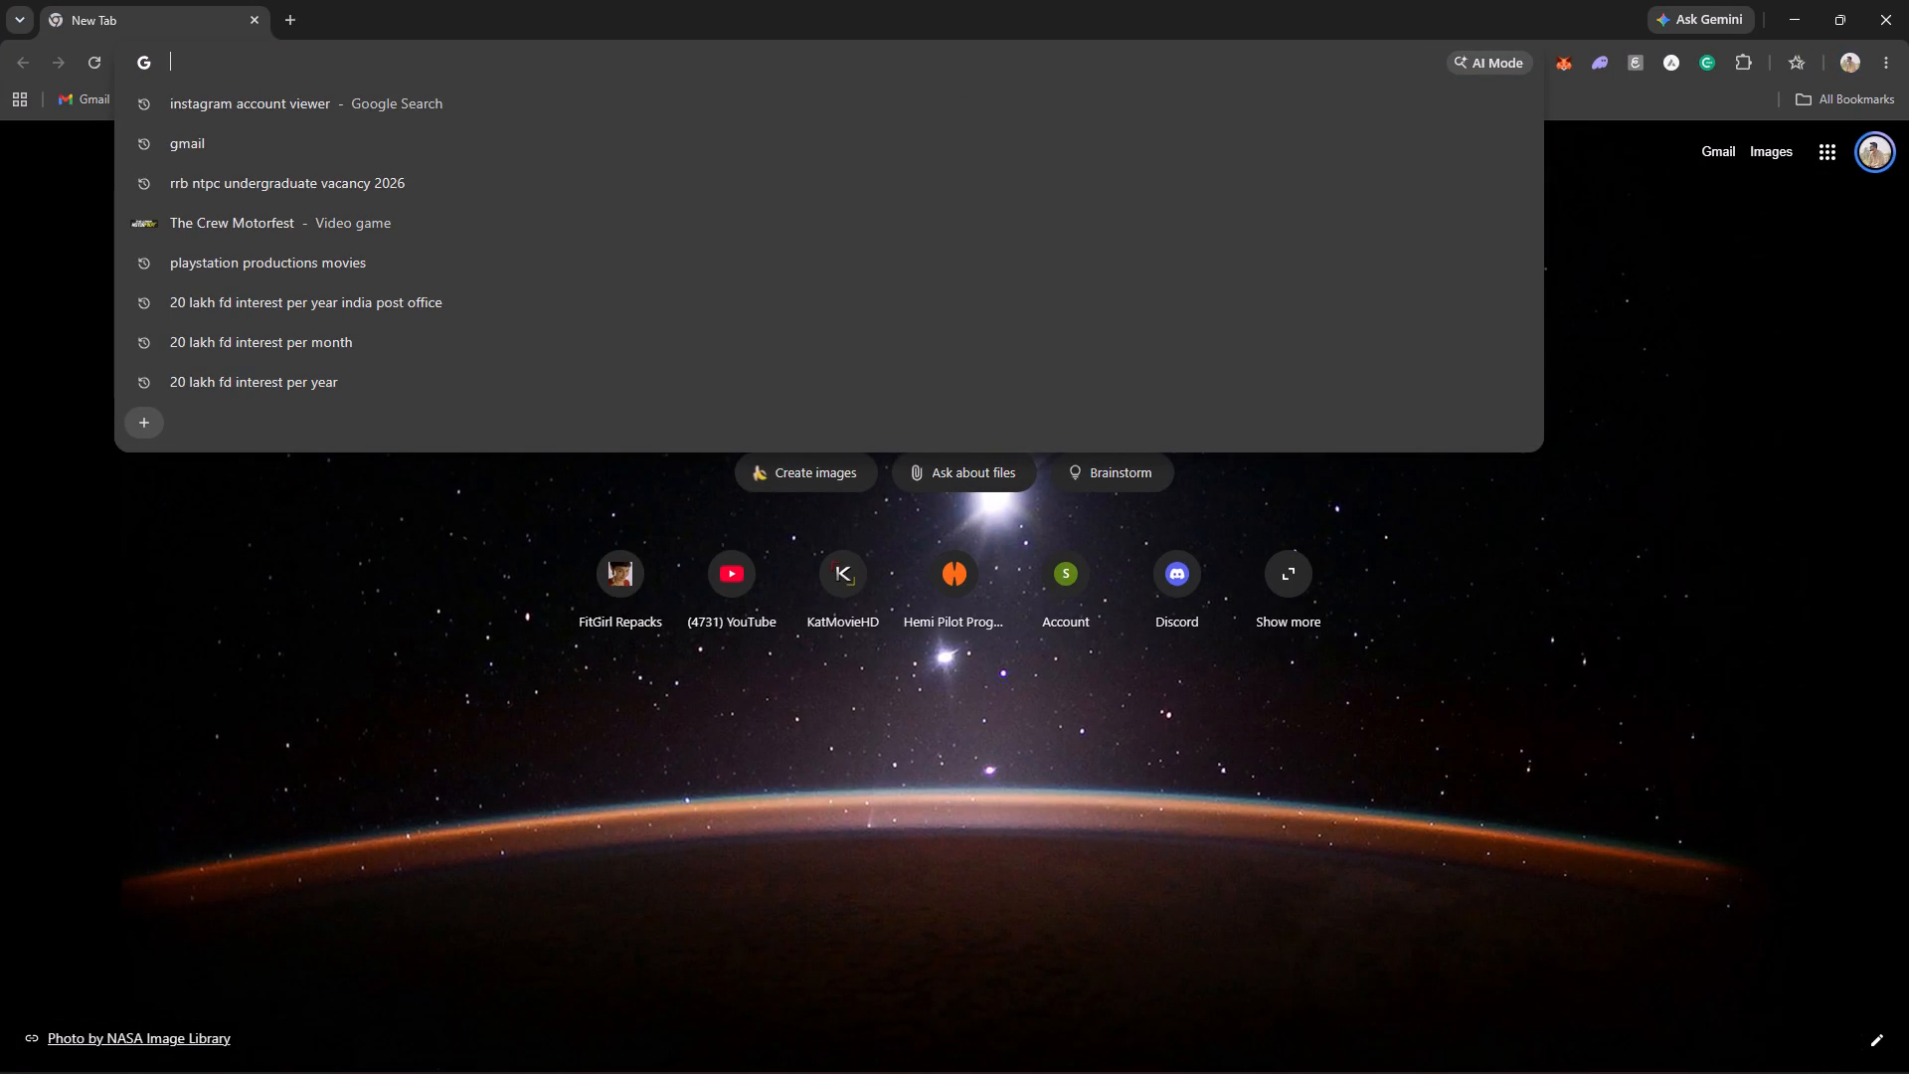
type("et")
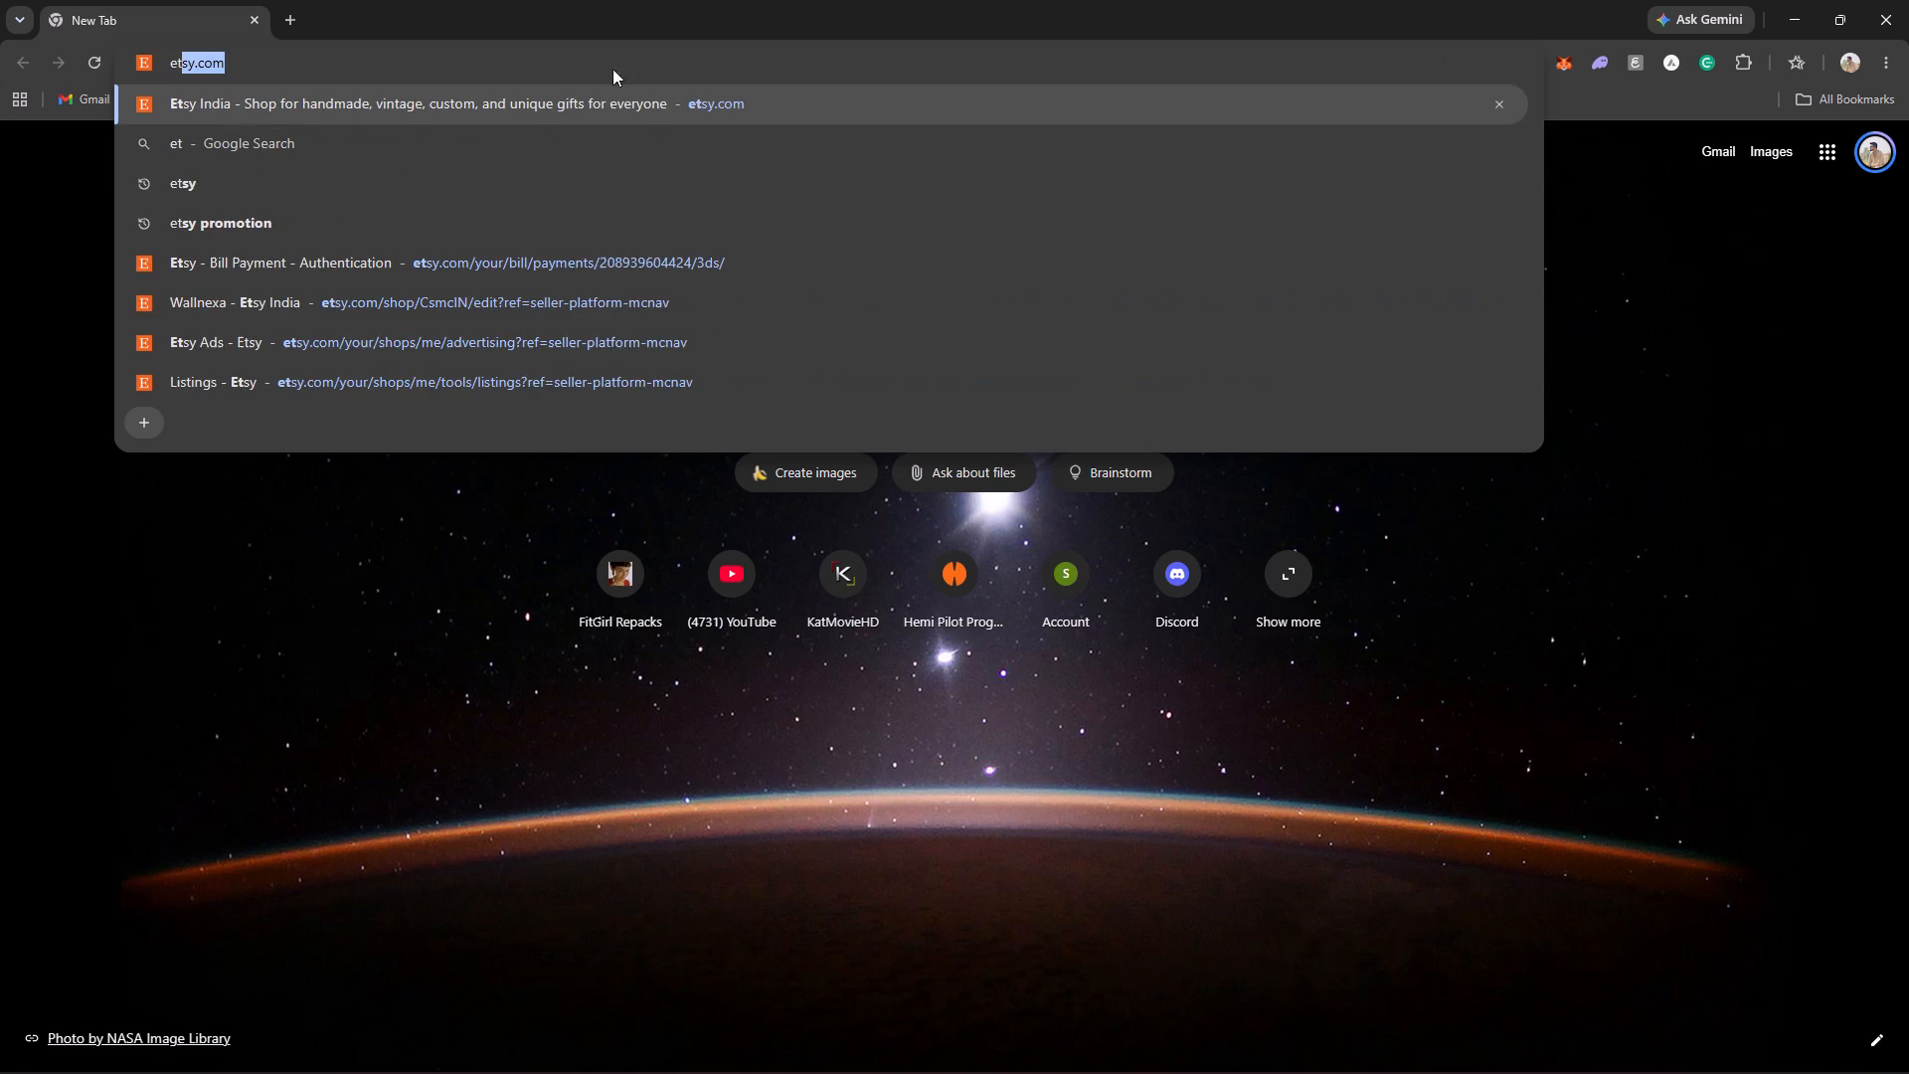
left_click(606, 106)
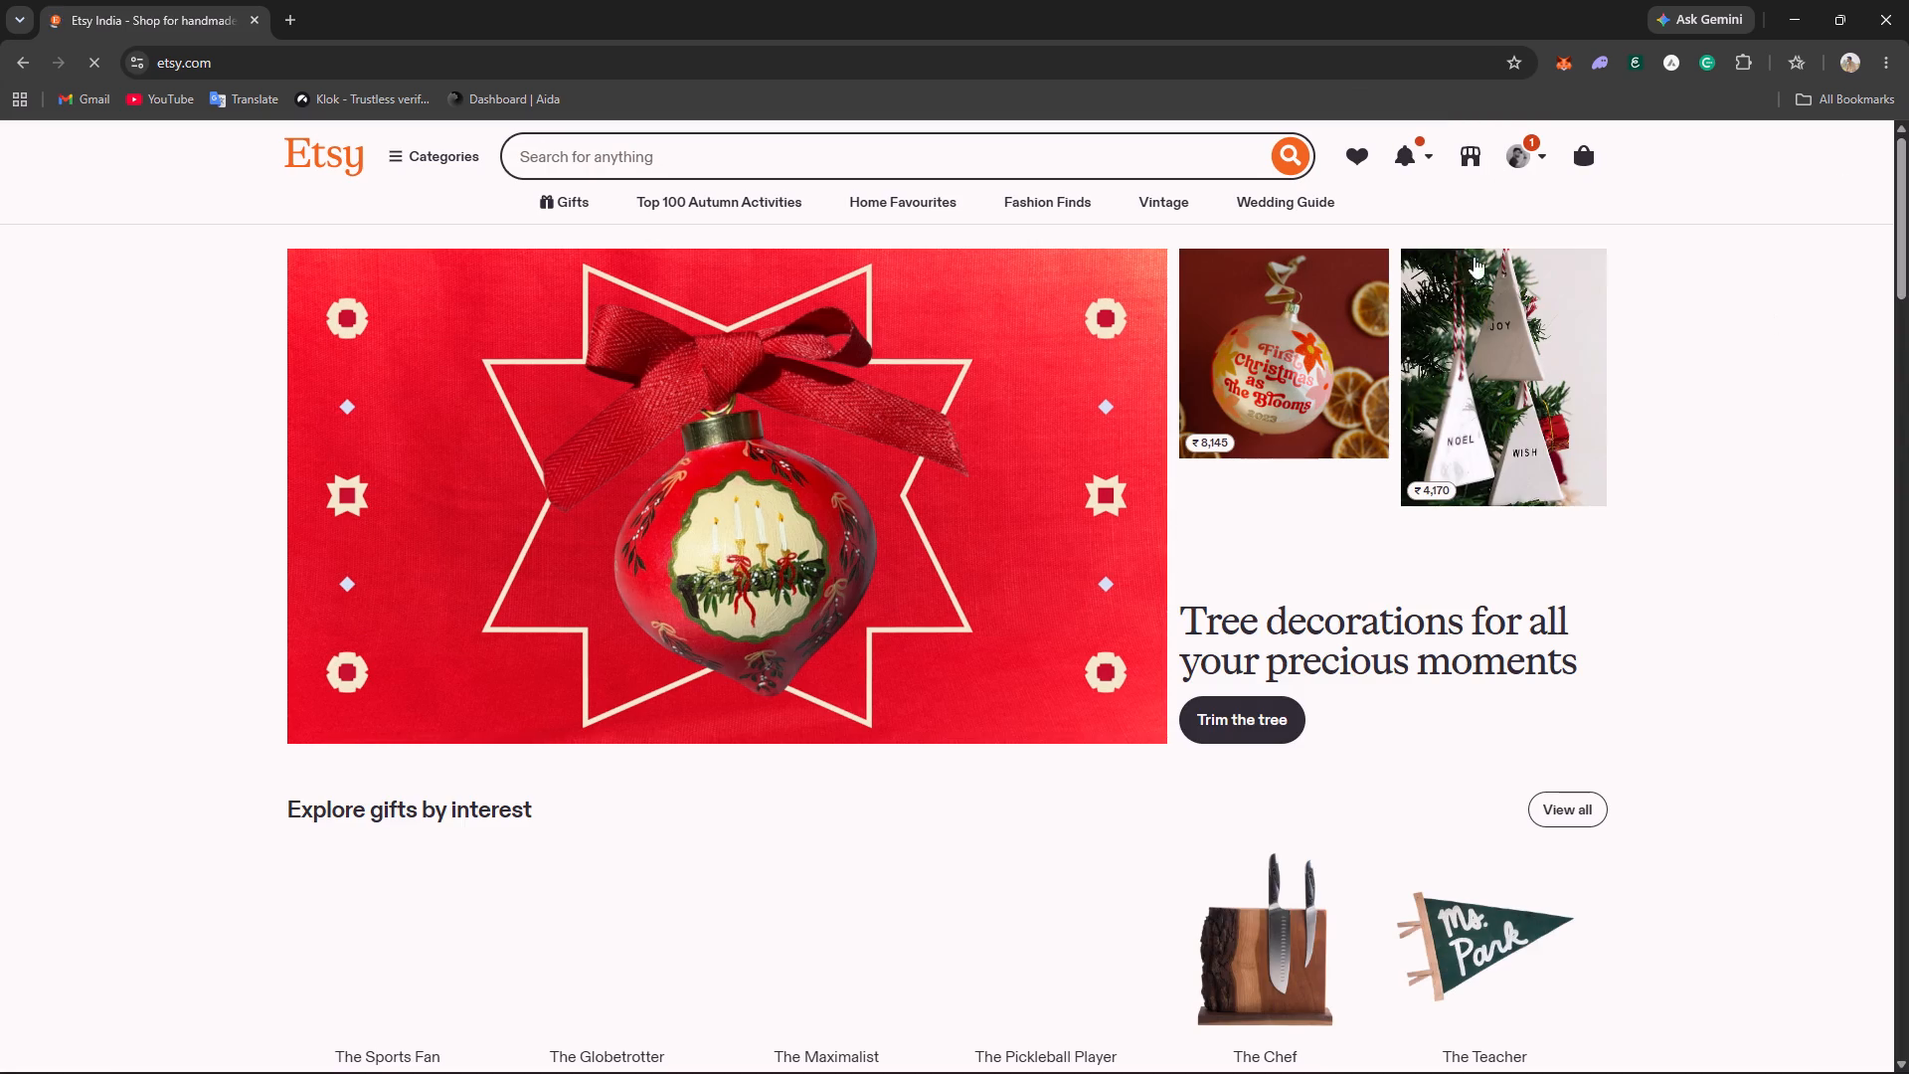
Open the Listings page in the shop's Shop Manager.
left_click(1461, 158)
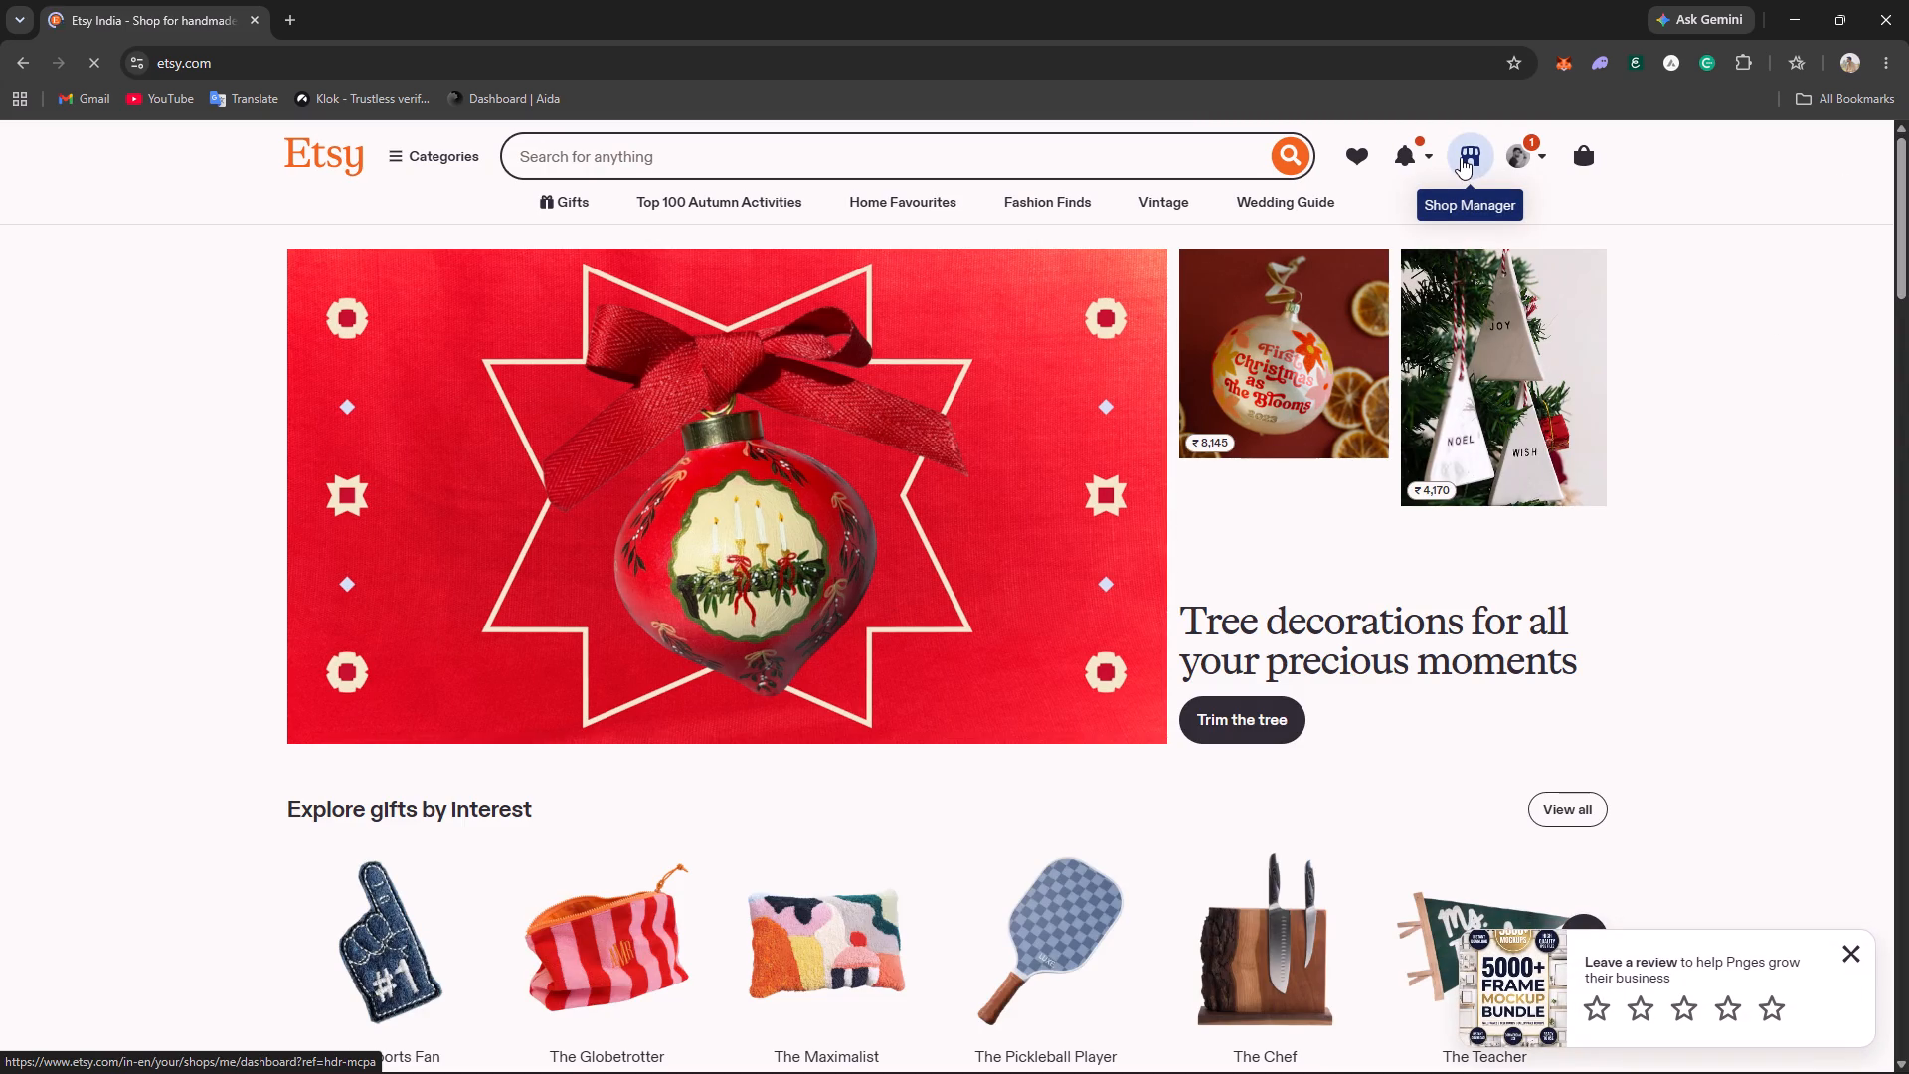
left_click(1850, 955)
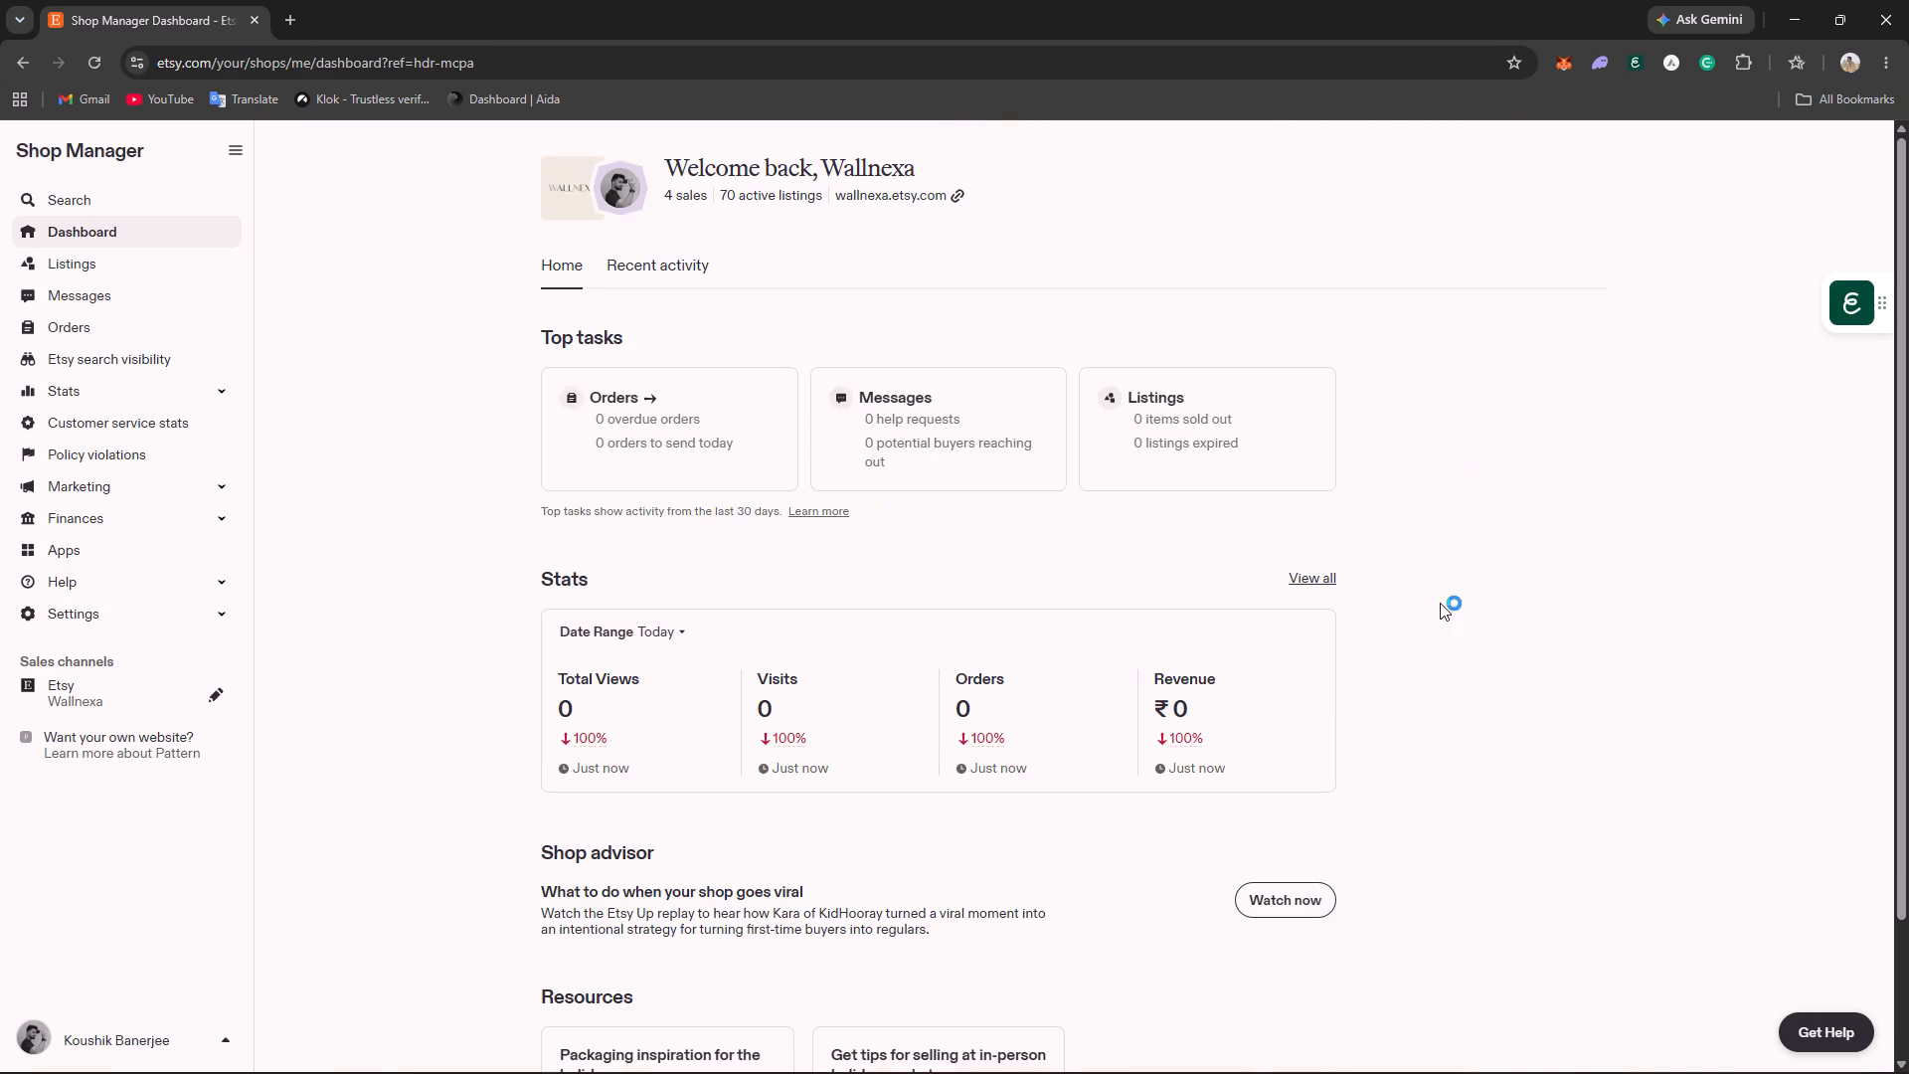
left_click(58, 260)
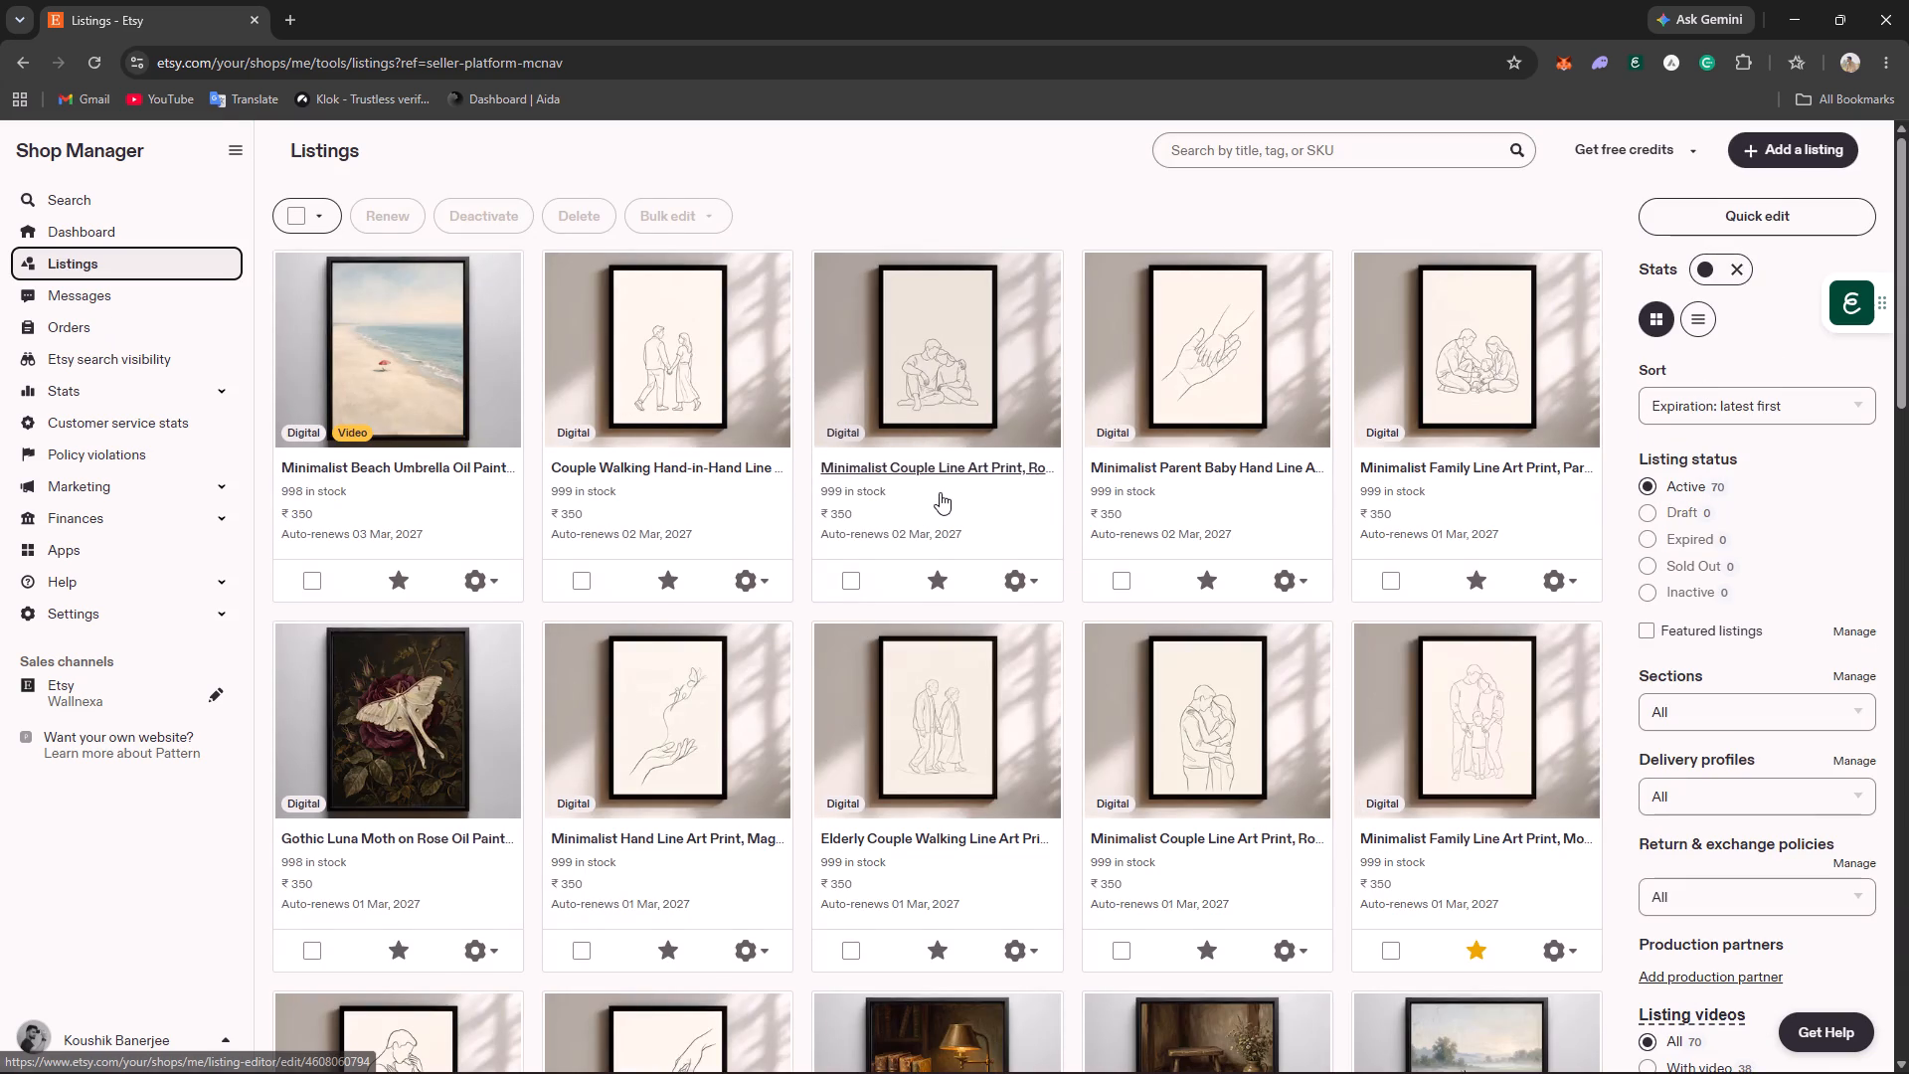
Look through the first page of active listings to review the artworks already on sale.
scroll(940, 492, "down", 2)
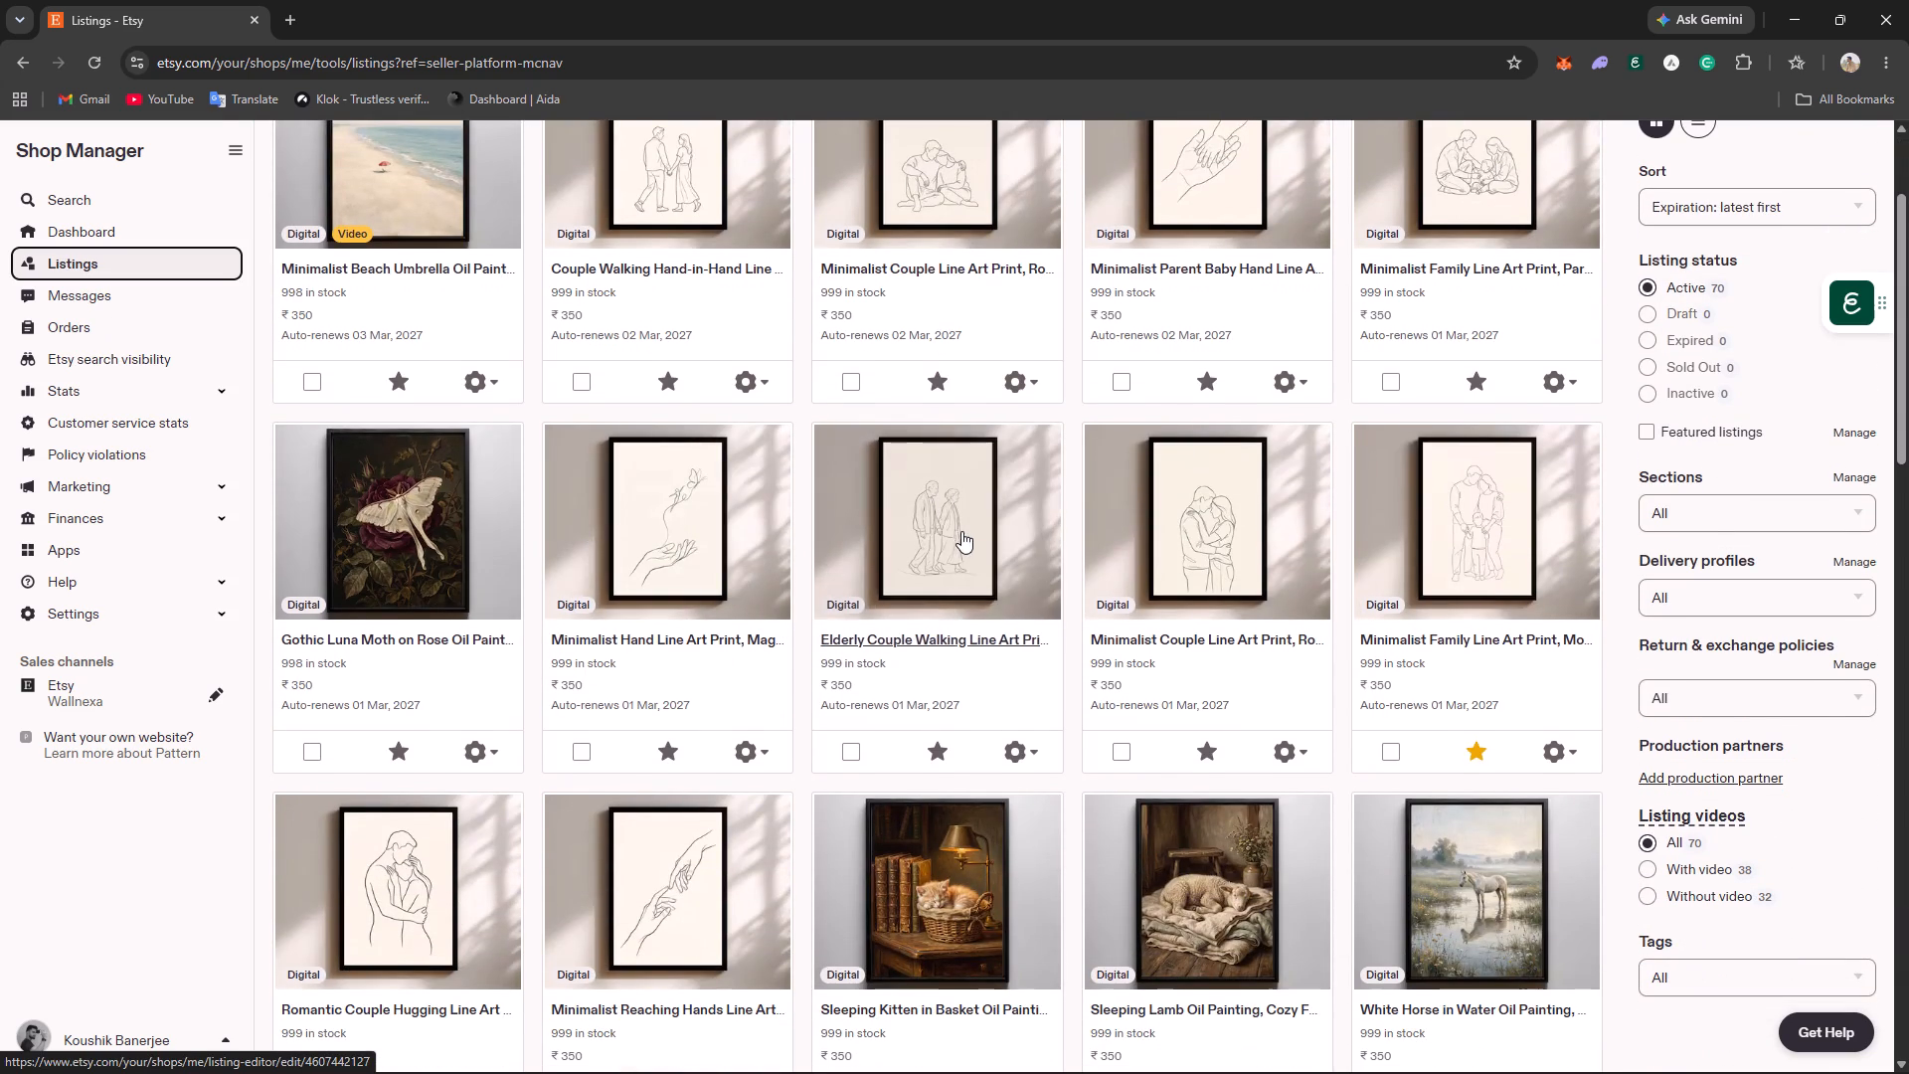
scroll(961, 531, "down", 5)
scroll(961, 527, "up", 7)
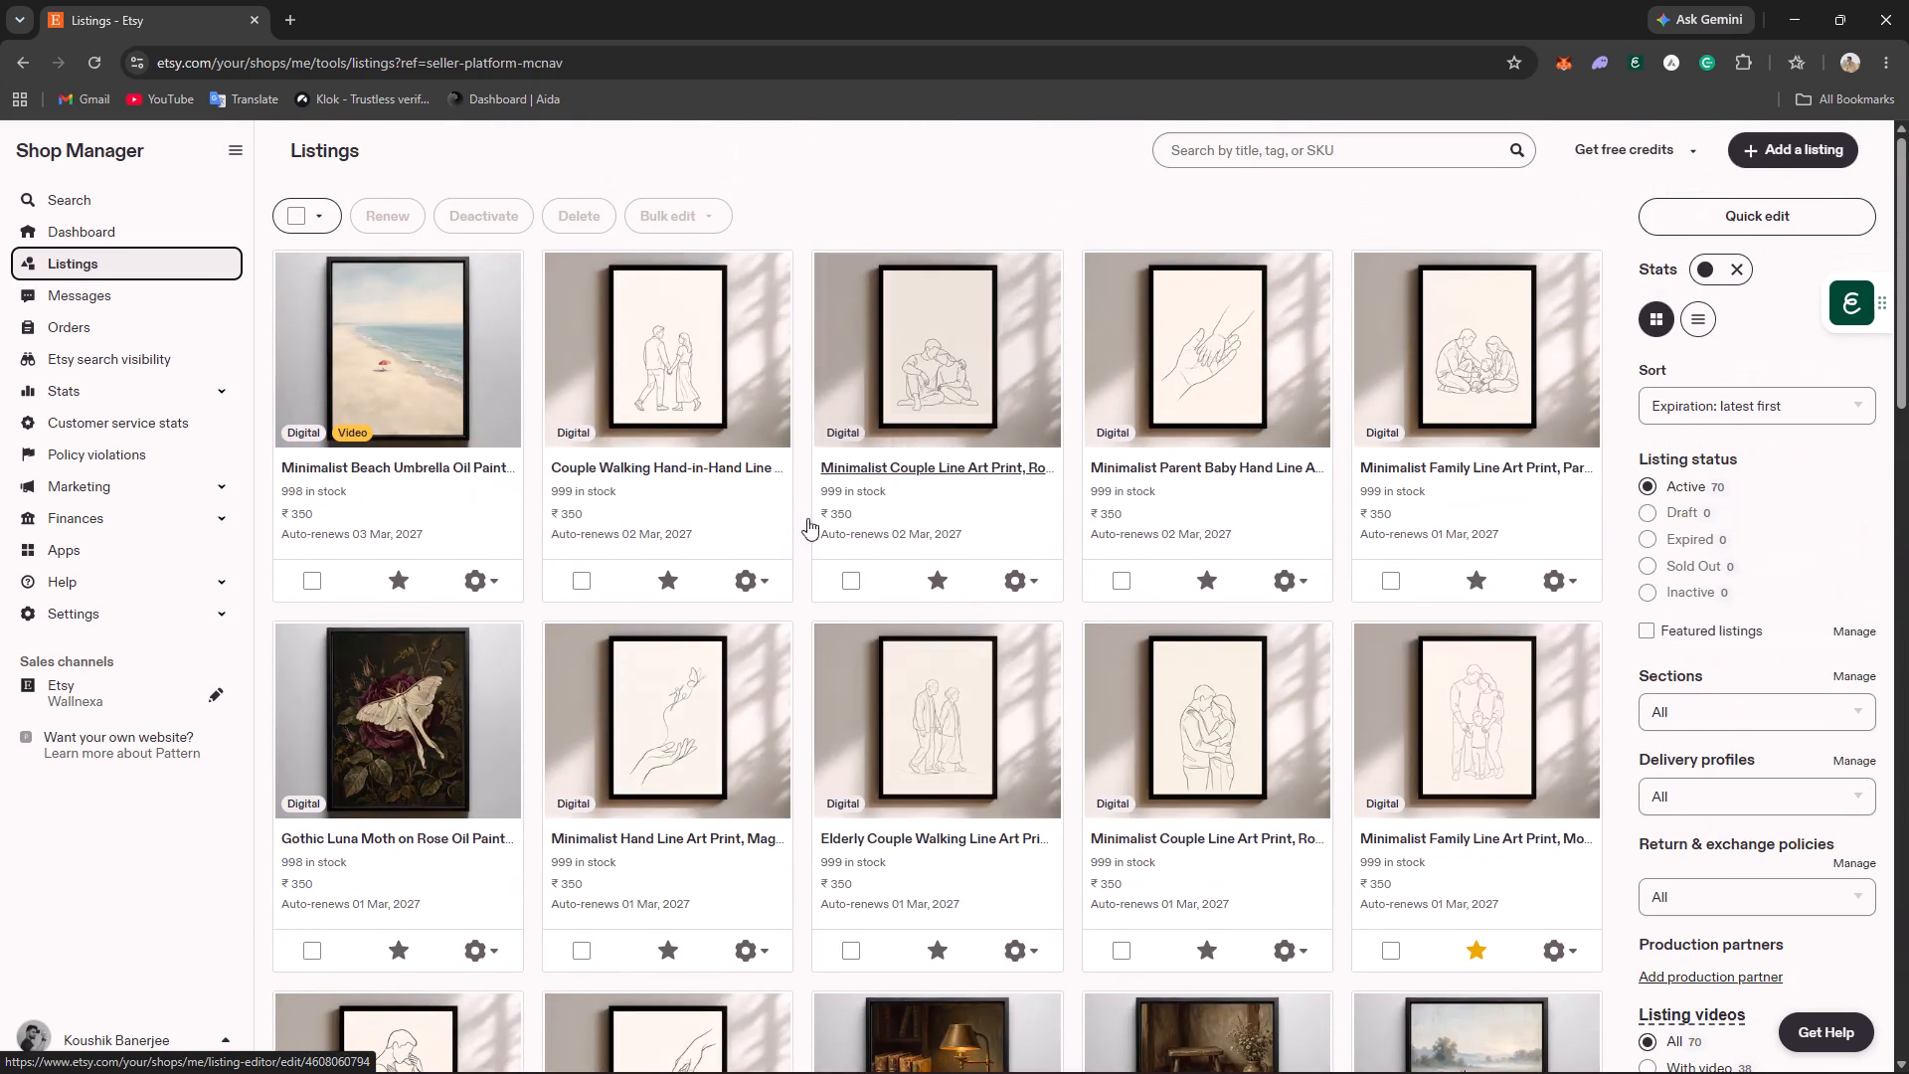
scroll(1156, 497, "down", 2)
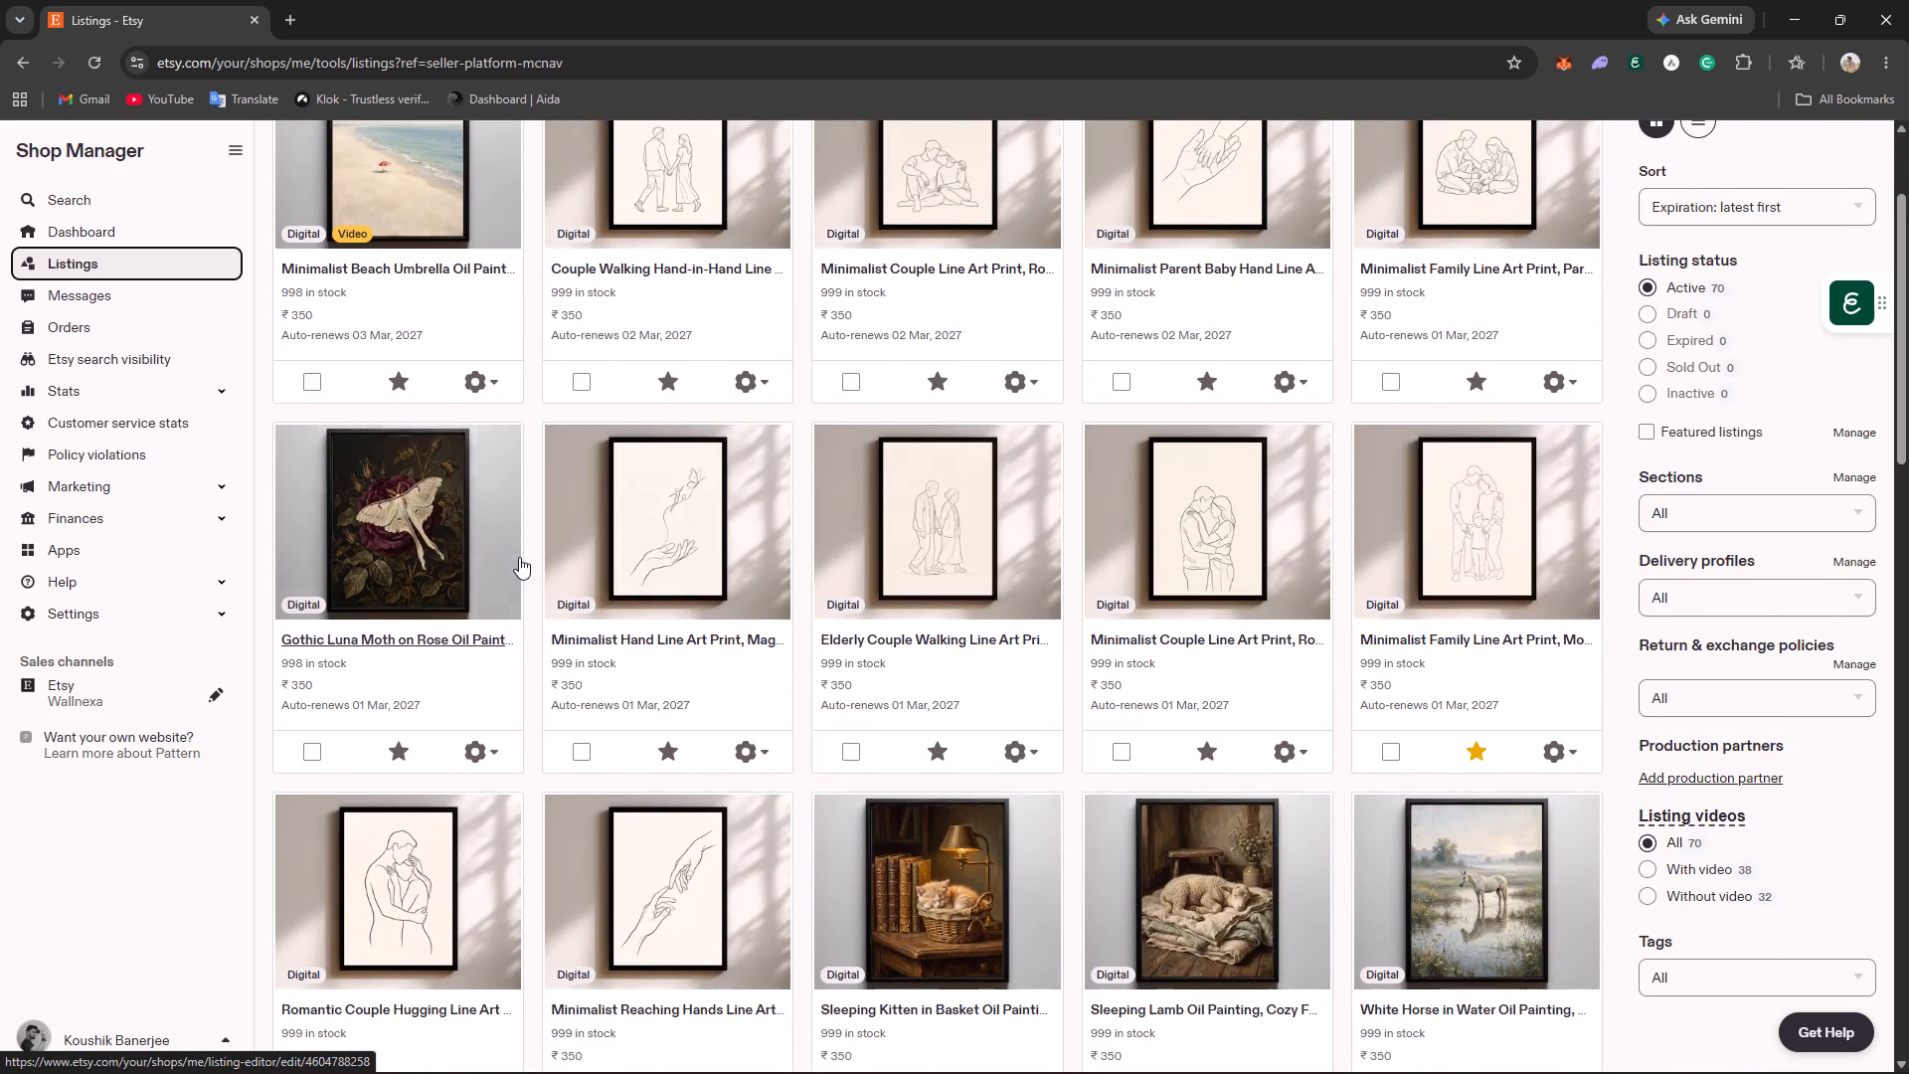
scroll(1028, 774, "down", 3)
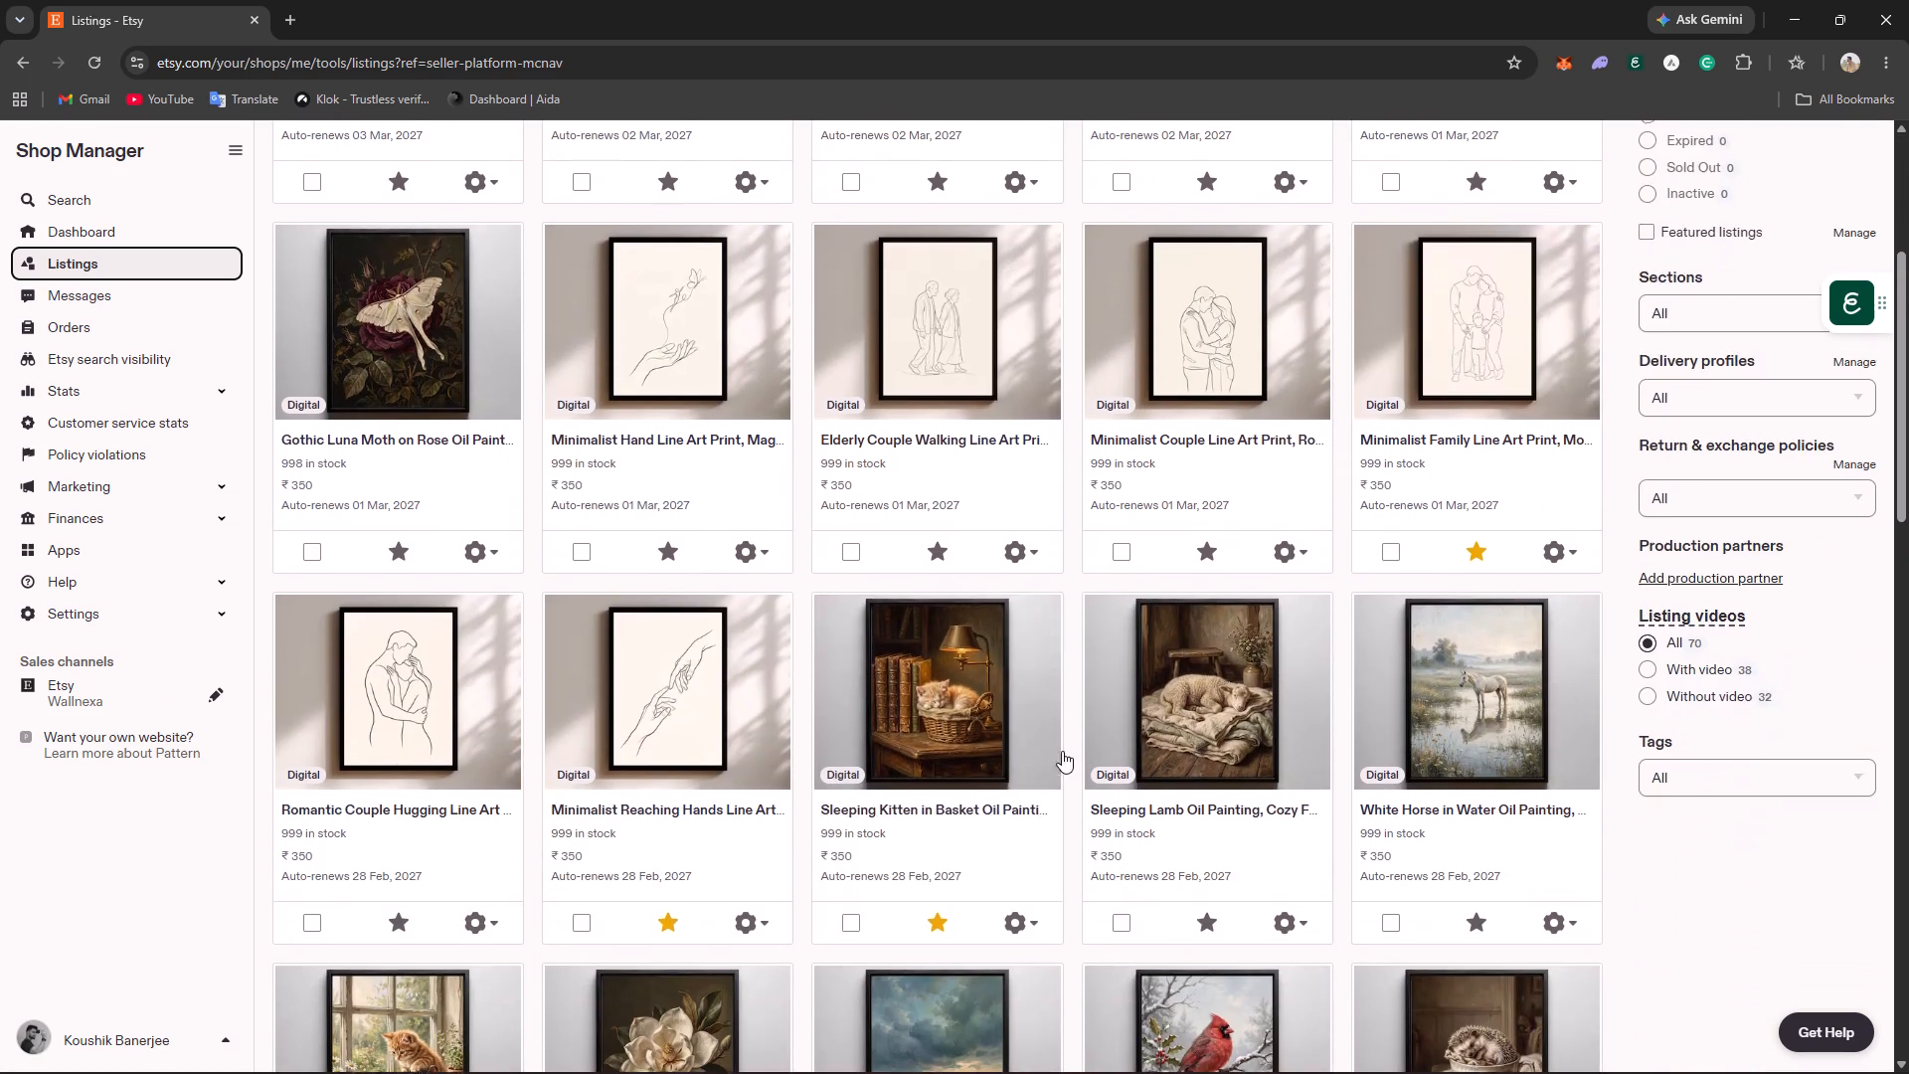
scroll(1062, 751, "down", 13)
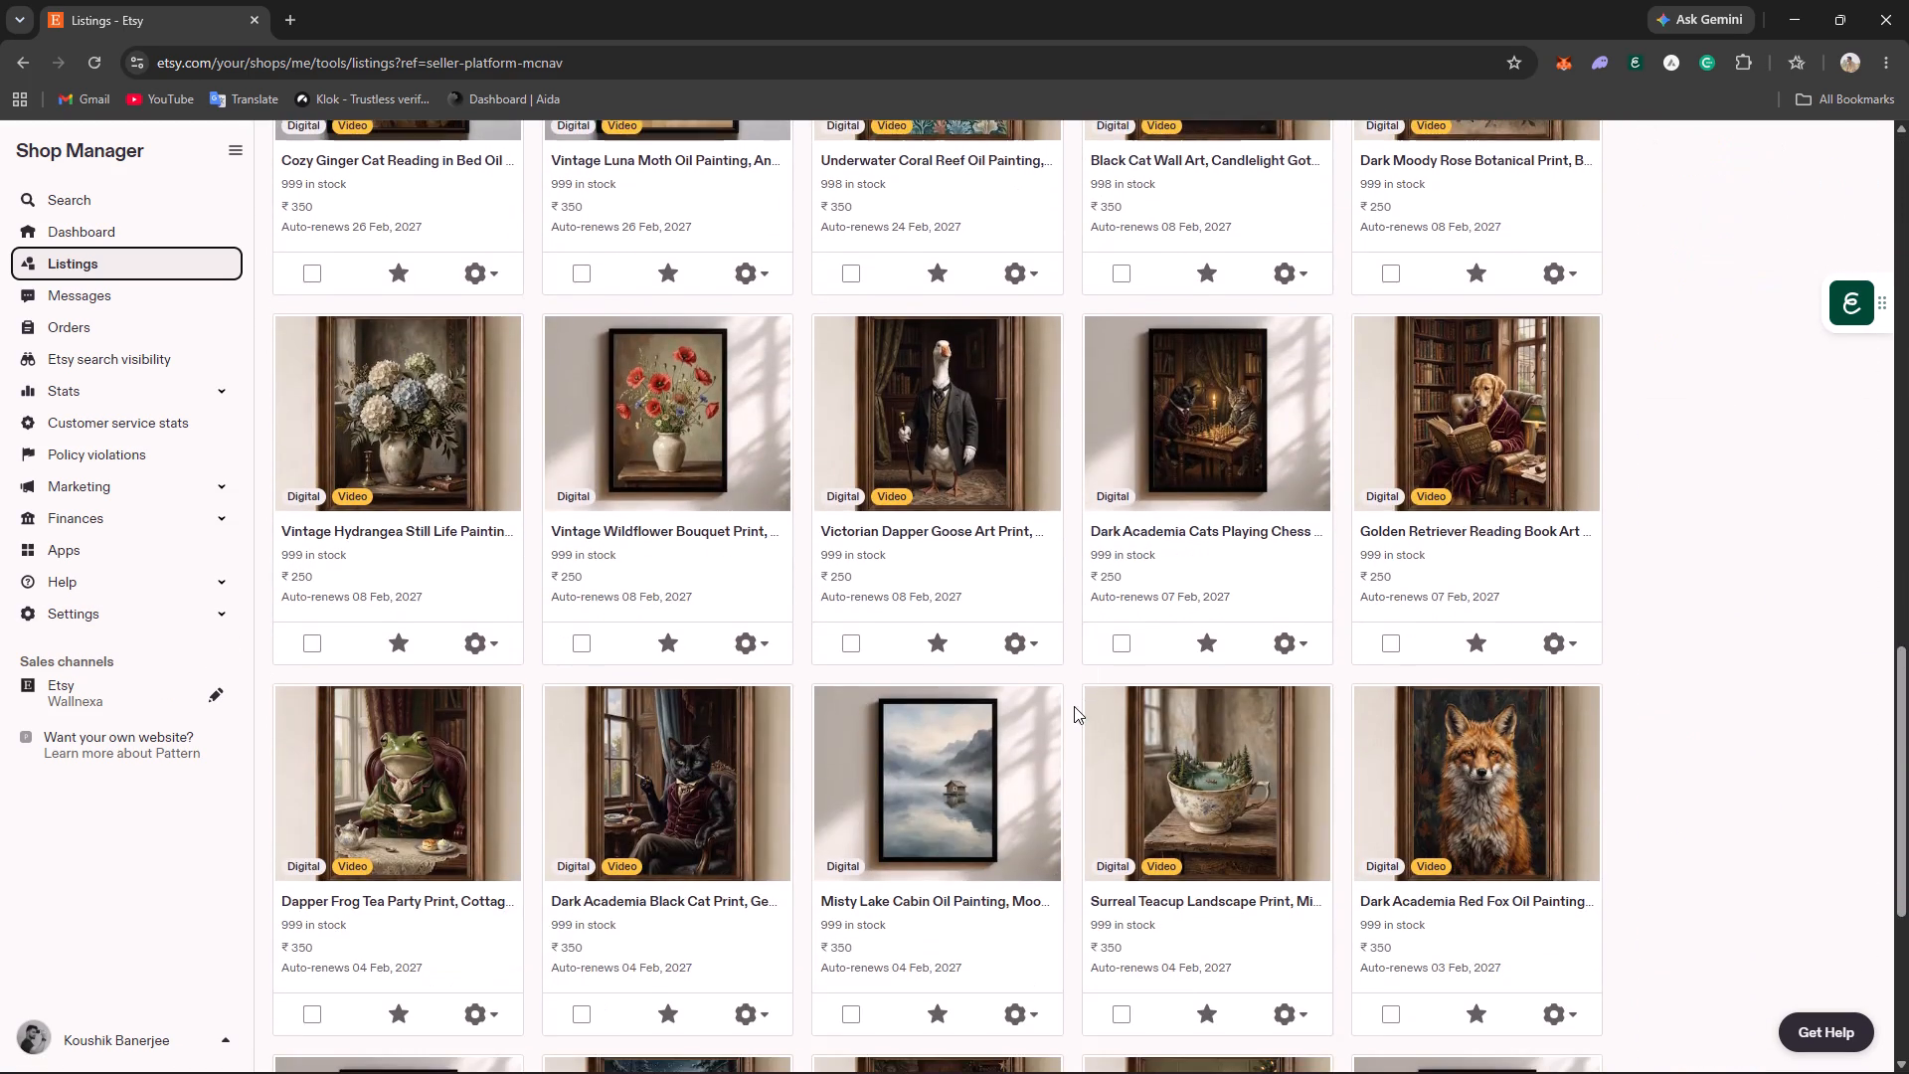
scroll(1080, 681, "down", 10)
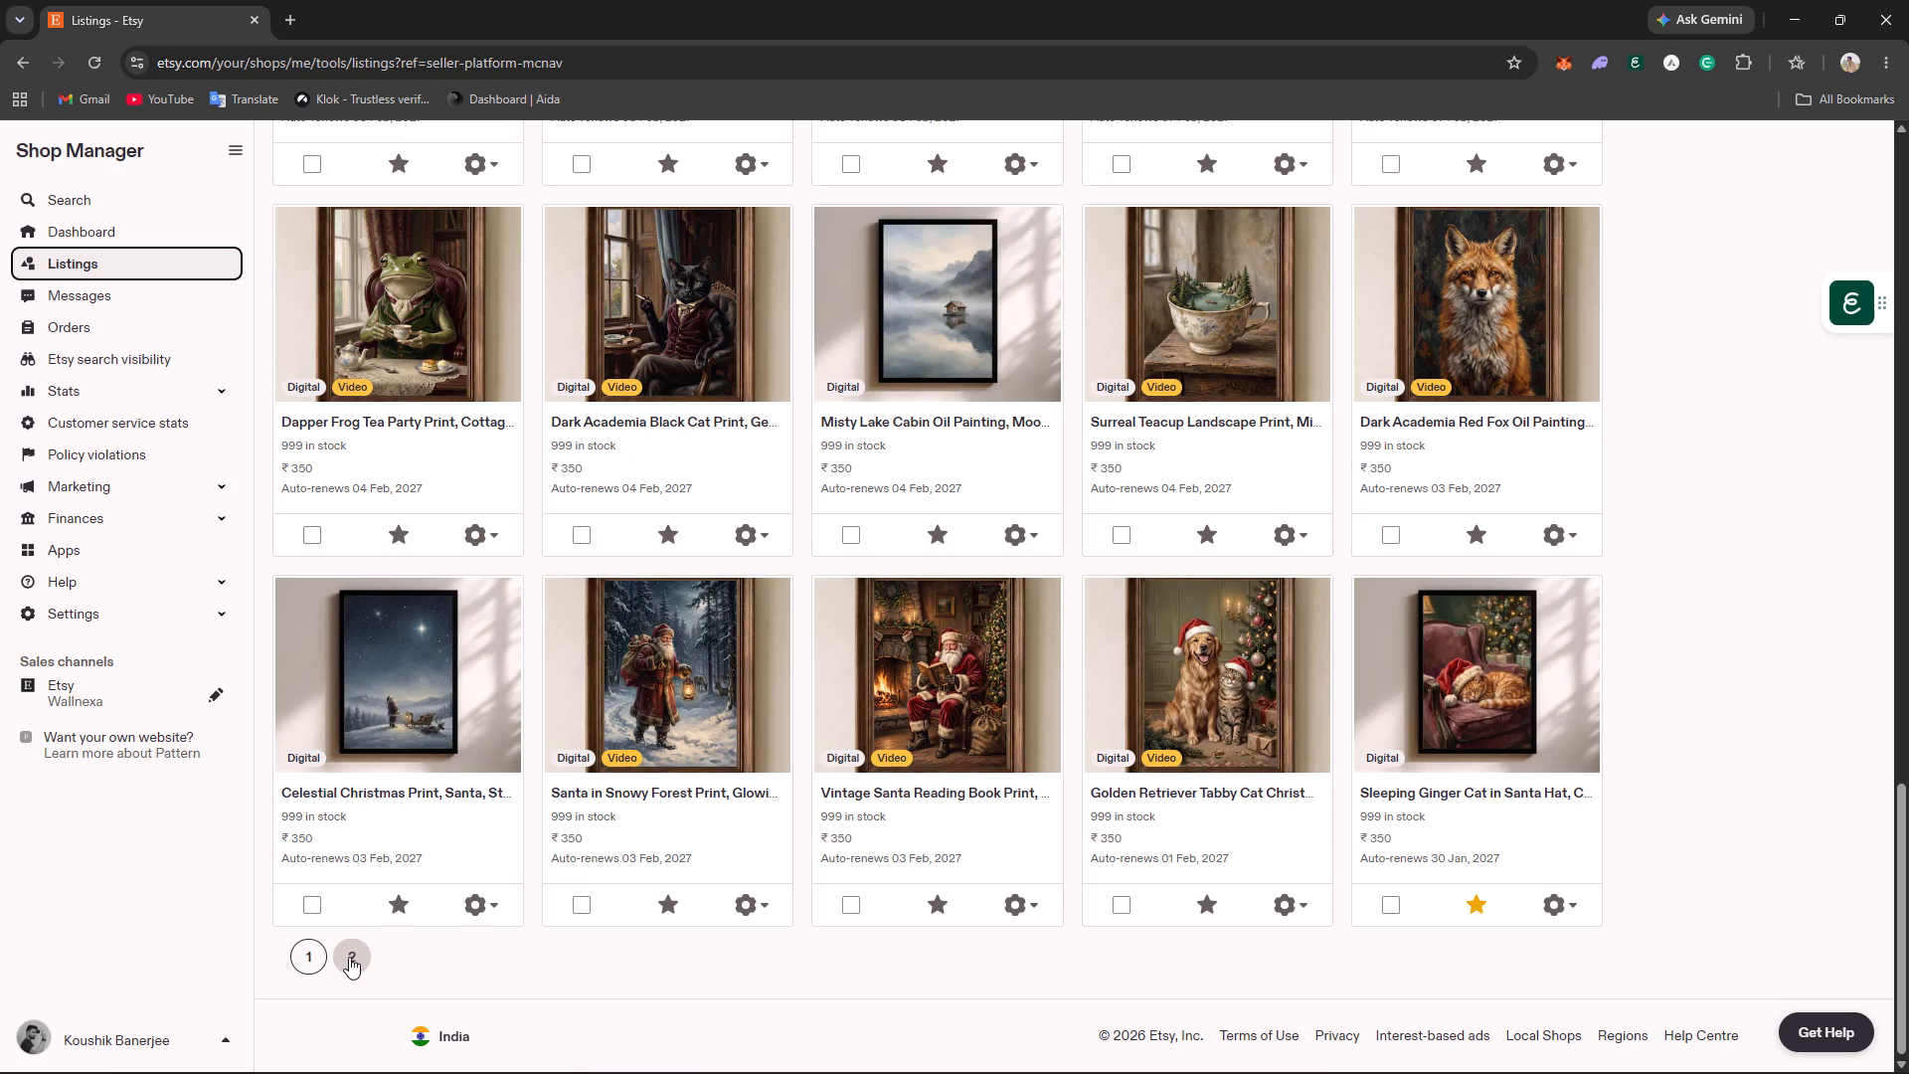
Switch to File Explorer, open the WallNexa_Mockups folder on New Volume (E:), and find the output_image mockups at its end.
left_click(999, 1048)
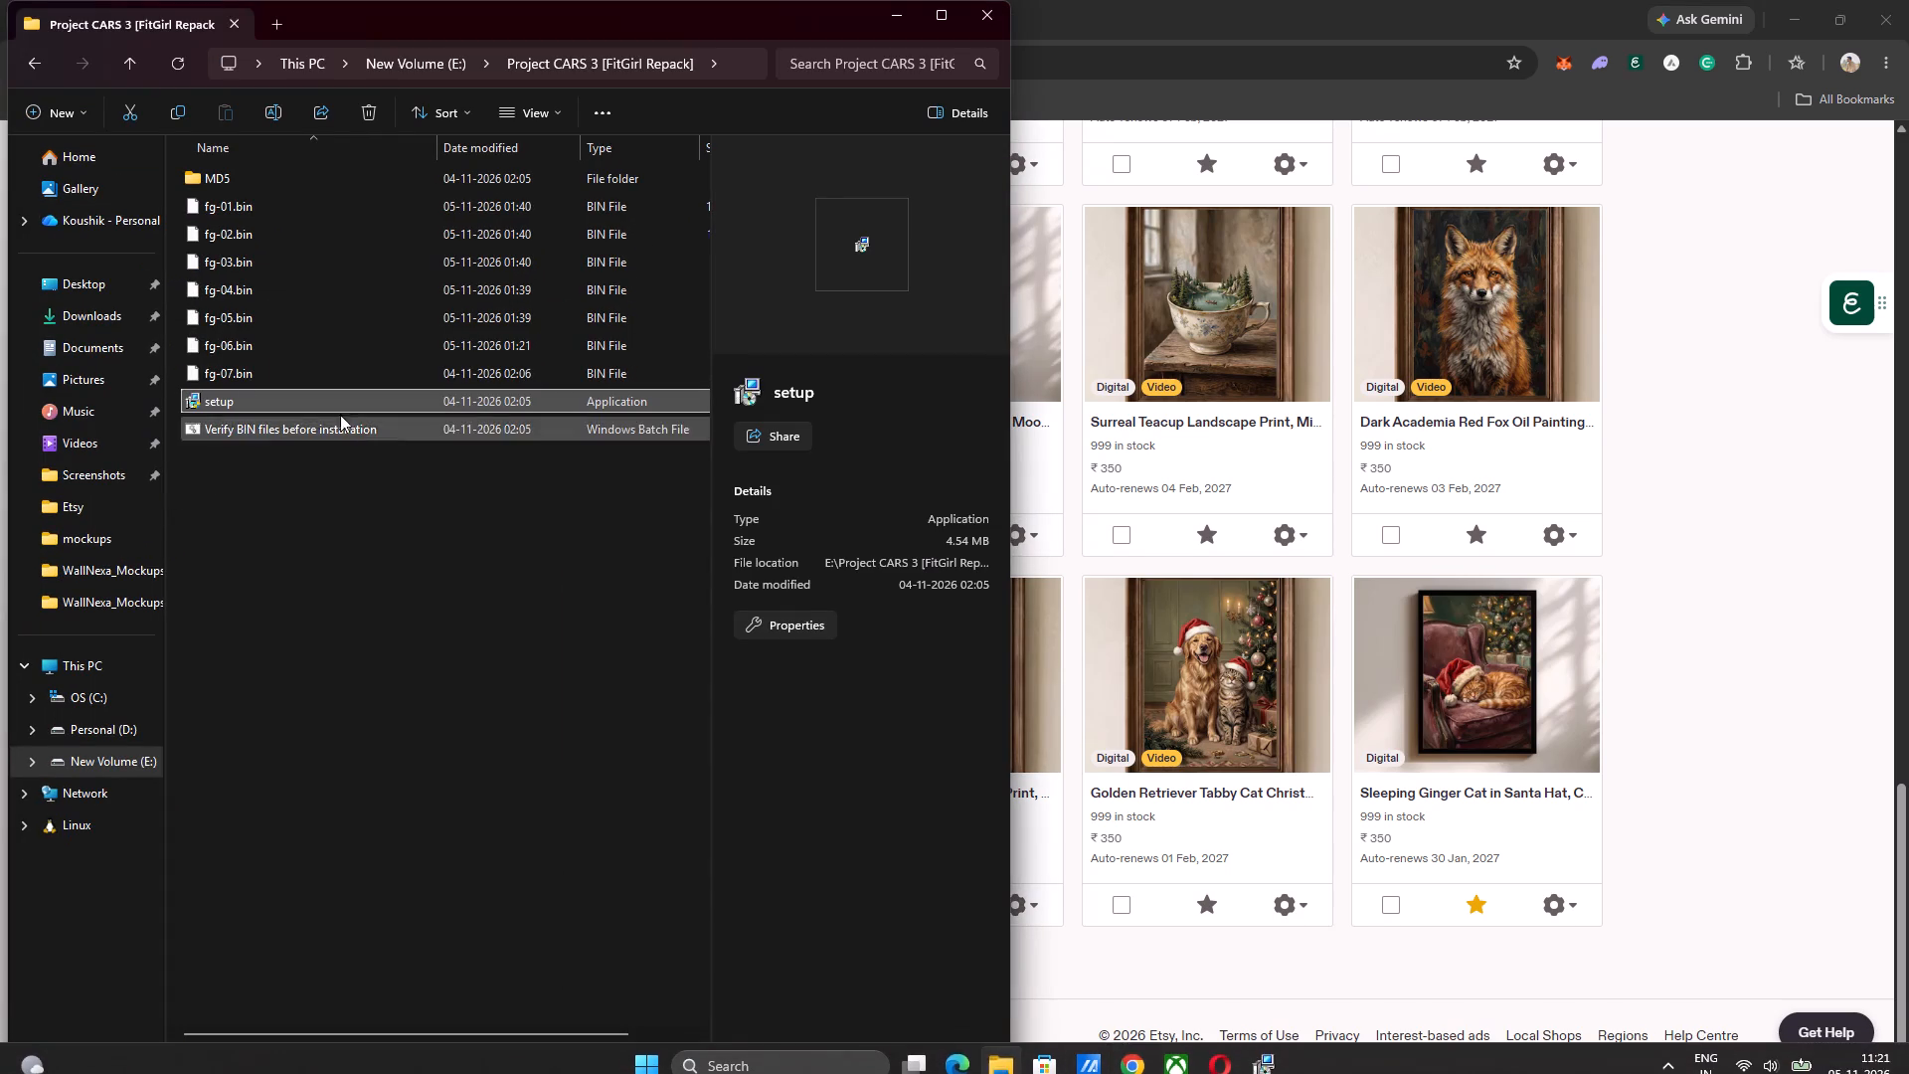
left_click(87, 763)
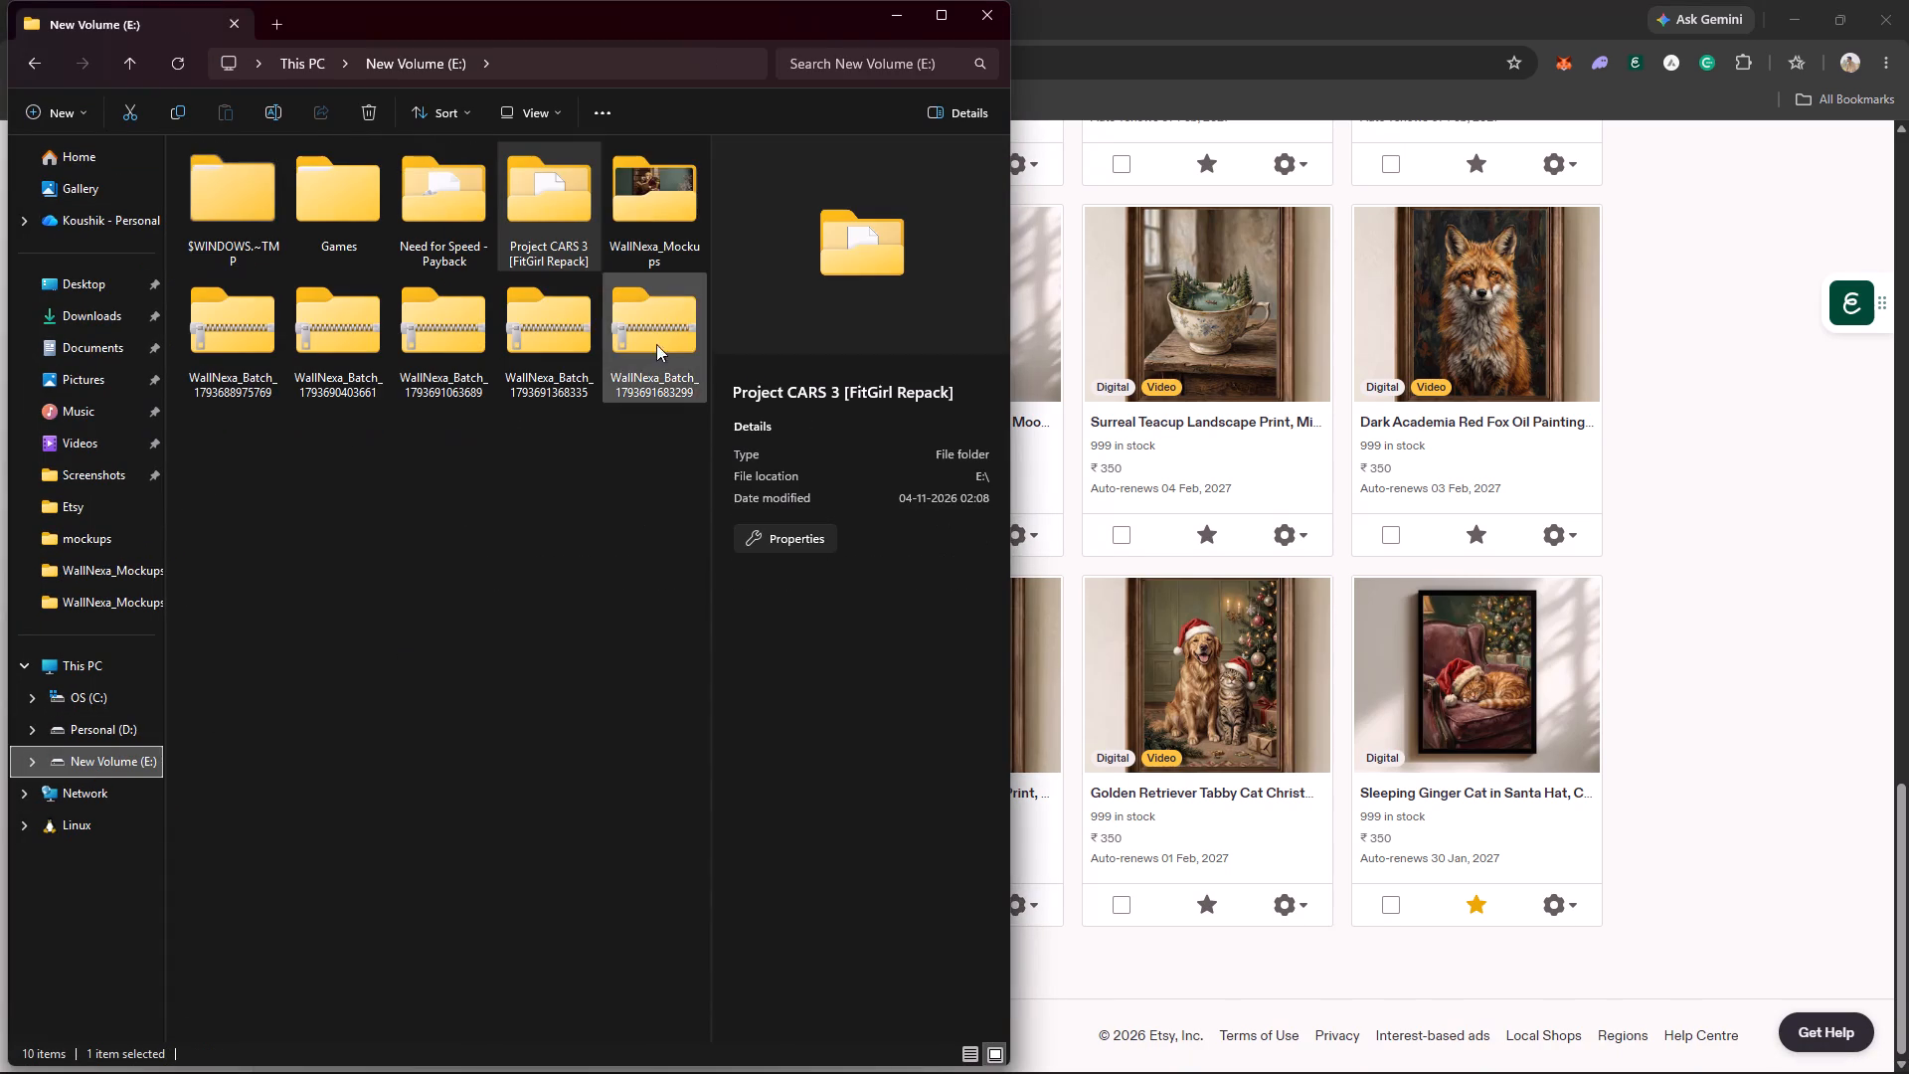
double_click(662, 206)
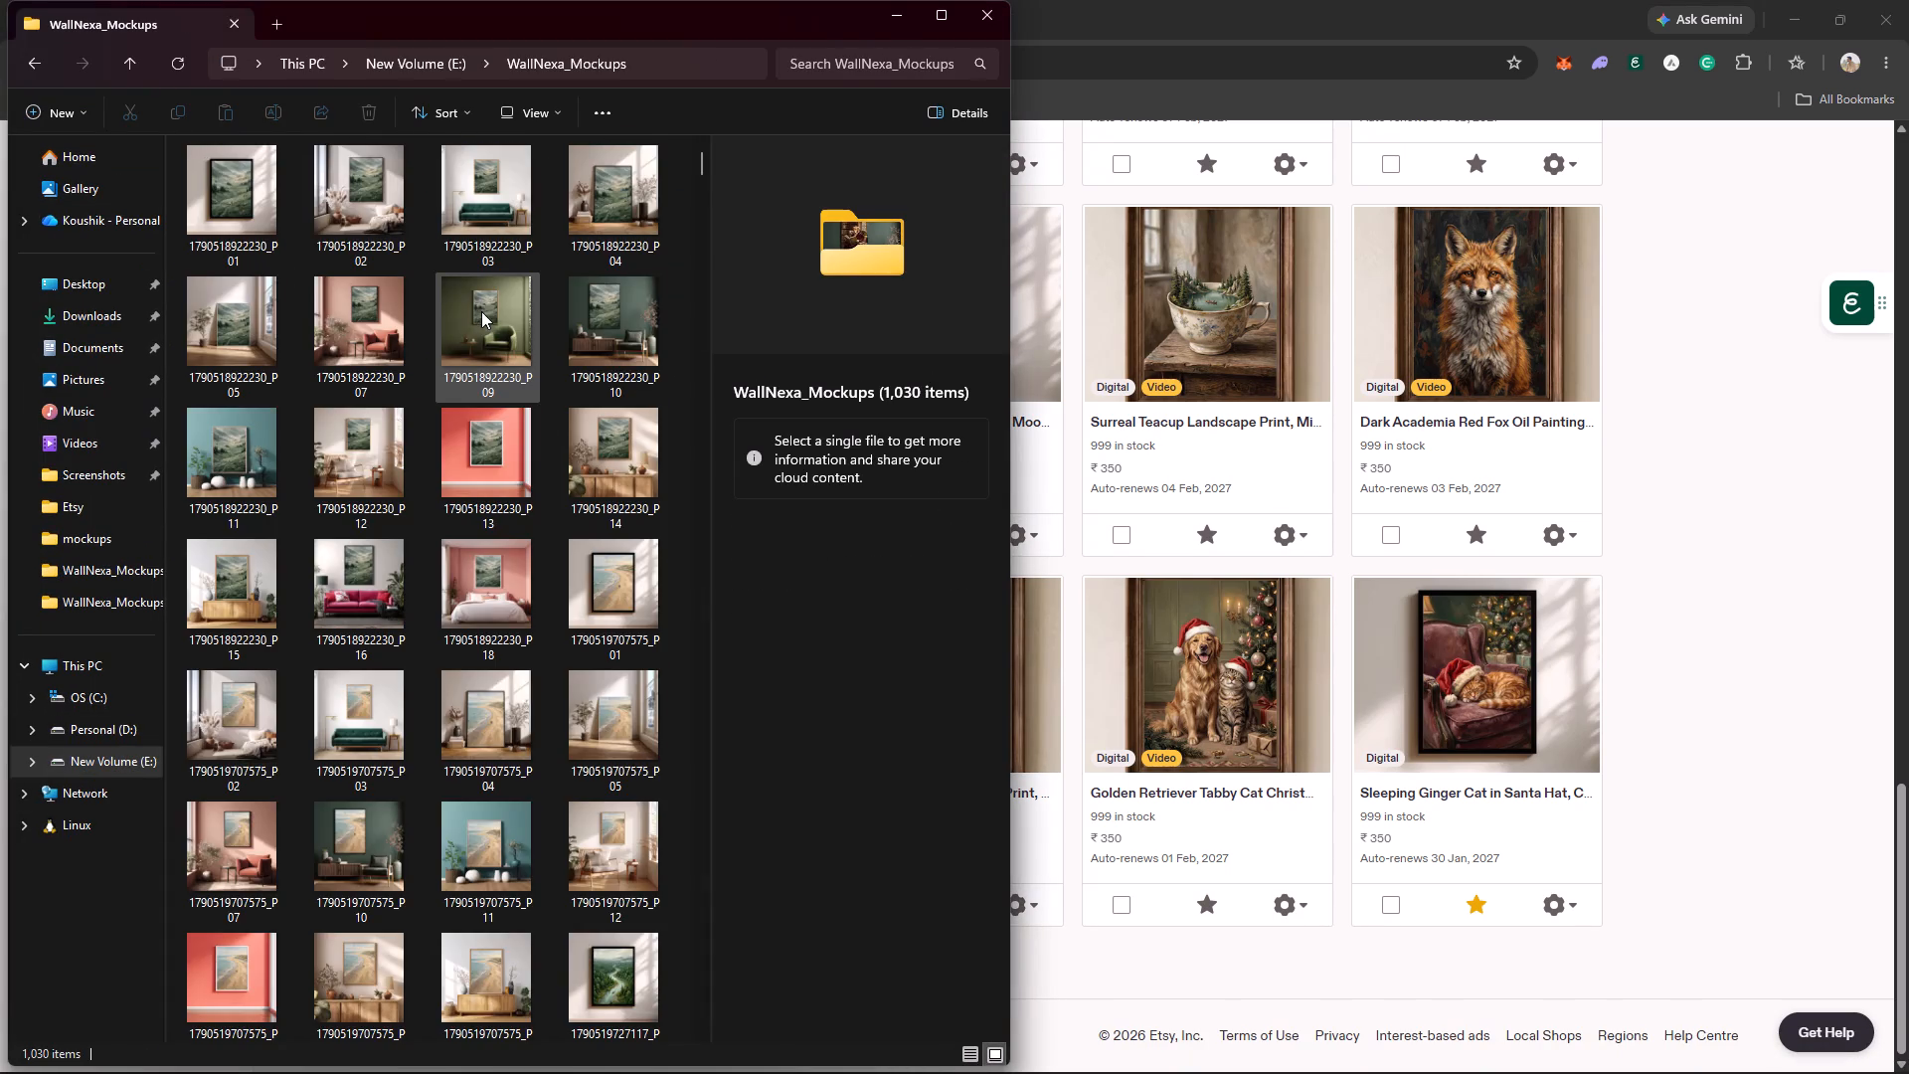
scroll(481, 312, "down", 6)
left_click_drag(700, 210, 697, 215)
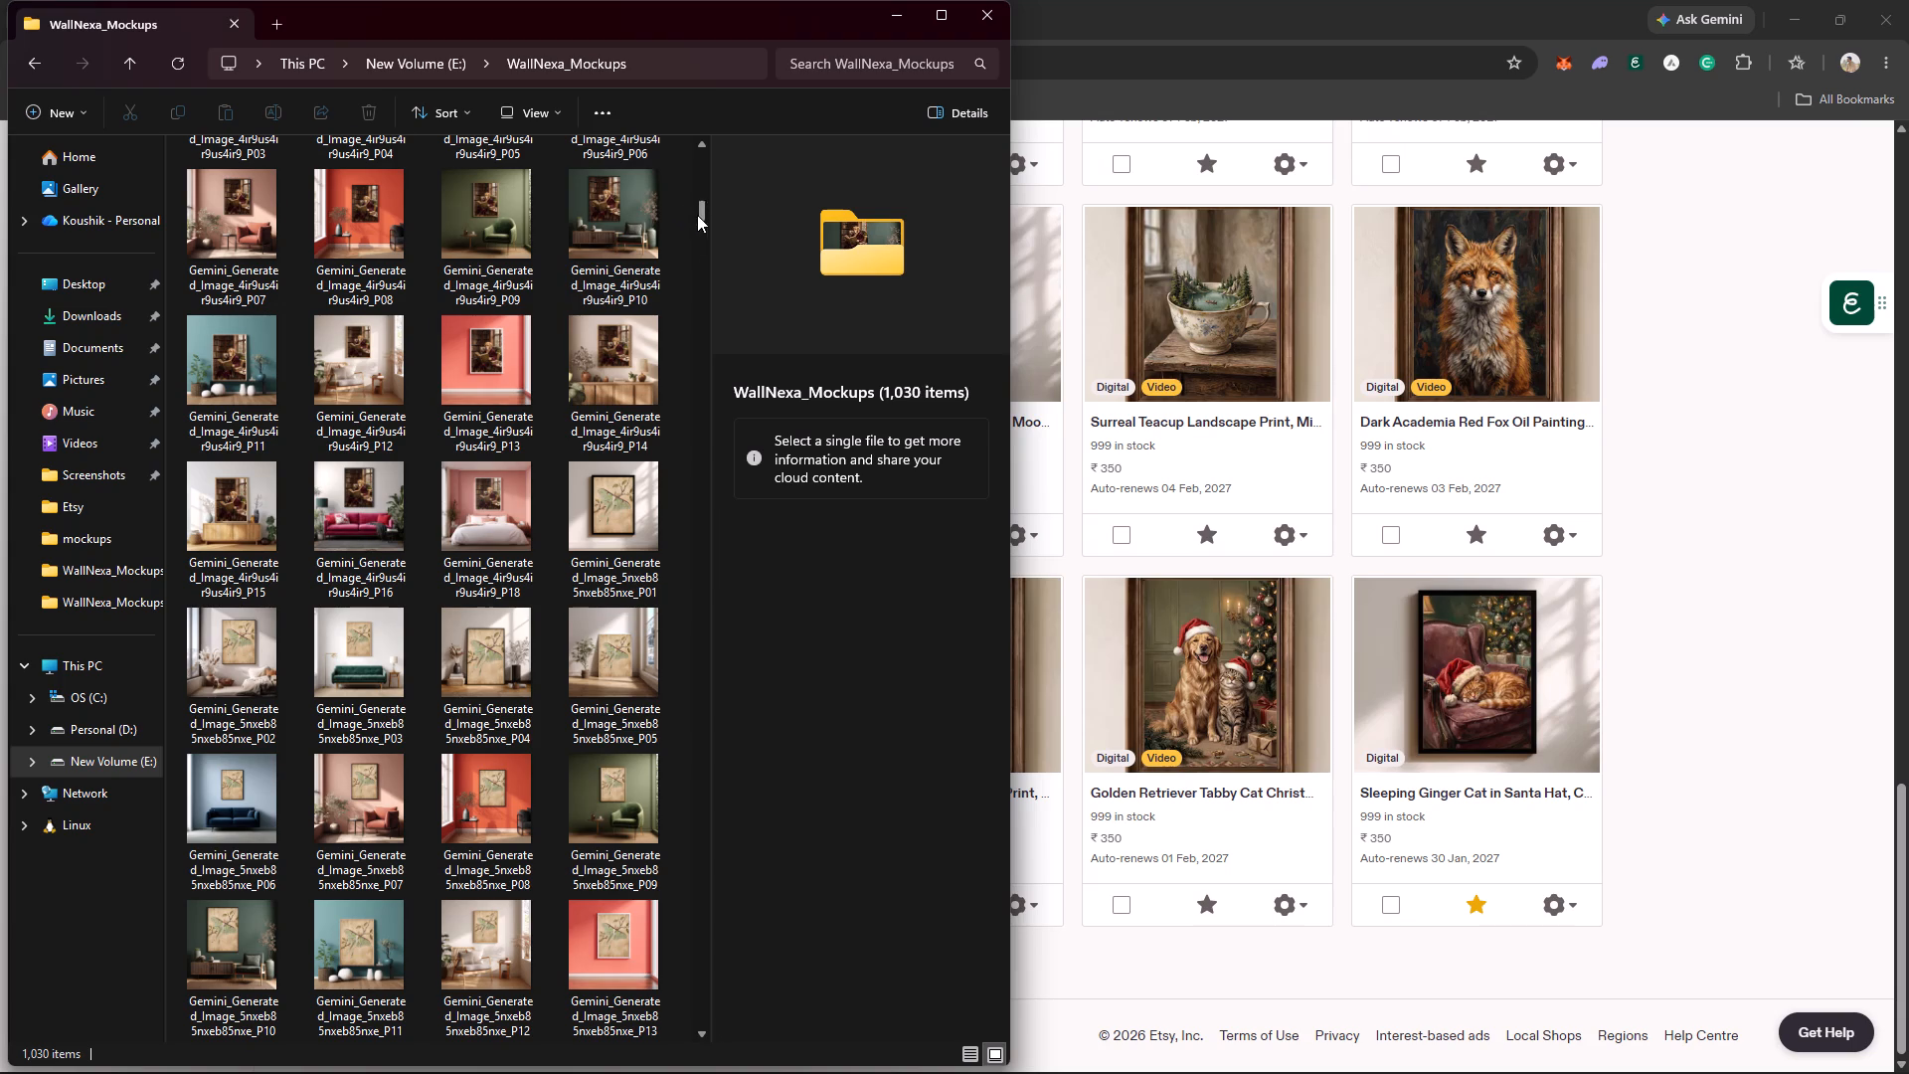
left_click_drag(697, 215, 704, 1049)
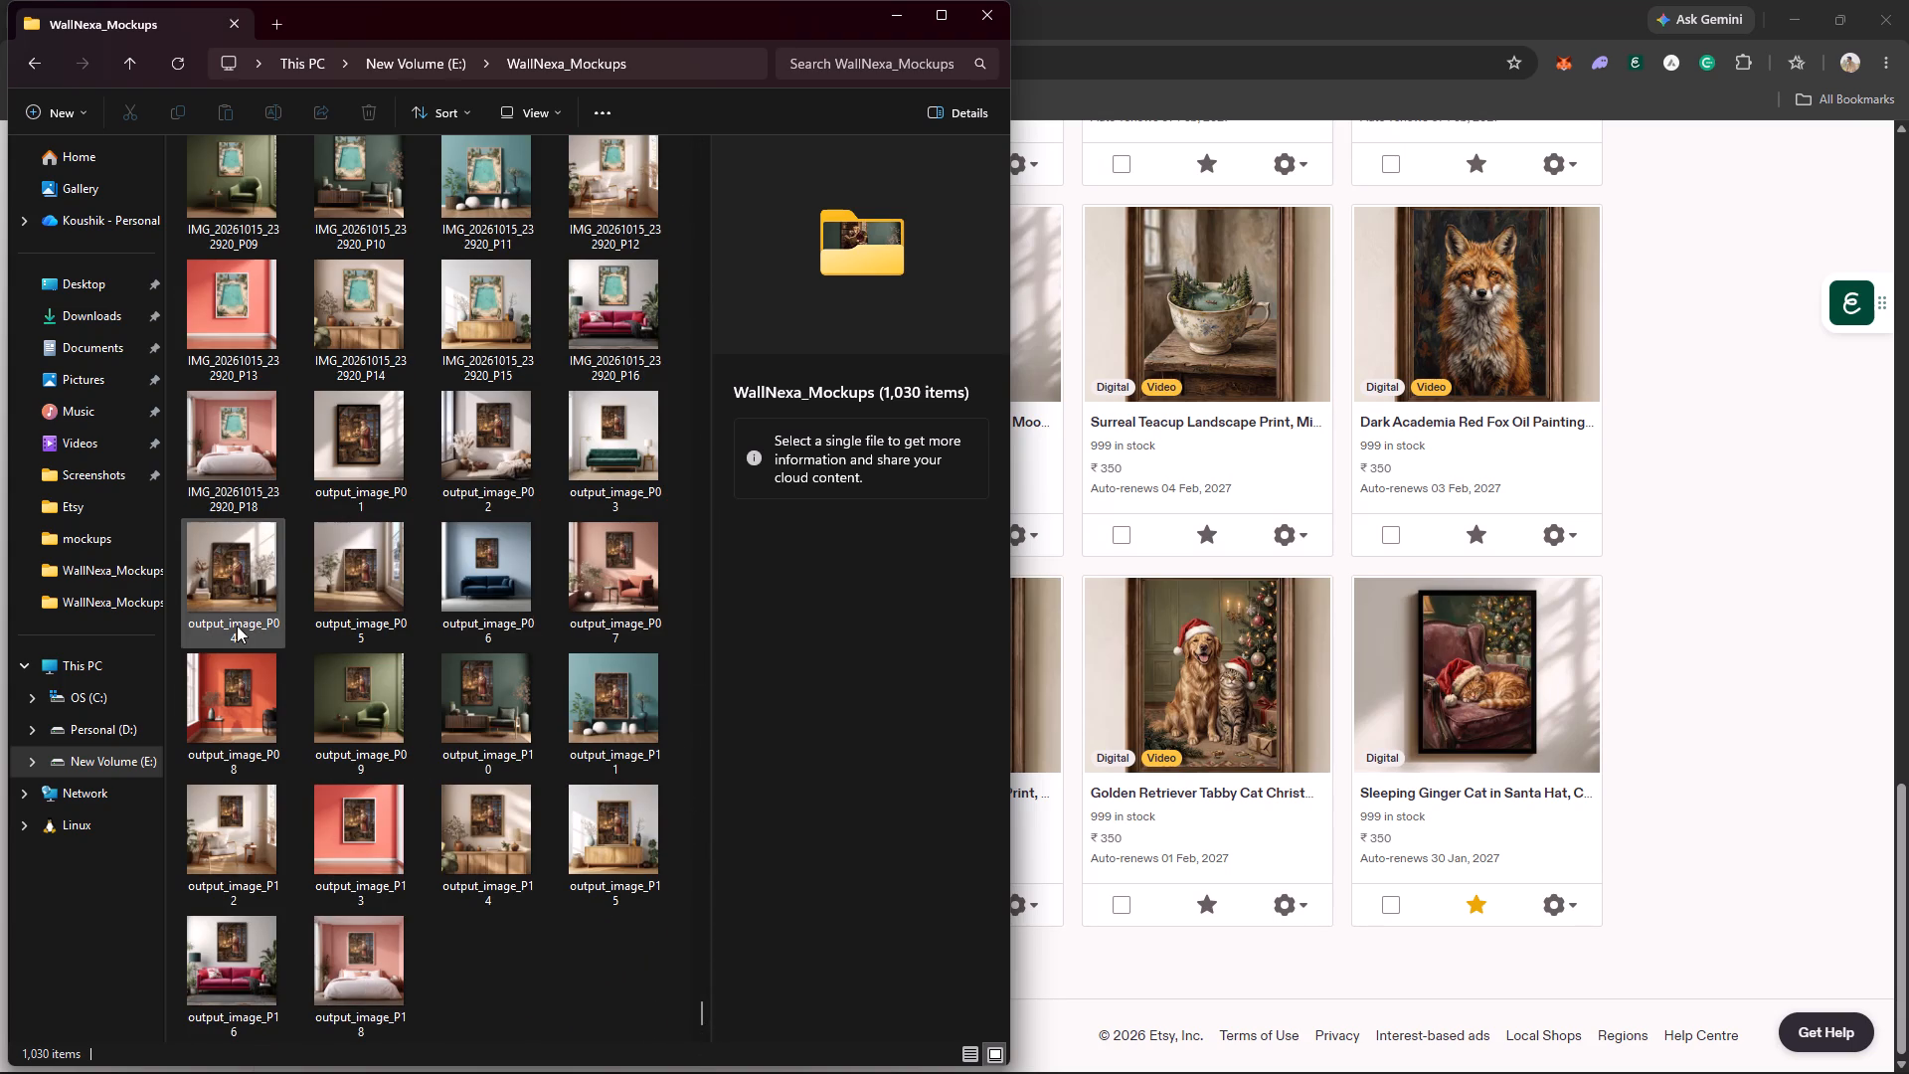
Return to Chrome and open the Santa Workshop Art listing from page 2 of the listings for editing, at its photos.
left_click(1788, 670)
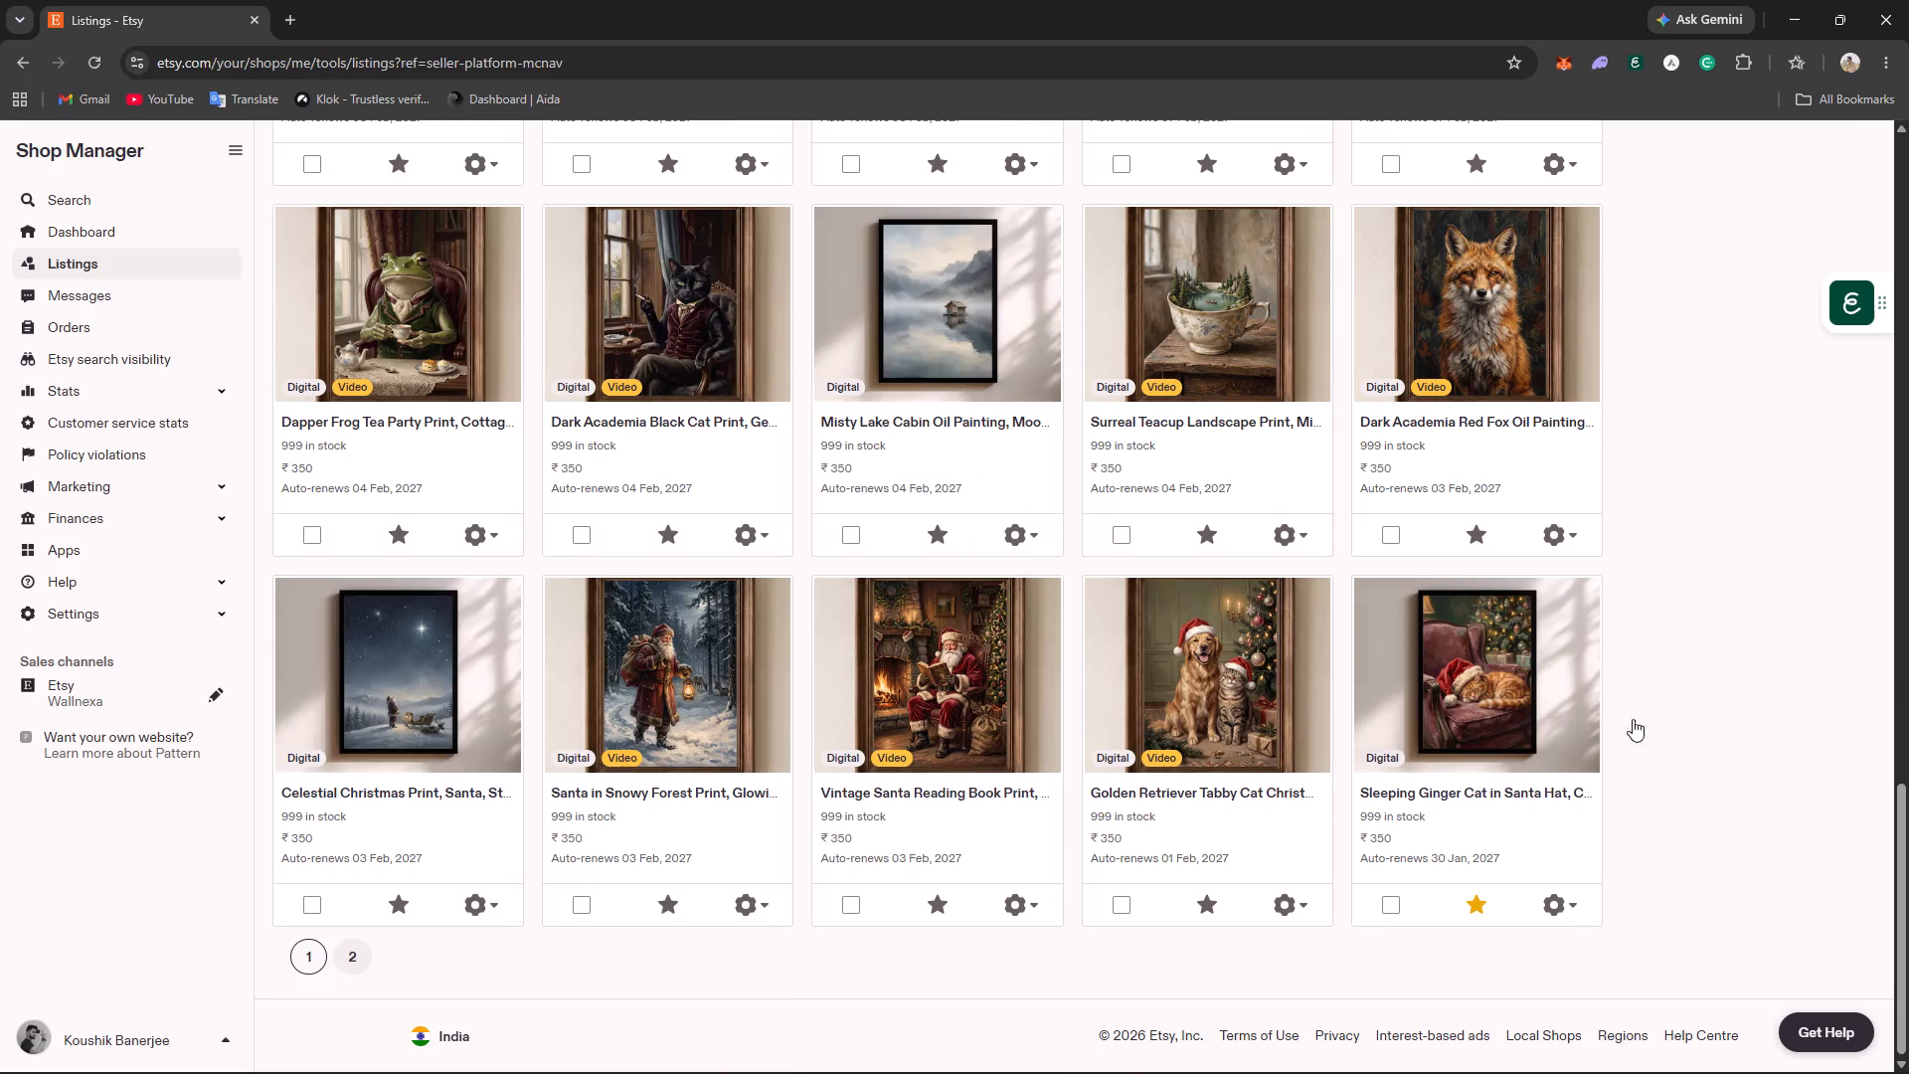
left_click(358, 951)
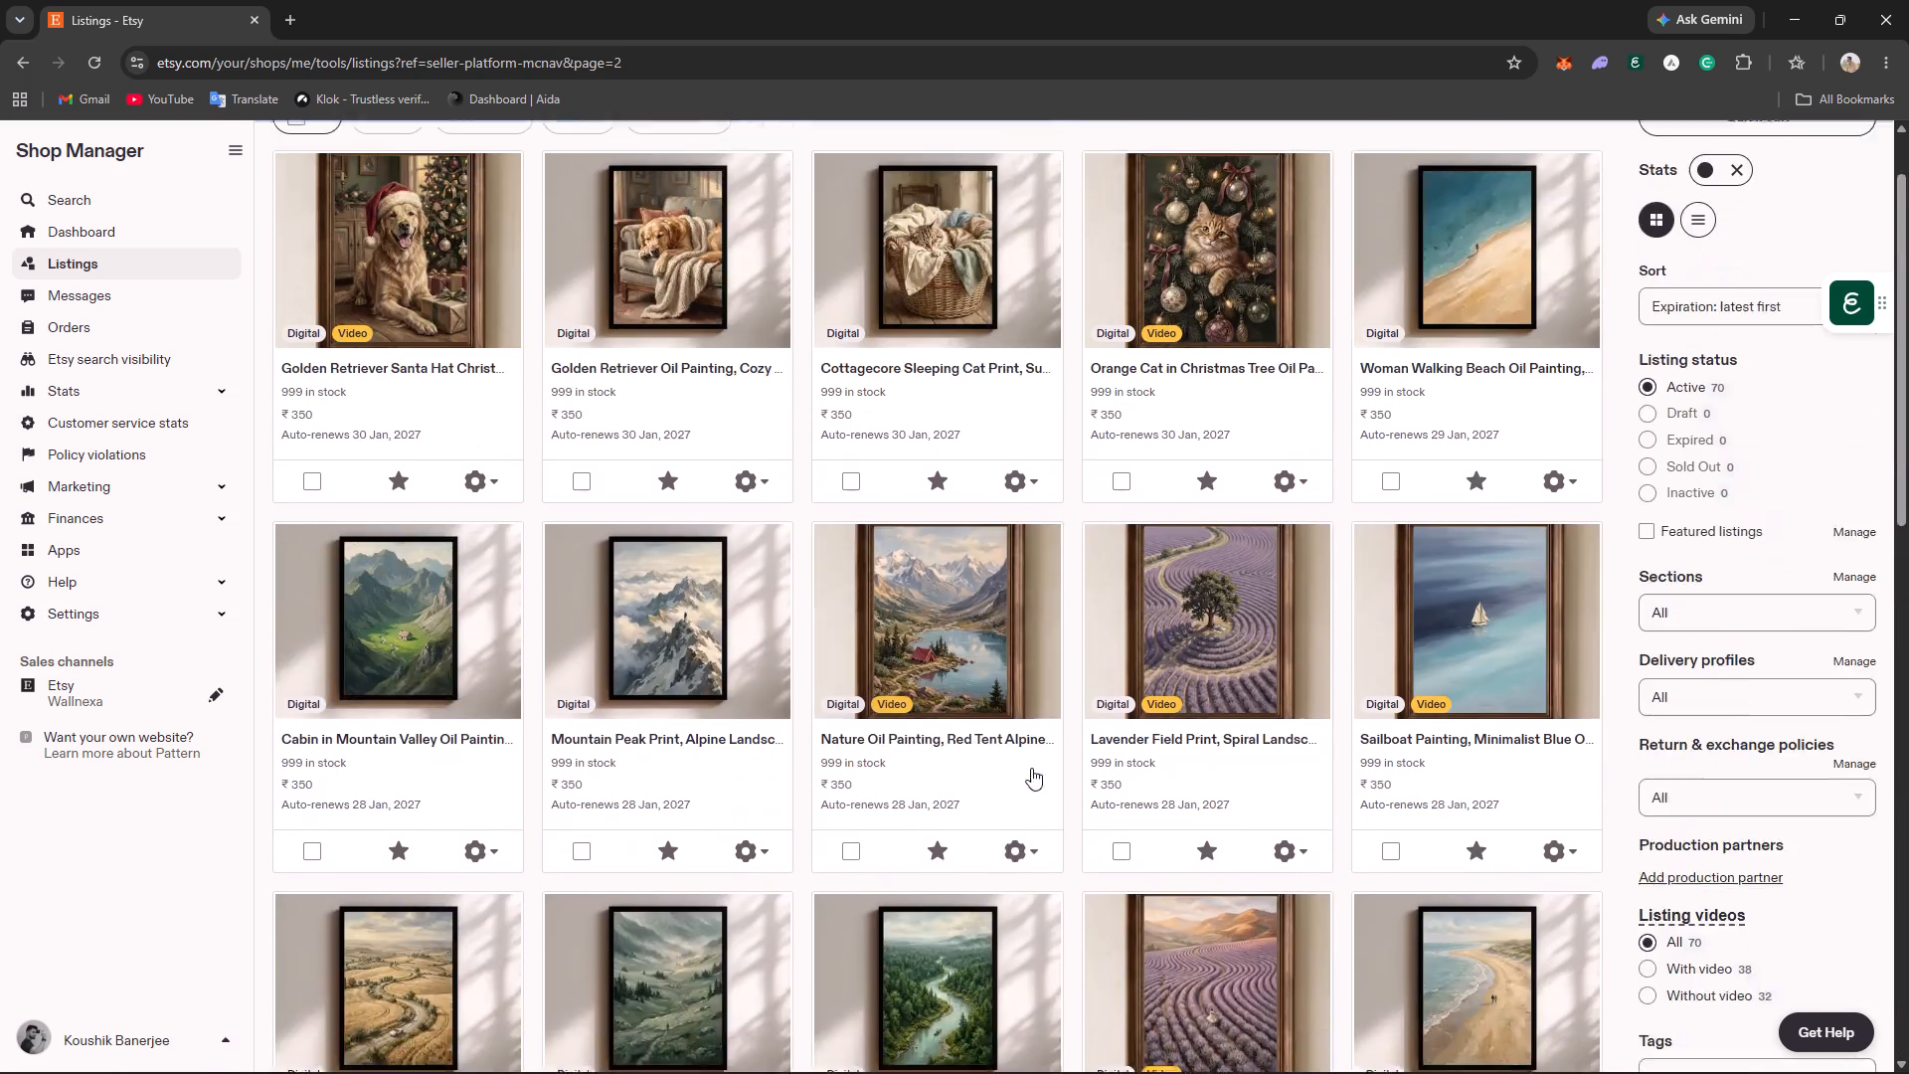
scroll(1024, 774, "down", 19)
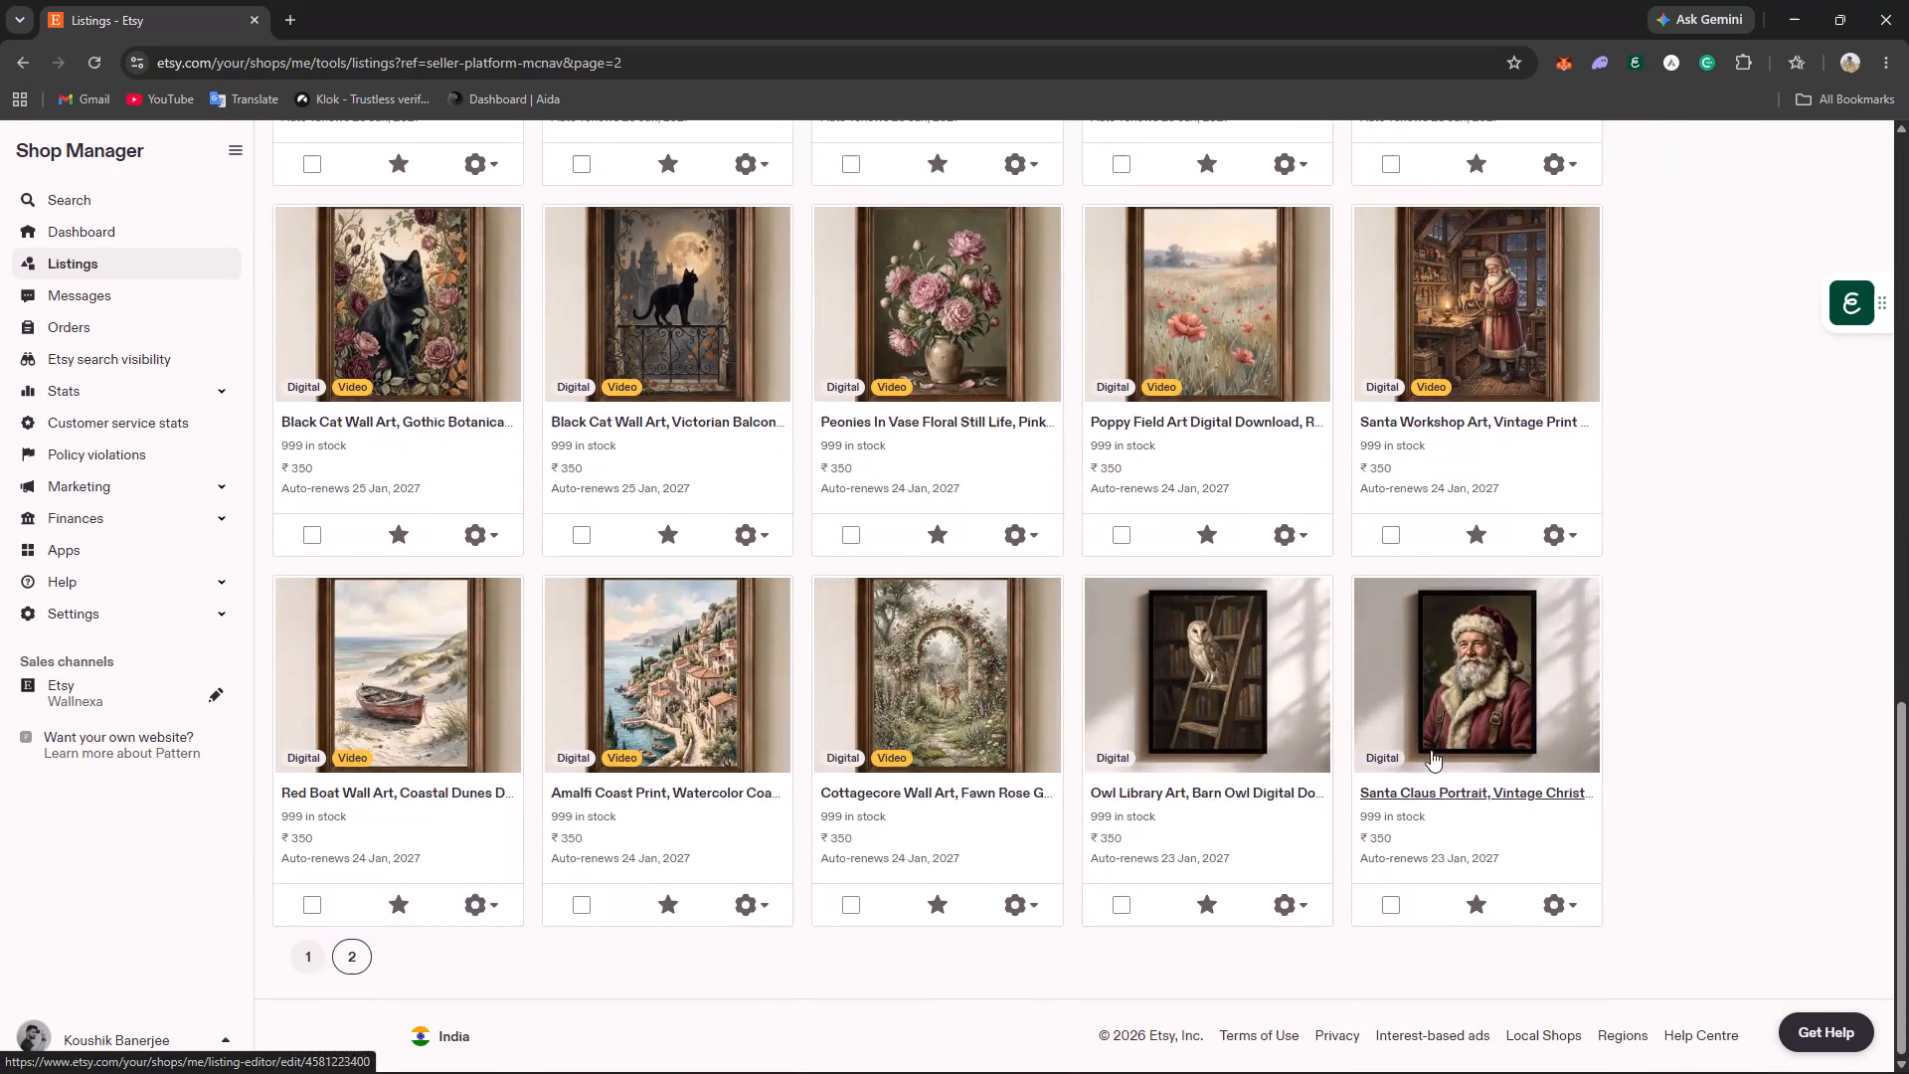
scroll(1035, 778, "up", 6)
scroll(1433, 910, "down", 3)
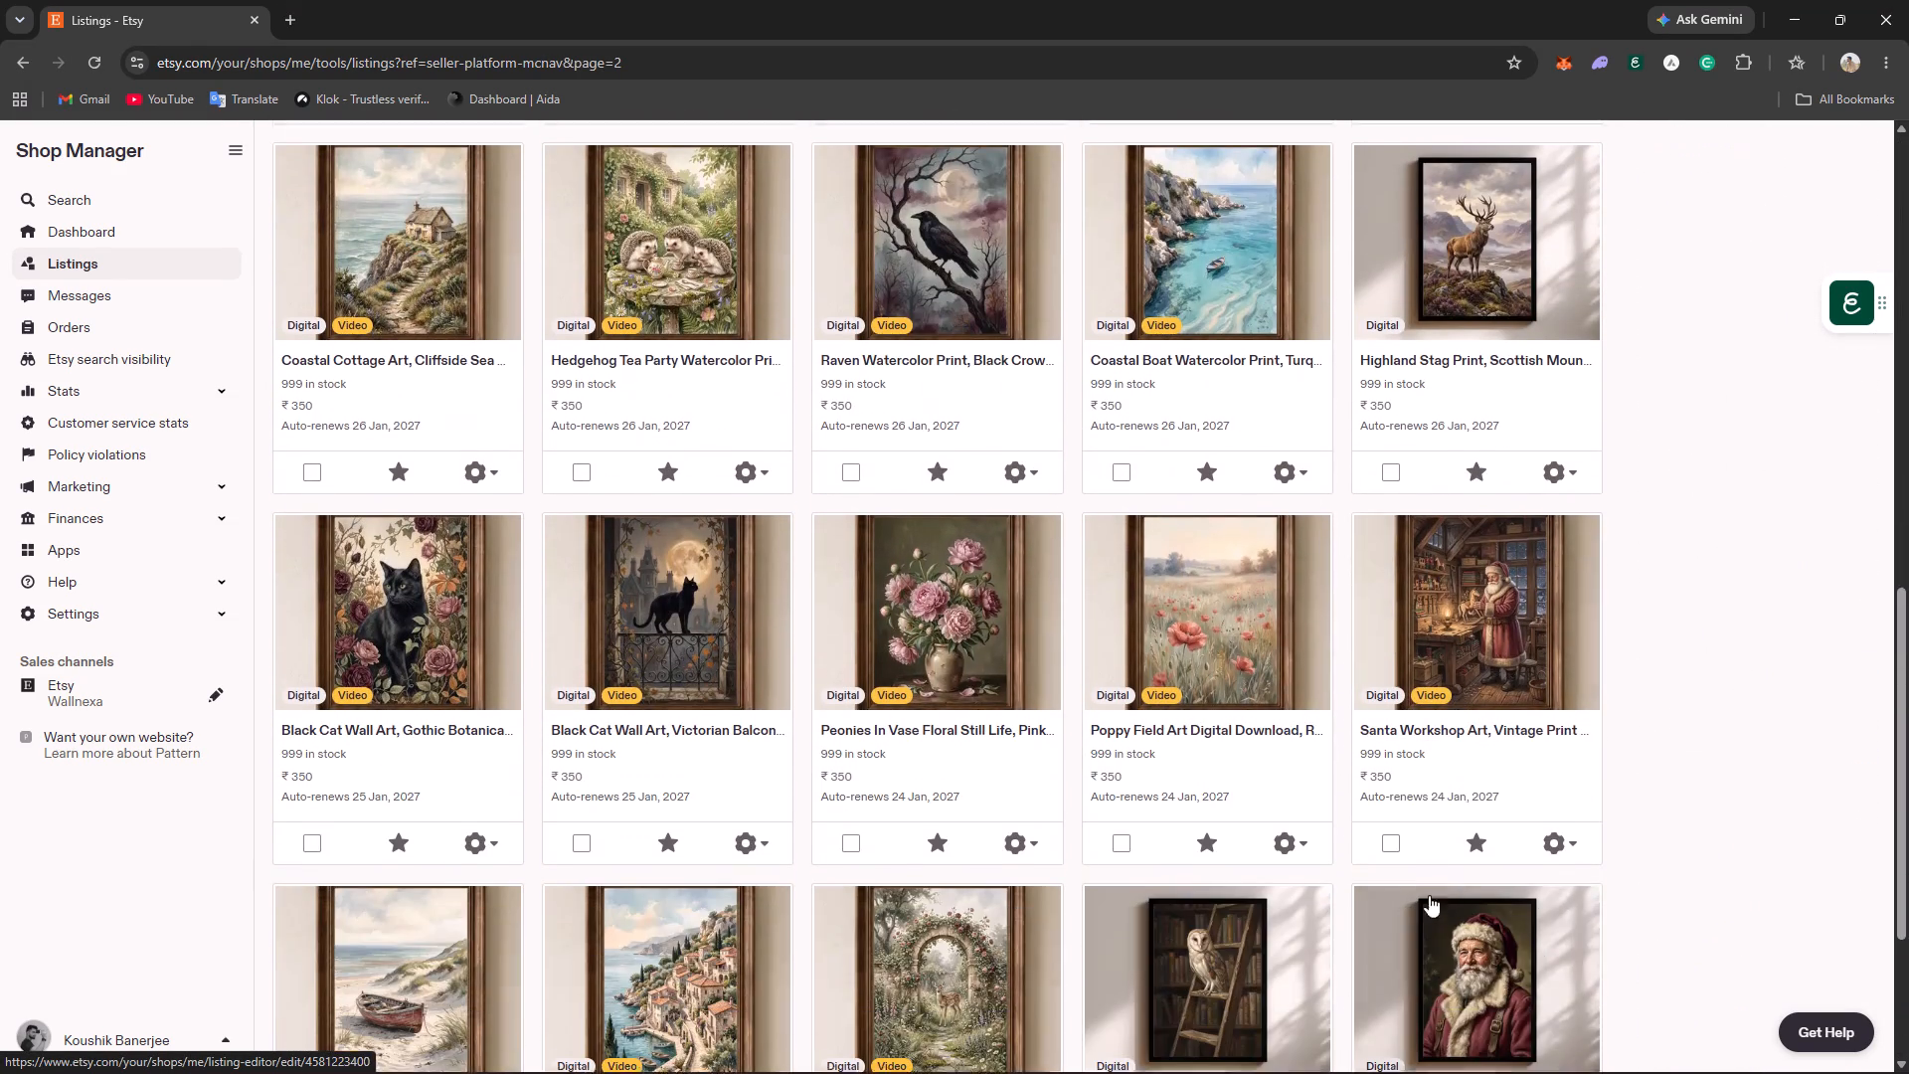
left_click(1471, 721)
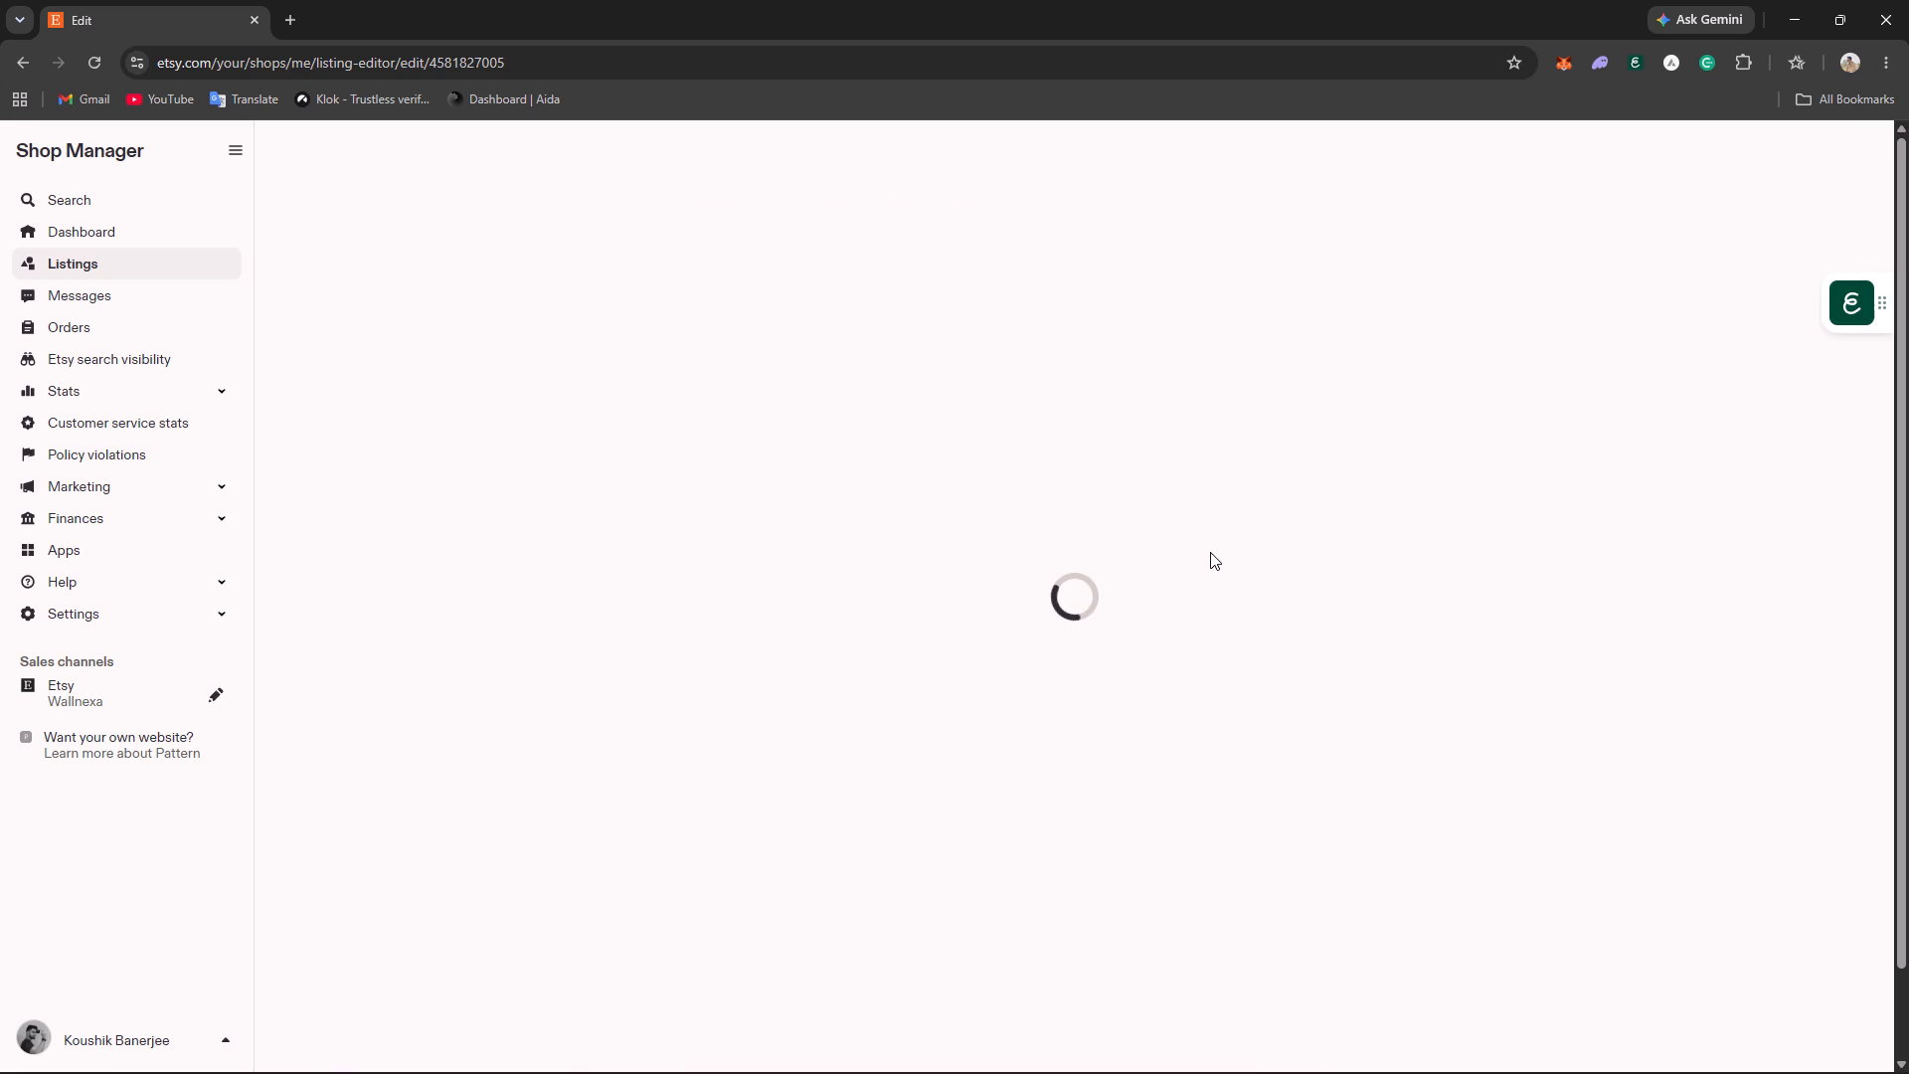
scroll(1280, 601, "down", 2)
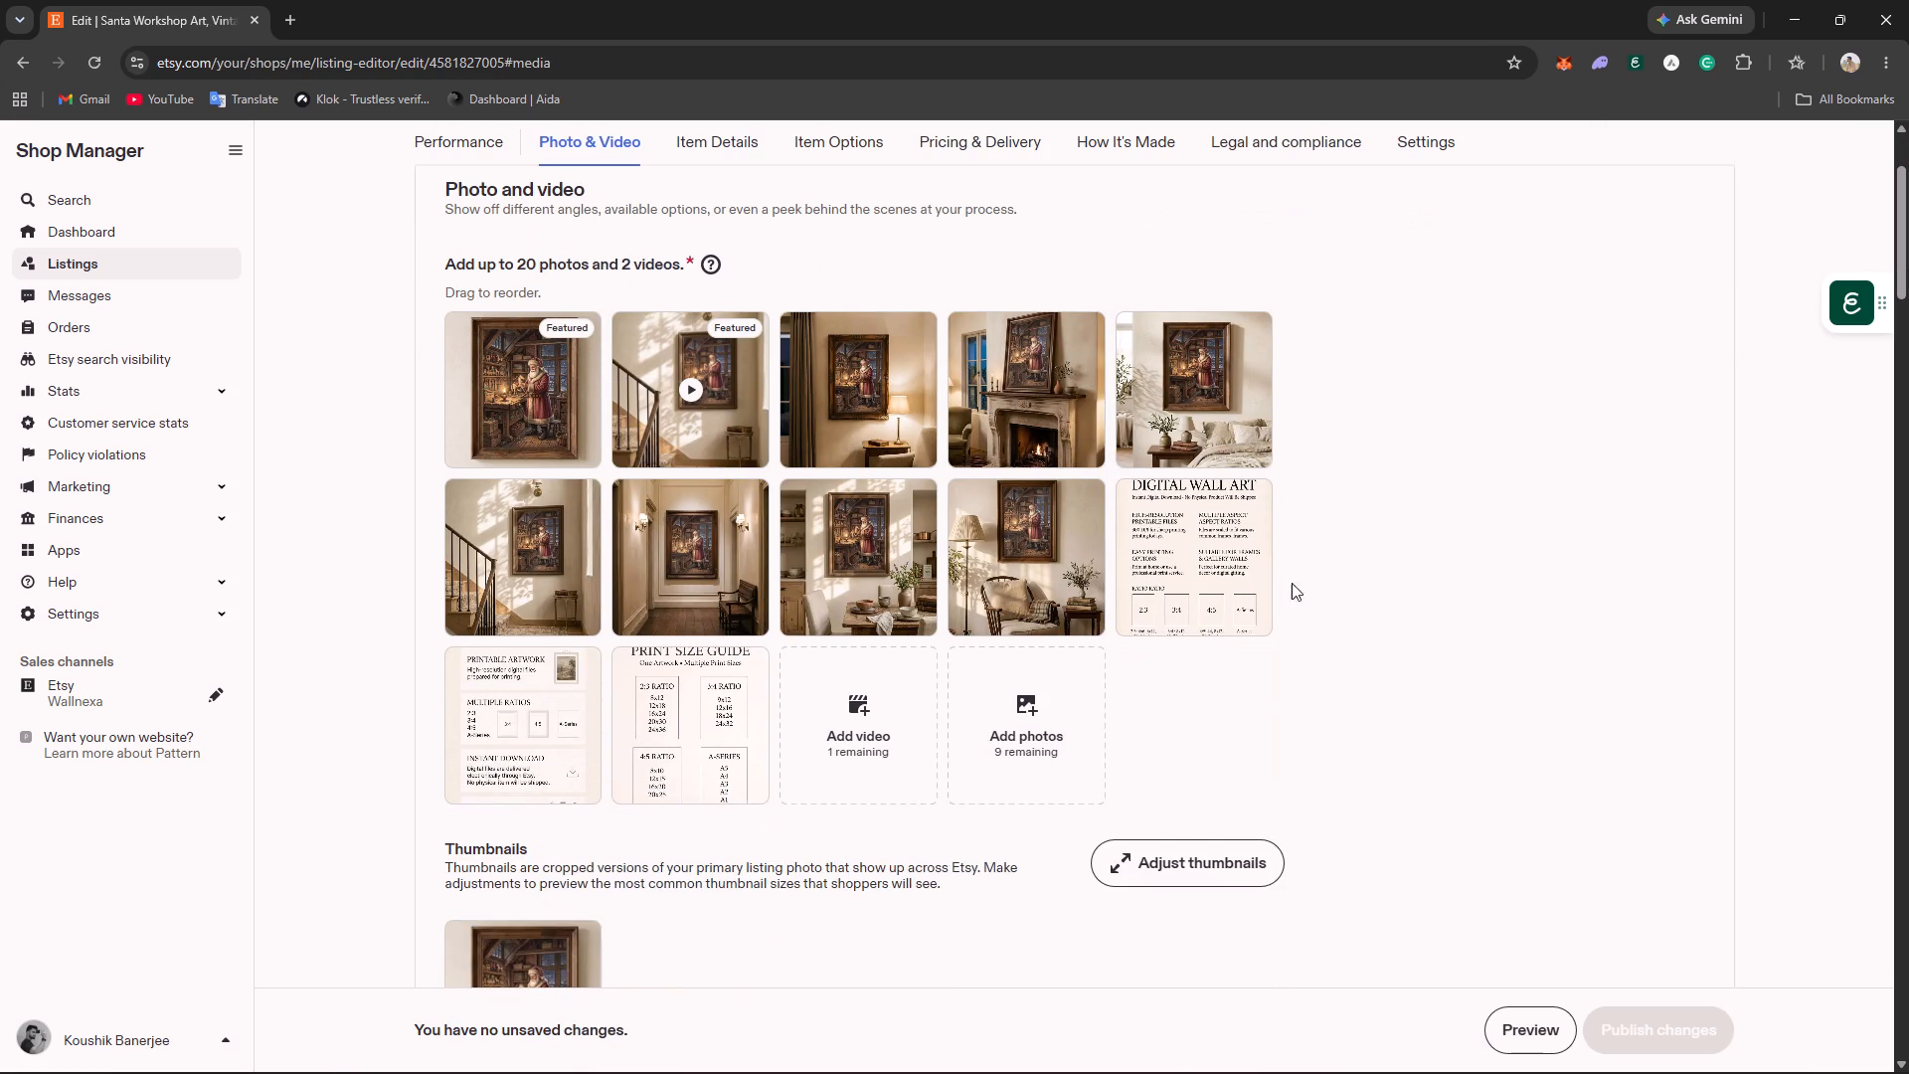
Switch to the WallNexa_Mockups folder and examine the Santa workshop mockup images one by one, starting from output_image_P01.
left_click(994, 1047)
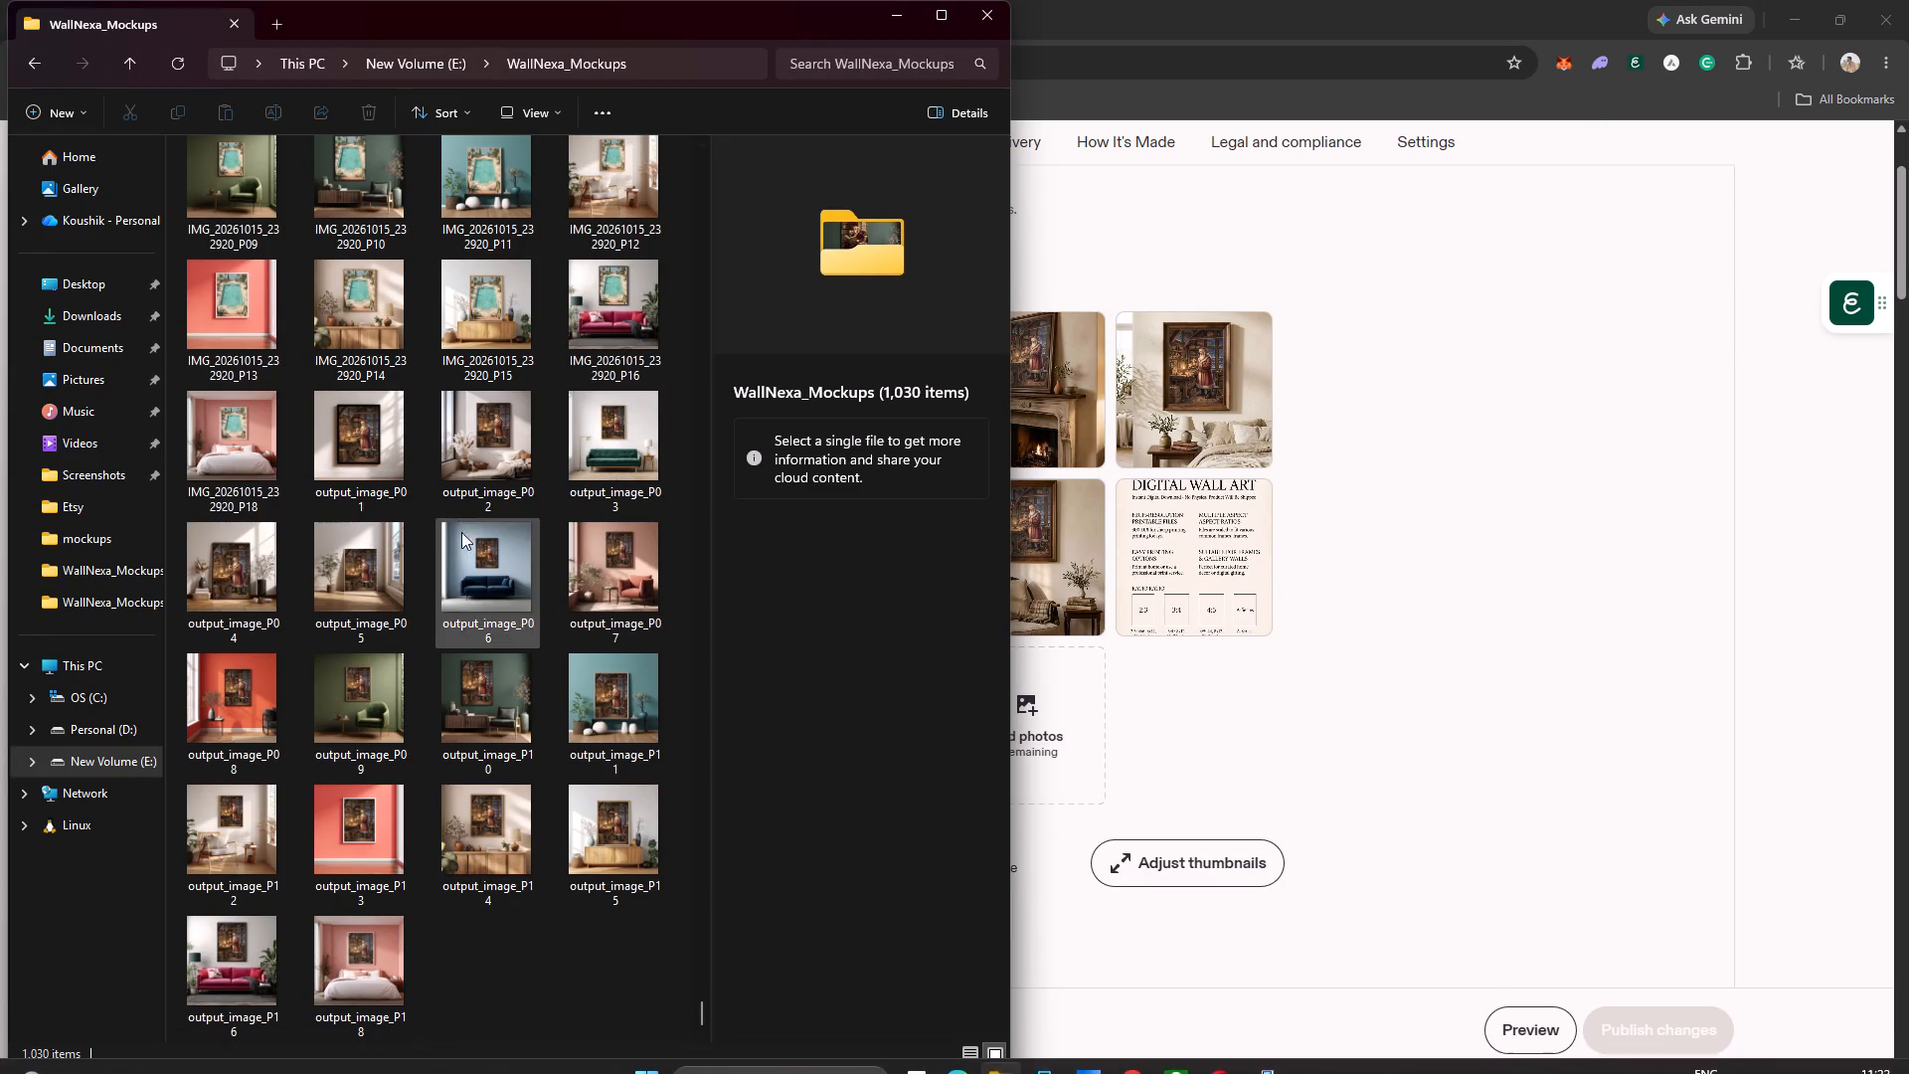
double_click(357, 438)
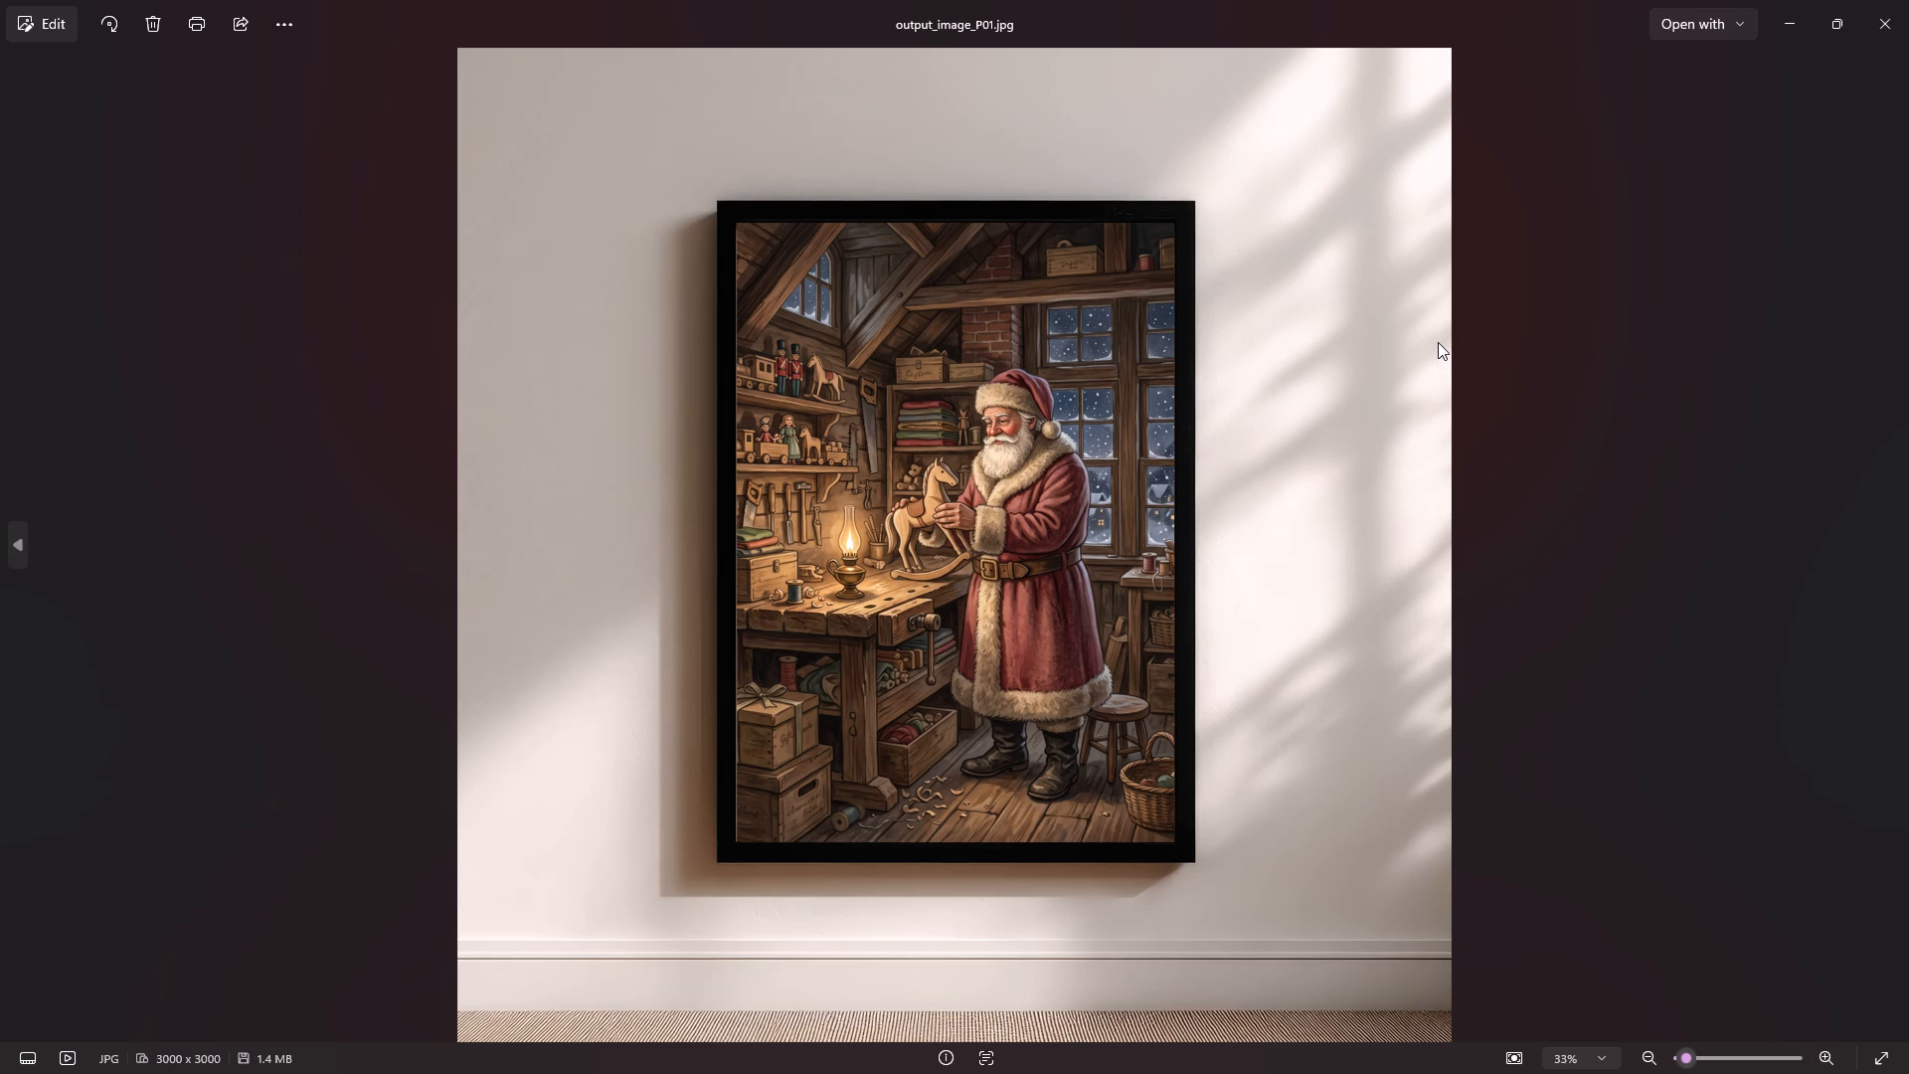
key("Right")
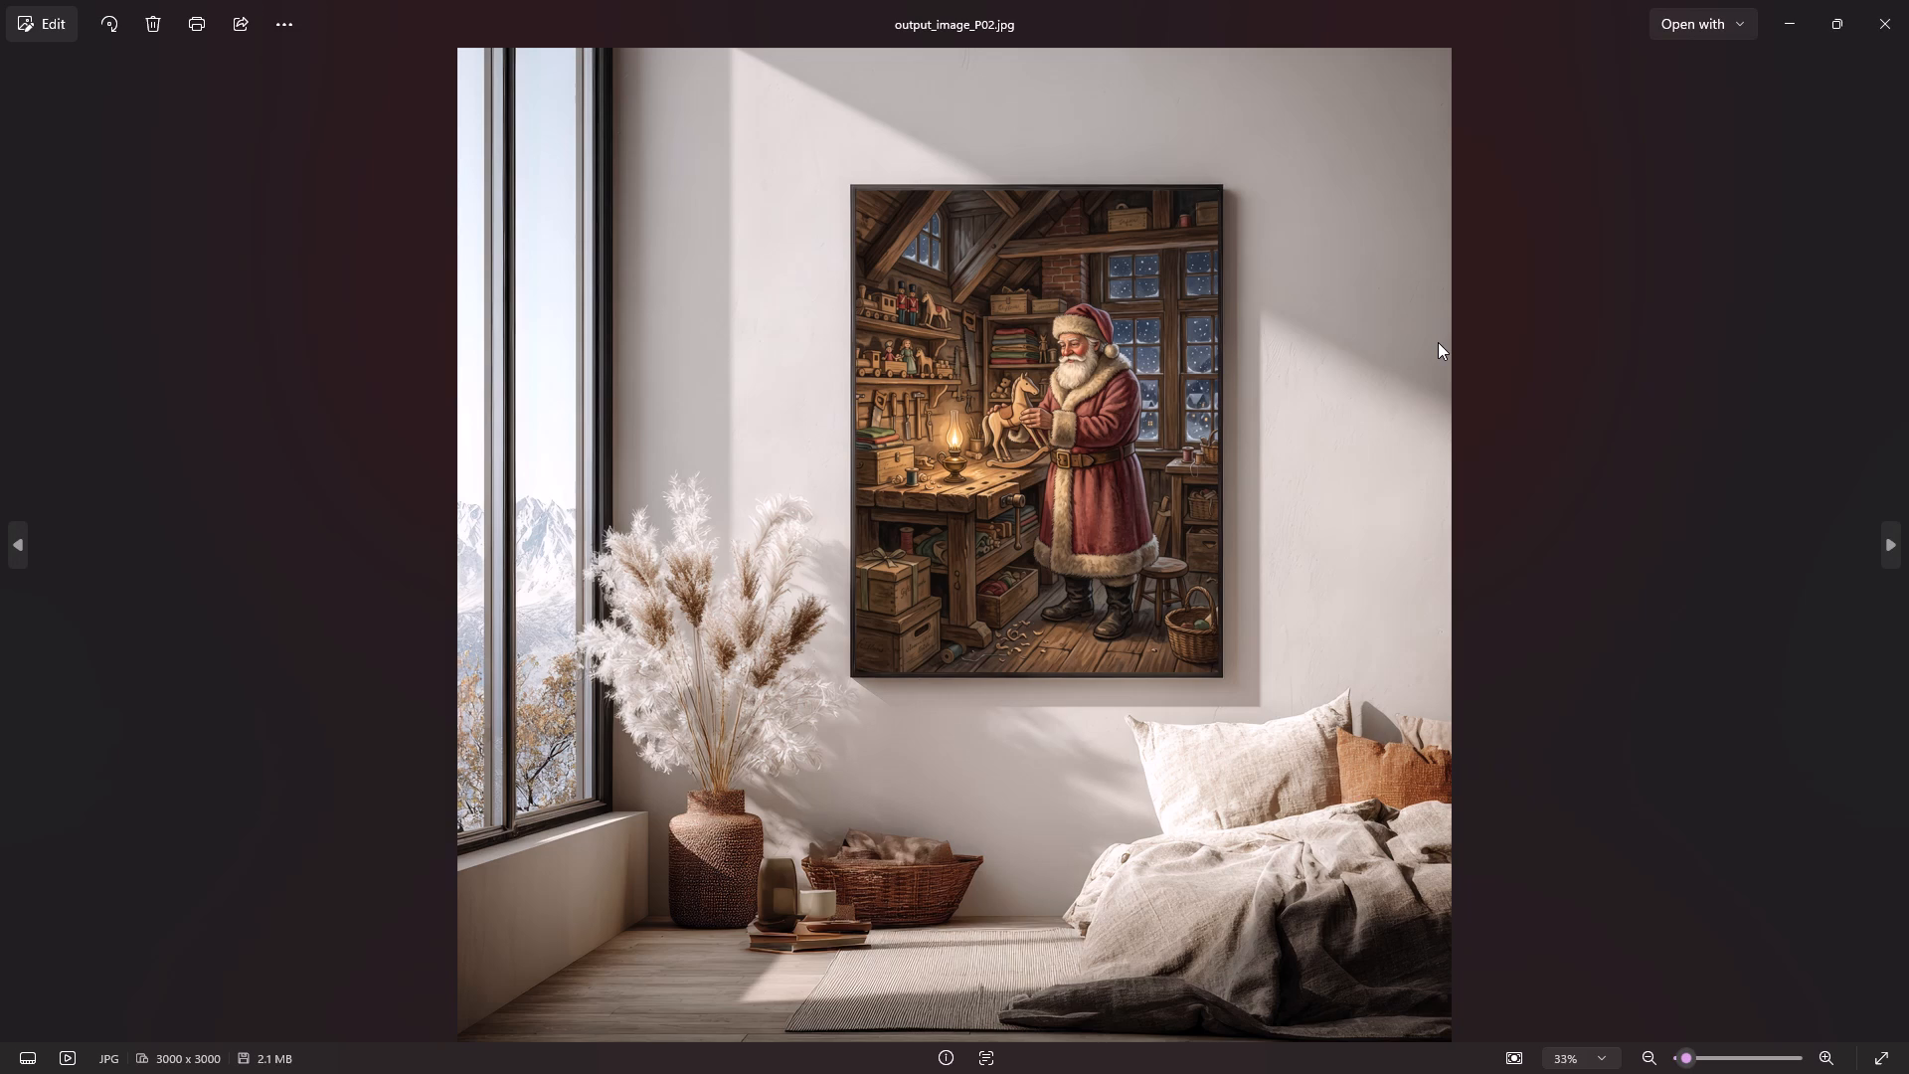
key("Right")
key("Right")
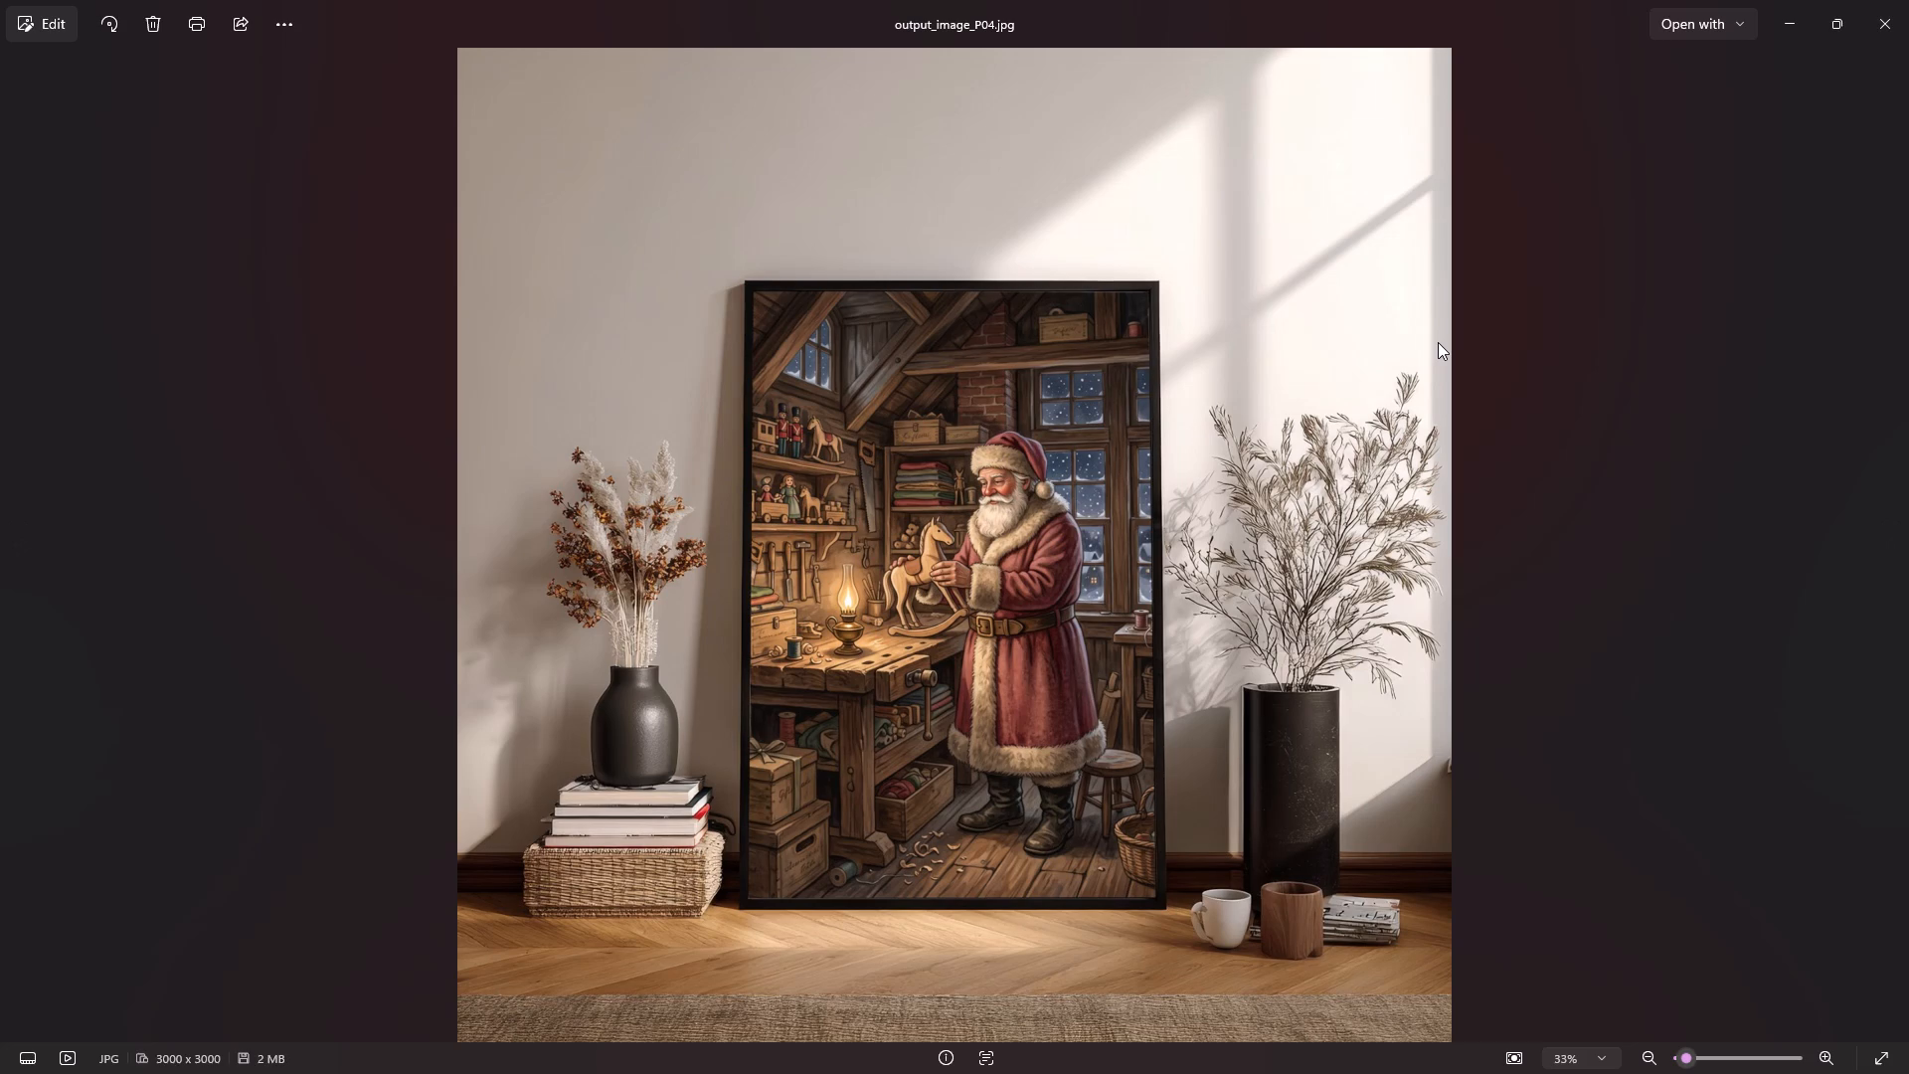
key("Right")
key("Right")
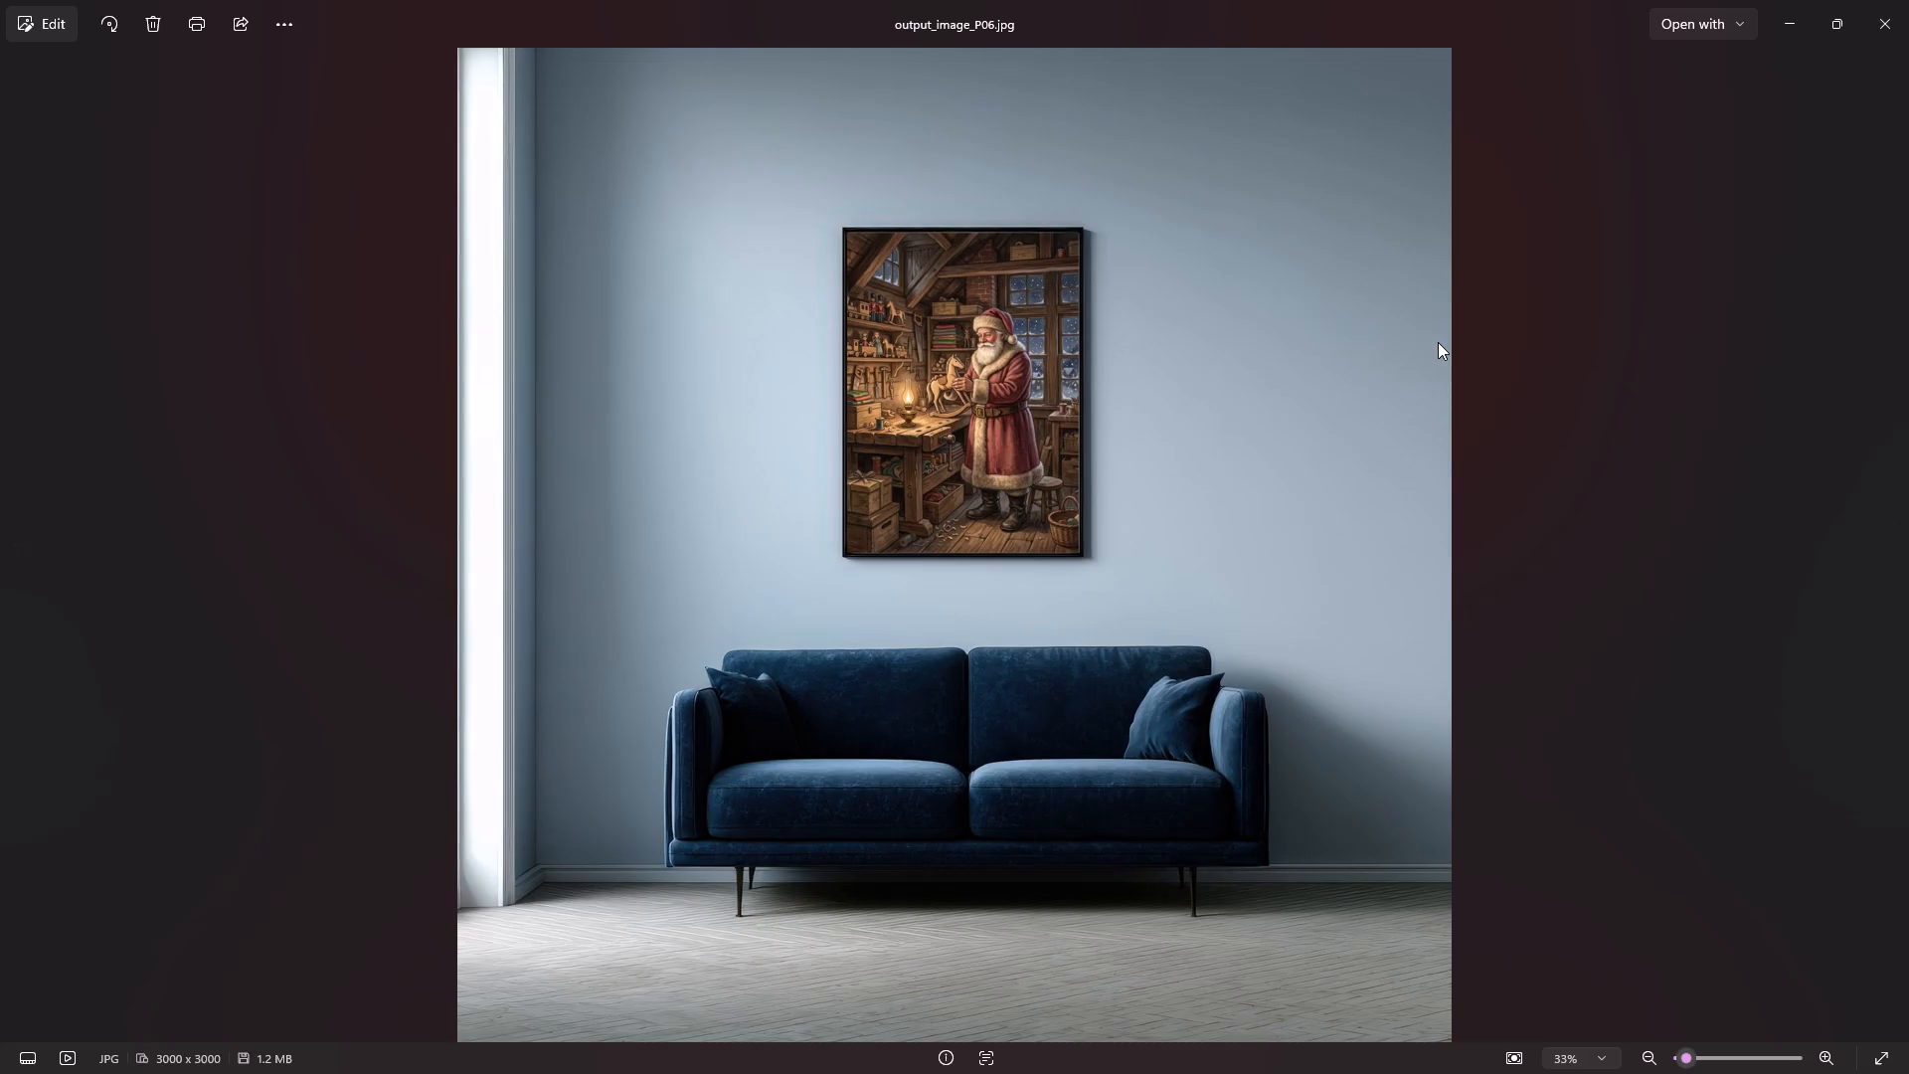
key("Right")
key("Right")
key("Right")
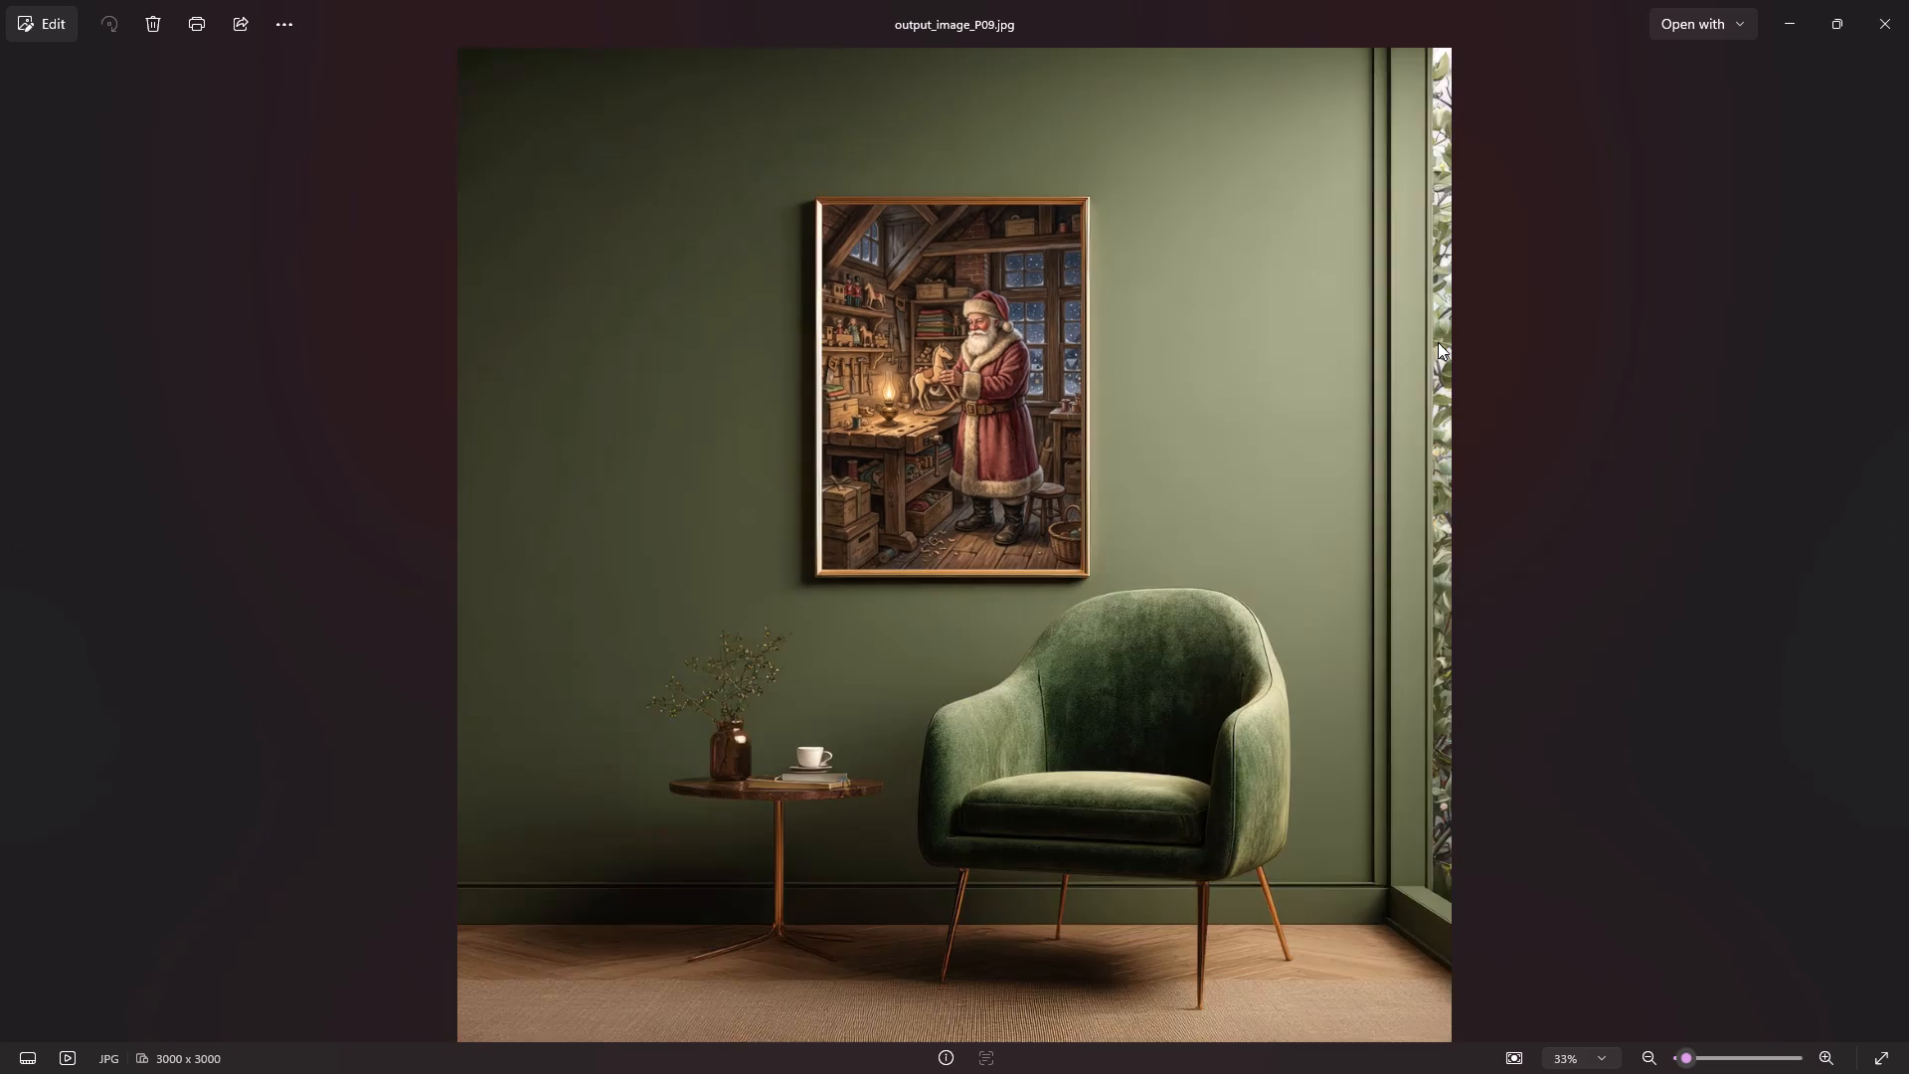
key("Right")
key("Right")
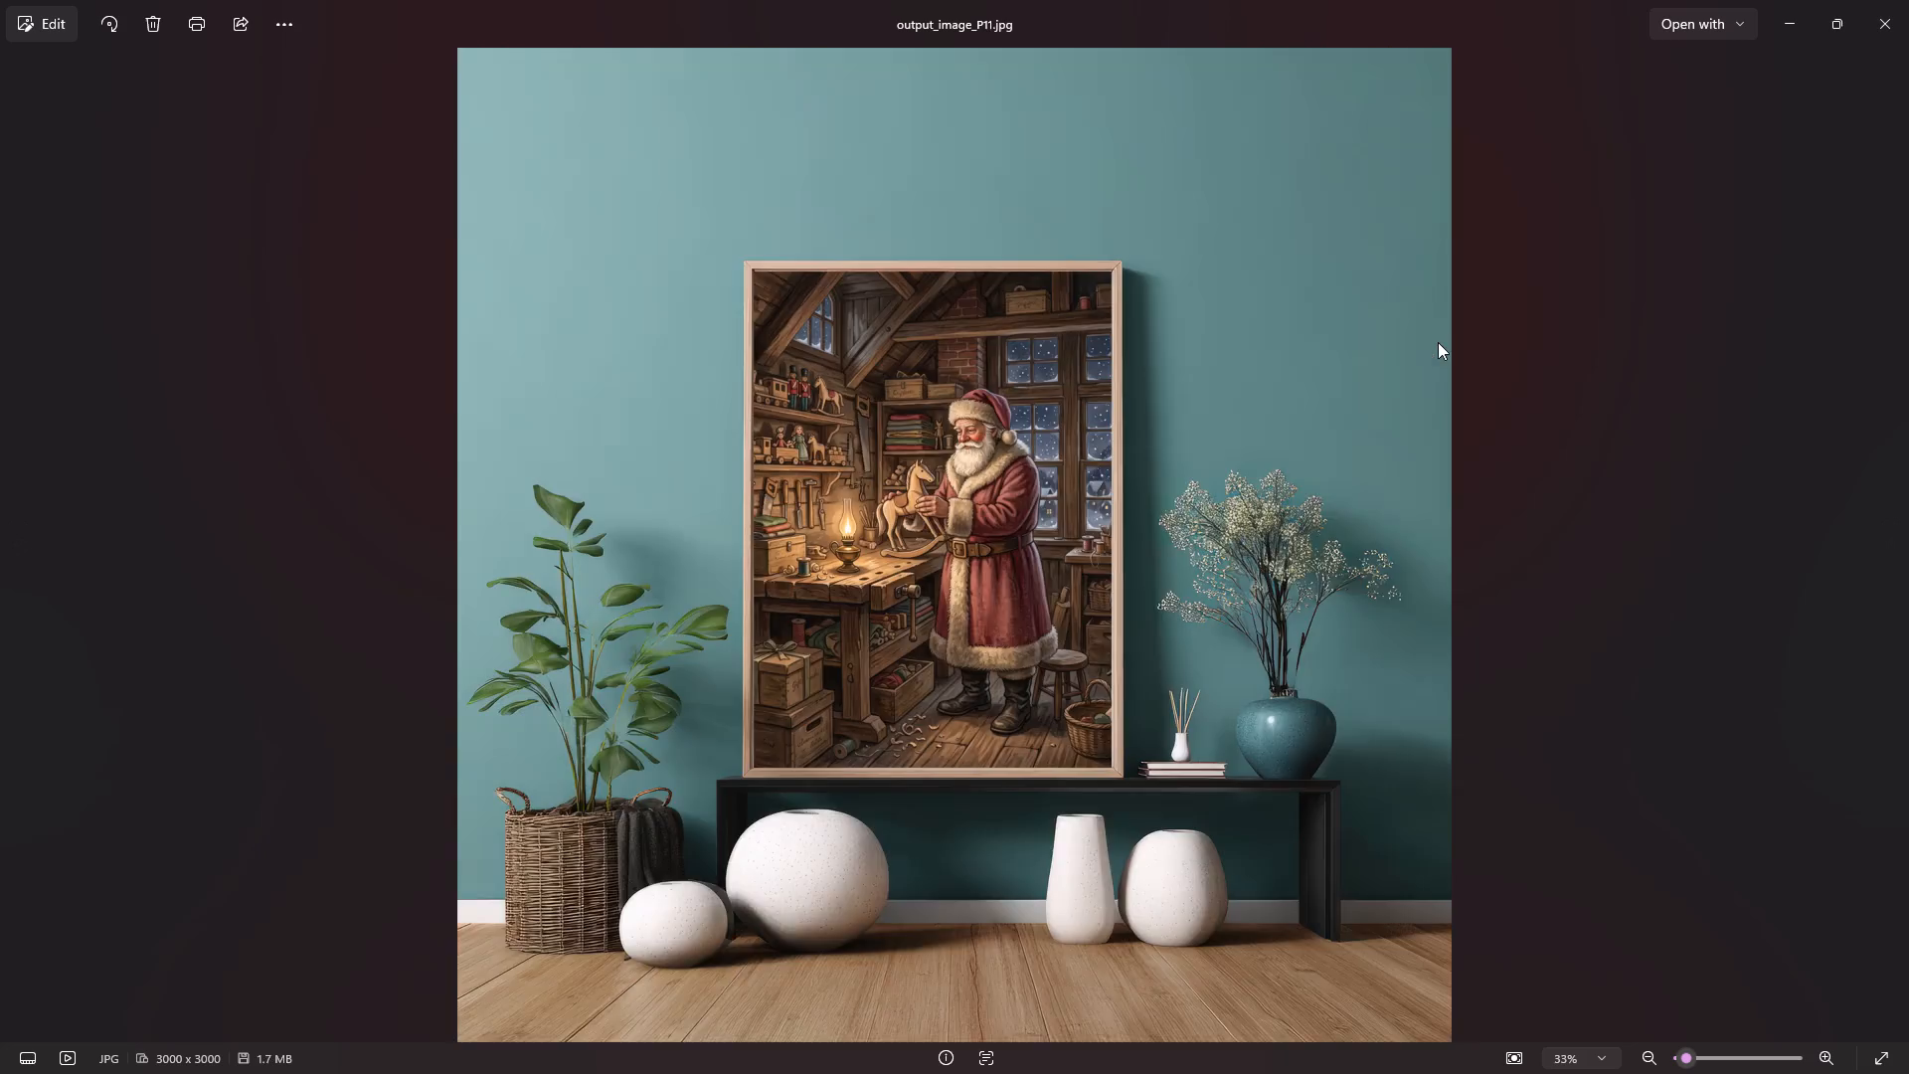
key("Right")
key("Right")
key("Right")
key("Right")
key("Right")
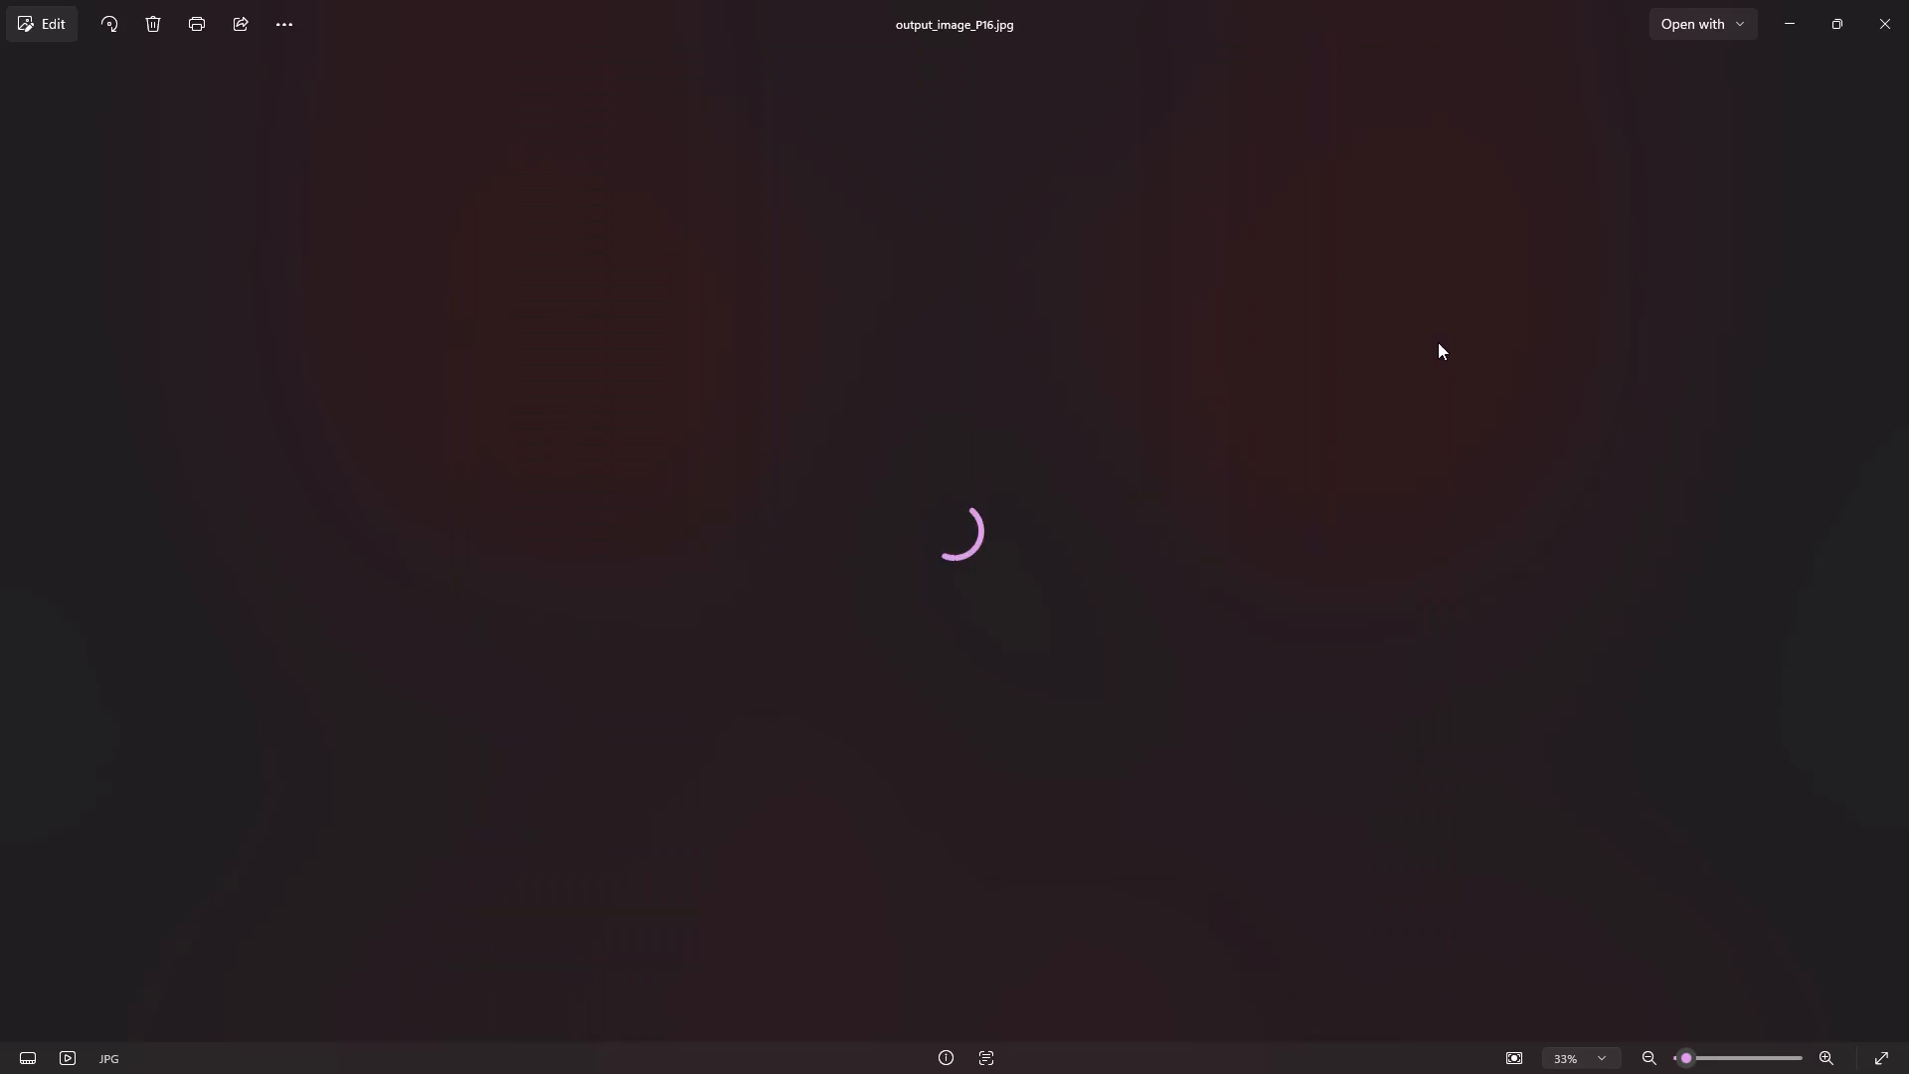
Delete the Santa workshop mockups output_image_P18 and output_image_P16.
key("Right")
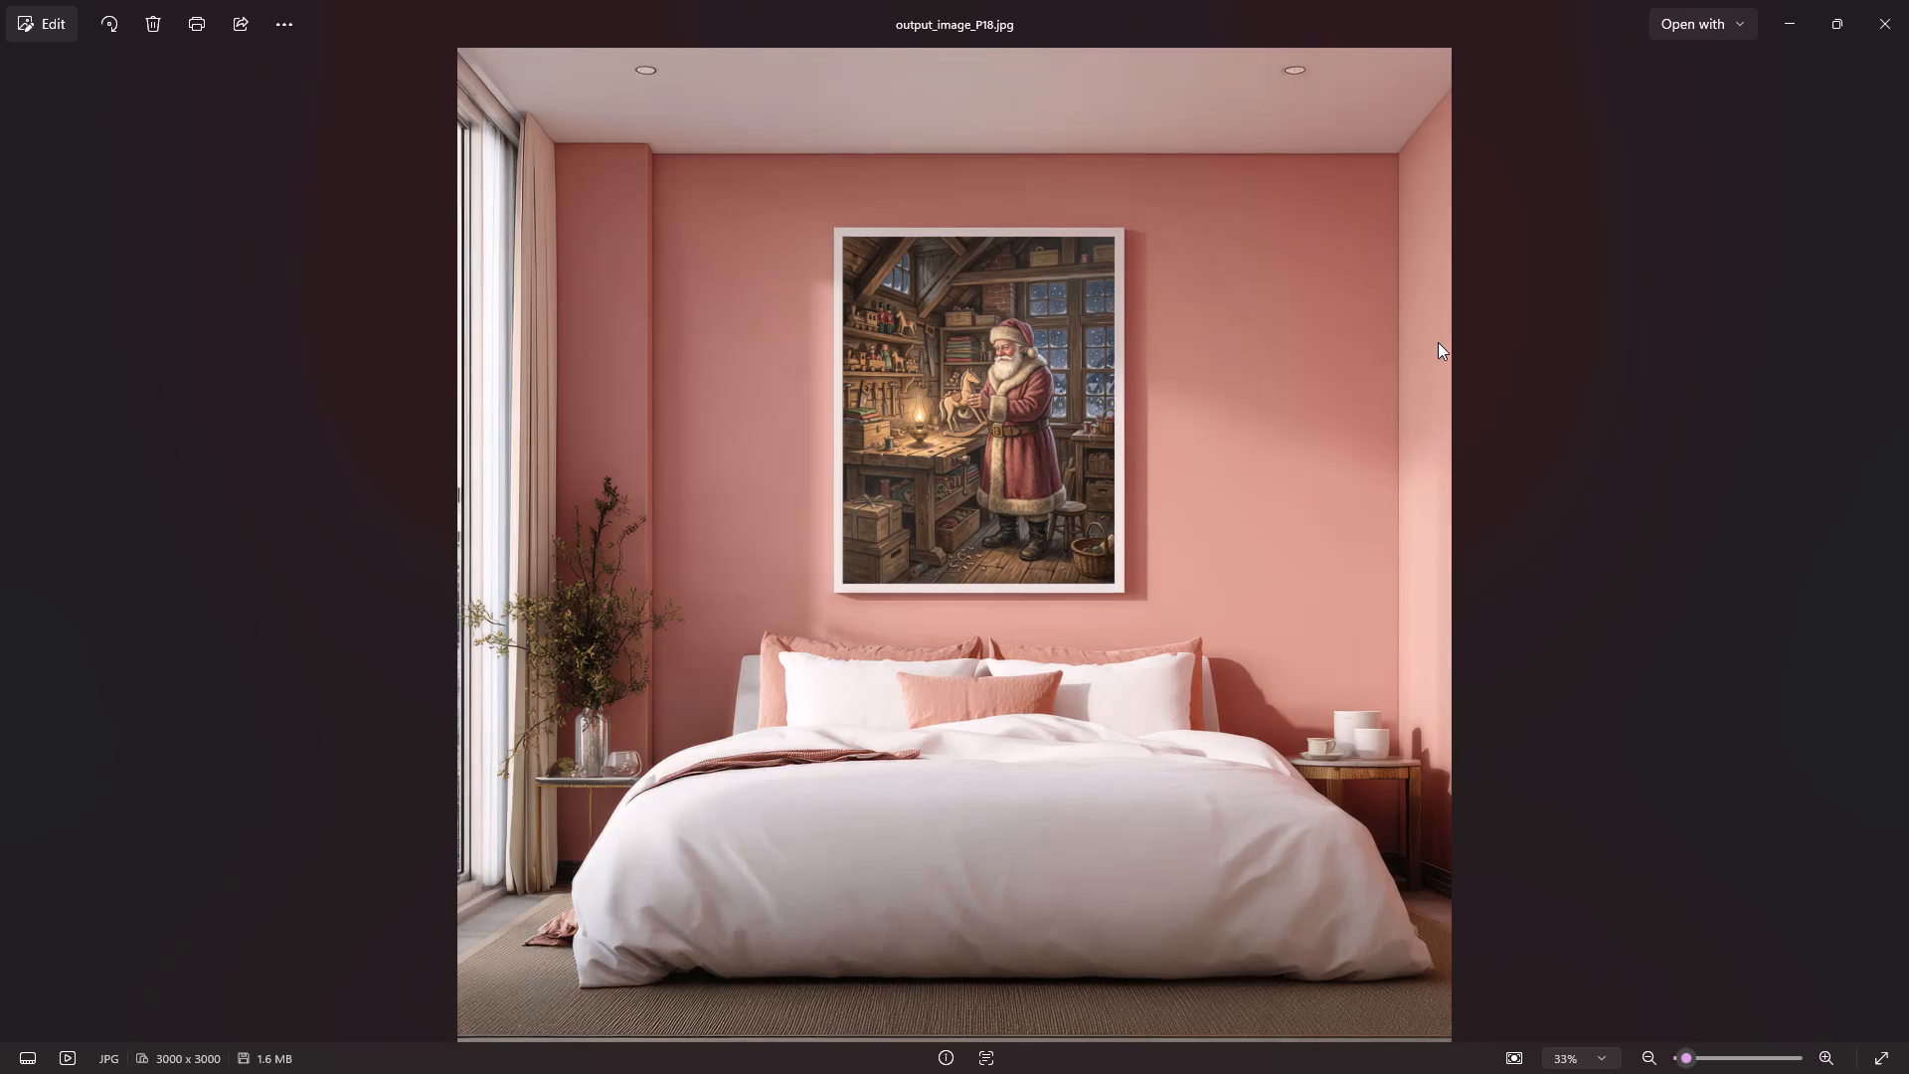
key("Delete")
key("Left")
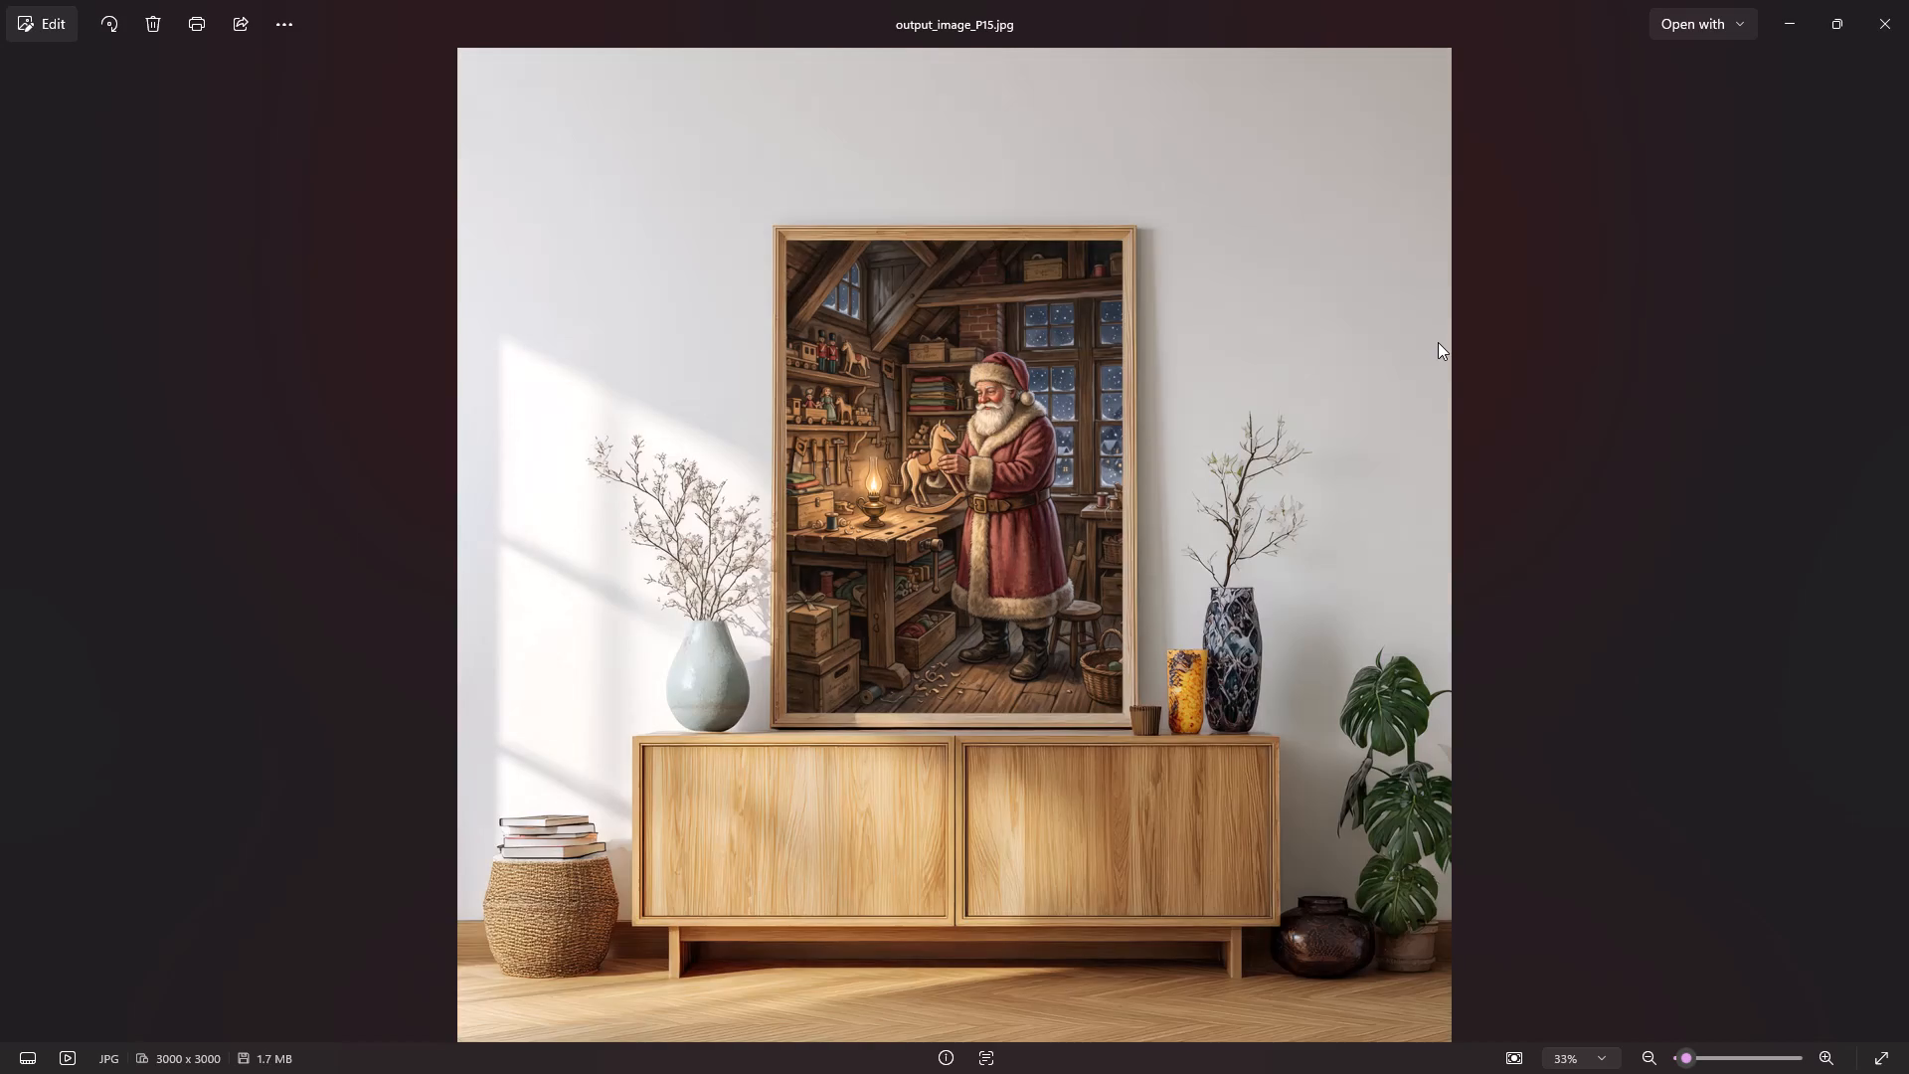
key("Left")
key("Right")
key("Right")
key("Delete")
key("Left")
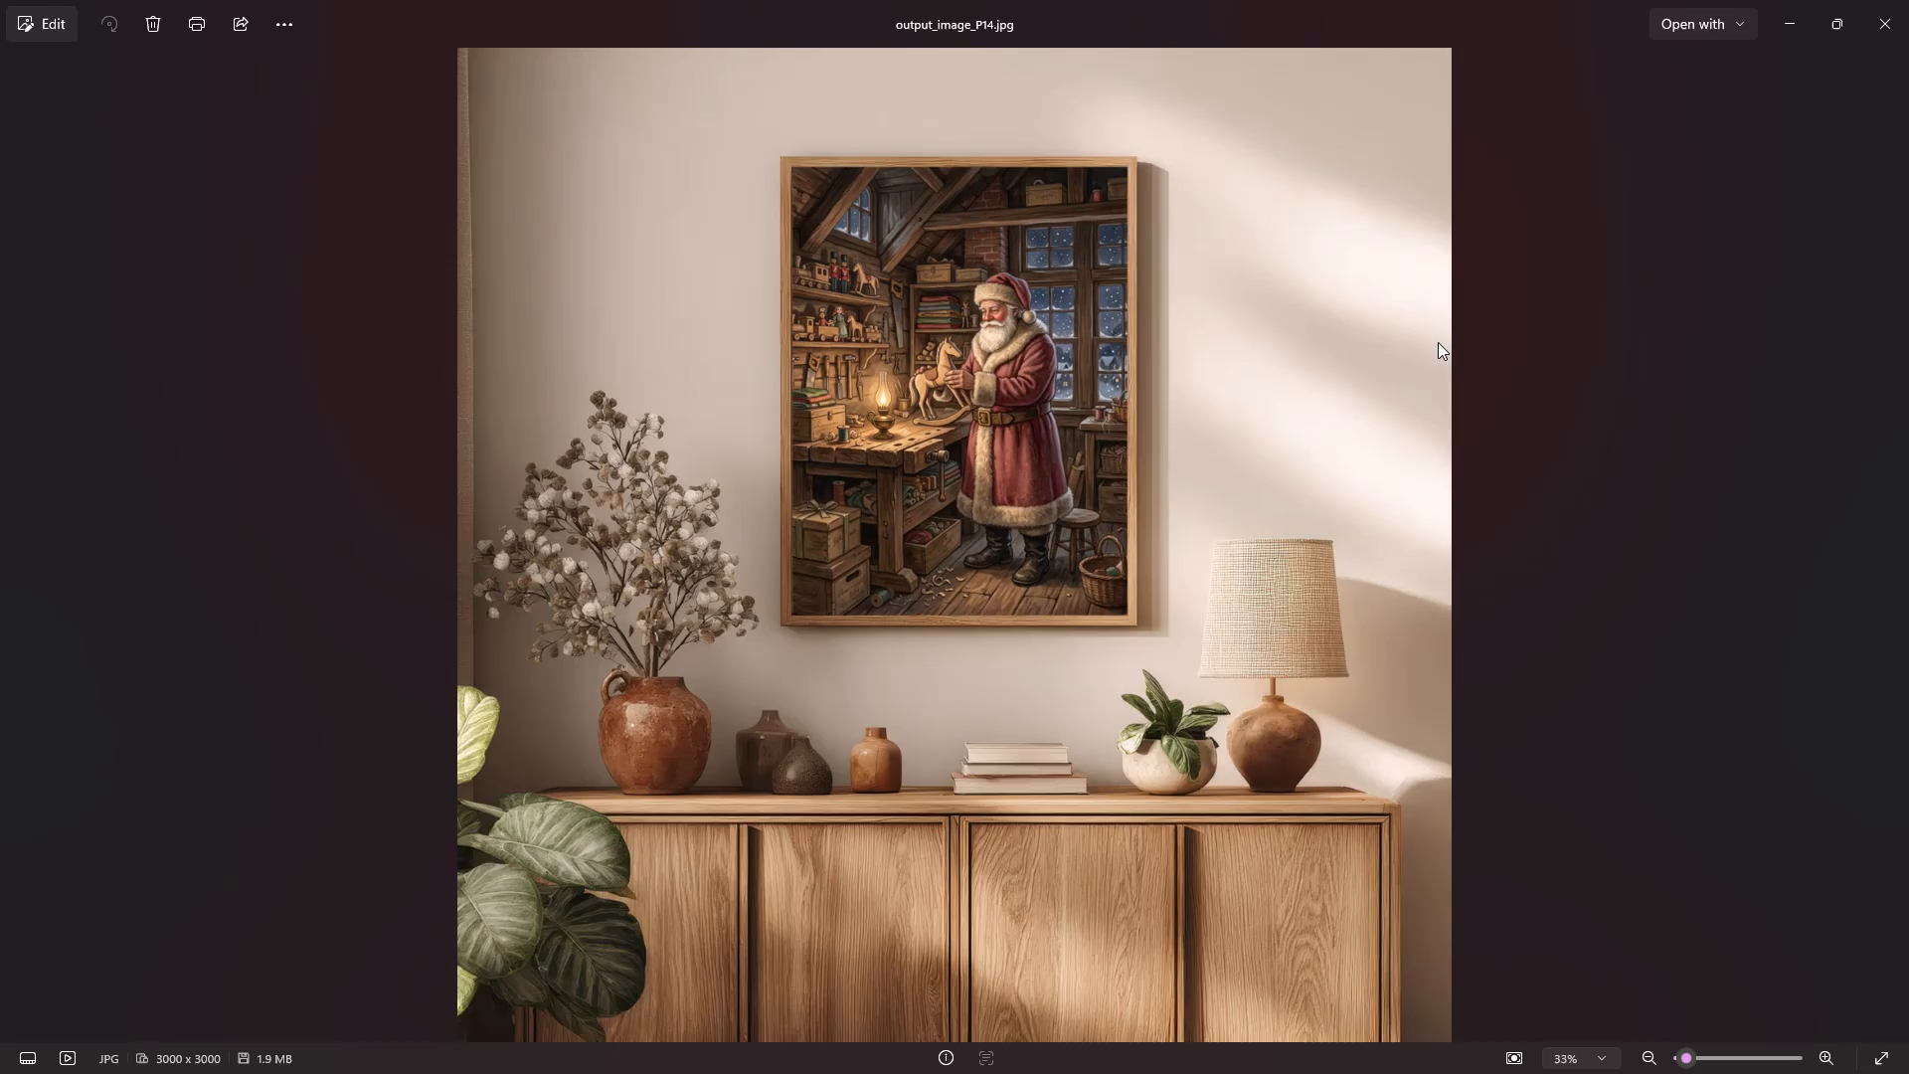
Continue back through the Santa workshop mockups and delete output_image_P09 and output_image_P07.
key("Left")
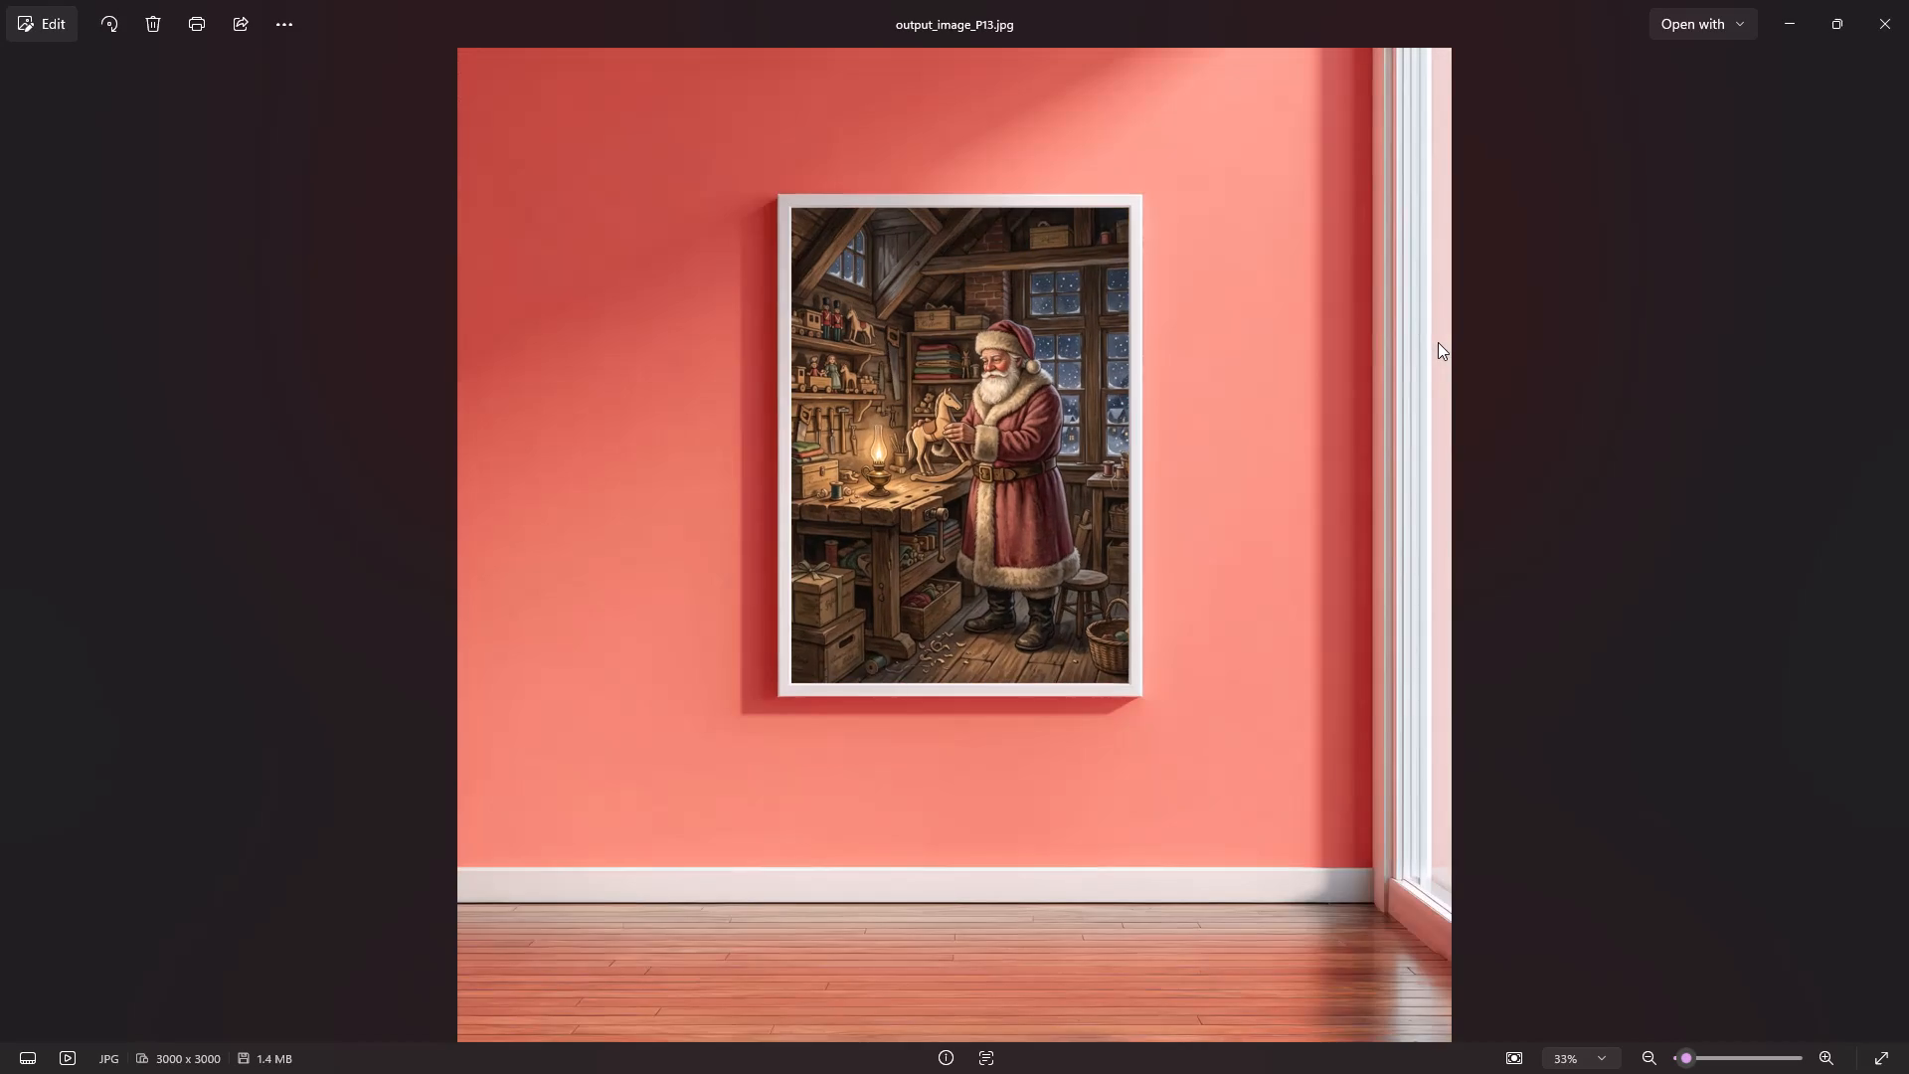
key("Left")
key("Left")
key("Left")
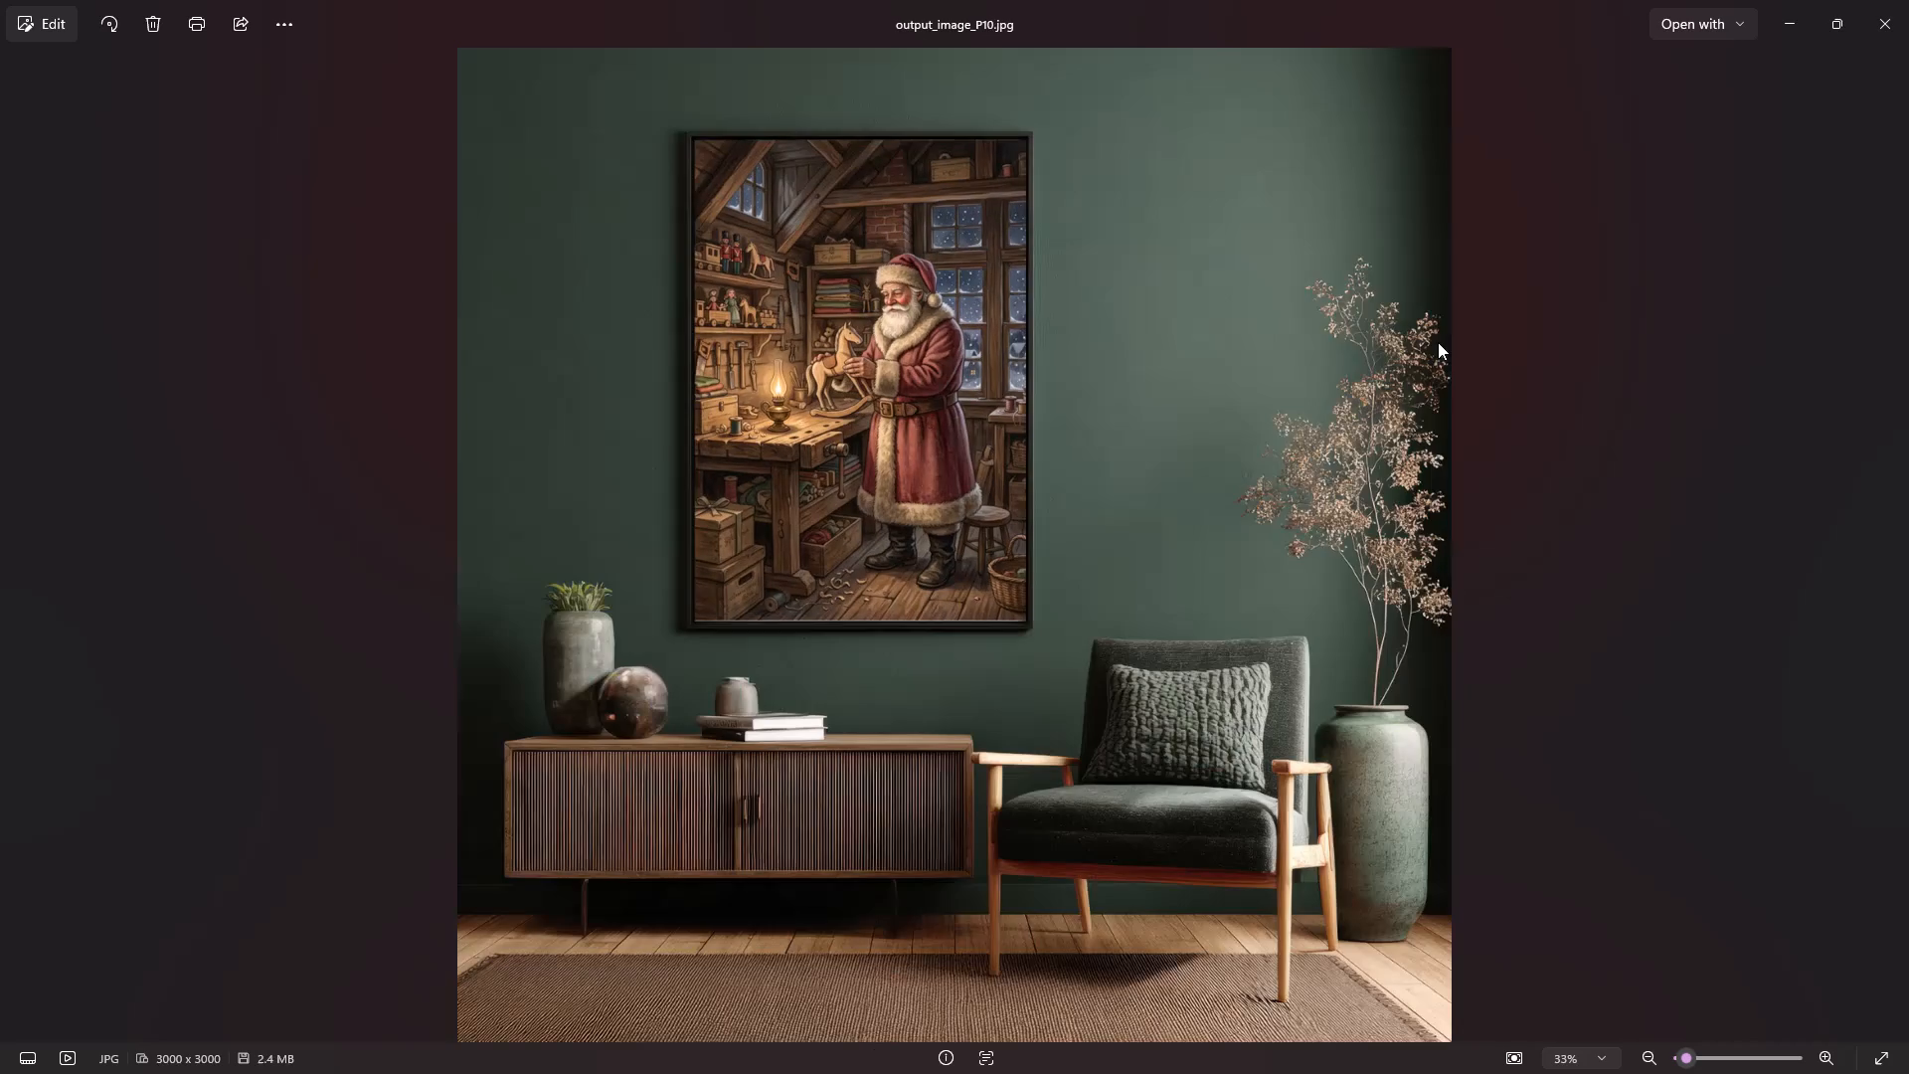
key("Left")
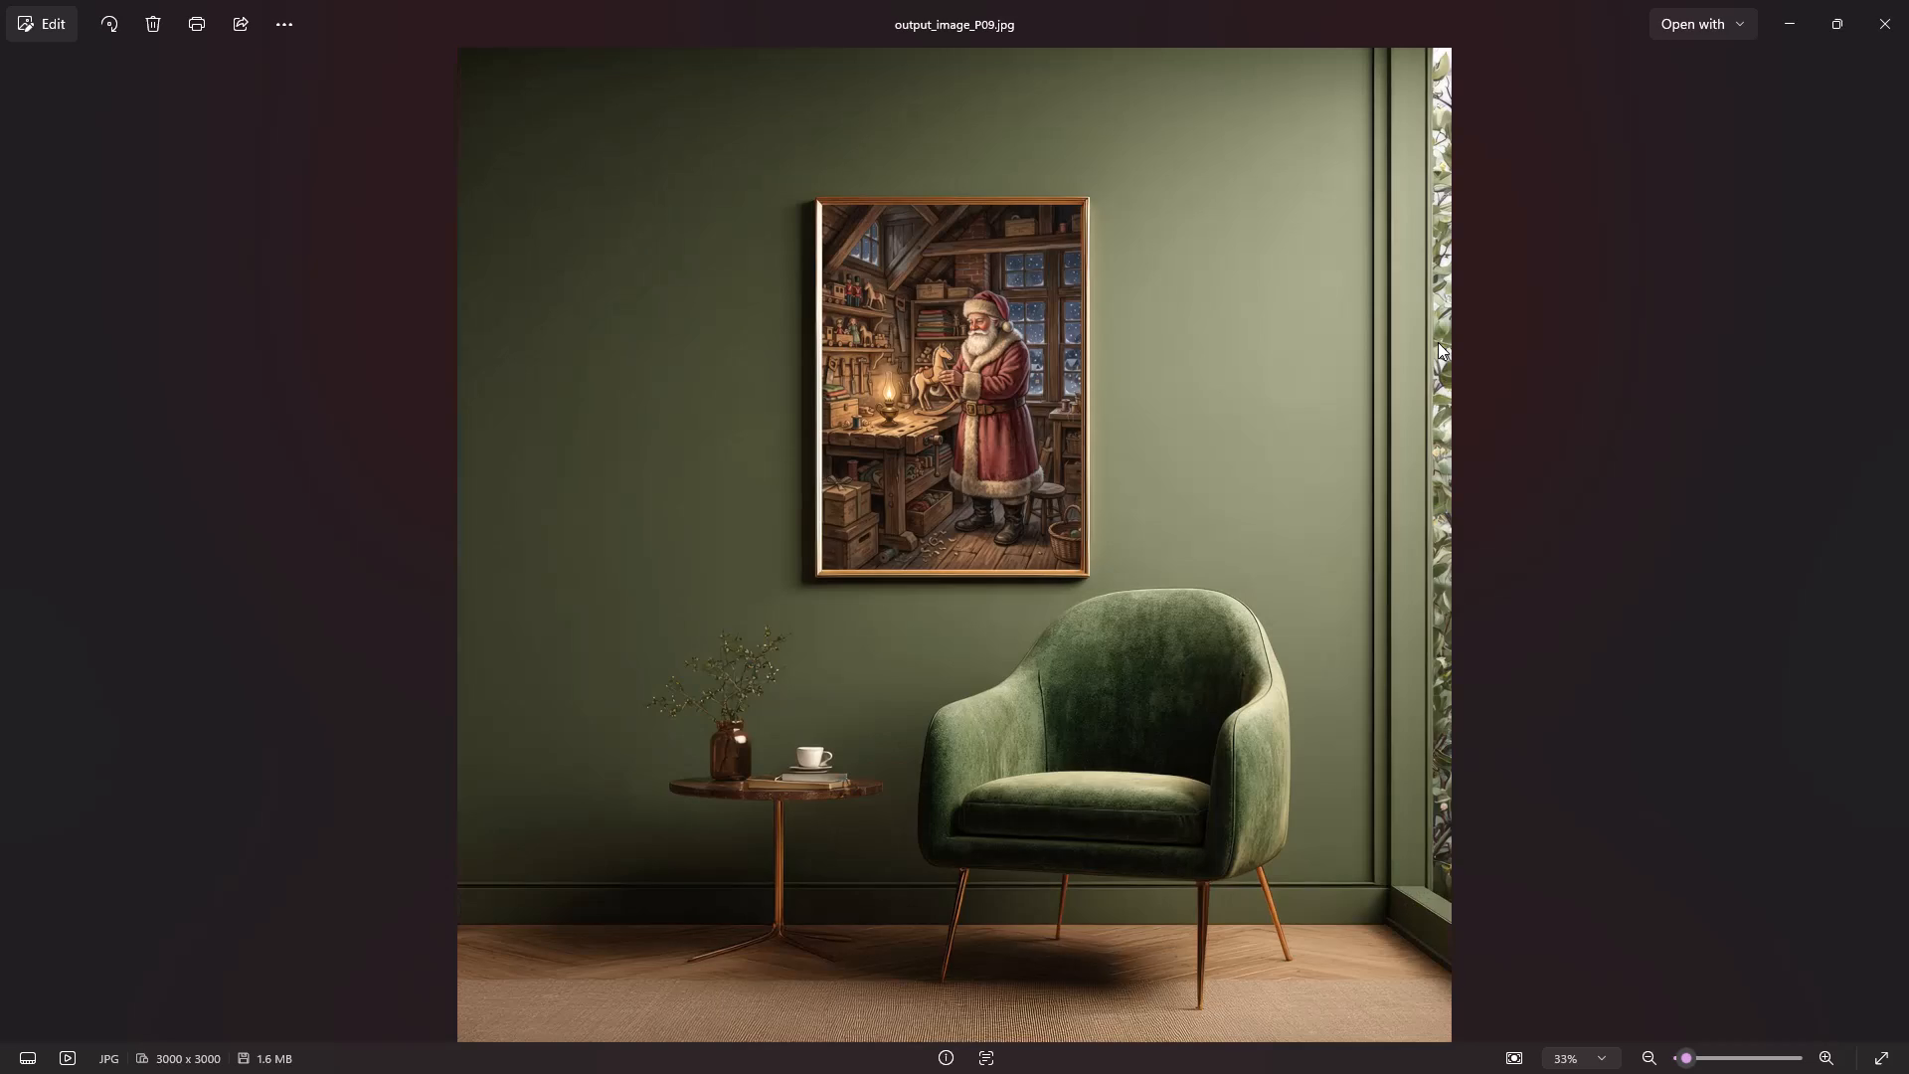
key("Delete")
key("Left")
key("Left")
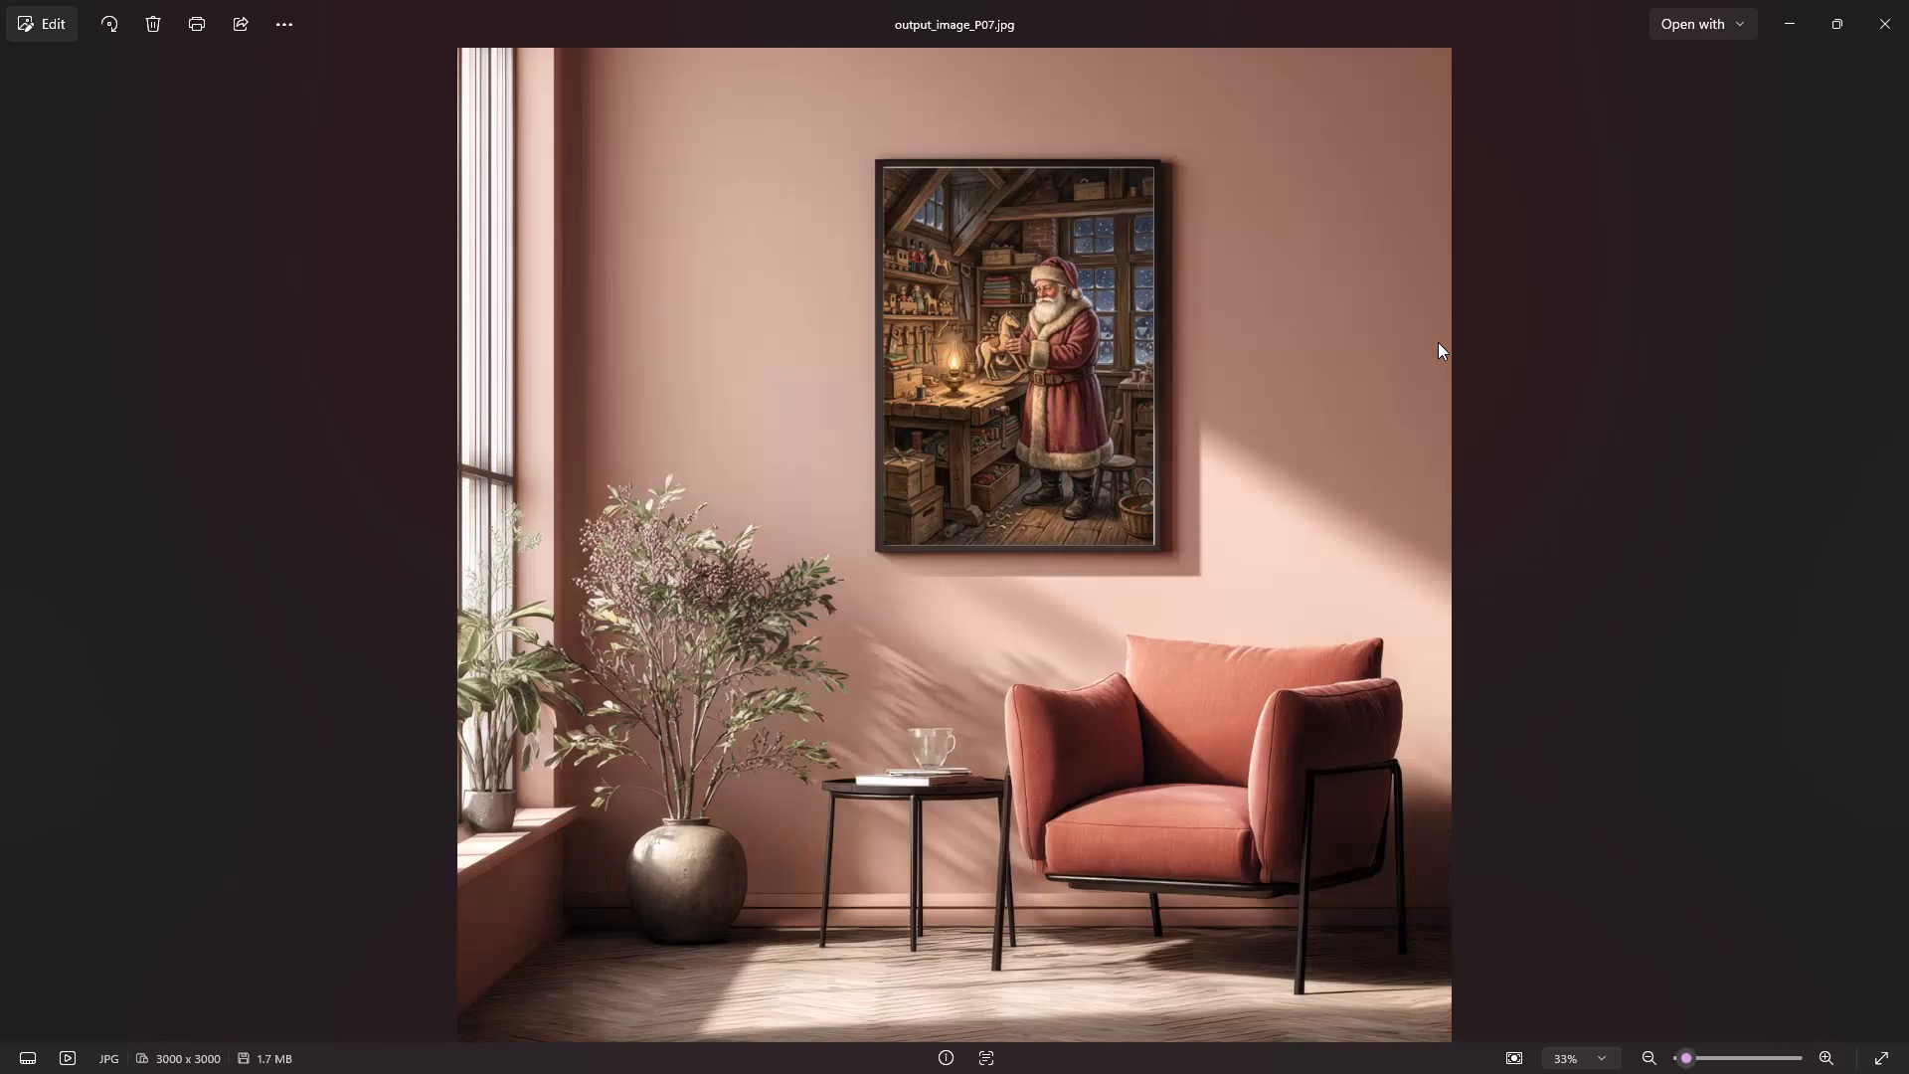
key("Left")
key("Right")
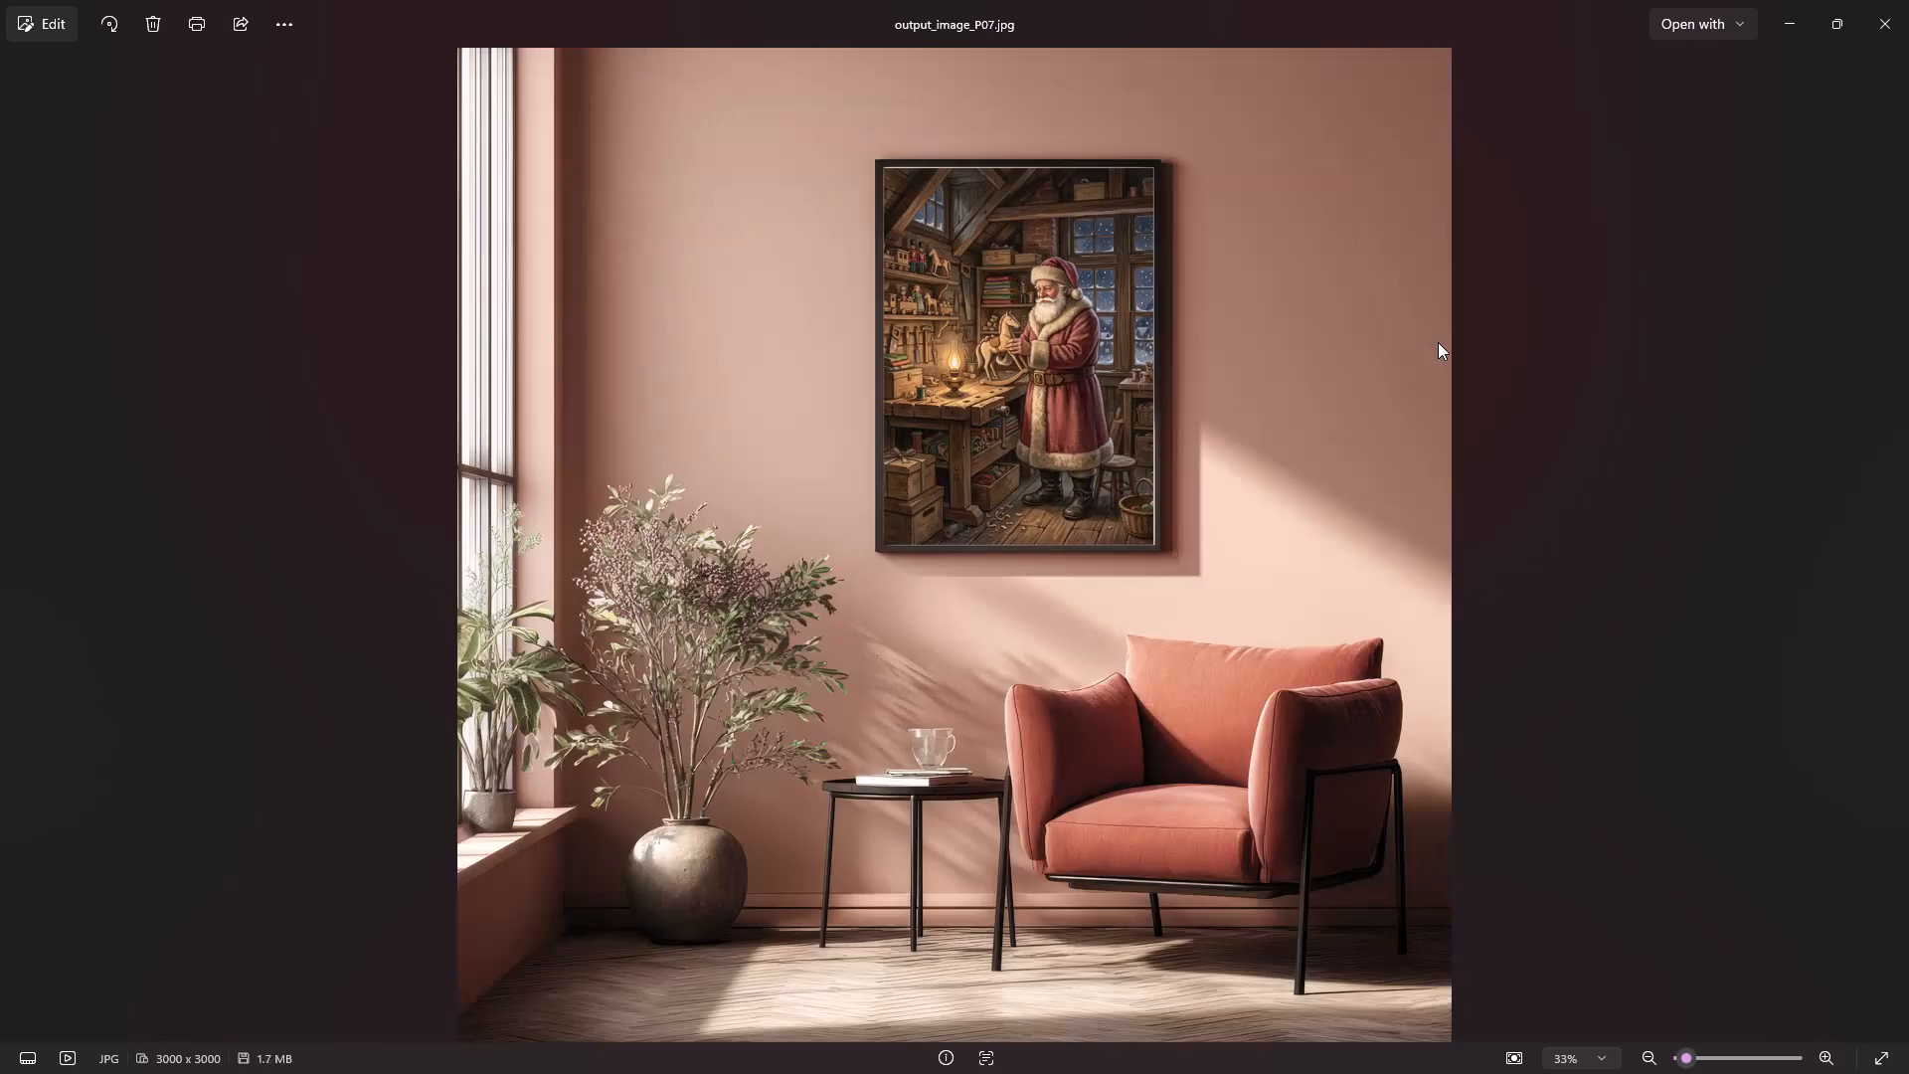
key("Delete")
Examine the remaining Santa workshop mockups back to output_image_P01, and close the image viewer.
key("Left")
key("Left")
key("Left")
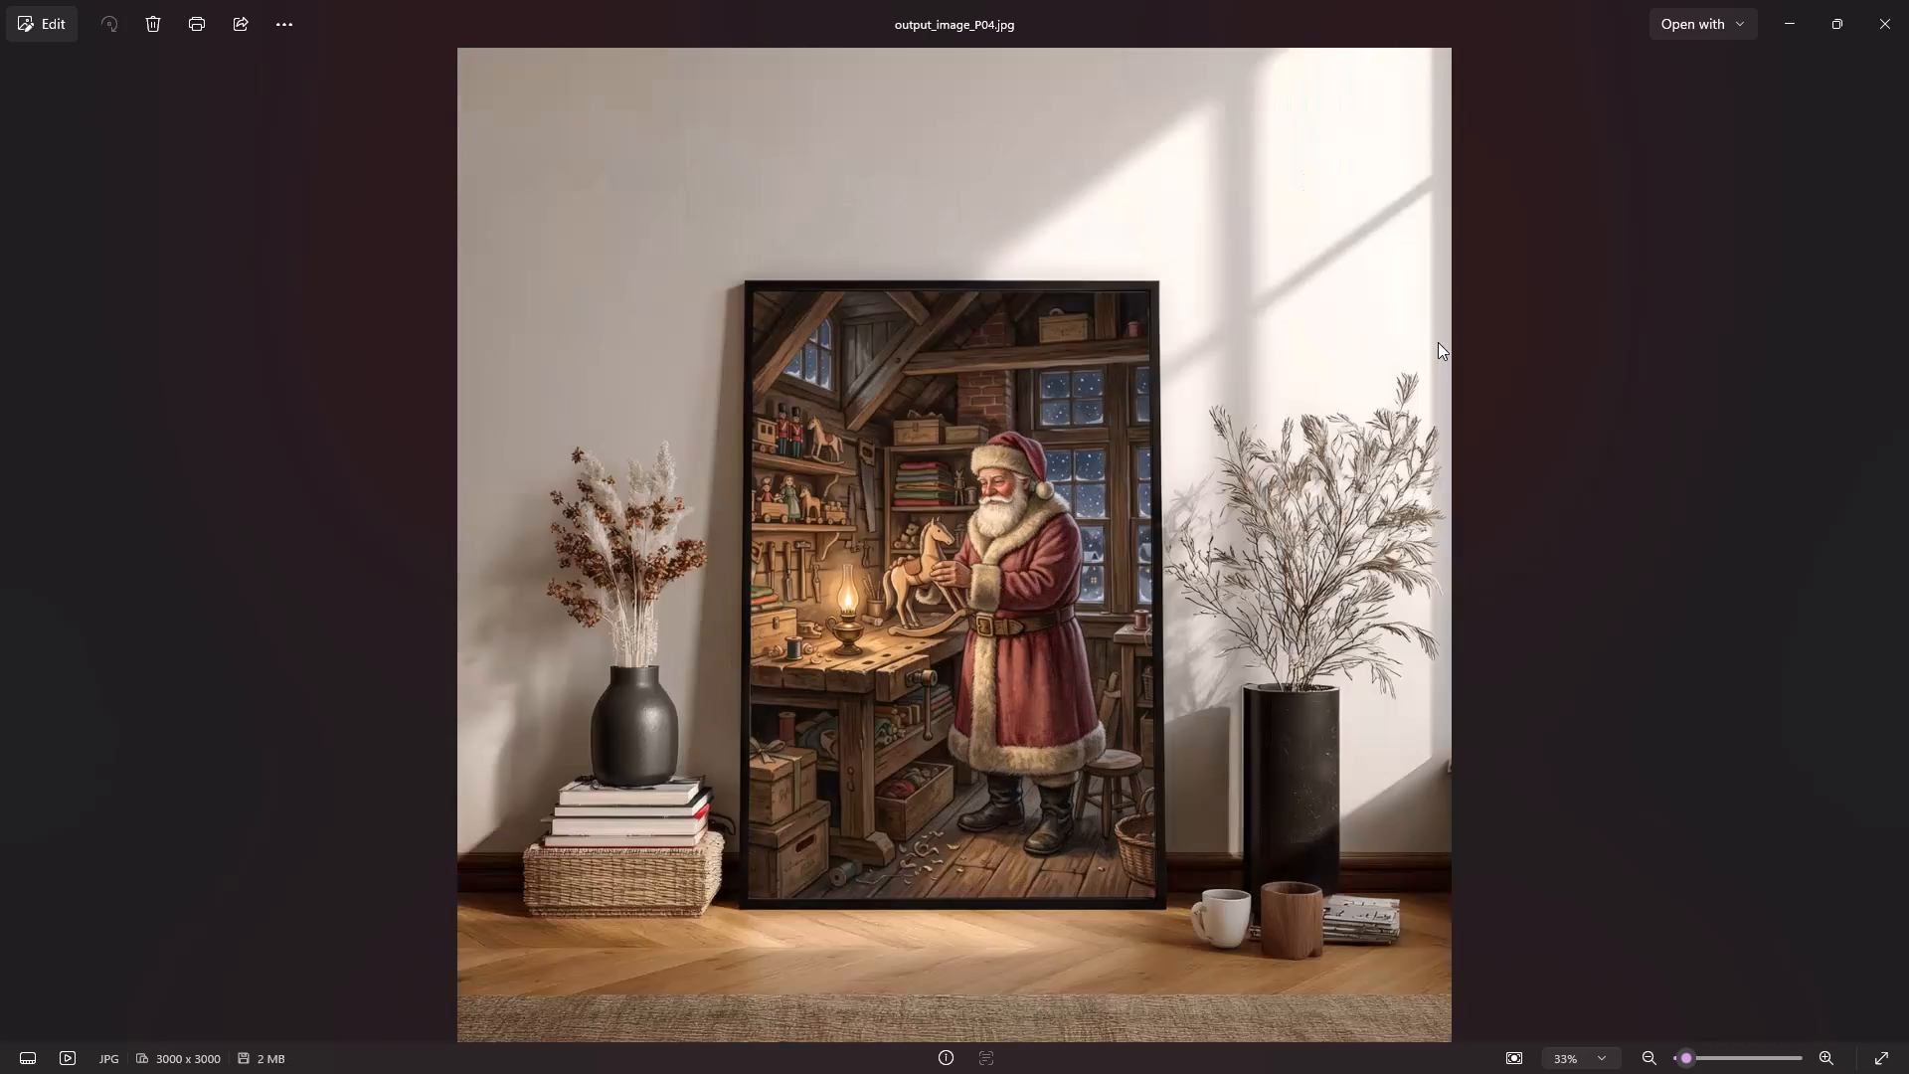
key("Left")
key("Left")
key("Left")
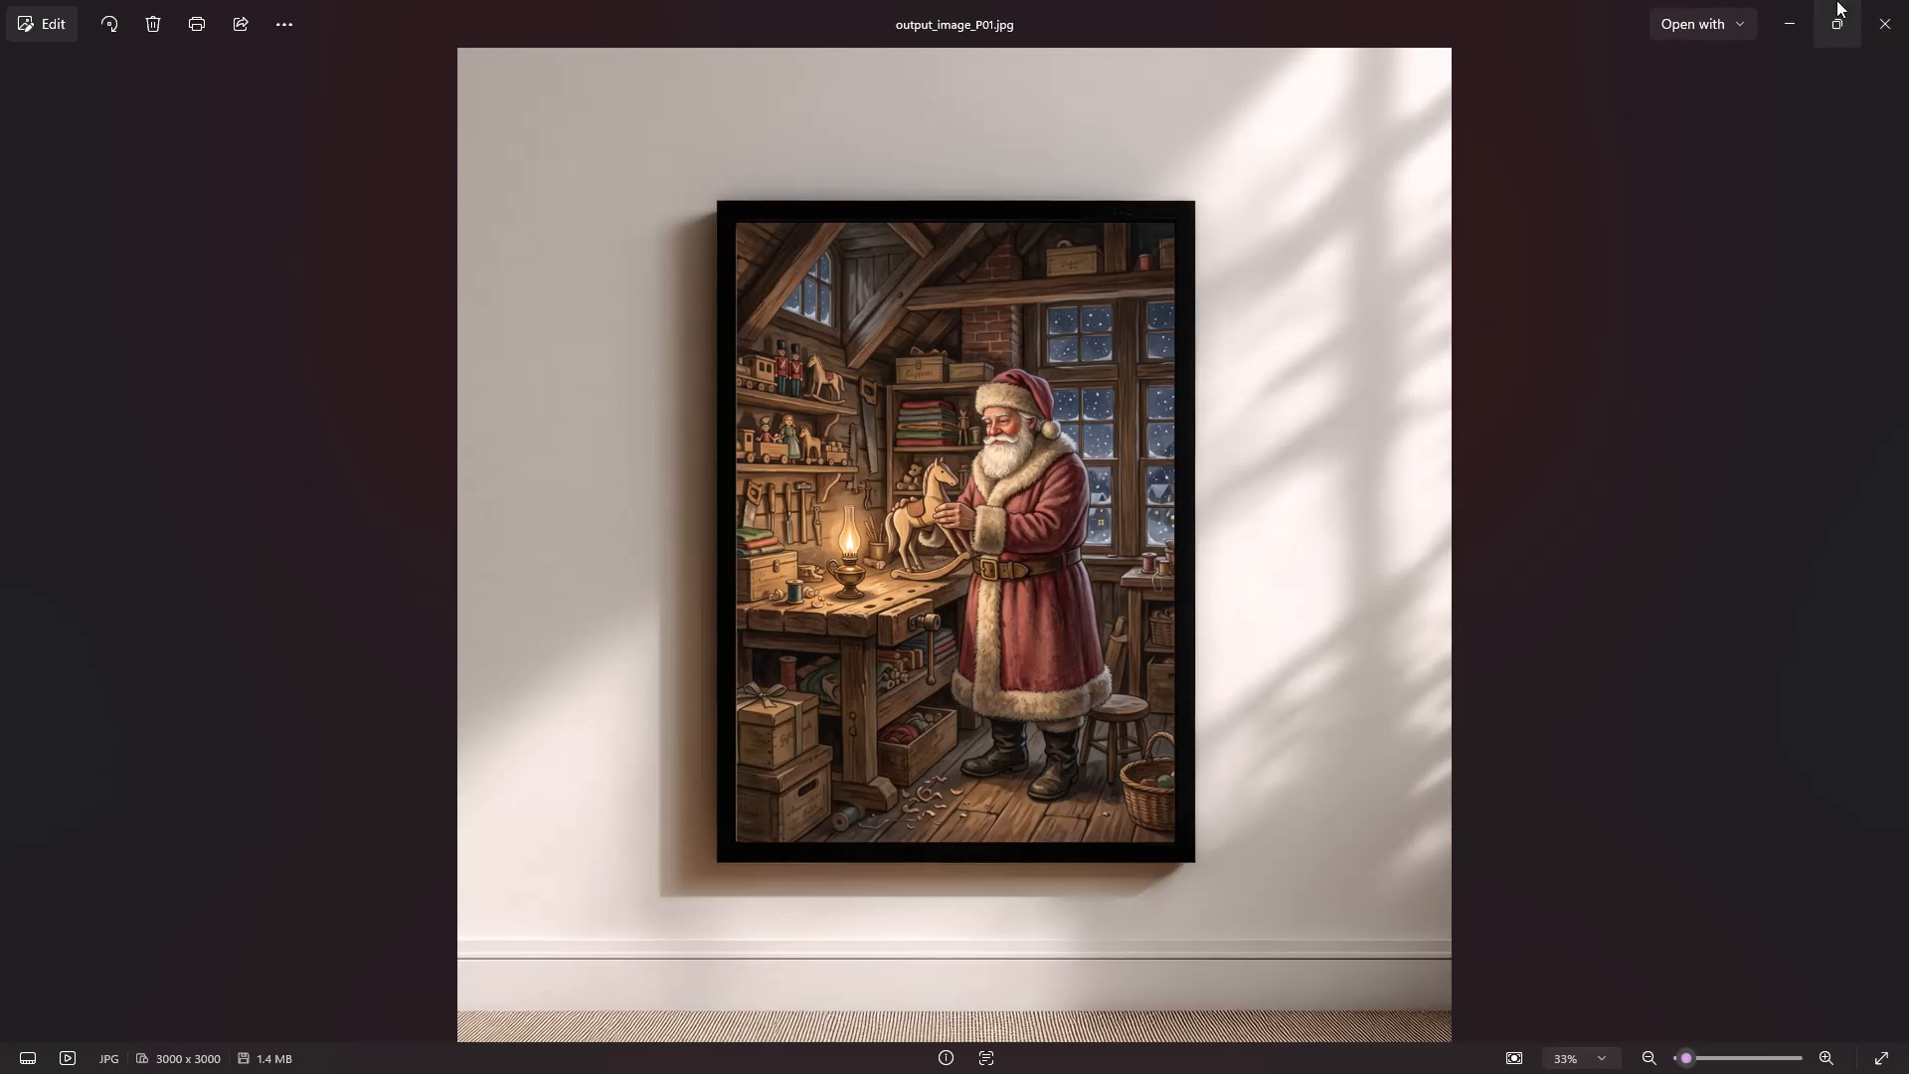
left_click(1895, 9)
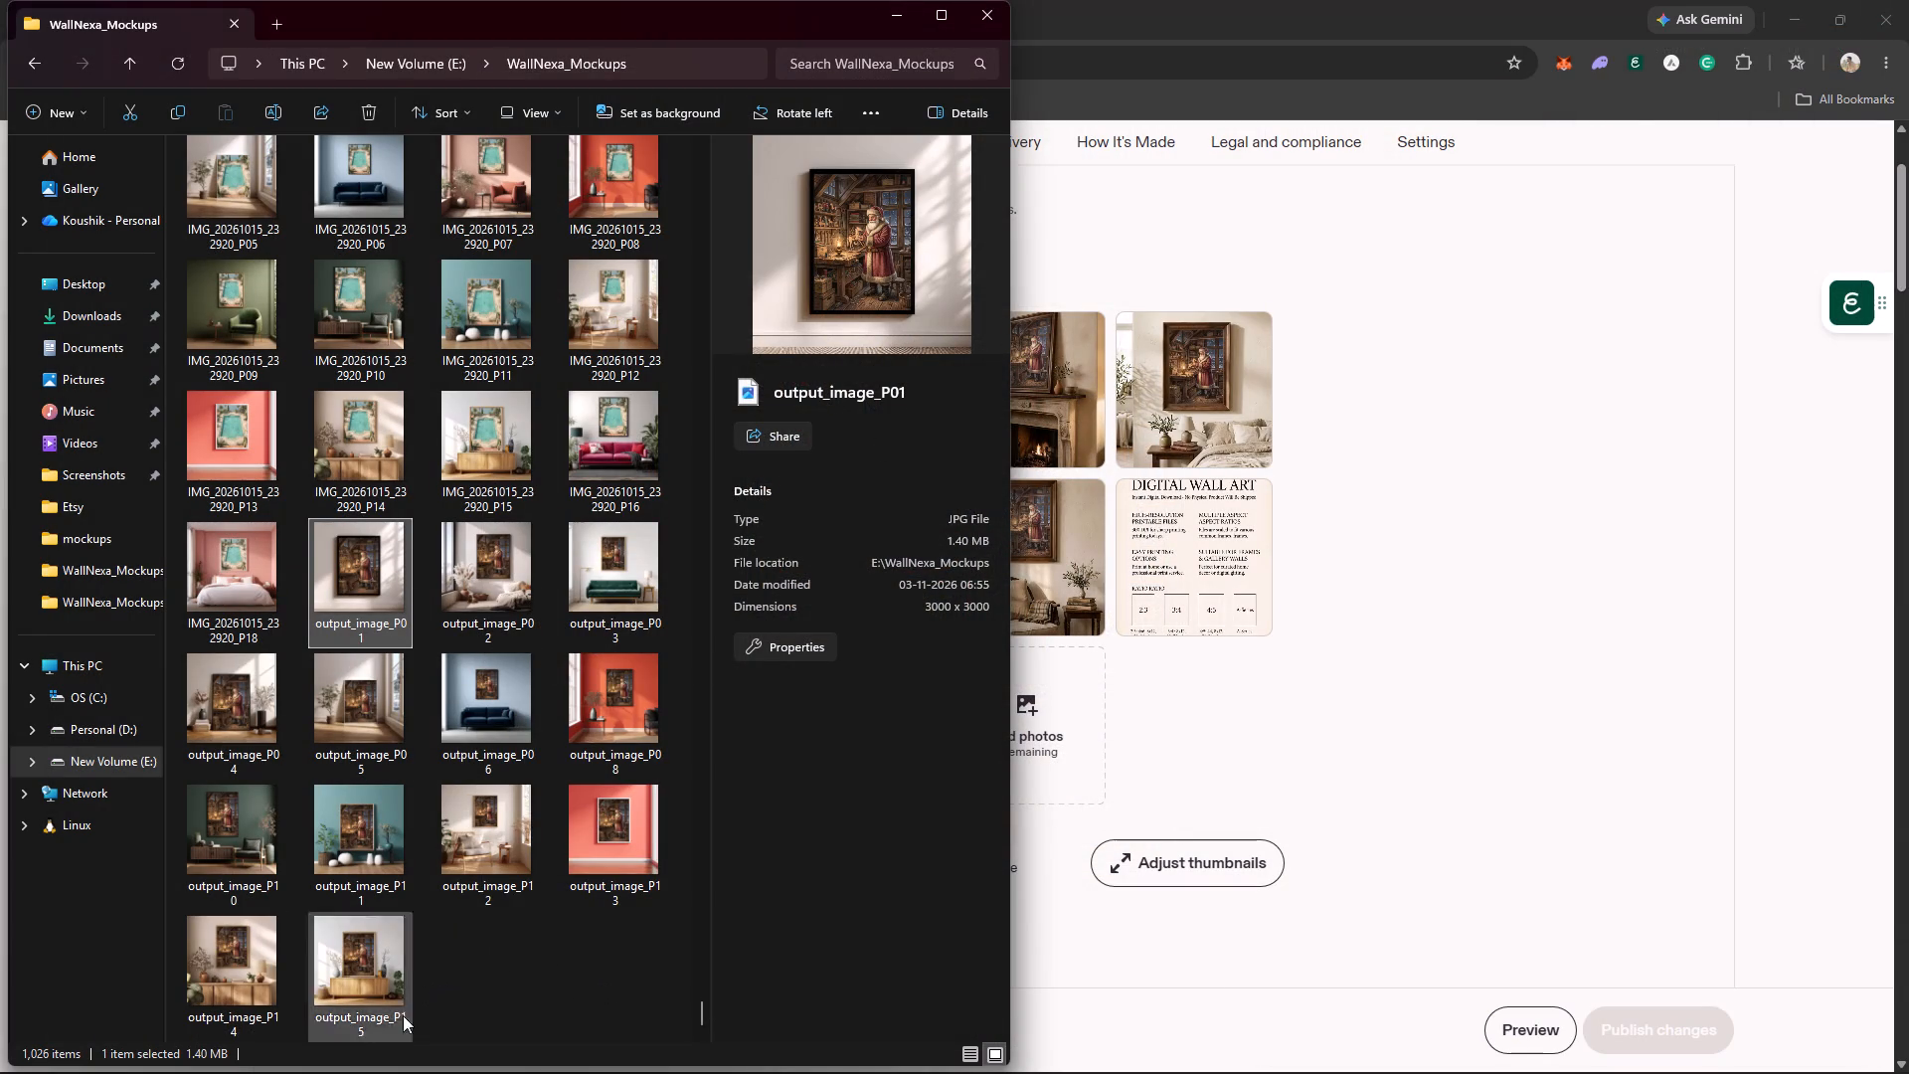
Select all remaining output_image mockups, P01 to P15, together with IMG_20261015_232920_P18 in the WallNexa_Mockups folder.
left_click_drag(643, 998, 419, 560)
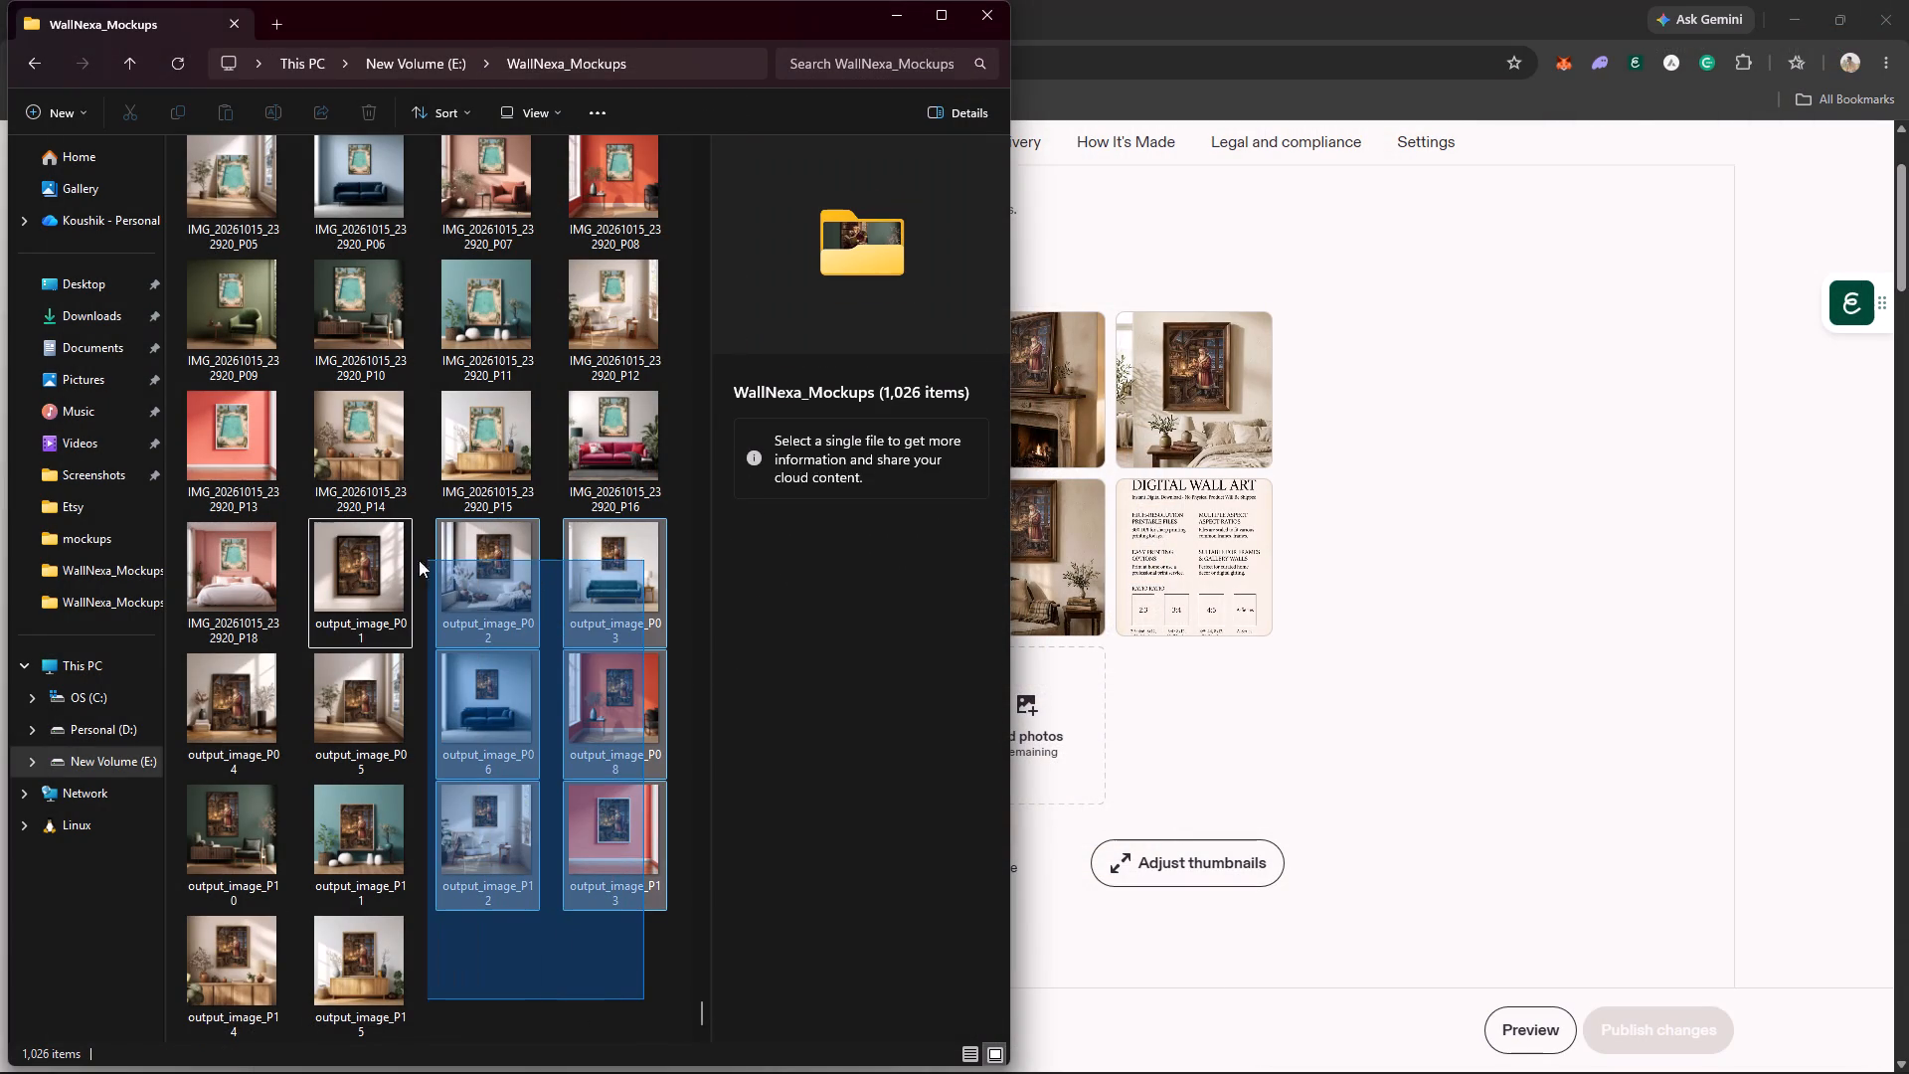
left_click_drag(419, 560, 206, 573)
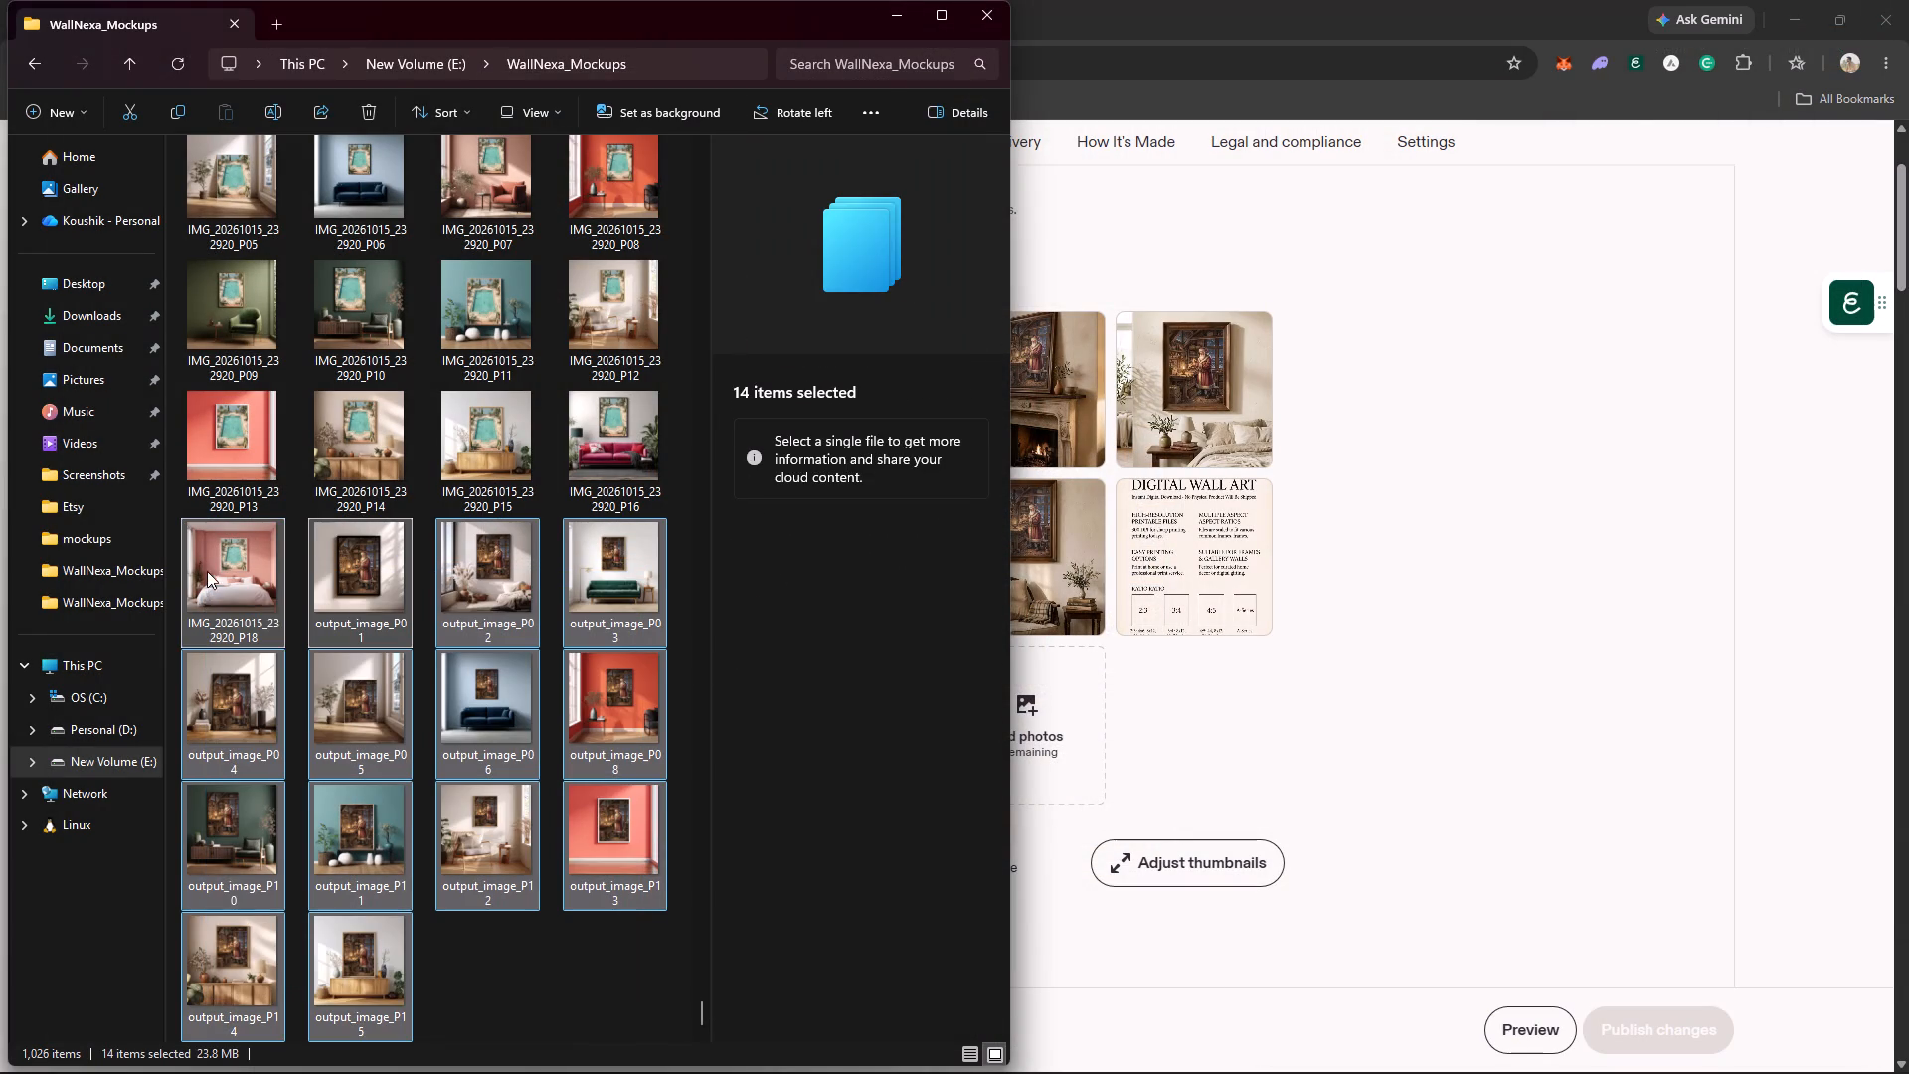
Return to Chrome and delete the eight old room photos and the video from the Santa Workshop Art listing, keeping the three information images.
left_click(902, 18)
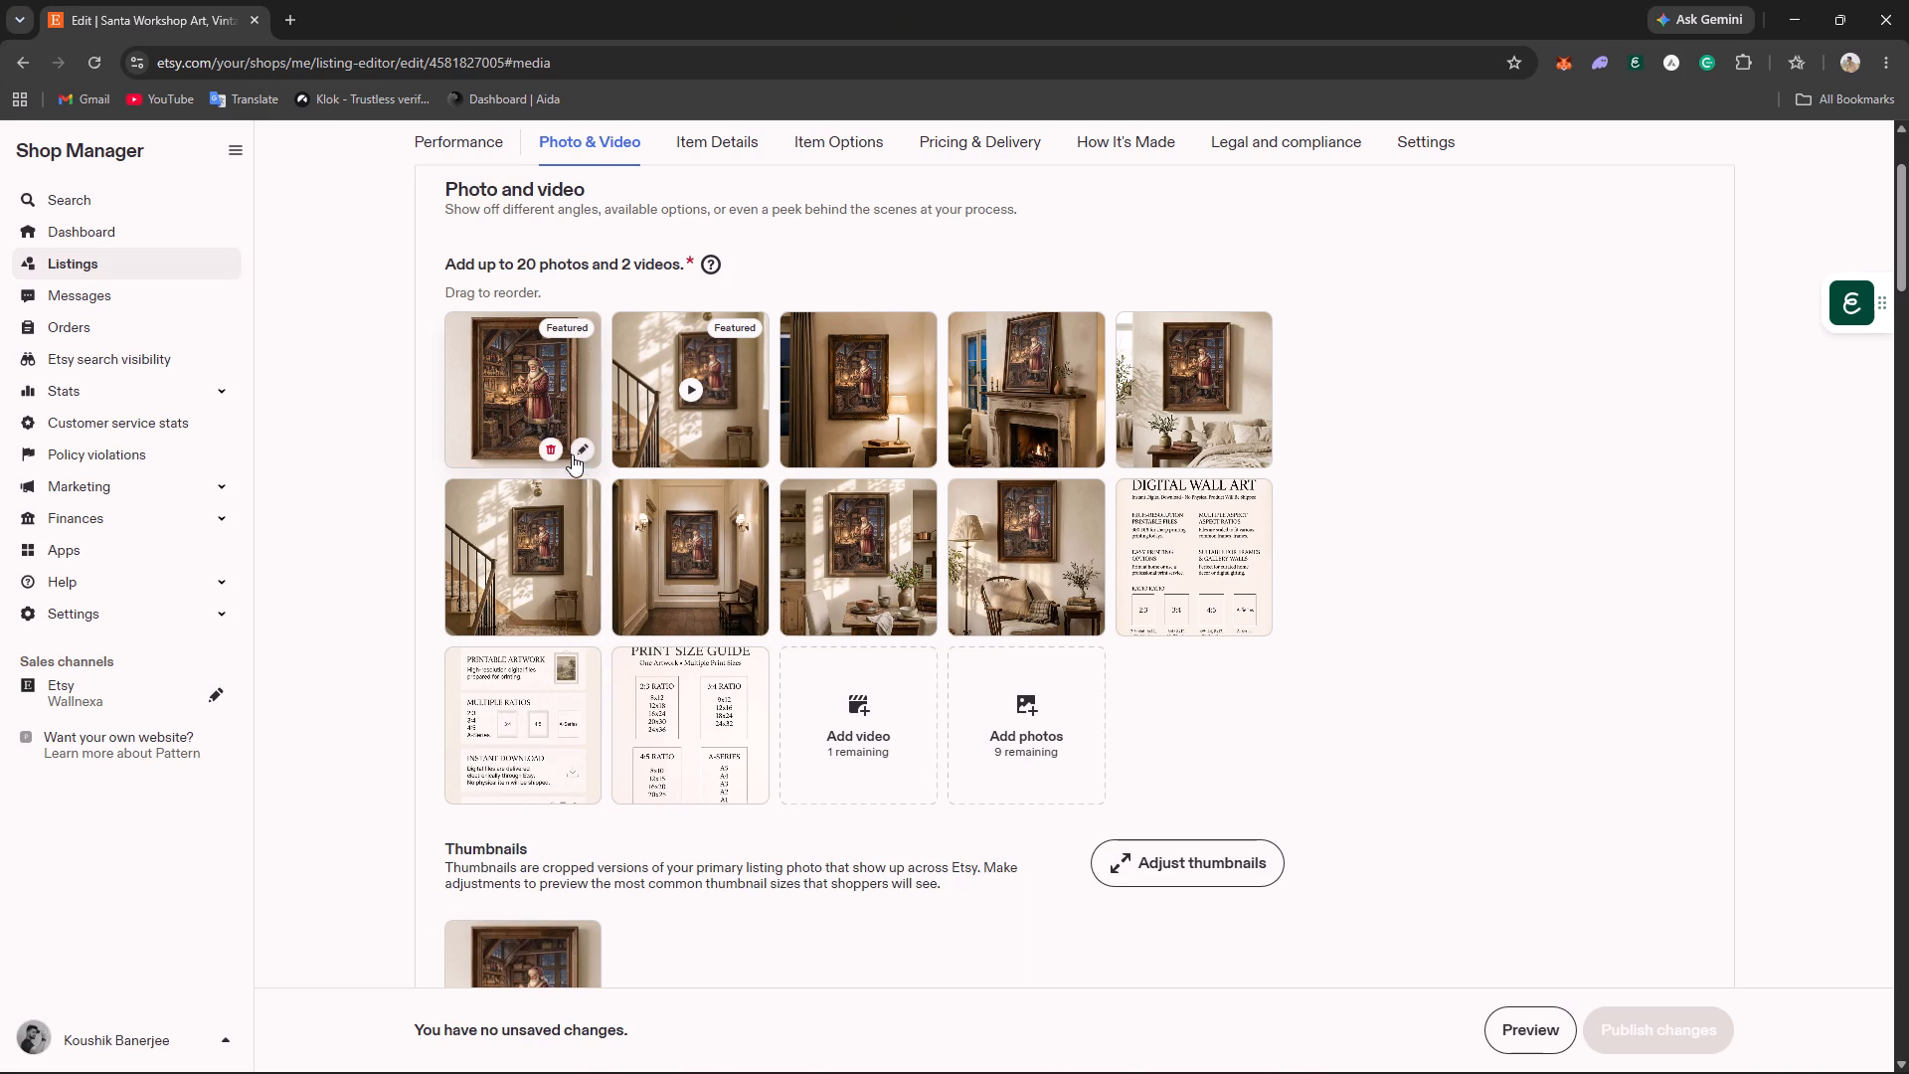
left_click(550, 449)
left_click(550, 449)
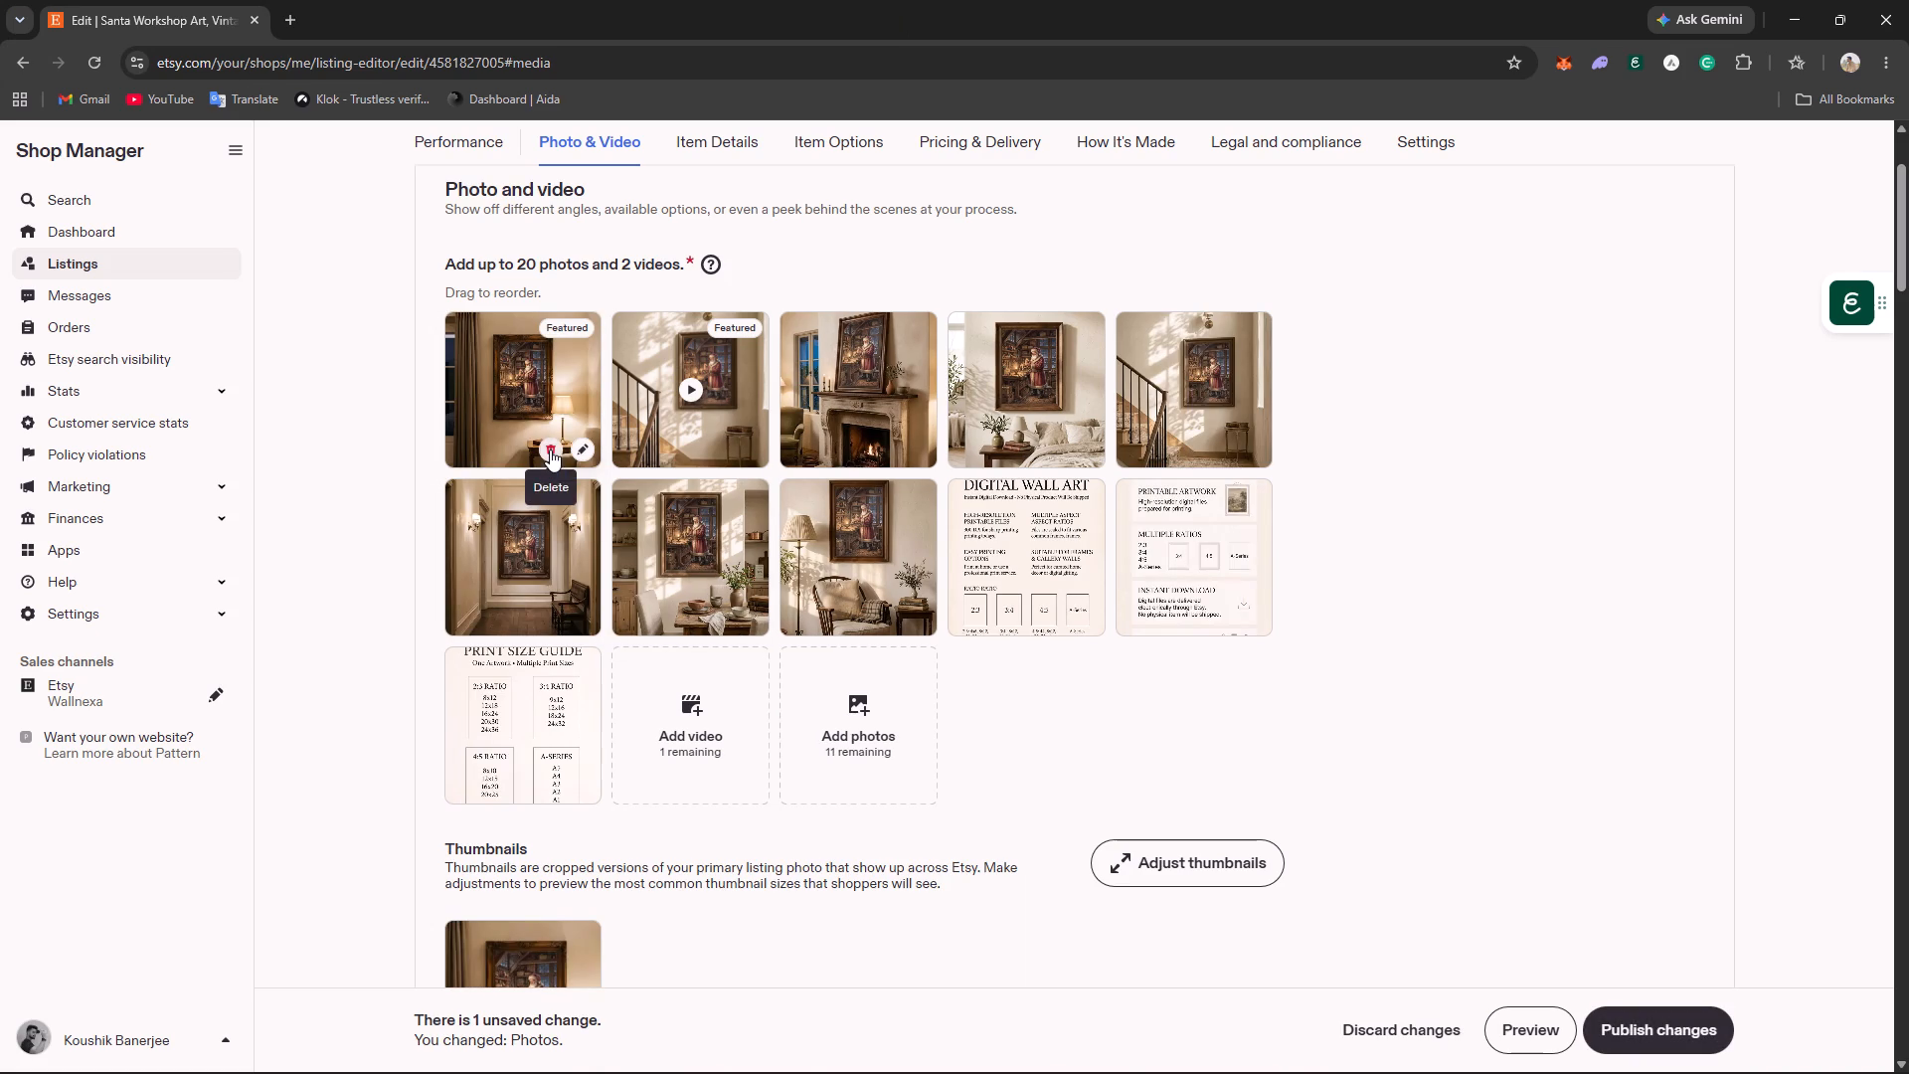
left_click(550, 449)
left_click(550, 449)
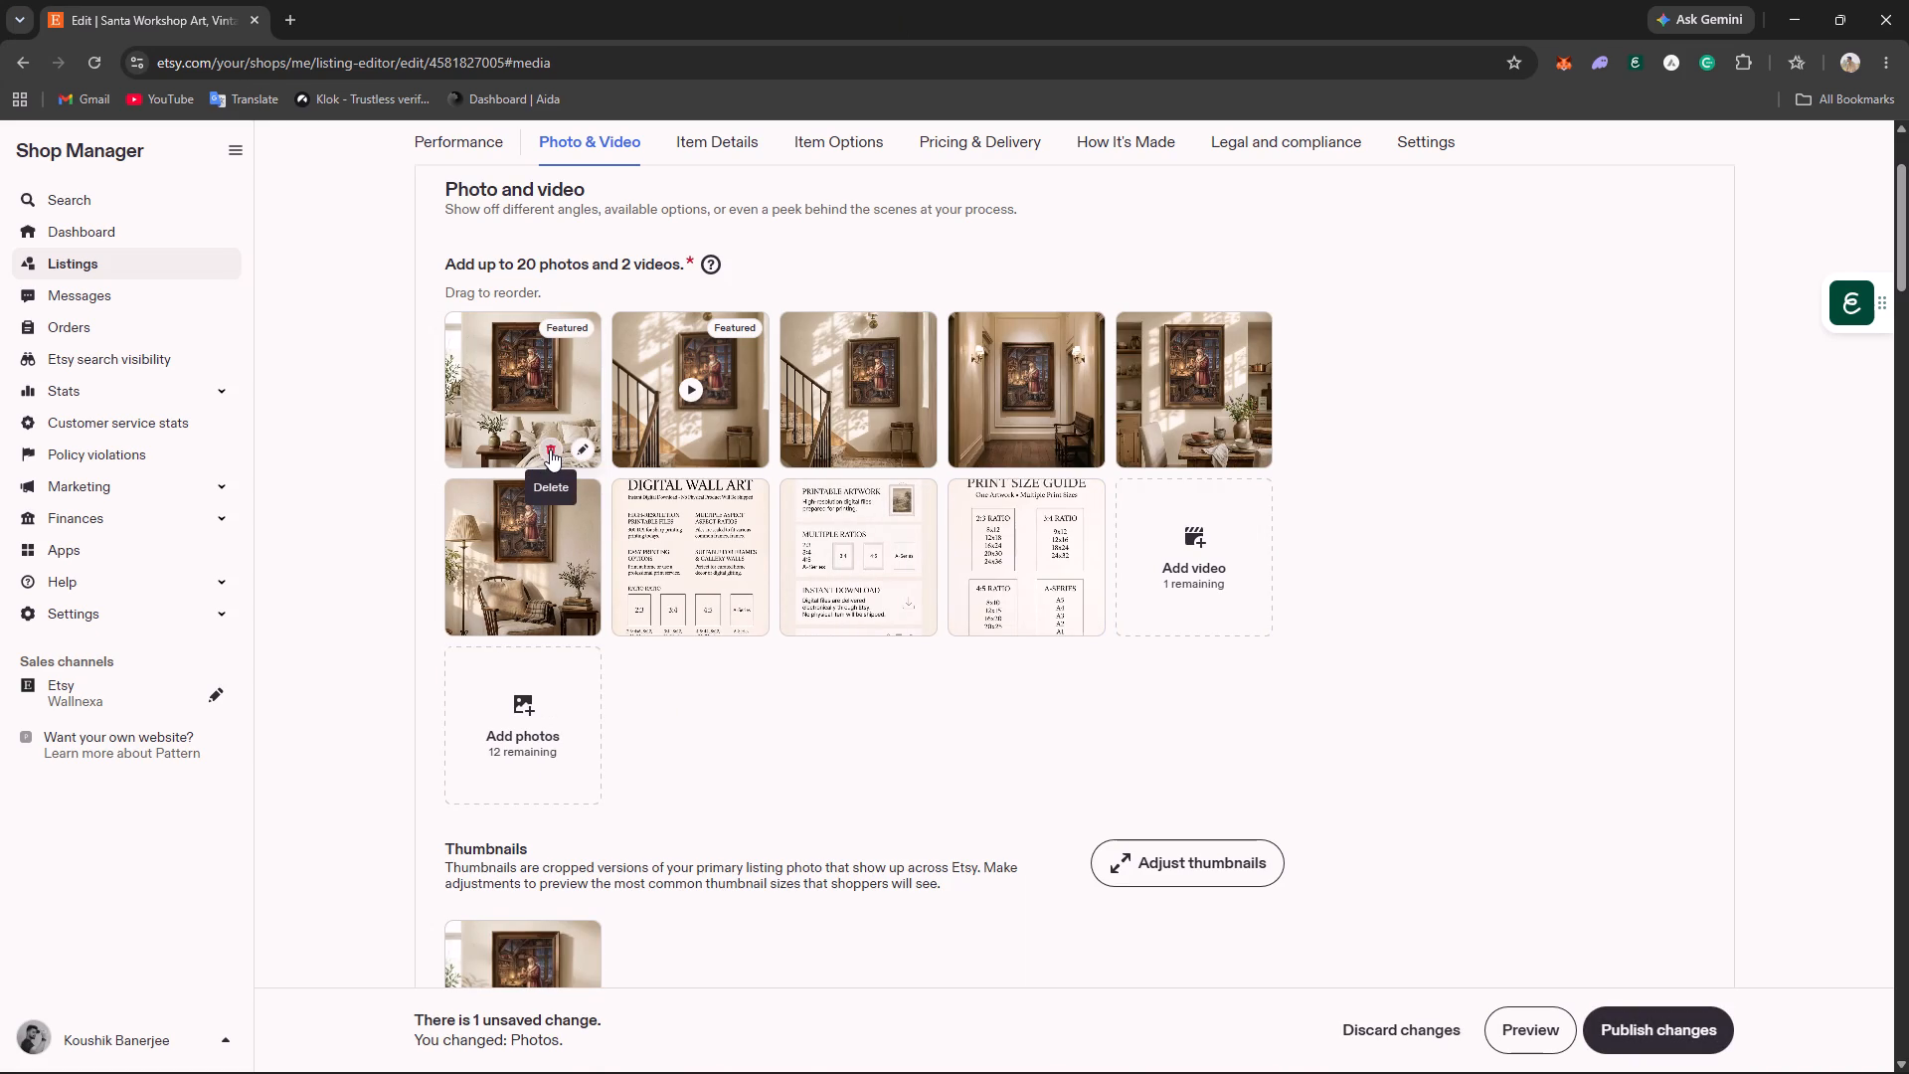
left_click(550, 449)
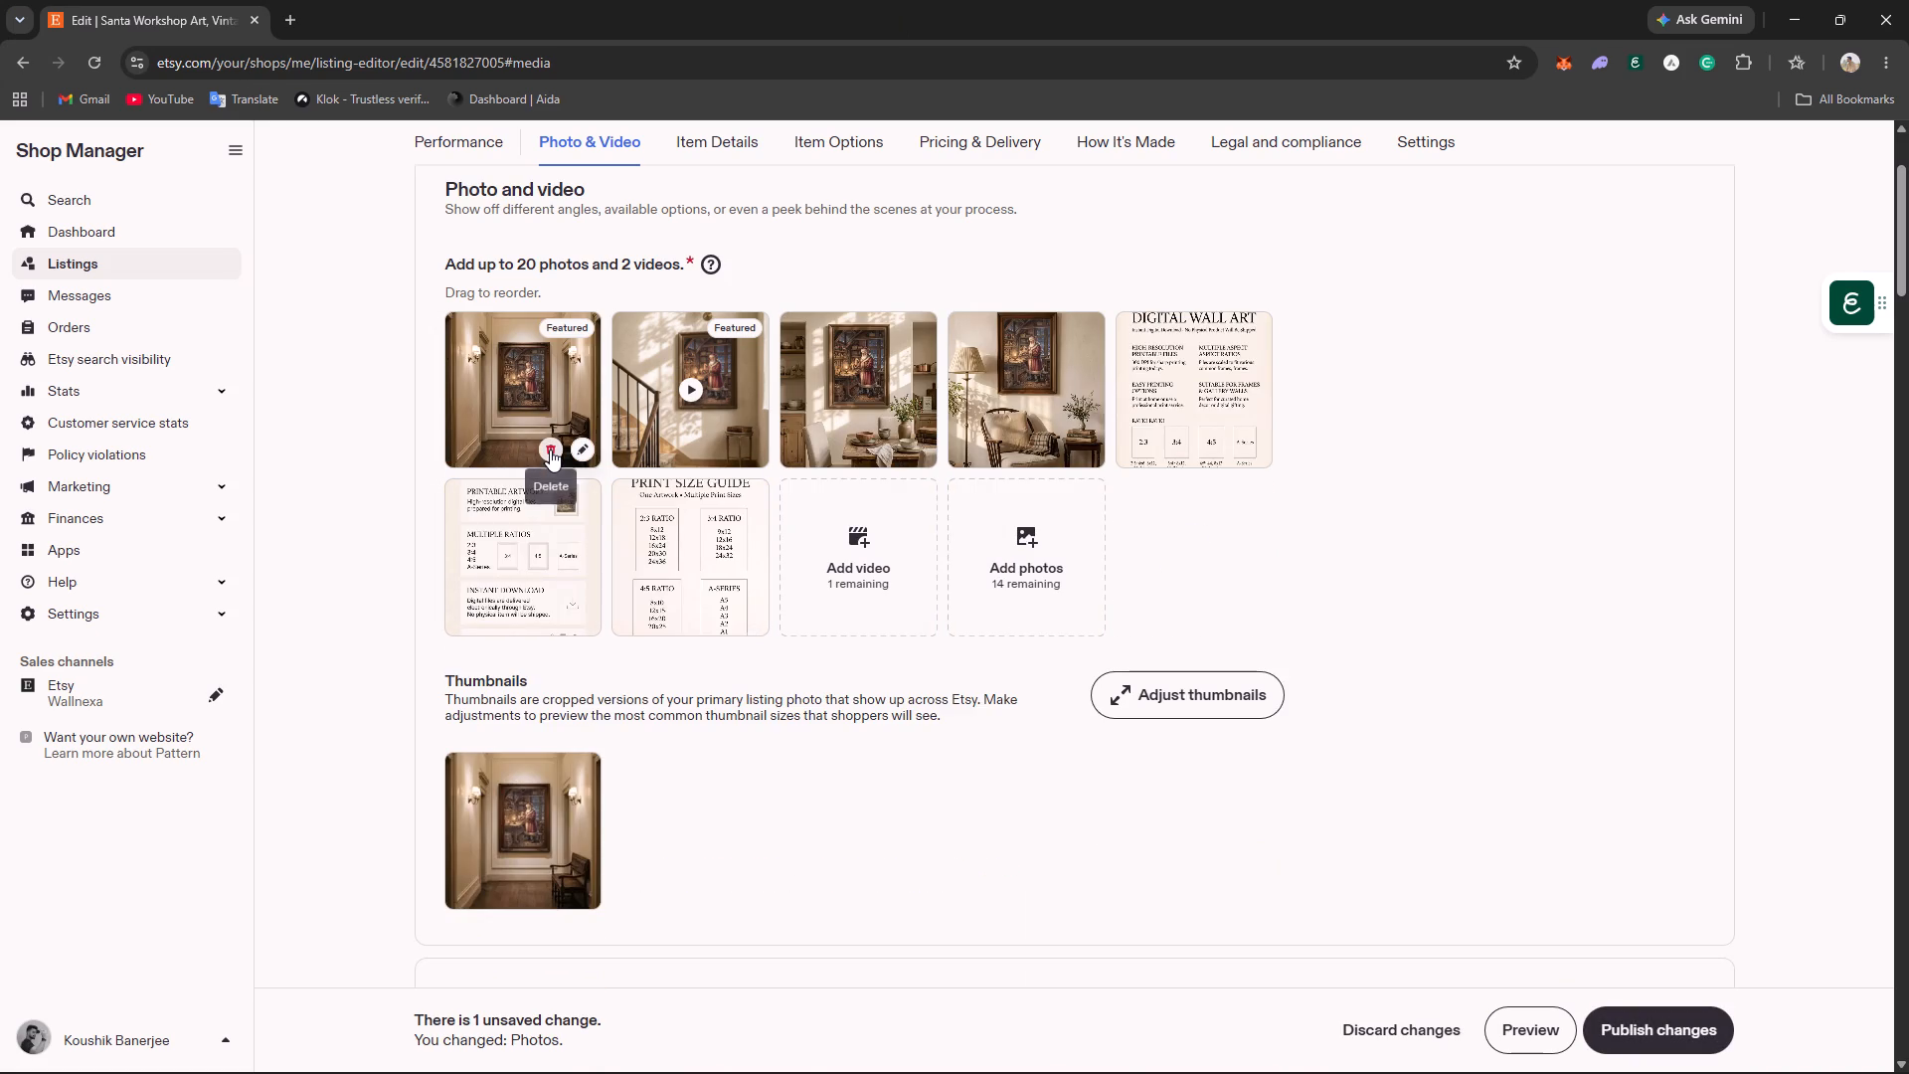
left_click(550, 449)
left_click(550, 449)
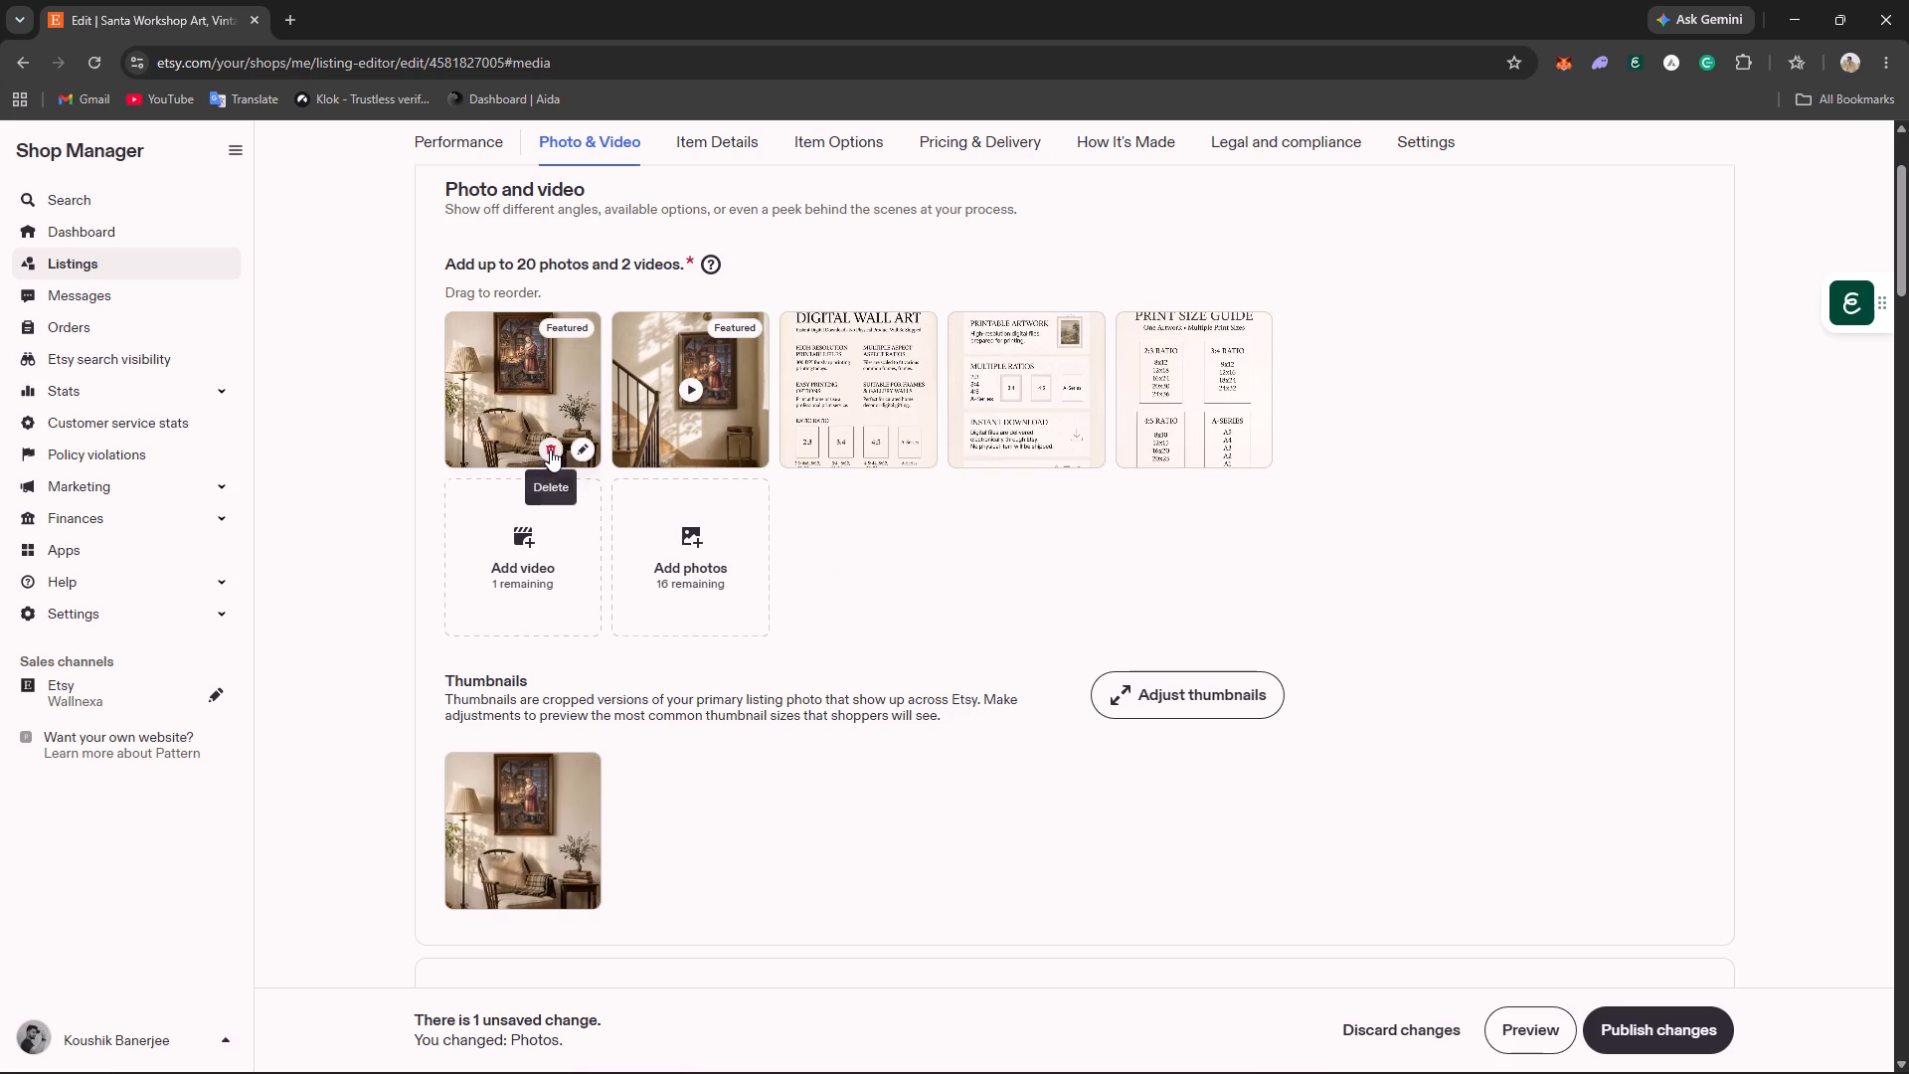
left_click(550, 449)
left_click(717, 443)
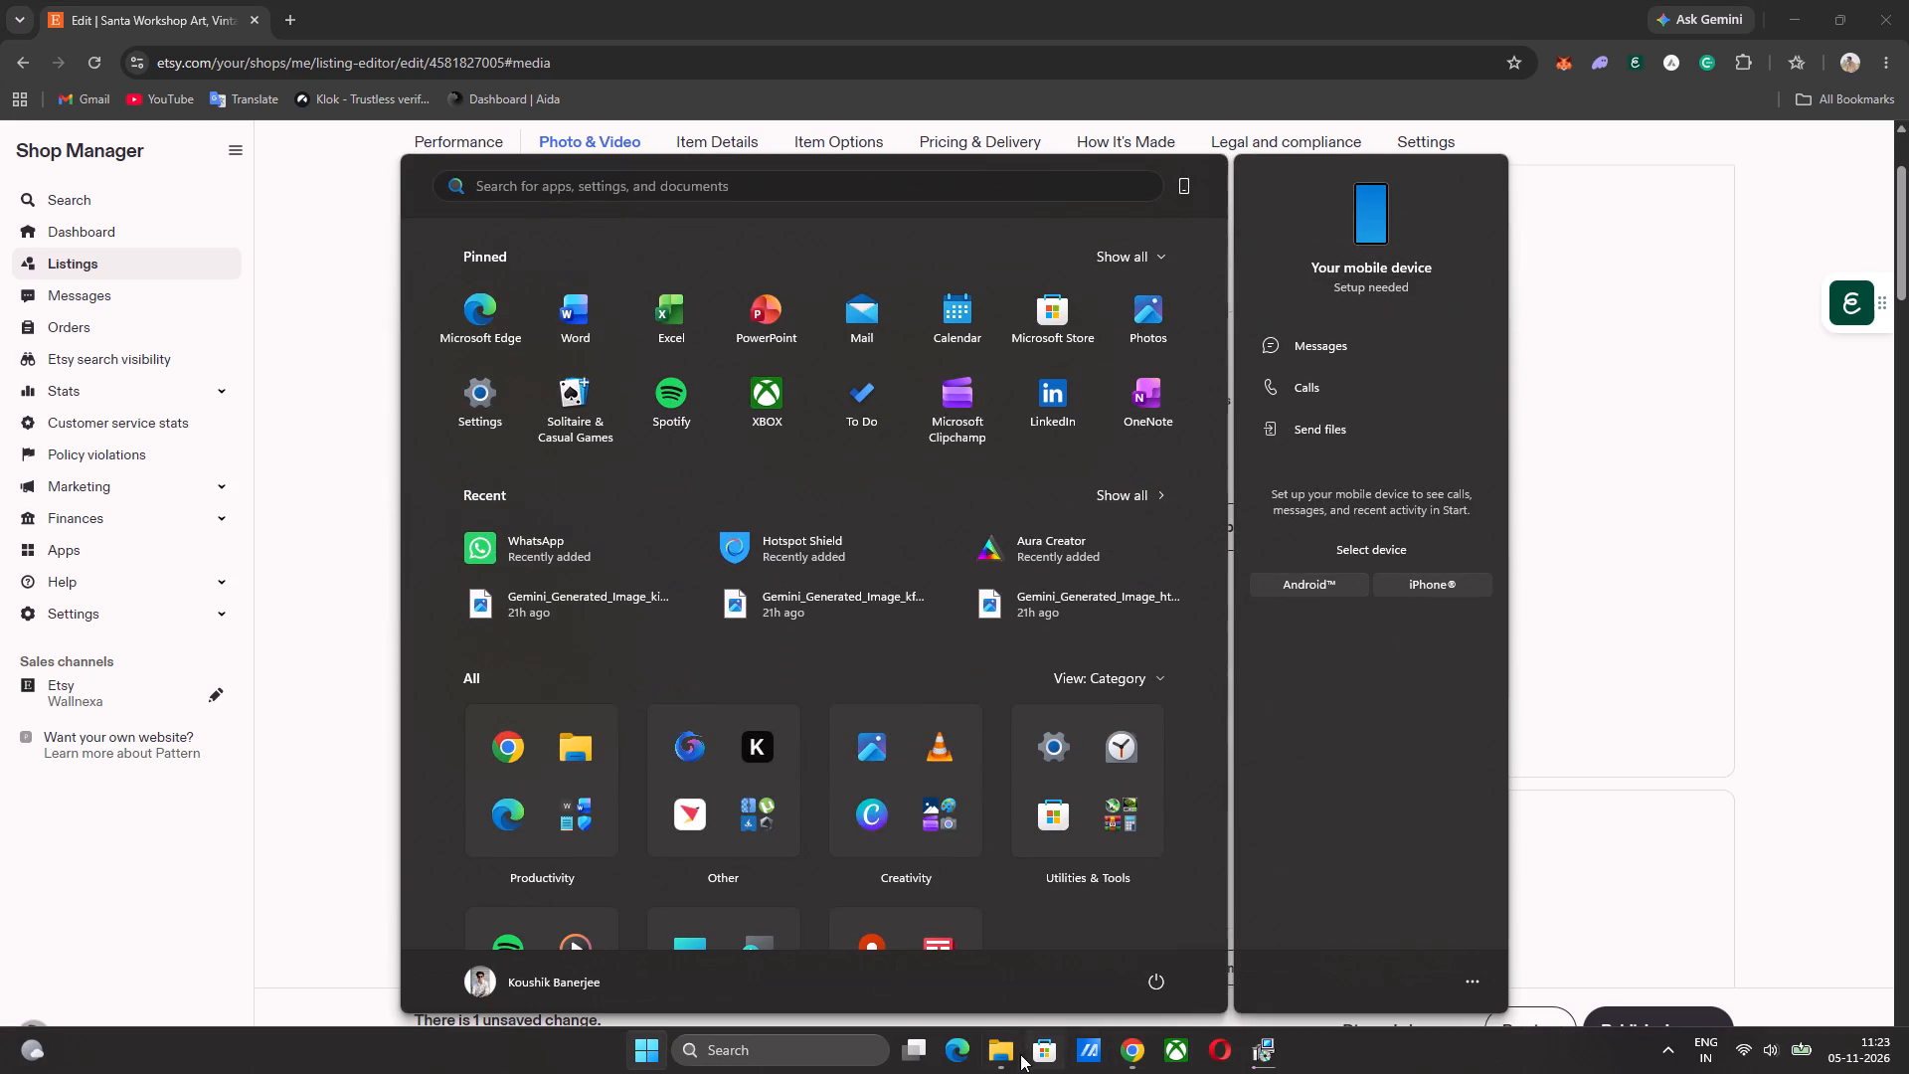
Switch to the WallNexa_Mockups folder and upload the 14 selected mockup images to the listing's photos.
left_click(1002, 1050)
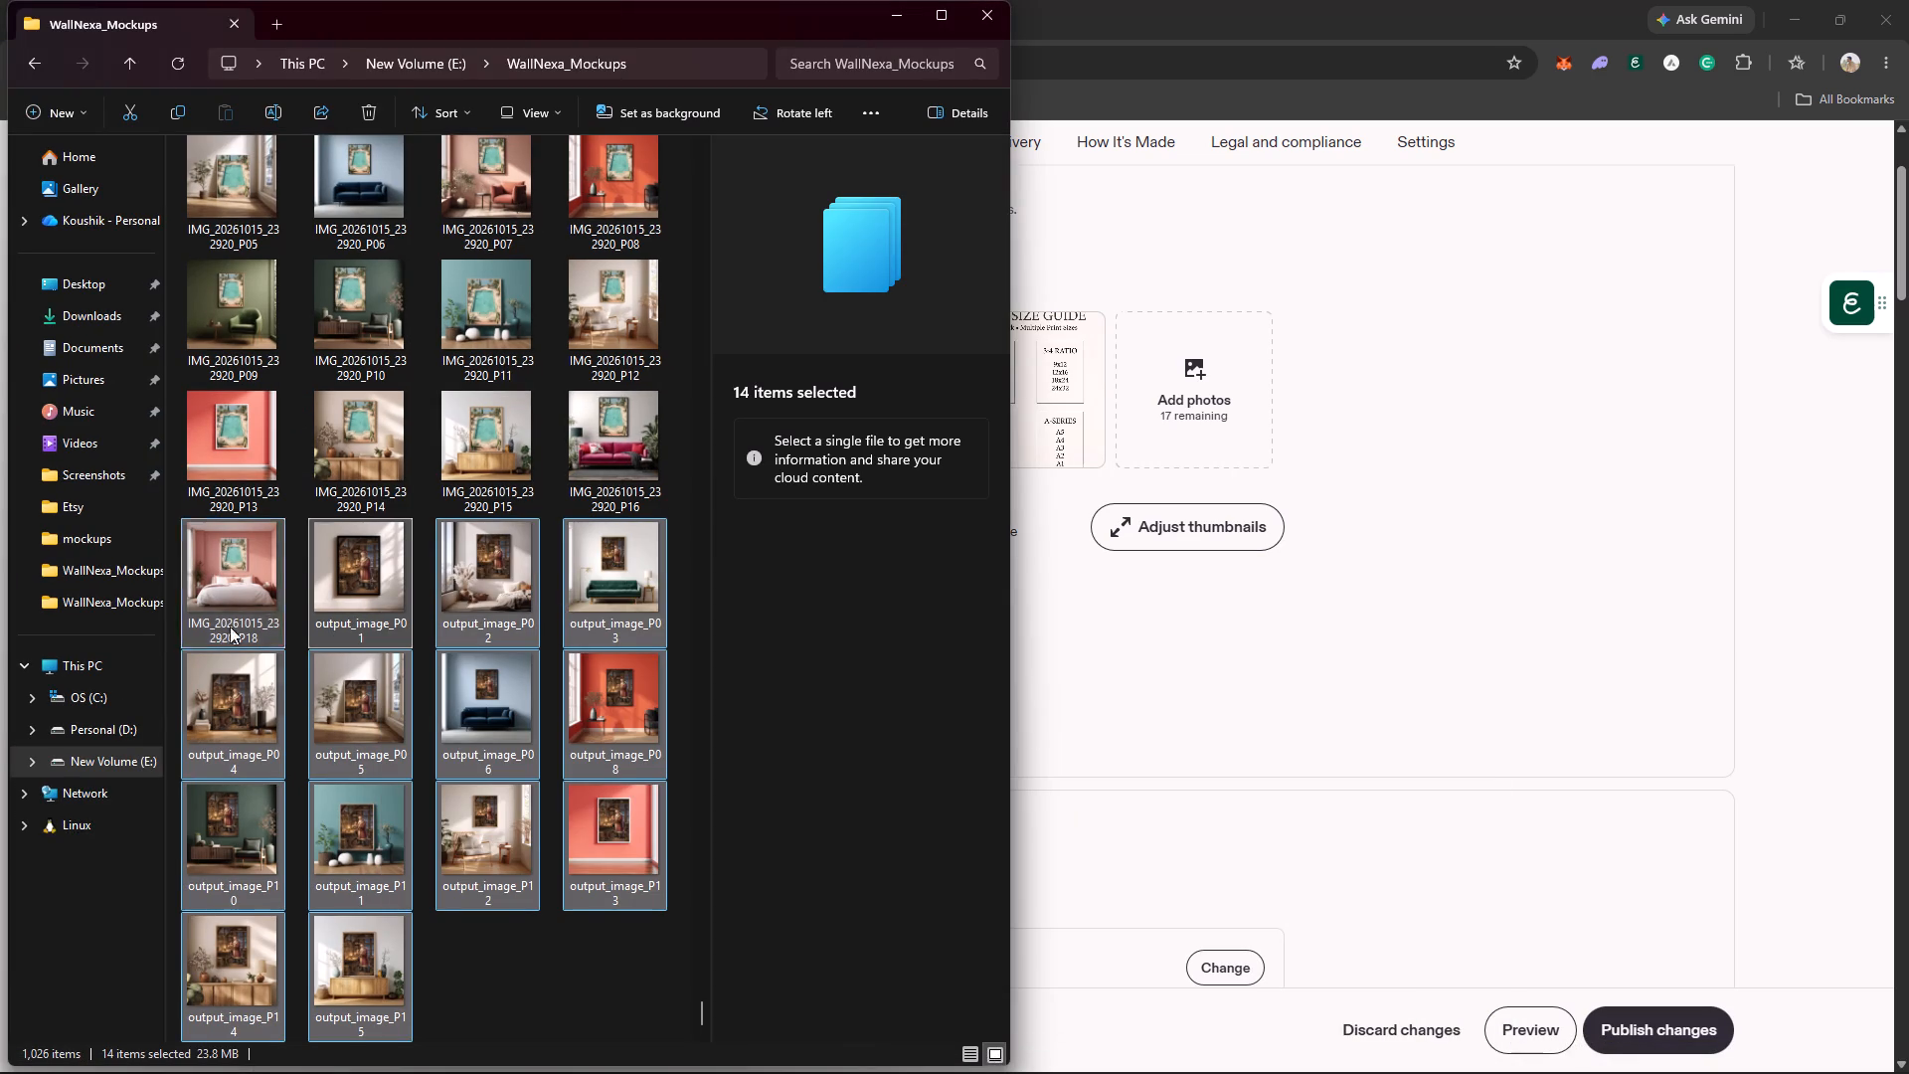
left_click_drag(603, 828, 1285, 511)
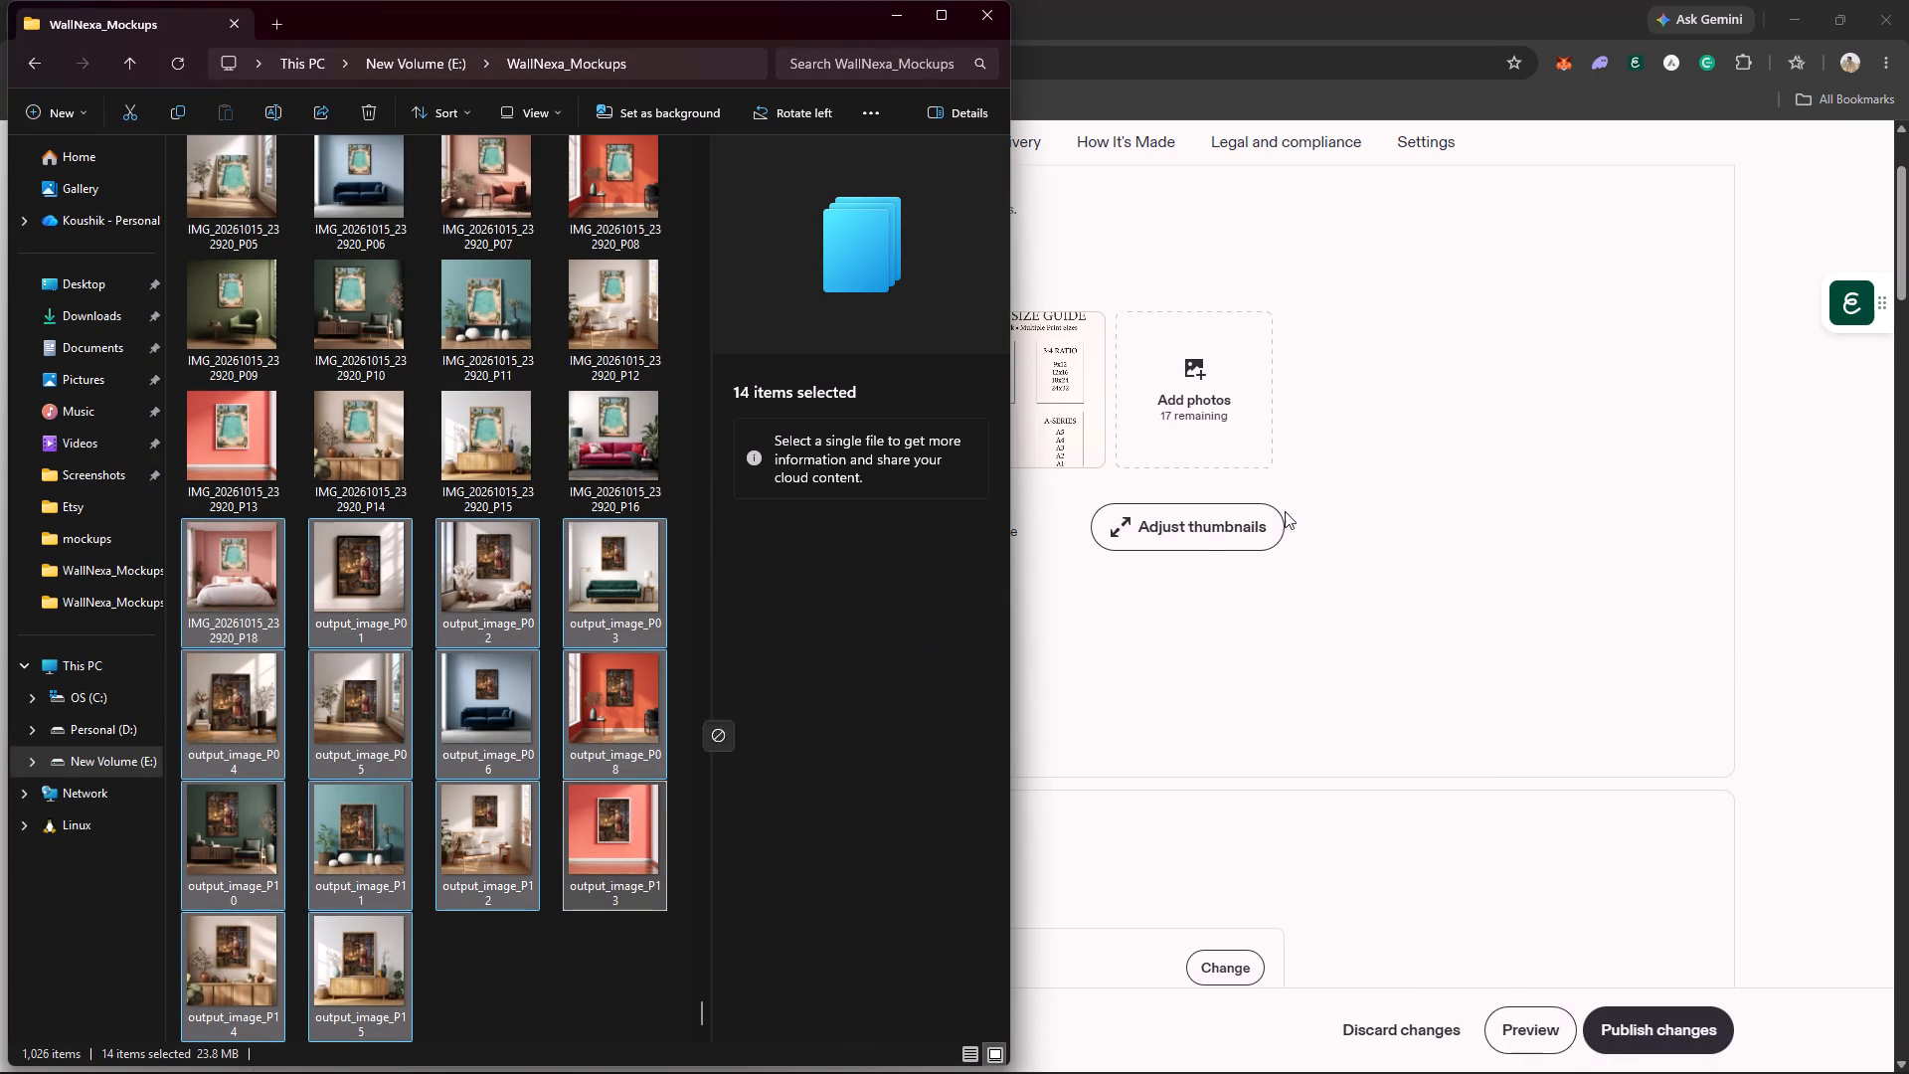
left_click_drag(1285, 511, 1210, 404)
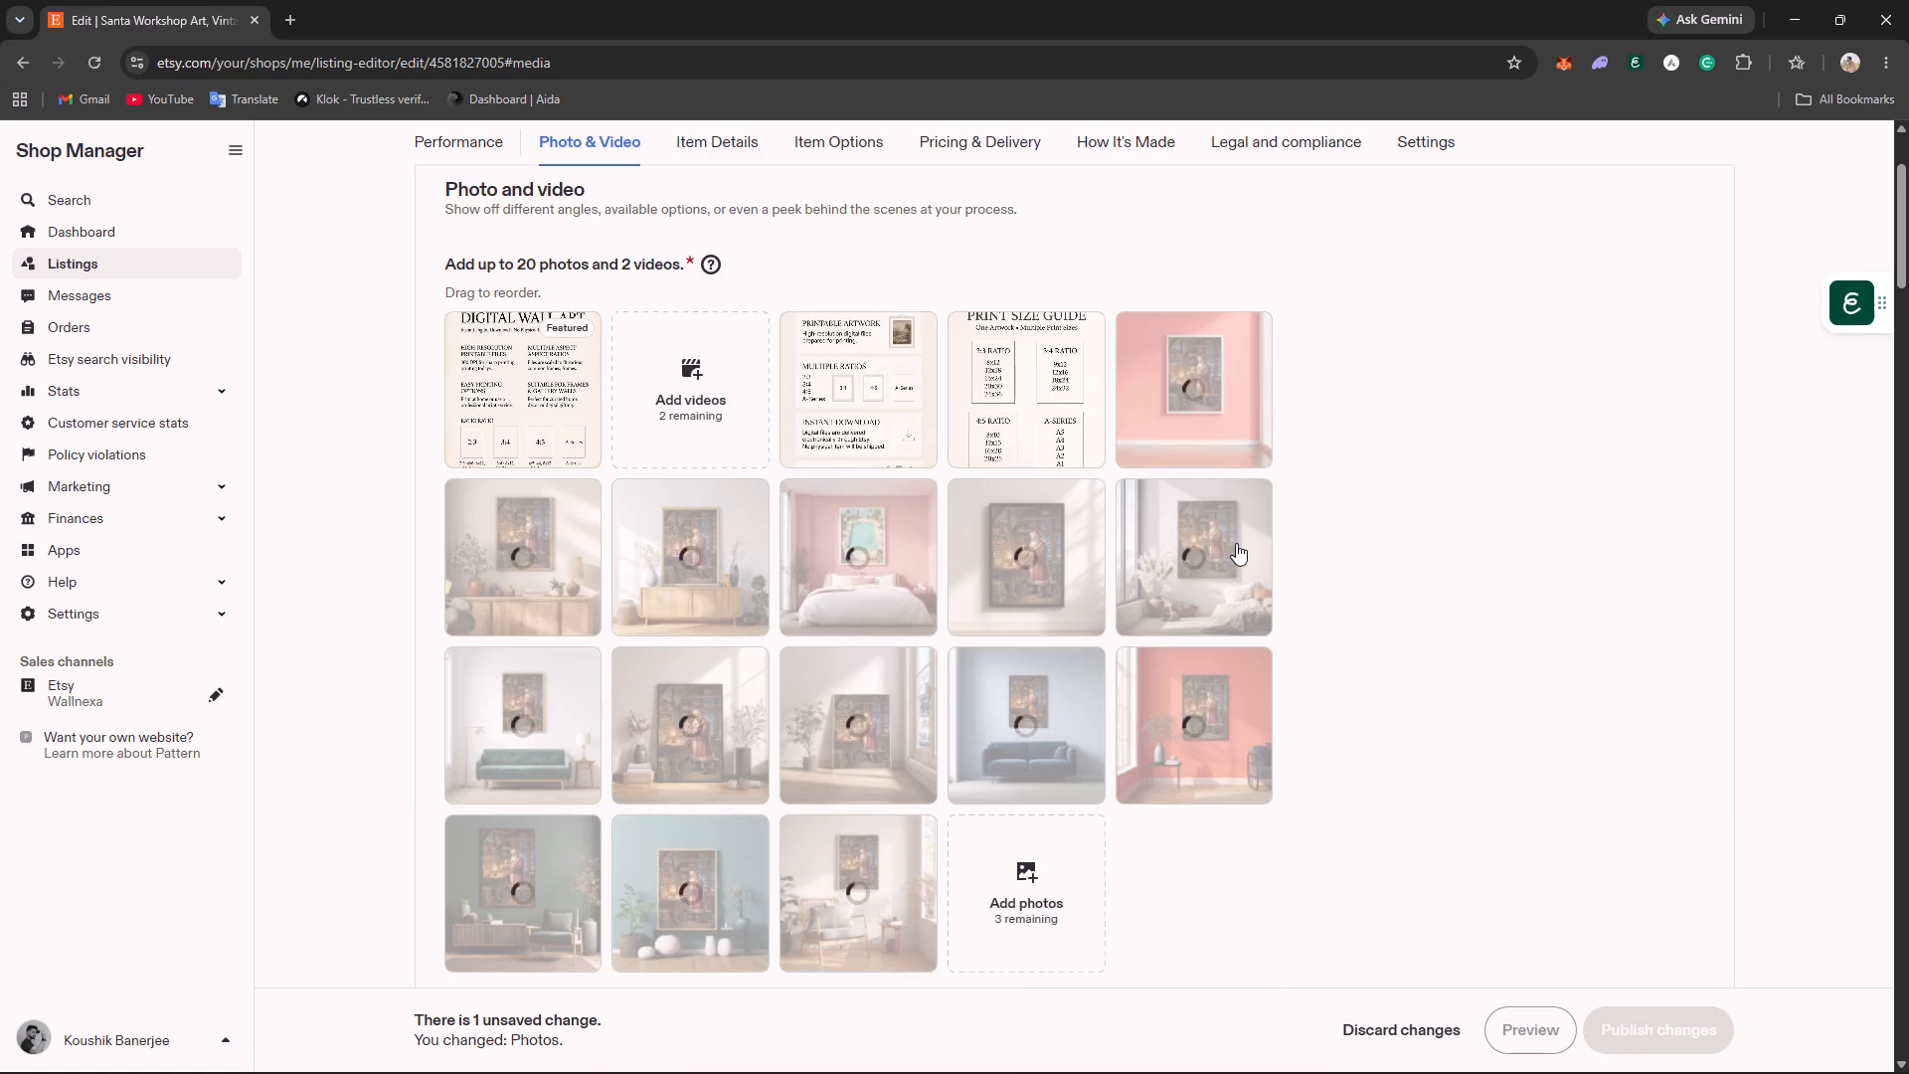
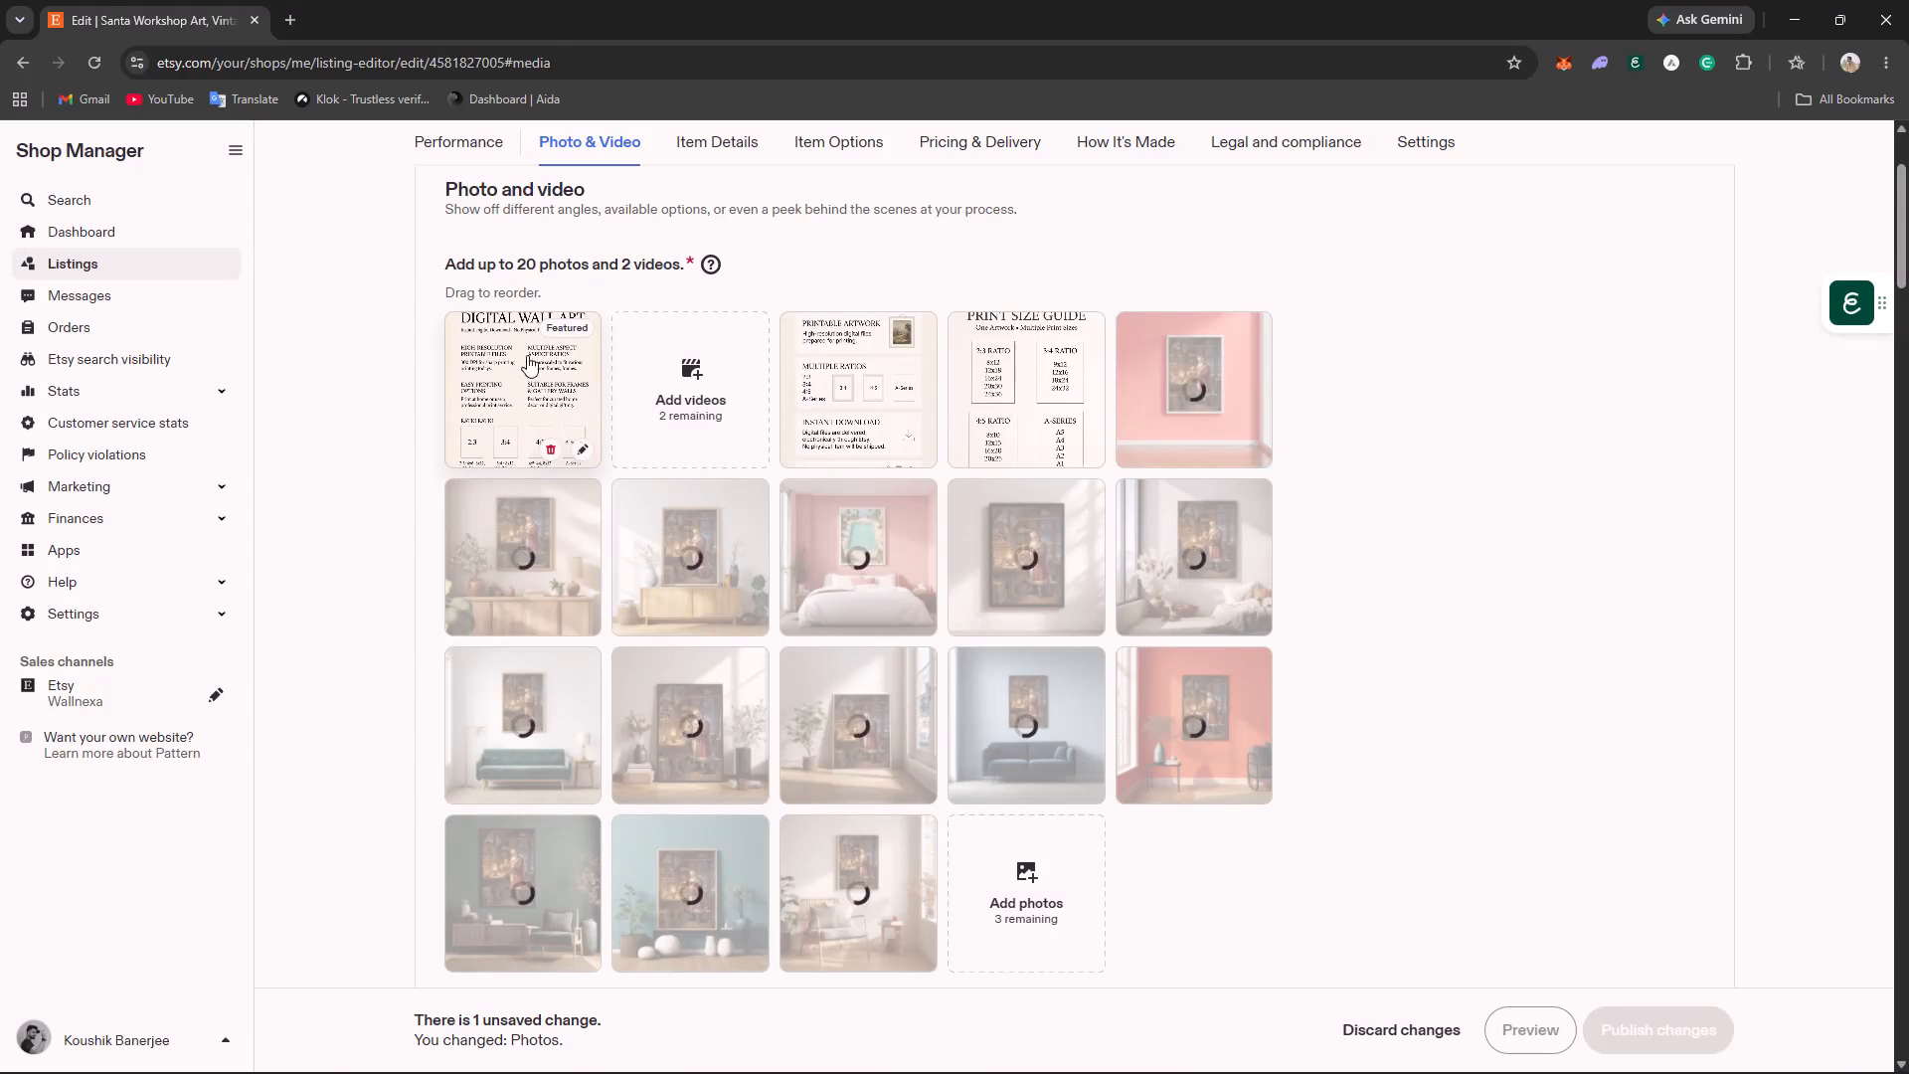
Move the Digital Wall Art, Printable Artwork and Print Size Guide images, in that order, to the end of the listing's photos.
left_click_drag(534, 343, 1050, 913)
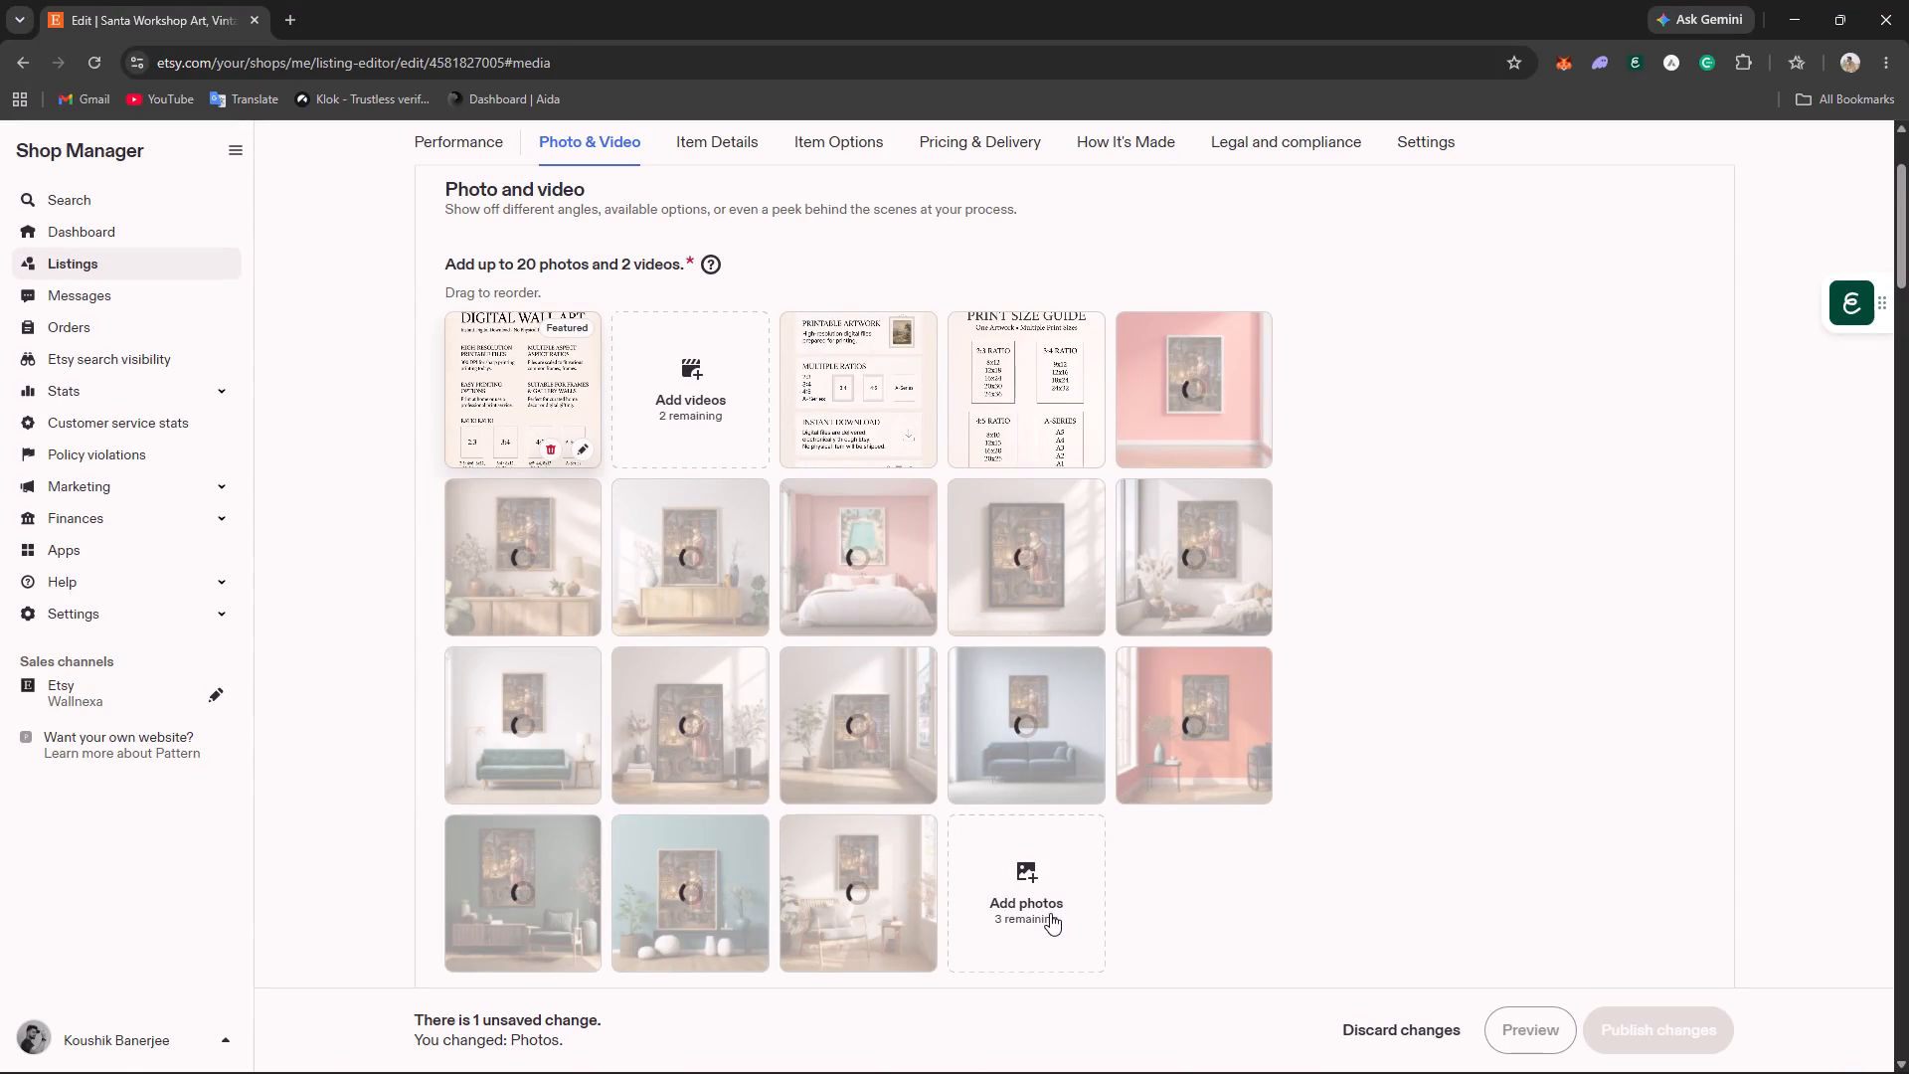
left_click_drag(1050, 913, 903, 818)
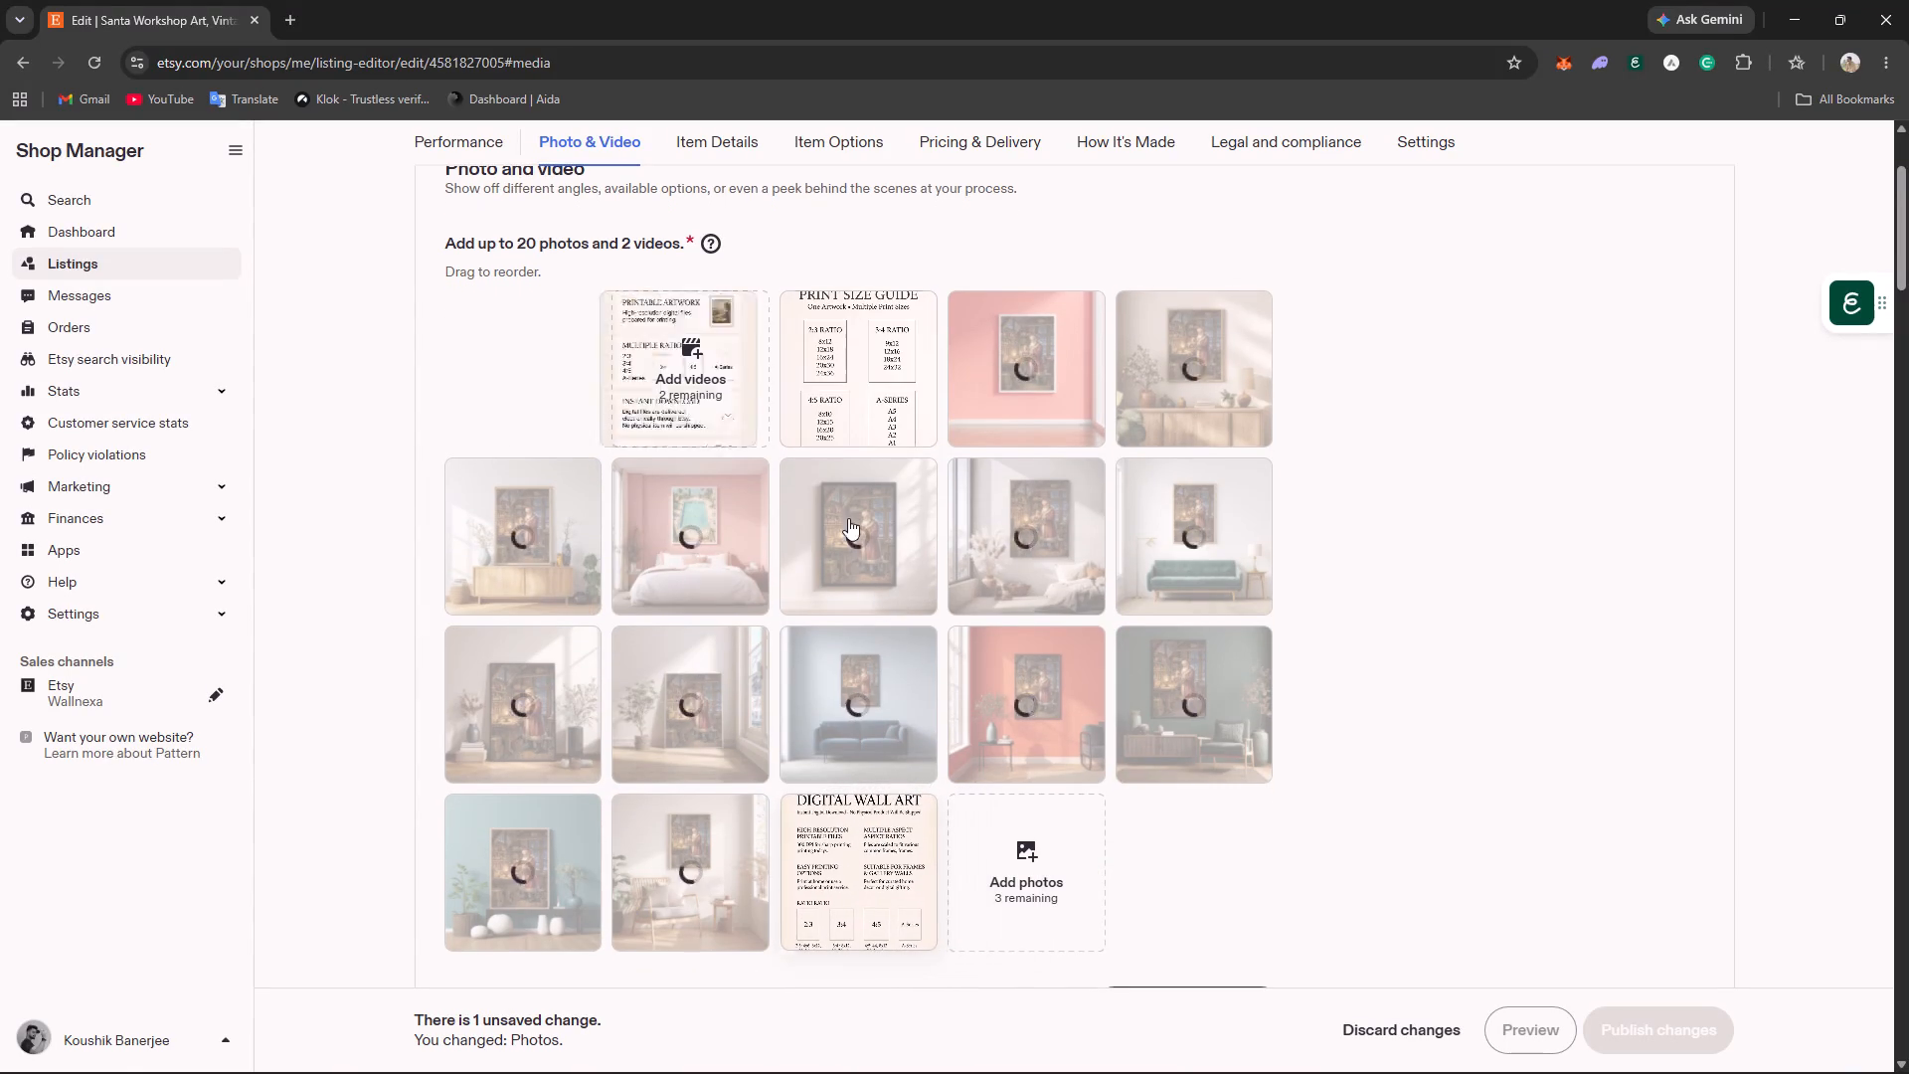
left_click_drag(535, 362, 969, 859)
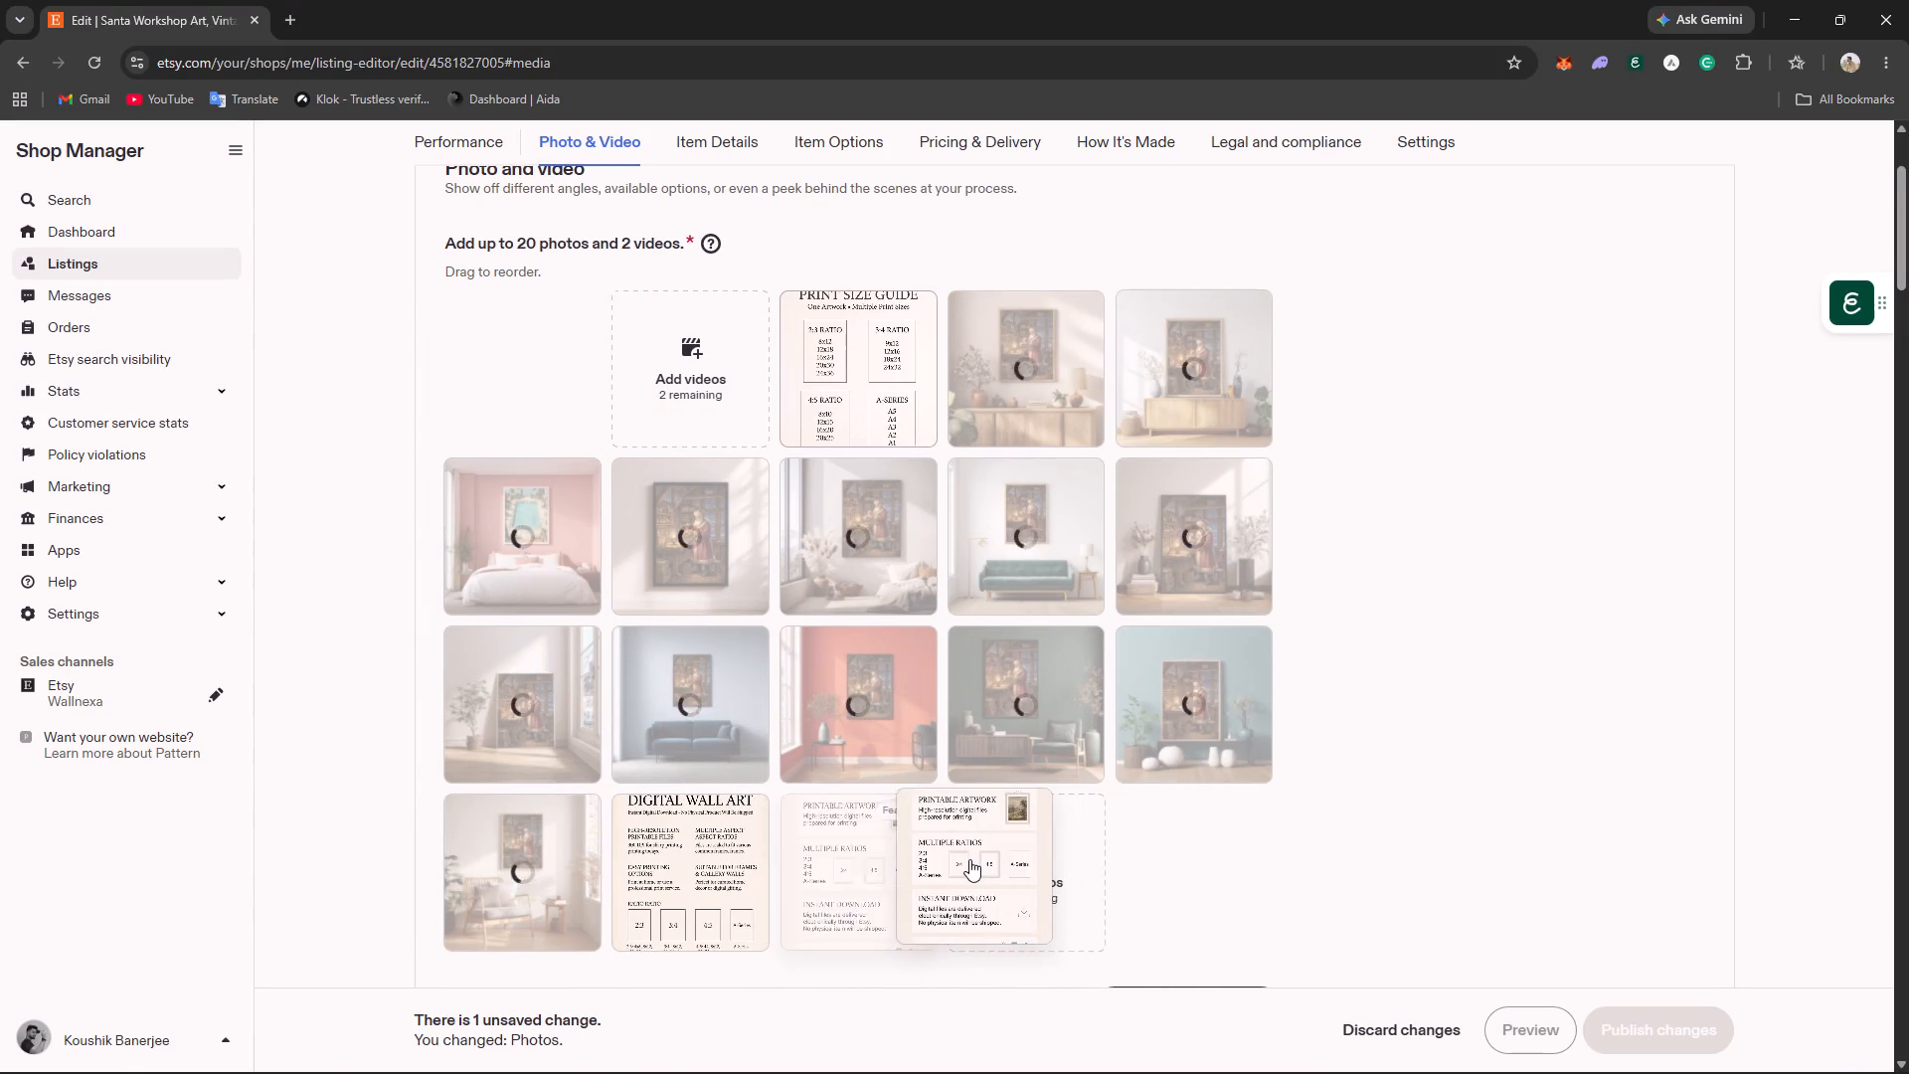
left_click_drag(969, 859, 862, 862)
left_click_drag(537, 360, 832, 642)
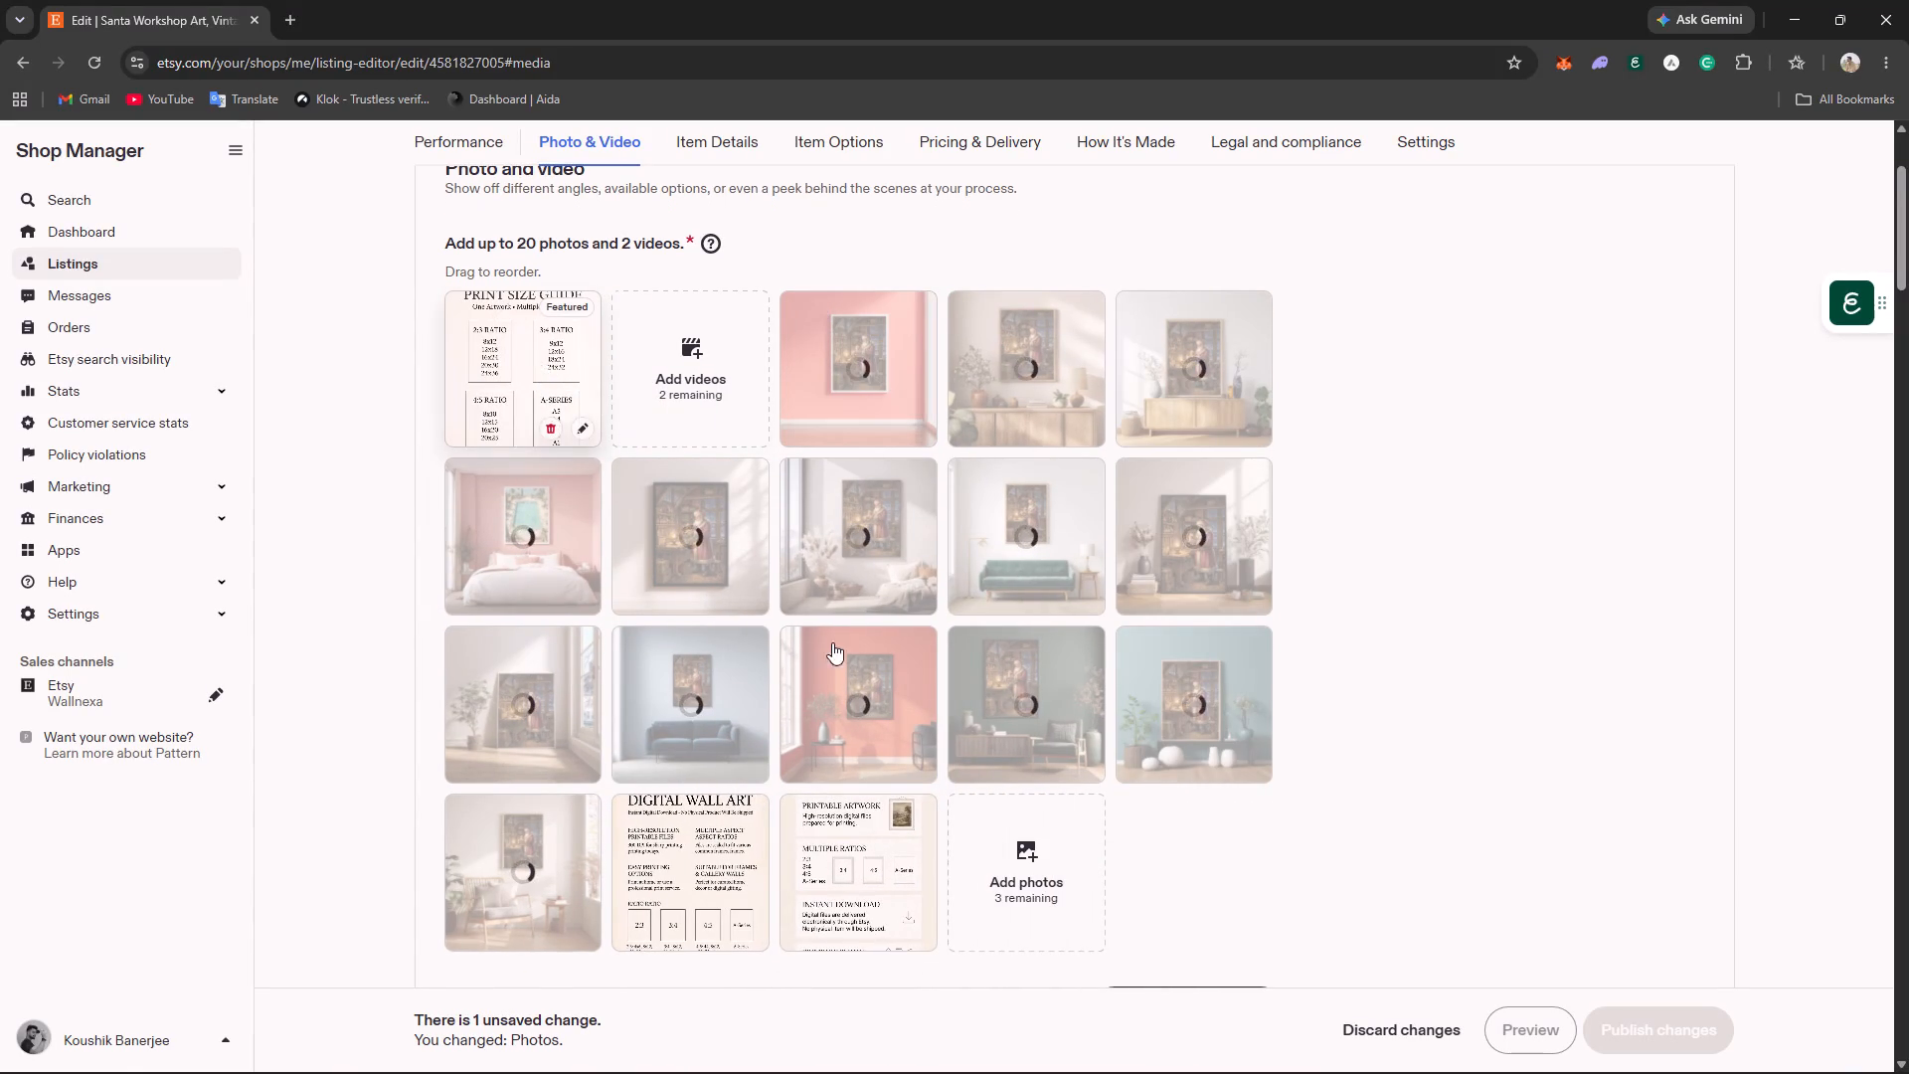
left_click_drag(832, 642, 853, 859)
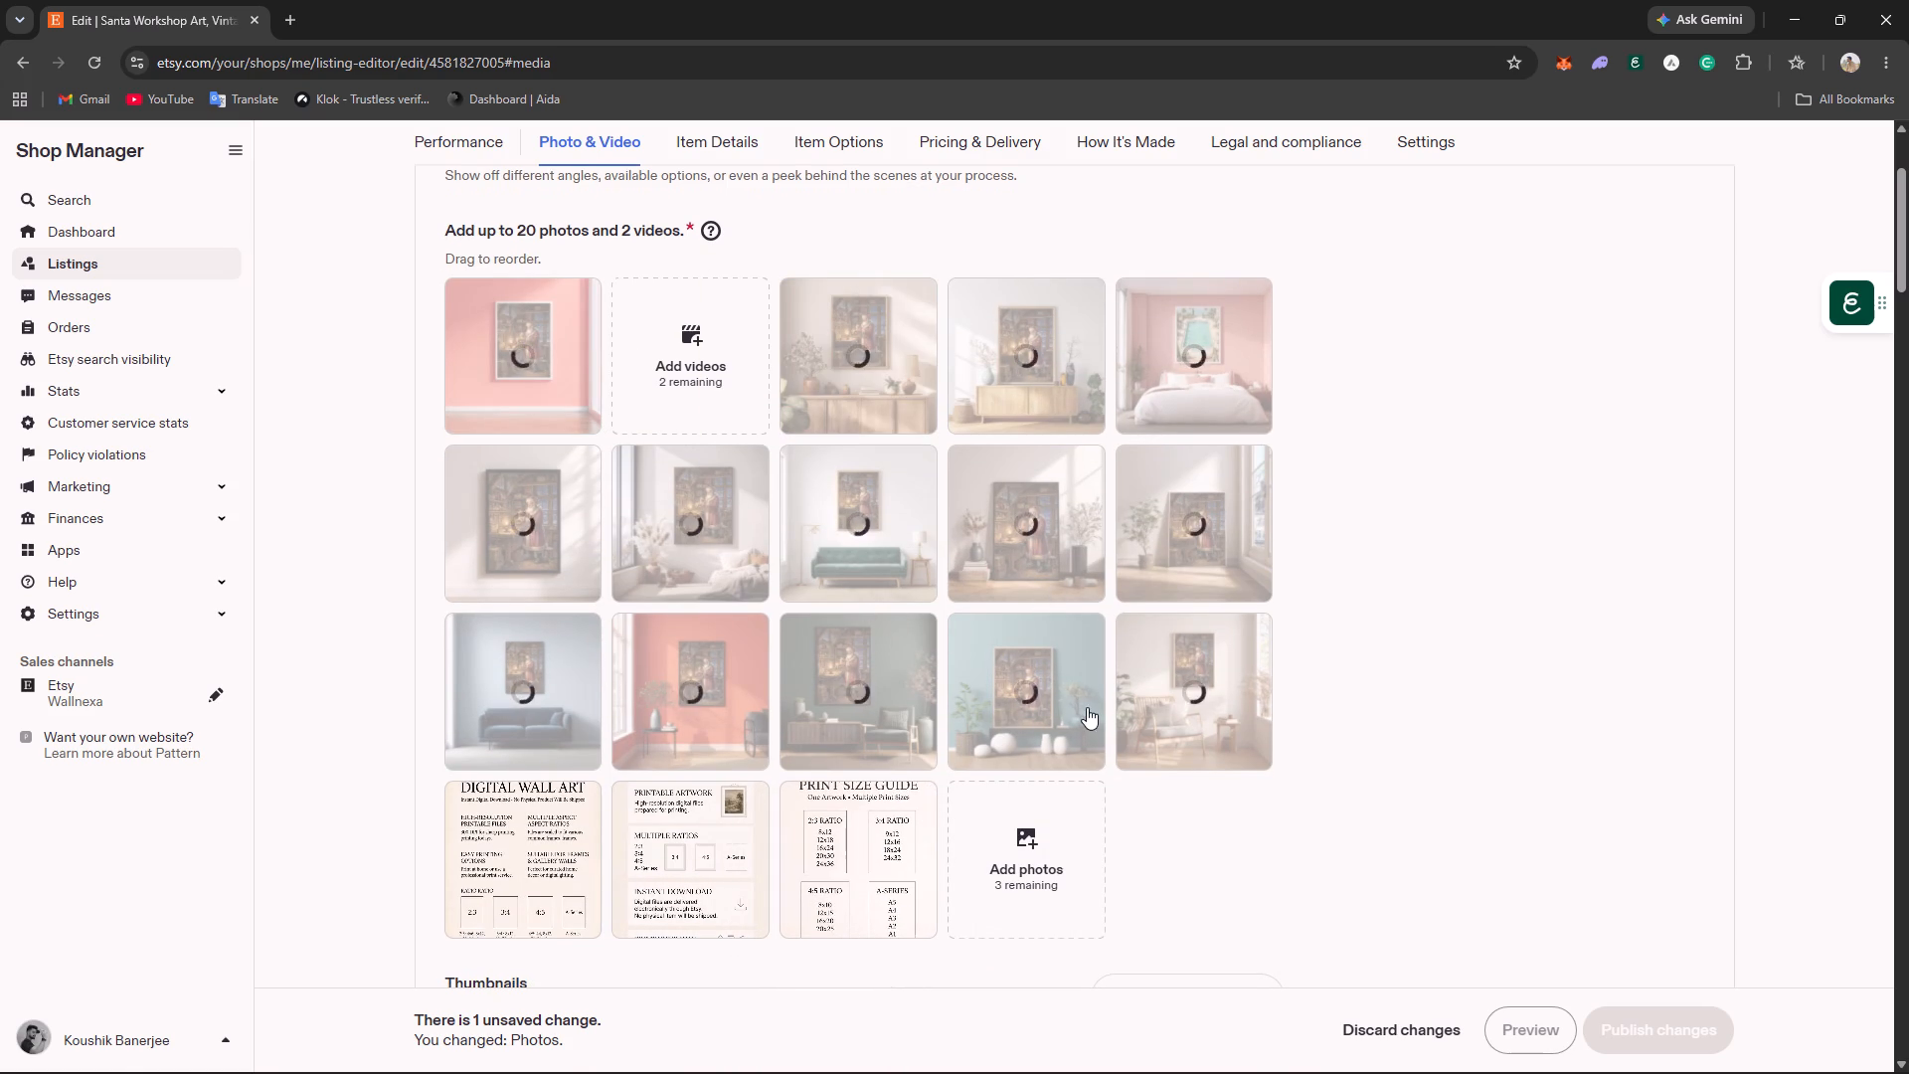
Move the close-up mockup of the dark-framed Santa artwork on a plain wall to the first photo position.
left_click_drag(522, 544, 525, 331)
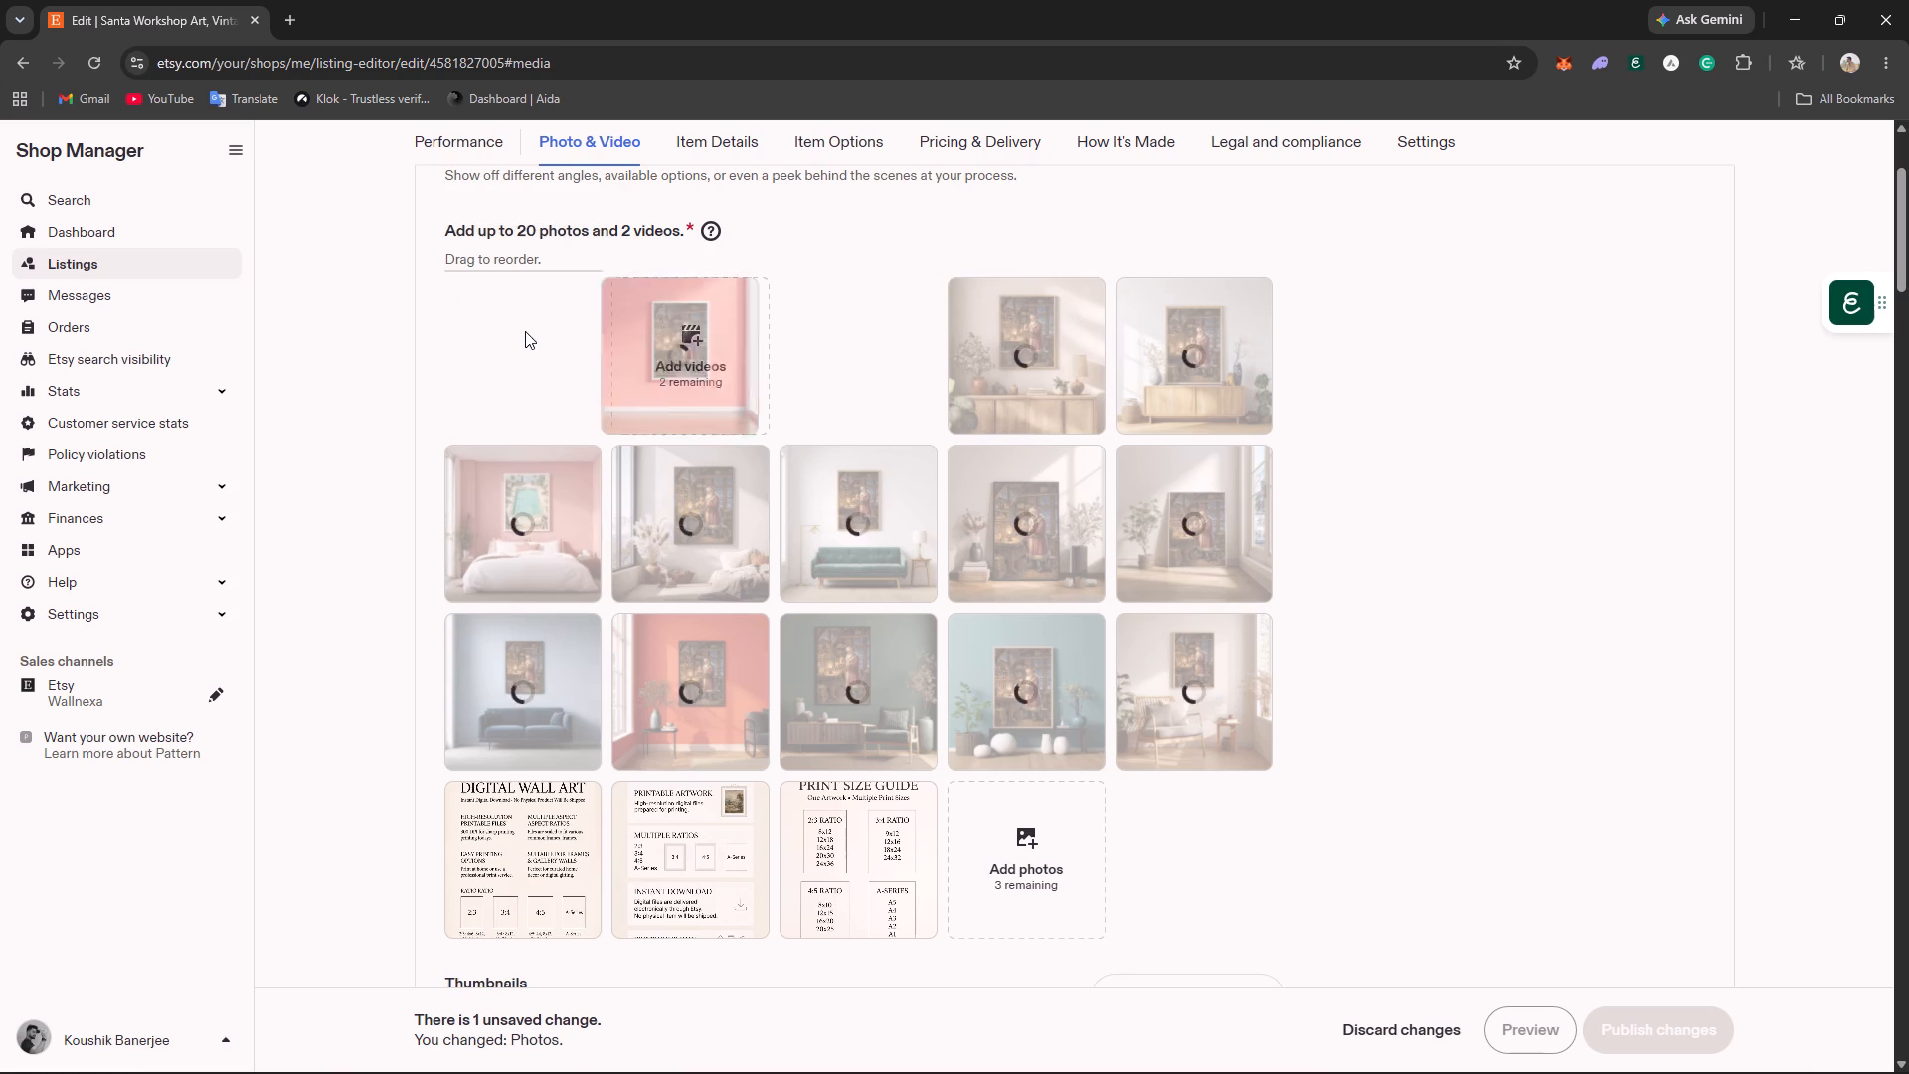
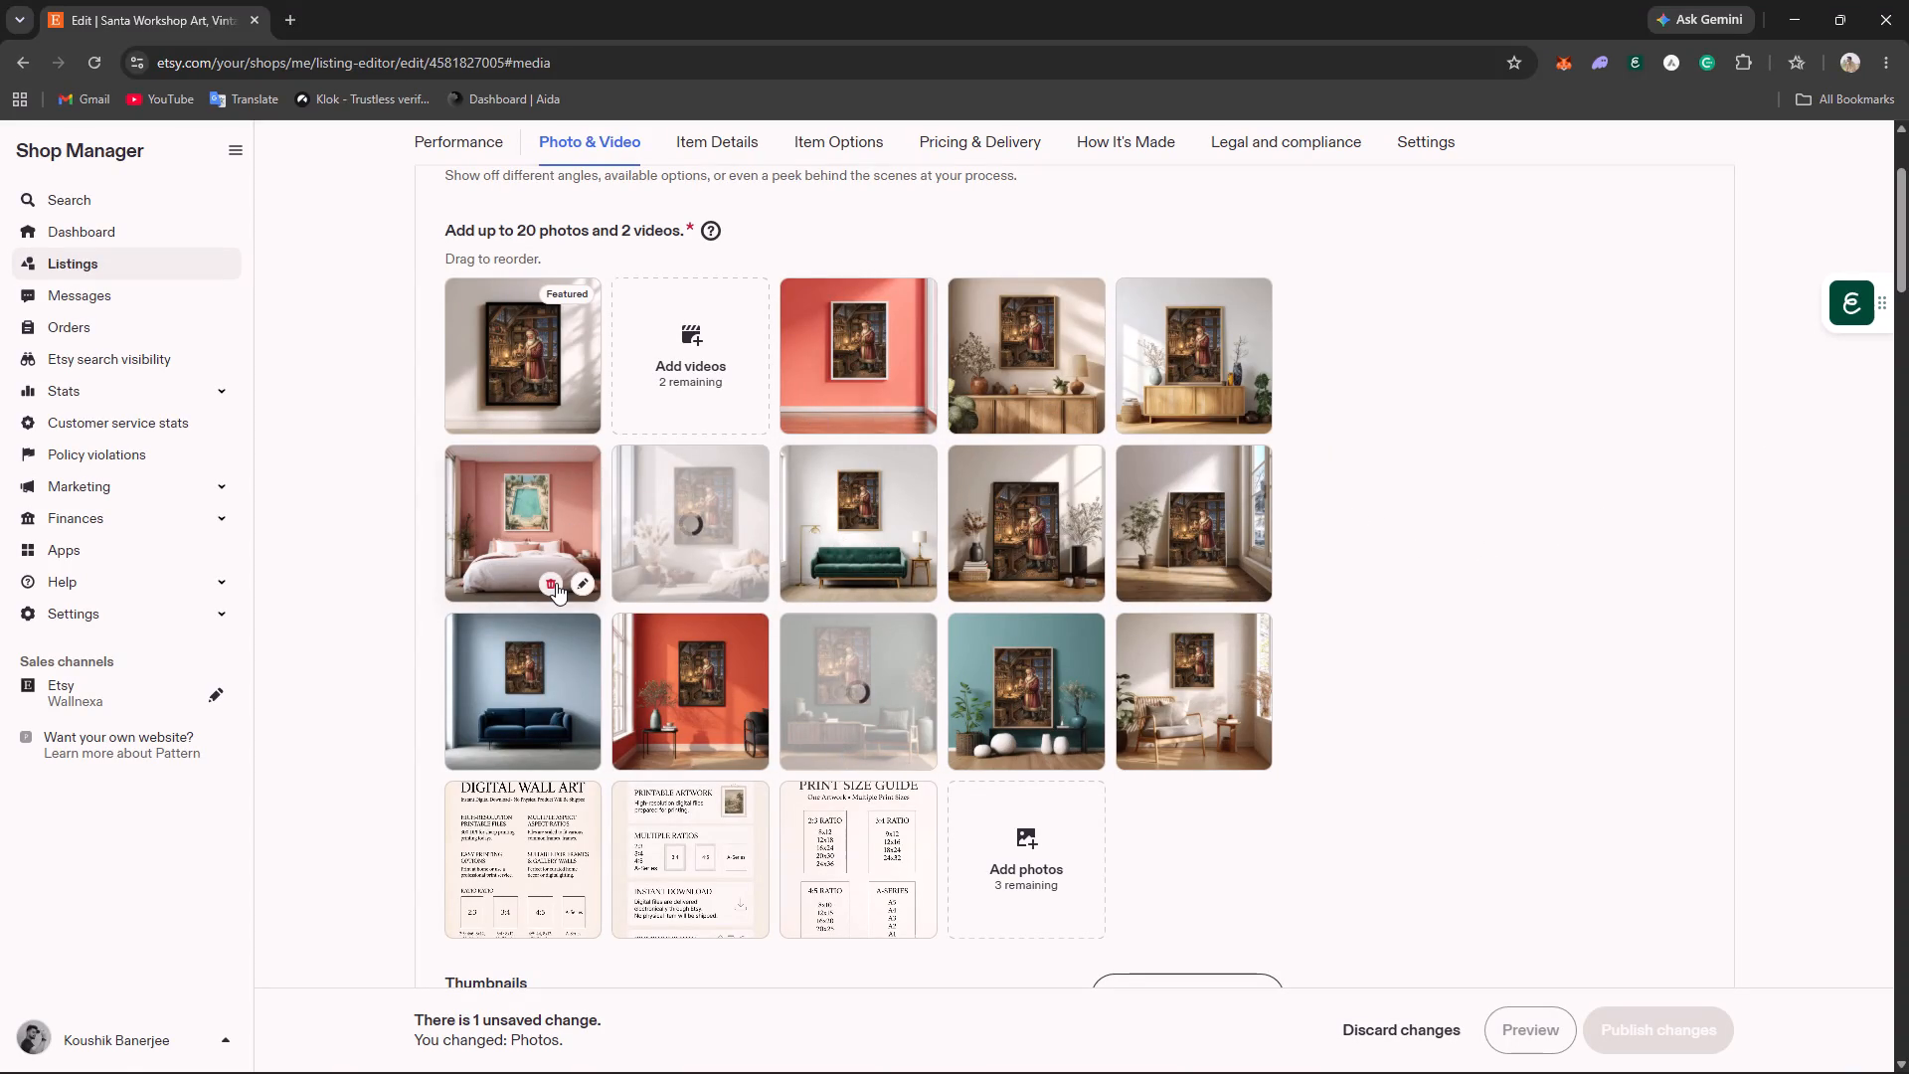
Delete the pink bedroom mockup that shows a turquoise artwork instead of the Santa workshop print.
left_click(556, 583)
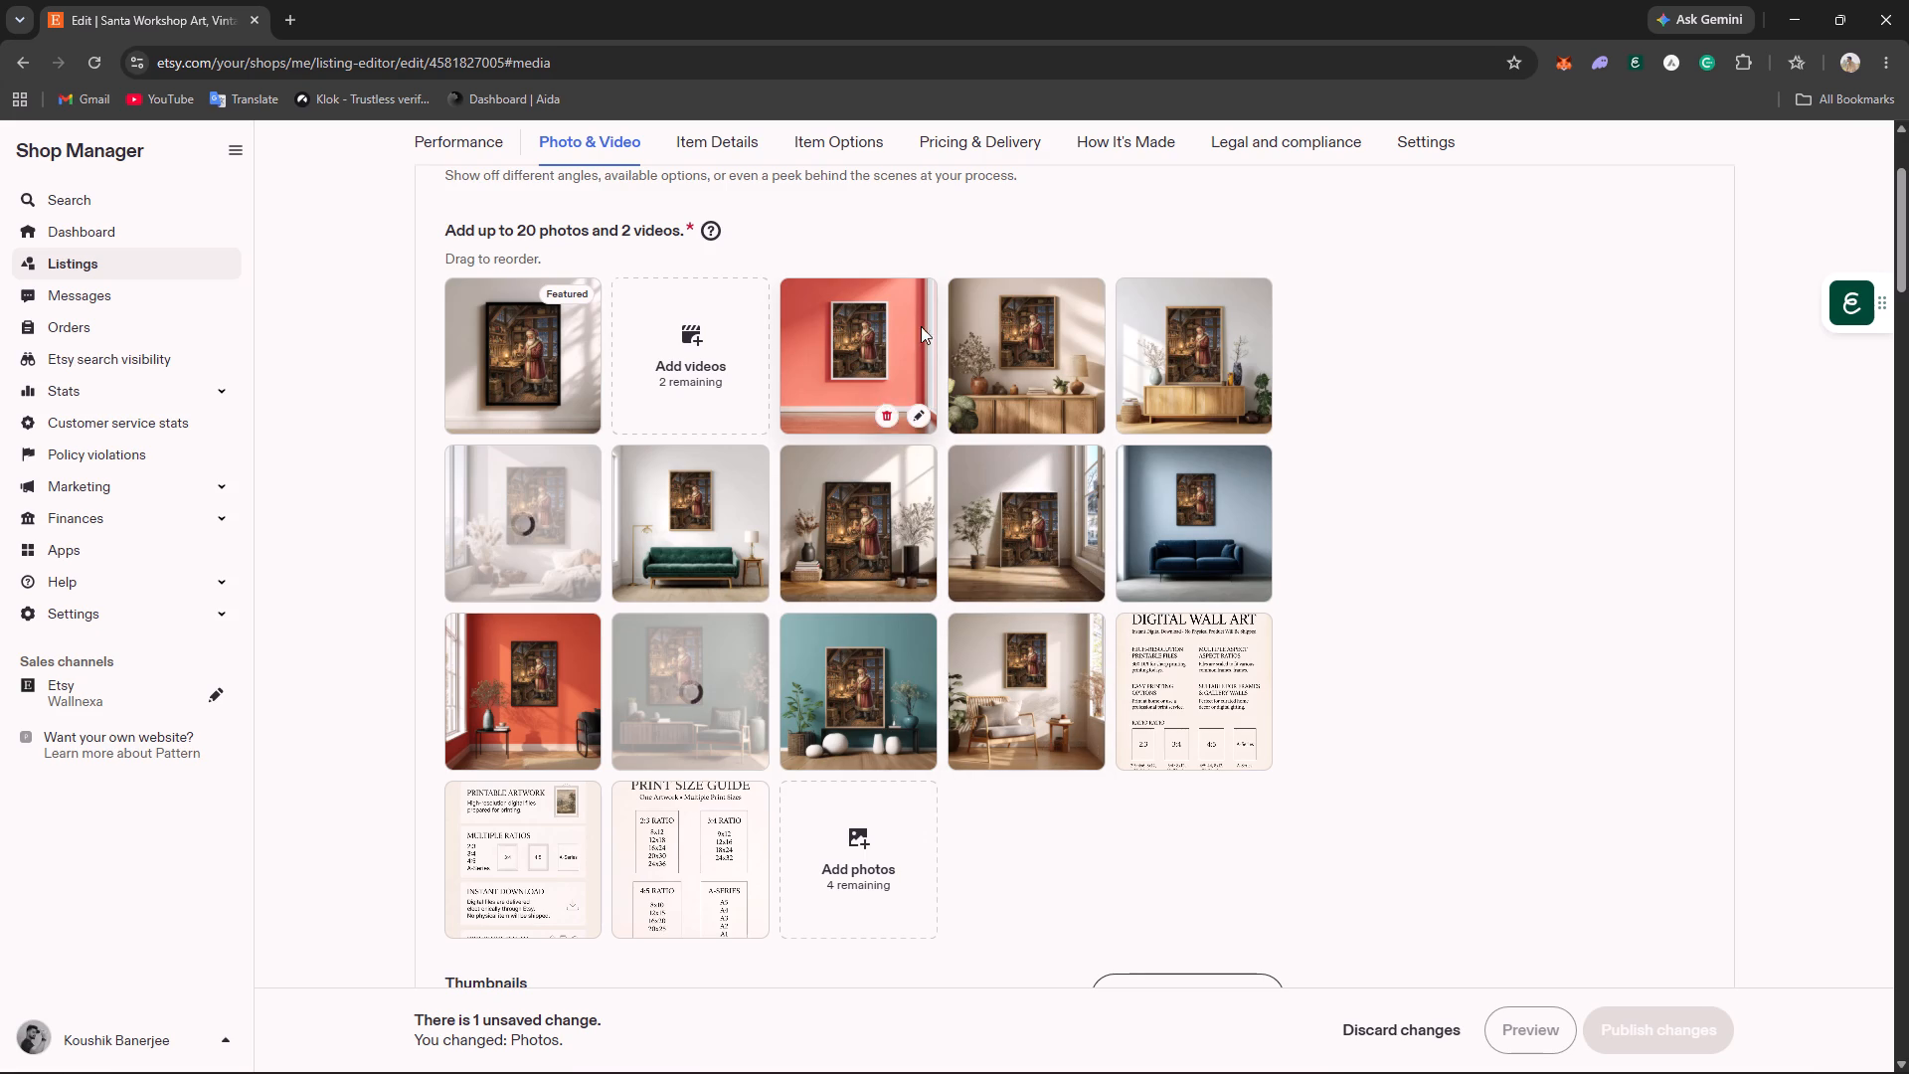
Move the pale-wall sideboard mockup to second photo position, the beige-wall sideboard mockup to third, and the coral-wall mockup to seventh.
left_click_drag(1055, 347, 869, 351)
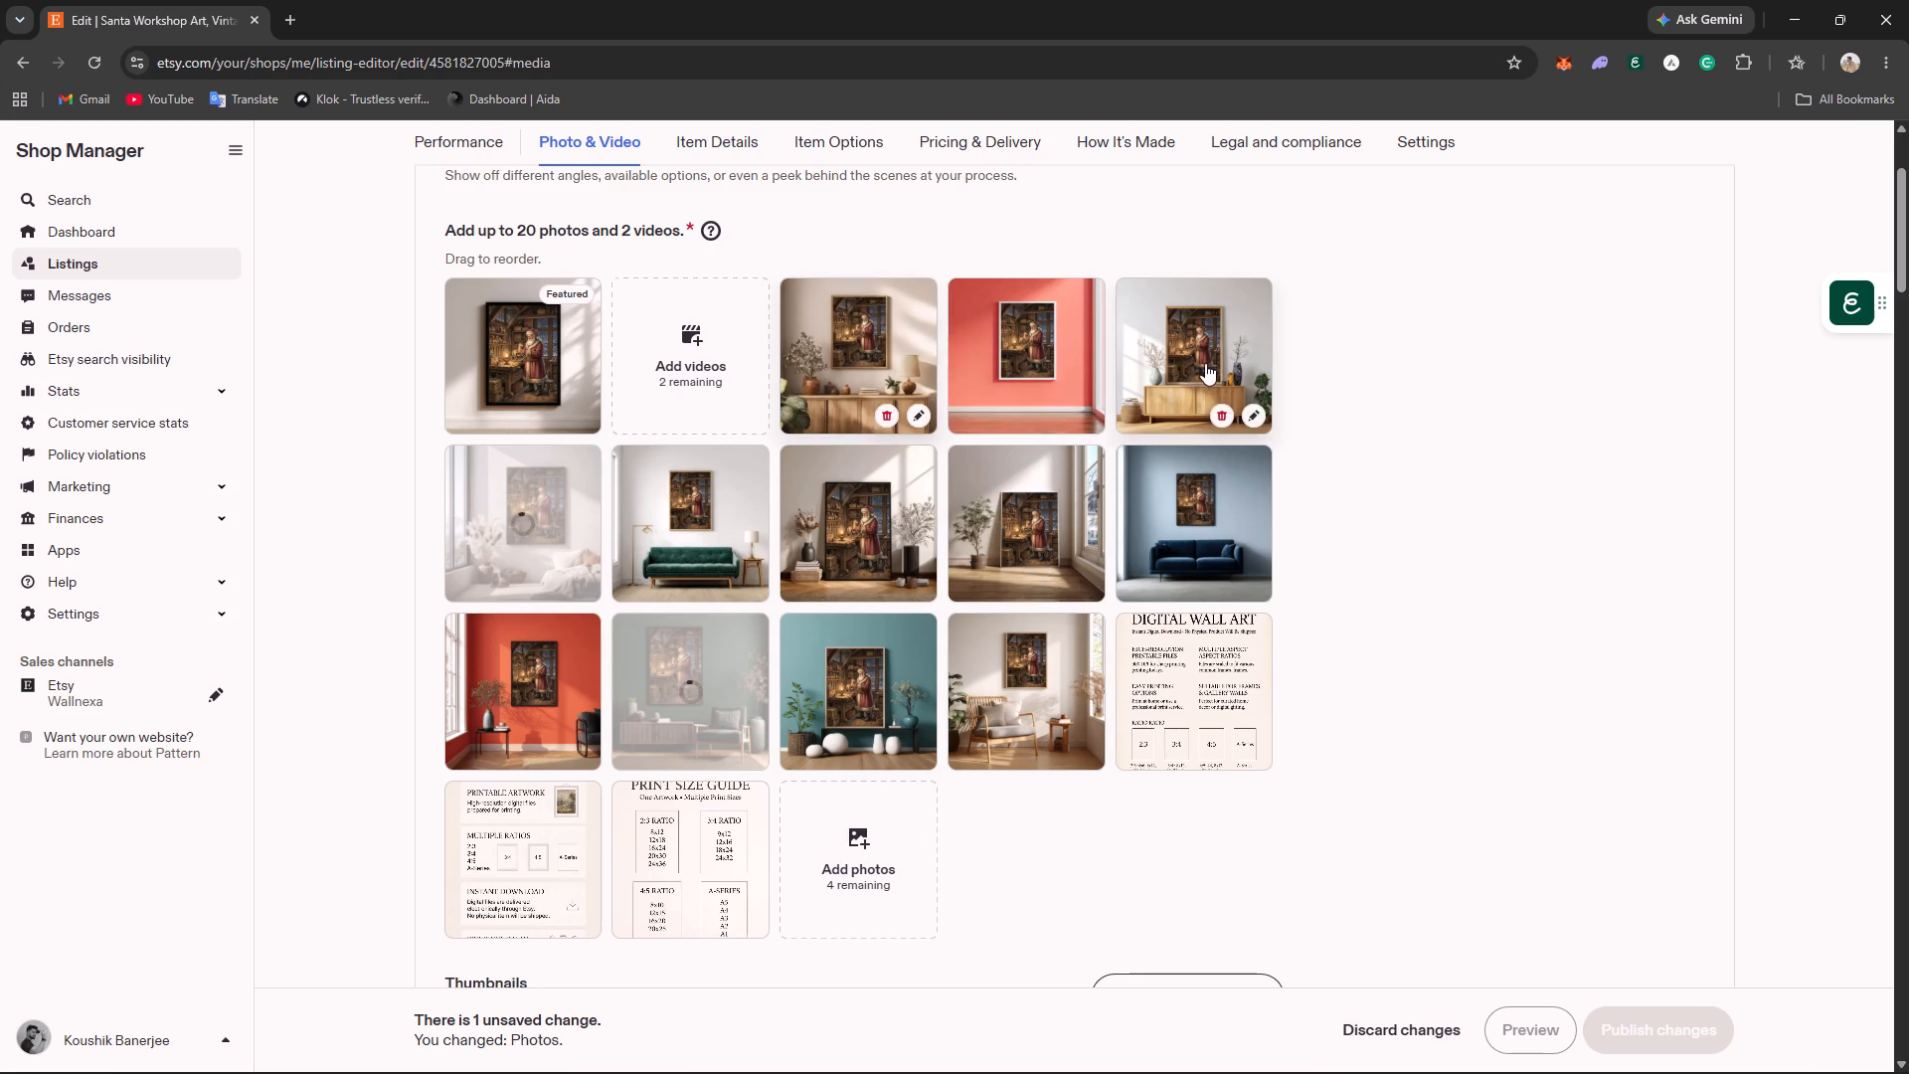
left_click_drag(1210, 363, 851, 370)
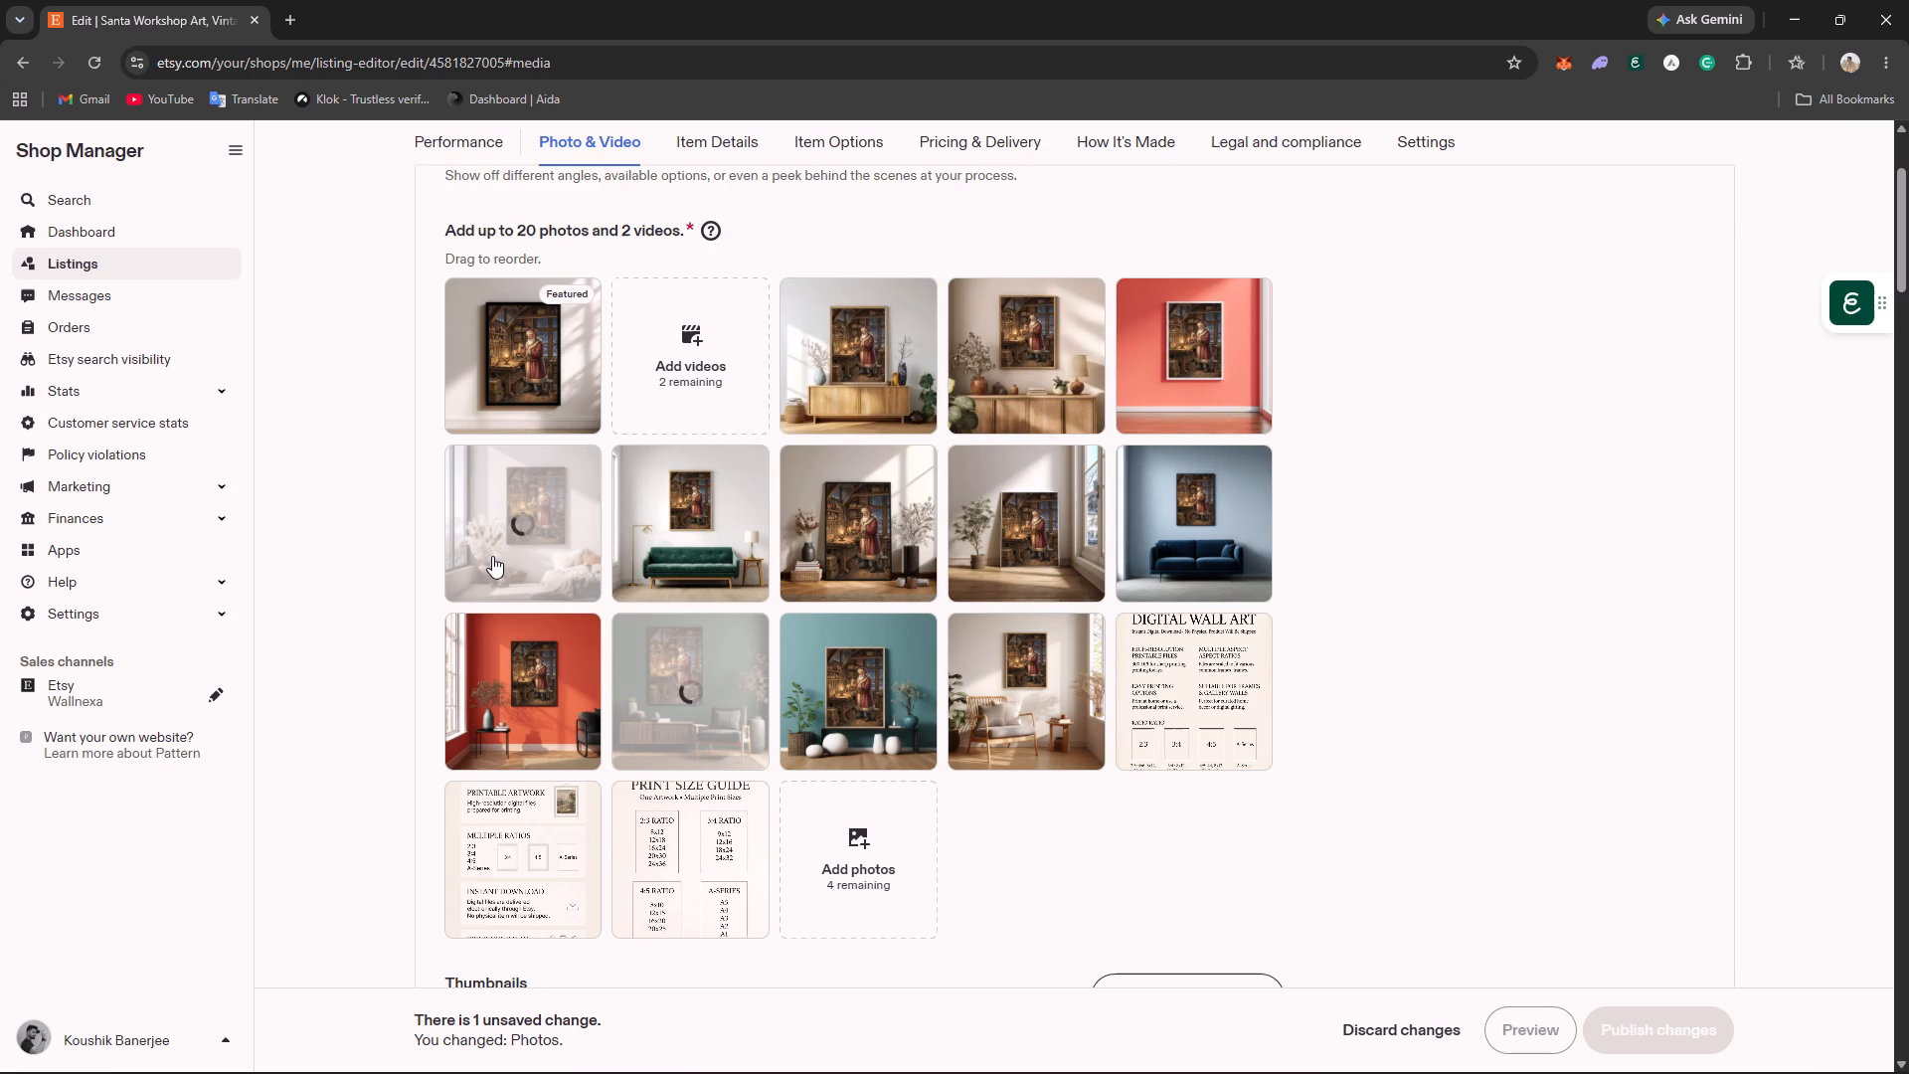
left_click_drag(1180, 315, 856, 529)
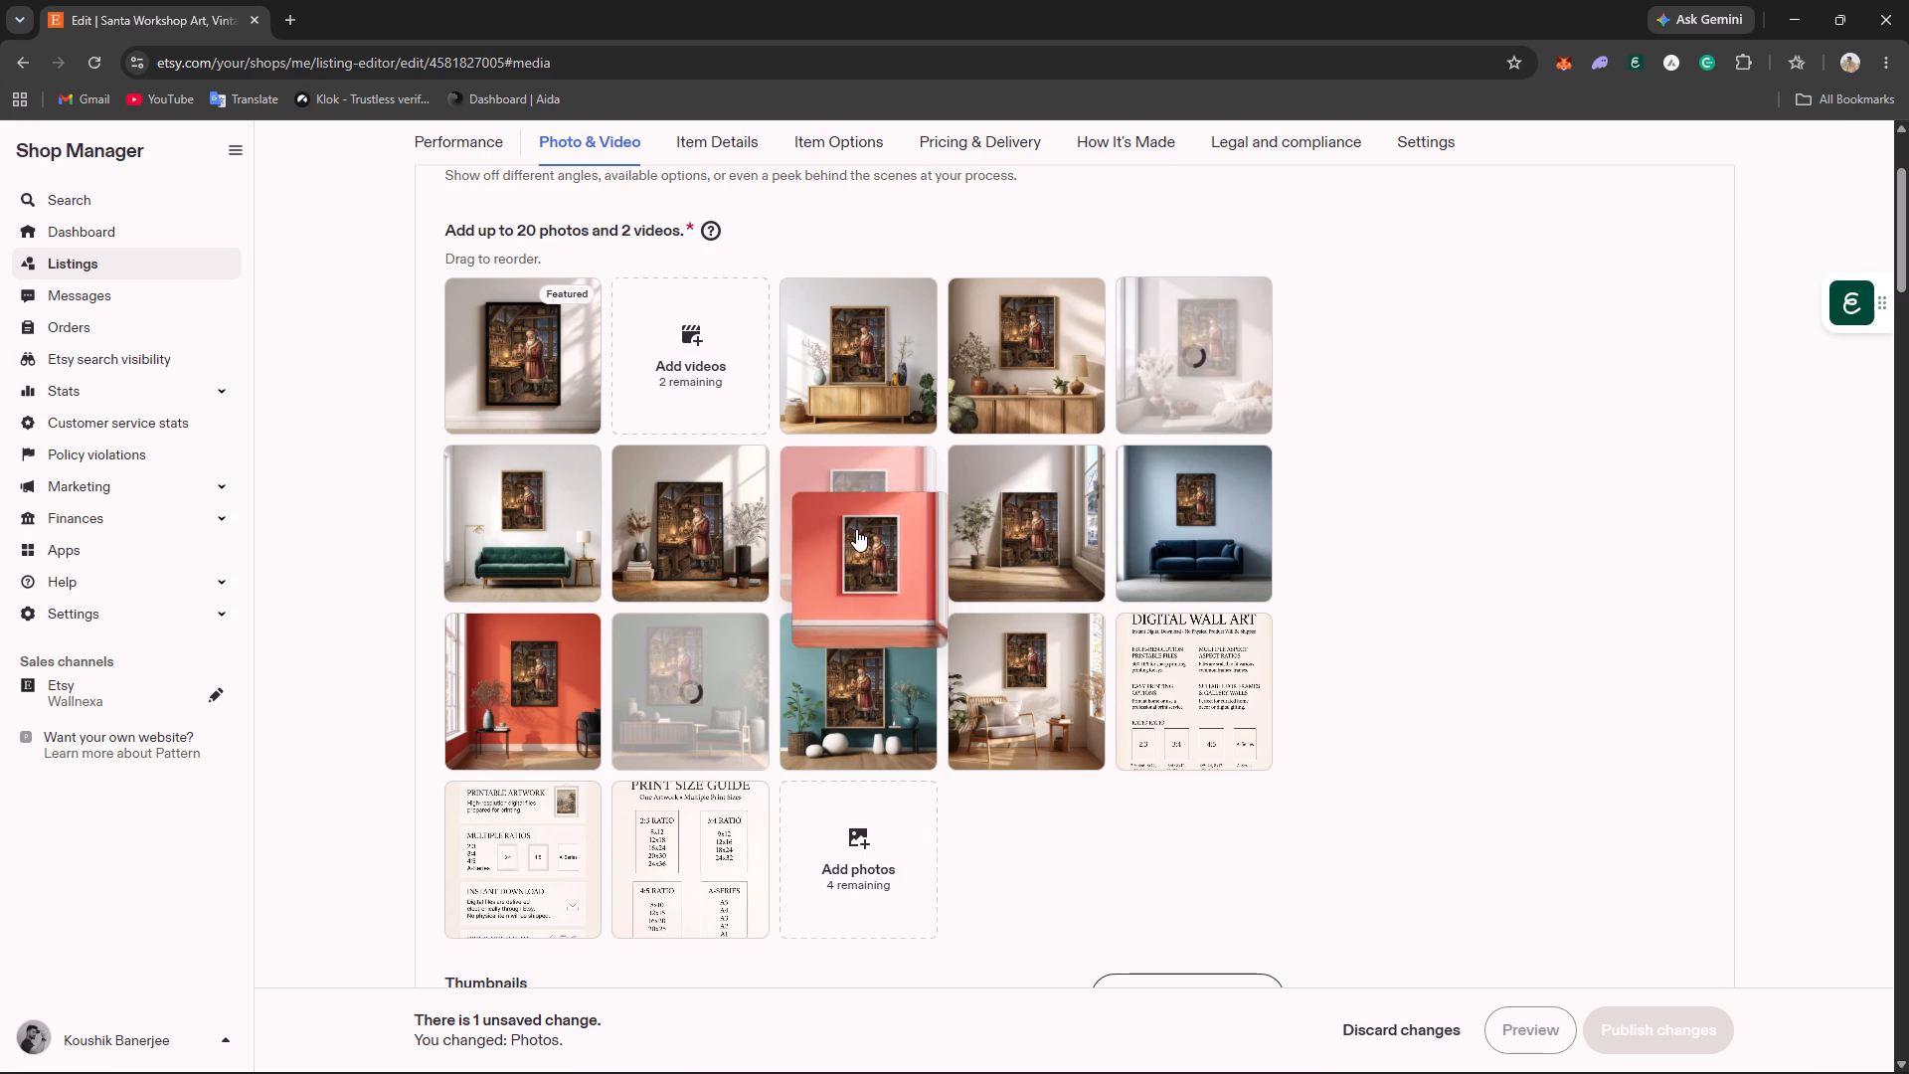
left_click_drag(856, 529, 855, 508)
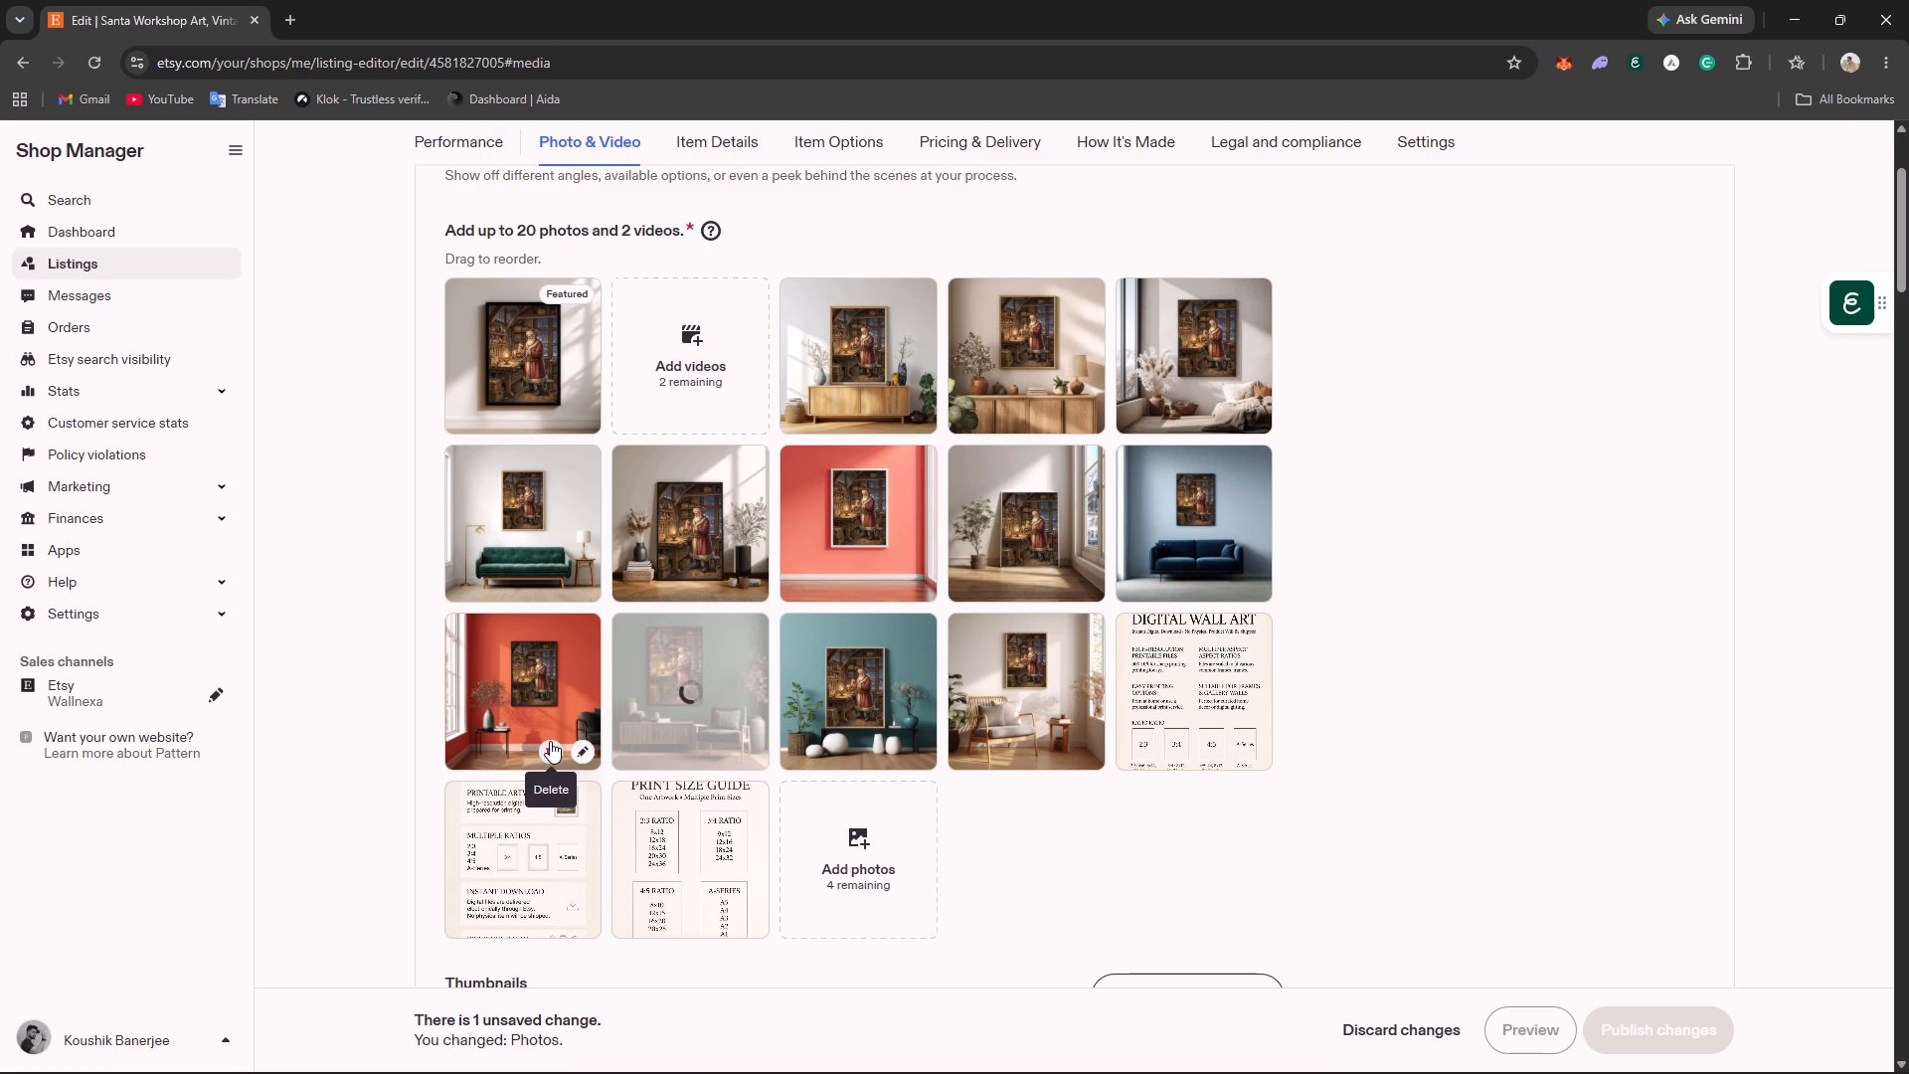
Delete the red-orange wall mockup with the black chair from the listing's photos.
left_click(550, 741)
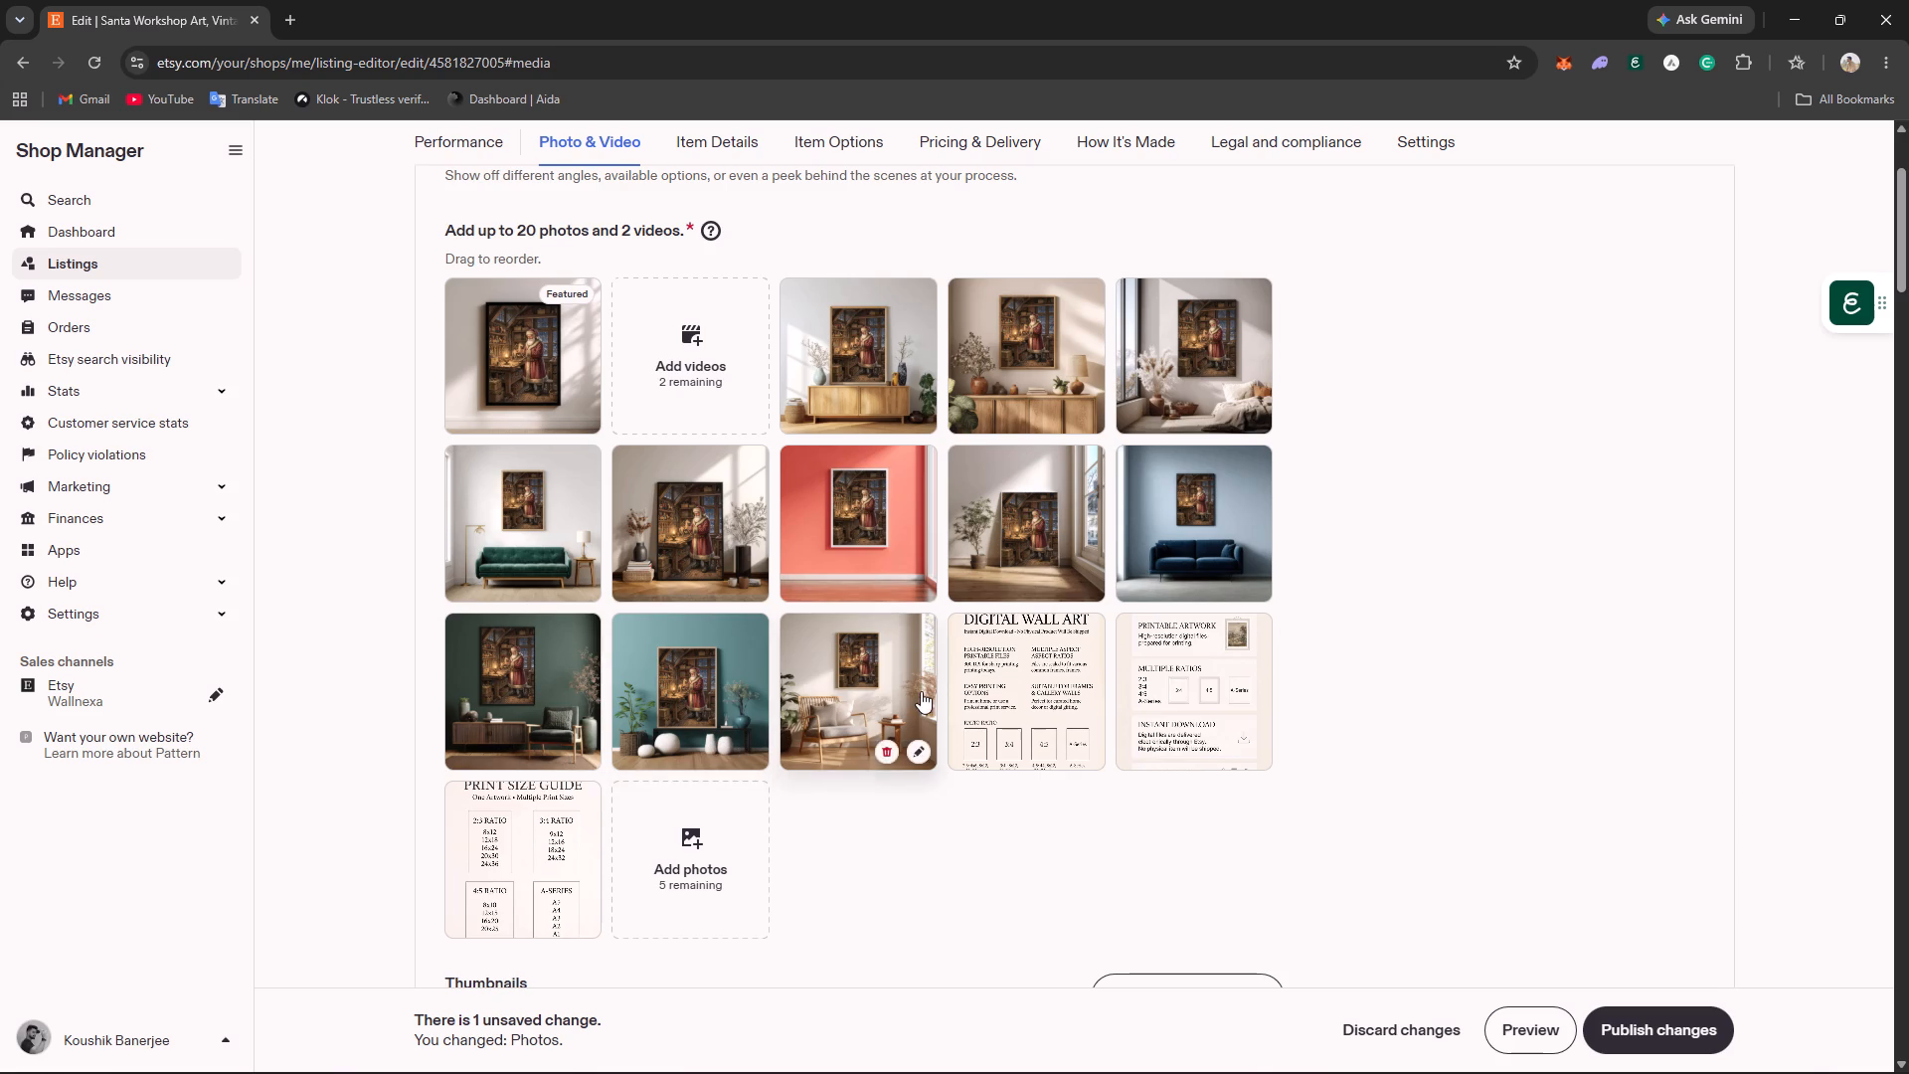
Check the listing's photo order and thumbnail, and publish the photo changes to the Santa Workshop Art listing.
scroll(1573, 698, "down", 7)
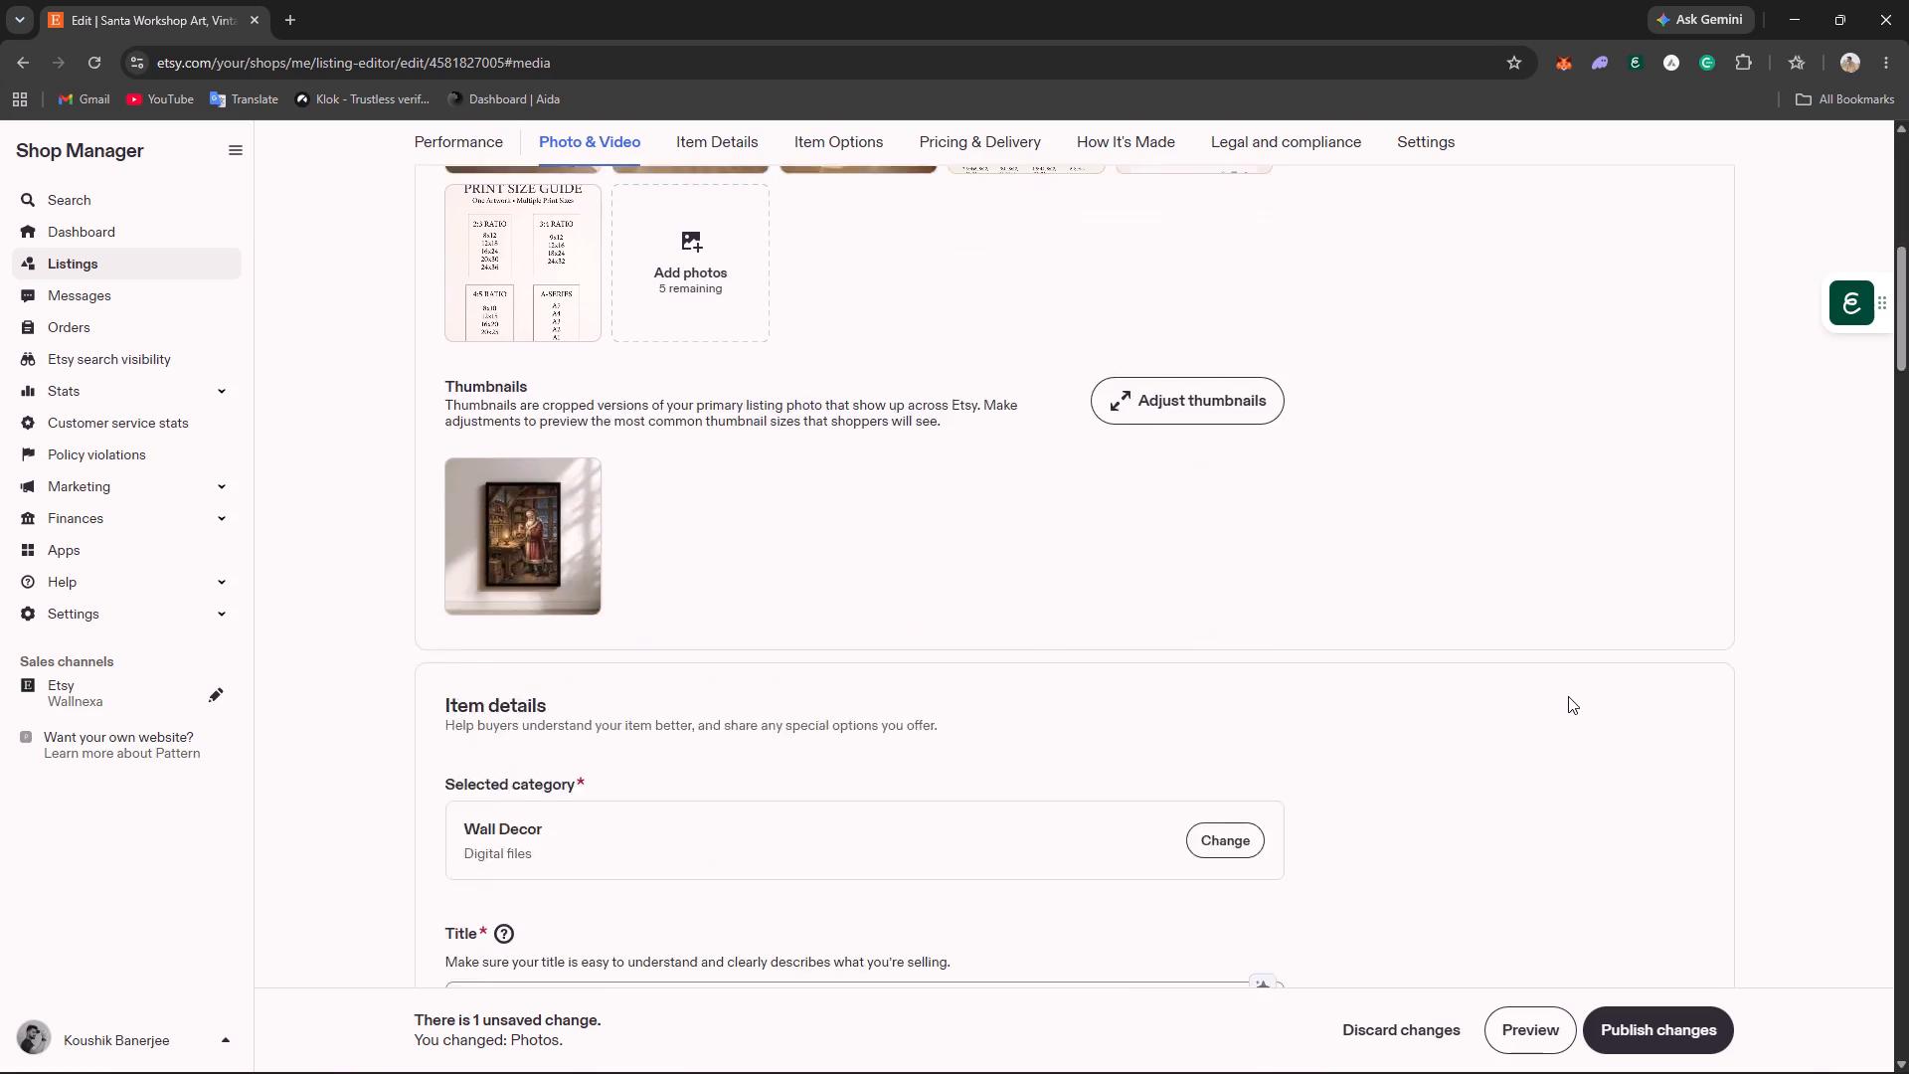
scroll(1568, 696, "down", 7)
scroll(1533, 691, "up", 15)
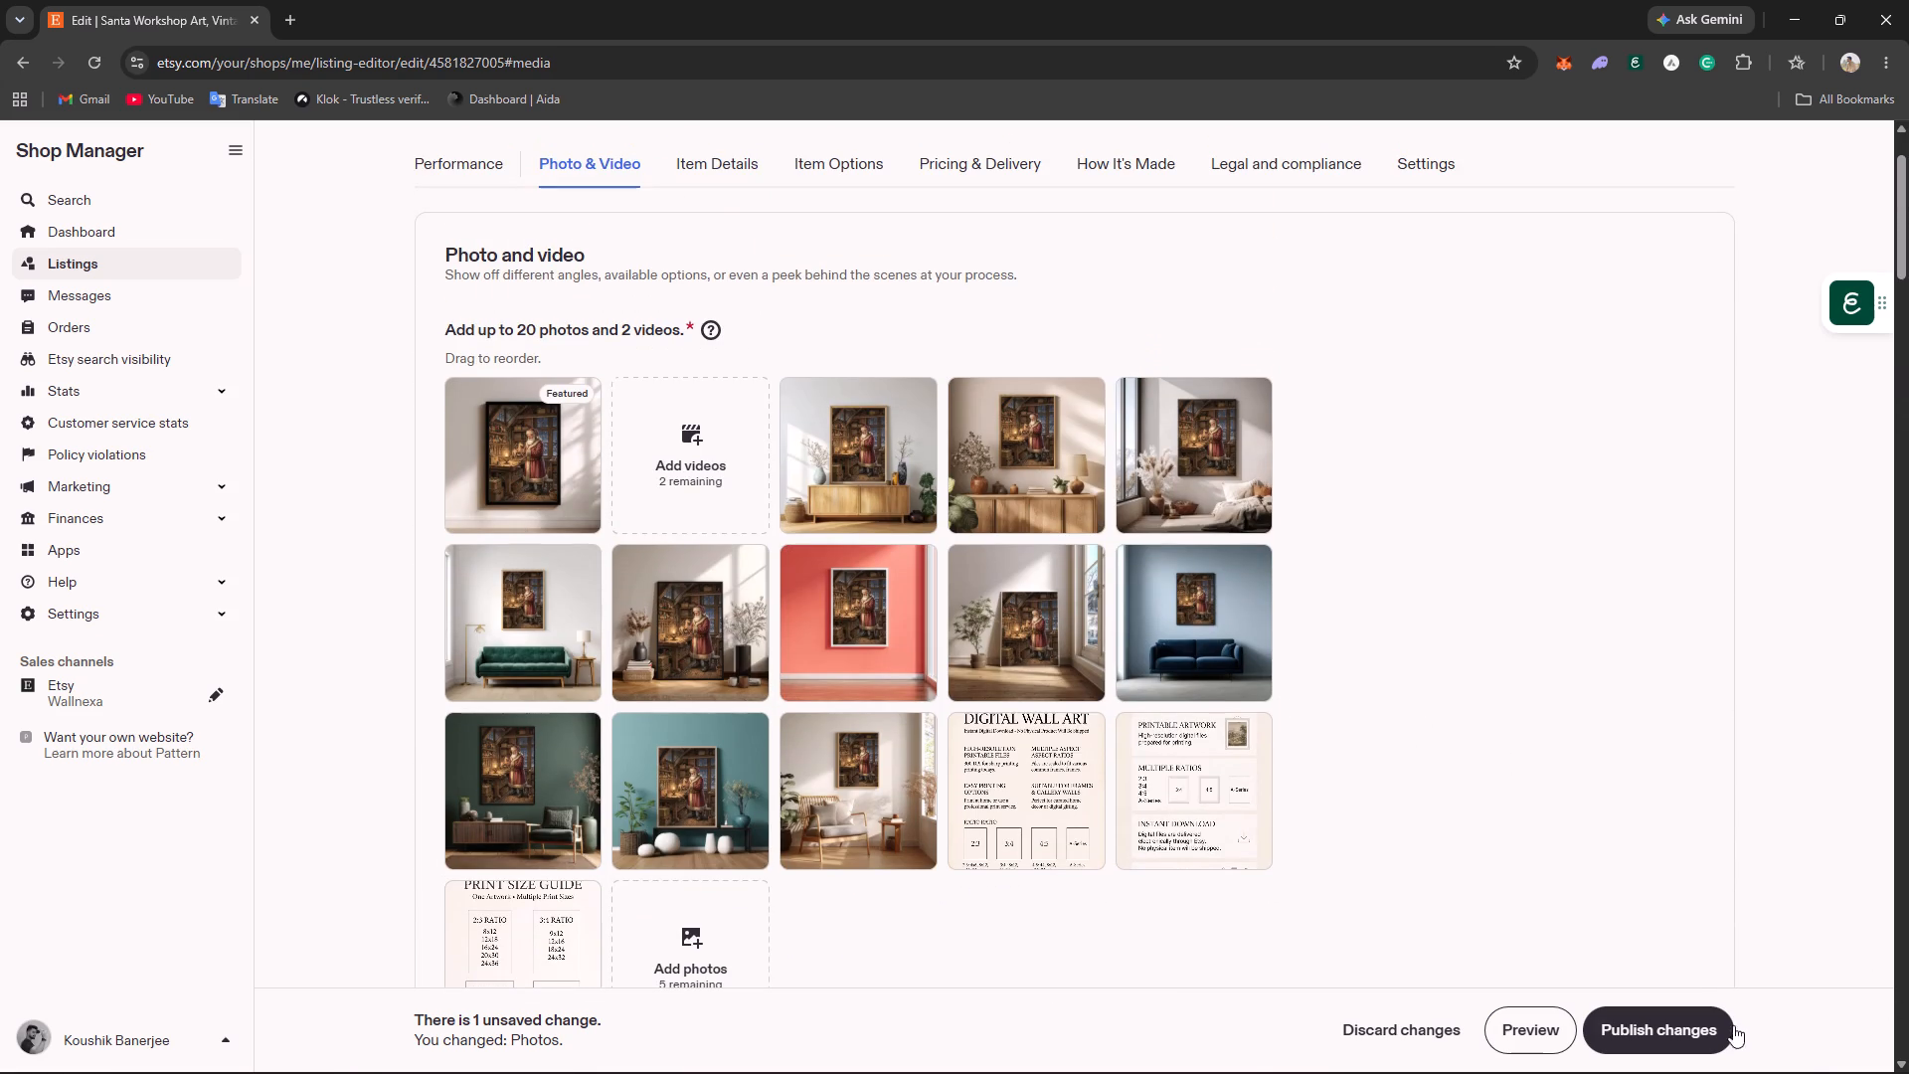
left_click(1691, 1037)
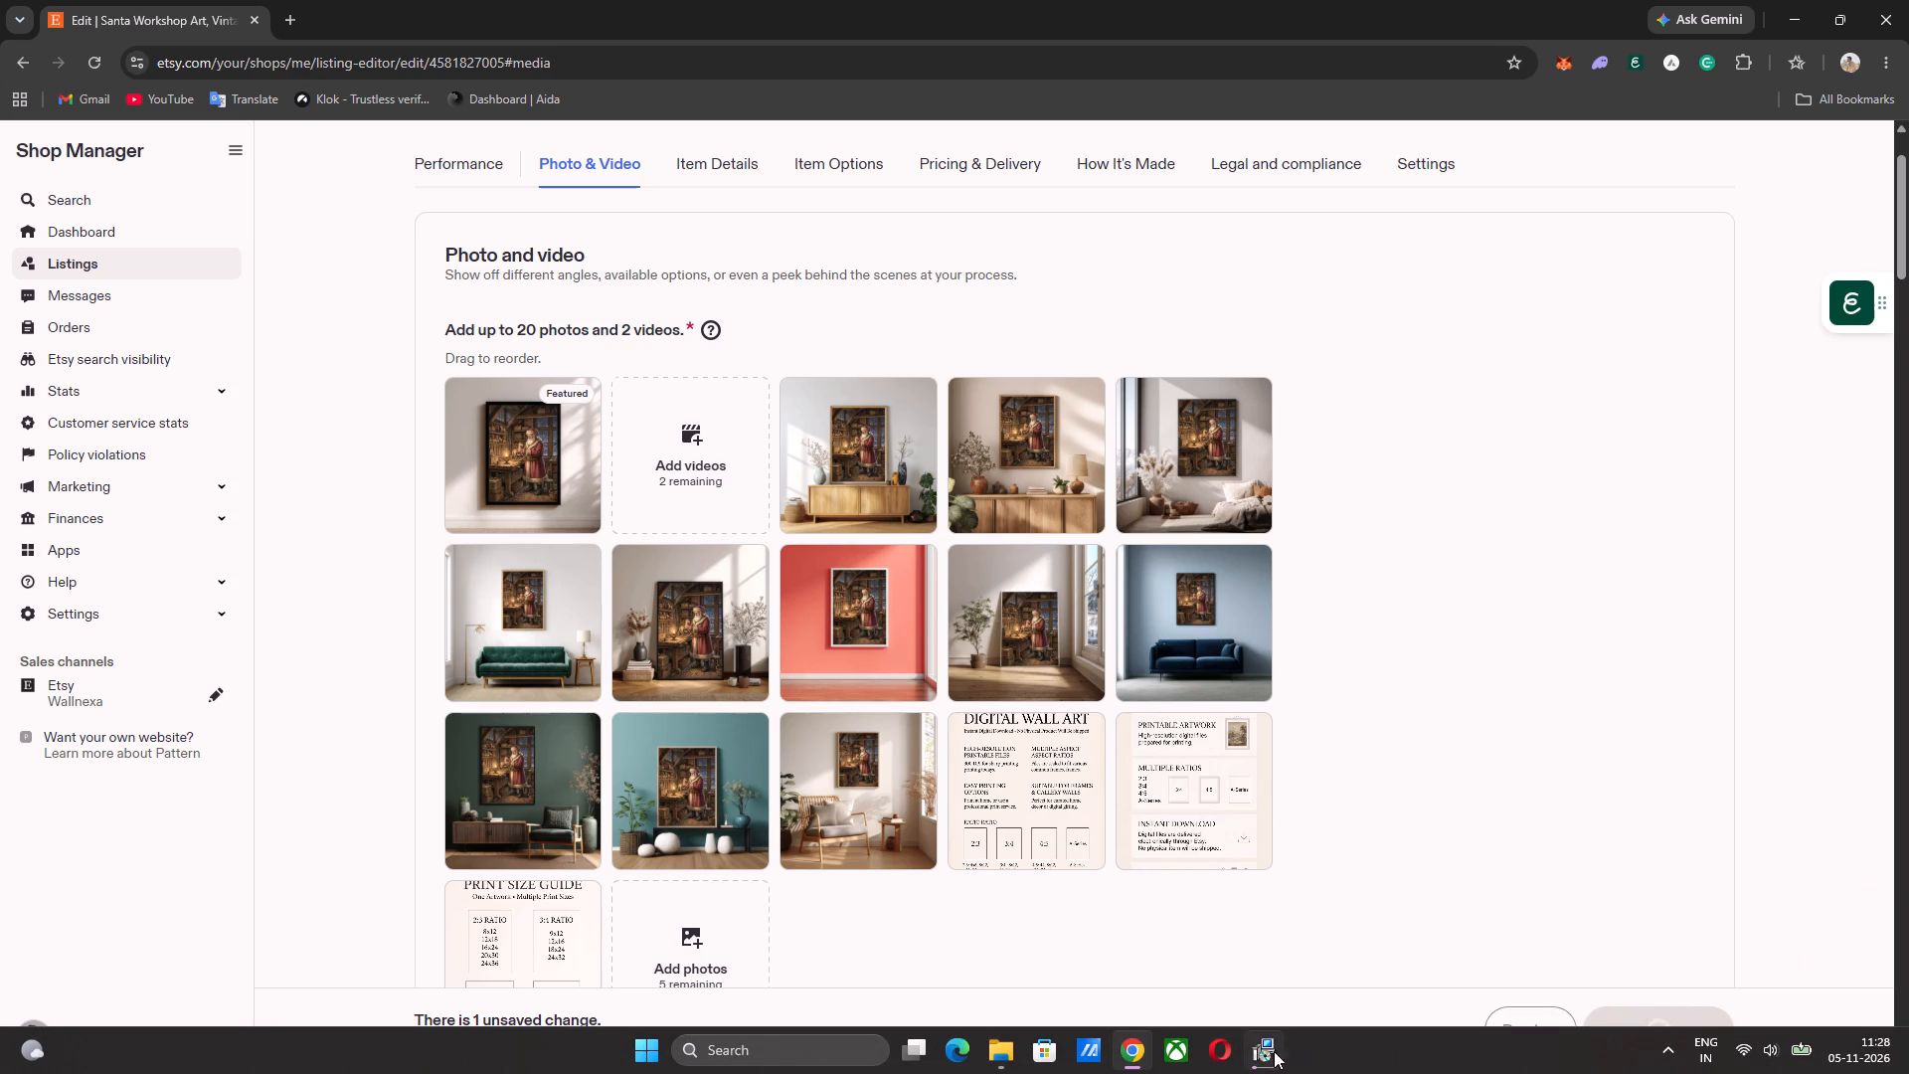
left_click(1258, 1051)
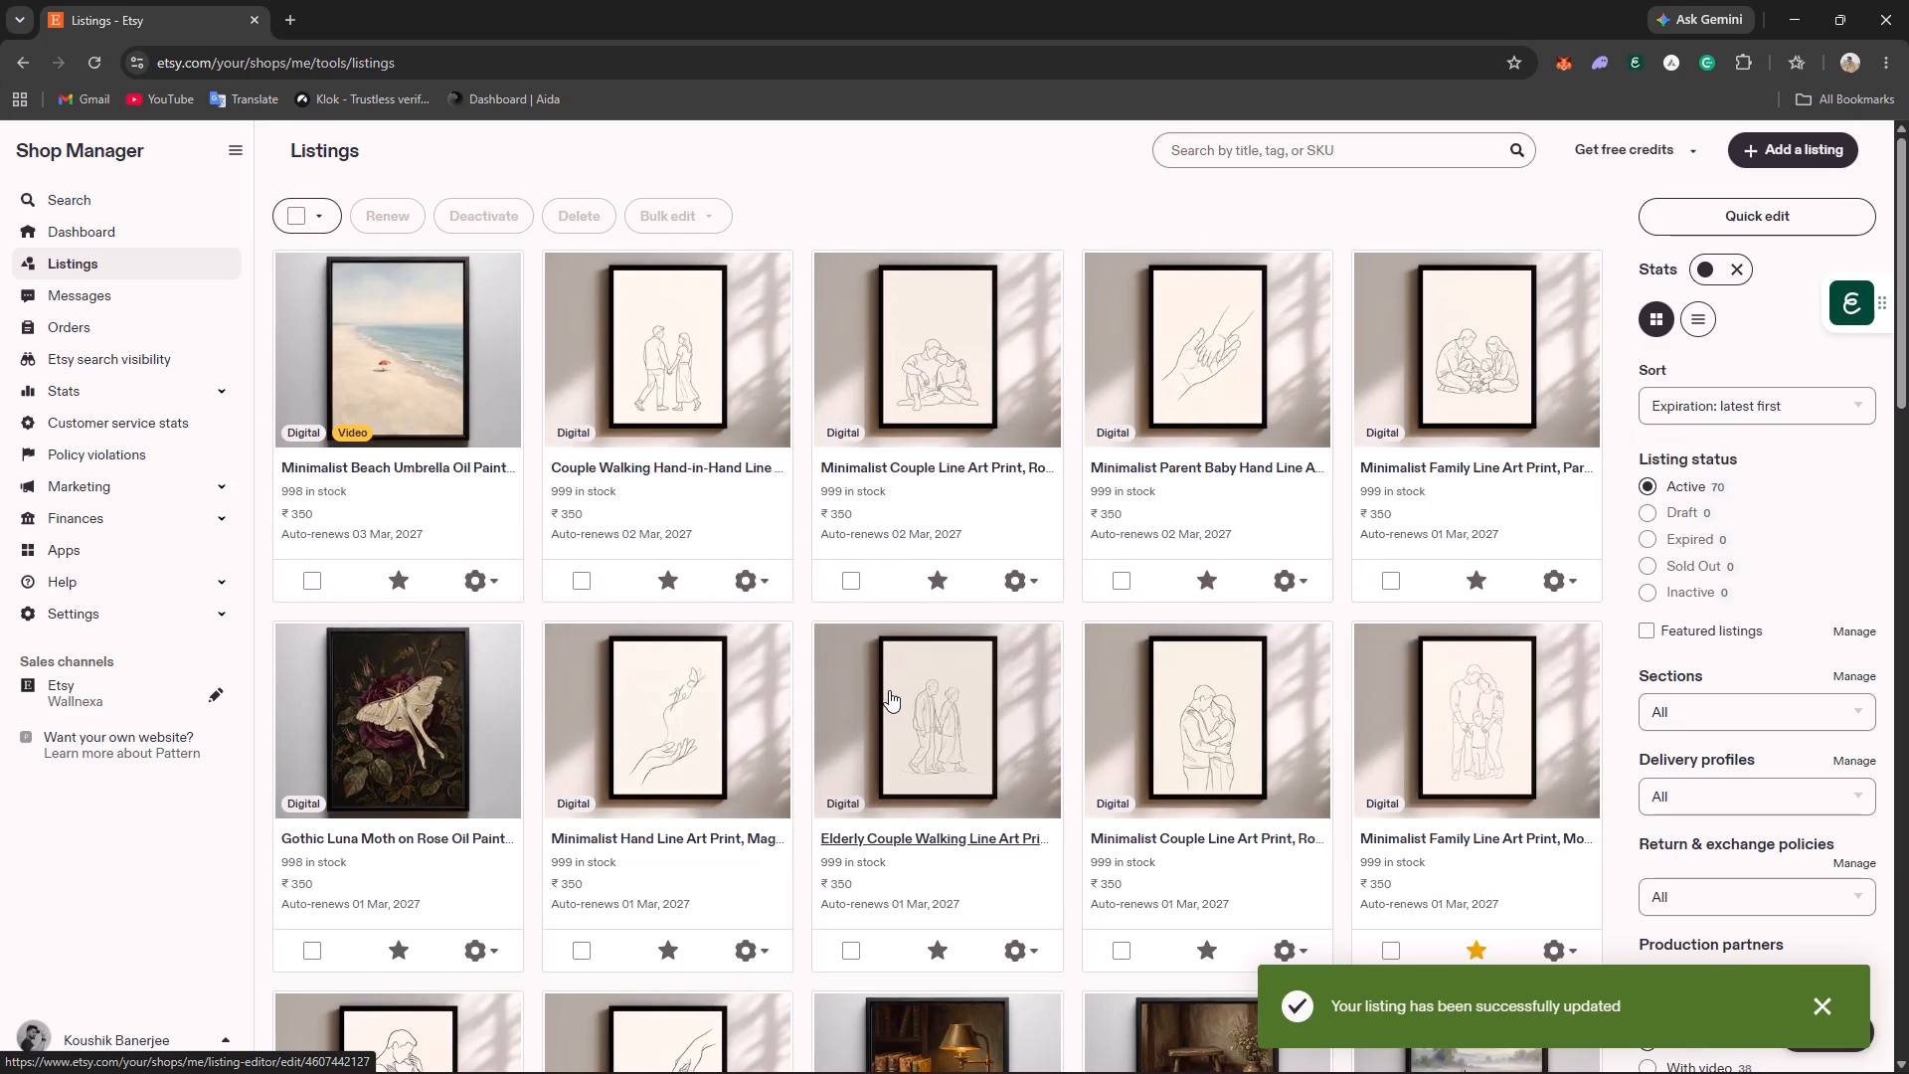
Look through the first page of active listings, glancing at the WallNexa_Mockups folder, for another listing whose photos need updating.
scroll(1198, 682, "down", 7)
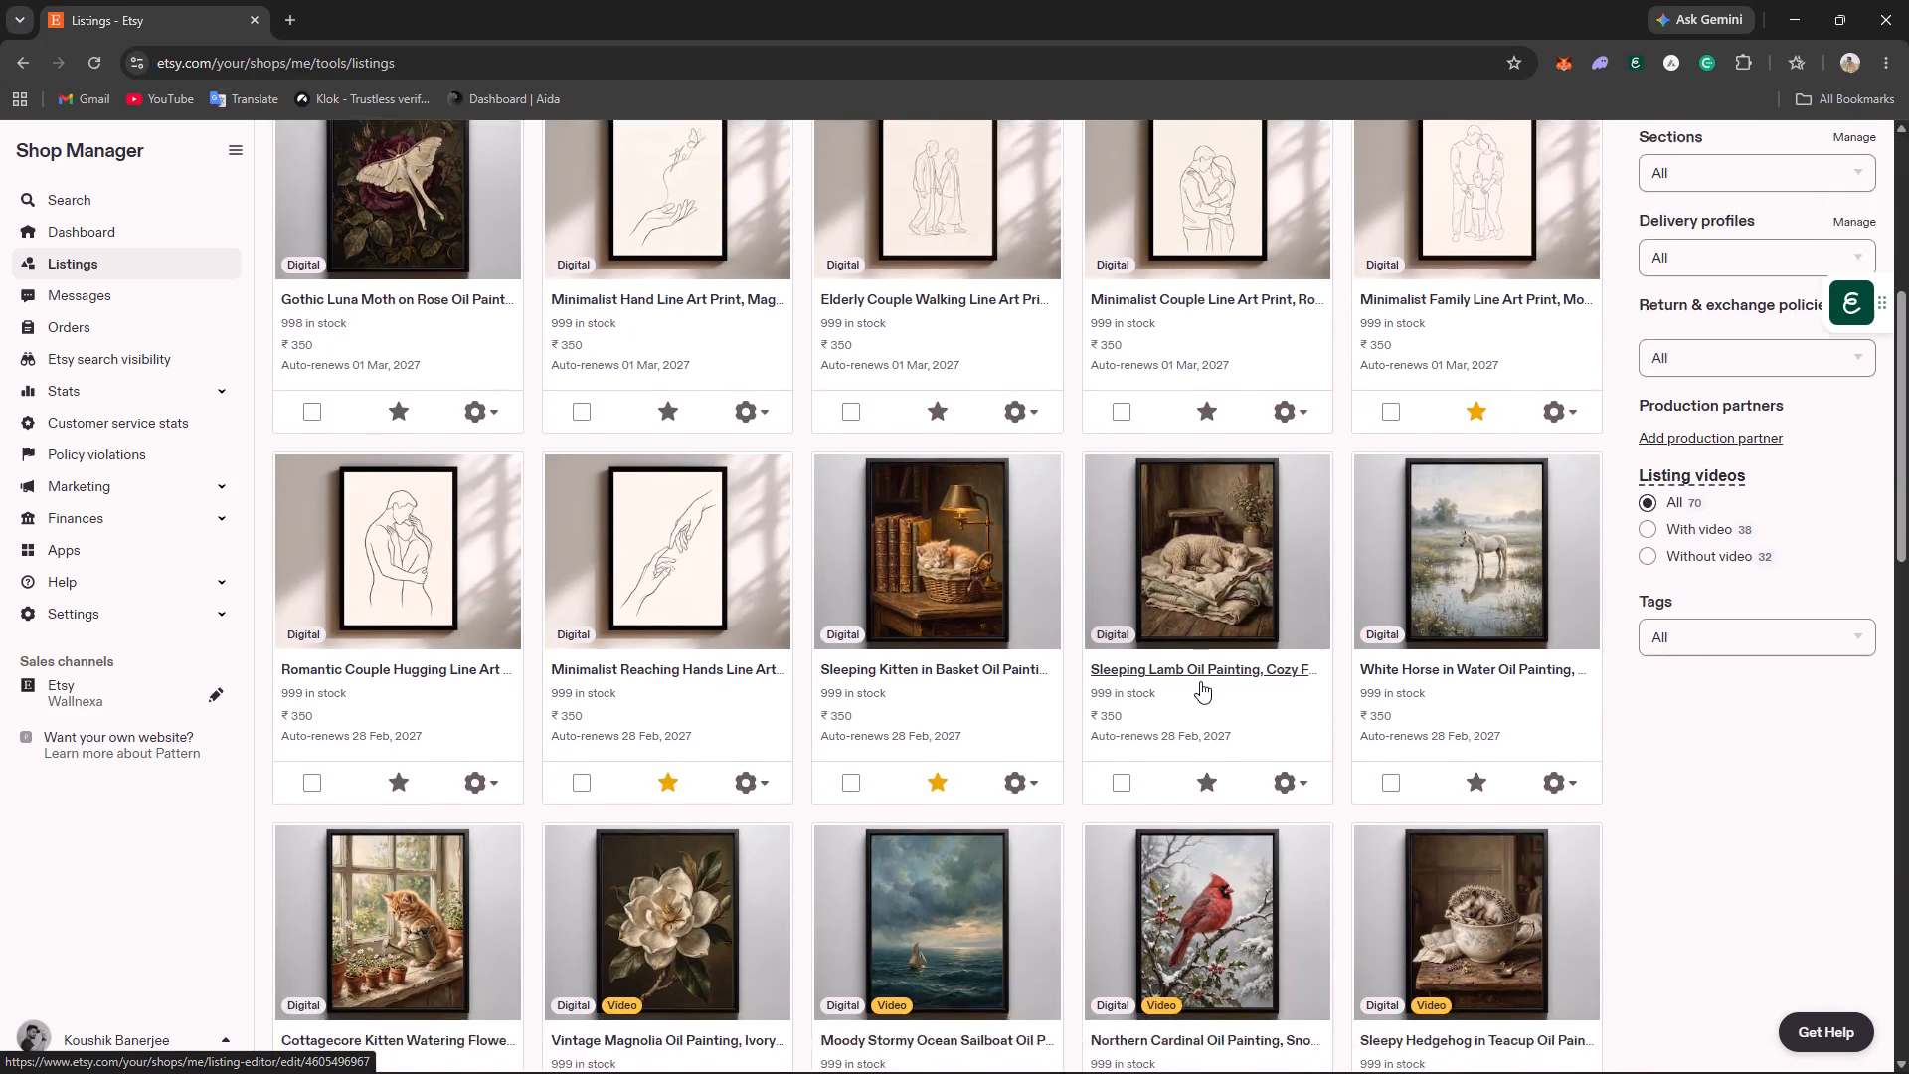
scroll(1200, 681, "down", 3)
scroll(1102, 816, "down", 2)
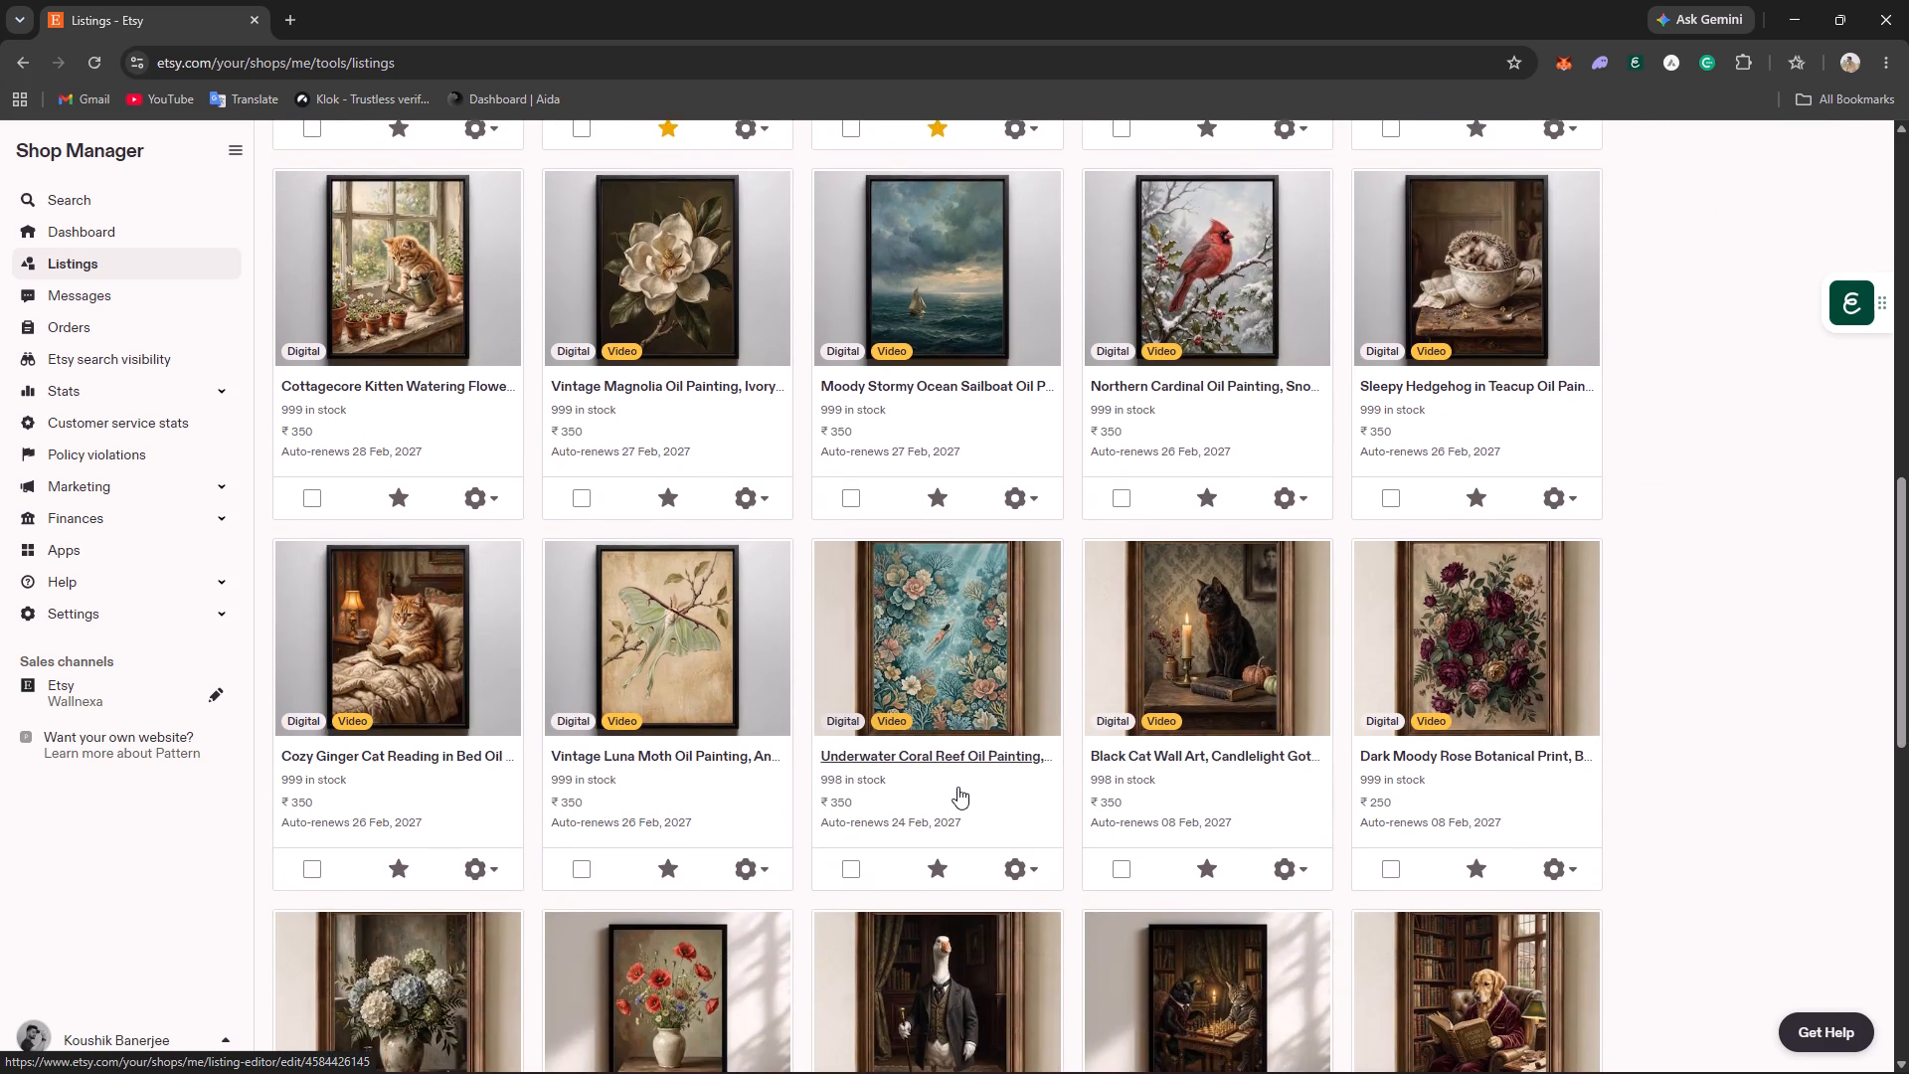
scroll(955, 785, "down", 2)
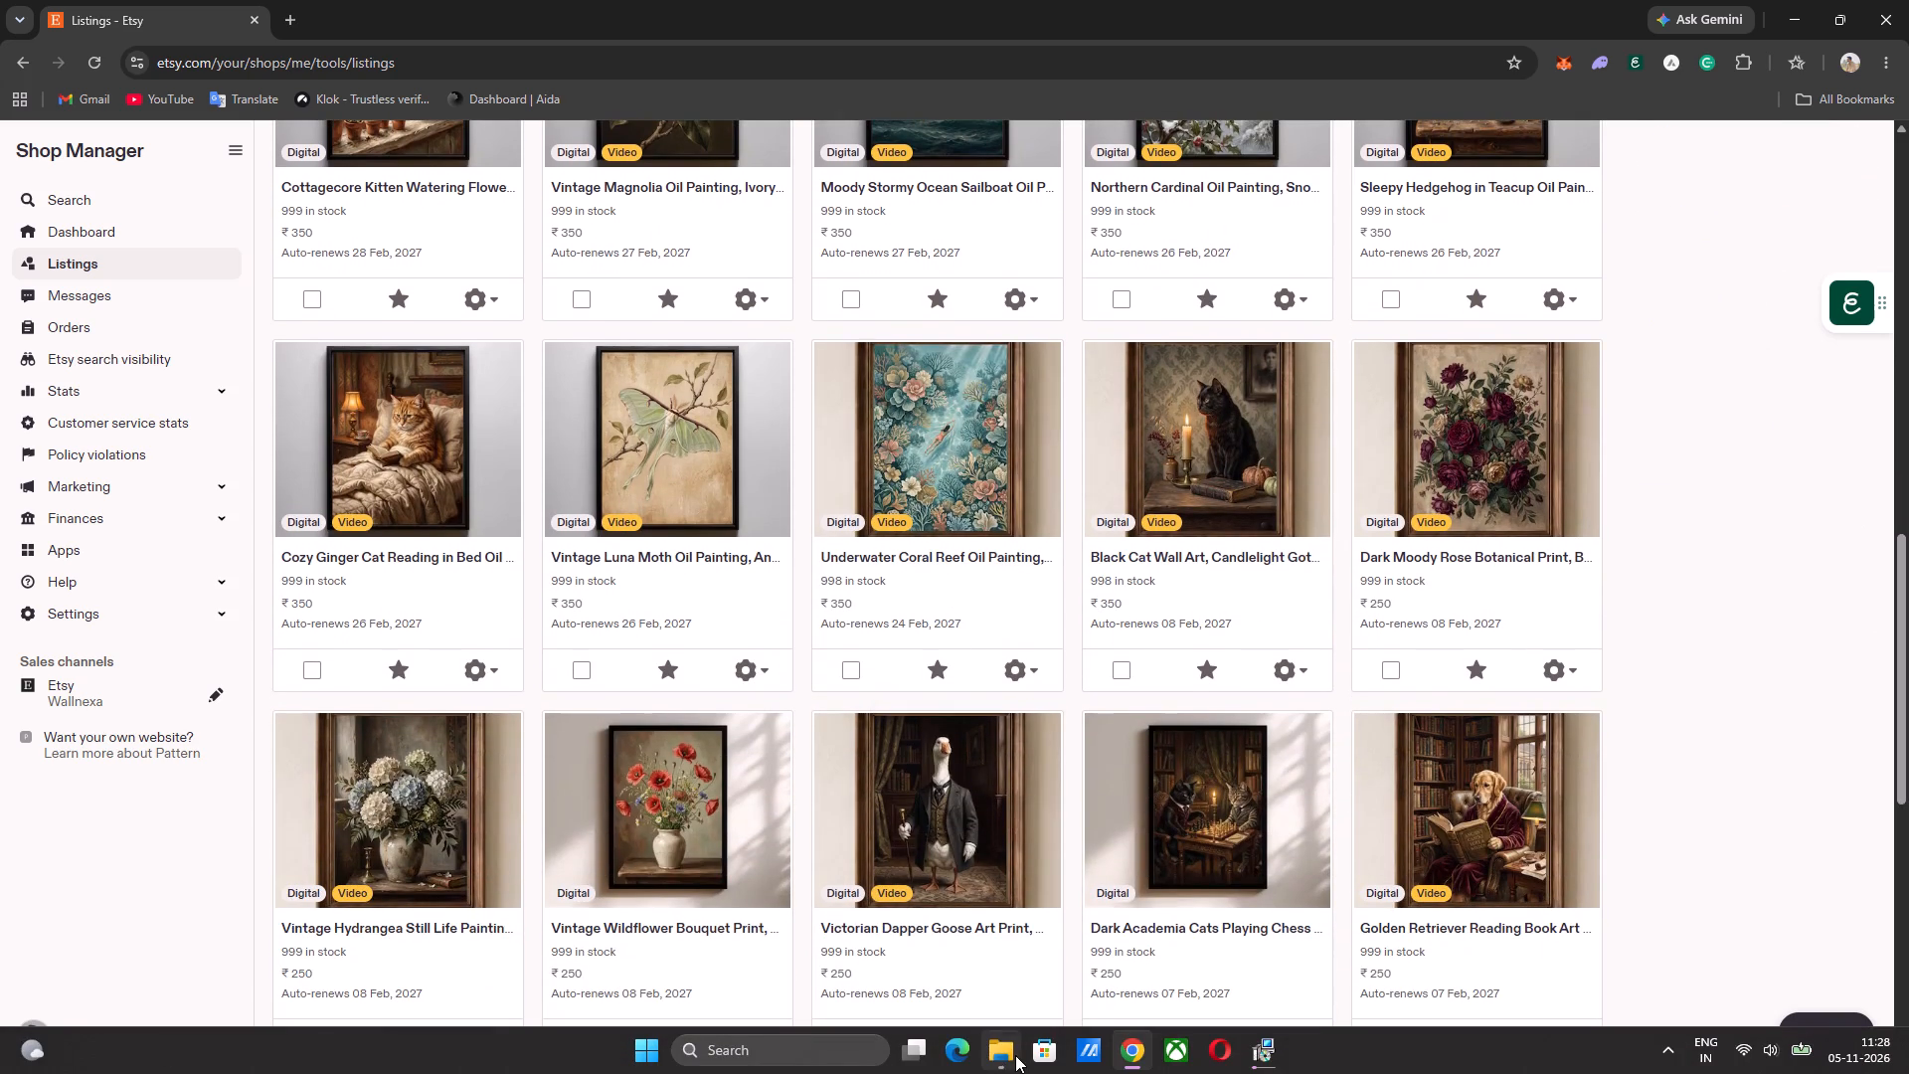
left_click(1005, 1055)
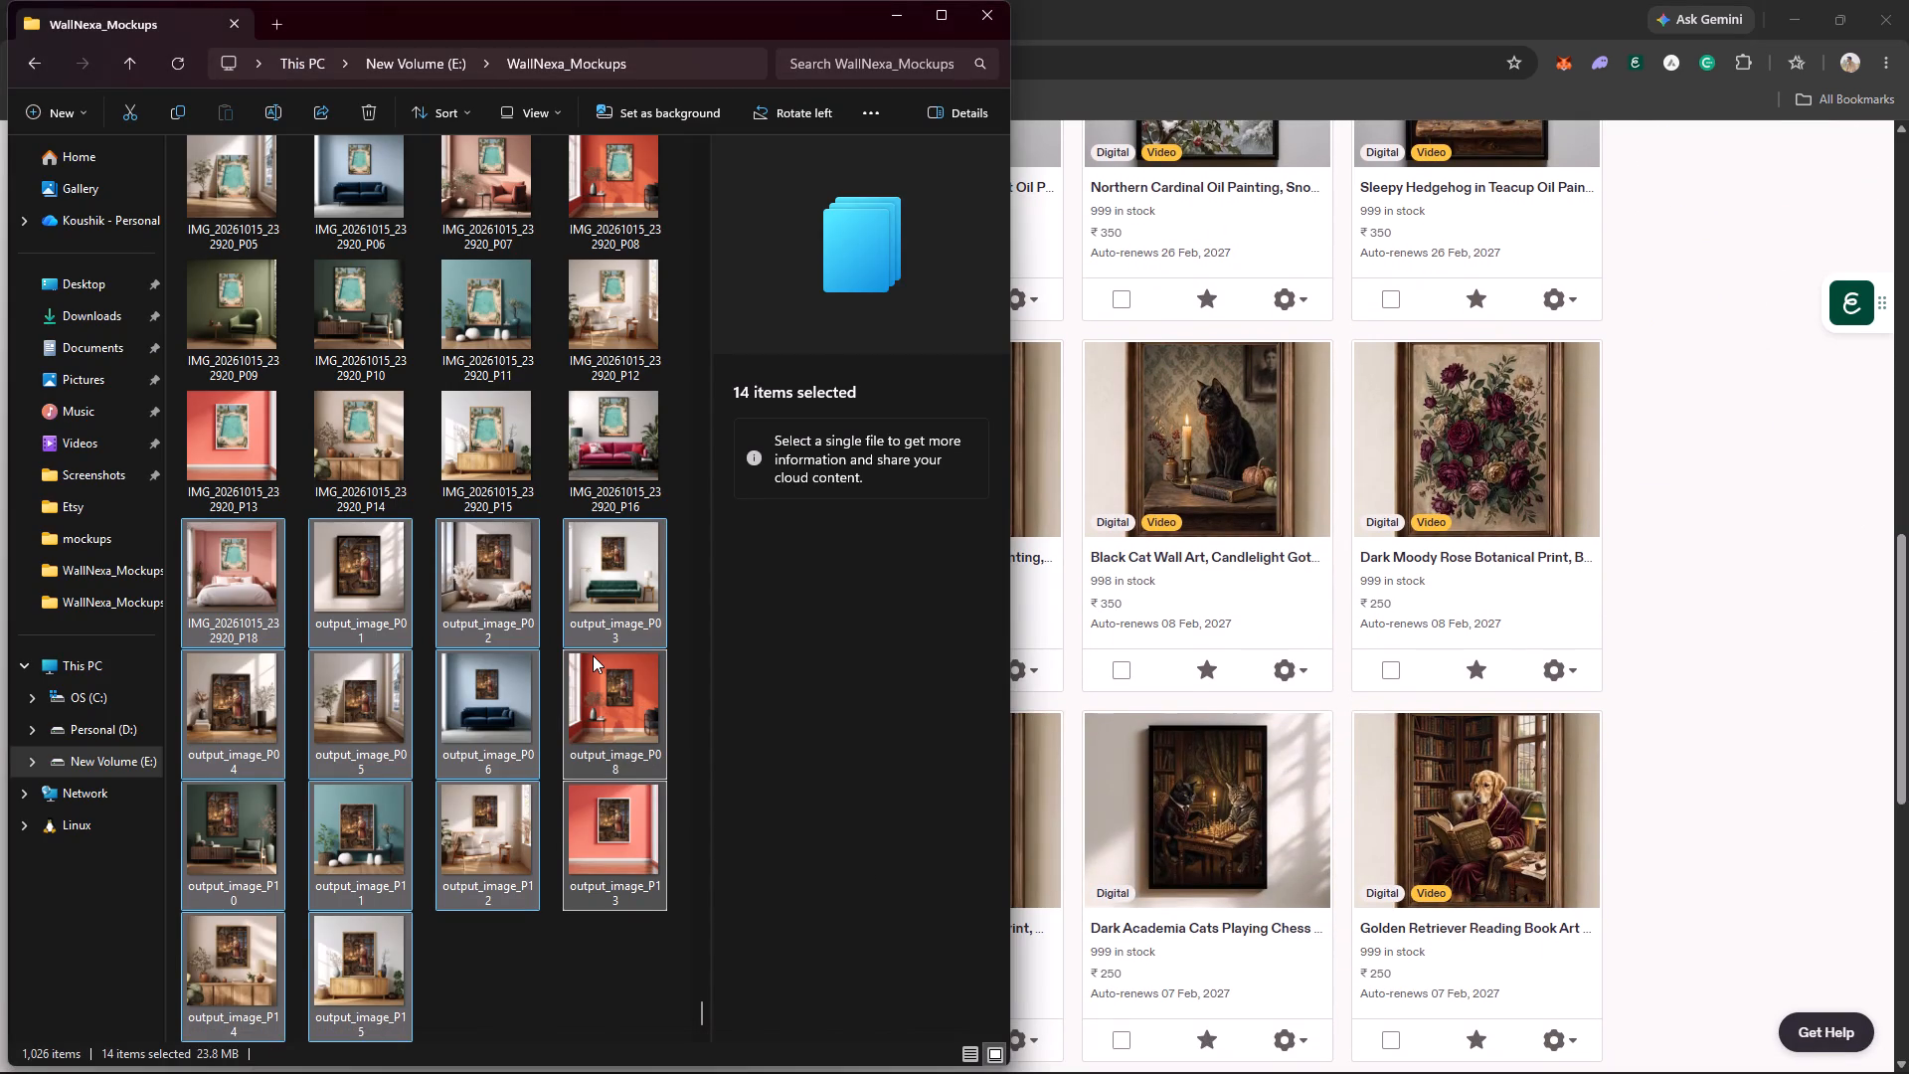
left_click(901, 18)
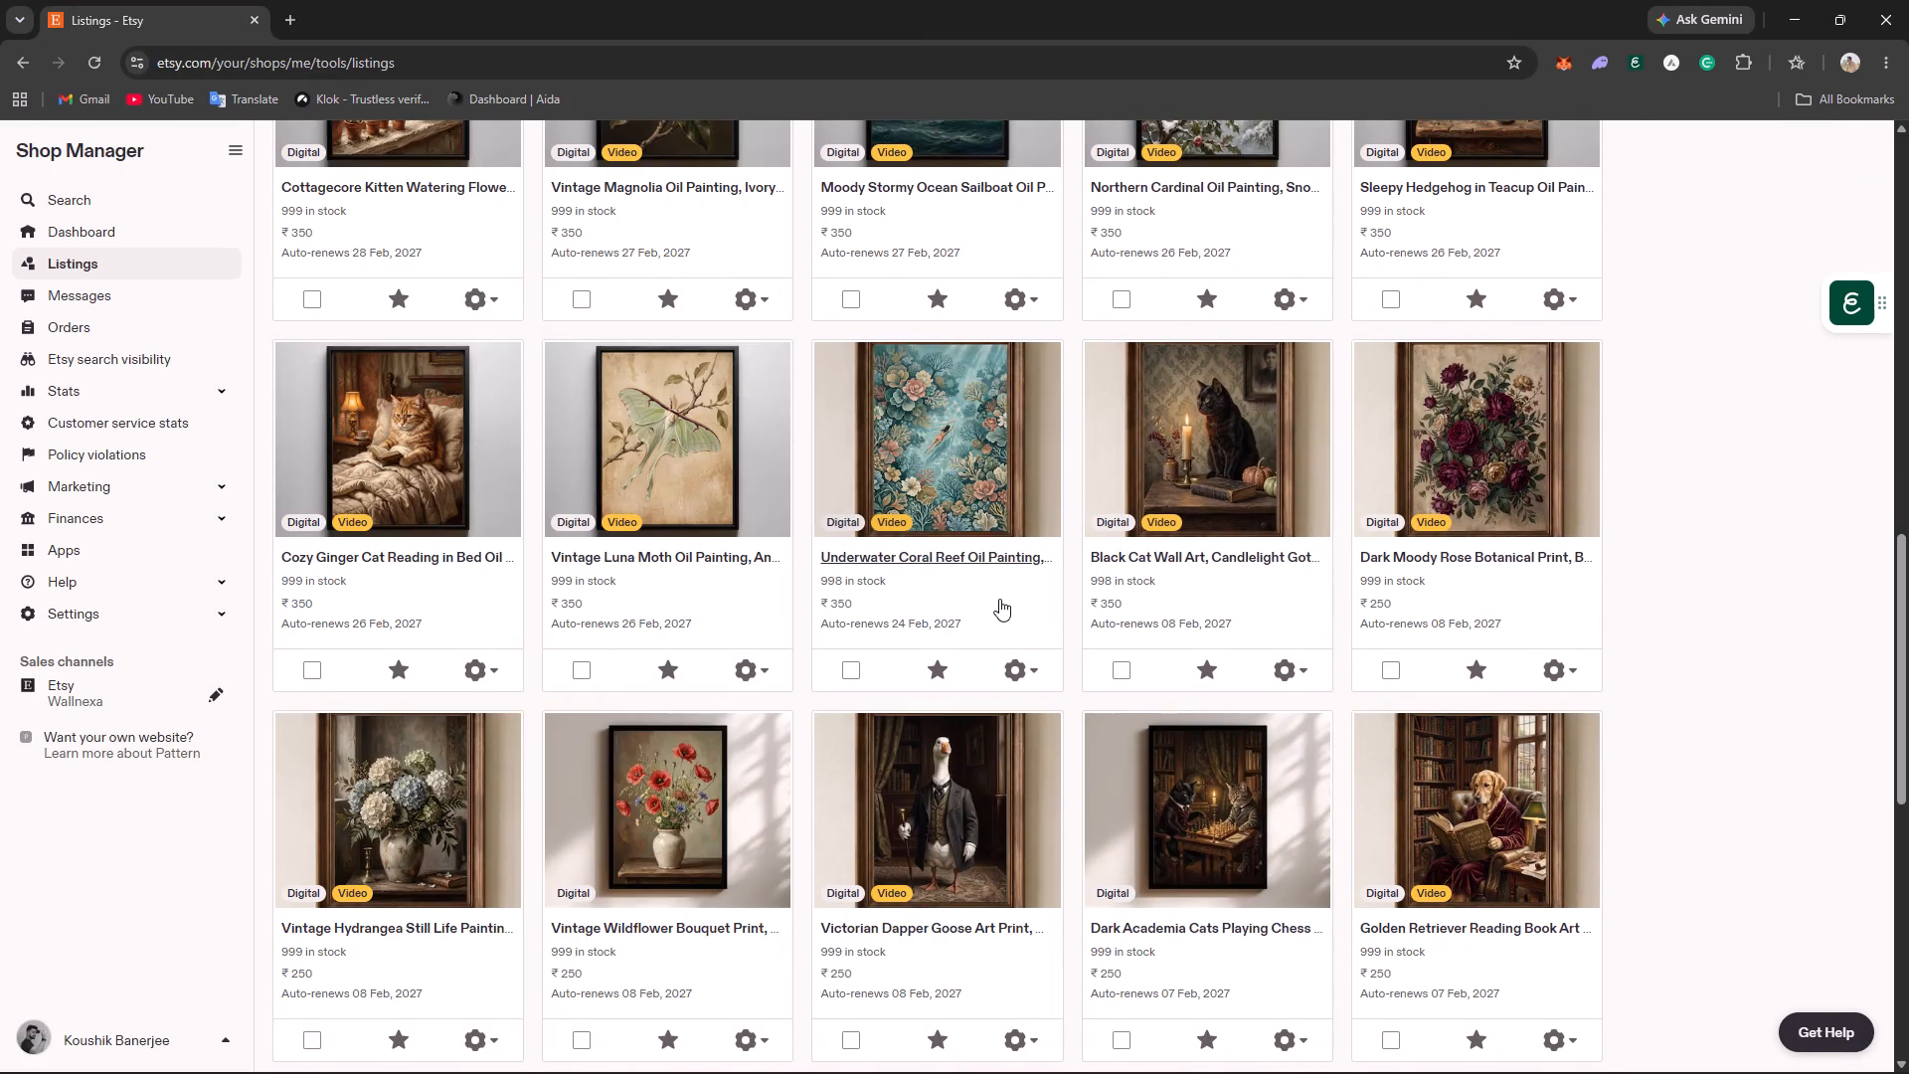
scroll(996, 596, "up", 10)
scroll(996, 594, "down", 18)
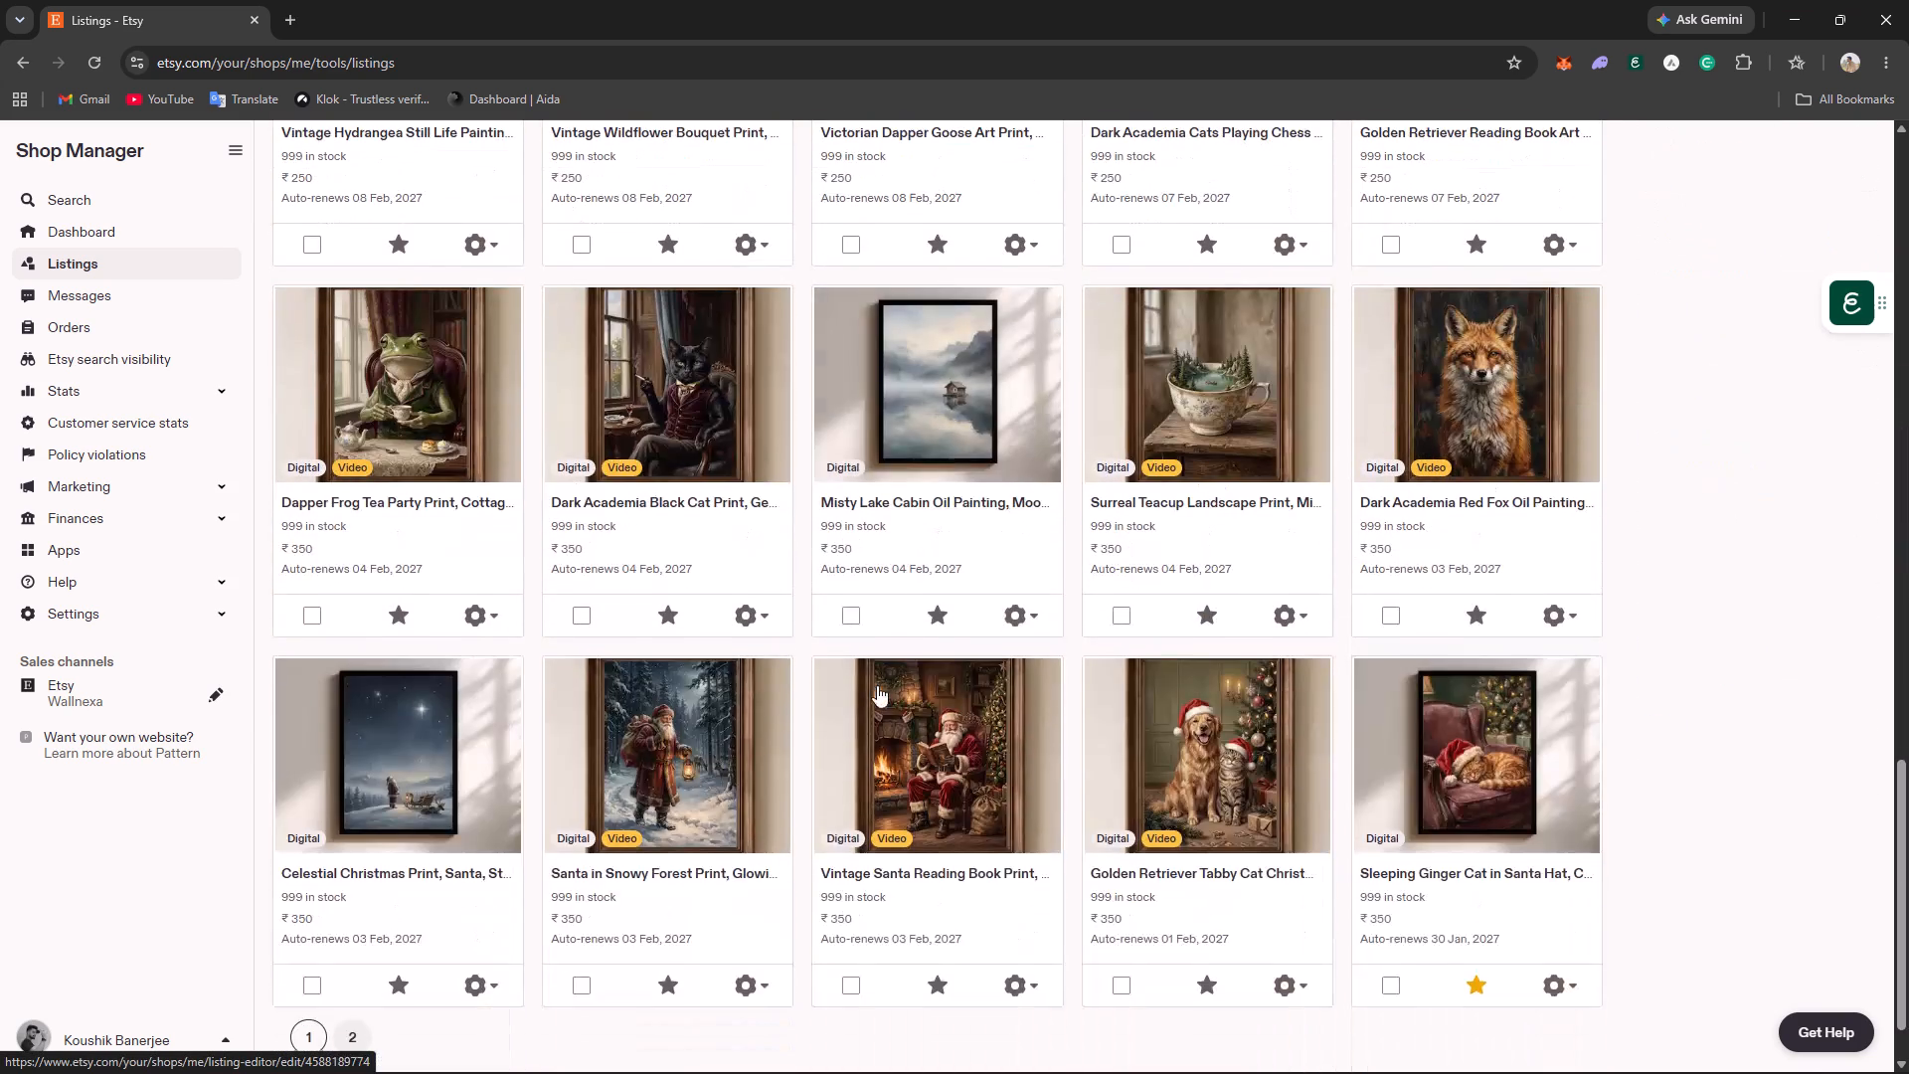
scroll(747, 918, "down", 7)
Look through the second page of active listings for artworks that still use the old photos and videos.
left_click(357, 965)
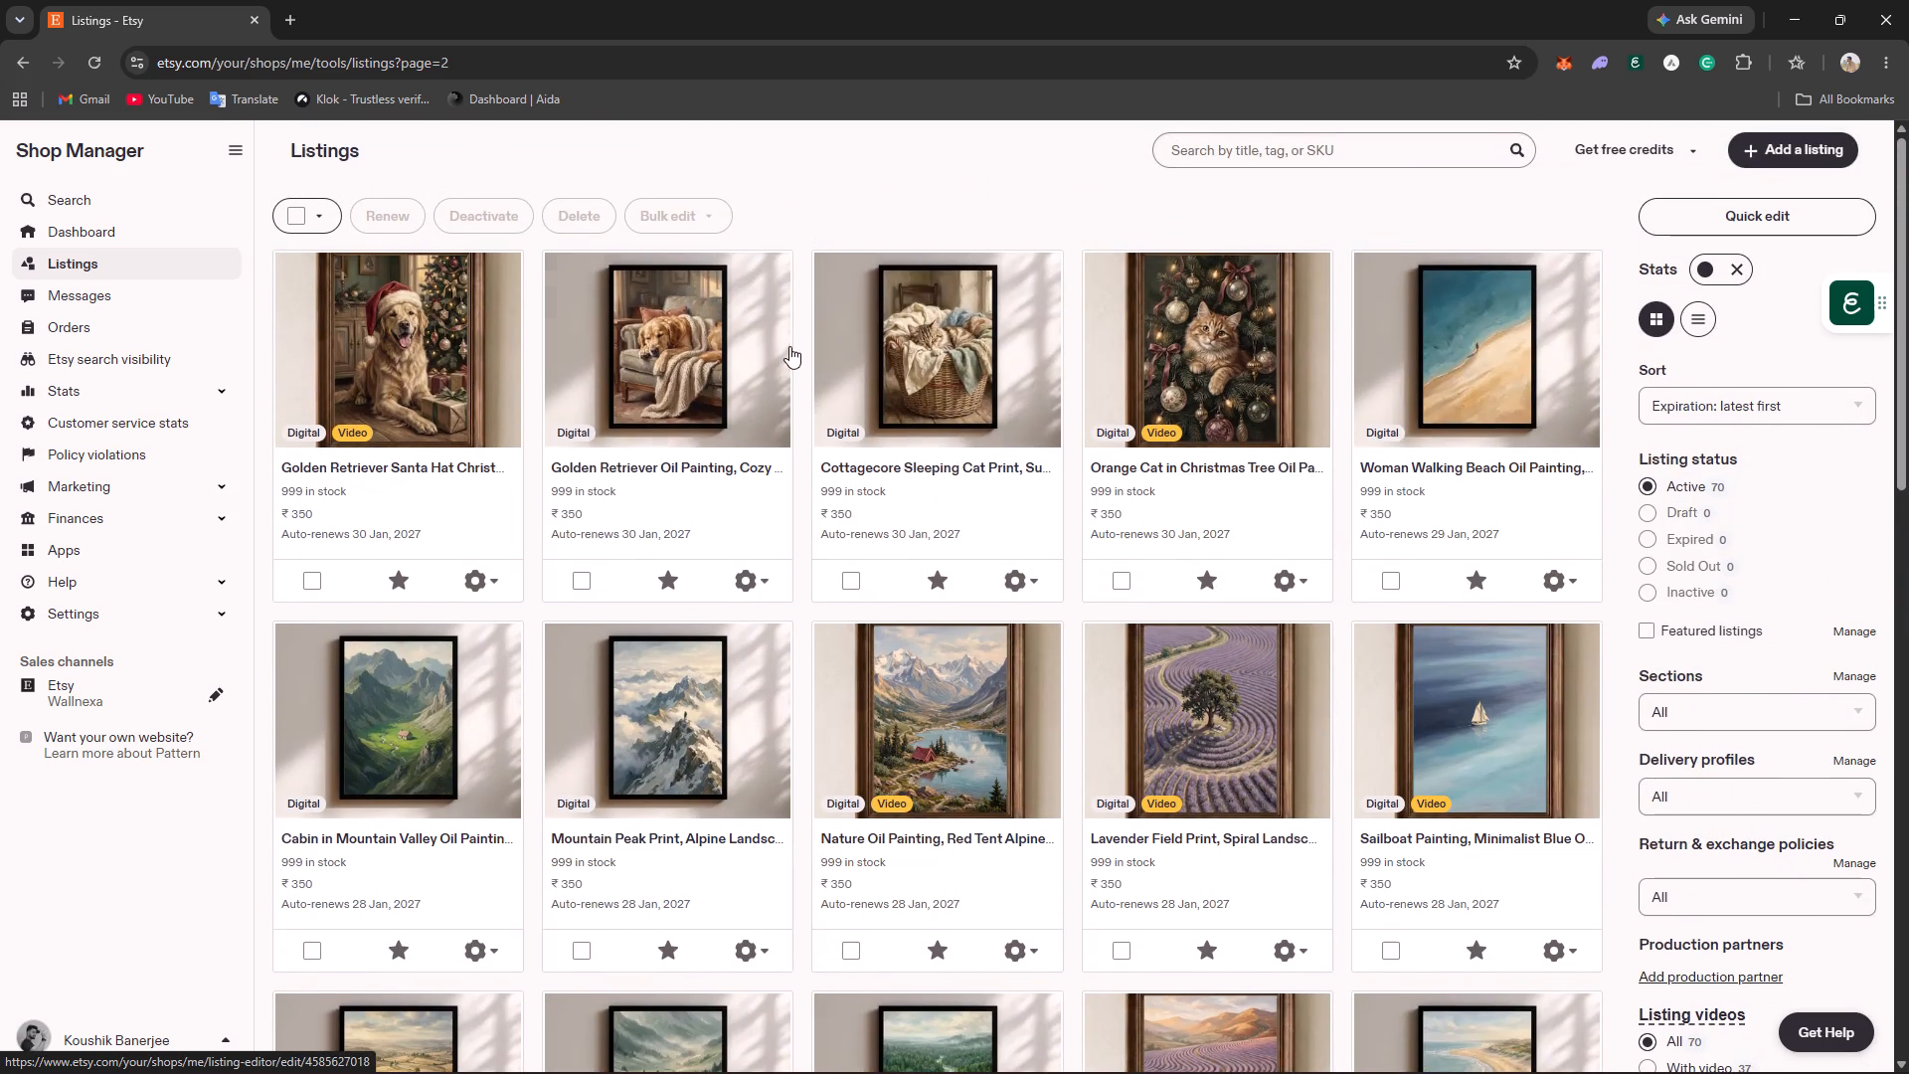
scroll(802, 342, "down", 12)
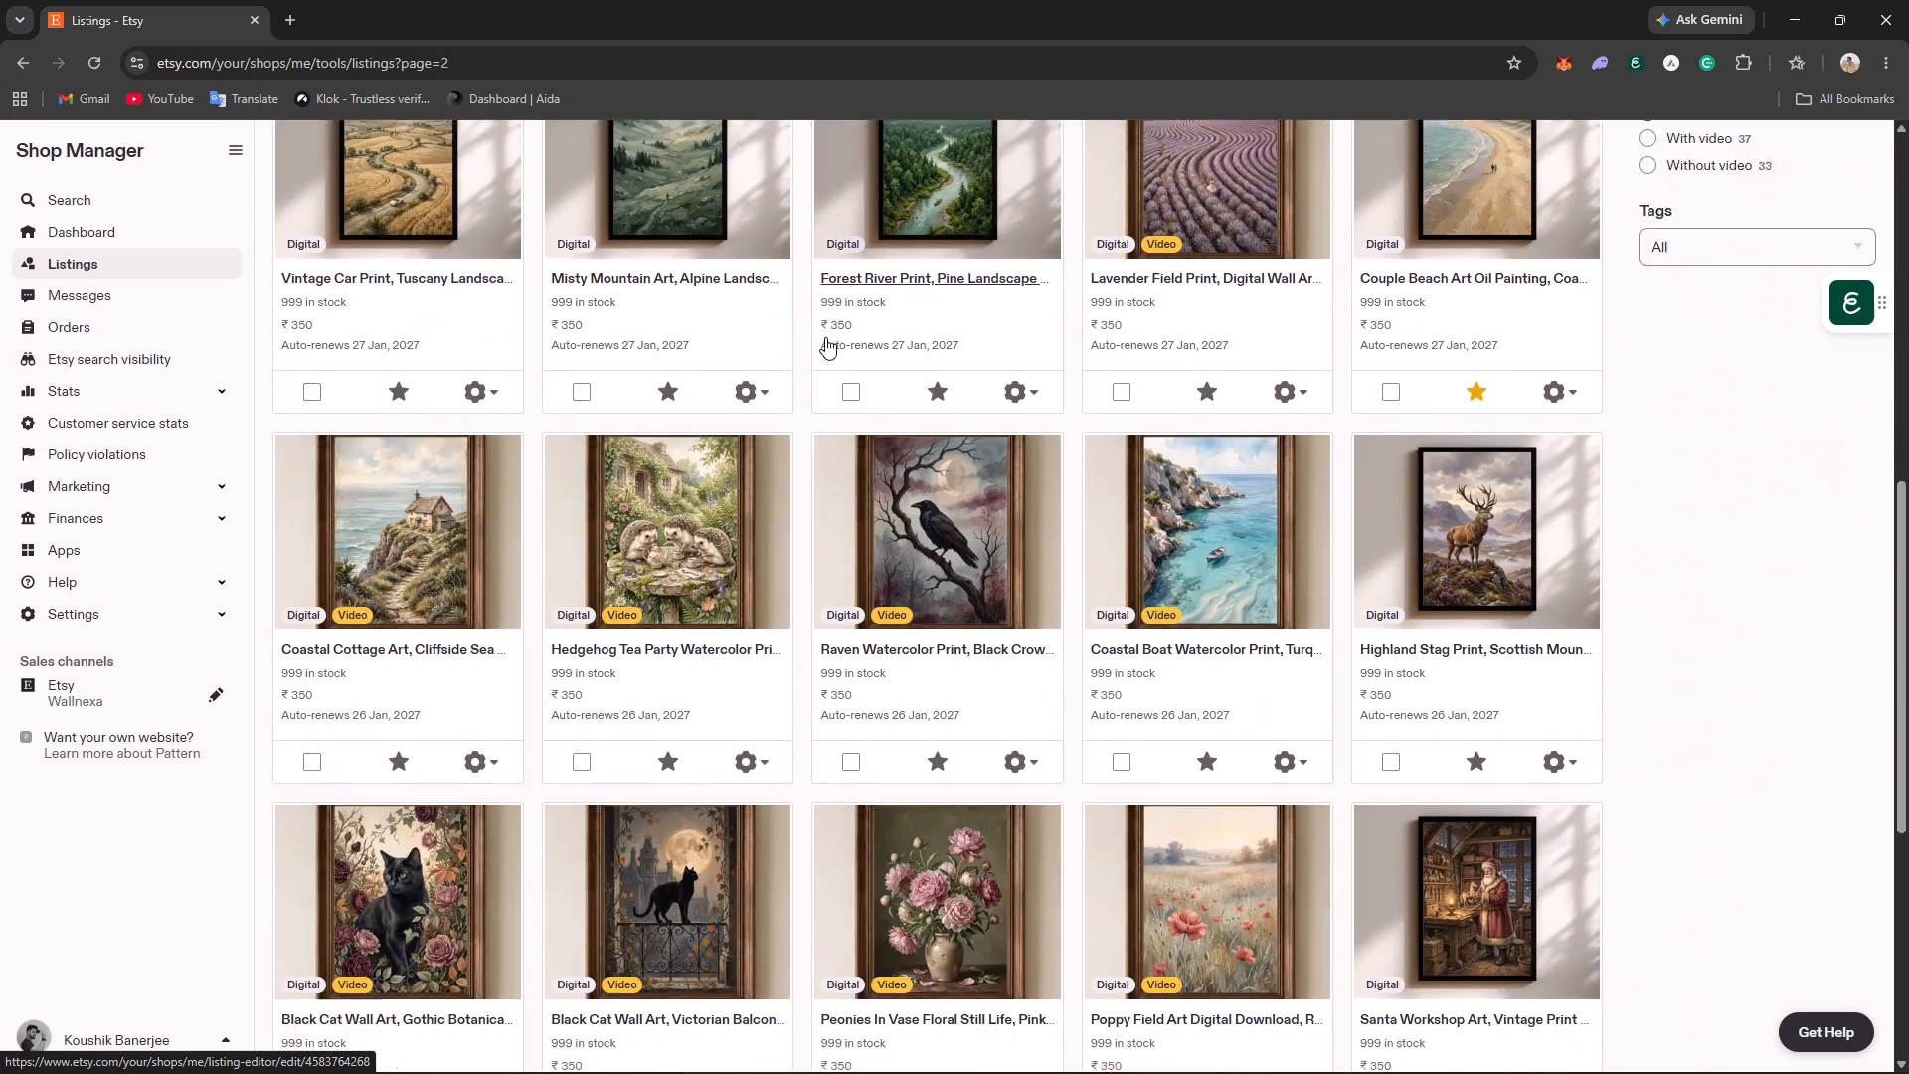
scroll(835, 335, "down", 8)
scroll(837, 335, "up", 10)
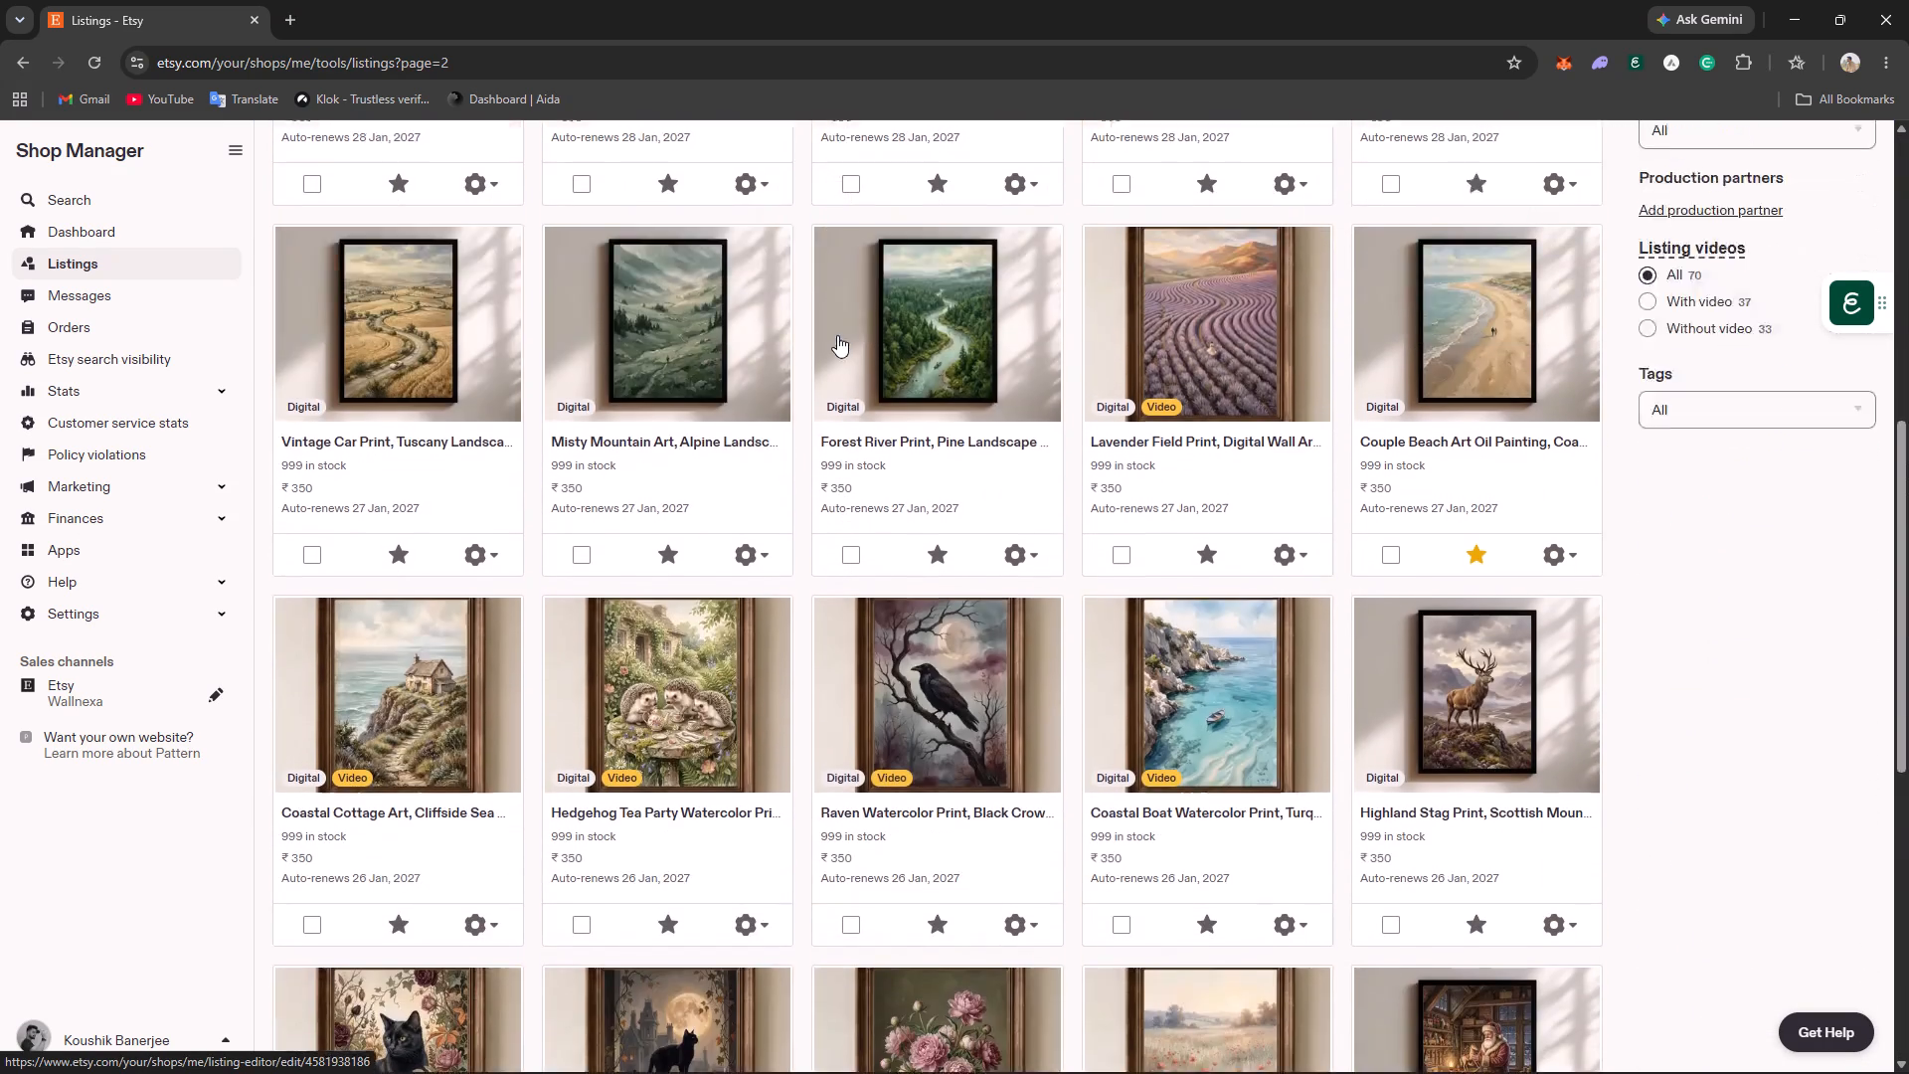
scroll(837, 335, "up", 1)
scroll(837, 335, "down", 3)
scroll(837, 335, "up", 13)
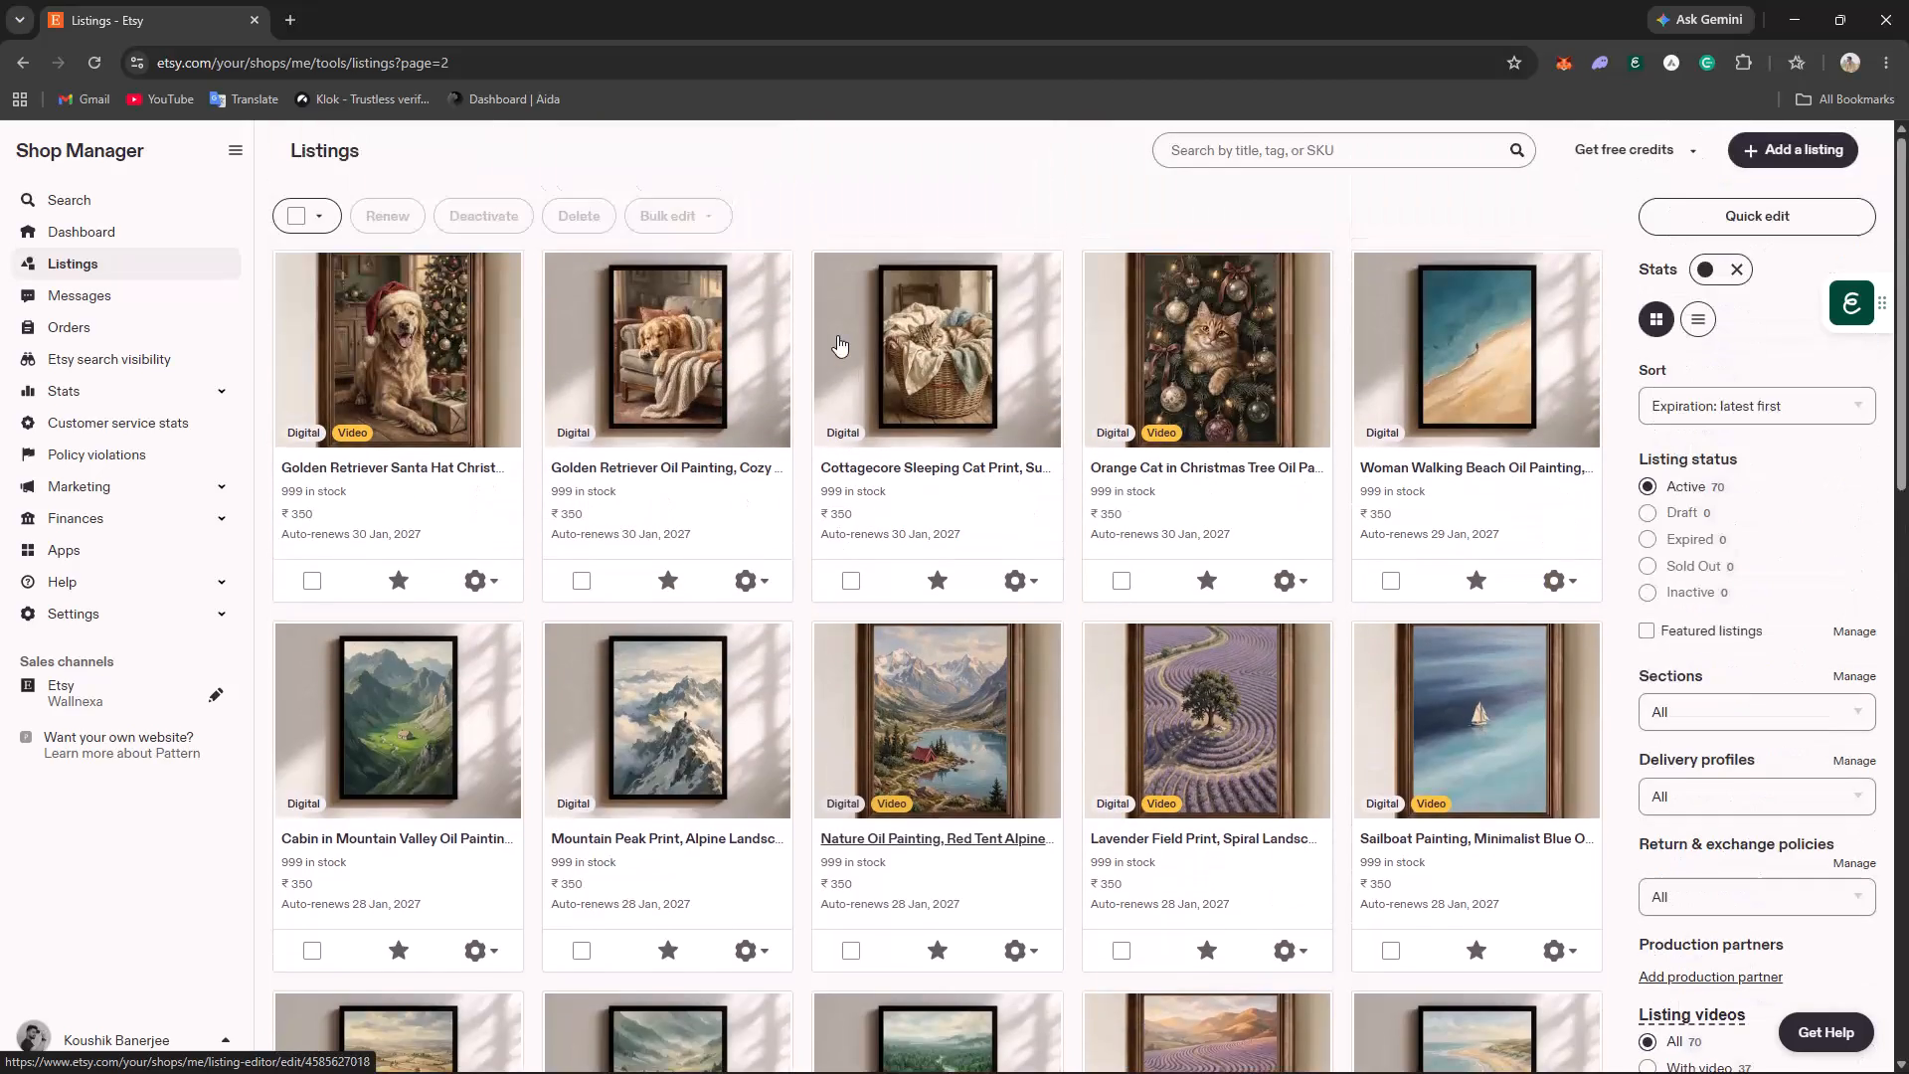
scroll(837, 337, "down", 16)
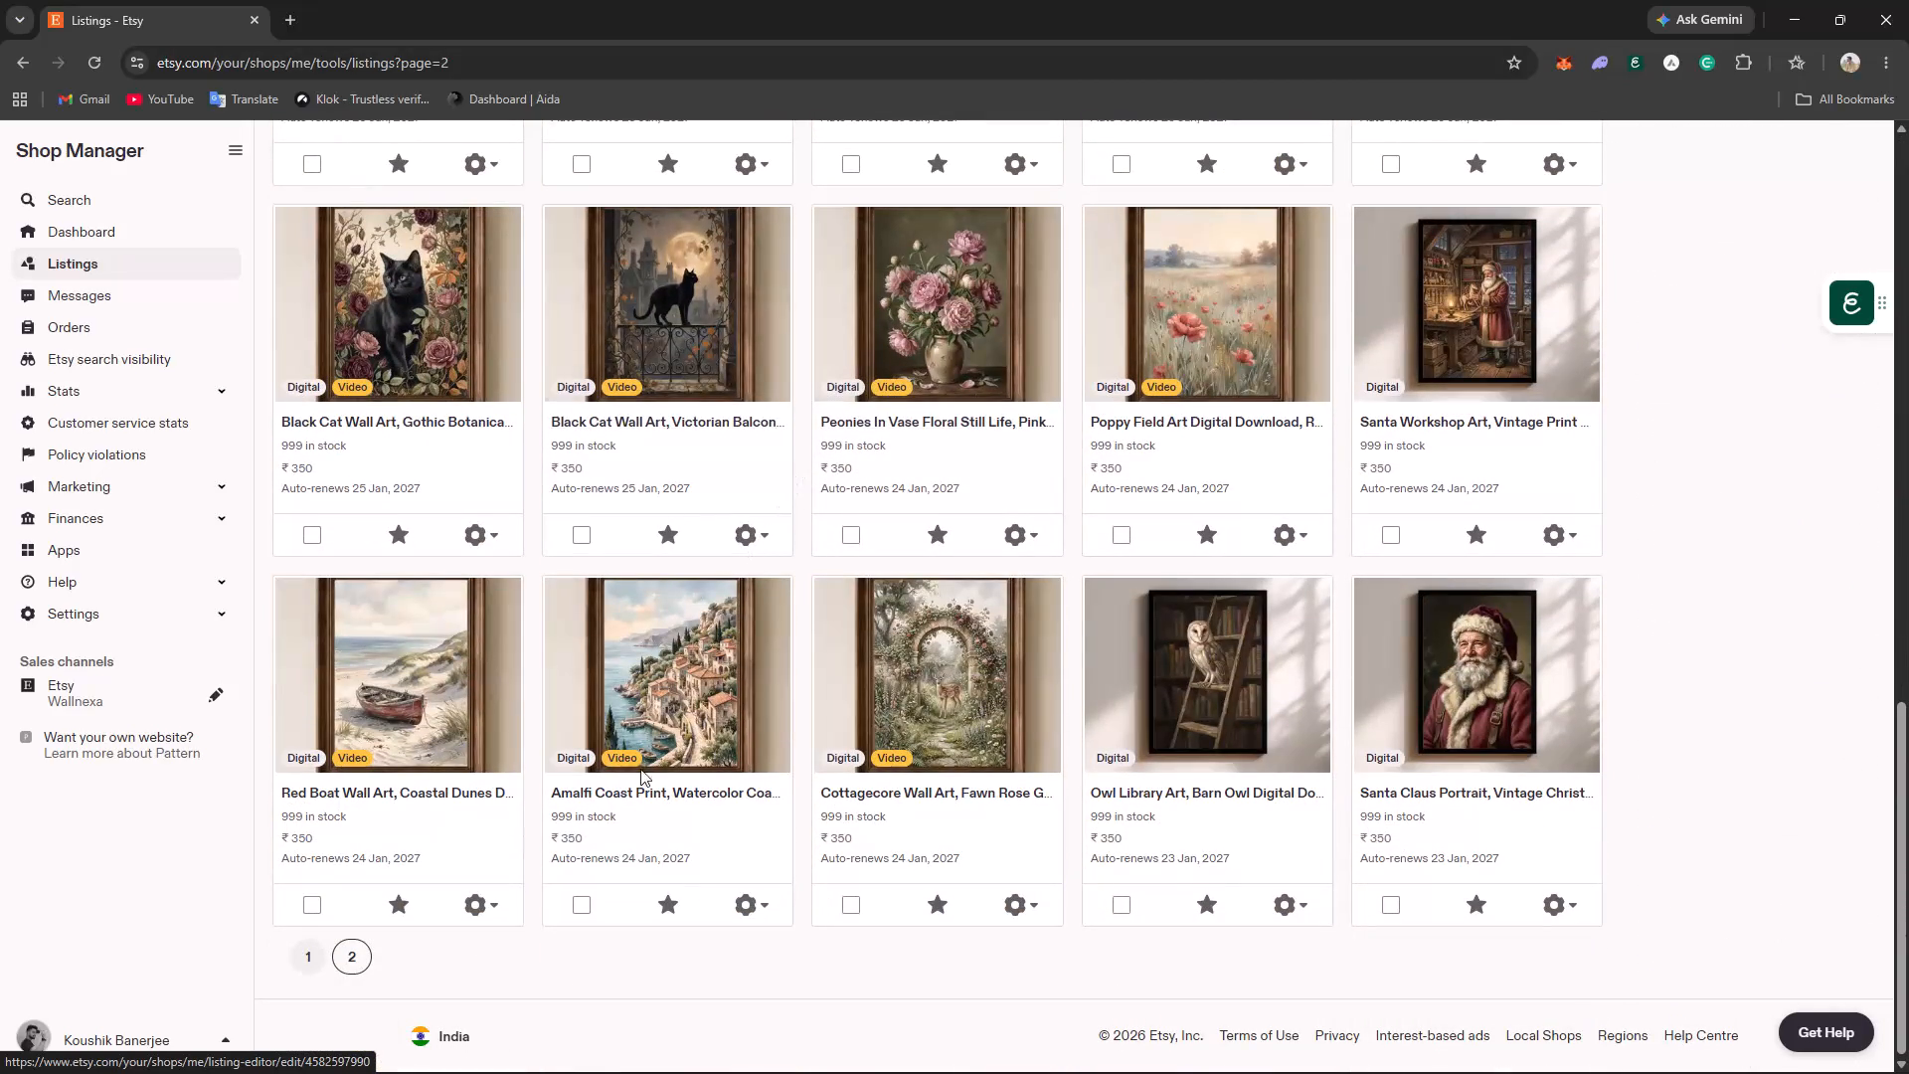
Return to the first page of listings and look through it again for a listing to update.
left_click(312, 953)
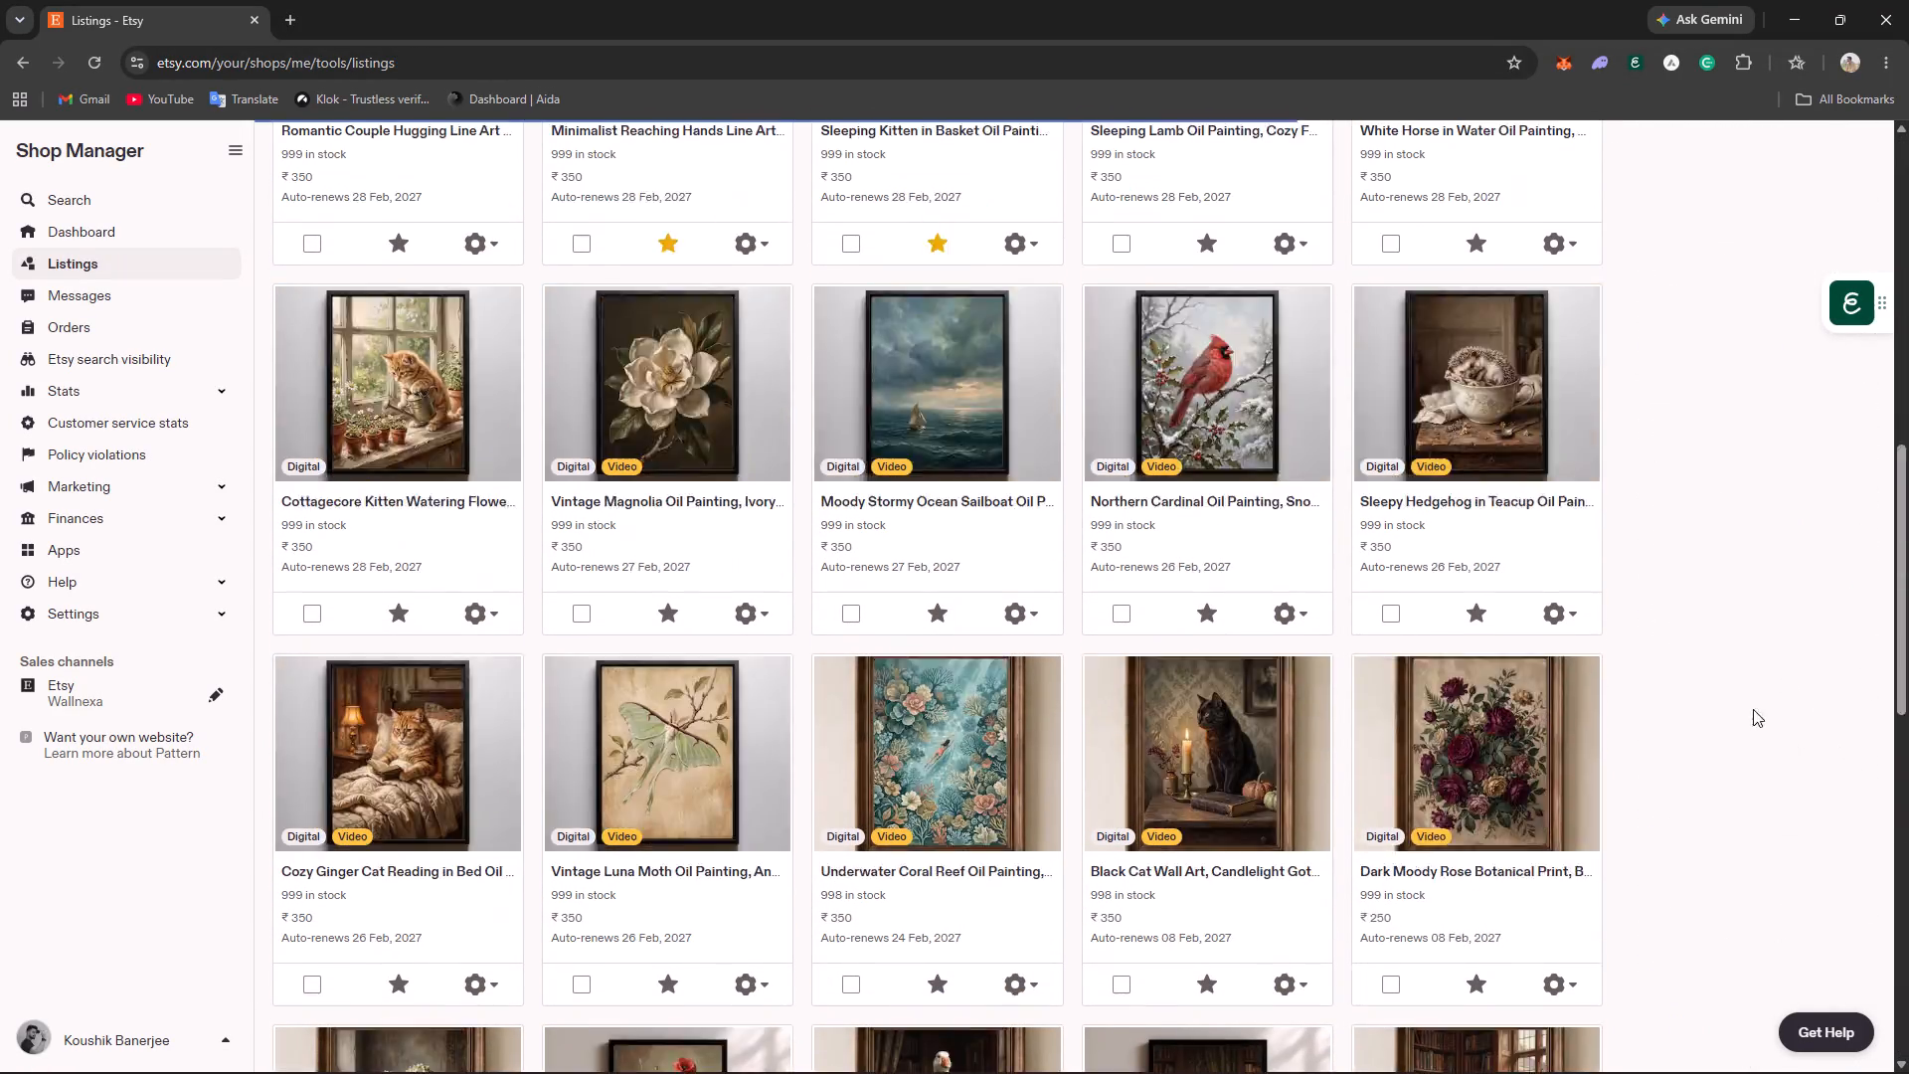
scroll(1228, 582, "down", 6)
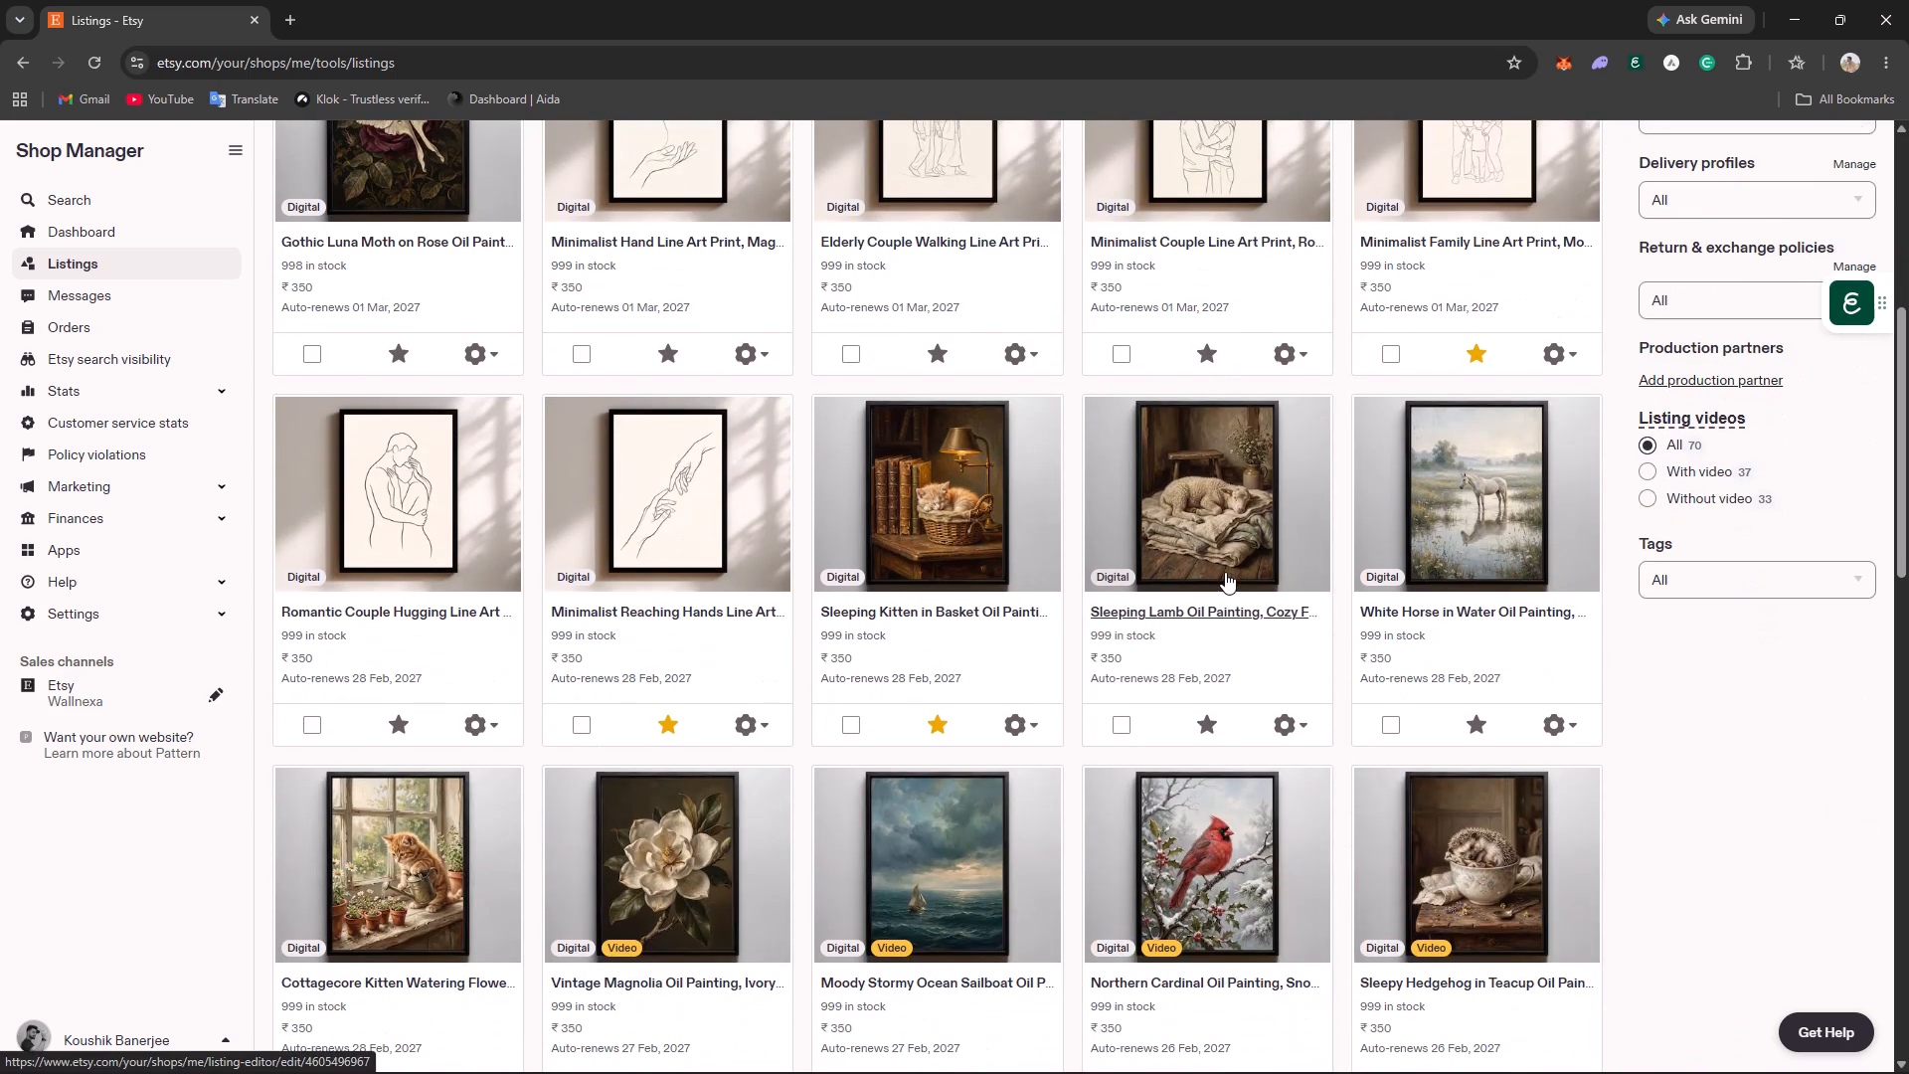
scroll(1238, 550, "down", 4)
scroll(993, 870, "down", 2)
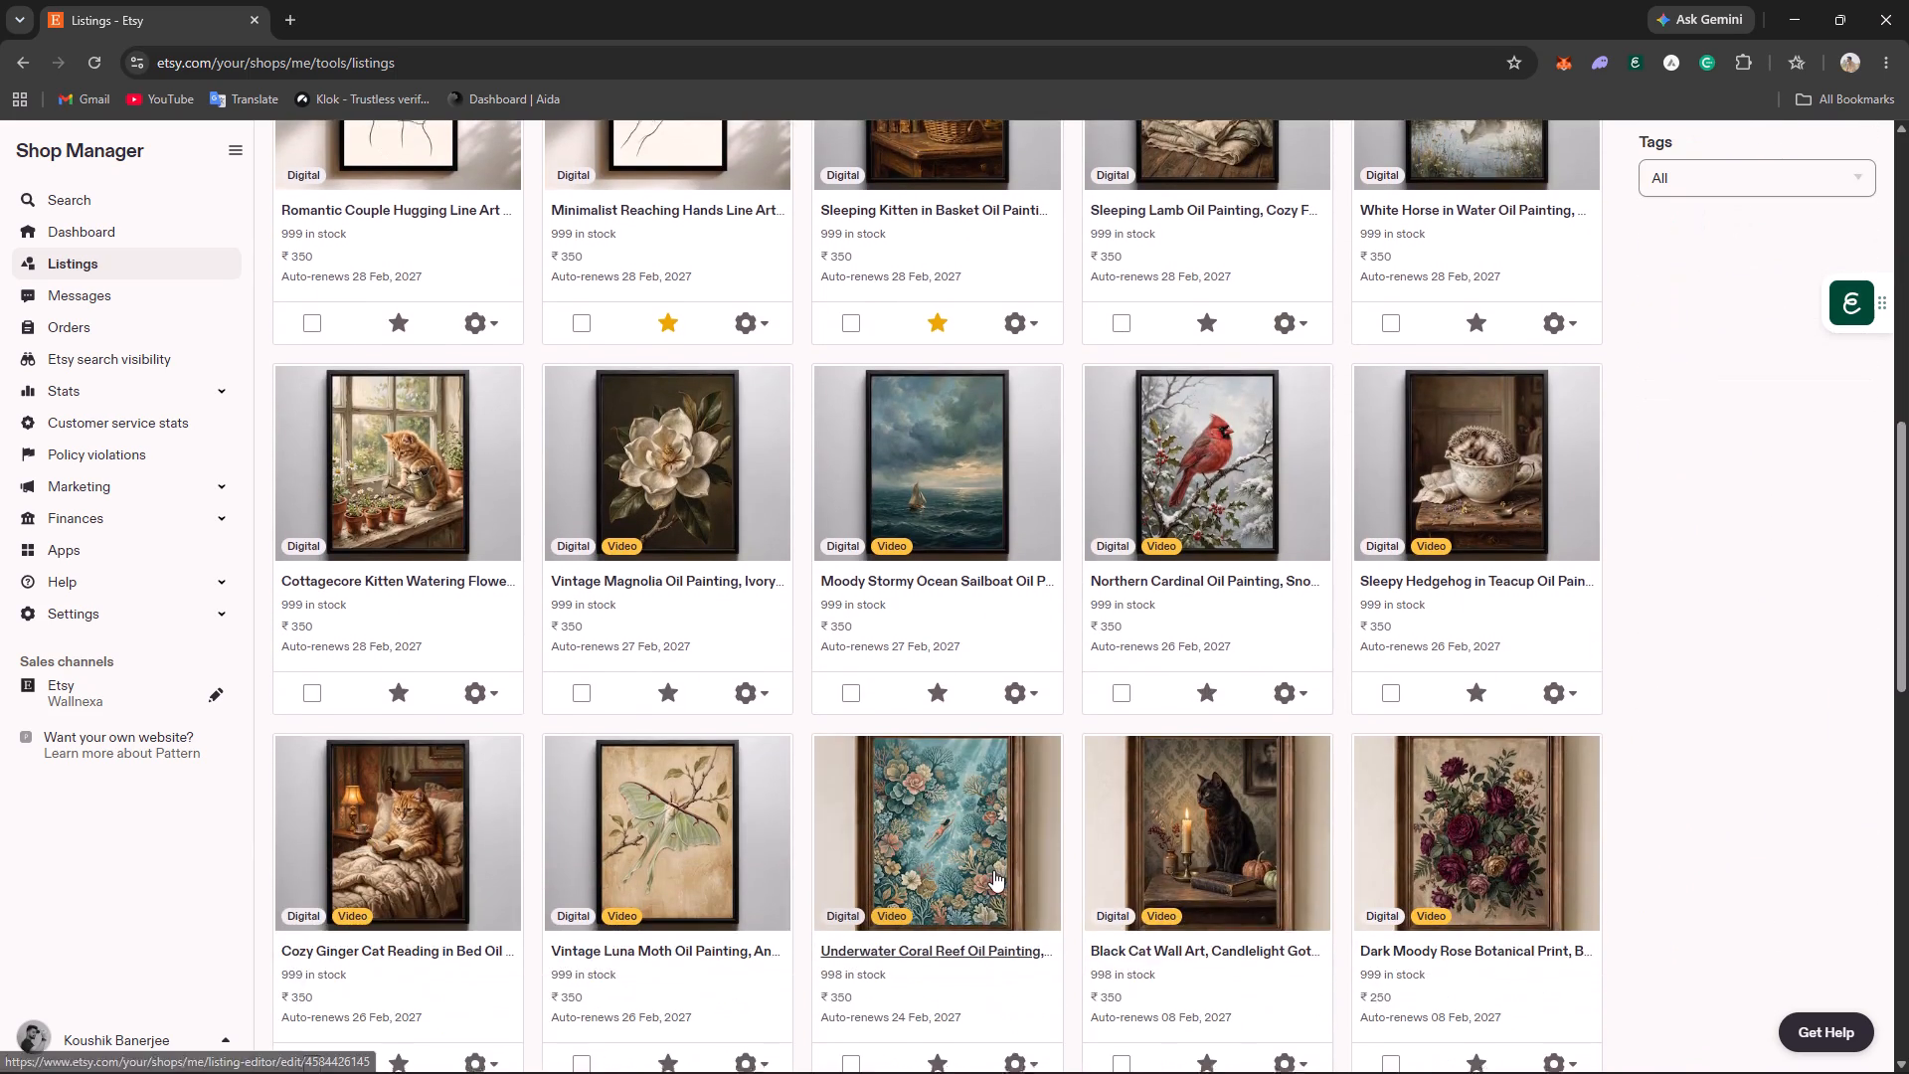
scroll(993, 870, "down", 1)
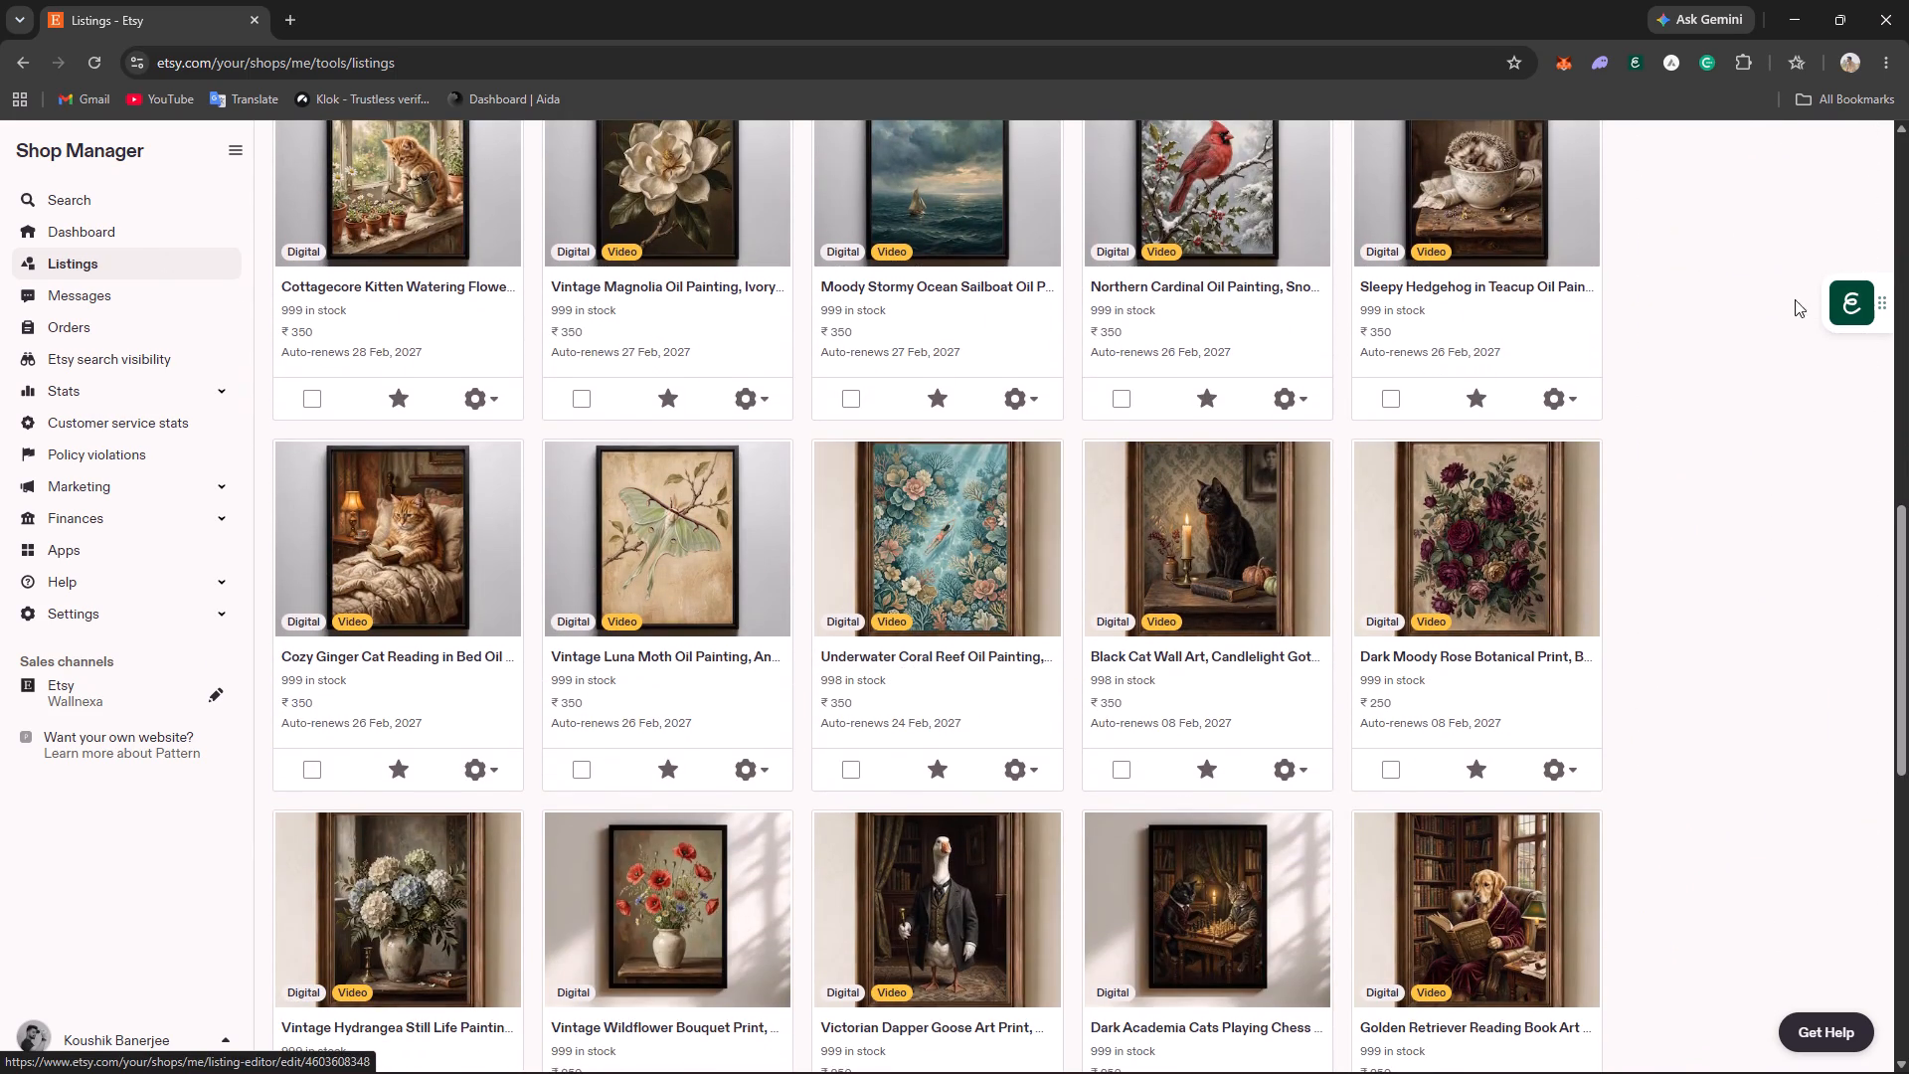
scroll(1600, 395, "up", 10)
scroll(1734, 346, "up", 3)
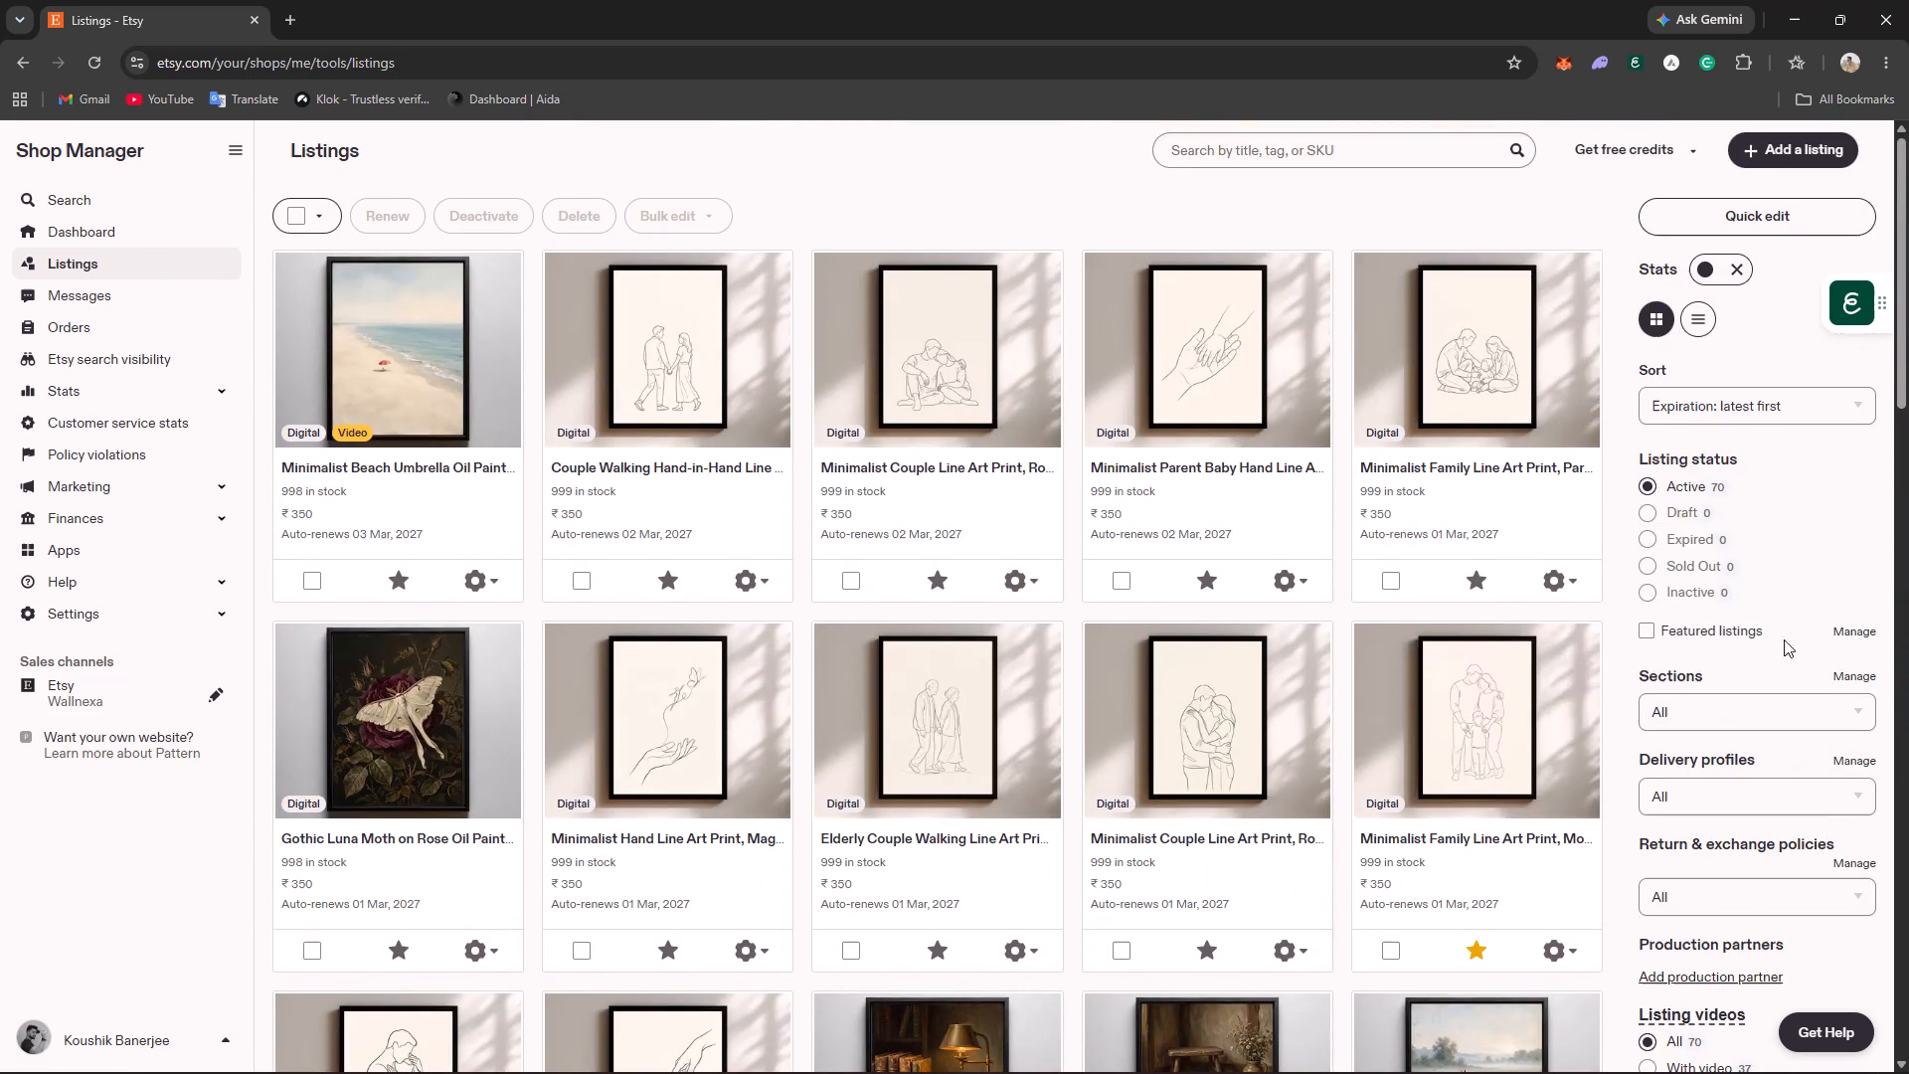
Filter the listings to the Coastal & Countryside section and open the Underwater Coral Reef Oil Painting listing for editing.
left_click(1727, 723)
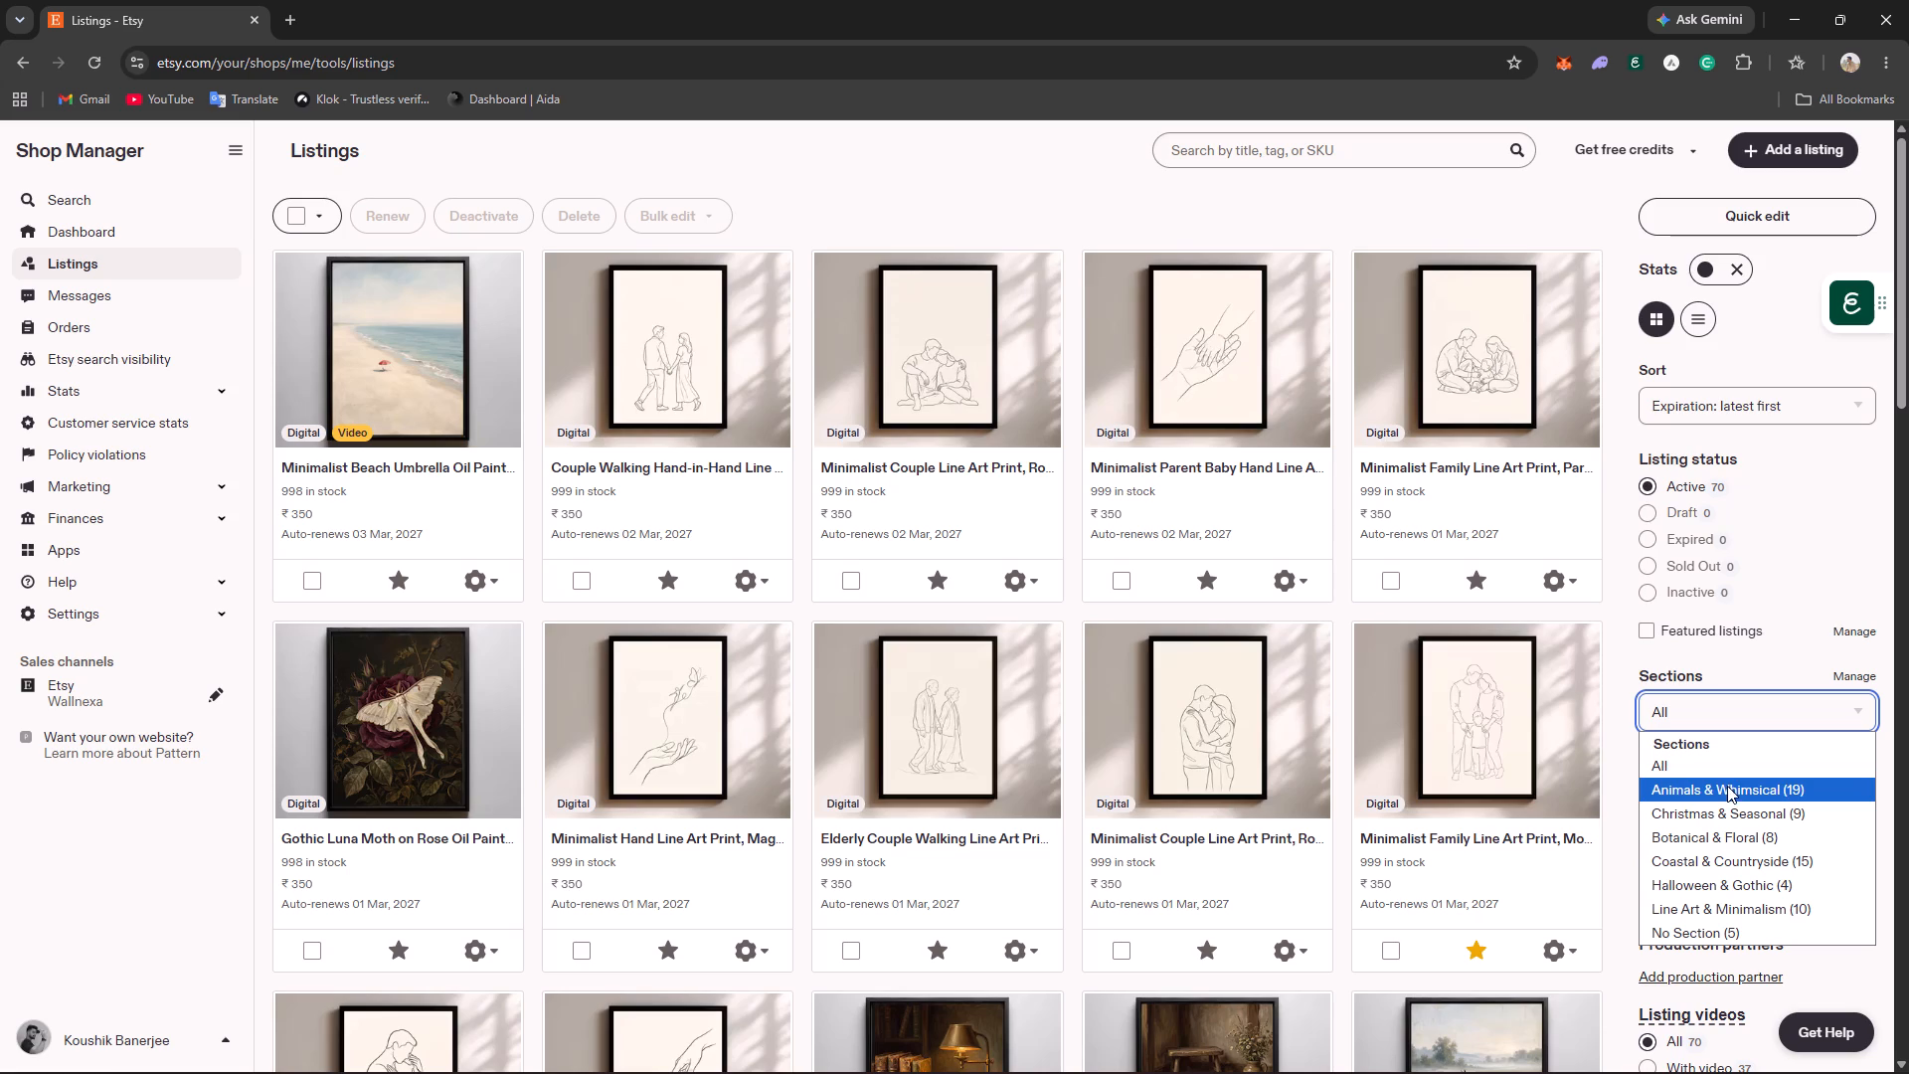
left_click(1713, 864)
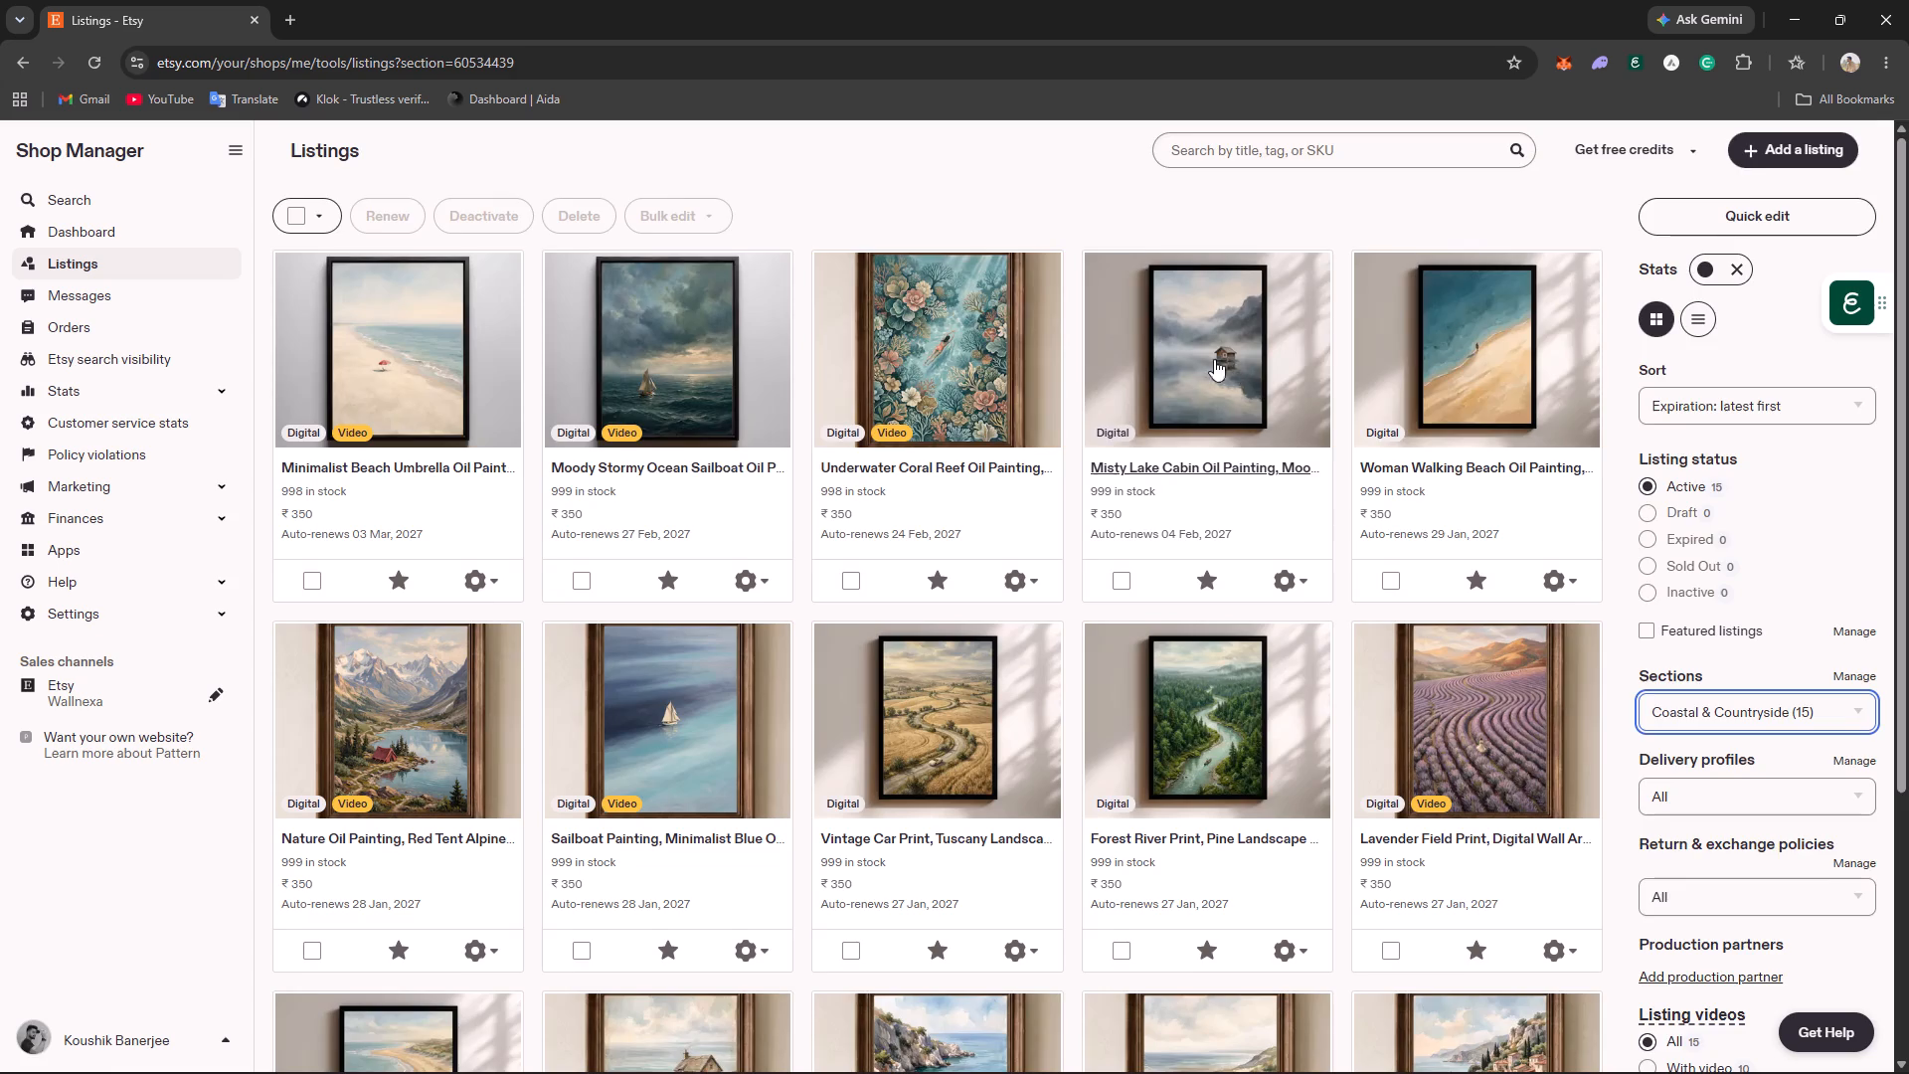
scroll(1188, 355, "down", 10)
scroll(1198, 343, "up", 6)
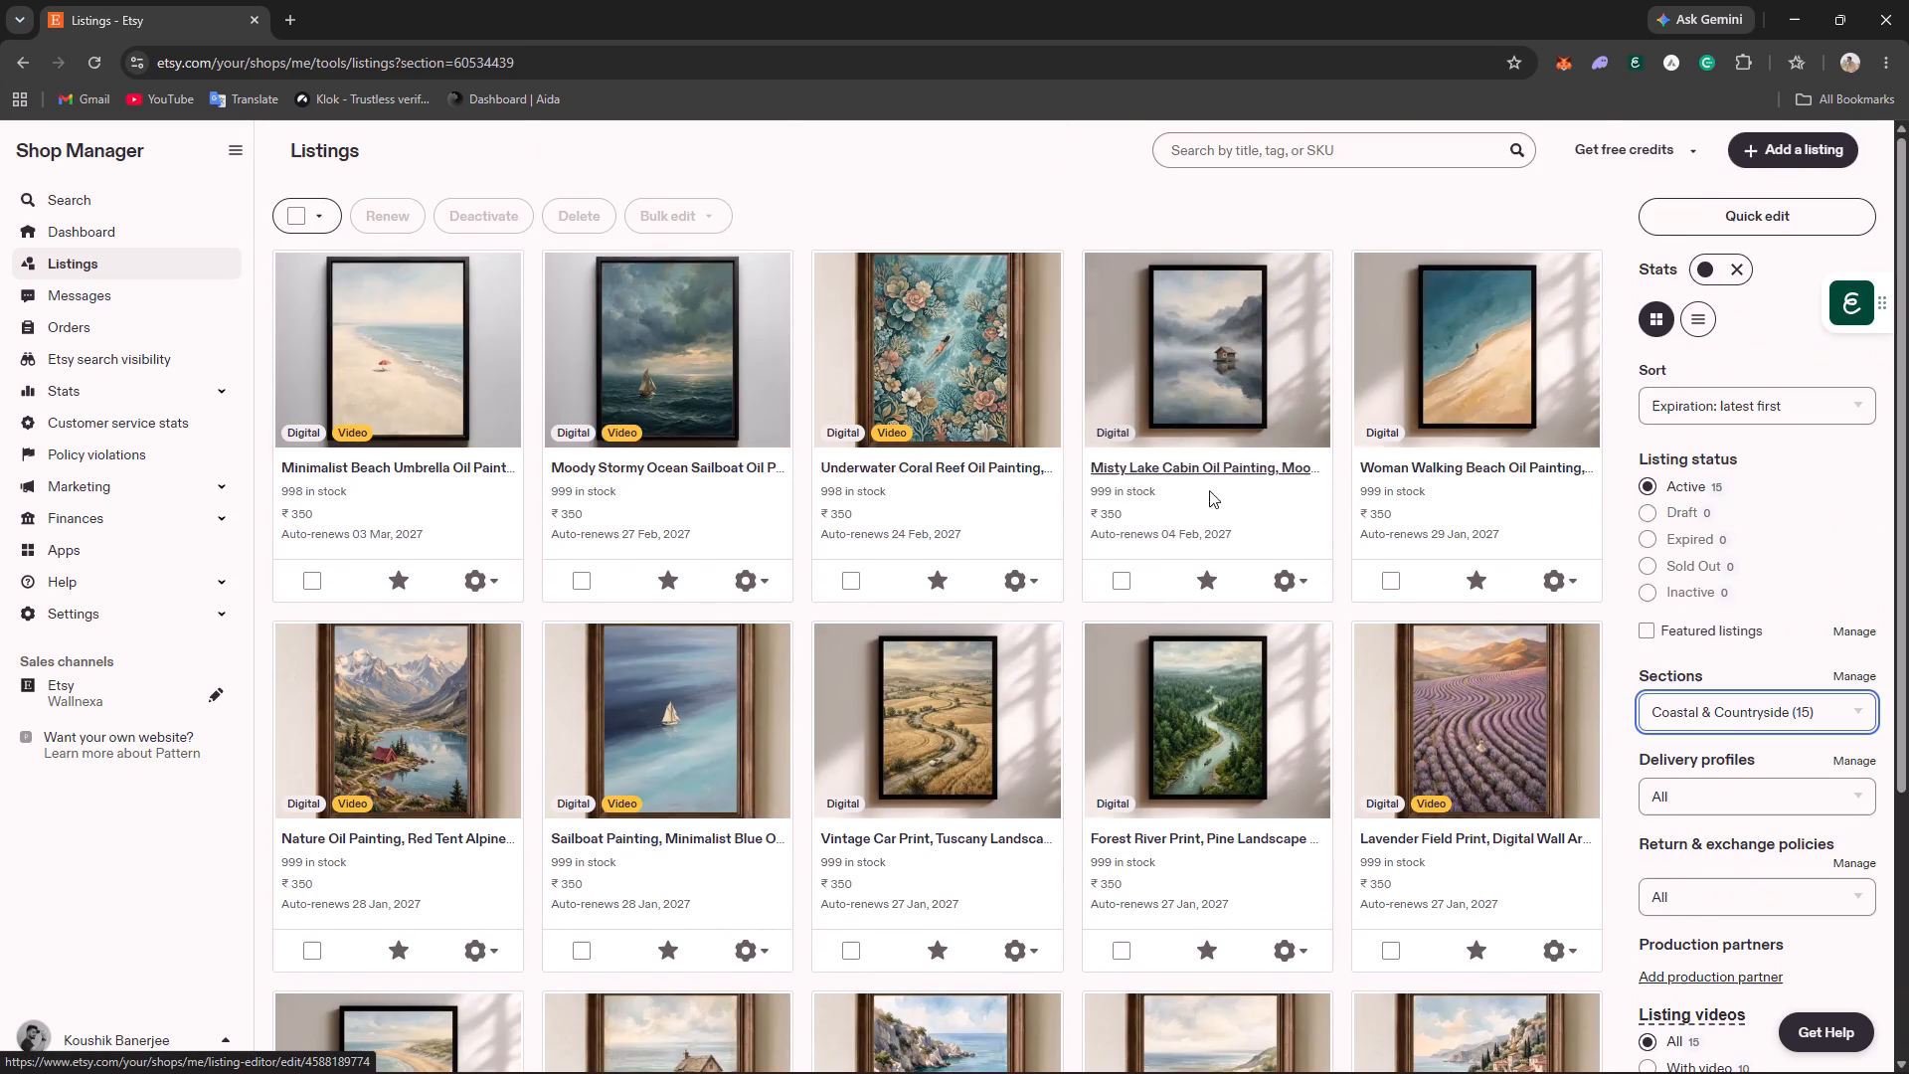
left_click(968, 472)
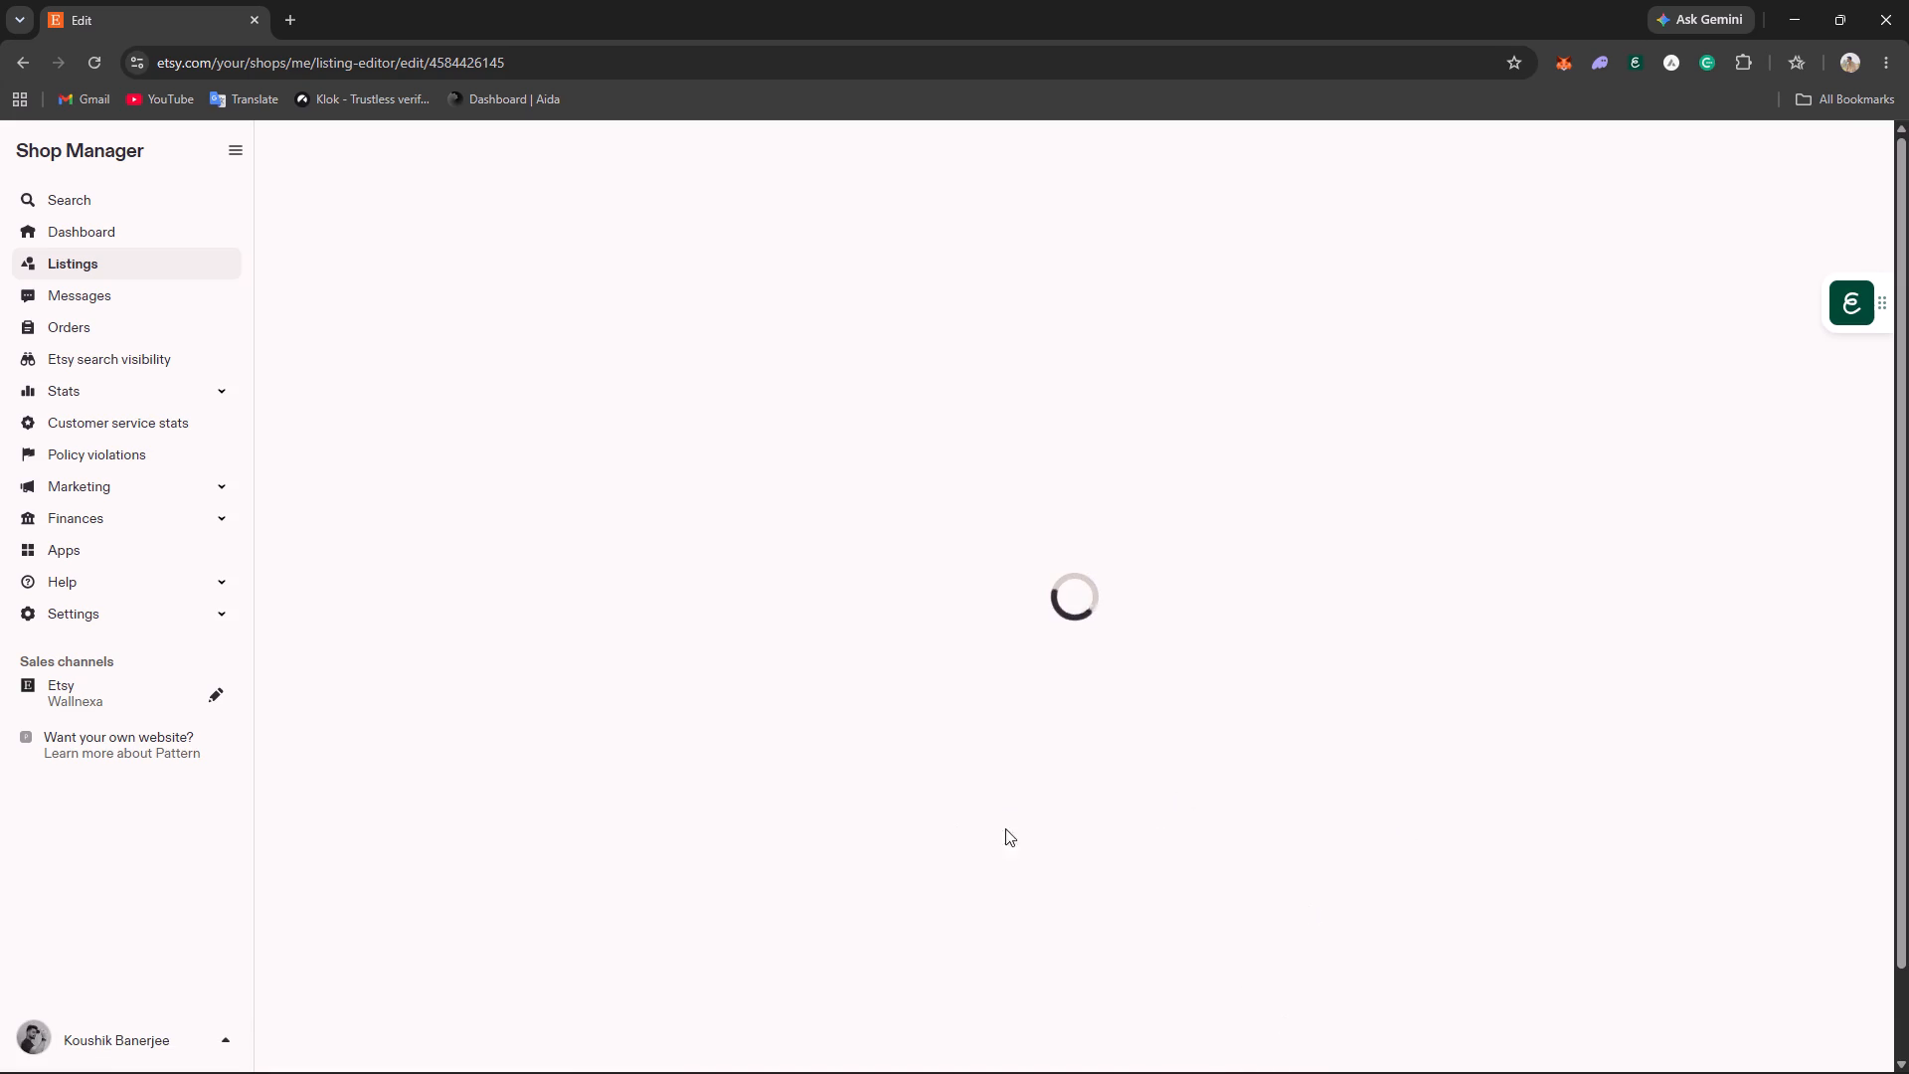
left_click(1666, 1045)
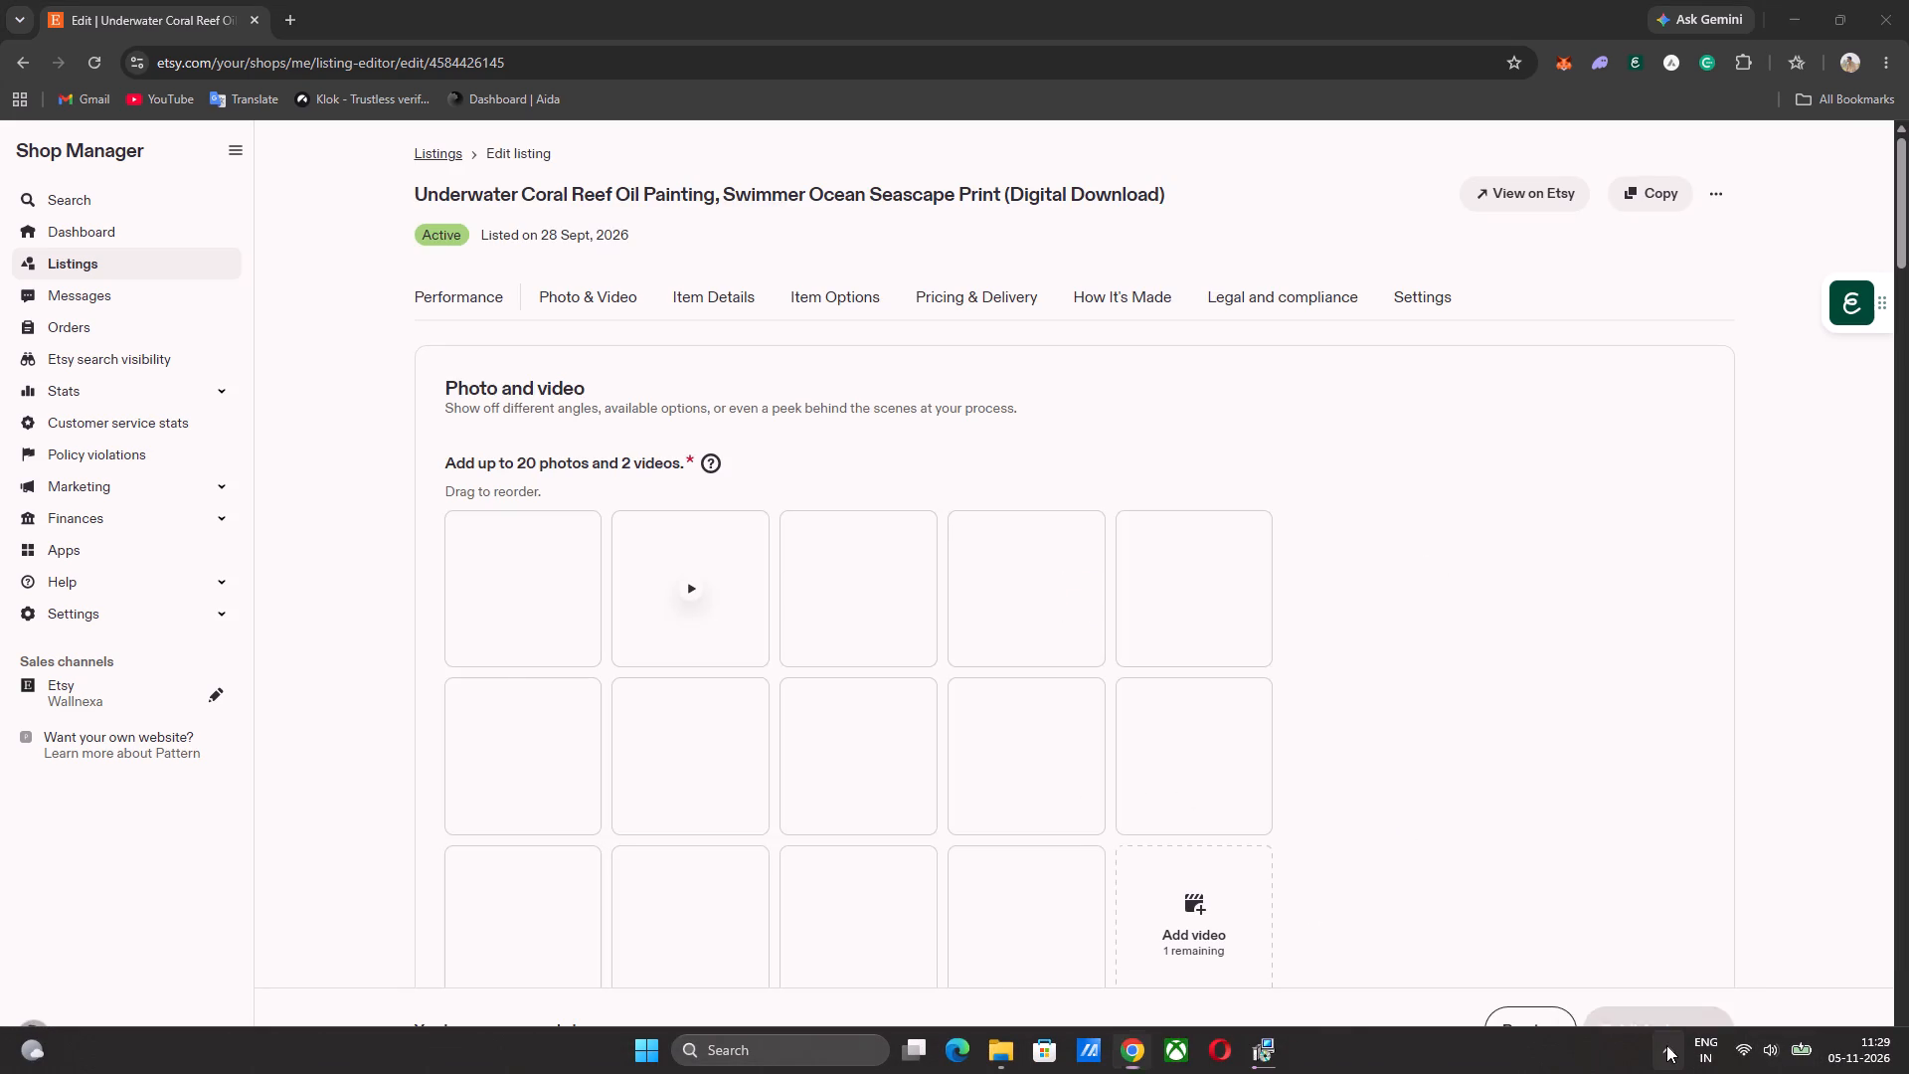
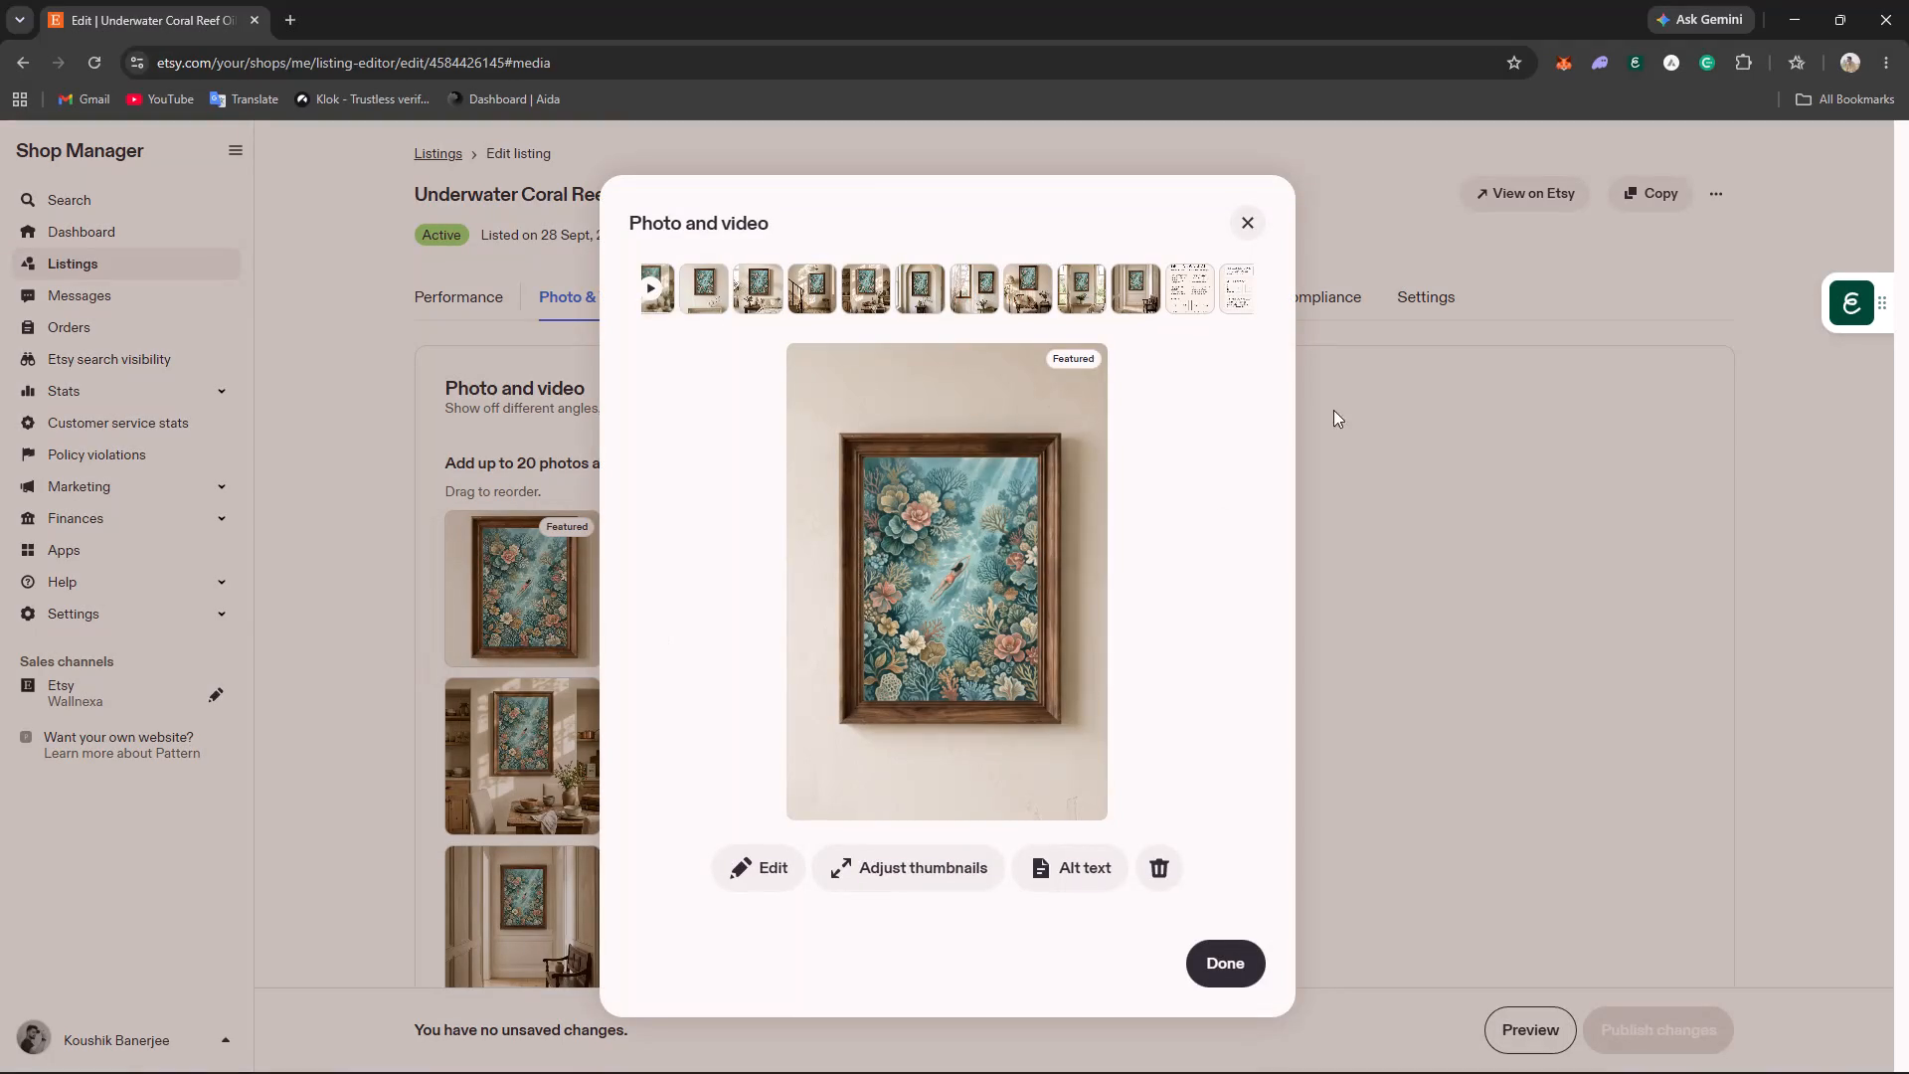
Leave the Underwater Coral Reef listing's editor and look through the Coastal & Countryside listings for artworks with old photos.
left_click(1247, 223)
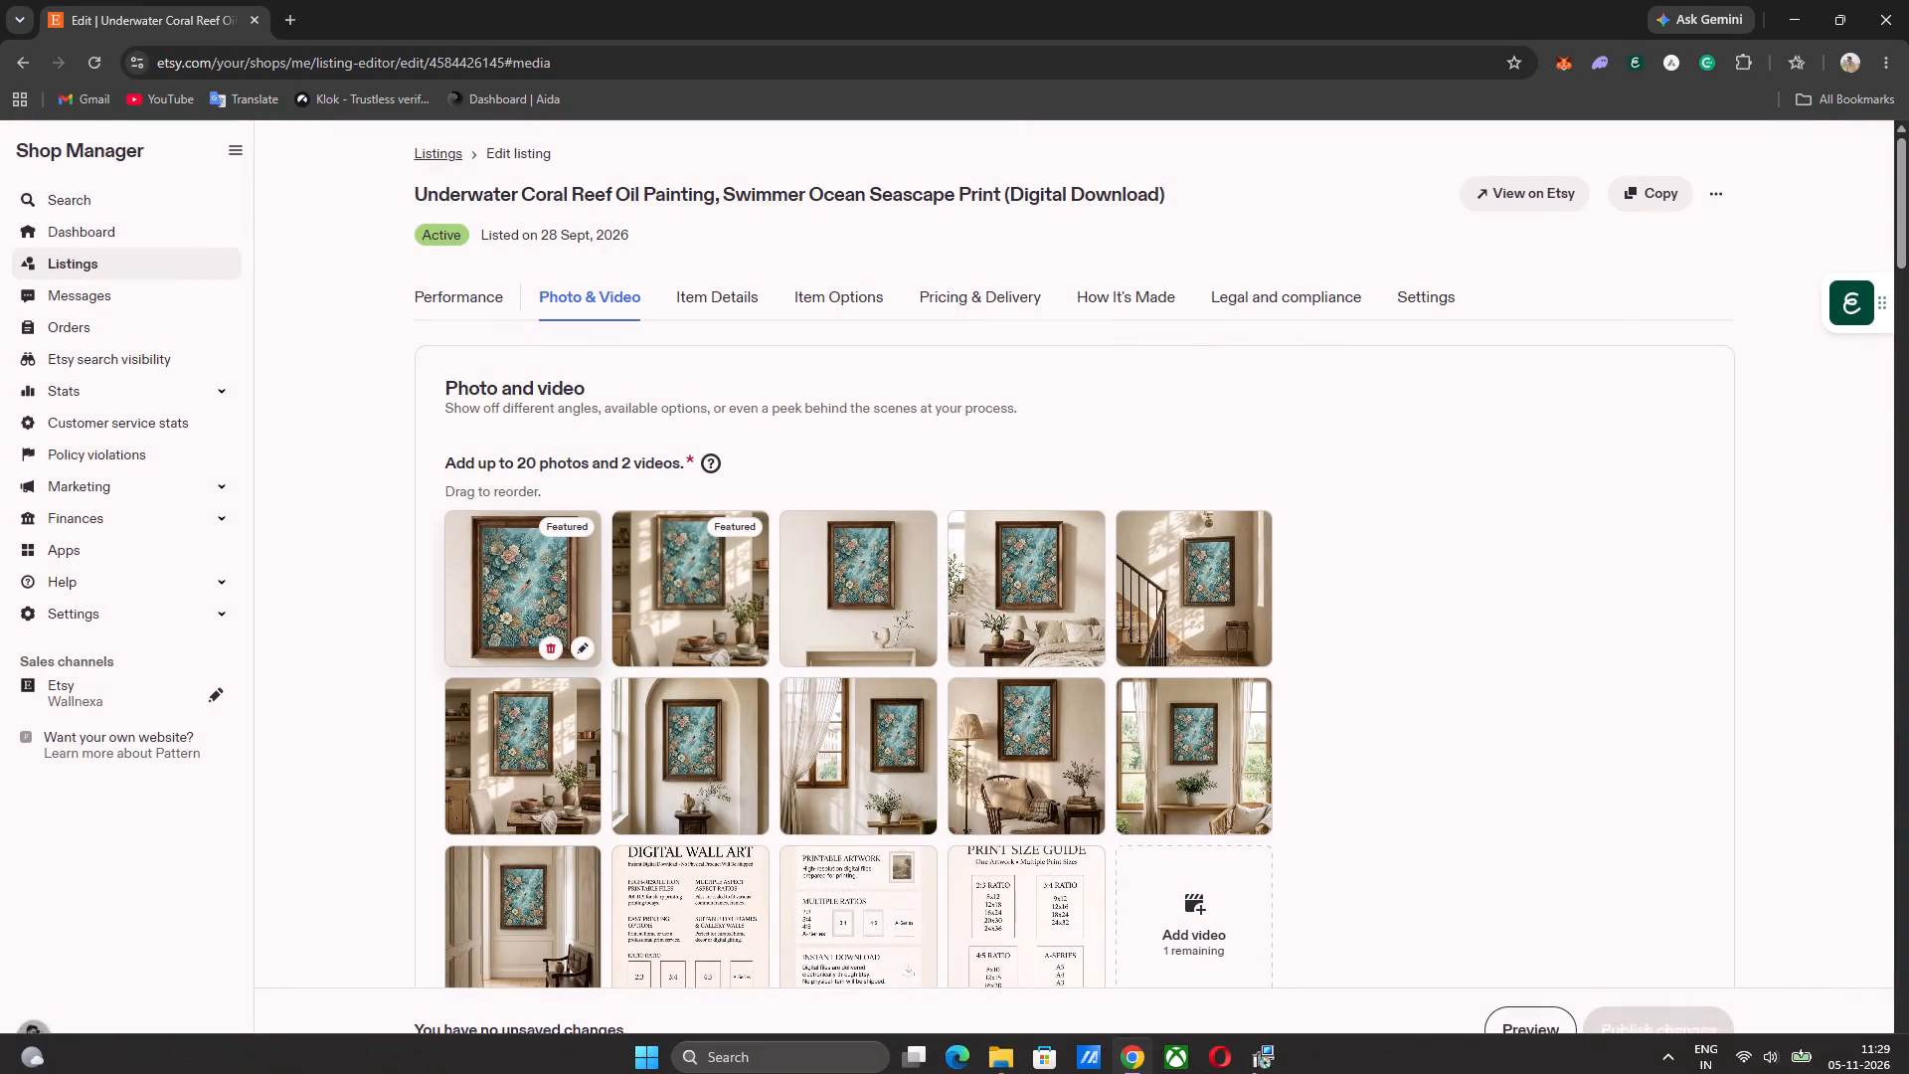
left_click(1003, 1050)
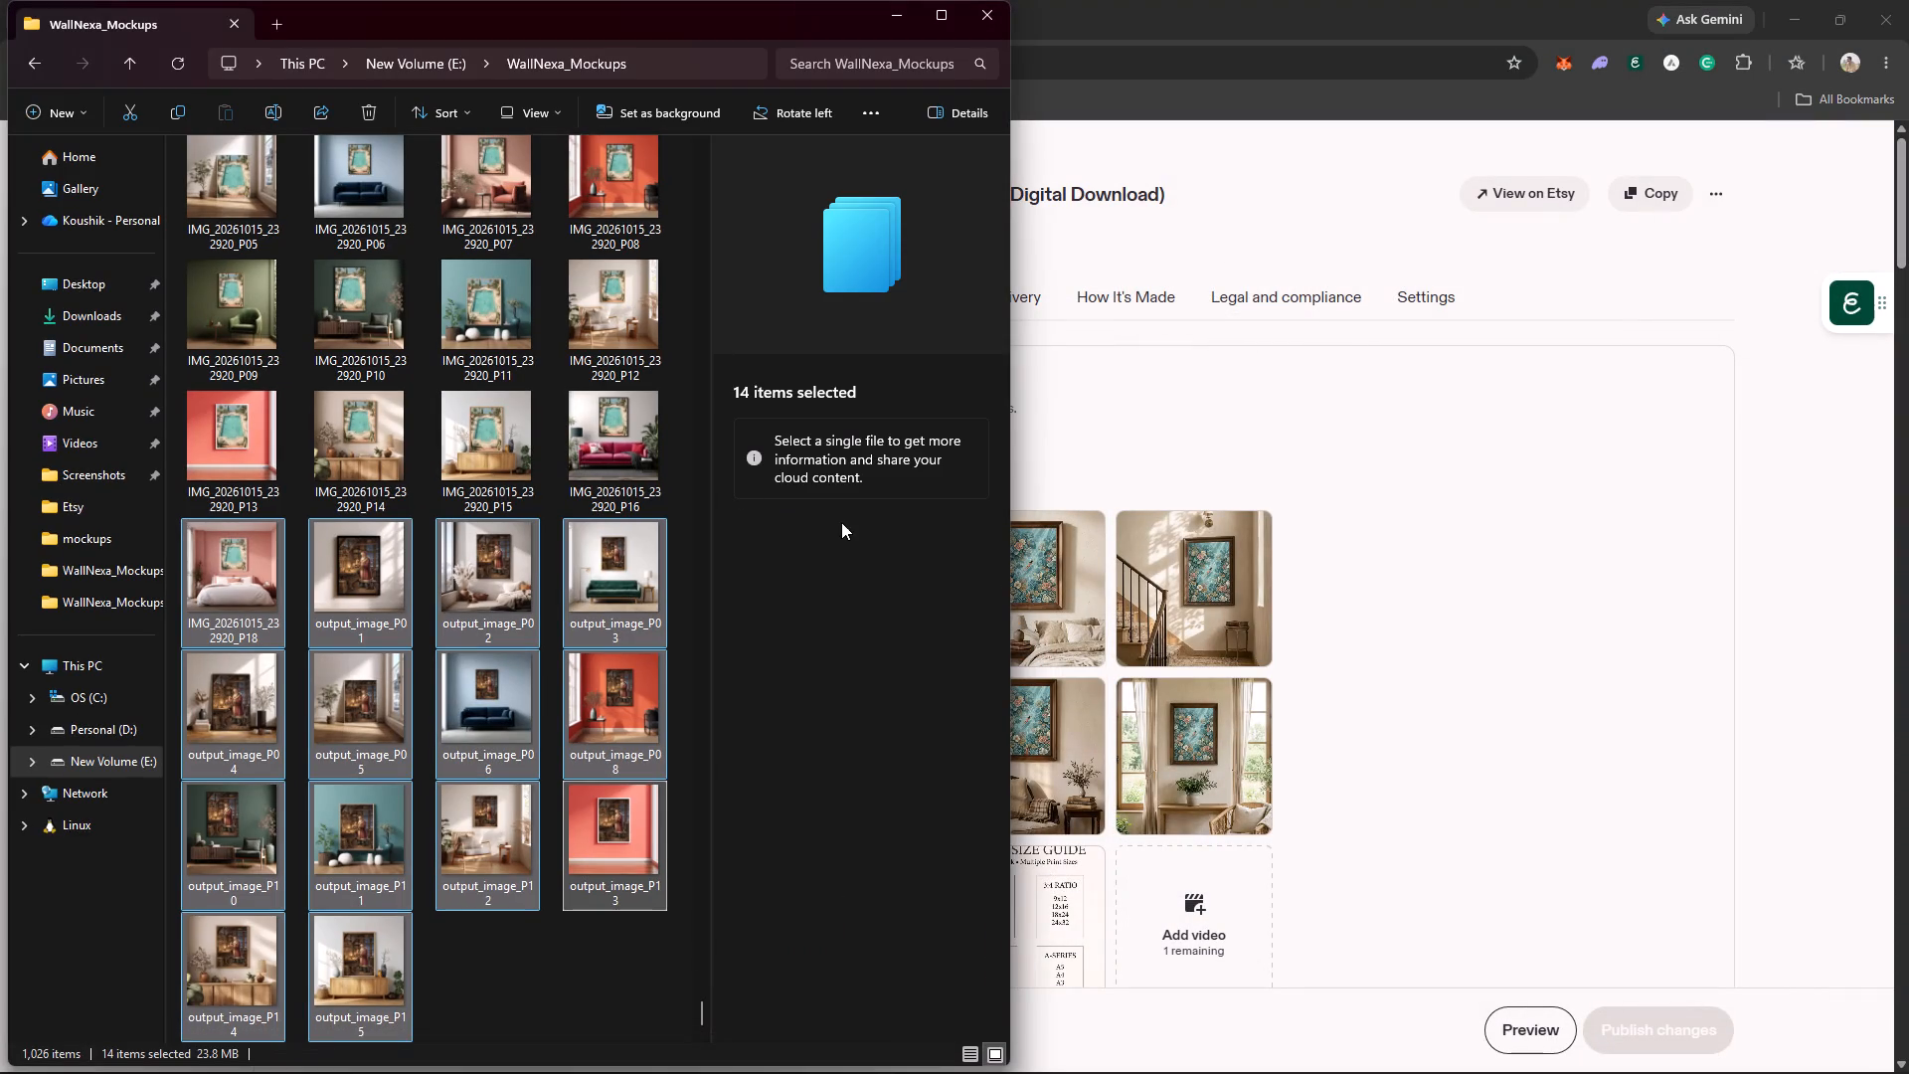
left_click(793, 625)
left_click(902, 19)
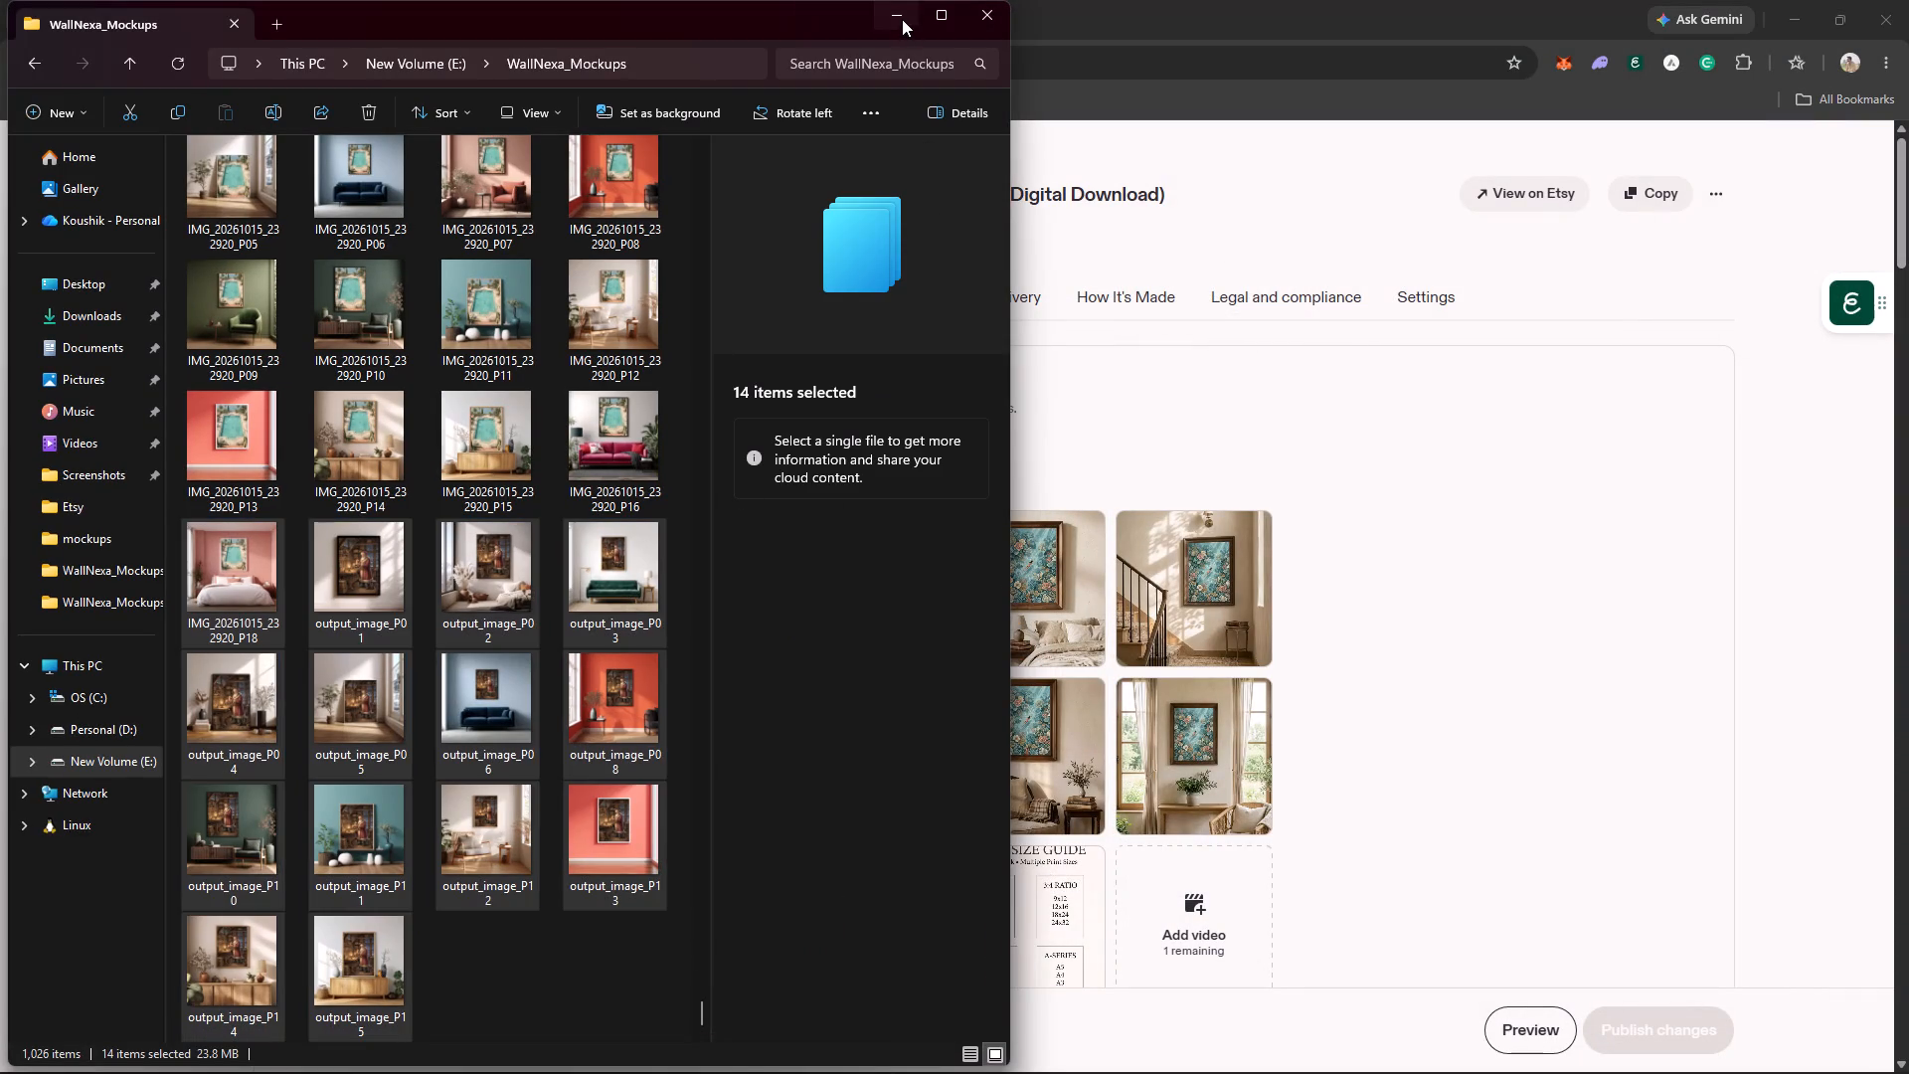
left_click(17, 58)
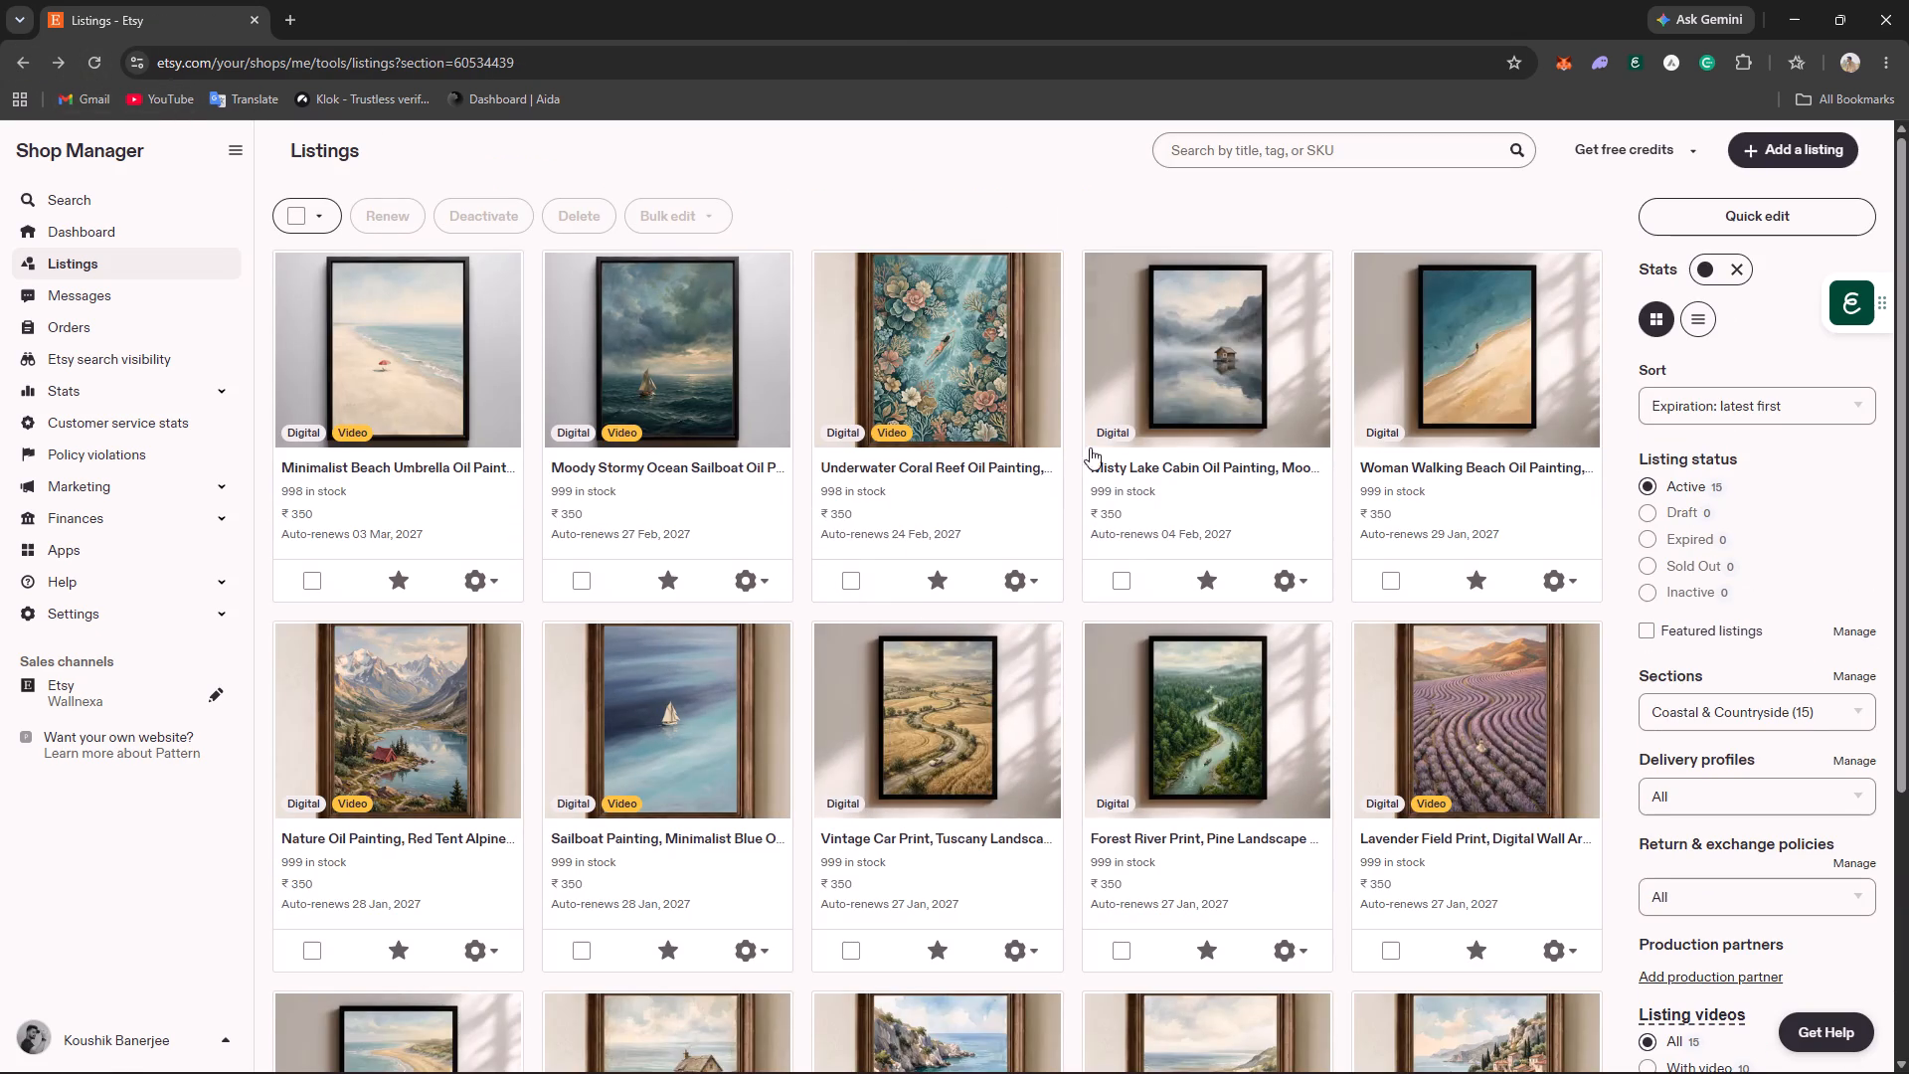
scroll(1423, 567, "down", 6)
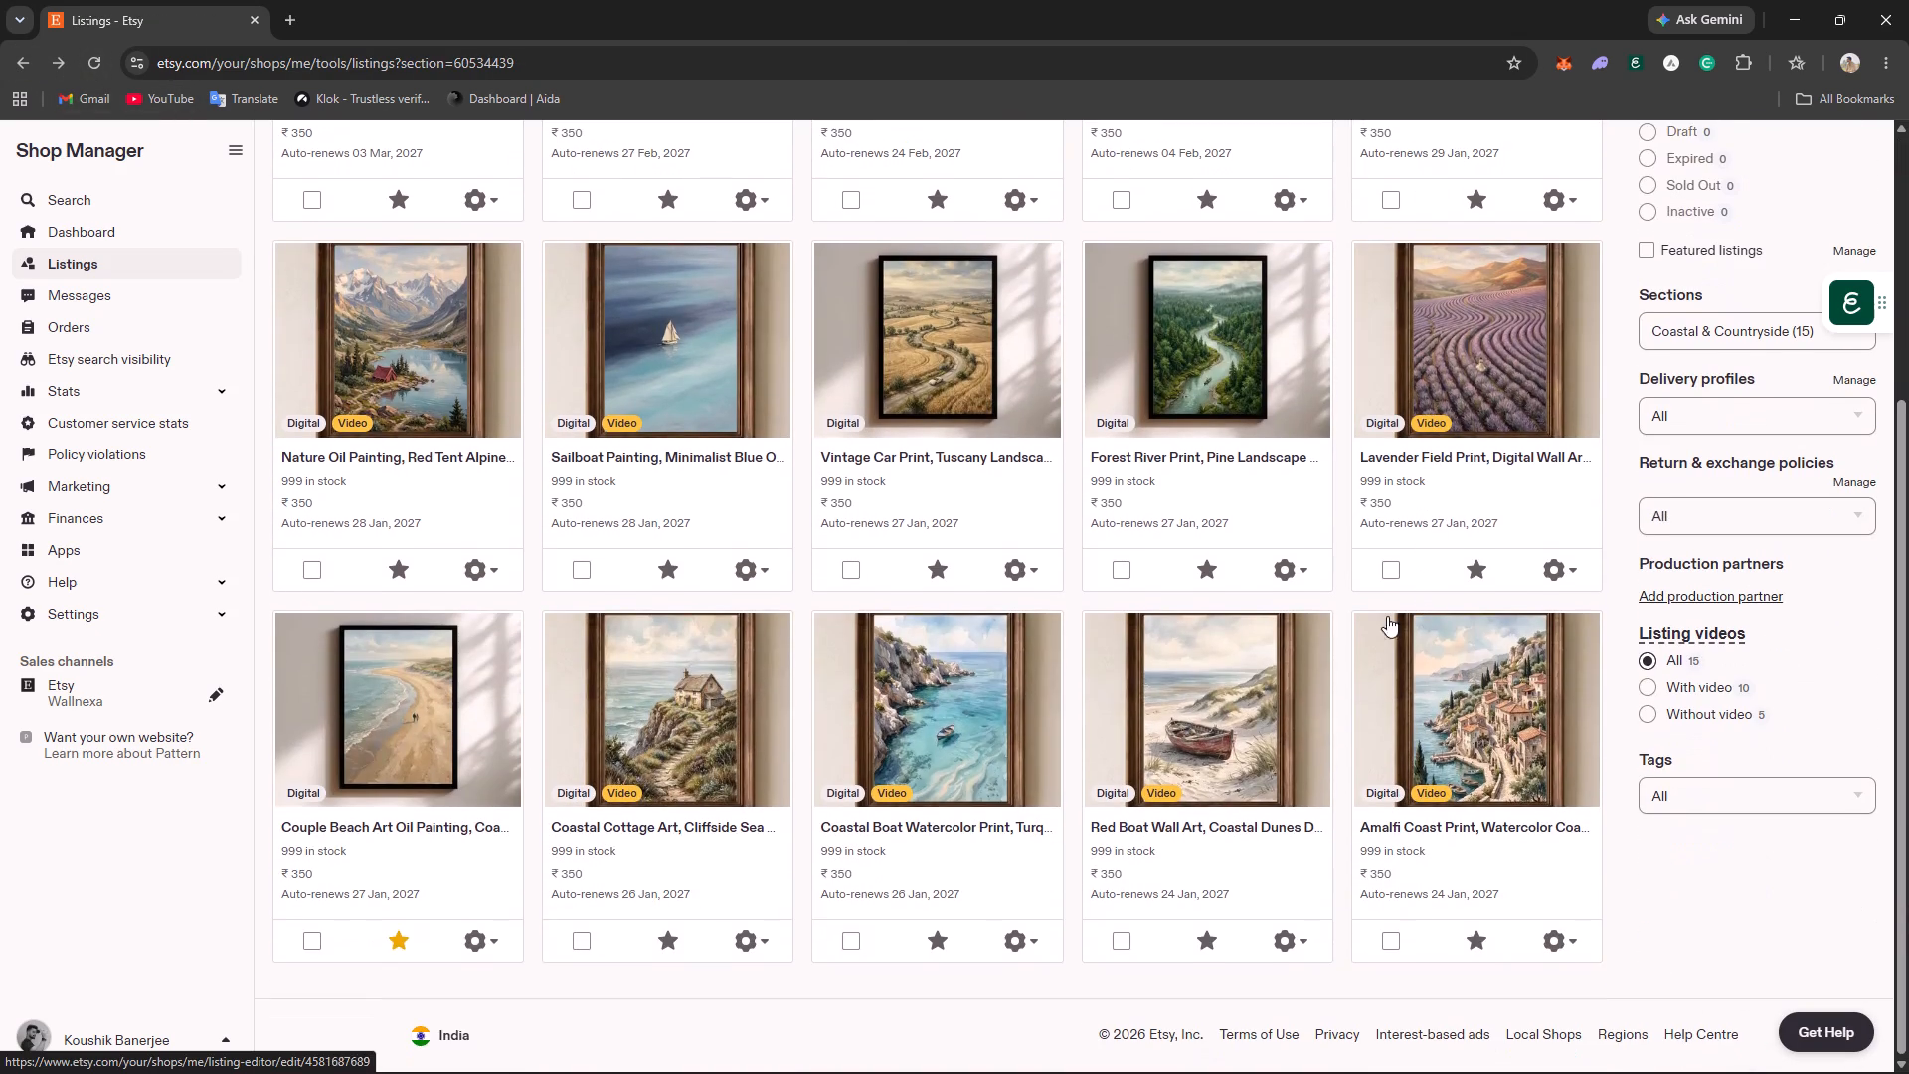
scroll(931, 612, "up", 5)
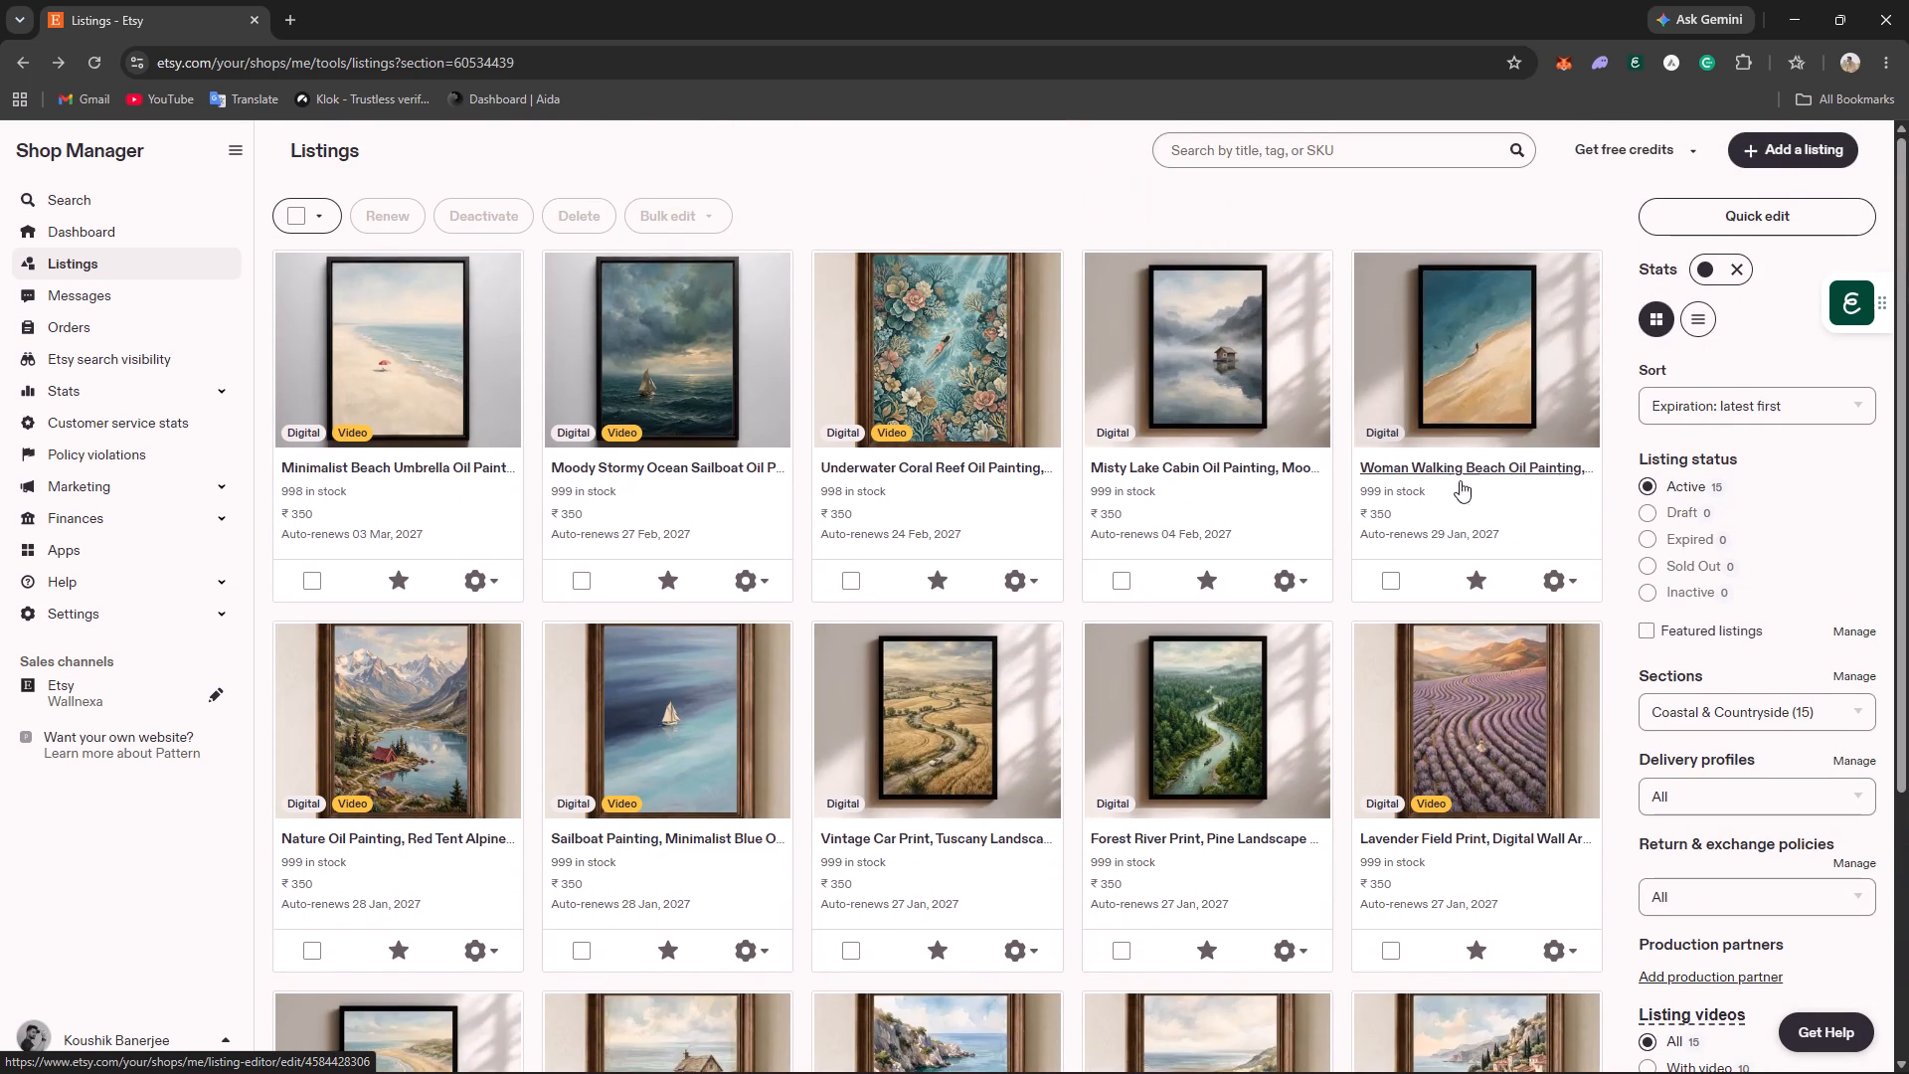
scroll(1491, 551, "down", 5)
scroll(1316, 575, "up", 3)
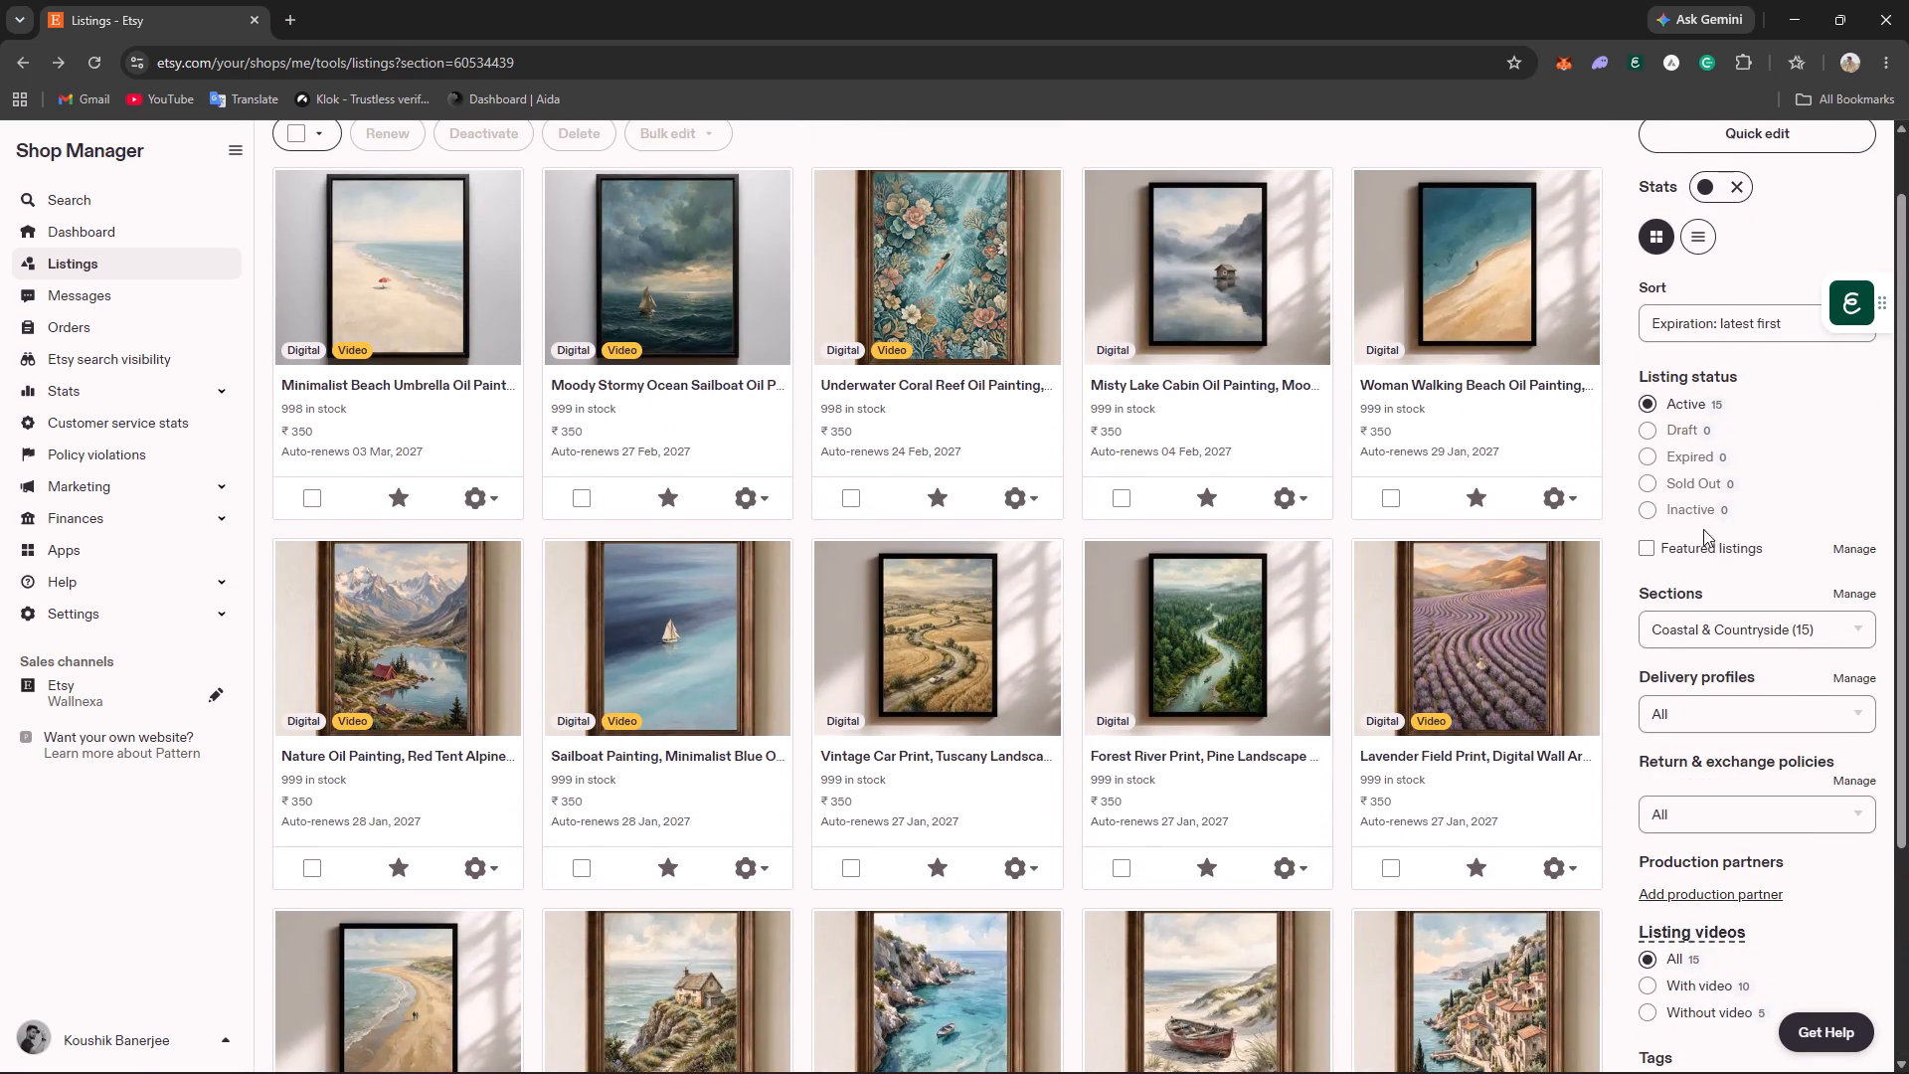
Check the listings under No Section, and return the section filter to Coastal & Countryside to review its listings again.
left_click(1727, 627)
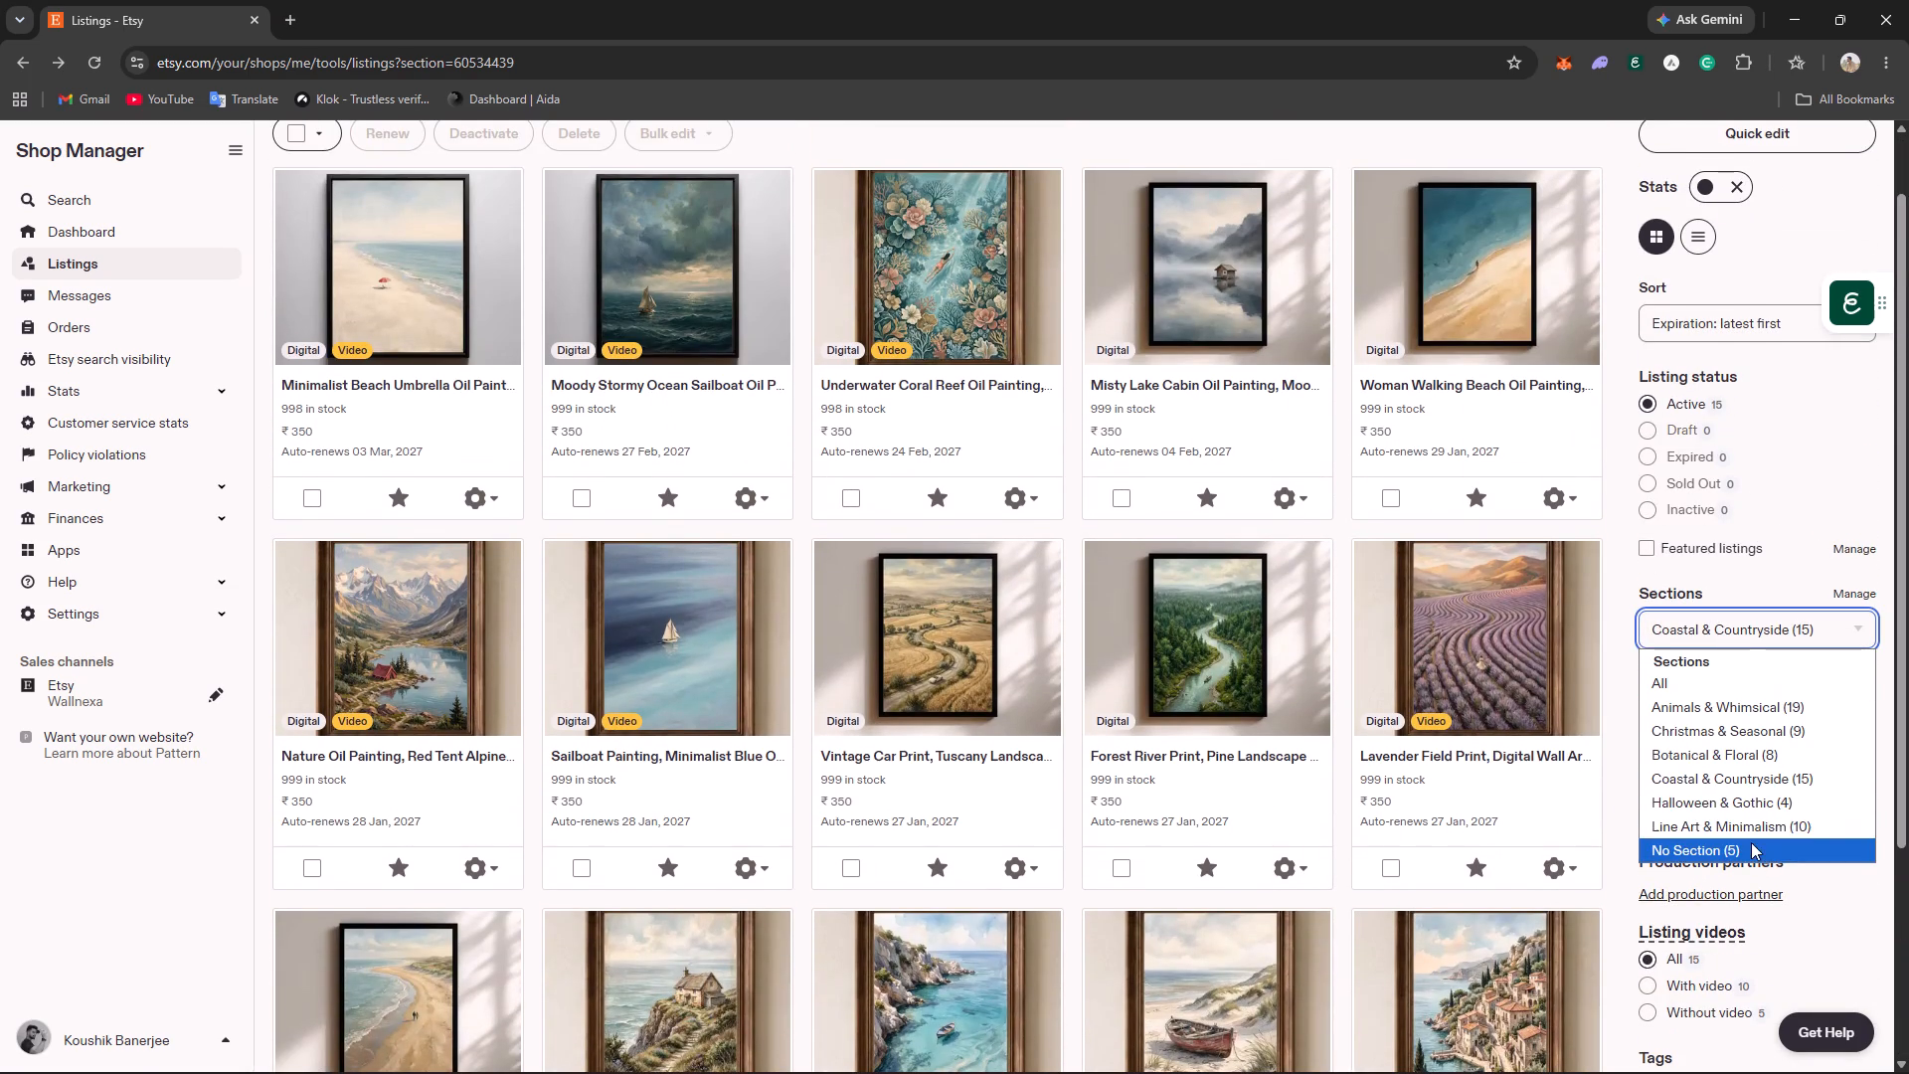
left_click(1751, 845)
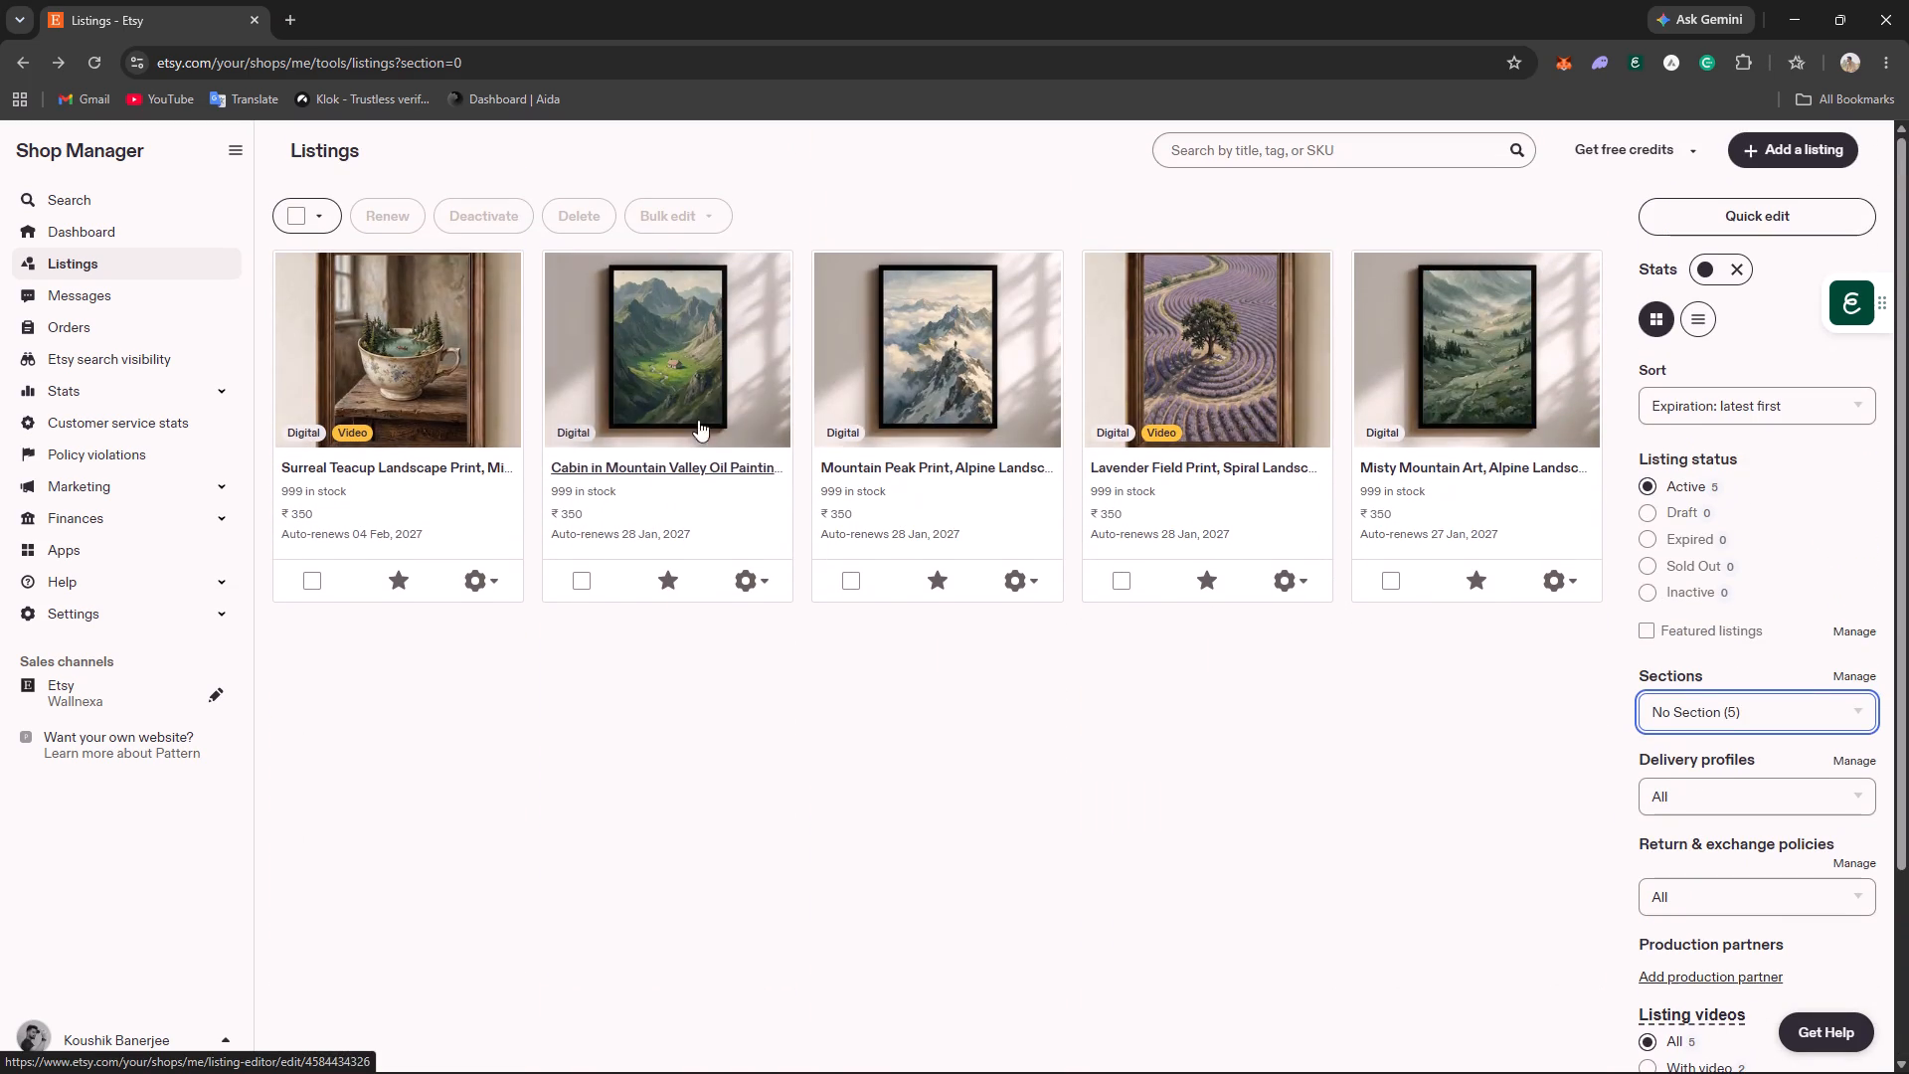
left_click(1775, 702)
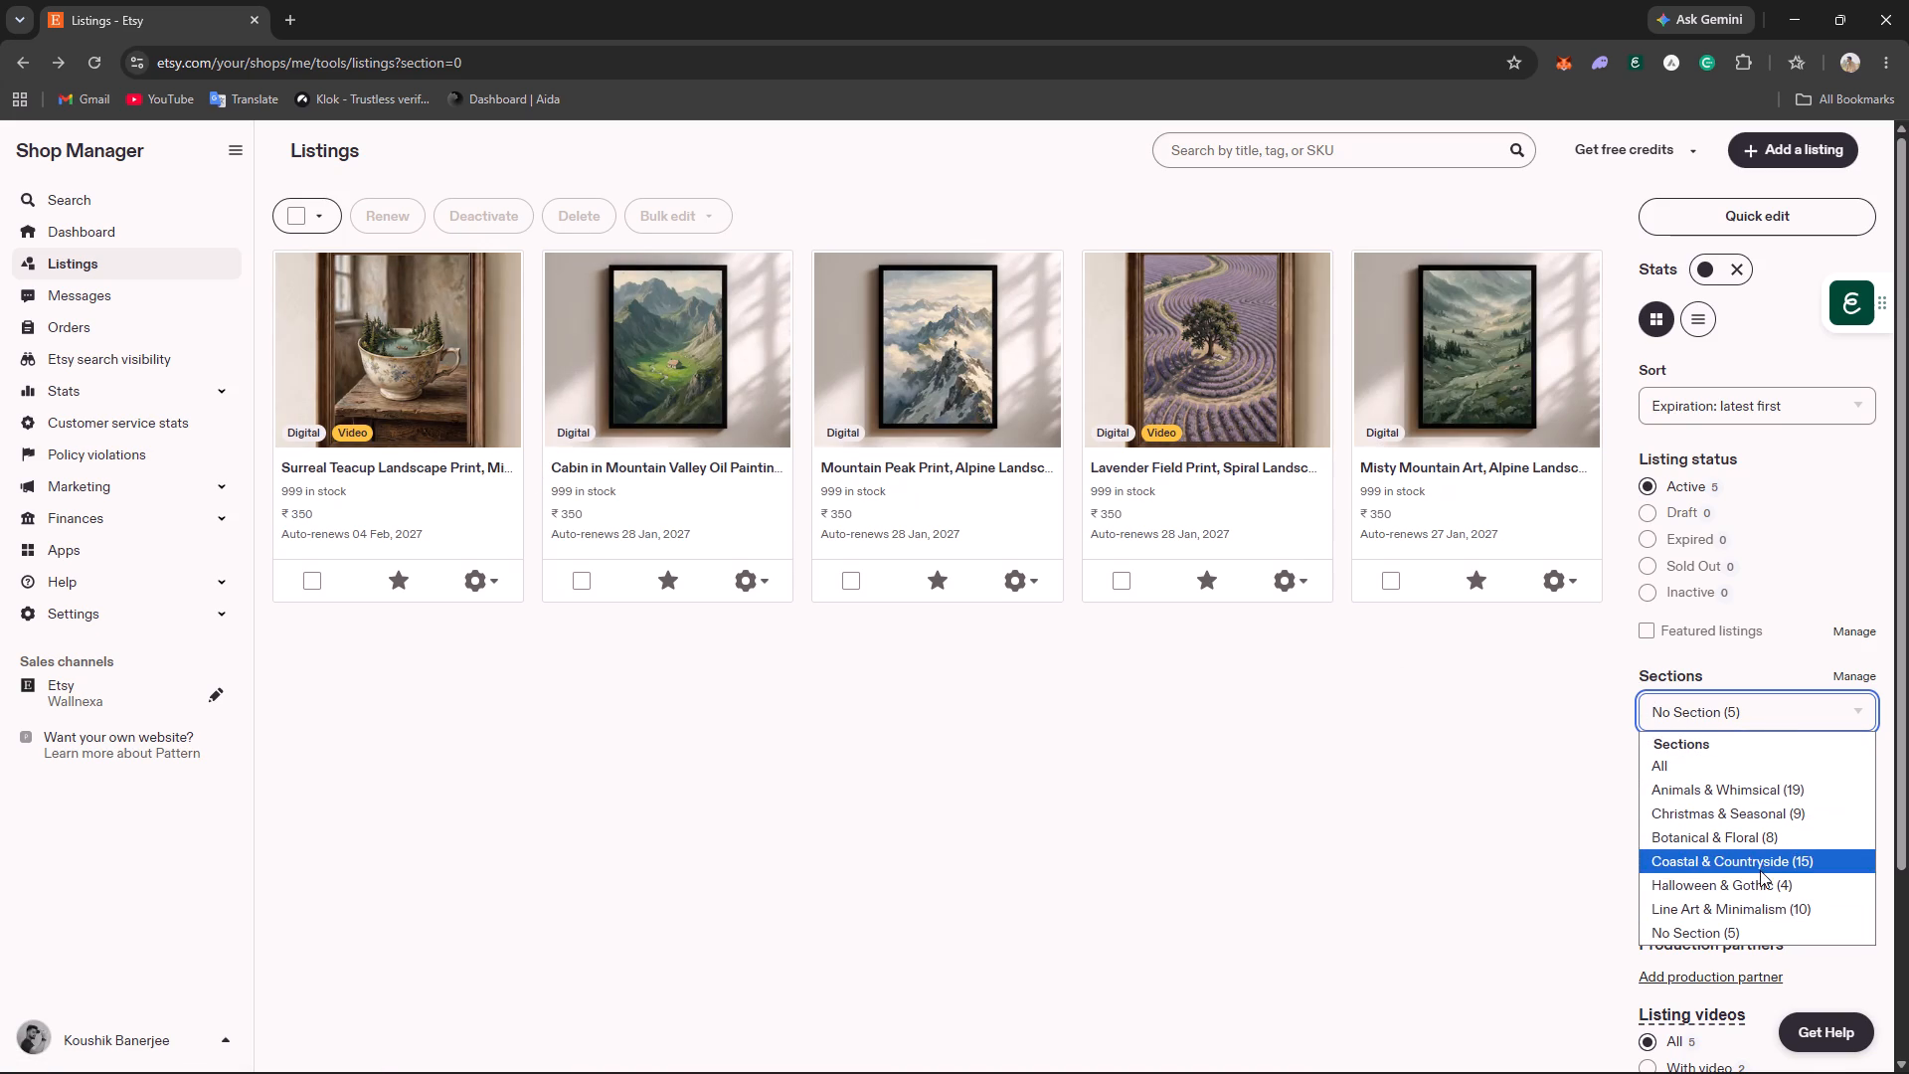
left_click(1763, 860)
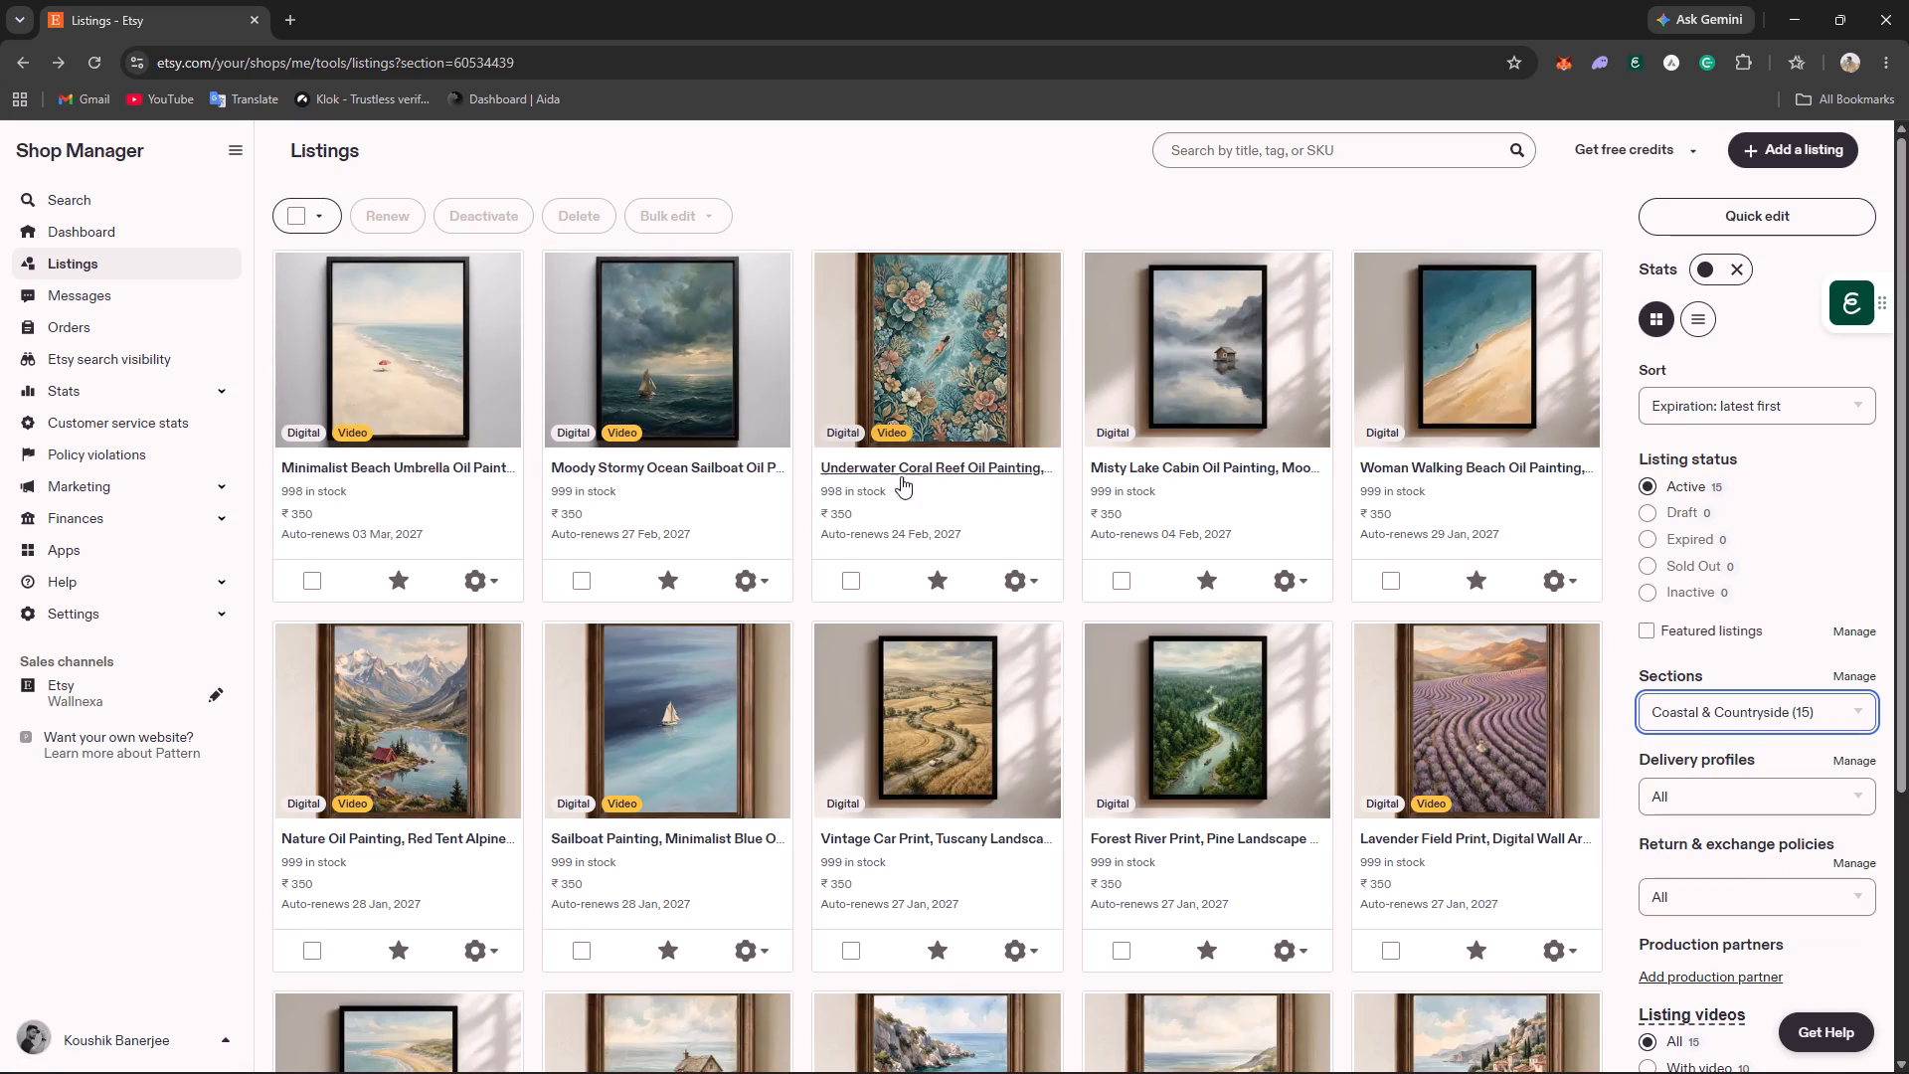
scroll(1118, 621, "down", 5)
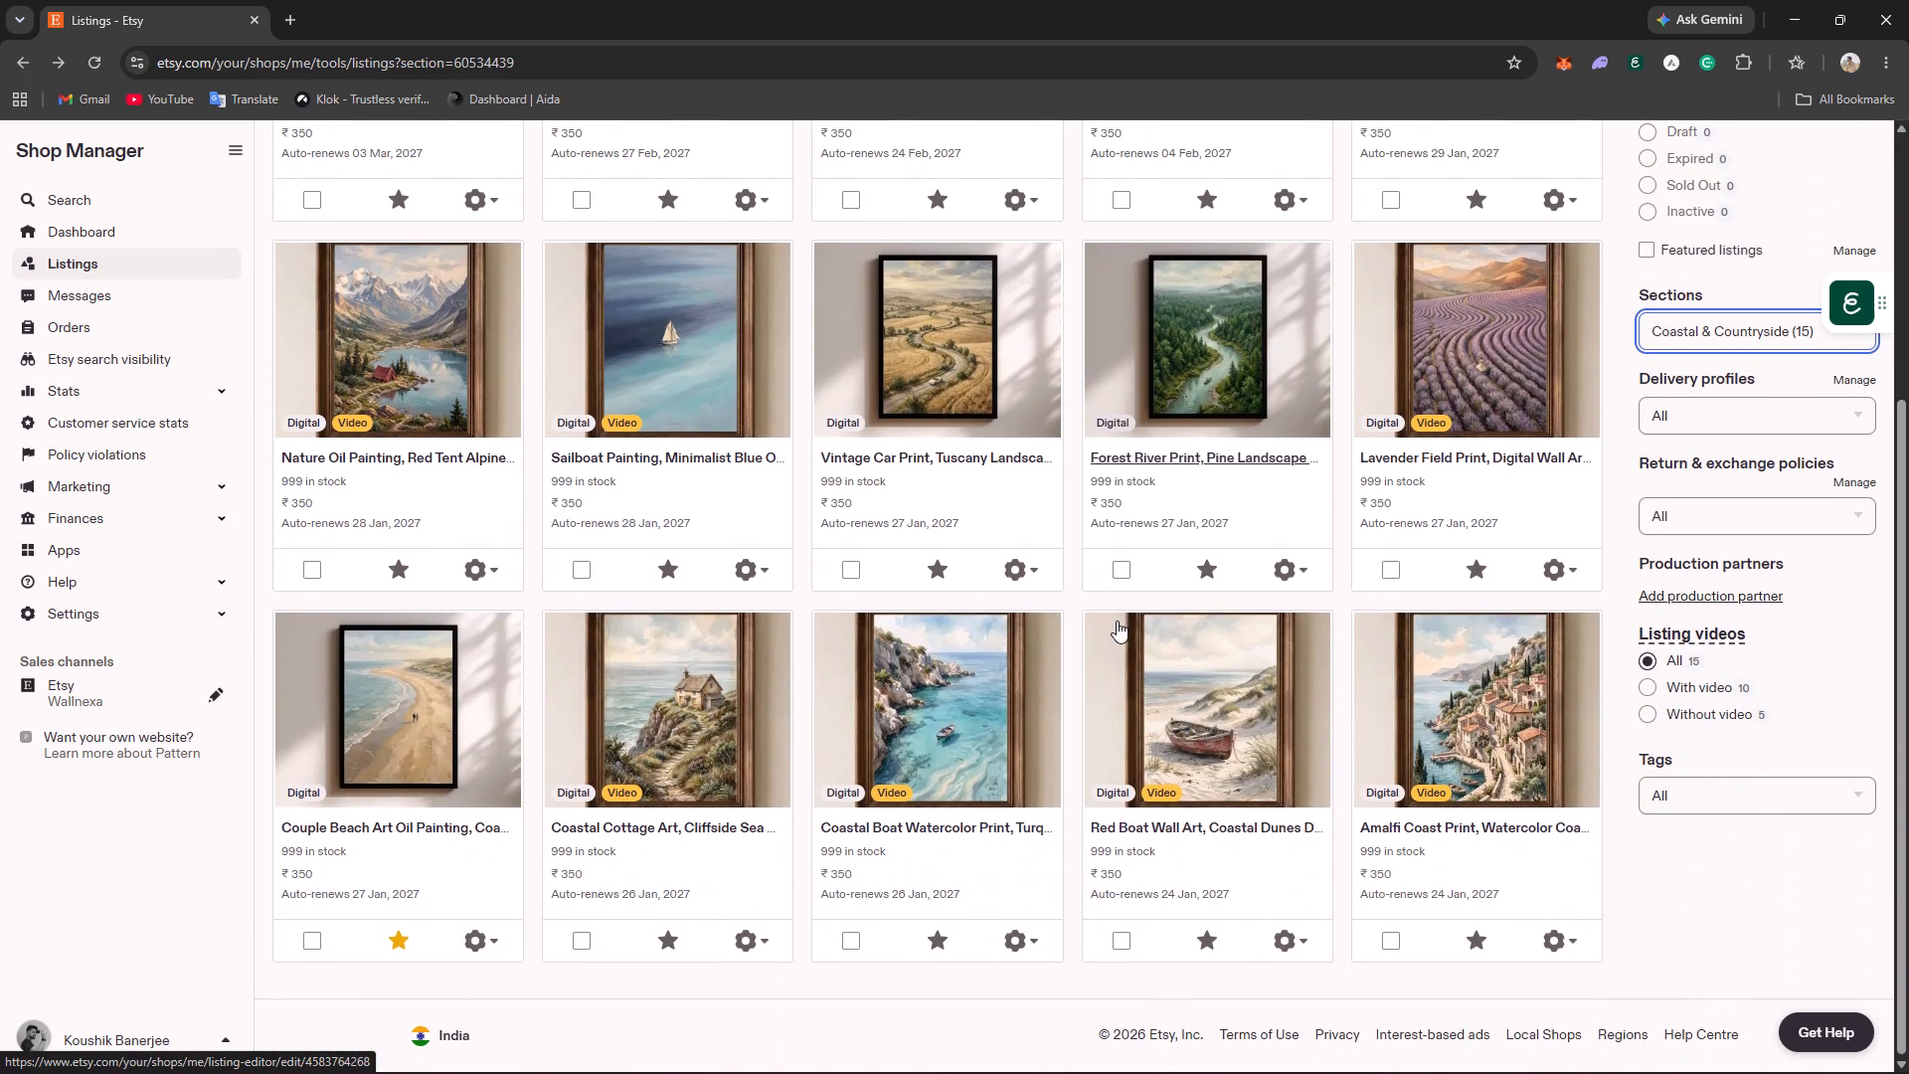
Look back through the WallNexa_Mockups folder for a mockup set matching one of the Coastal & Countryside listings.
left_click(997, 1055)
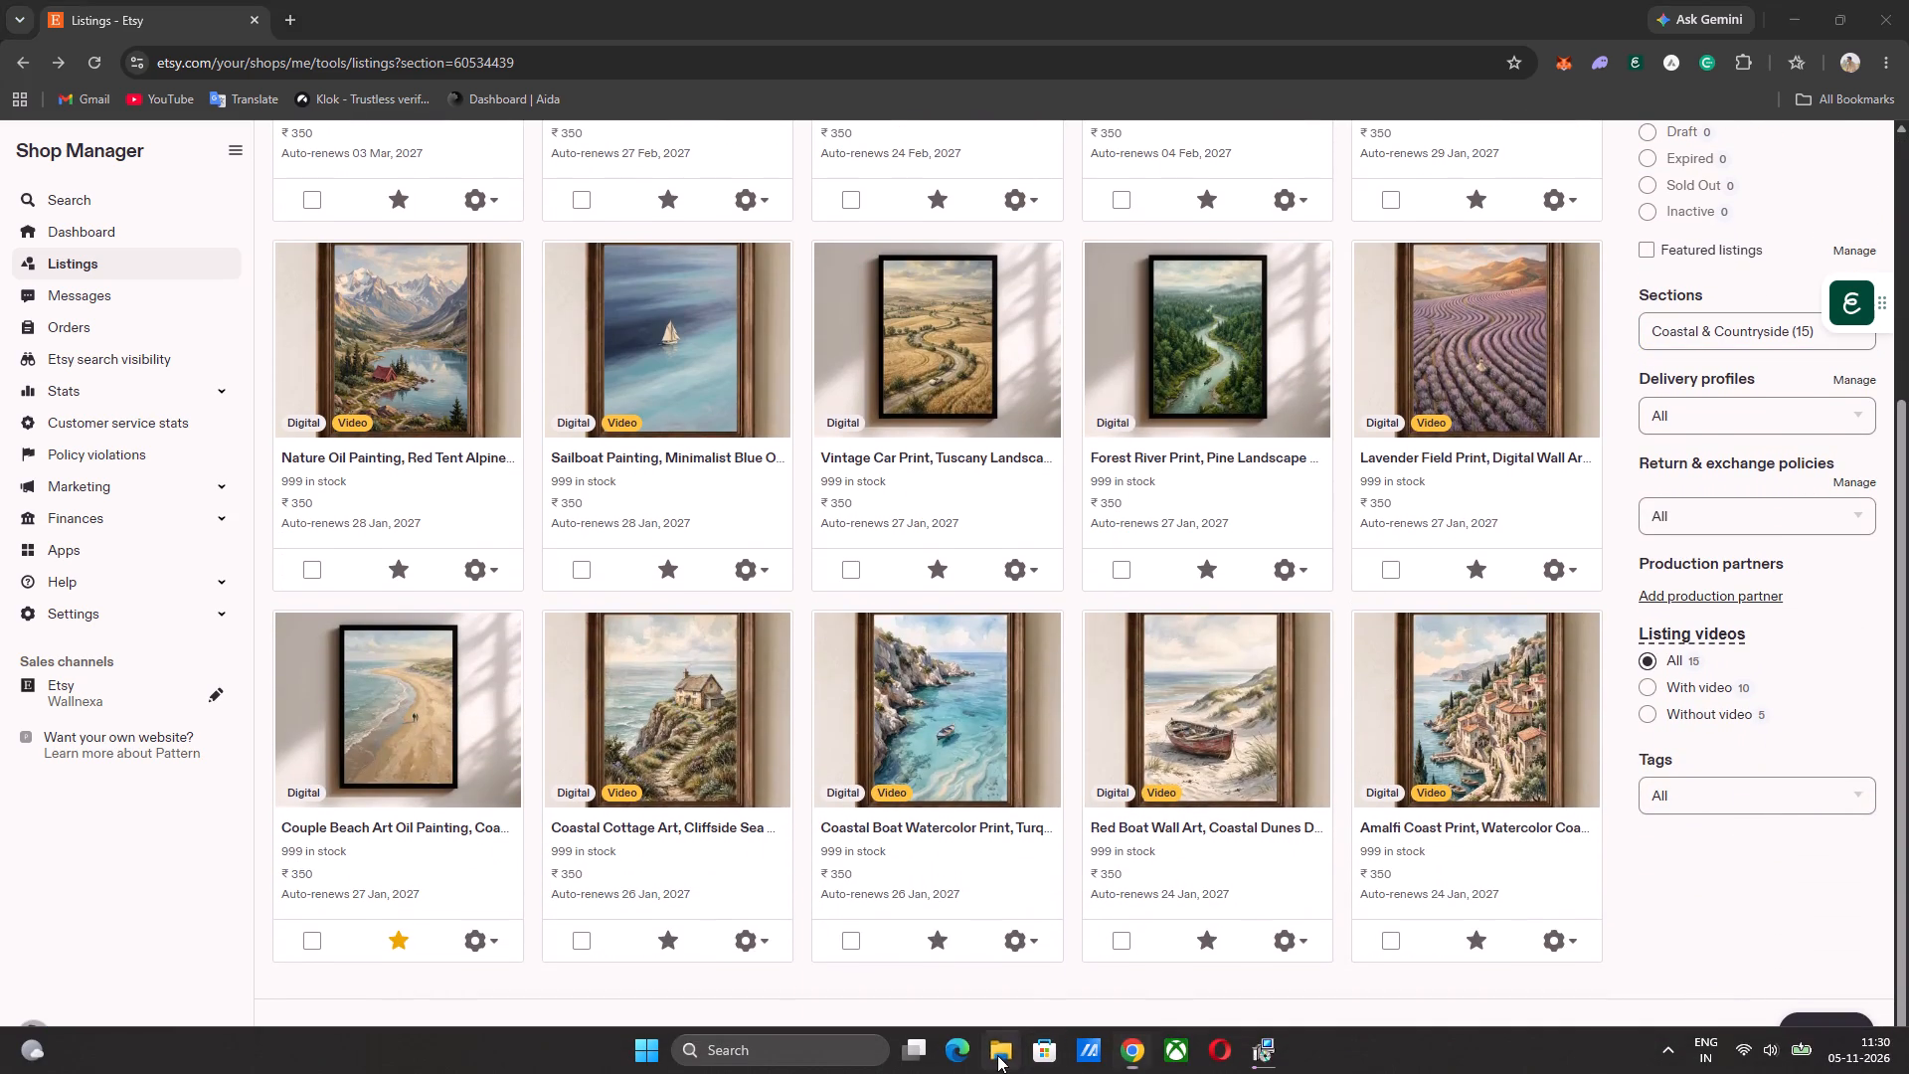
scroll(561, 608, "up", 2)
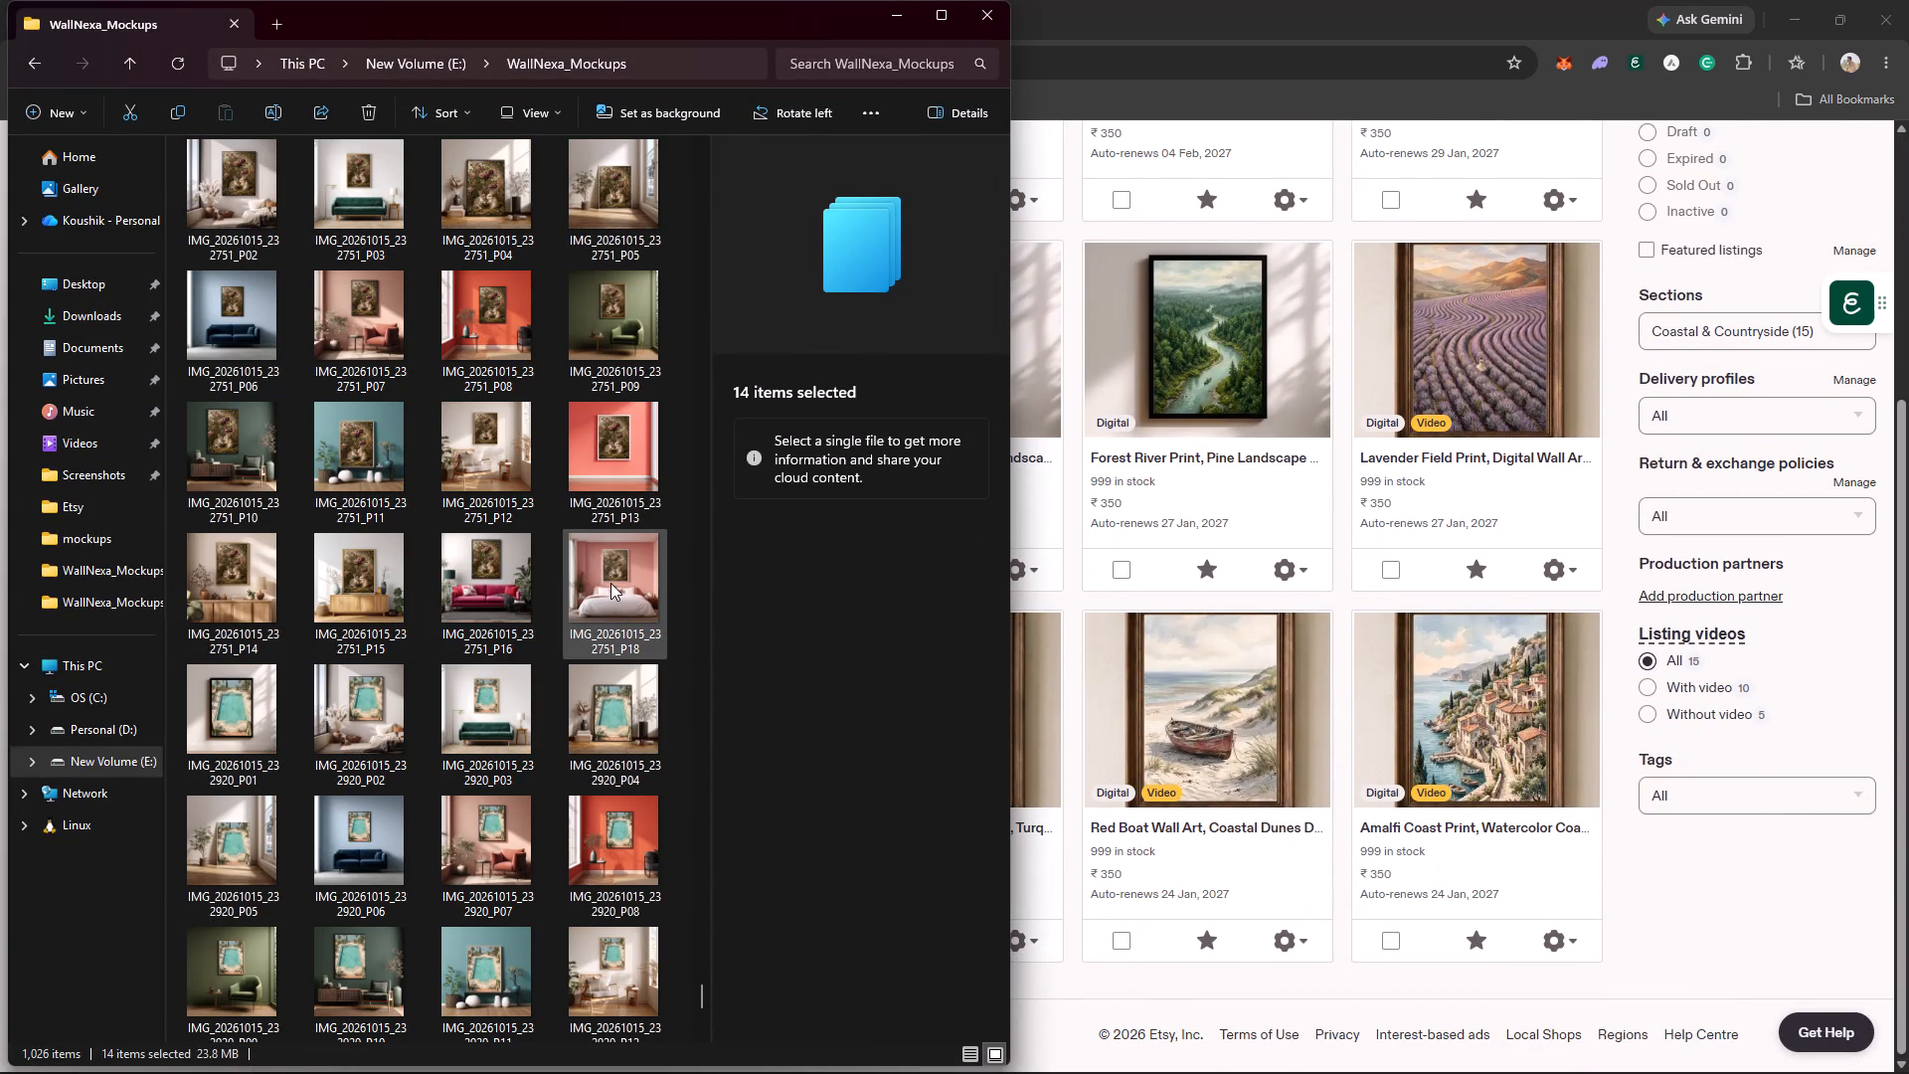
scroll(534, 574, "up", 1)
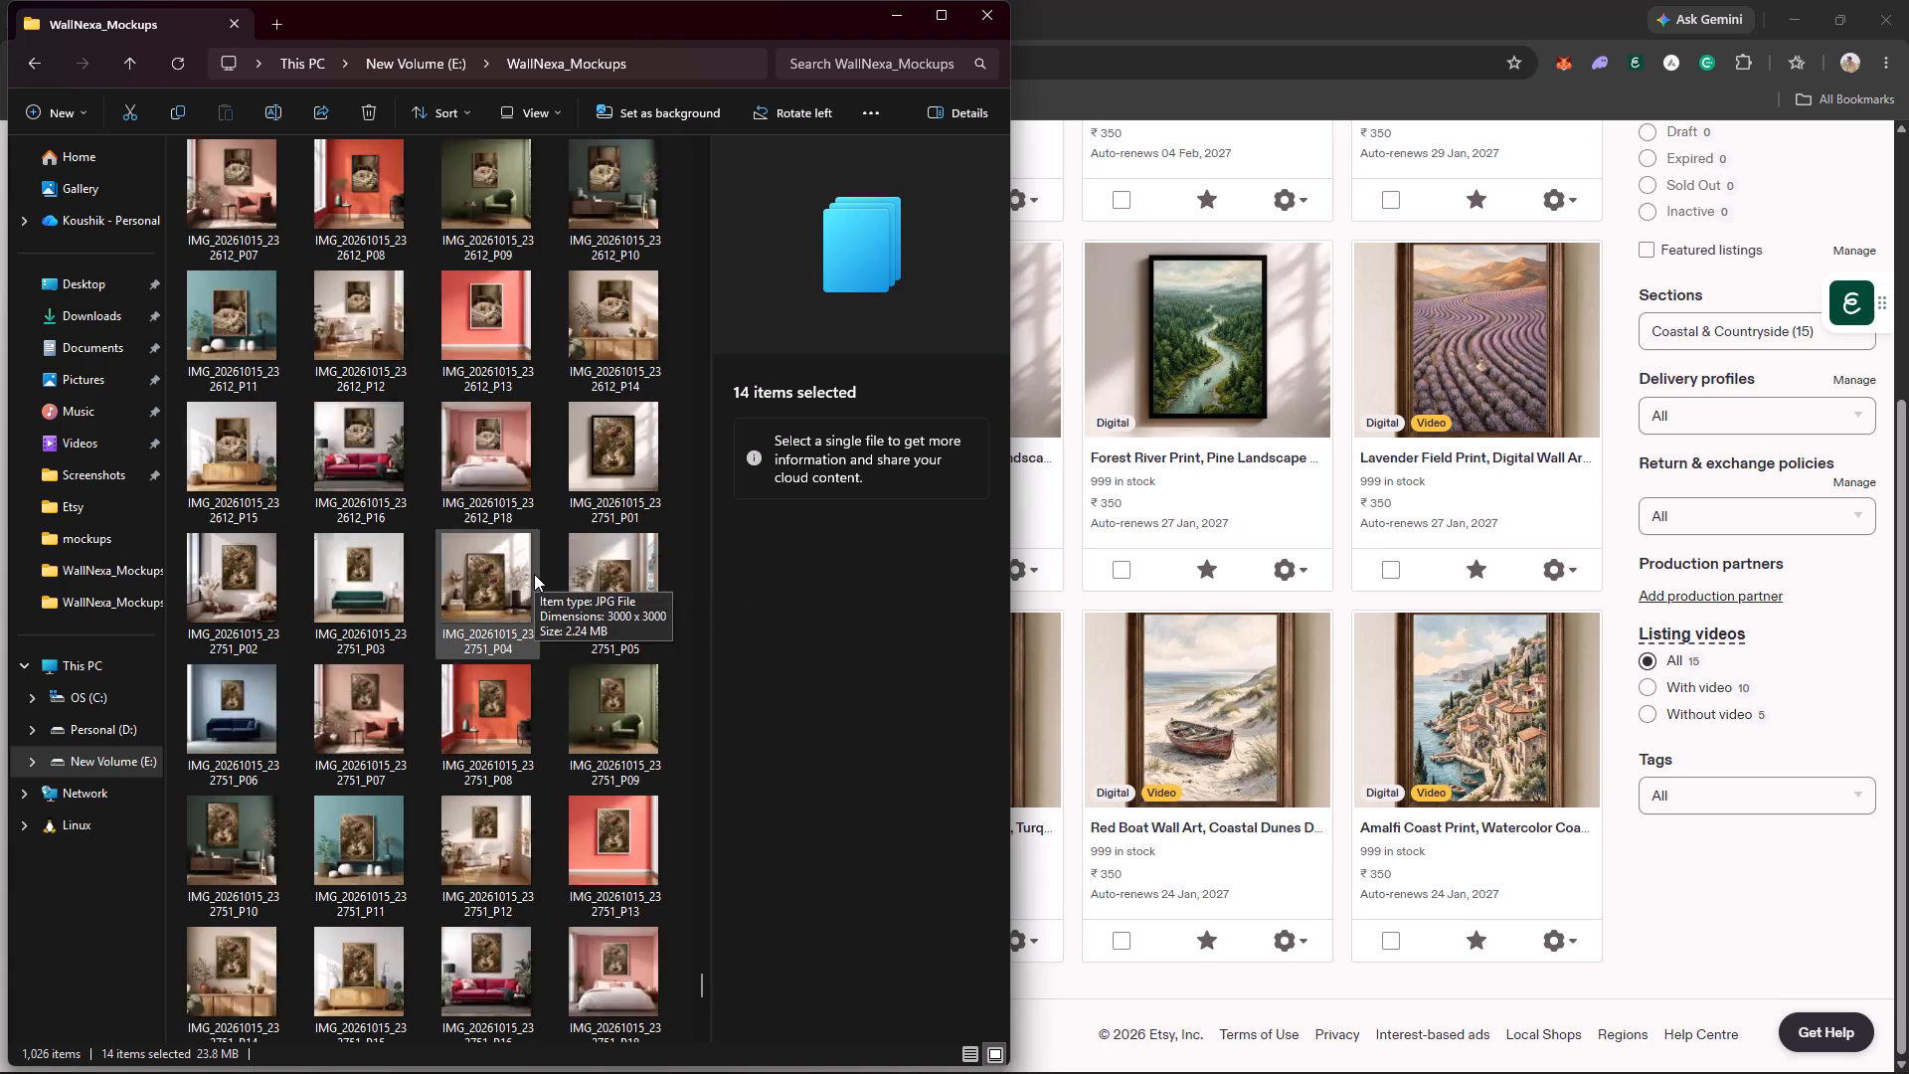
scroll(534, 574, "up", 1)
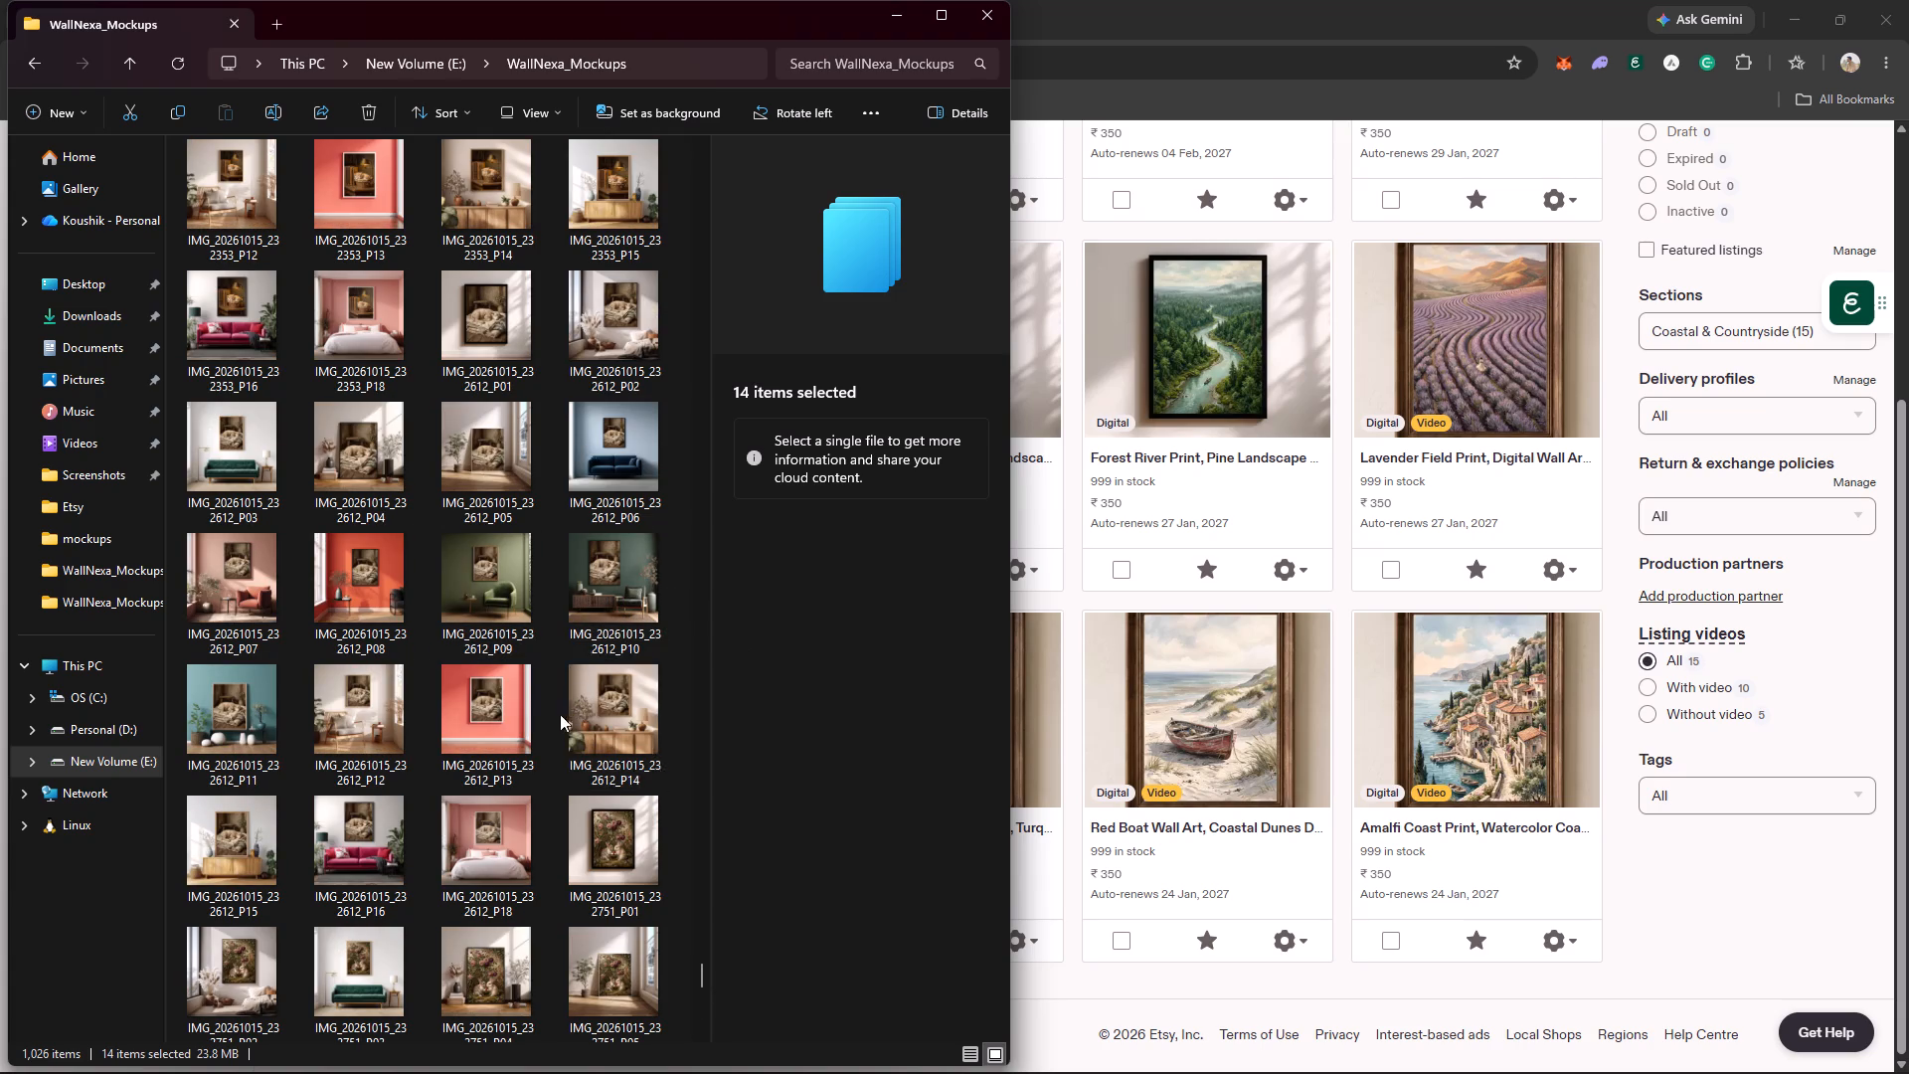
scroll(561, 573, "up", 2)
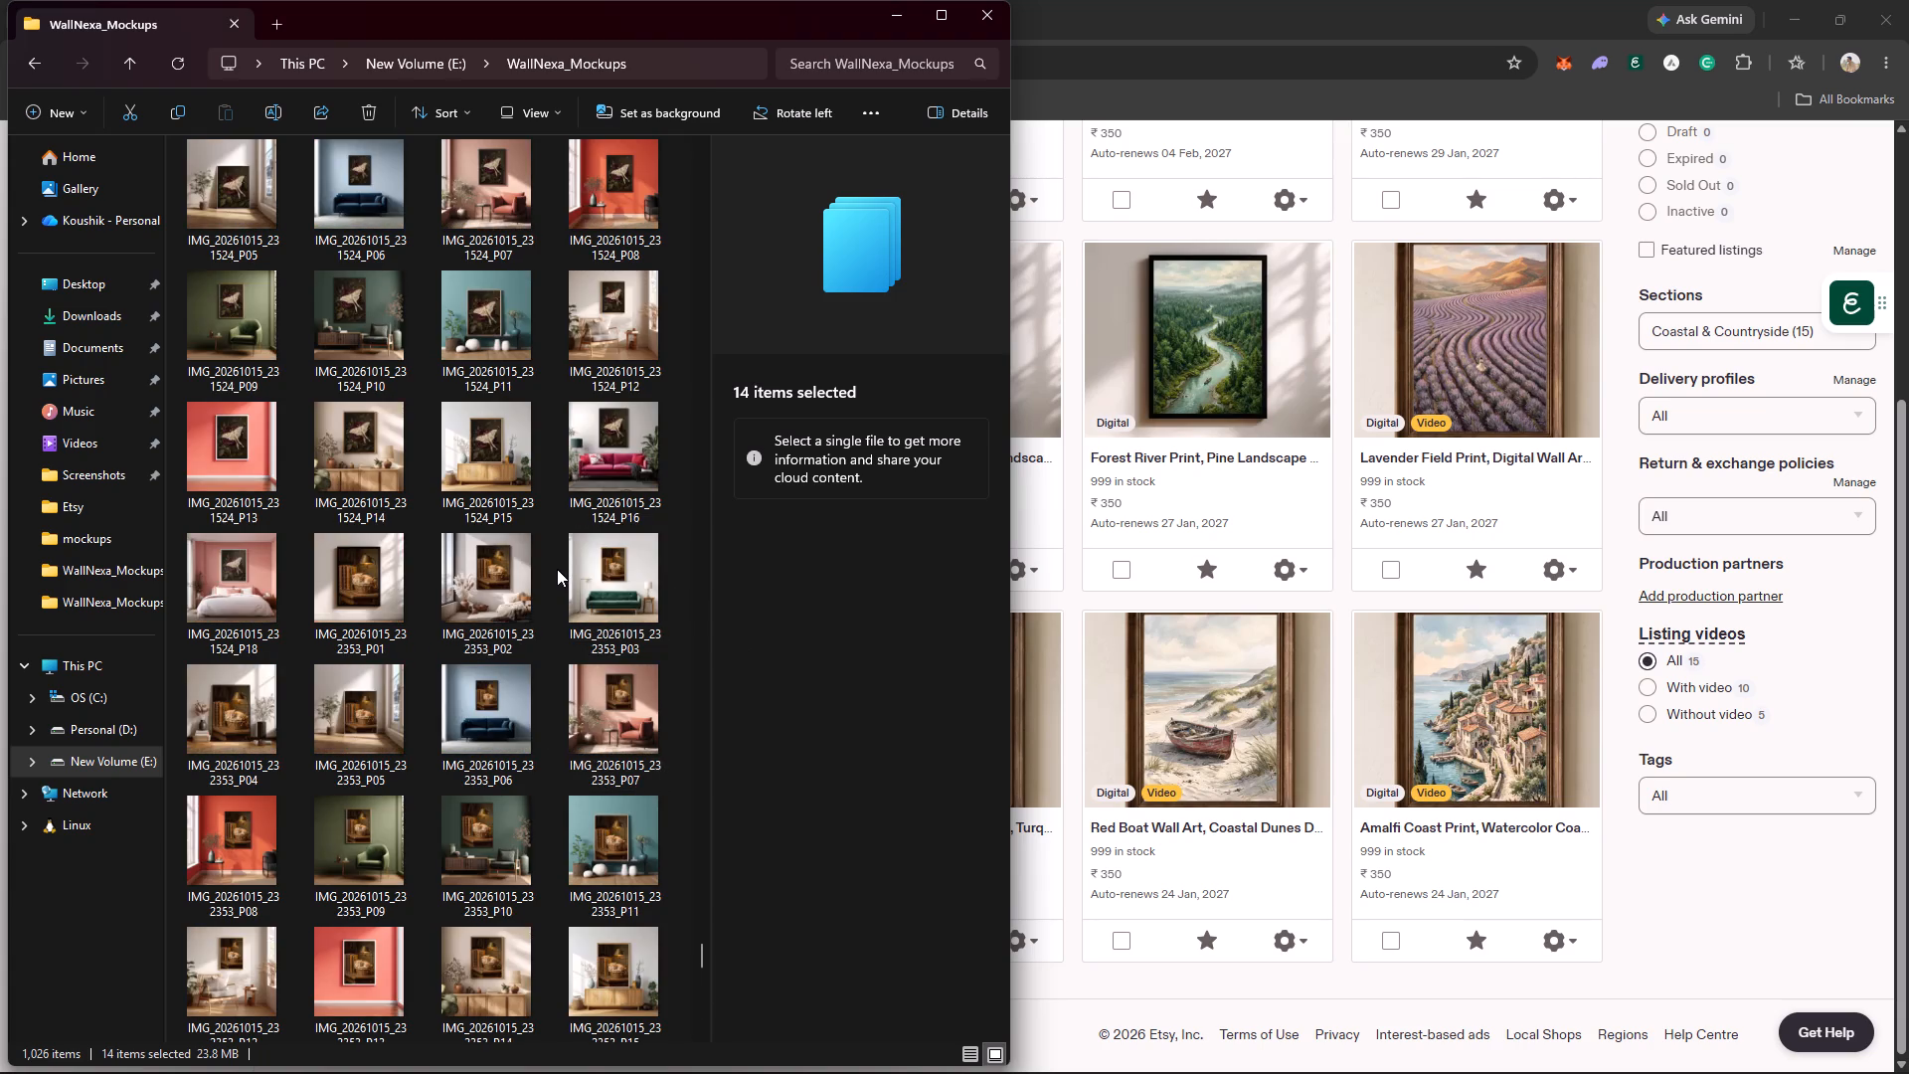
scroll(556, 567, "up", 2)
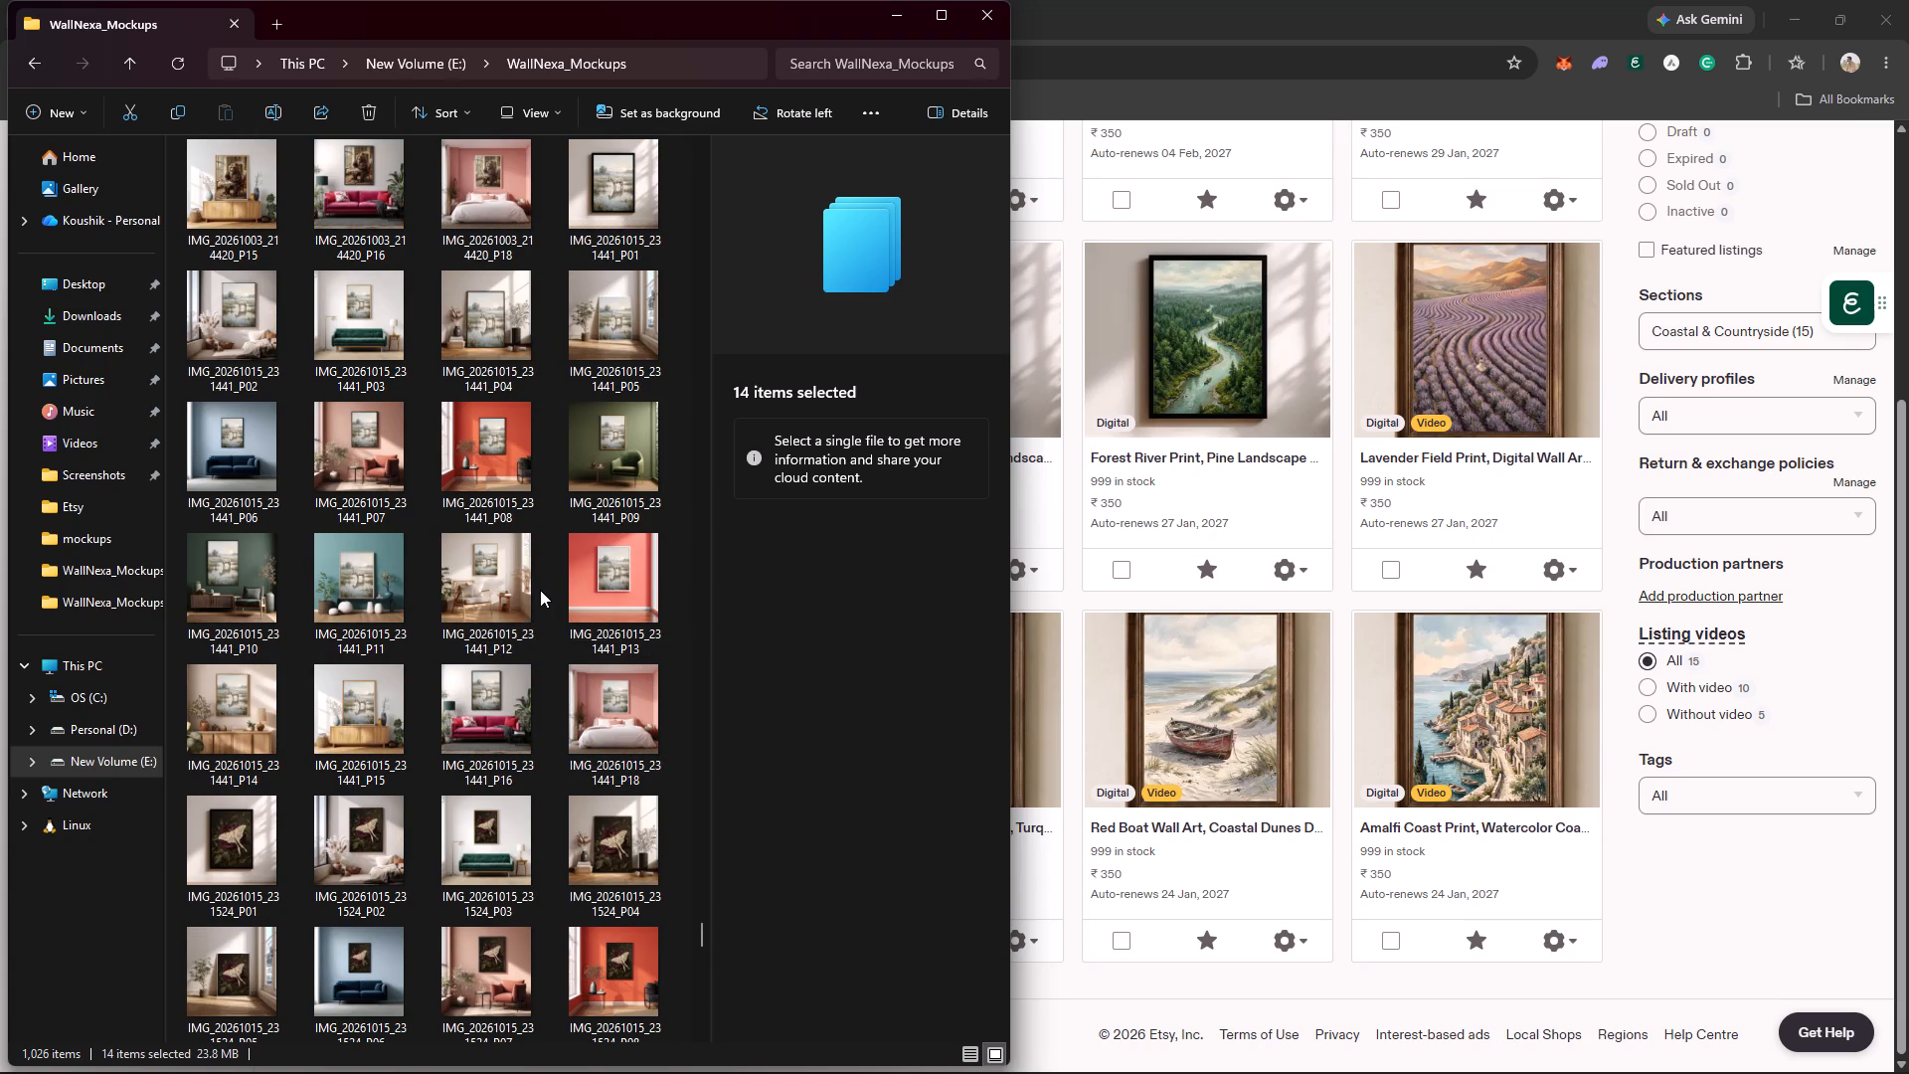
scroll(541, 588, "up", 4)
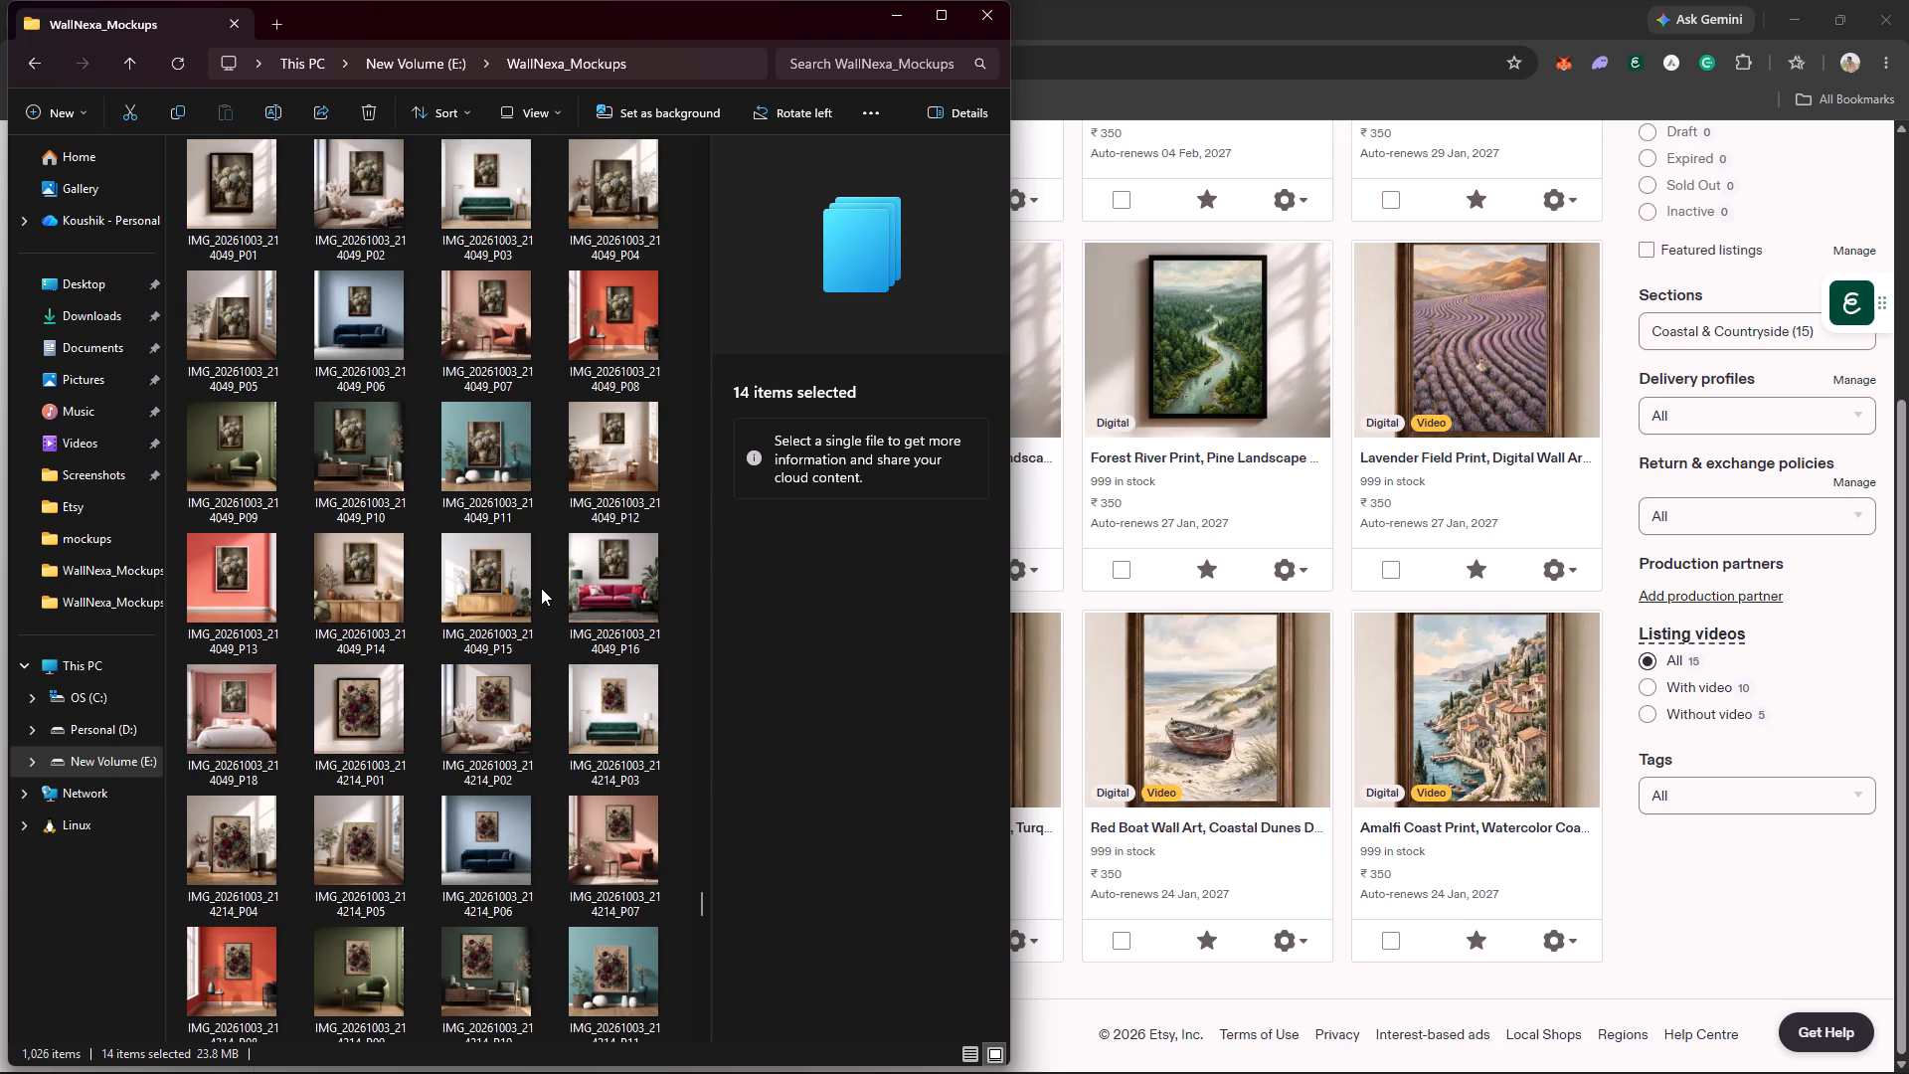
scroll(541, 587, "up", 3)
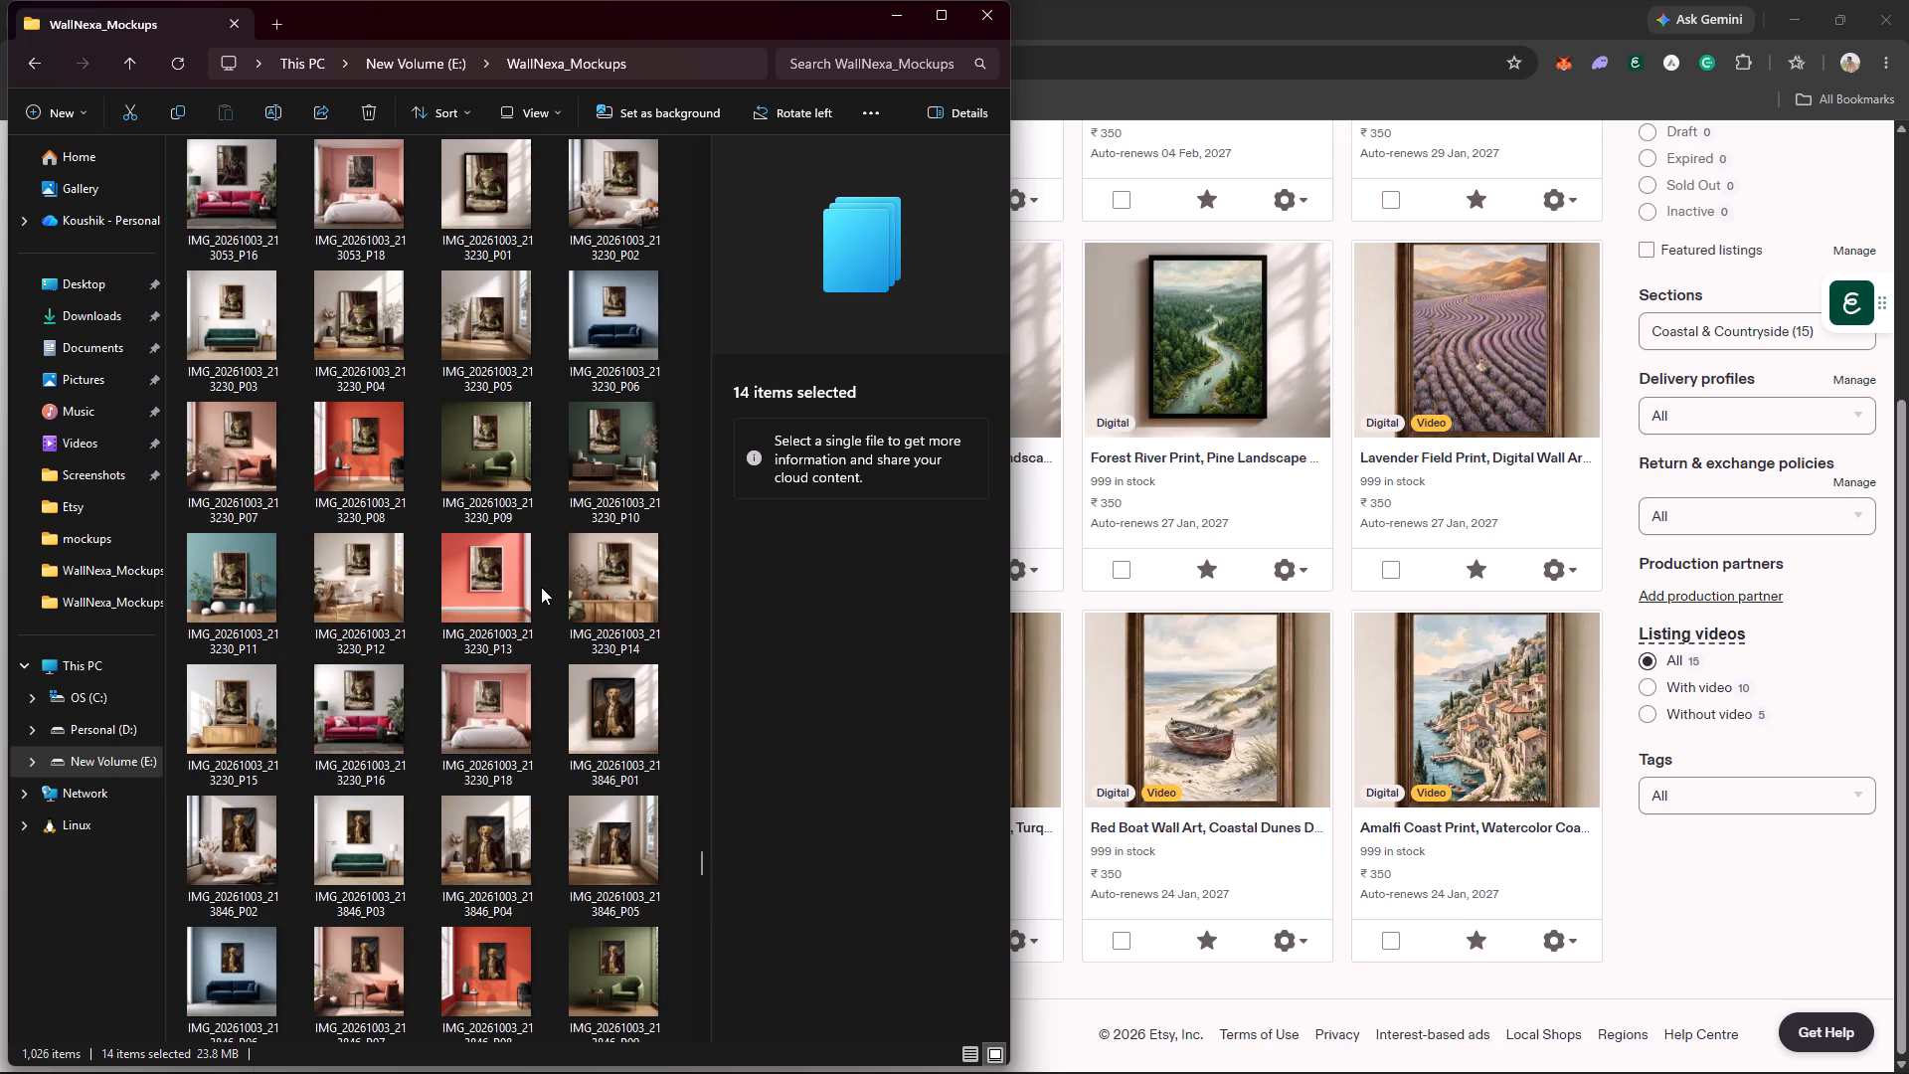
scroll(541, 587, "up", 3)
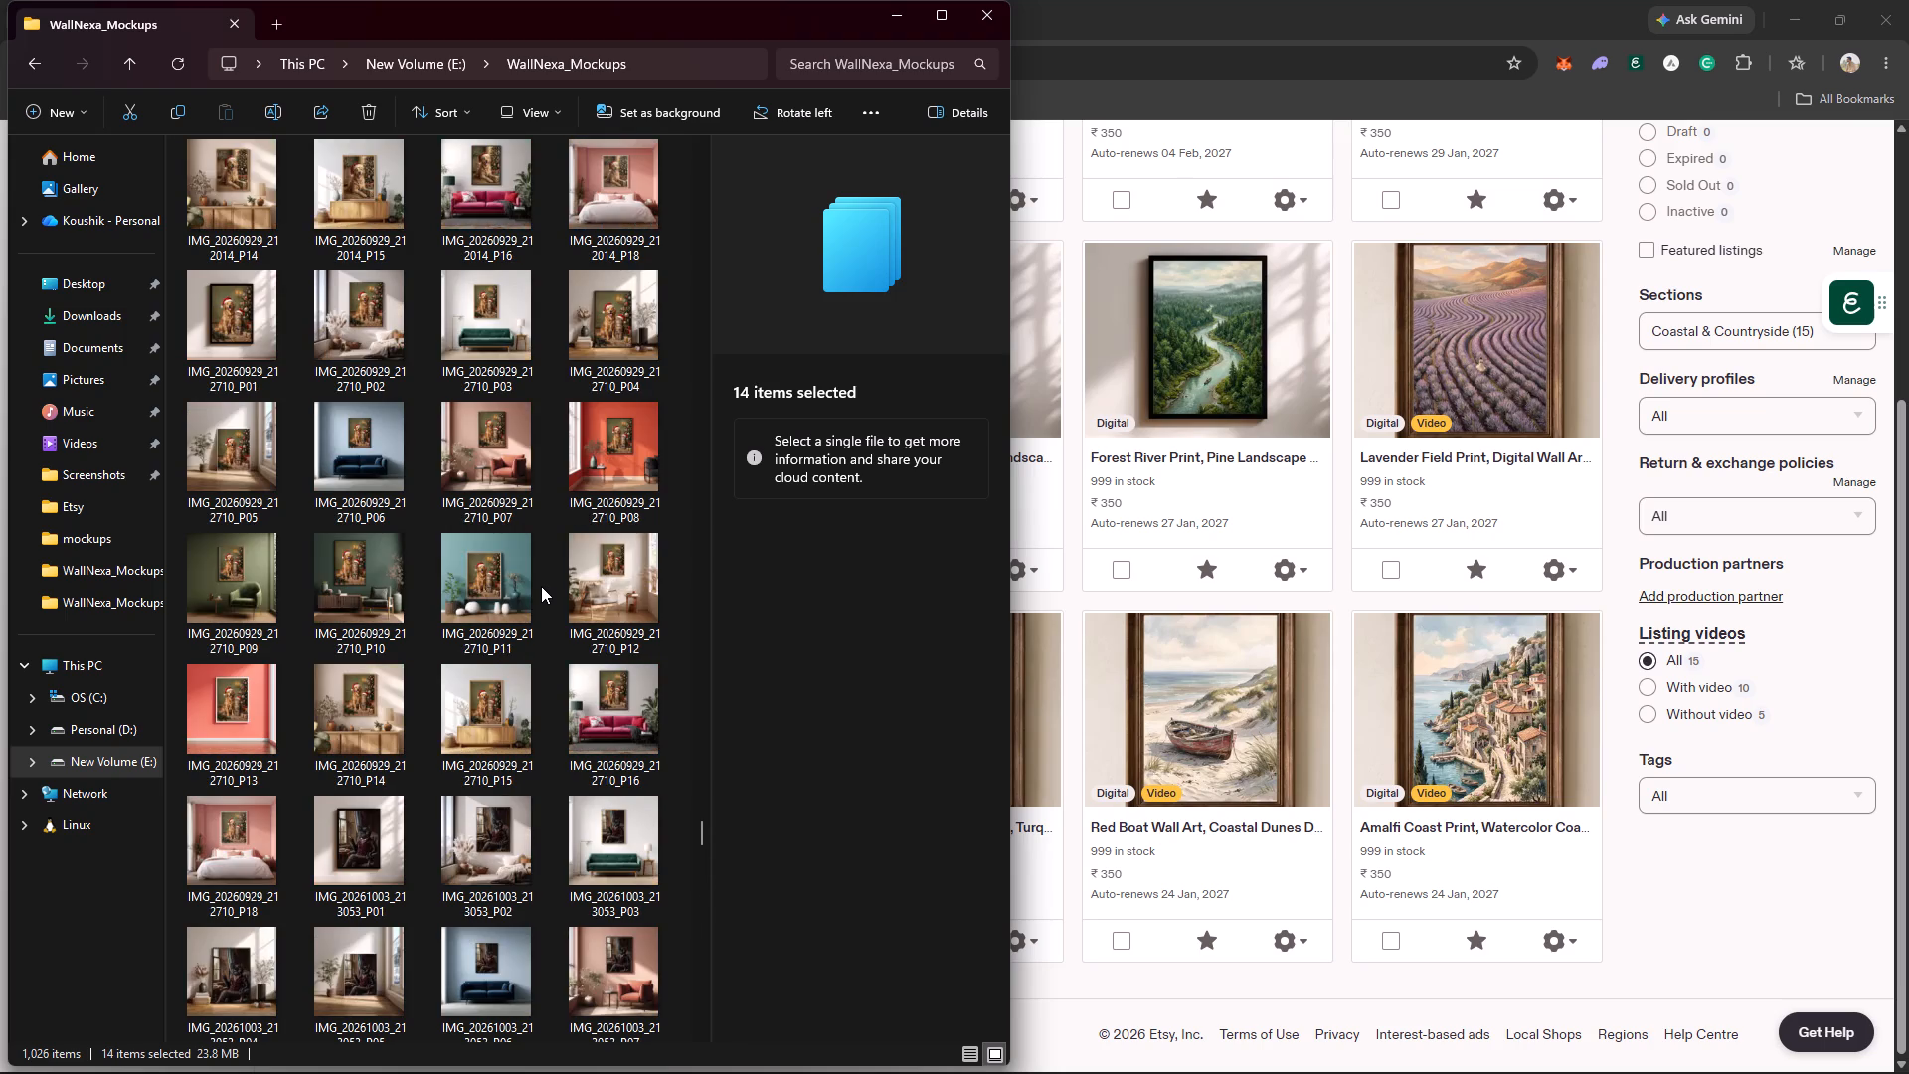
scroll(541, 586, "up", 4)
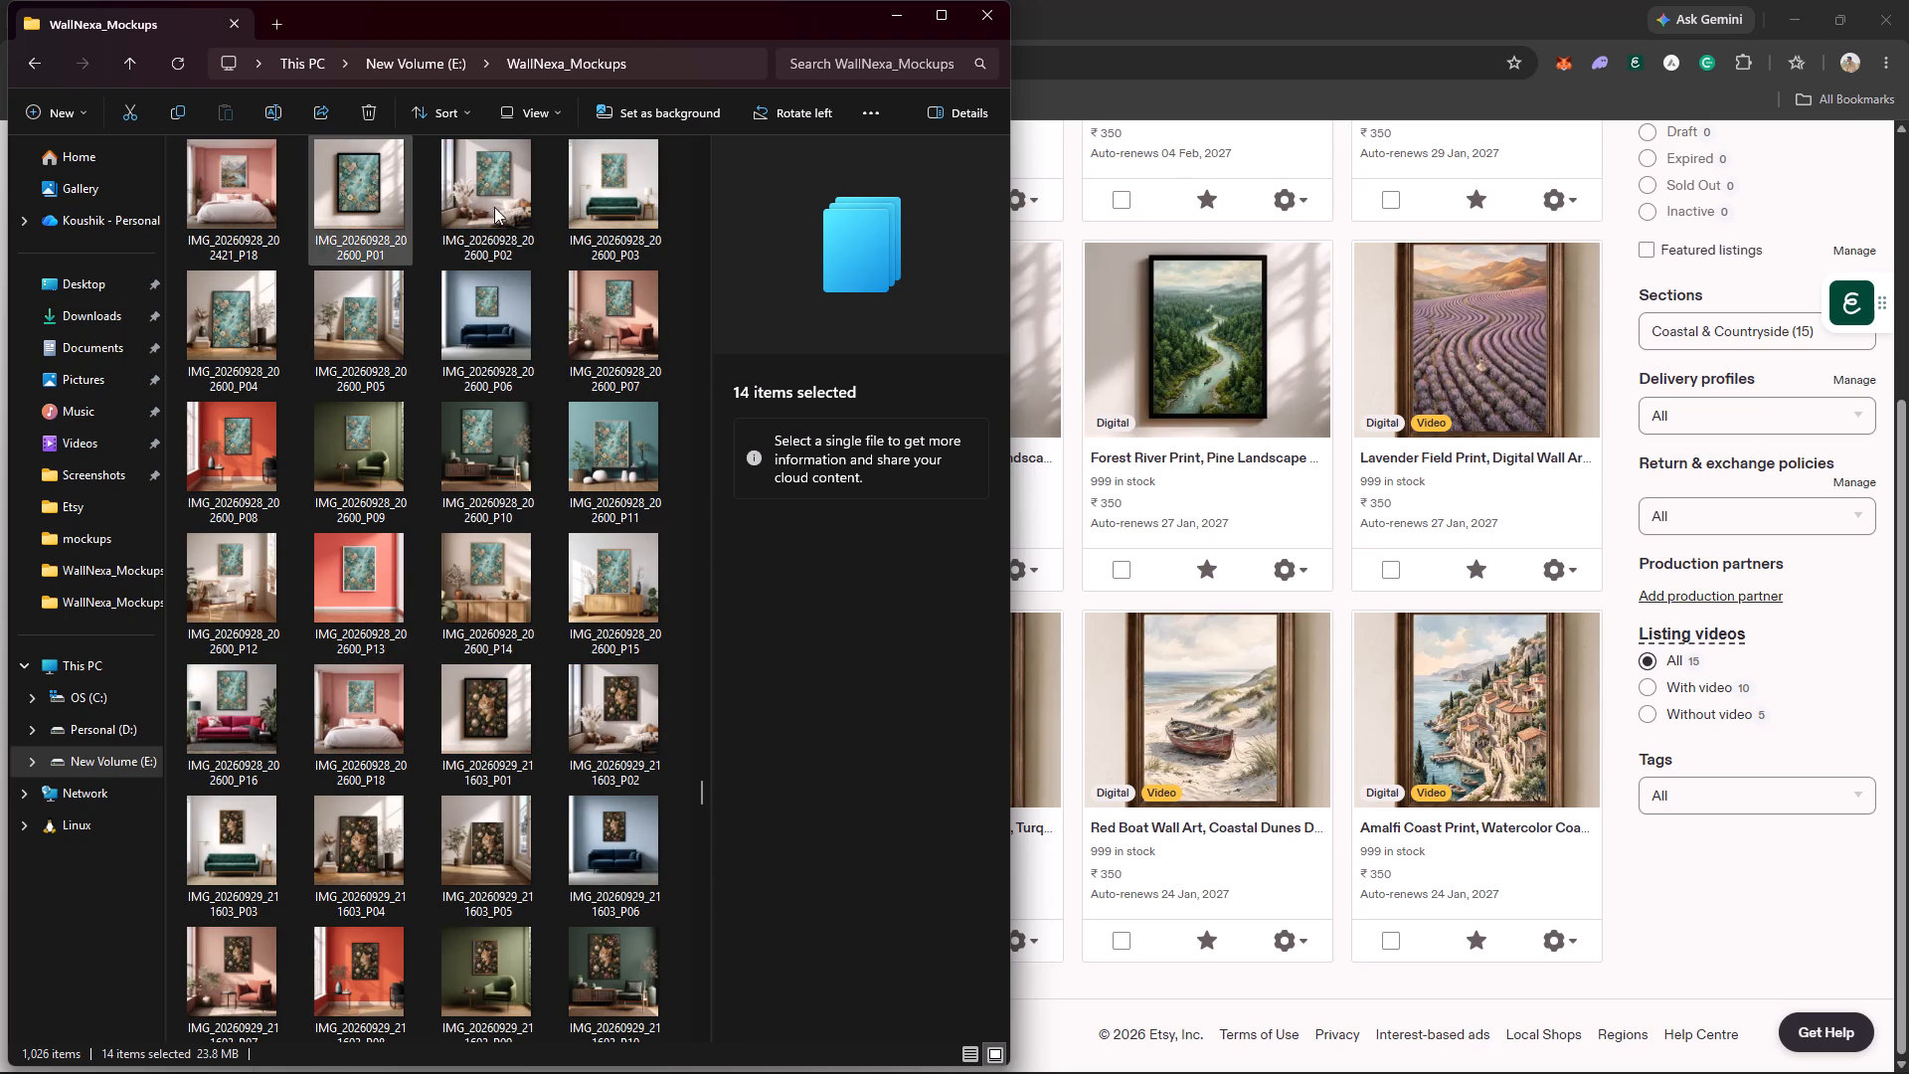
Open the Underwater Coral Reef Oil Painting listing for editing.
scroll(1696, 686, "up", 5)
scroll(1298, 492, "up", 1)
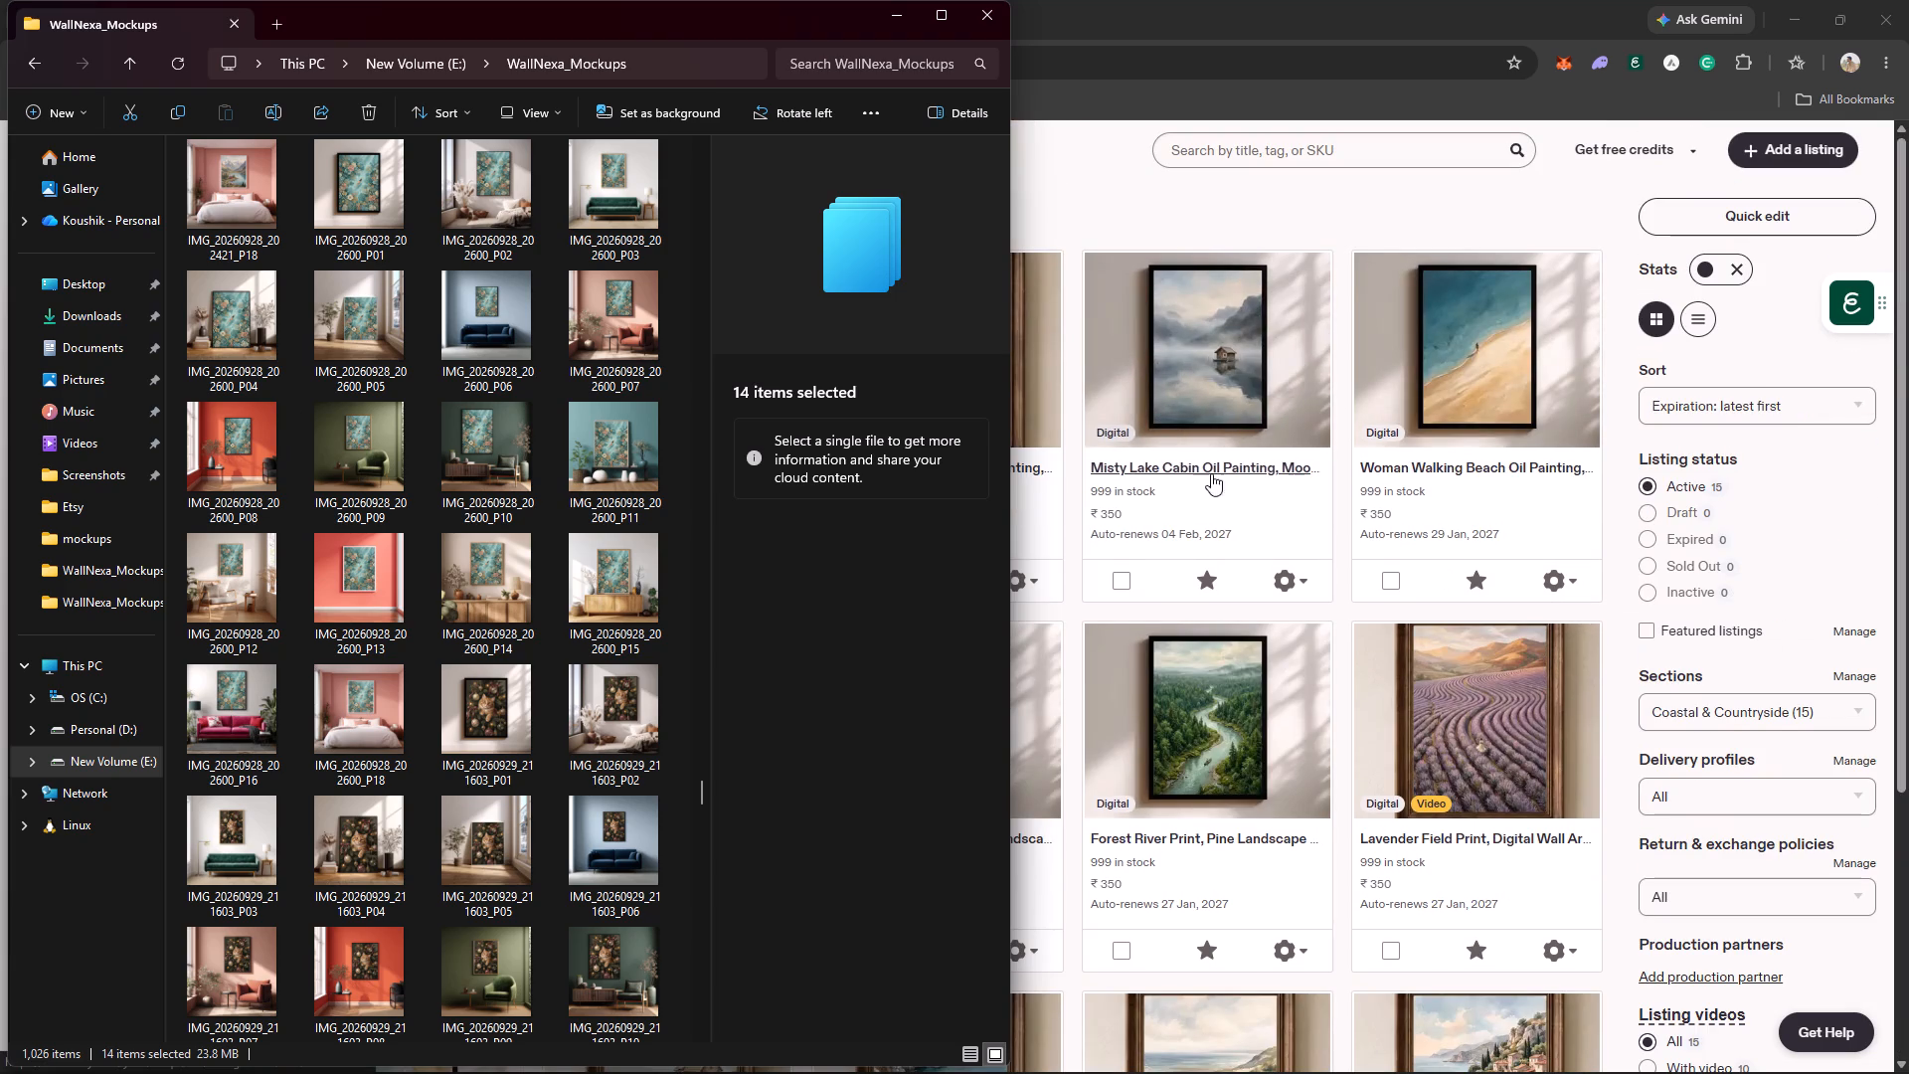
left_click(1079, 195)
left_click(975, 464)
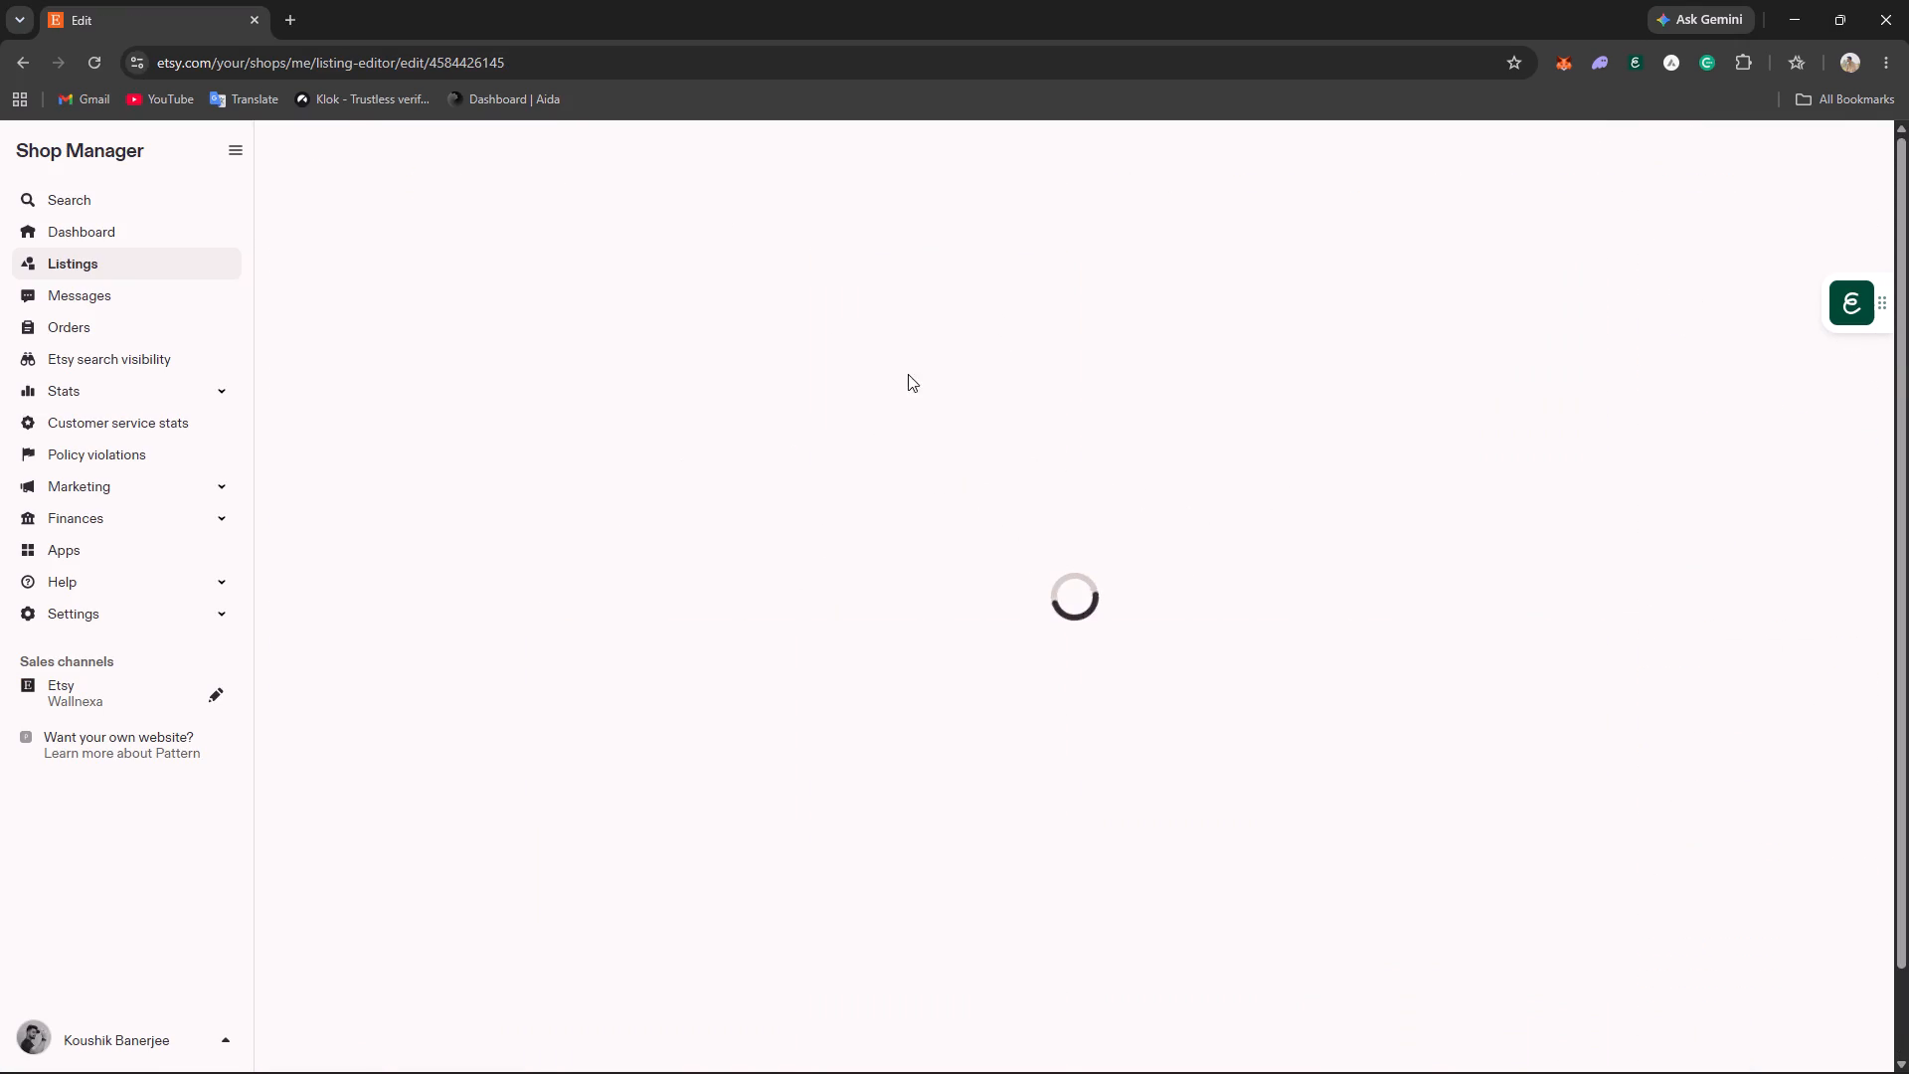
left_click(1699, 56)
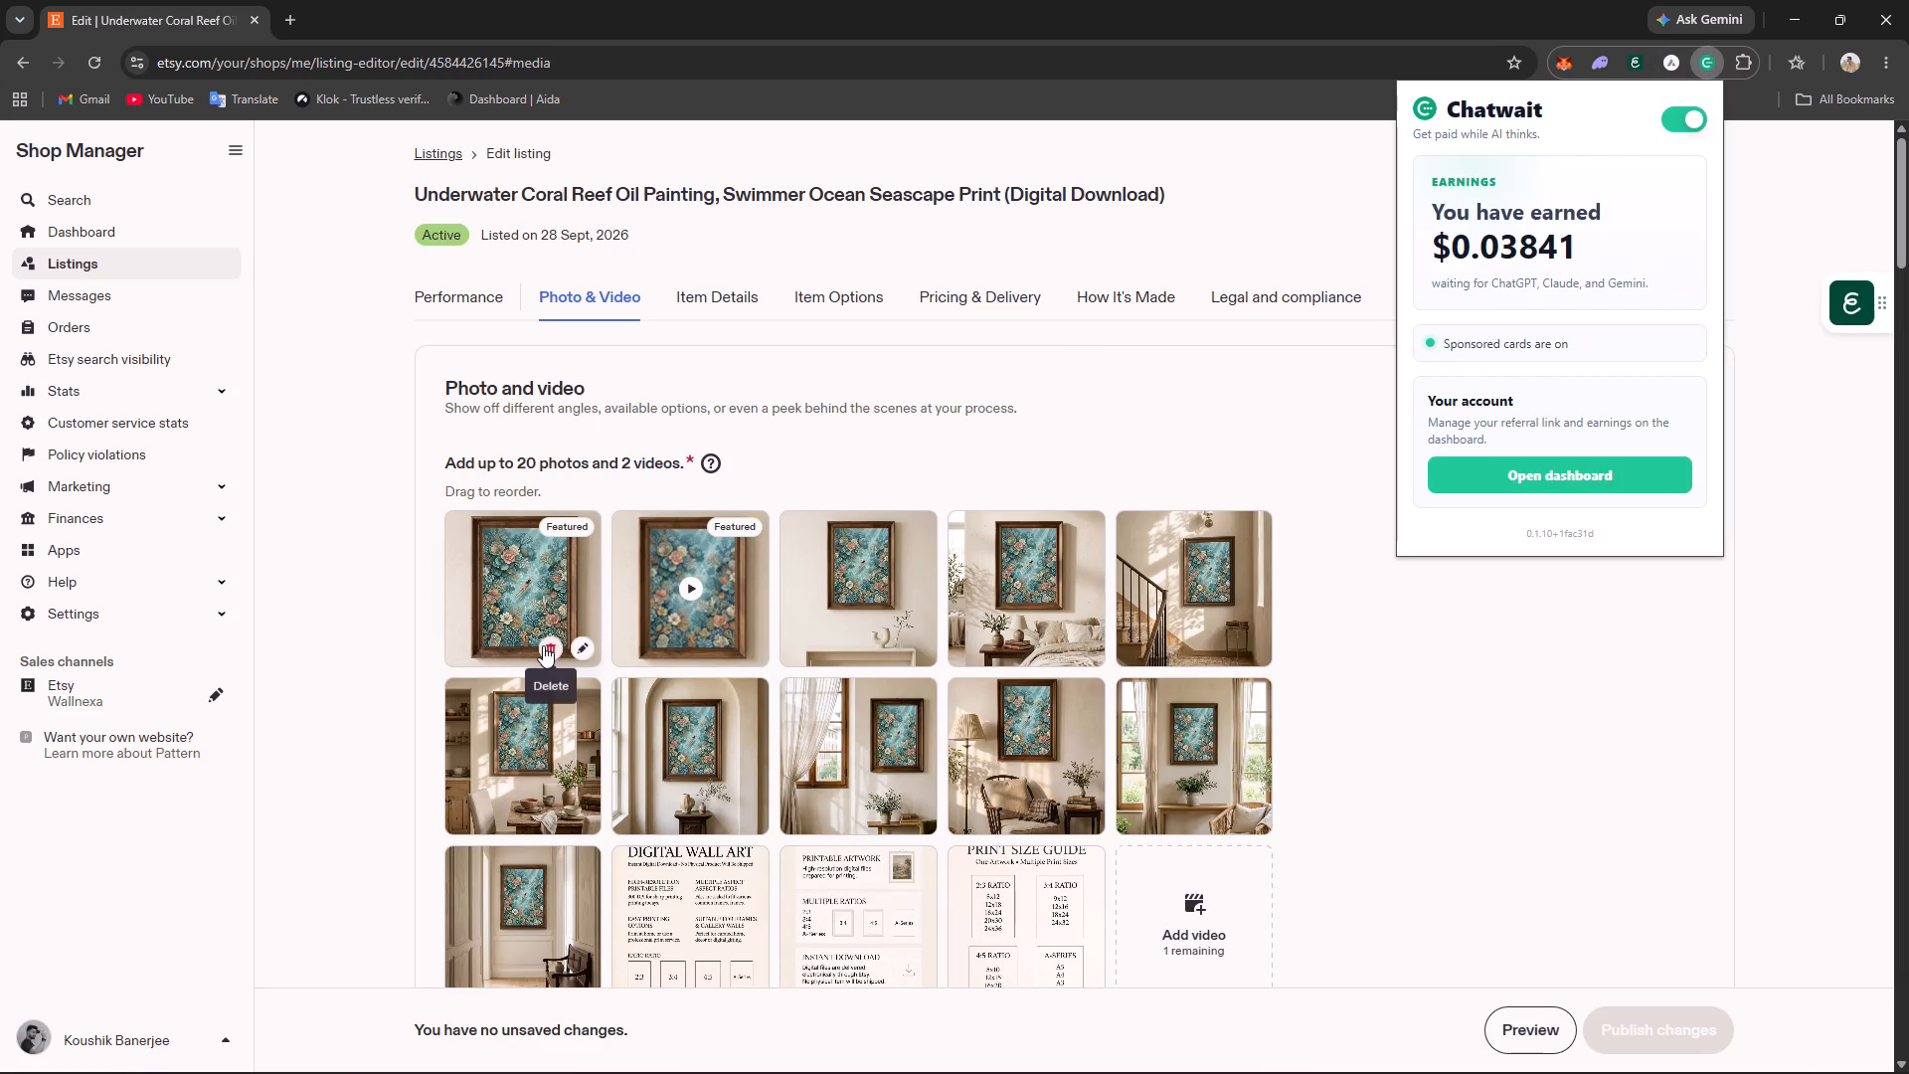
Delete the ten old framed-artwork photos and the video from the Underwater Coral Reef listing, keeping the three information images.
left_click(543, 645)
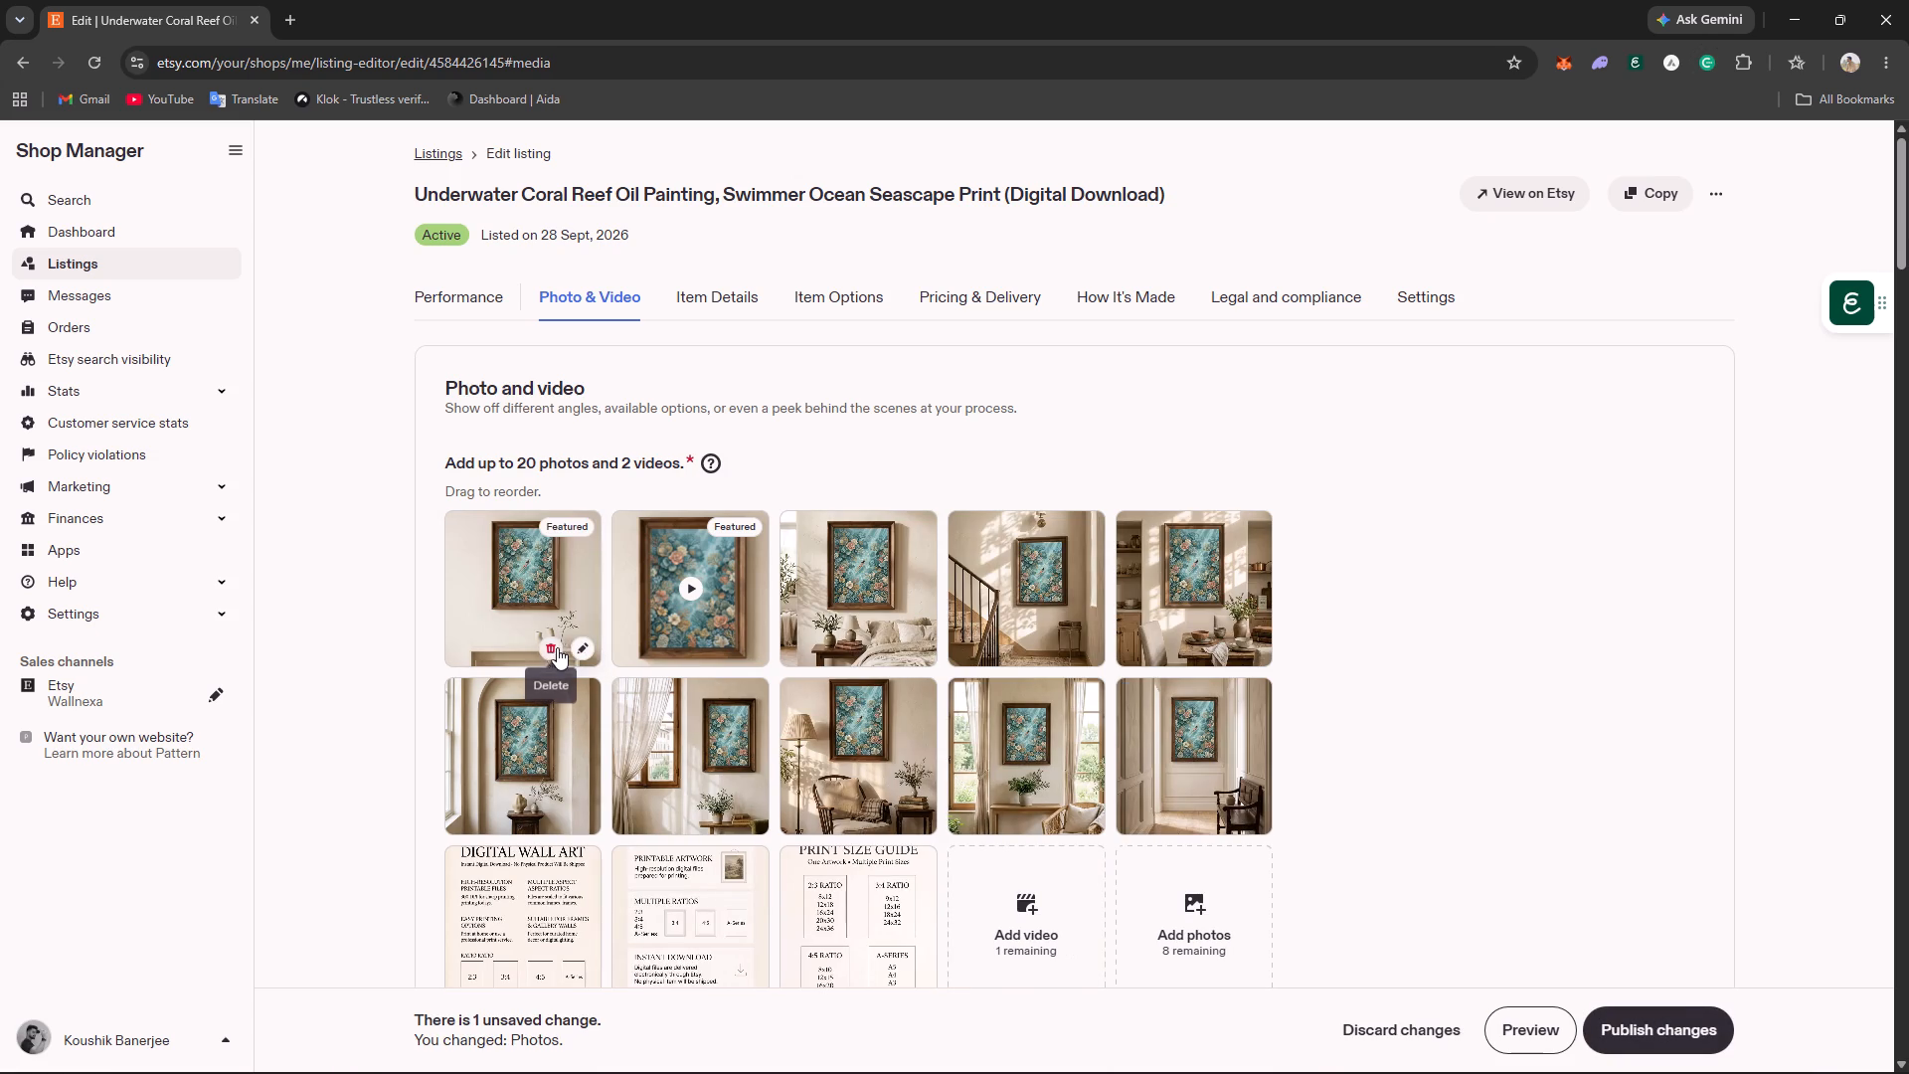
left_click(550, 648)
left_click(549, 649)
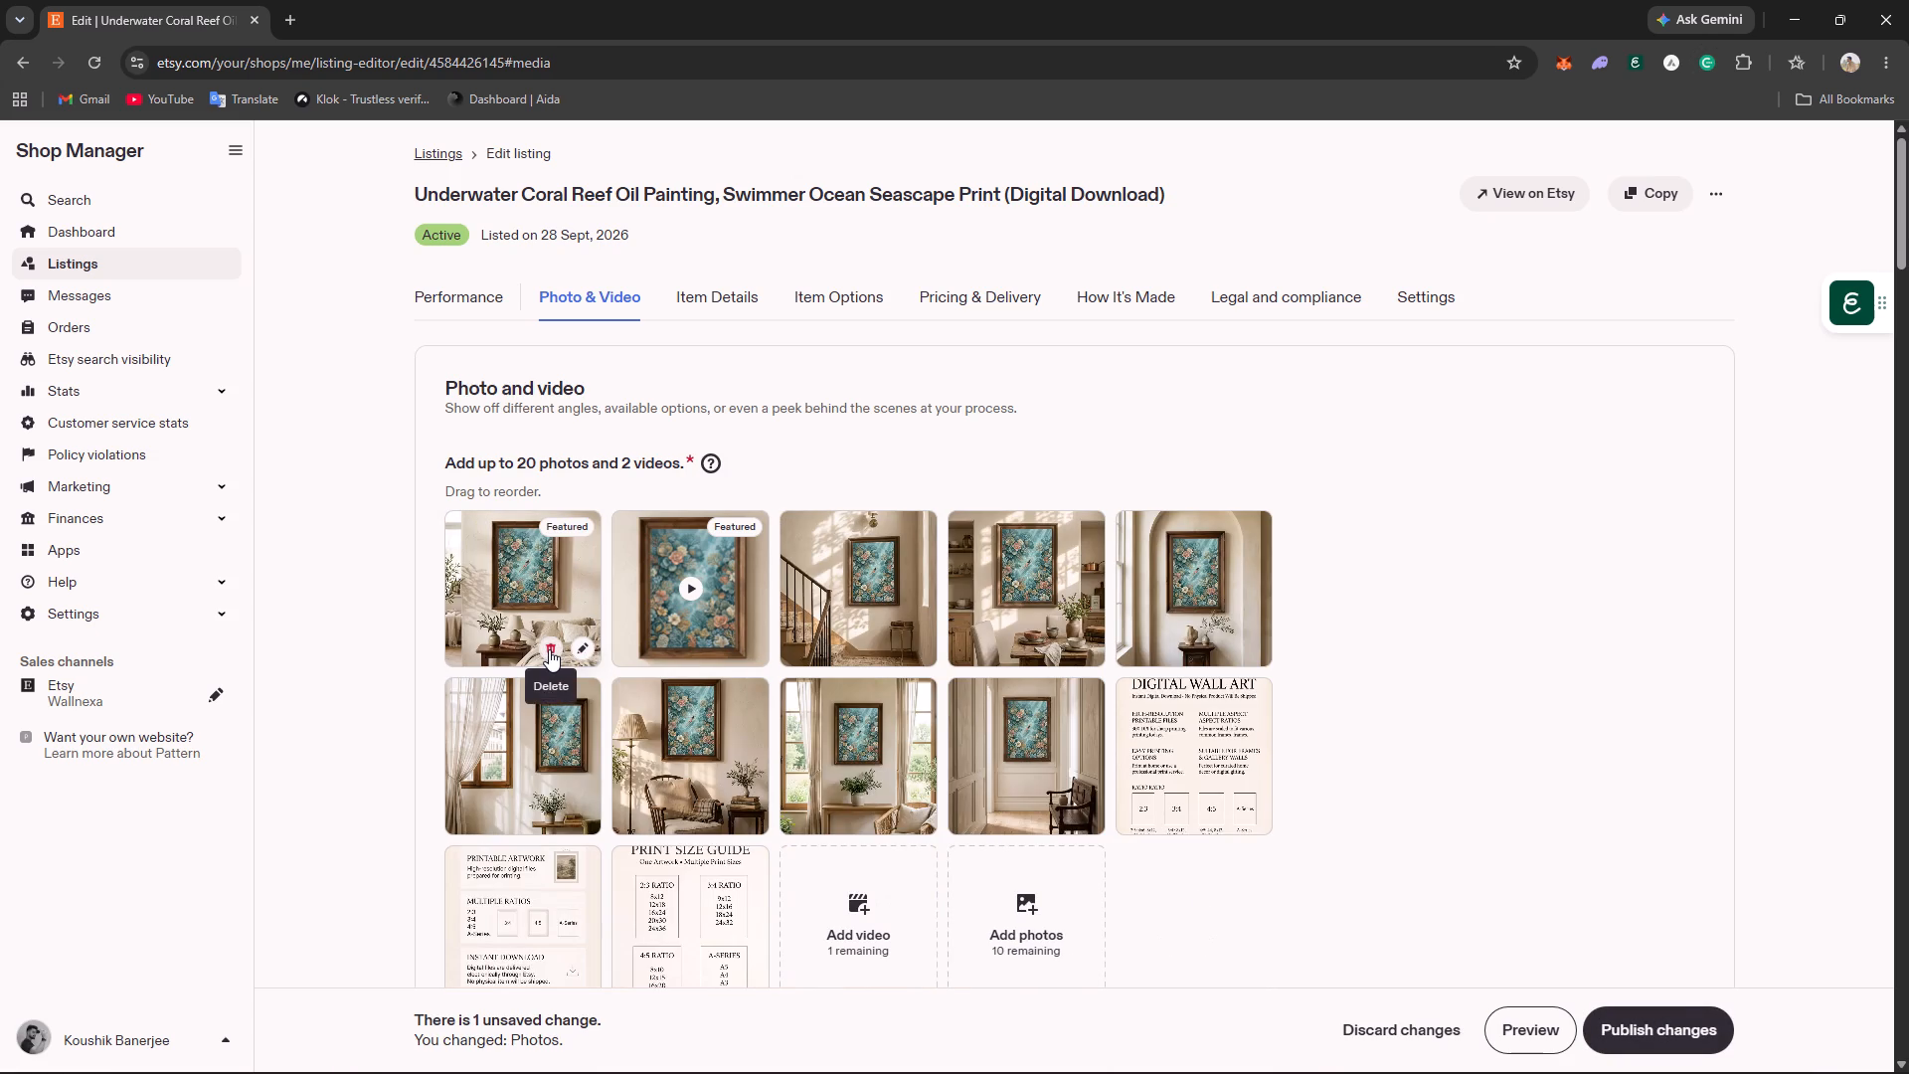
left_click(549, 649)
left_click(549, 649)
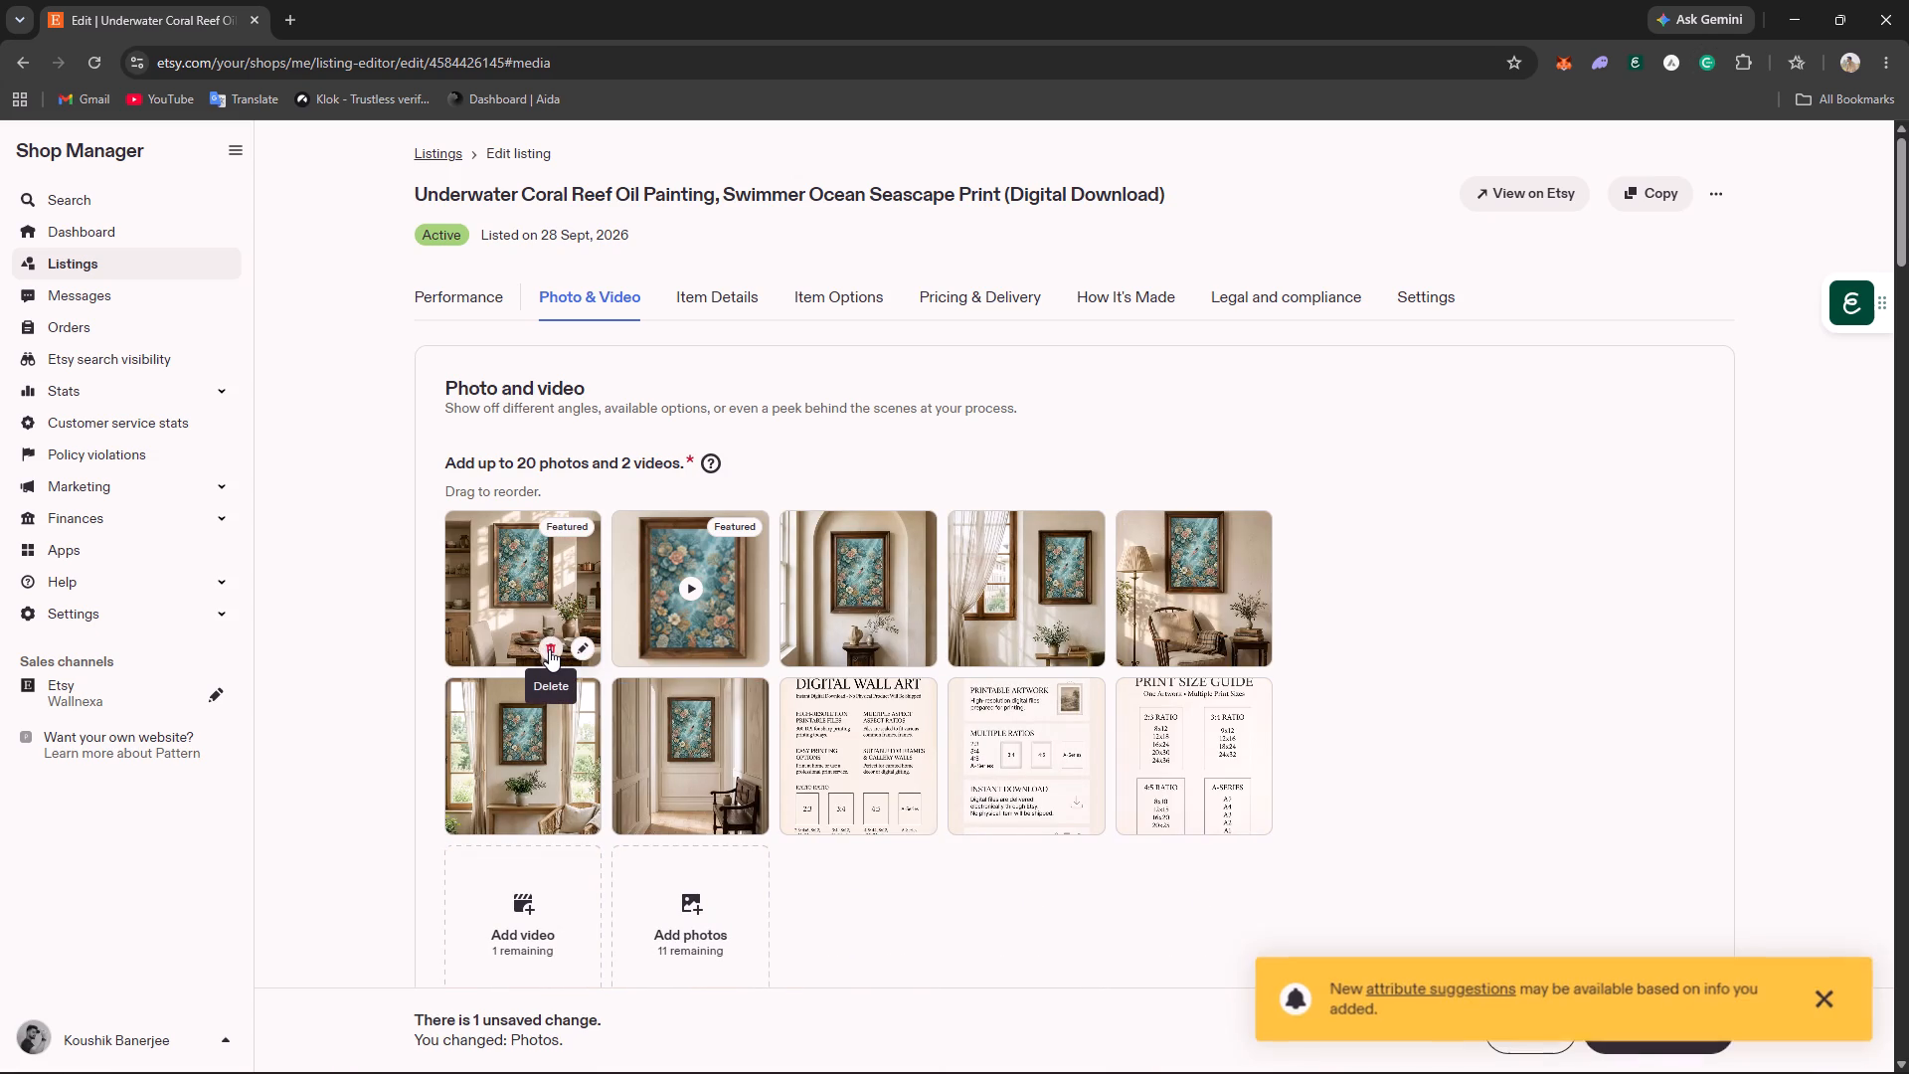
left_click(549, 649)
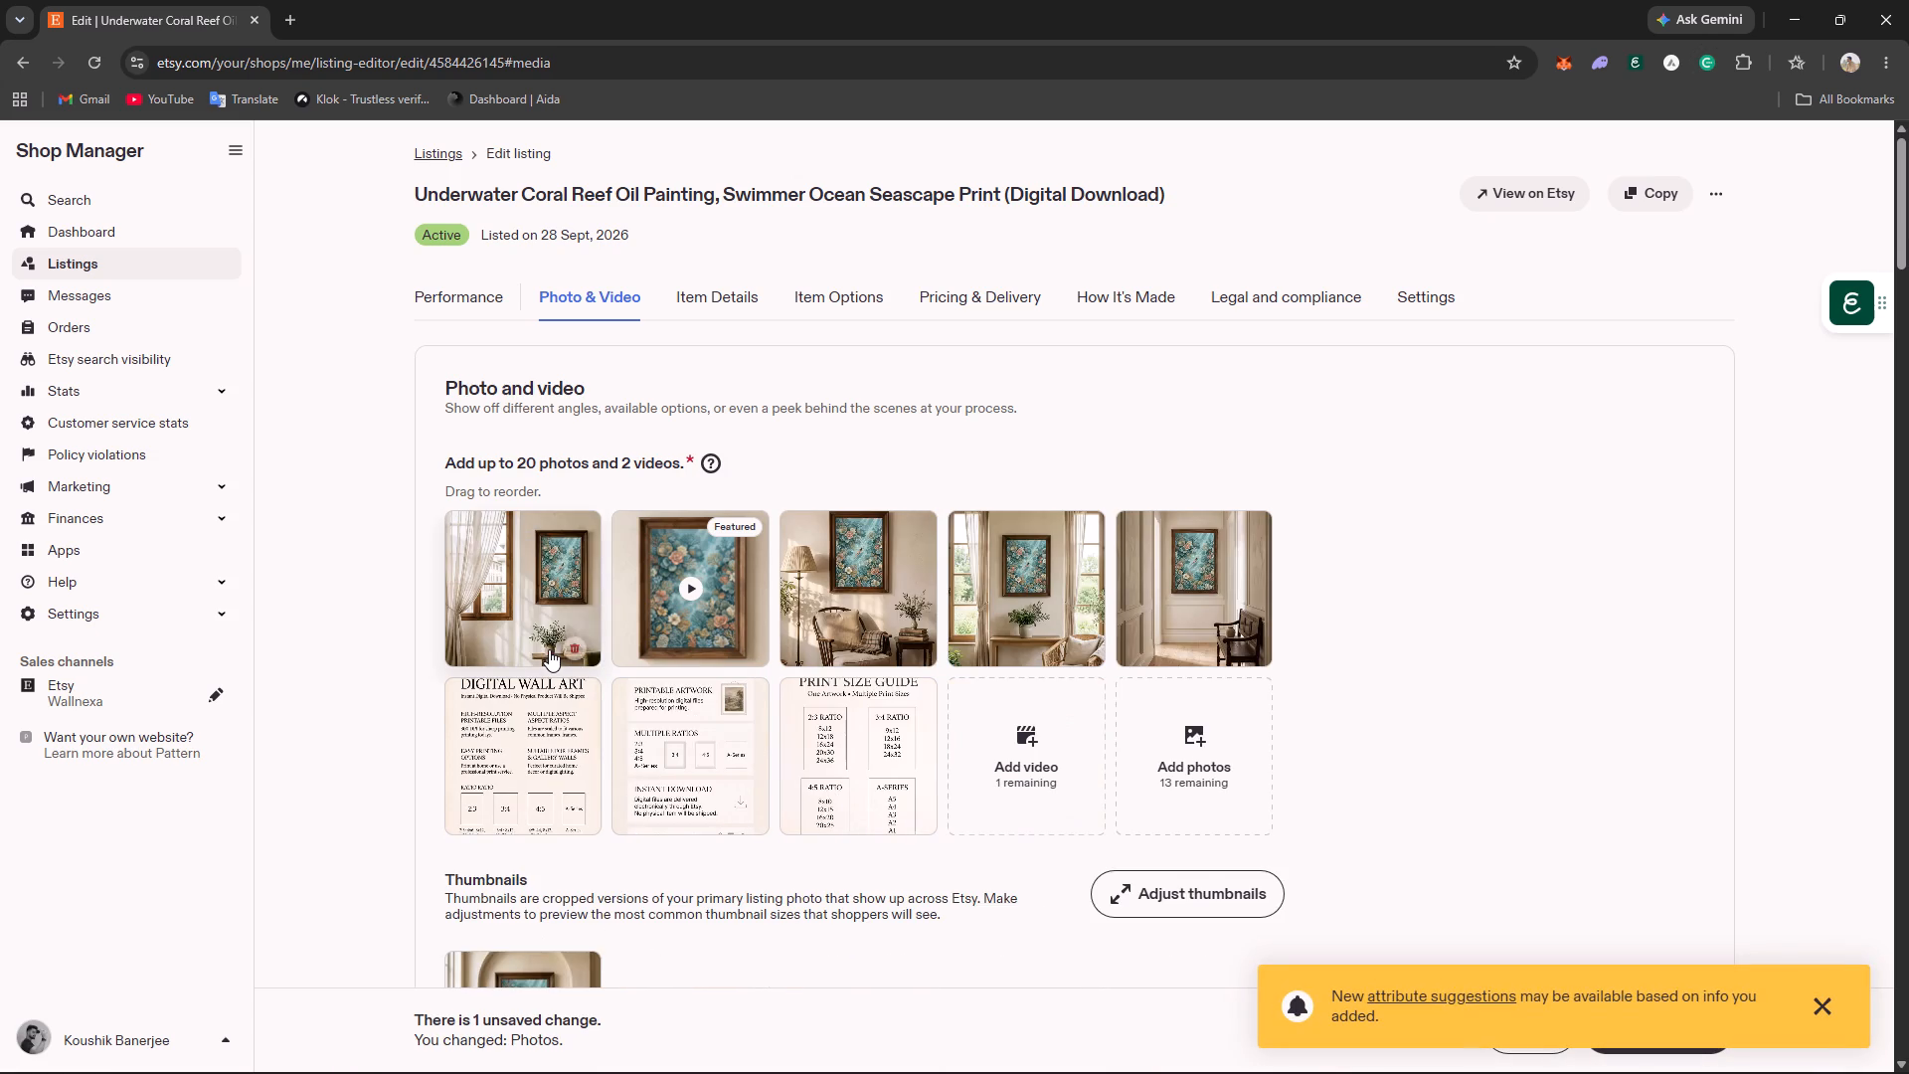
left_click(549, 649)
left_click(549, 649)
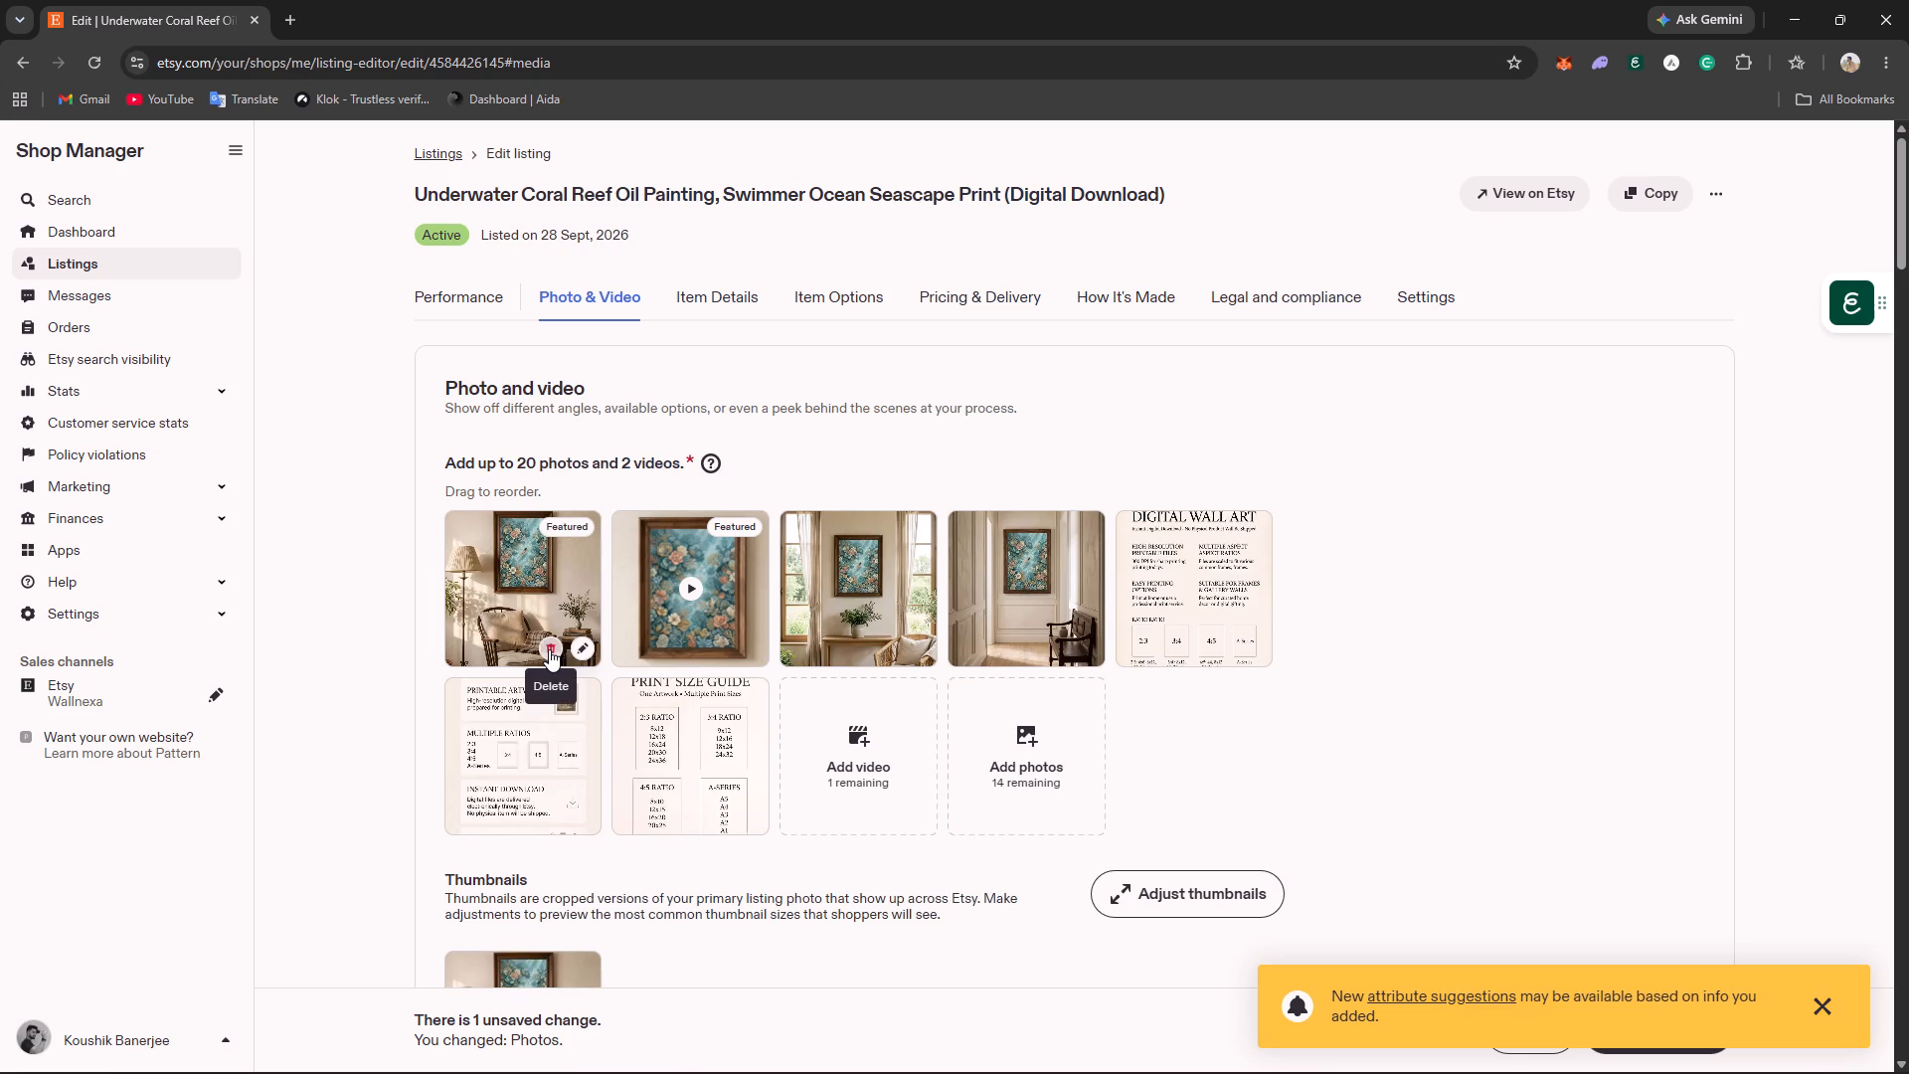
left_click(549, 649)
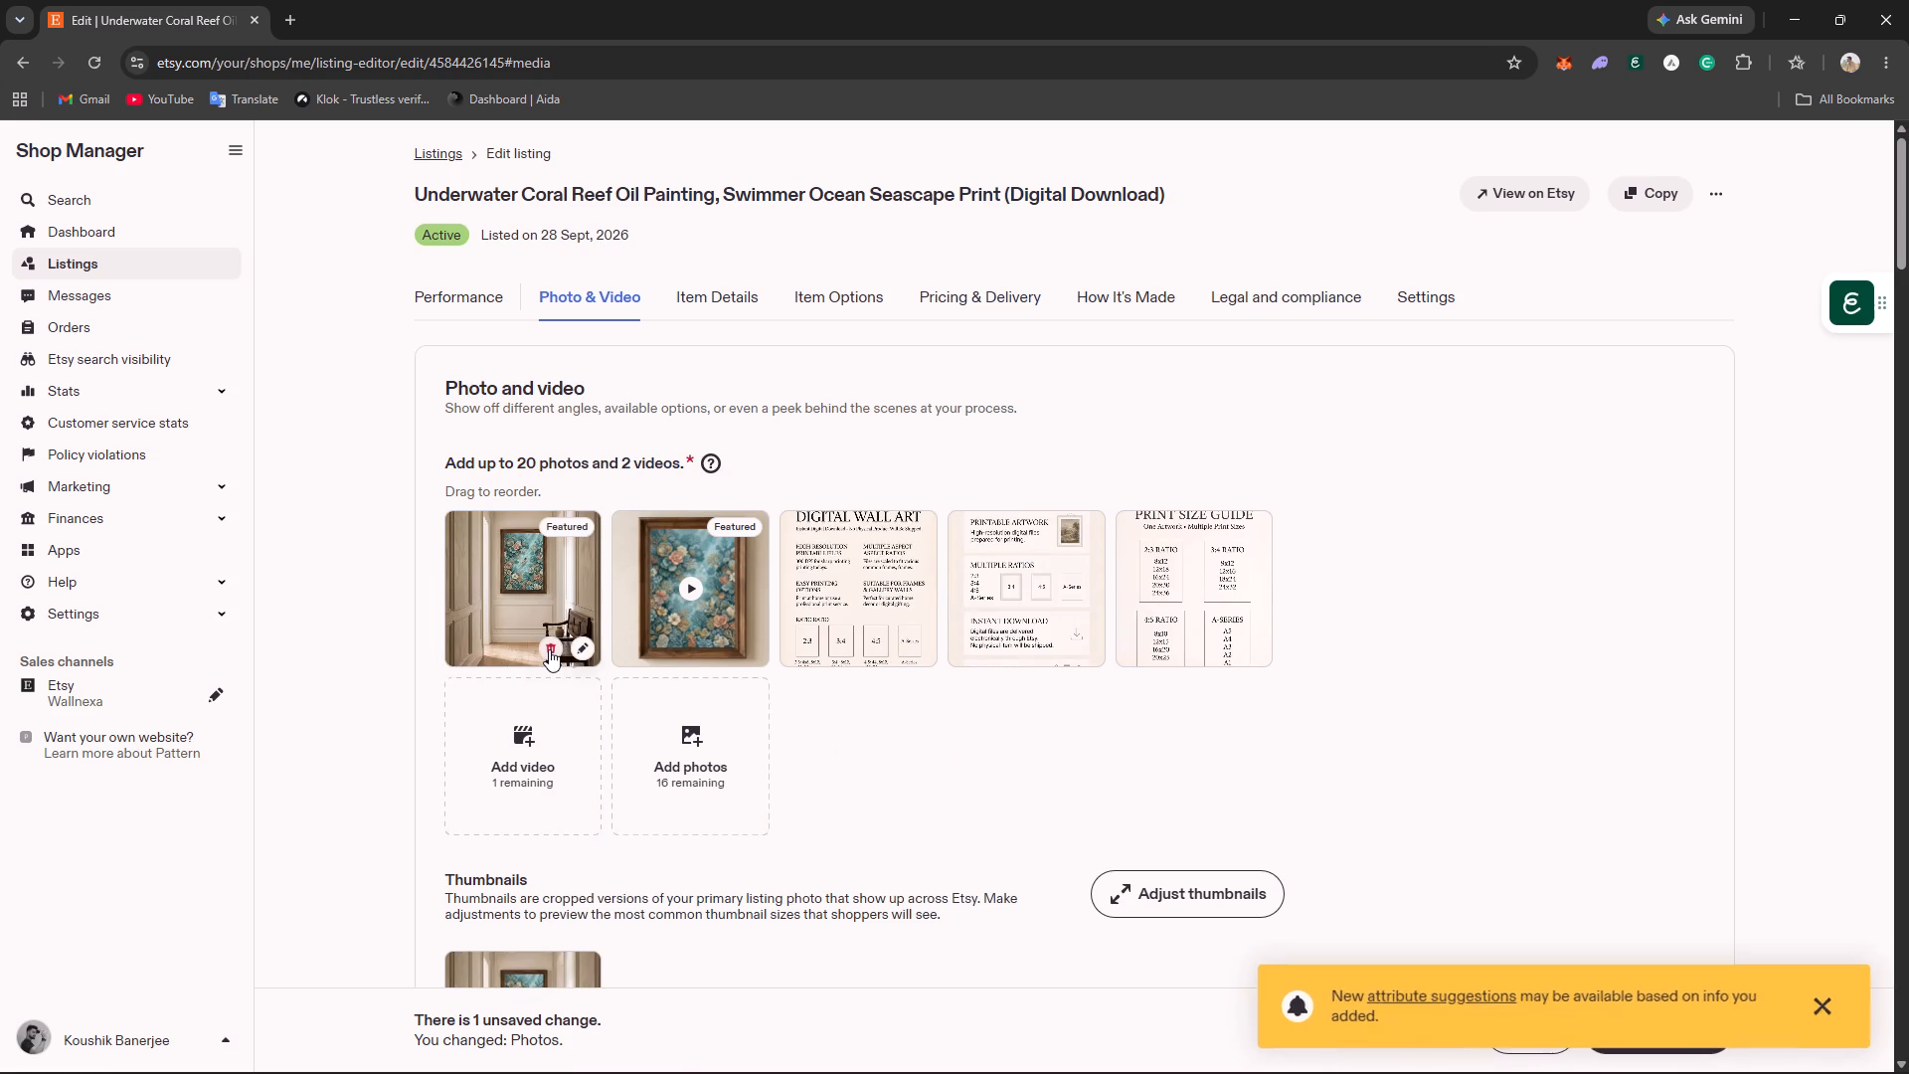
left_click(549, 649)
left_click(711, 647)
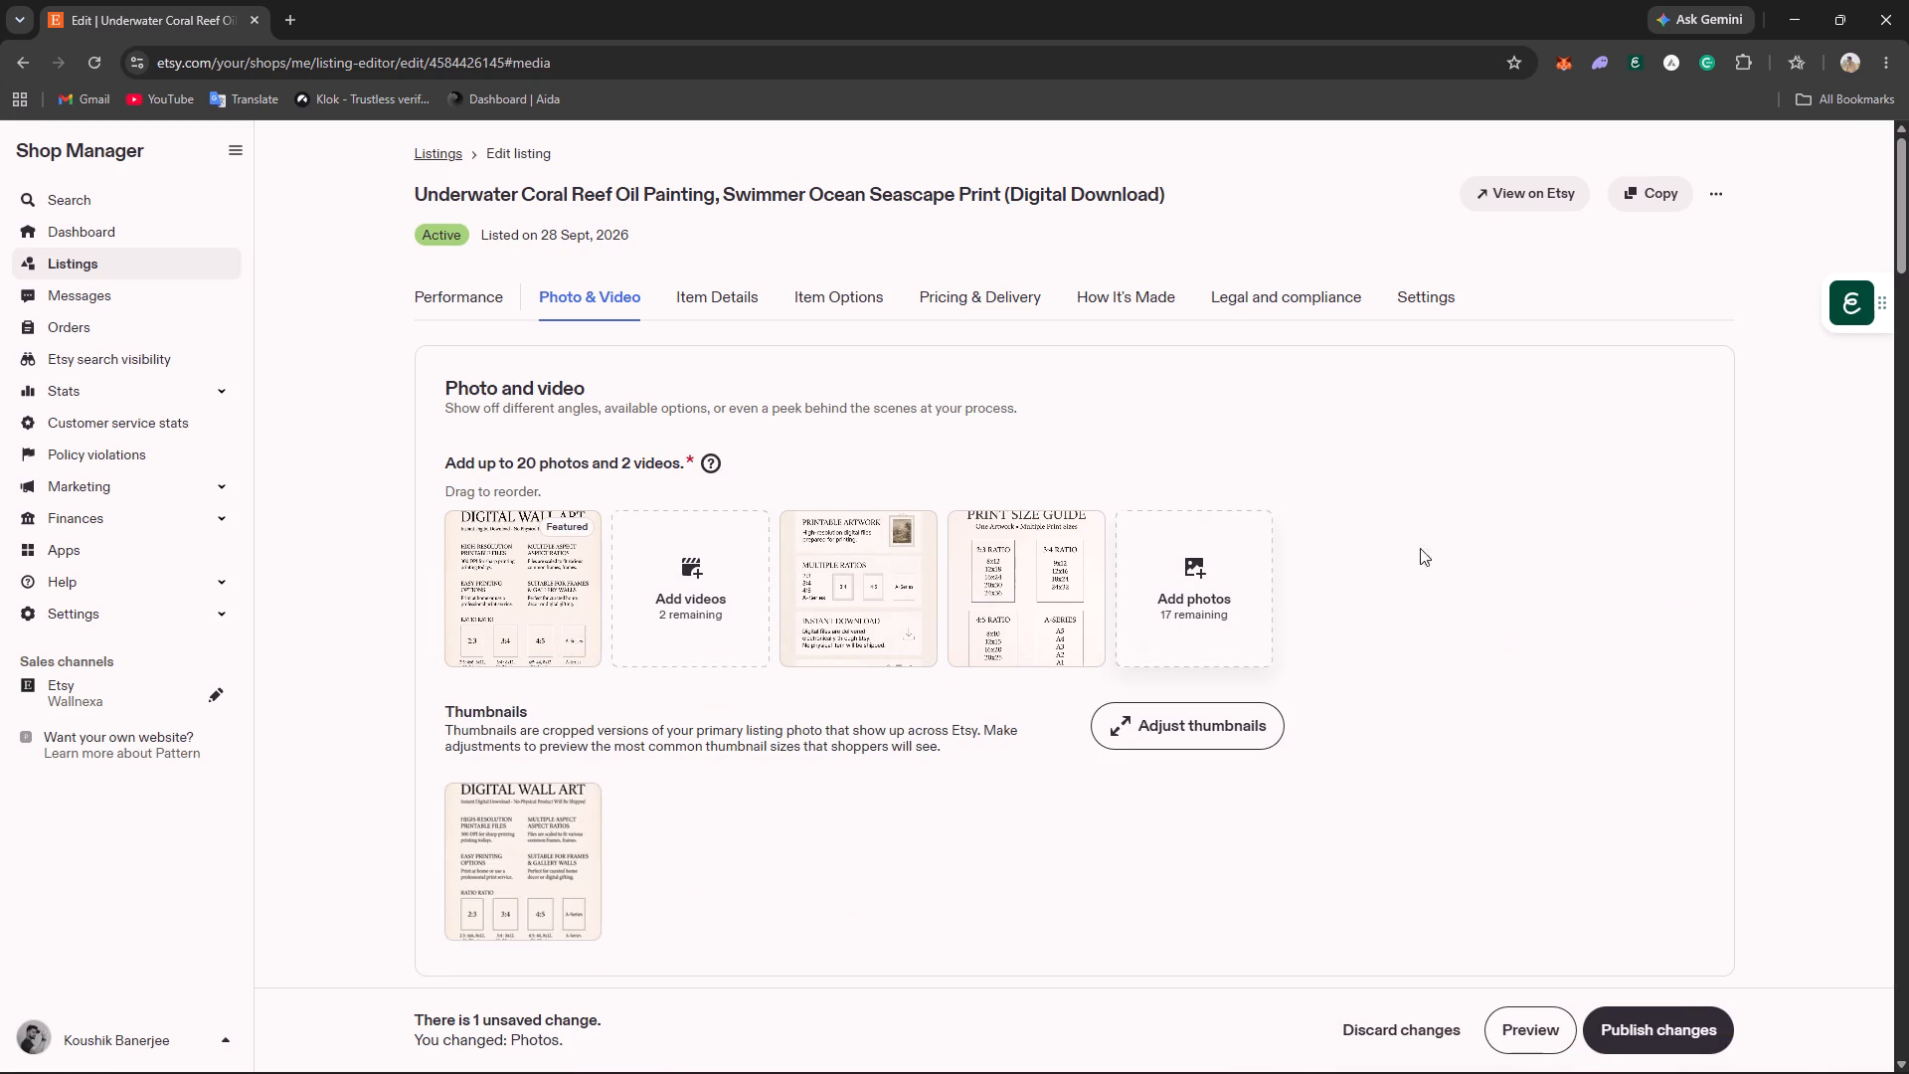
Find the coral reef mockups in the WallNexa_Mockups folder and view IMG_20260928_202600_P01 at full size.
left_click(991, 1048)
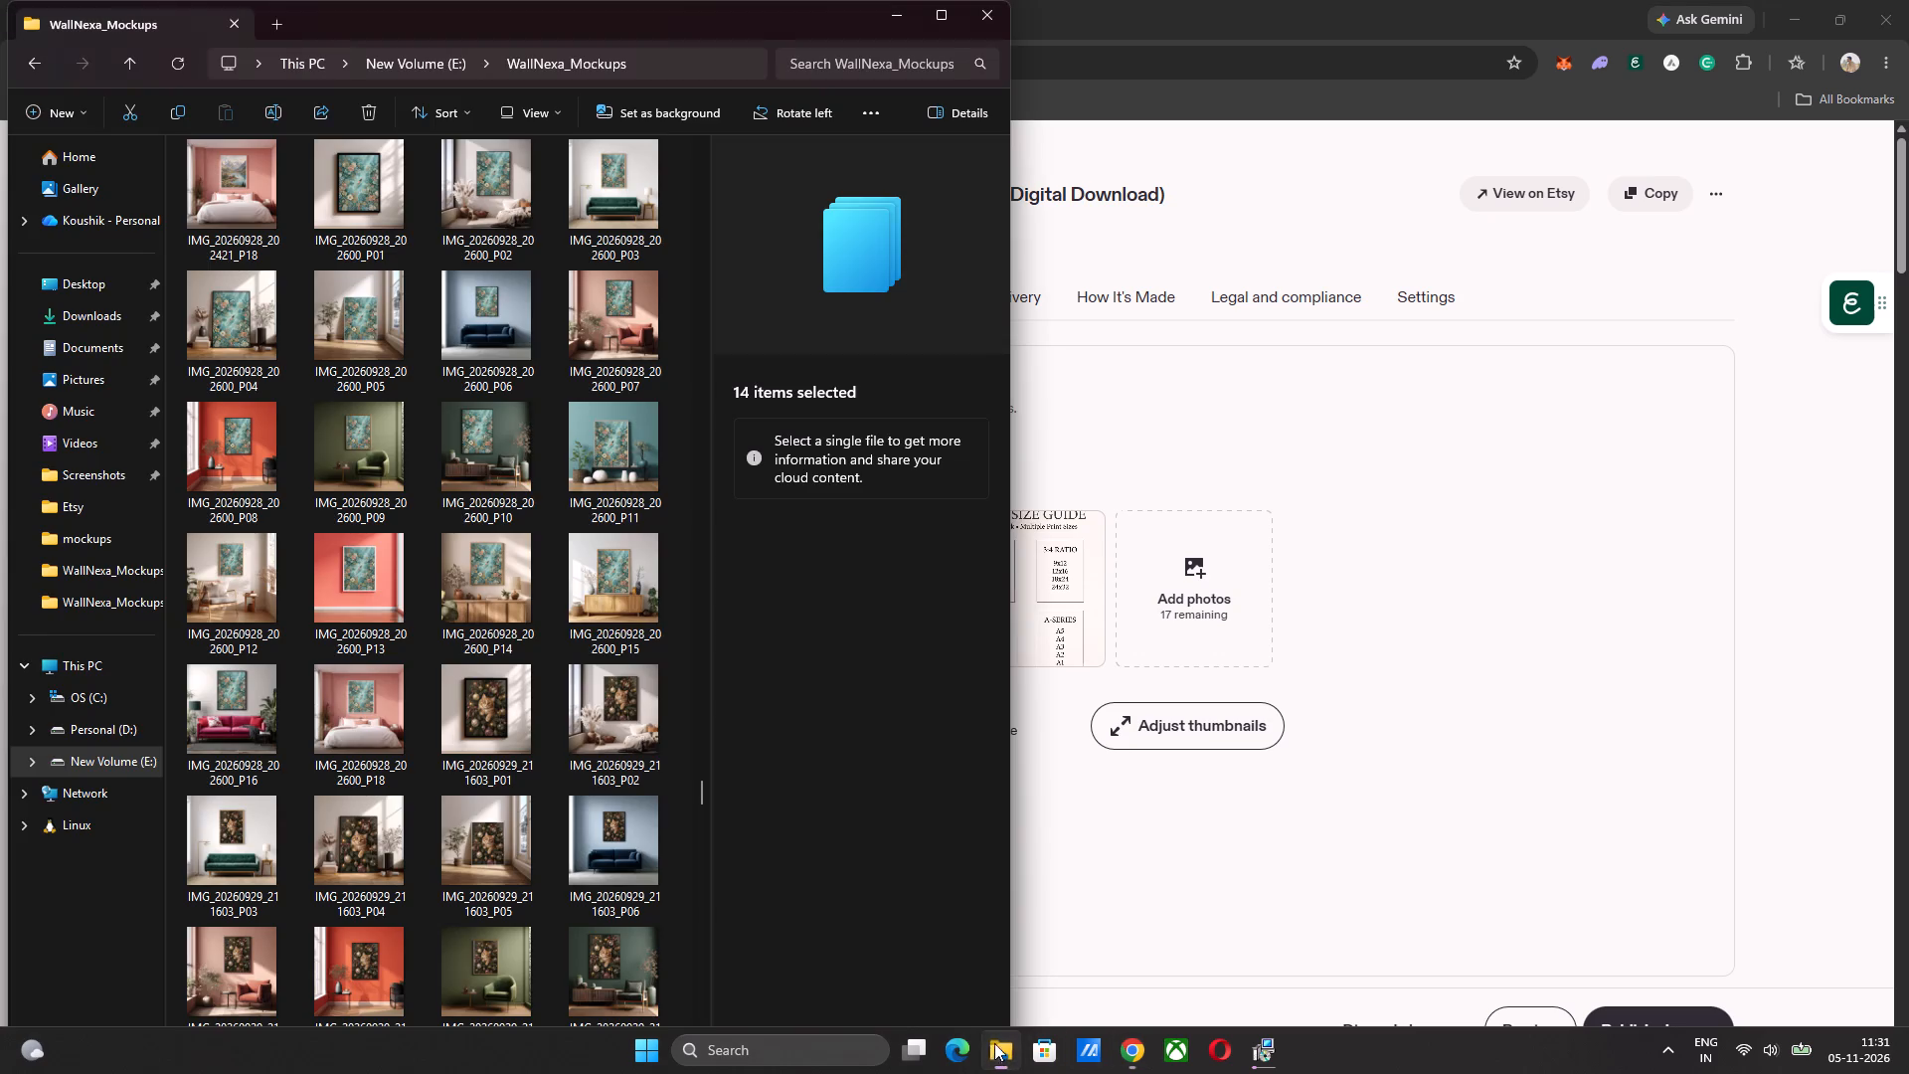
scroll(468, 270, "up", 1)
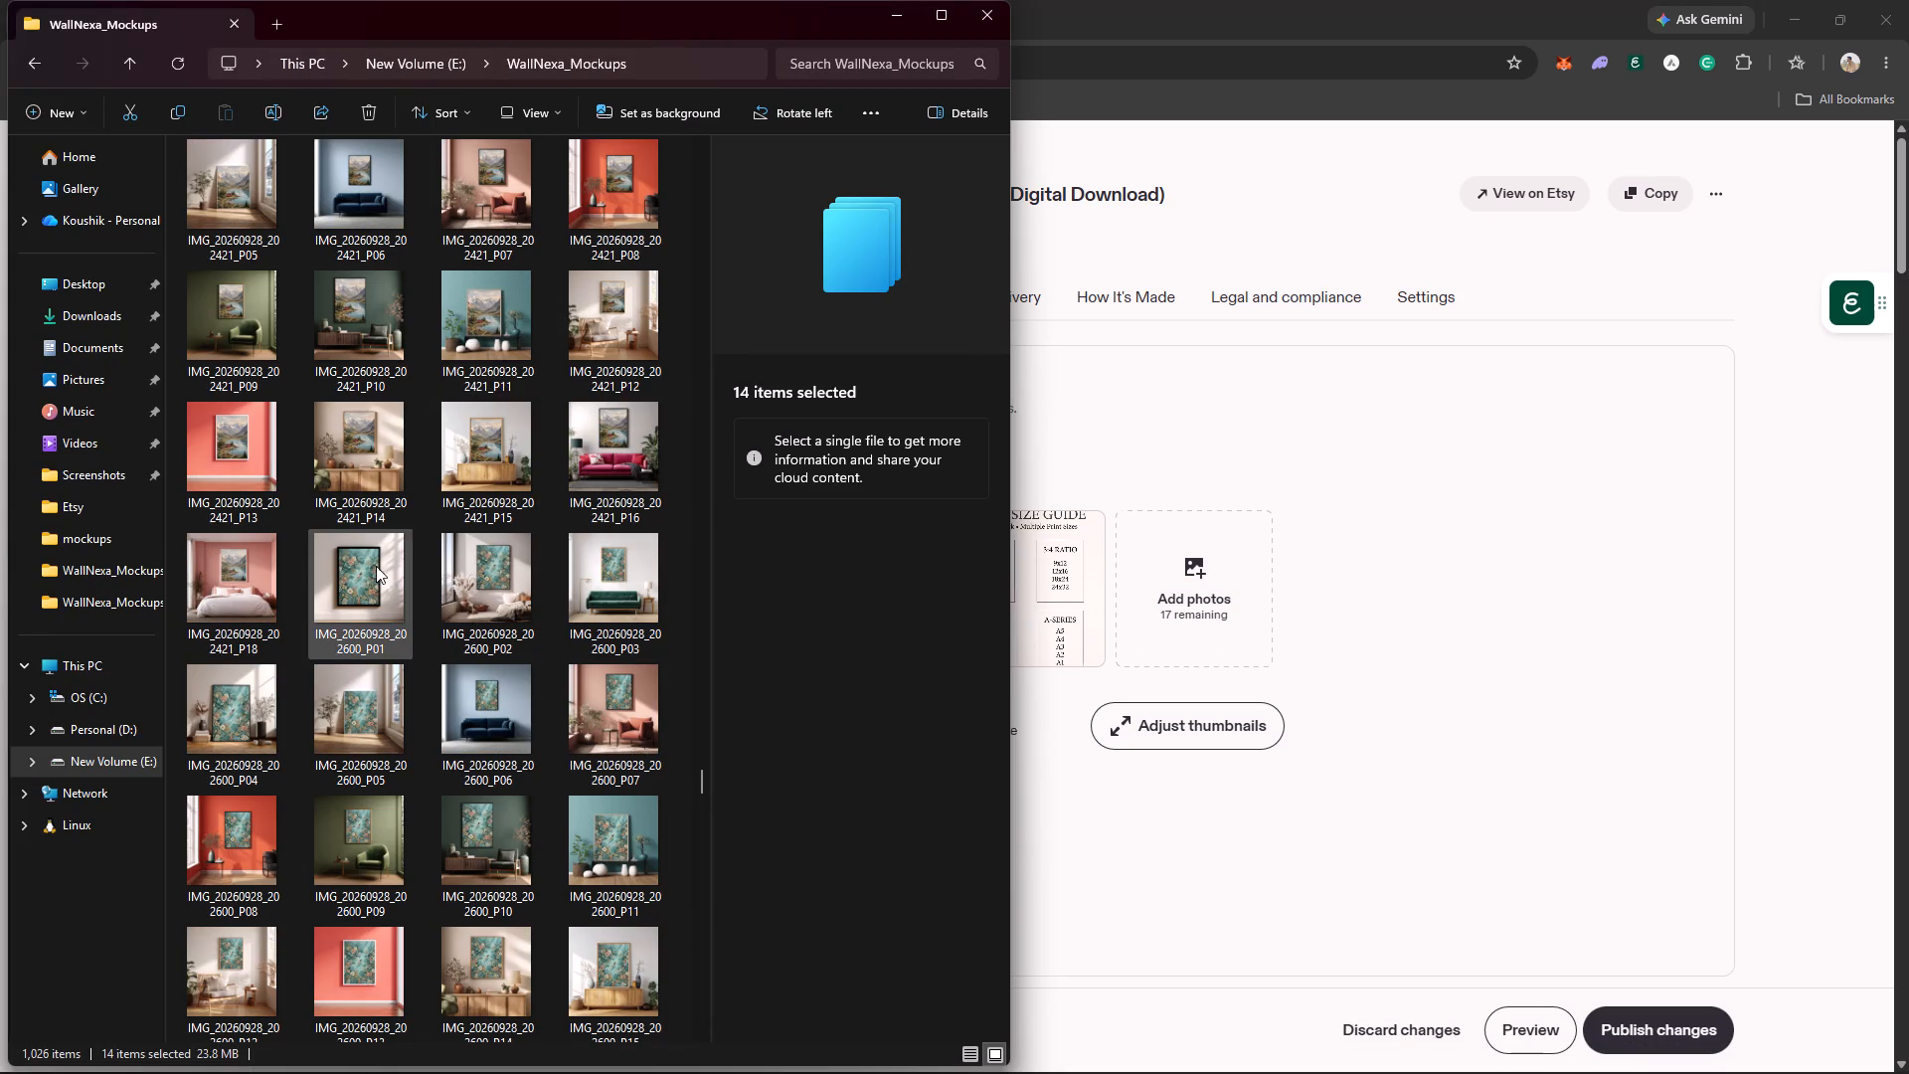
double_click(377, 587)
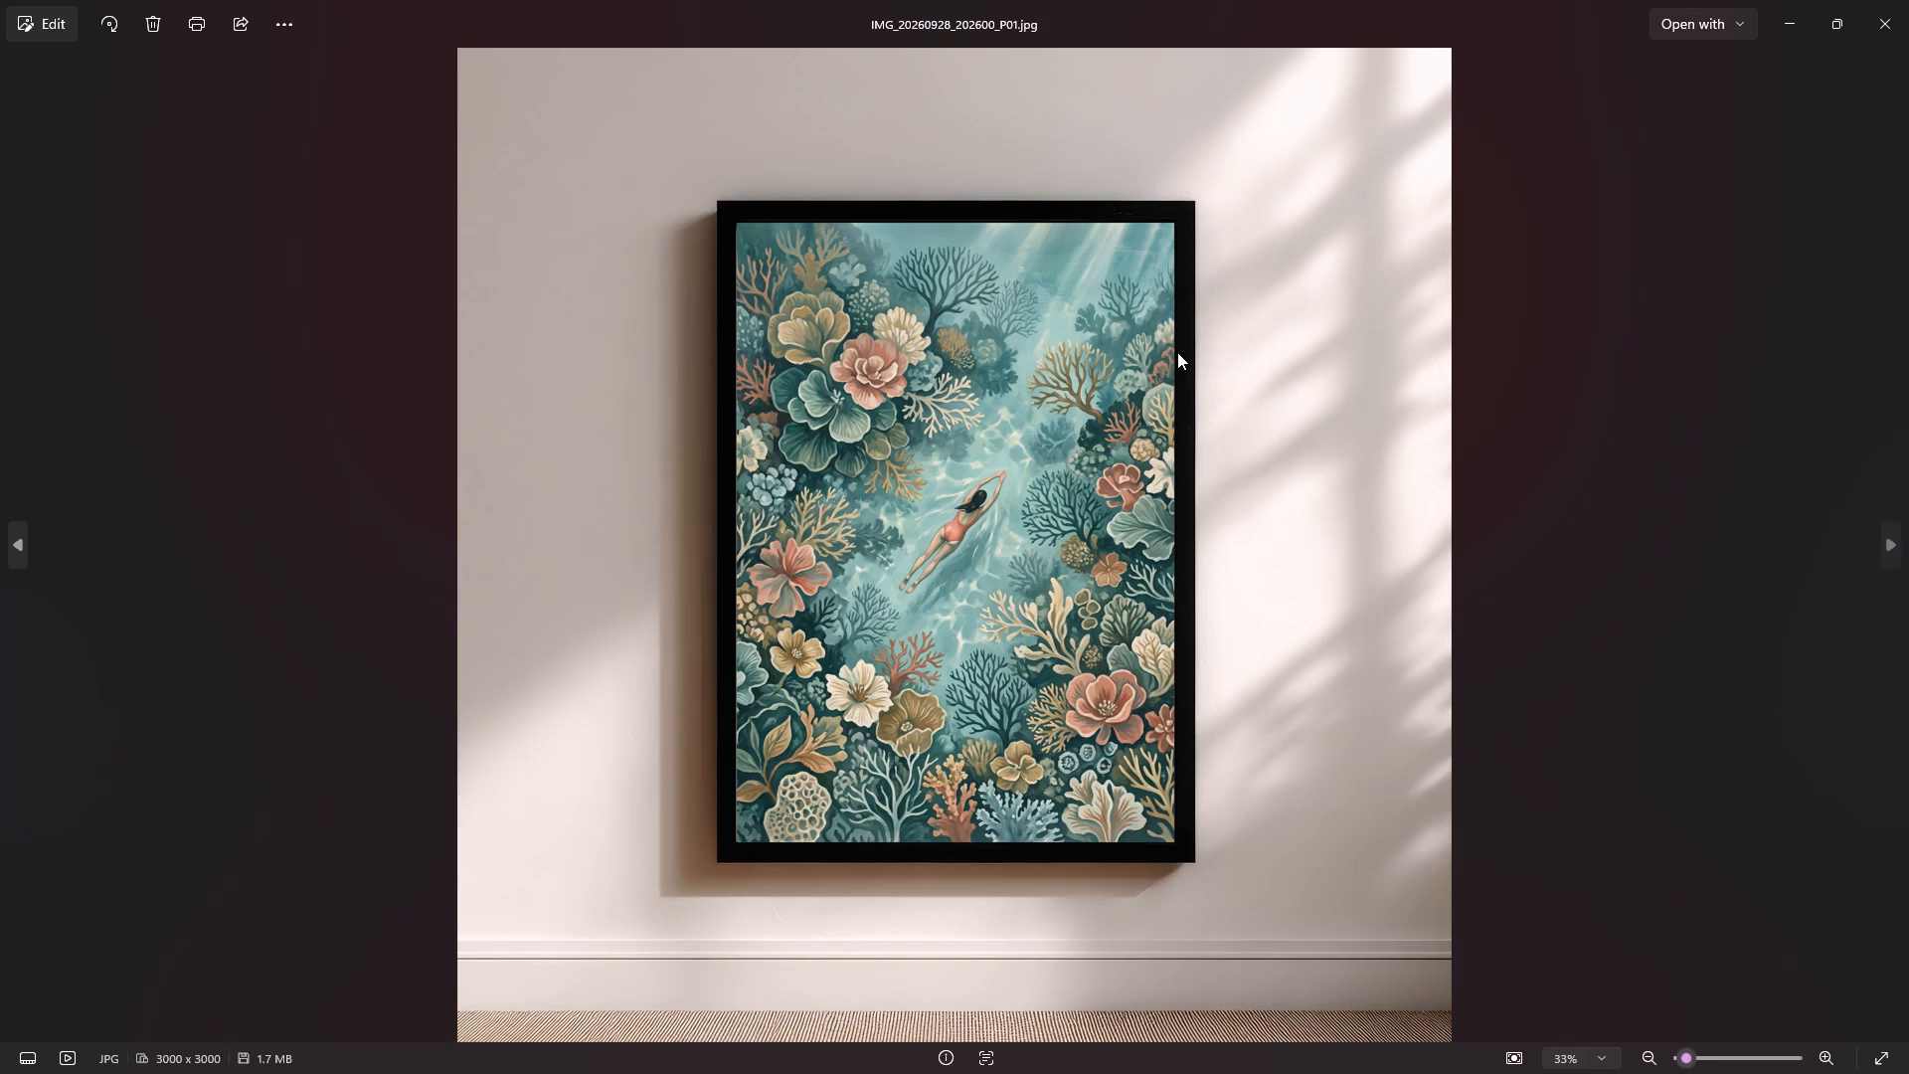
Look through the coral reef mockups from IMG_20260928_202600_P01 to P16 at full size to judge which to keep.
key("Right")
key("Right")
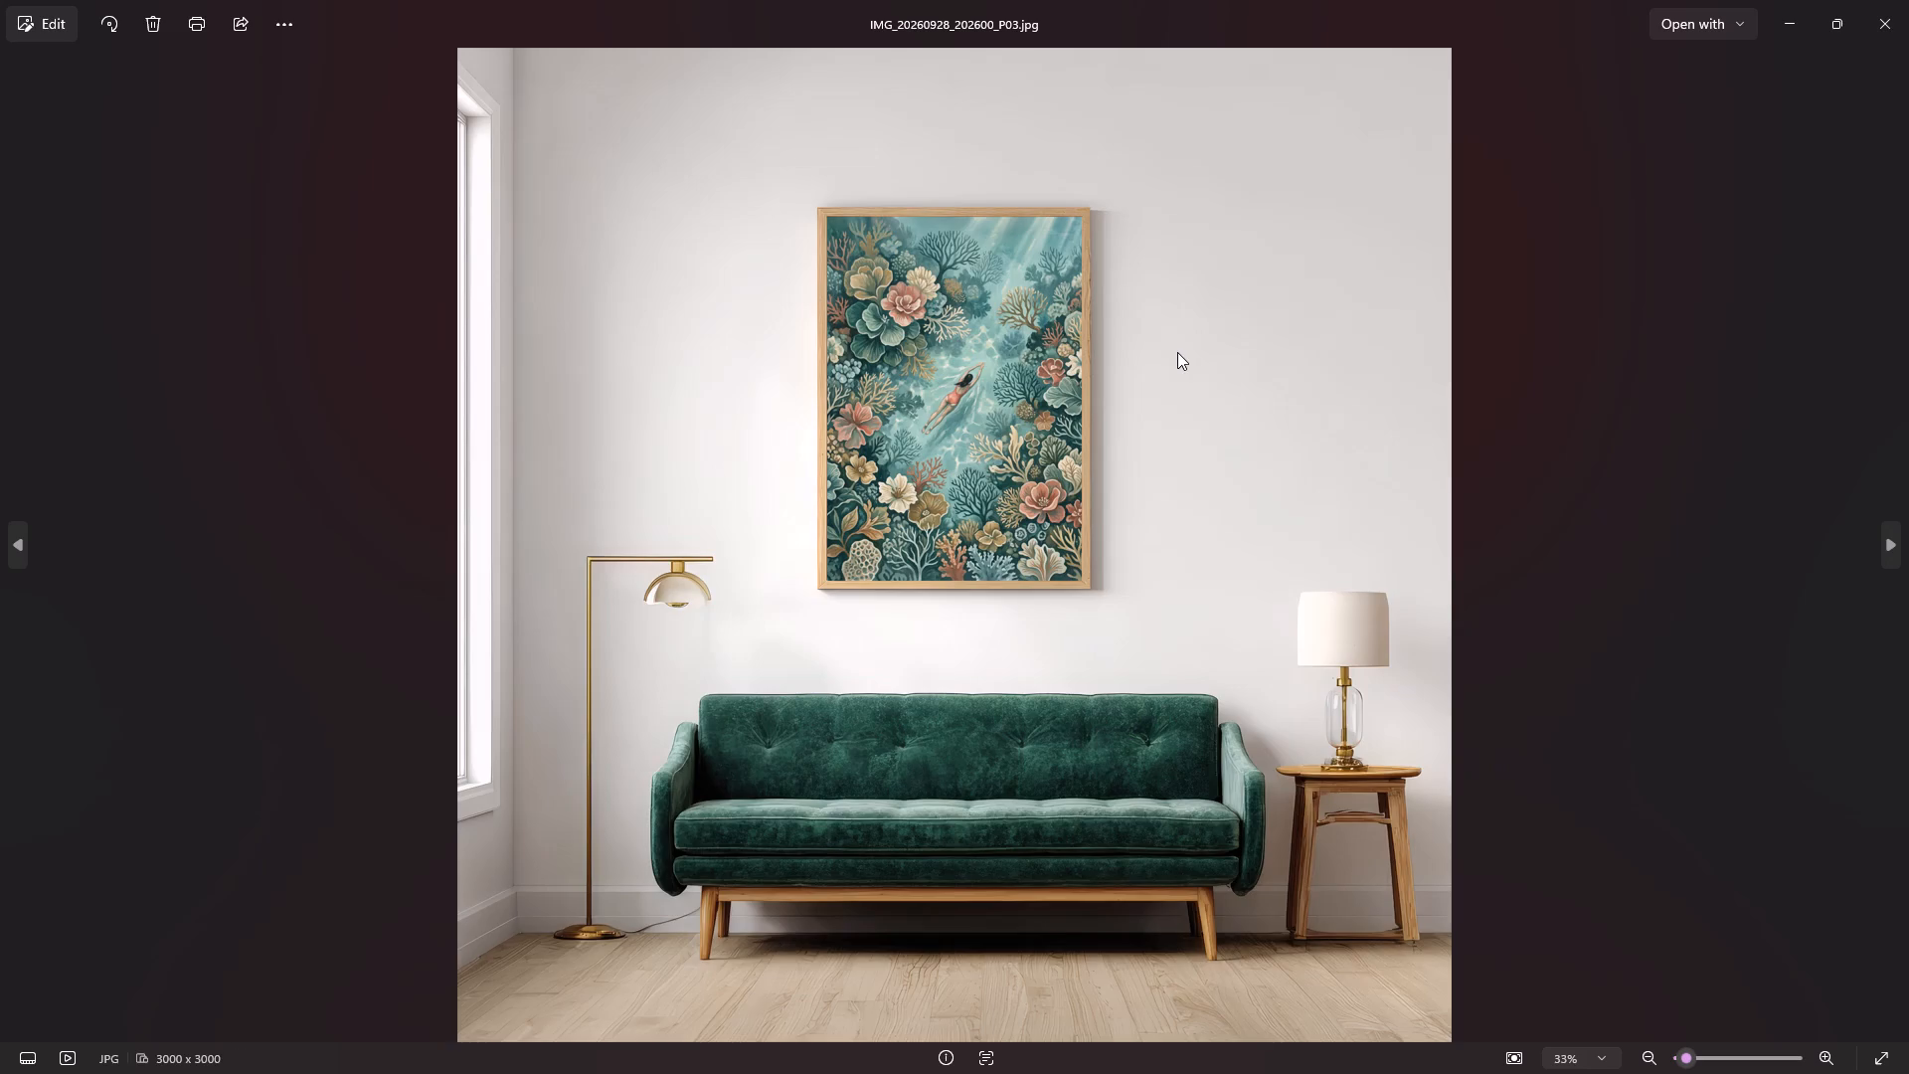
key("Right")
key("Right")
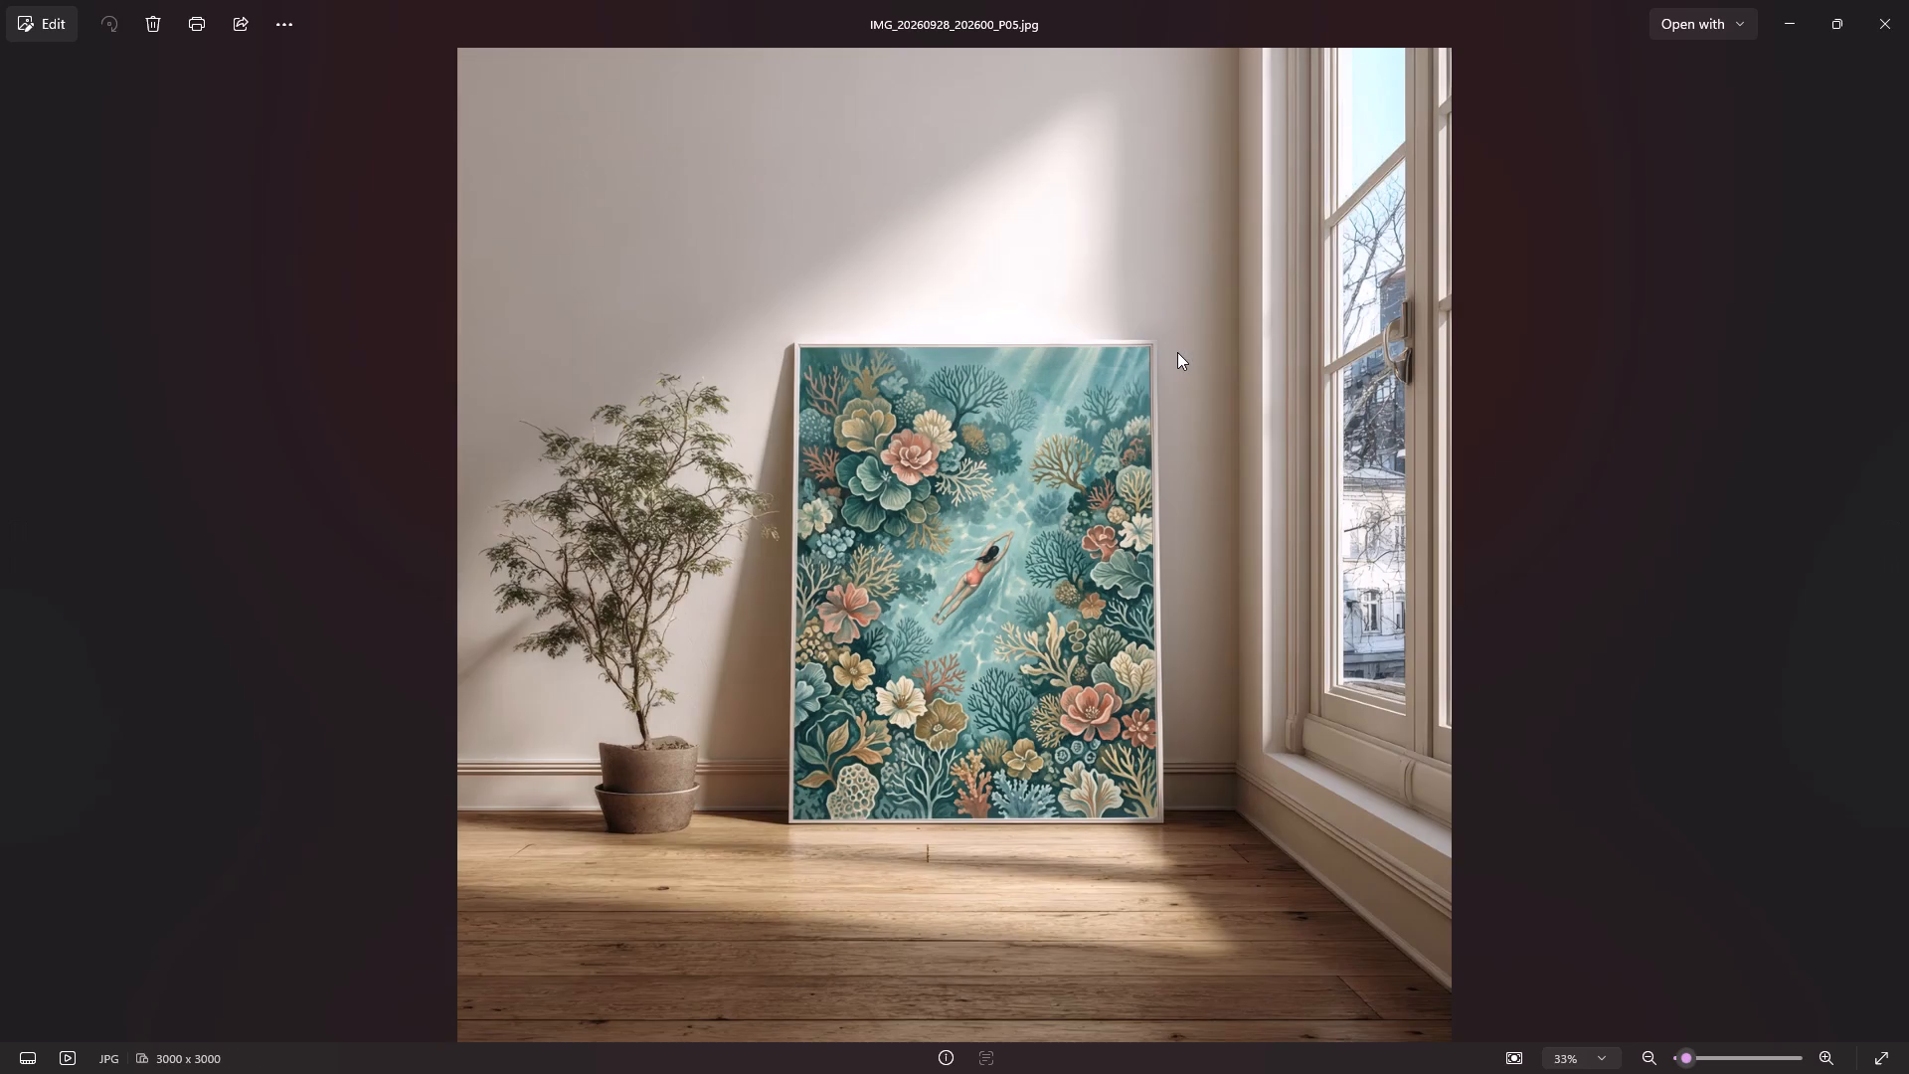
key("Right")
key("Right")
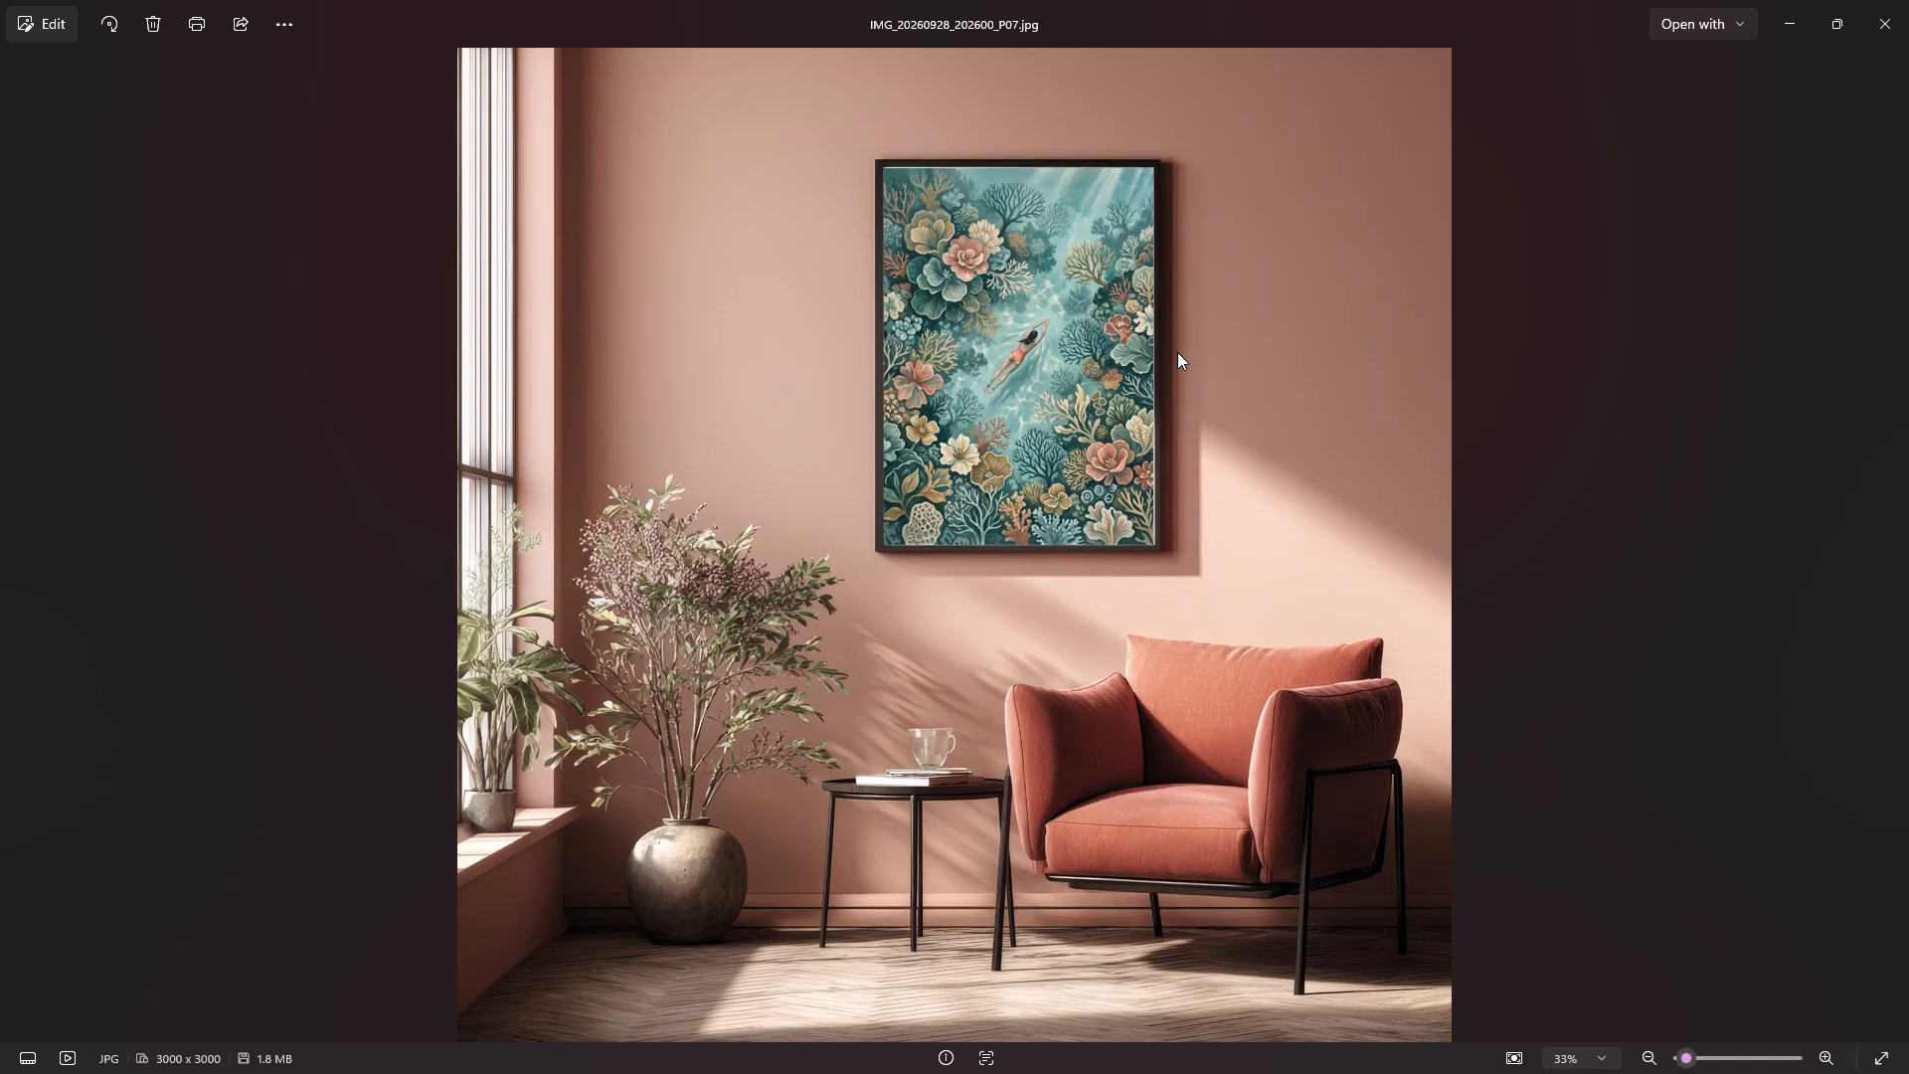
key("Right")
key("Right")
key("Right")
key("Right")
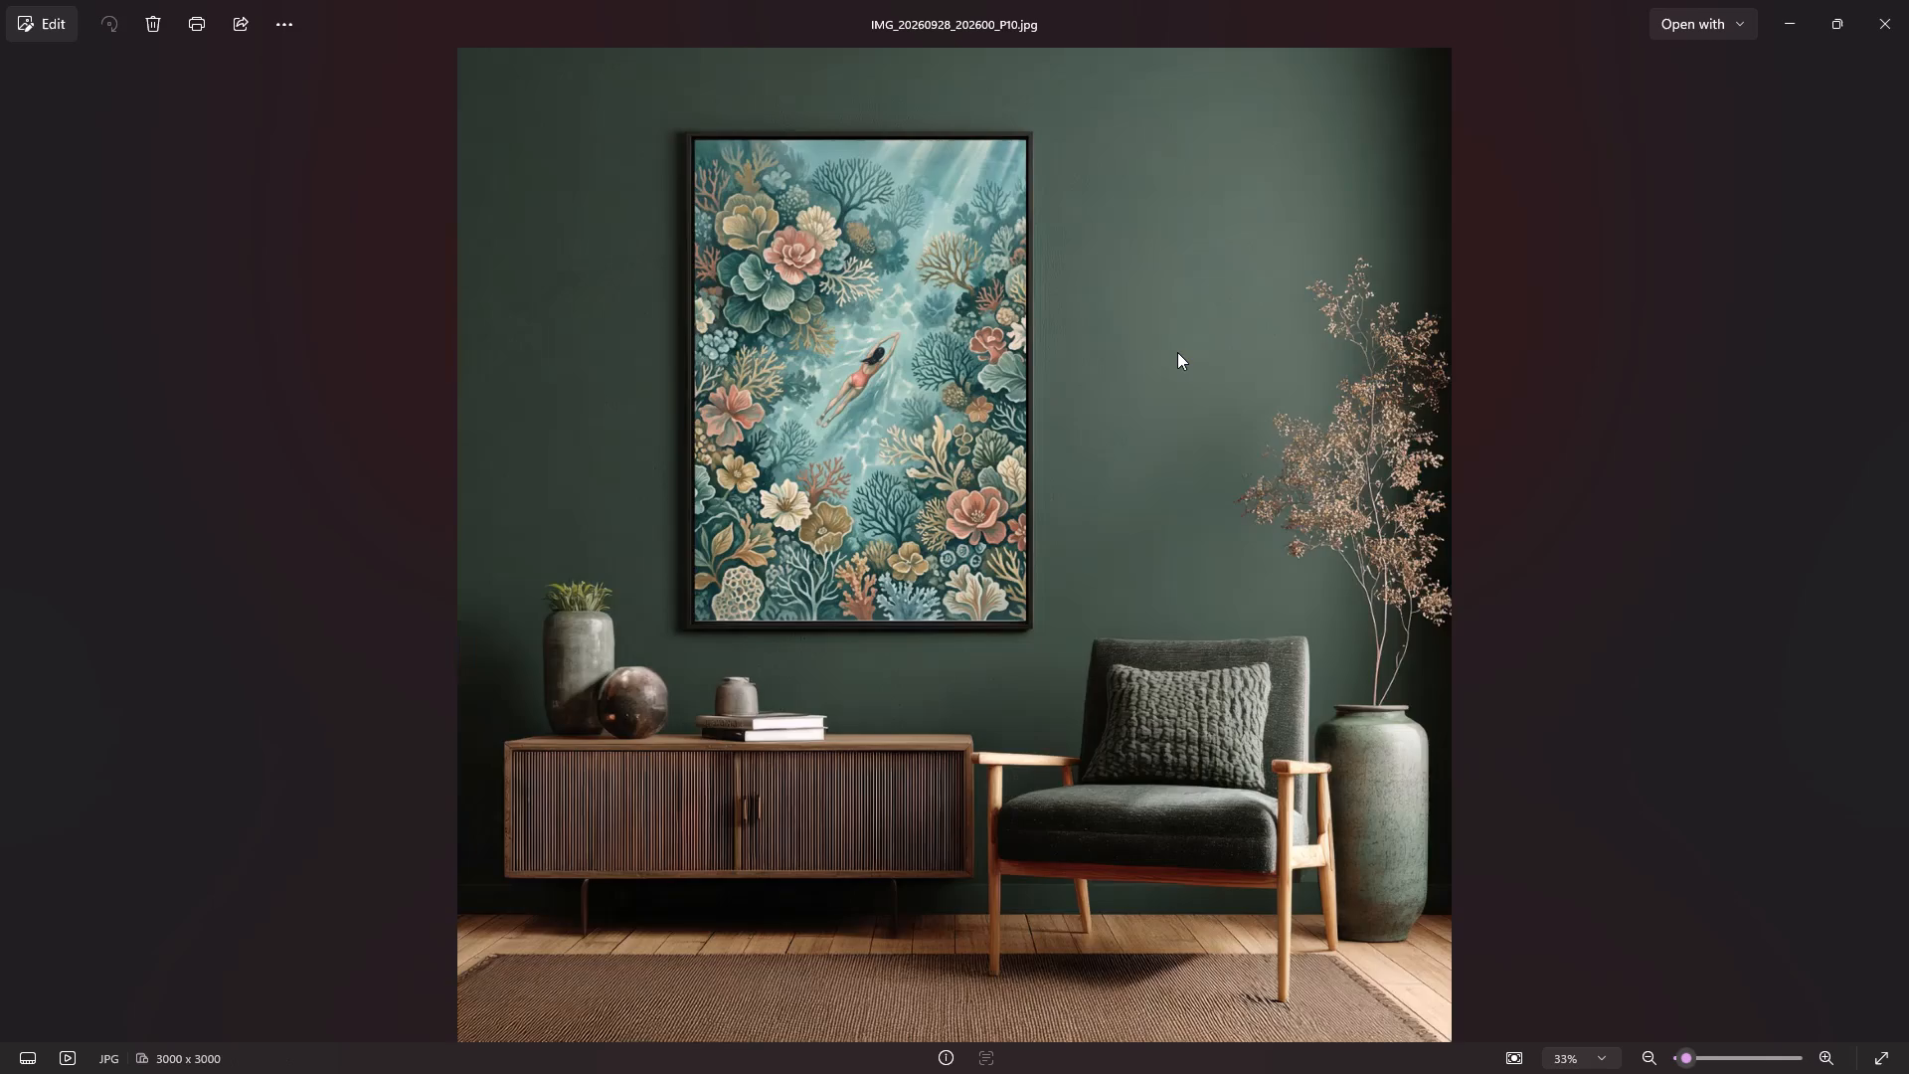
key("Right")
key("Left")
key("Right")
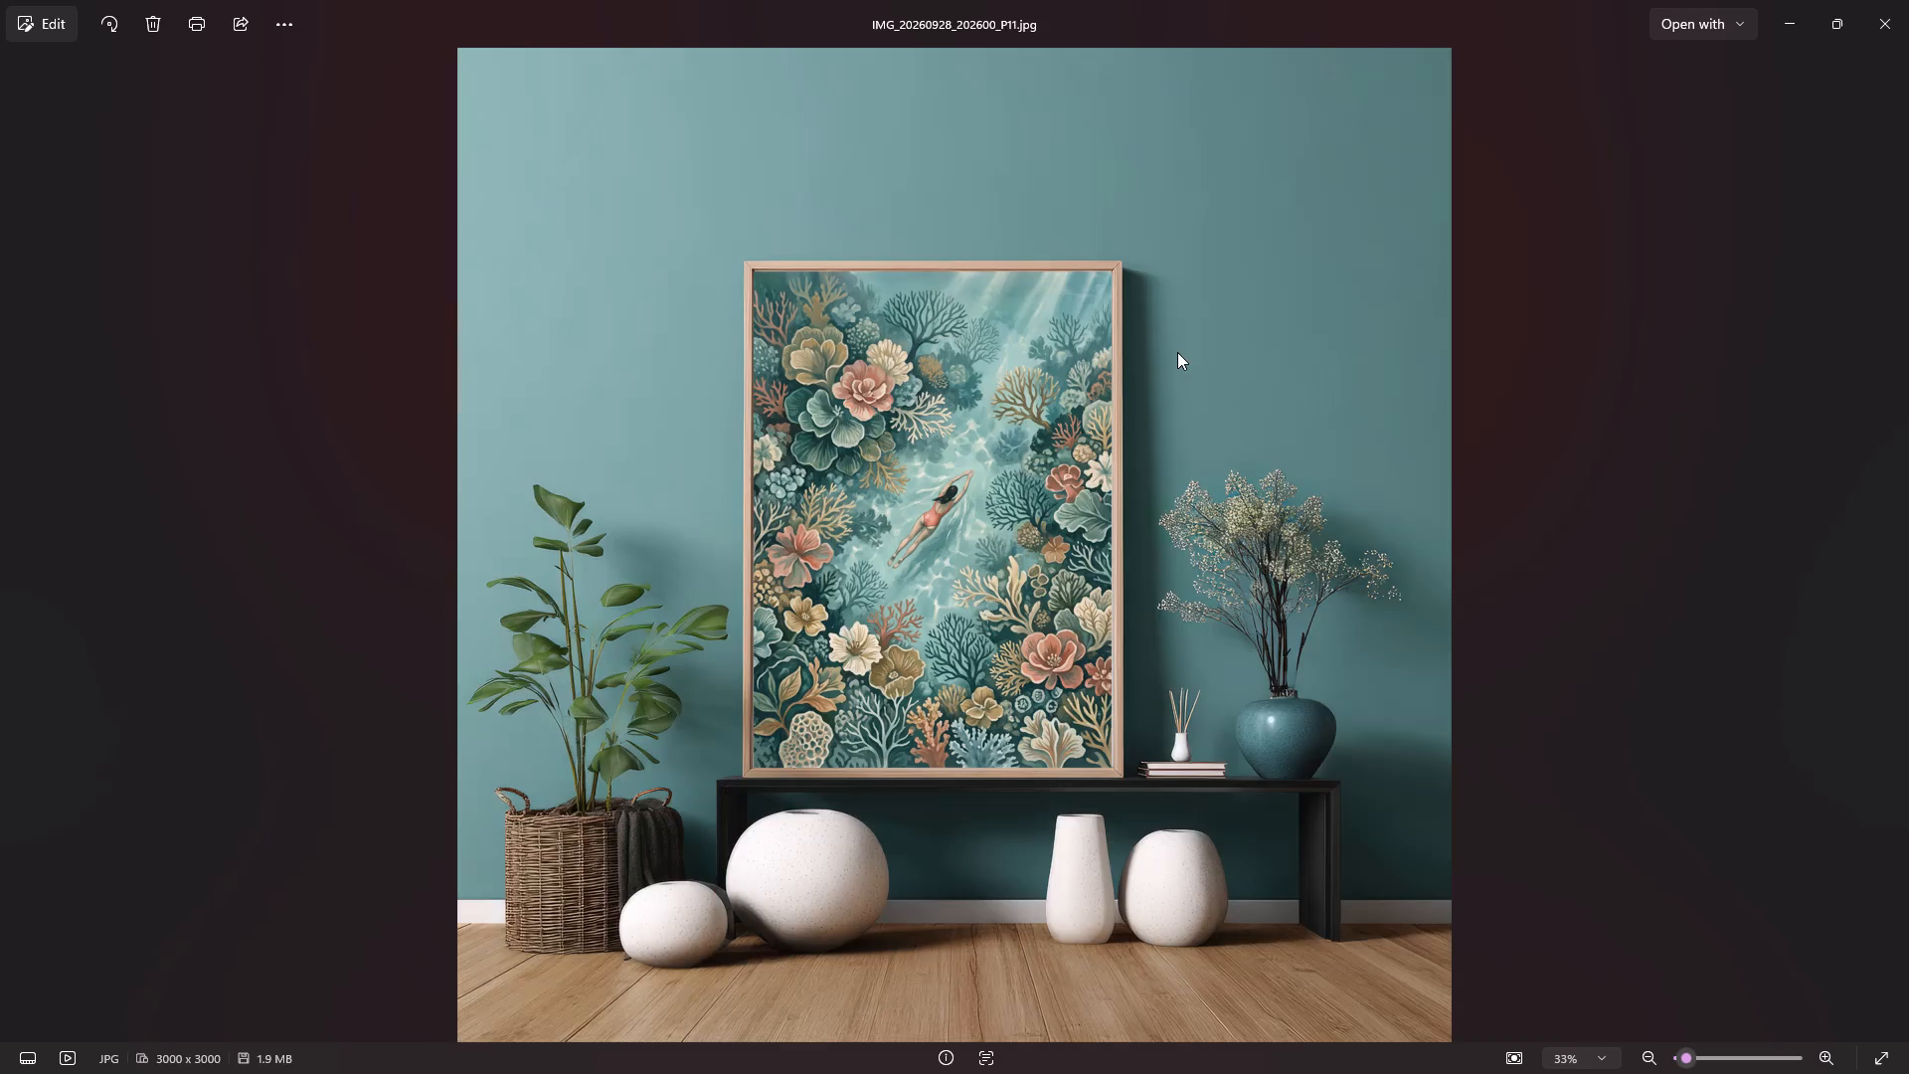
key("Right")
key("Right")
key("Right")
key("Right")
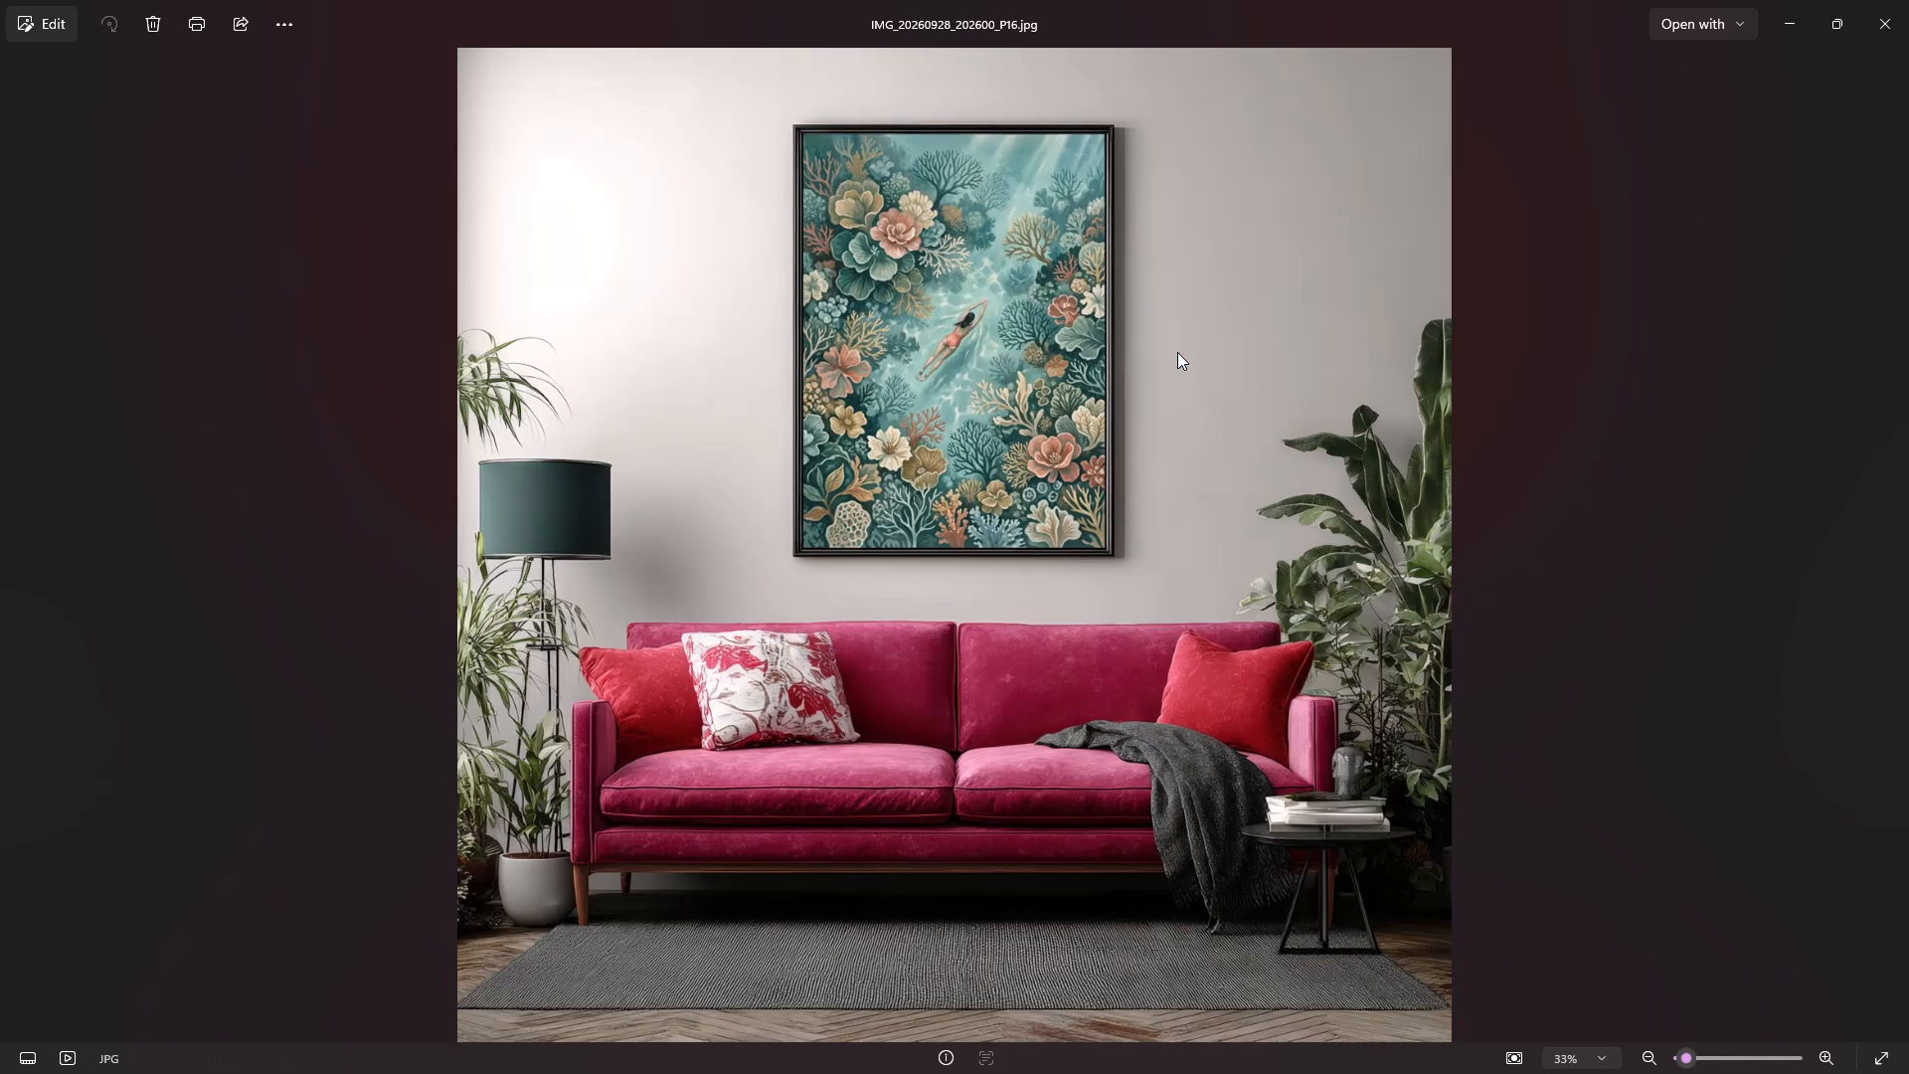
Delete the coral reef mockup with the pink bedroom, IMG_20260928_202600_P18.
key("Right")
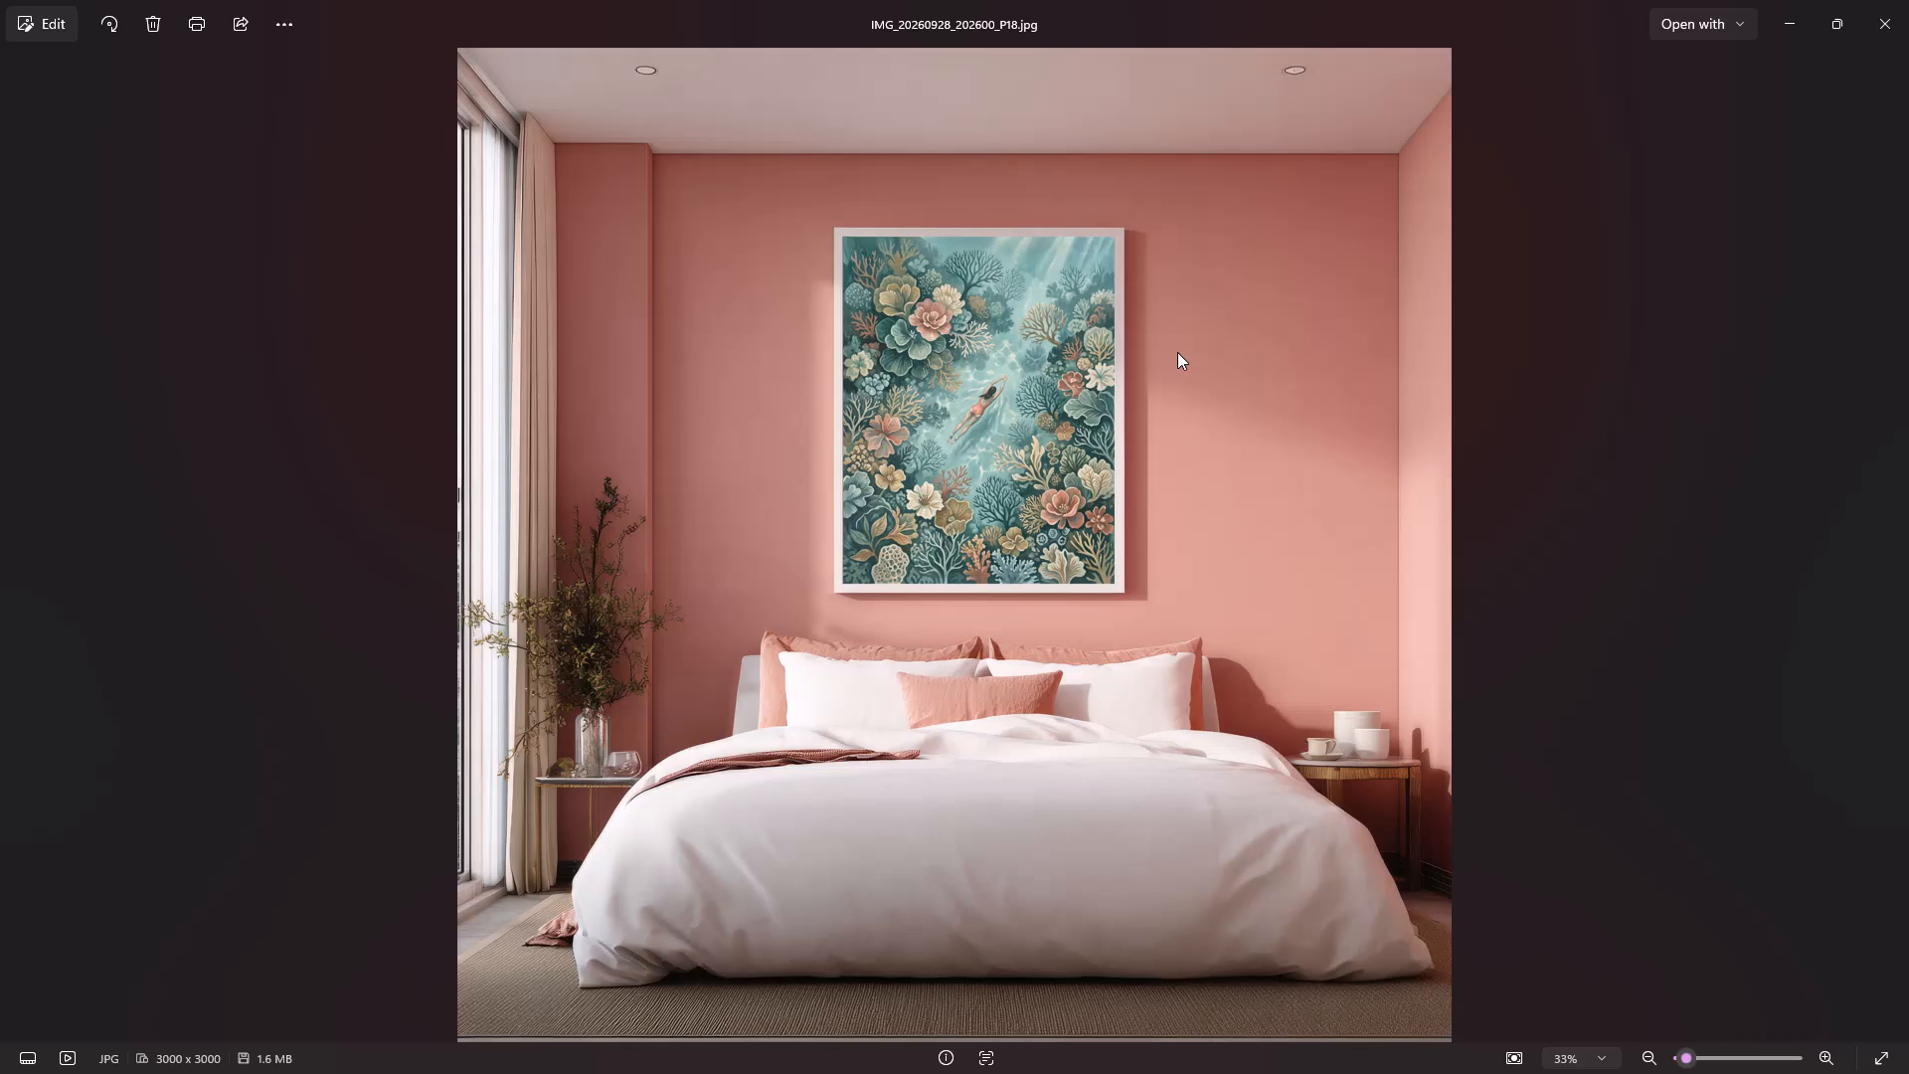
key("Delete")
Compare coral reef mockups P13 to P16 and delete IMG_20260928_202600_P14, the one above the wooden sideboard with a table lamp.
key("Left")
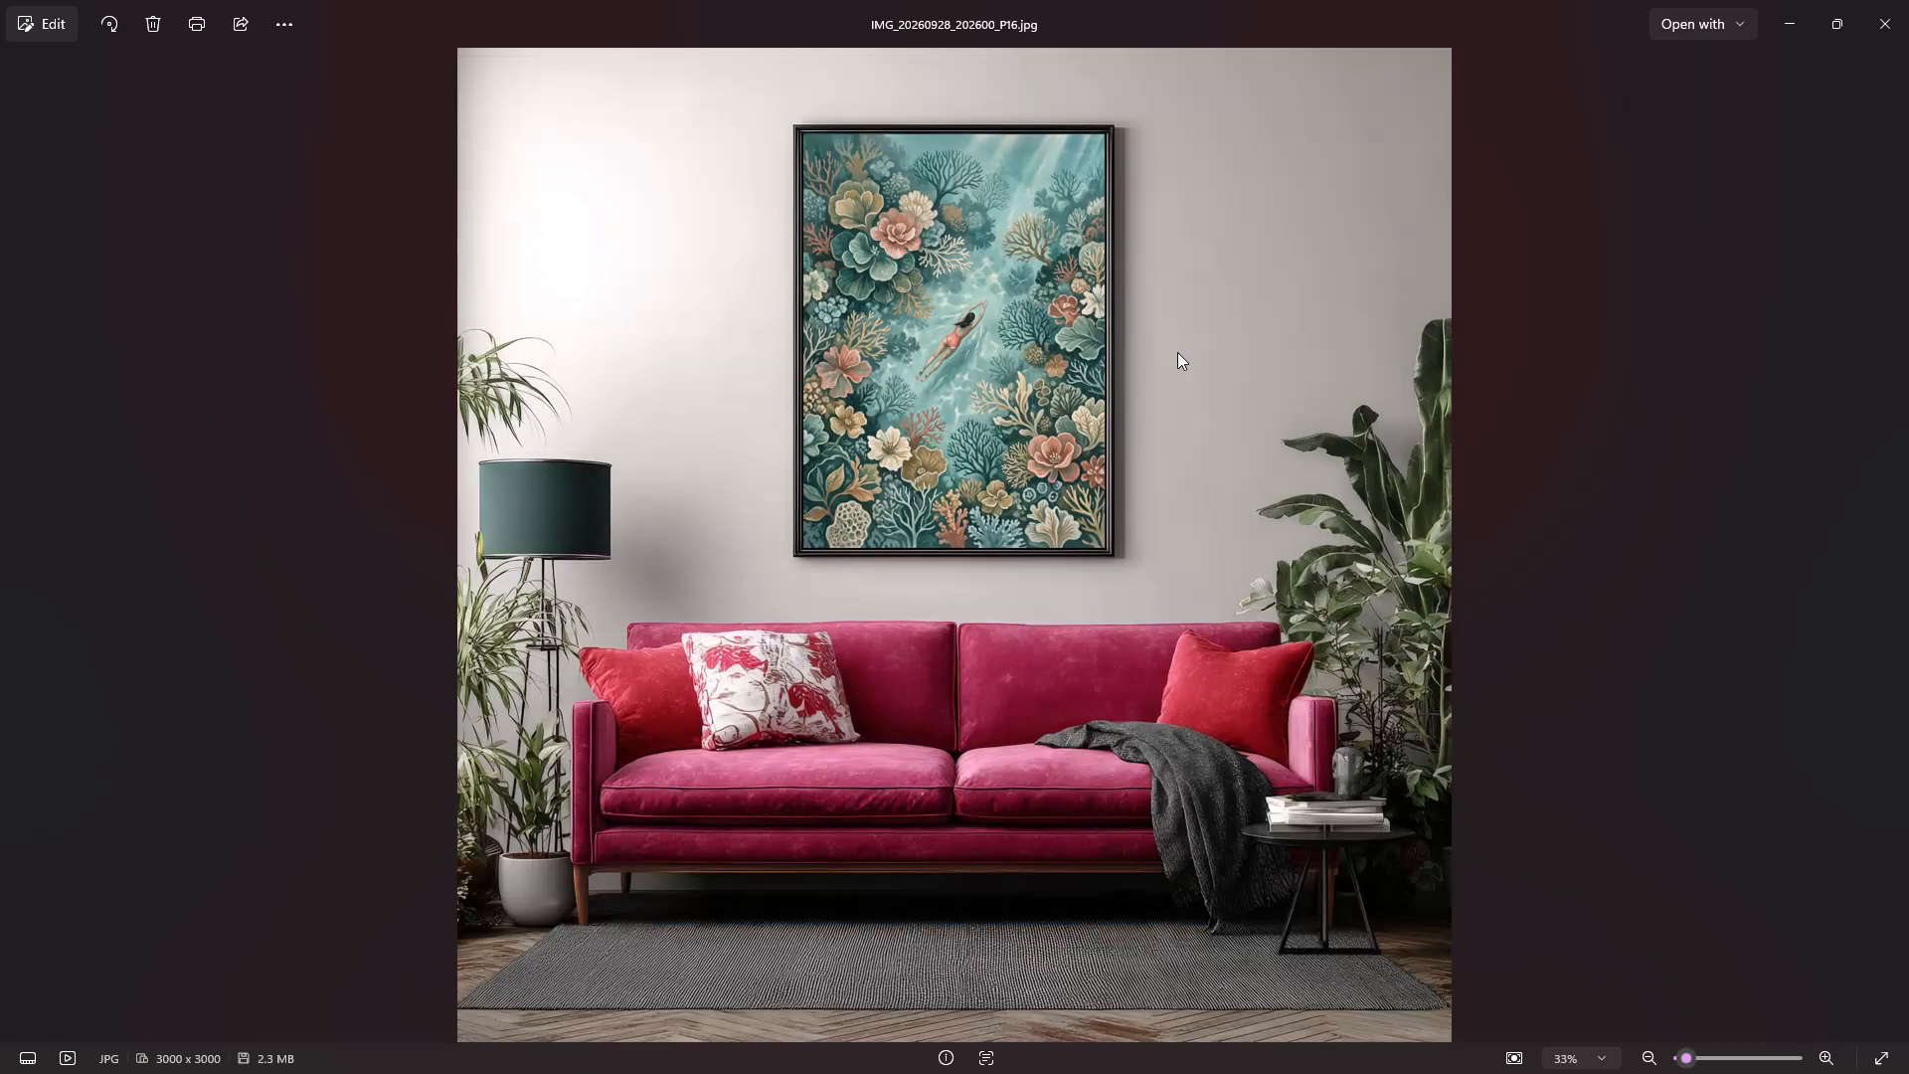
key("Left")
key("Right")
key("Left")
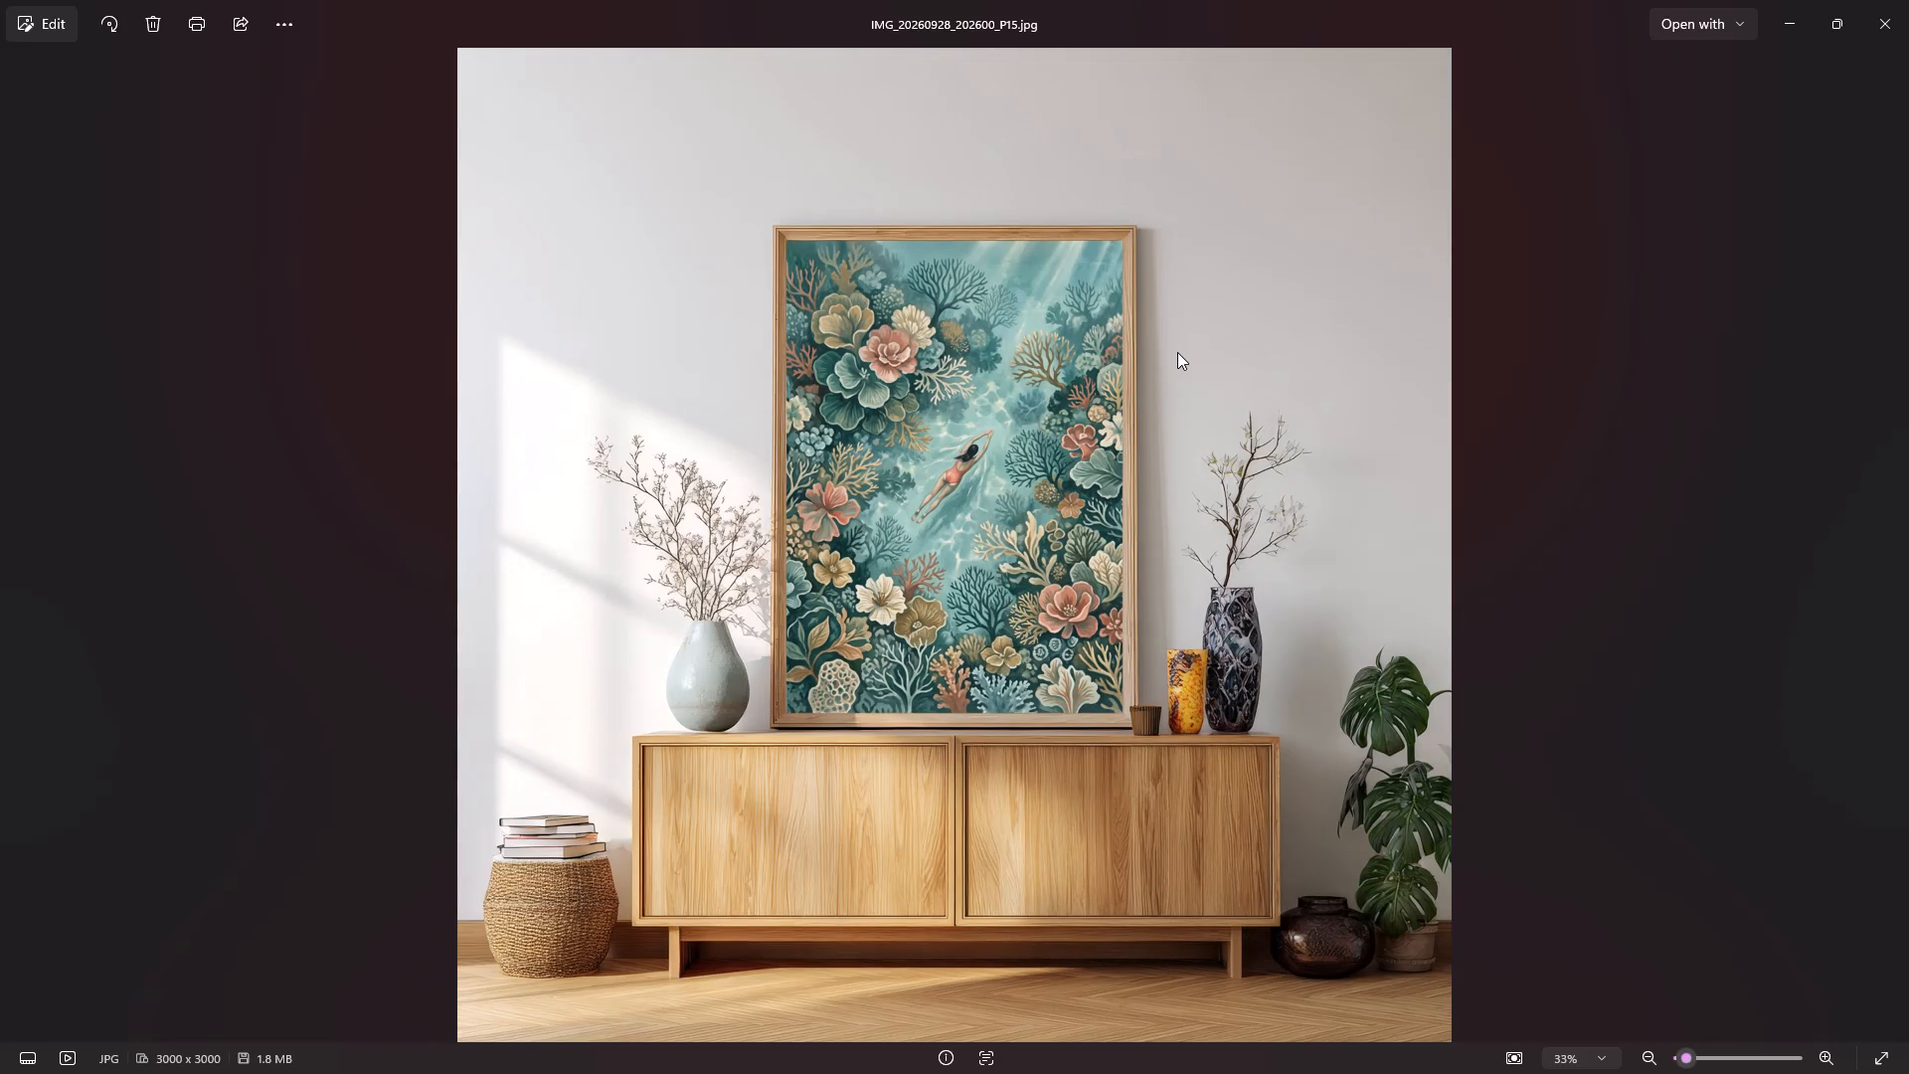
key("Left")
key("Right")
key("Left")
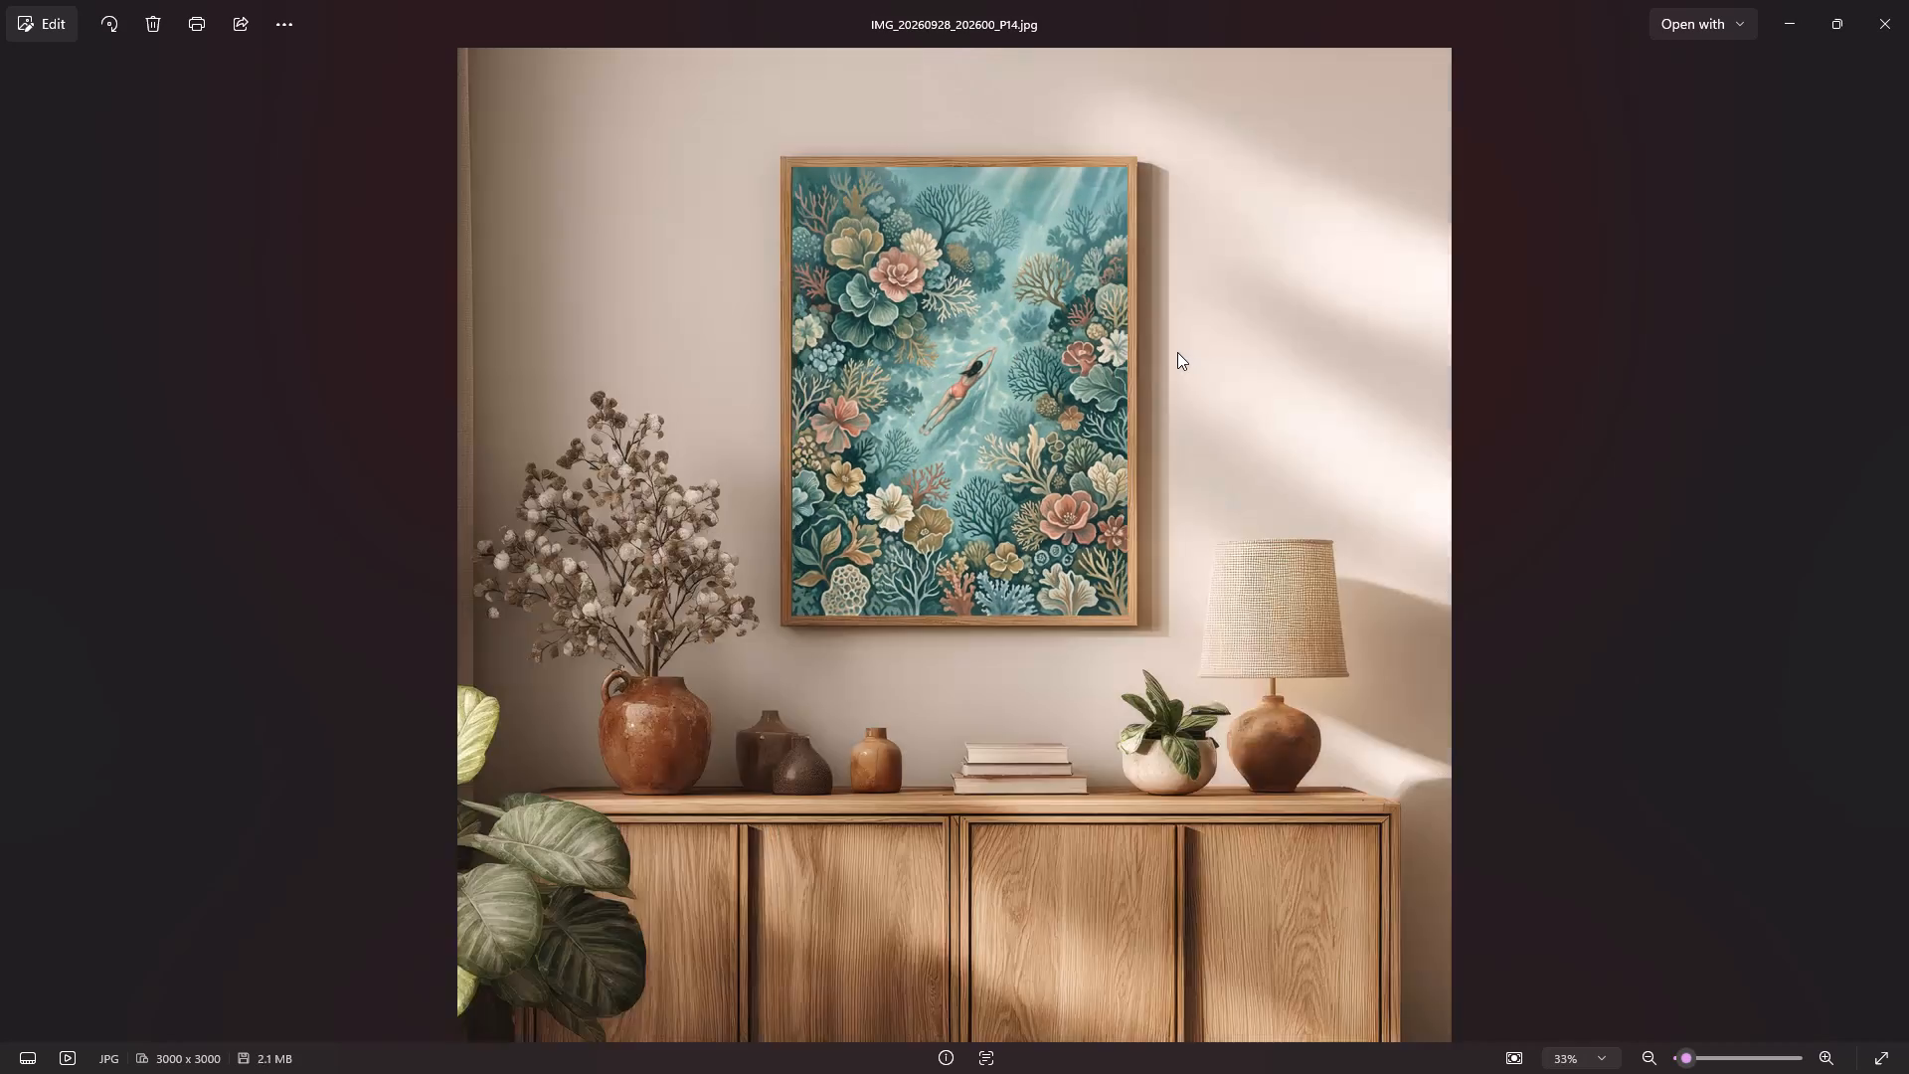
key("Left")
key("Right")
key("Left")
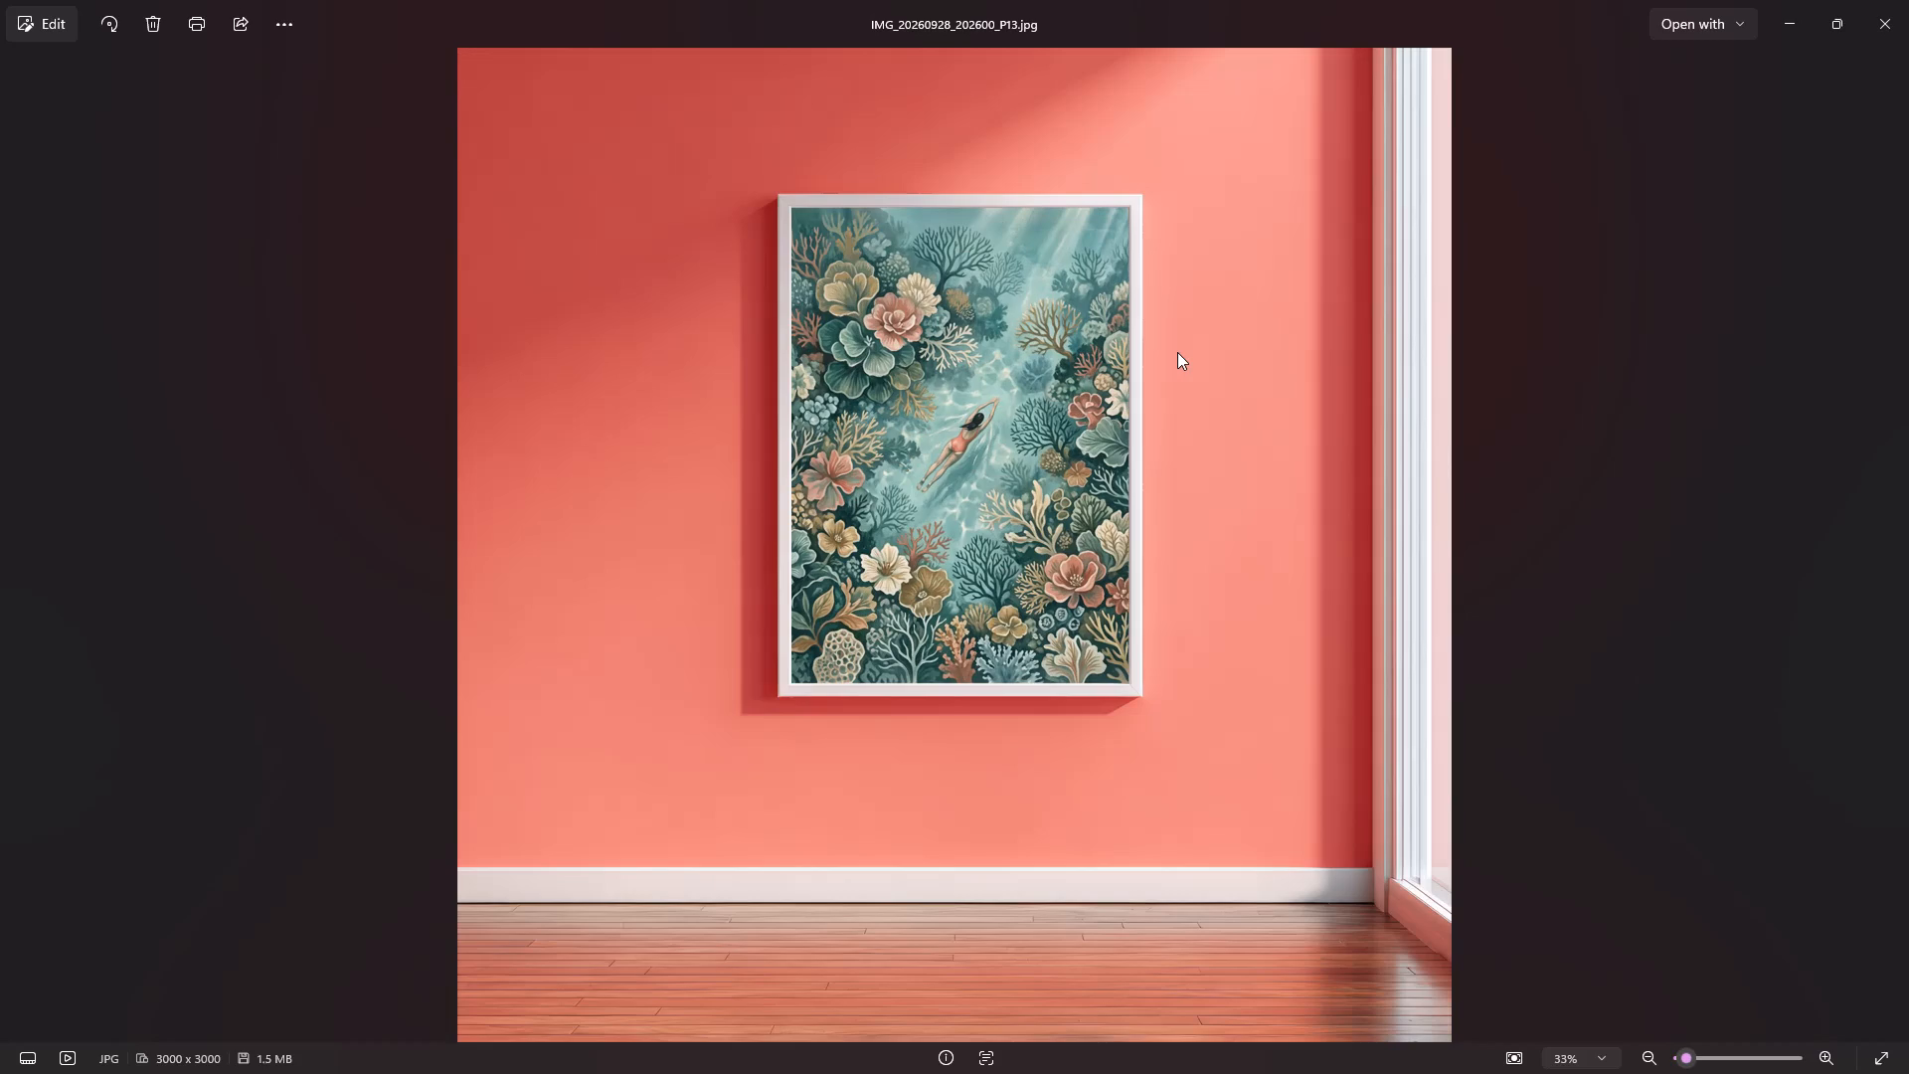
key("Right")
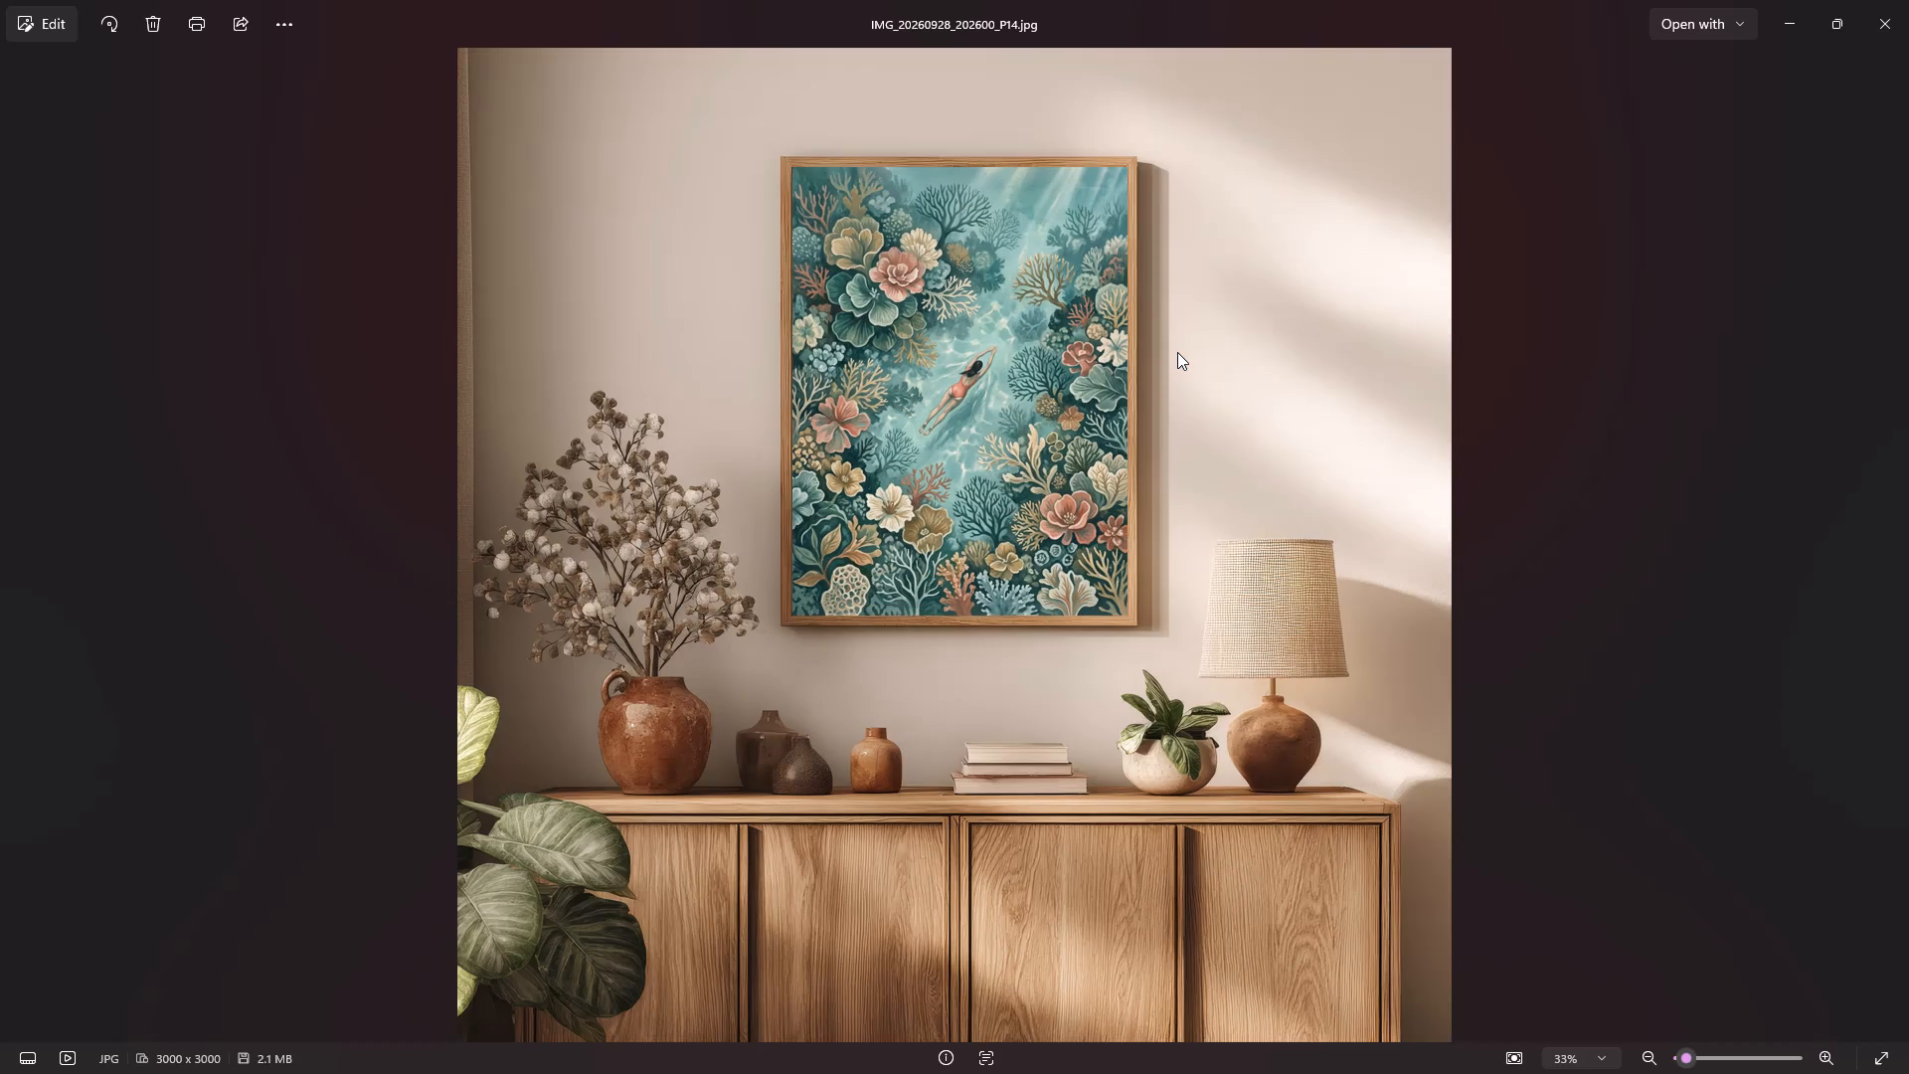
key("Left")
key("Right")
key("Right")
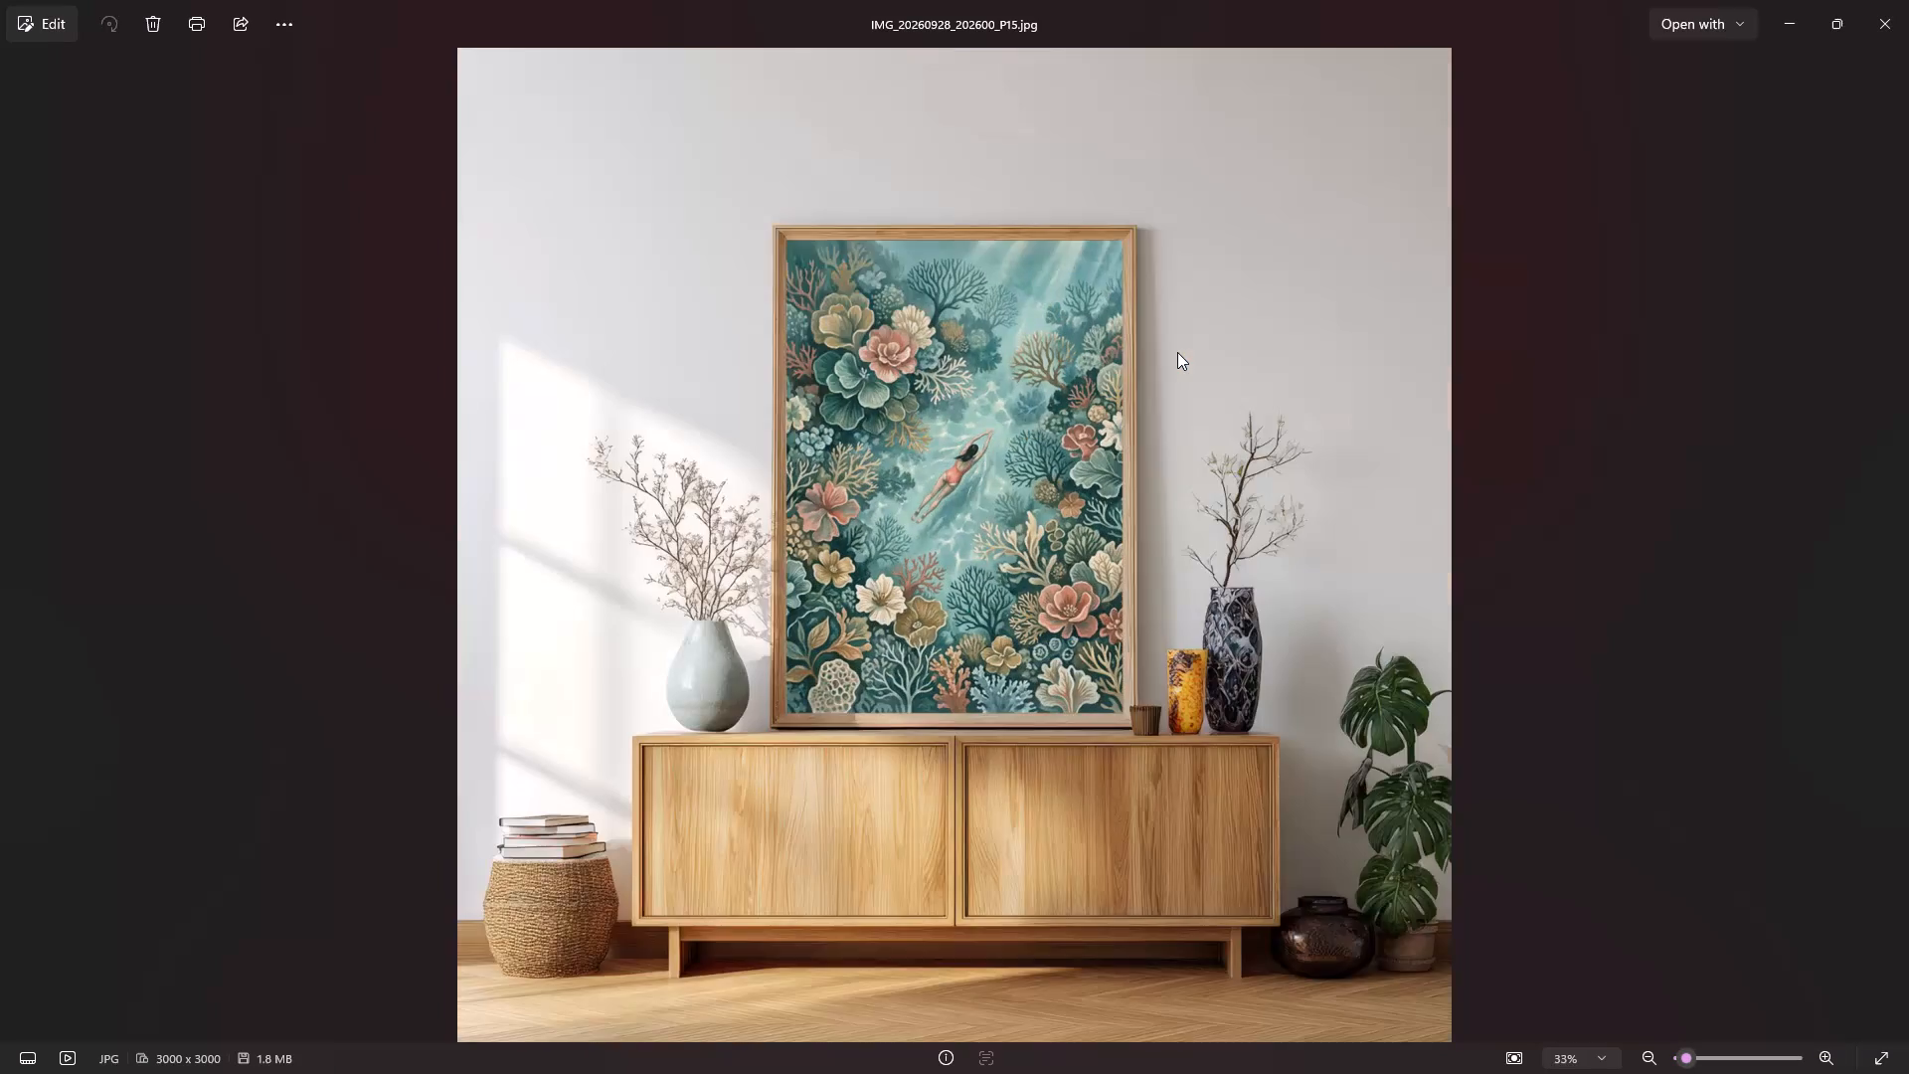
key("Left")
key("Delete")
Go back through the coral reef set and delete IMG_20260928_202600_P09, the mockup with the green armchair.
key("Left")
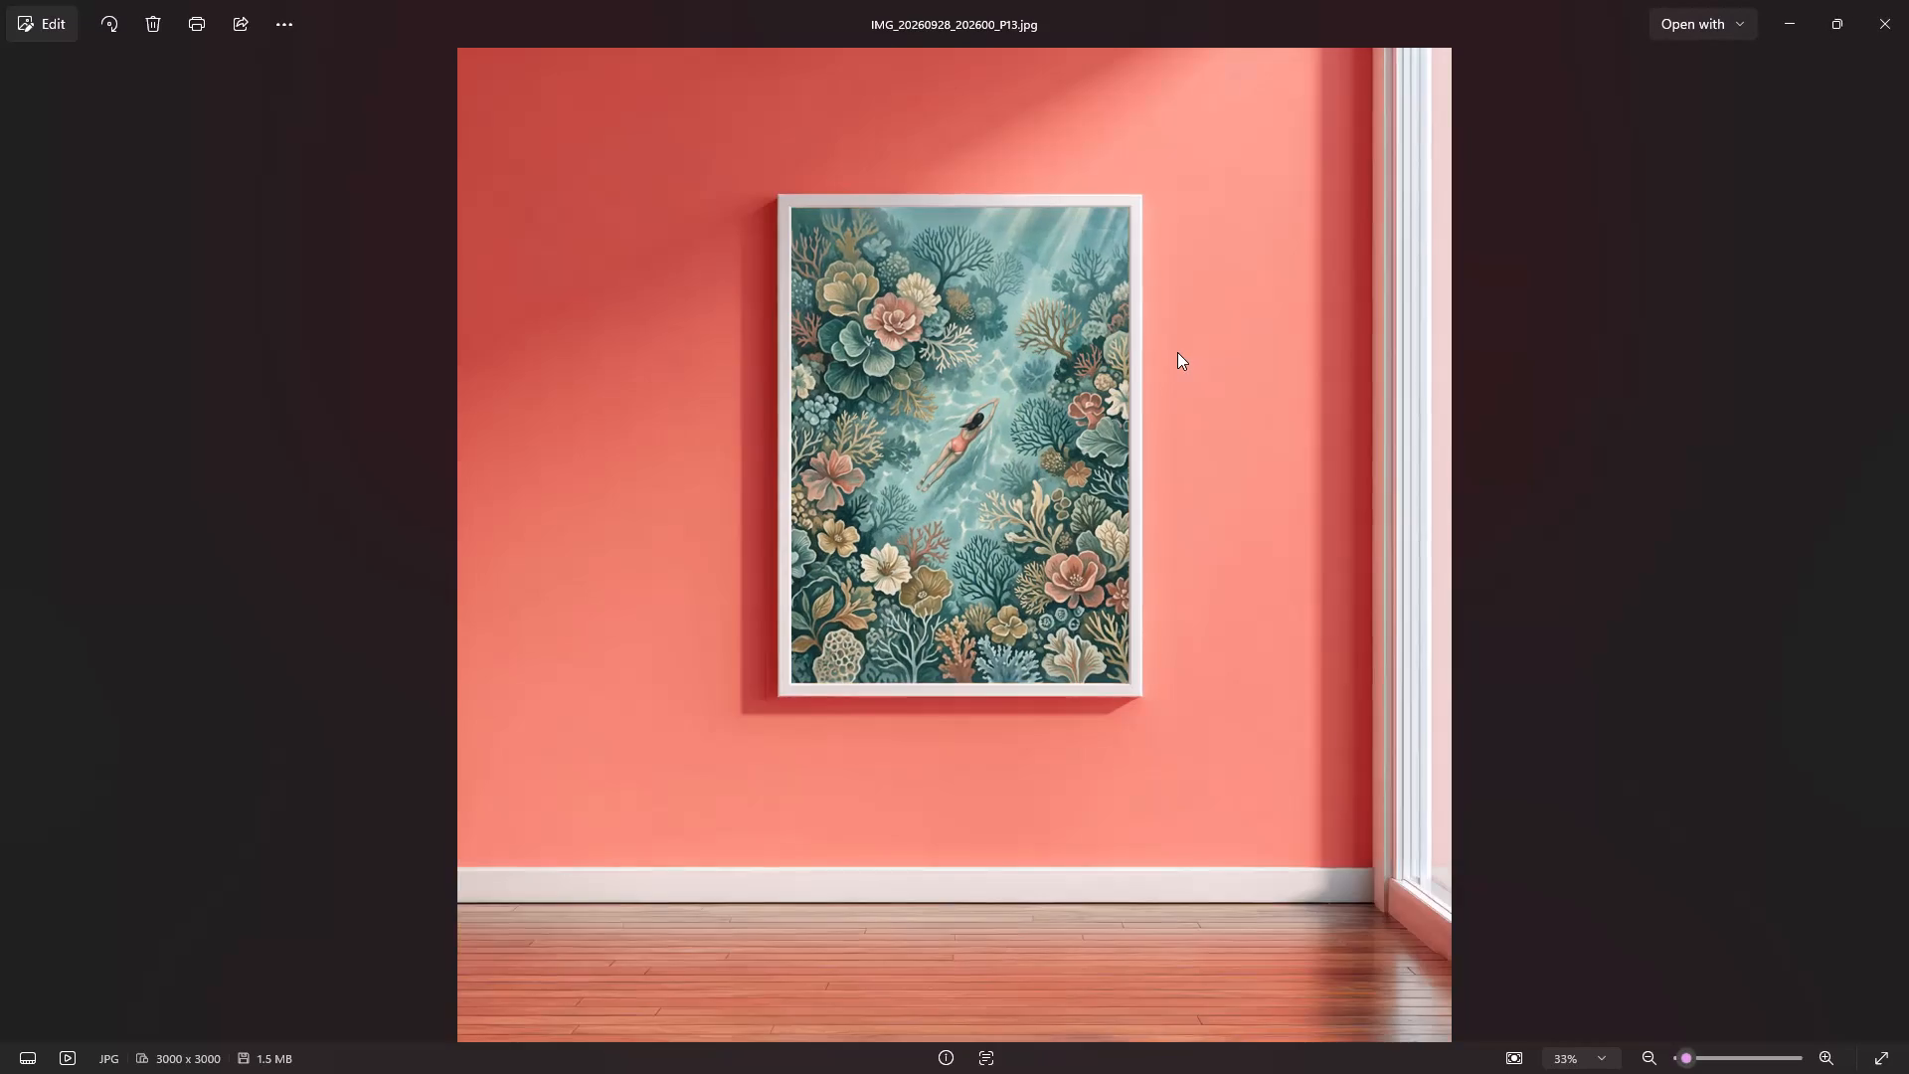
key("Left")
key("Left")
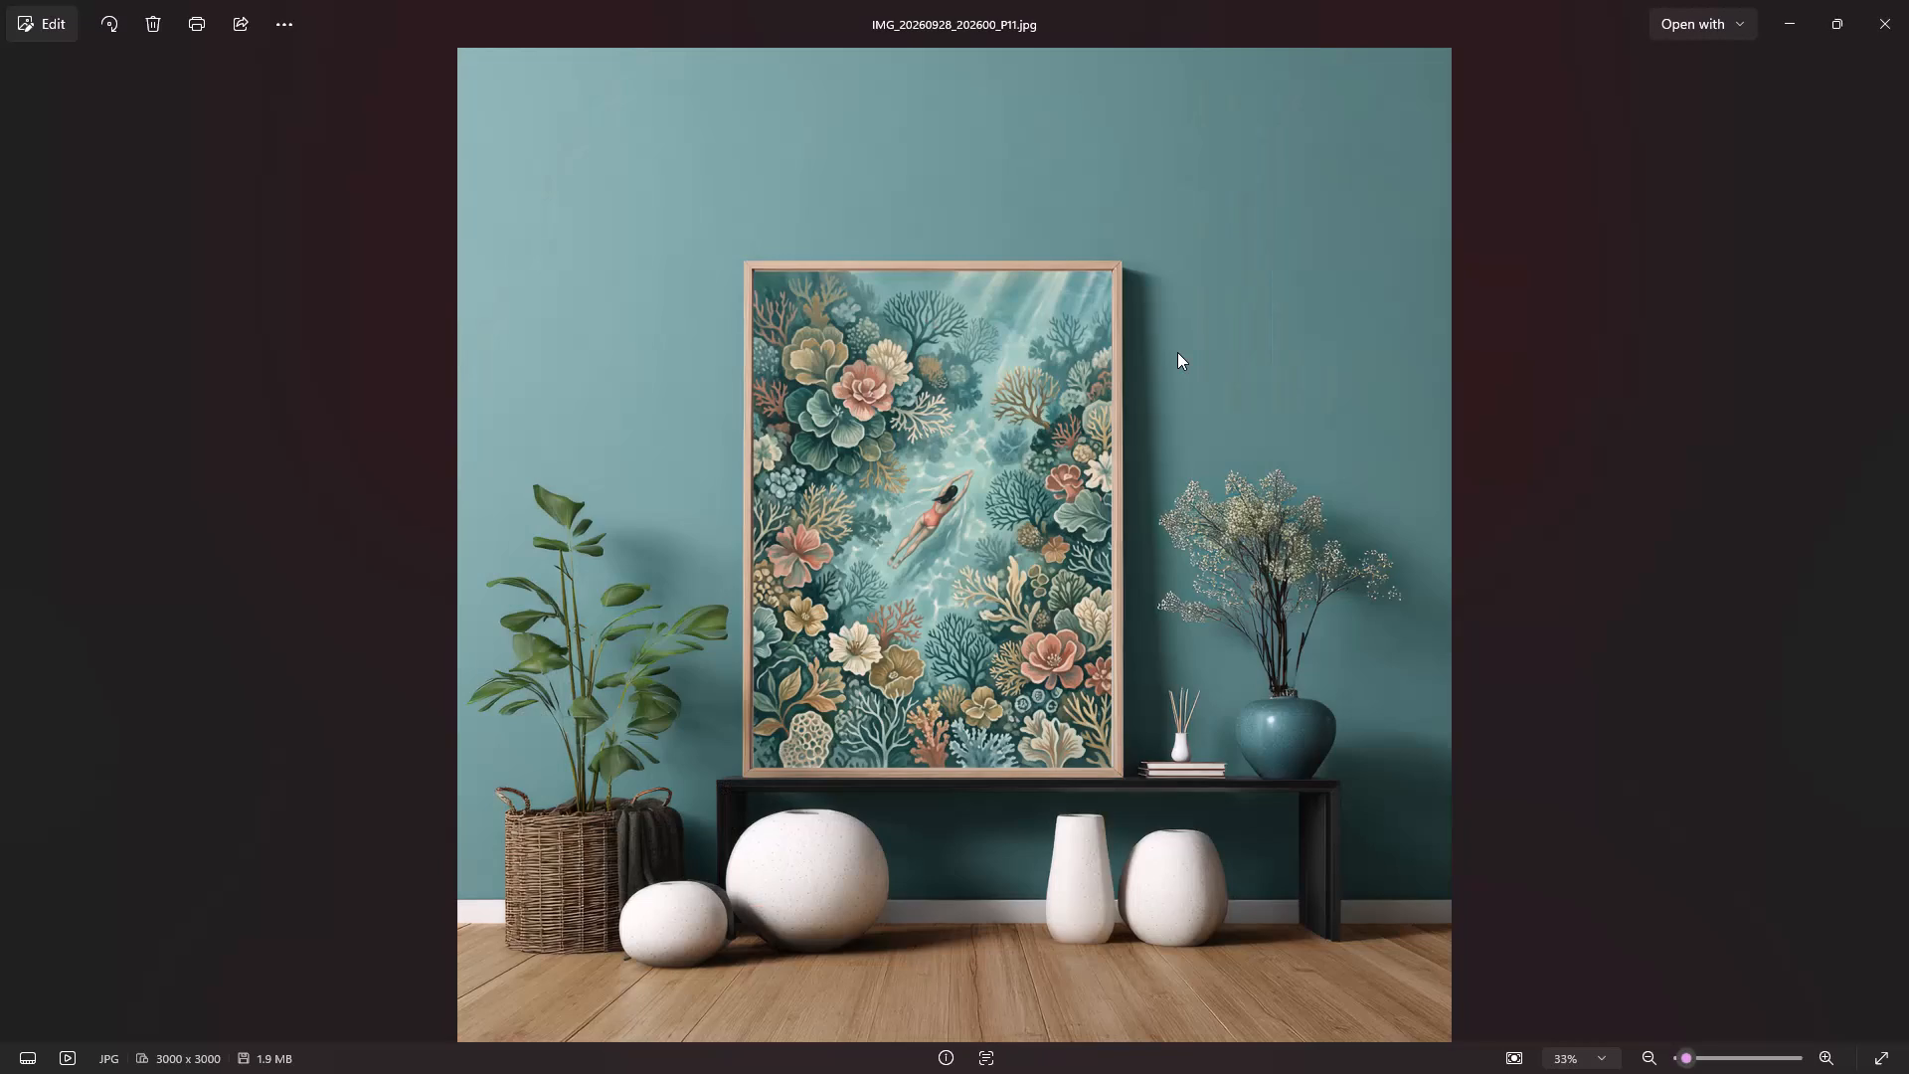
key("Left")
key("Left")
key("Right")
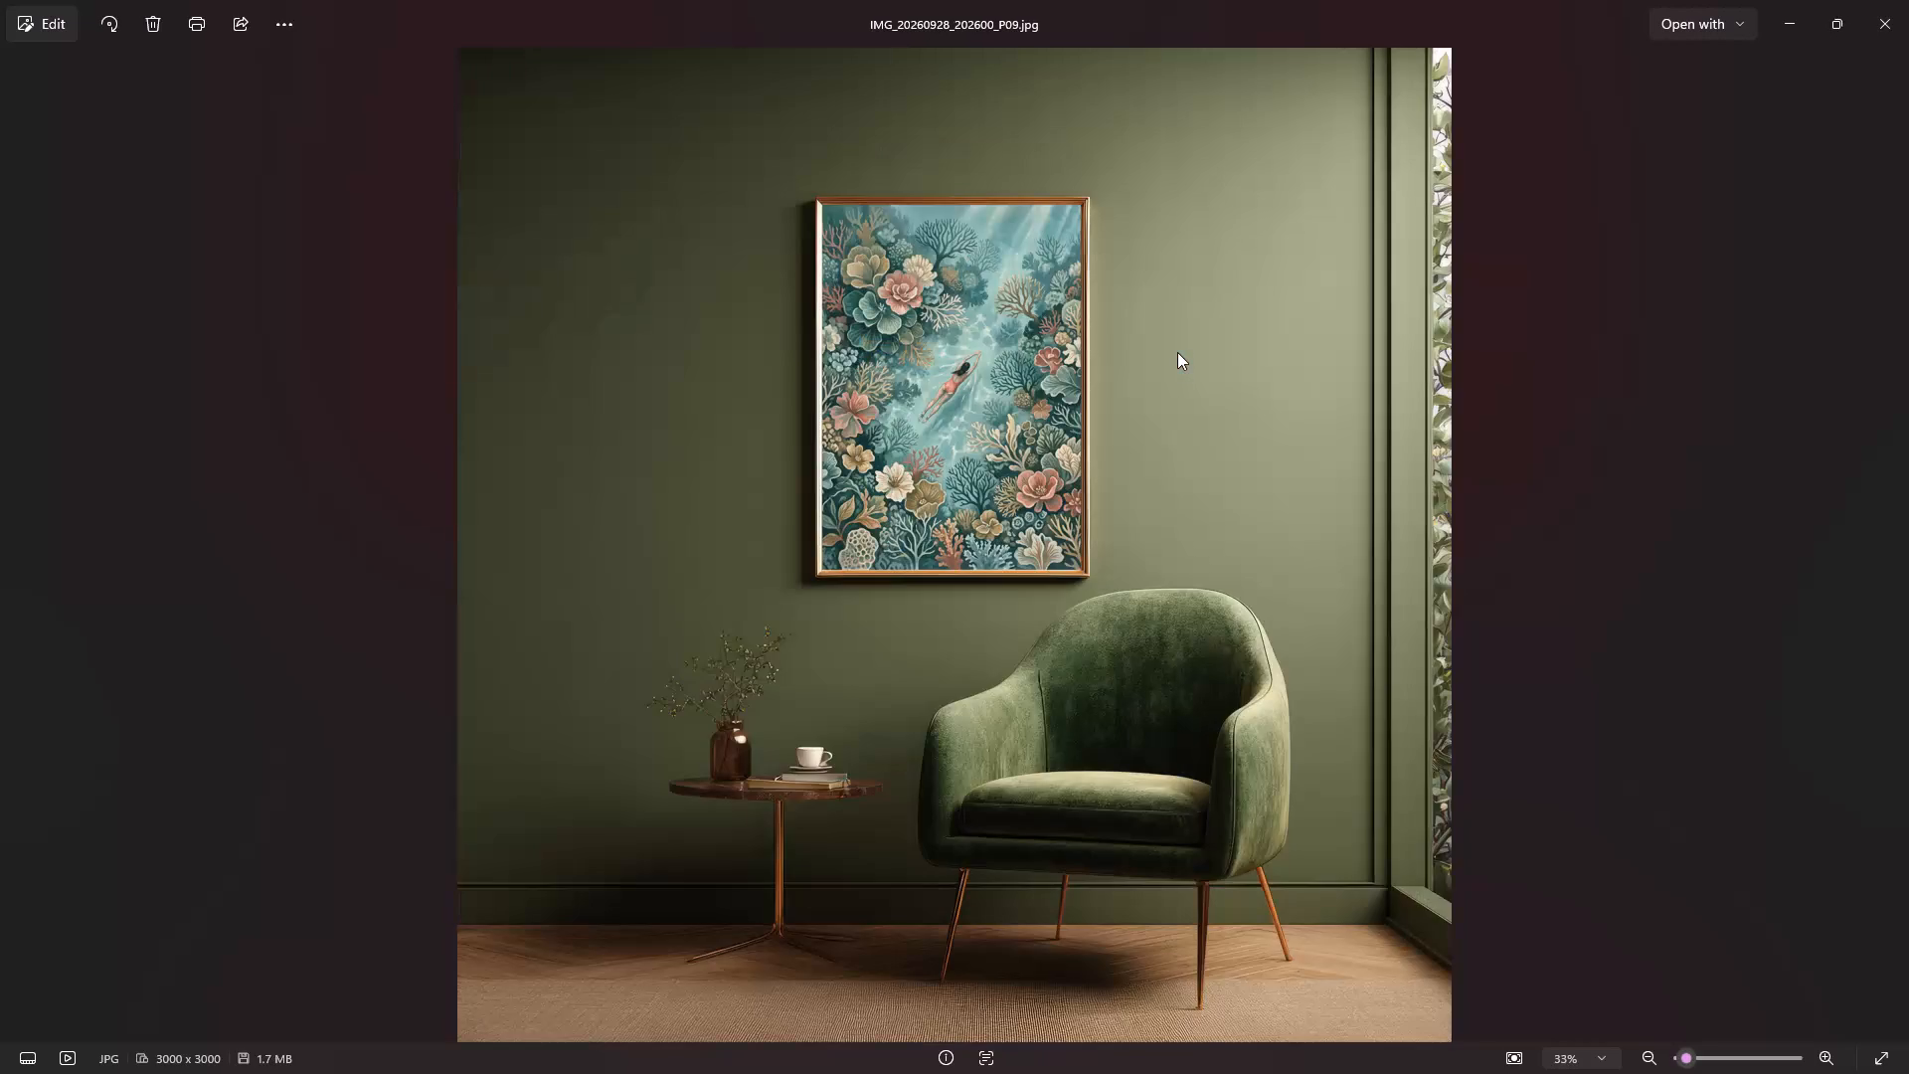
key("Left")
key("Delete")
Review the remaining coral reef mockups back to P01 and forward again to P16, and leave the image viewer.
key("Left")
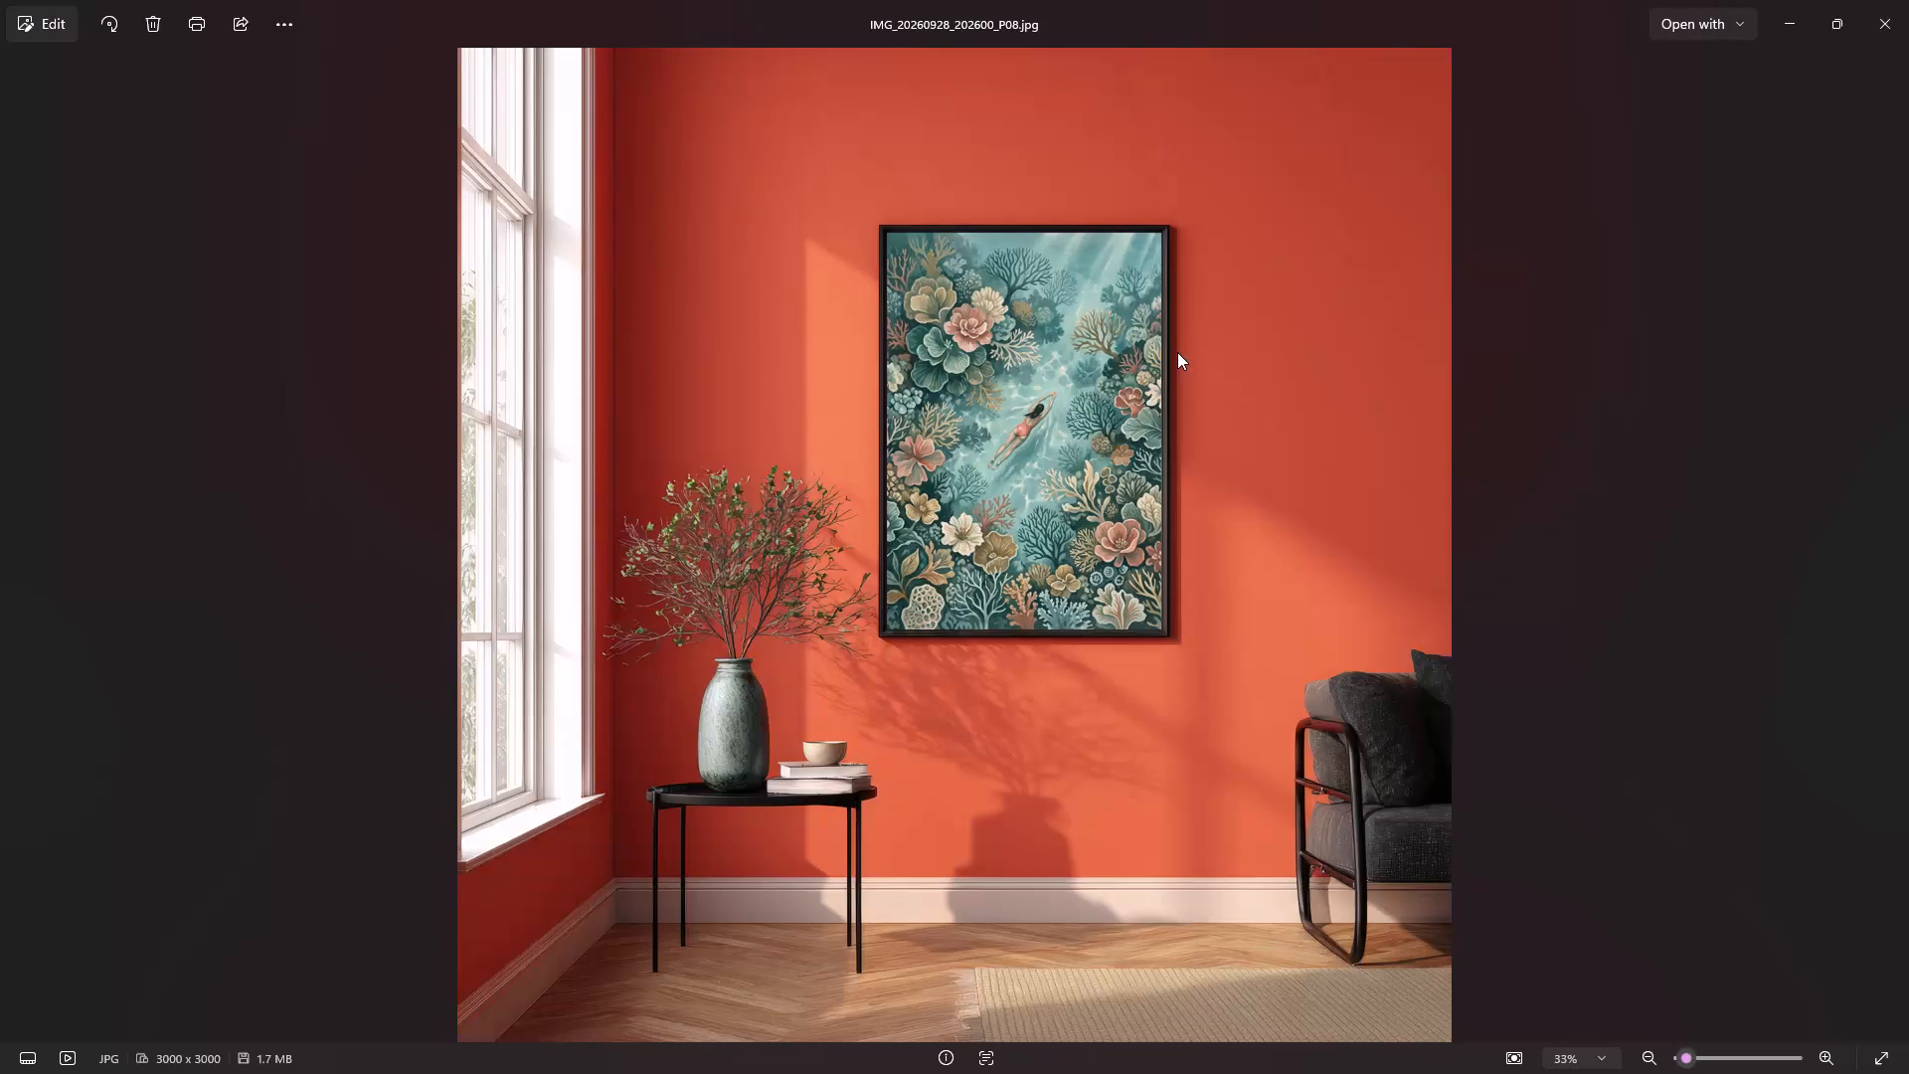
key("Left")
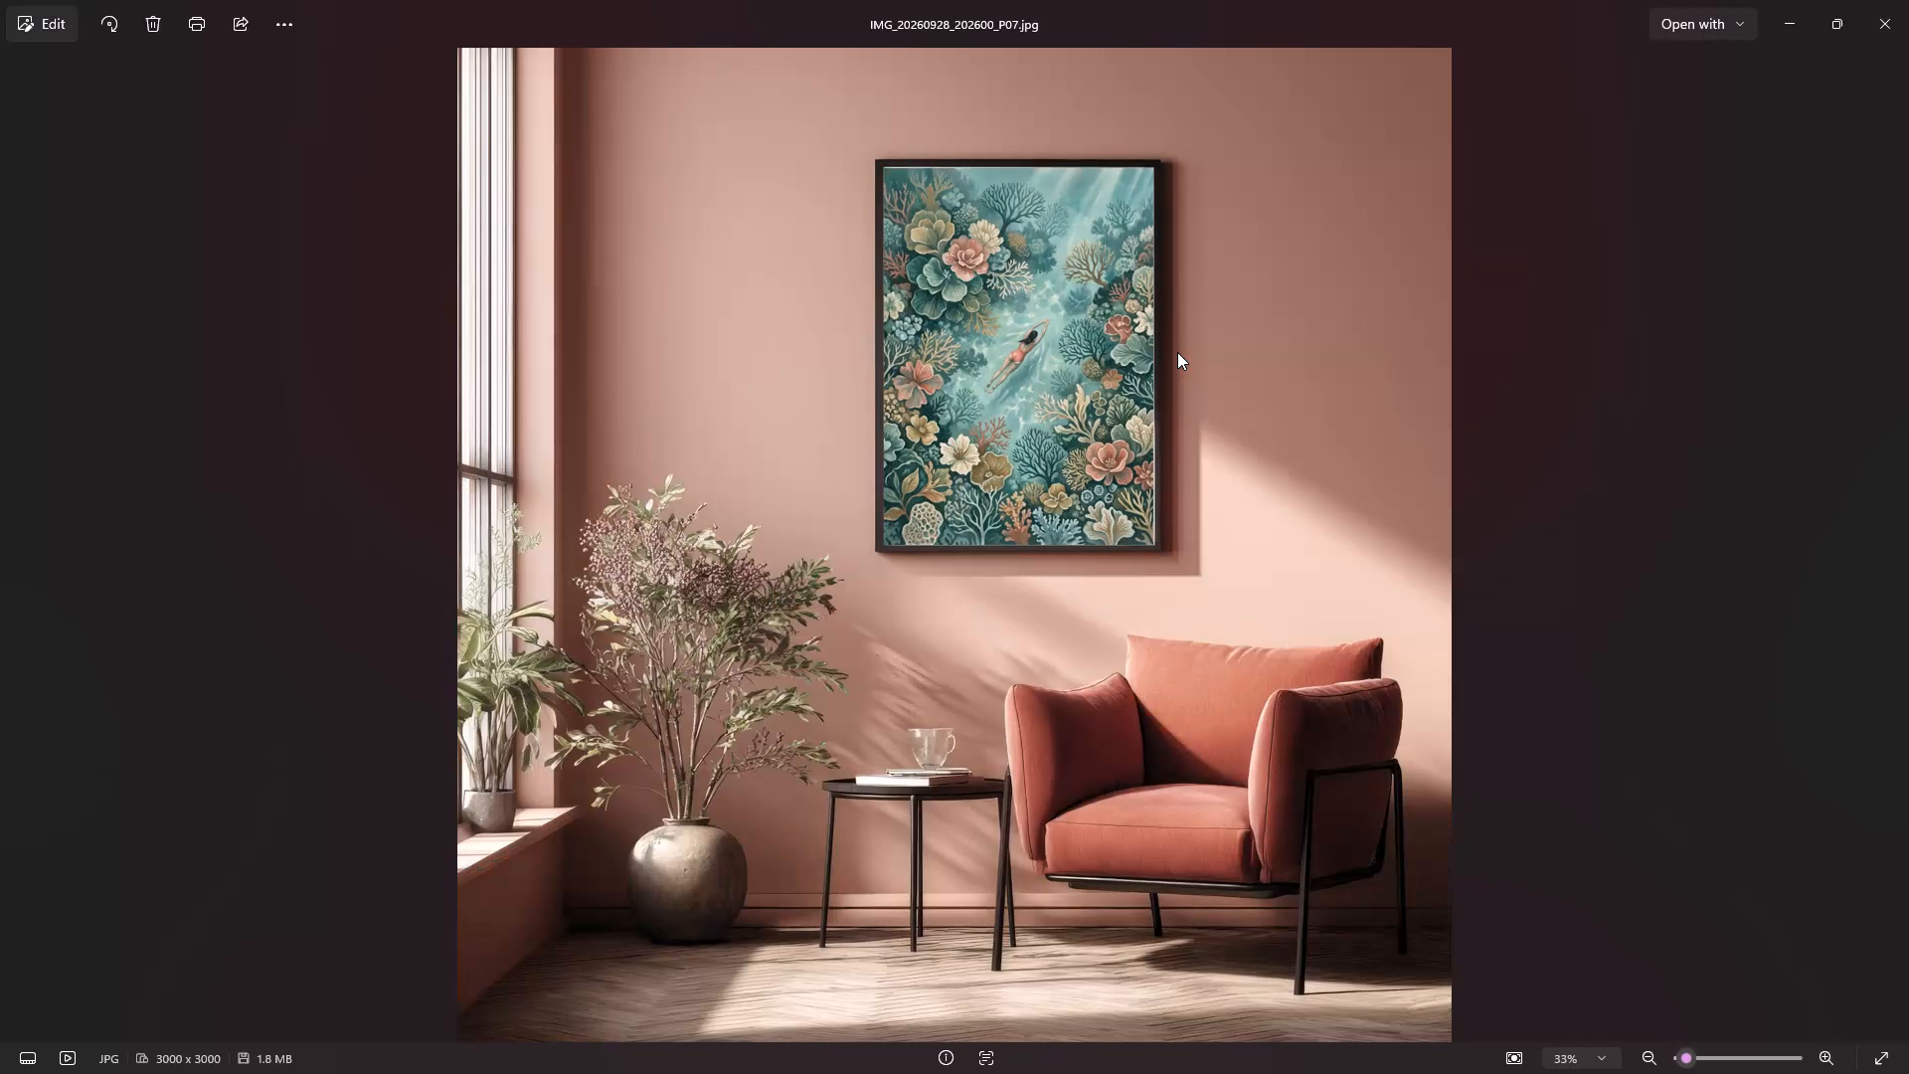
key("Left")
key("Left")
key("Left")
key("Left")
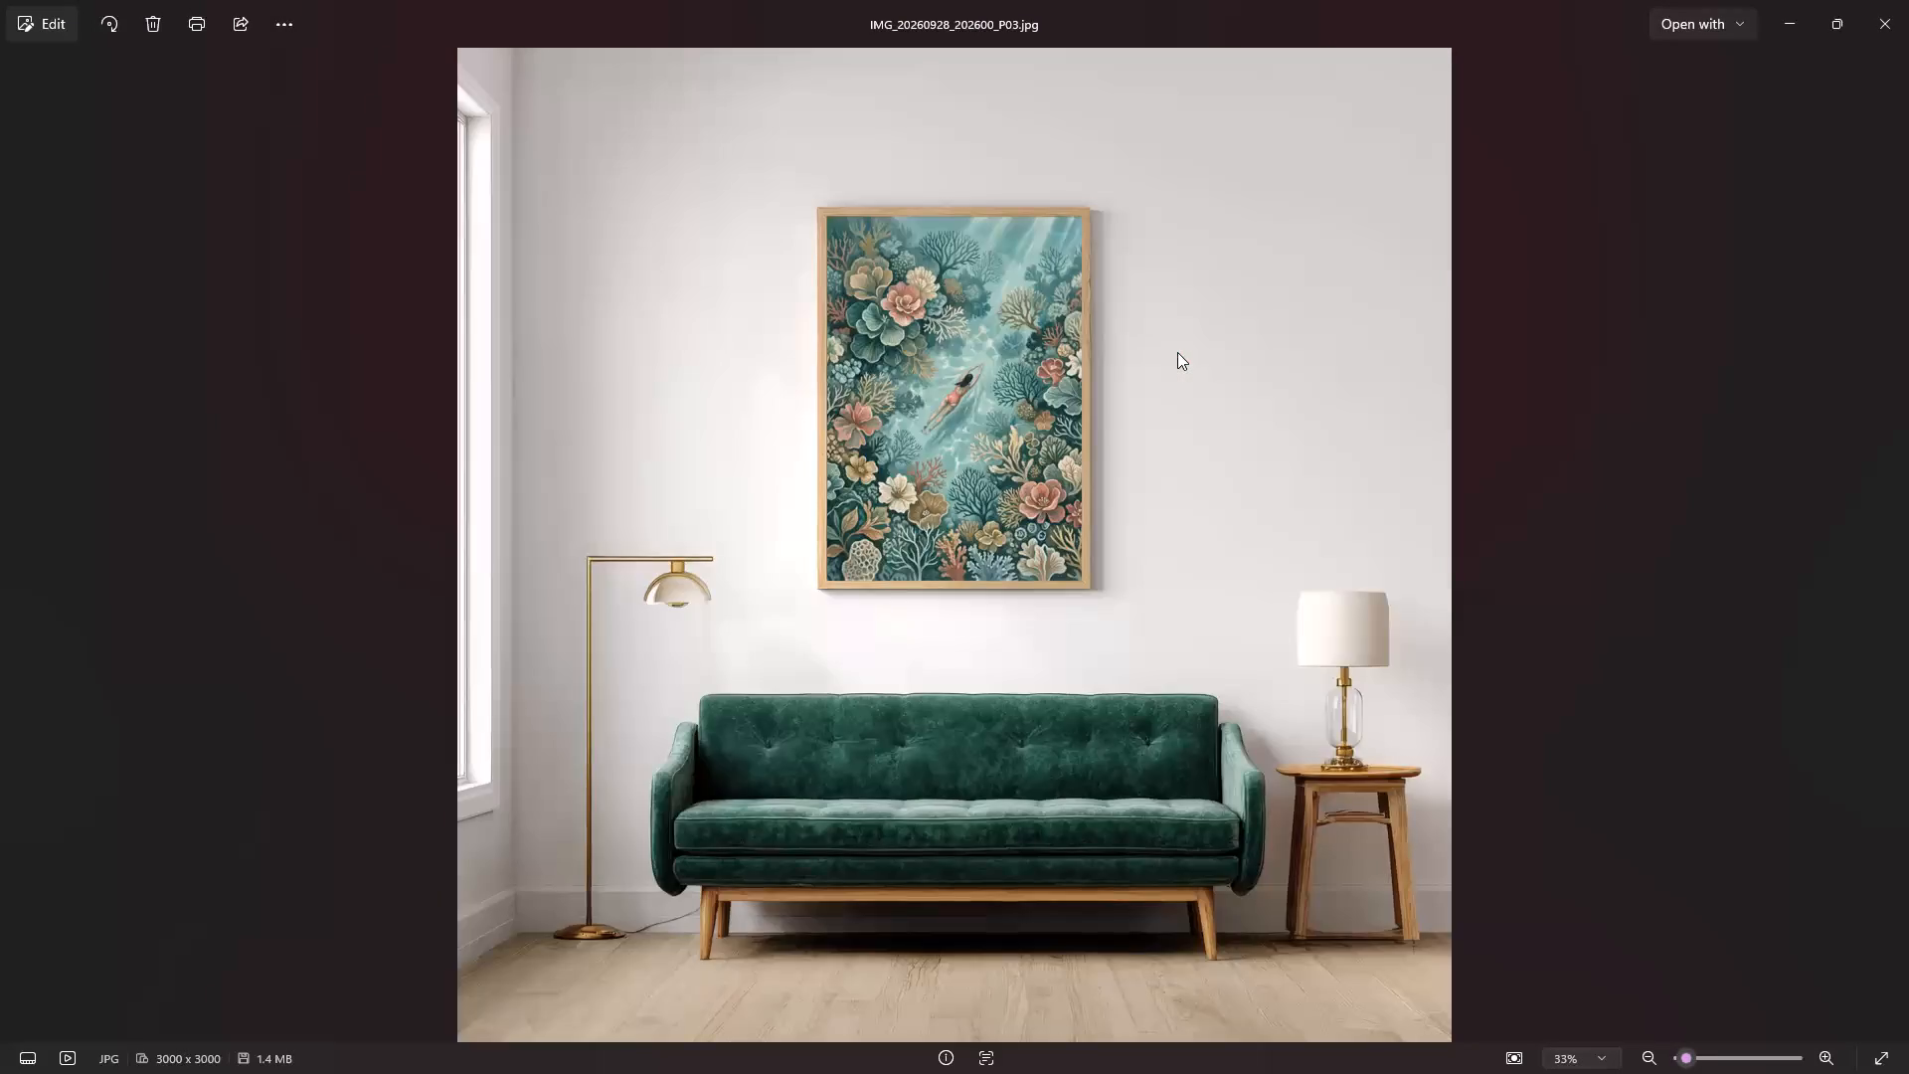
key("Left")
key("Left")
key("Left")
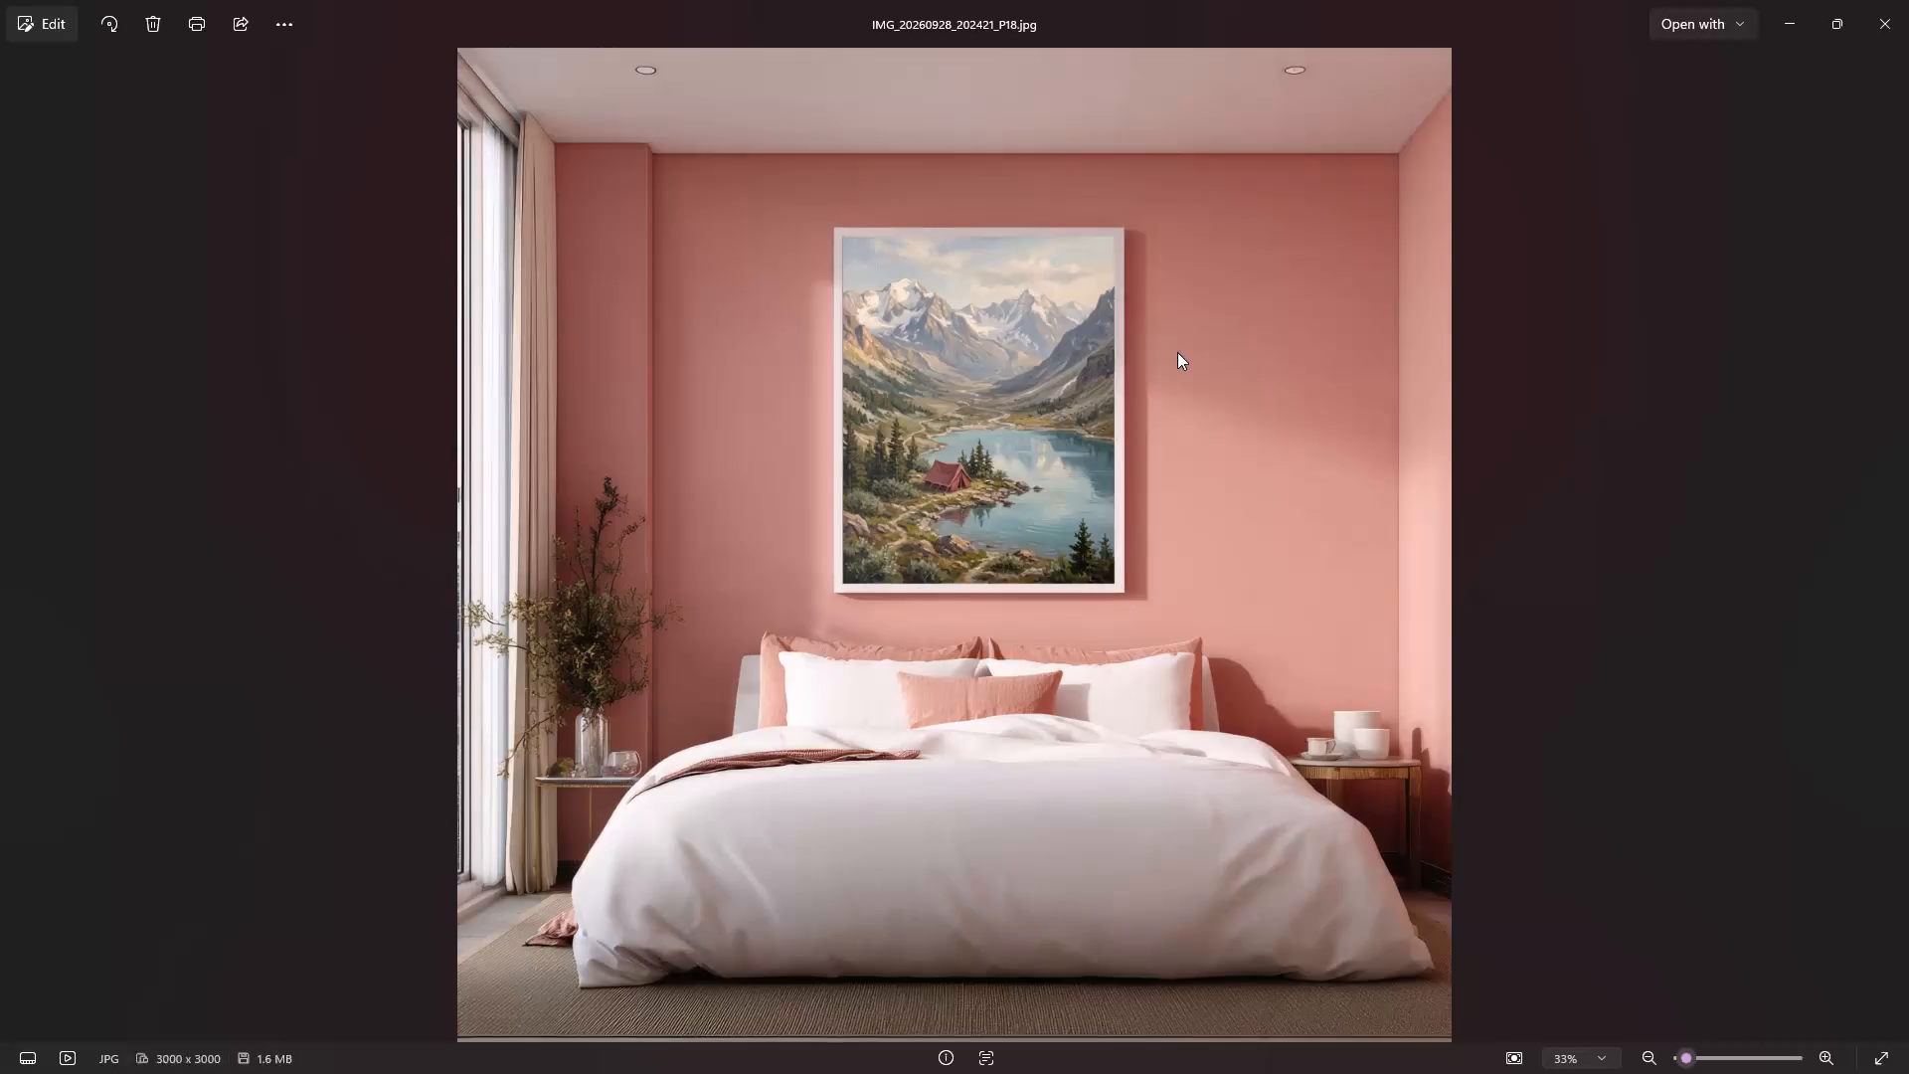
key("Left")
key("Right")
key("Right")
key("Right")
key("Right")
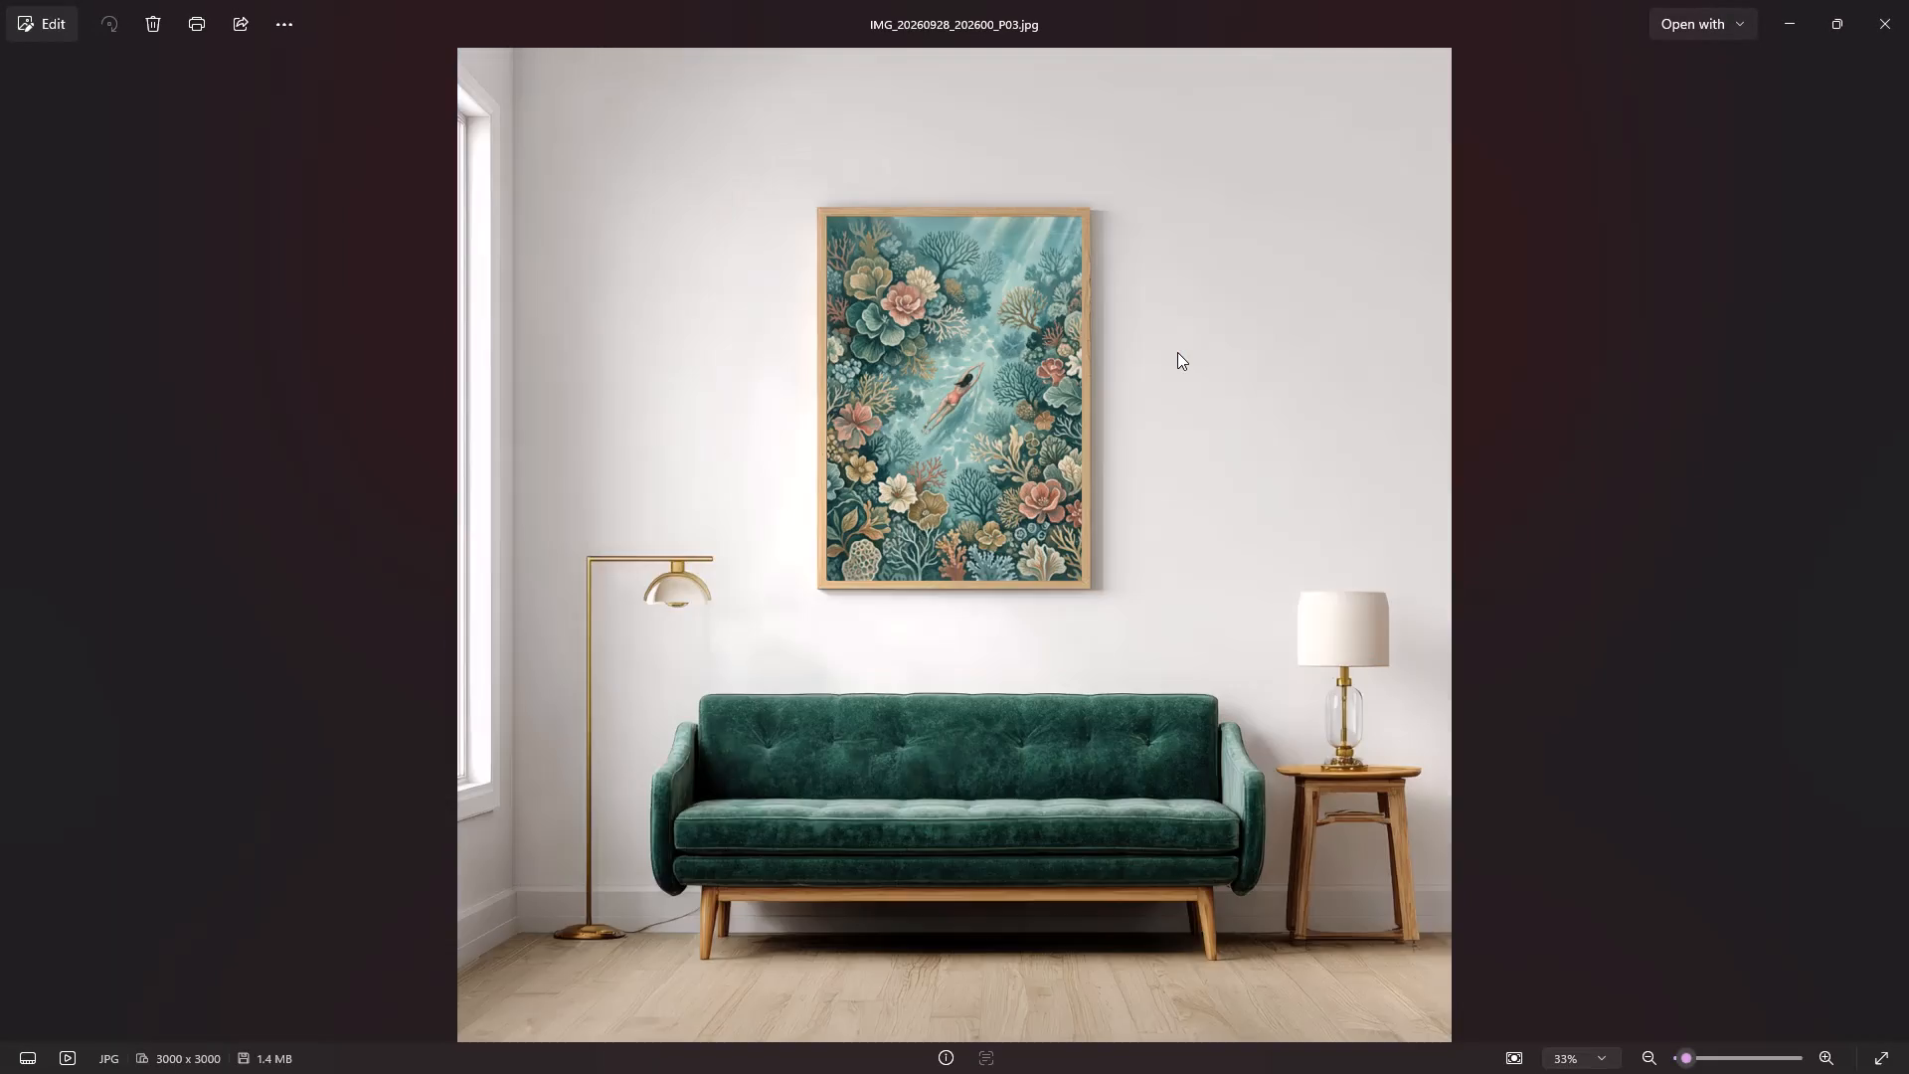
key("Right")
key("Right")
key("Right")
key("Right")
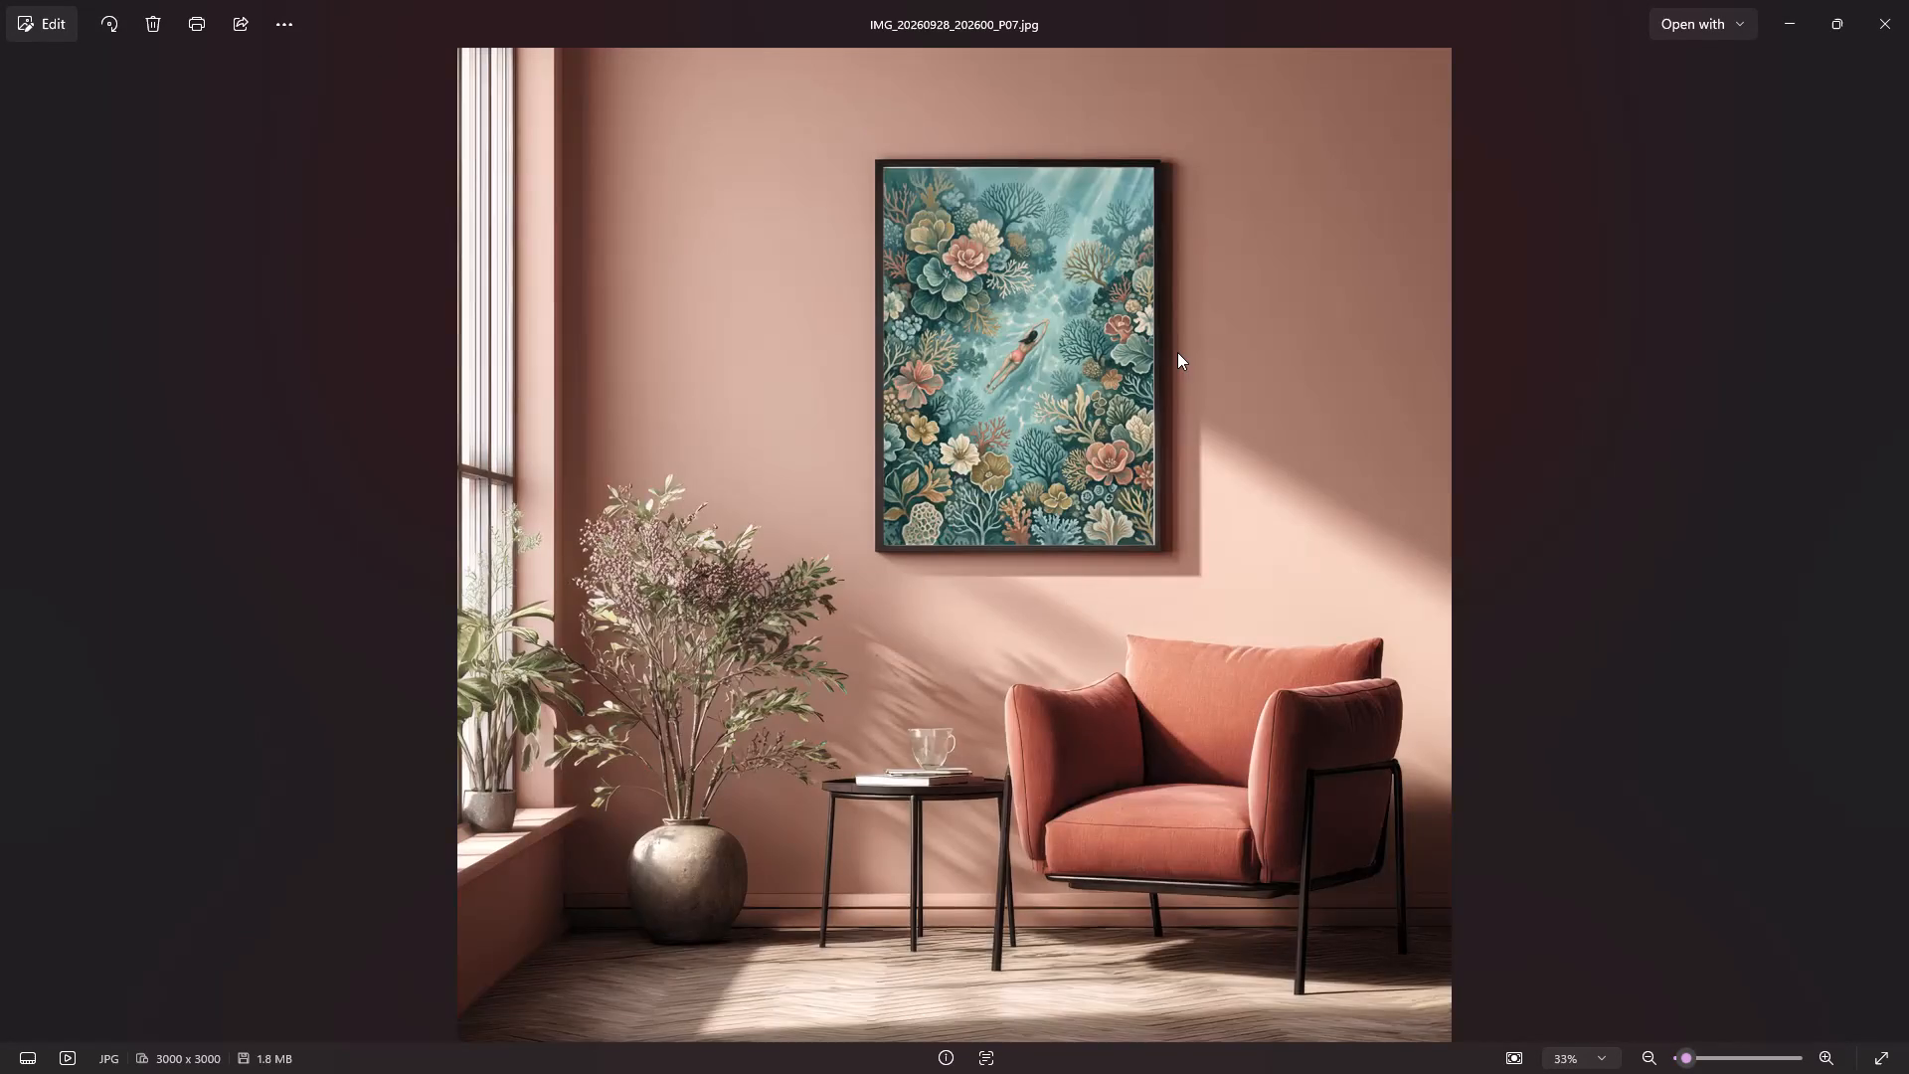
key("Right")
key("Right")
key("Right")
key("Right")
key("Right")
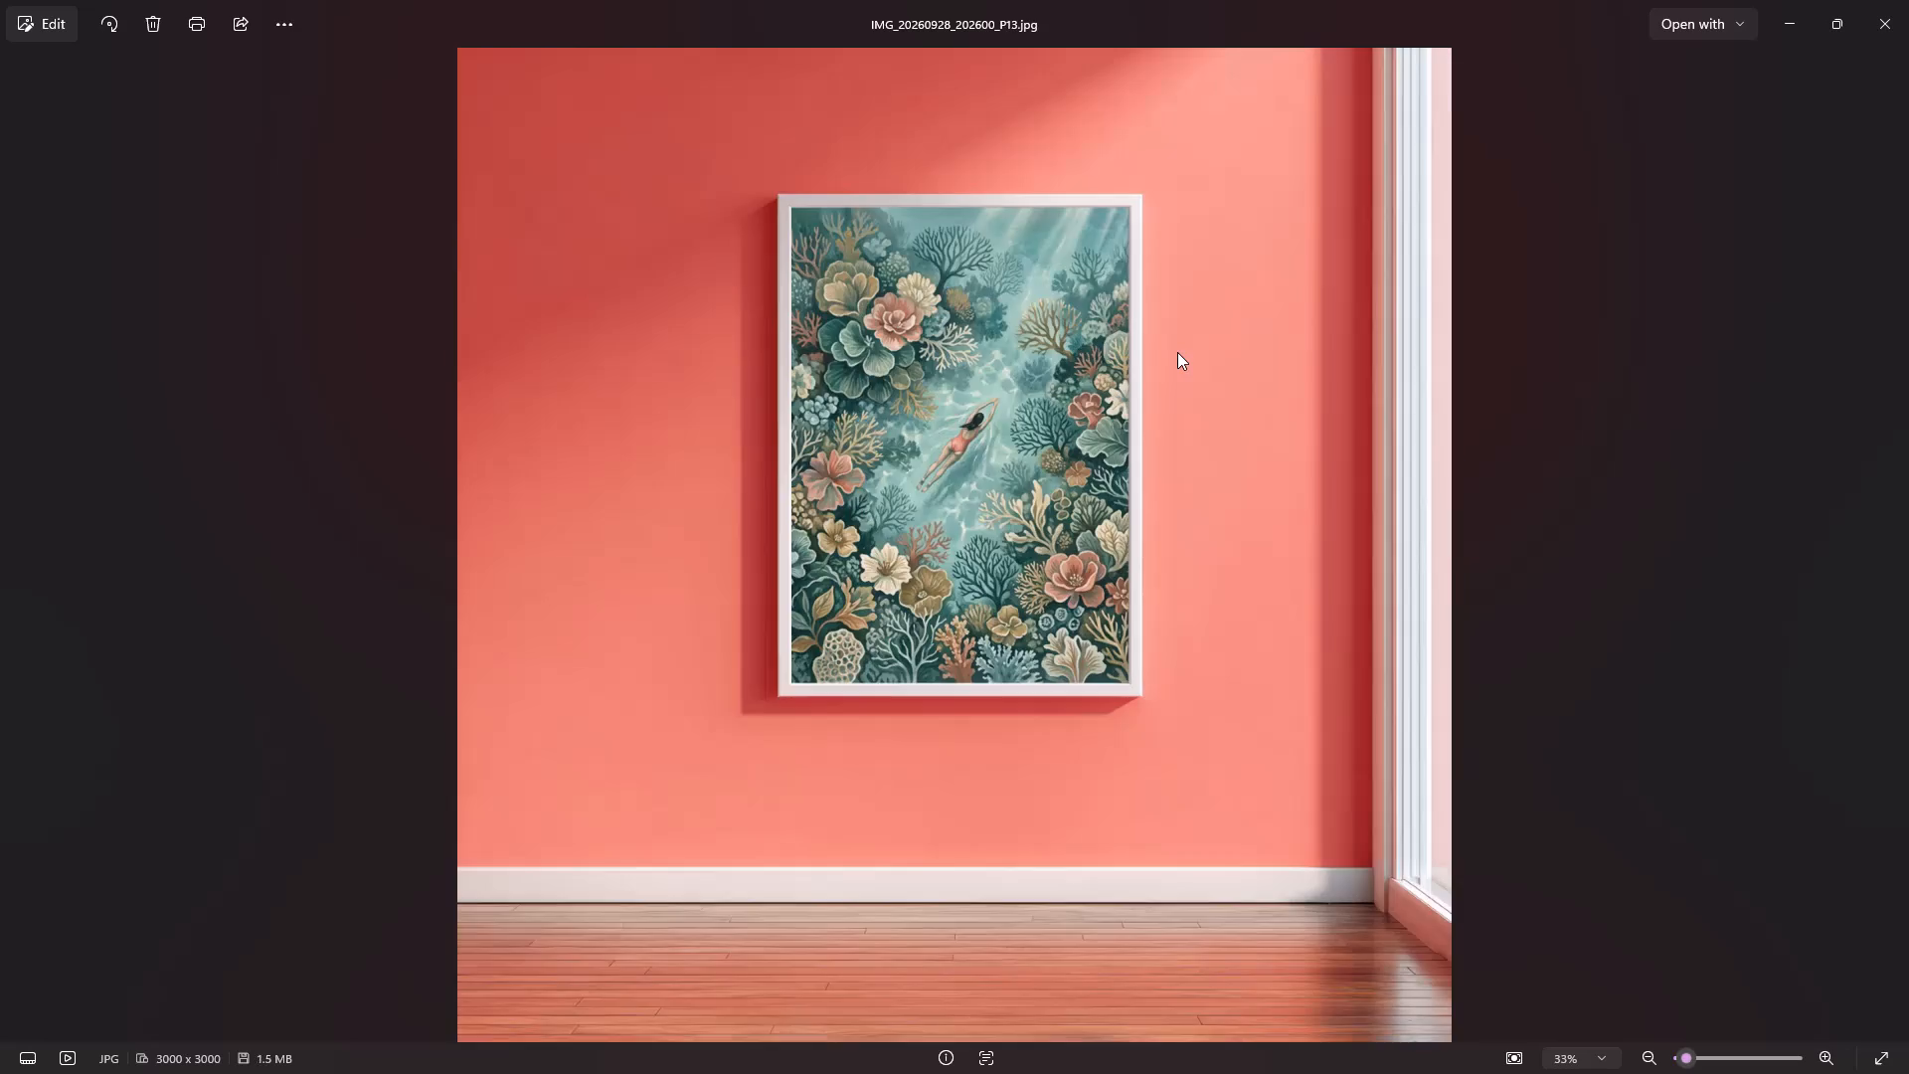
key("Right")
key("Right")
key("Right")
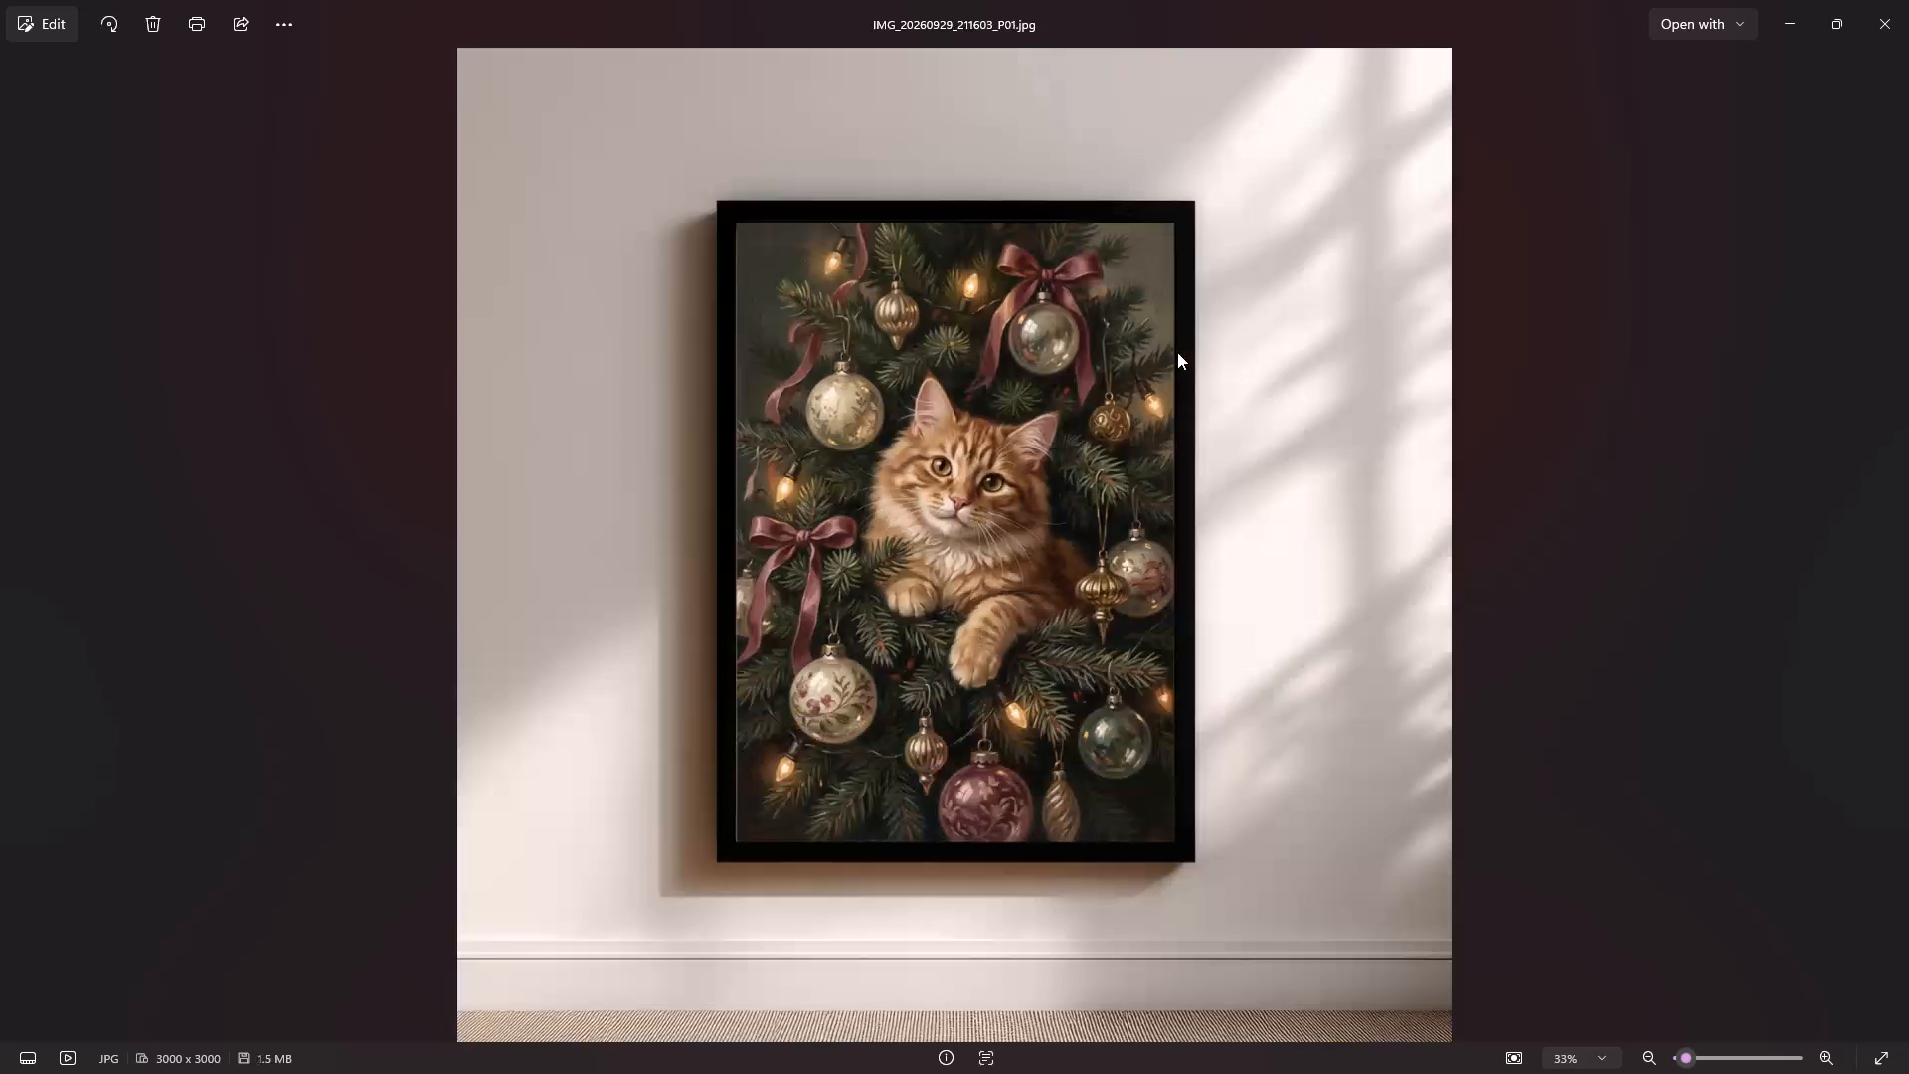
key("Left")
left_click(1177, 352)
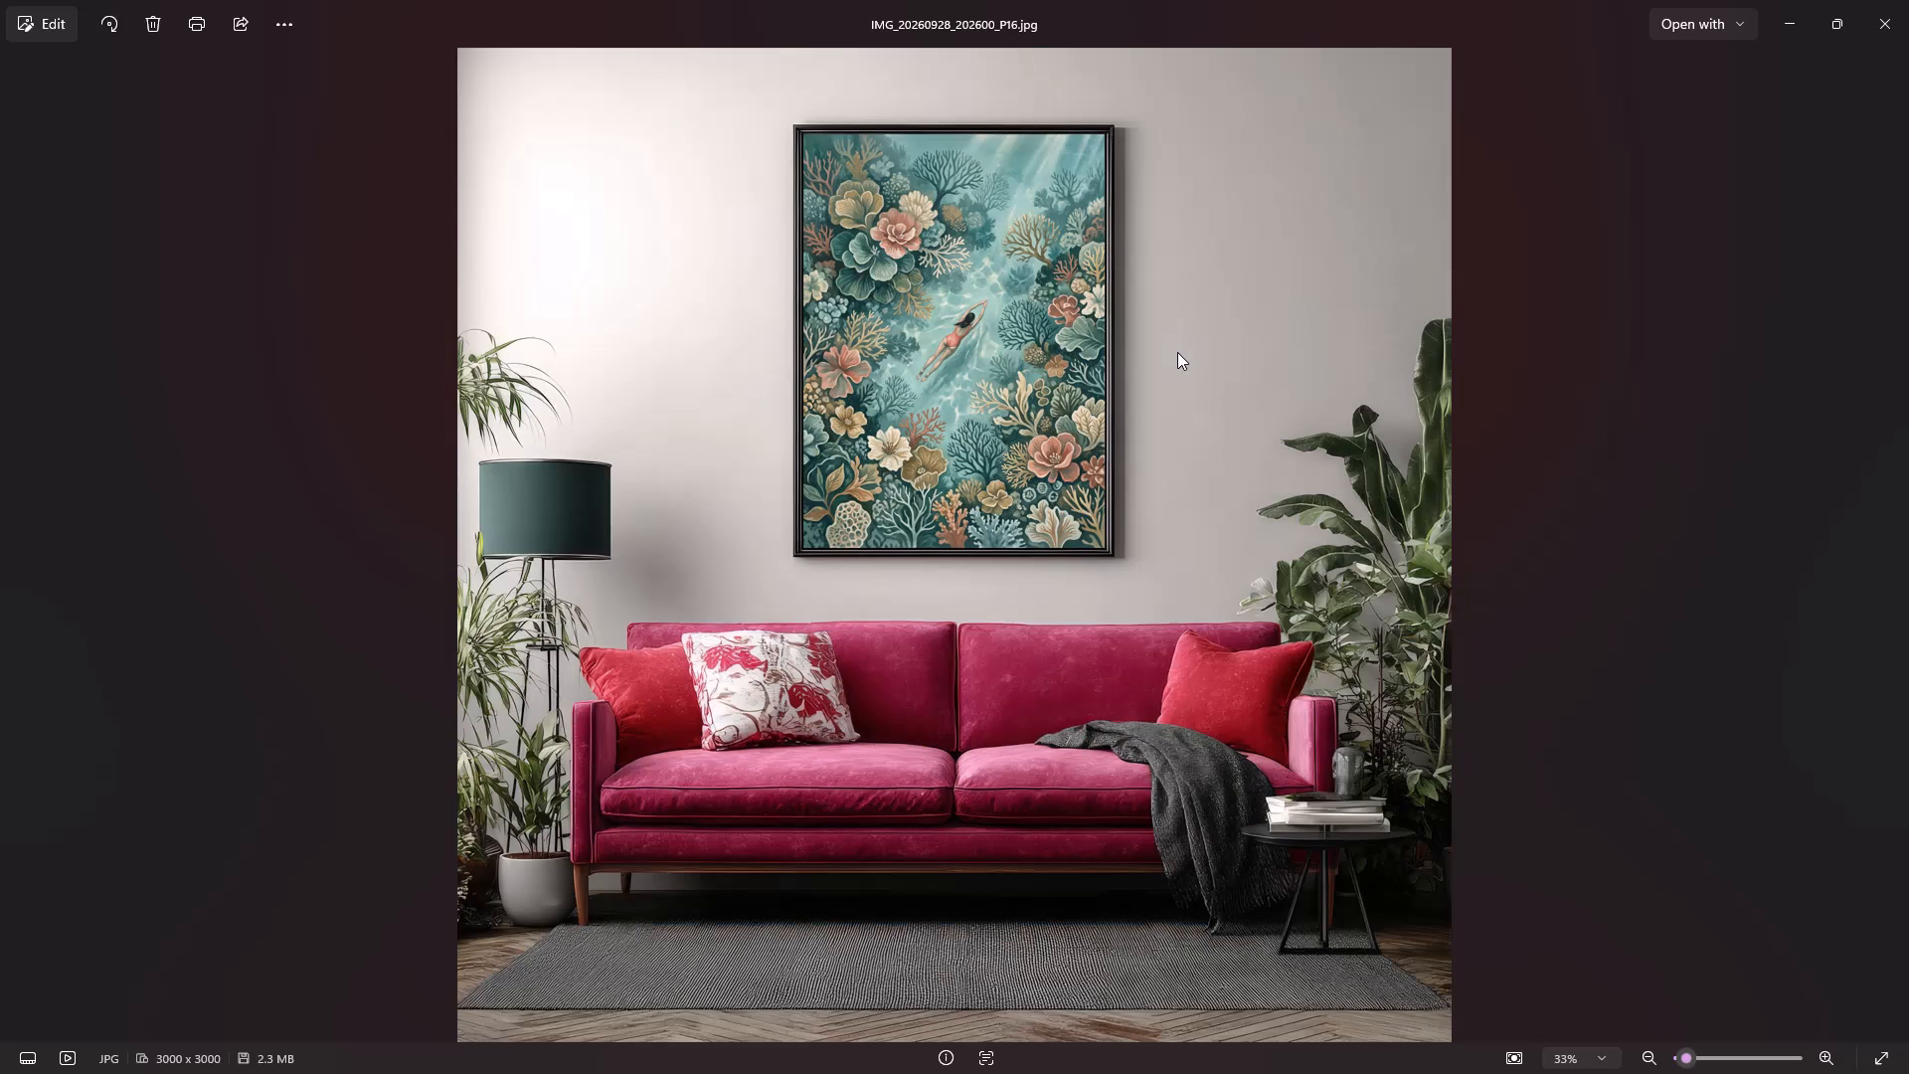
left_click(1774, 7)
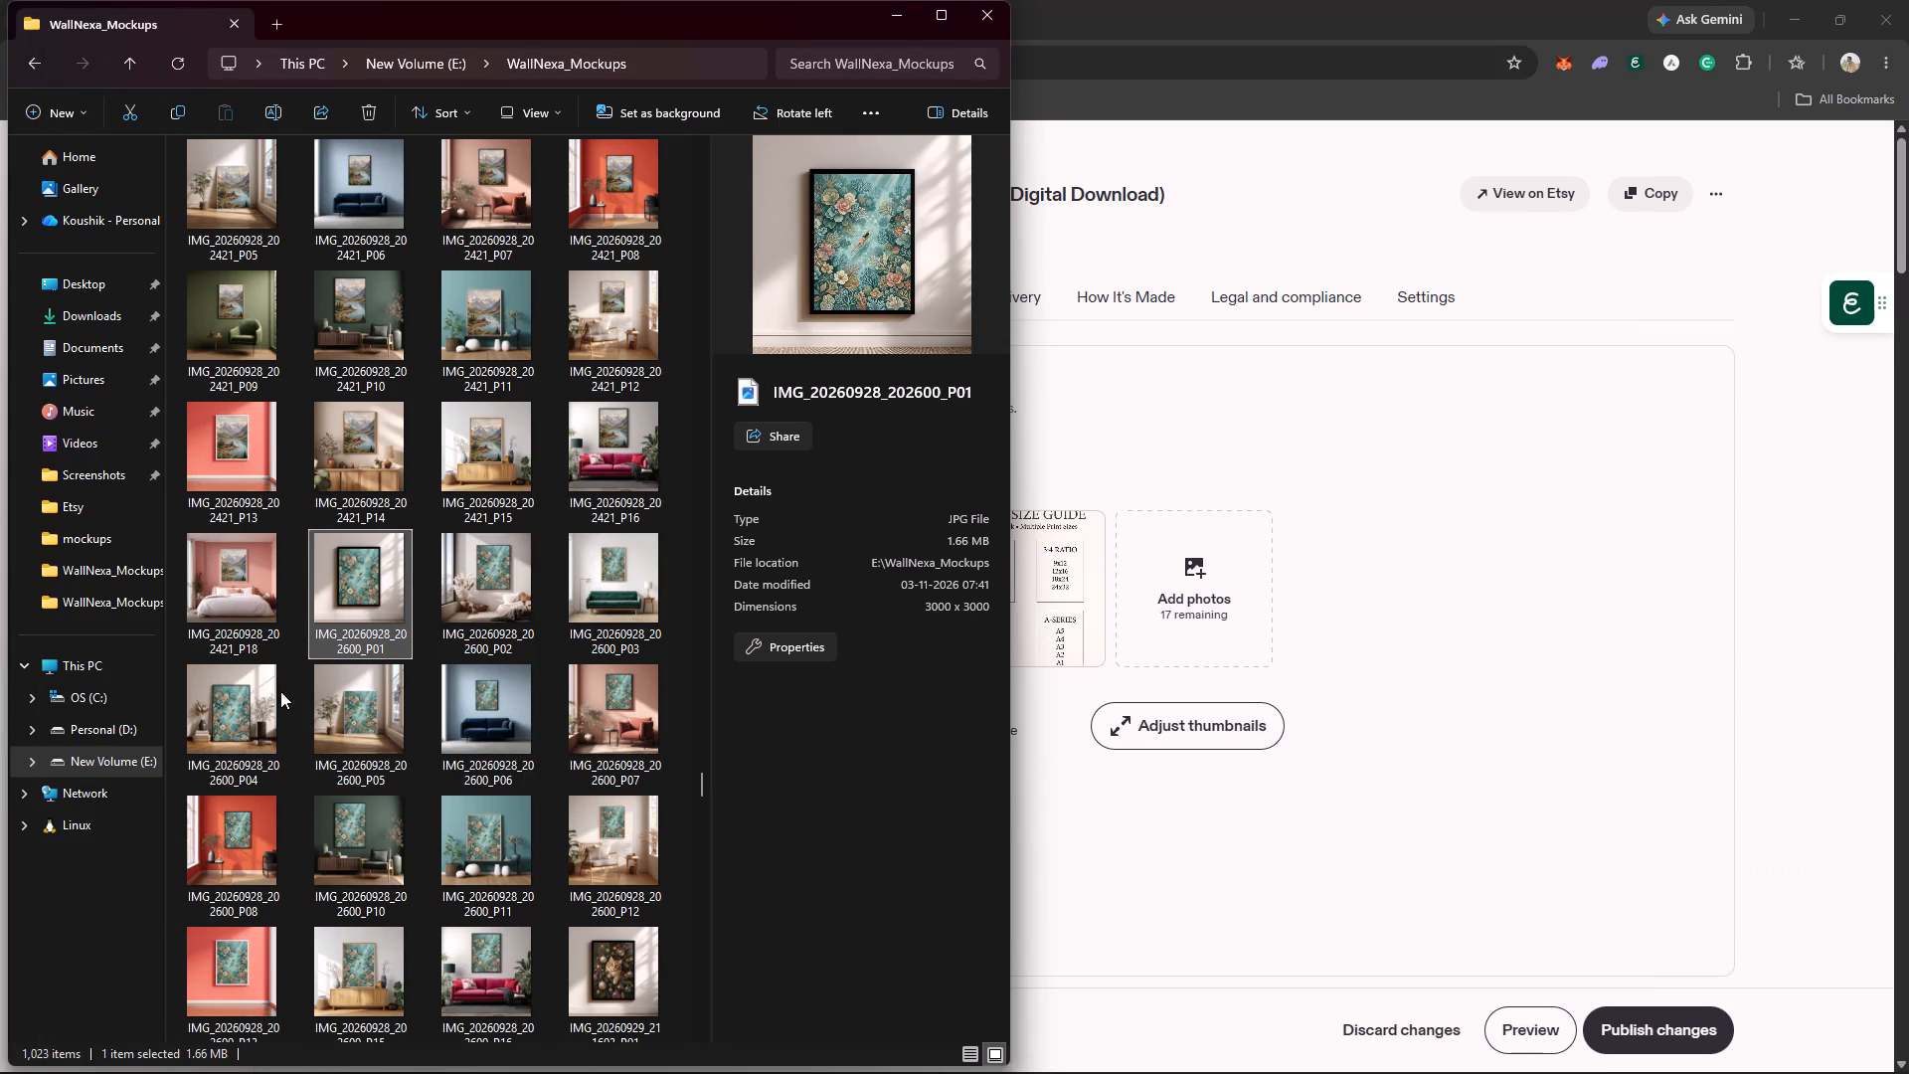
Add the 14 remaining coral reef mockups, IMG_20260928_202600_P01 to P16, to the photos of the Underwater Coral Reef listing.
left_click_drag(173, 710, 552, 783)
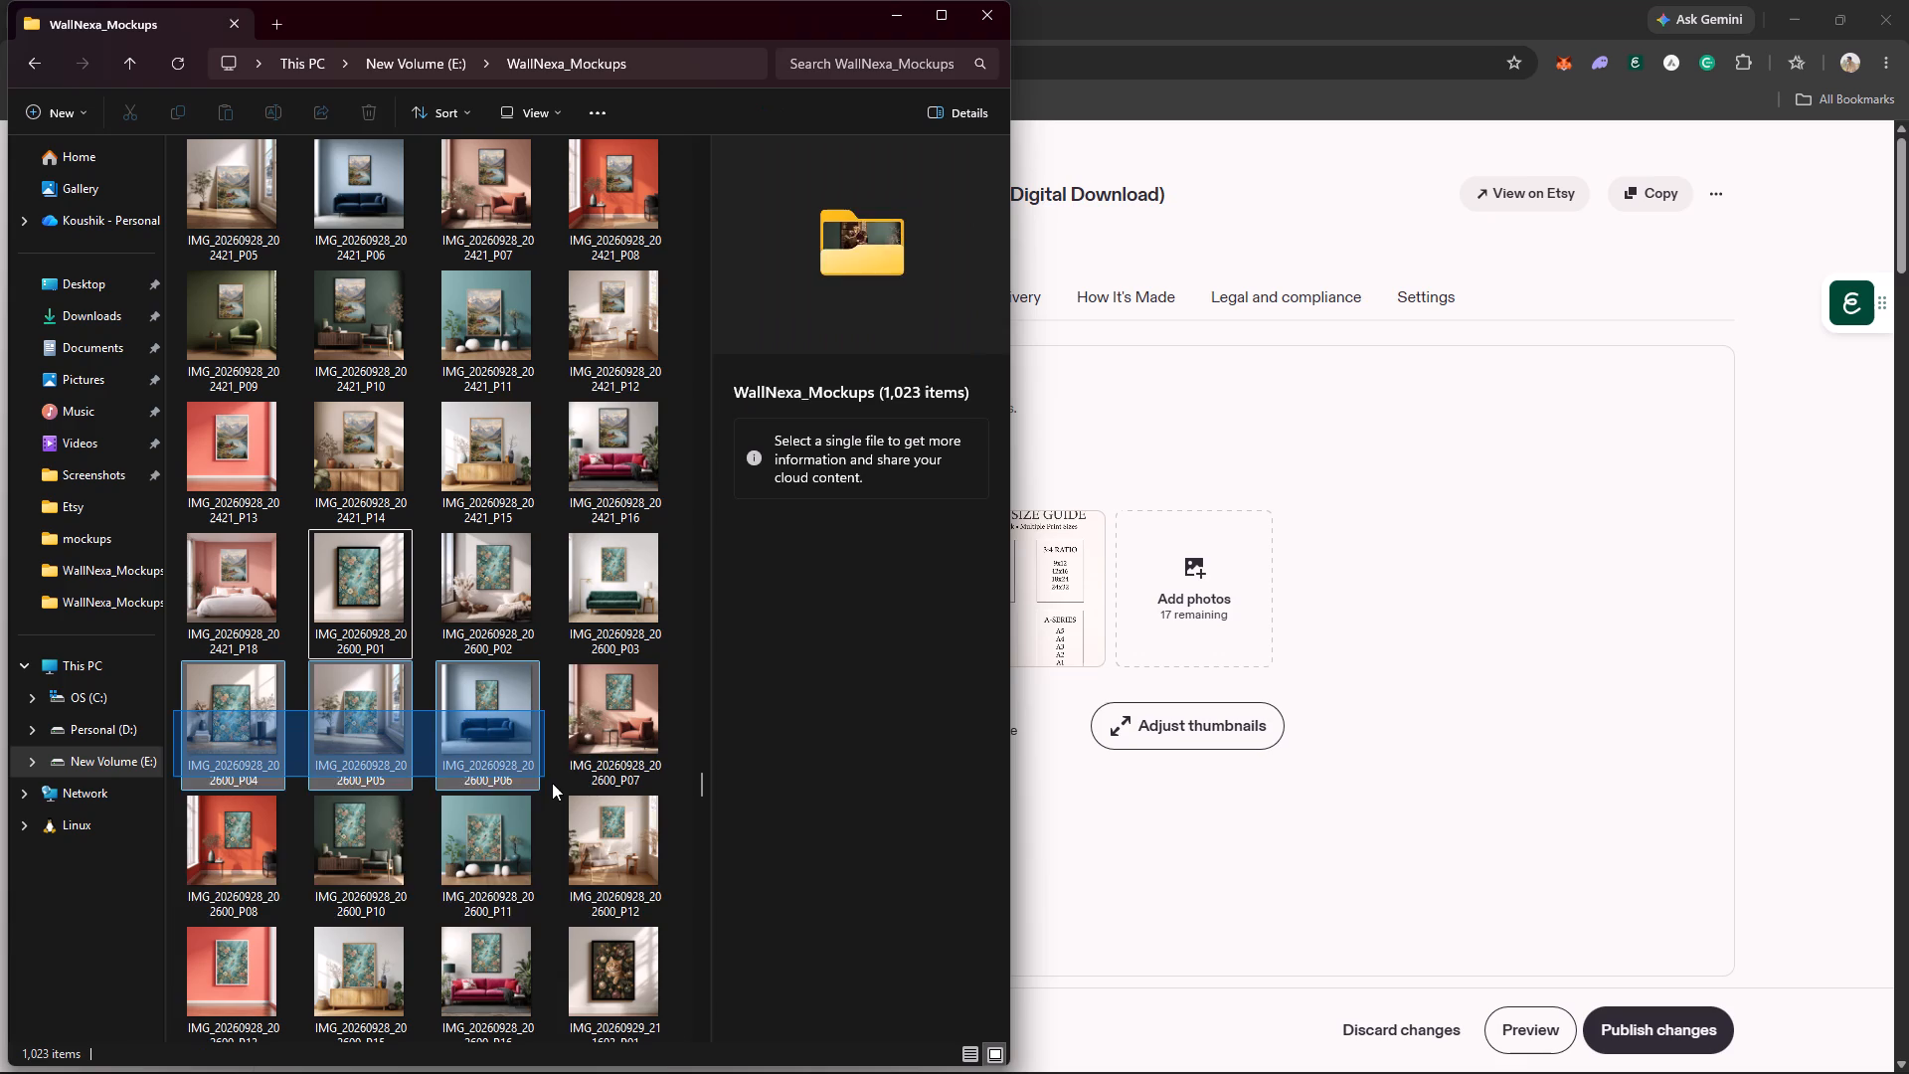
left_click_drag(552, 783, 607, 858)
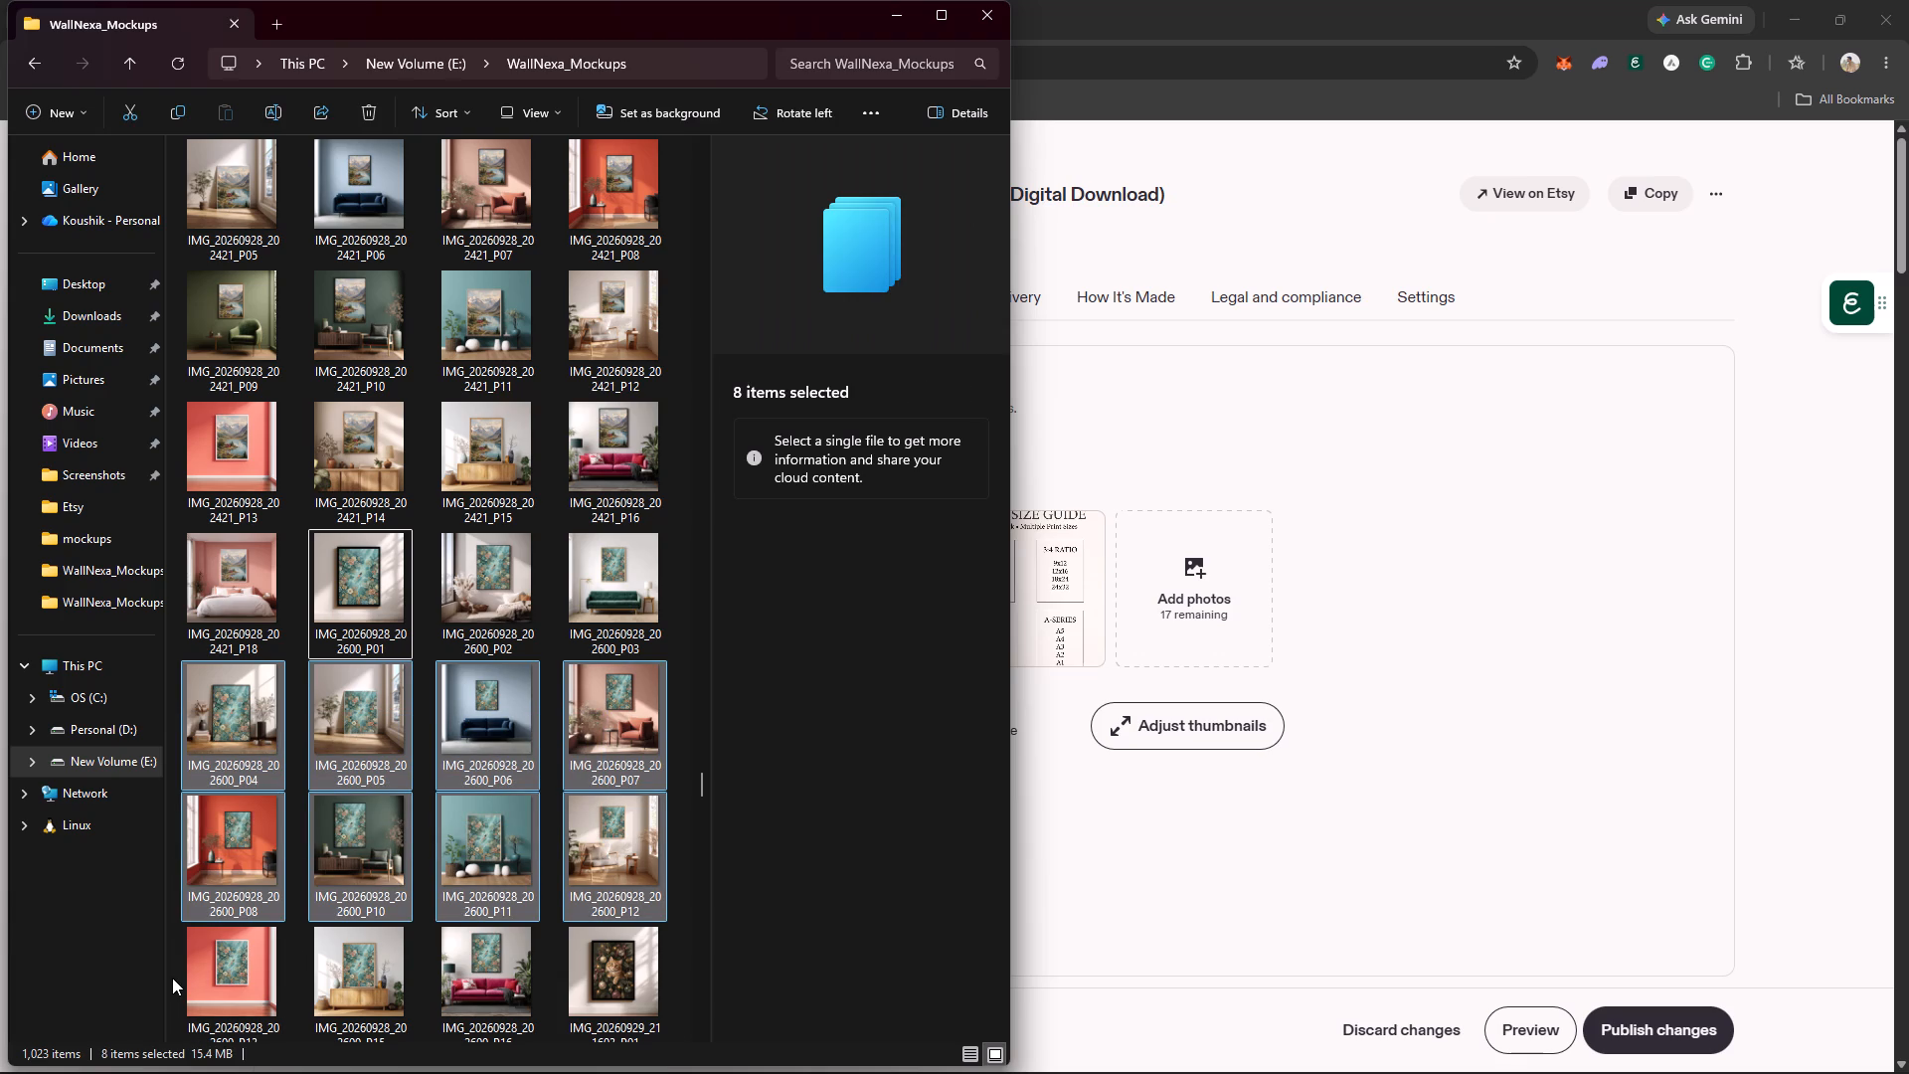
left_click_drag(172, 978, 478, 979, "ctrl")
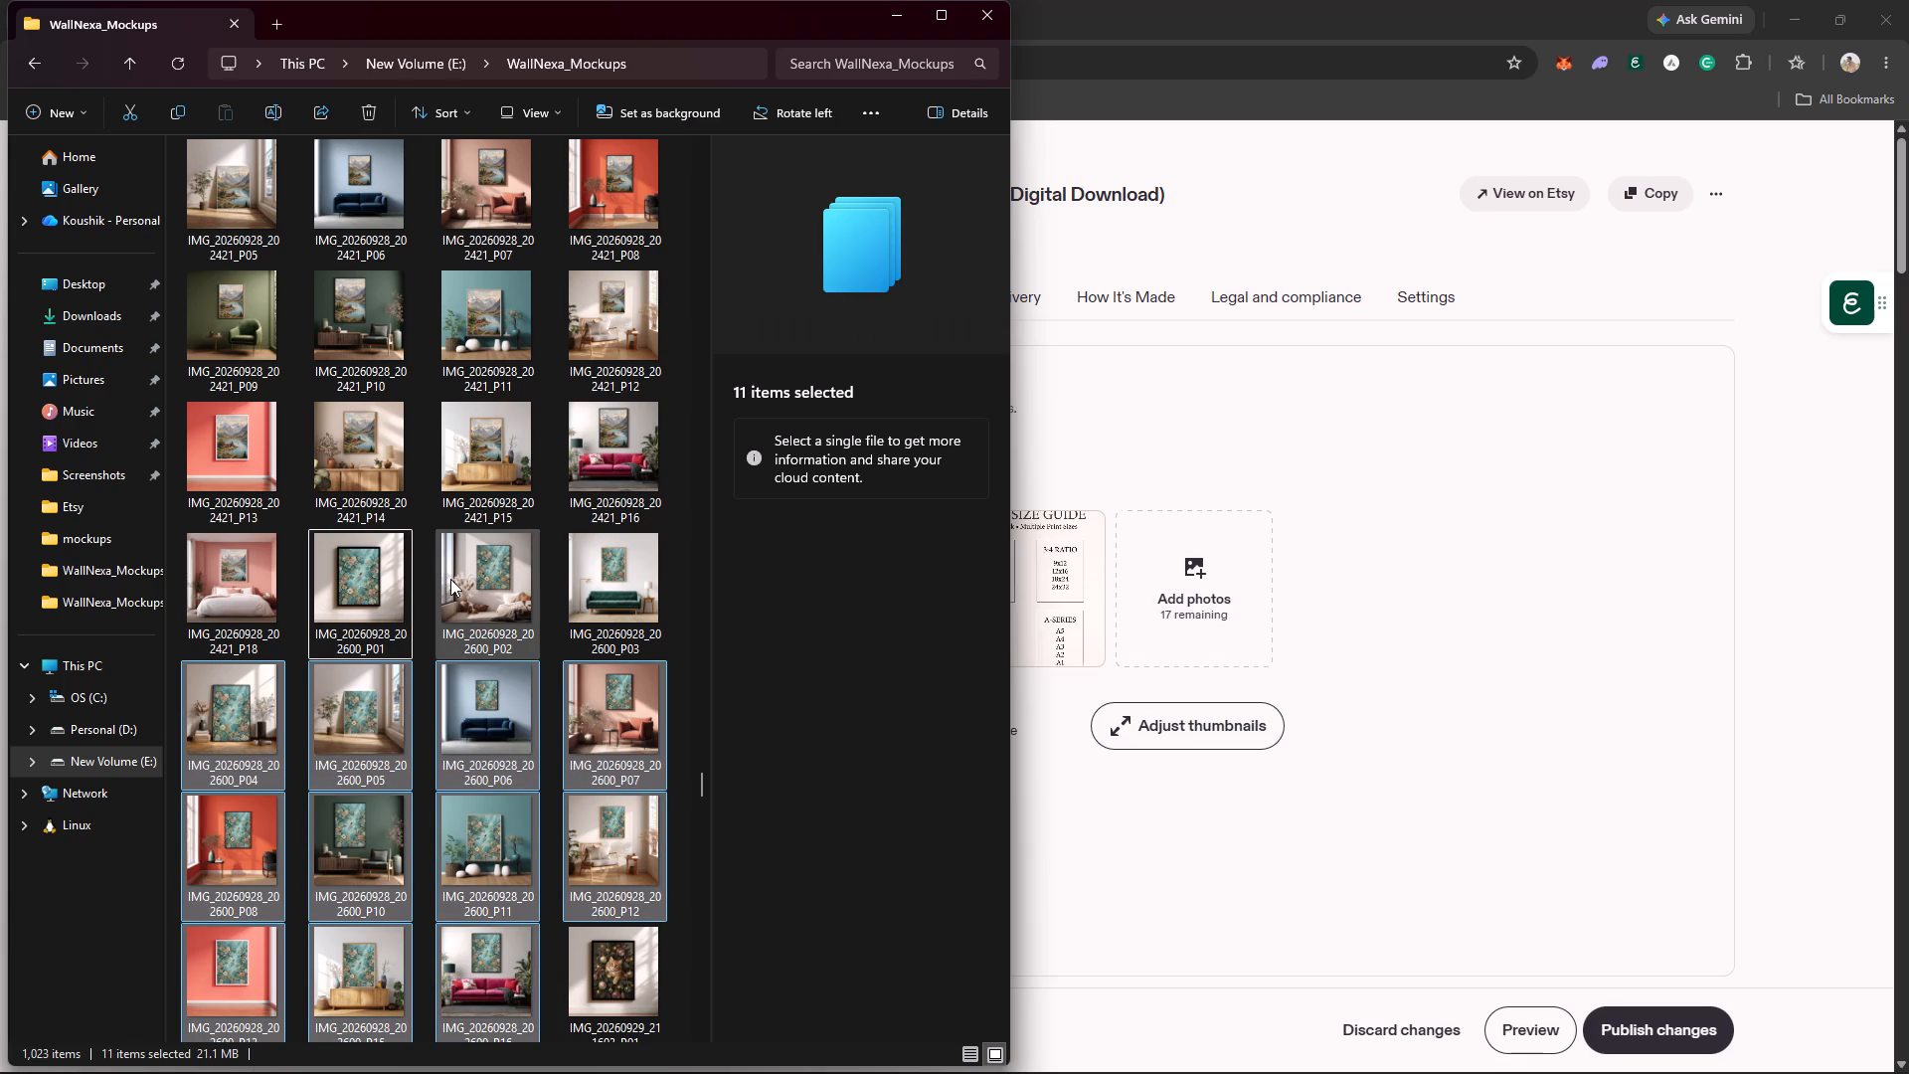
left_click(491, 575, "ctrl")
left_click(603, 575, "ctrl")
left_click(364, 587, "ctrl")
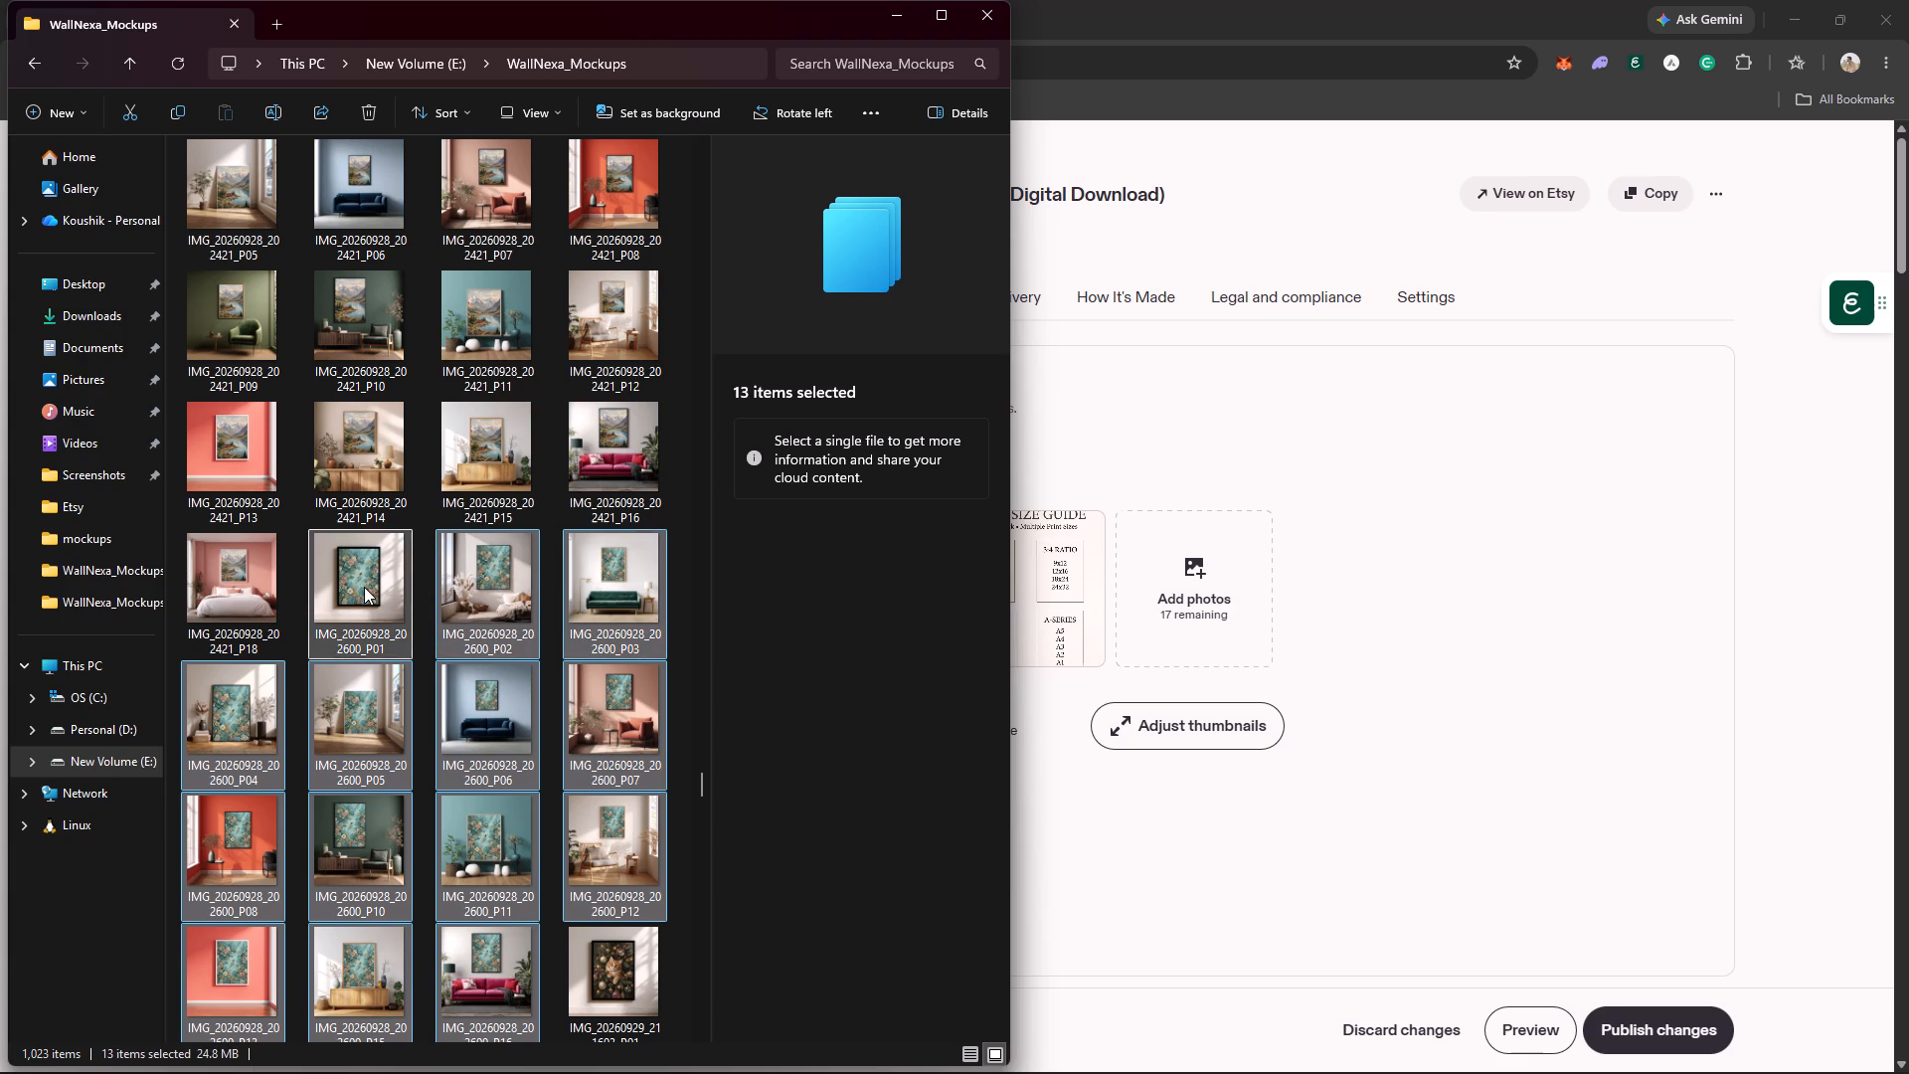
left_click_drag(587, 603, 1155, 591)
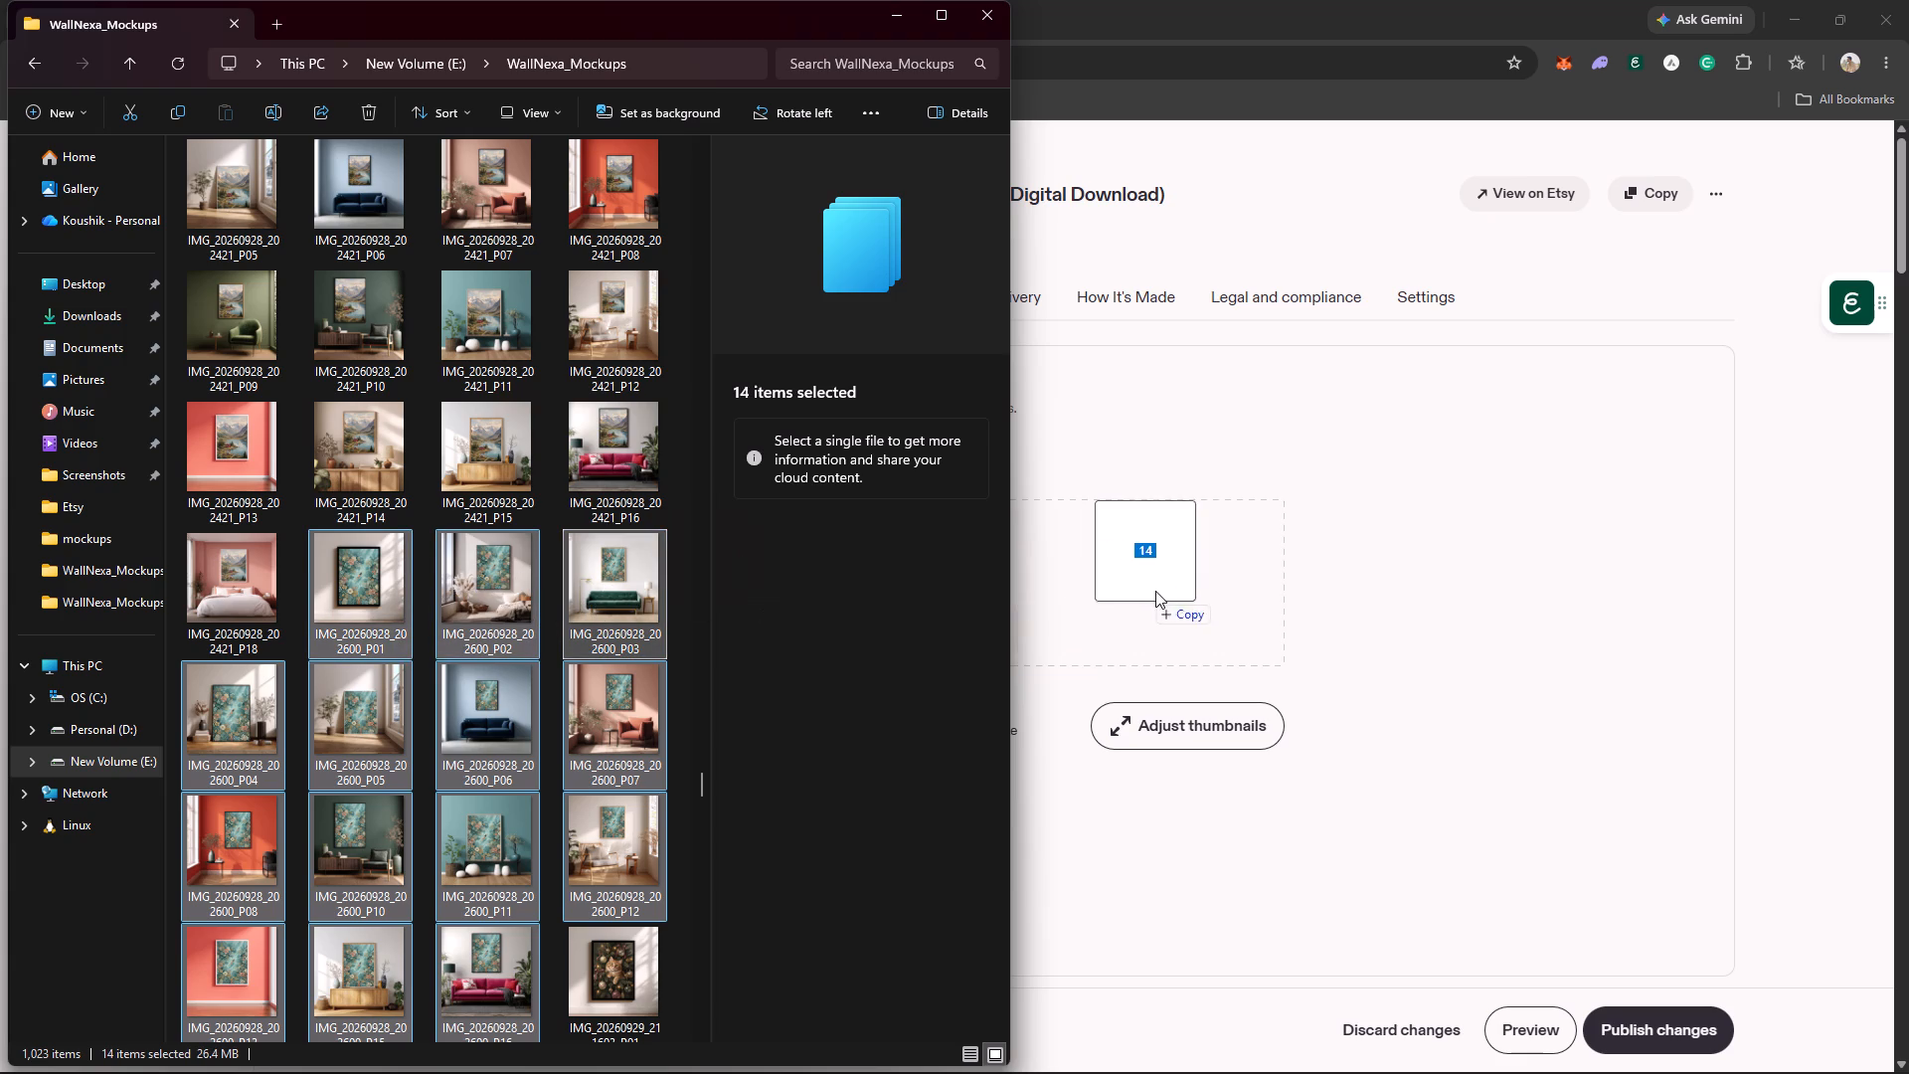
left_click_drag(1155, 591, 1165, 590)
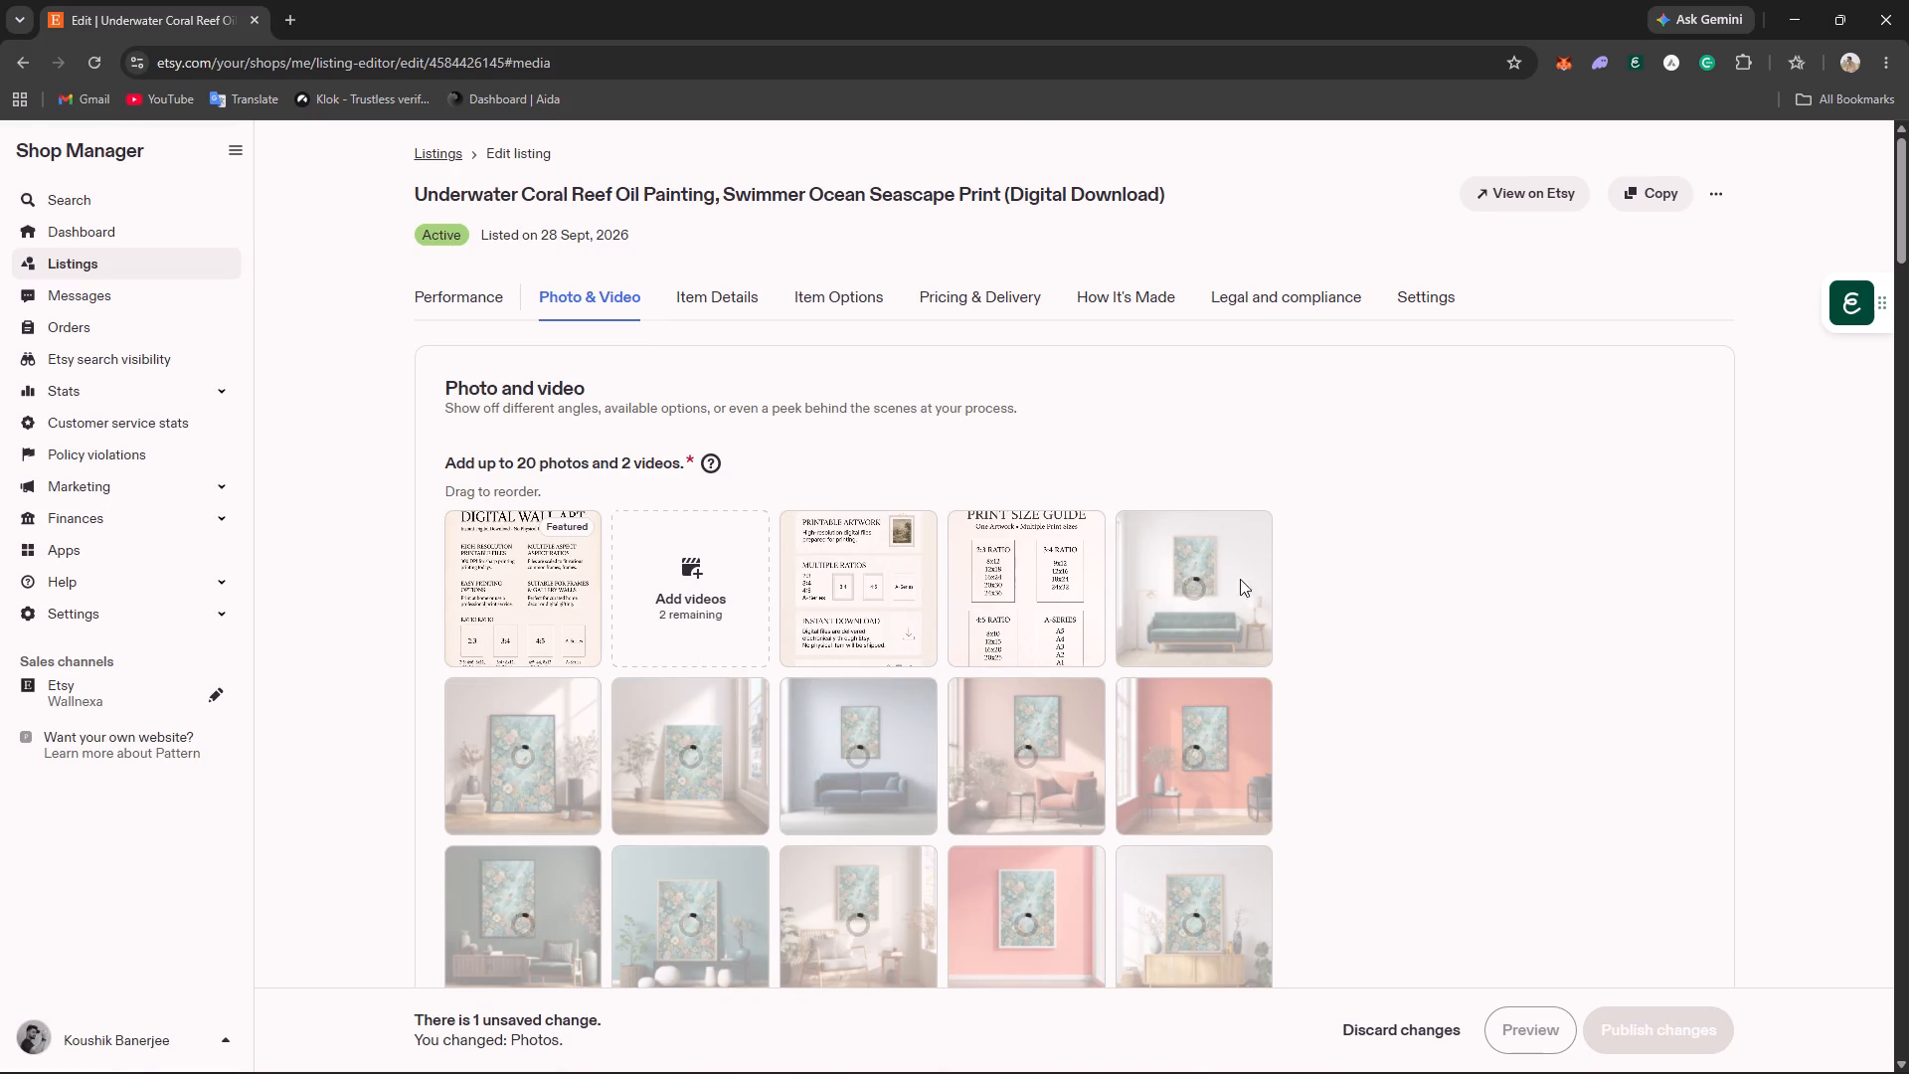
scroll(1418, 562, "down", 2)
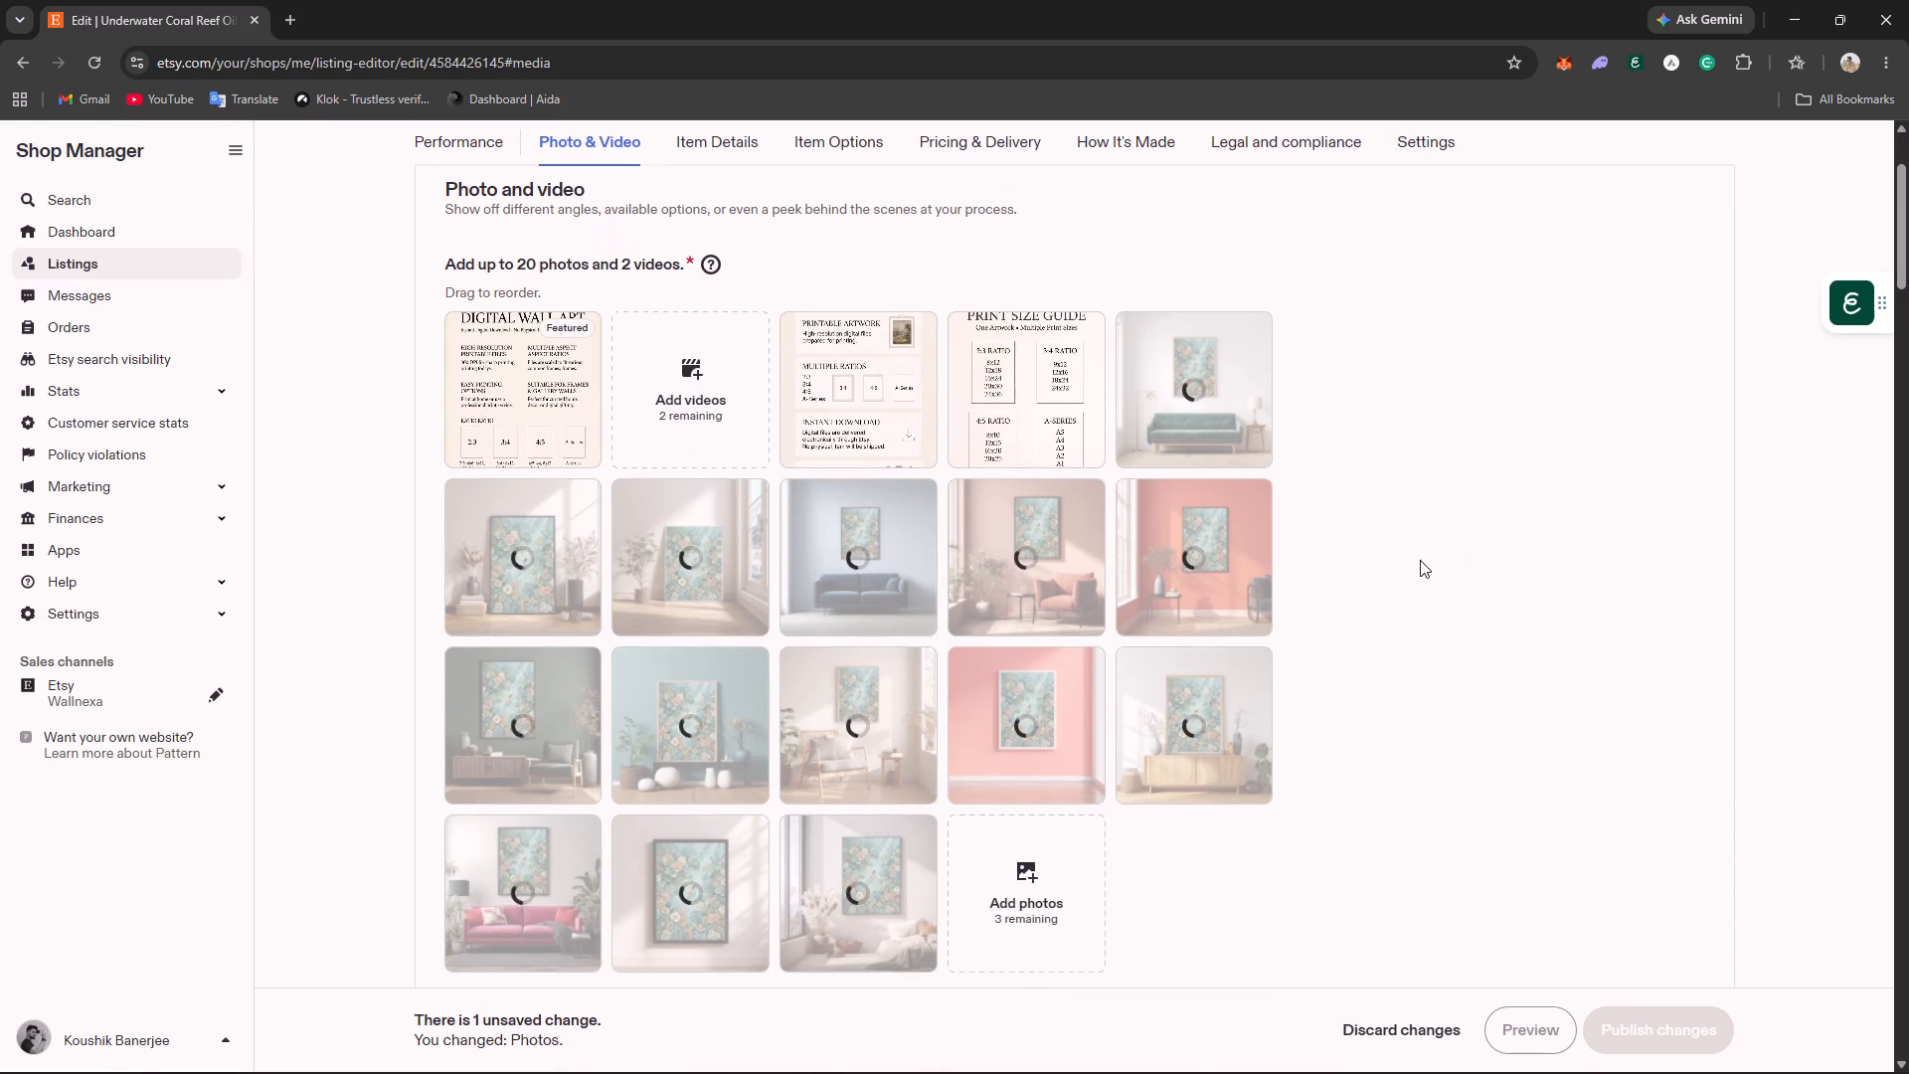
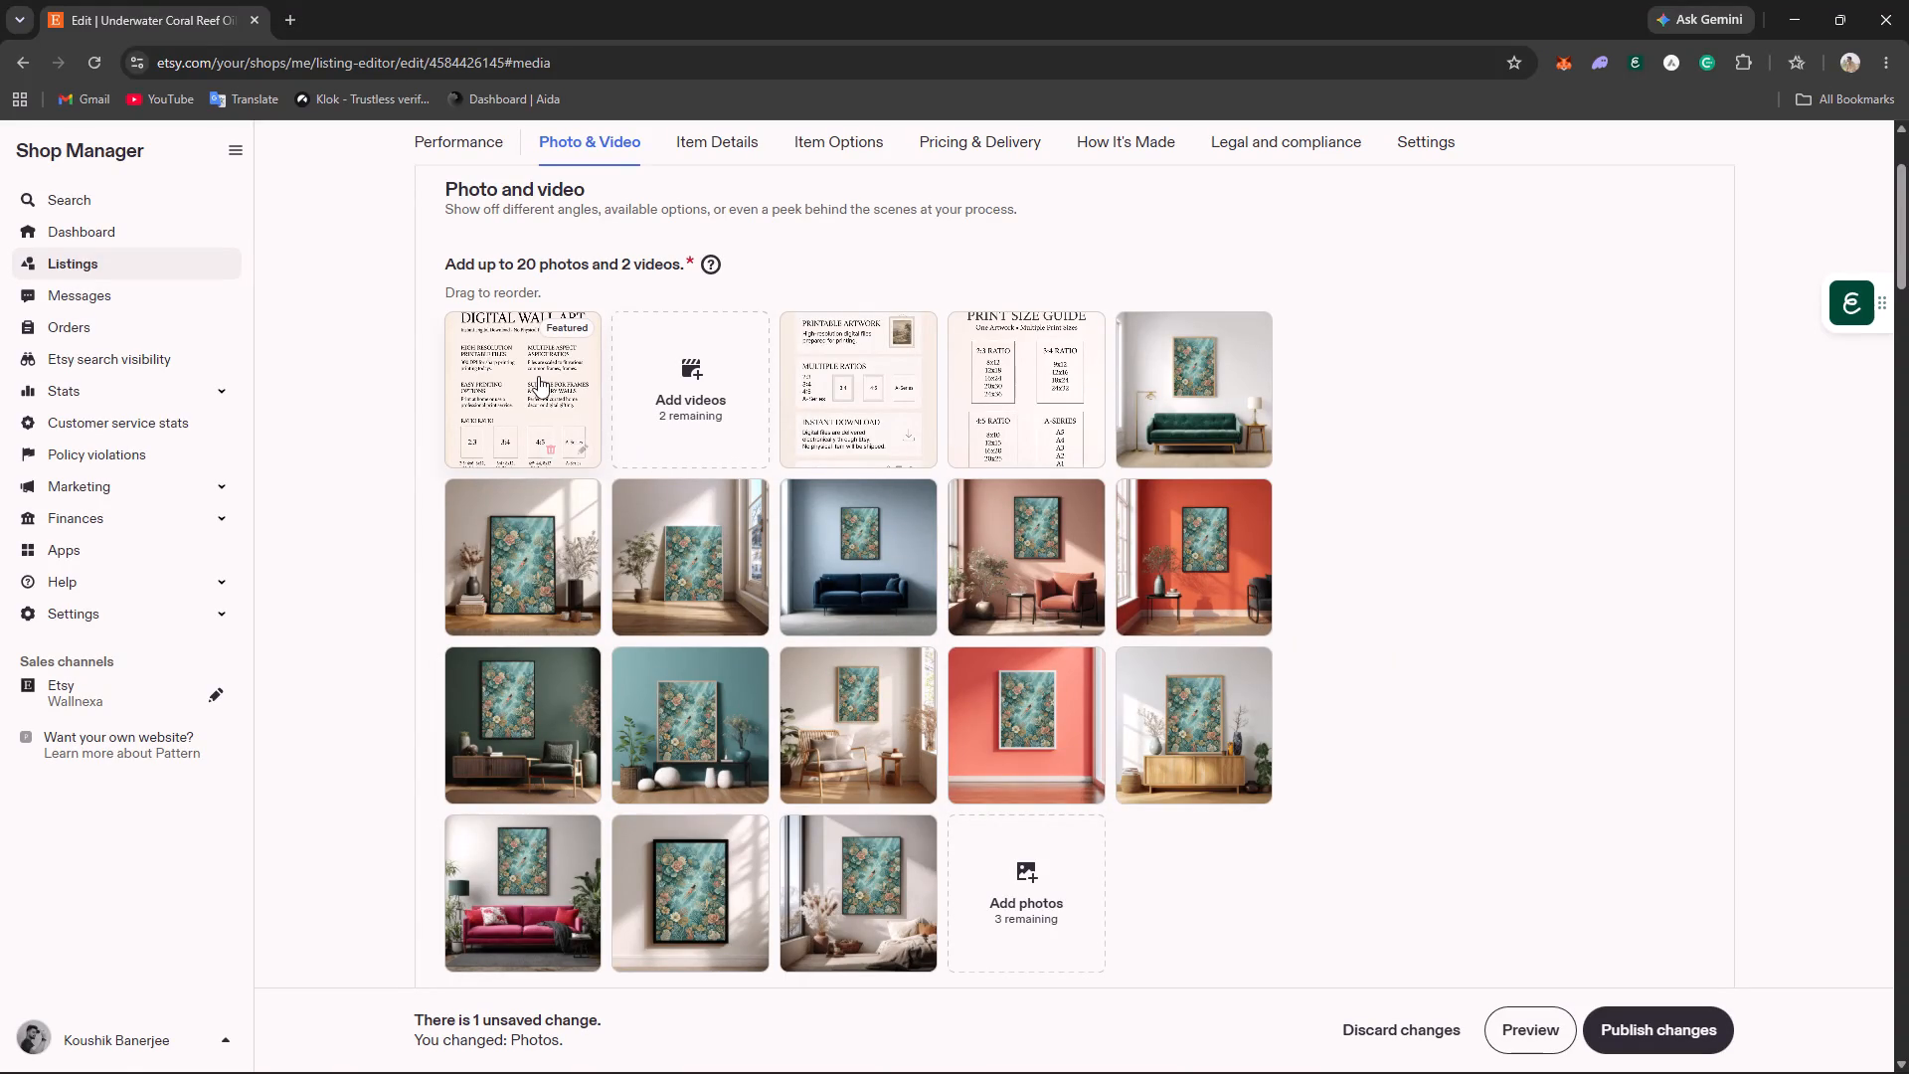
Move the Digital Wall Art, Printable Artwork and Print Size Guide pages, in that order, to the end of the listing's photos.
left_click_drag(529, 375, 877, 871)
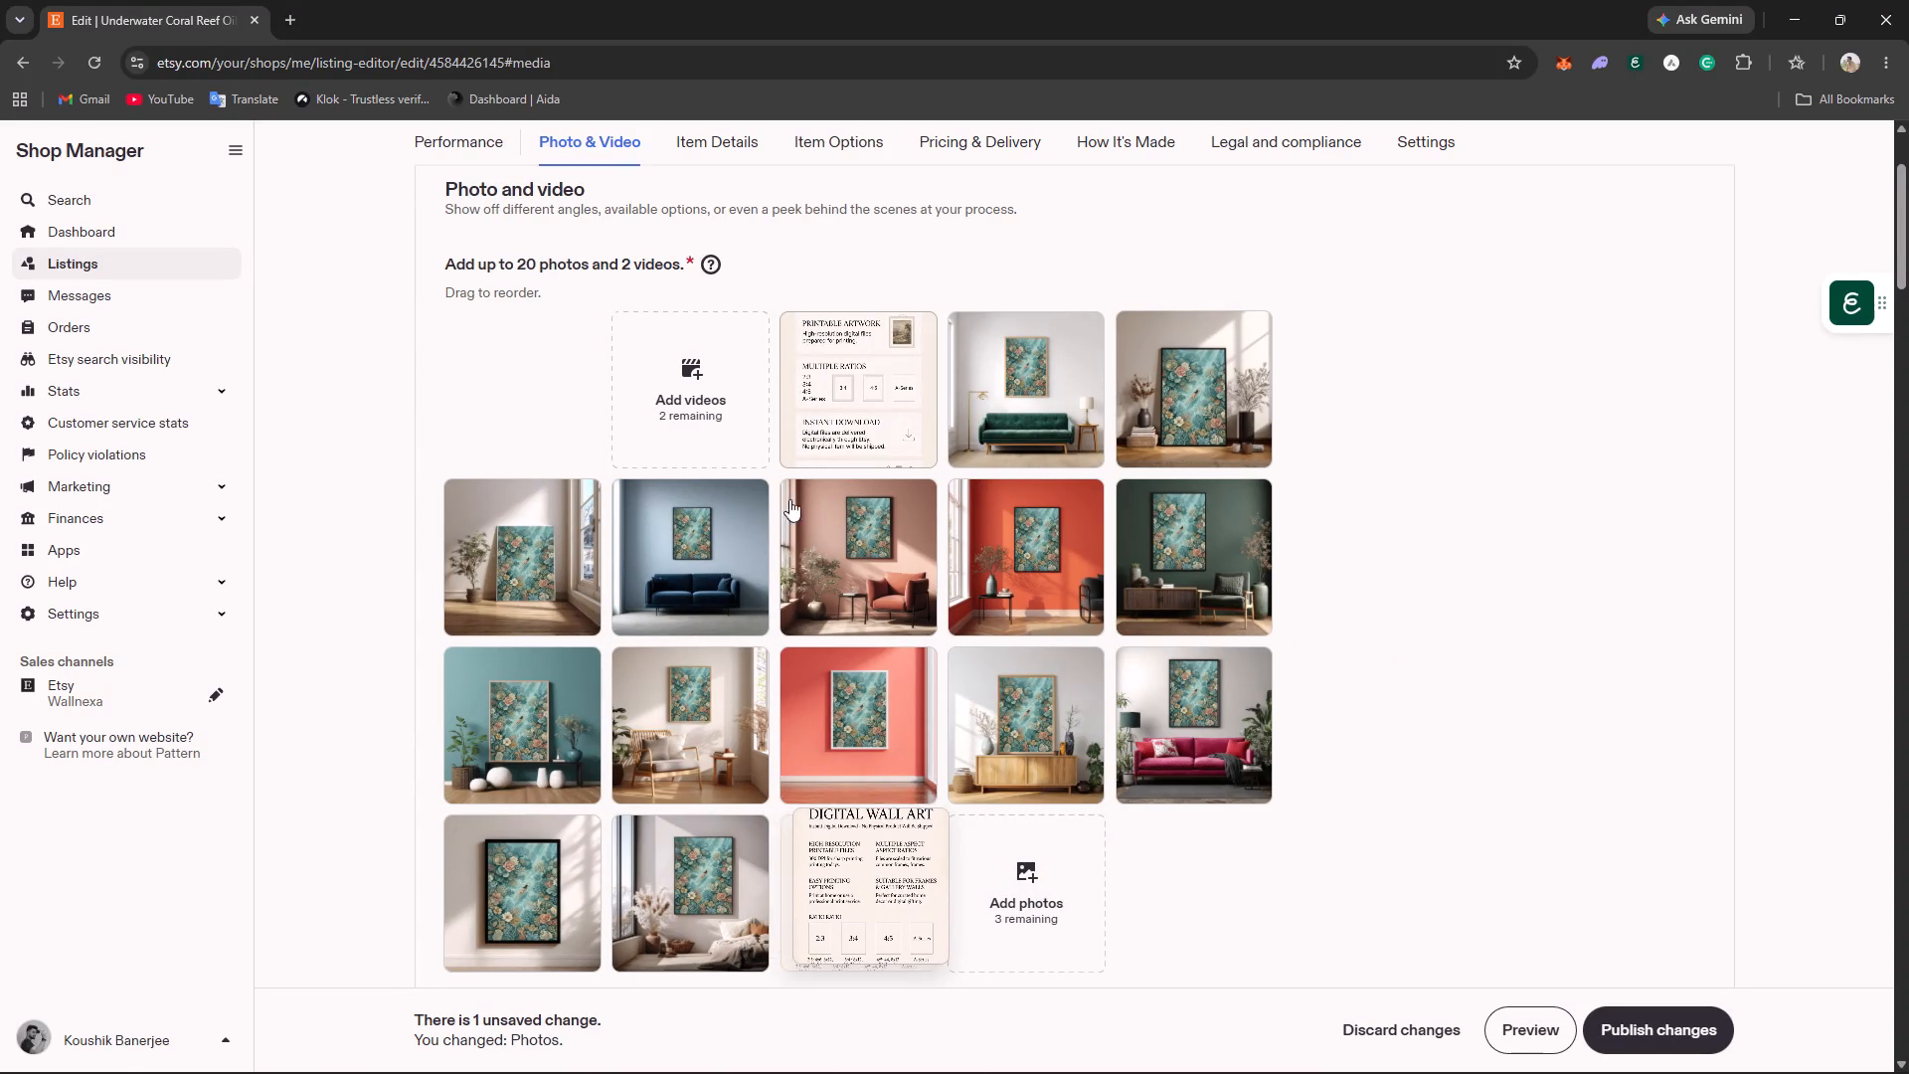
left_click_drag(517, 385, 517, 384)
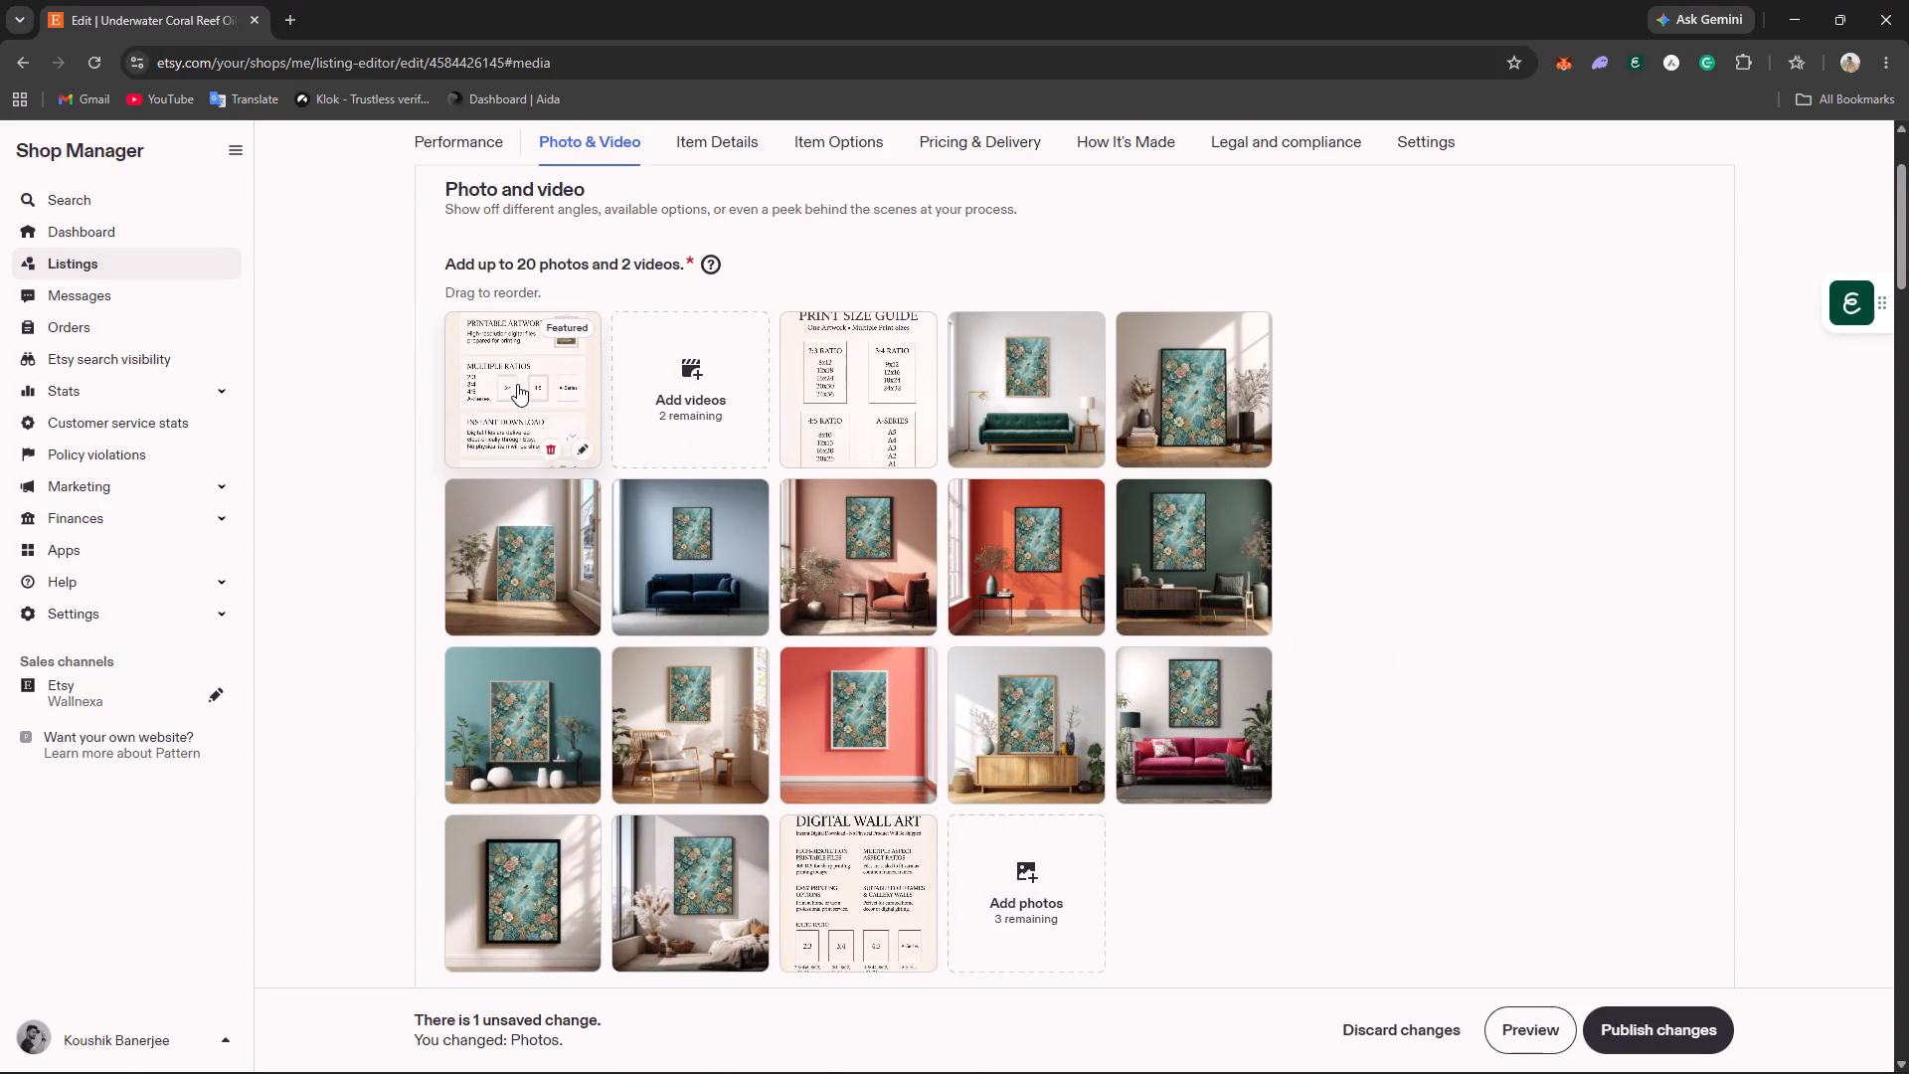
left_click_drag(517, 384, 882, 891)
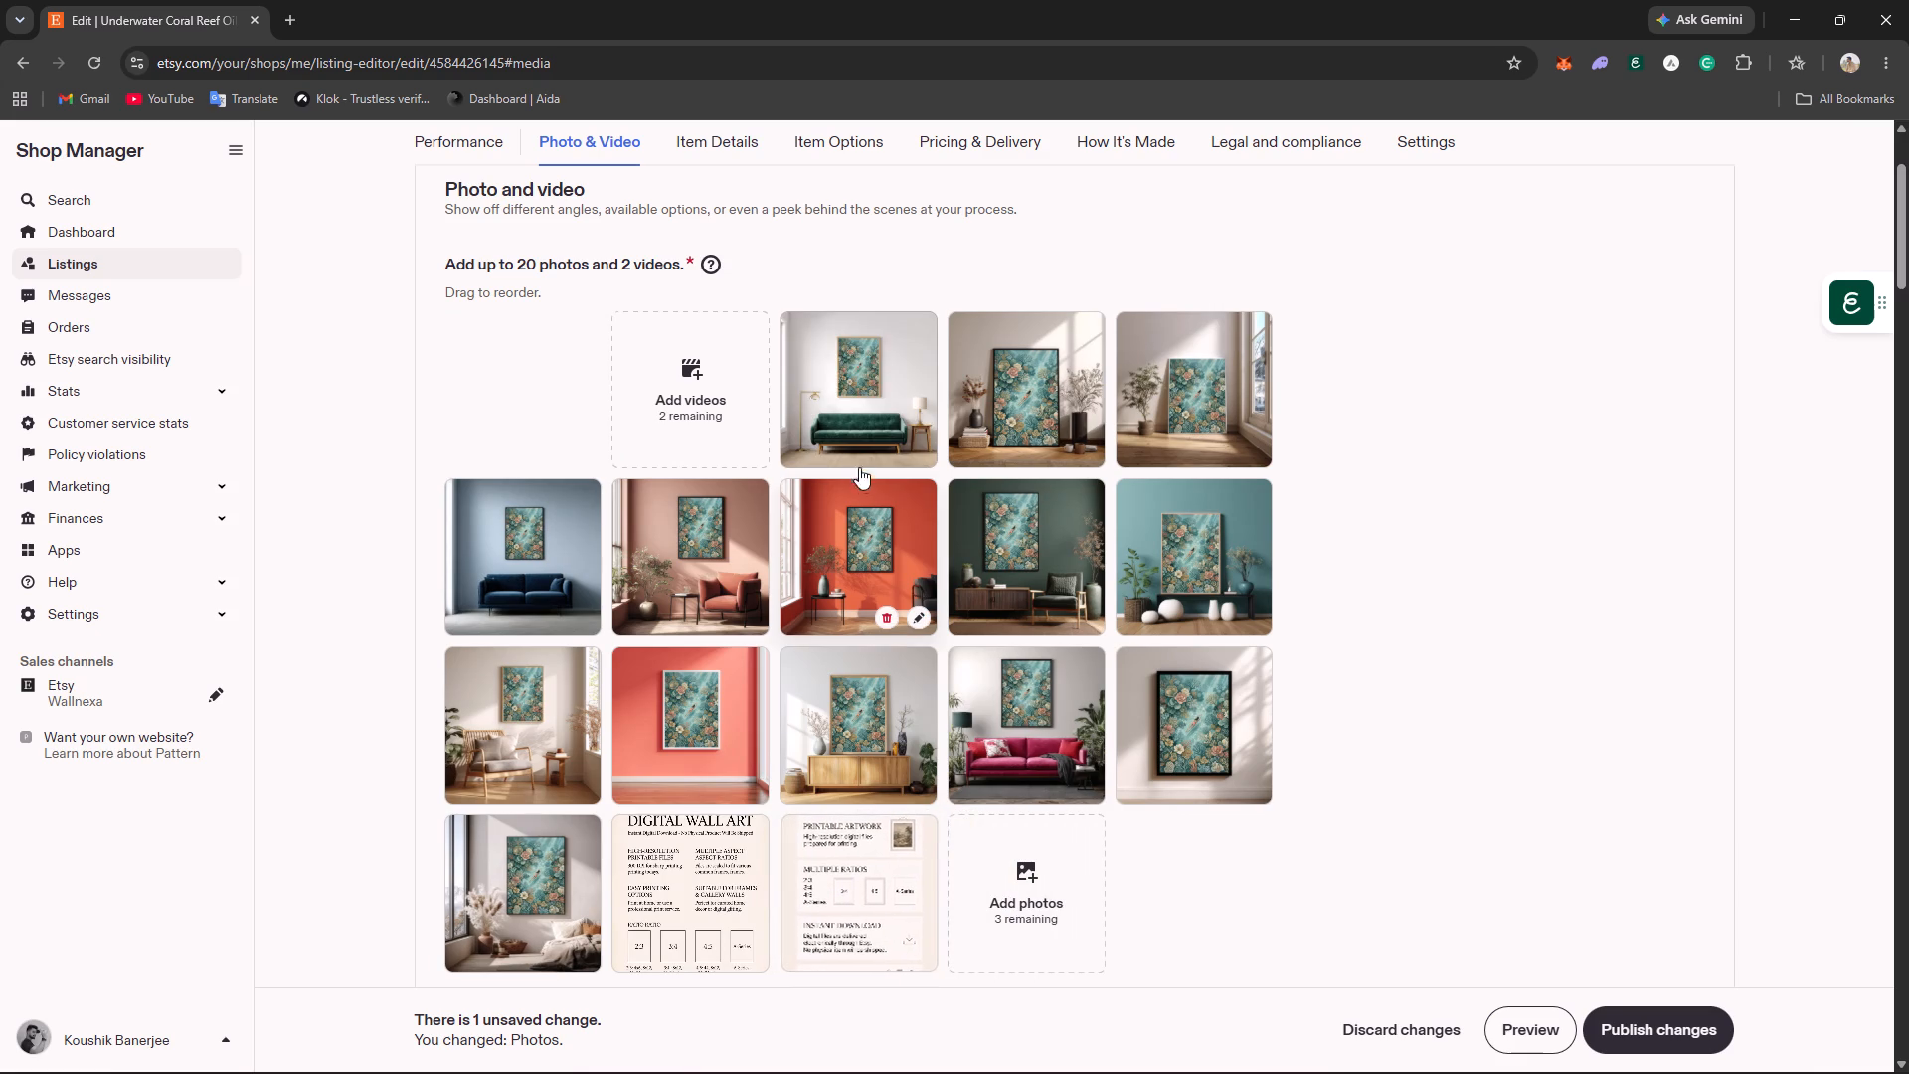
left_click_drag(518, 375, 947, 645)
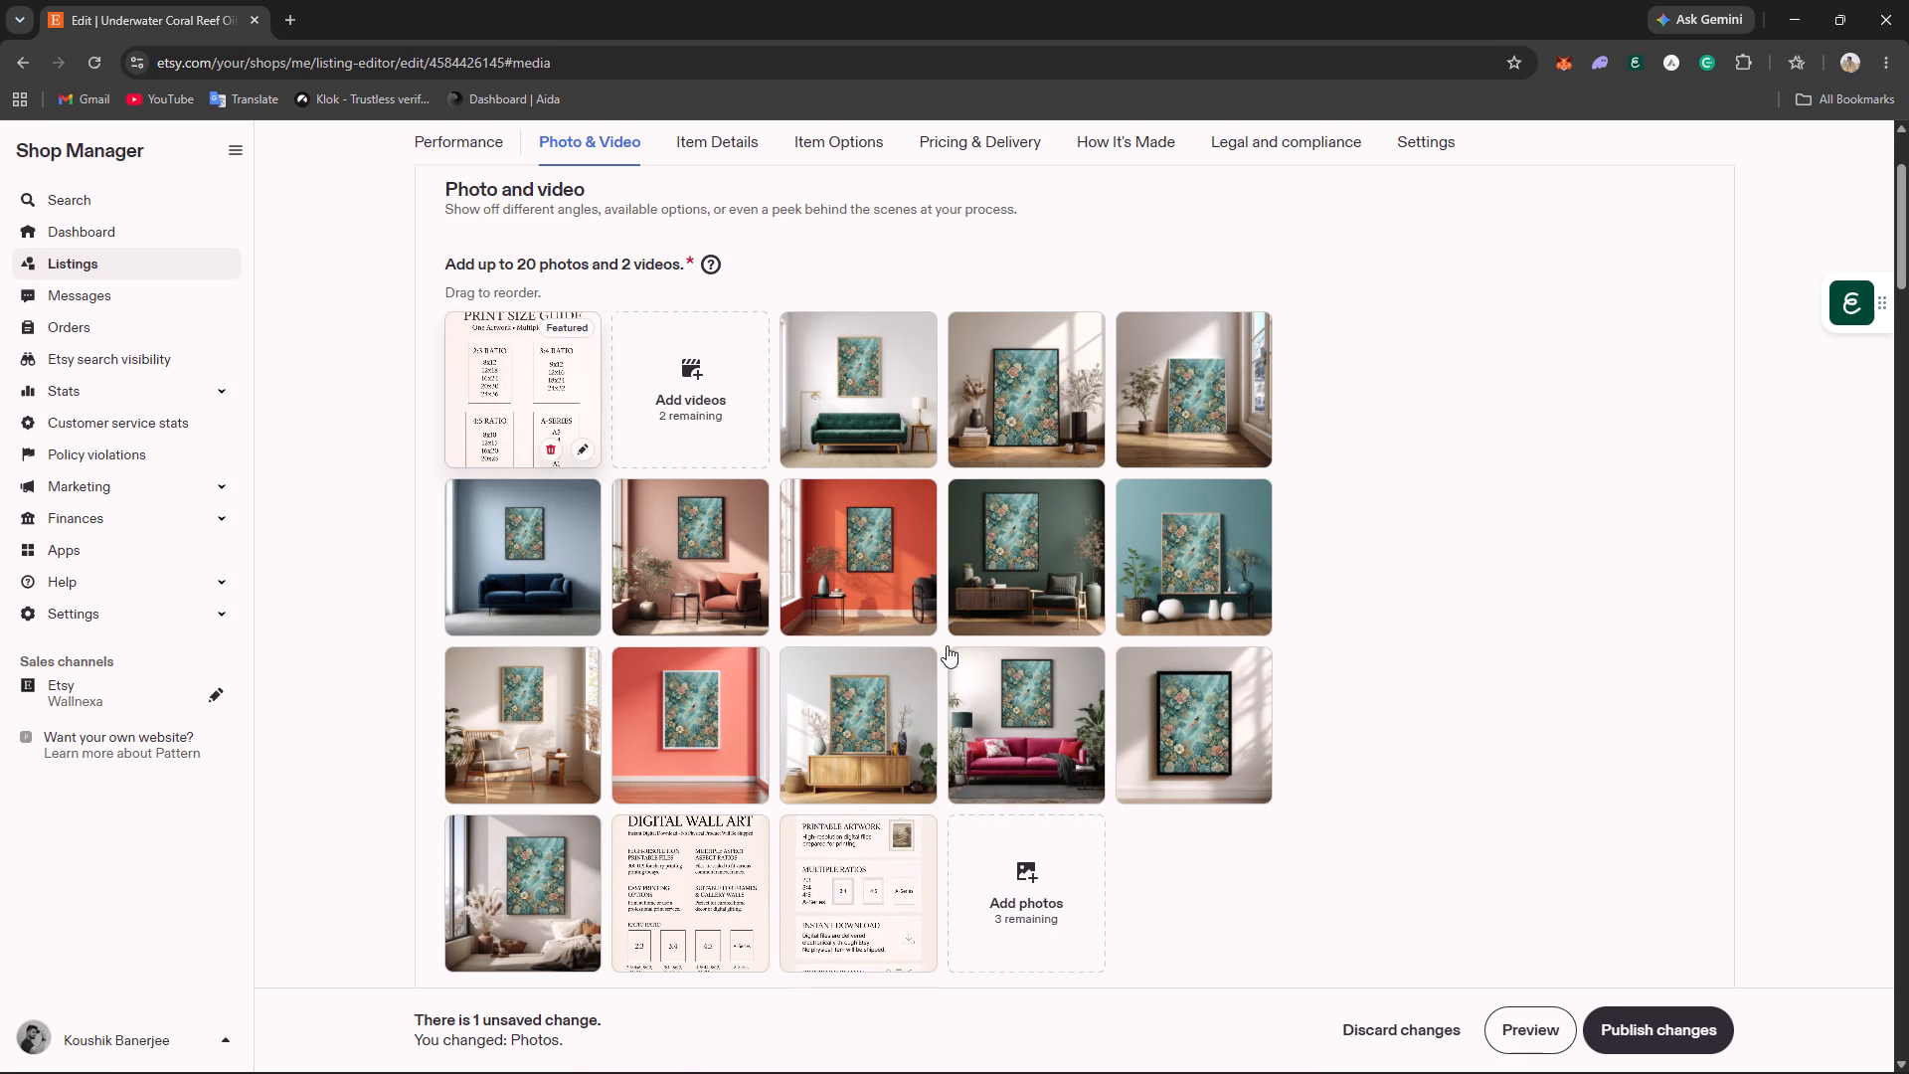
left_click_drag(947, 645, 934, 887)
Make the black-framed close-up the featured photo, move the teal-wall mockup to second place and the blue-sofa mockup to fourth.
left_click_drag(1043, 727, 534, 390)
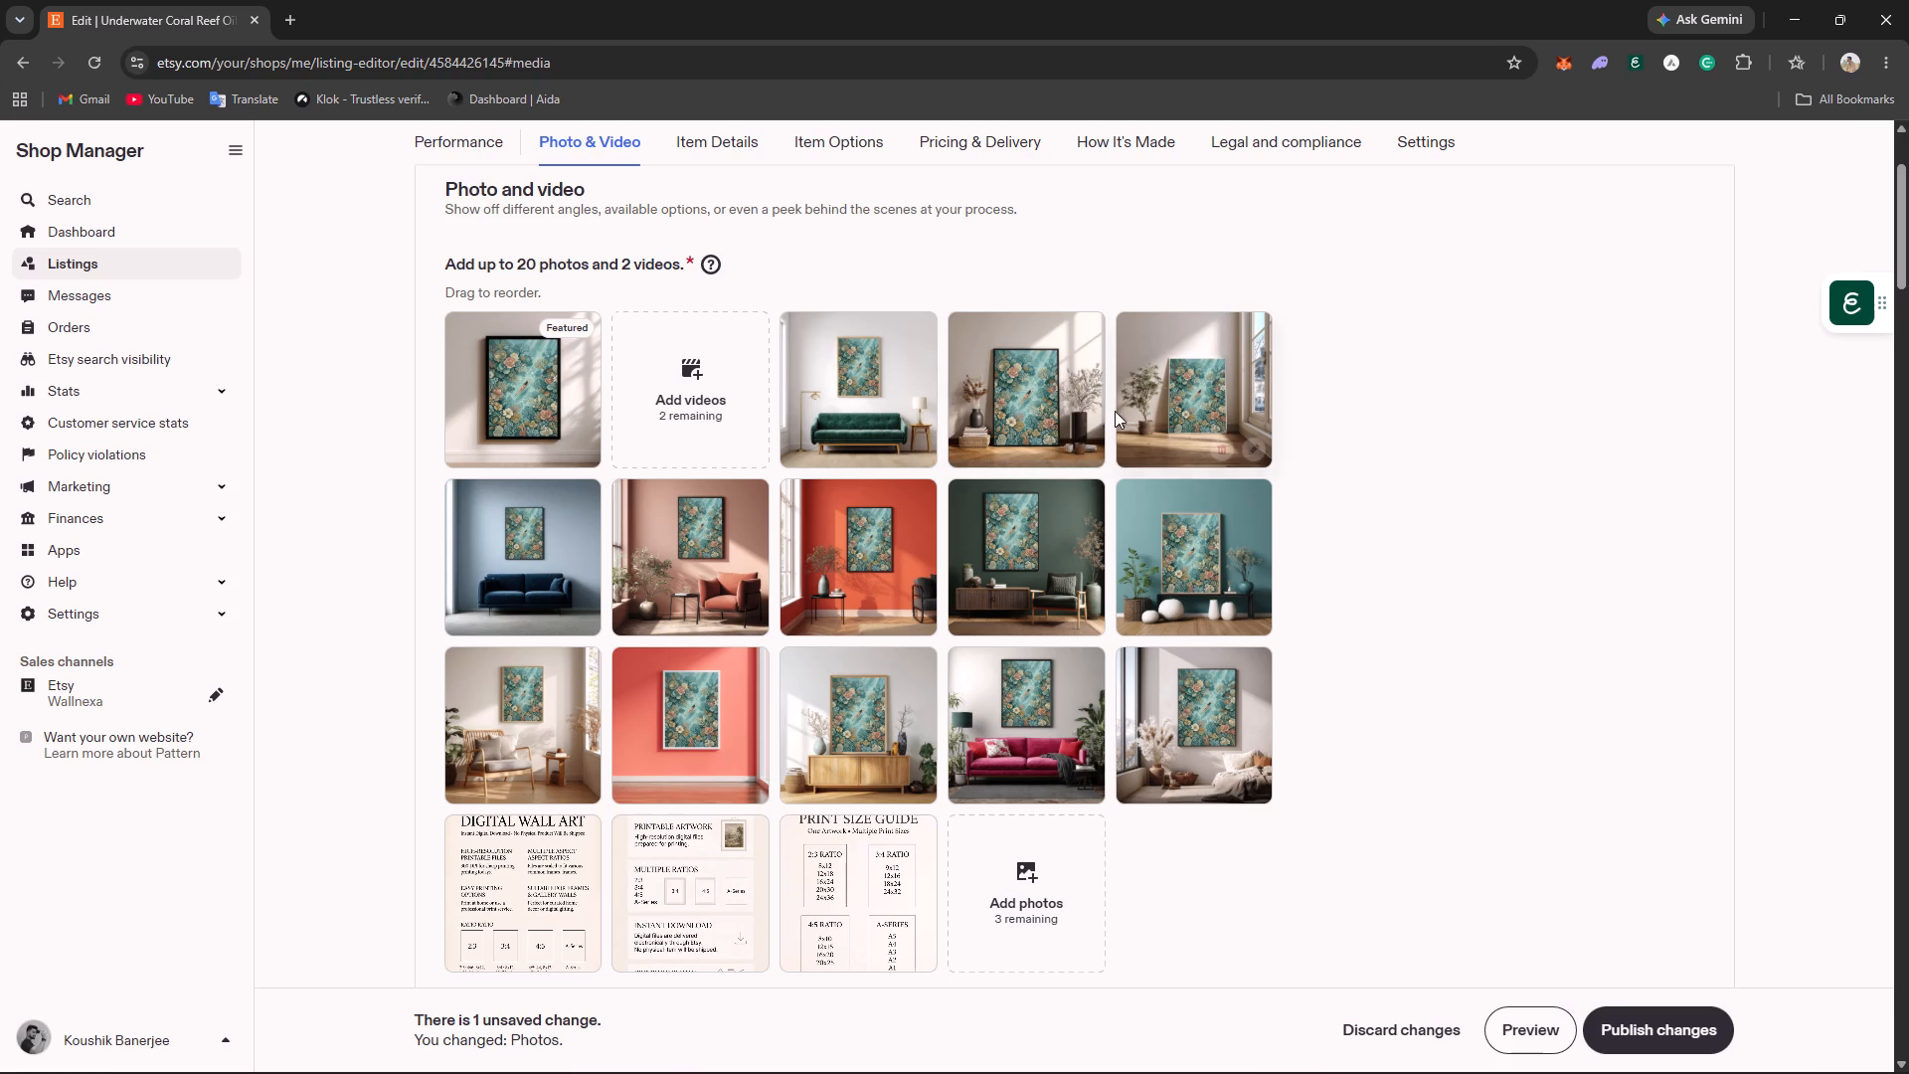
left_click_drag(1164, 537, 857, 367)
left_click_drag(707, 537, 1180, 418)
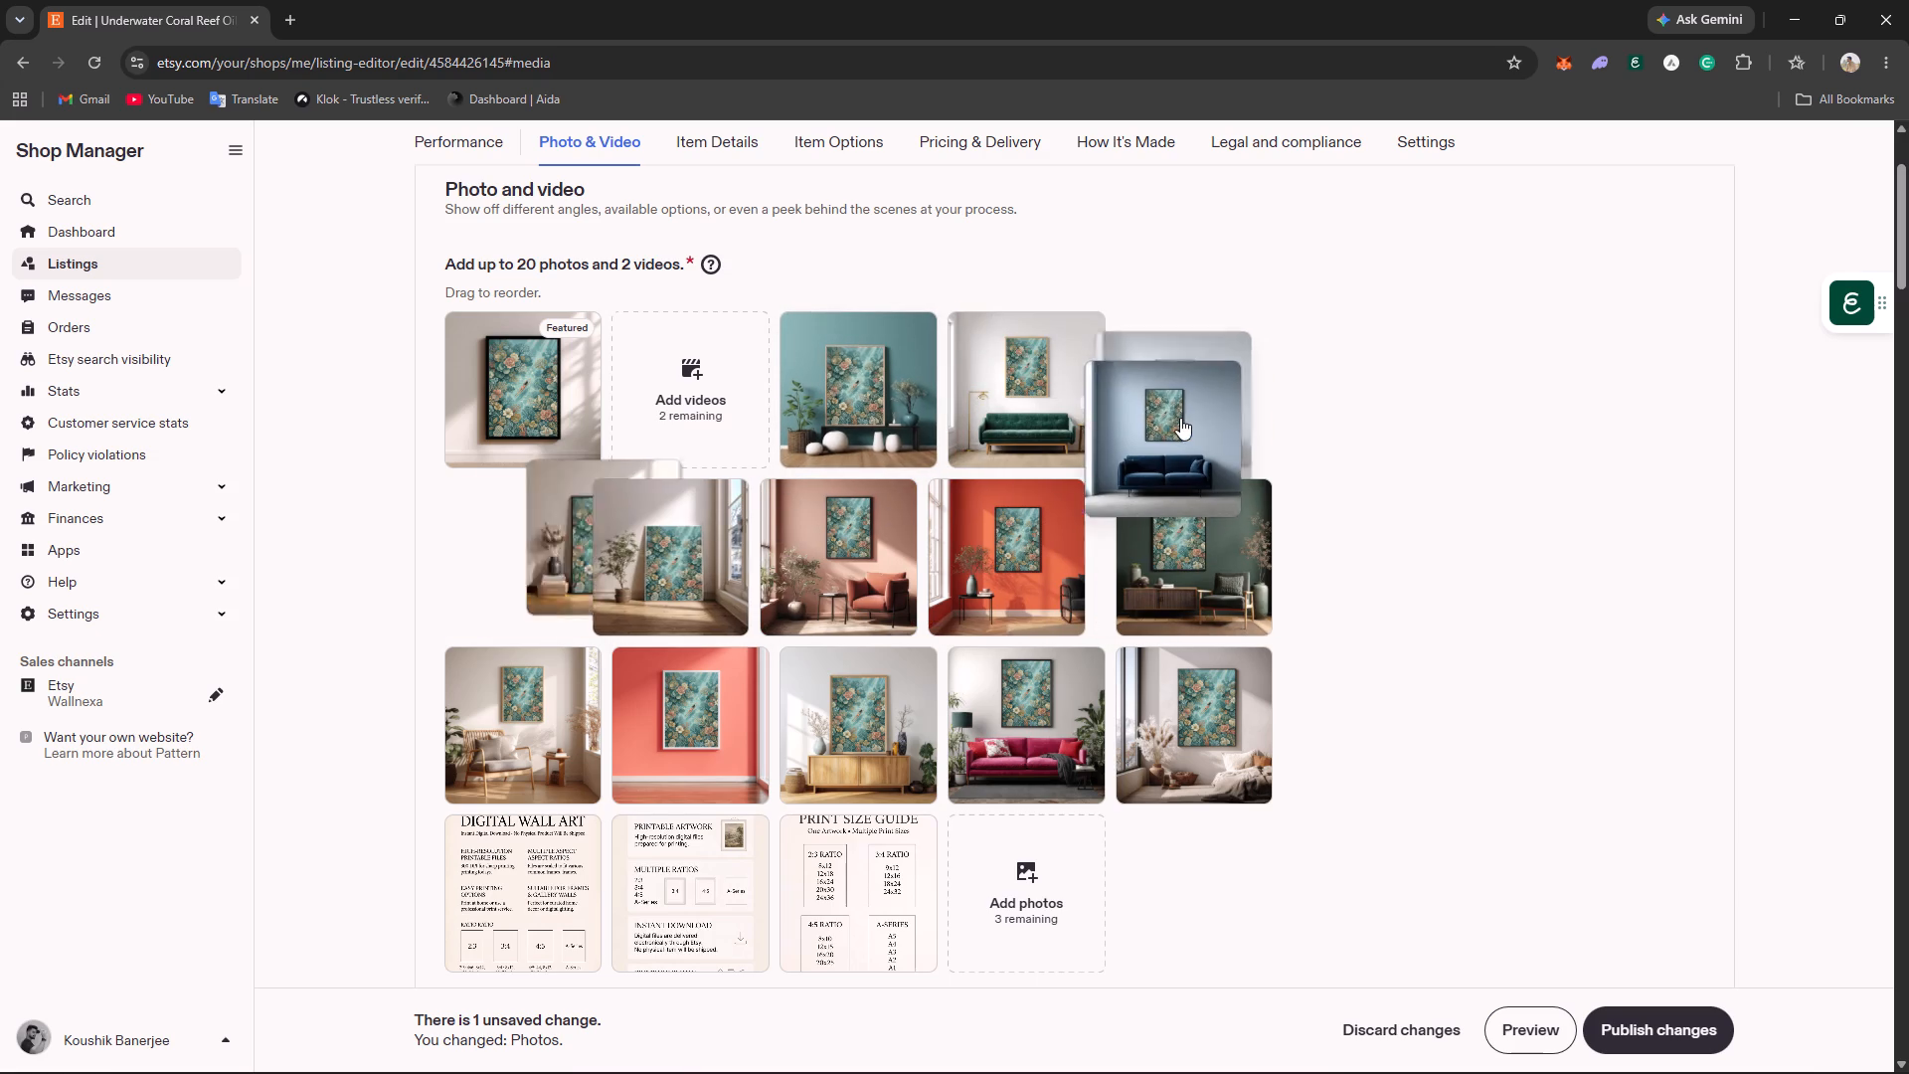
left_click_drag(1180, 418, 1191, 391)
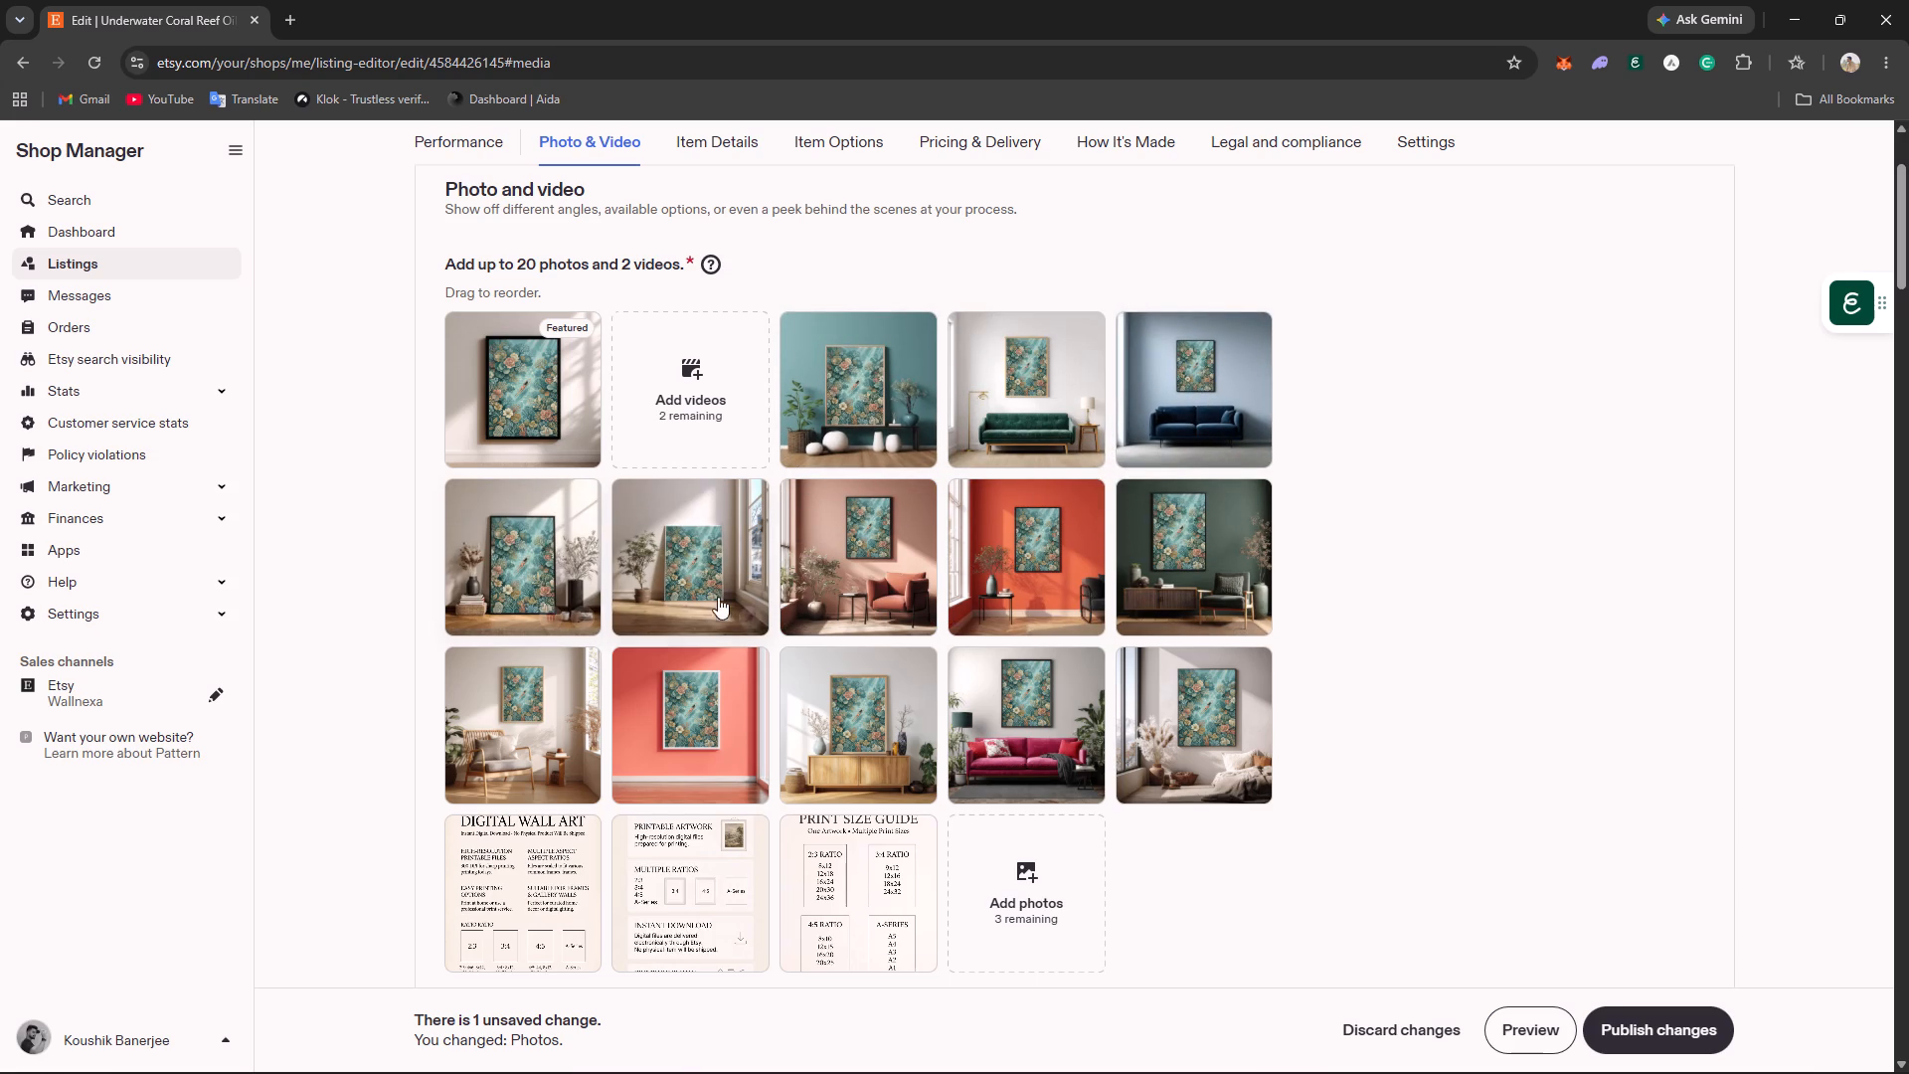
Delete the white-framed mockup on the coral-pink wall from the listing's photos.
left_click(711, 776)
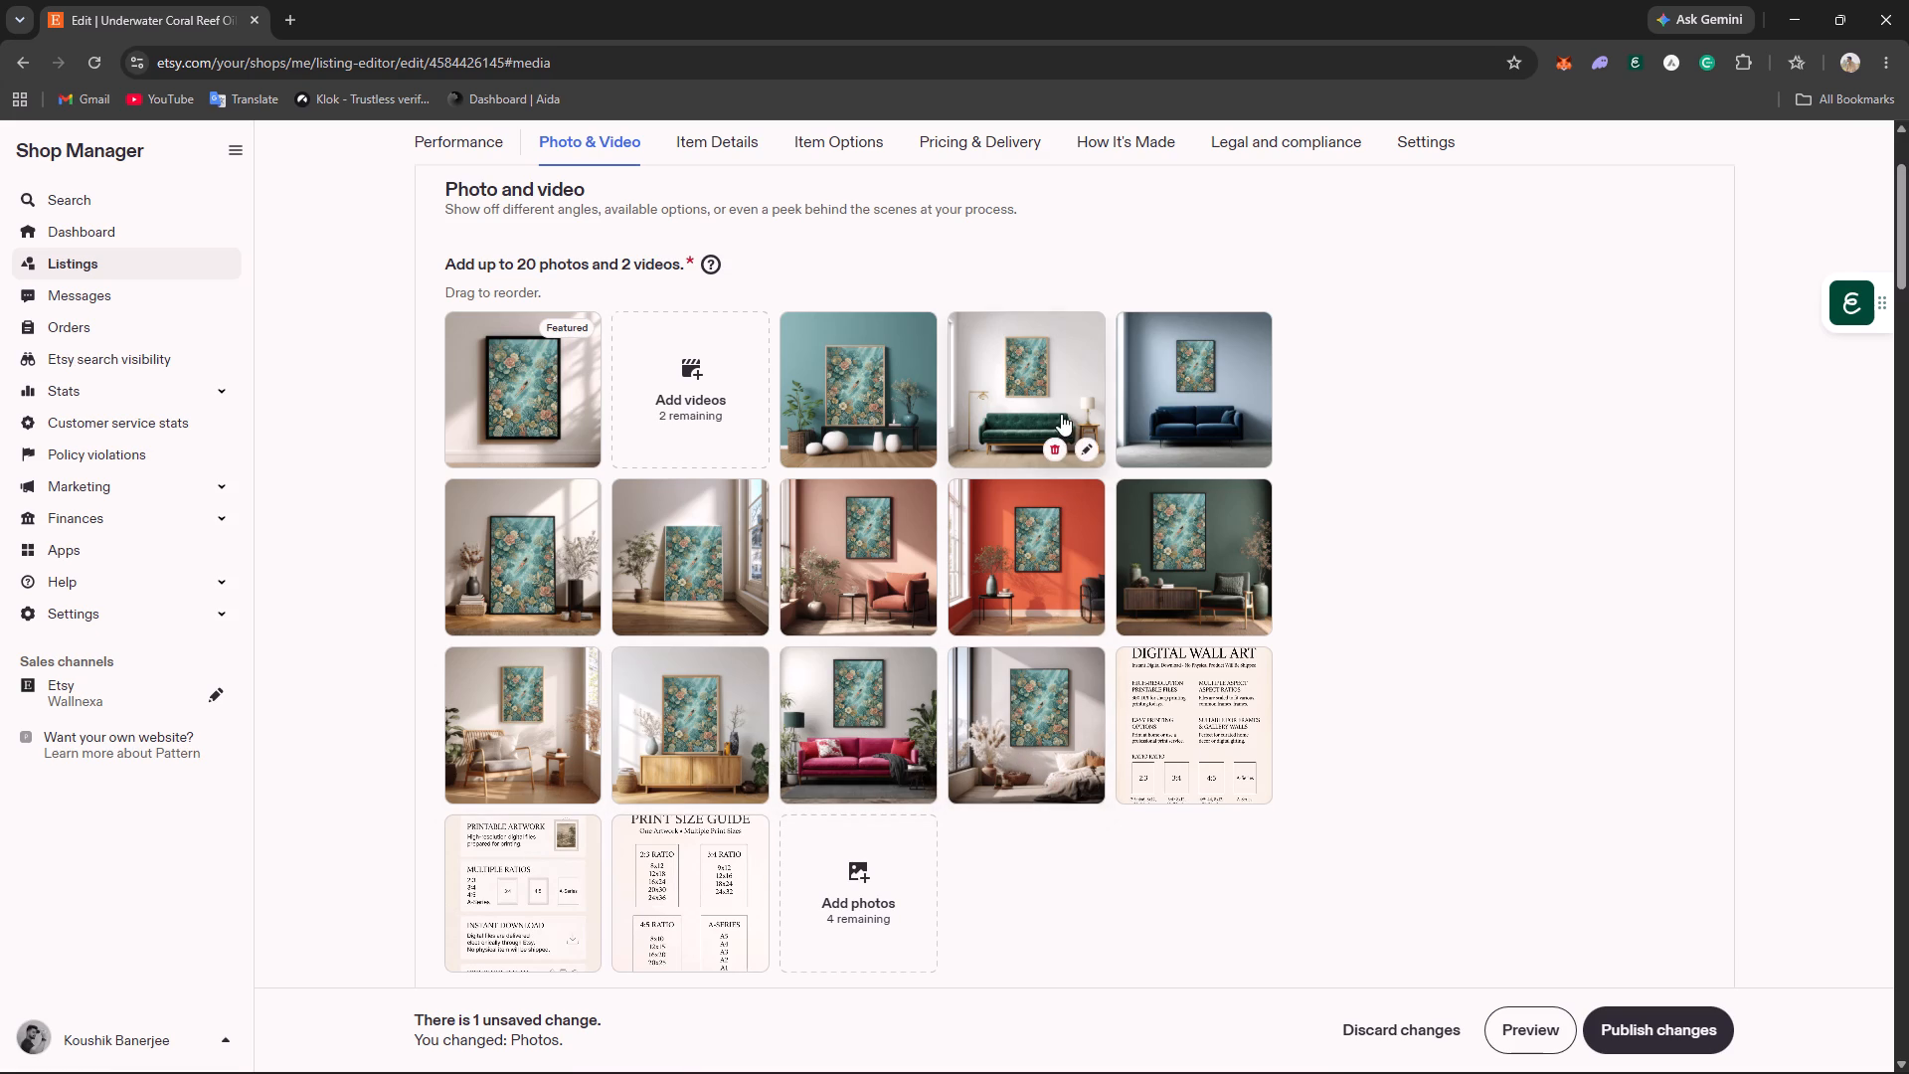
Move the green-sofa mockup back to sit between the orange-wall and dark-green-wall mockups.
left_click_drag(1042, 382, 1041, 525)
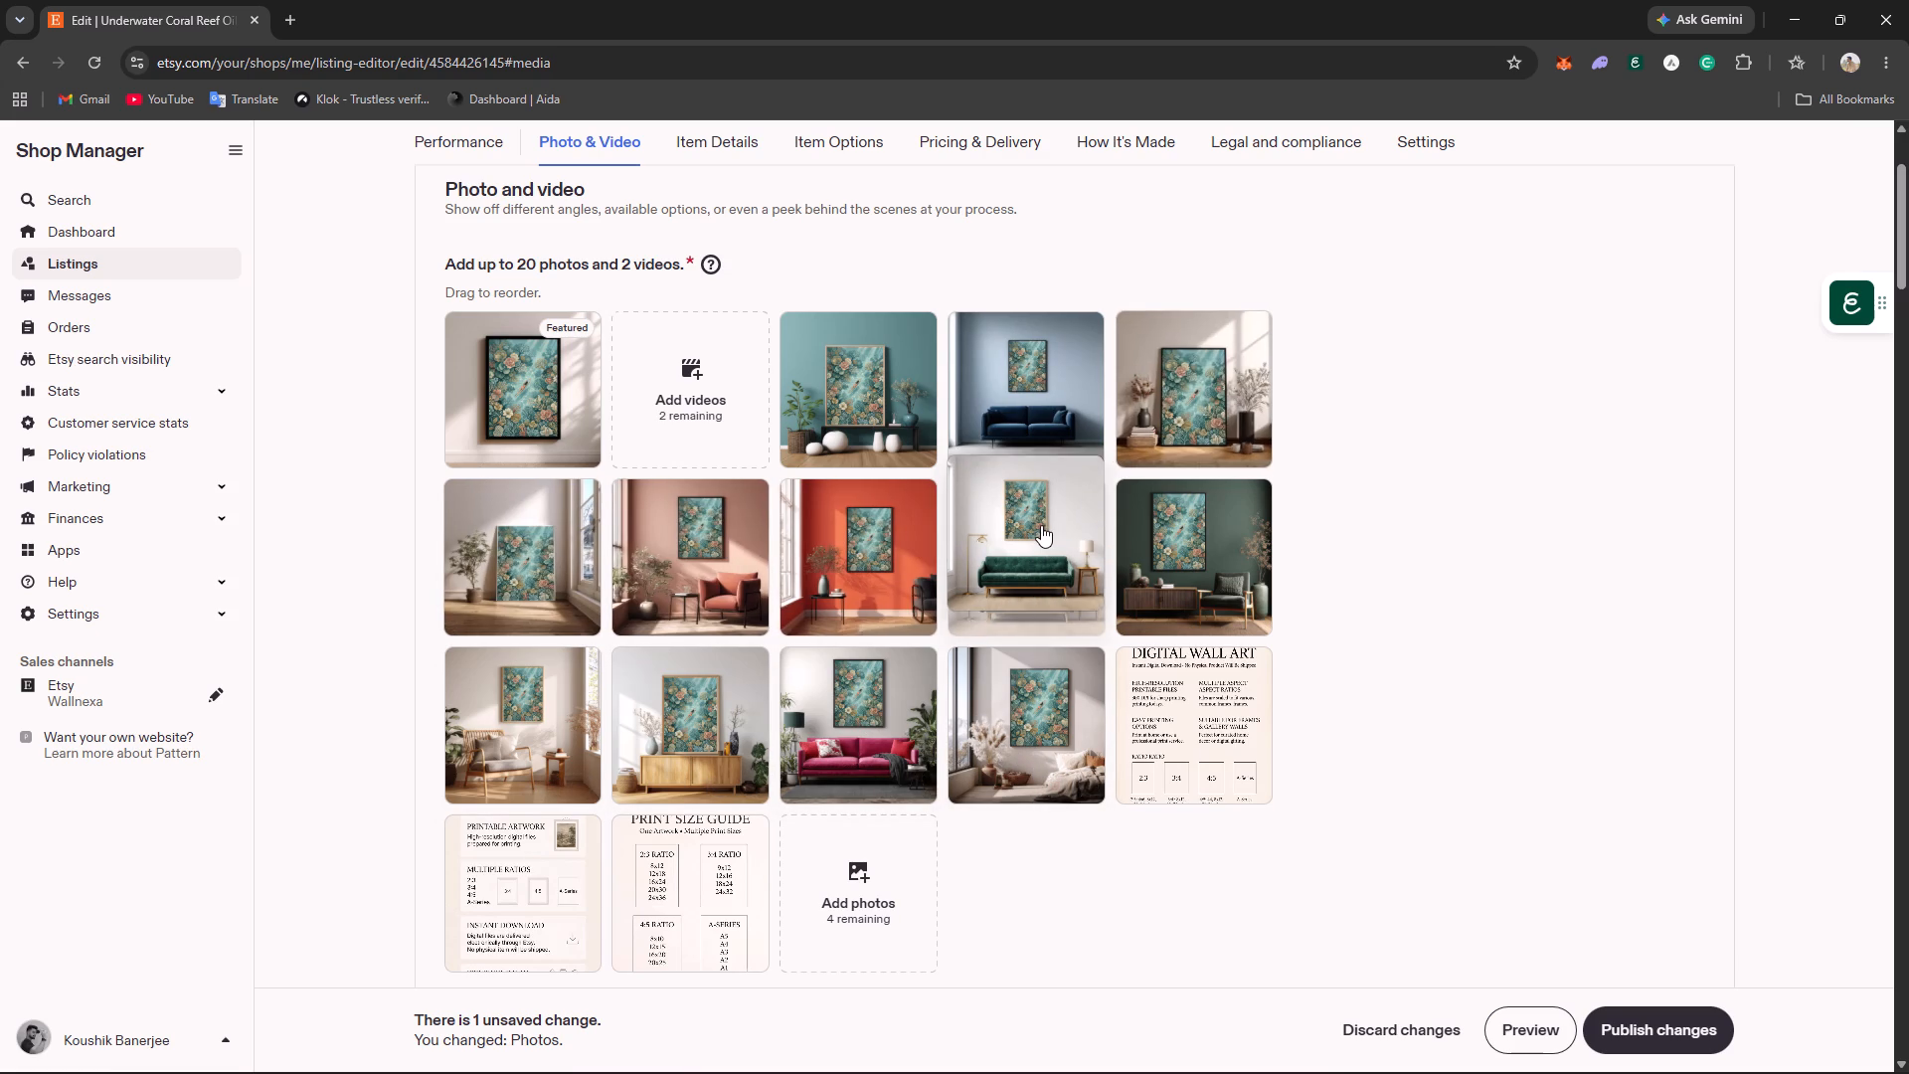
left_click_drag(1041, 525, 1043, 544)
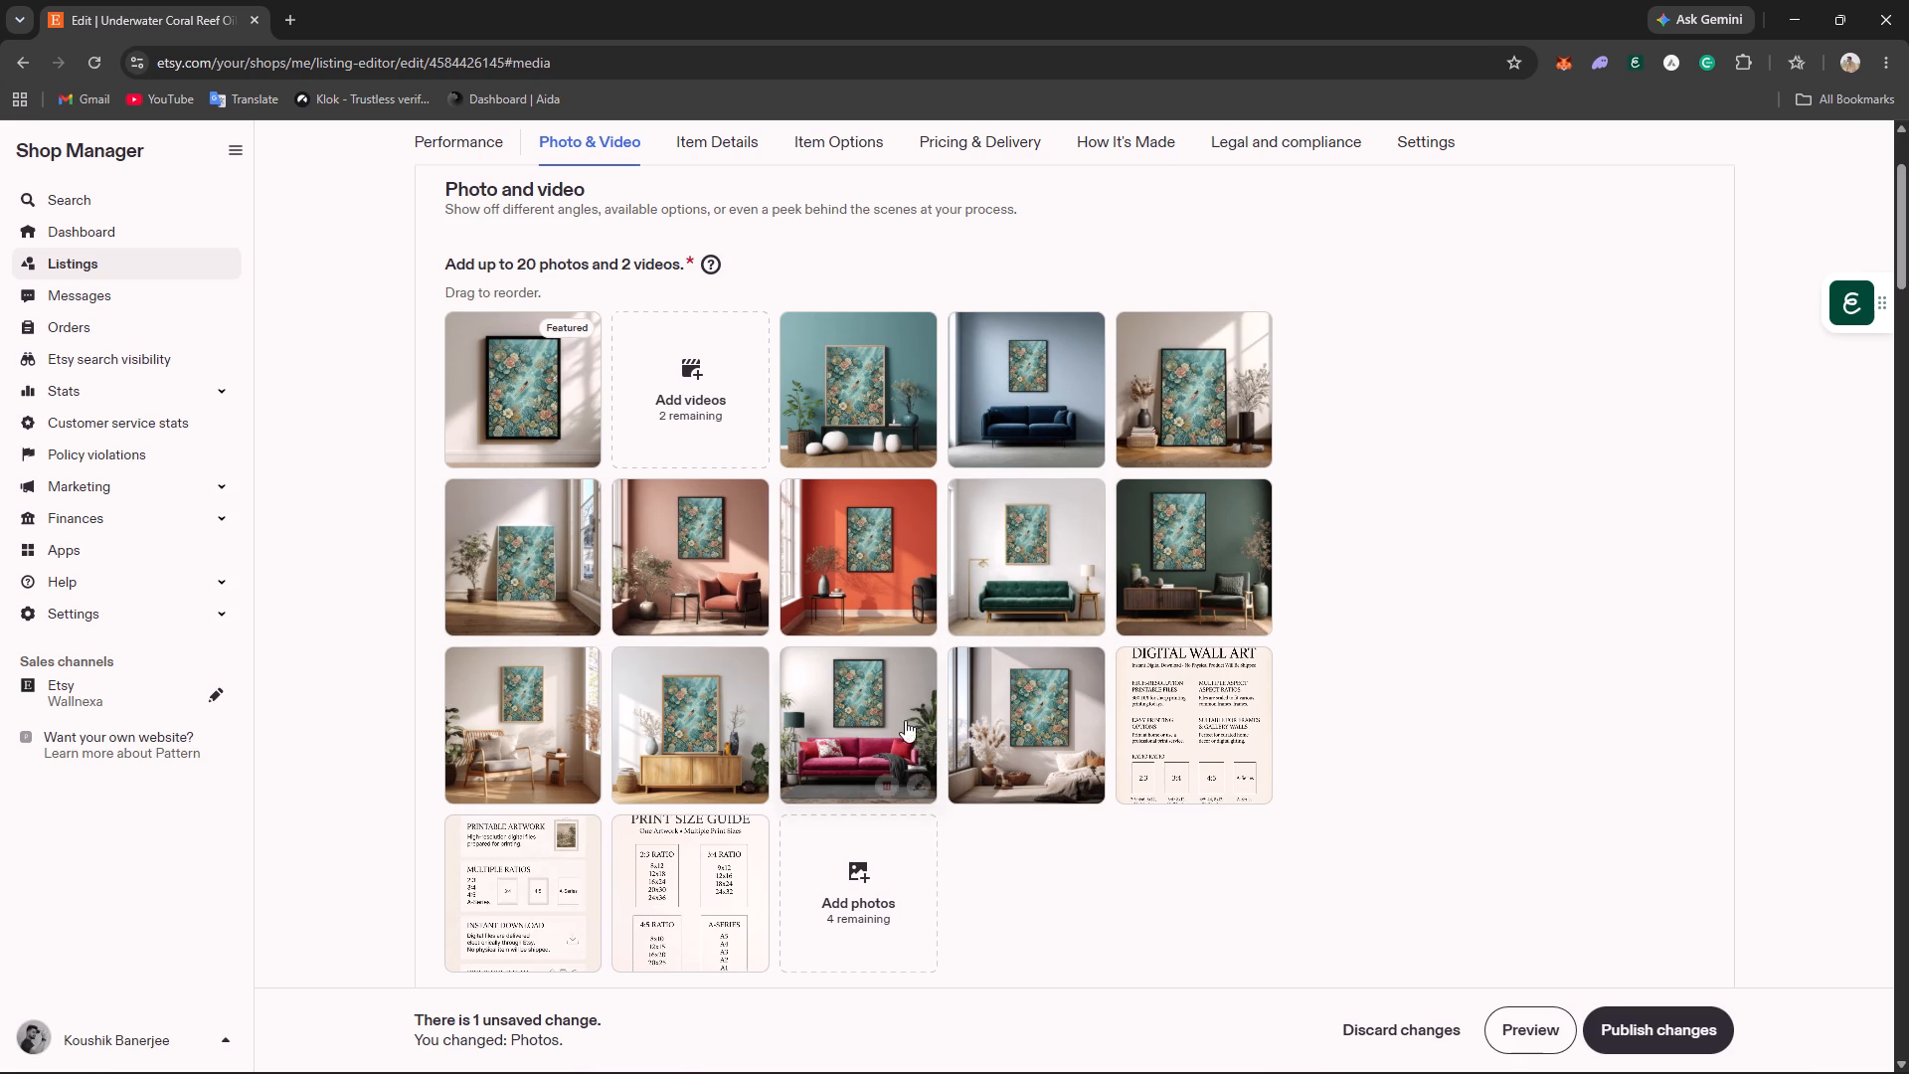
Delete the mockup above the cushioned window-side daybed from the listing's photos.
left_click(1051, 781)
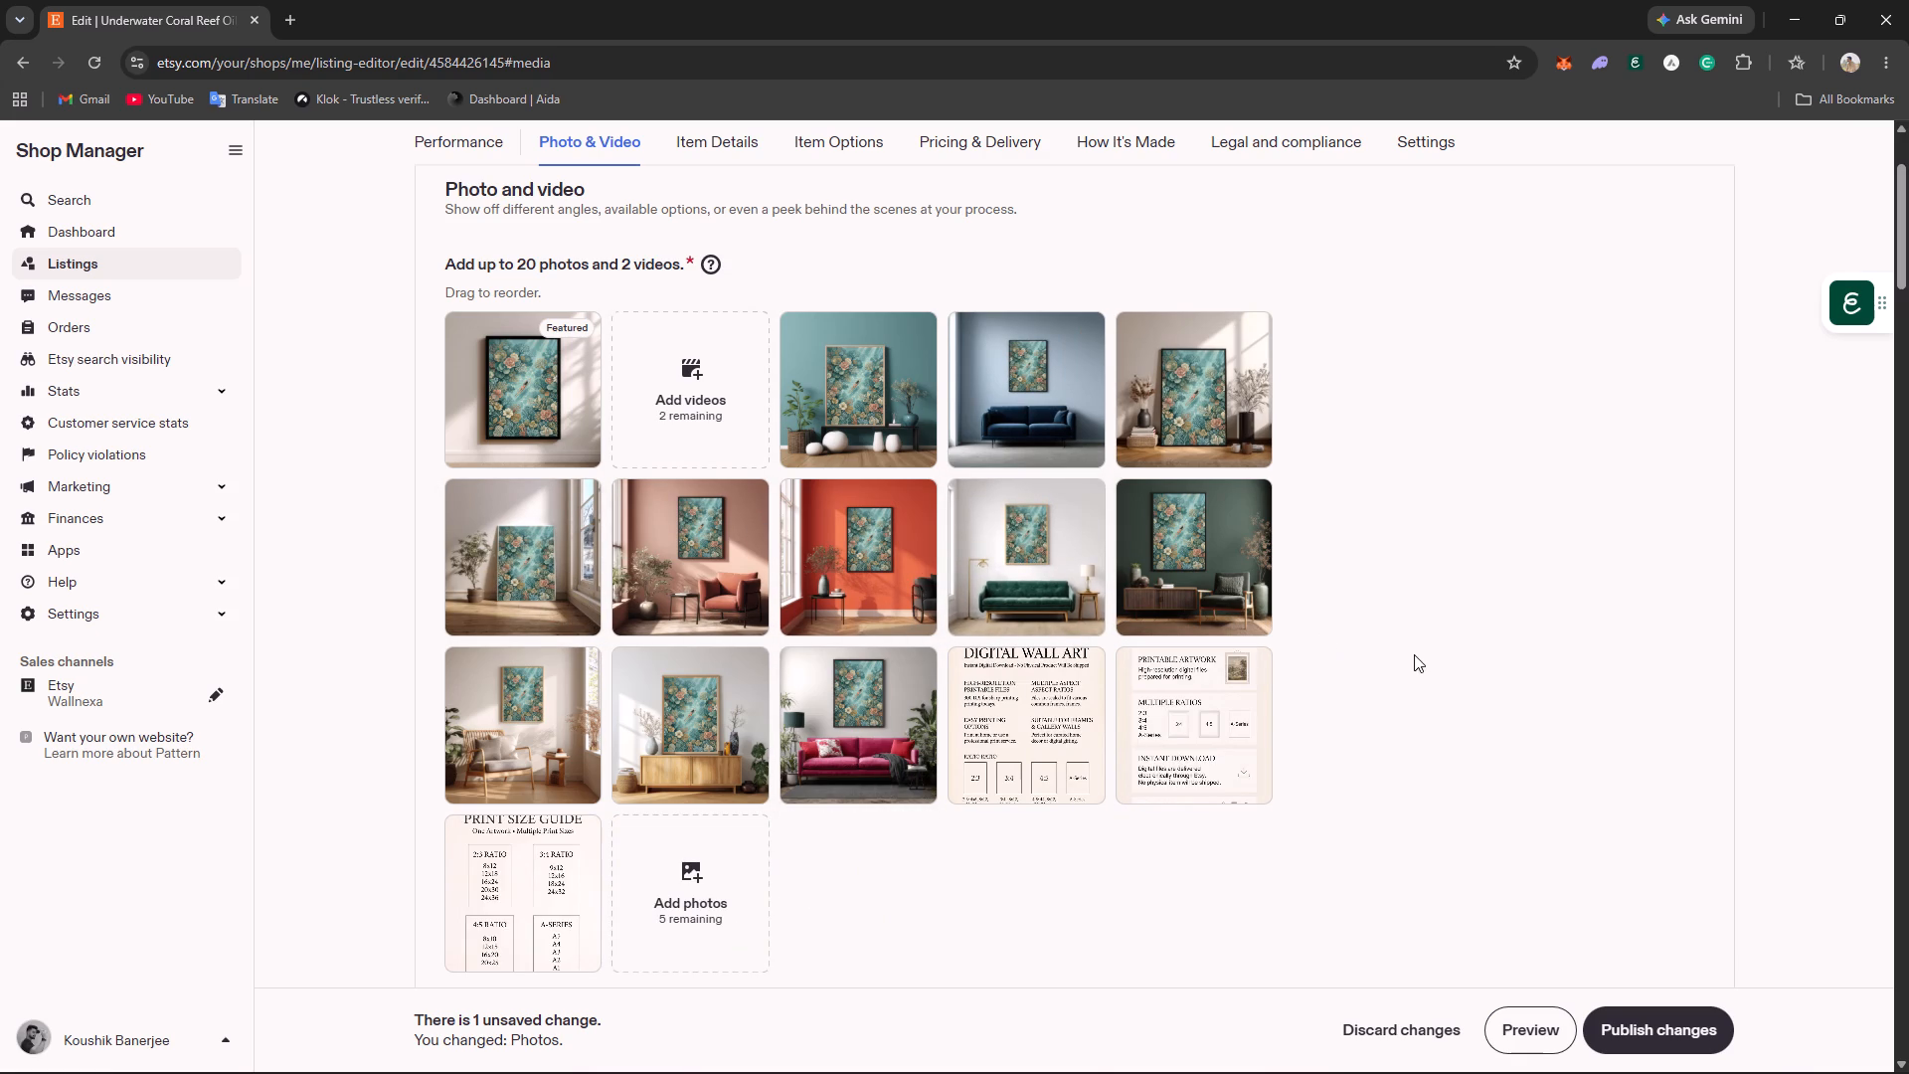
Publish the photo changes to the Underwater Coral Reef listing and dismiss the notification.
left_click(1649, 1031)
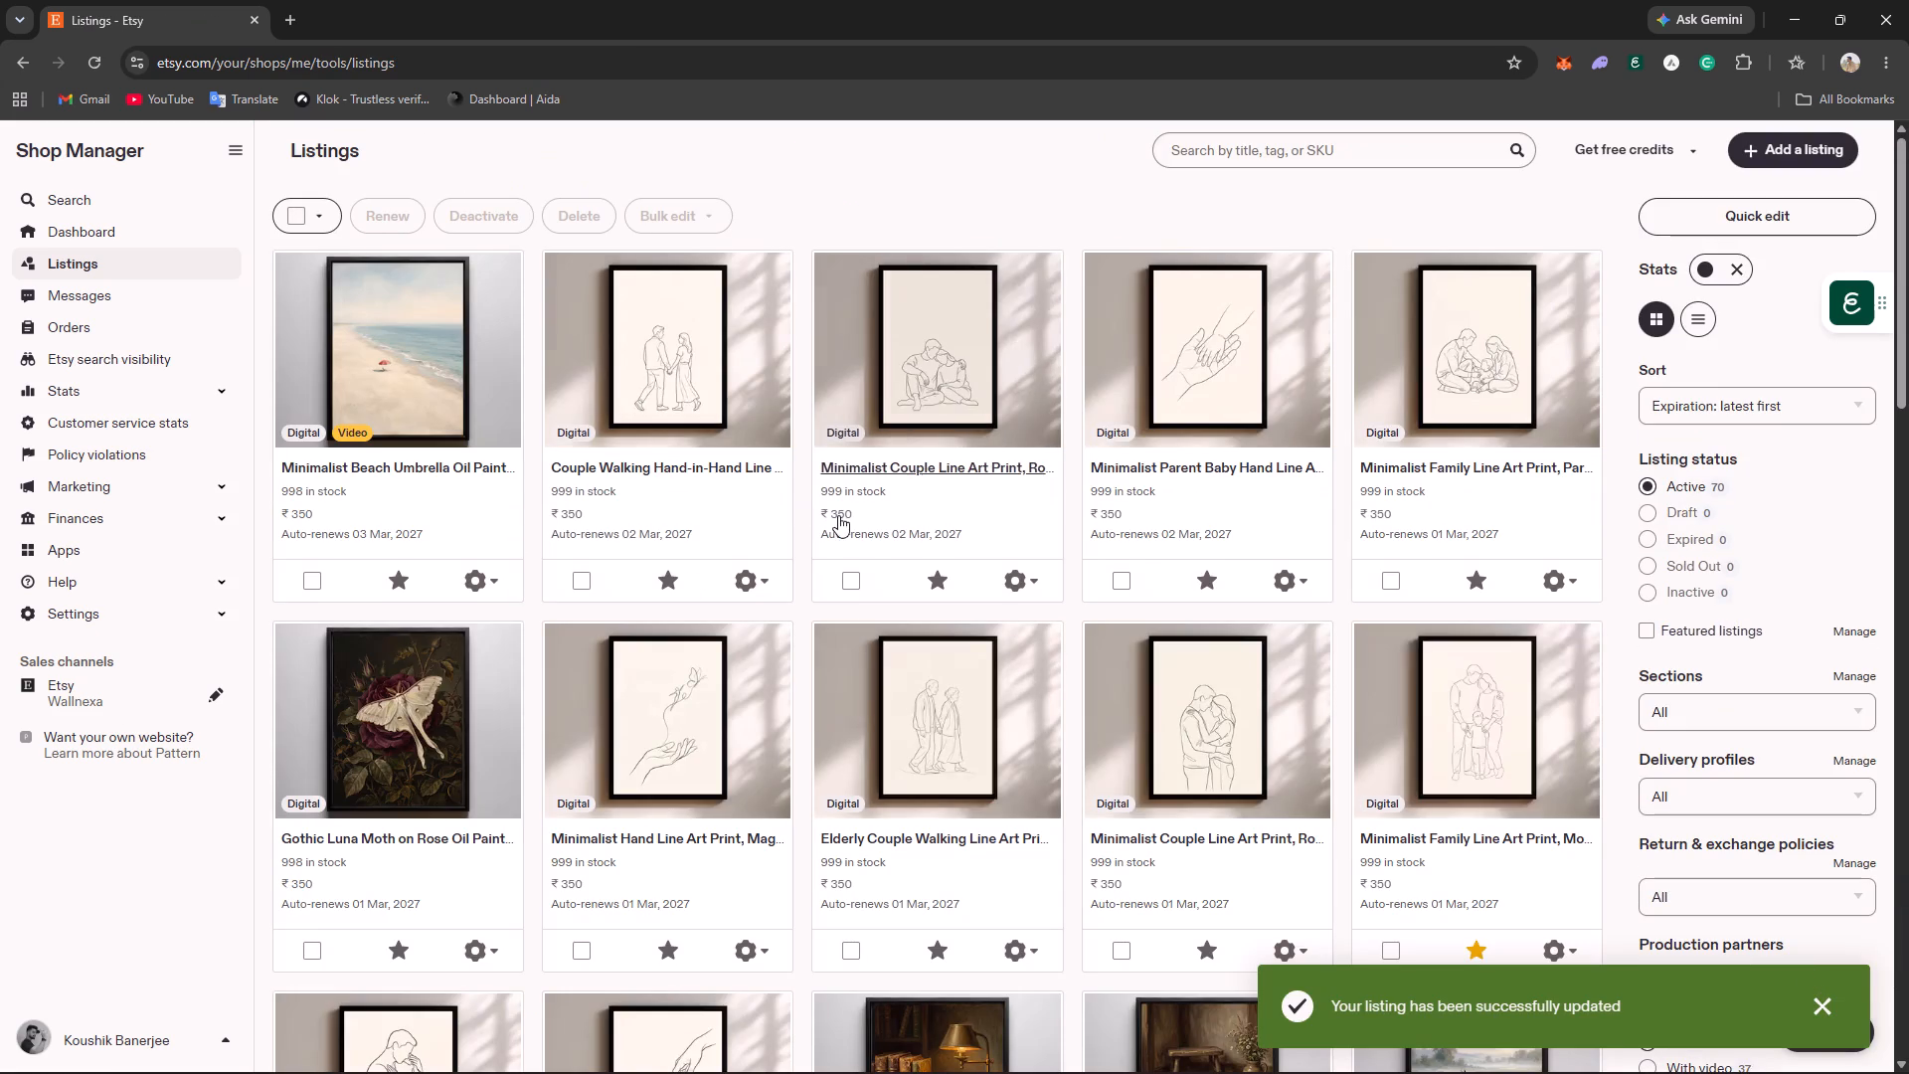
left_click(1813, 1002)
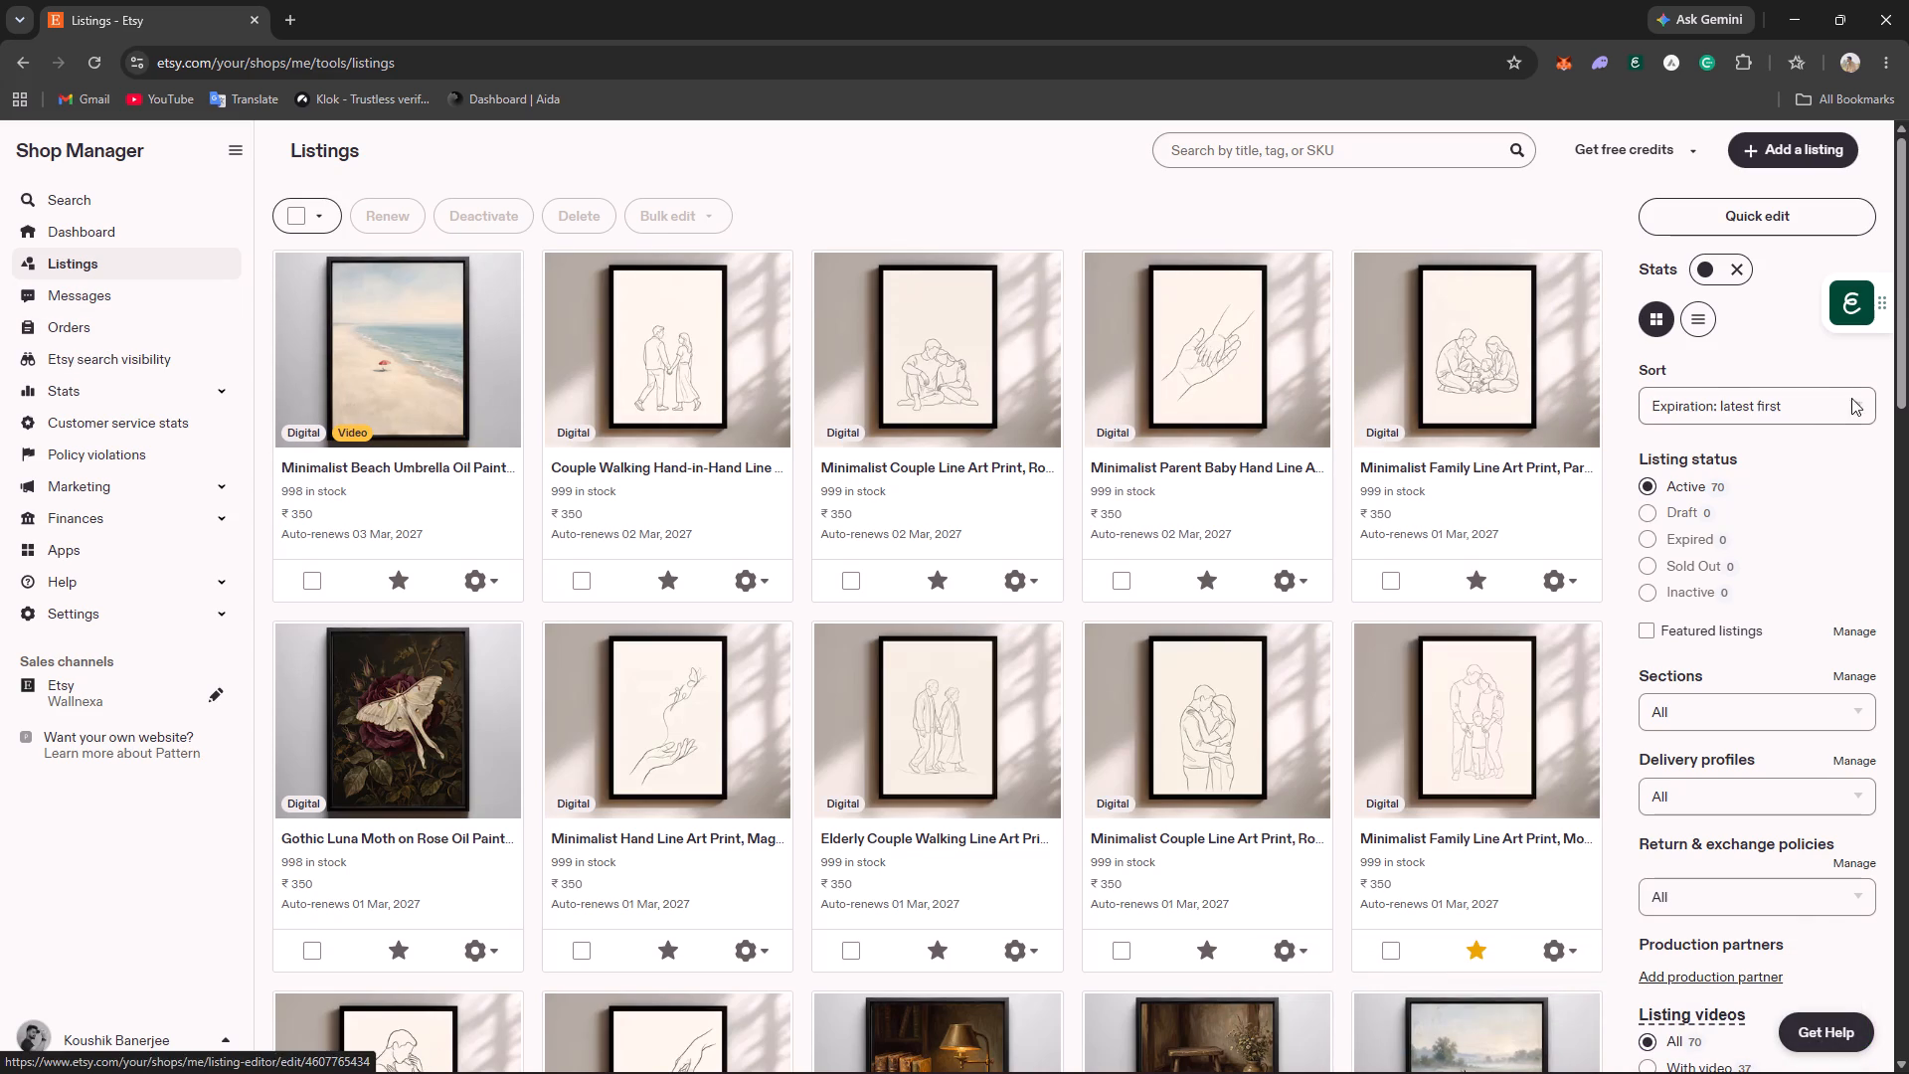
Filter the shop's listings to the Coastal & Countryside section.
left_click(1727, 708)
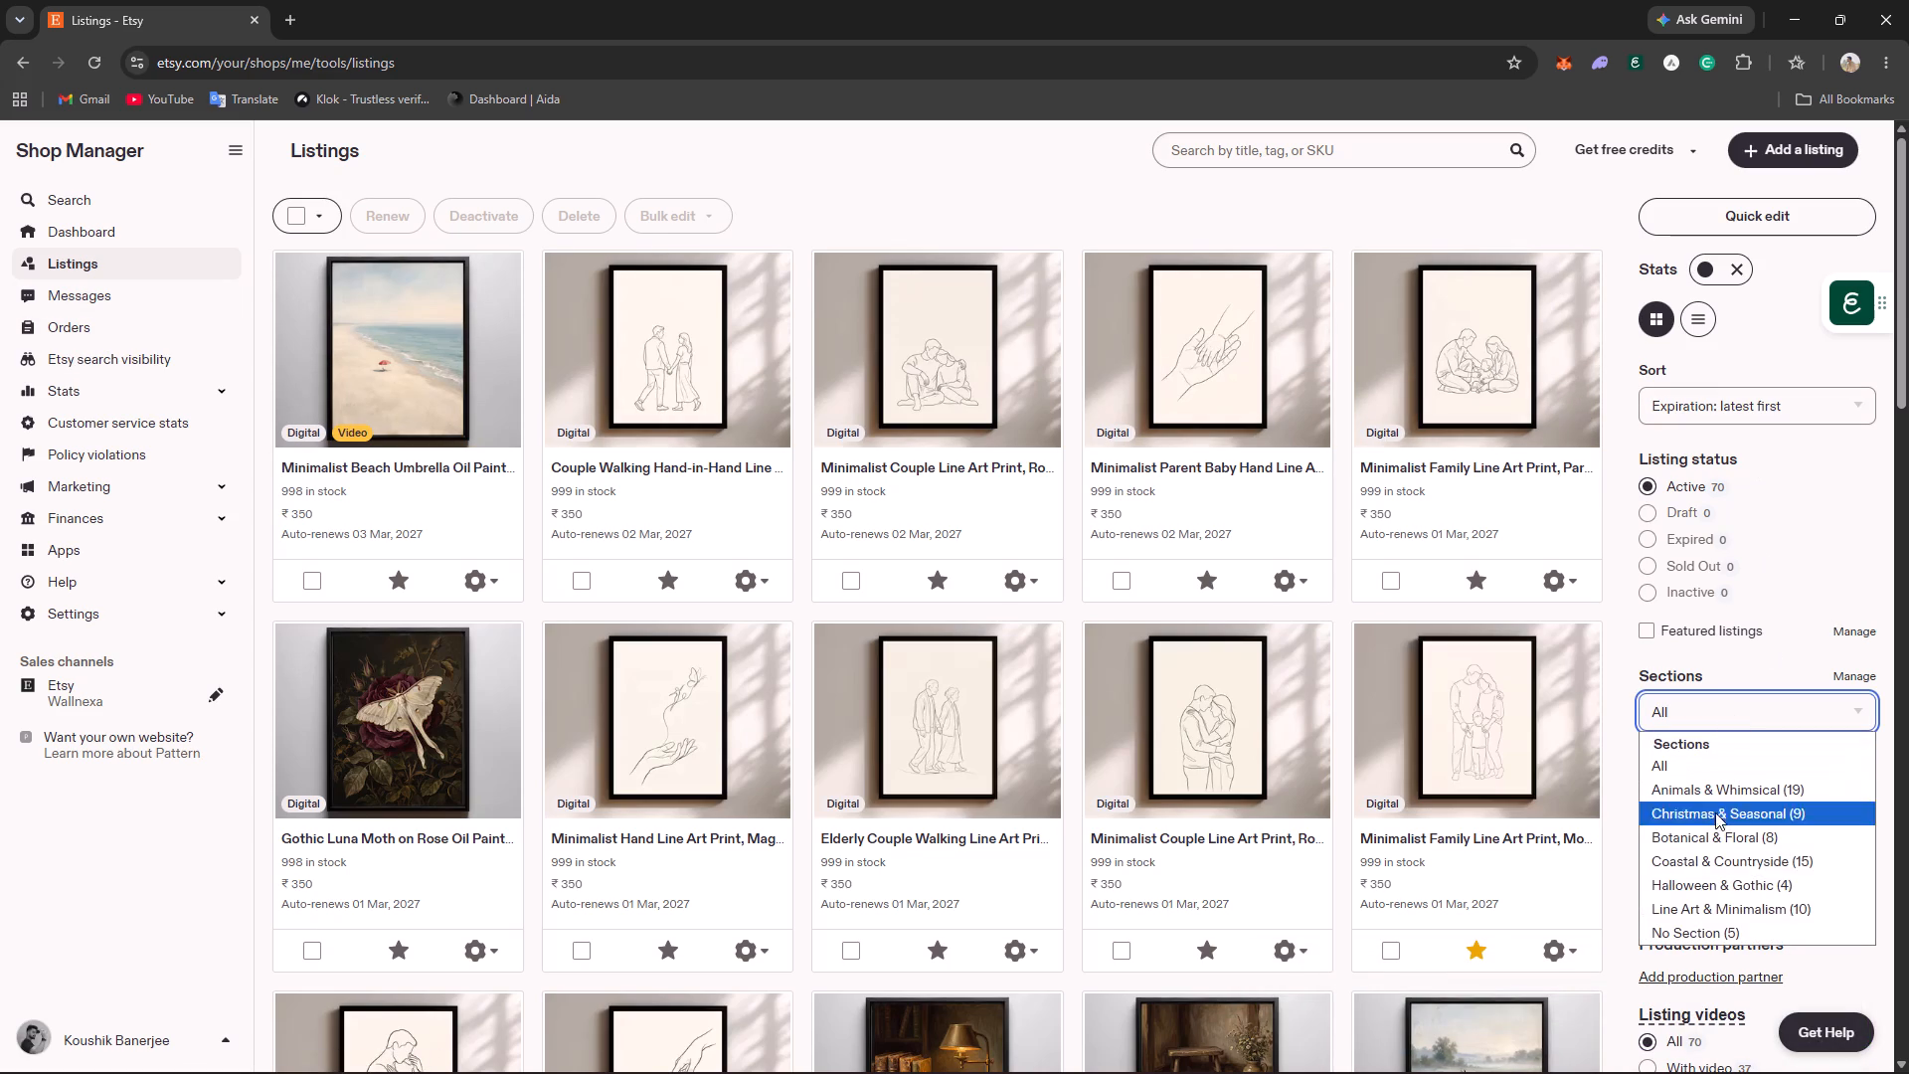
left_click(1729, 867)
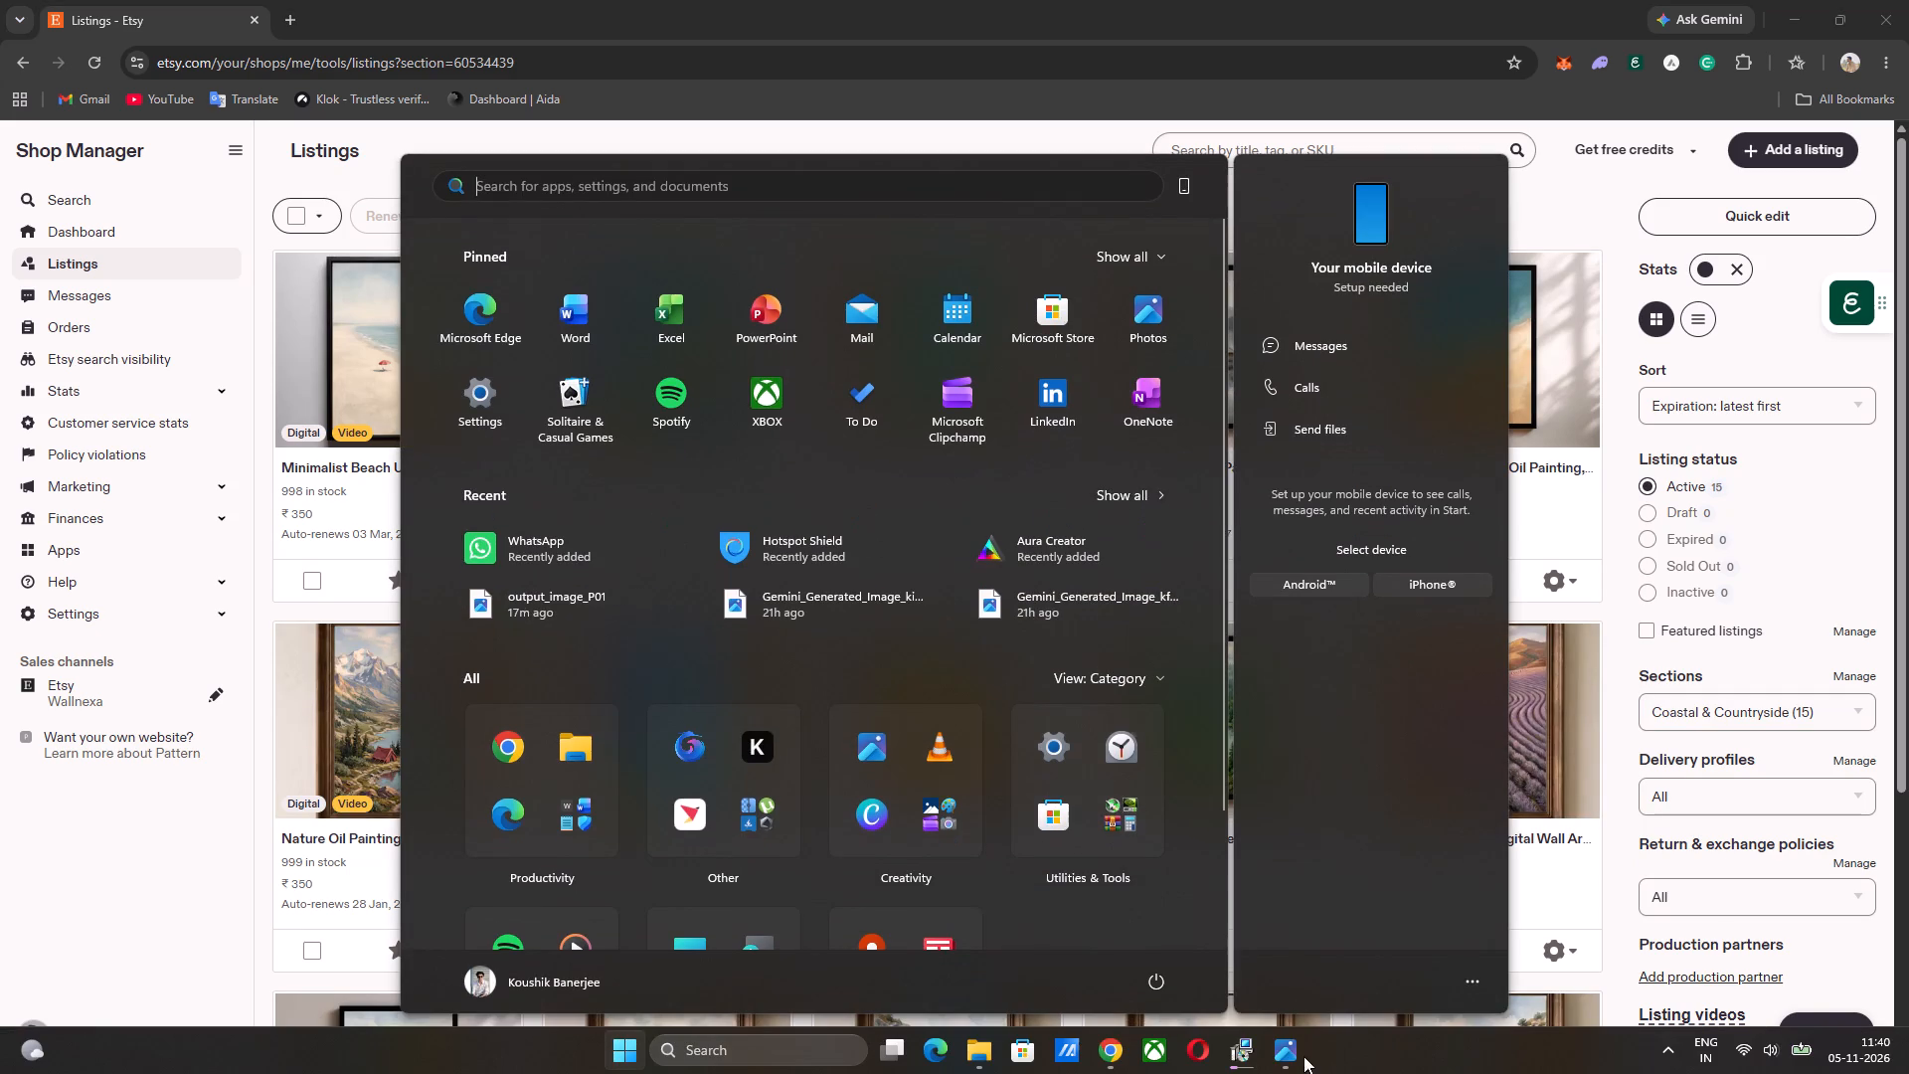
Check the progress of the Project CARS 3 installation and look at the background apps in the system tray.
left_click(1240, 1049)
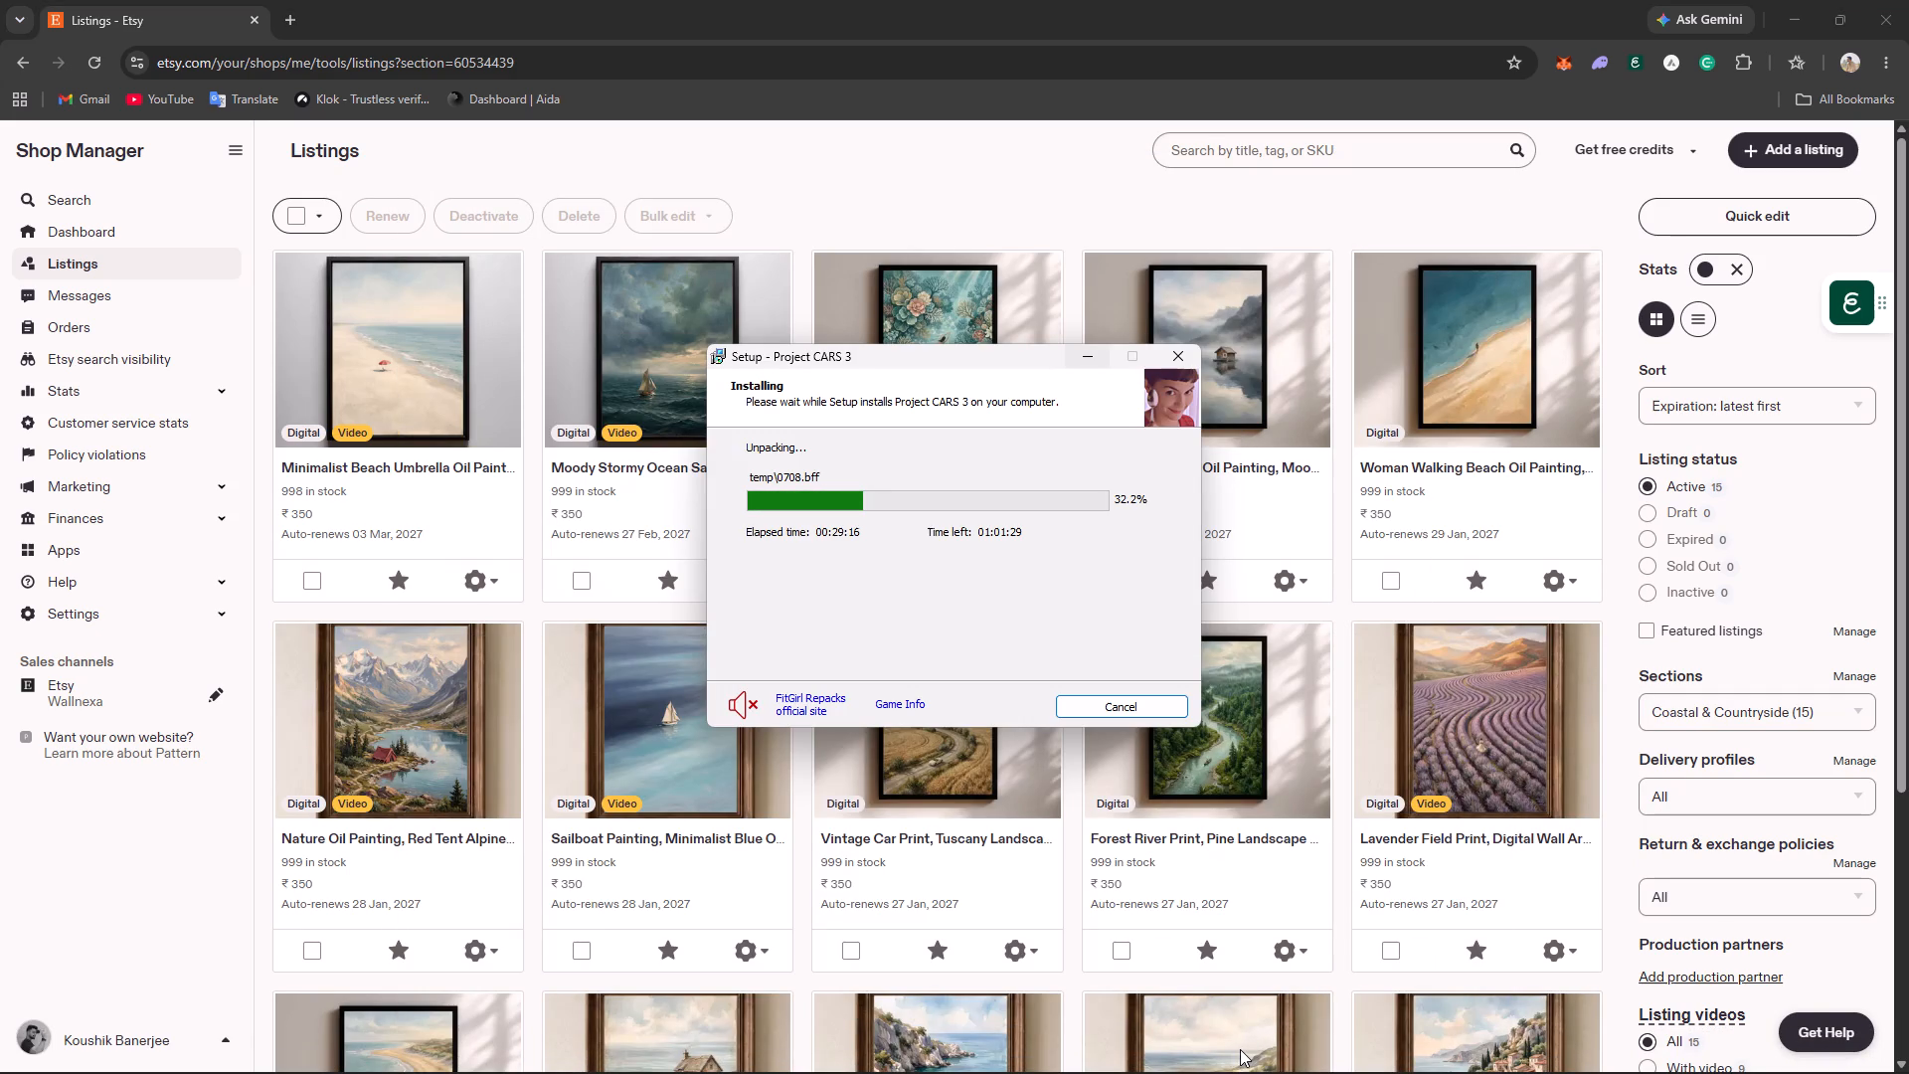
left_click(1663, 1050)
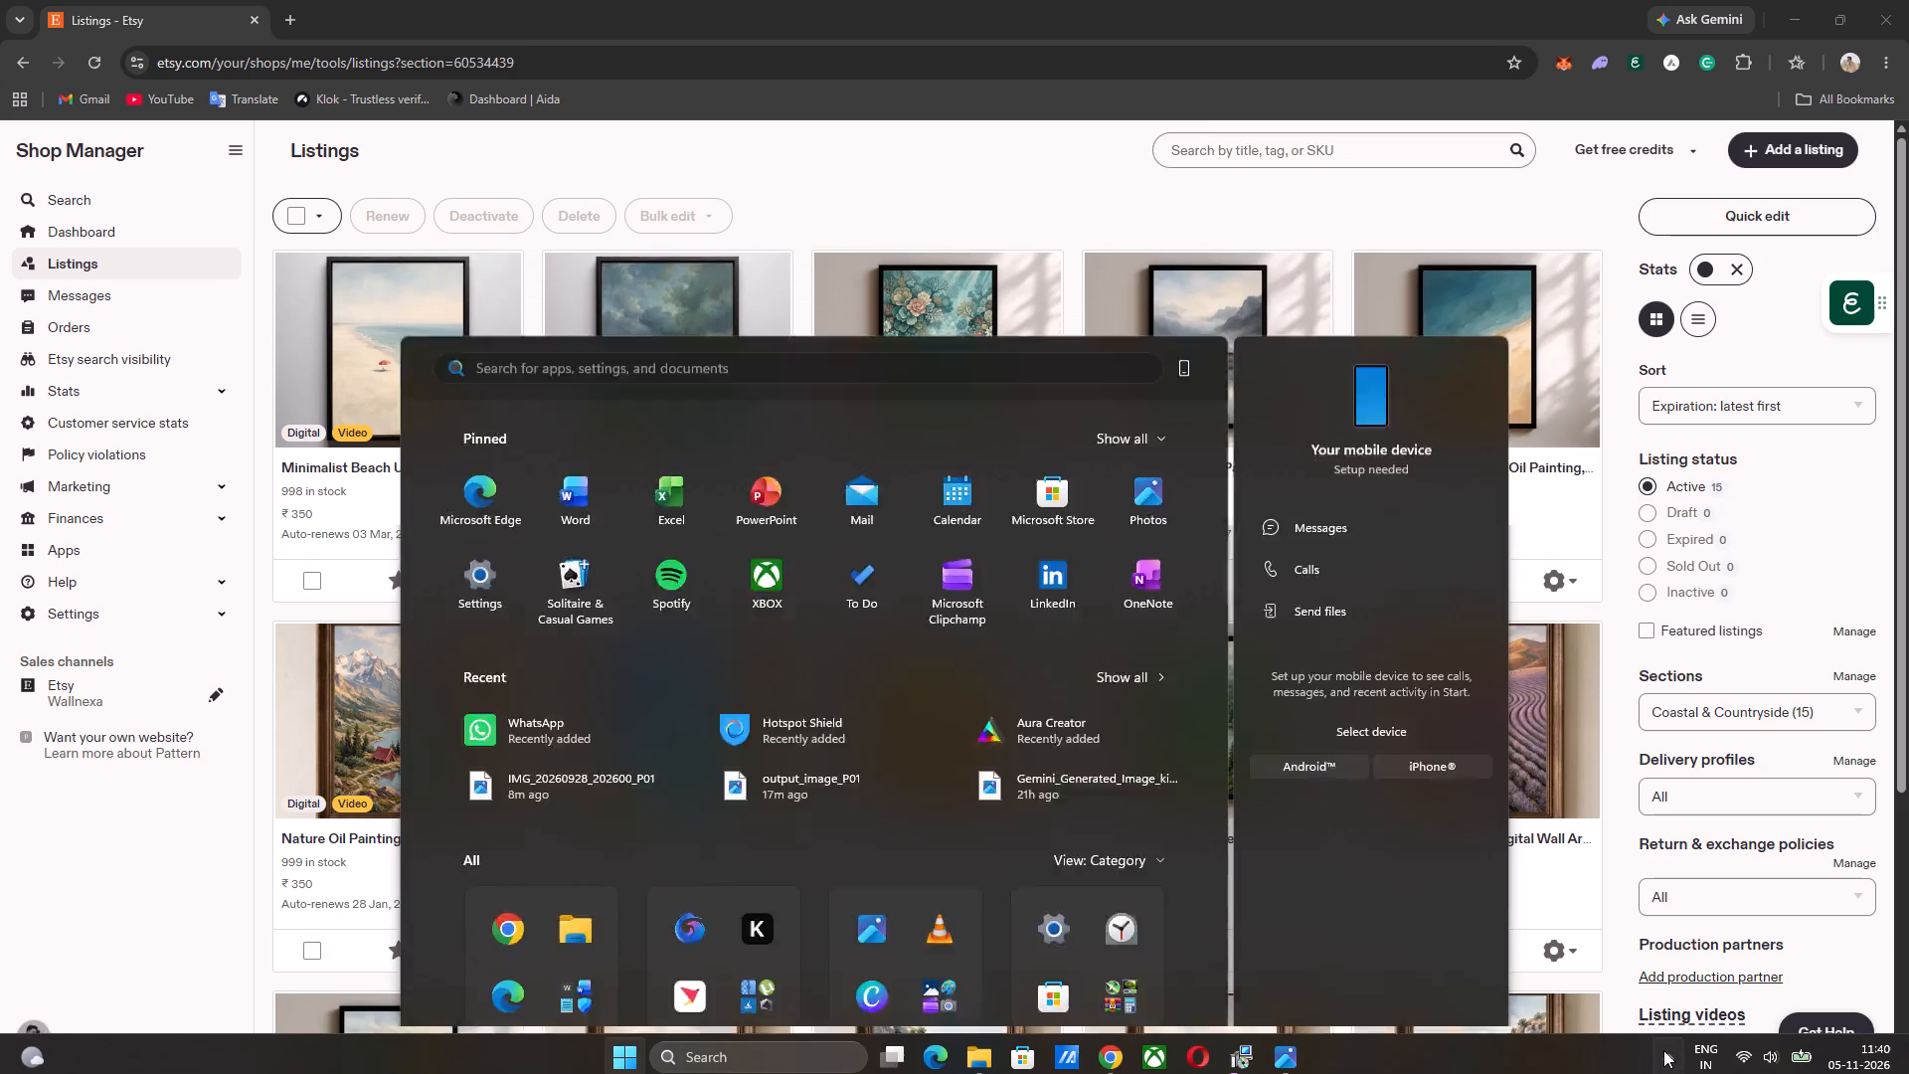
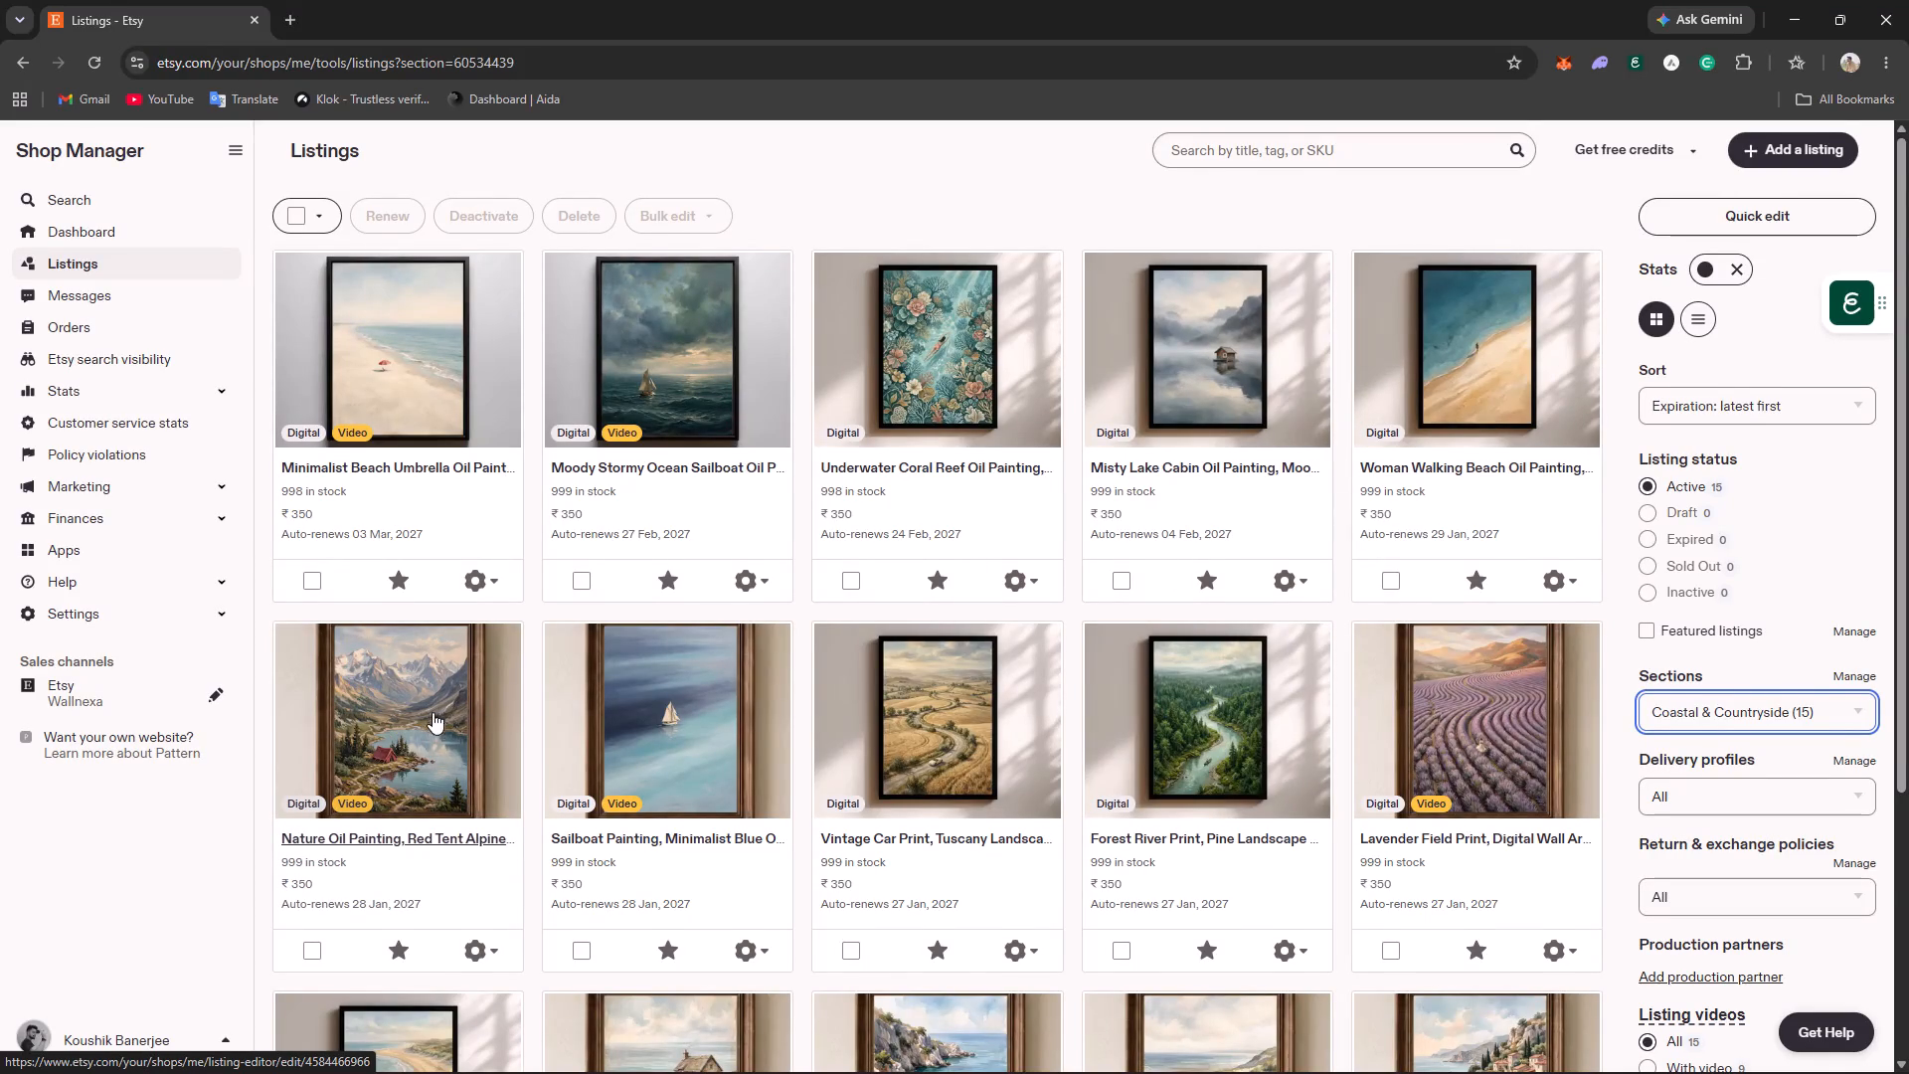
Go through the red-tent alpine lake mockups in the WallNexa_Mockups folder and delete IMG_20260928_202421_P09 and P10.
scroll(421, 707, "down", 2)
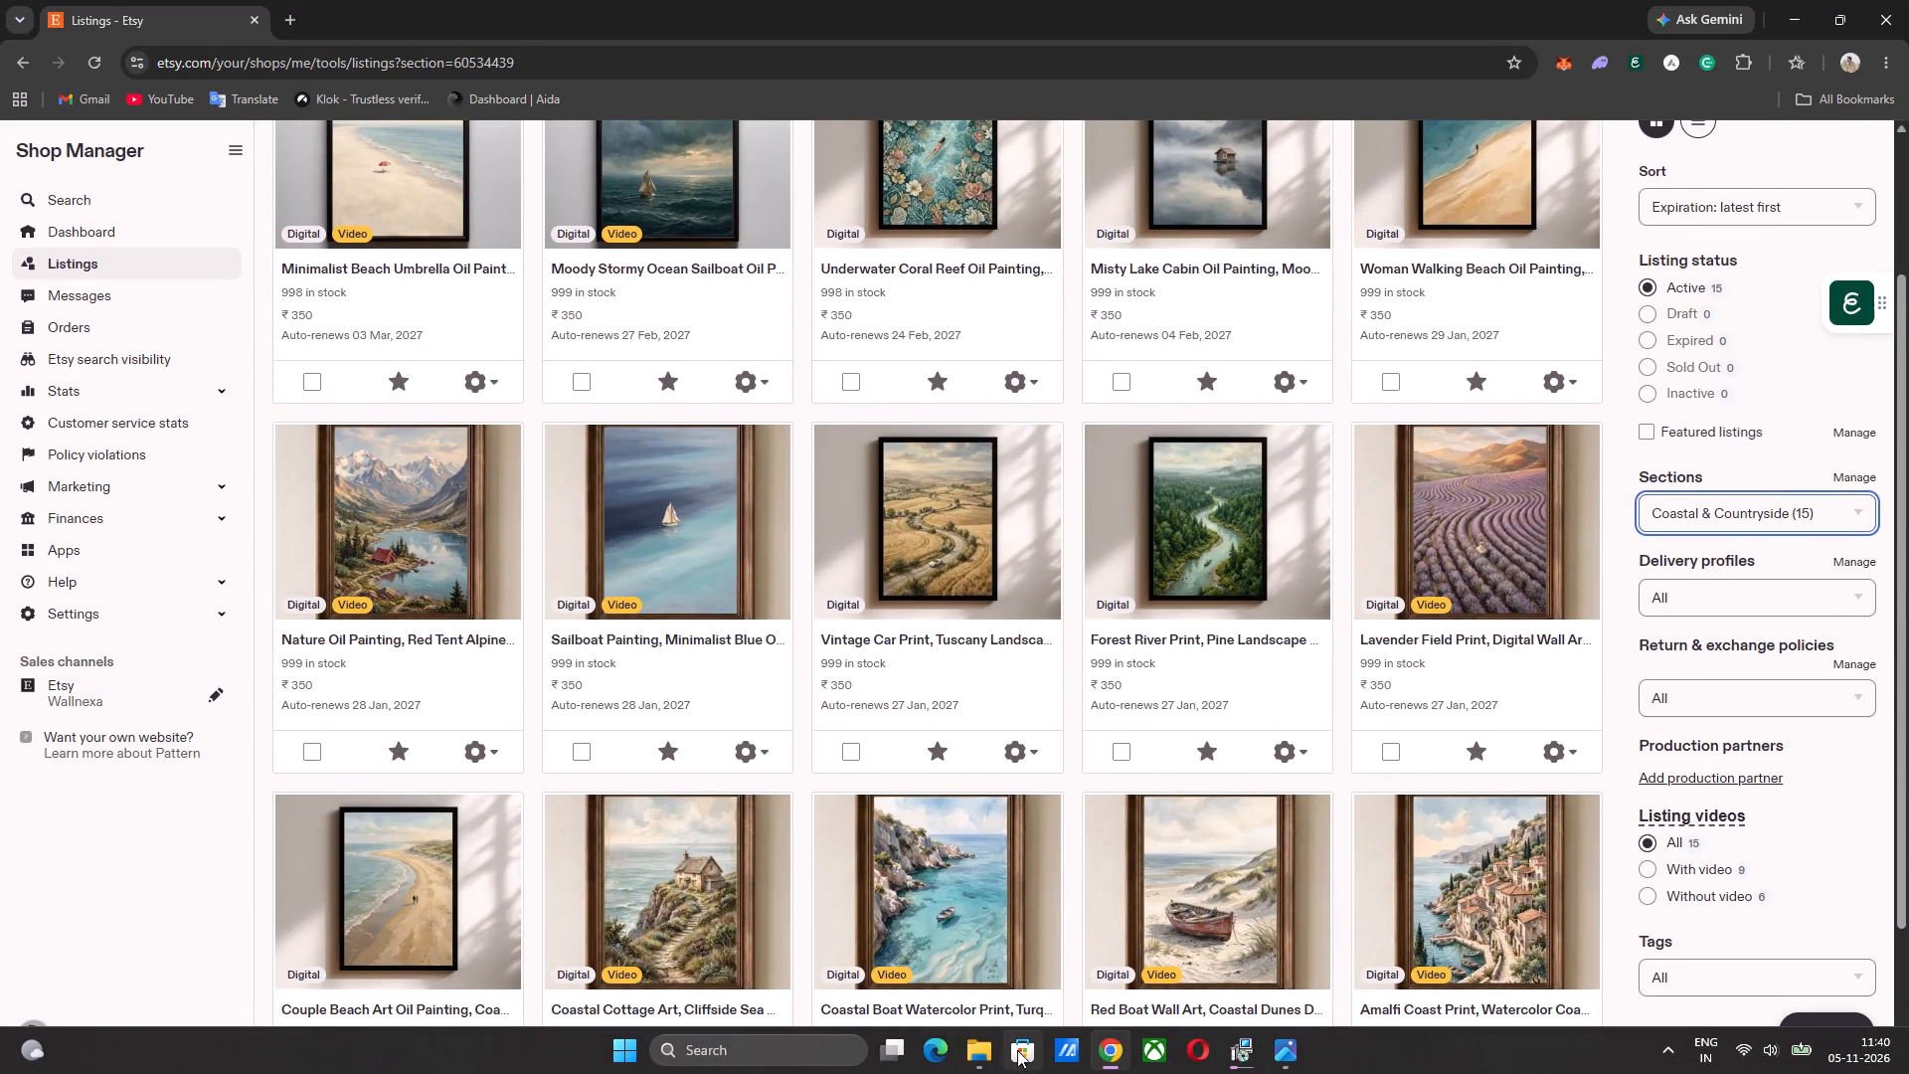
left_click(983, 1051)
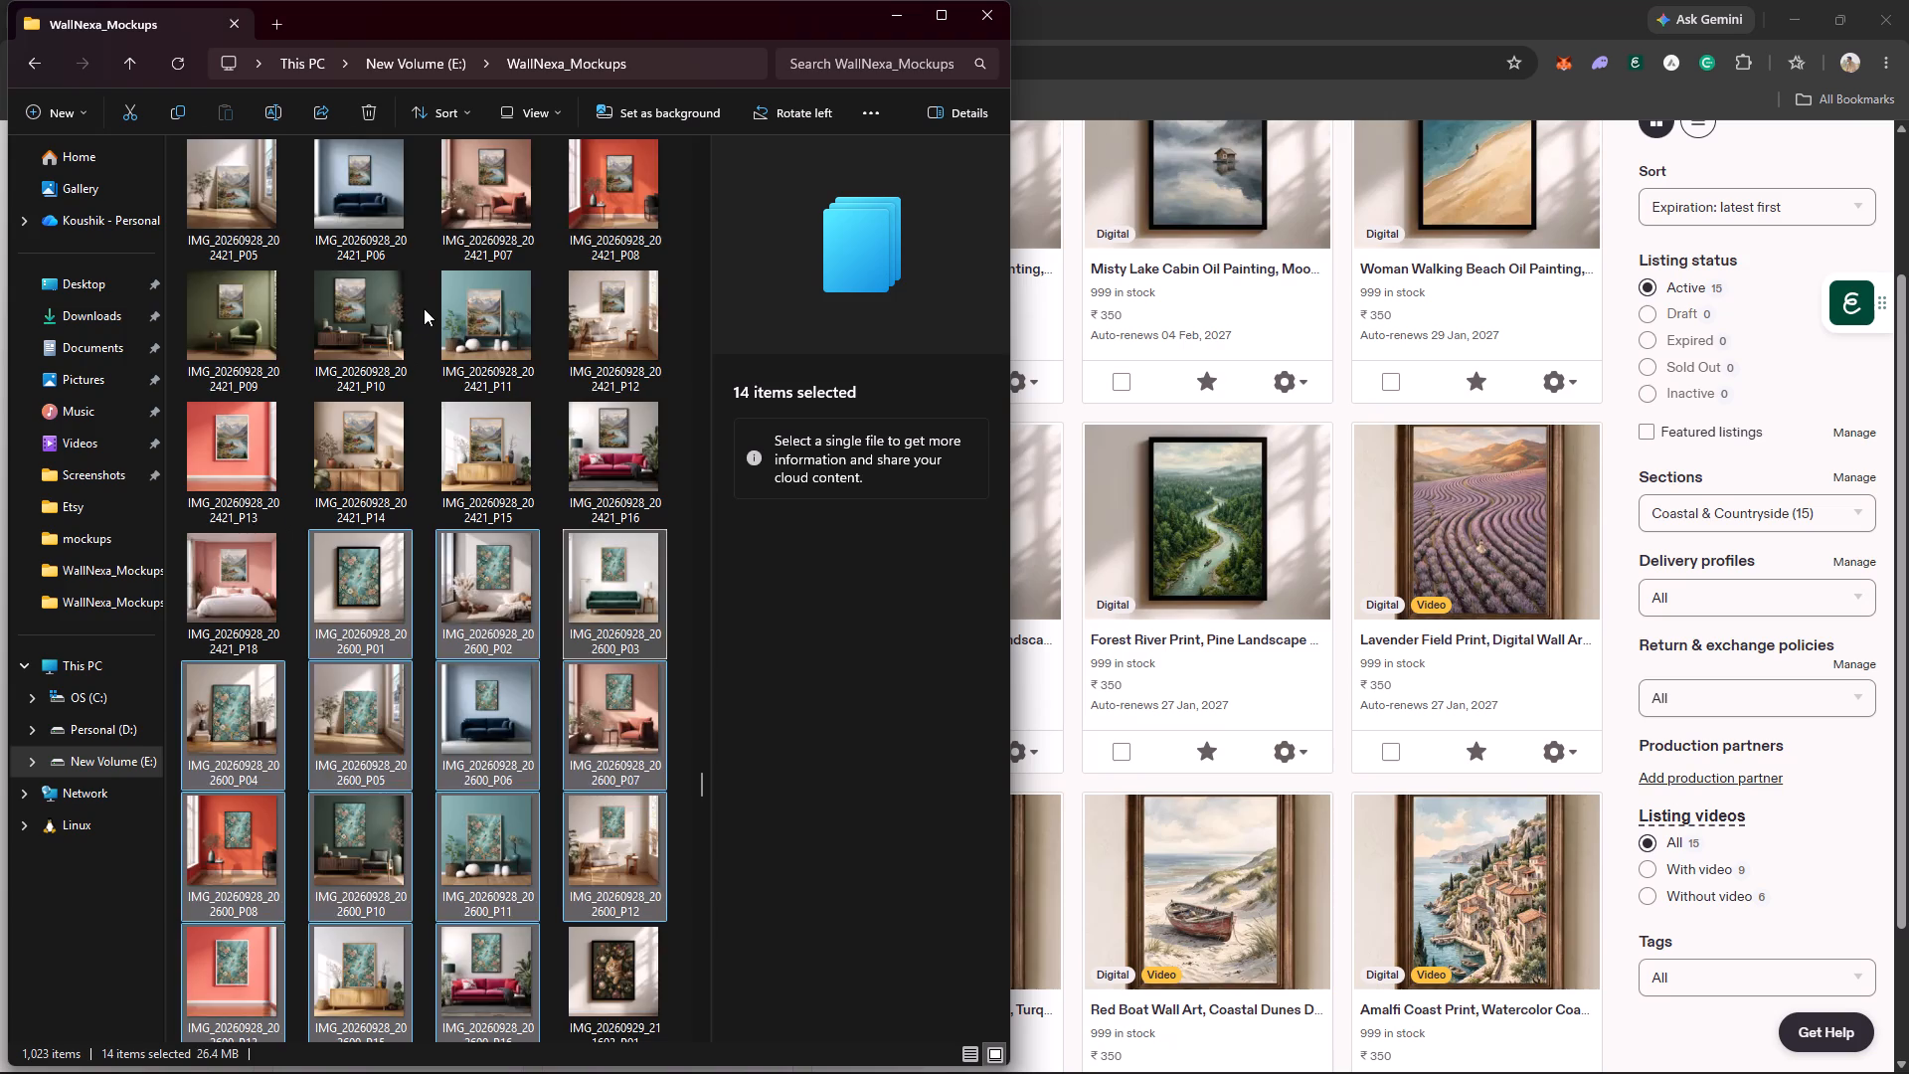
scroll(424, 306, "up", 1)
double_click(227, 453)
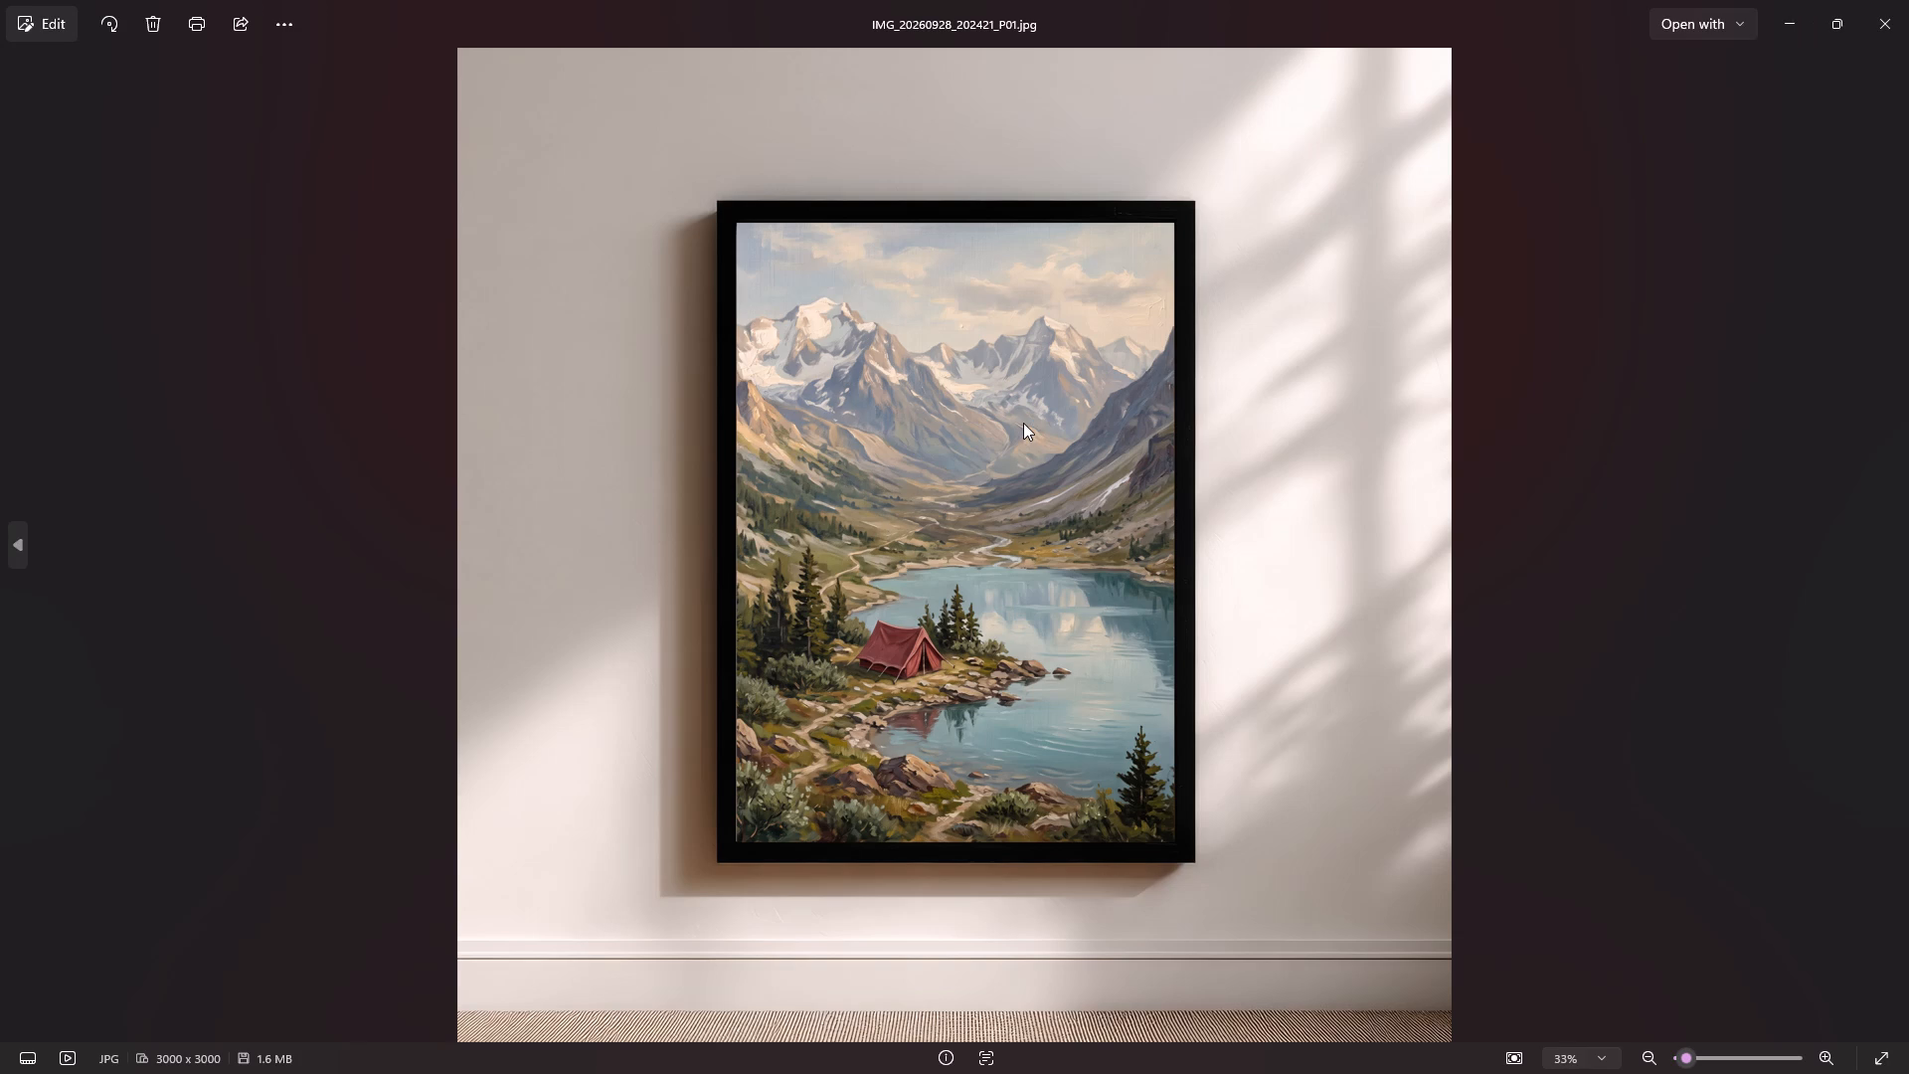
key("Right")
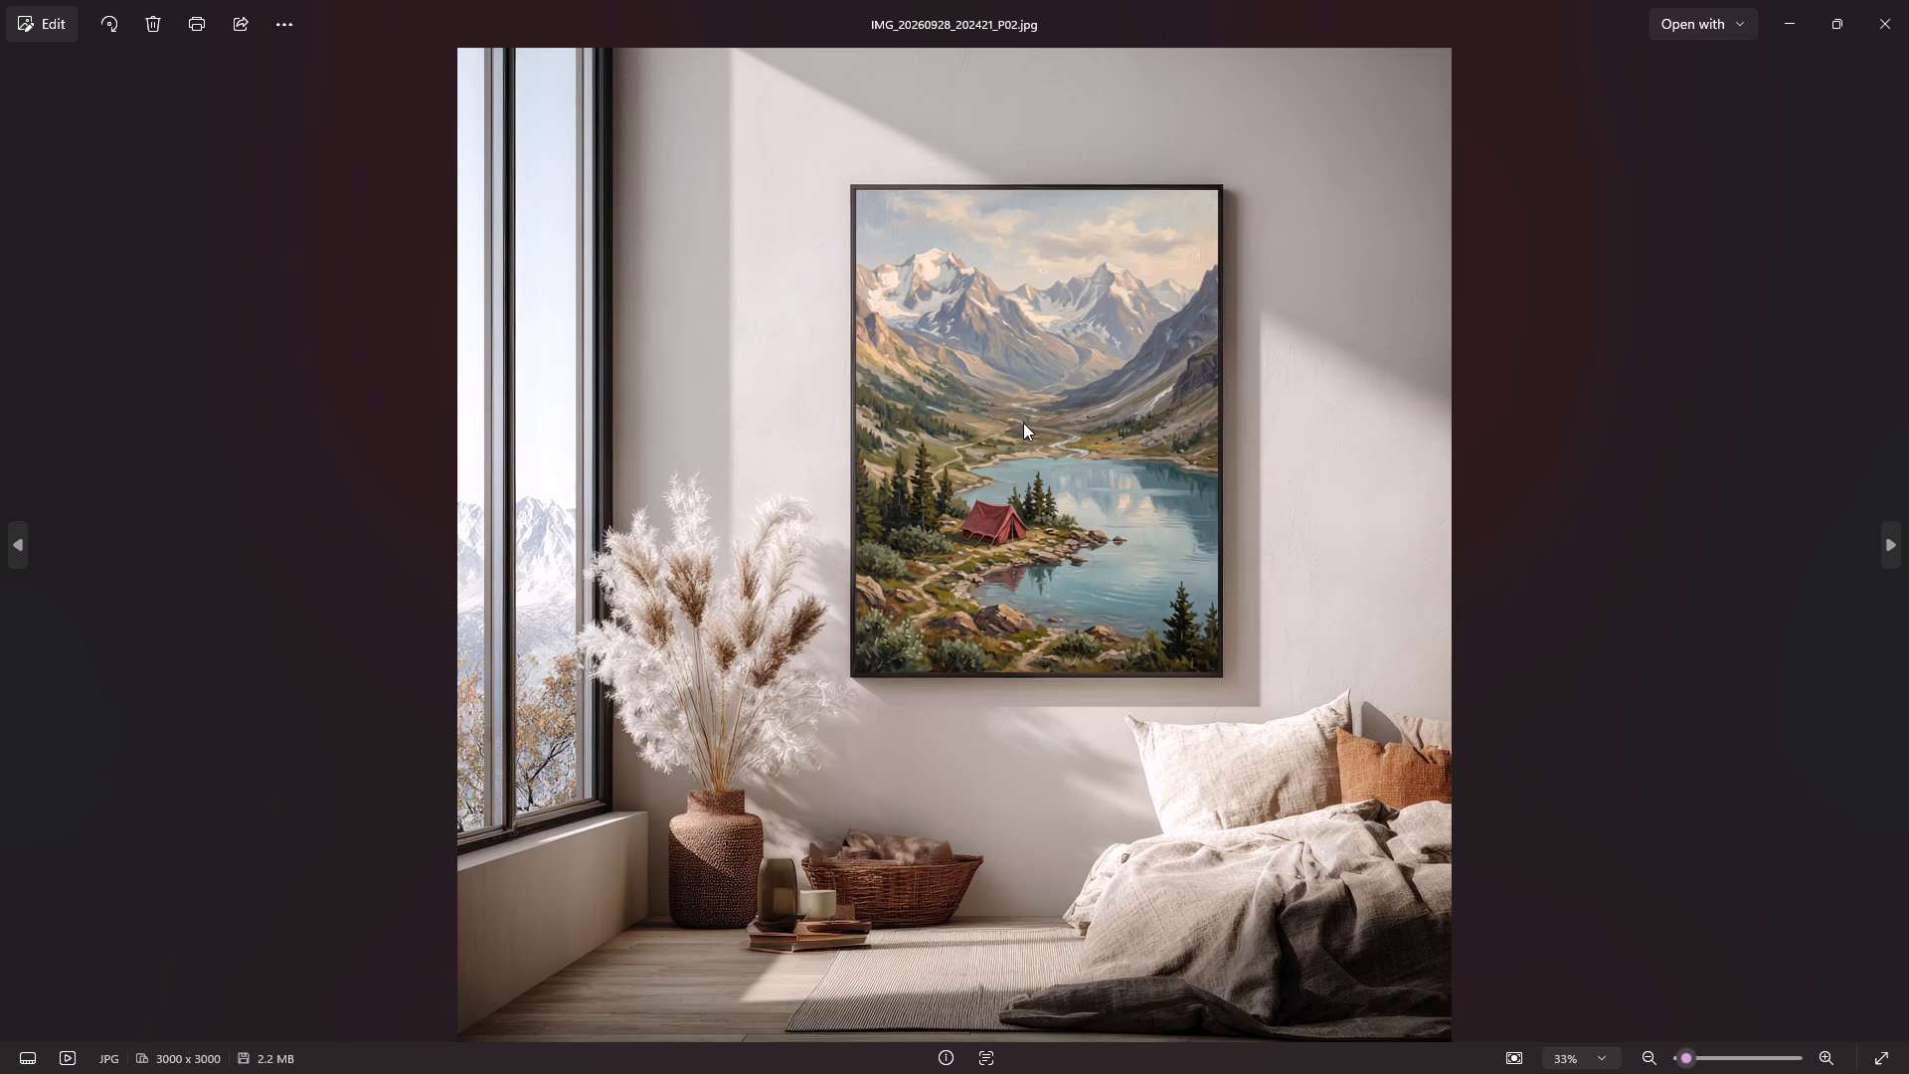
key("Right")
key("Right")
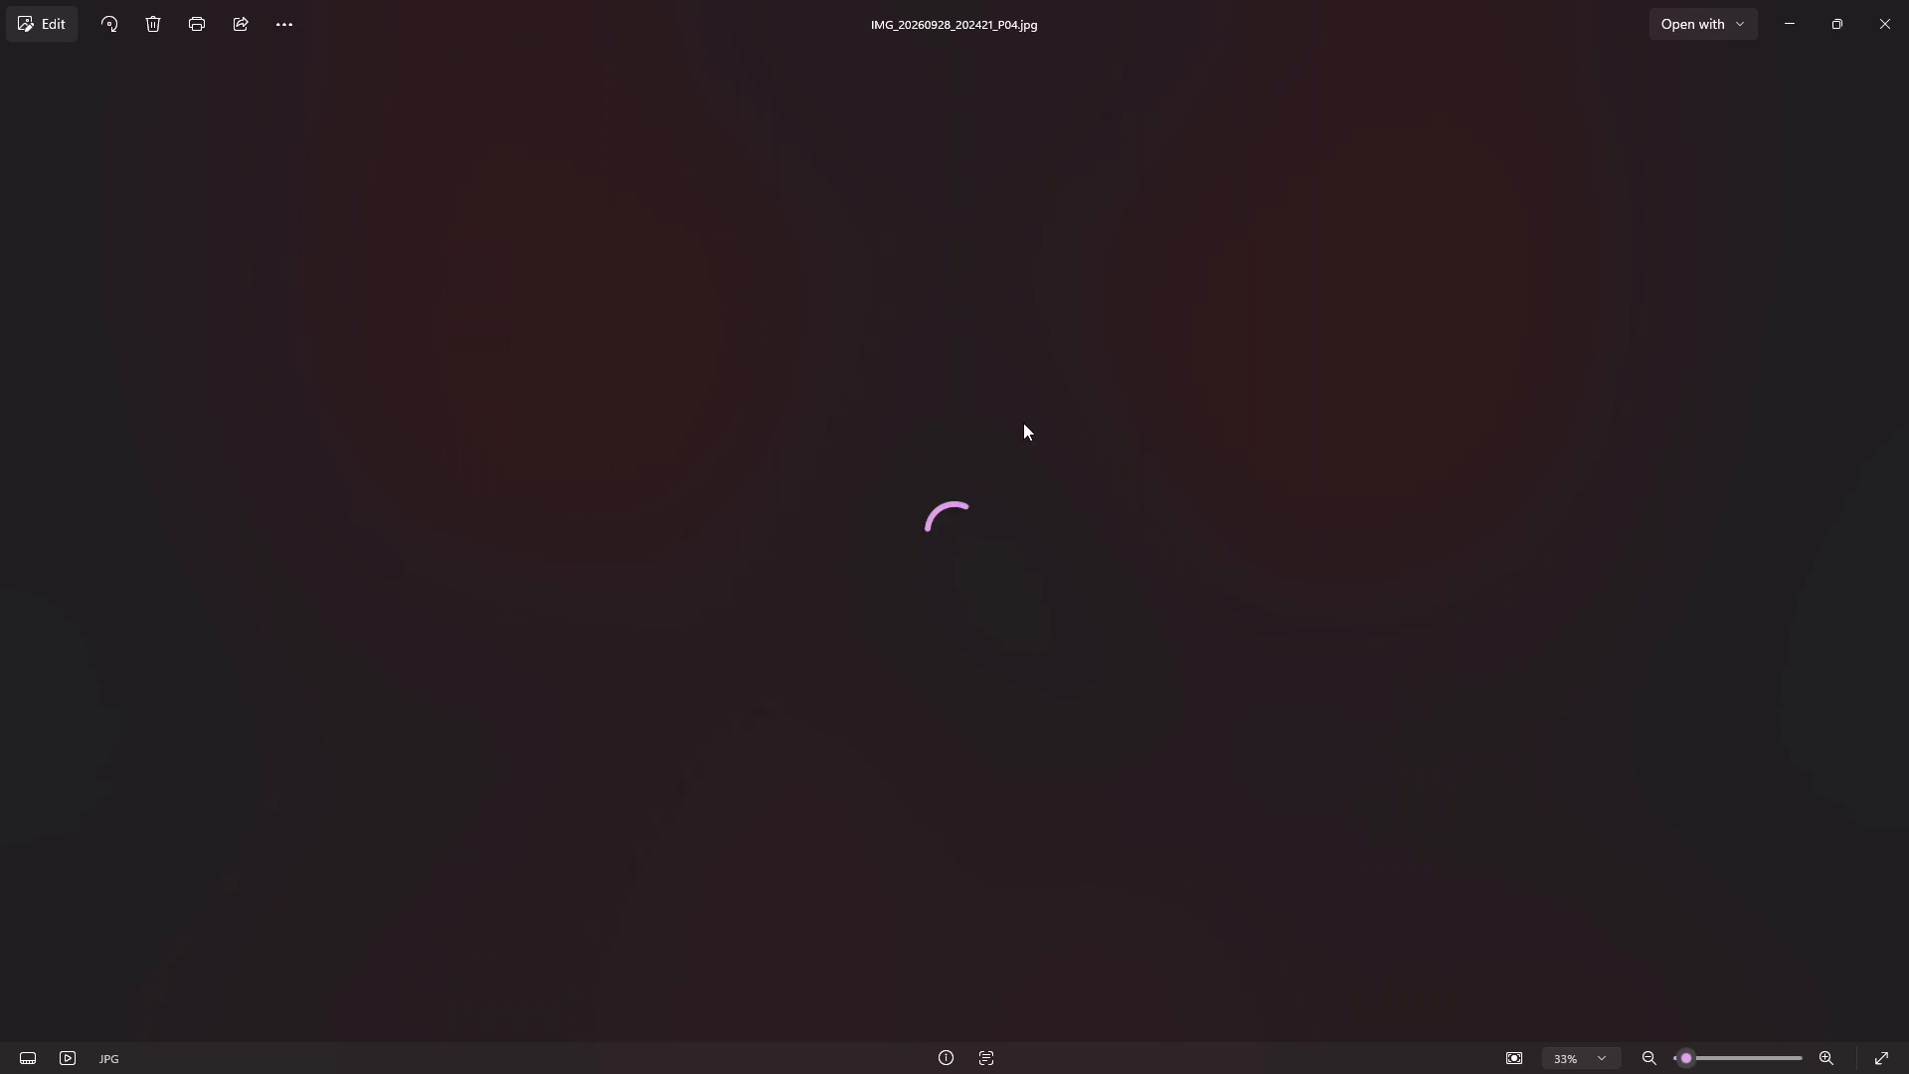
key("Right")
key("Right")
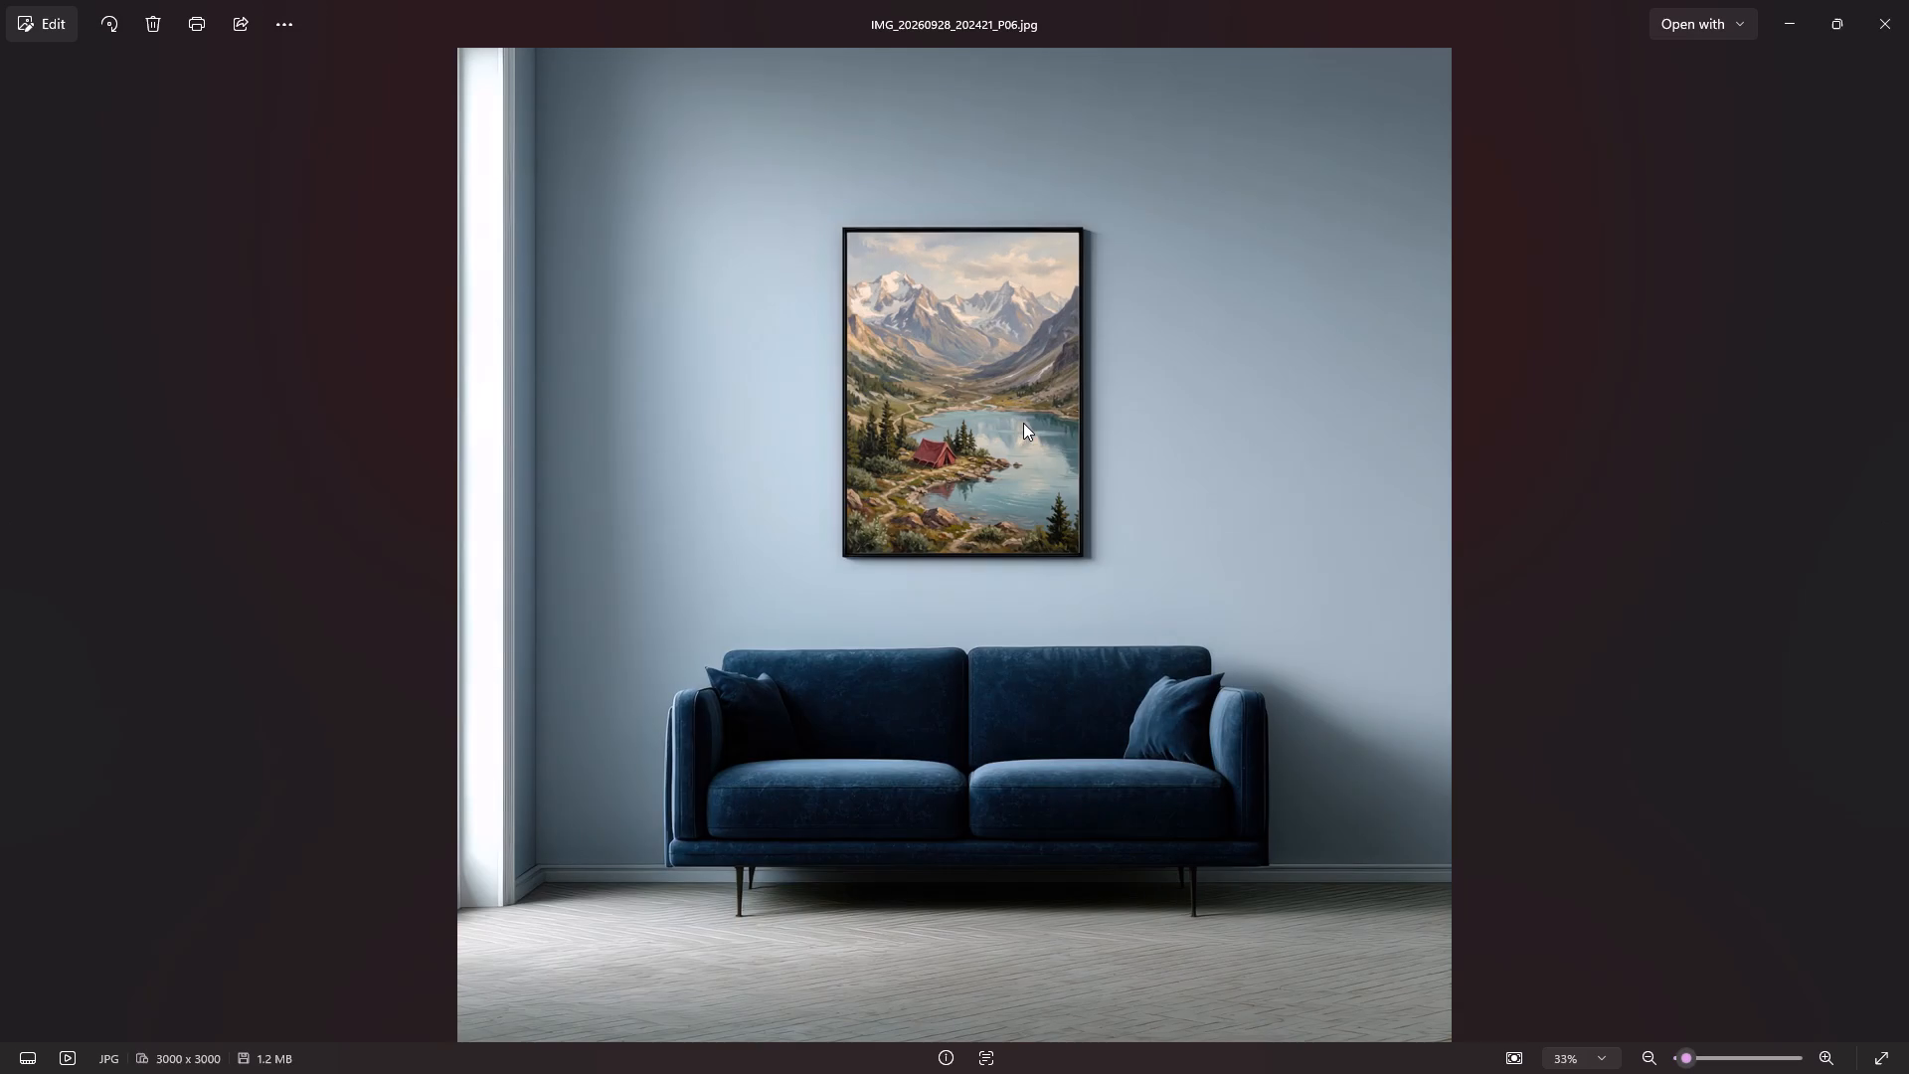
key("Right")
key("Right")
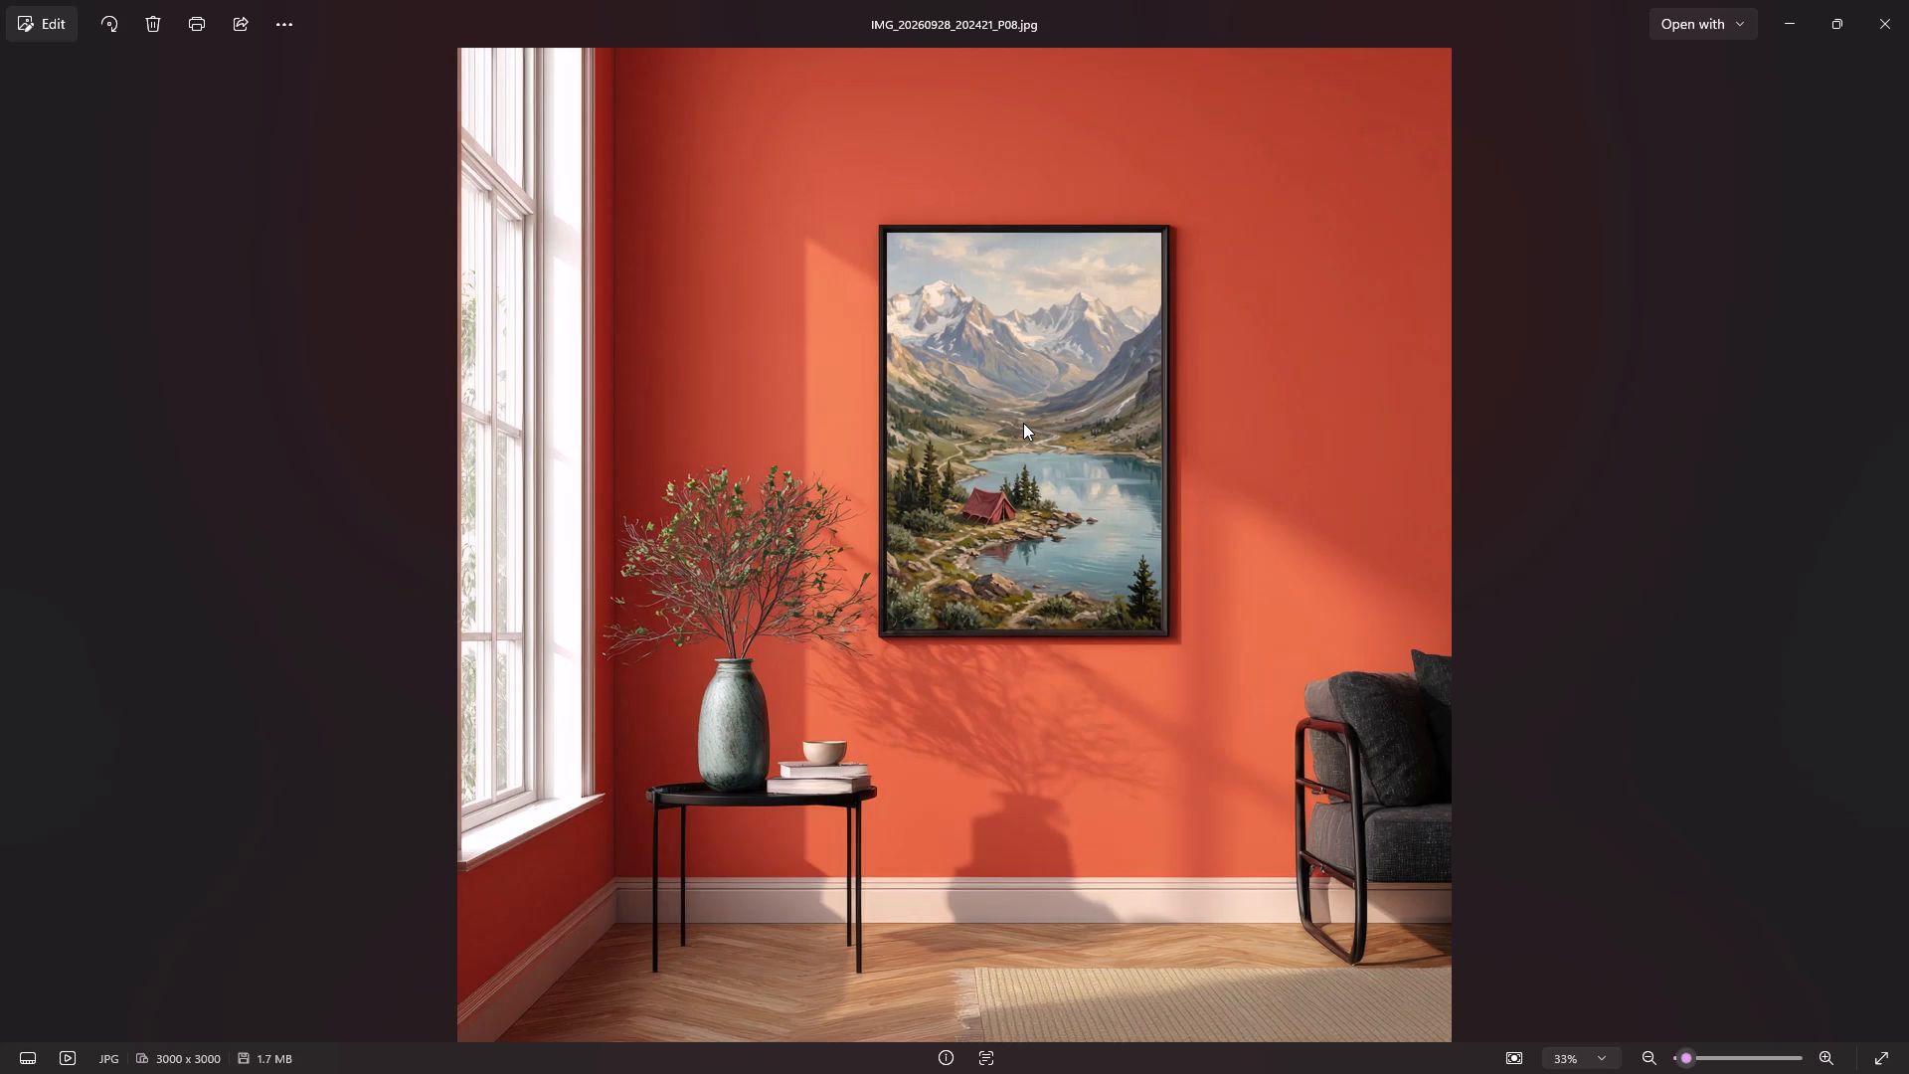
key("Right")
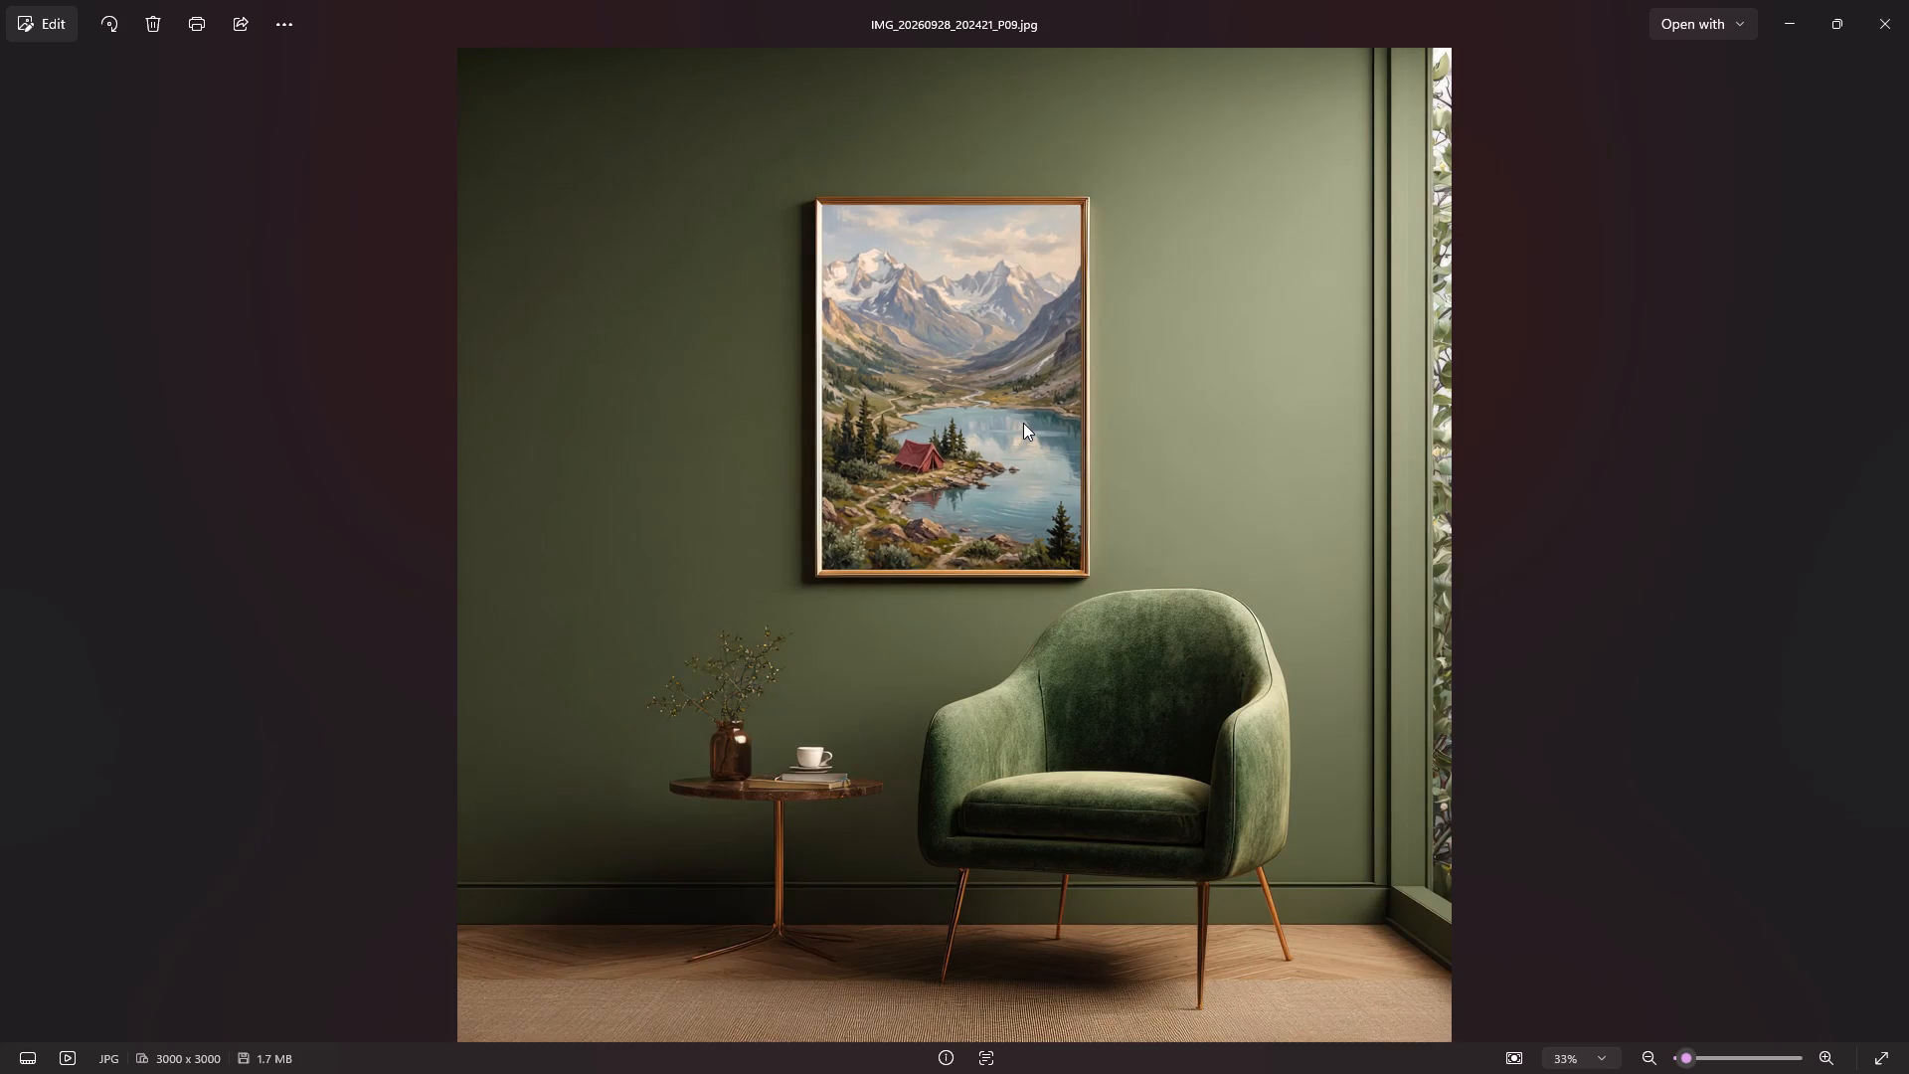
key("Delete")
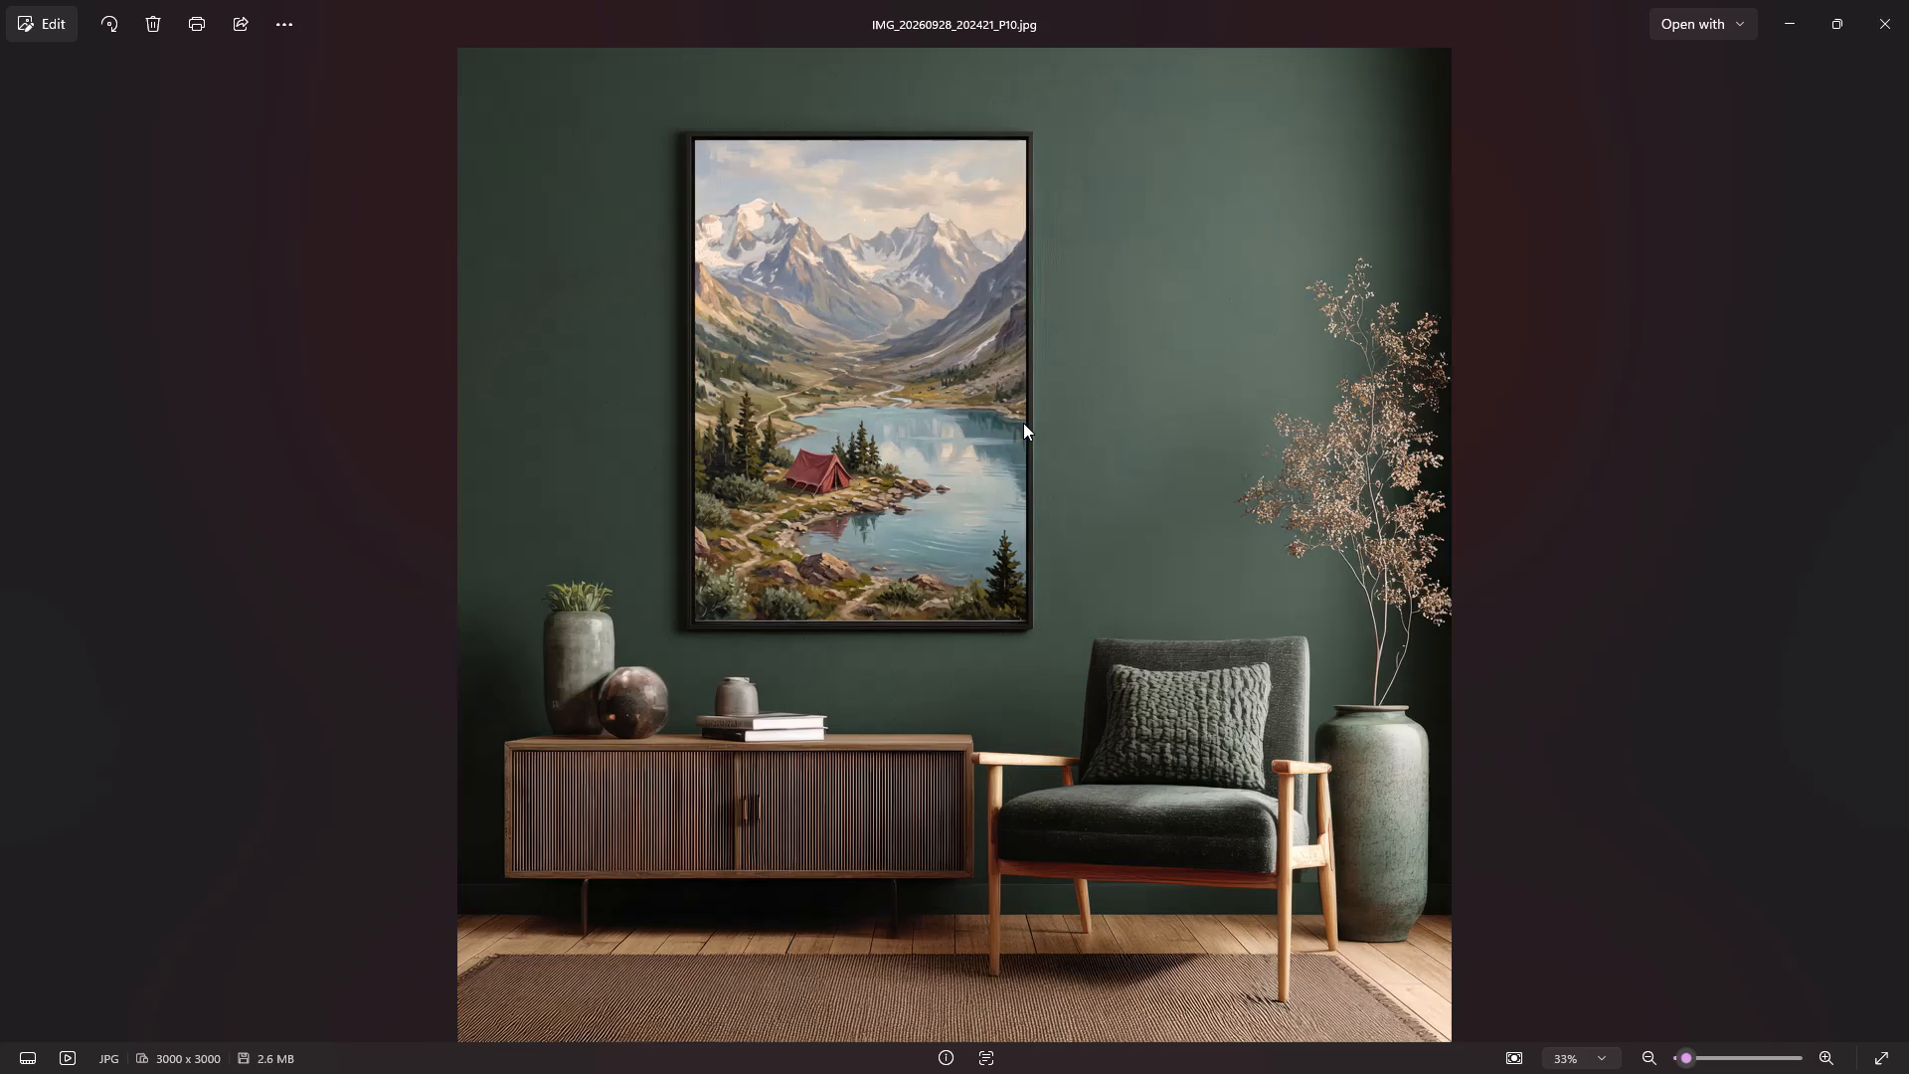
key("Delete")
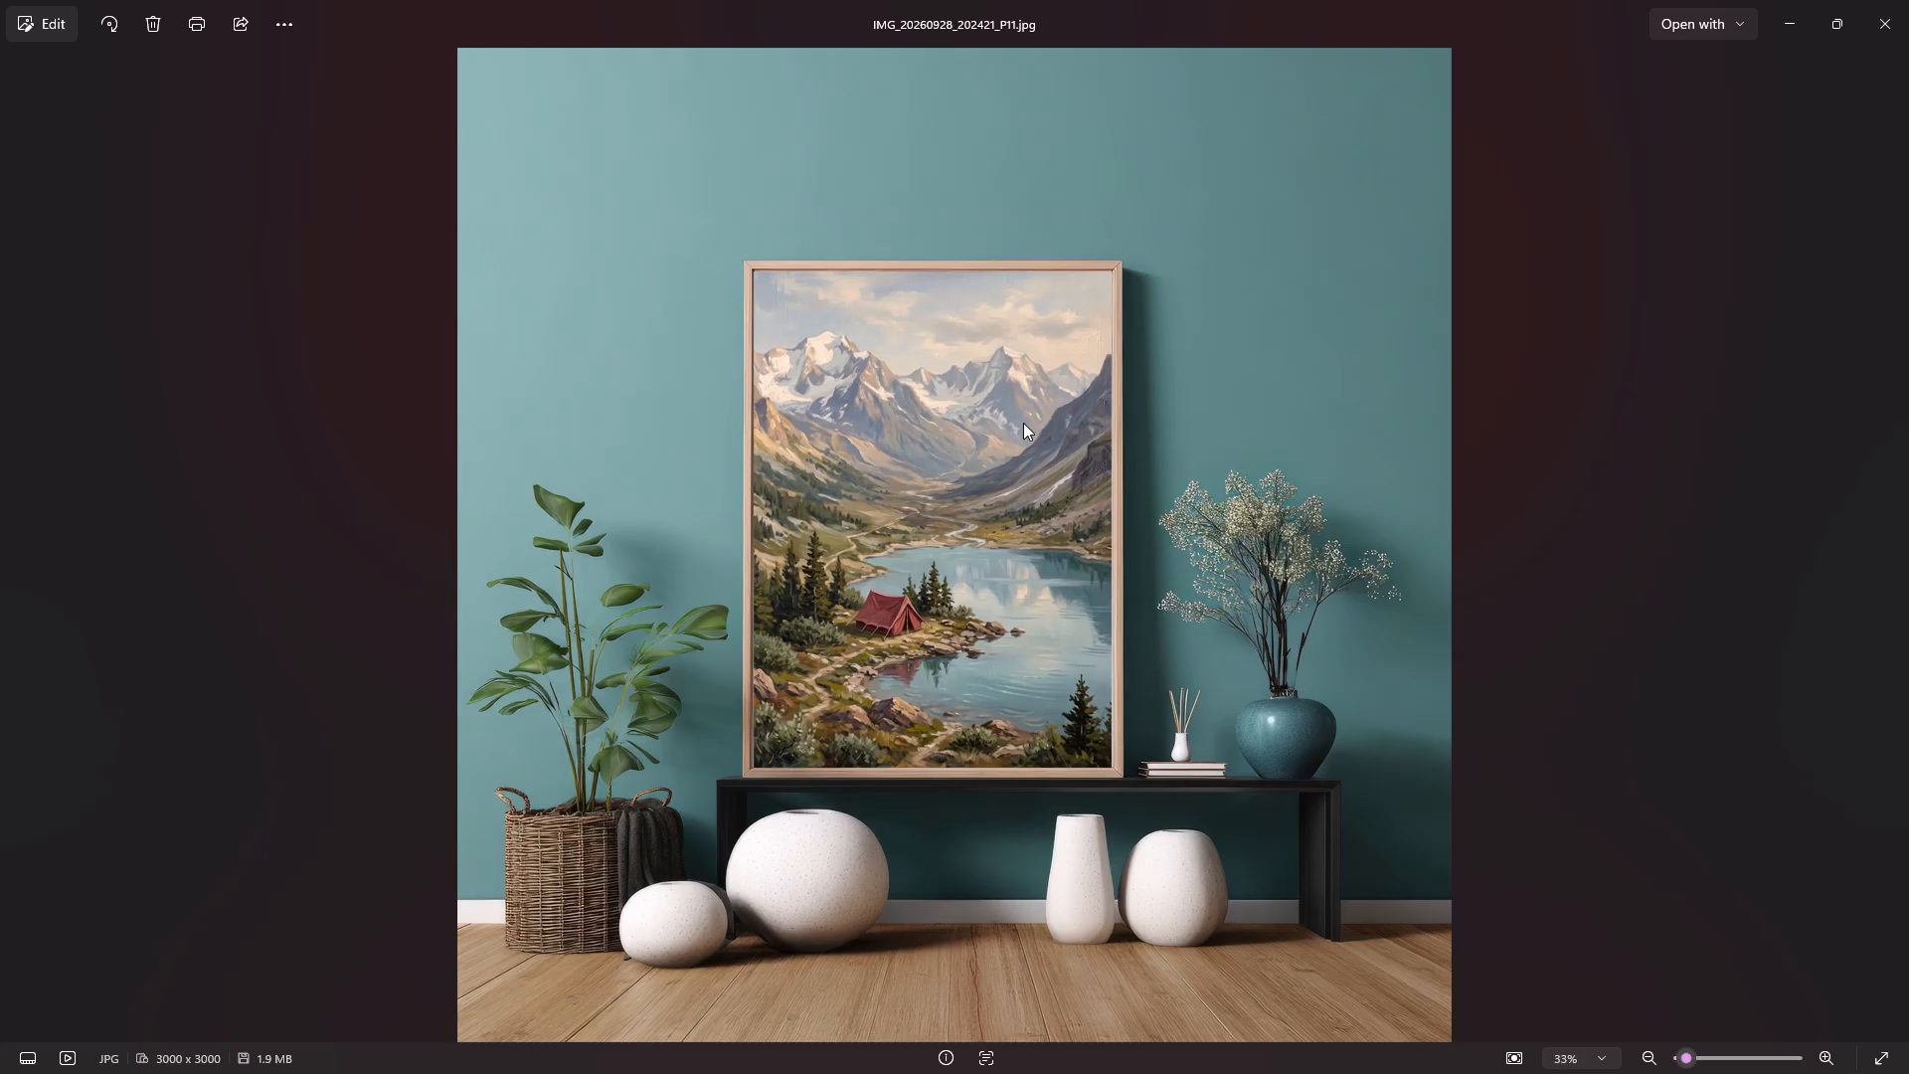
Review the remaining alpine lake mockups, delete IMG_20260928_202421_P18, and leave the image viewer.
key("Right")
key("Right")
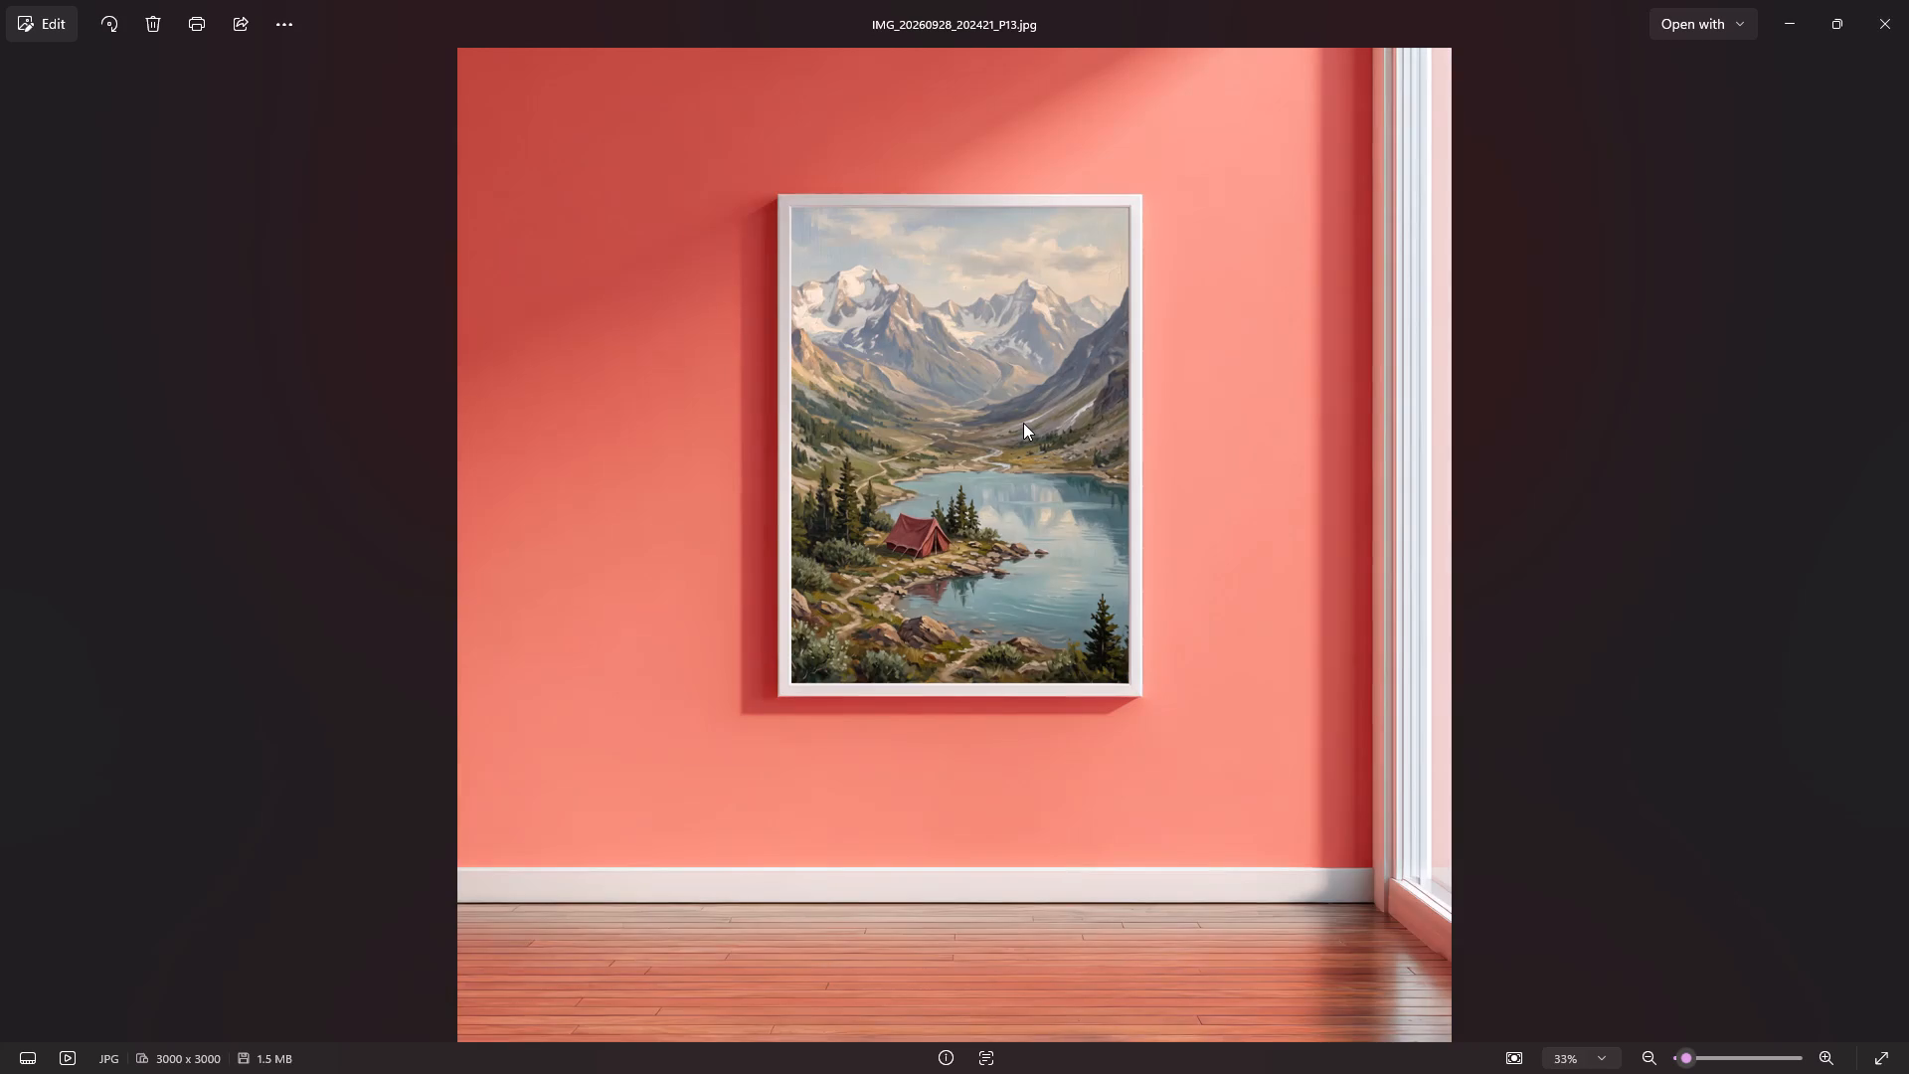
key("Right")
key("Right")
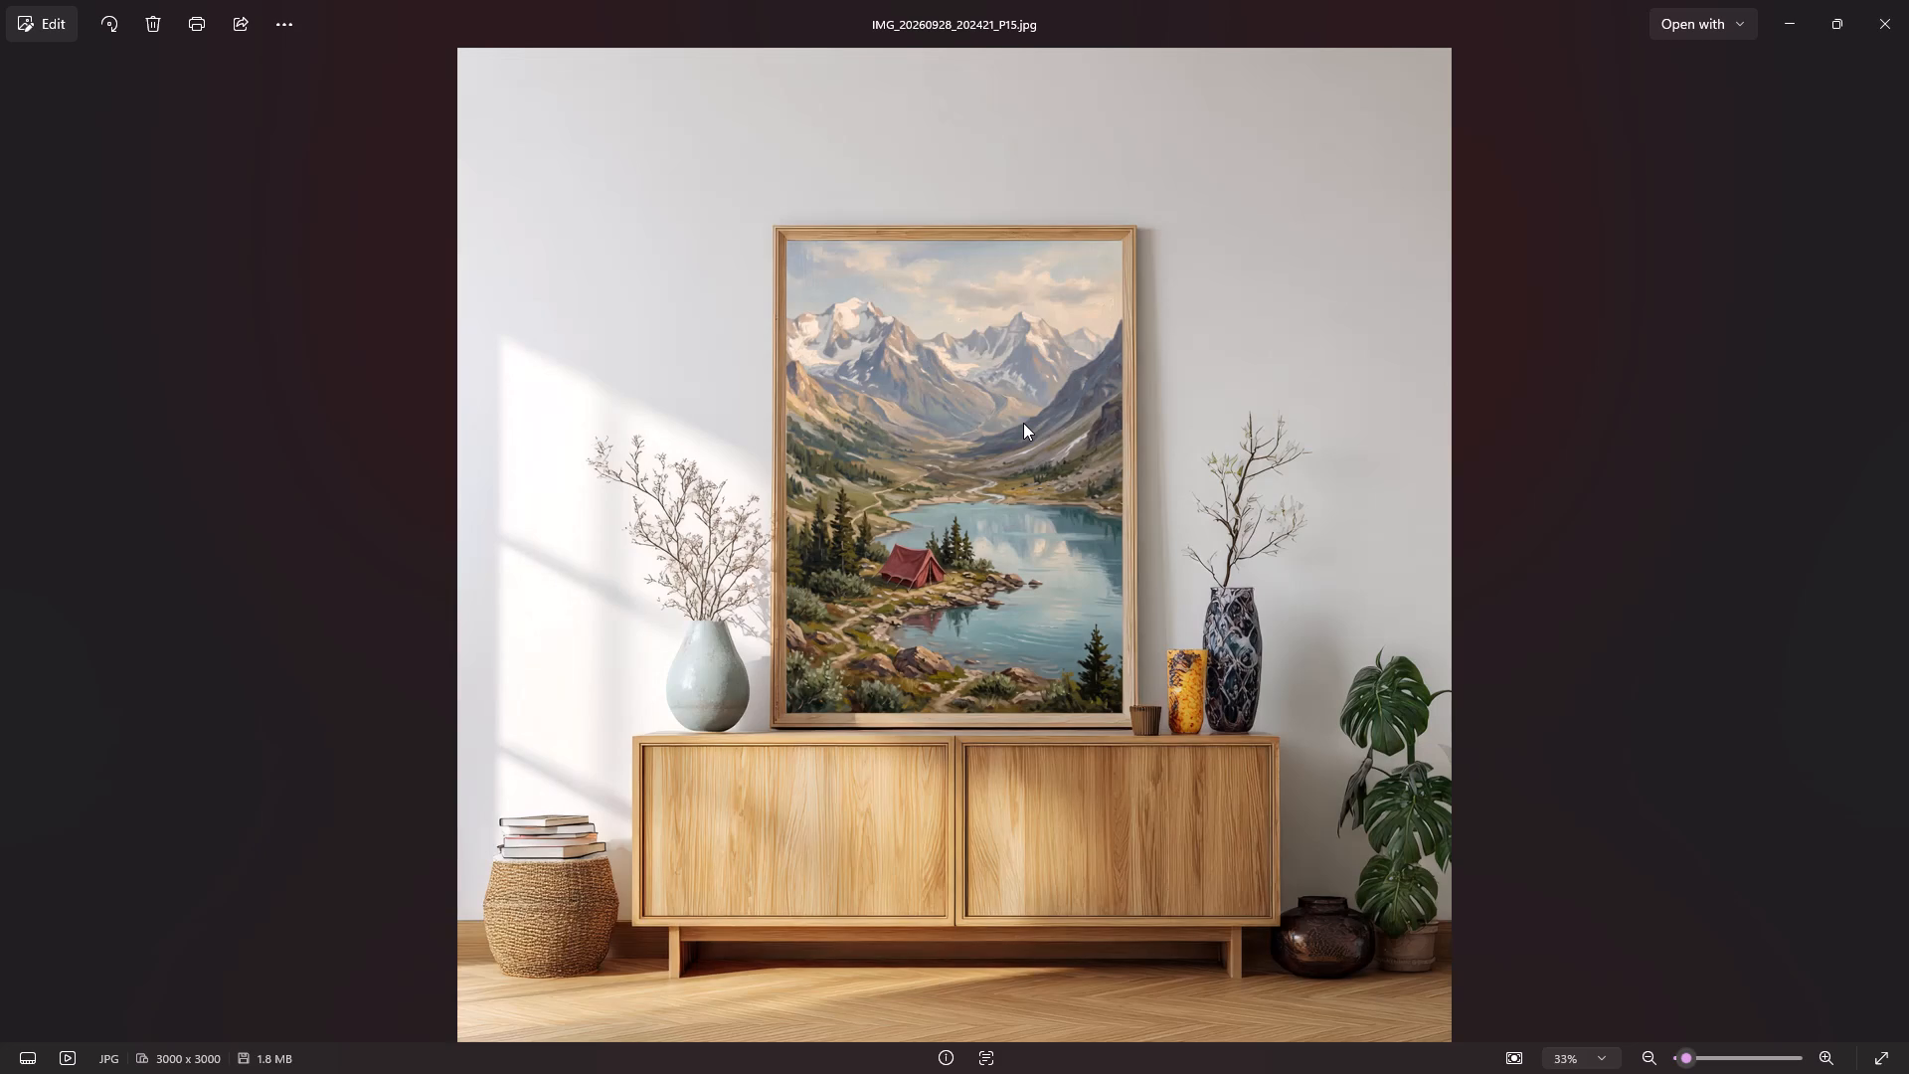
key("Right")
key("Right")
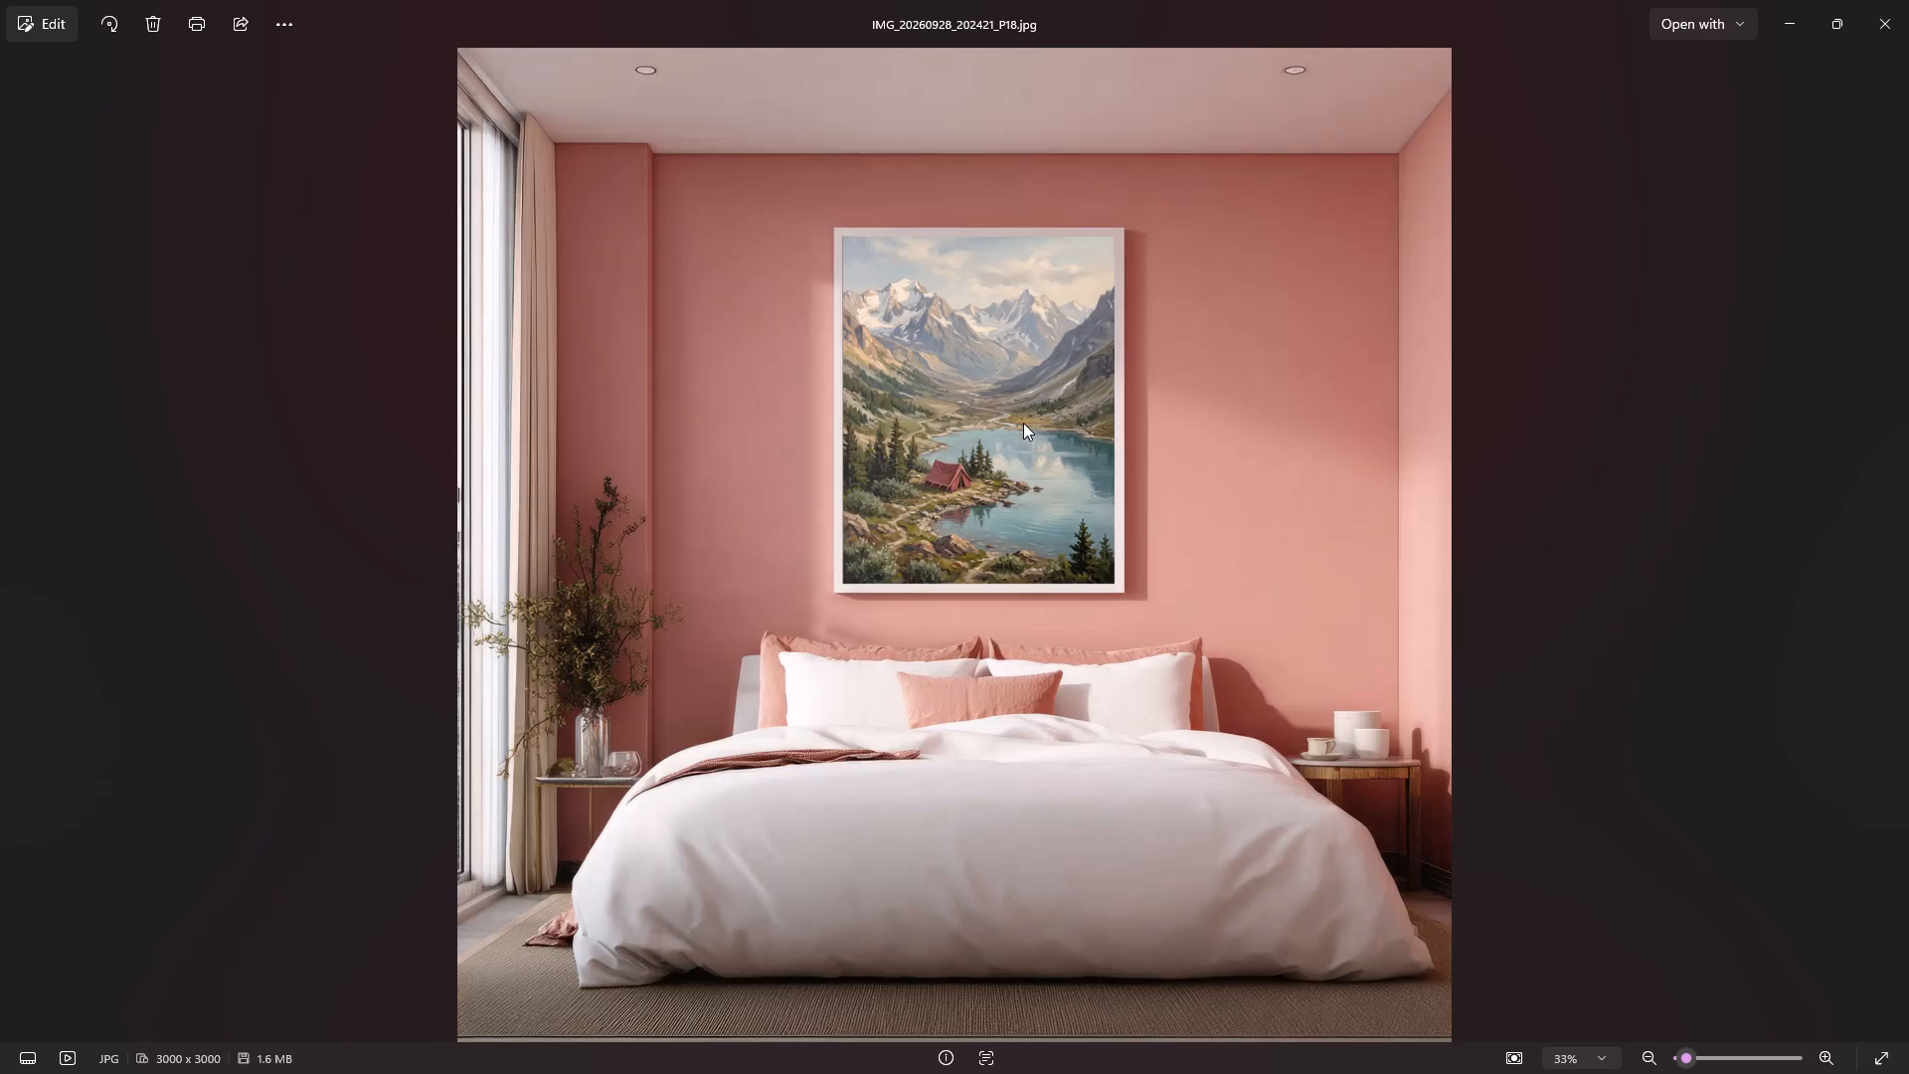
key("Delete")
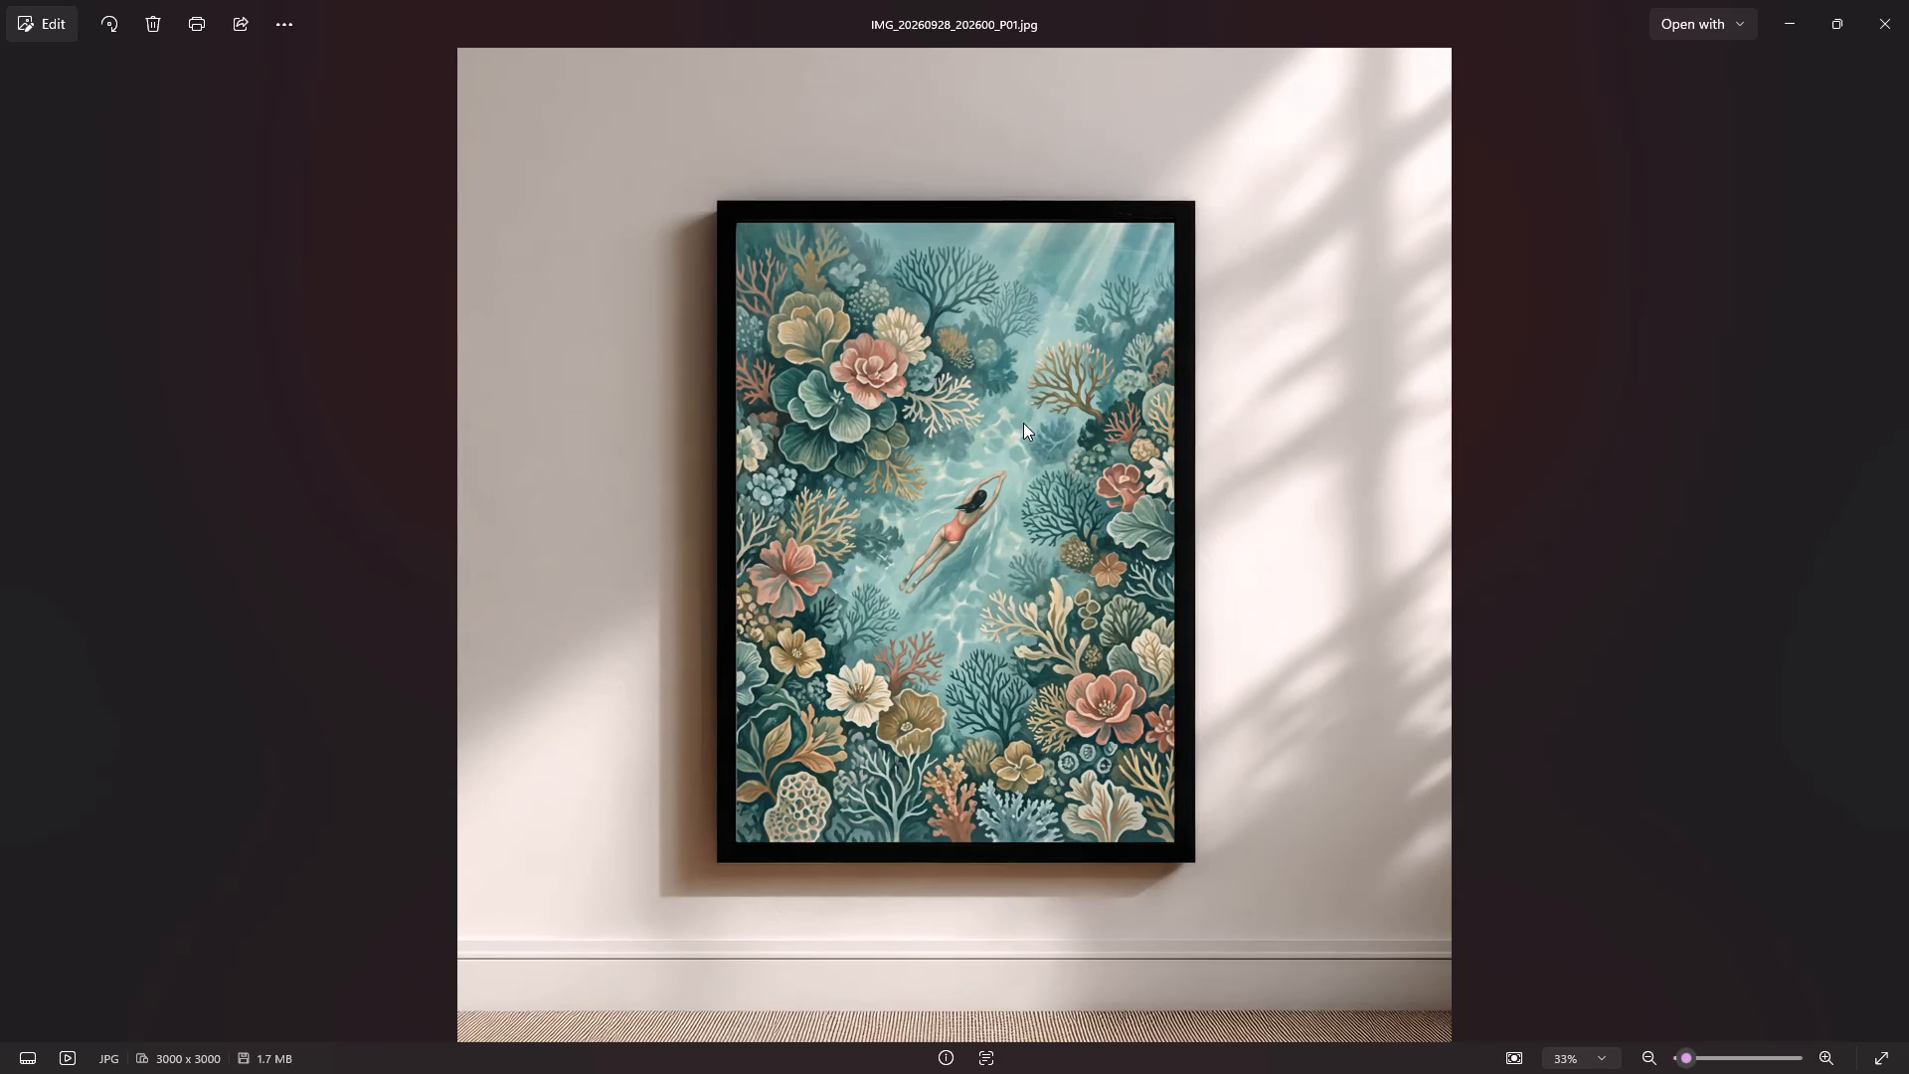
left_click(1807, 1)
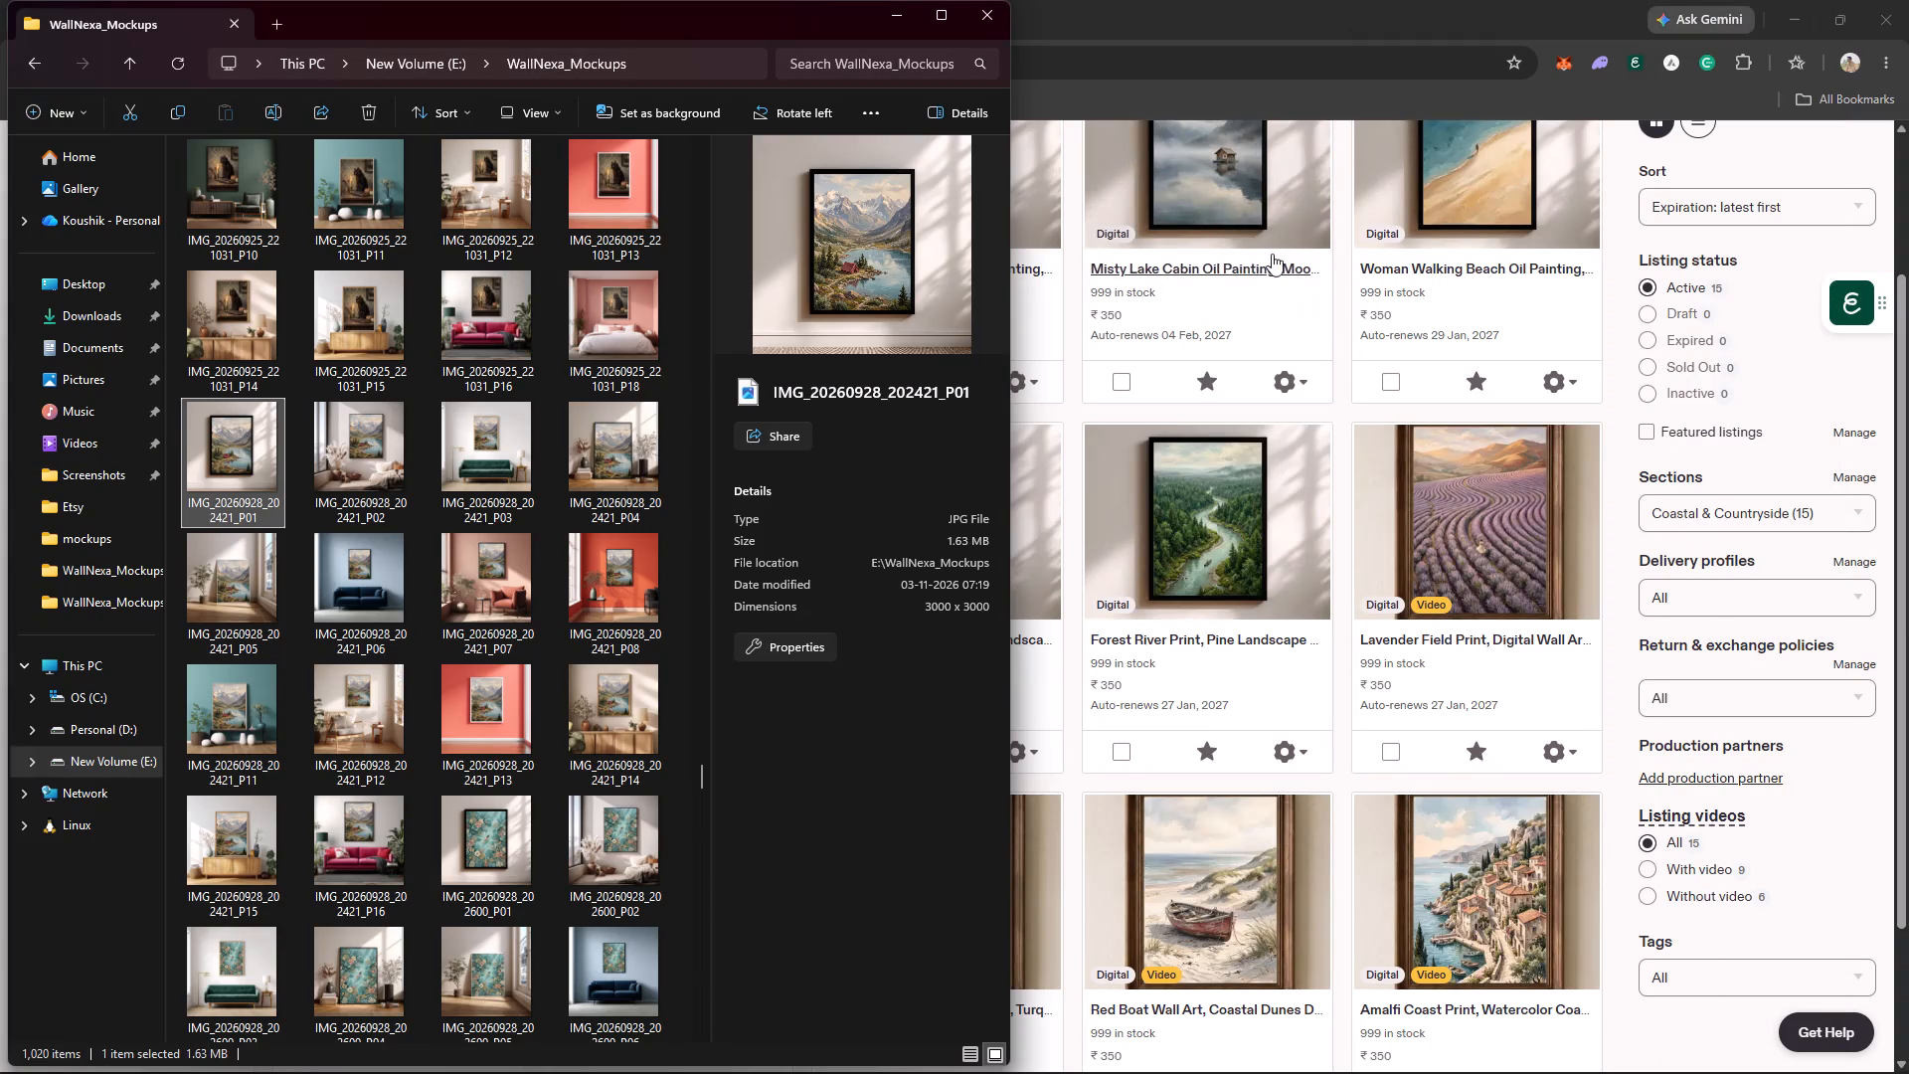
Open the Nature Oil Painting, Red Tent Alpine Lake listing for editing.
left_click(1617, 687)
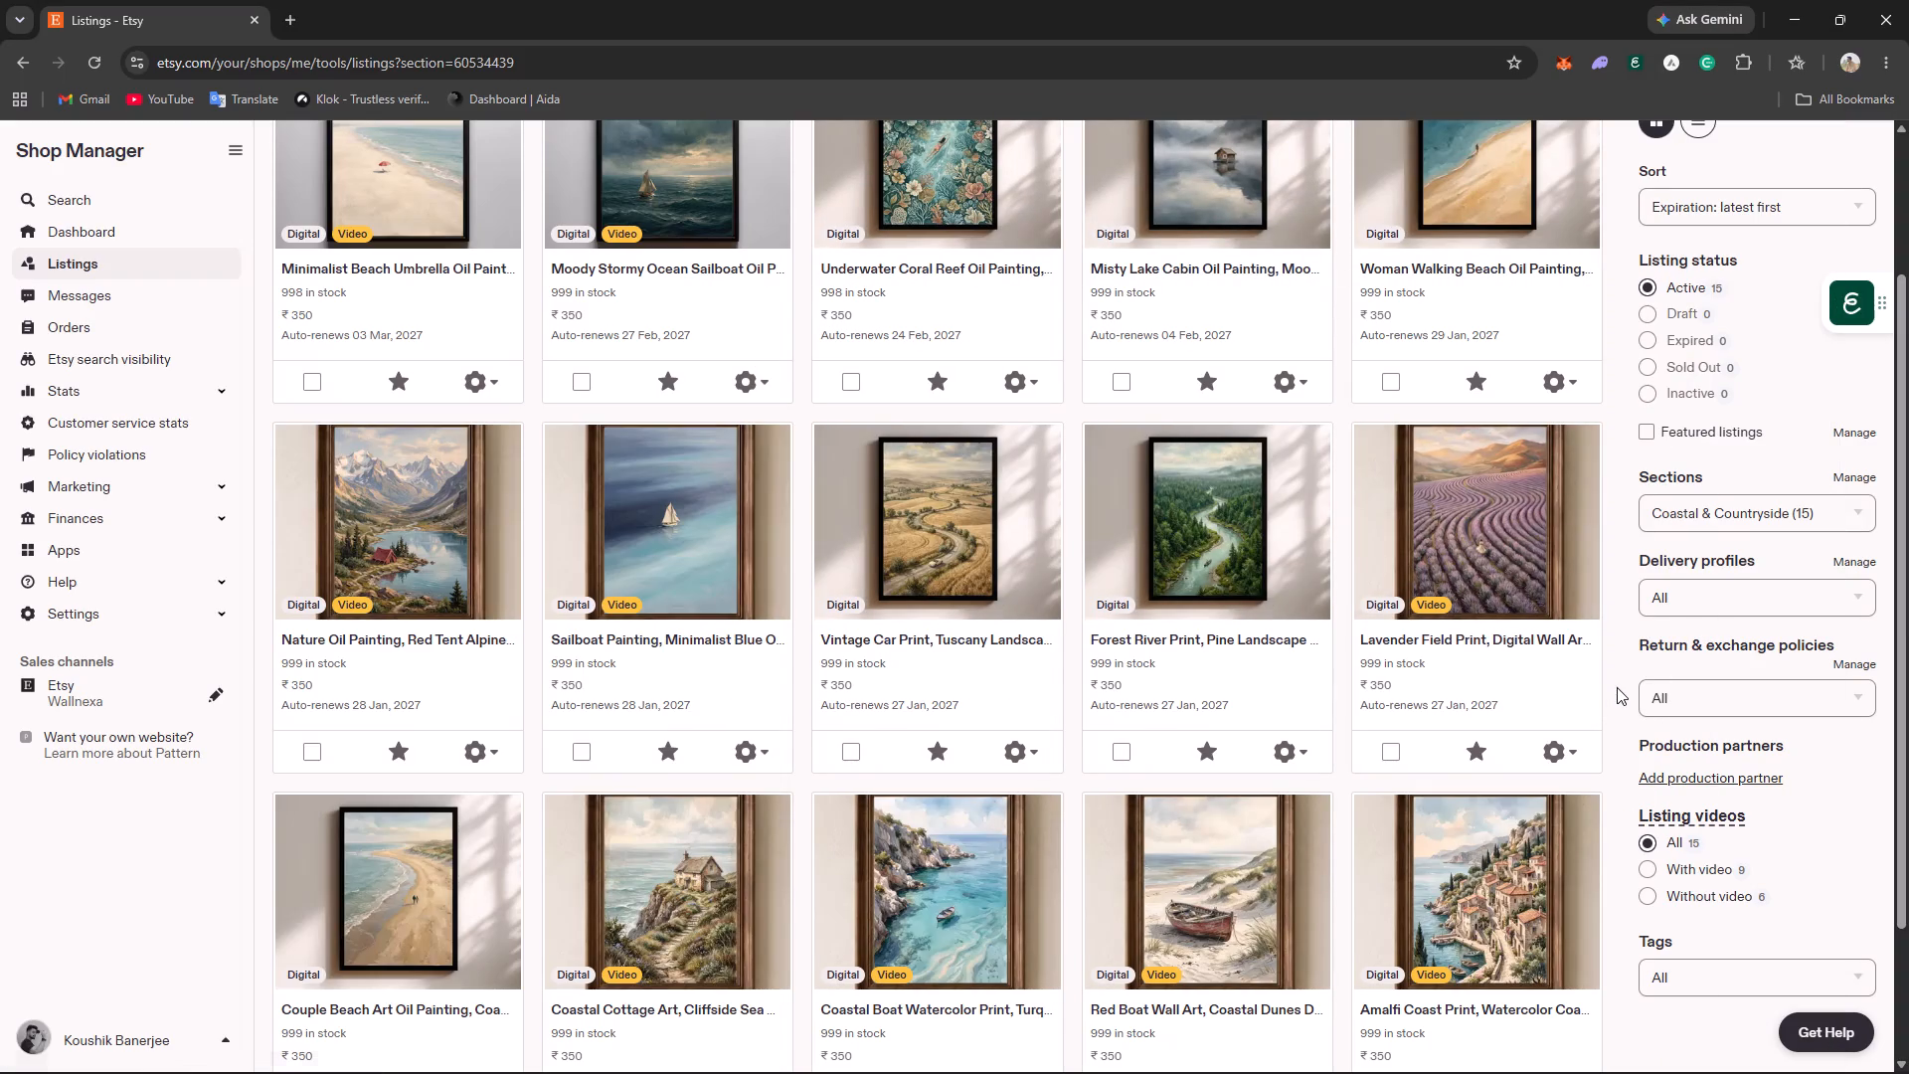
left_click(412, 644)
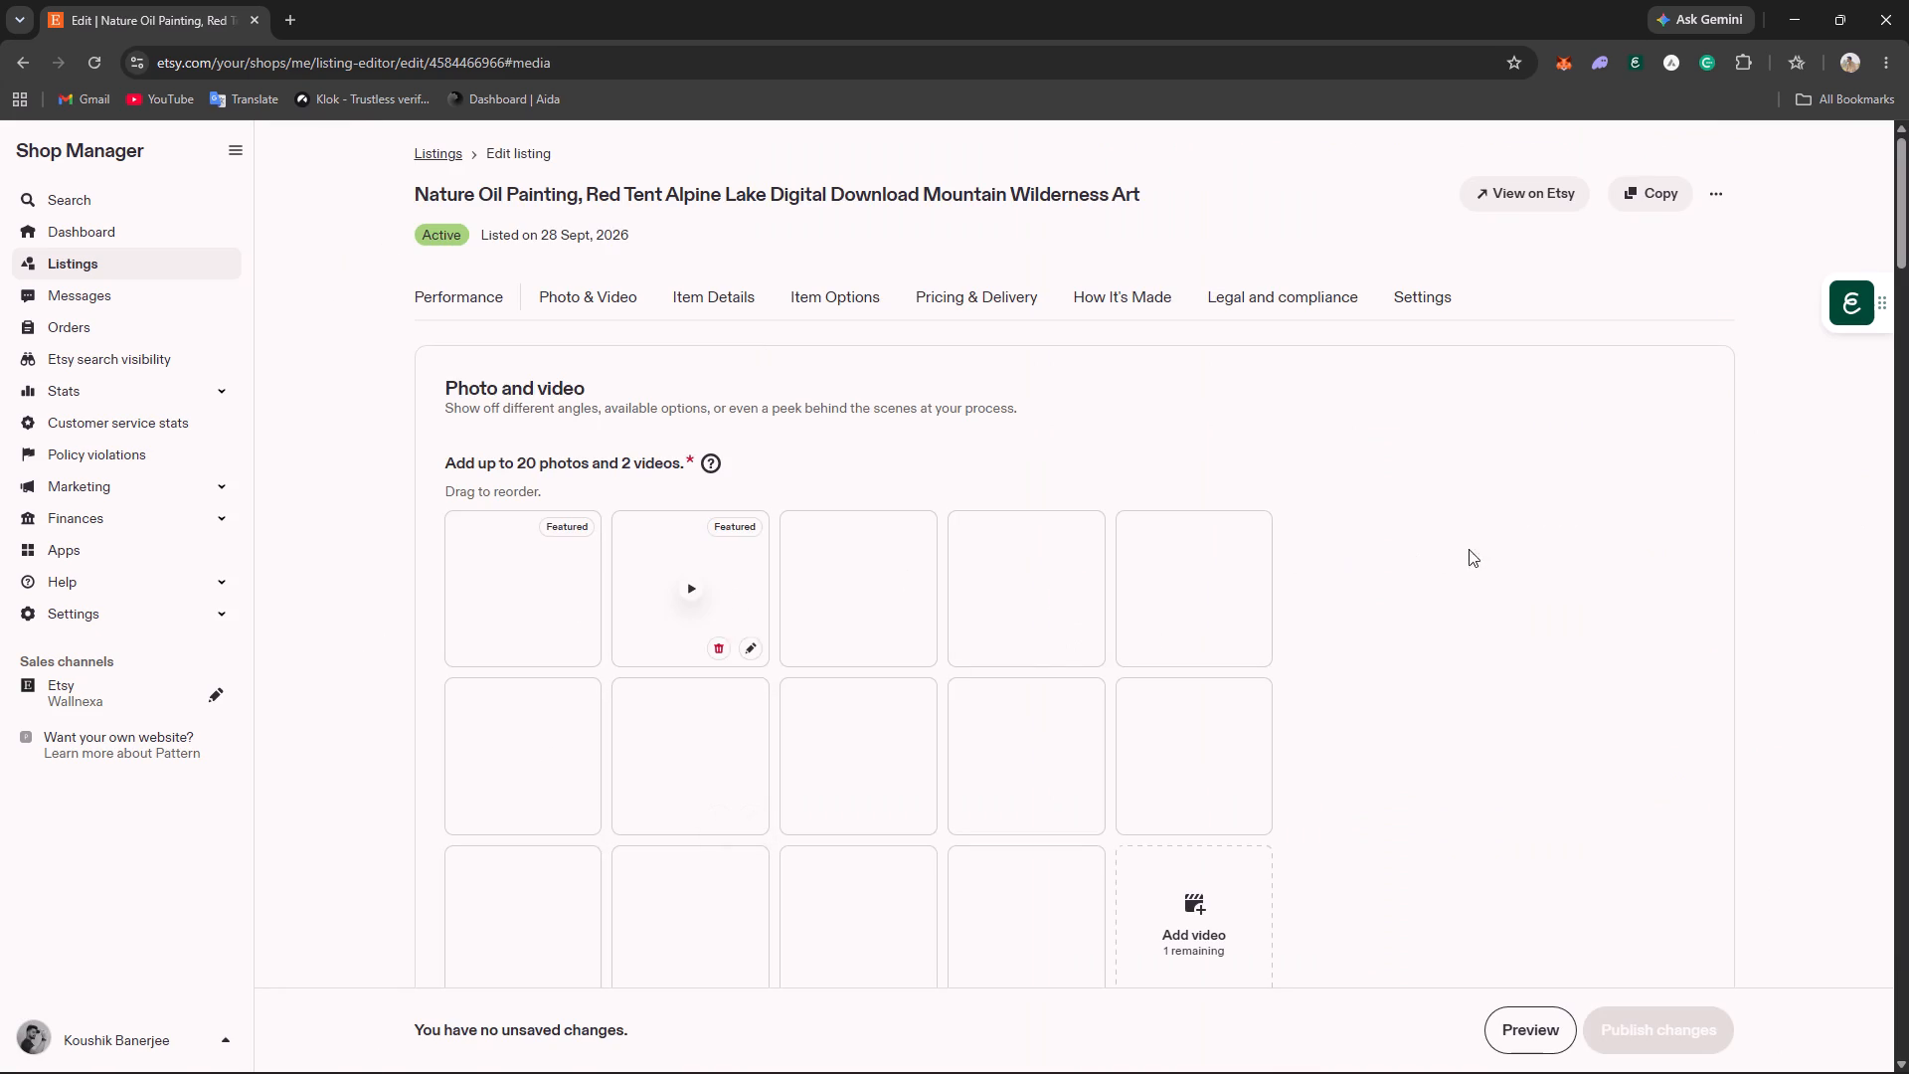
Delete the ten old framed mockup photos and the video from the listing, keeping the three information graphics.
scroll(1457, 556, "down", 1)
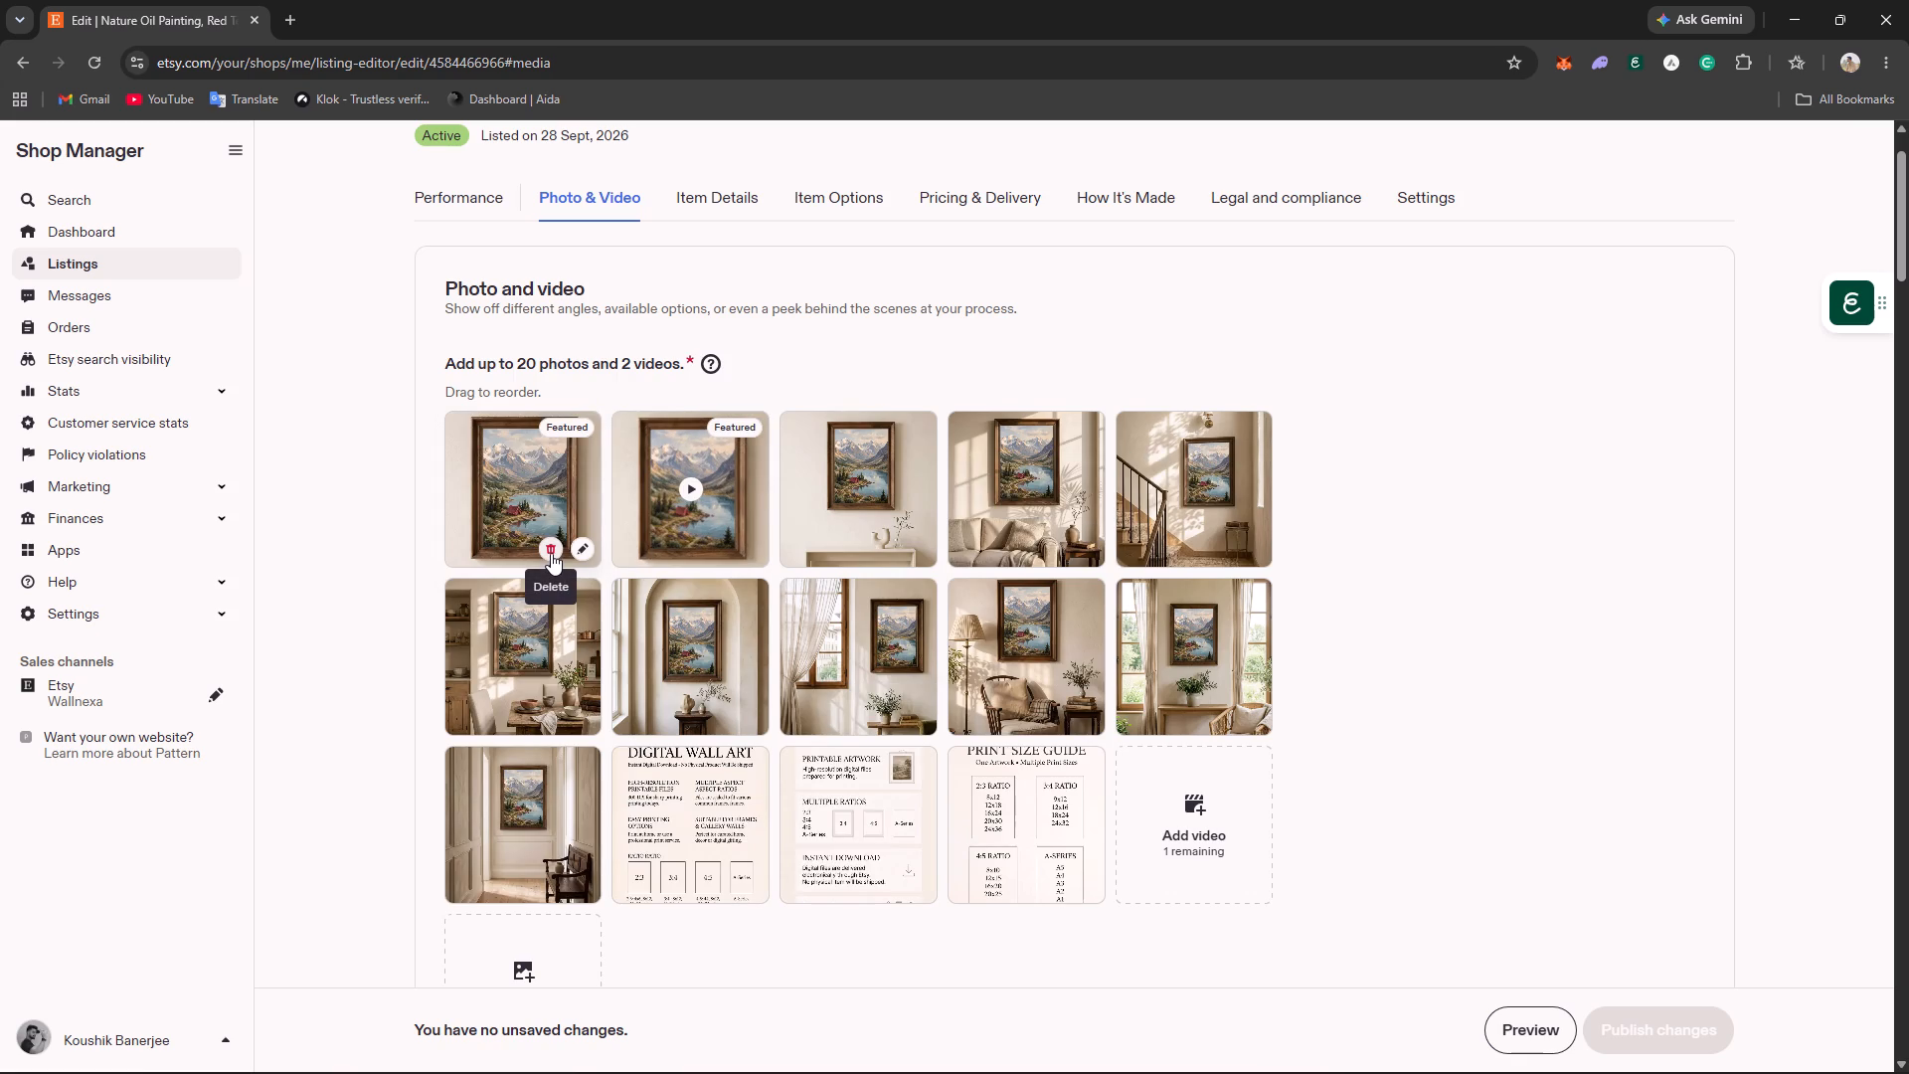
left_click(551, 553)
left_click(549, 553)
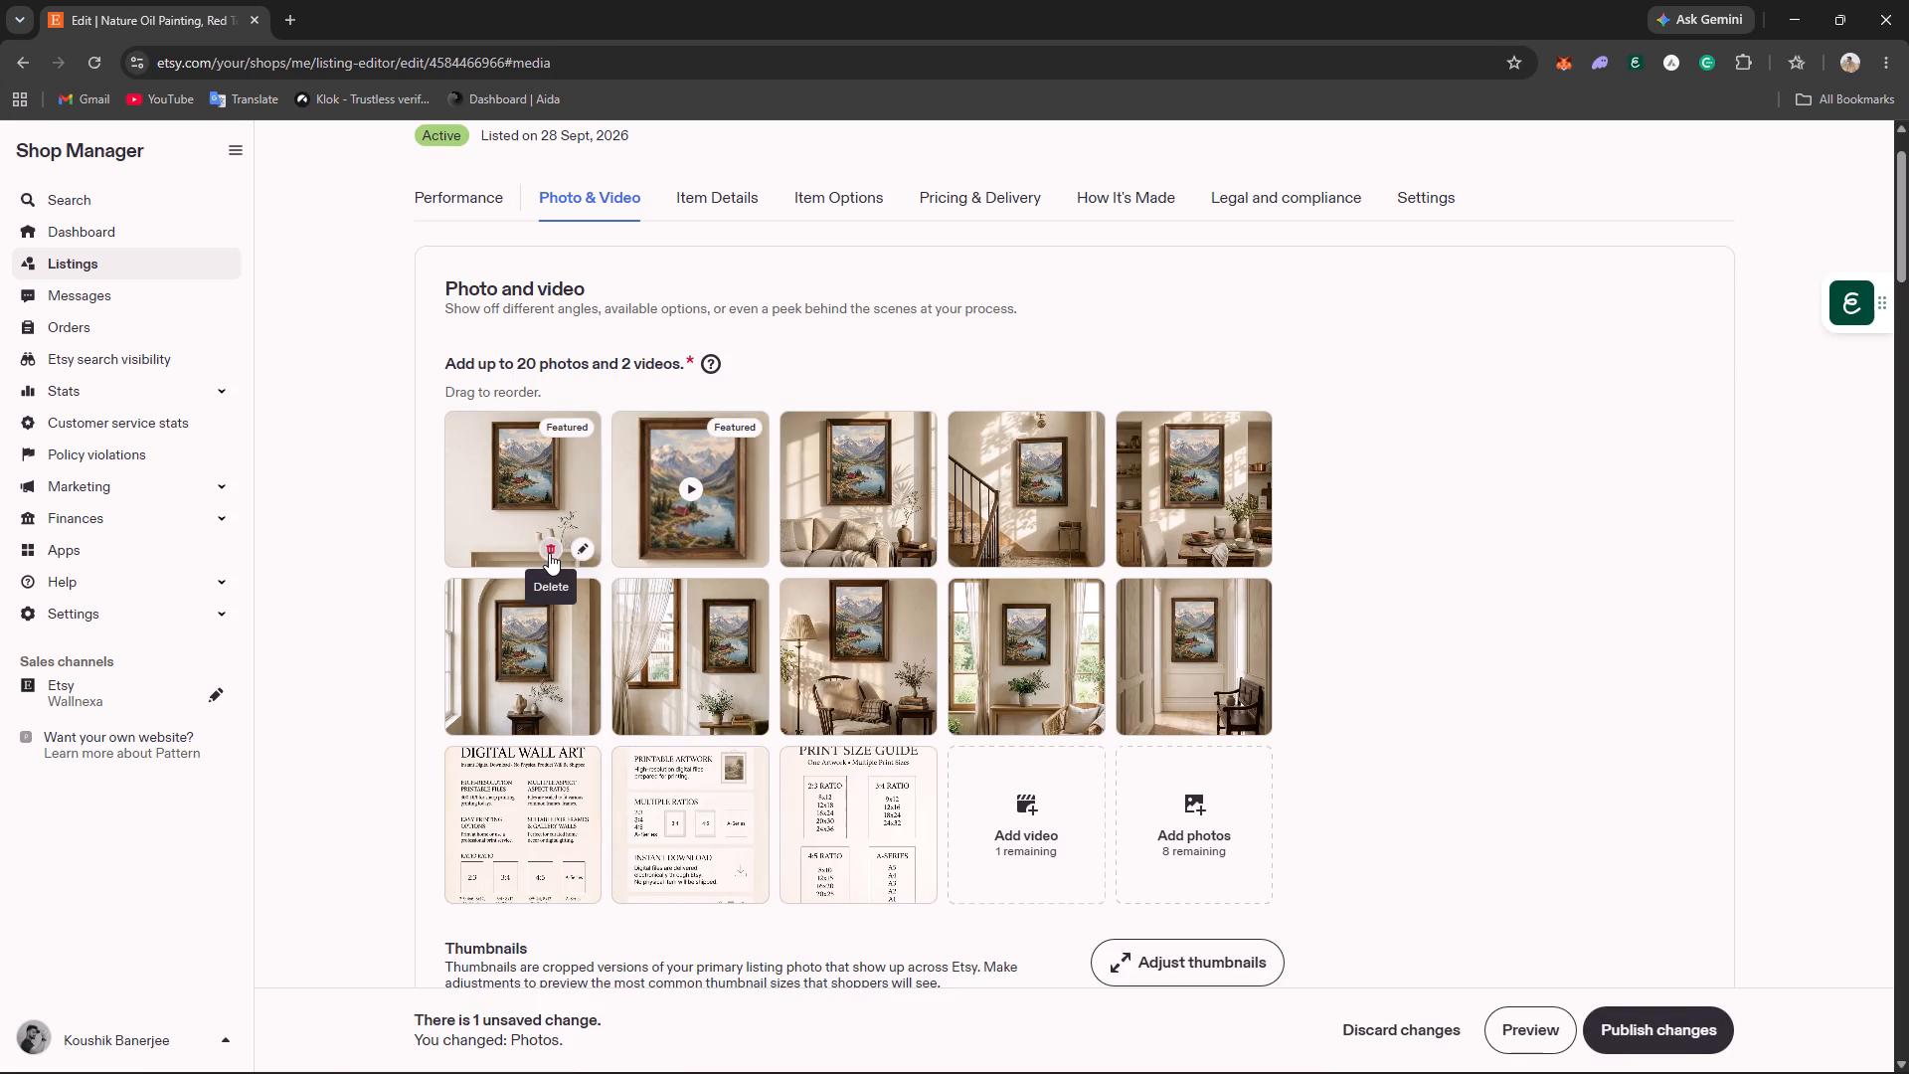
left_click(549, 553)
left_click(549, 553)
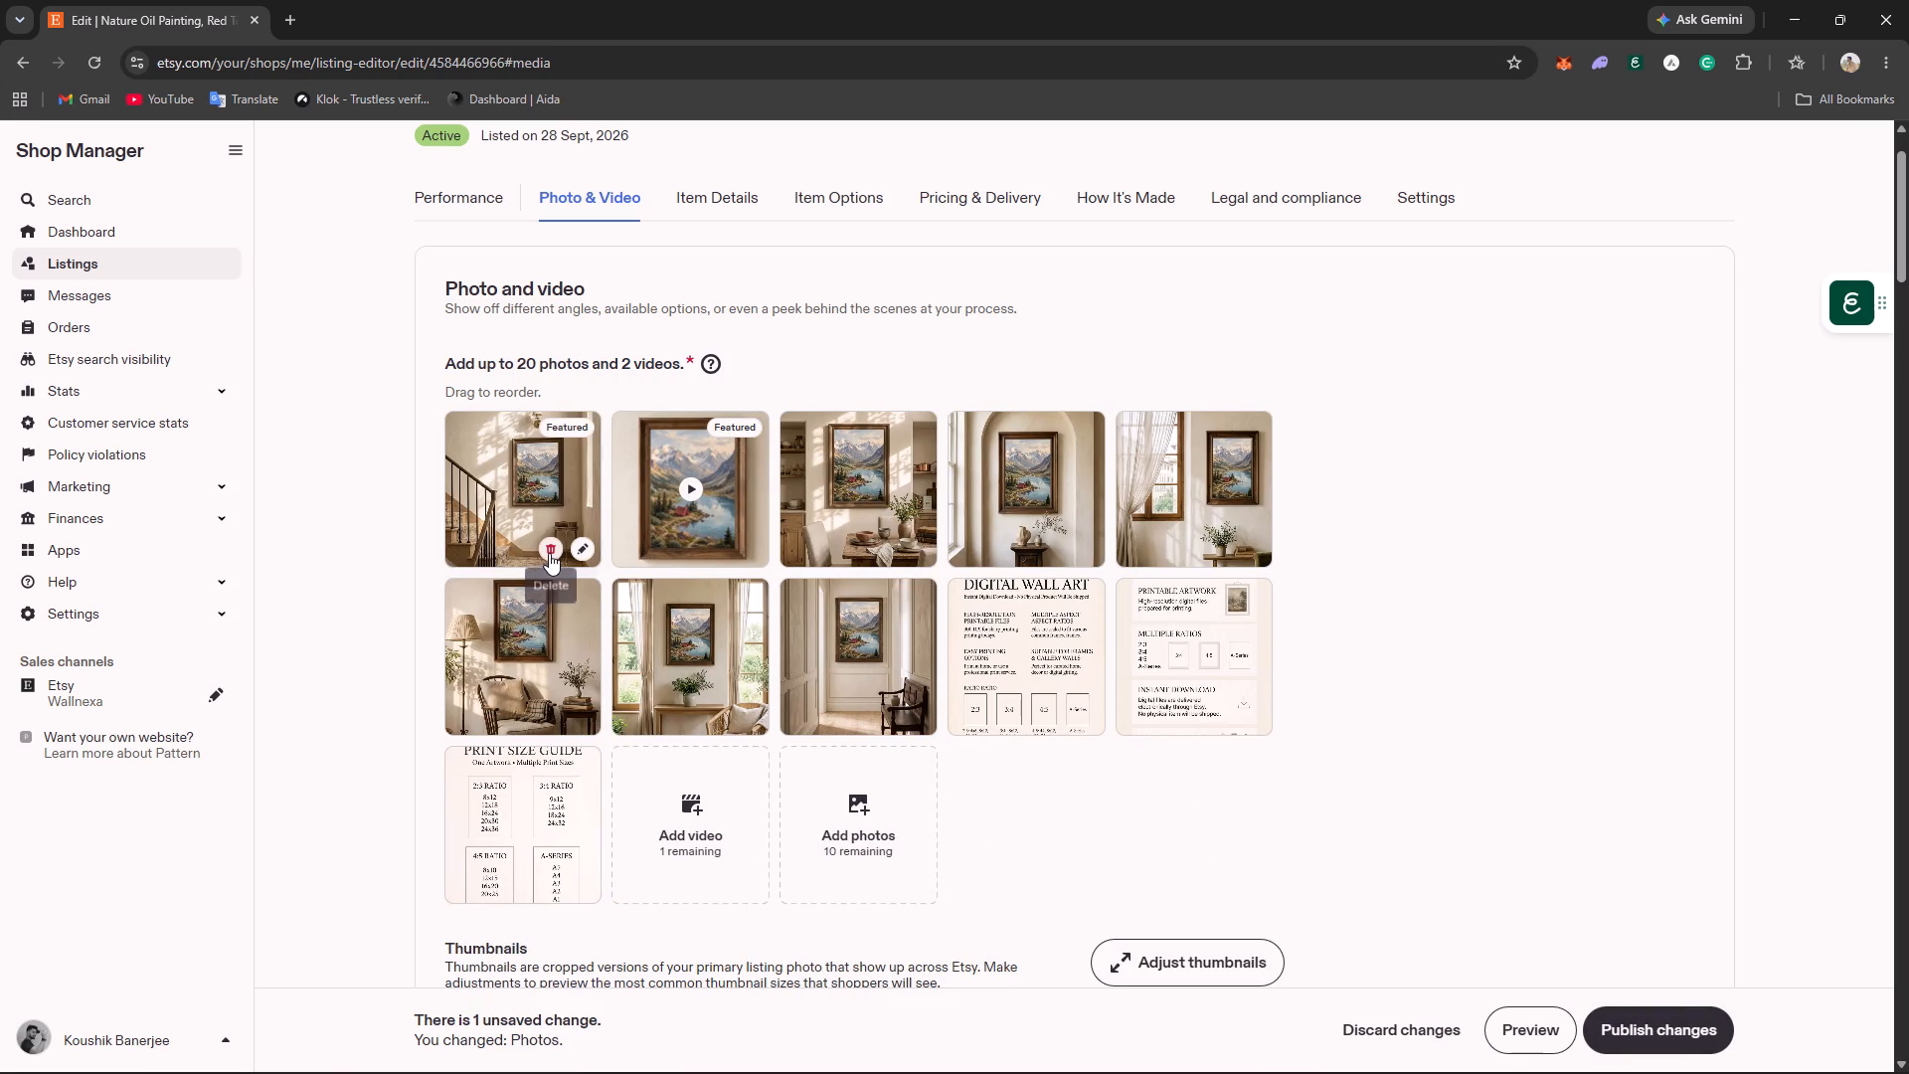
left_click(549, 553)
left_click(549, 553)
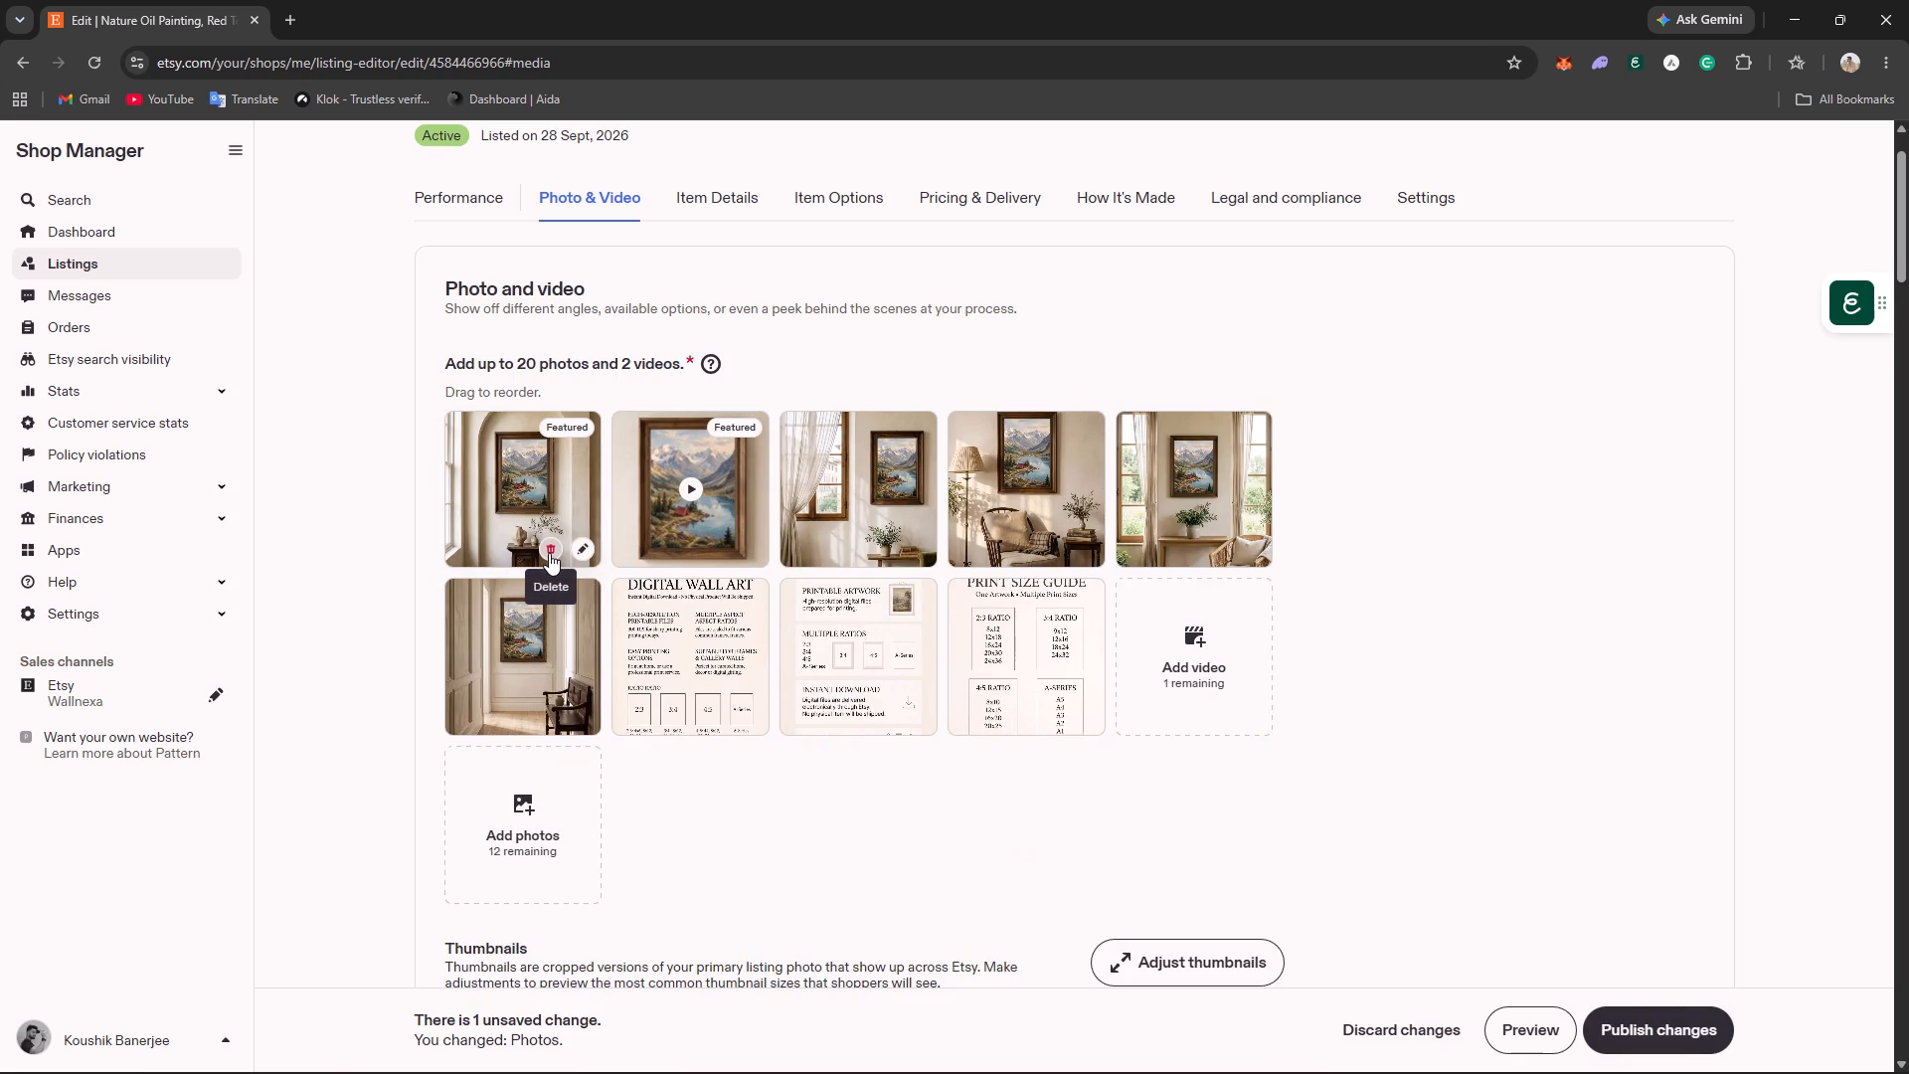
left_click(549, 552)
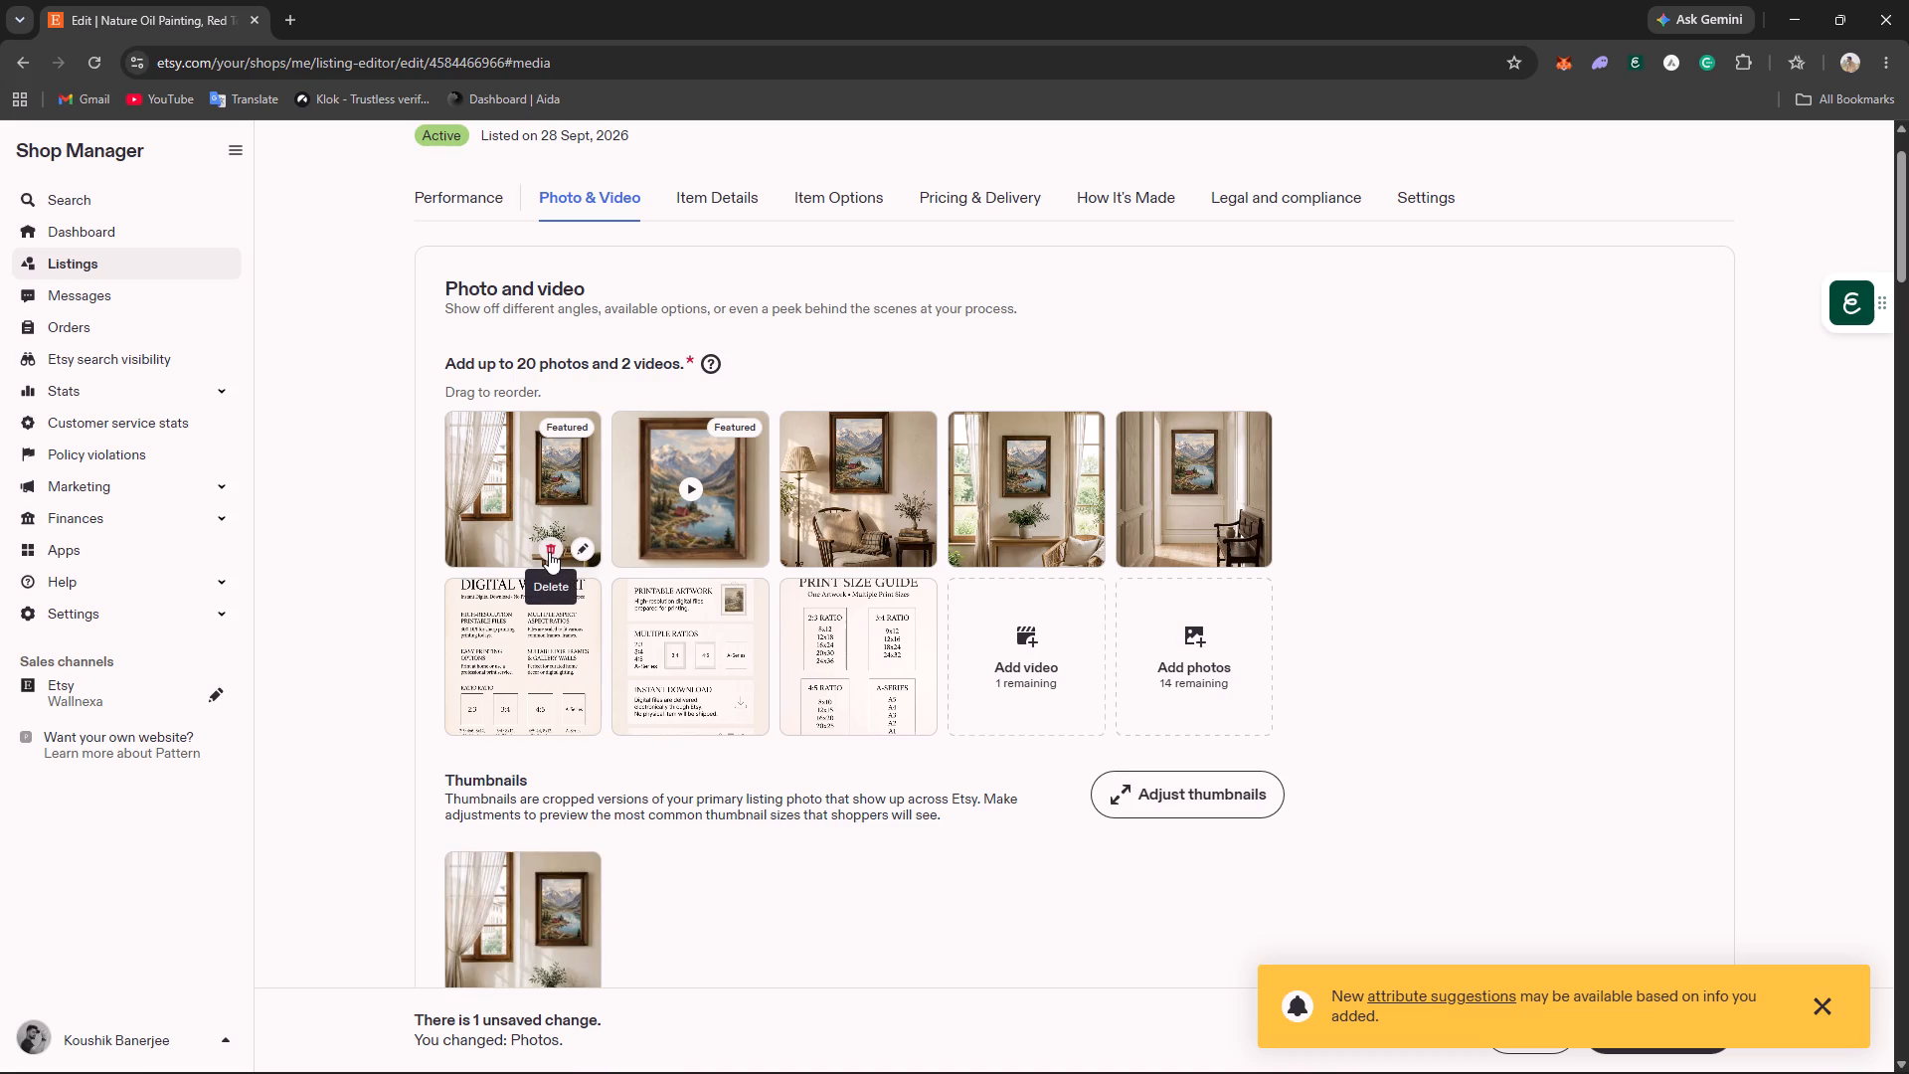
left_click(553, 545)
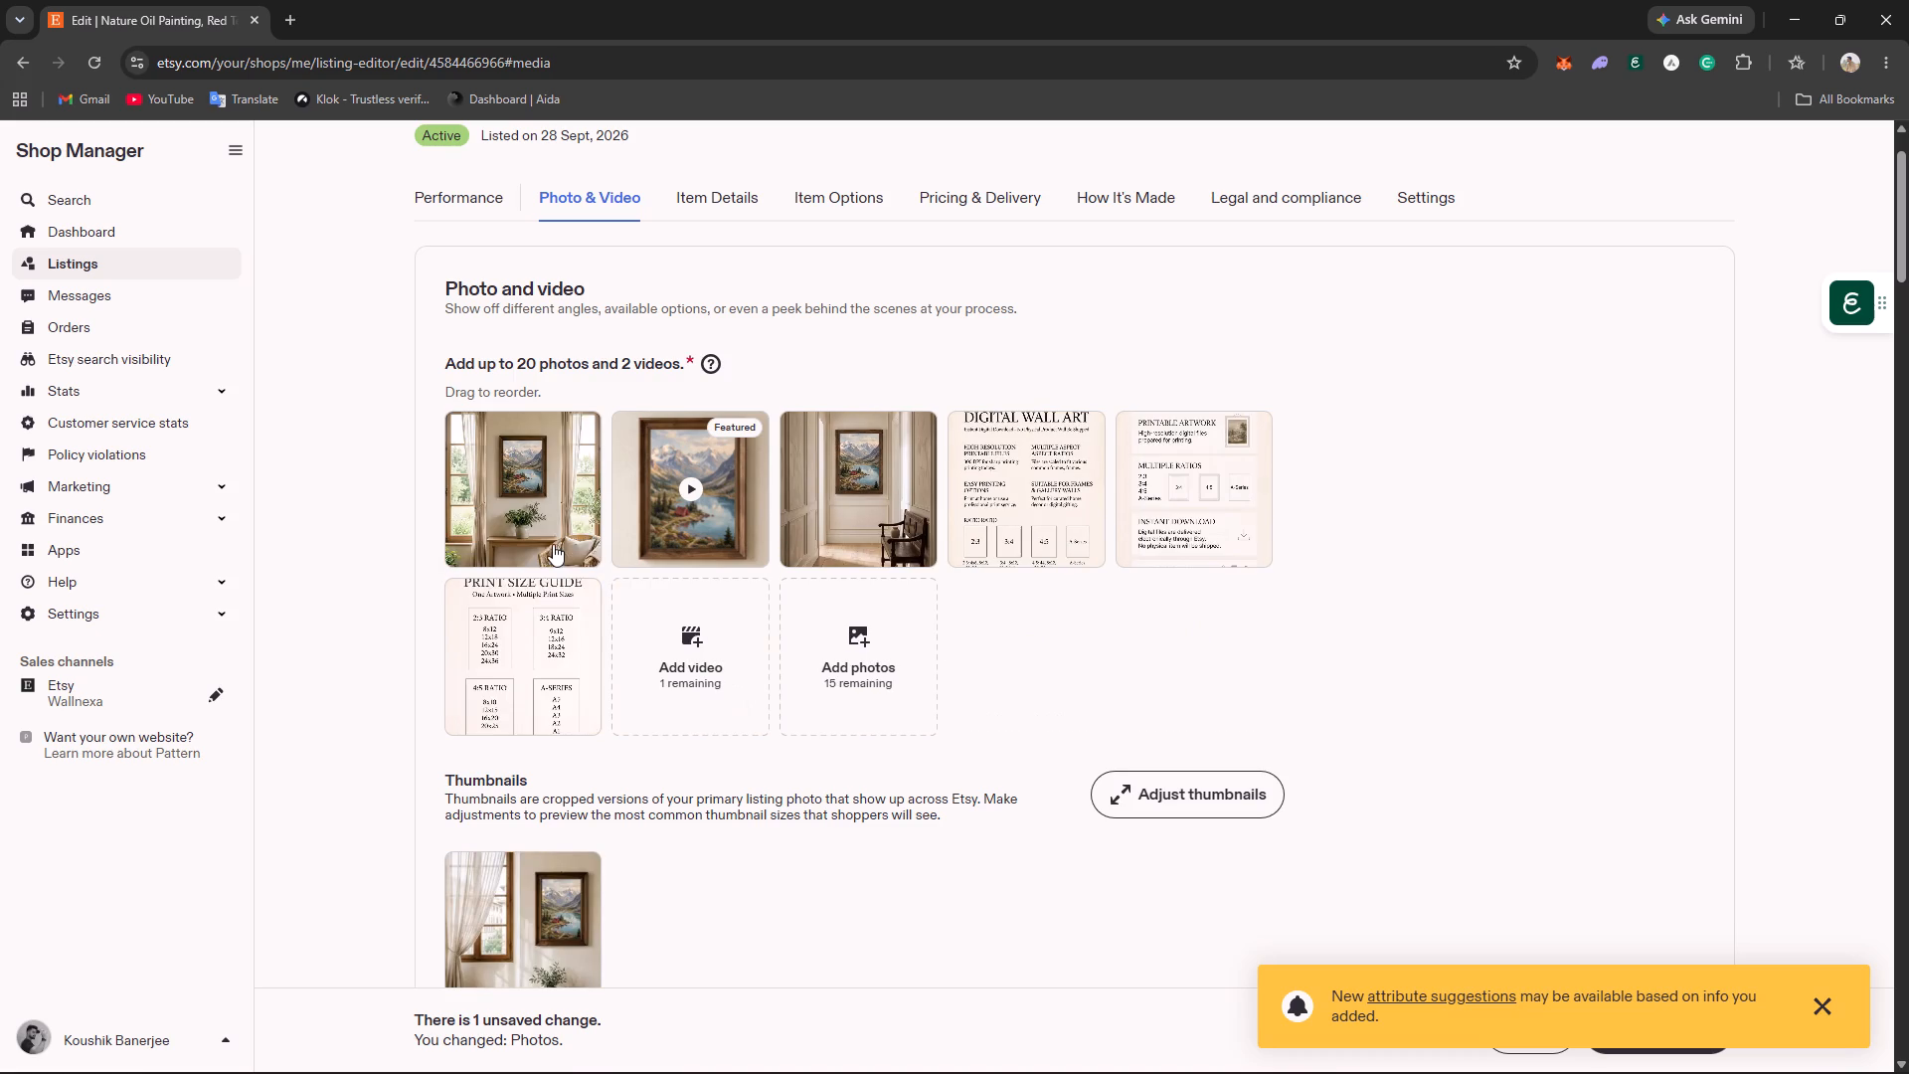
left_click(553, 544)
left_click(553, 544)
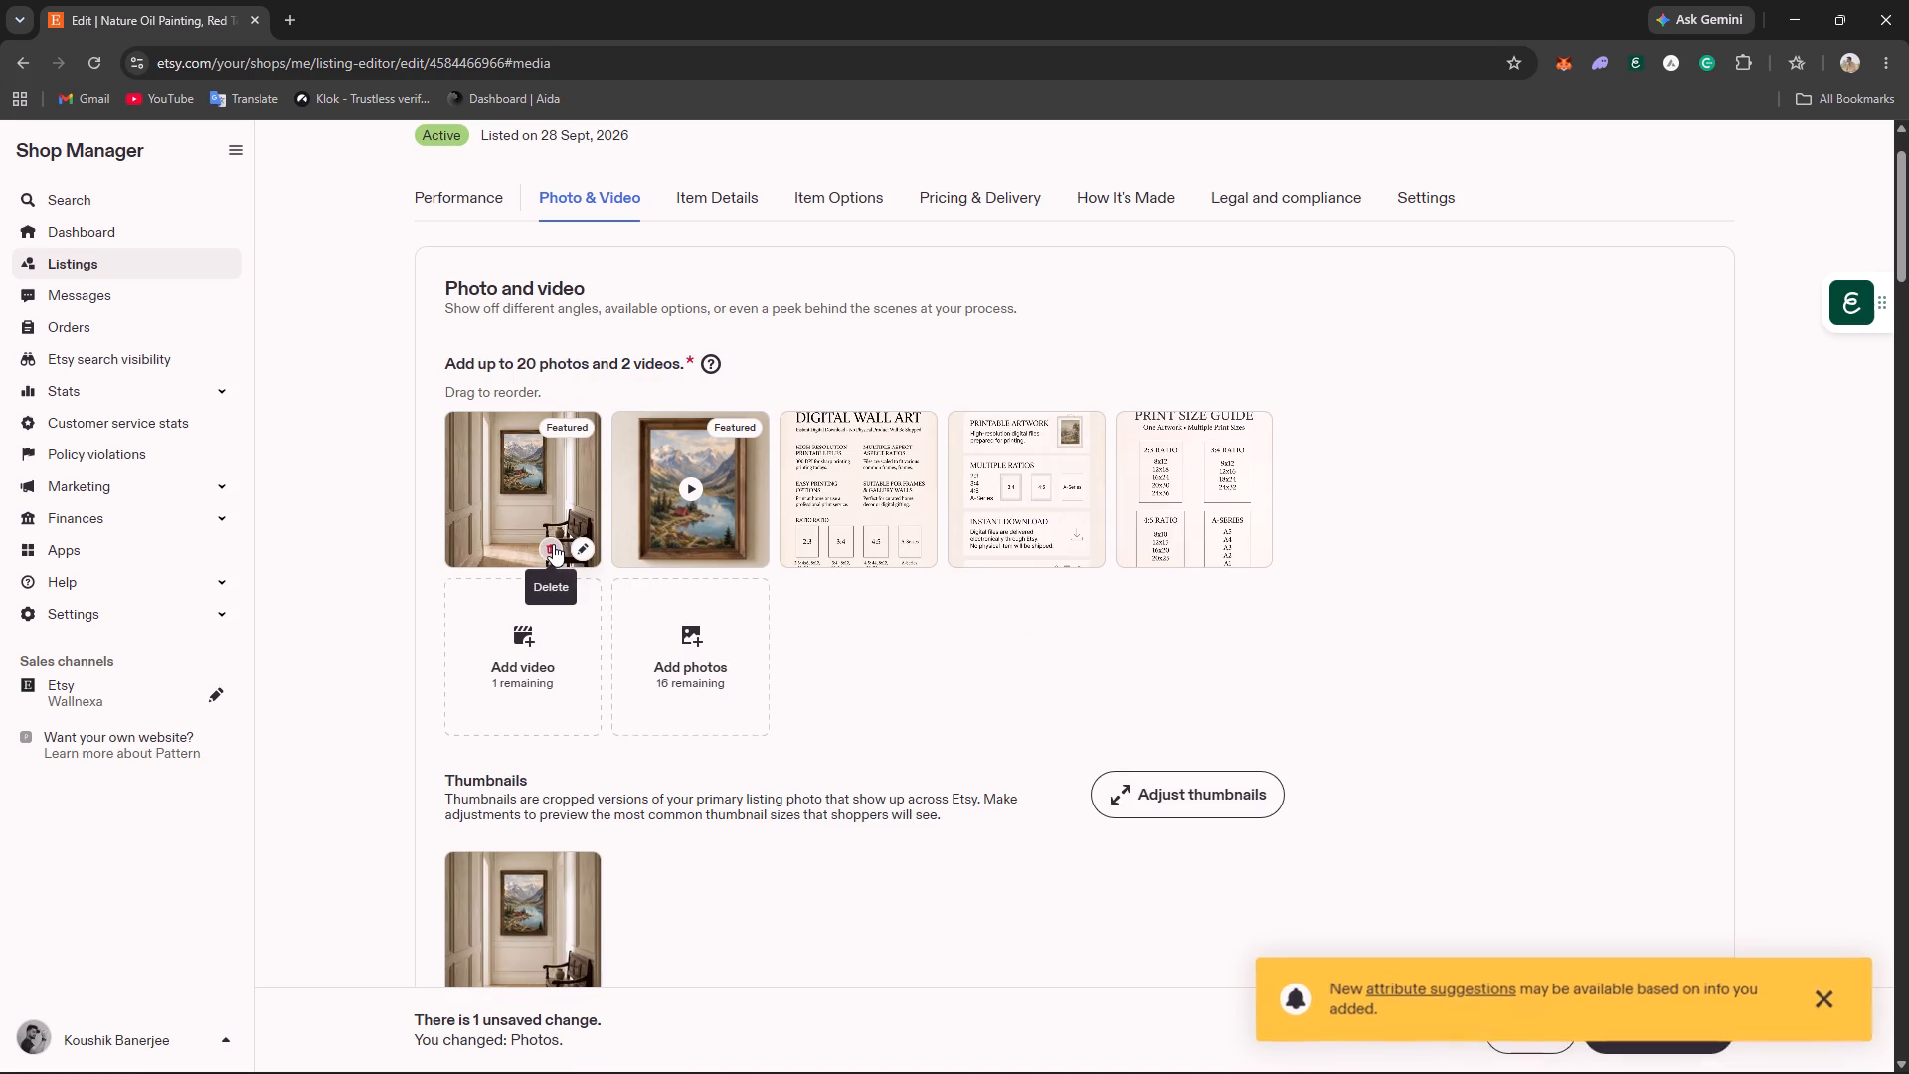
left_click(714, 543)
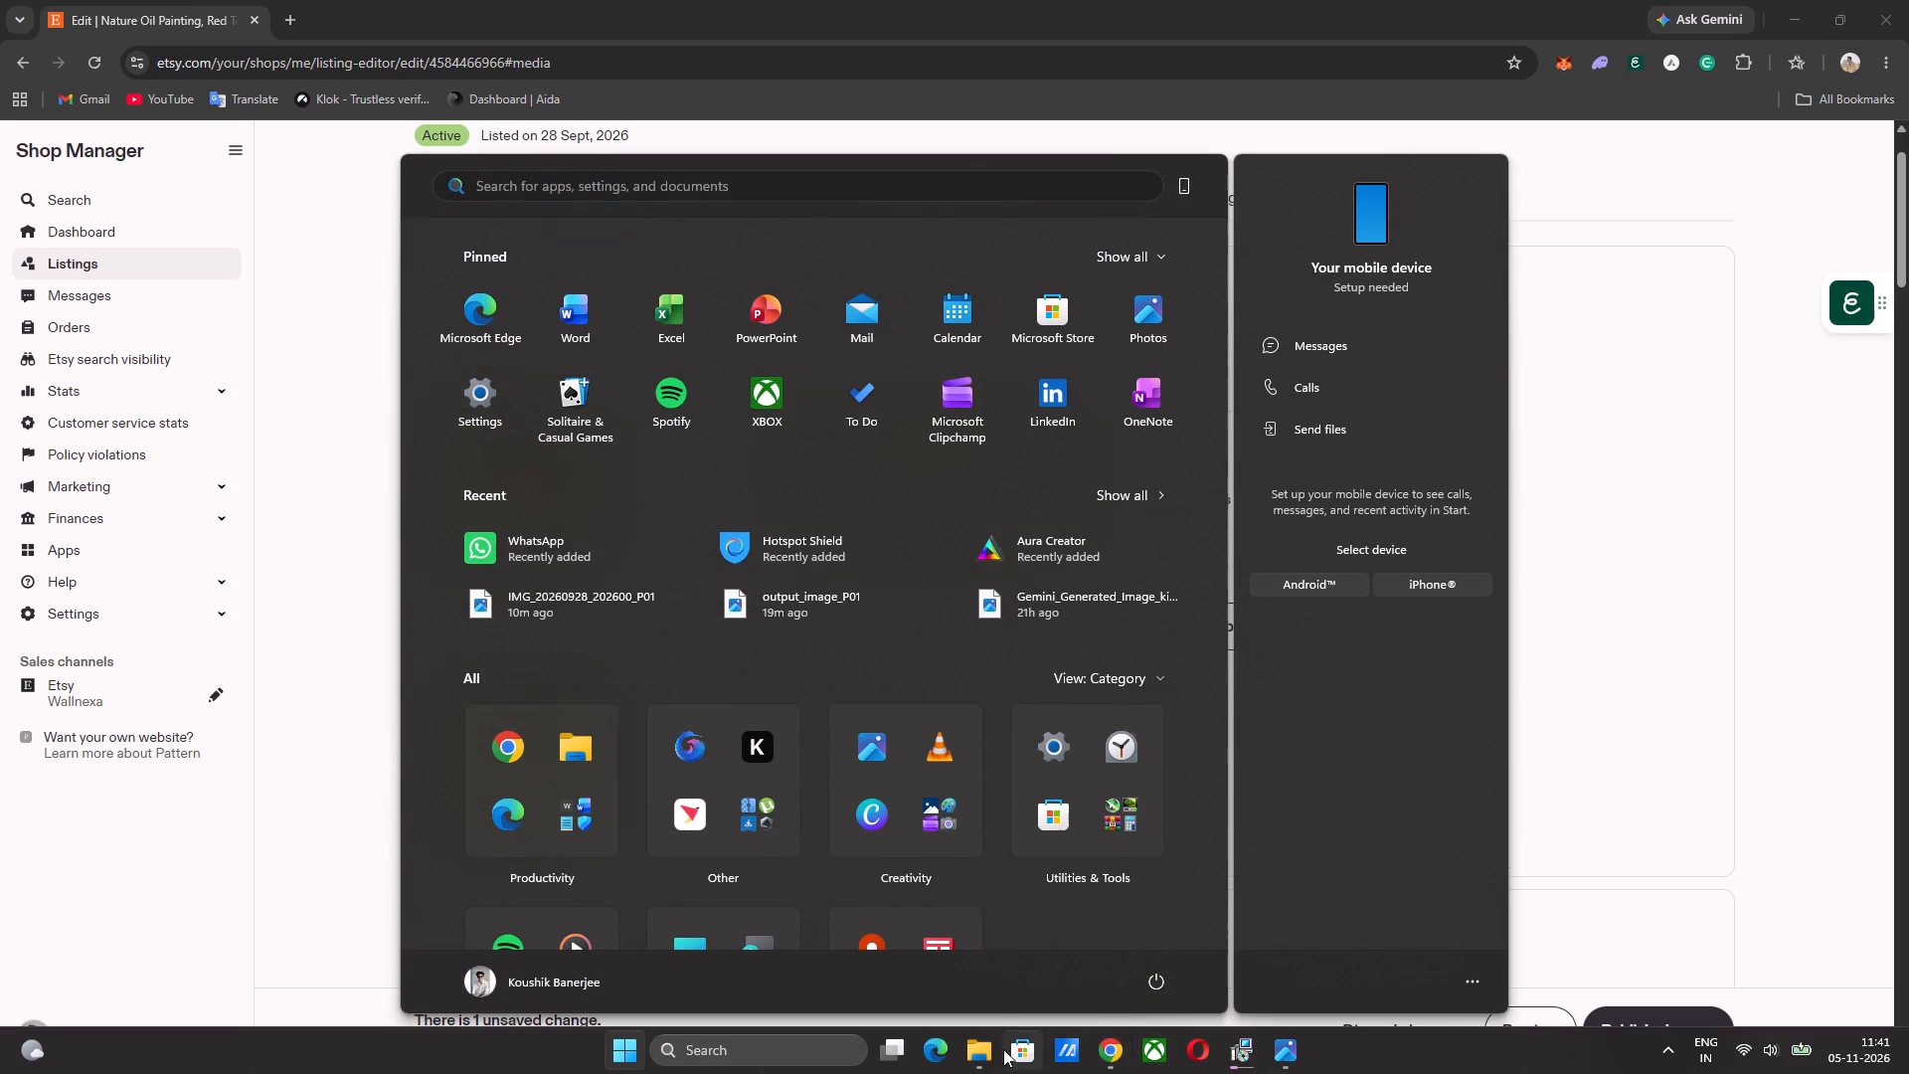
Add the 14 IMG_20260928_202421 mockups, P01 to P08 and P11 to P16, from the WallNexa_Mockups folder to the listing's photos.
left_click(977, 1048)
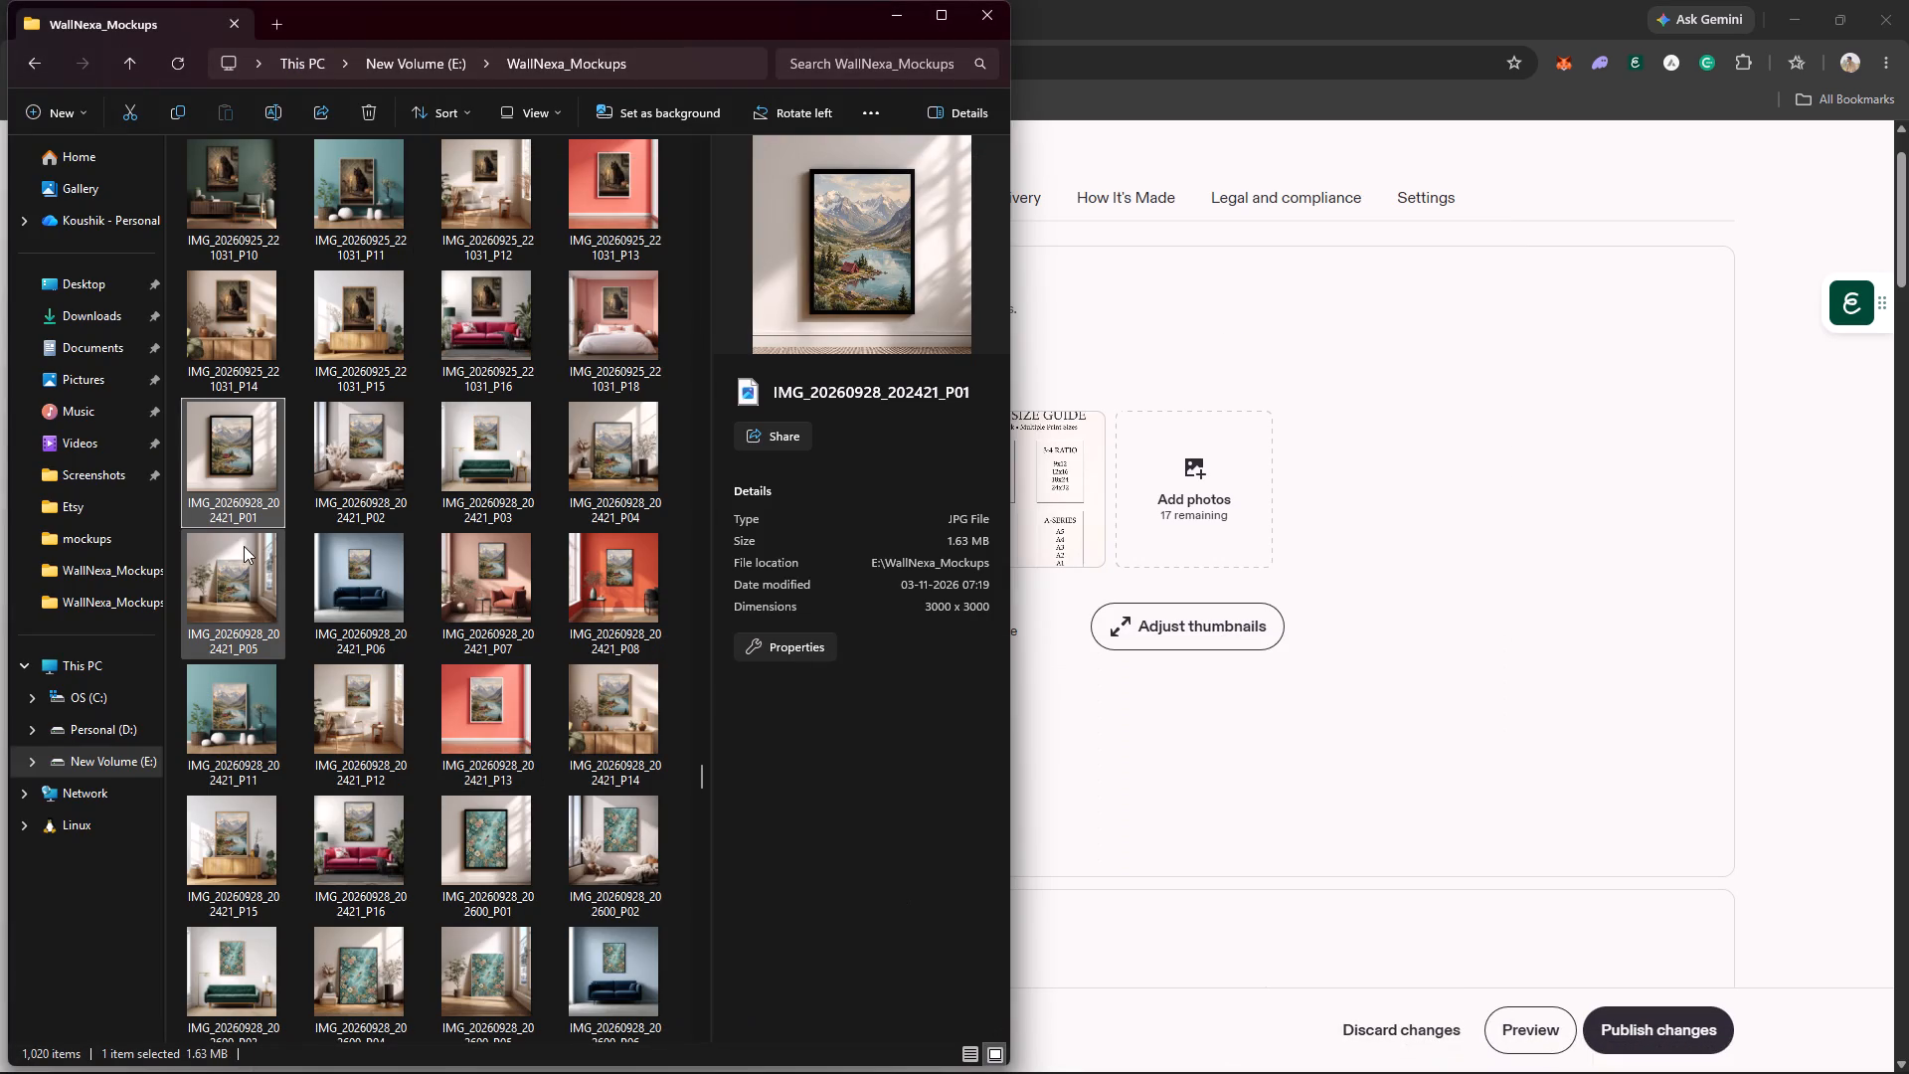
left_click_drag(176, 479, 523, 471)
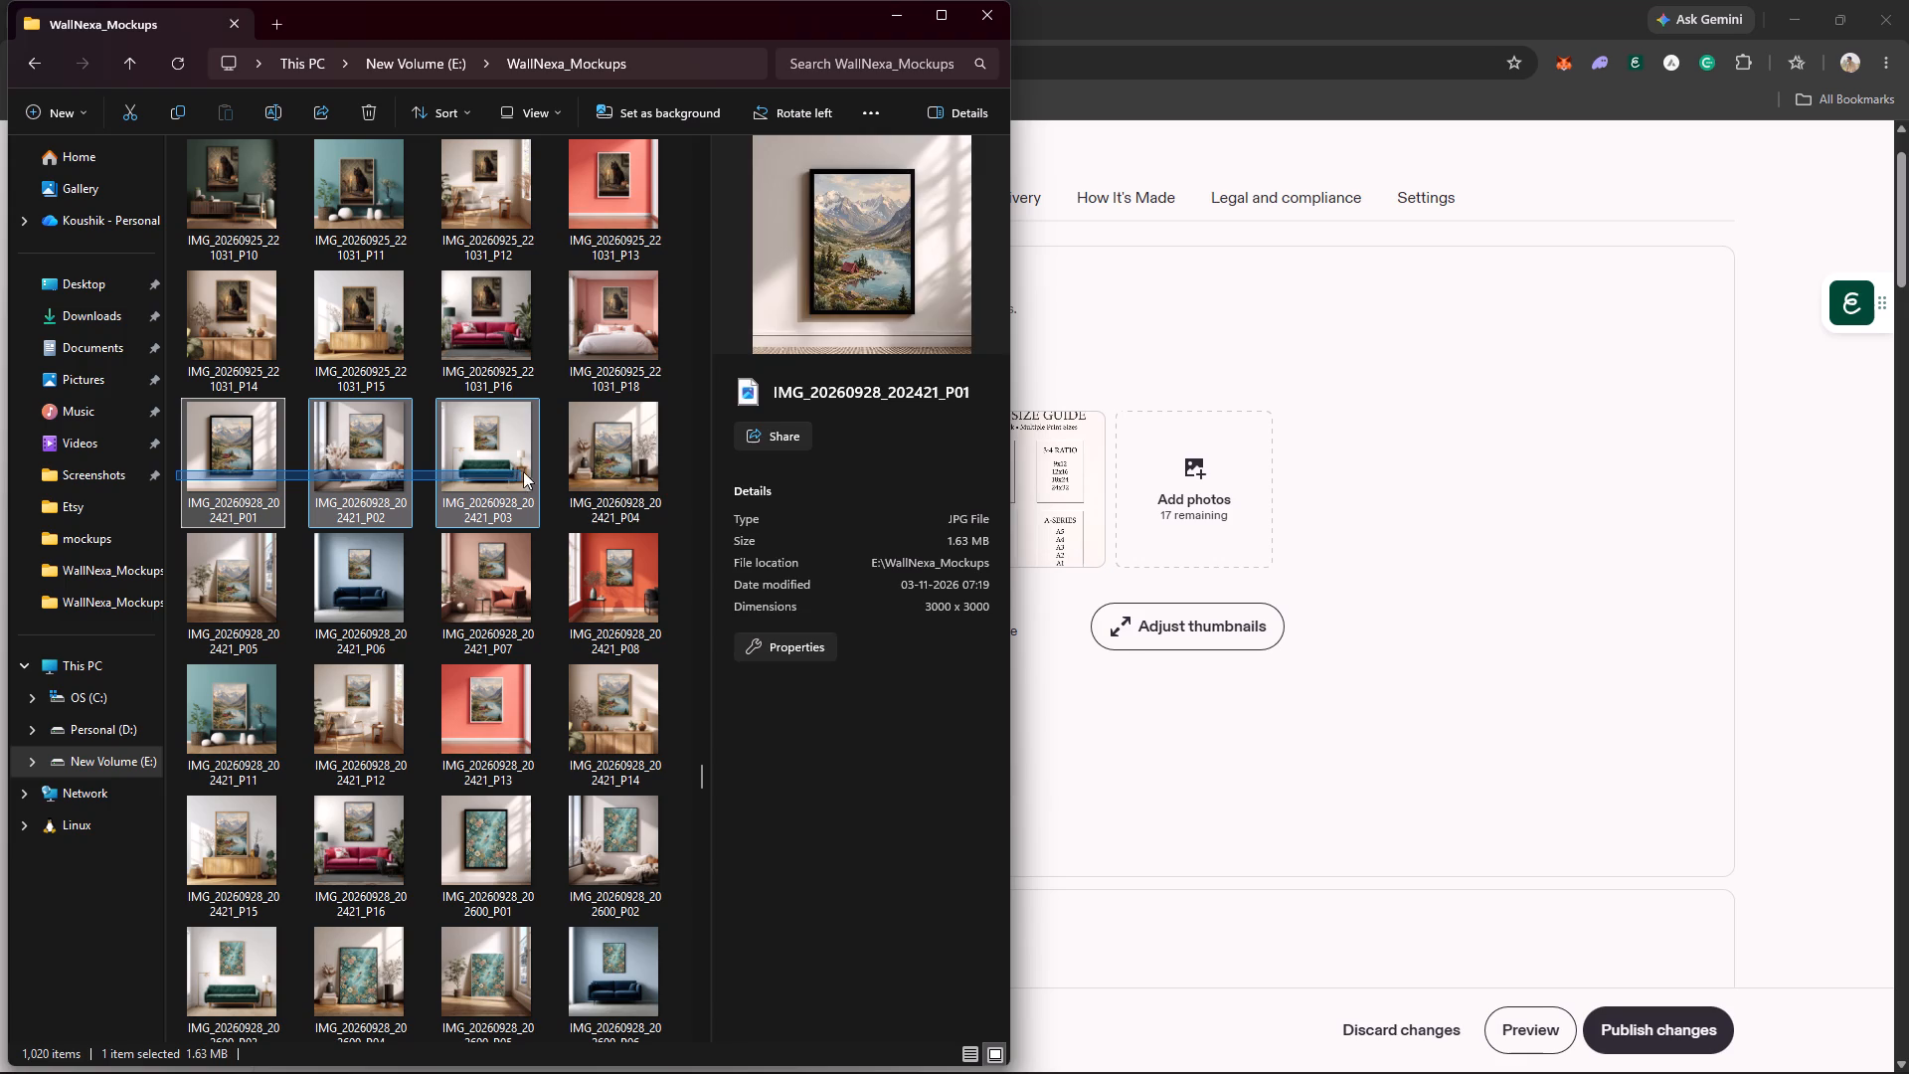
left_click_drag(523, 471, 634, 712)
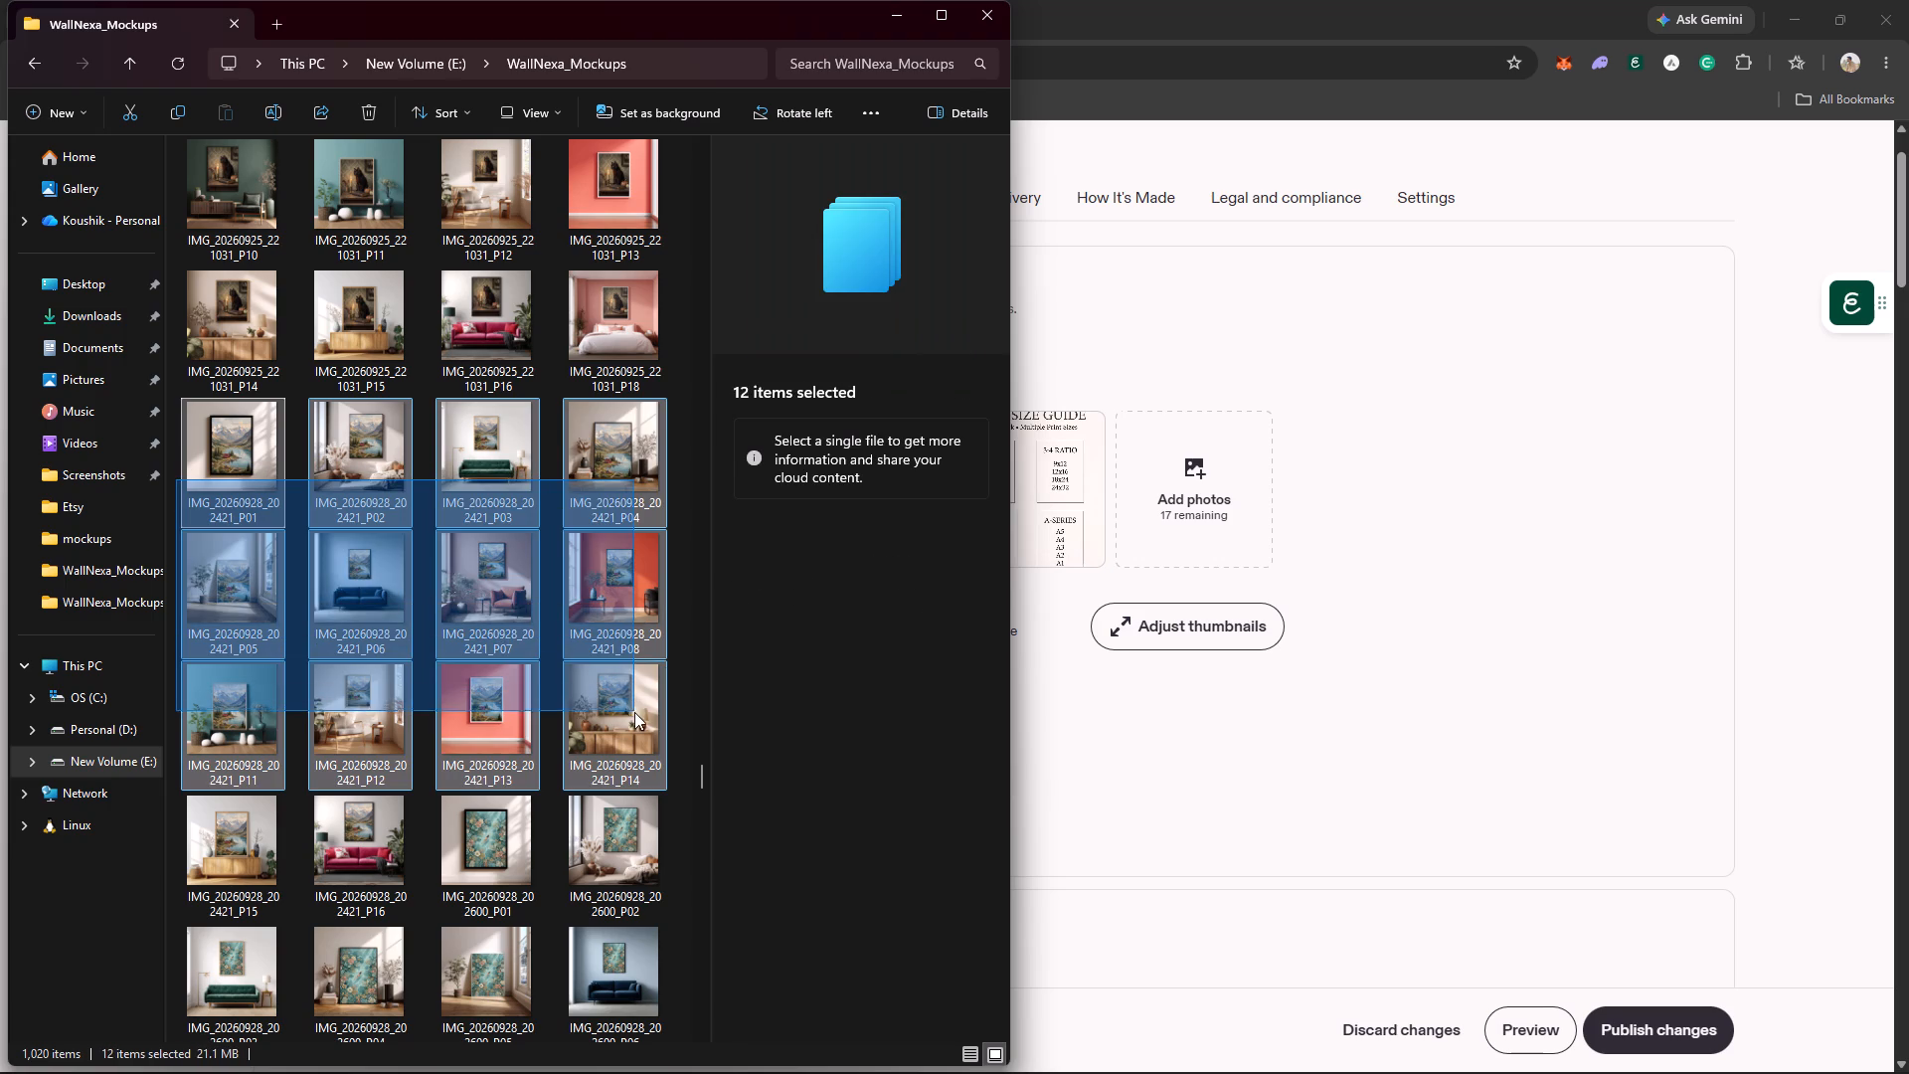
left_click_drag(634, 712, 649, 752)
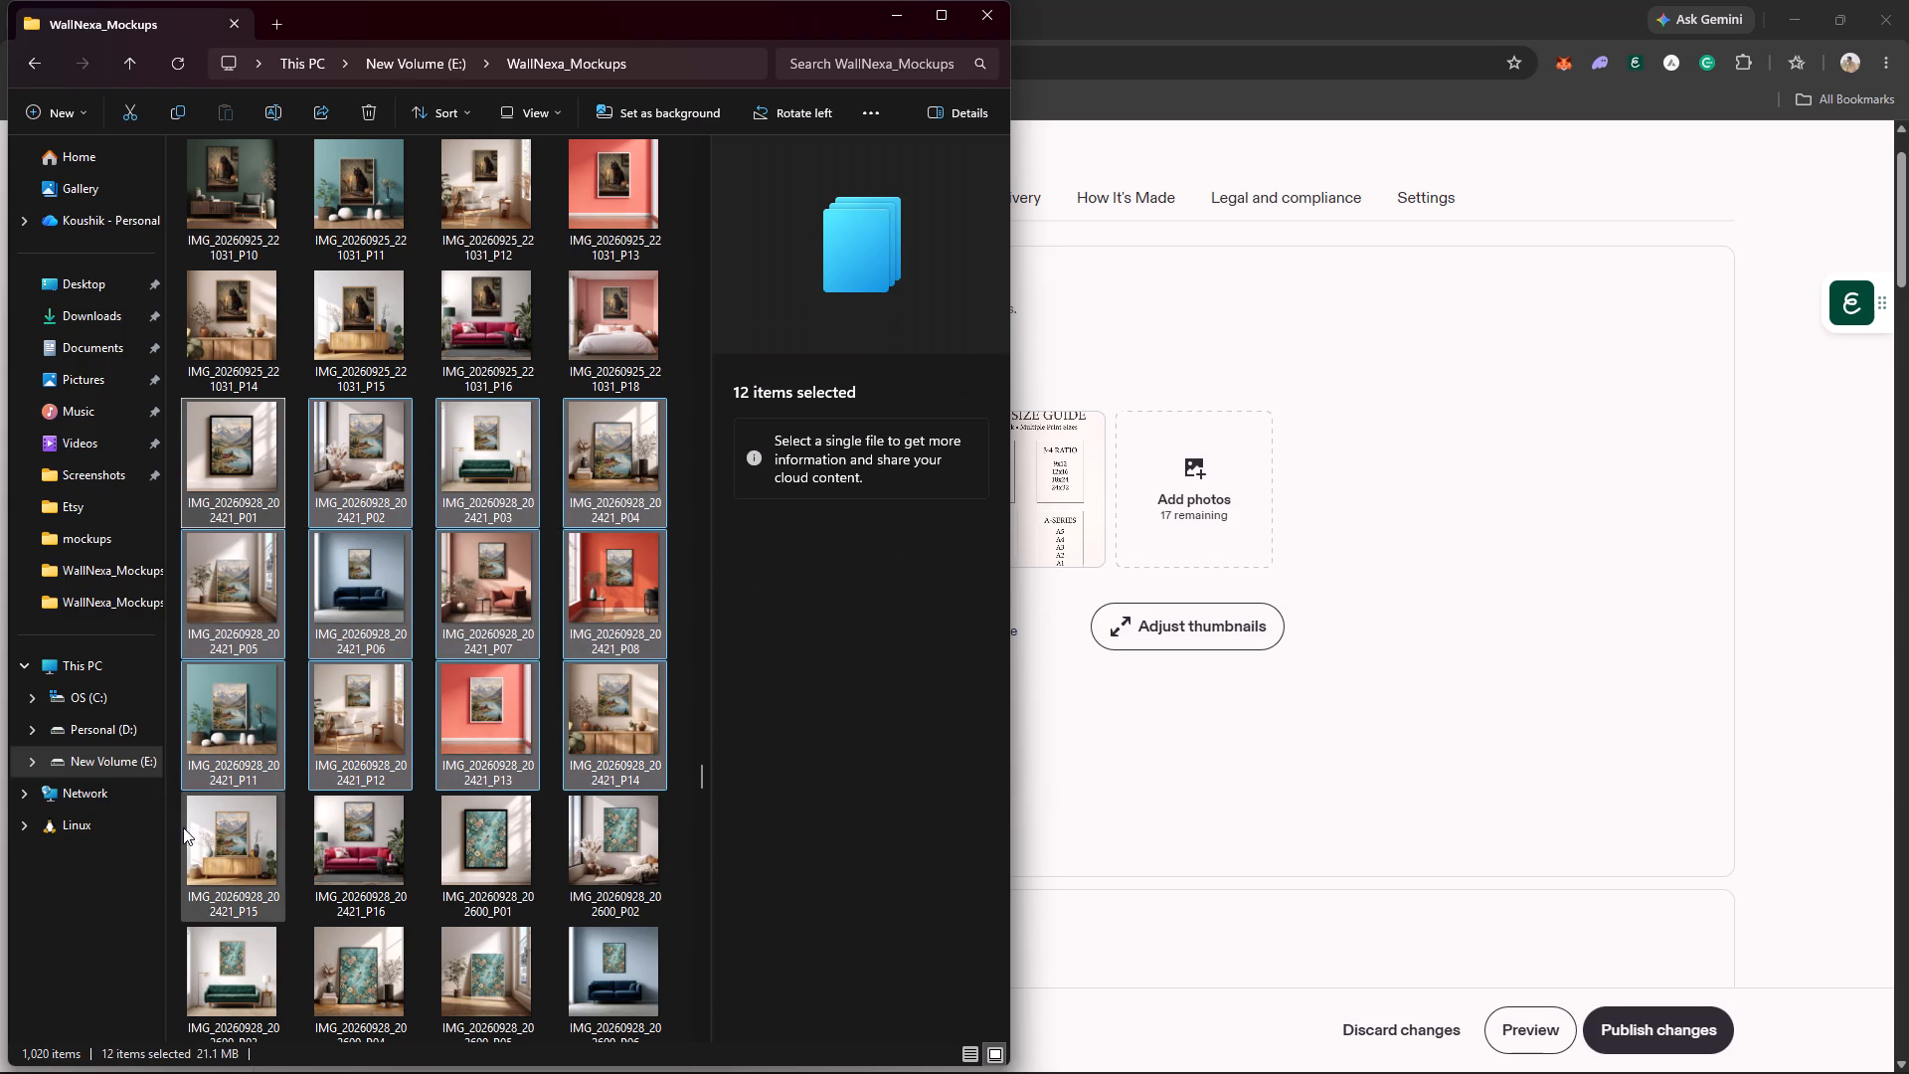
left_click_drag(176, 847, 352, 853, "ctrl")
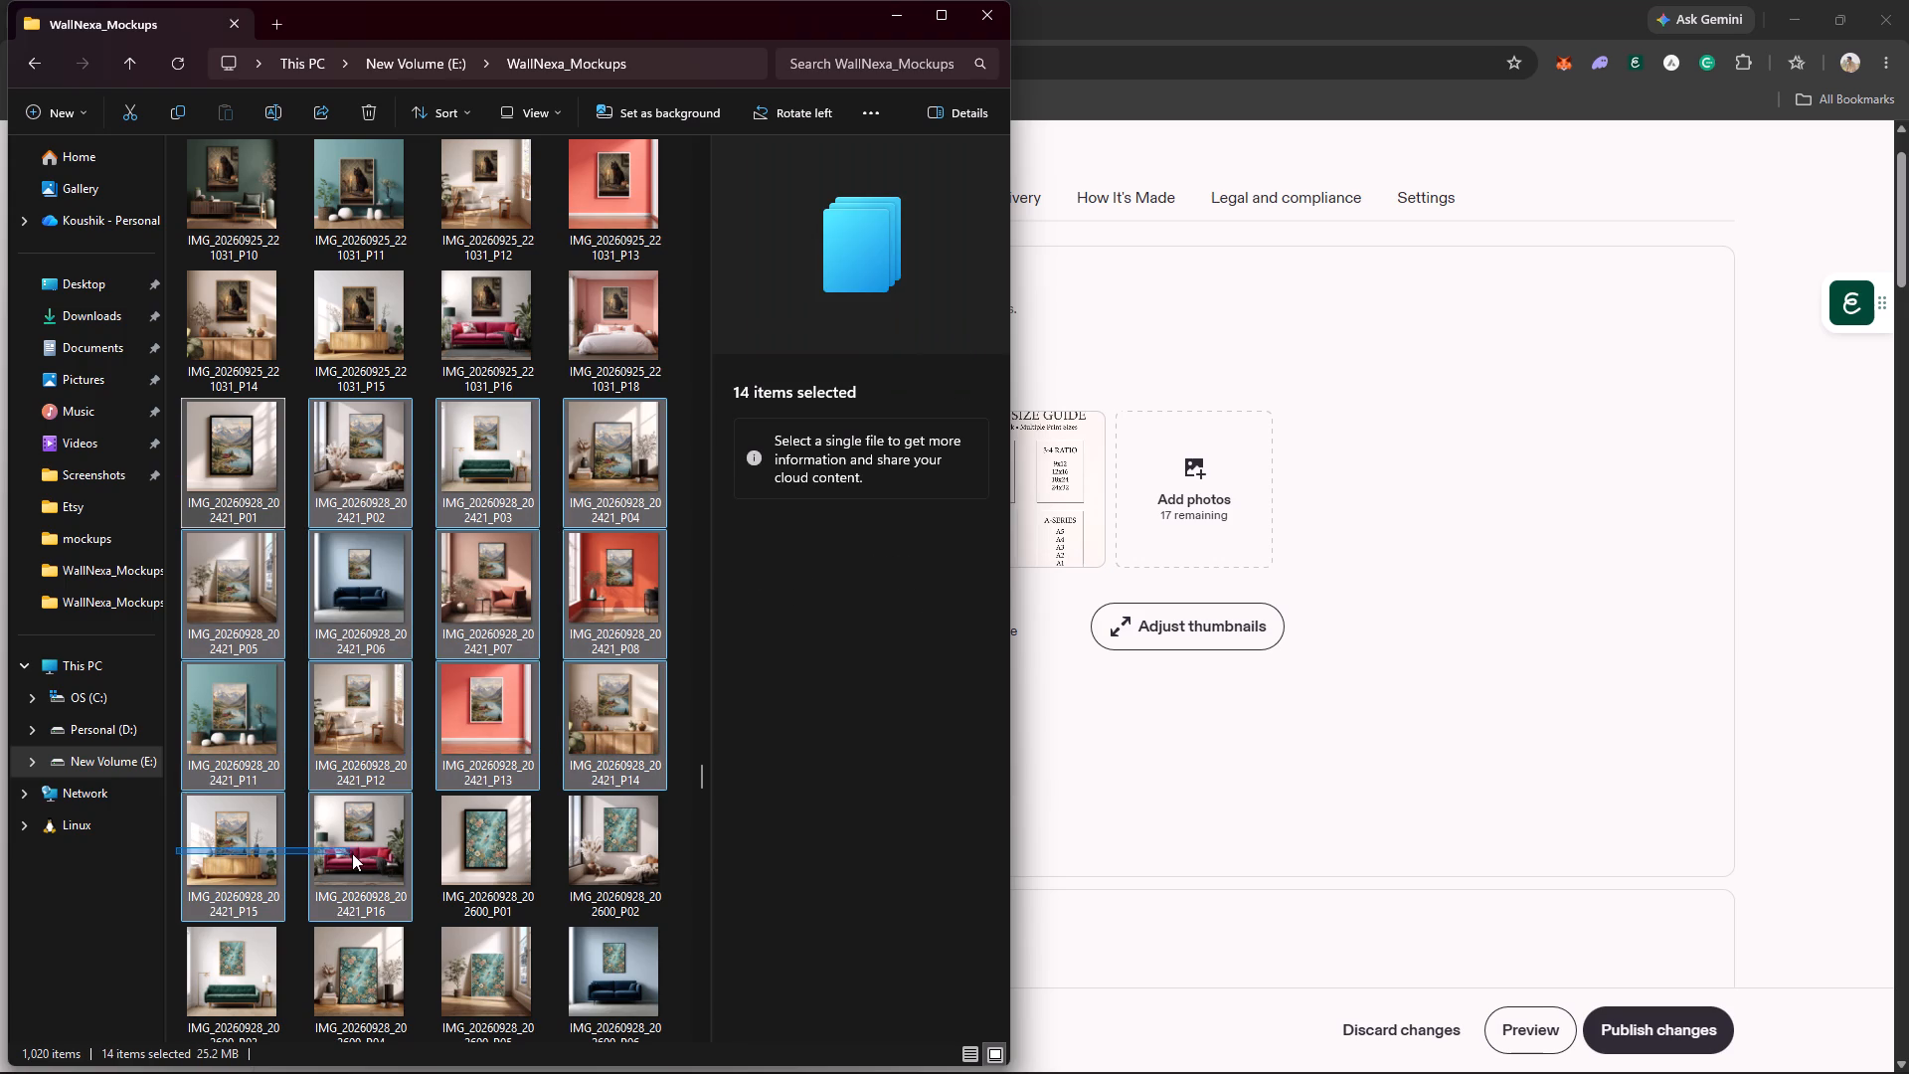
left_click_drag(352, 853, 373, 853, "ctrl")
left_click_drag(612, 610, 1190, 503)
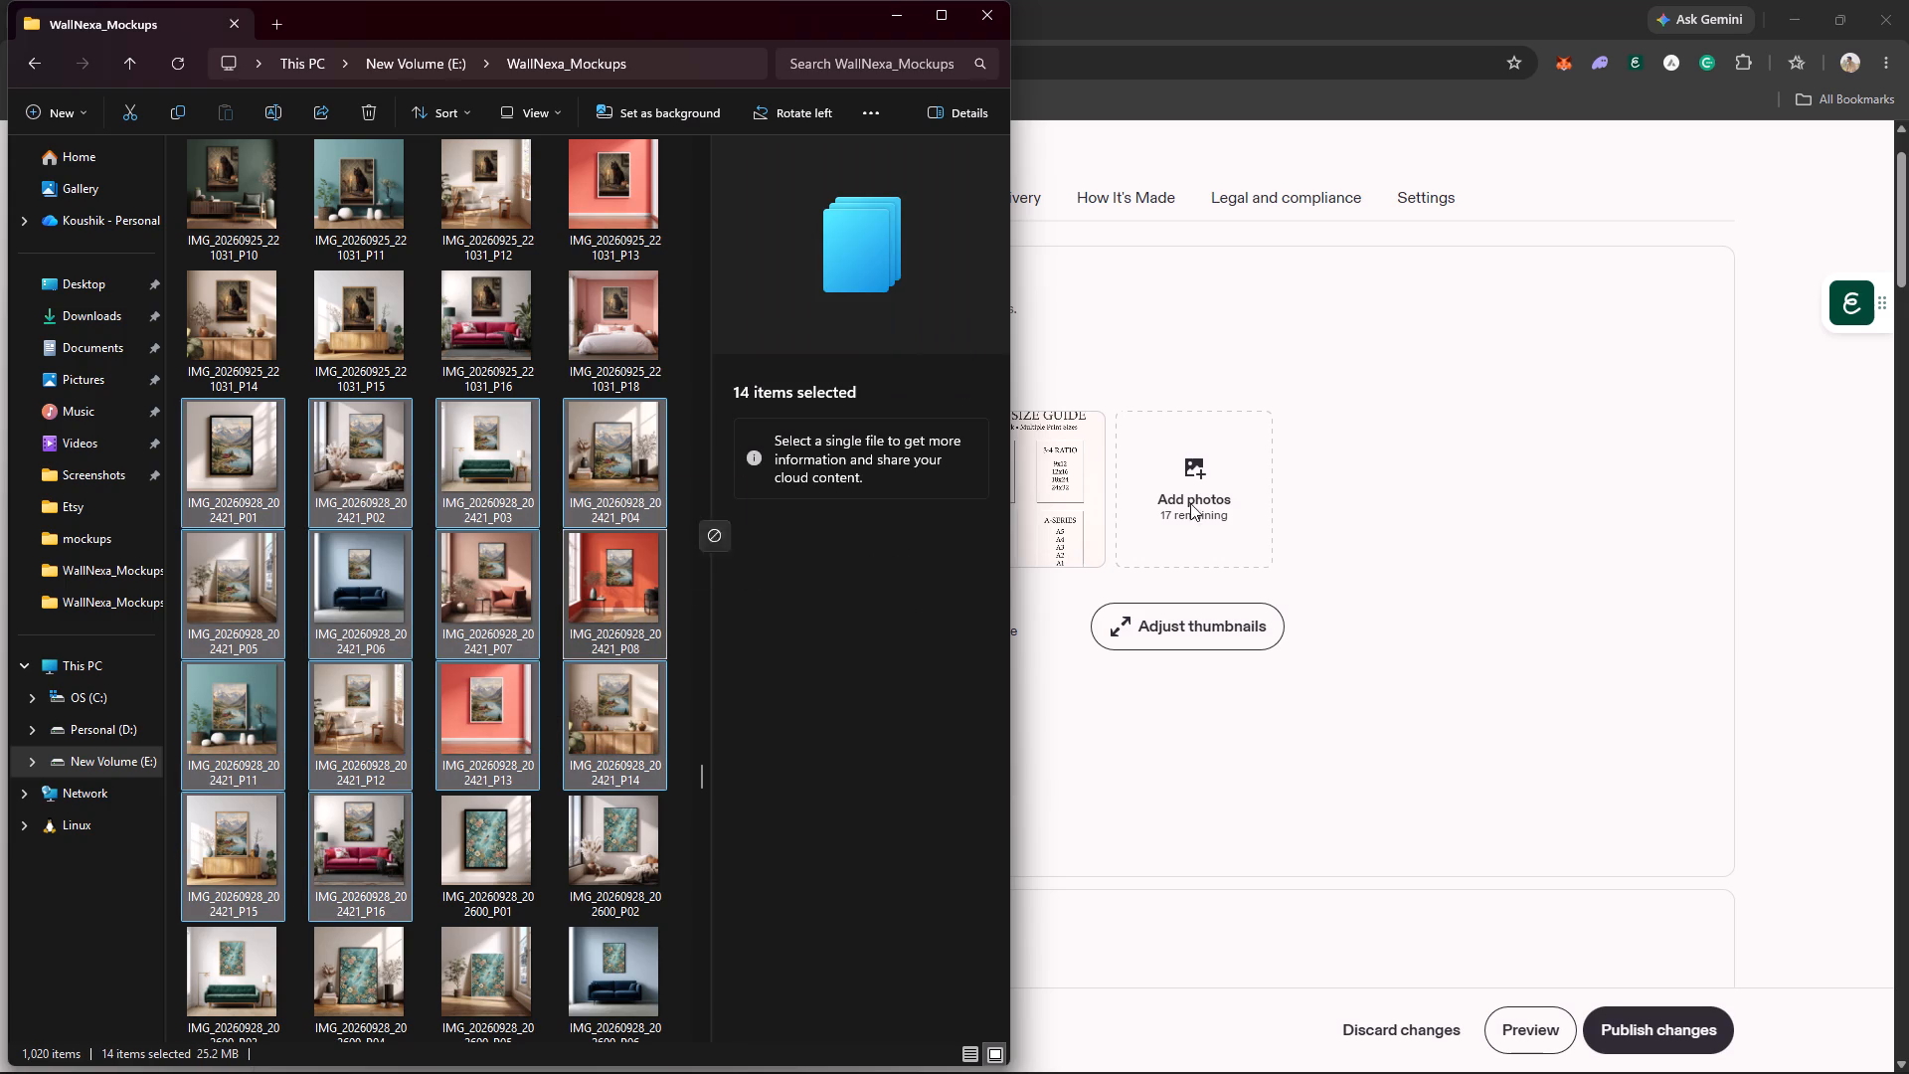
left_click_drag(1190, 503, 1211, 504)
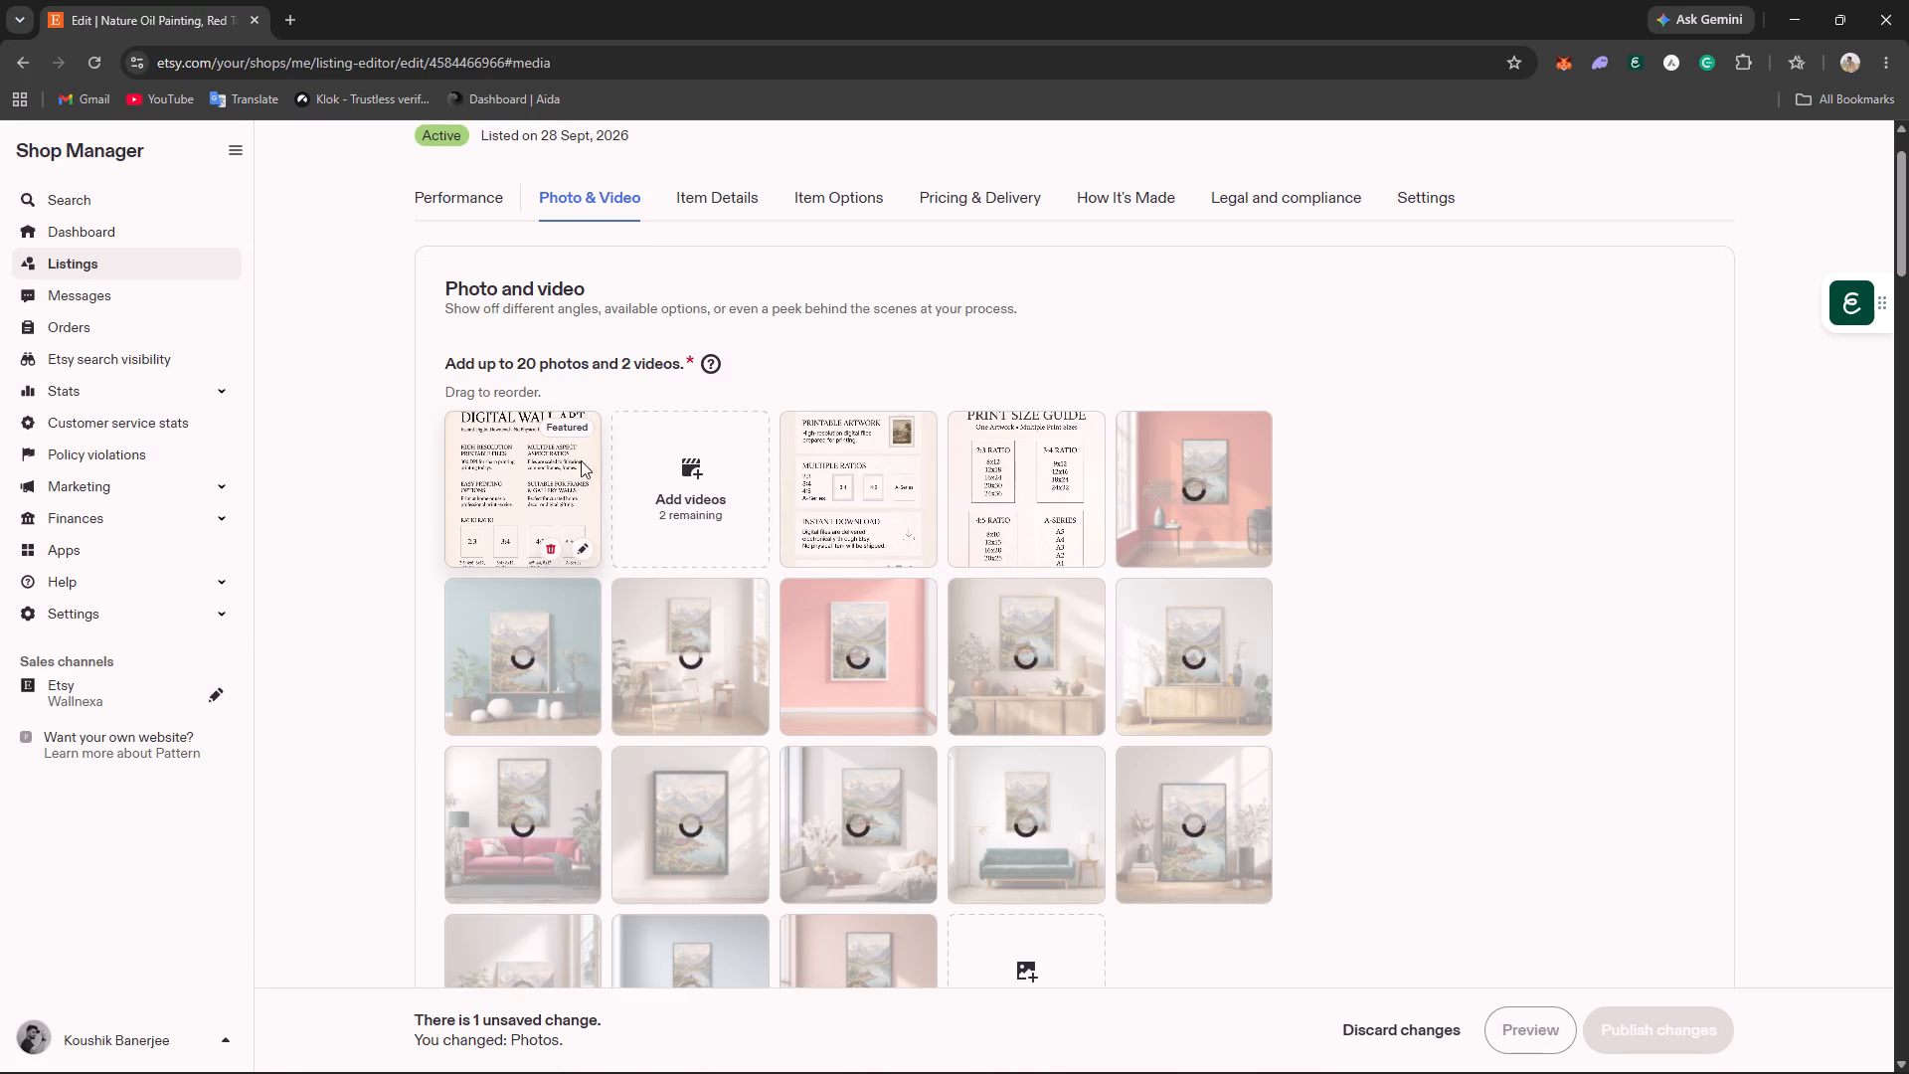
Move the Digital Wall Art graphic from first place to the end of the listing's photos.
left_click_drag(538, 492, 682, 593)
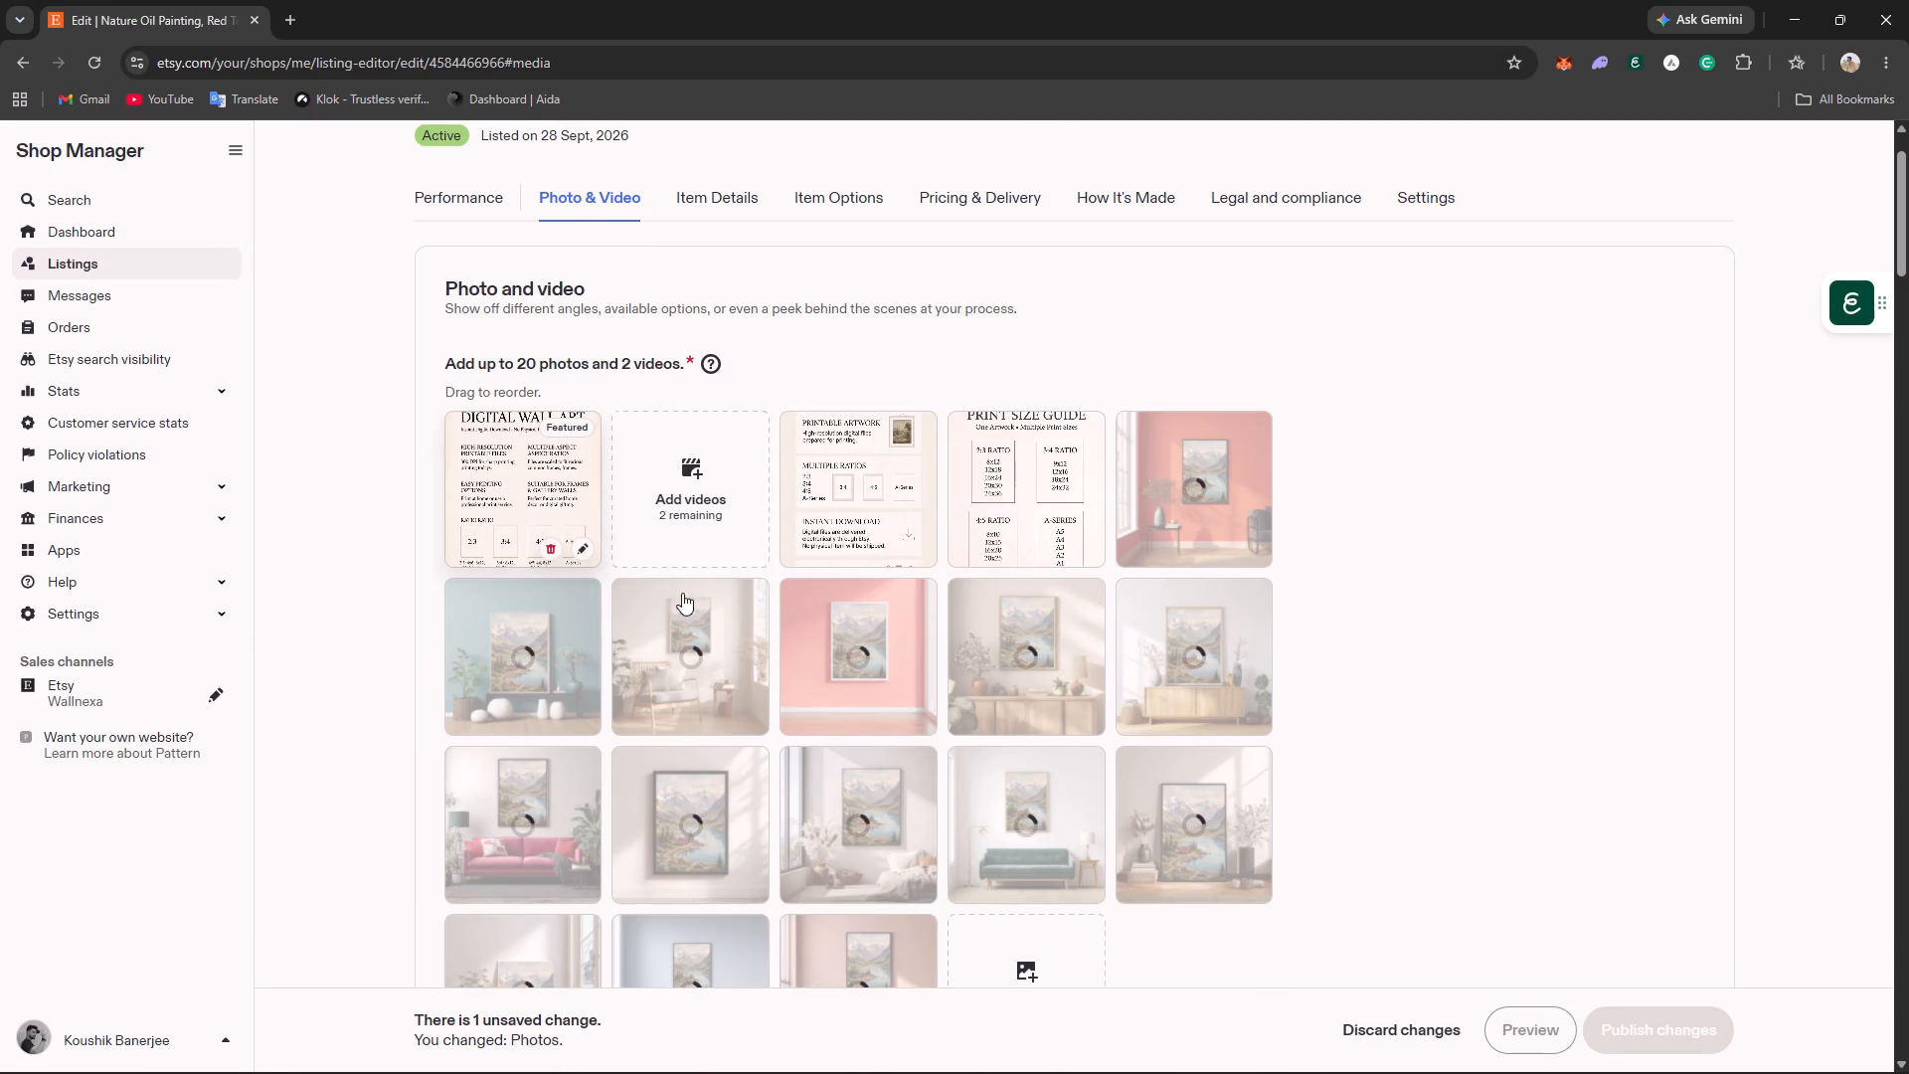
left_click_drag(682, 593, 919, 928)
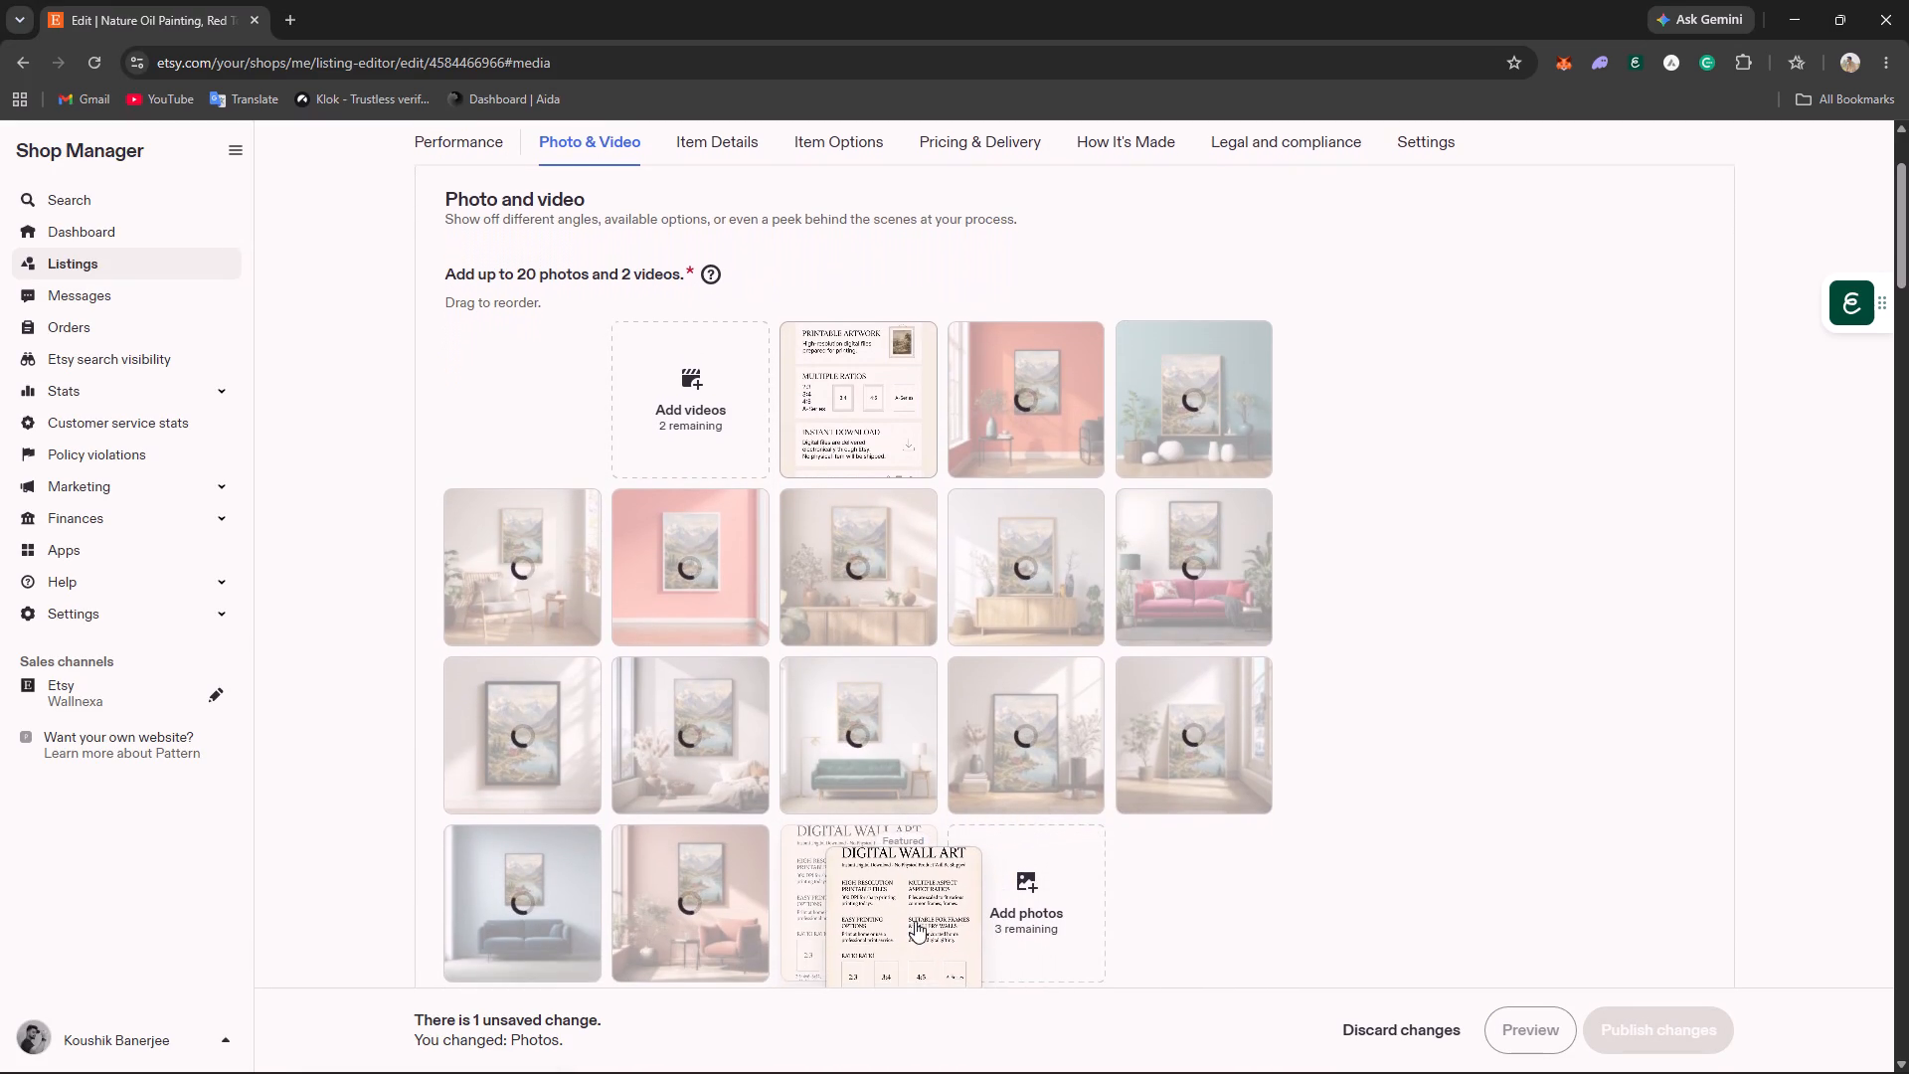
Move the Printable Artwork graphic and the Print Size Guide, in that order, to the end of the listing's photos after Digital Wall Art.
left_click_drag(527, 411, 873, 706)
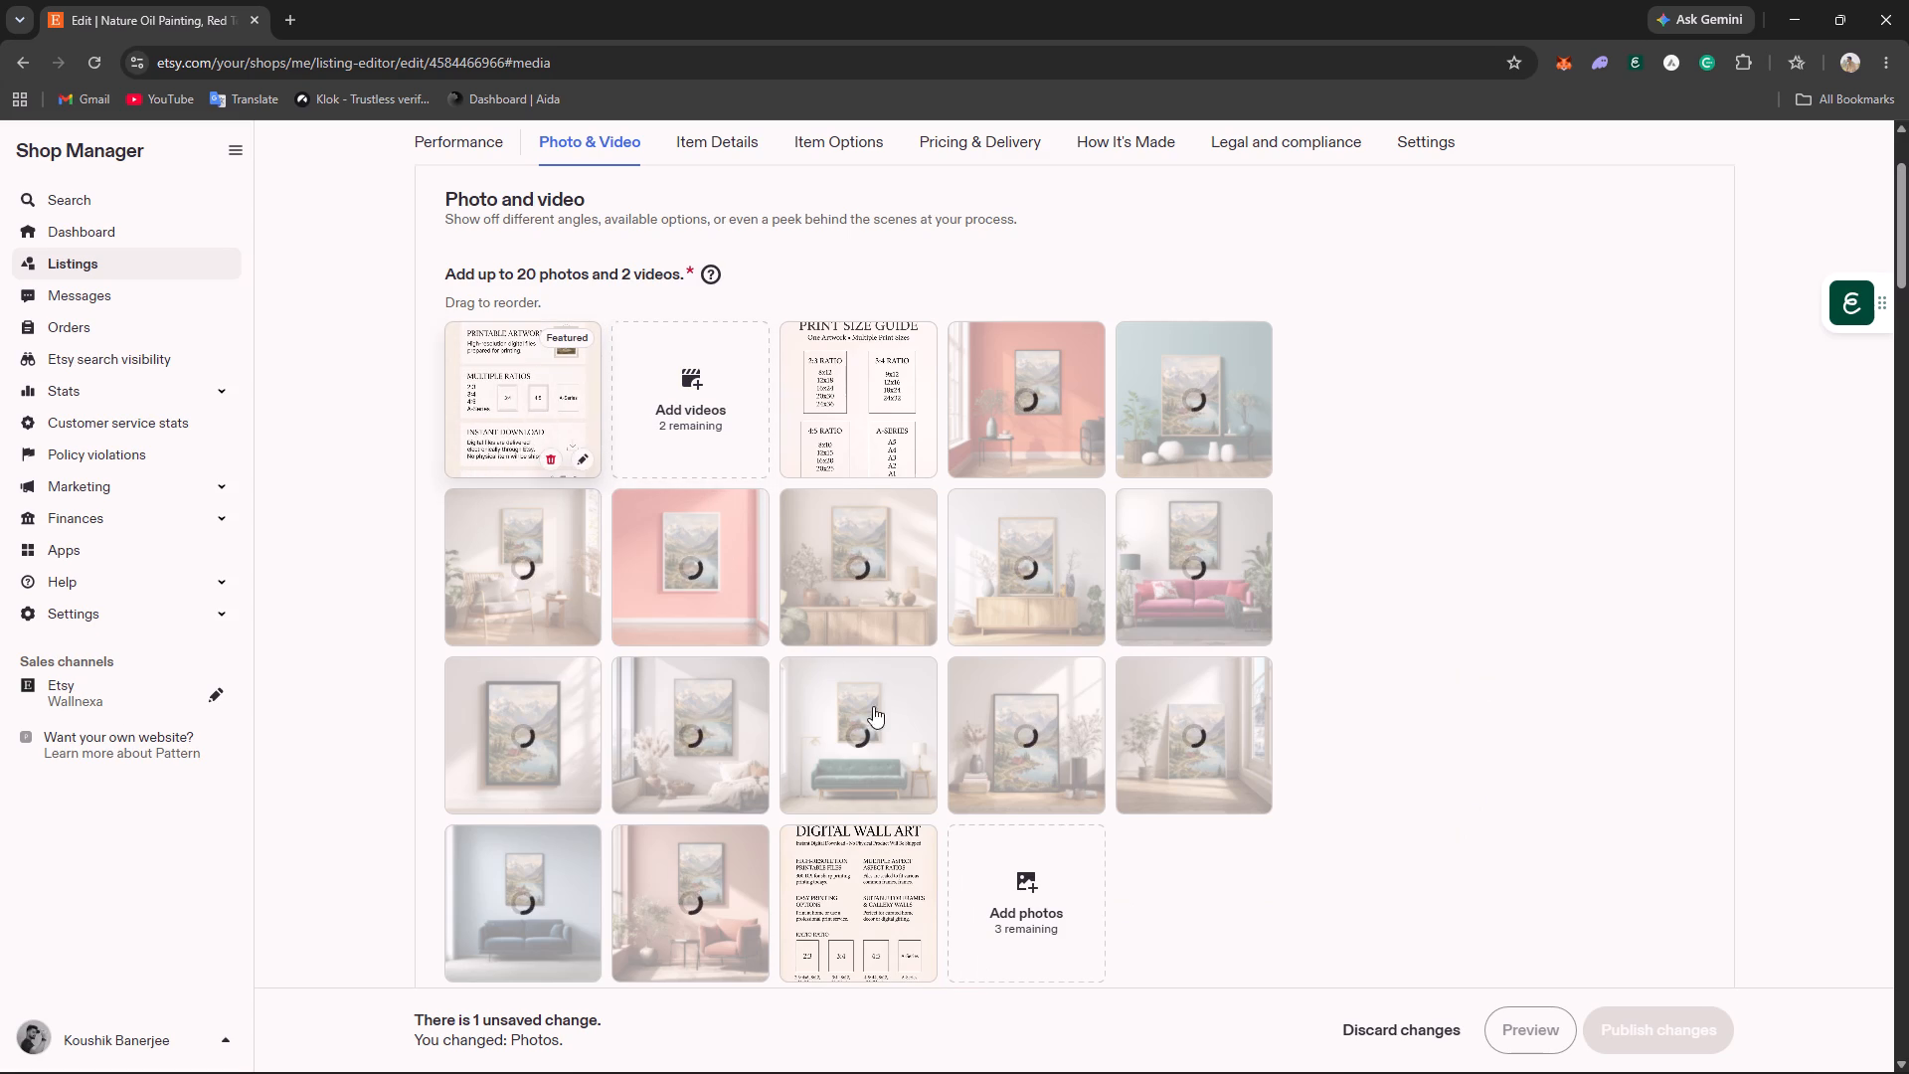
left_click_drag(873, 706, 910, 898)
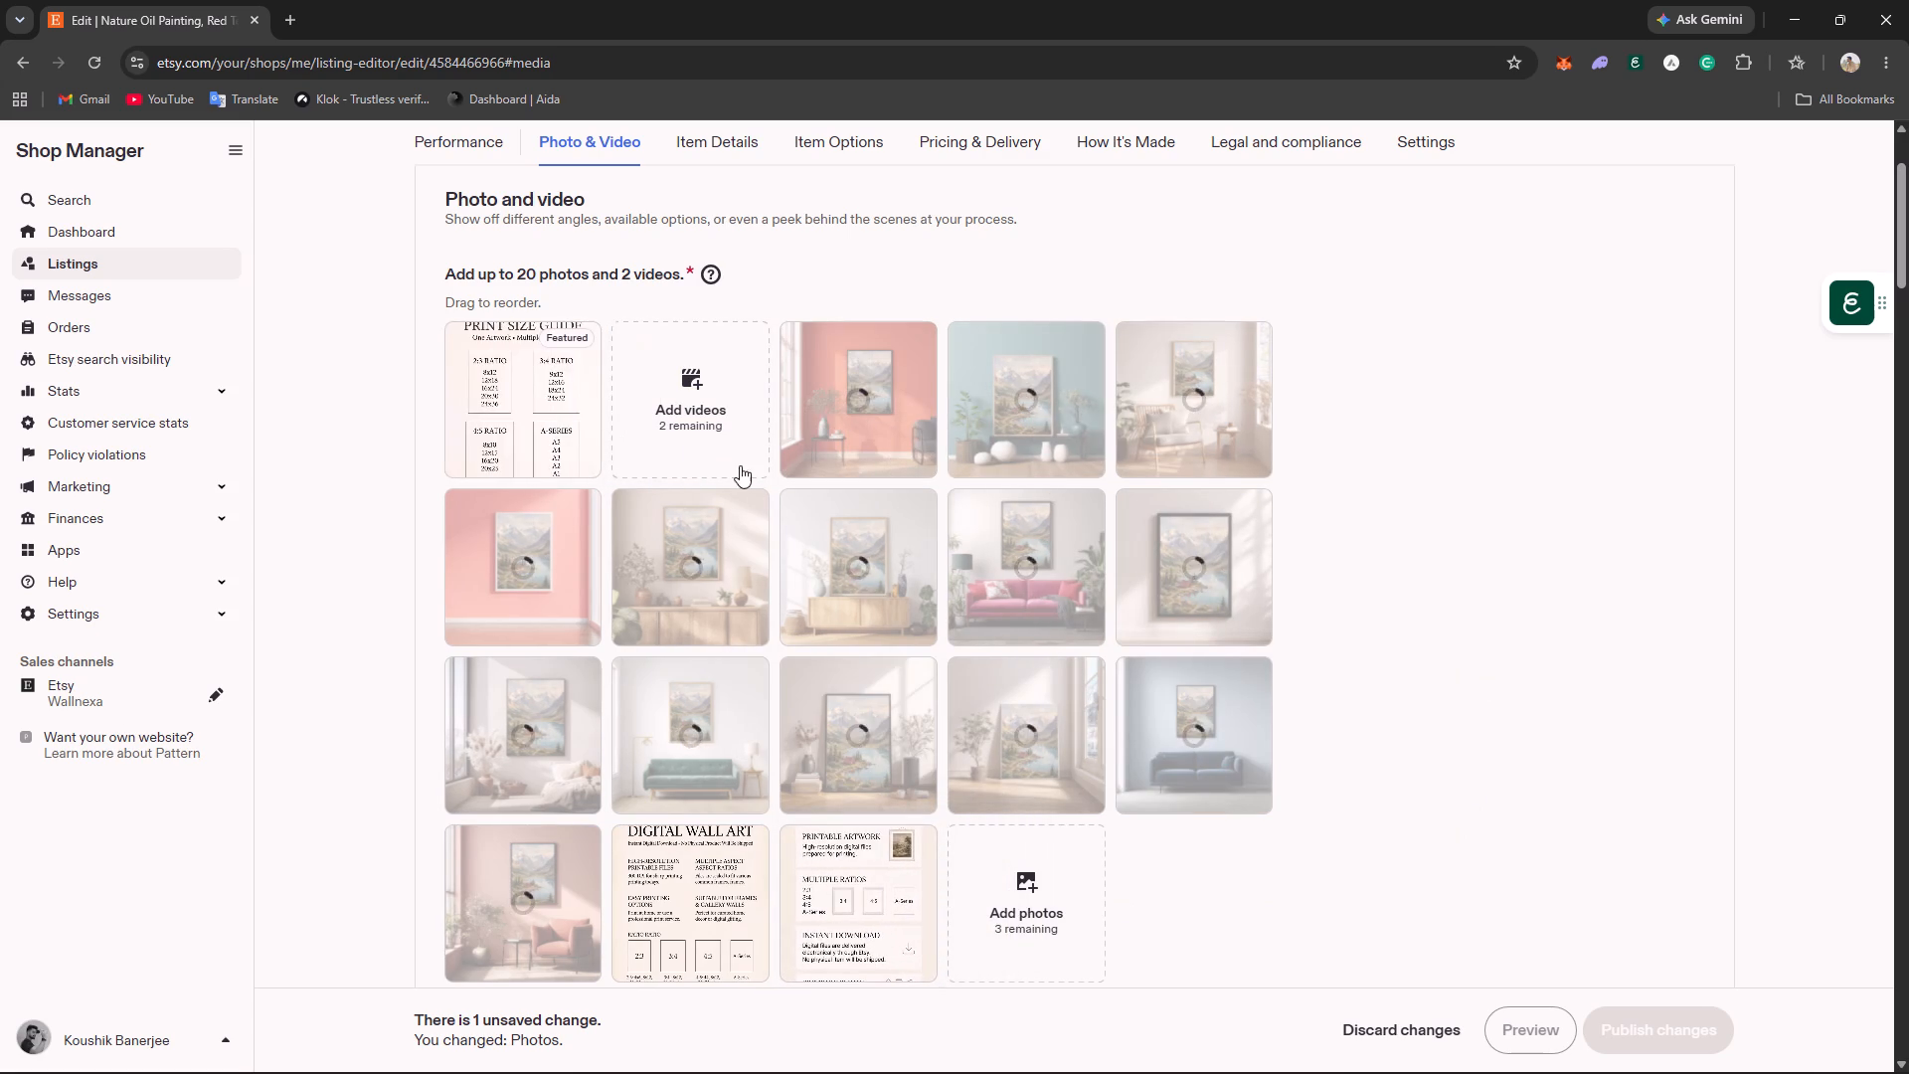
left_click_drag(555, 393, 934, 895)
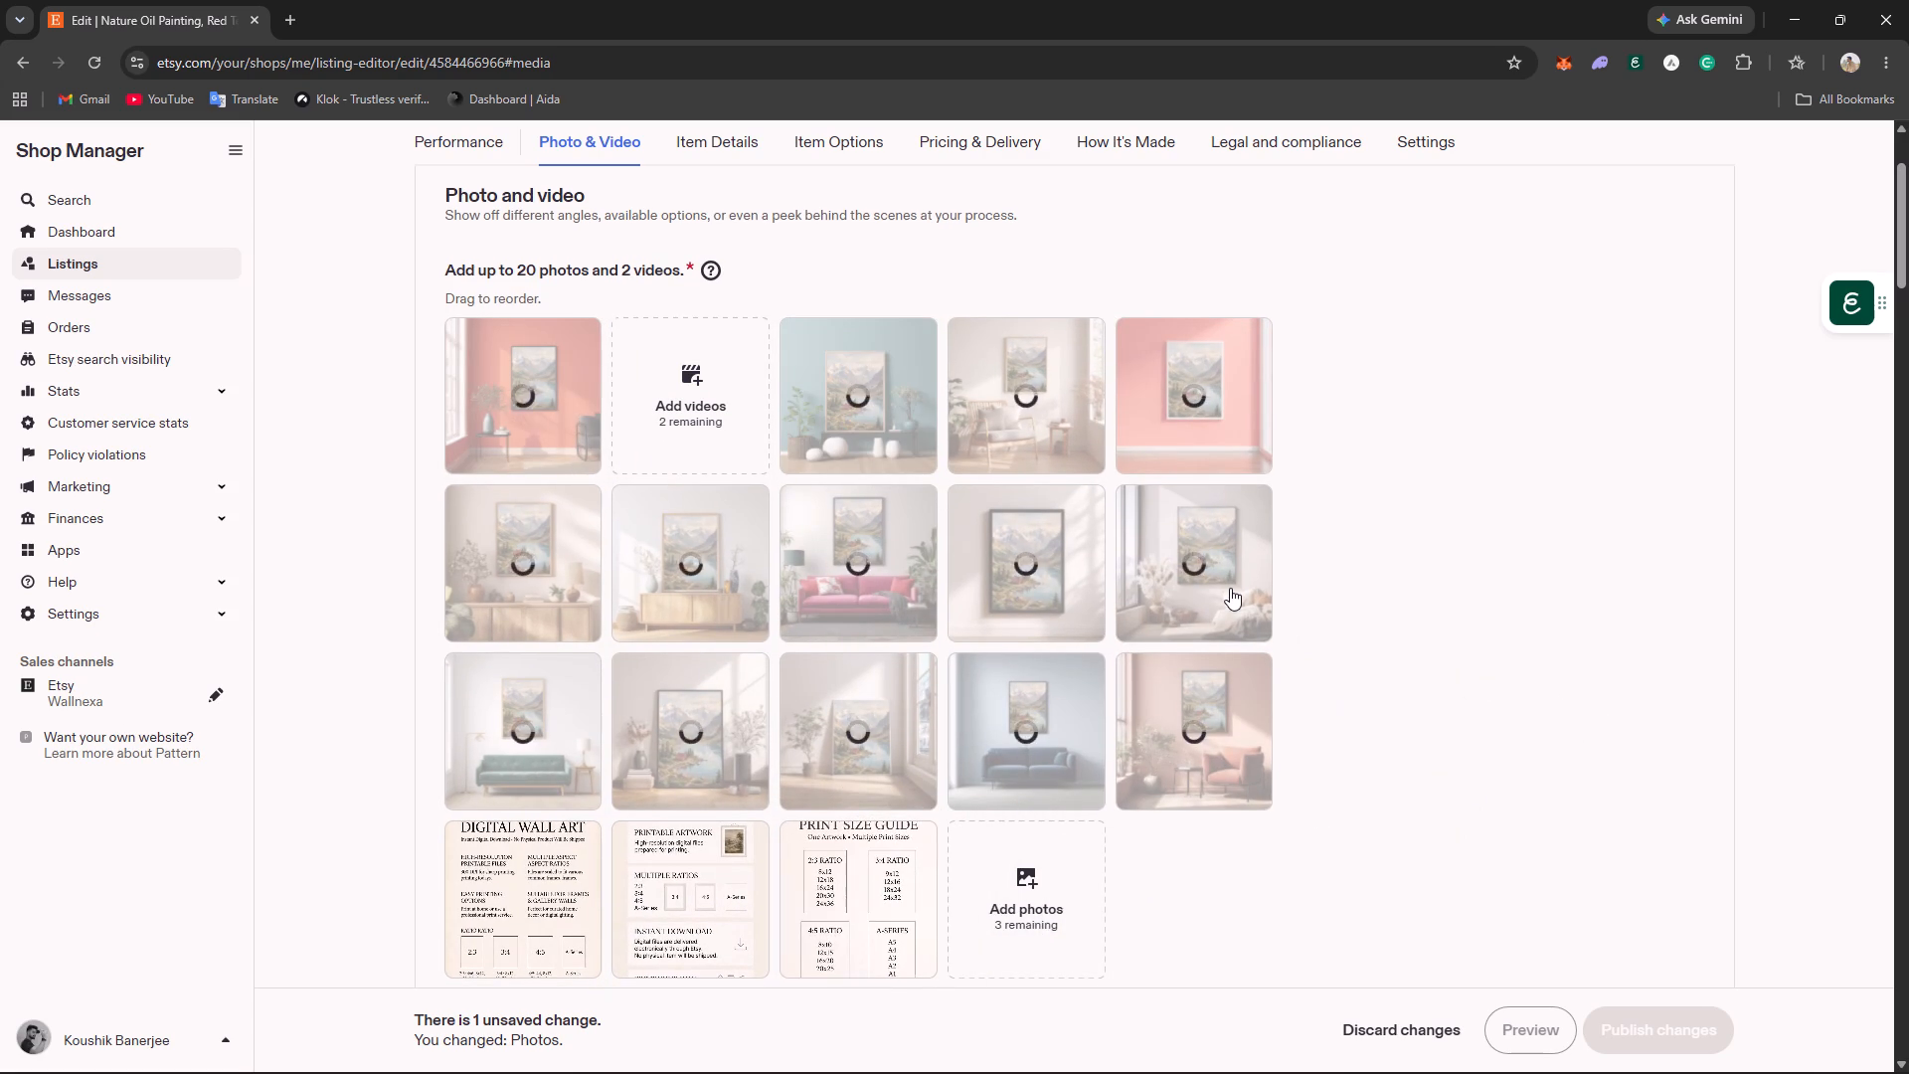
Make the close-up dark-framed mockup on the plain pale wall the first photo of the listing.
left_click_drag(1074, 547, 658, 433)
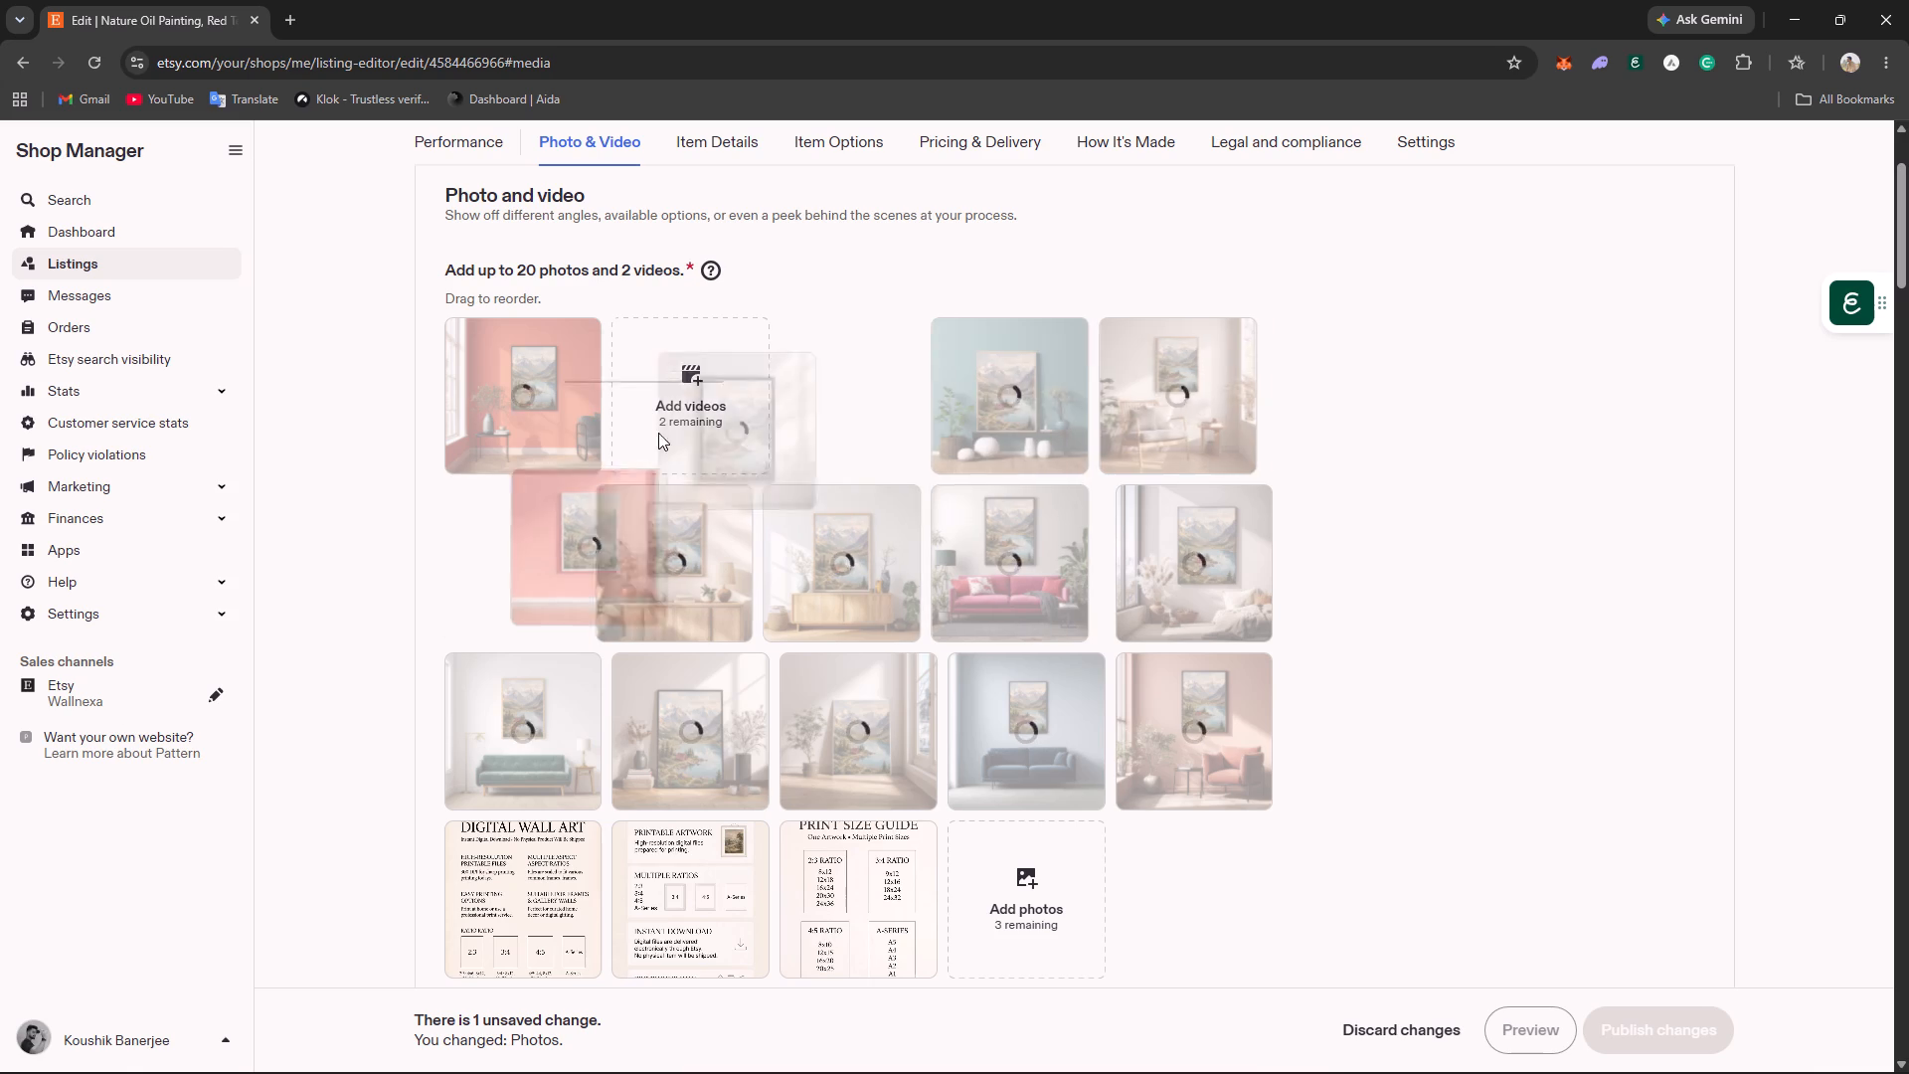
left_click_drag(658, 433, 569, 398)
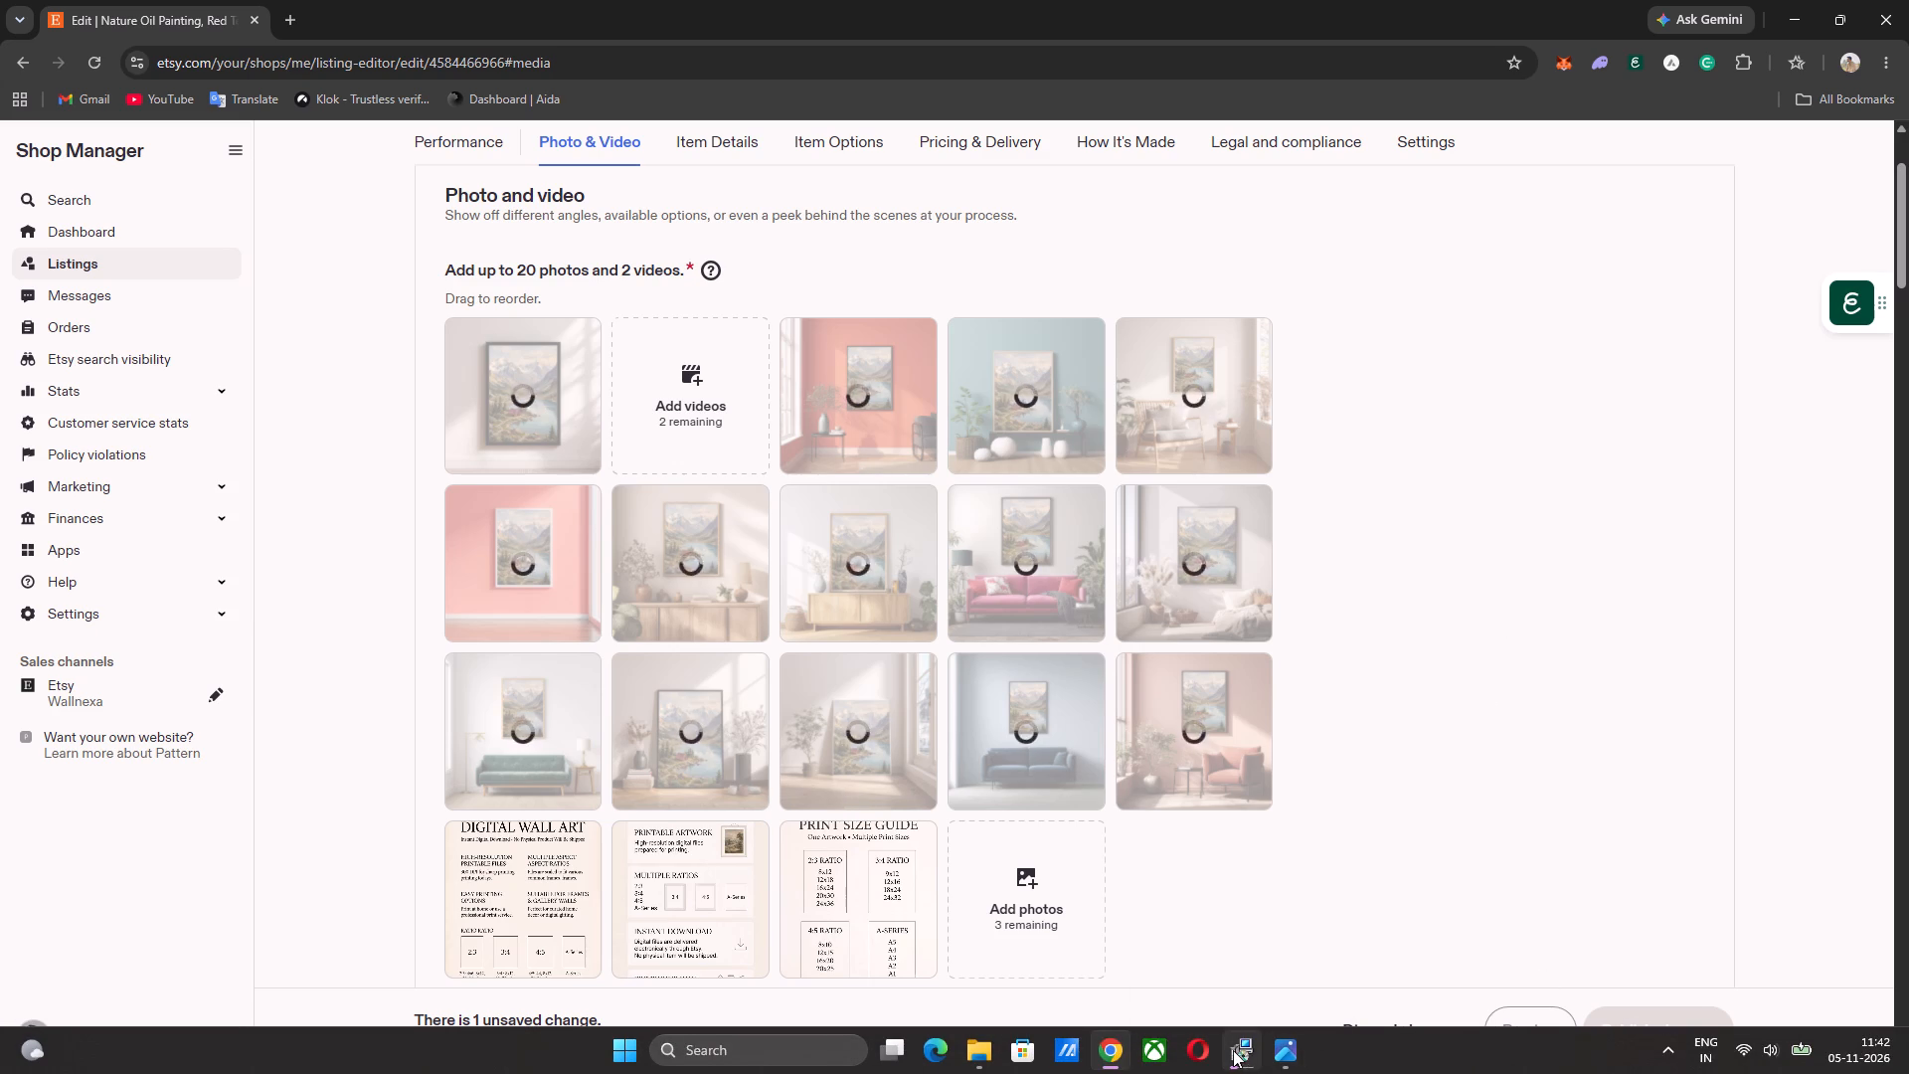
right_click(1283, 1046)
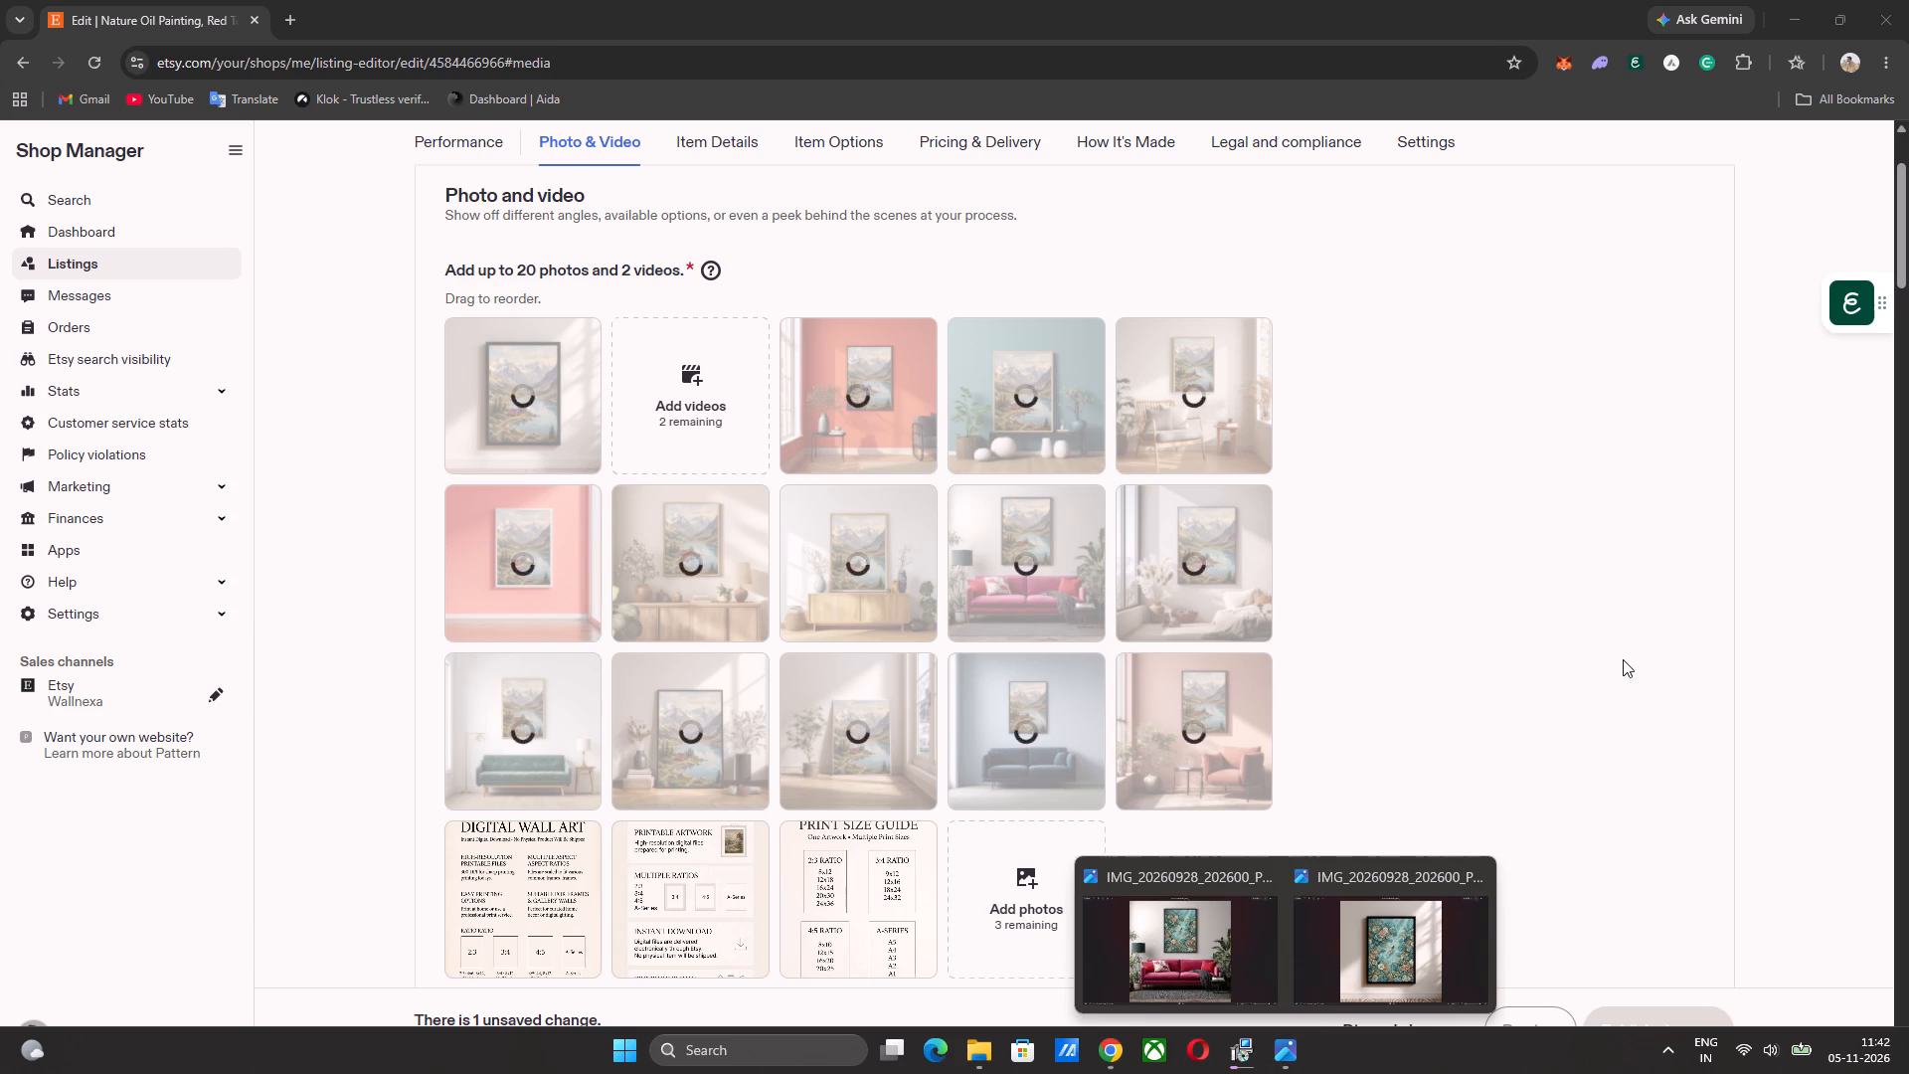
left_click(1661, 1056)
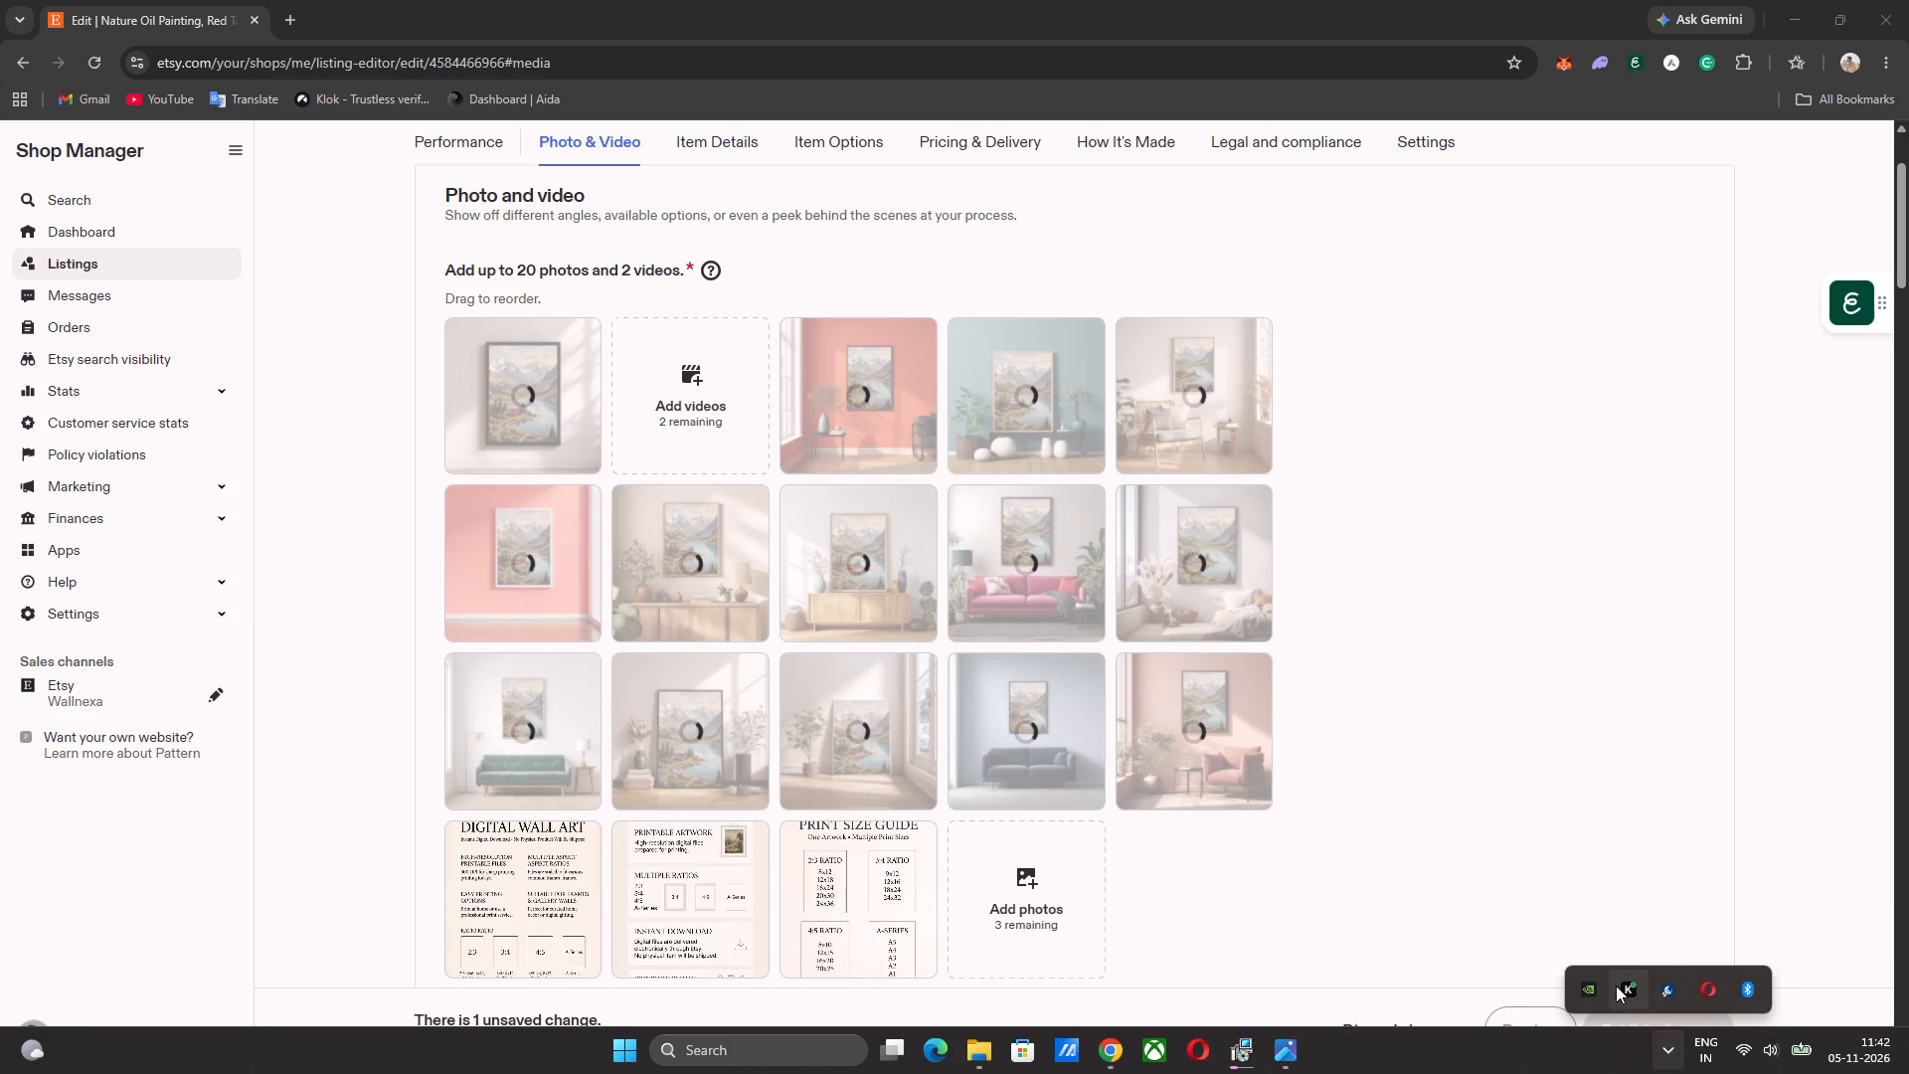
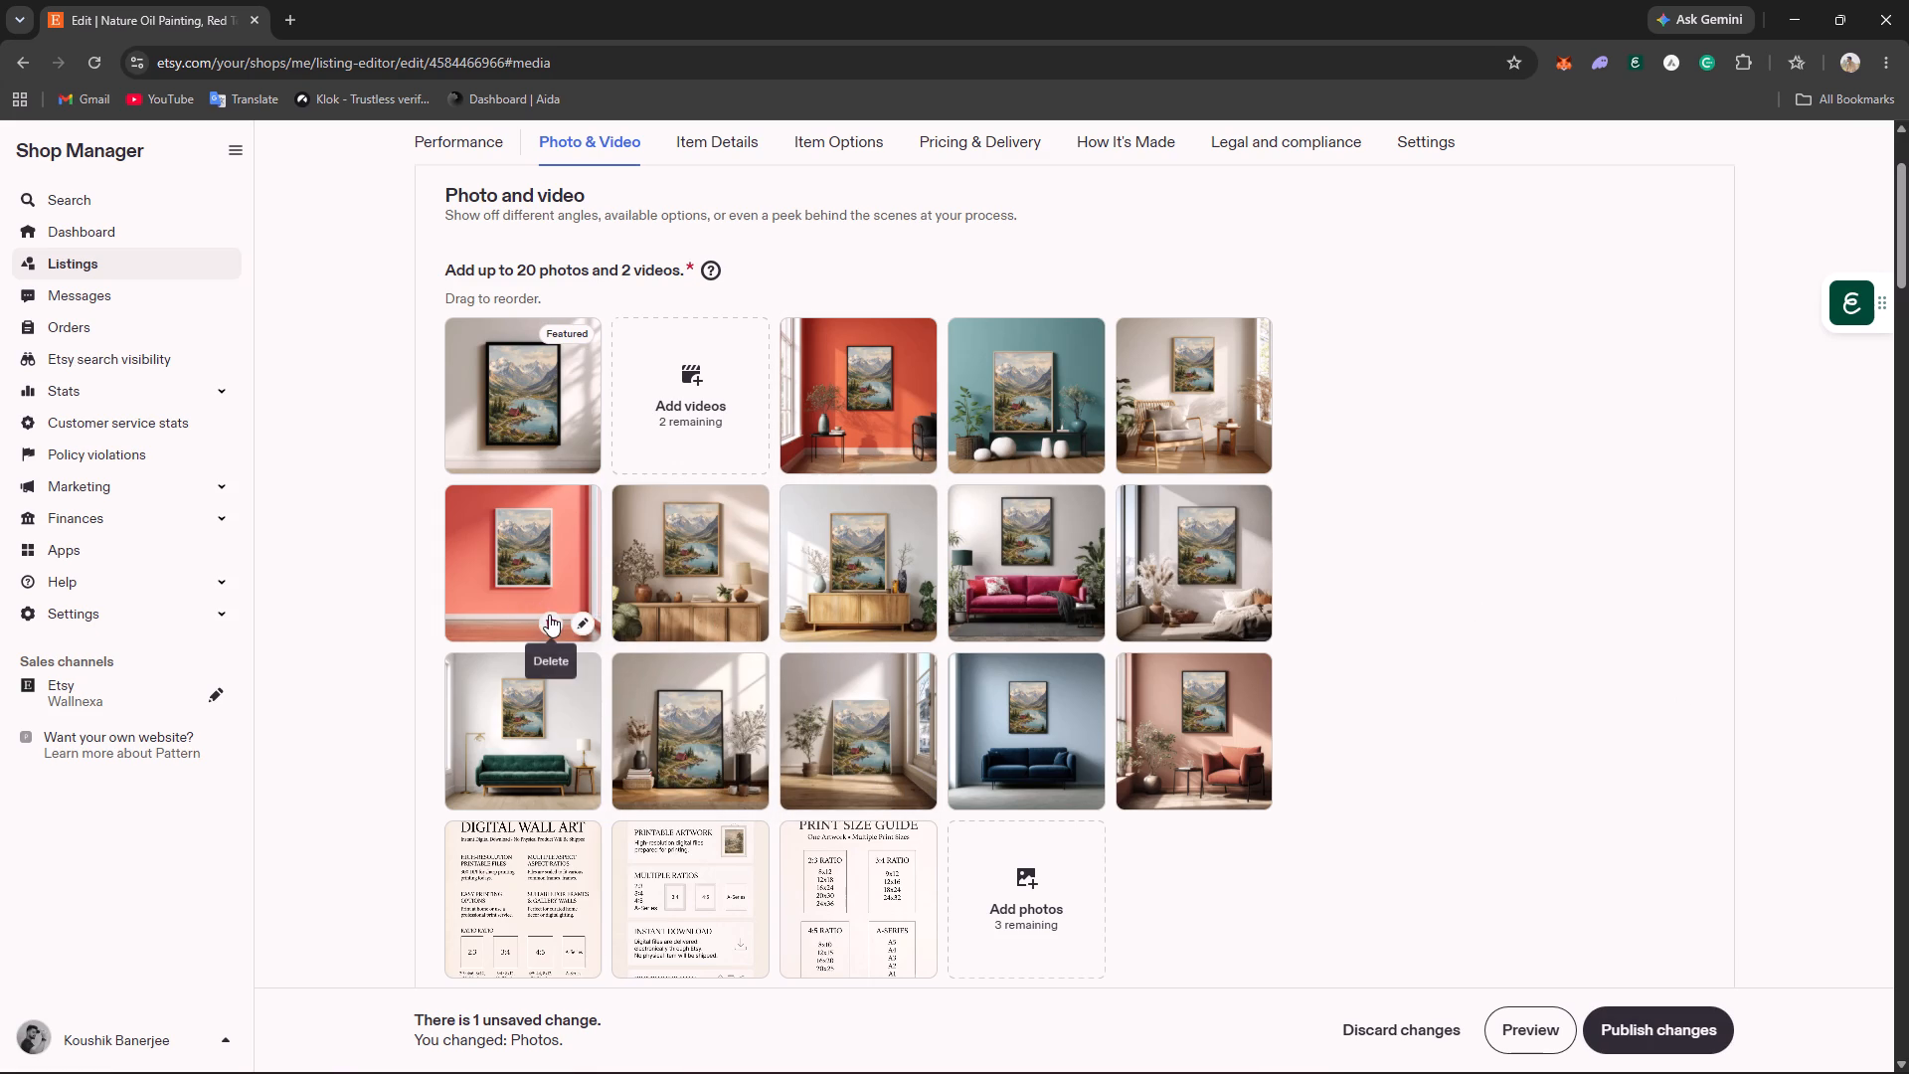
Delete the white-framed mockup on the coral-pink wall from the listing's photos.
left_click(549, 615)
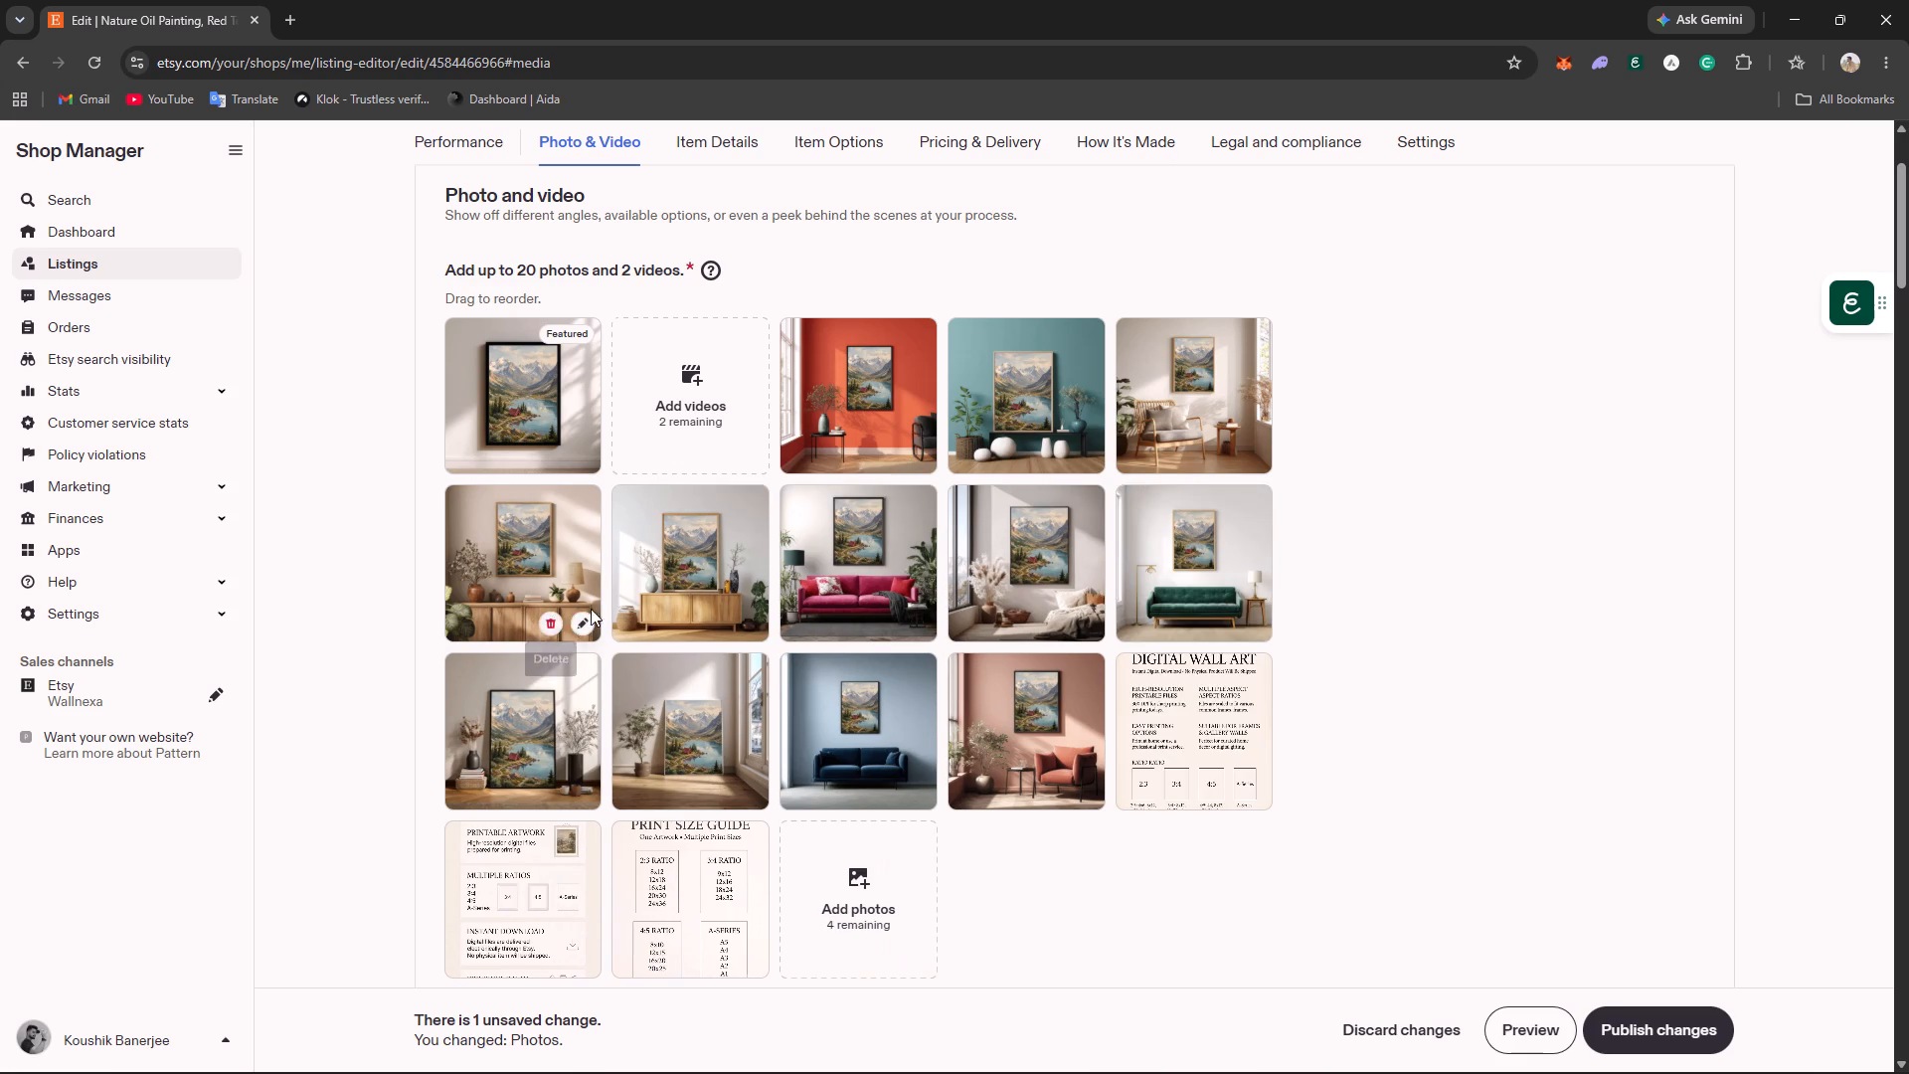
Move the teal-wall mockup ahead of the red-orange-wall mockup, making it the second photo.
left_click_drag(671, 555, 673, 553)
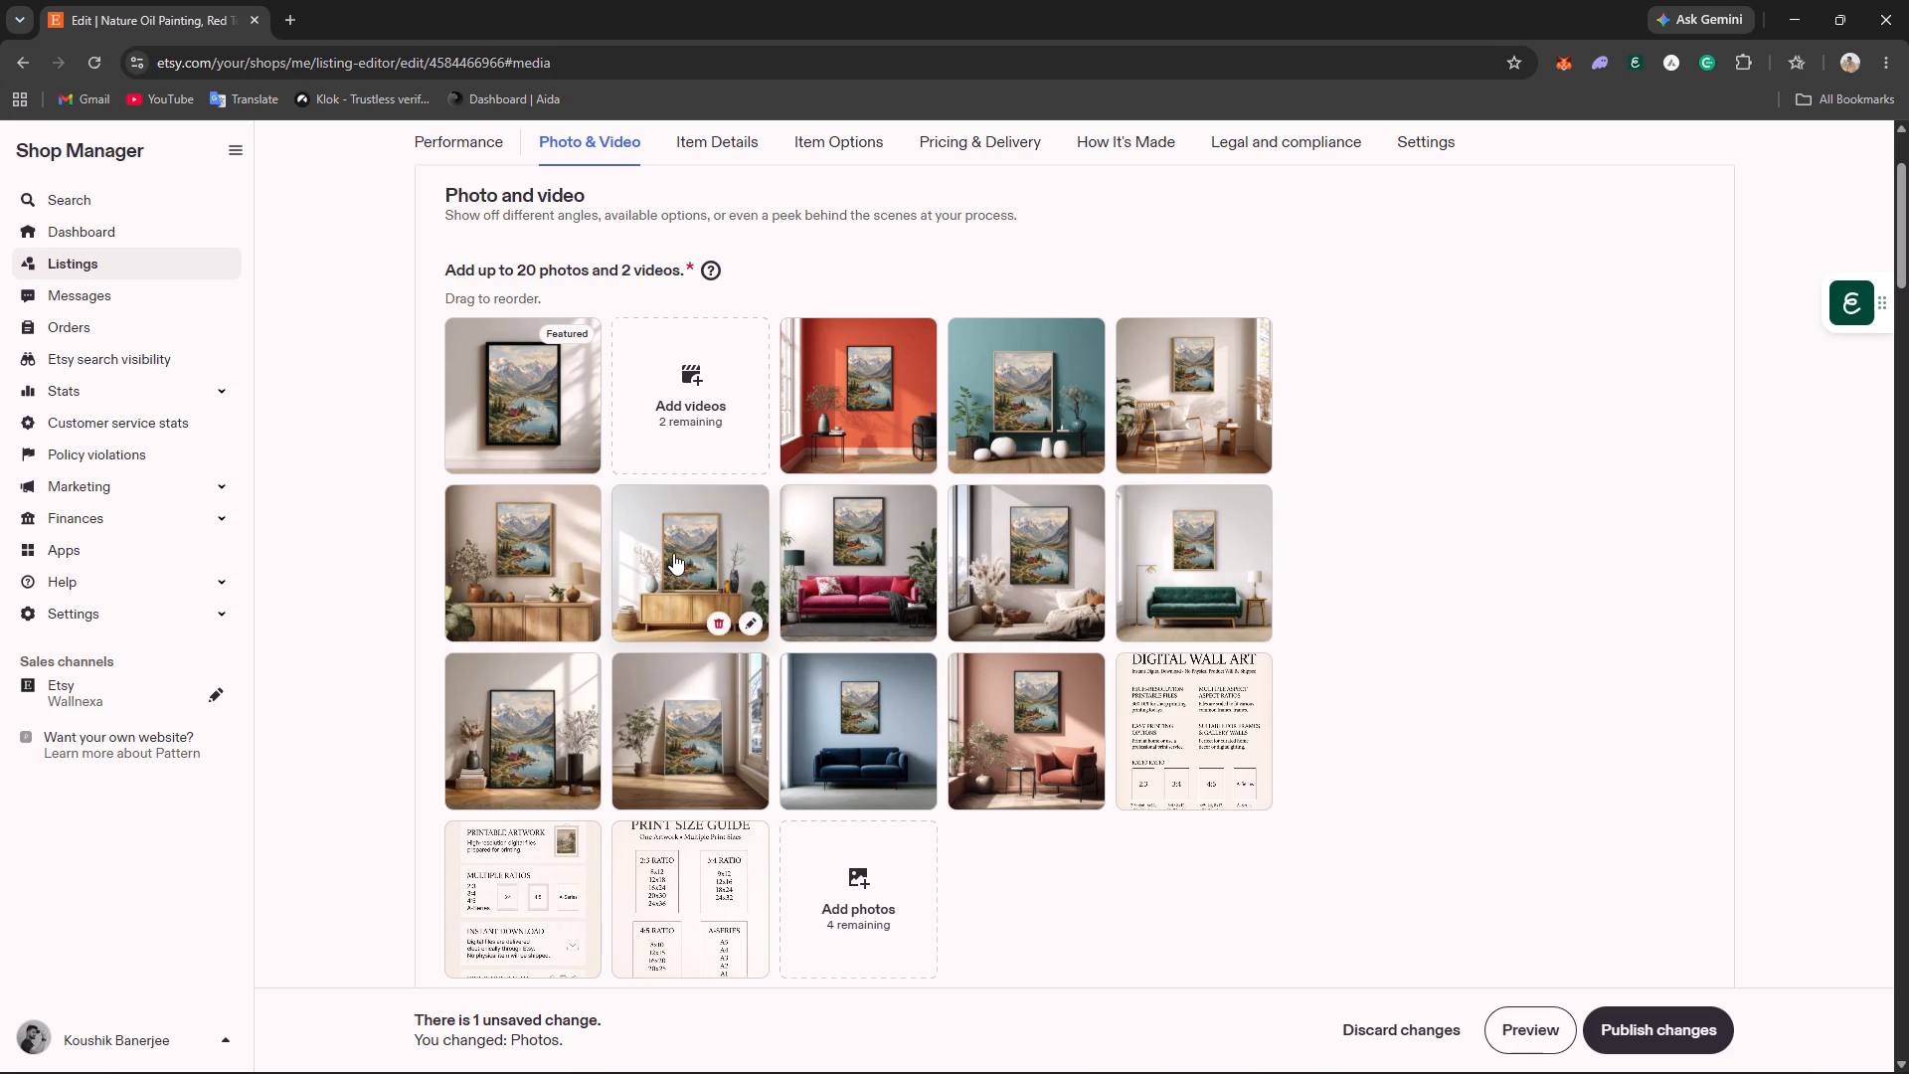
left_click_drag(673, 553, 681, 554)
left_click_drag(1058, 379, 887, 385)
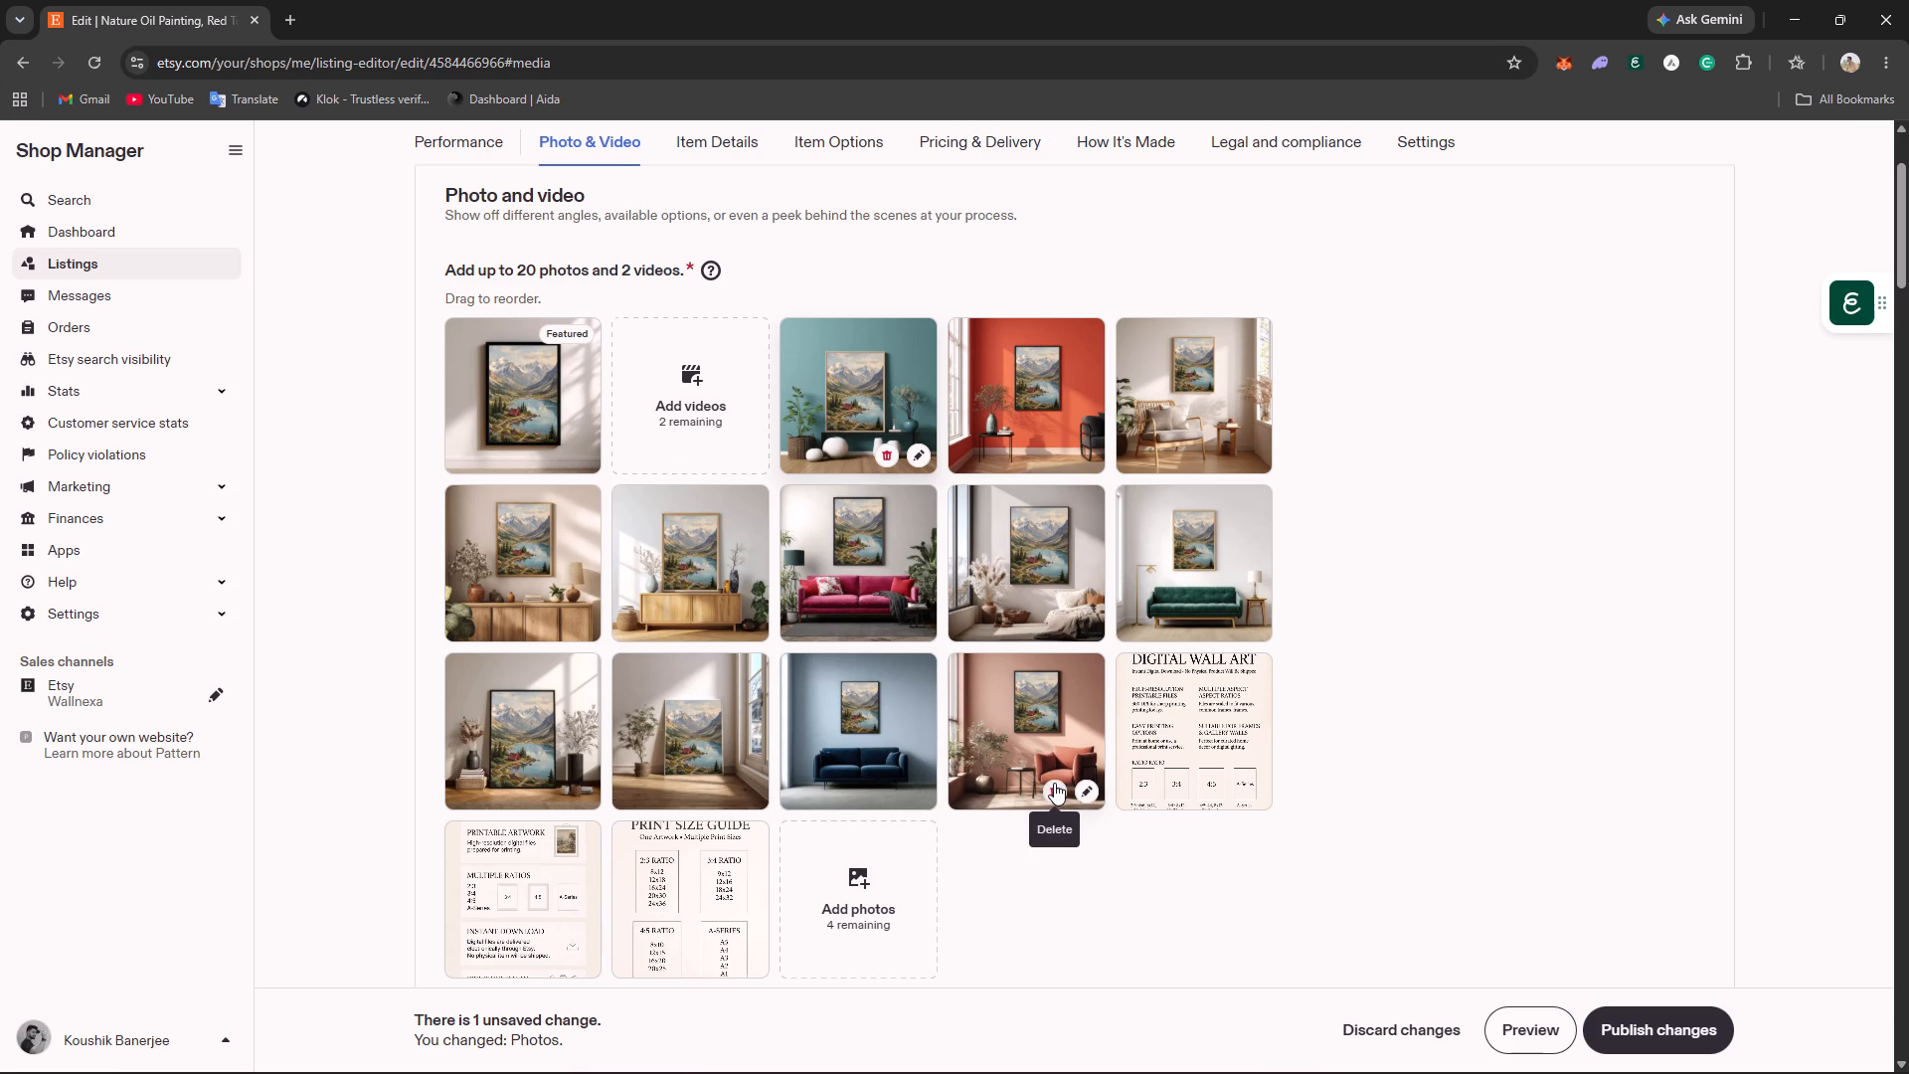
Delete the mockup of the cosy window corner with cushions and pampas grass from the listing's photos.
left_click(1057, 619)
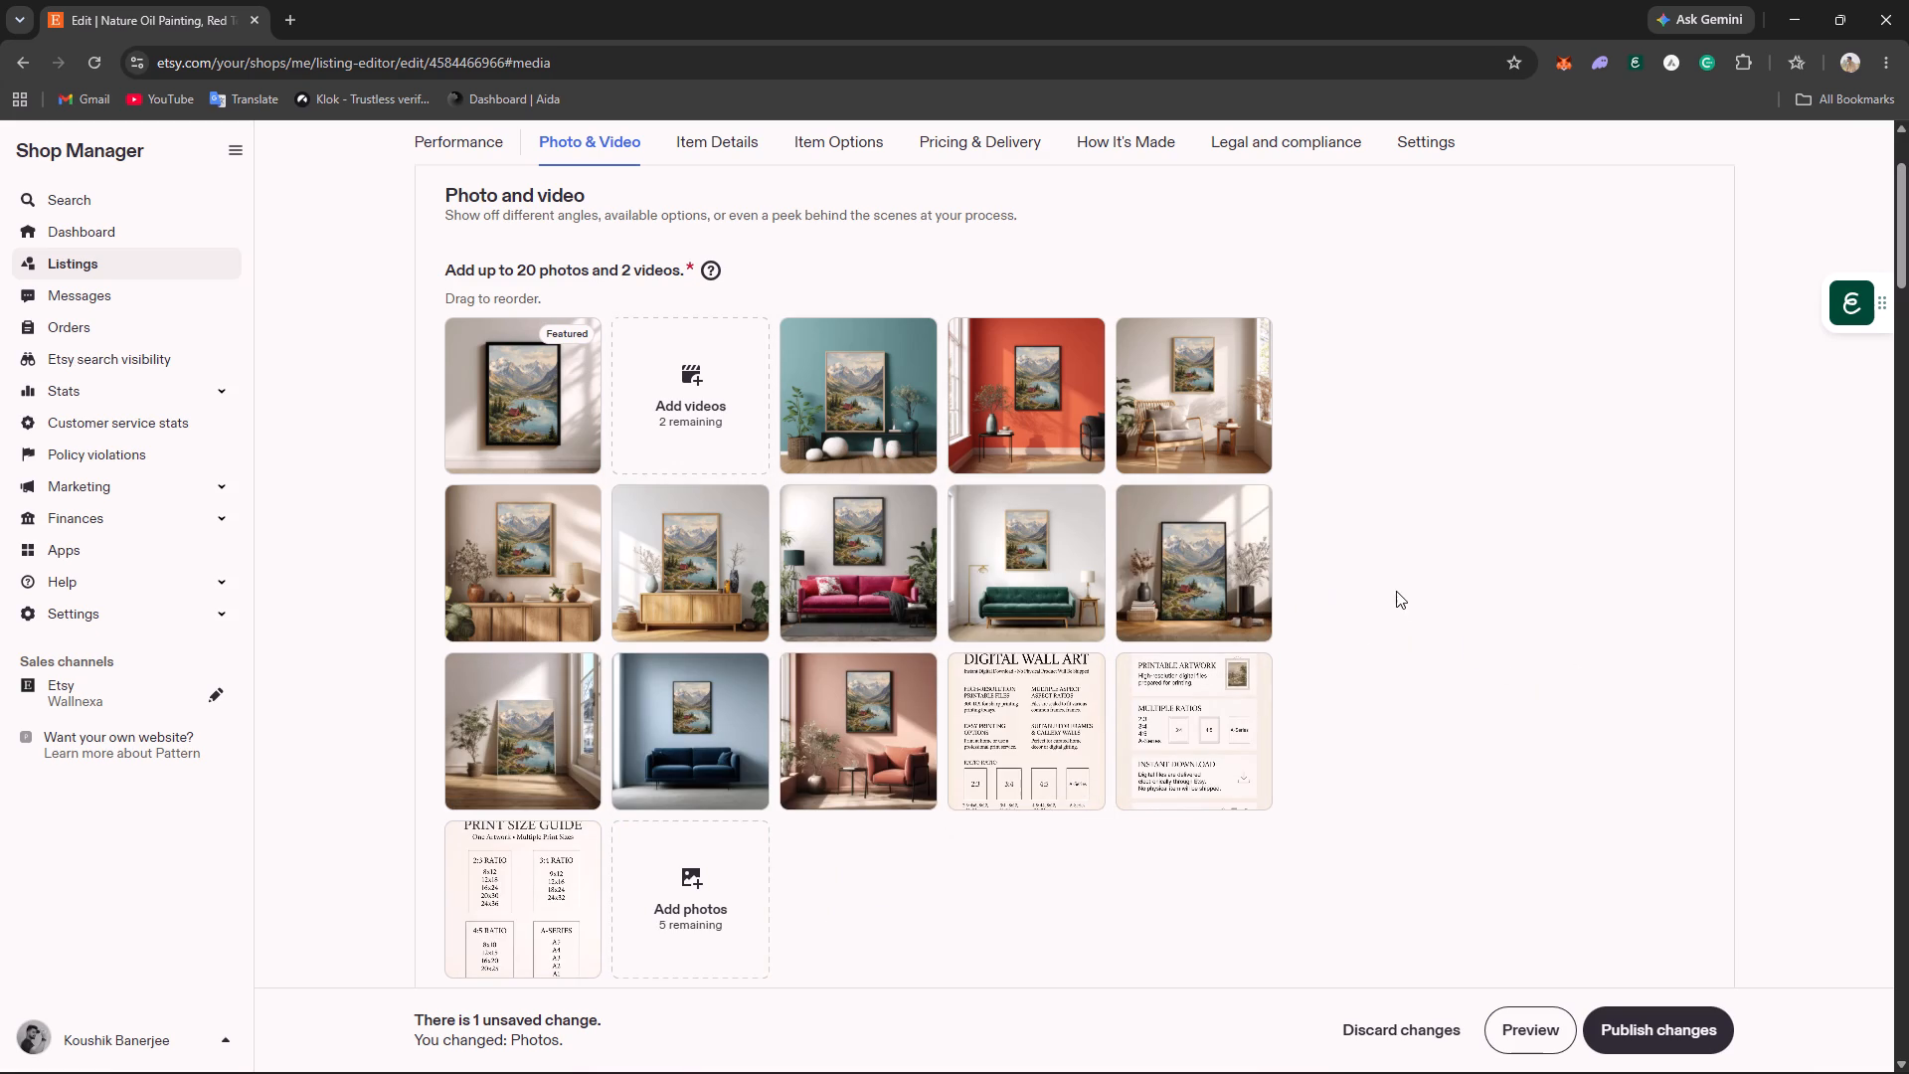
Publish the photo changes to the Red Tent Alpine Lake listing.
scroll(1441, 799, "down", 2)
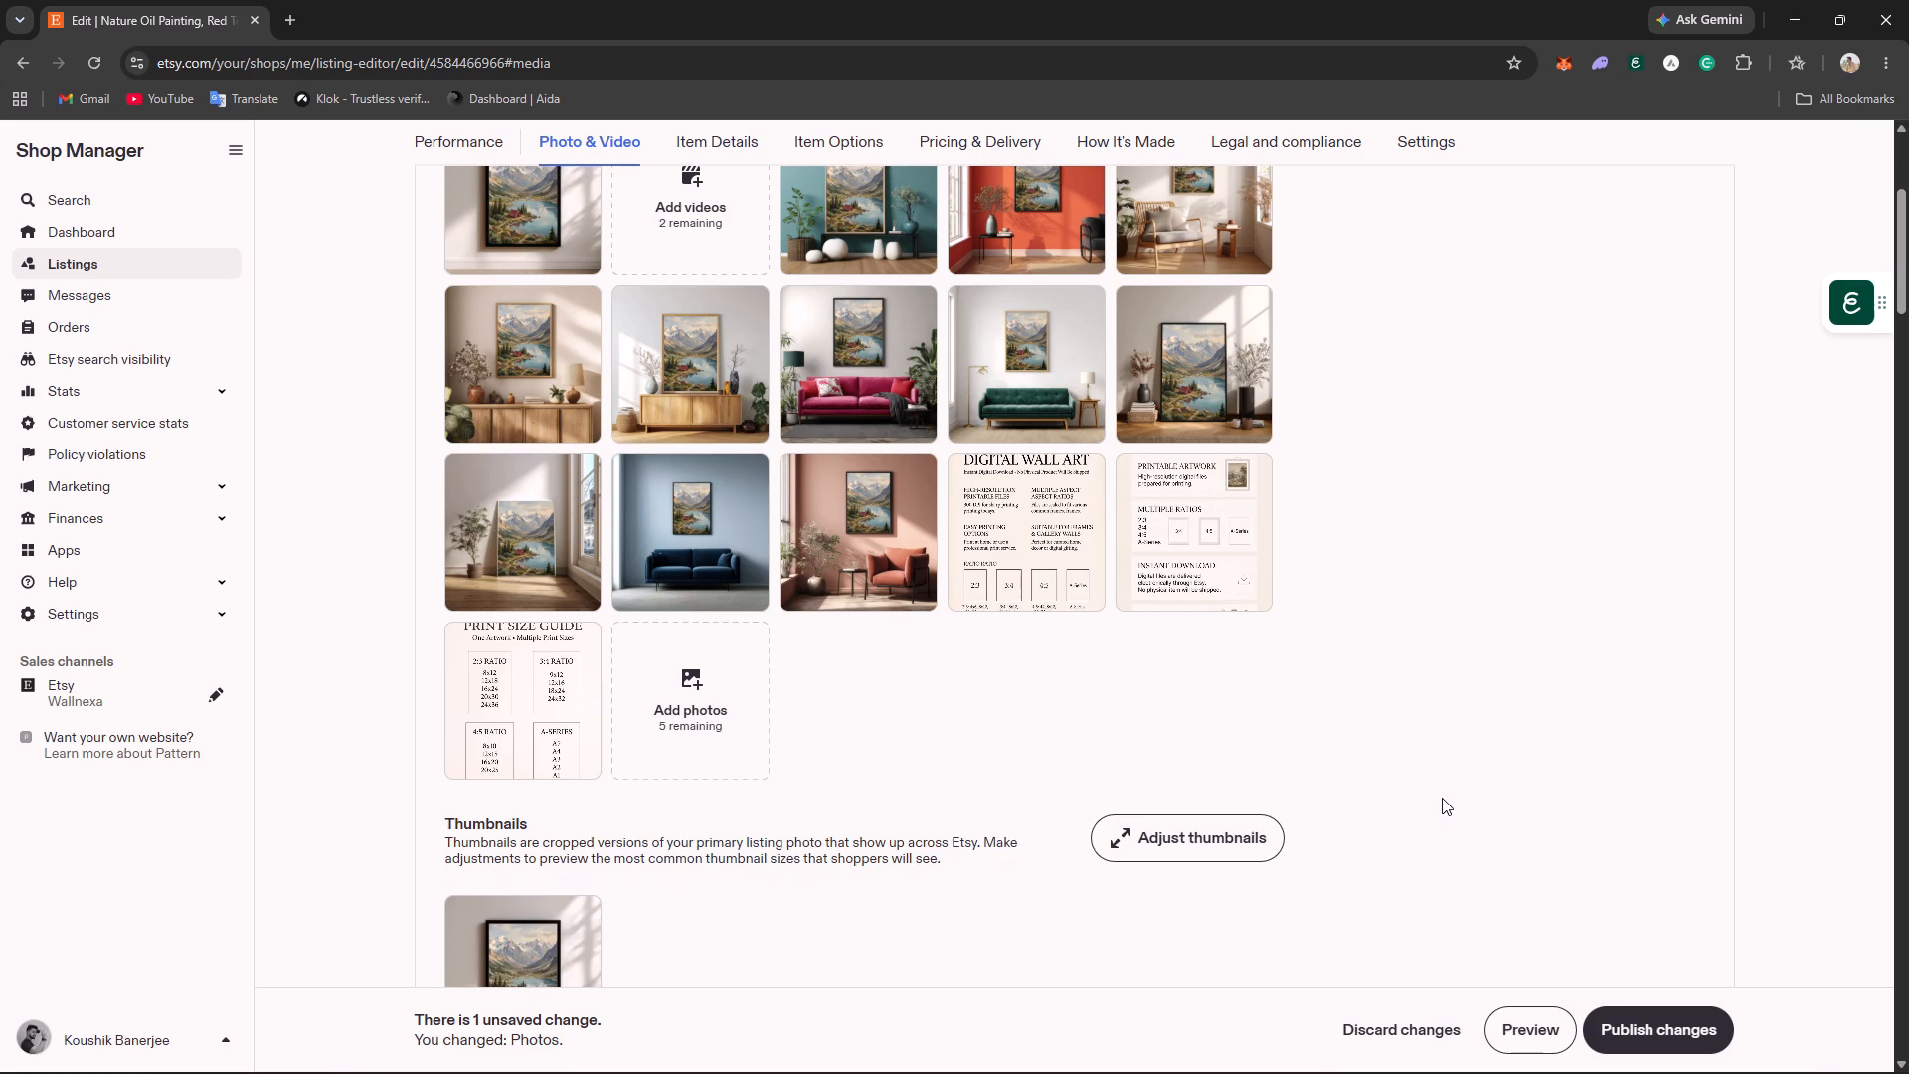
left_click(1675, 1025)
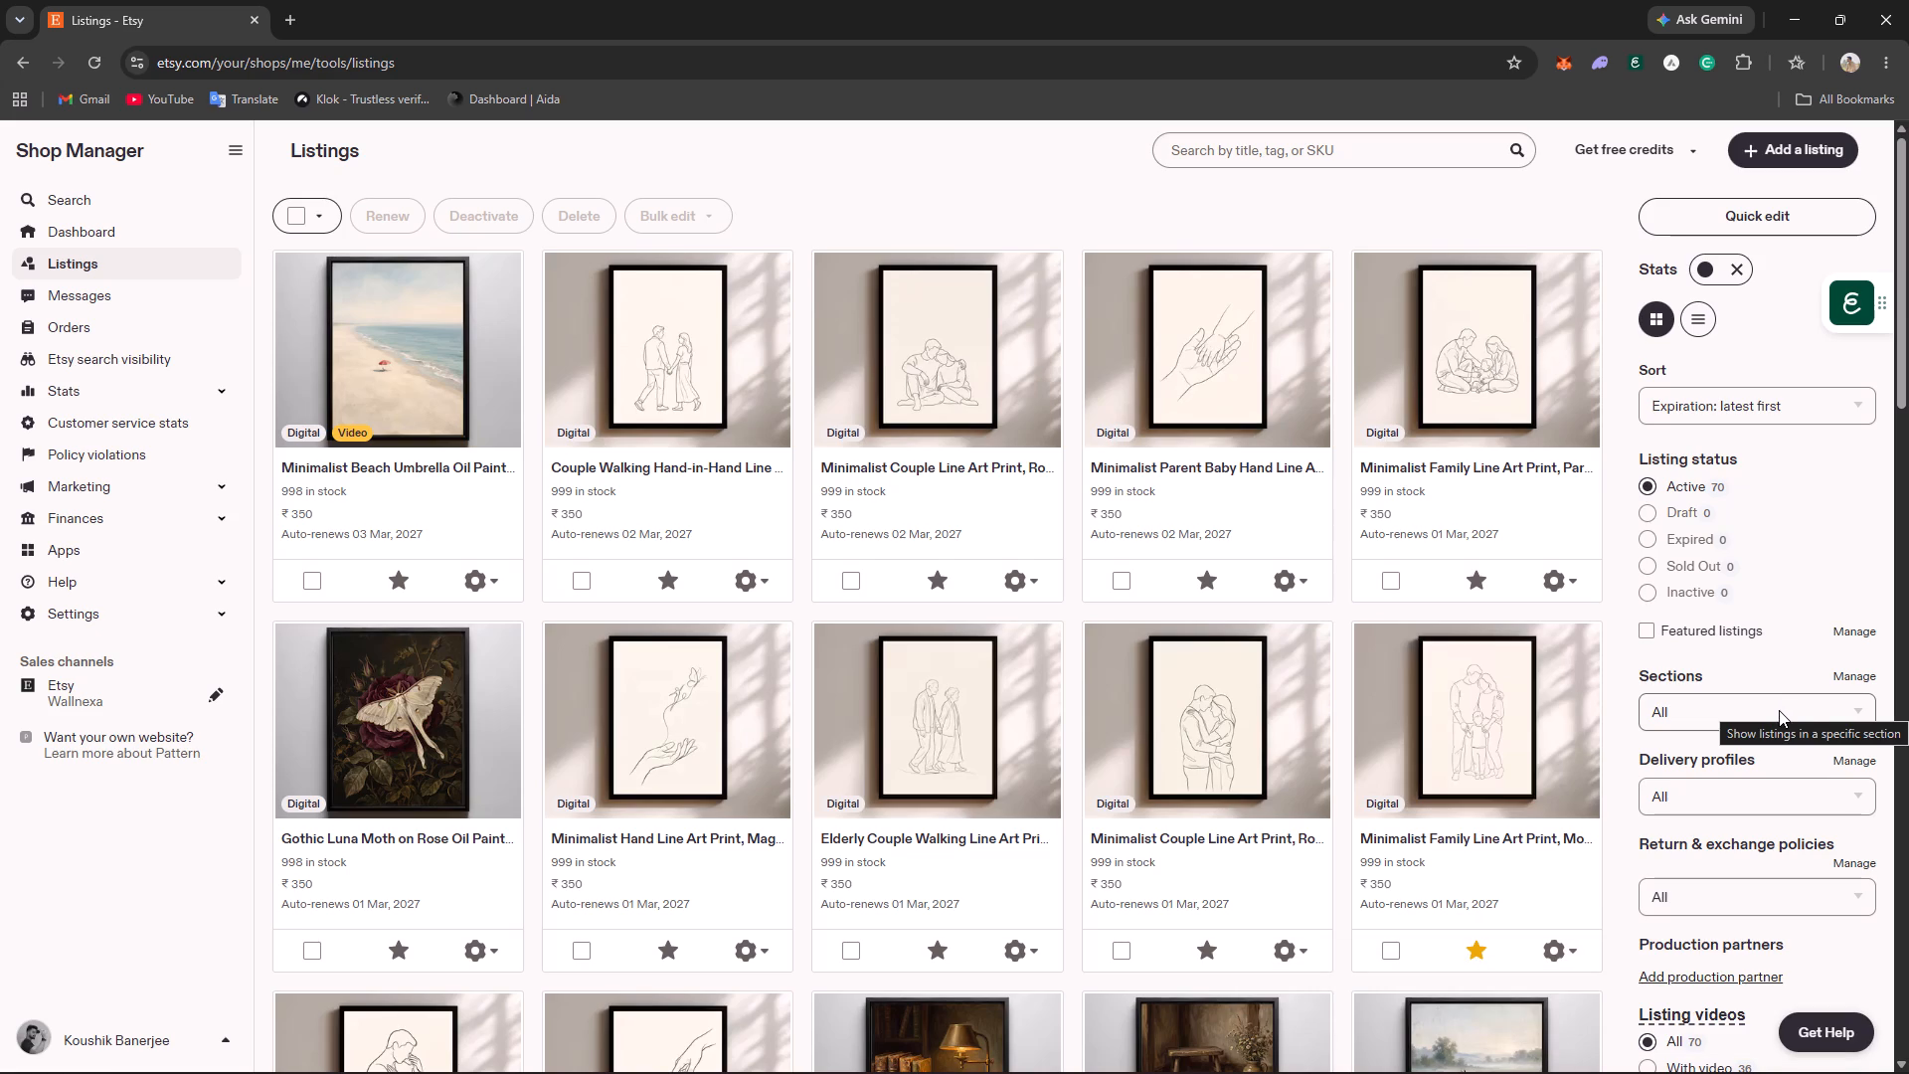
Filter the shop's listings to the Coastal & Countryside section and review their cover images.
left_click(1779, 710)
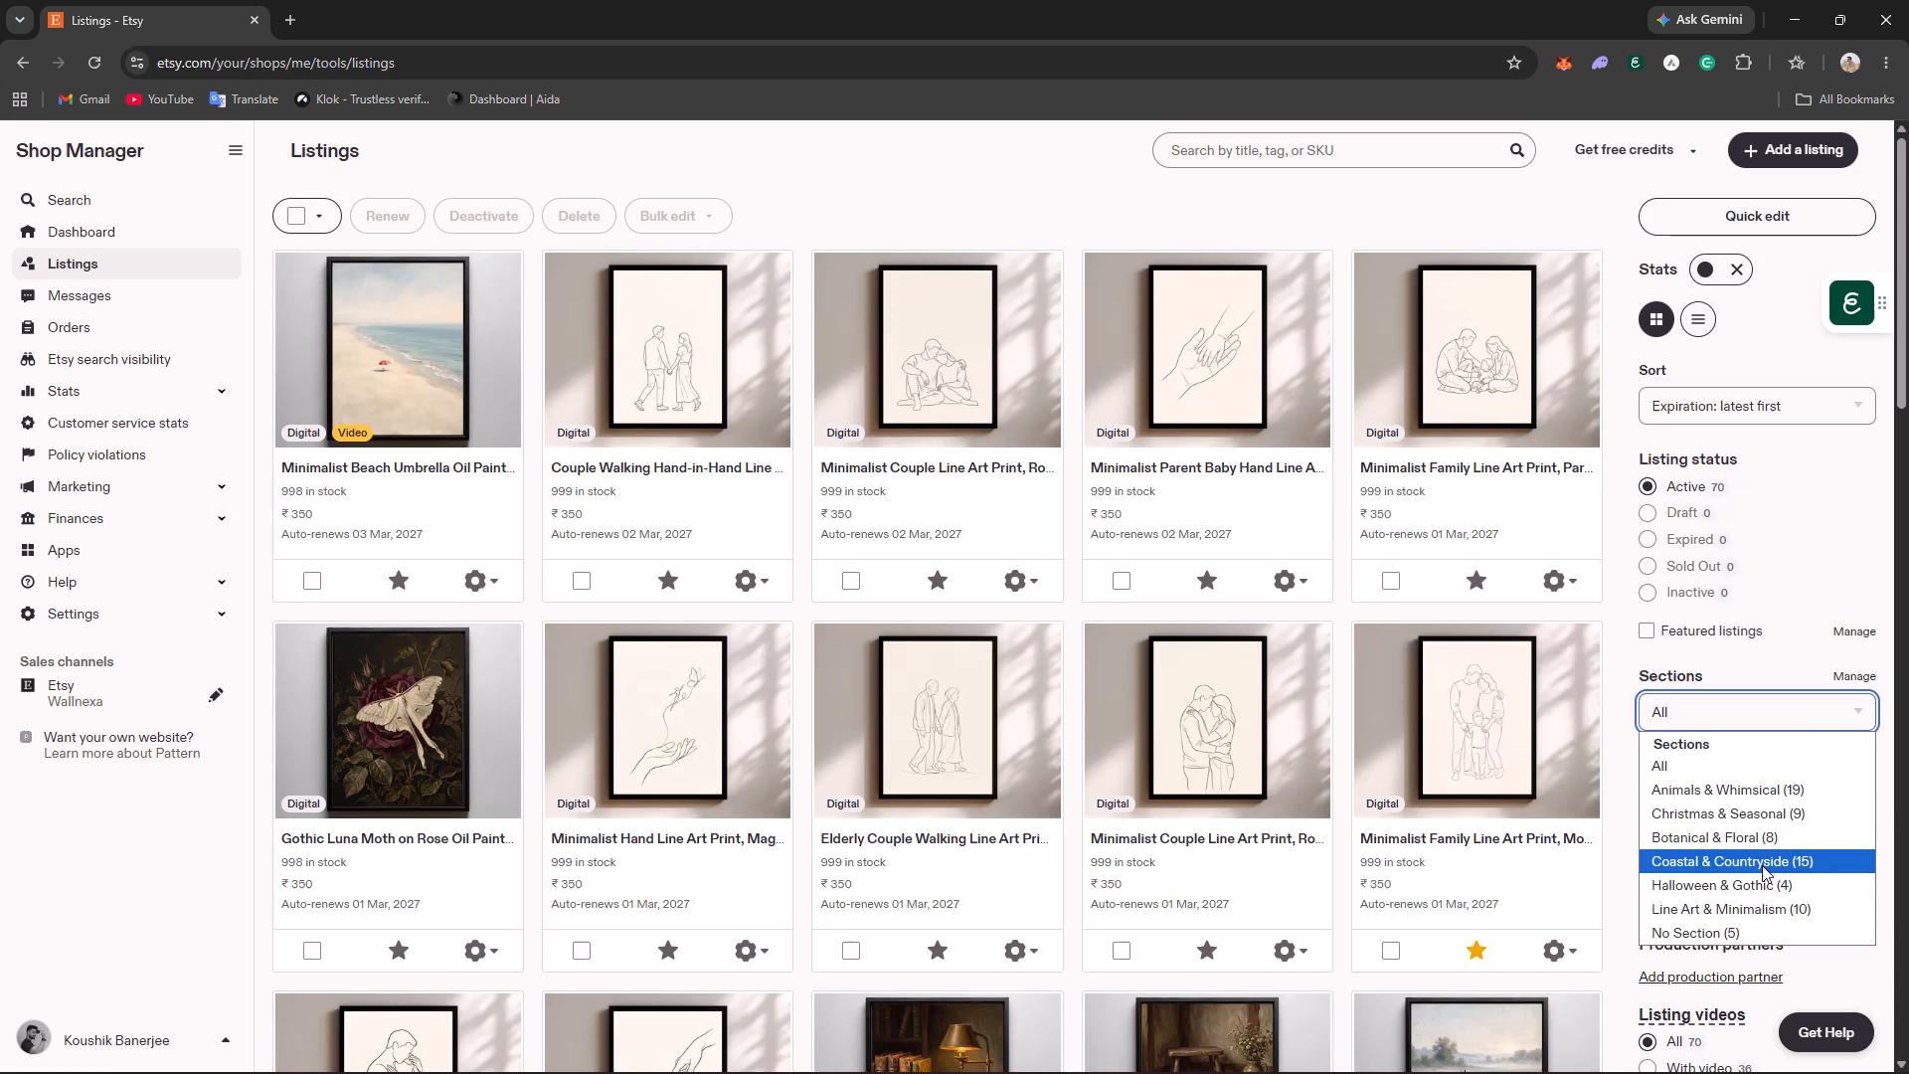
left_click(1762, 865)
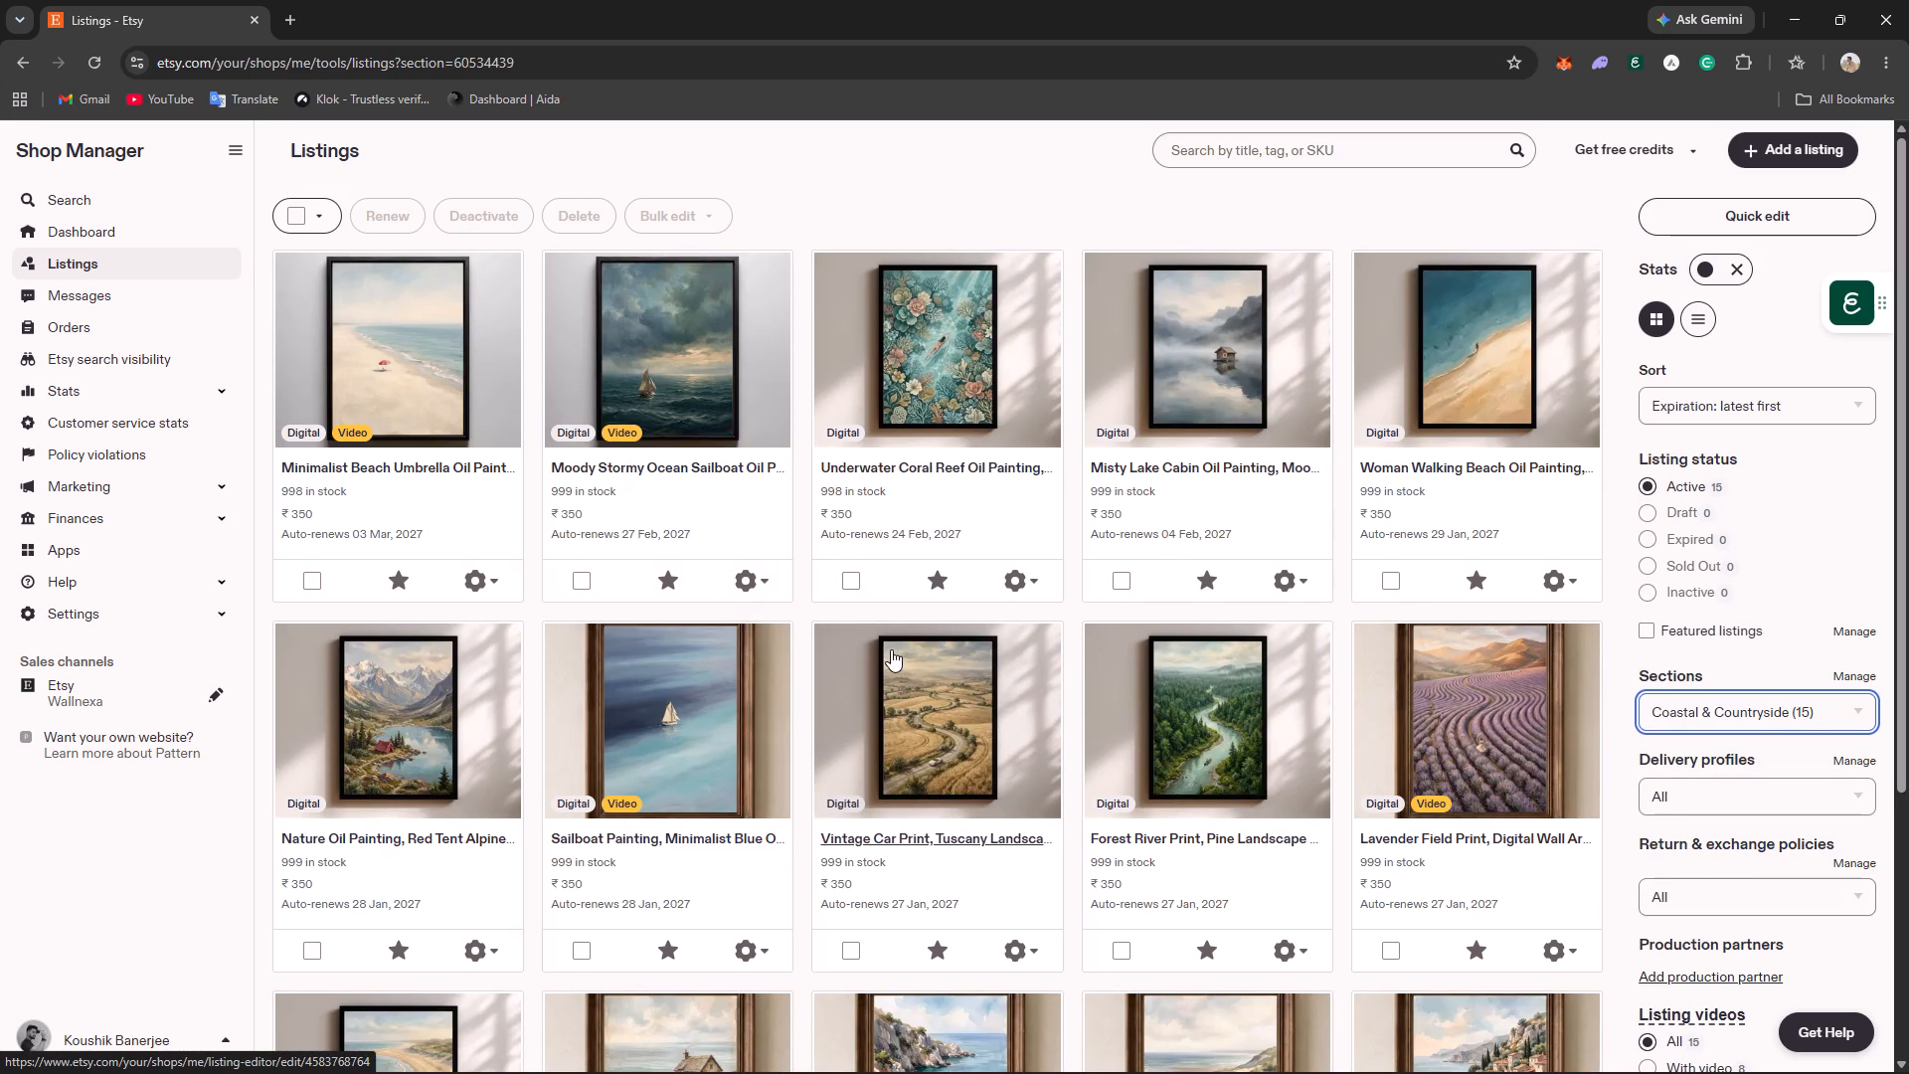
scroll(890, 649, "down", 3)
scroll(1225, 647, "down", 3)
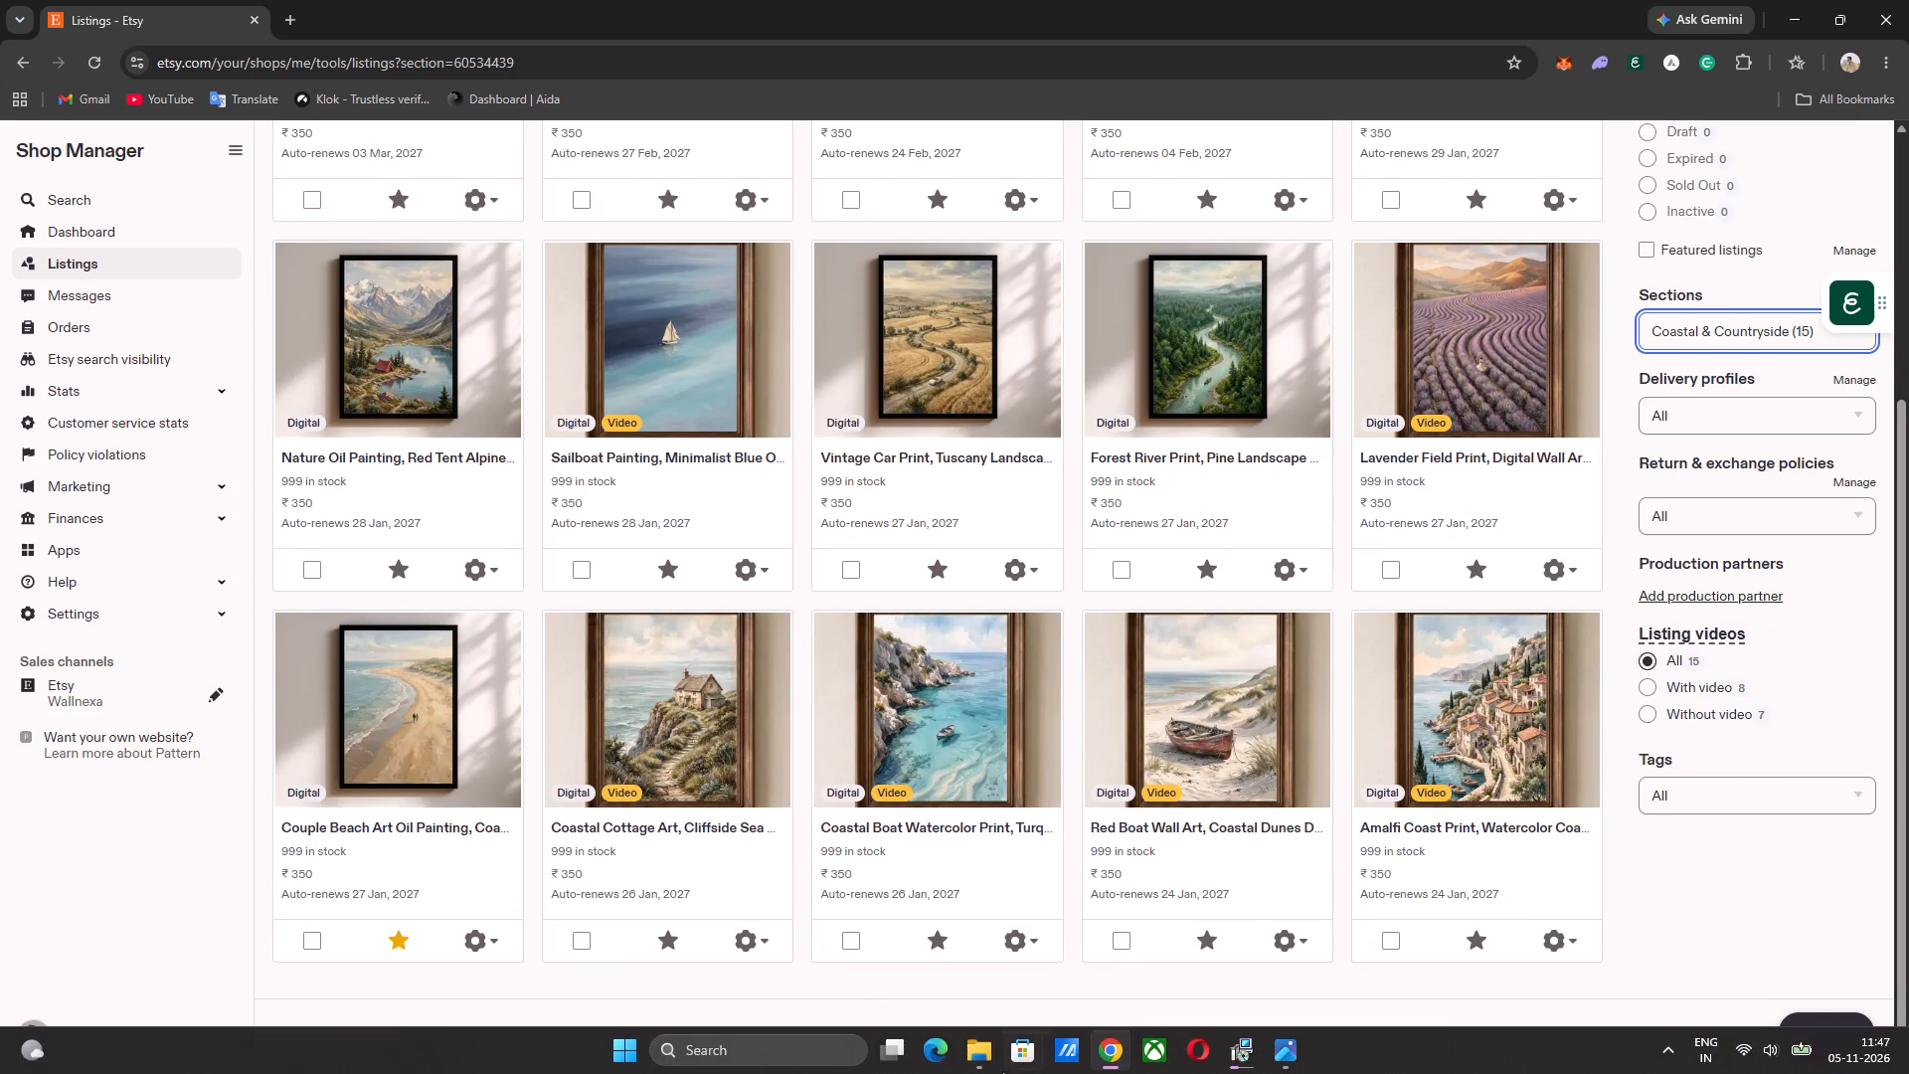
Look back through the earlier image sets in the WallNexa_Mockups folder to find the next artwork to refresh.
left_click(979, 1054)
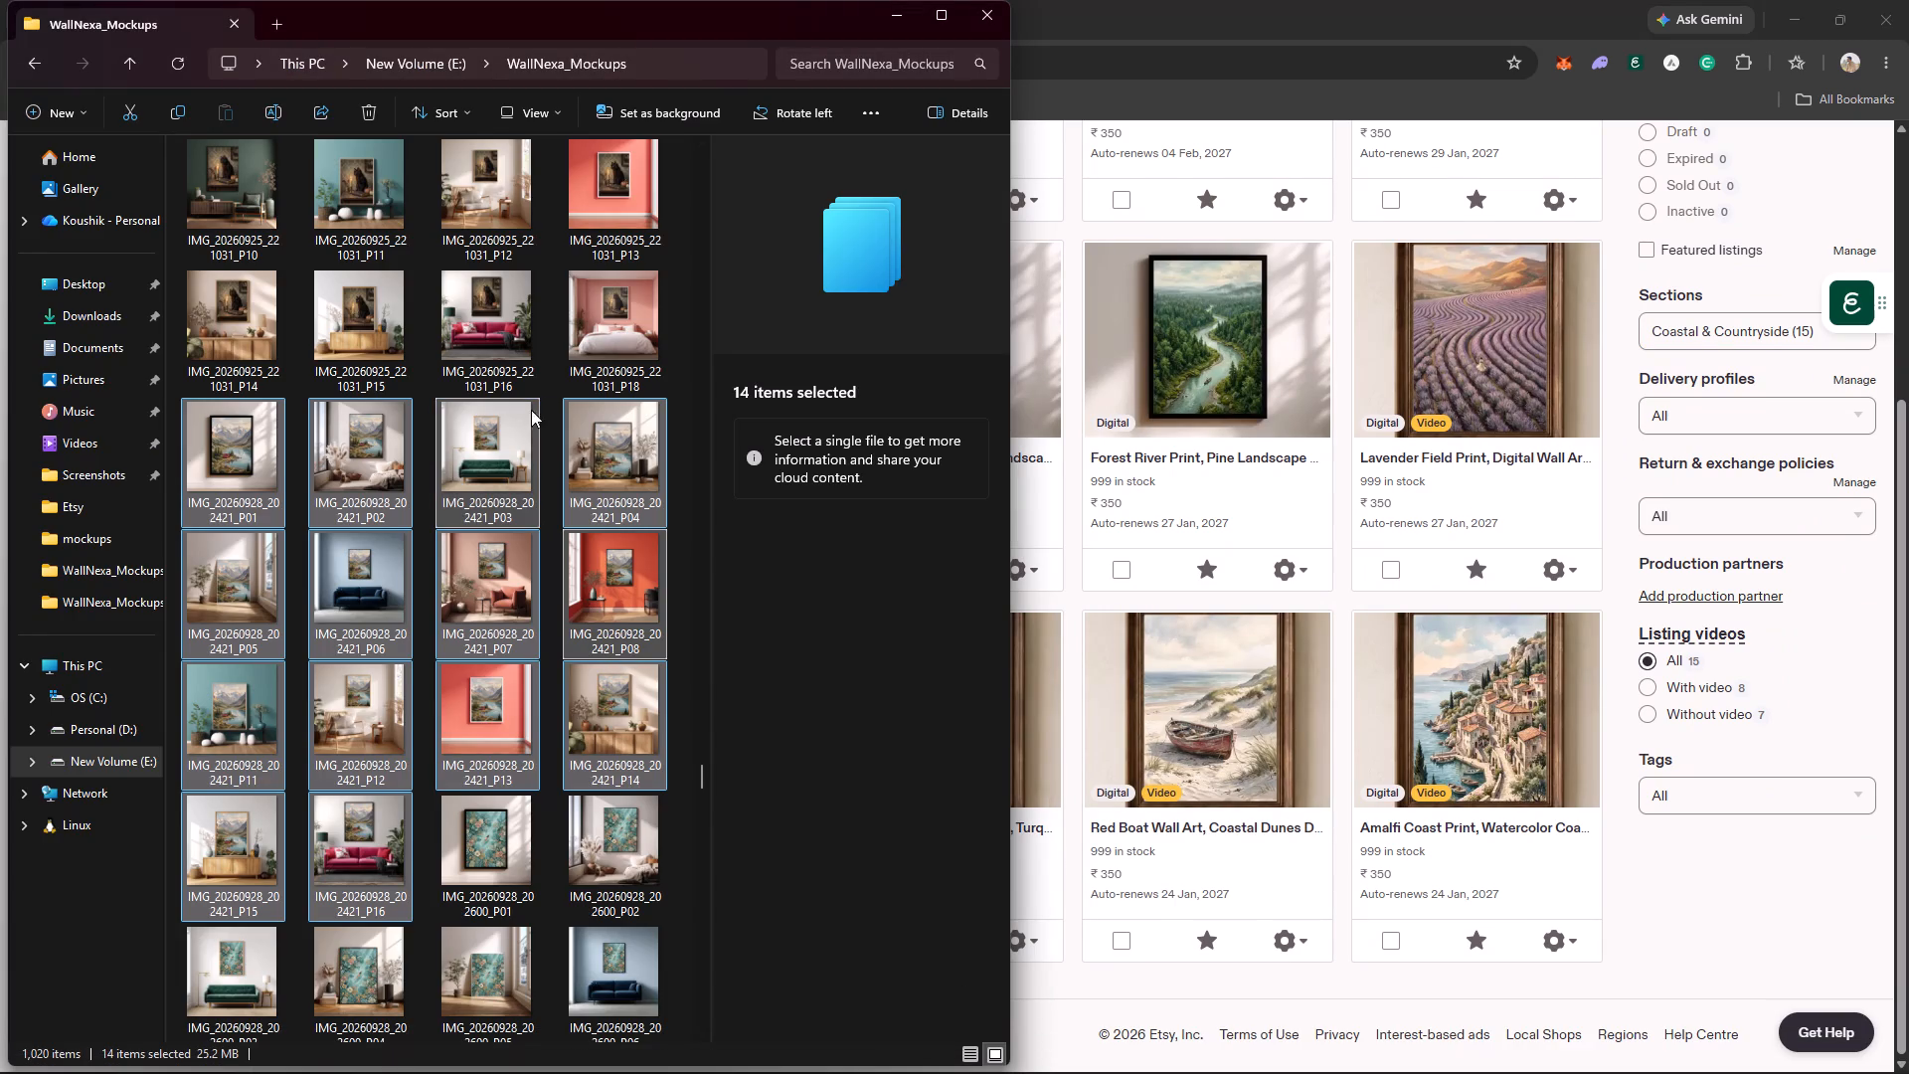
scroll(533, 373, "up", 2)
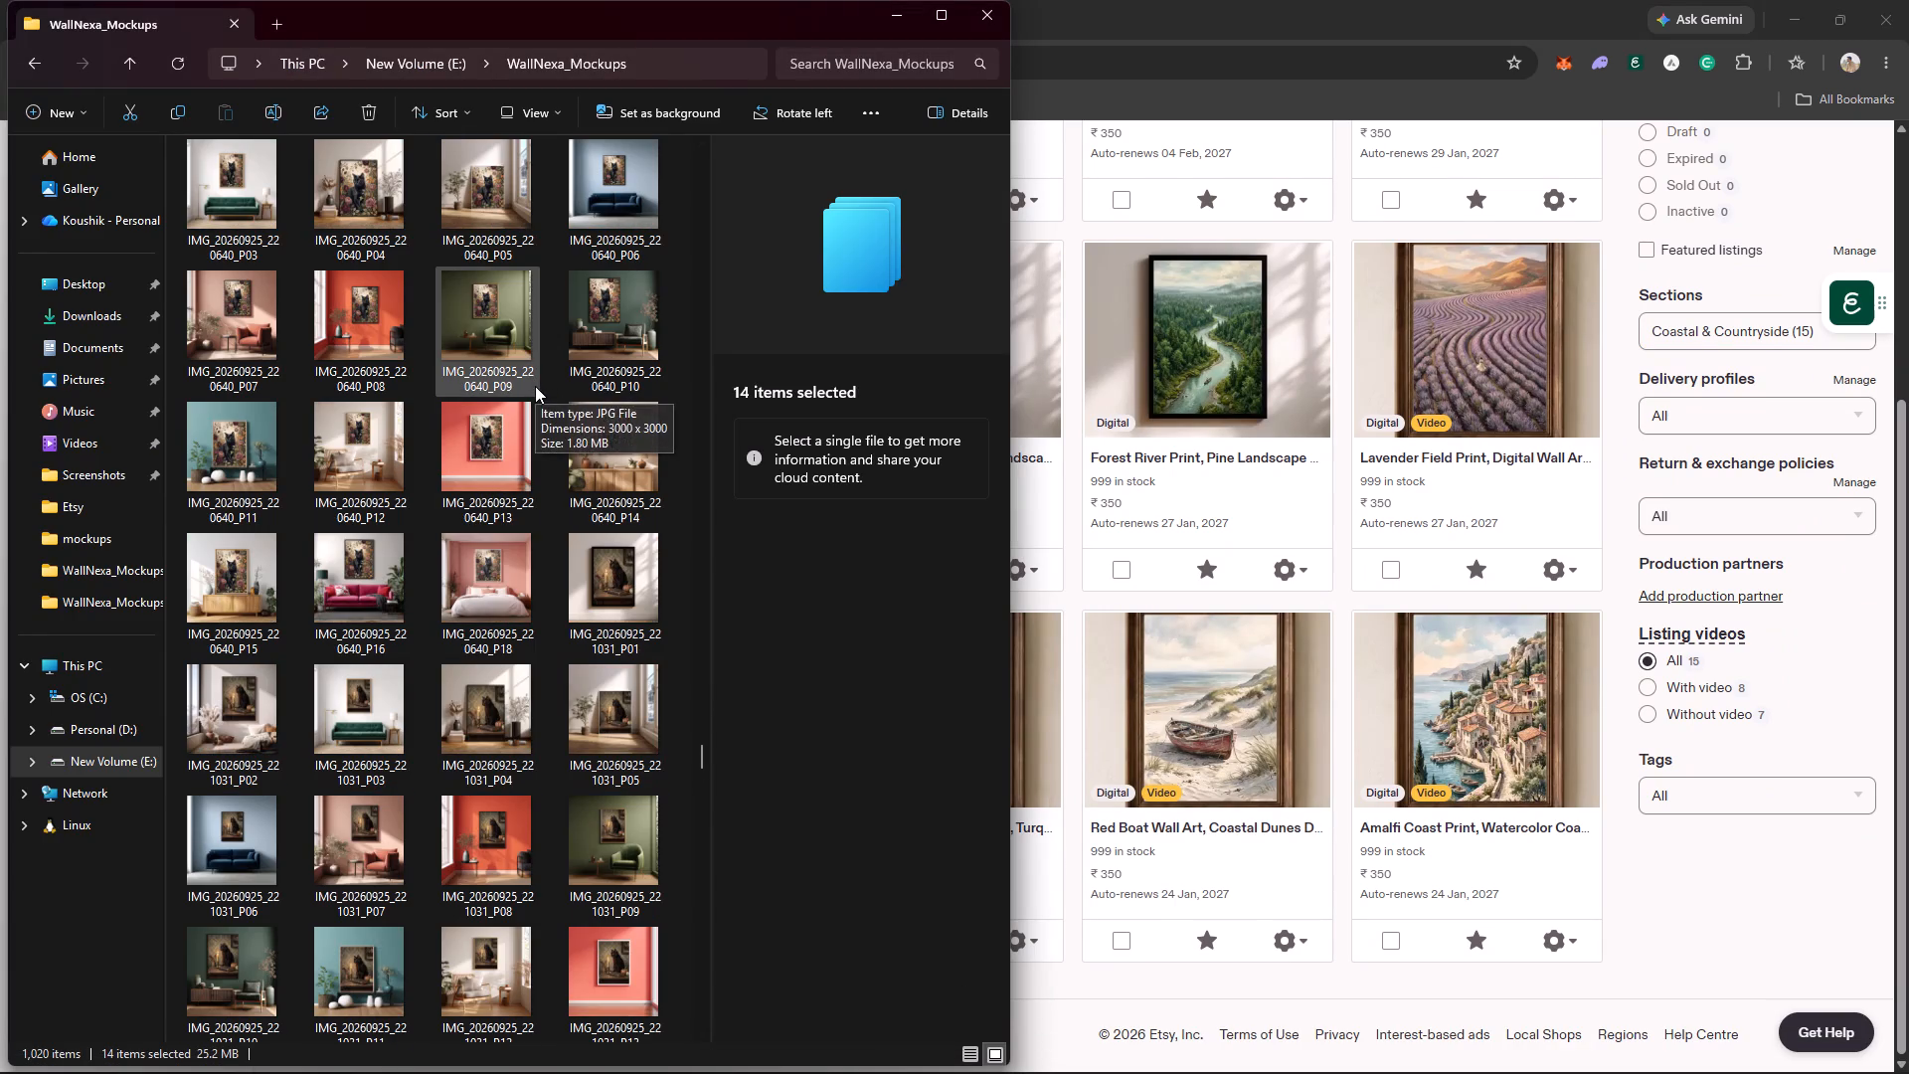
scroll(530, 441, "up", 1)
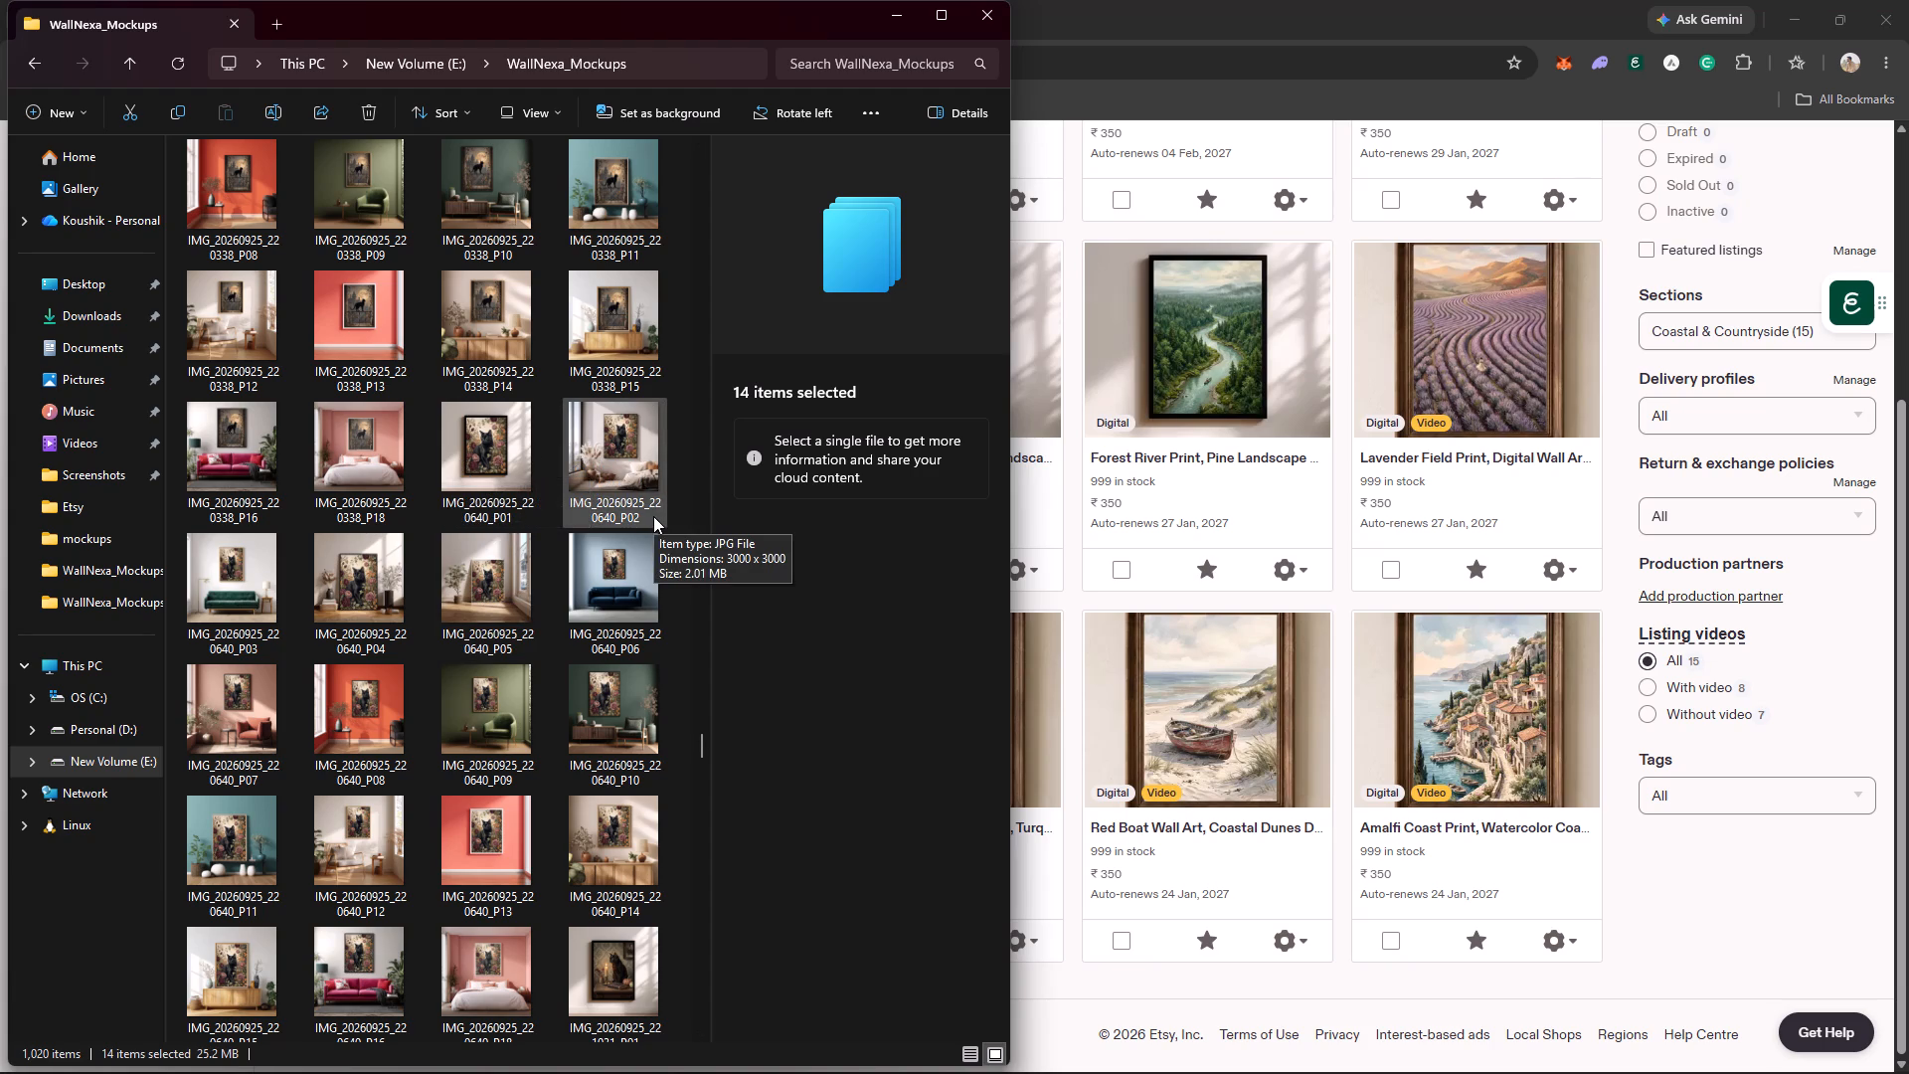
scroll(573, 513, "up", 2)
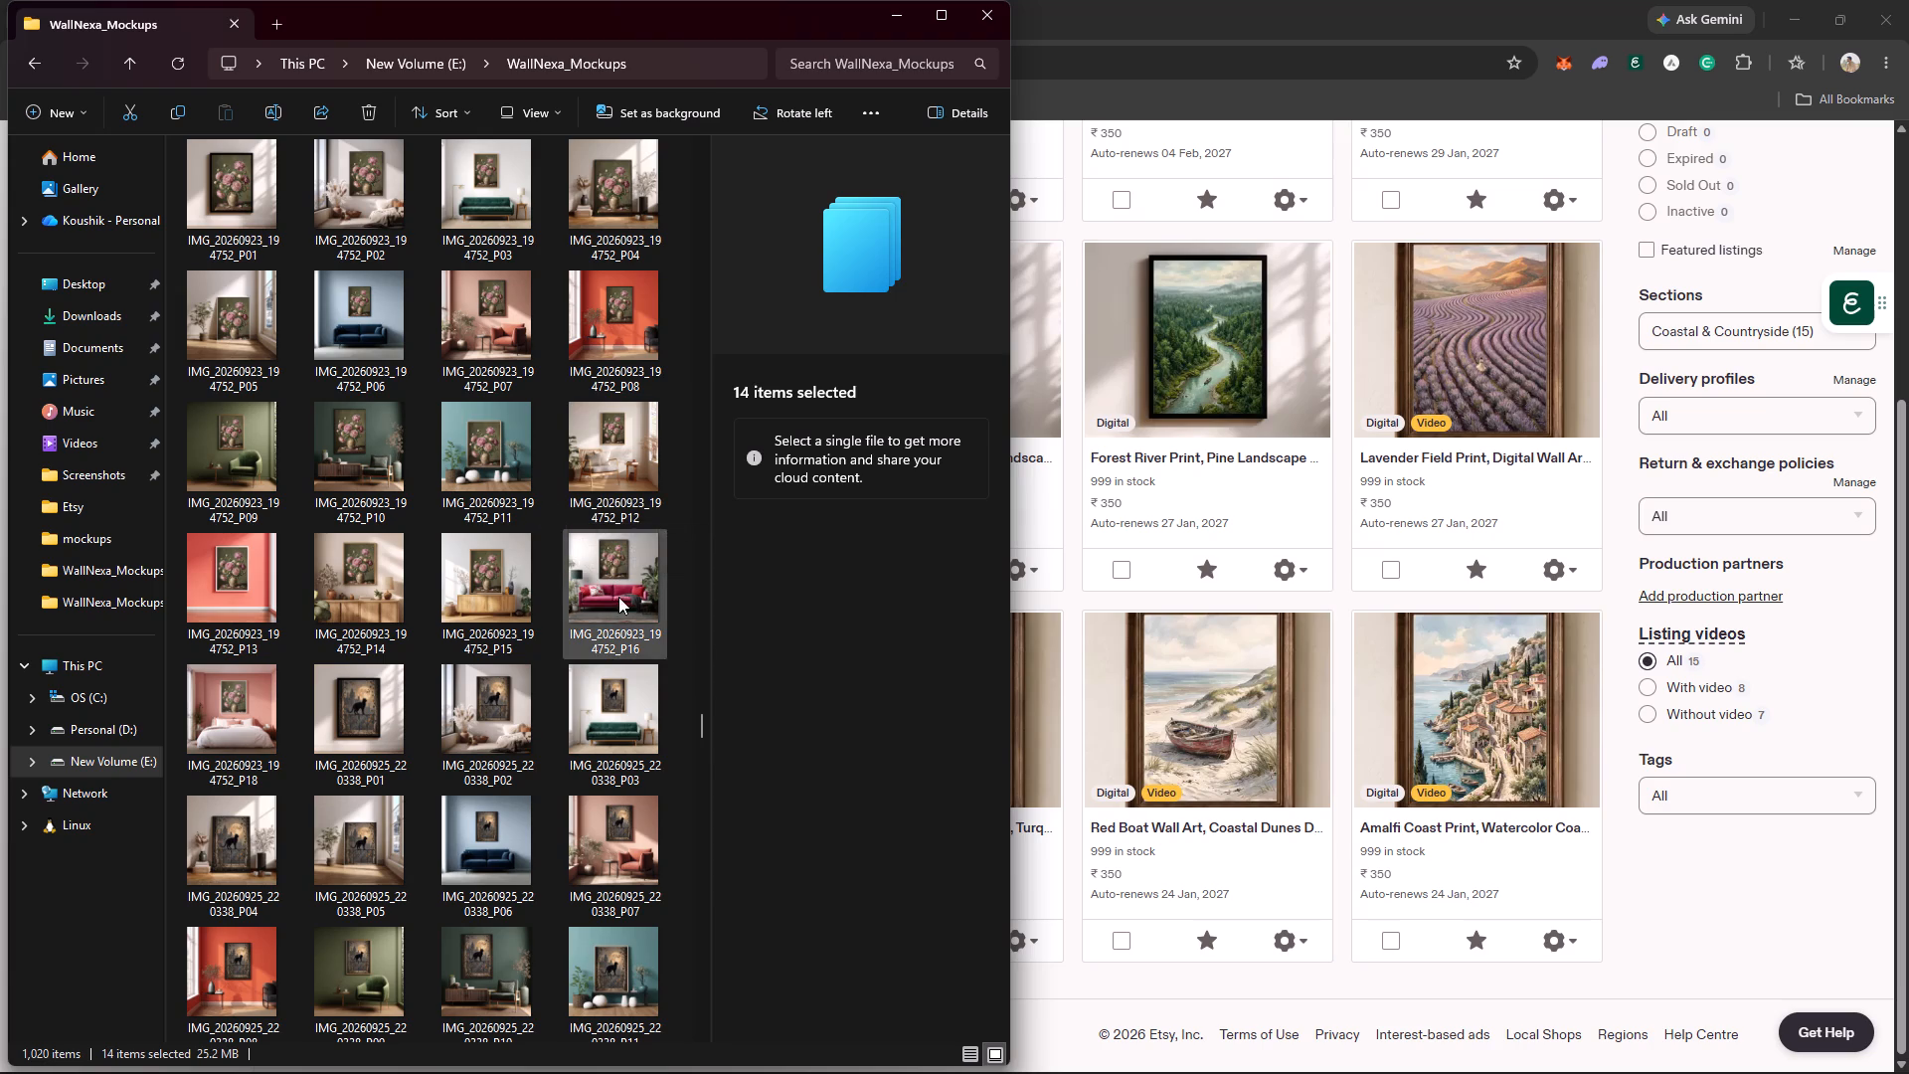
scroll(479, 388, "up", 1)
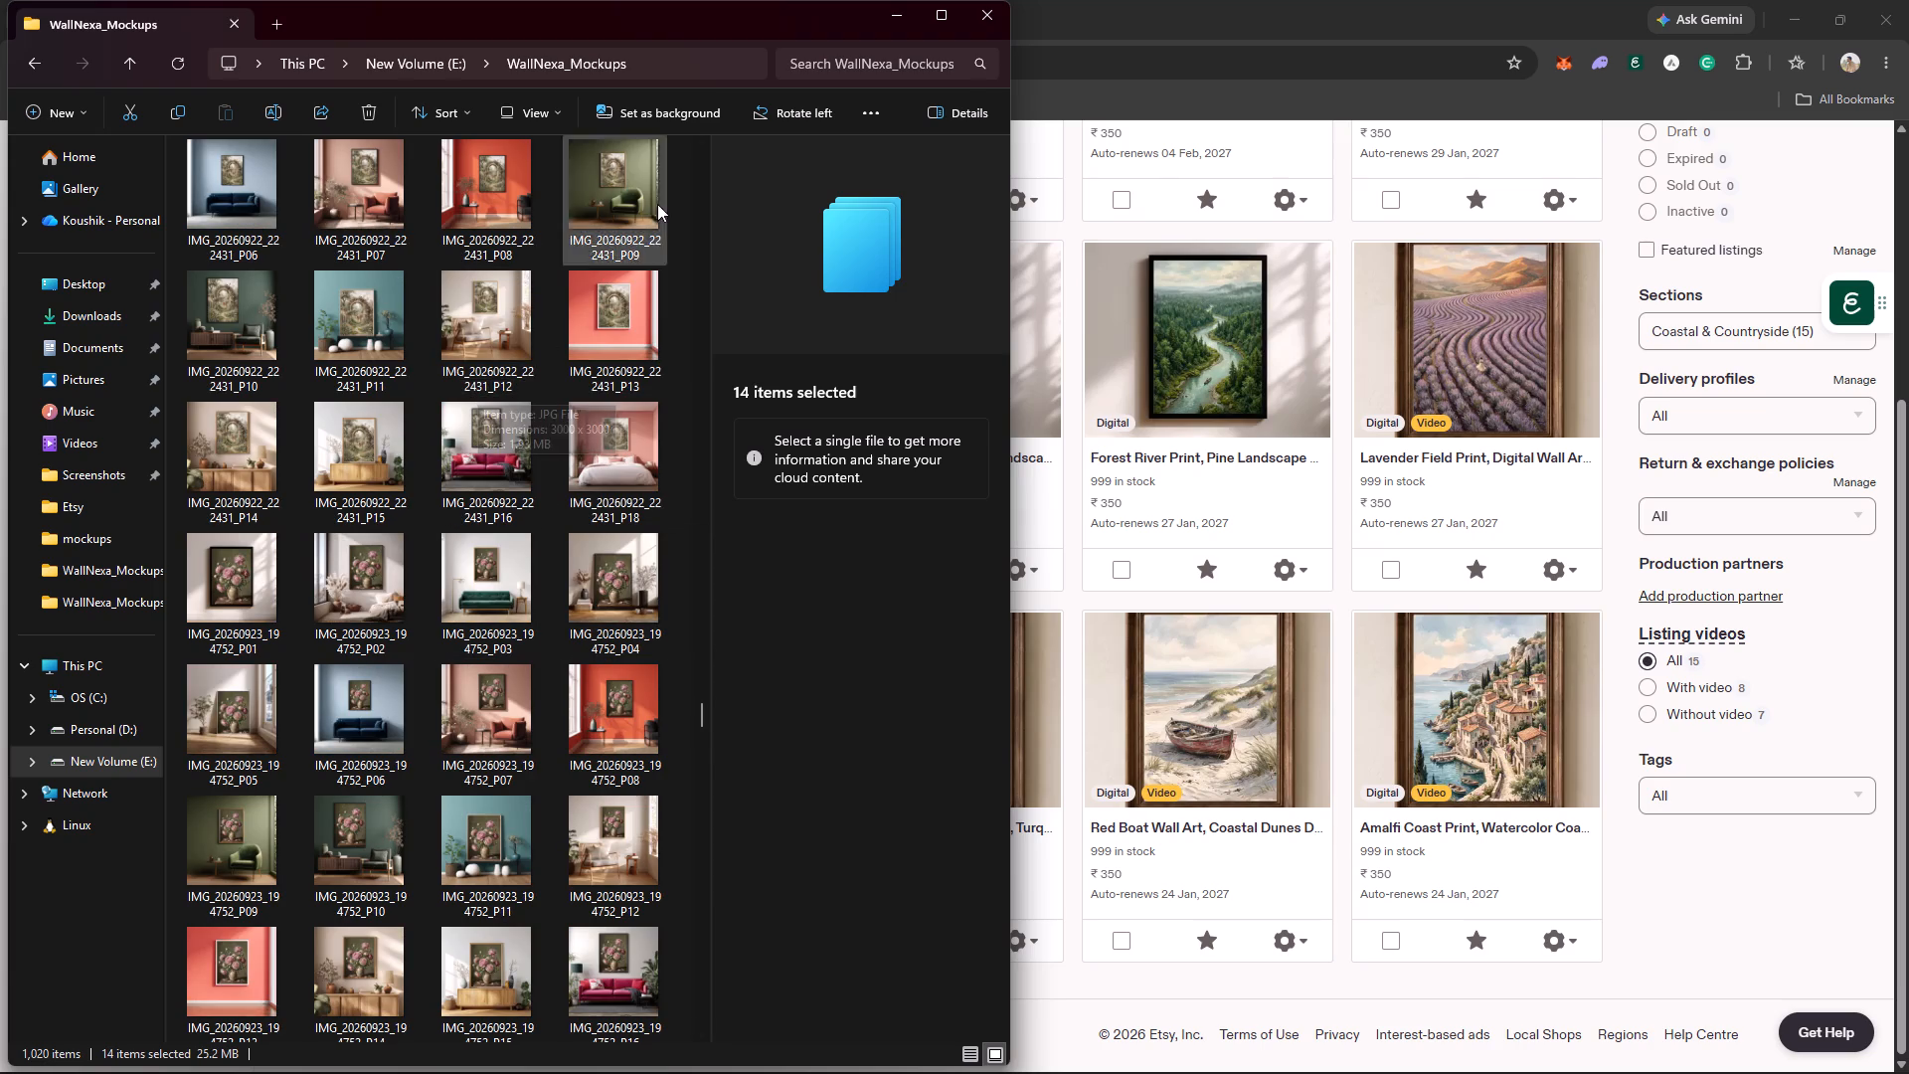
left_click(900, 18)
Filter the listings to the Botanical & Floral section and open the Peonies In Vase Floral Still Life listing for editing.
left_click(1683, 324)
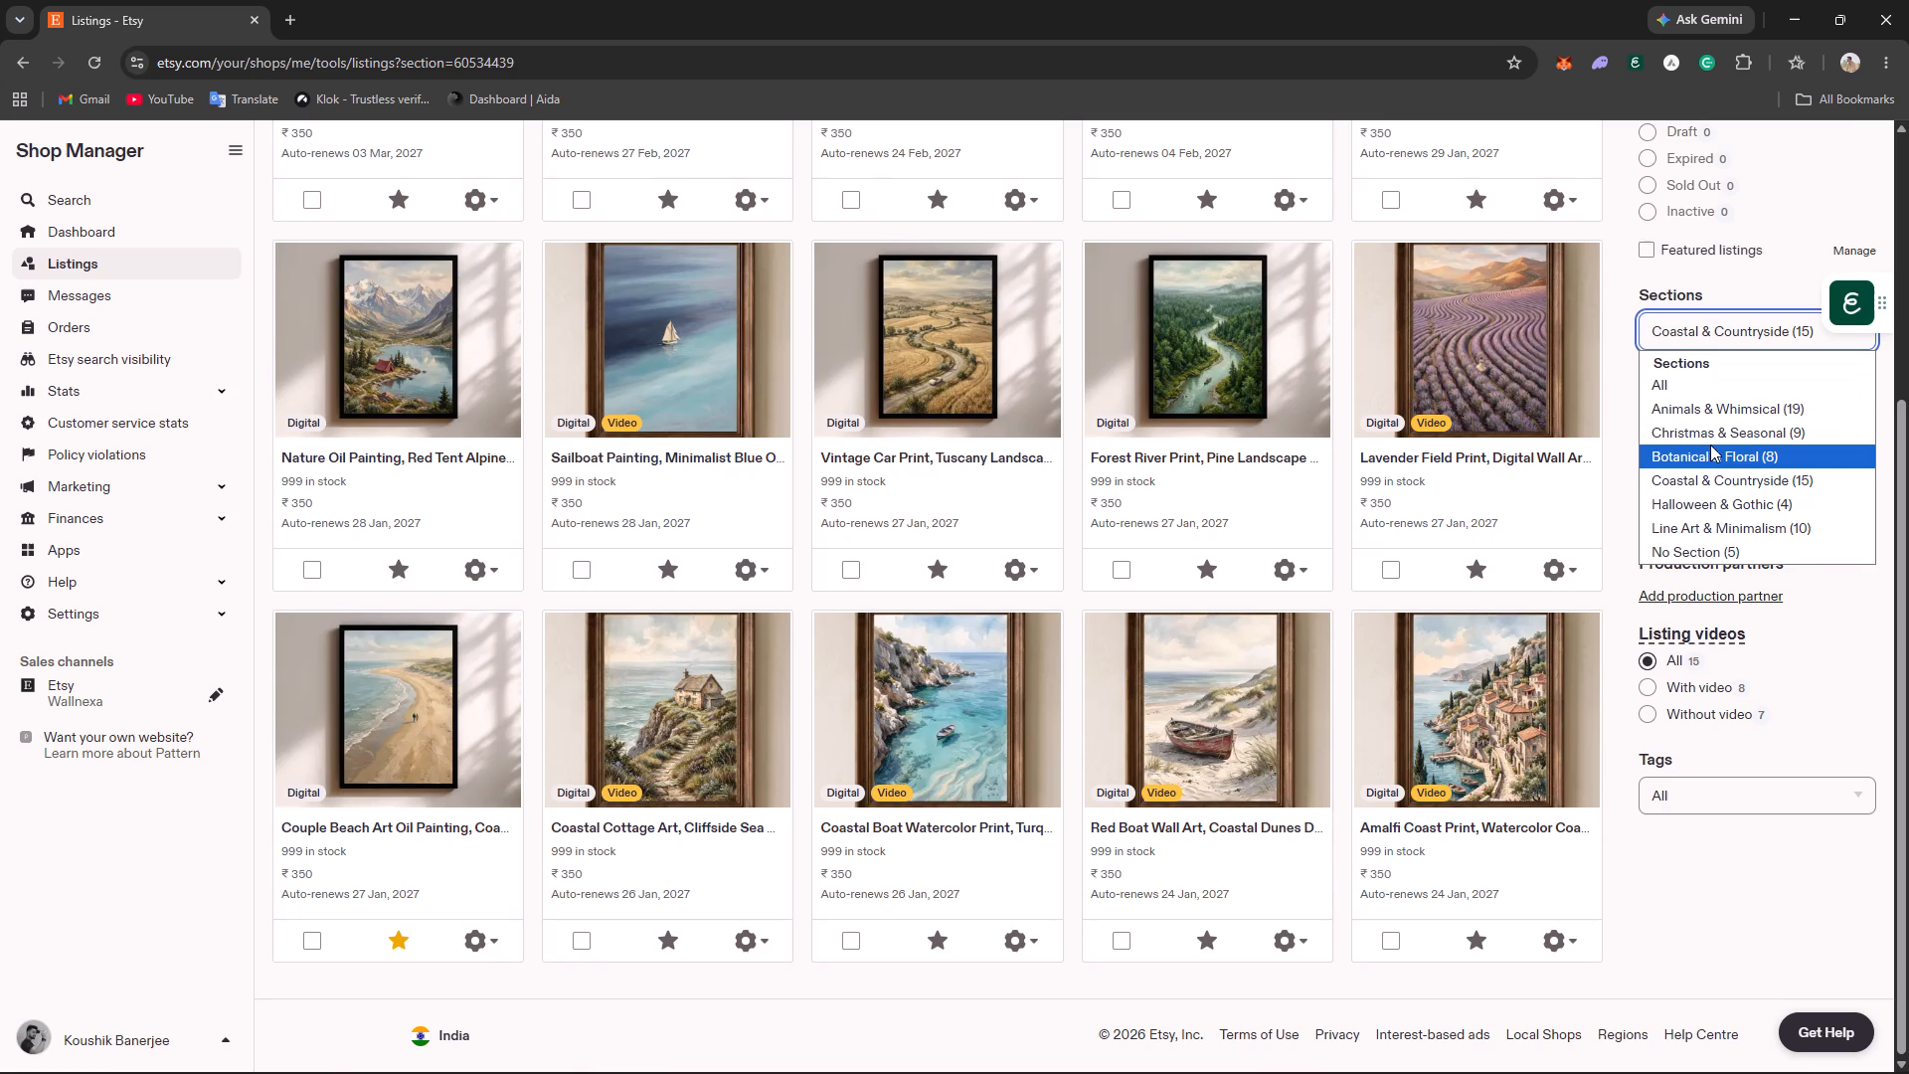
left_click(1711, 452)
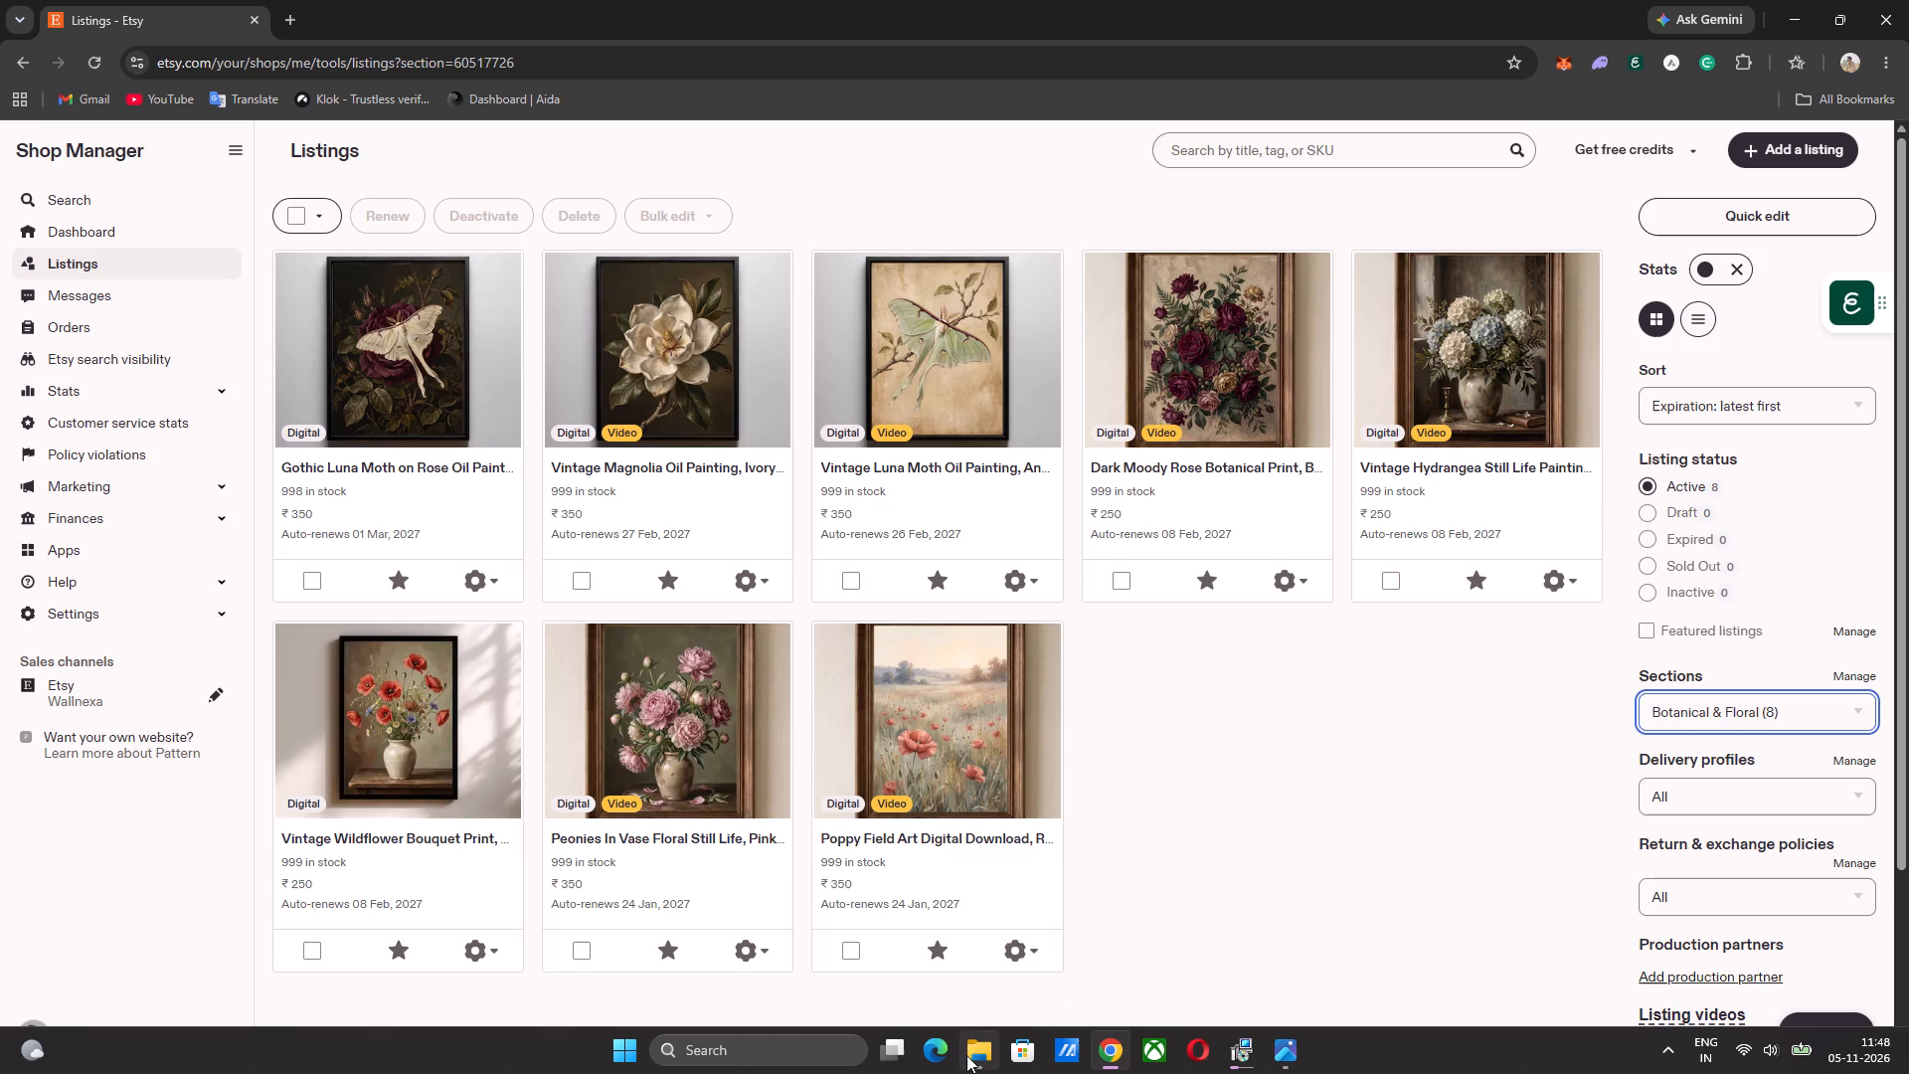
left_click(983, 1052)
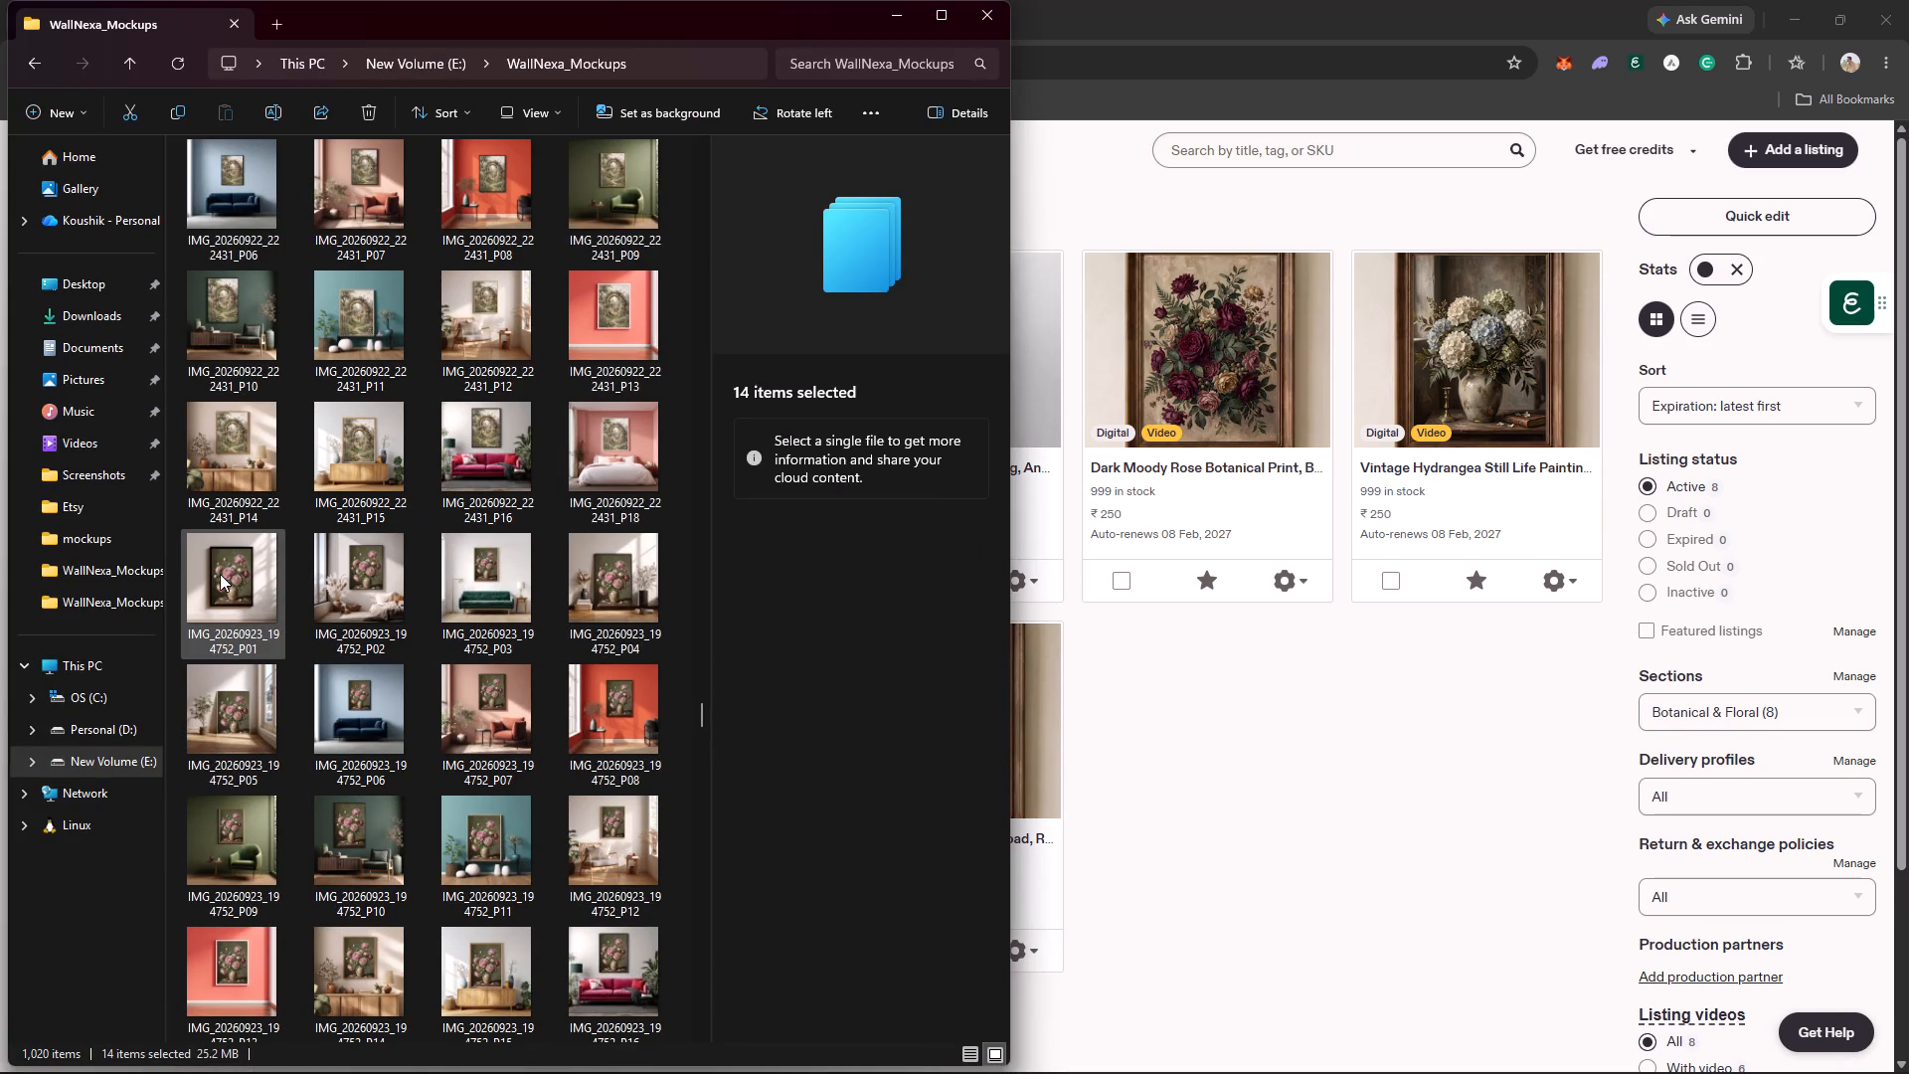
left_click(1317, 631)
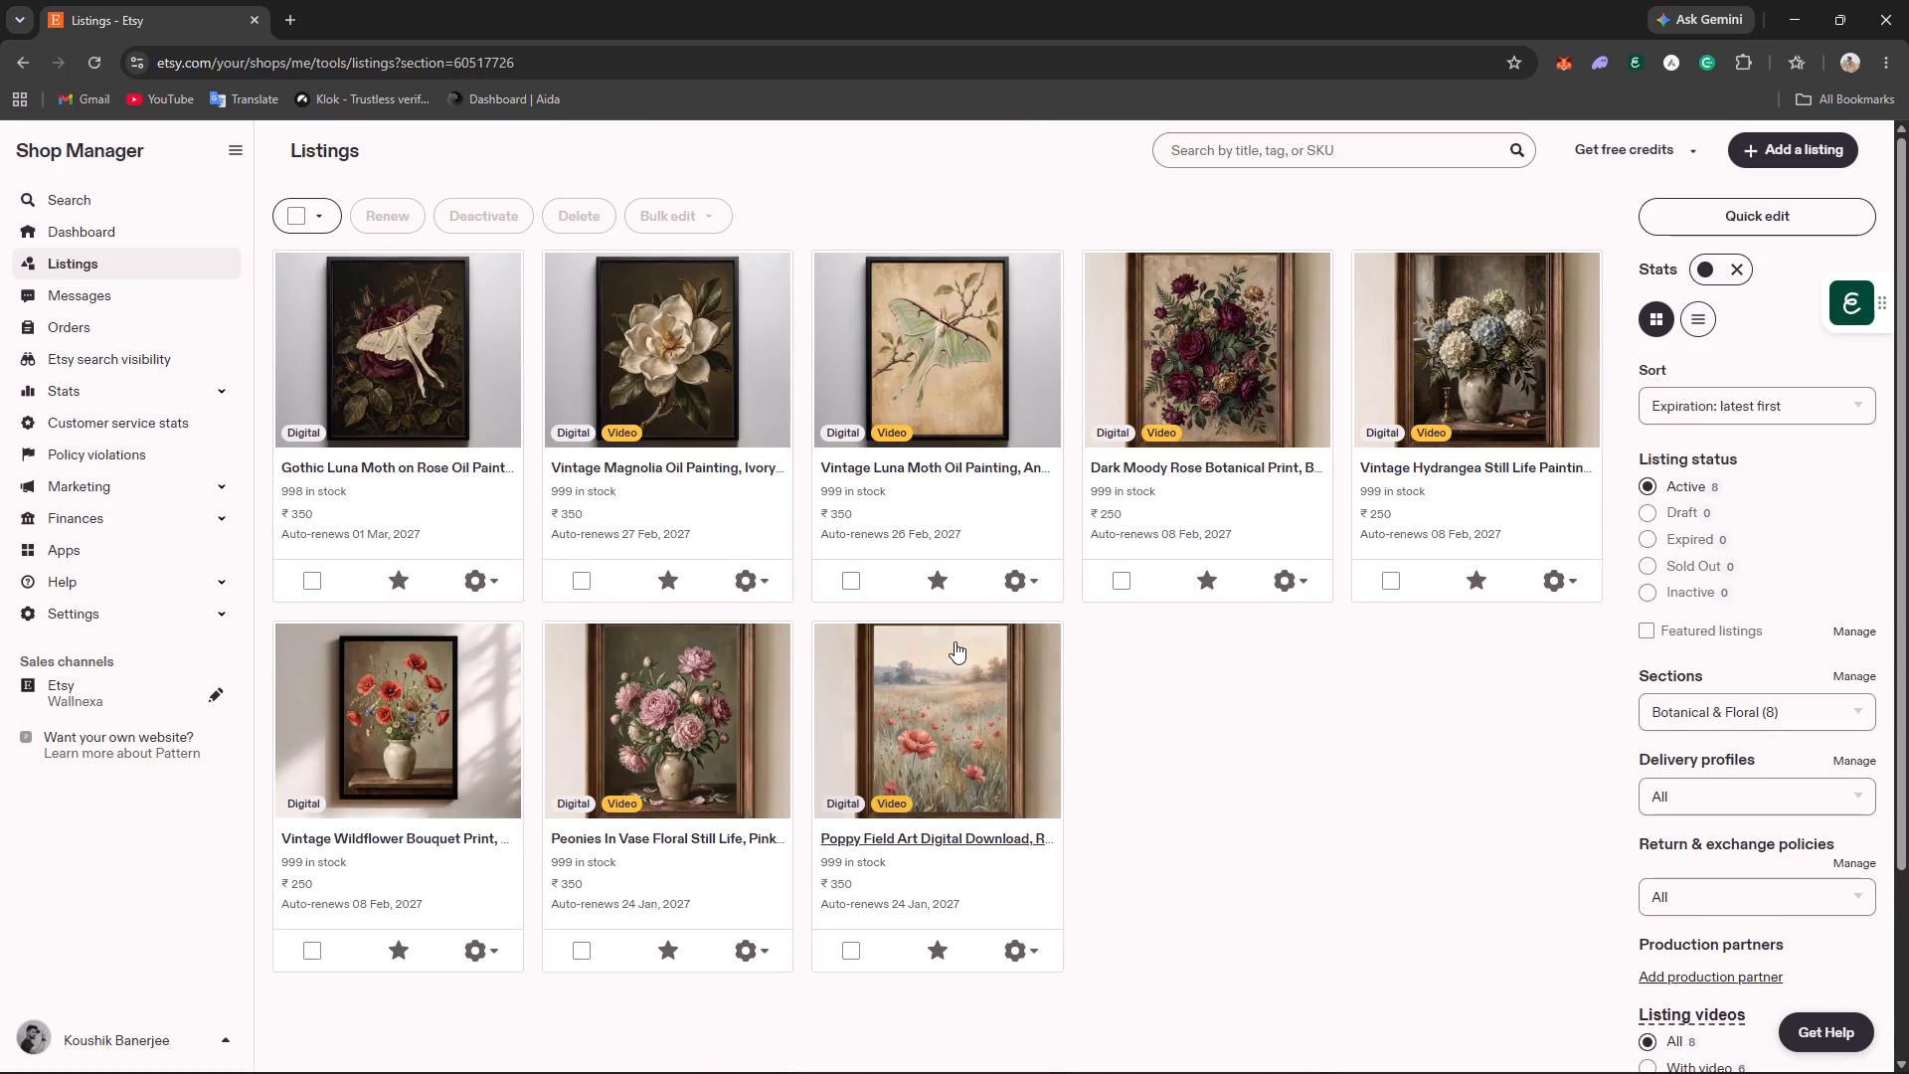
left_click(697, 834)
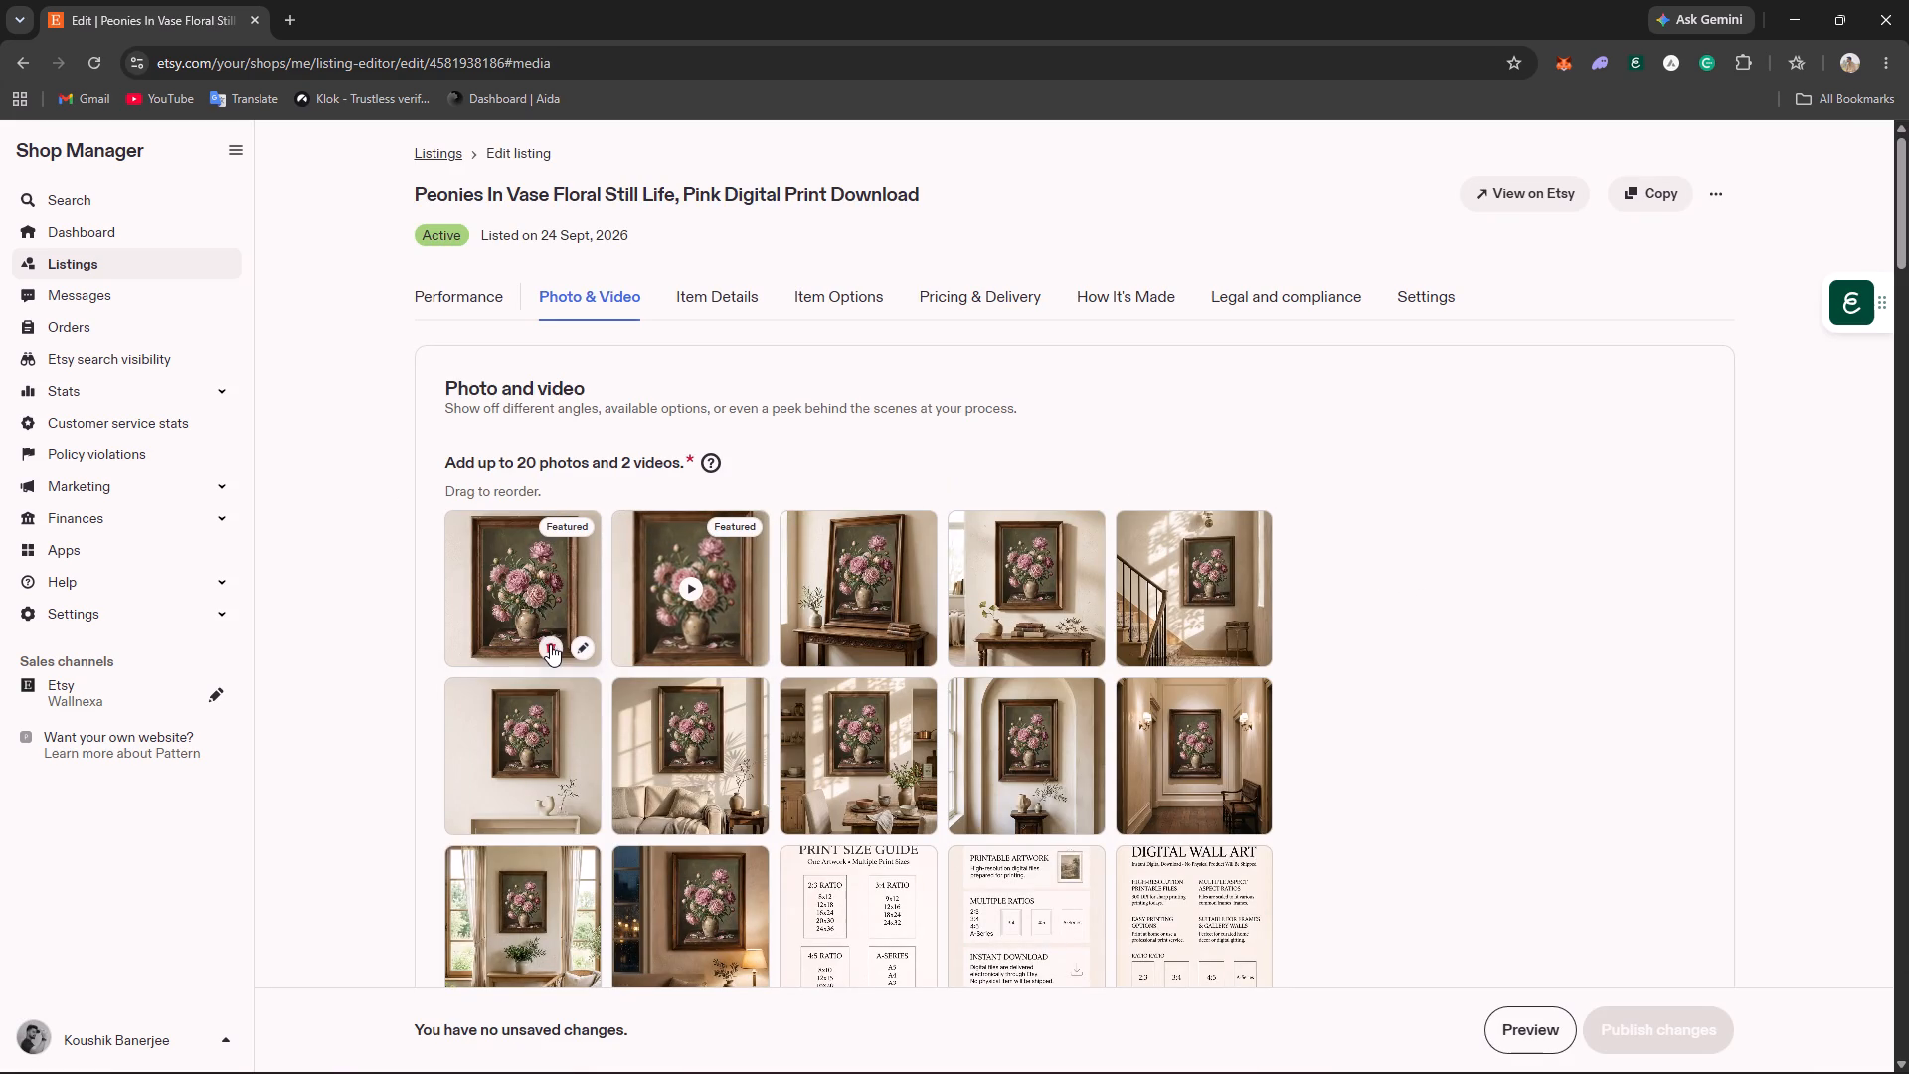
Delete the 11 old framed-peonies photos and the video from the listing, keeping the Print Size Guide, Printable Artwork and Digital Wall Art graphics.
left_click(549, 643)
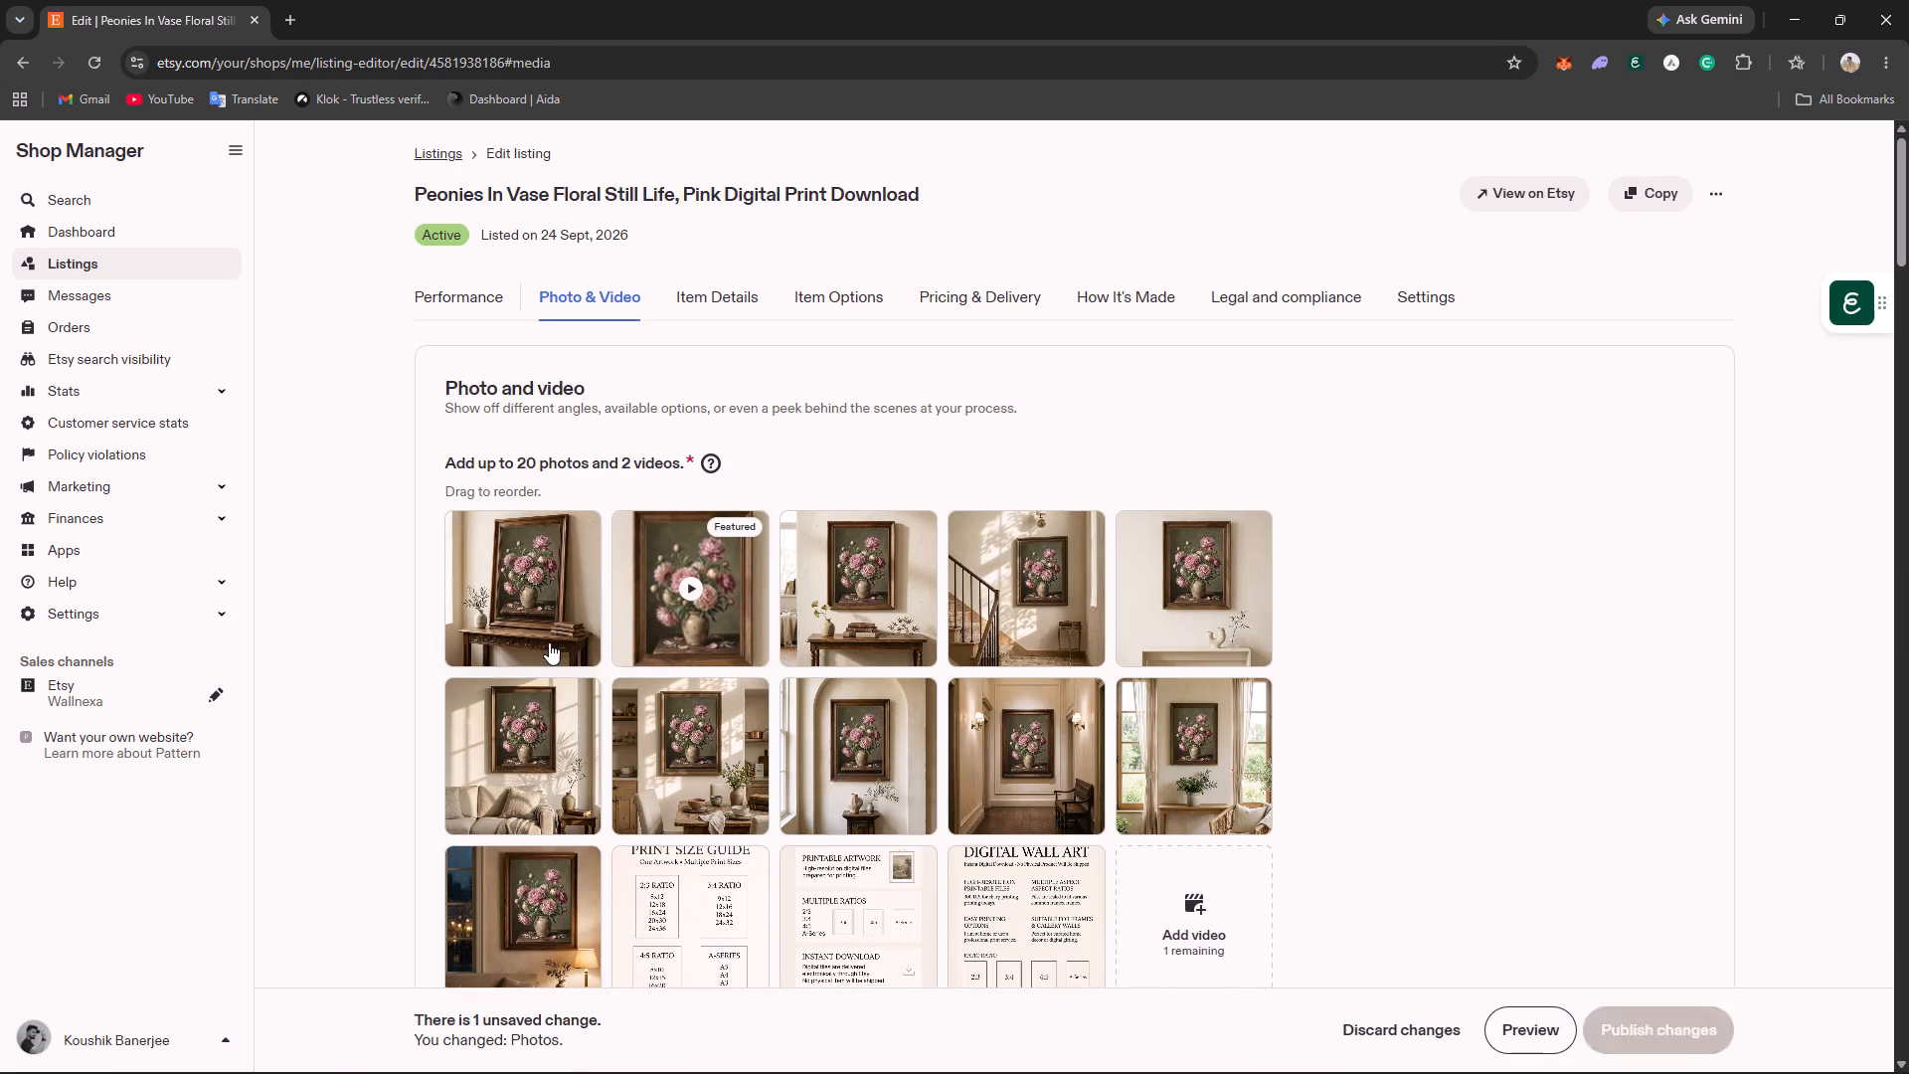
left_click(549, 642)
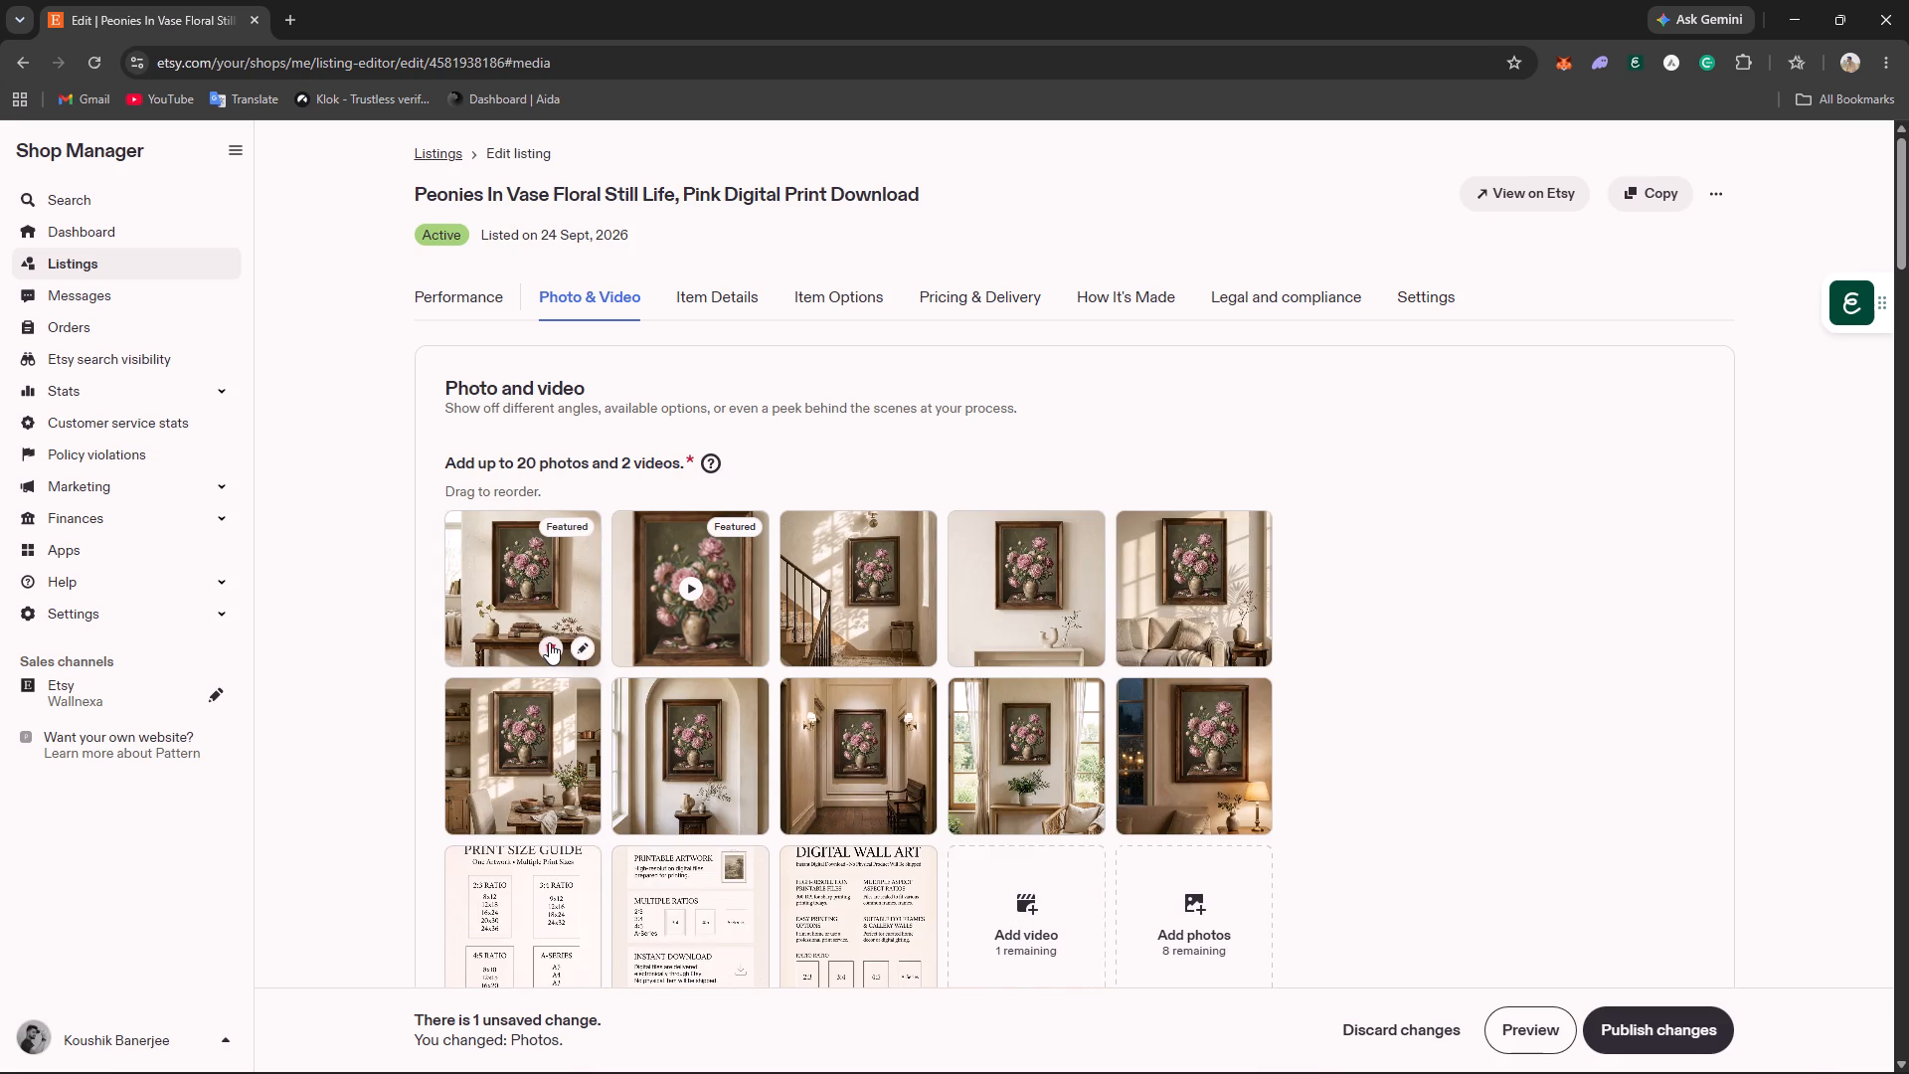
left_click(549, 642)
left_click(549, 642)
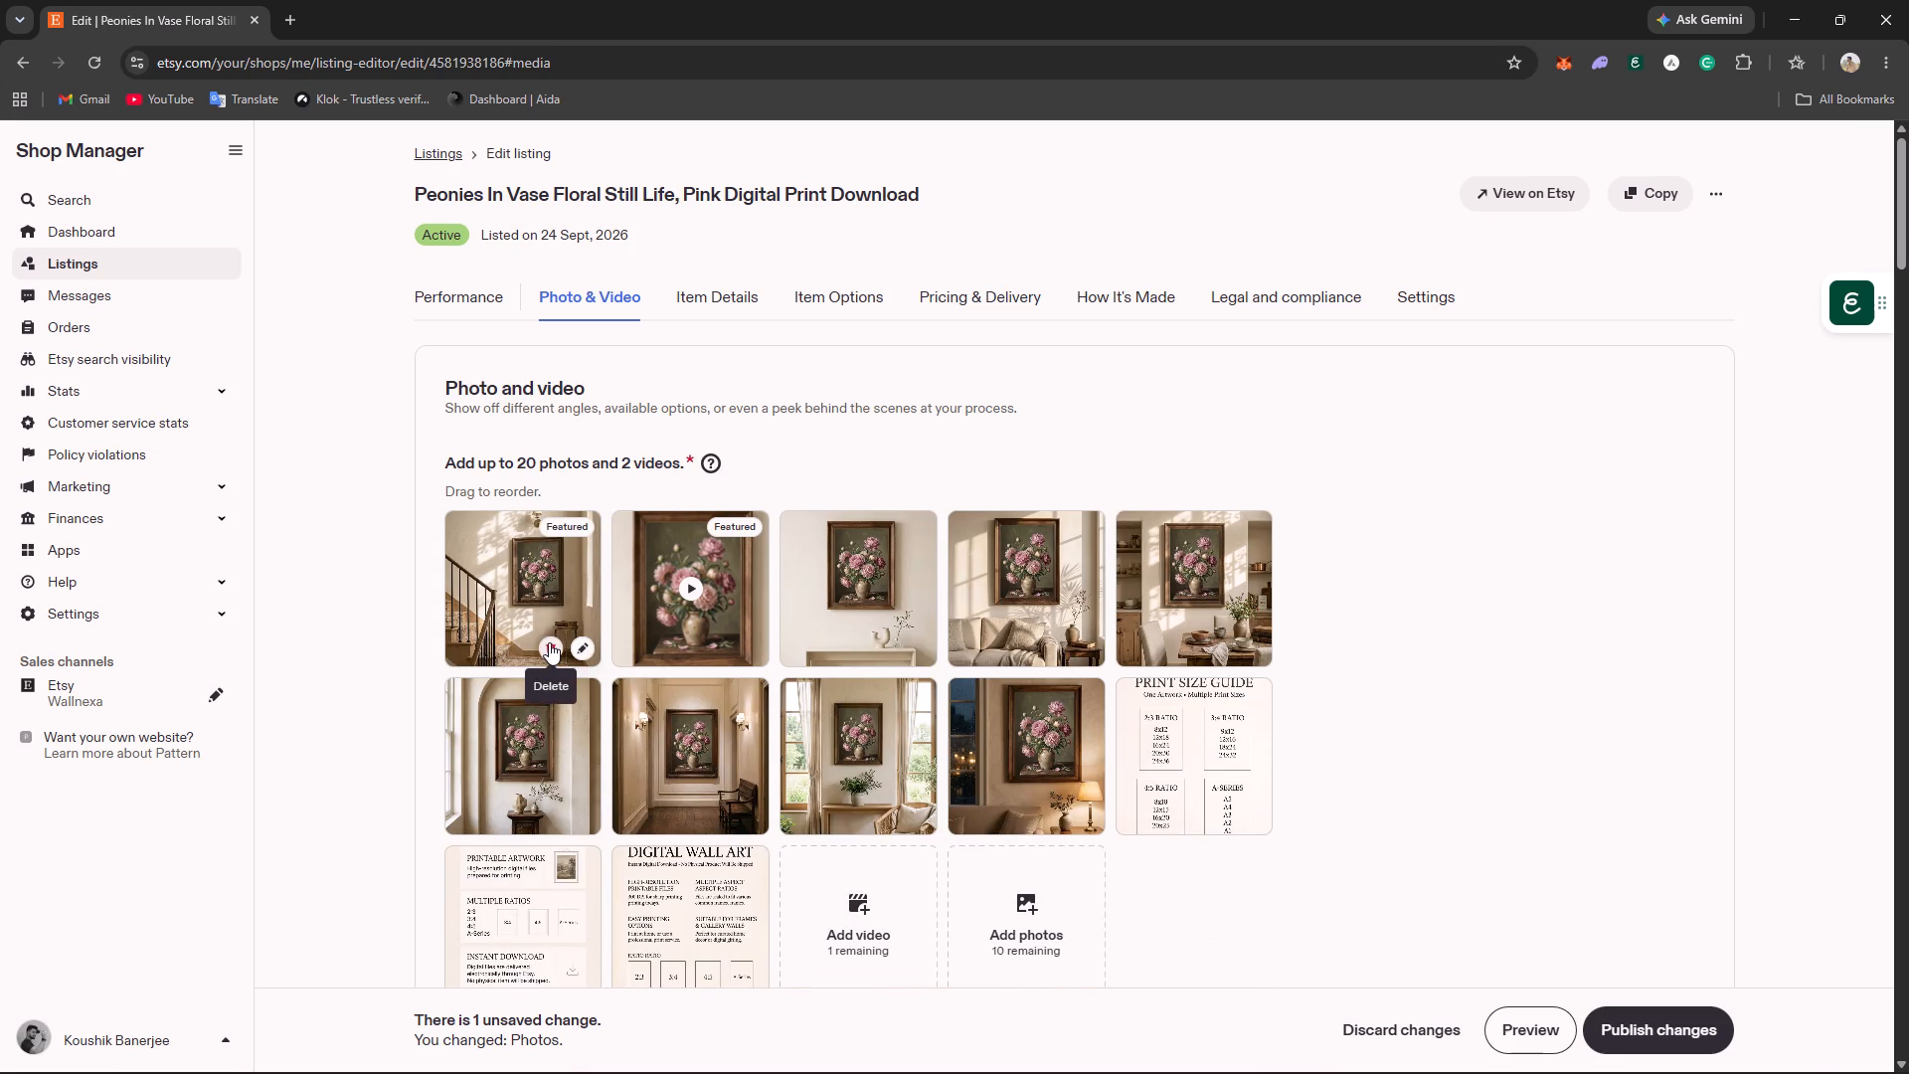
left_click(549, 642)
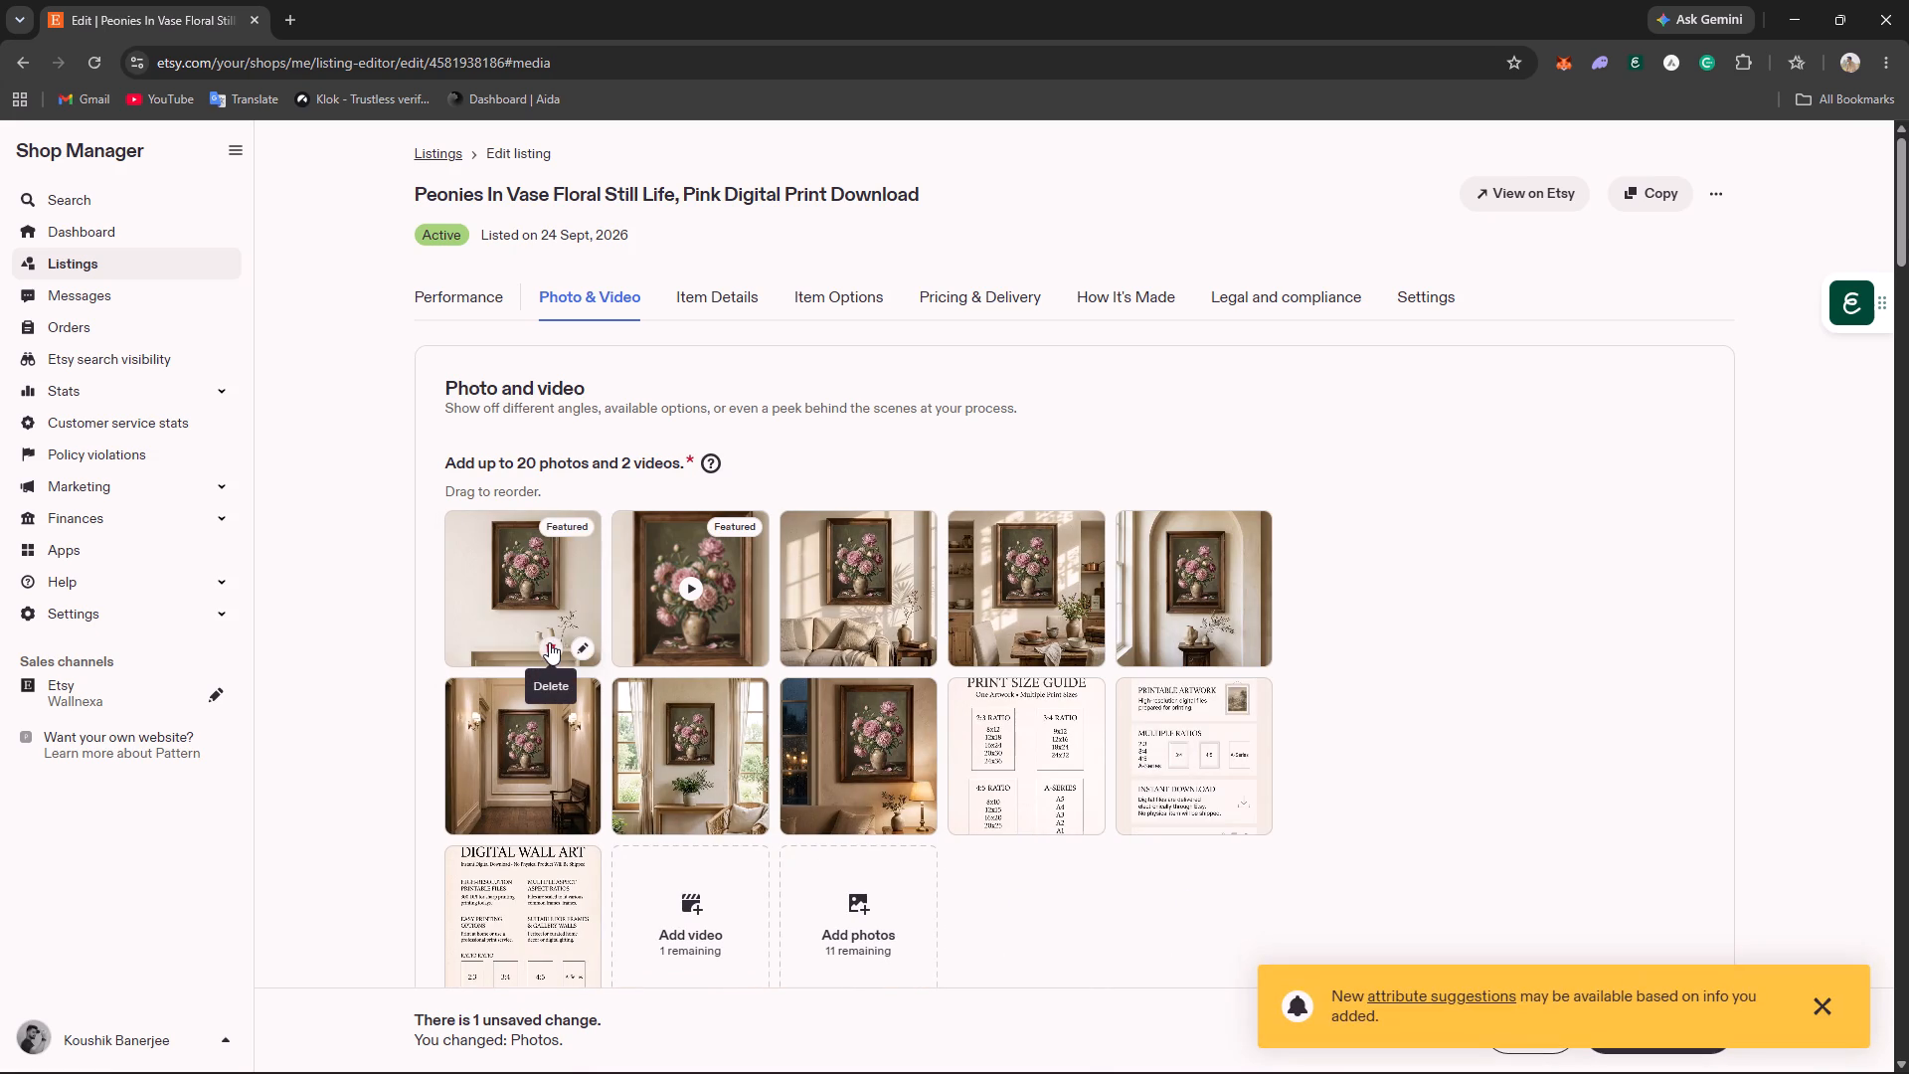
left_click(549, 642)
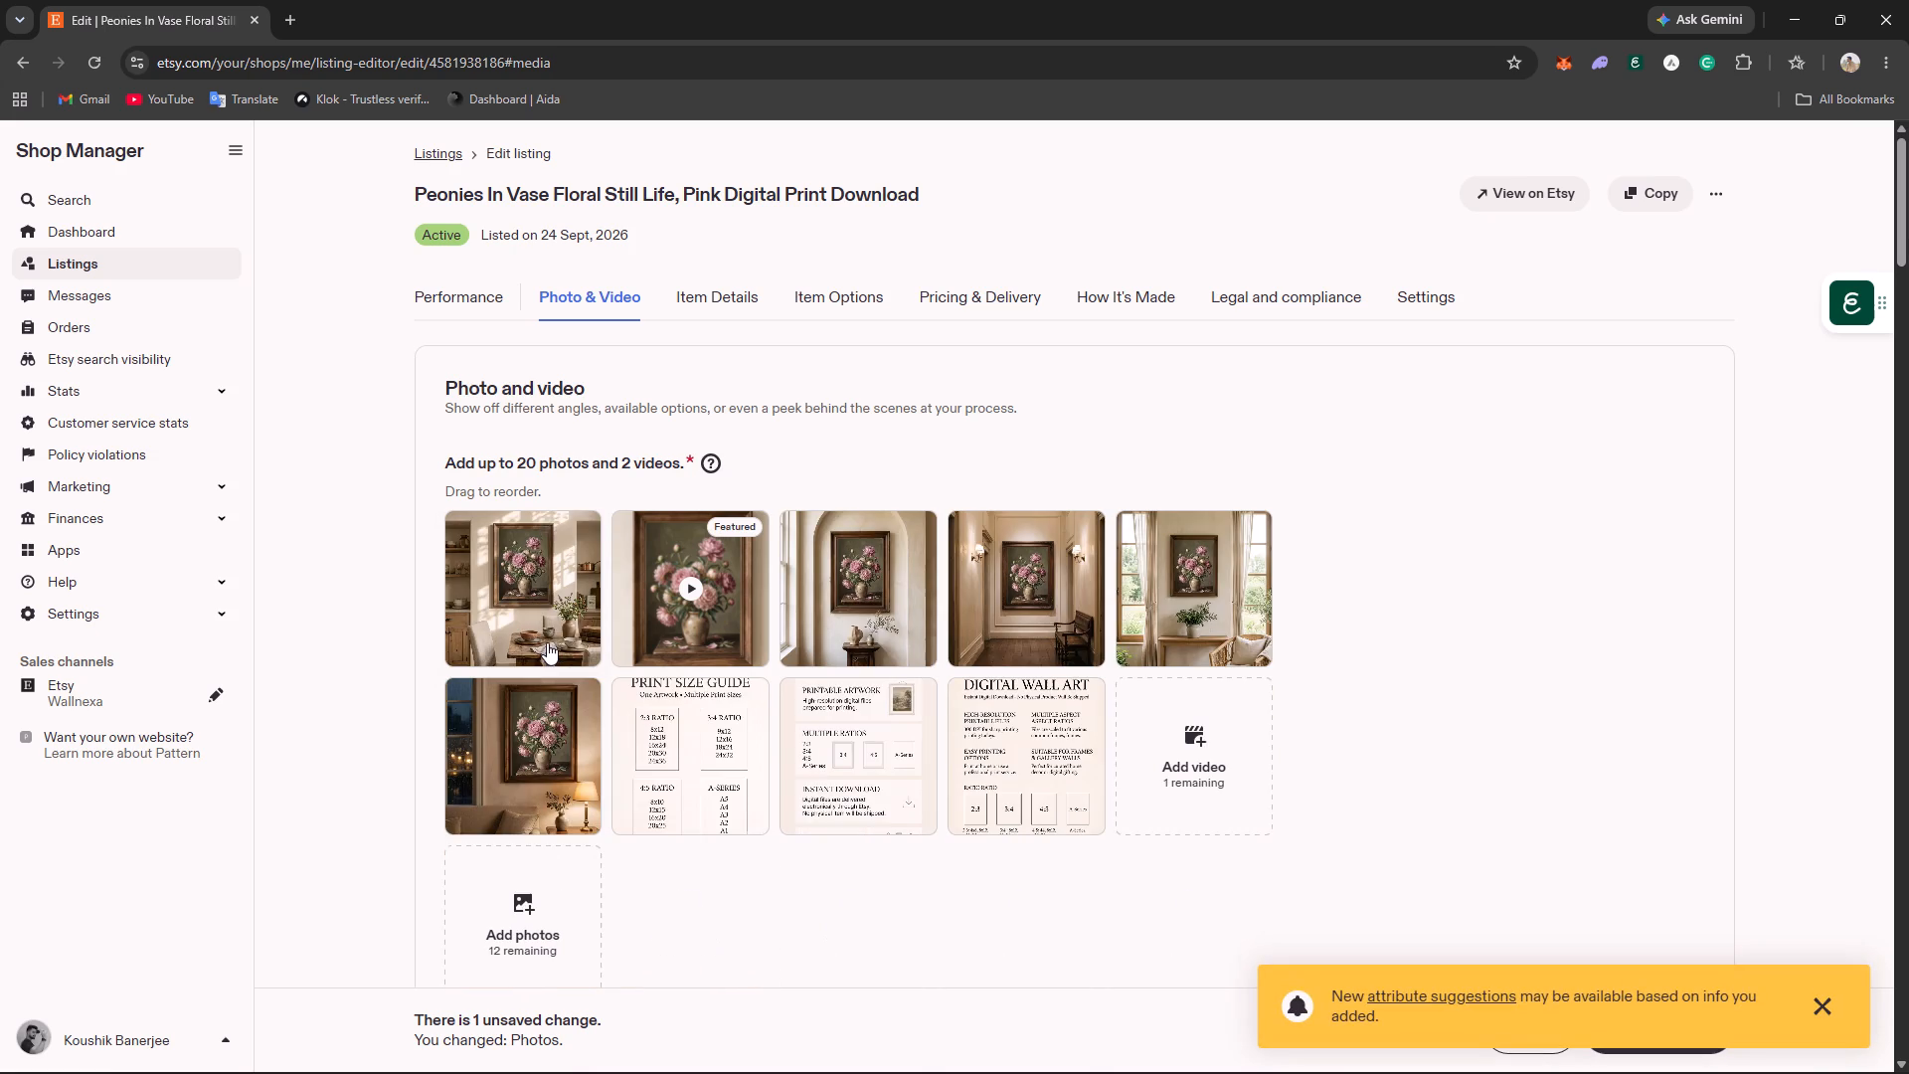
left_click(547, 642)
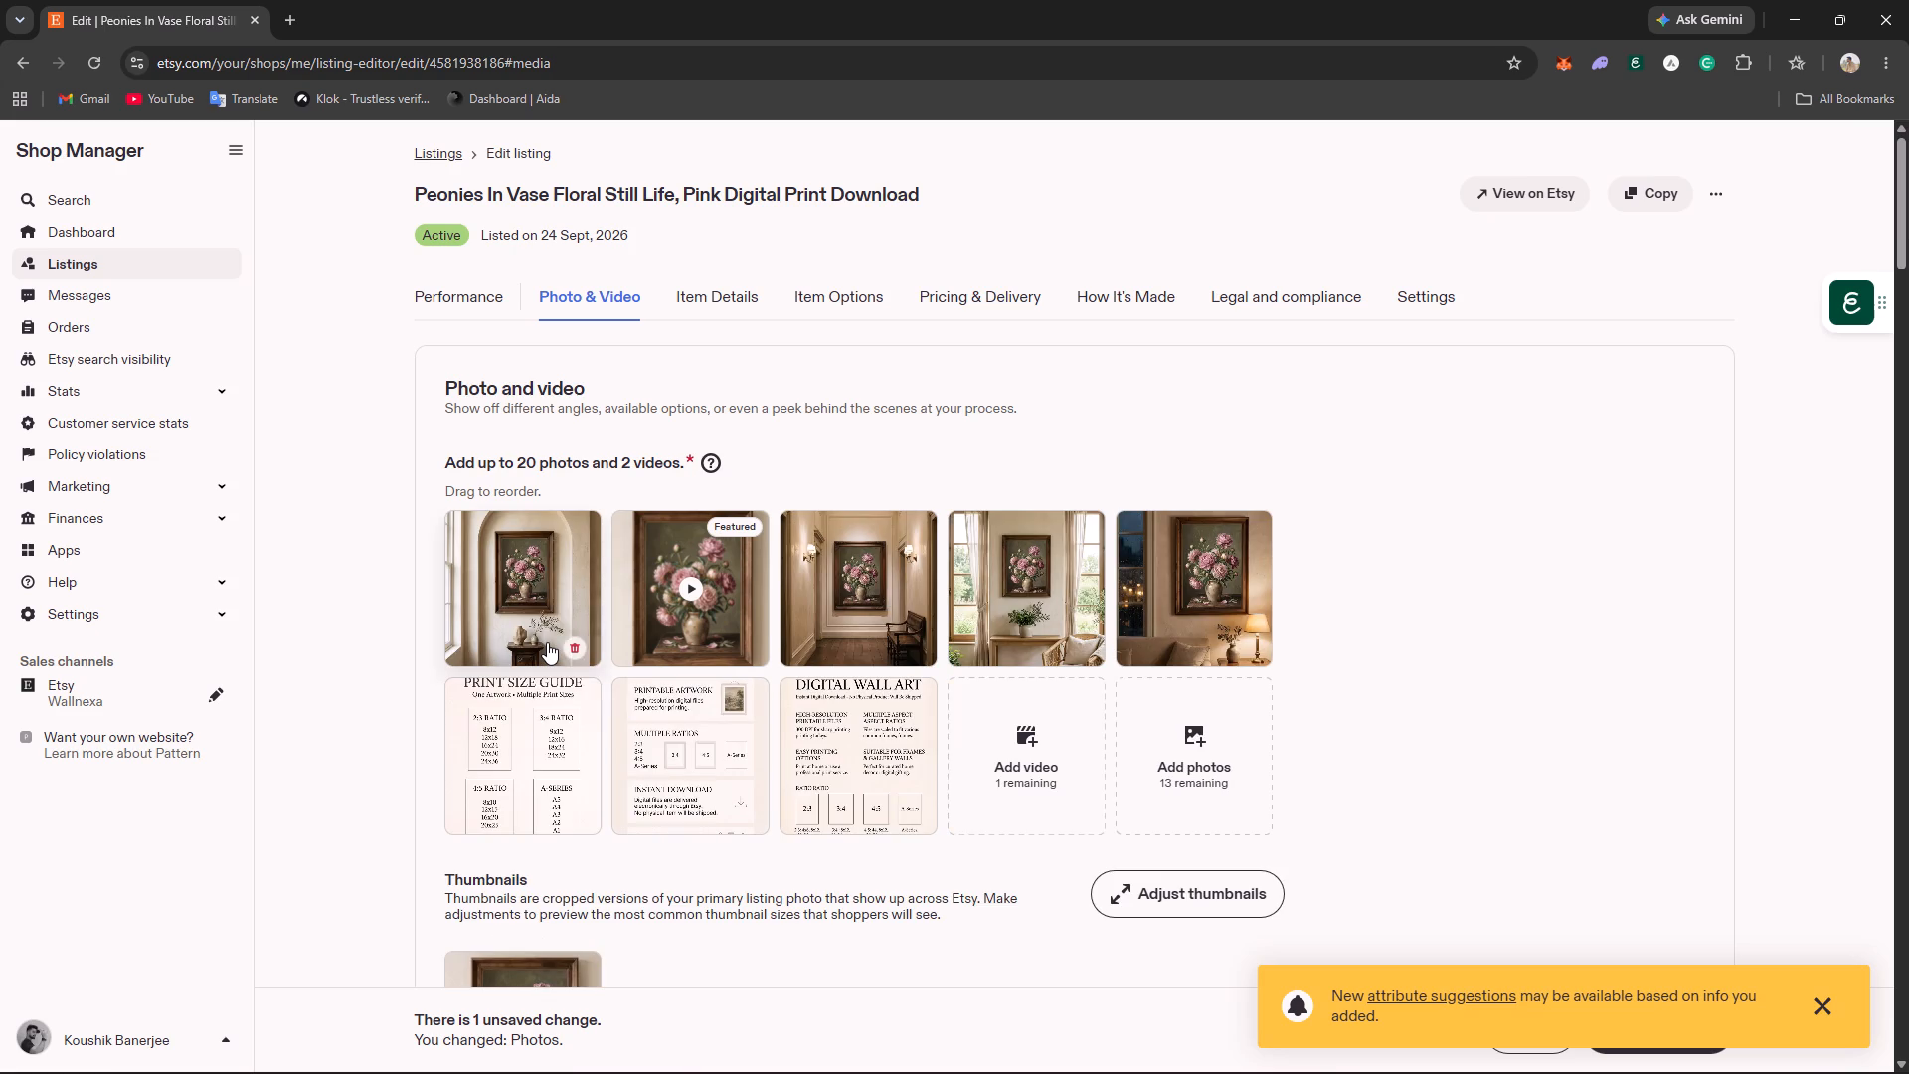
left_click(547, 642)
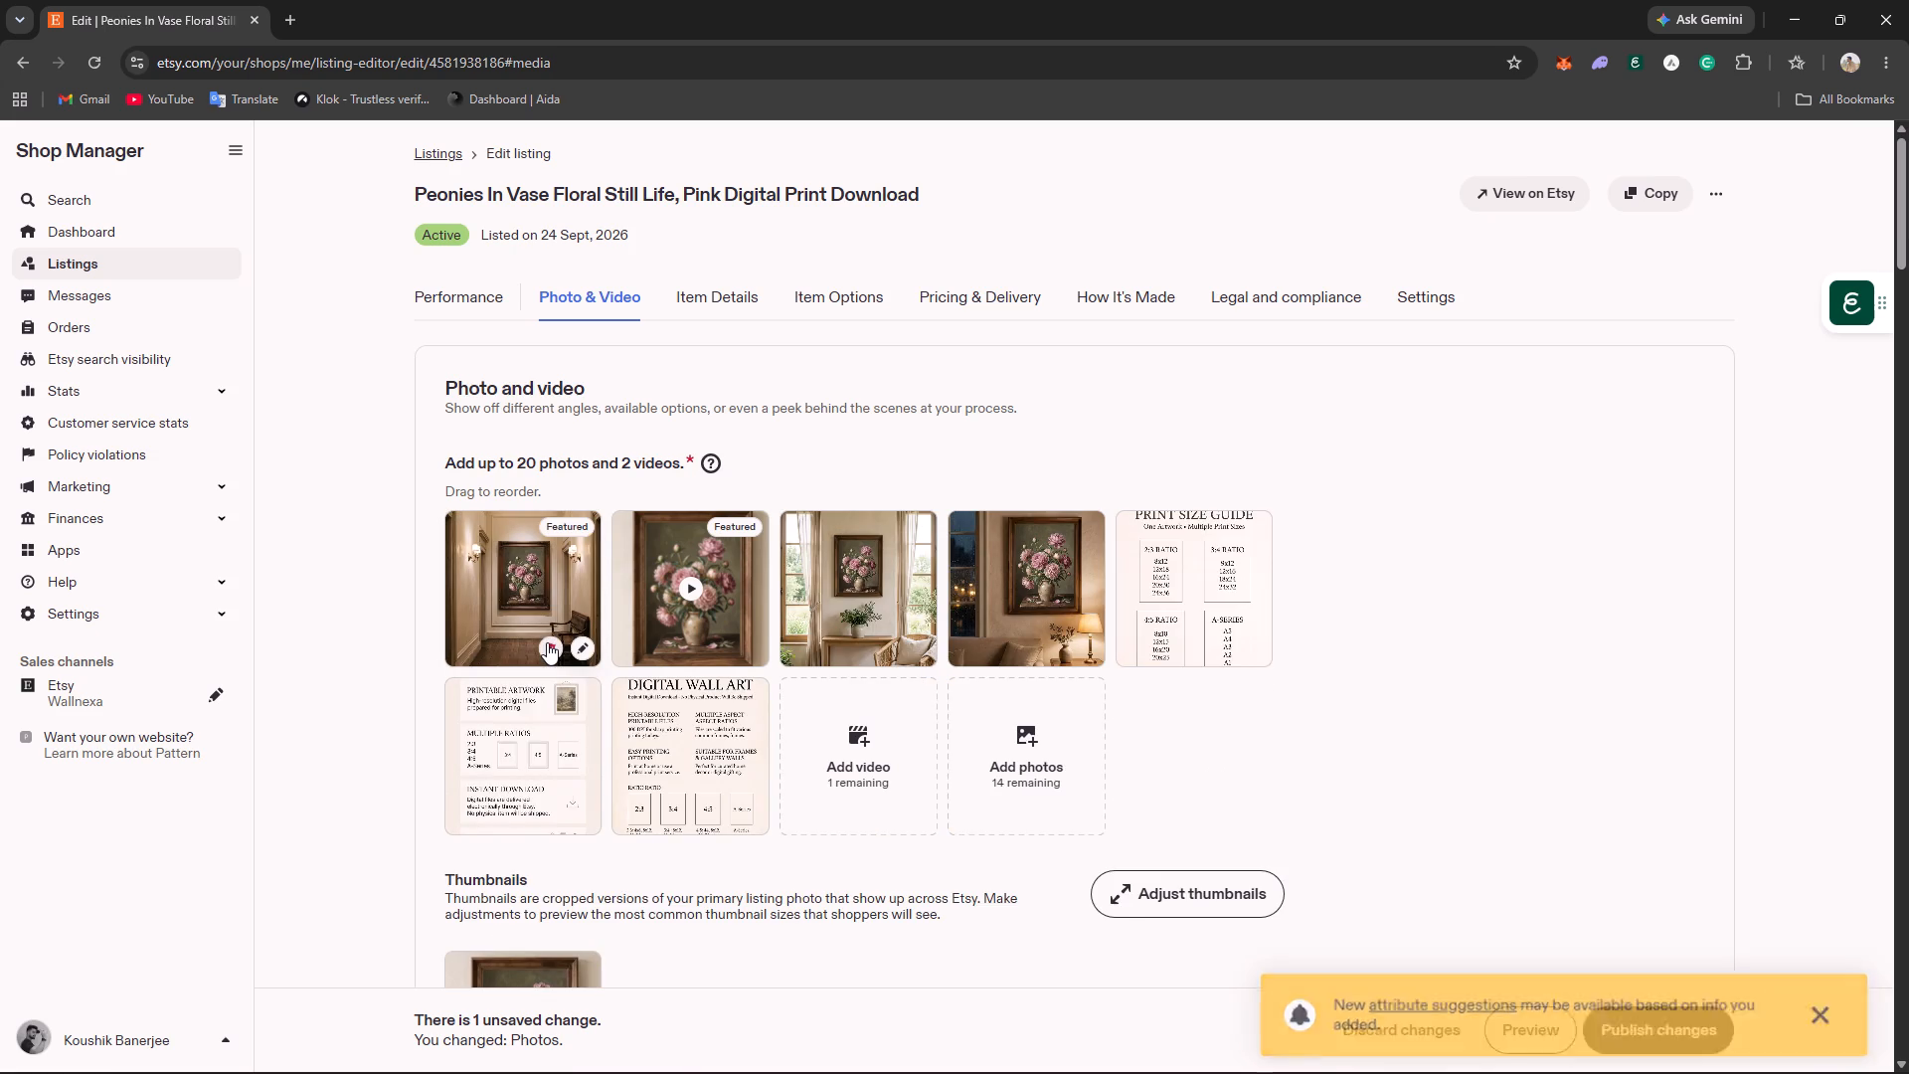
left_click(547, 642)
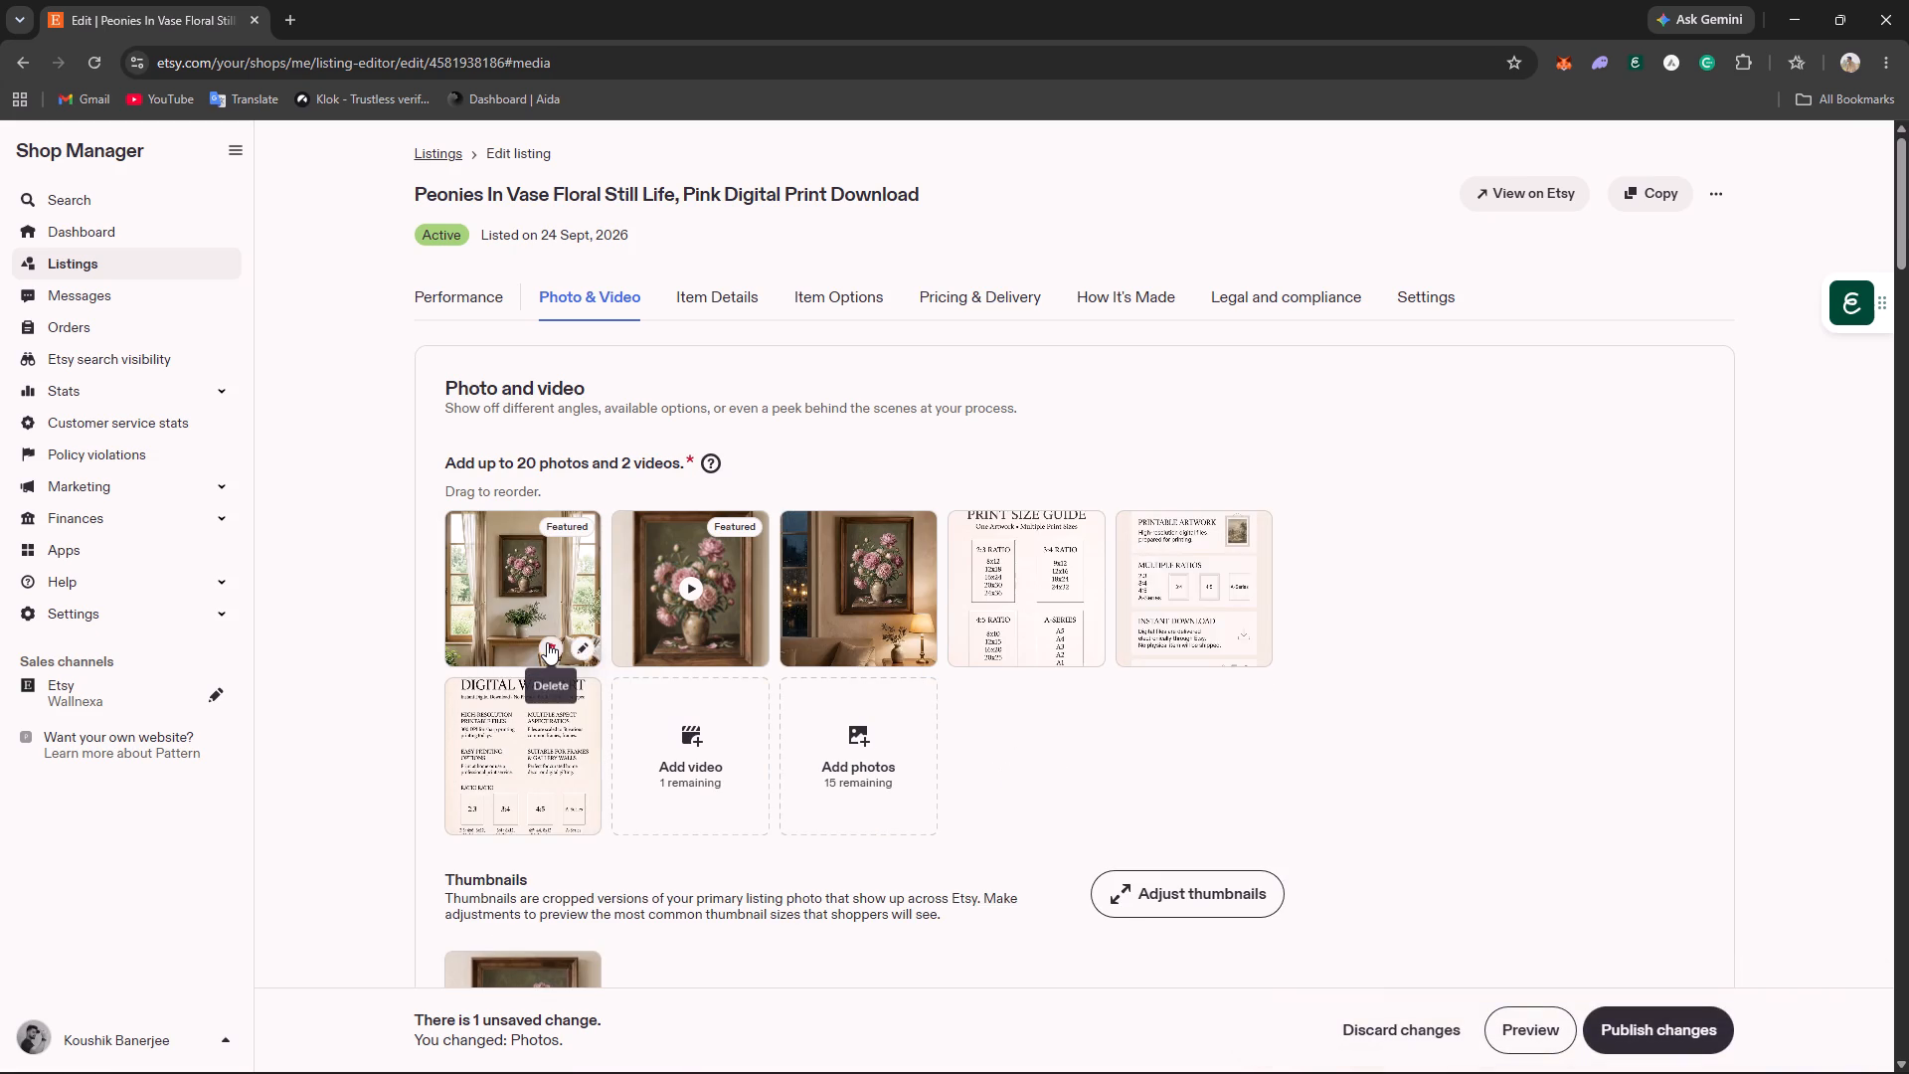
left_click(547, 642)
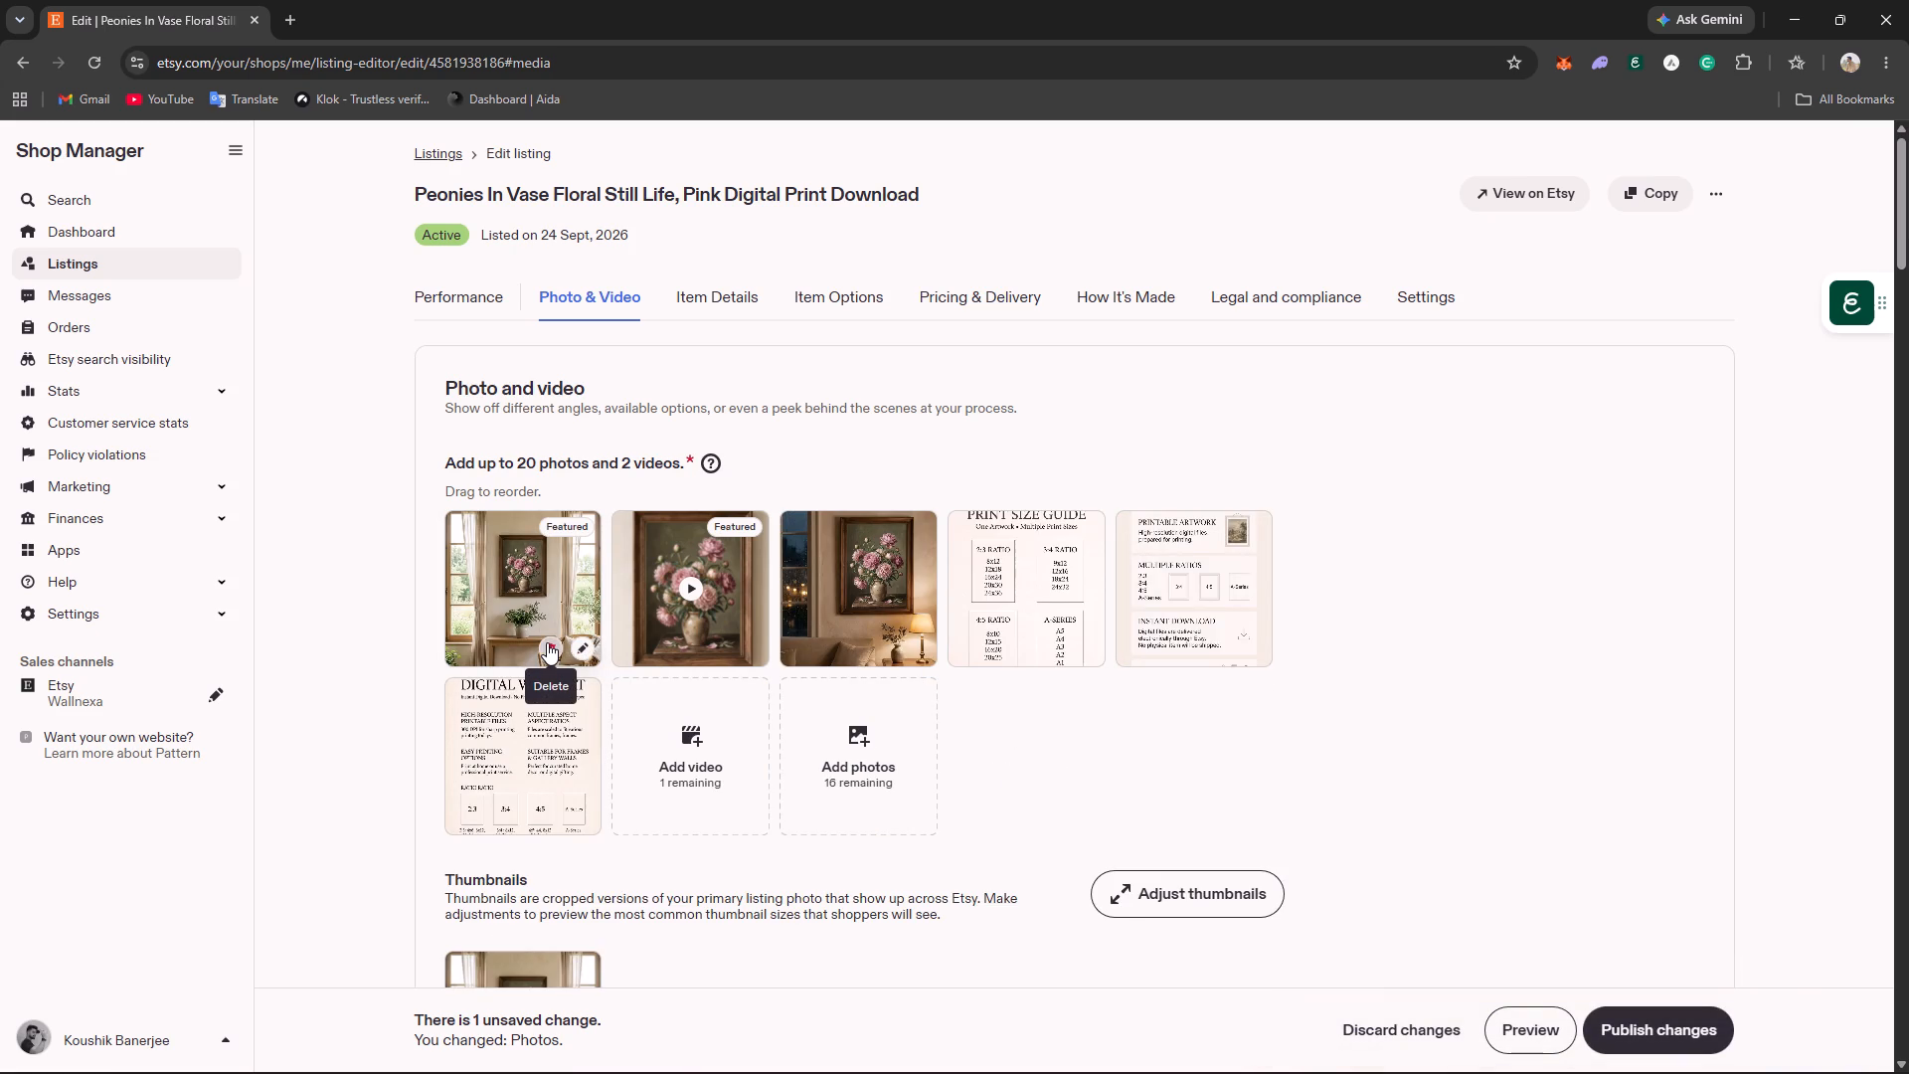
left_click(547, 642)
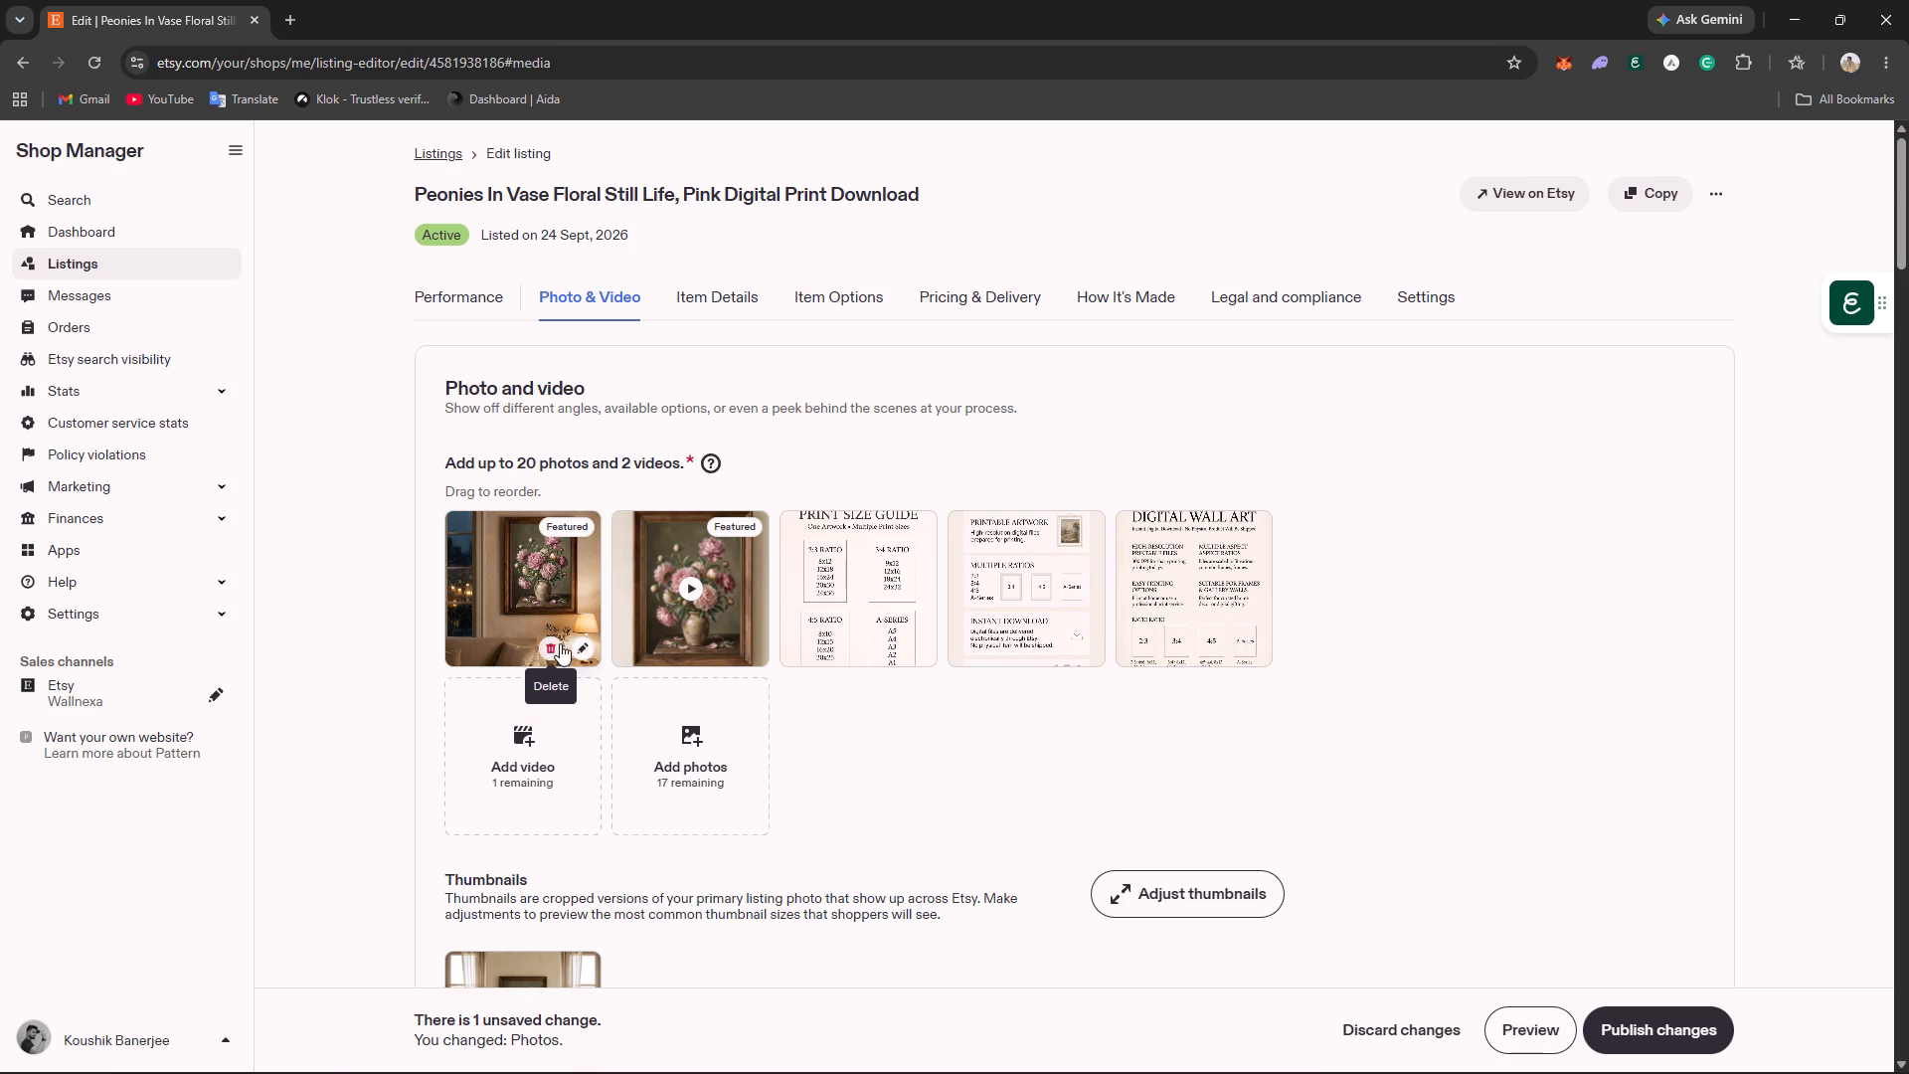
left_click(713, 639)
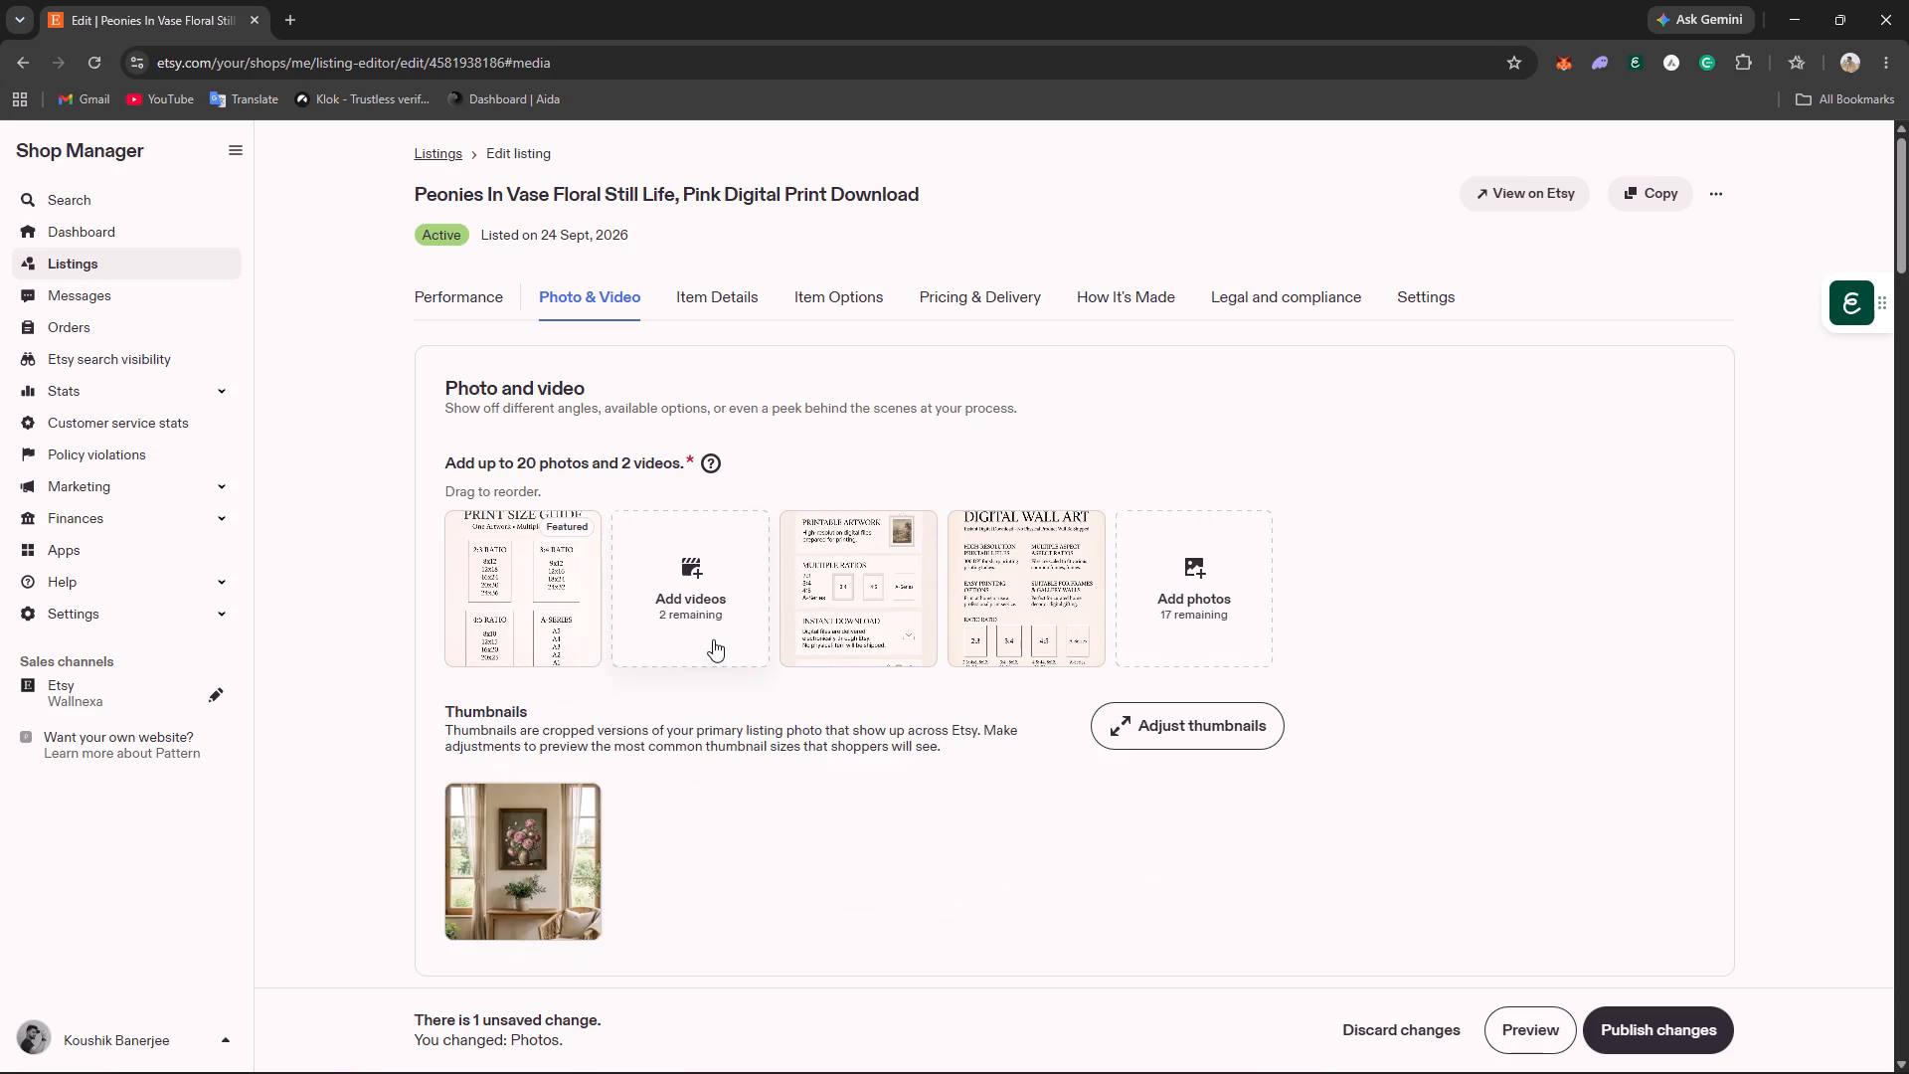
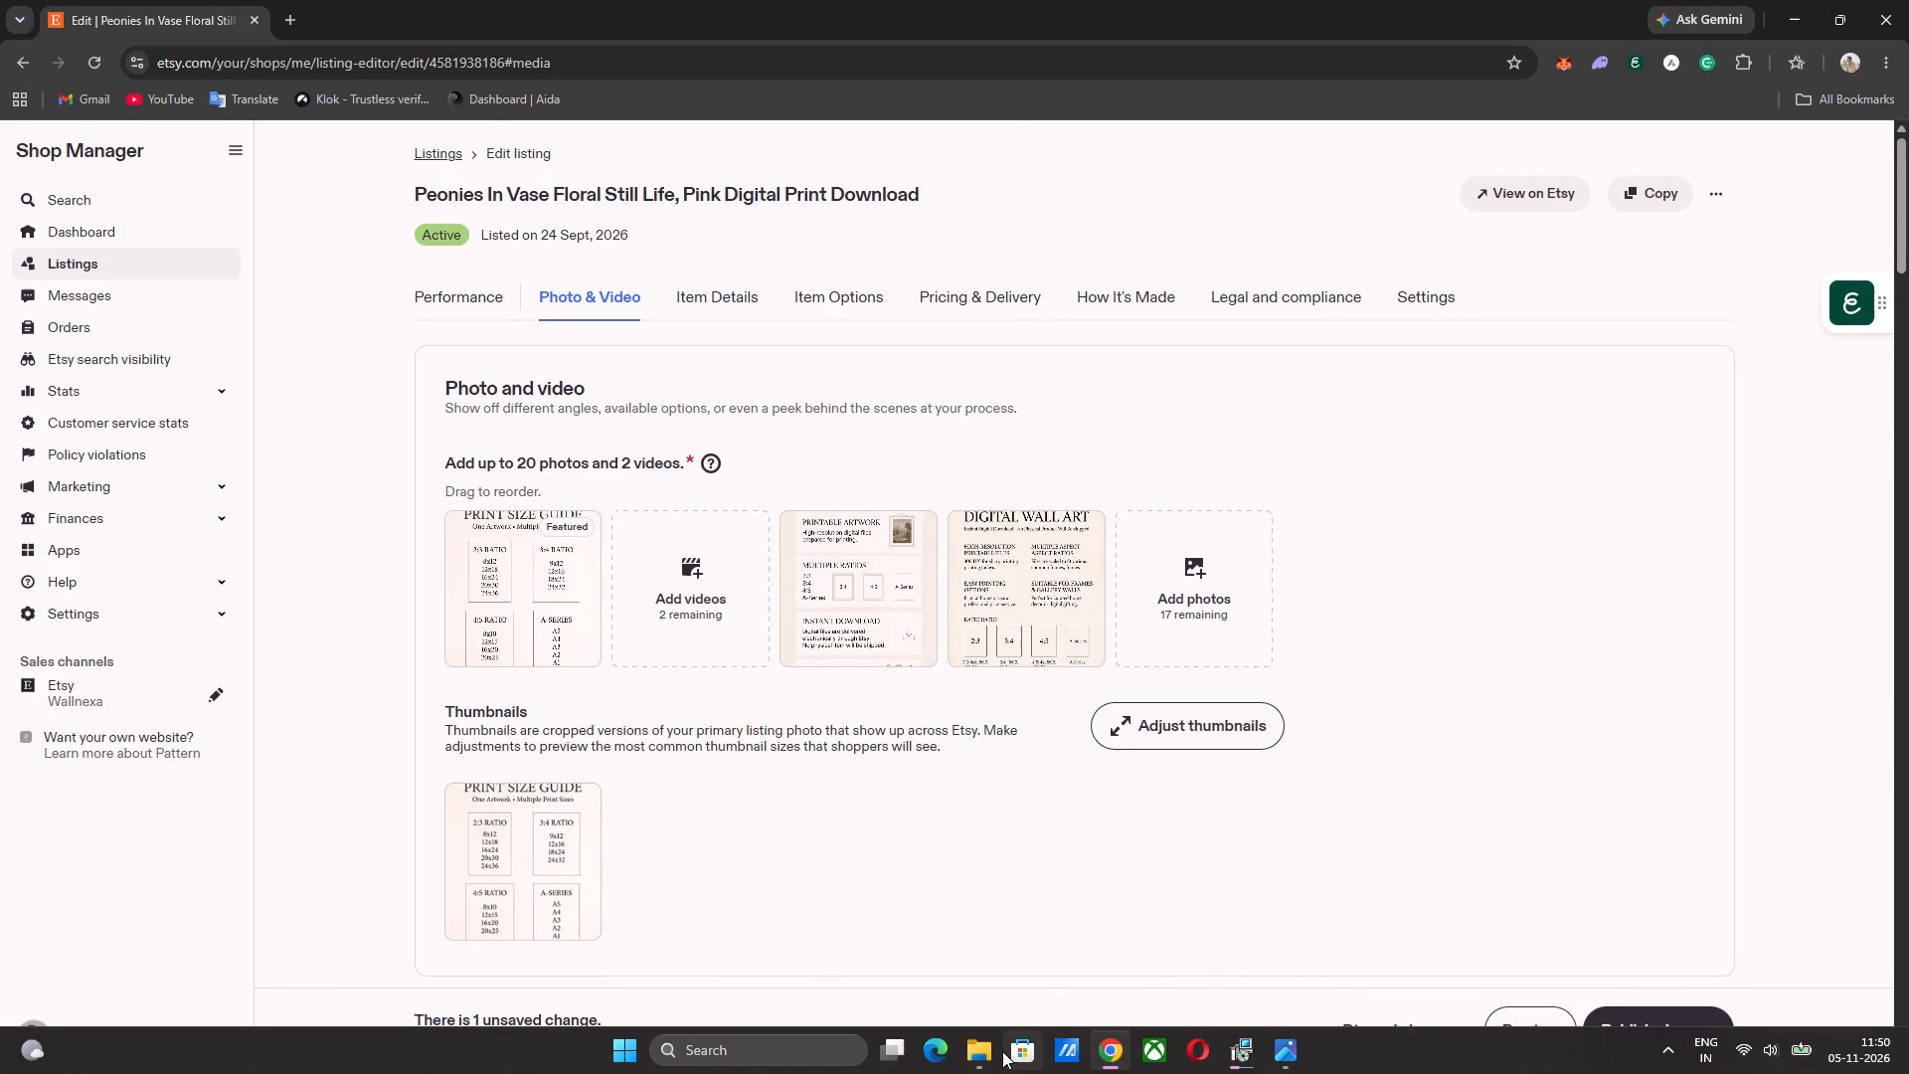
Open the IMG_20260923_194752 peonies set in the WallNexa_Mockups folder and review mockups P01 through P06 at full size.
left_click(975, 1045)
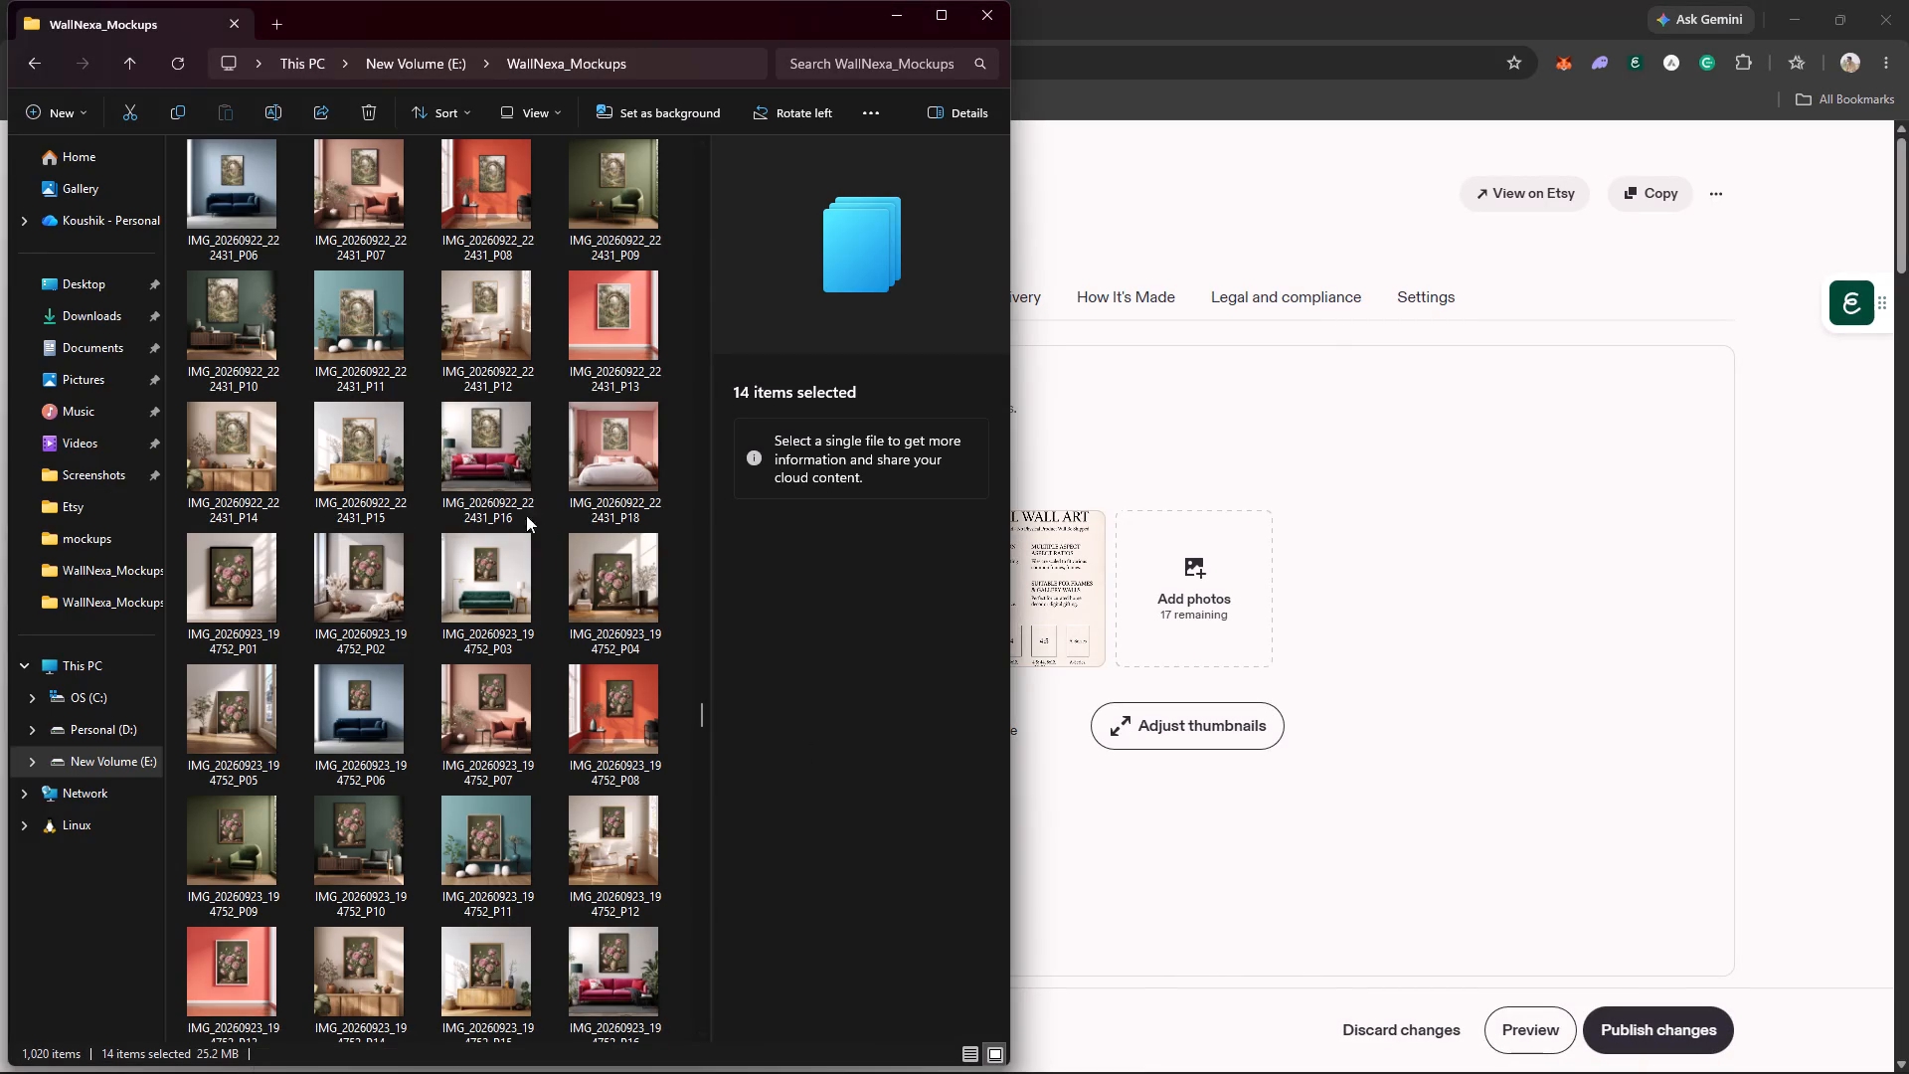
double_click(233, 583)
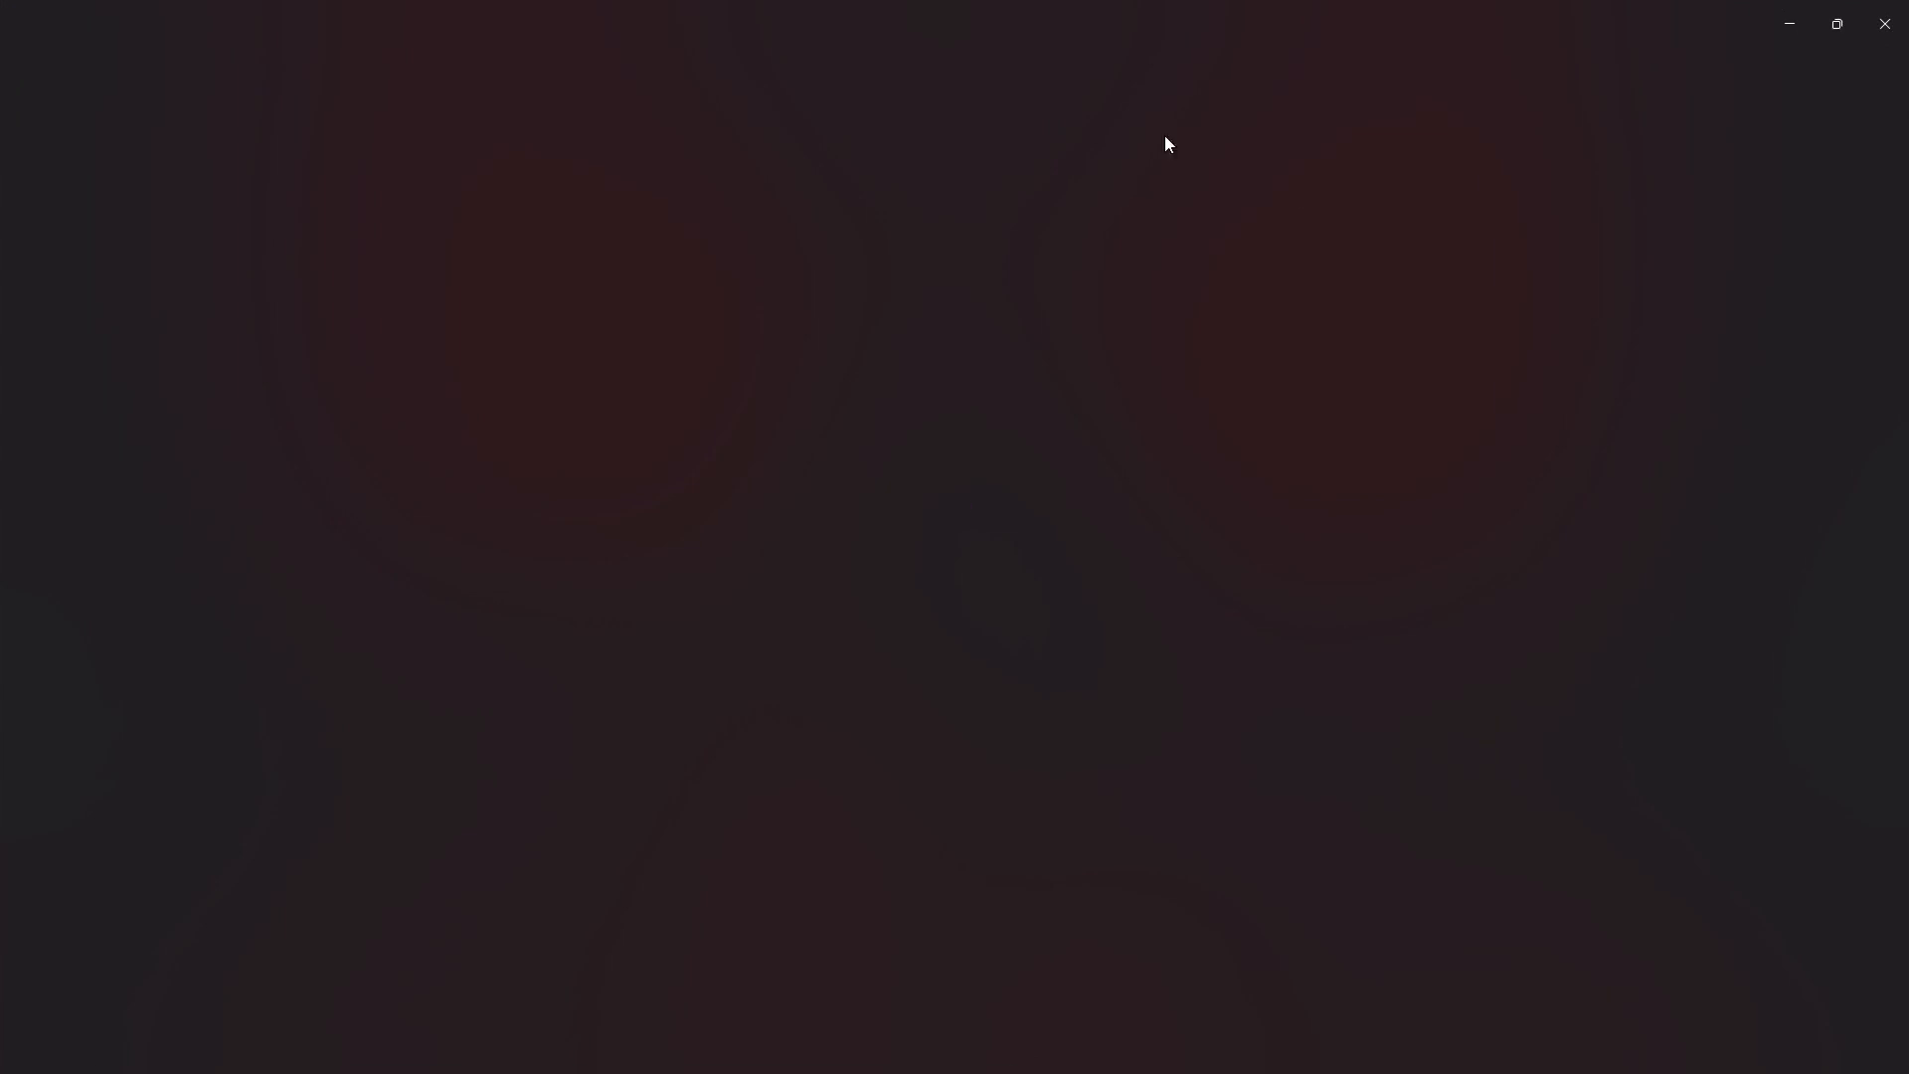
key("Right")
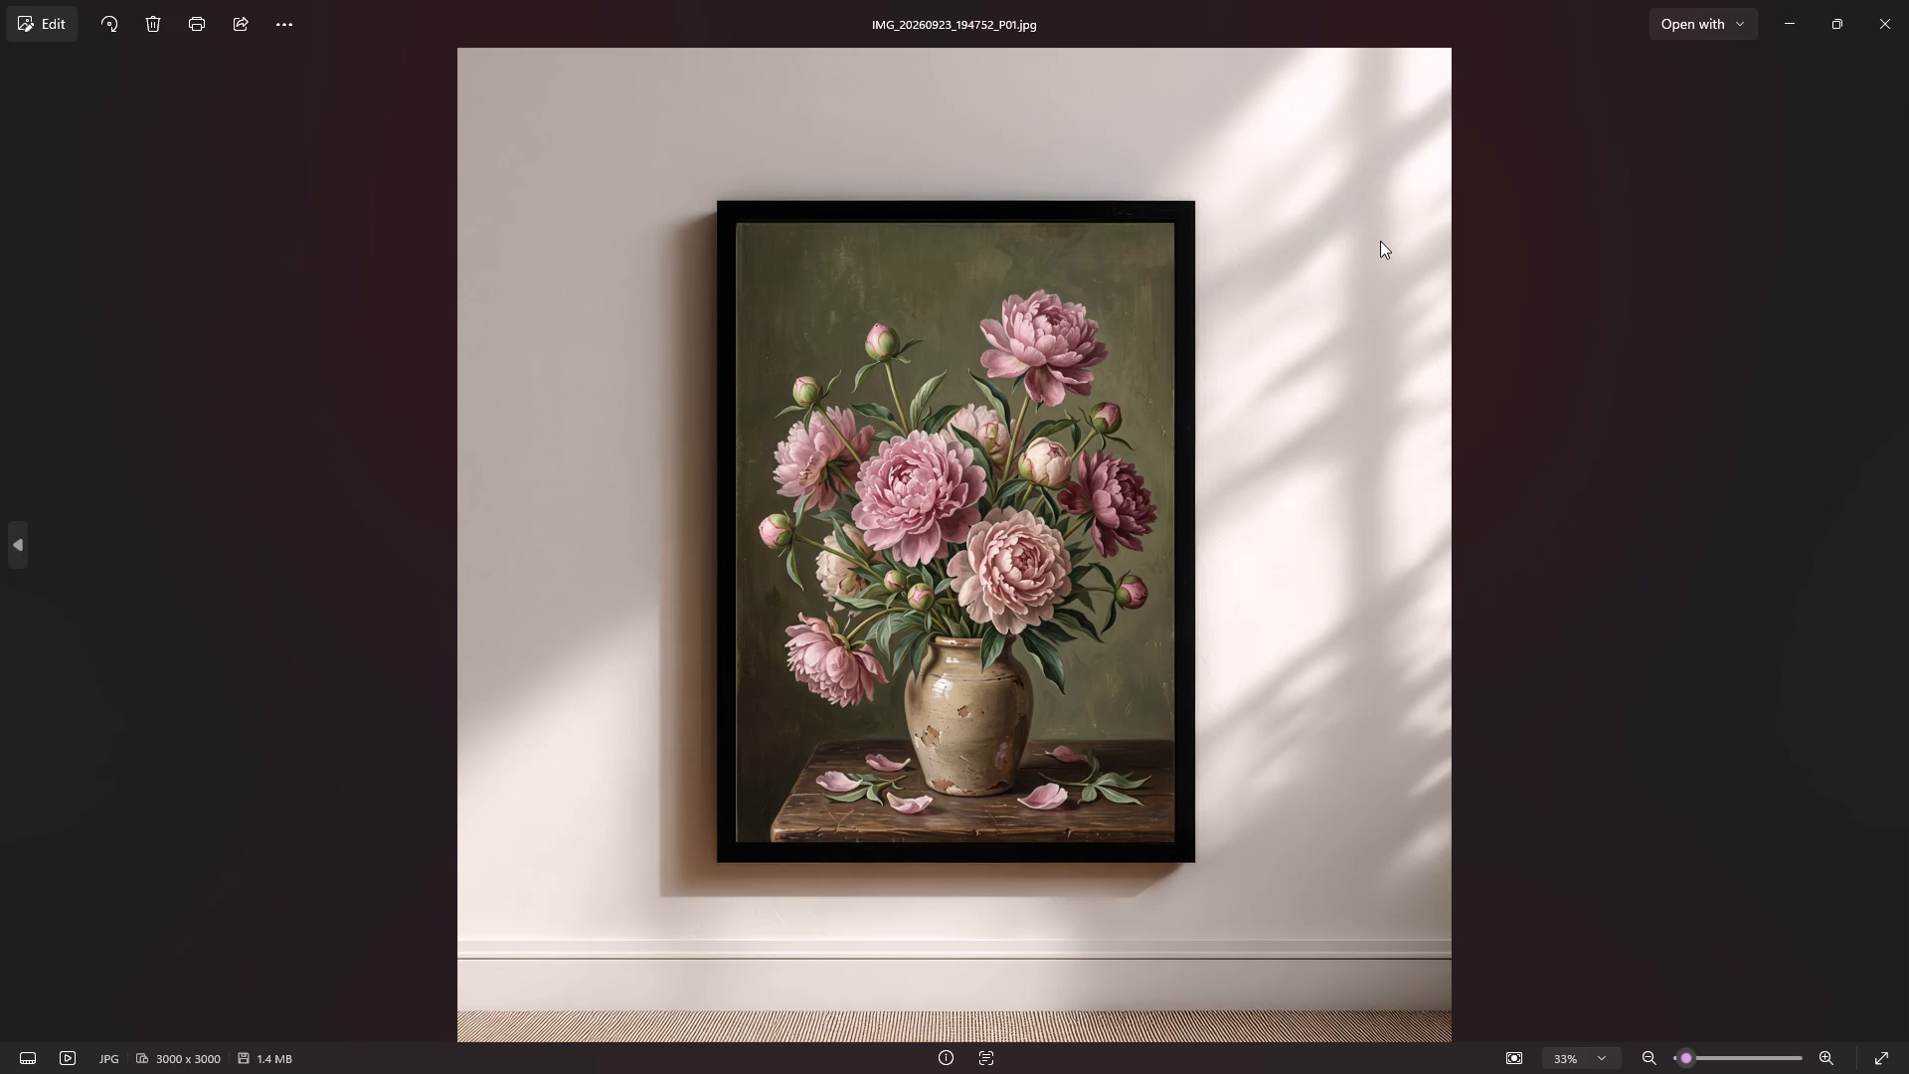
key("Right")
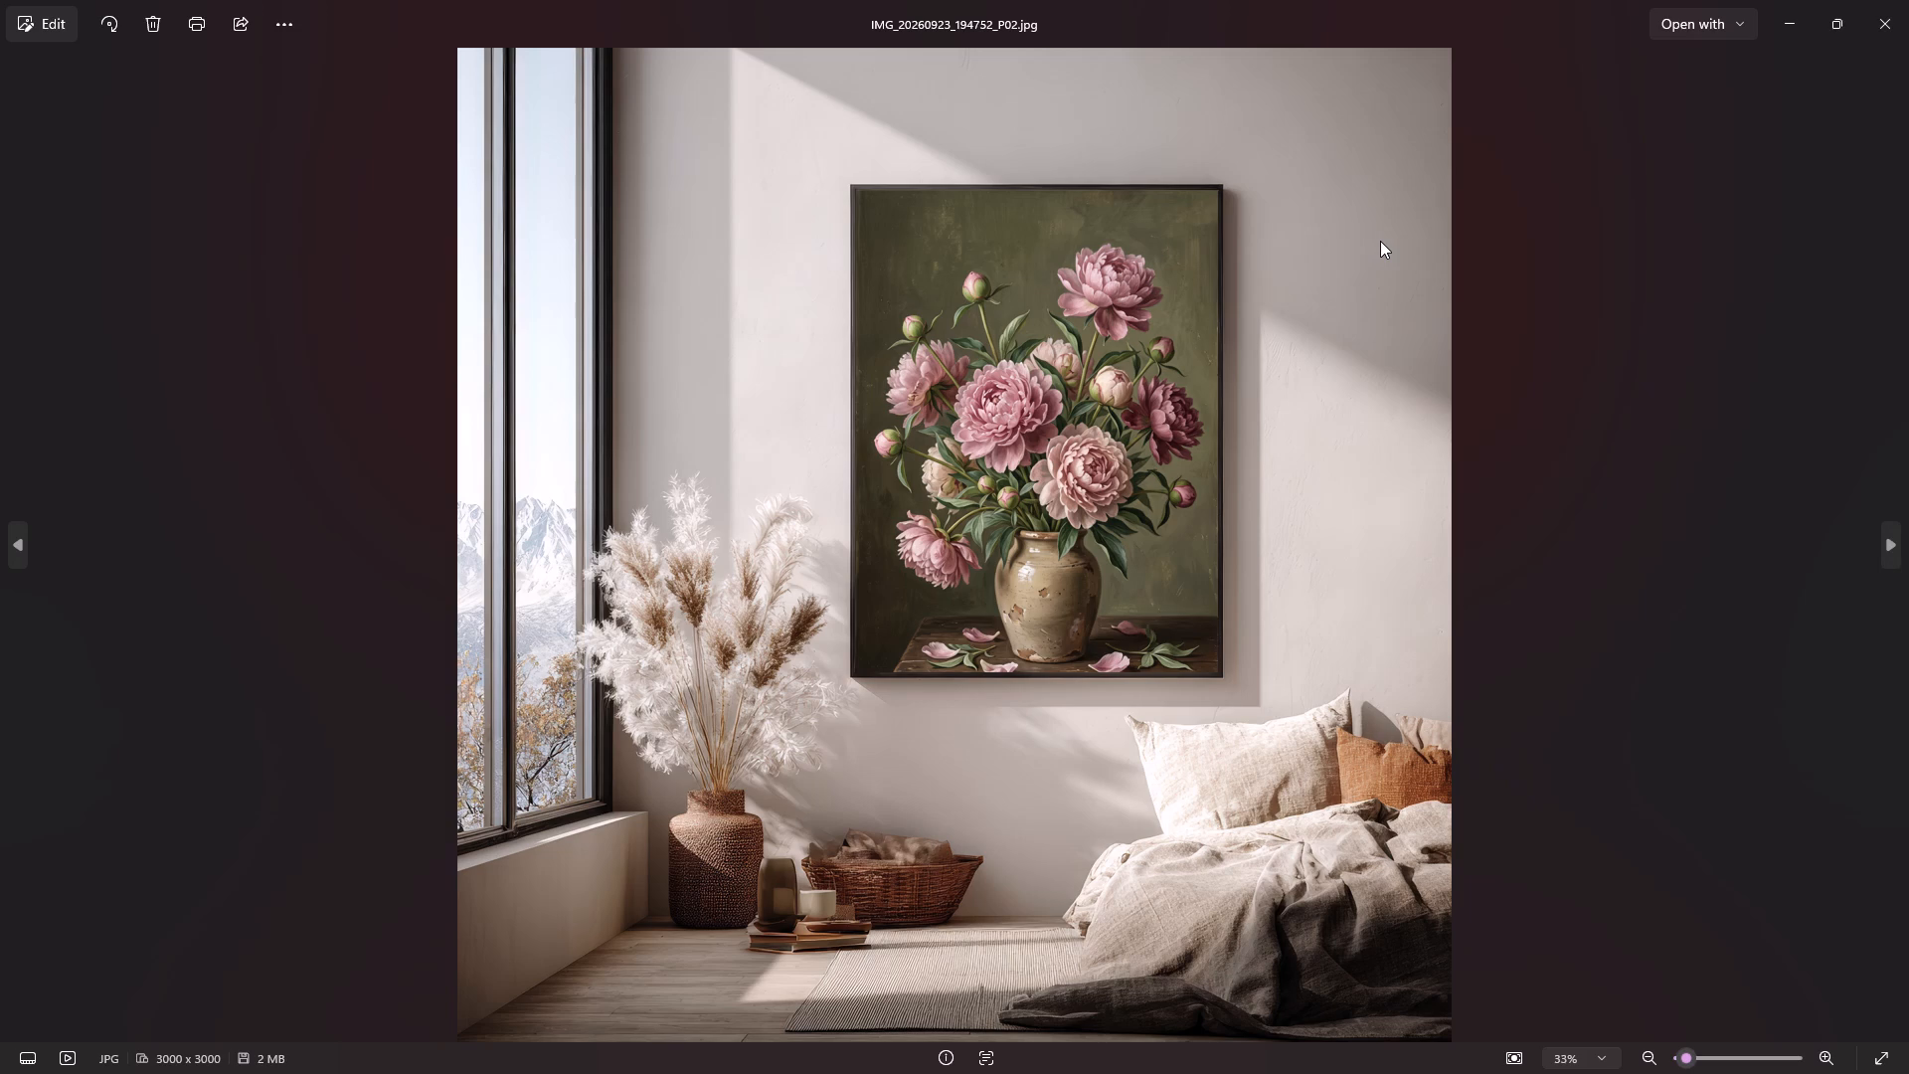
key("Left")
key("Right")
key("Right")
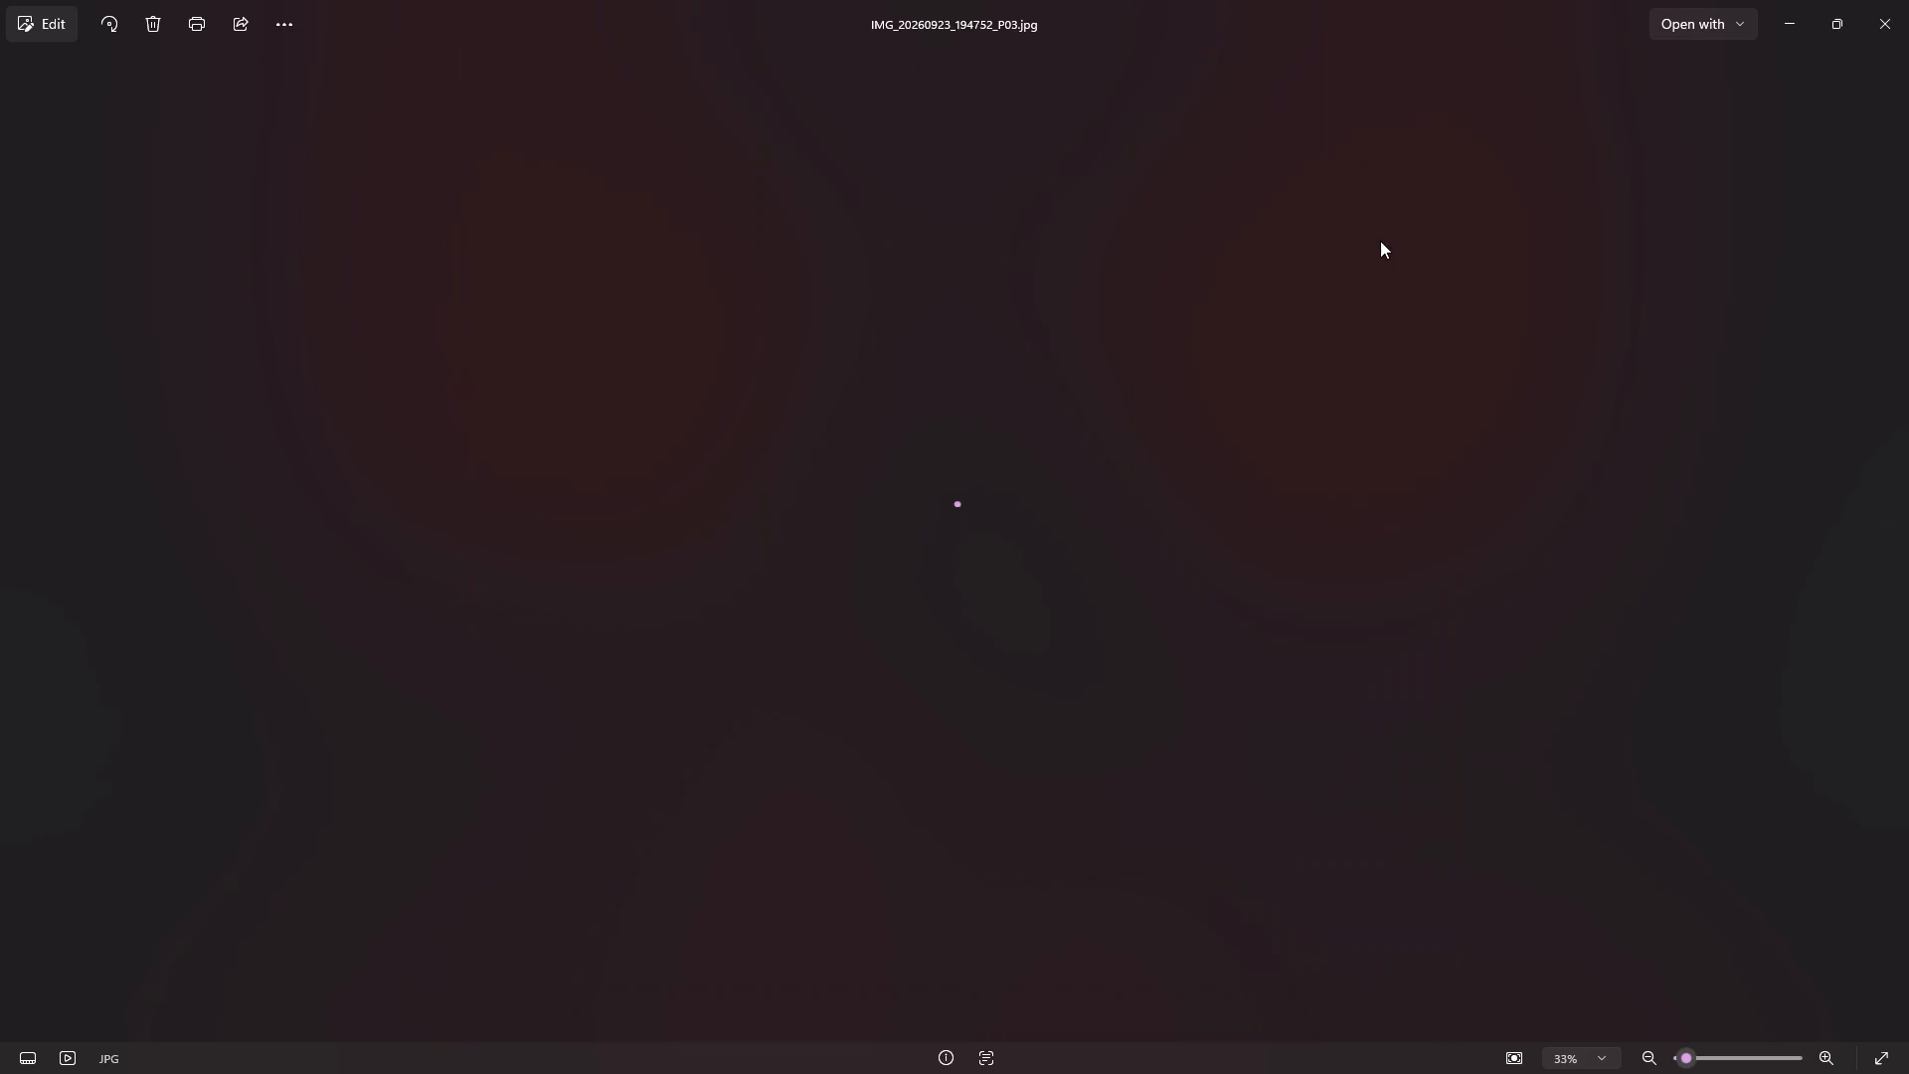
key("Right")
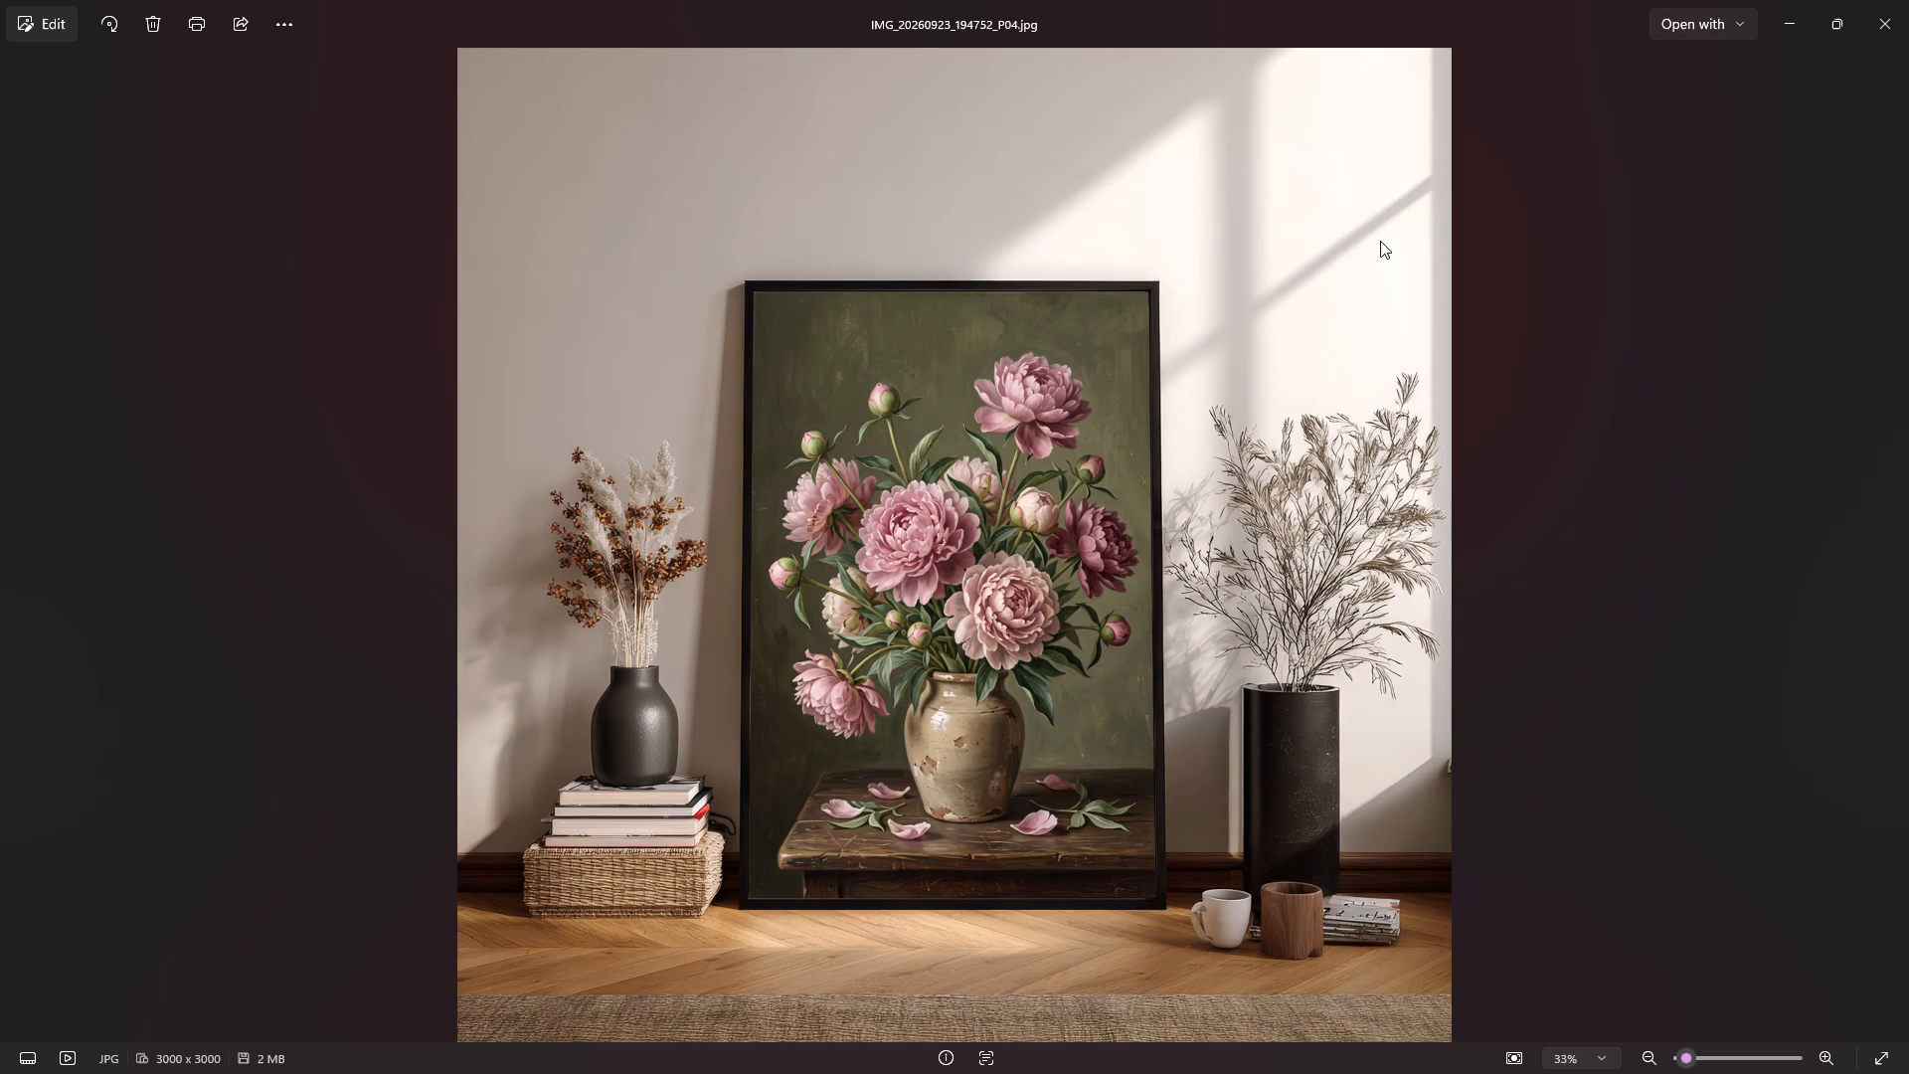
key("Left")
key("Right")
key("Right")
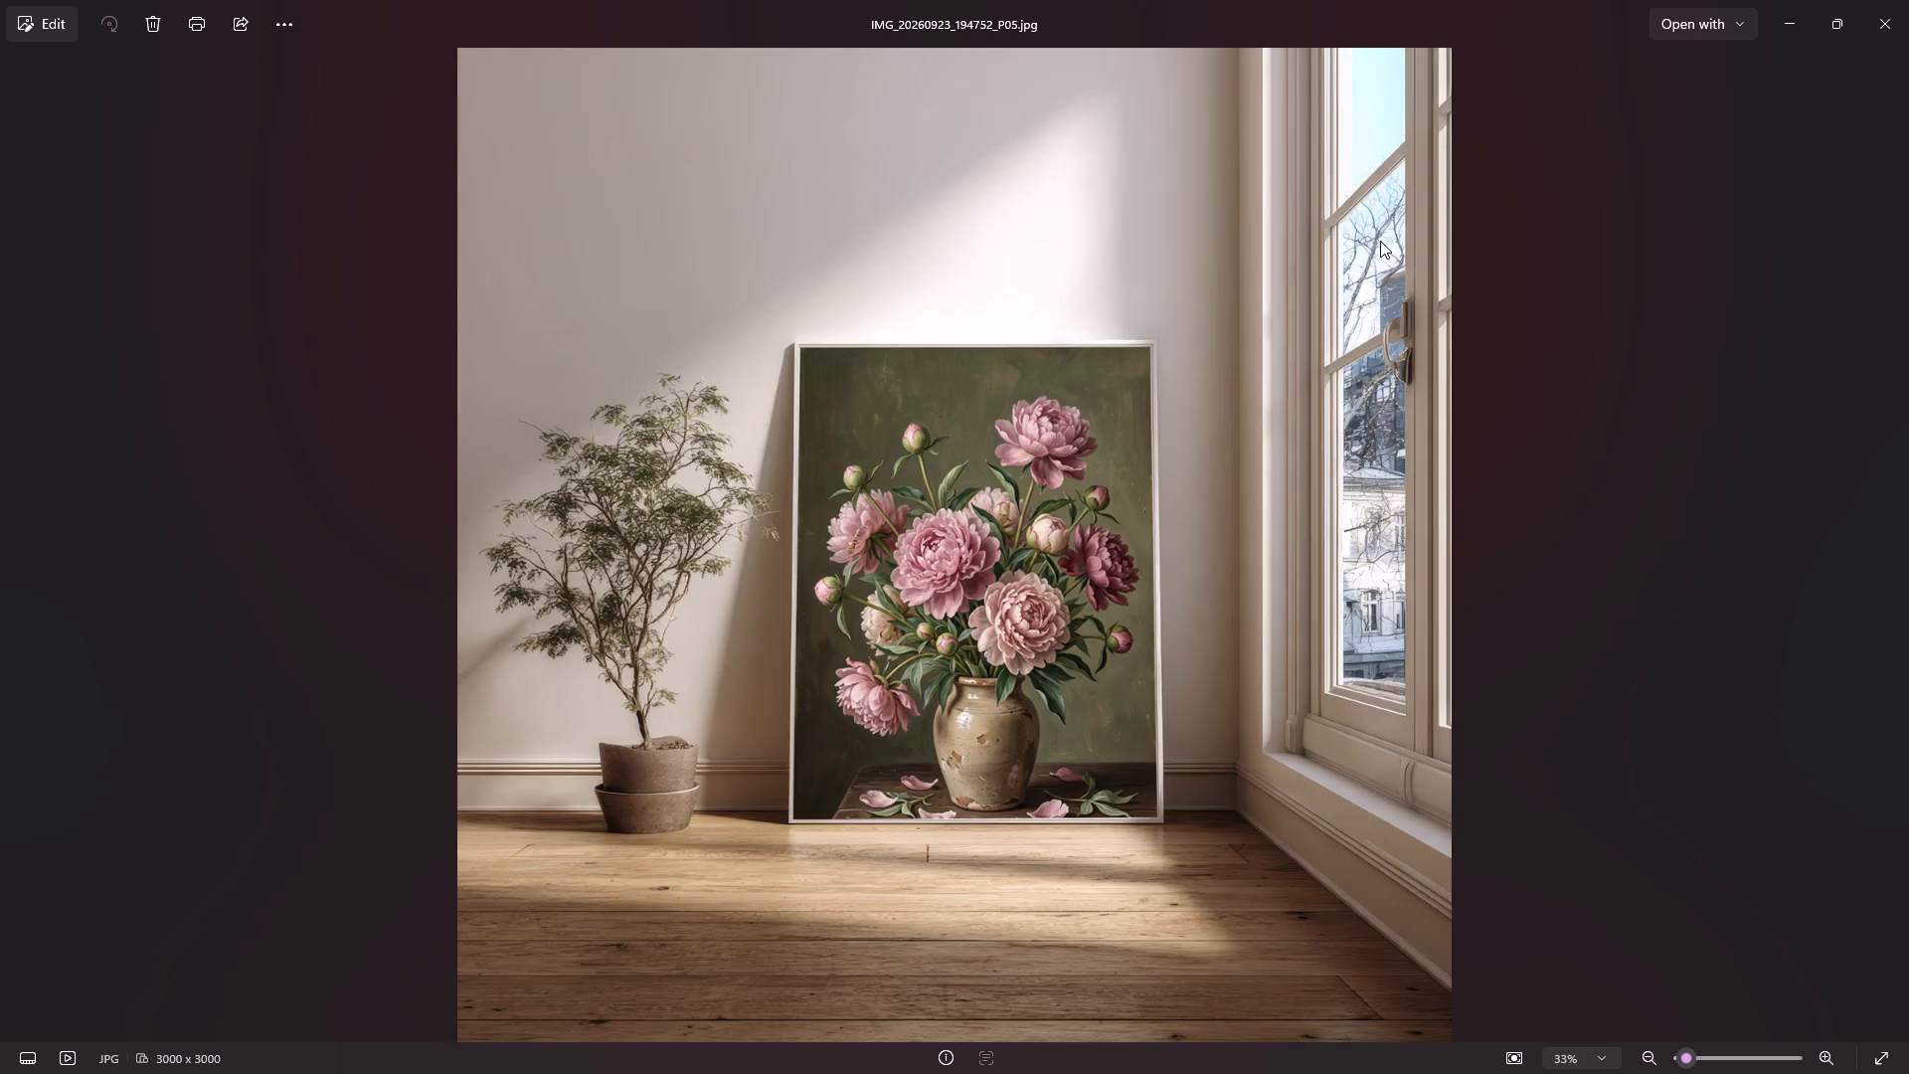
key("Left")
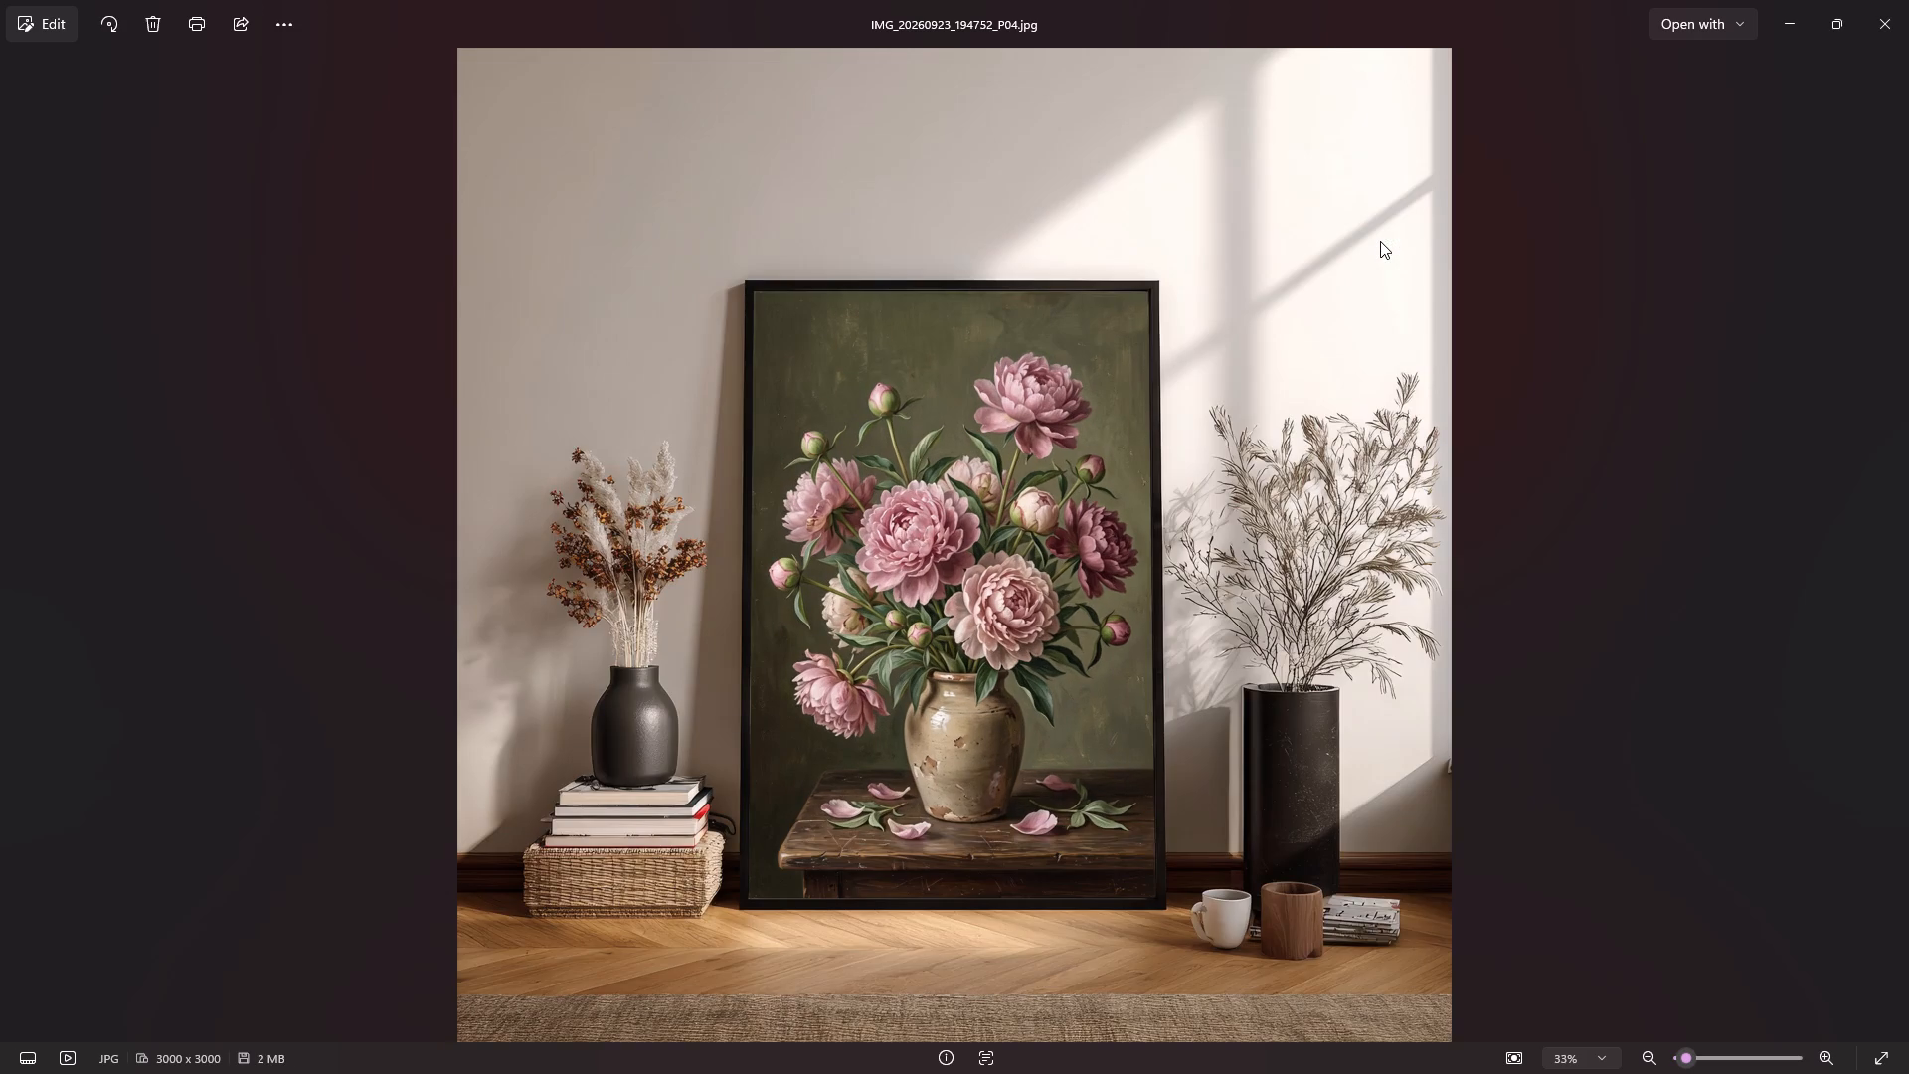
key("Right")
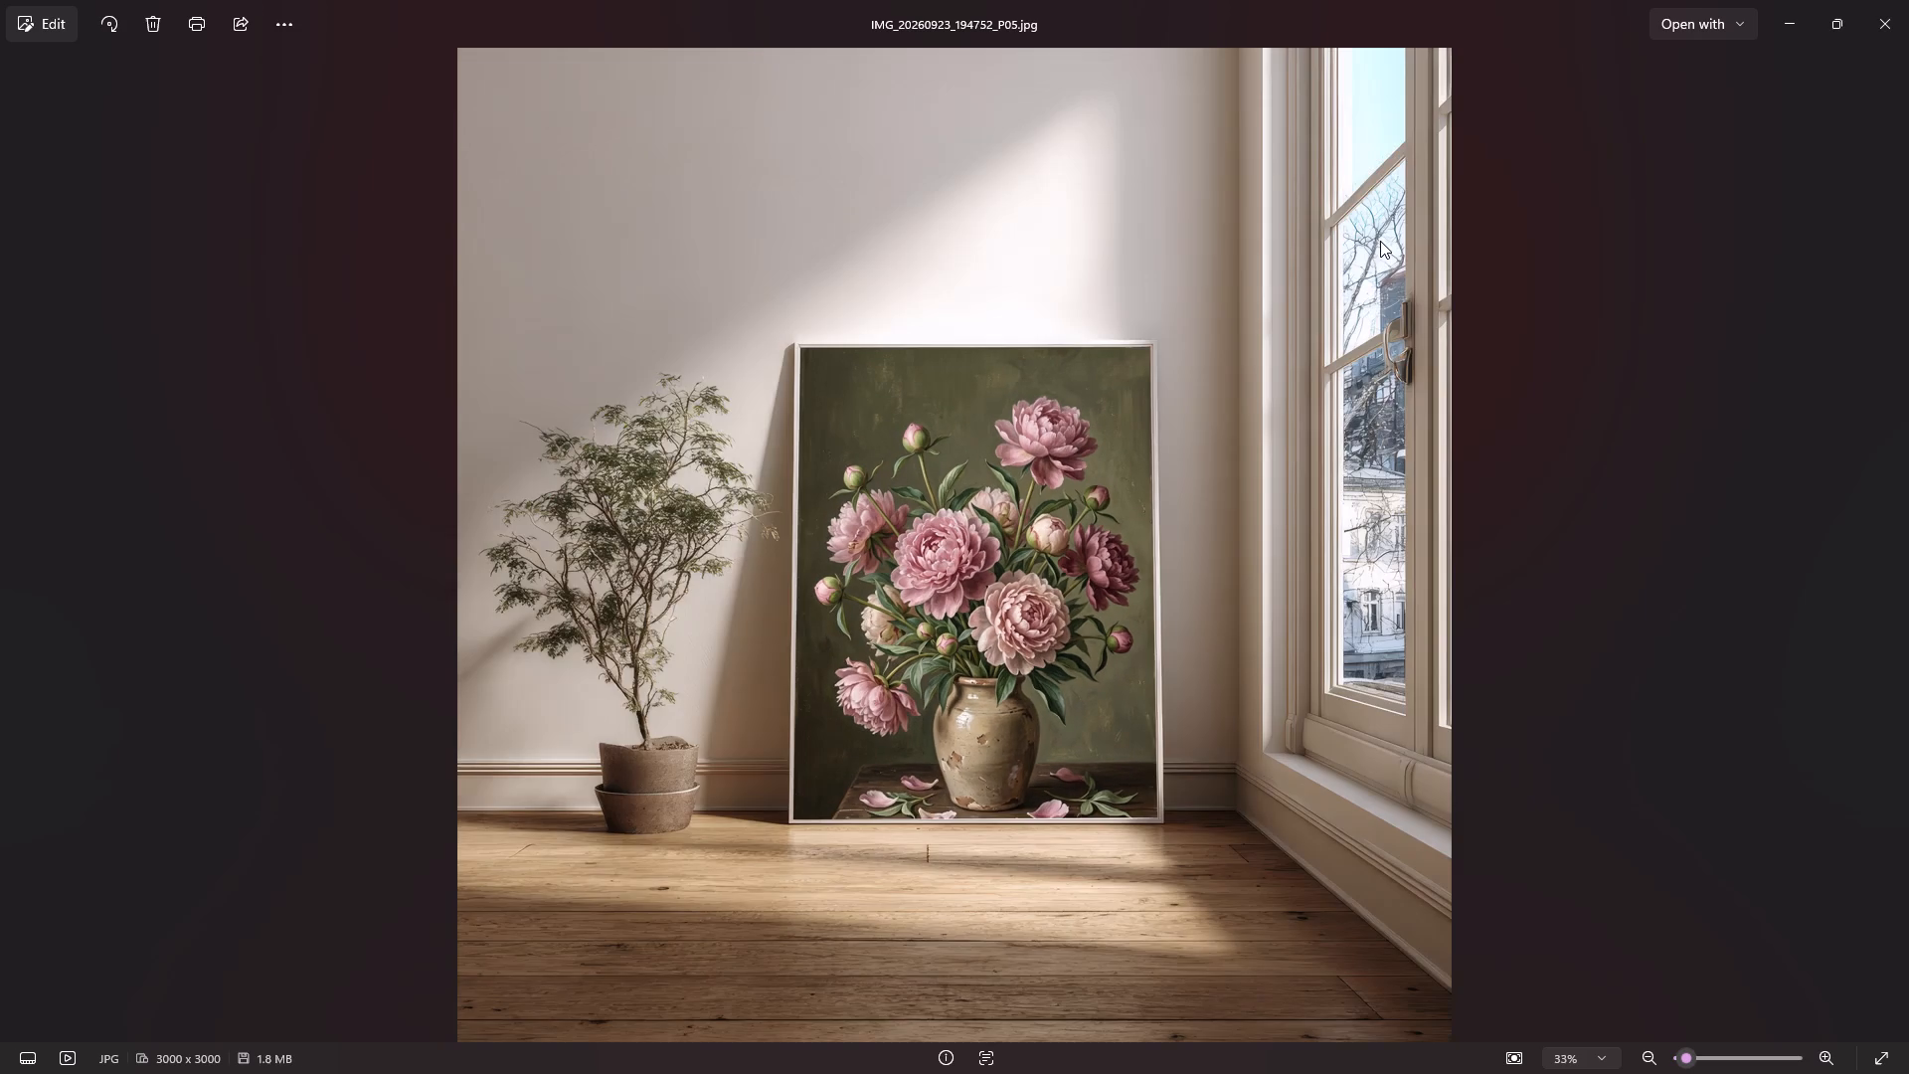
key("Right")
Continue through the peonies mockups, deleting P07 with the coral armchair and P10 with the dark green wall and sideboard.
key("Right")
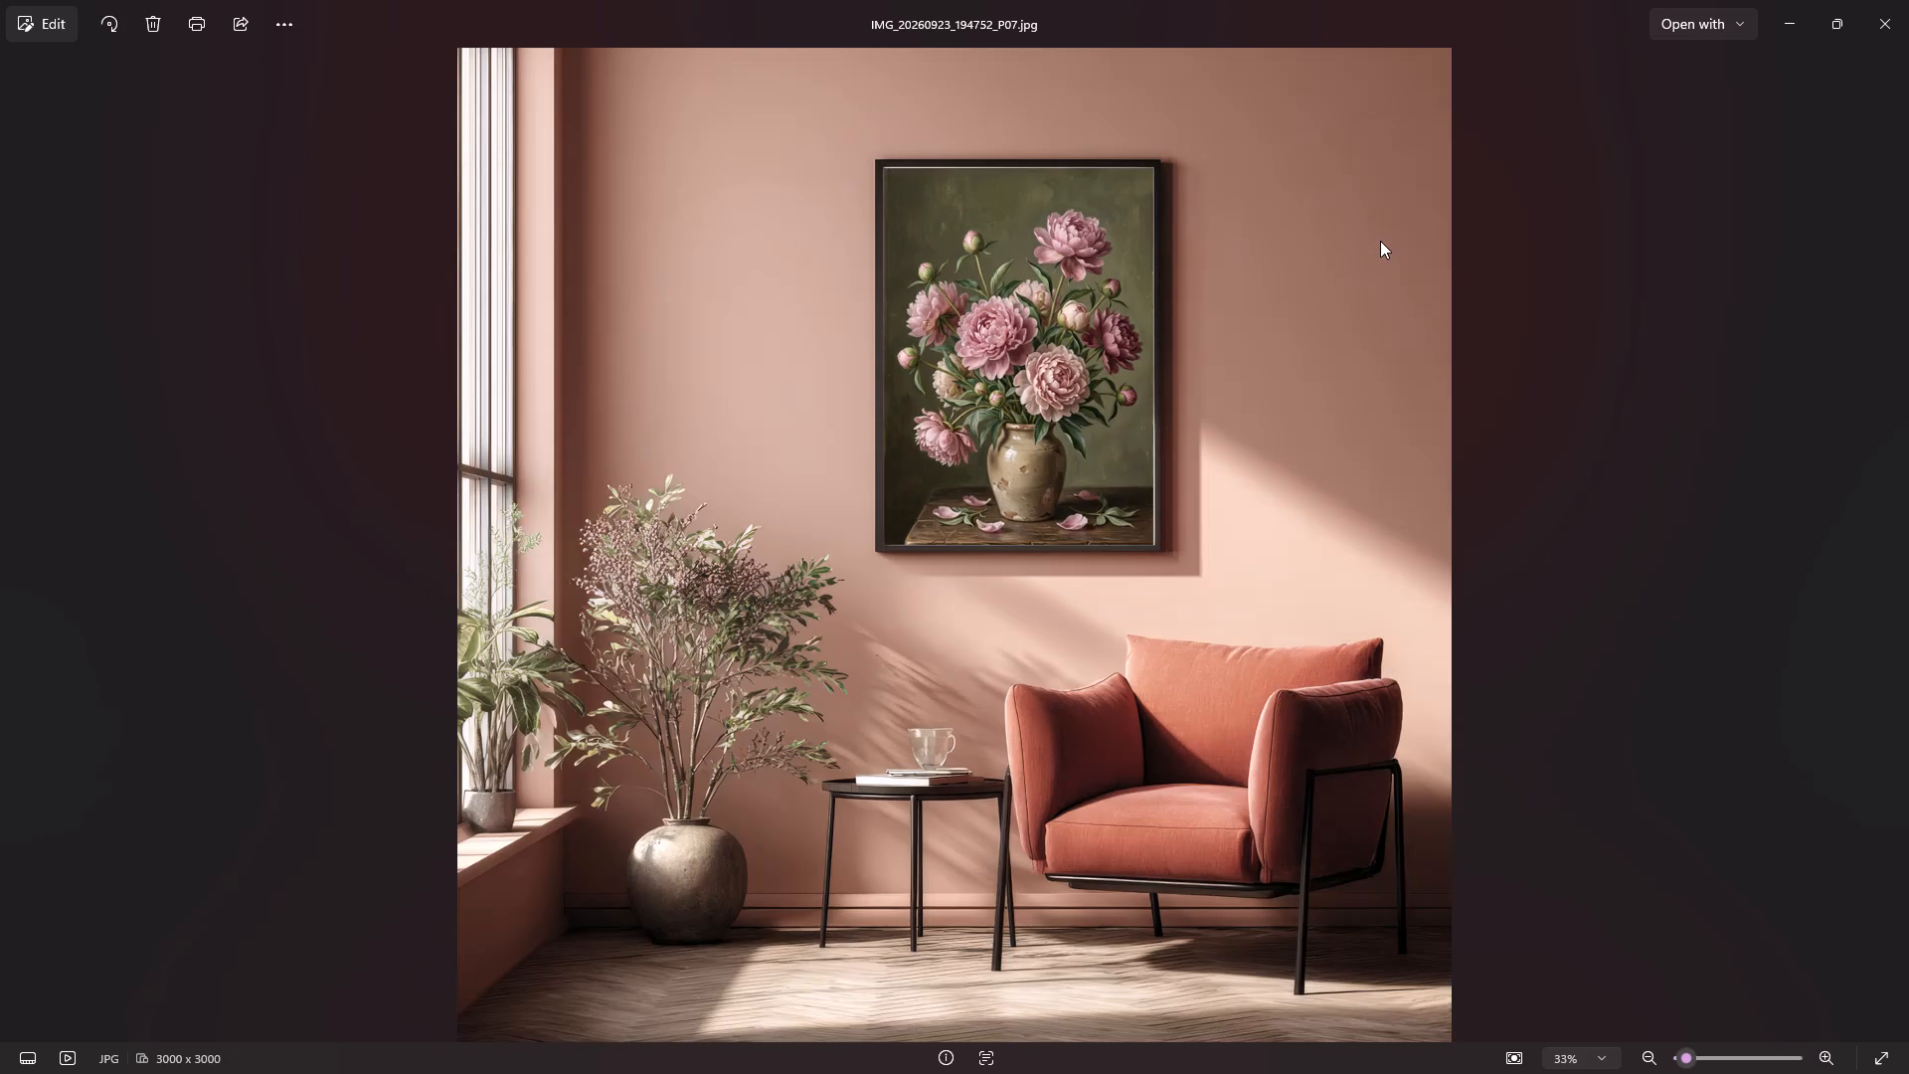
key("Right")
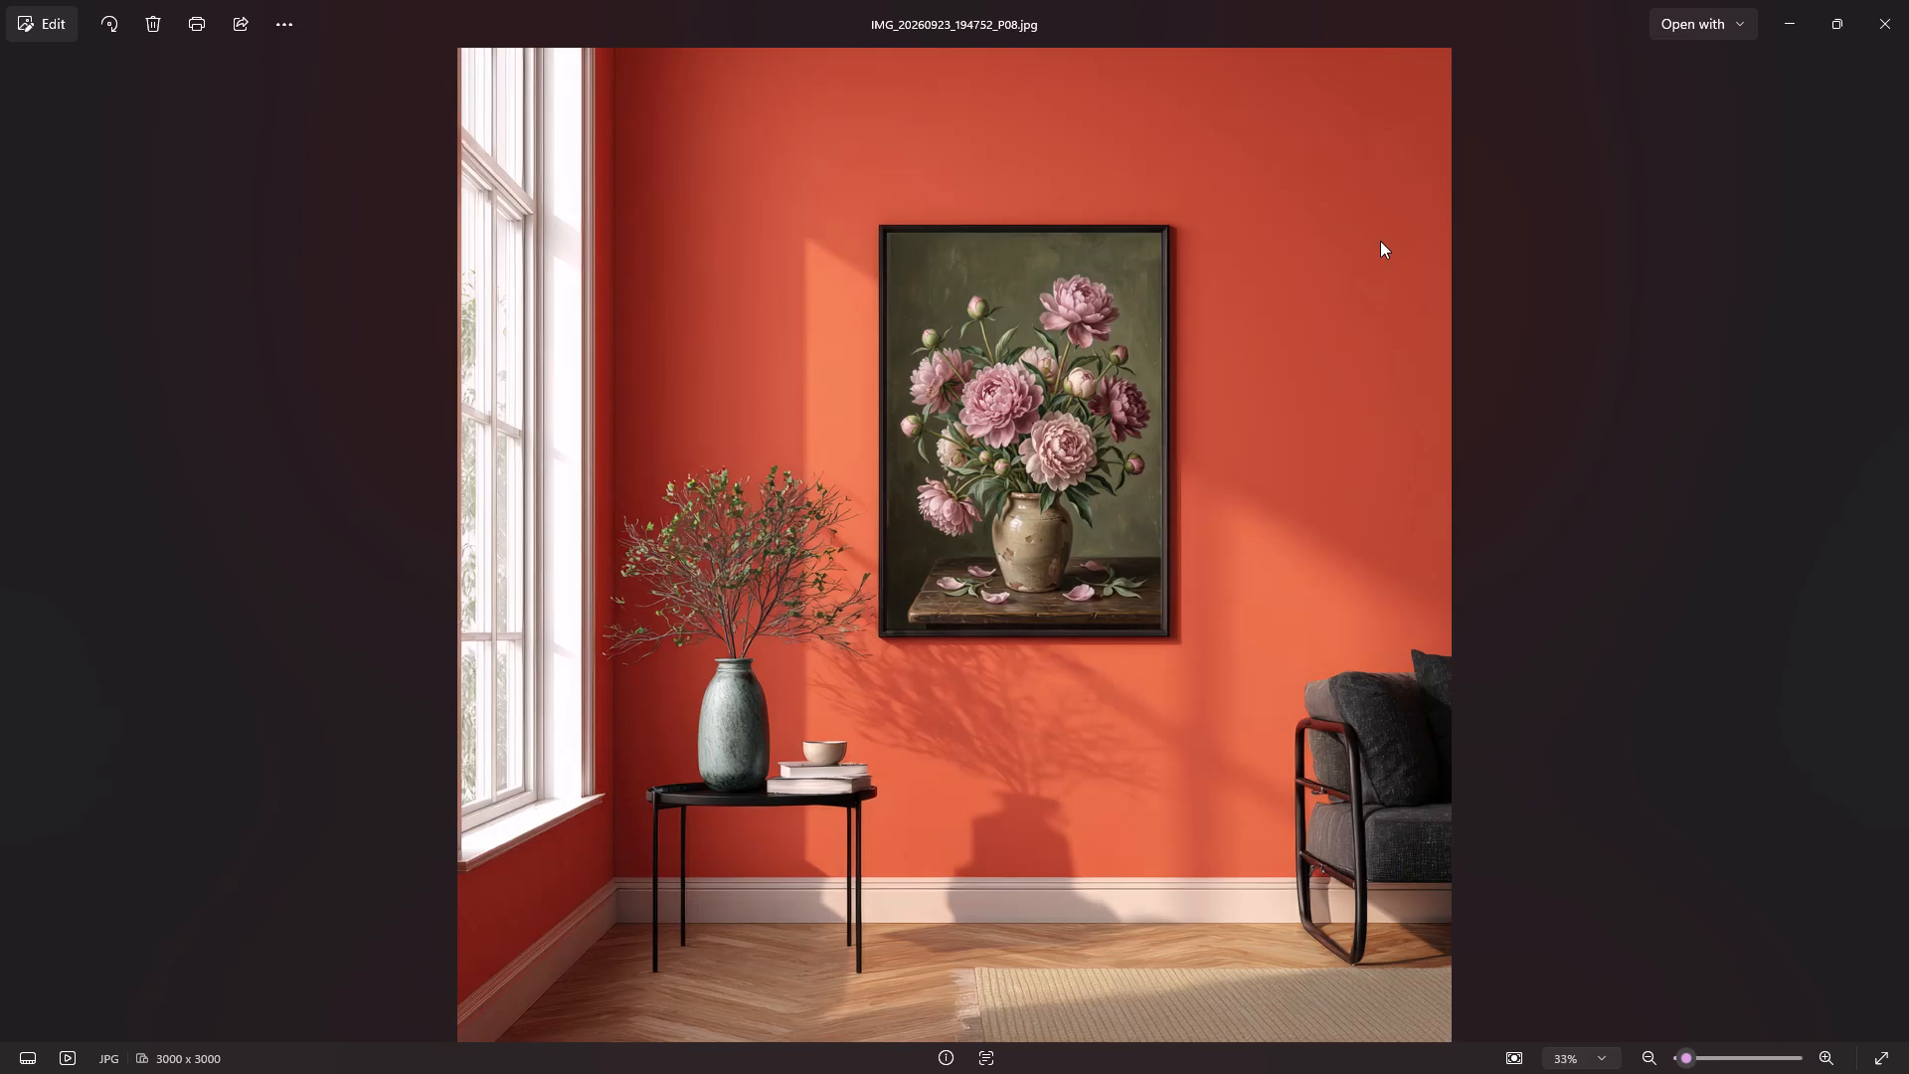
key("Left")
key("Delete")
key("Right")
key("Right")
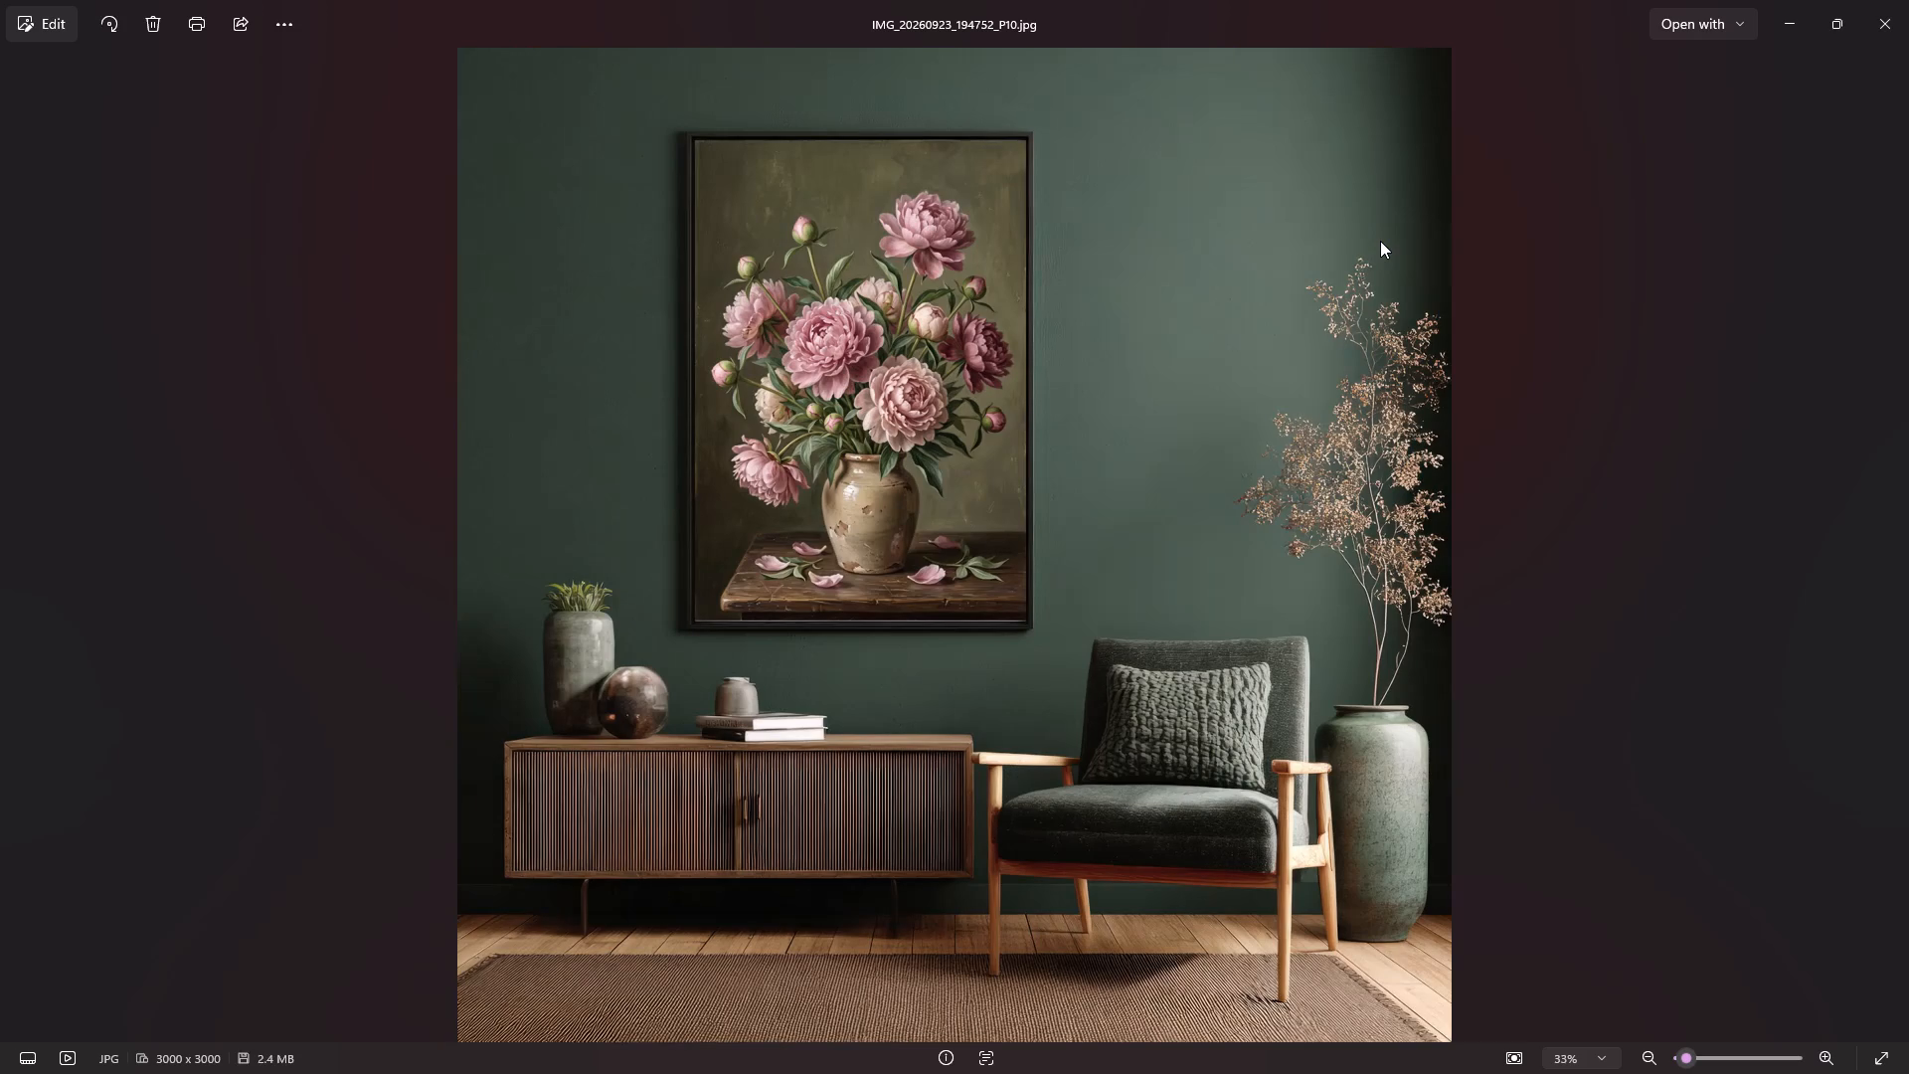
key("Left")
key("Right")
key("Delete")
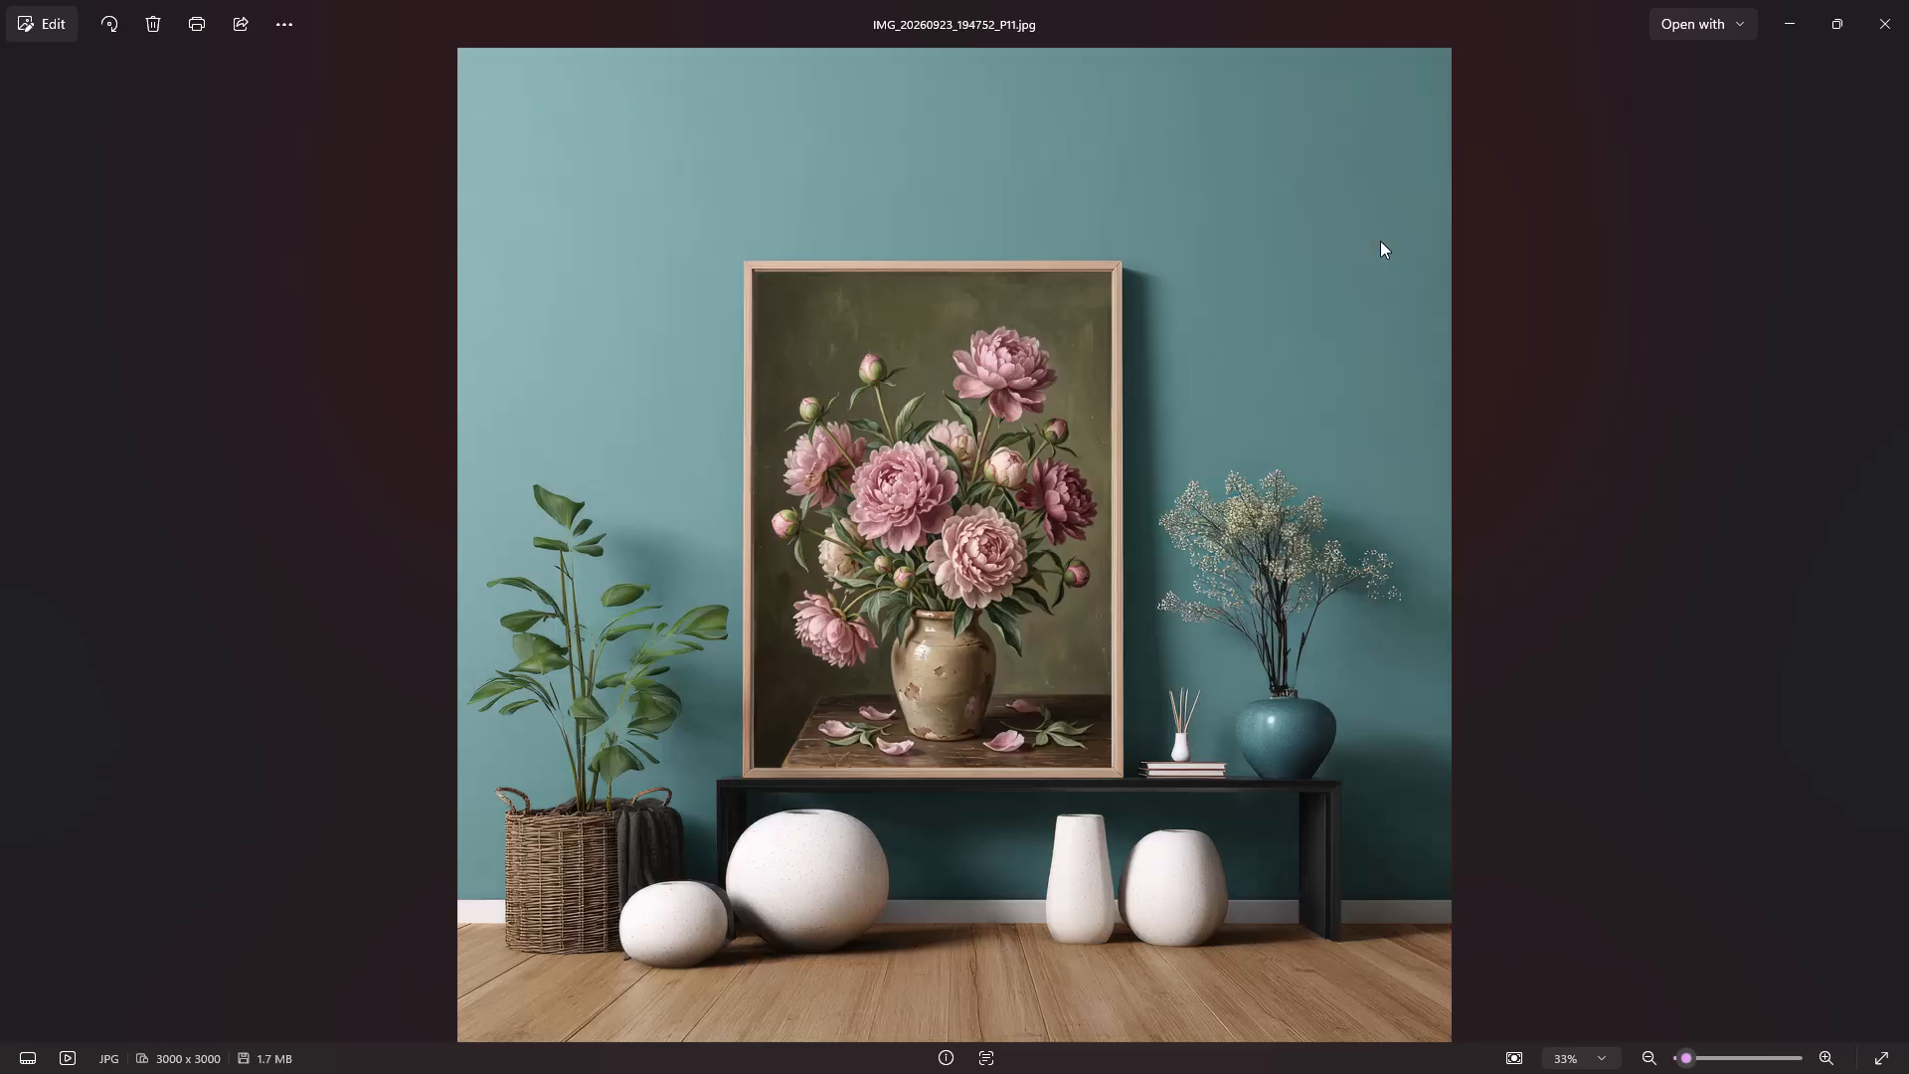
Go through the remaining peonies mockups, deleting P14 with the wooden sideboard and lamp and P18 with the pink bedroom.
key("Right")
key("Right")
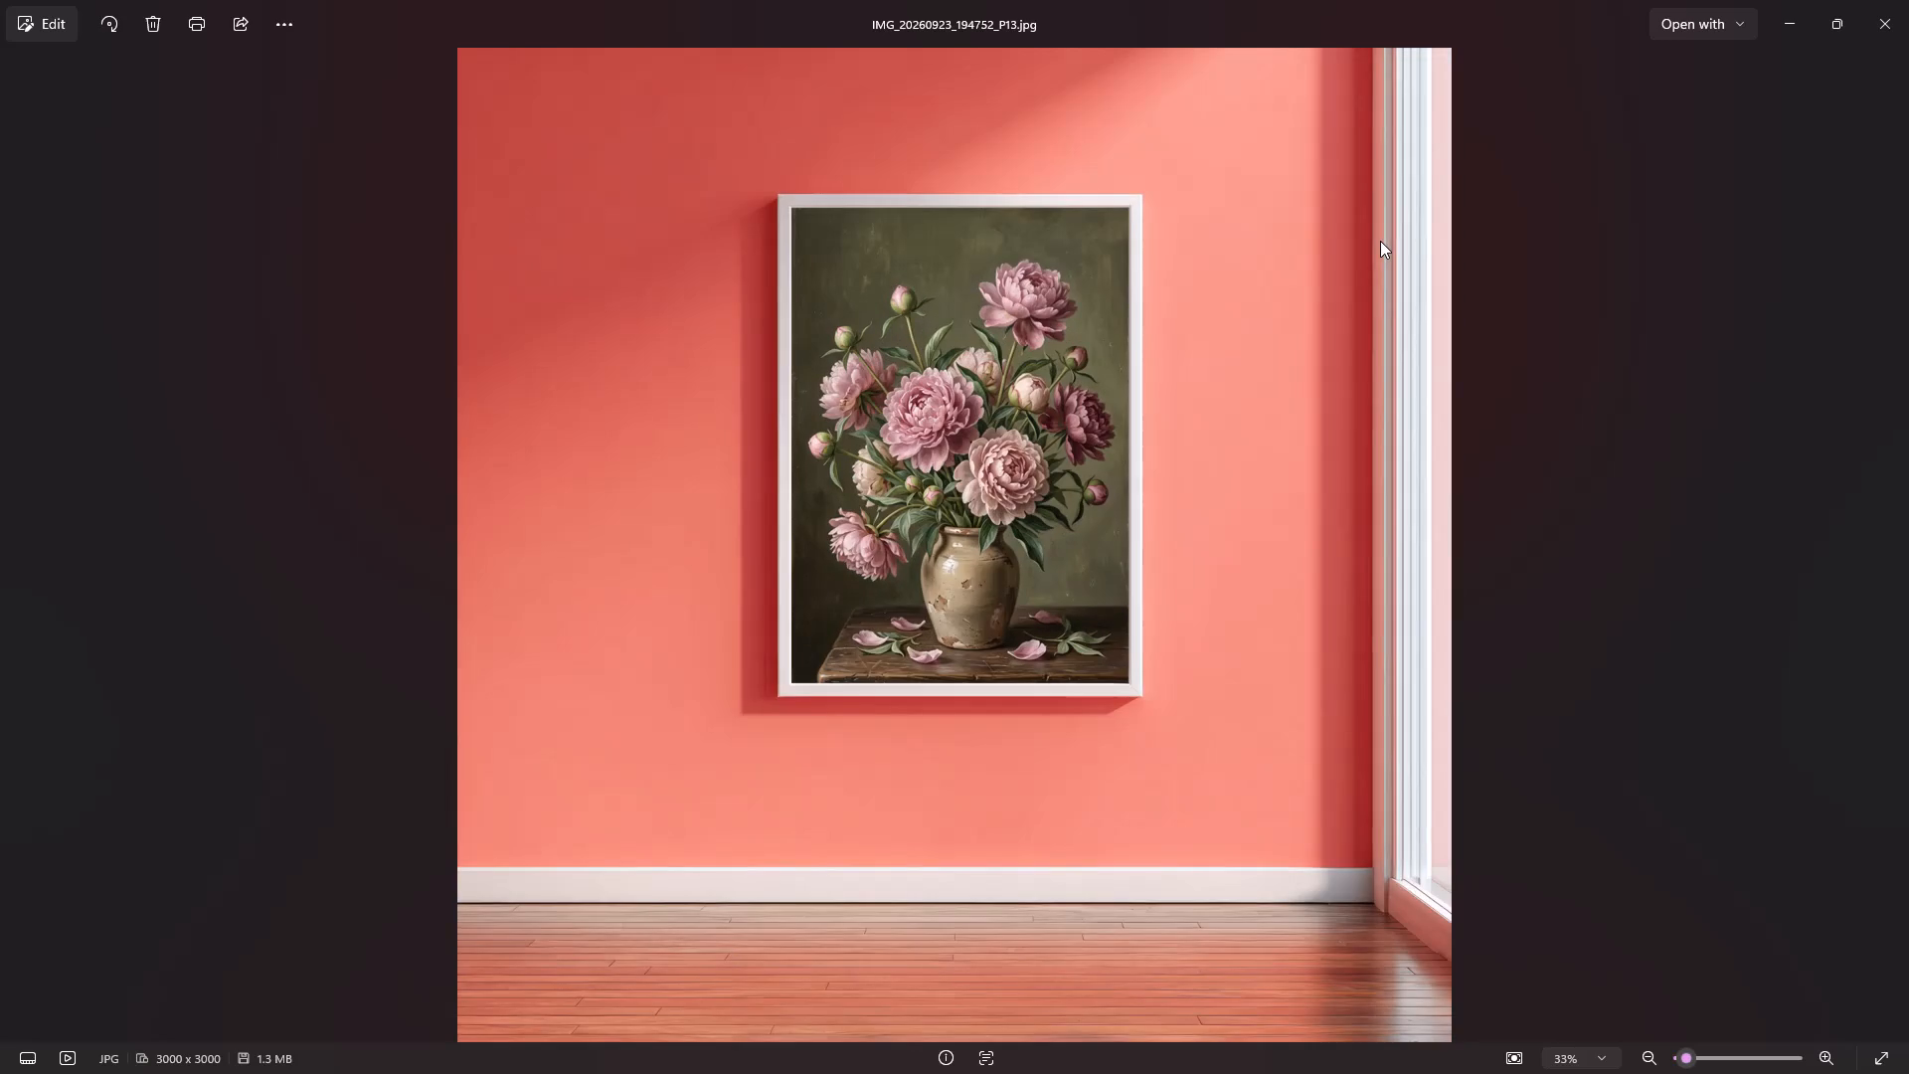
key("Right")
key("Right")
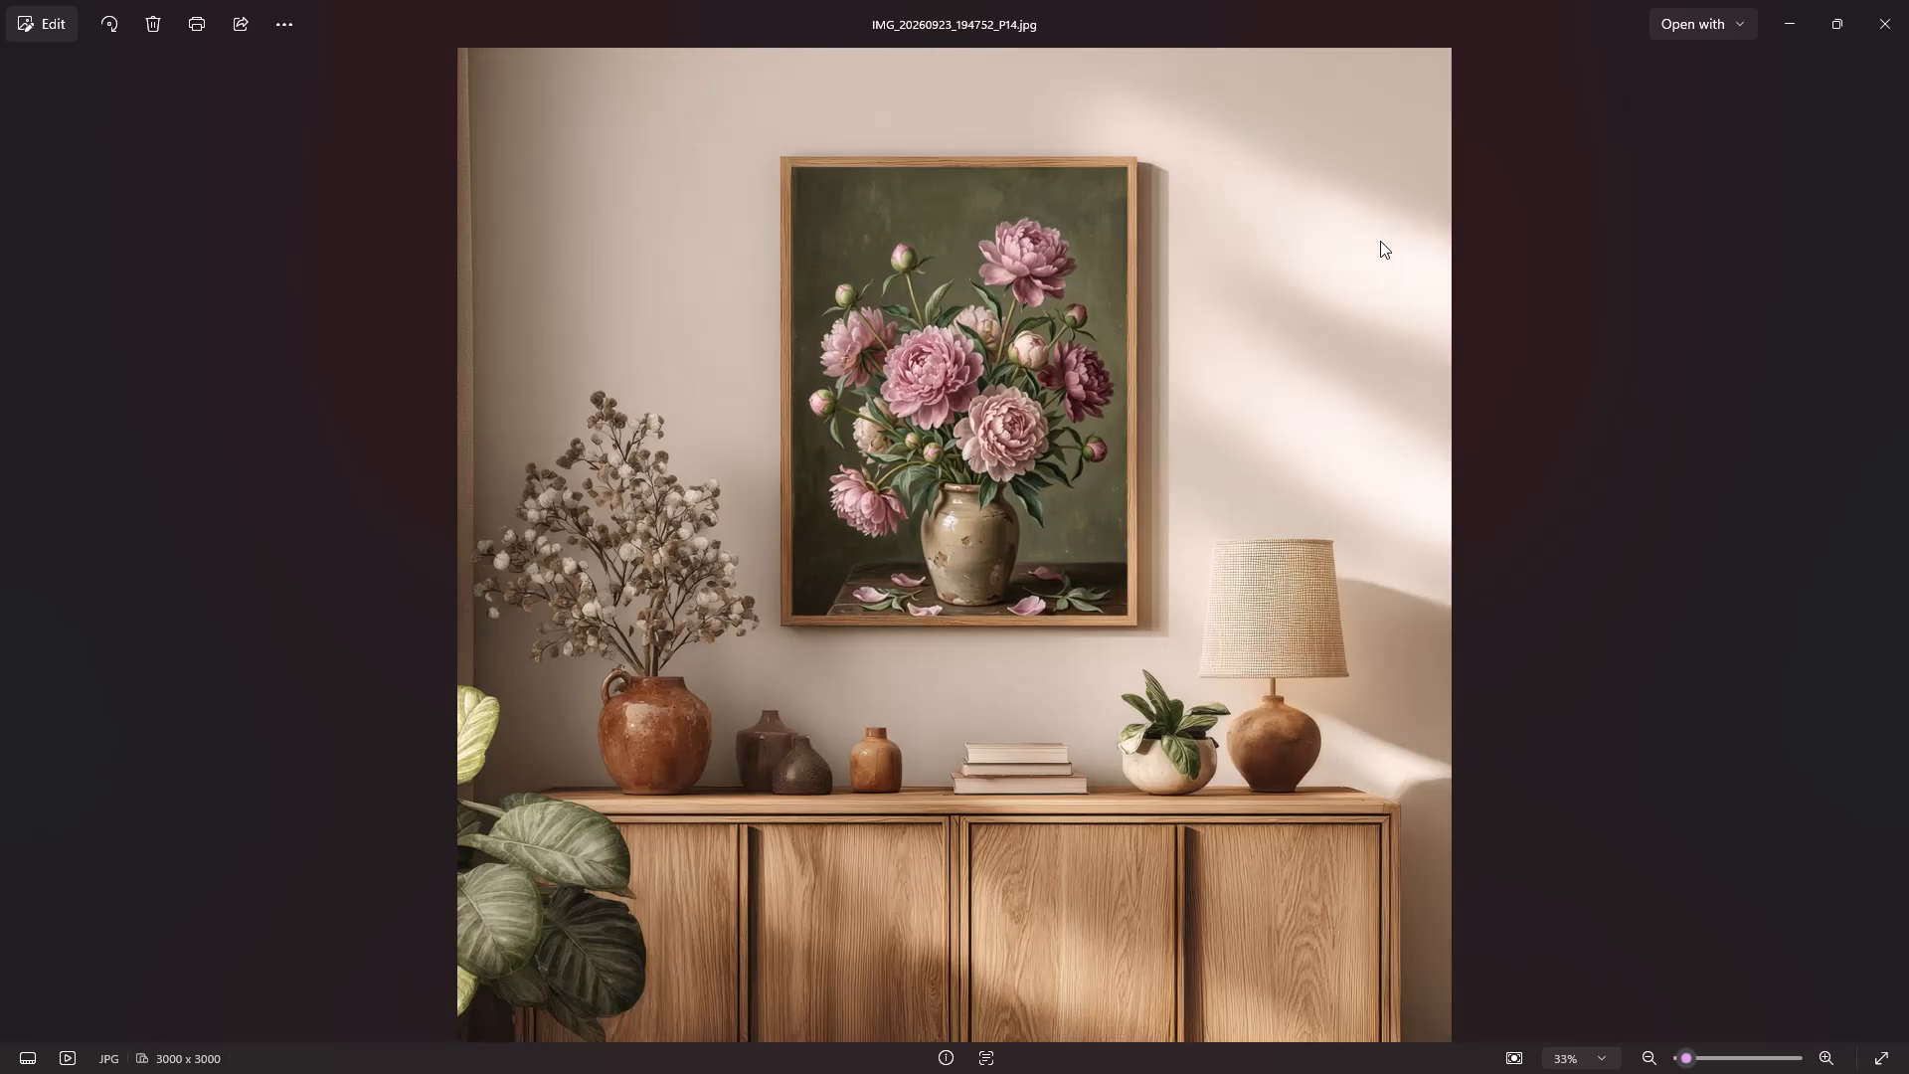
key("Left")
key("Delete")
key("Right")
key("Right")
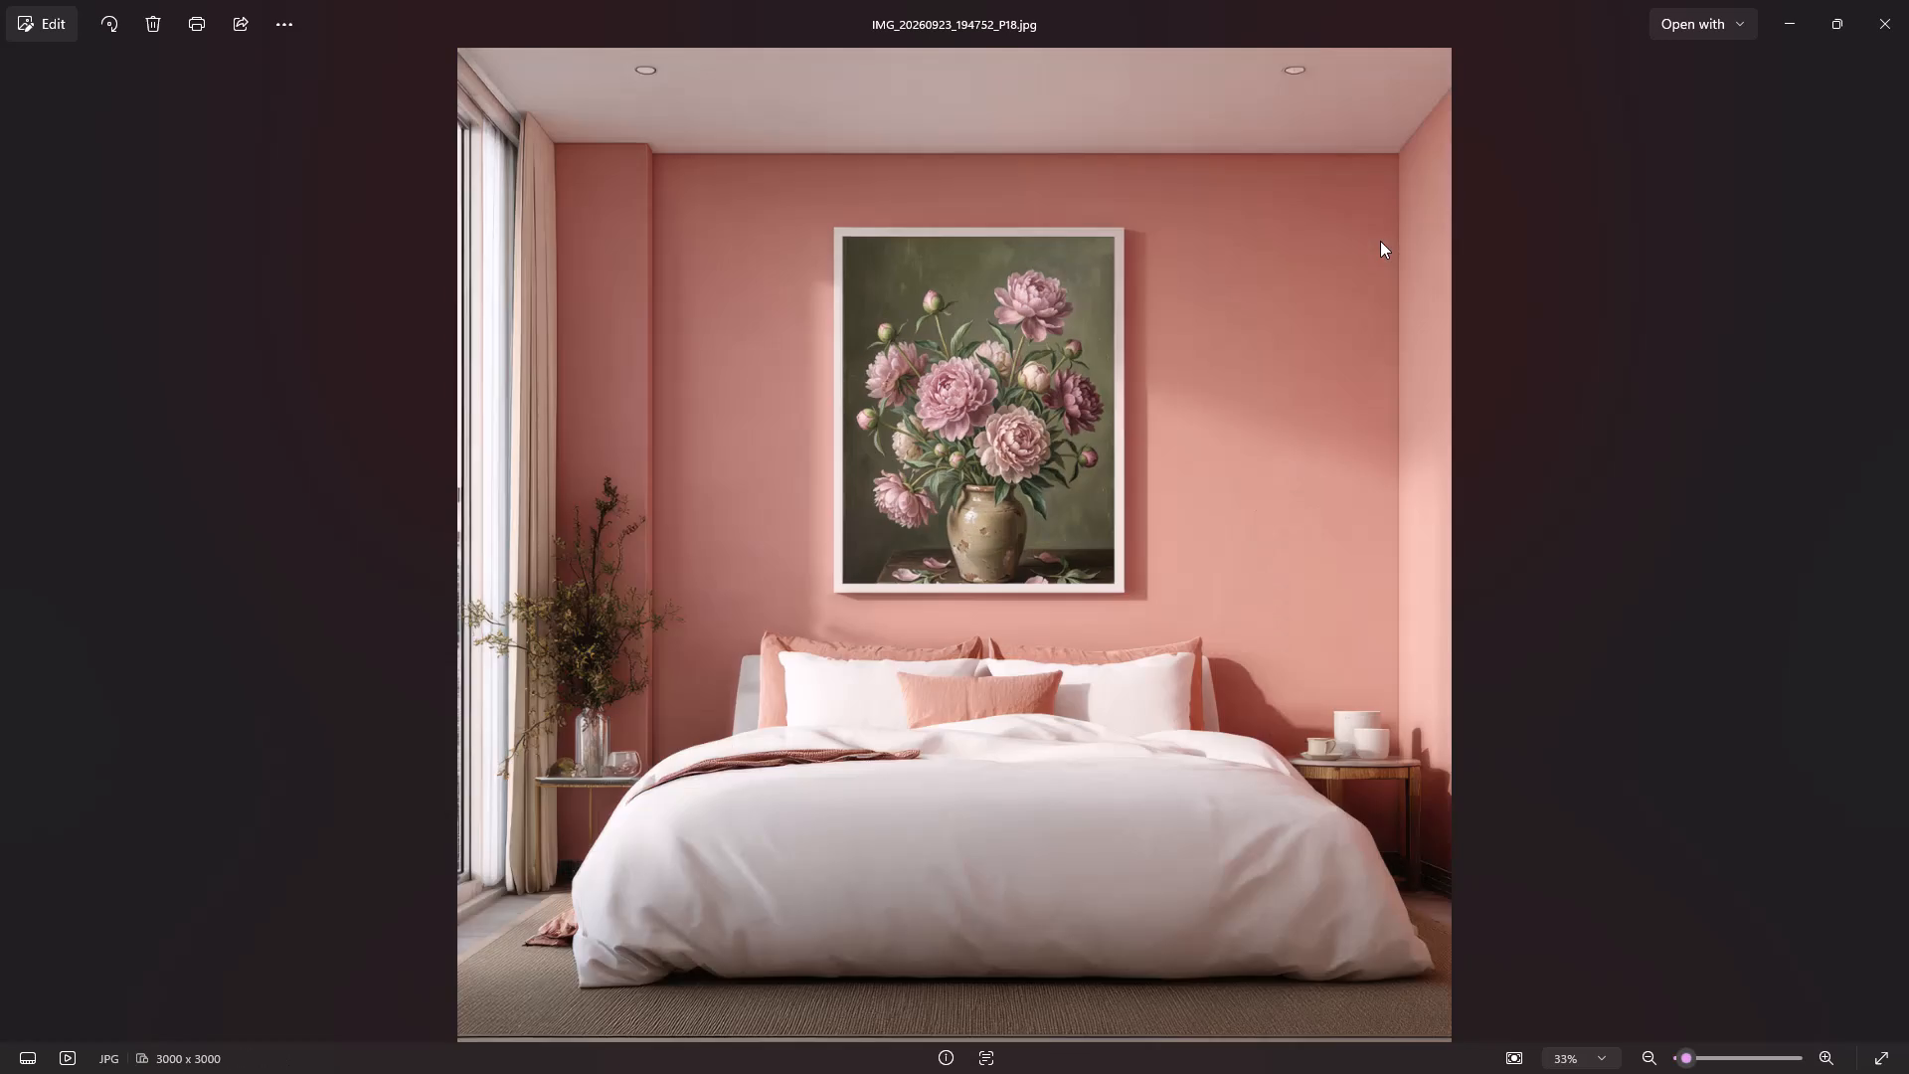
key("Delete")
Look back through the kept peonies mockups from P16 to P01 for a final check, and close the image viewer.
key("Left")
key("Left")
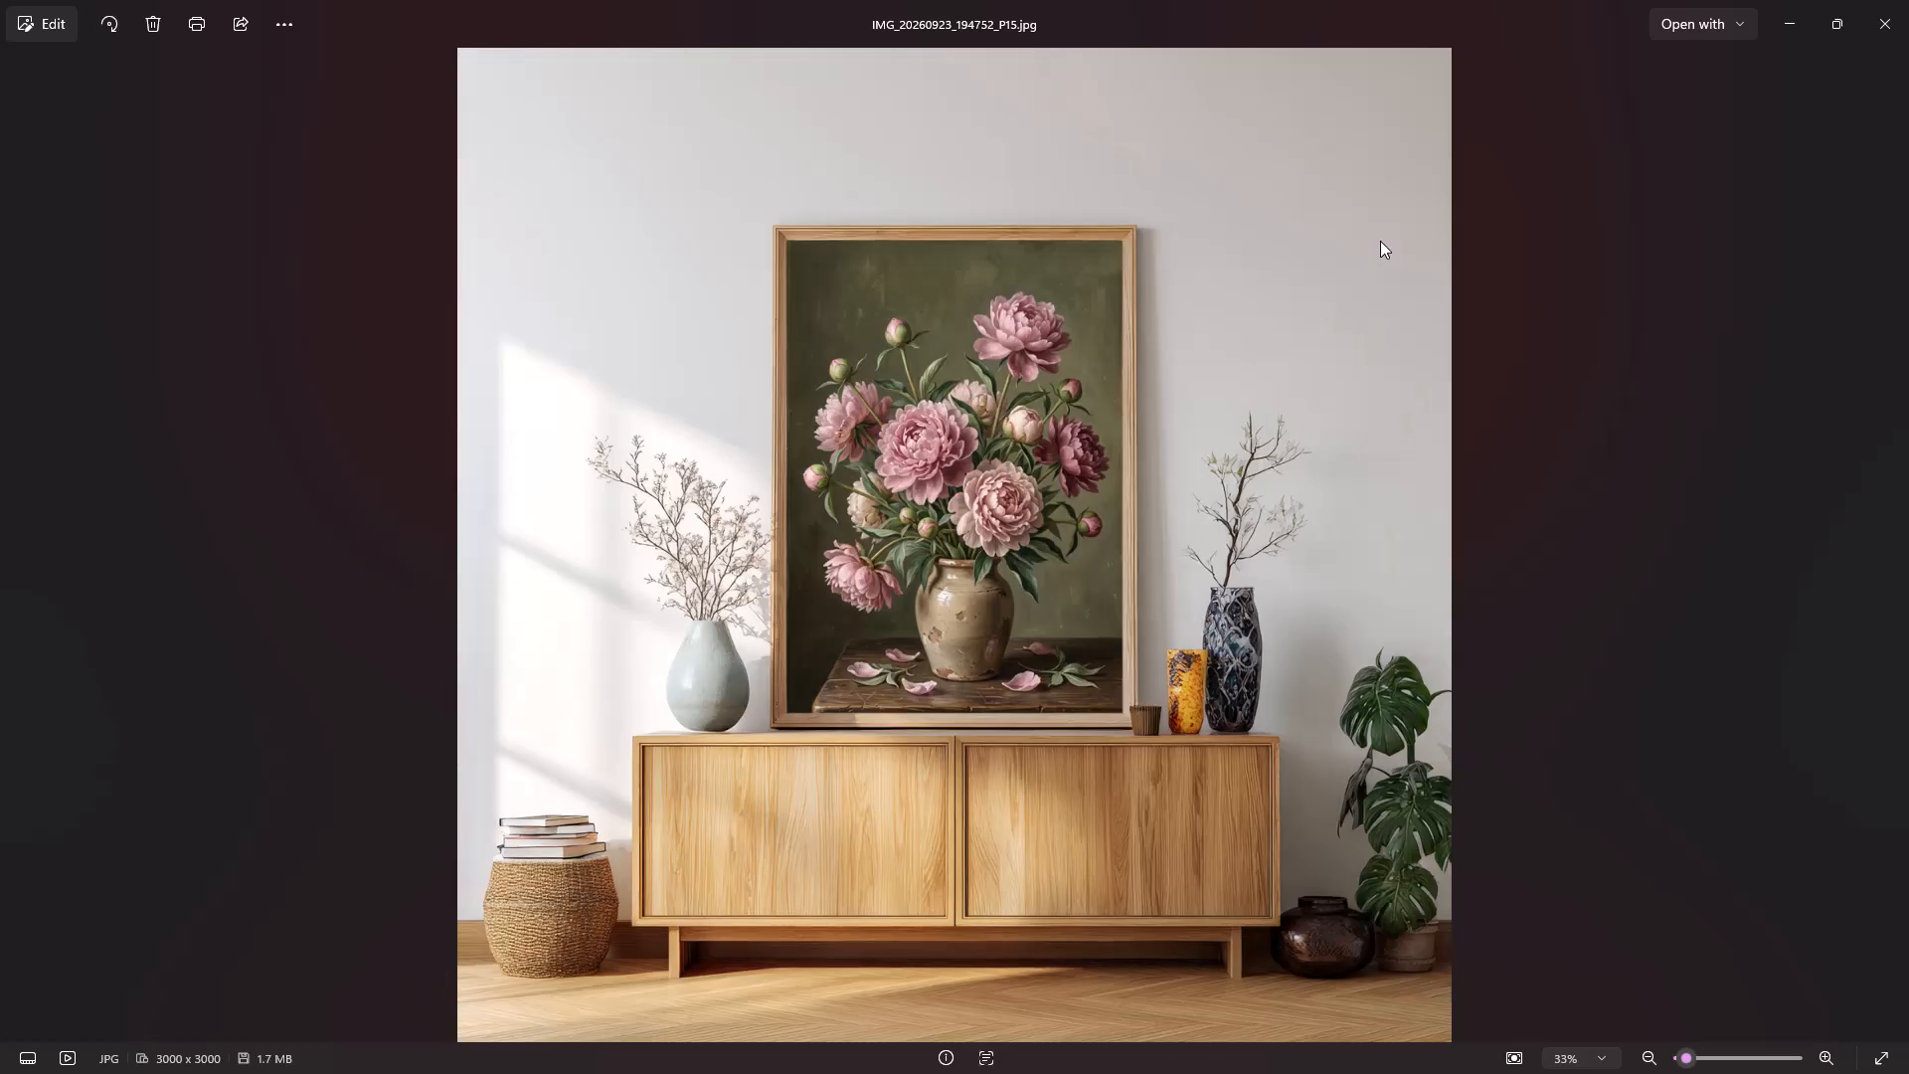
key("Right")
key("Left")
key("Left")
key("Left")
key("Left")
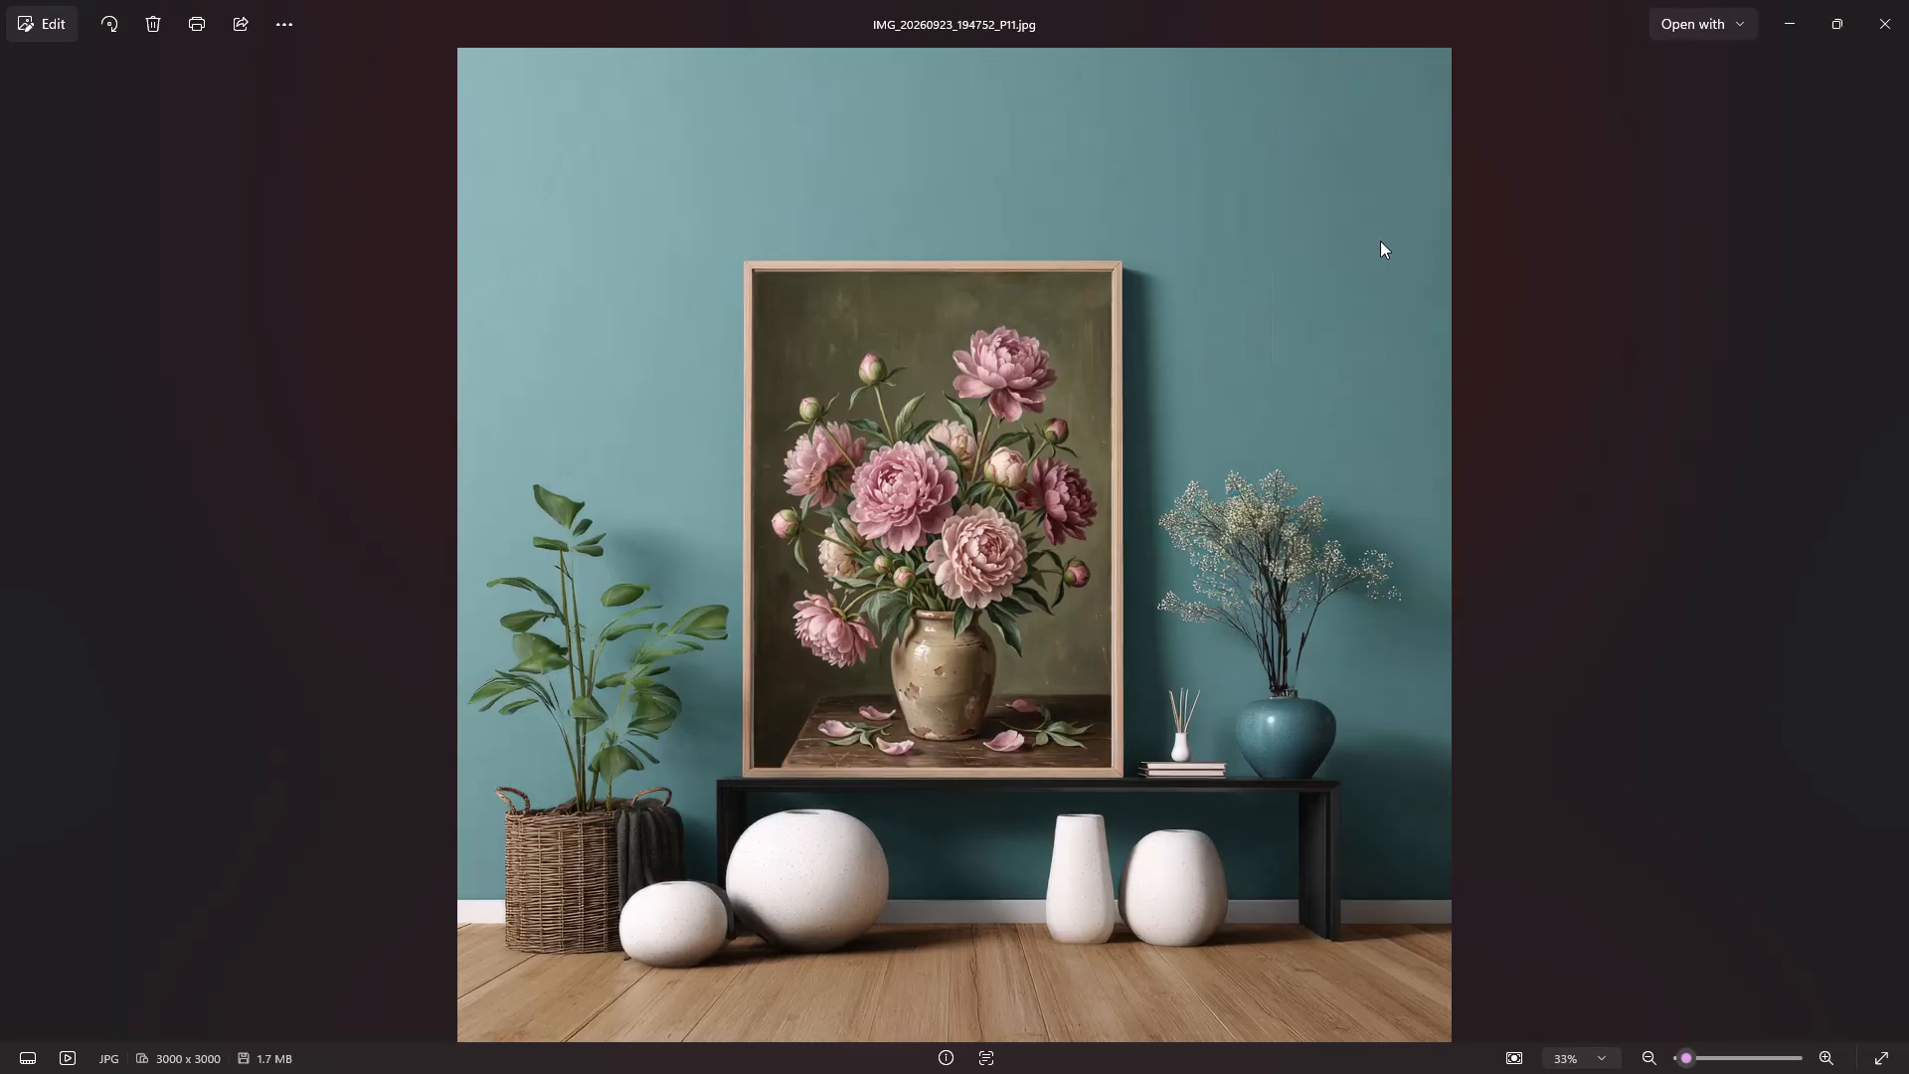
key("Left")
key("Left")
key("Left")
key("Left")
key("Left")
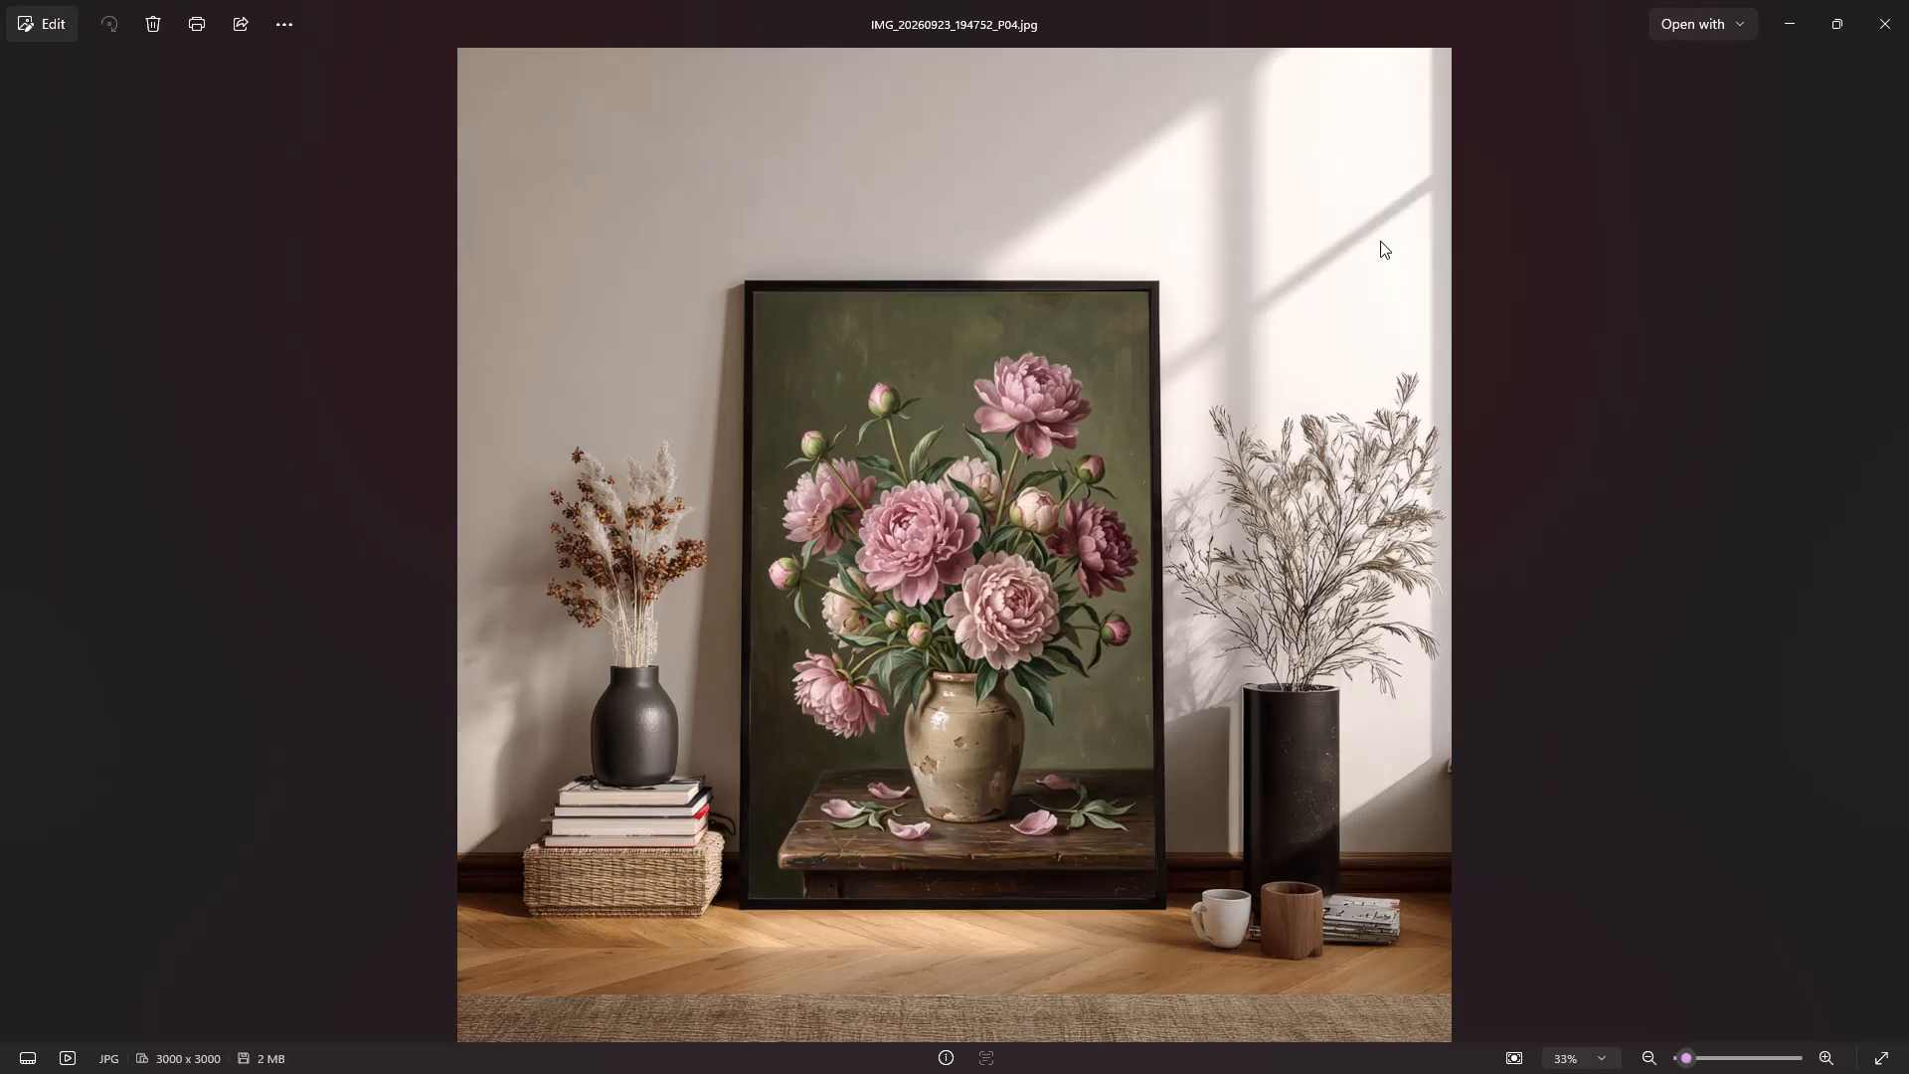
key("Left")
key("Left")
key("Left")
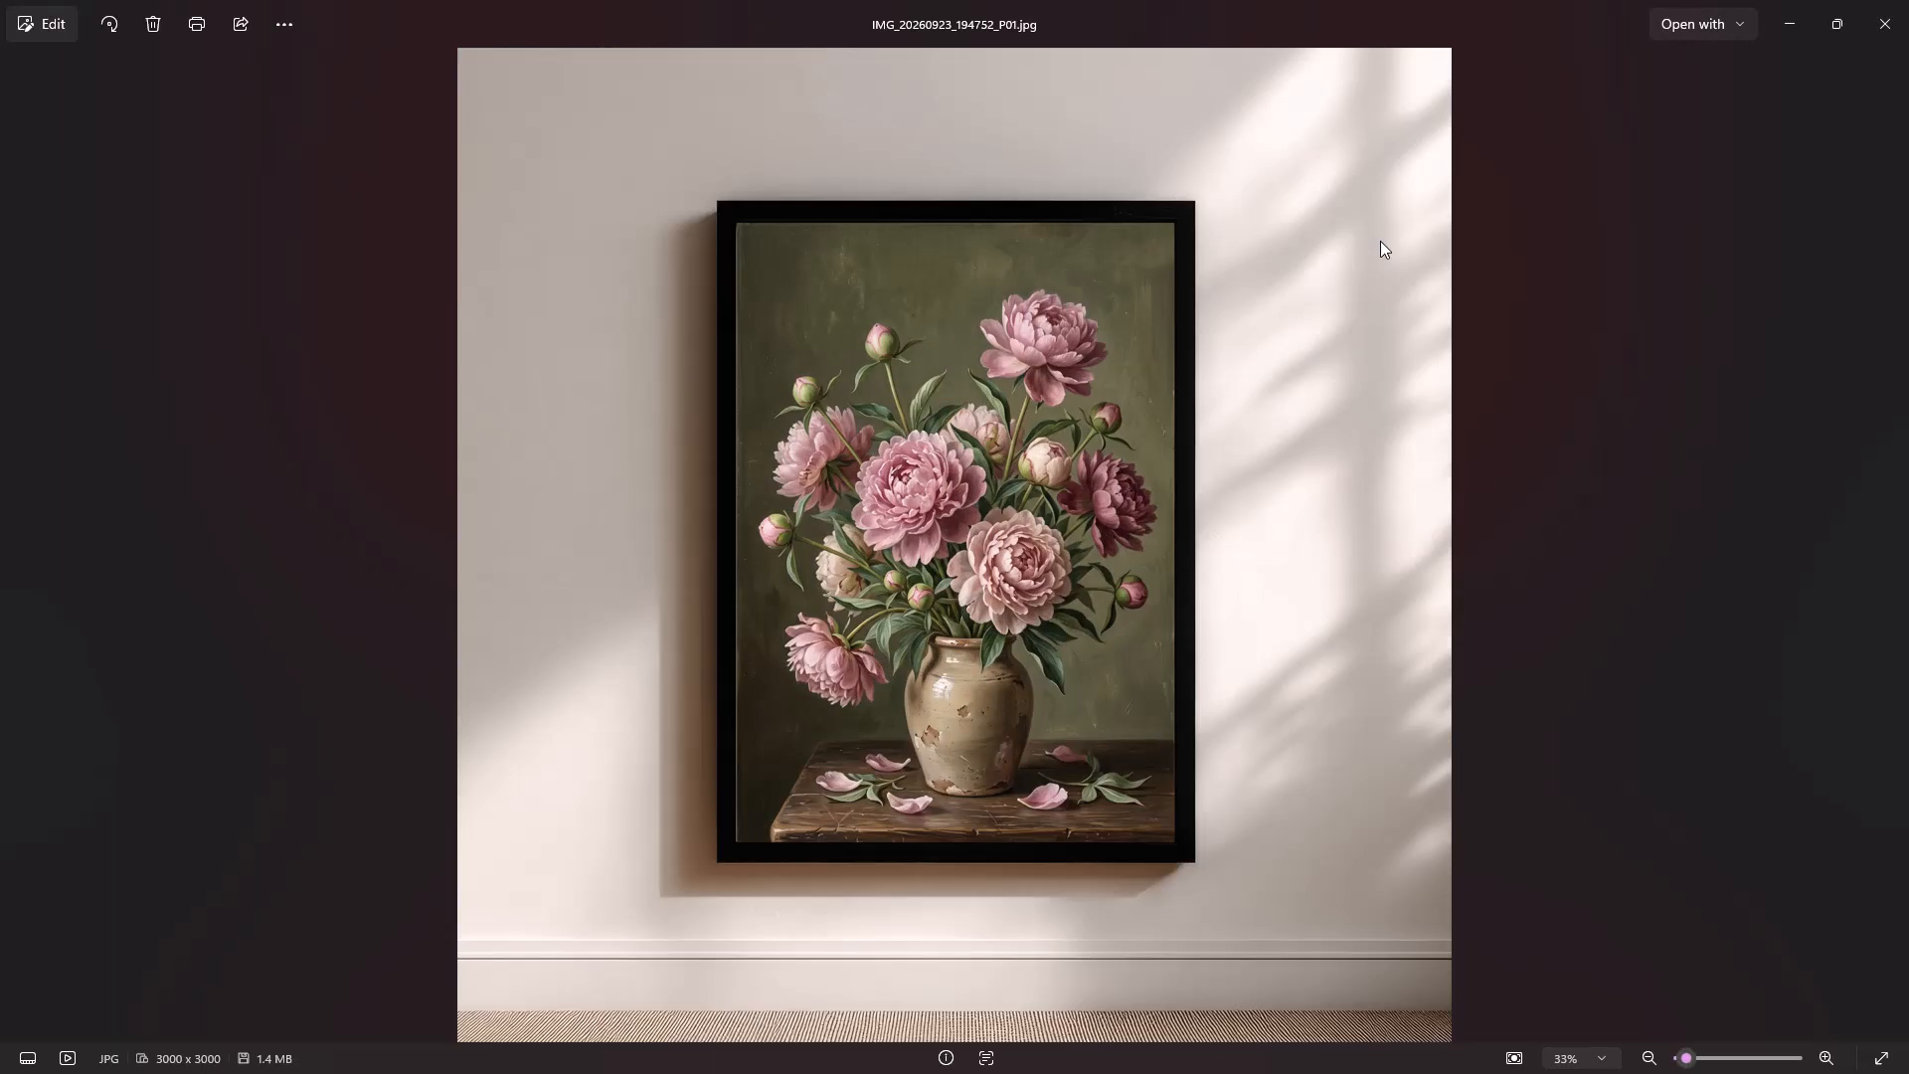
key("Right")
key("Left")
left_click(1908, 2)
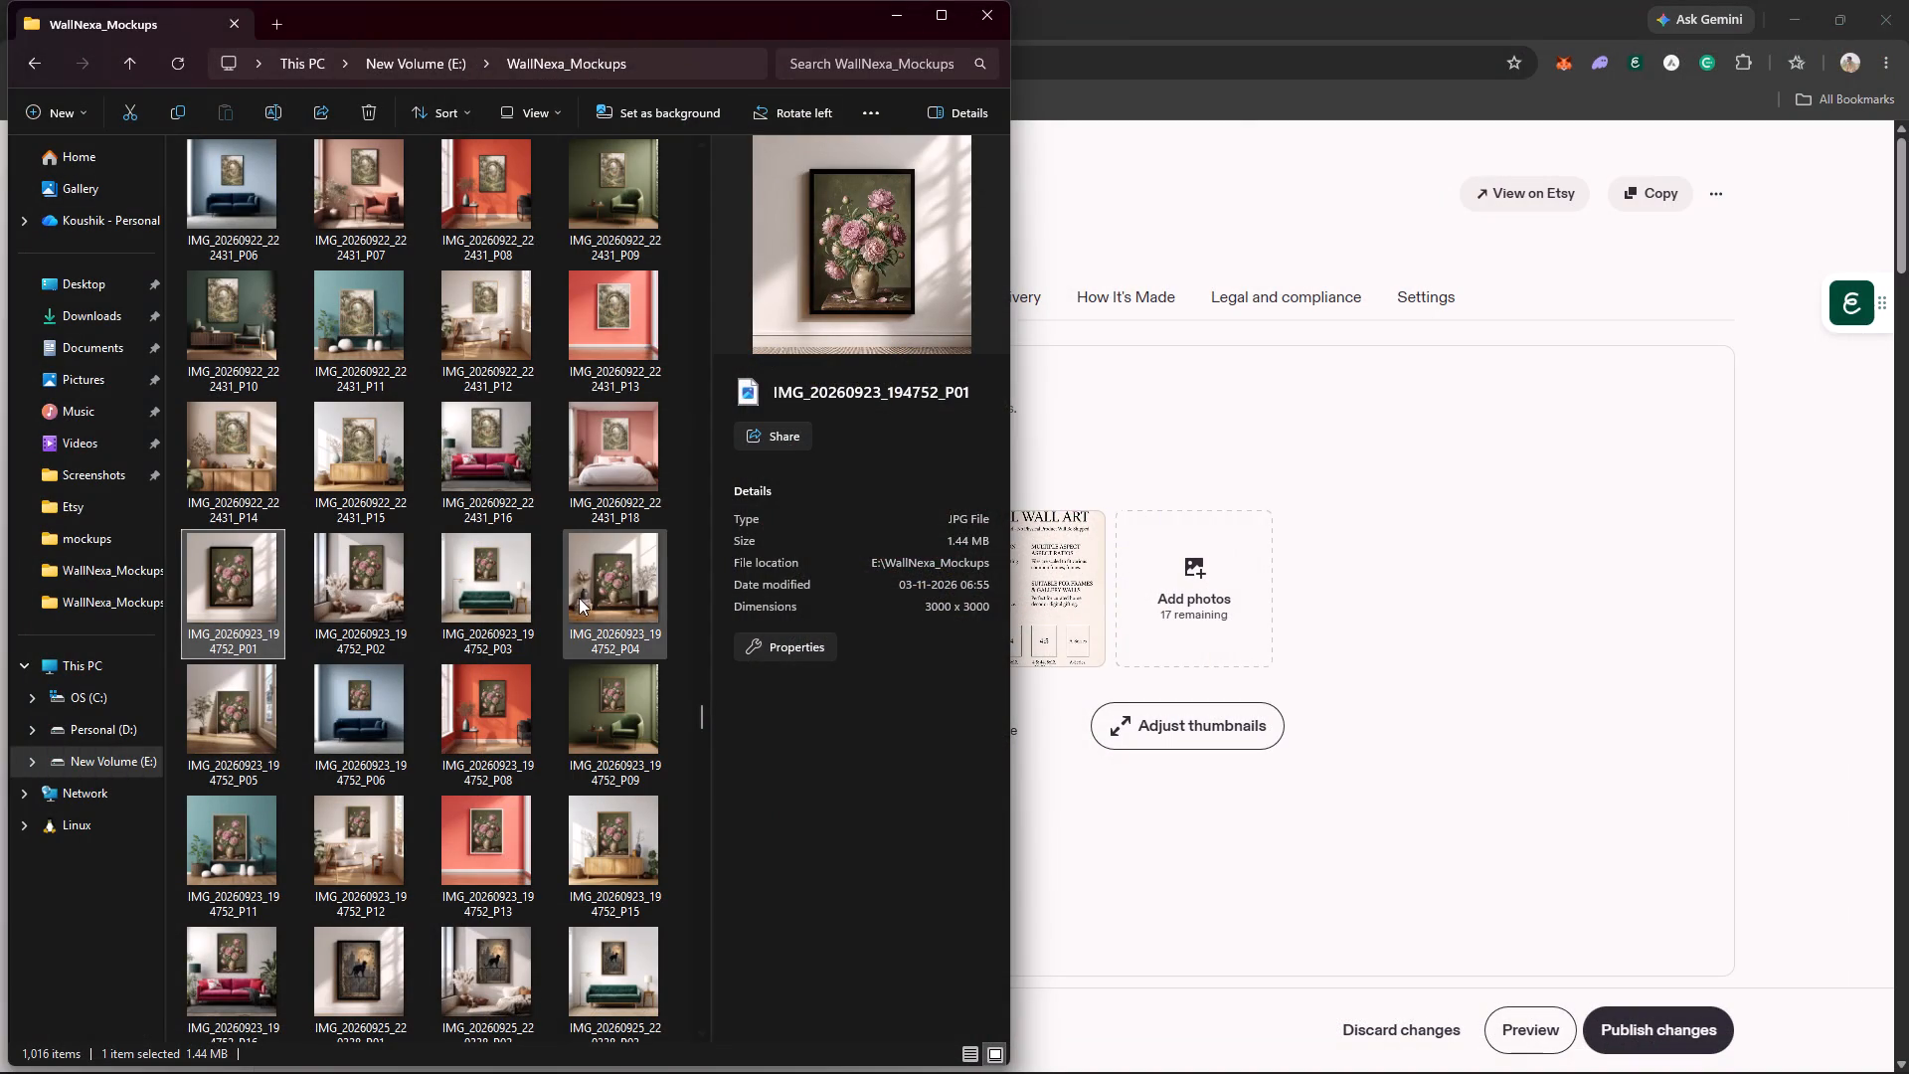
Add the 13 remaining IMG_20260923_194752 peonies mockups, P01 through P16, to the Peonies In Vase listing's photos.
left_click_drag(168, 588, 188, 589)
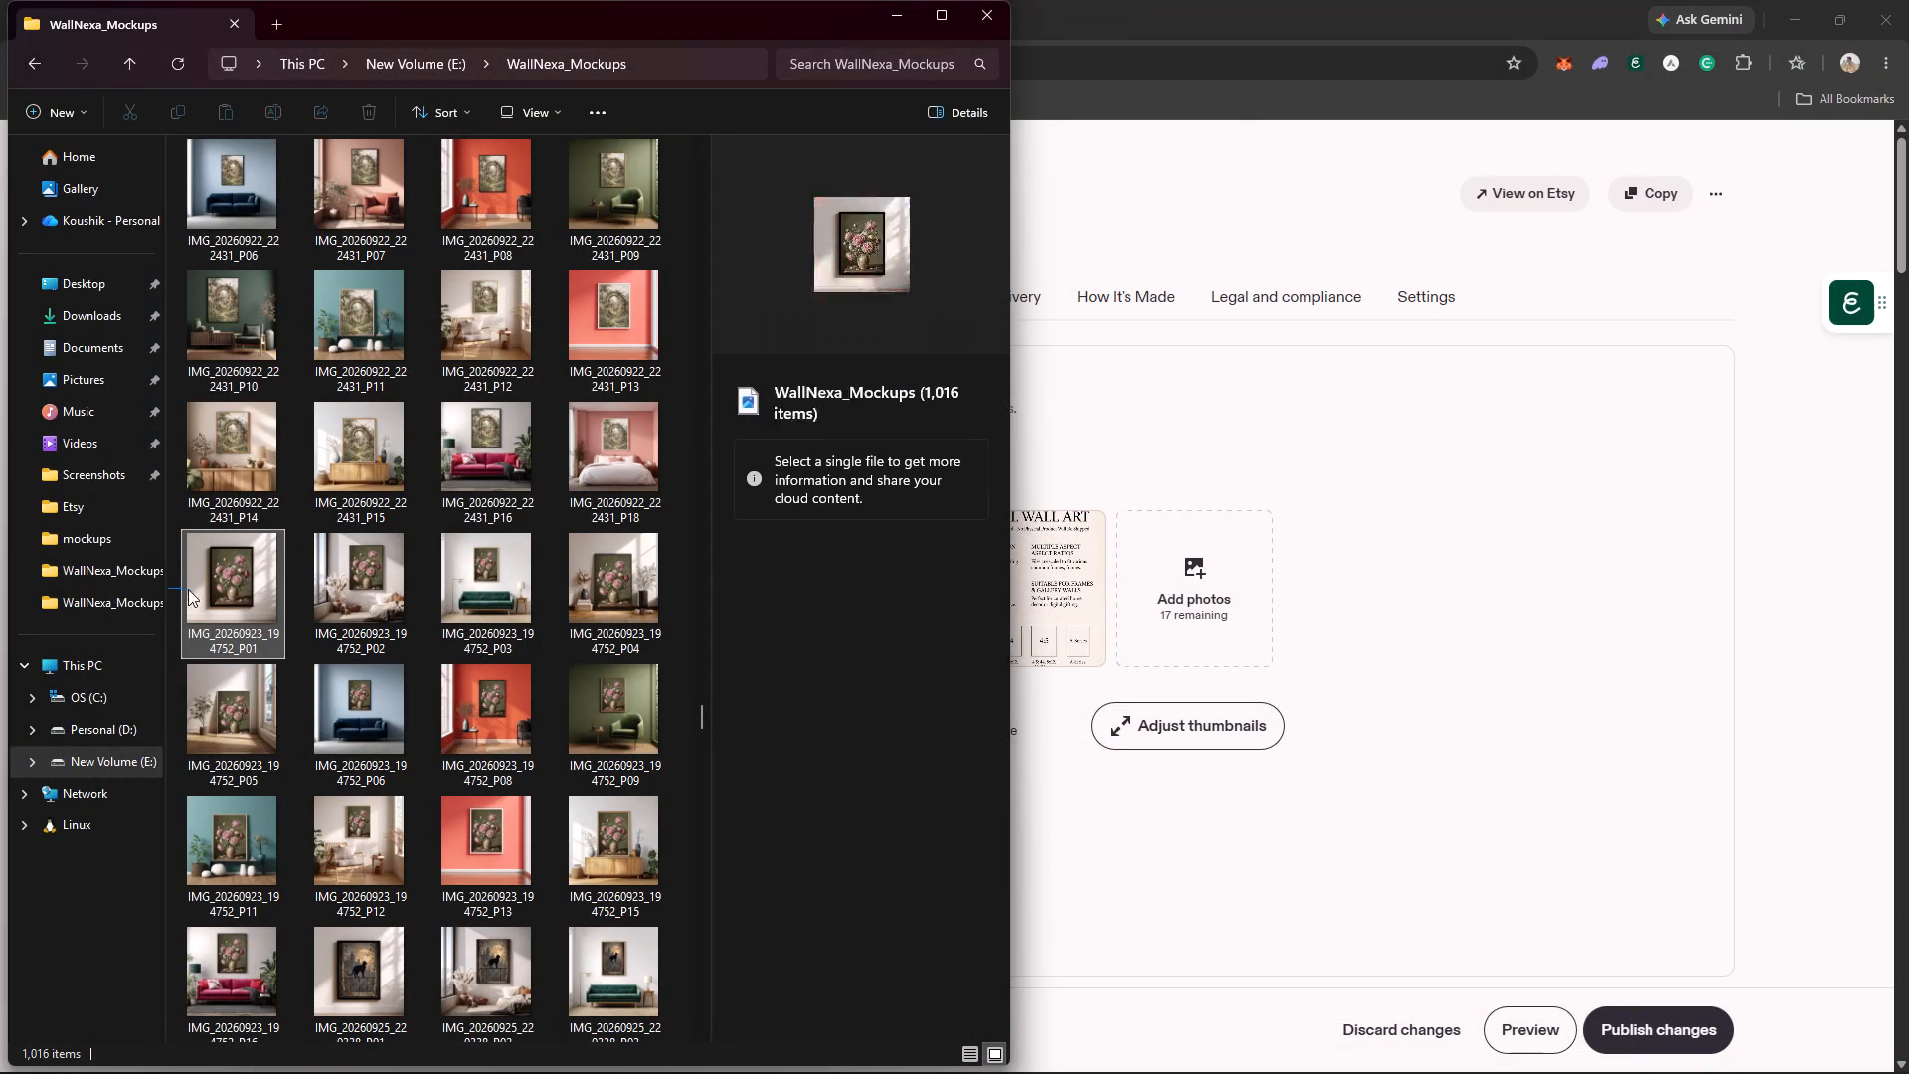
left_click_drag(188, 589, 621, 847)
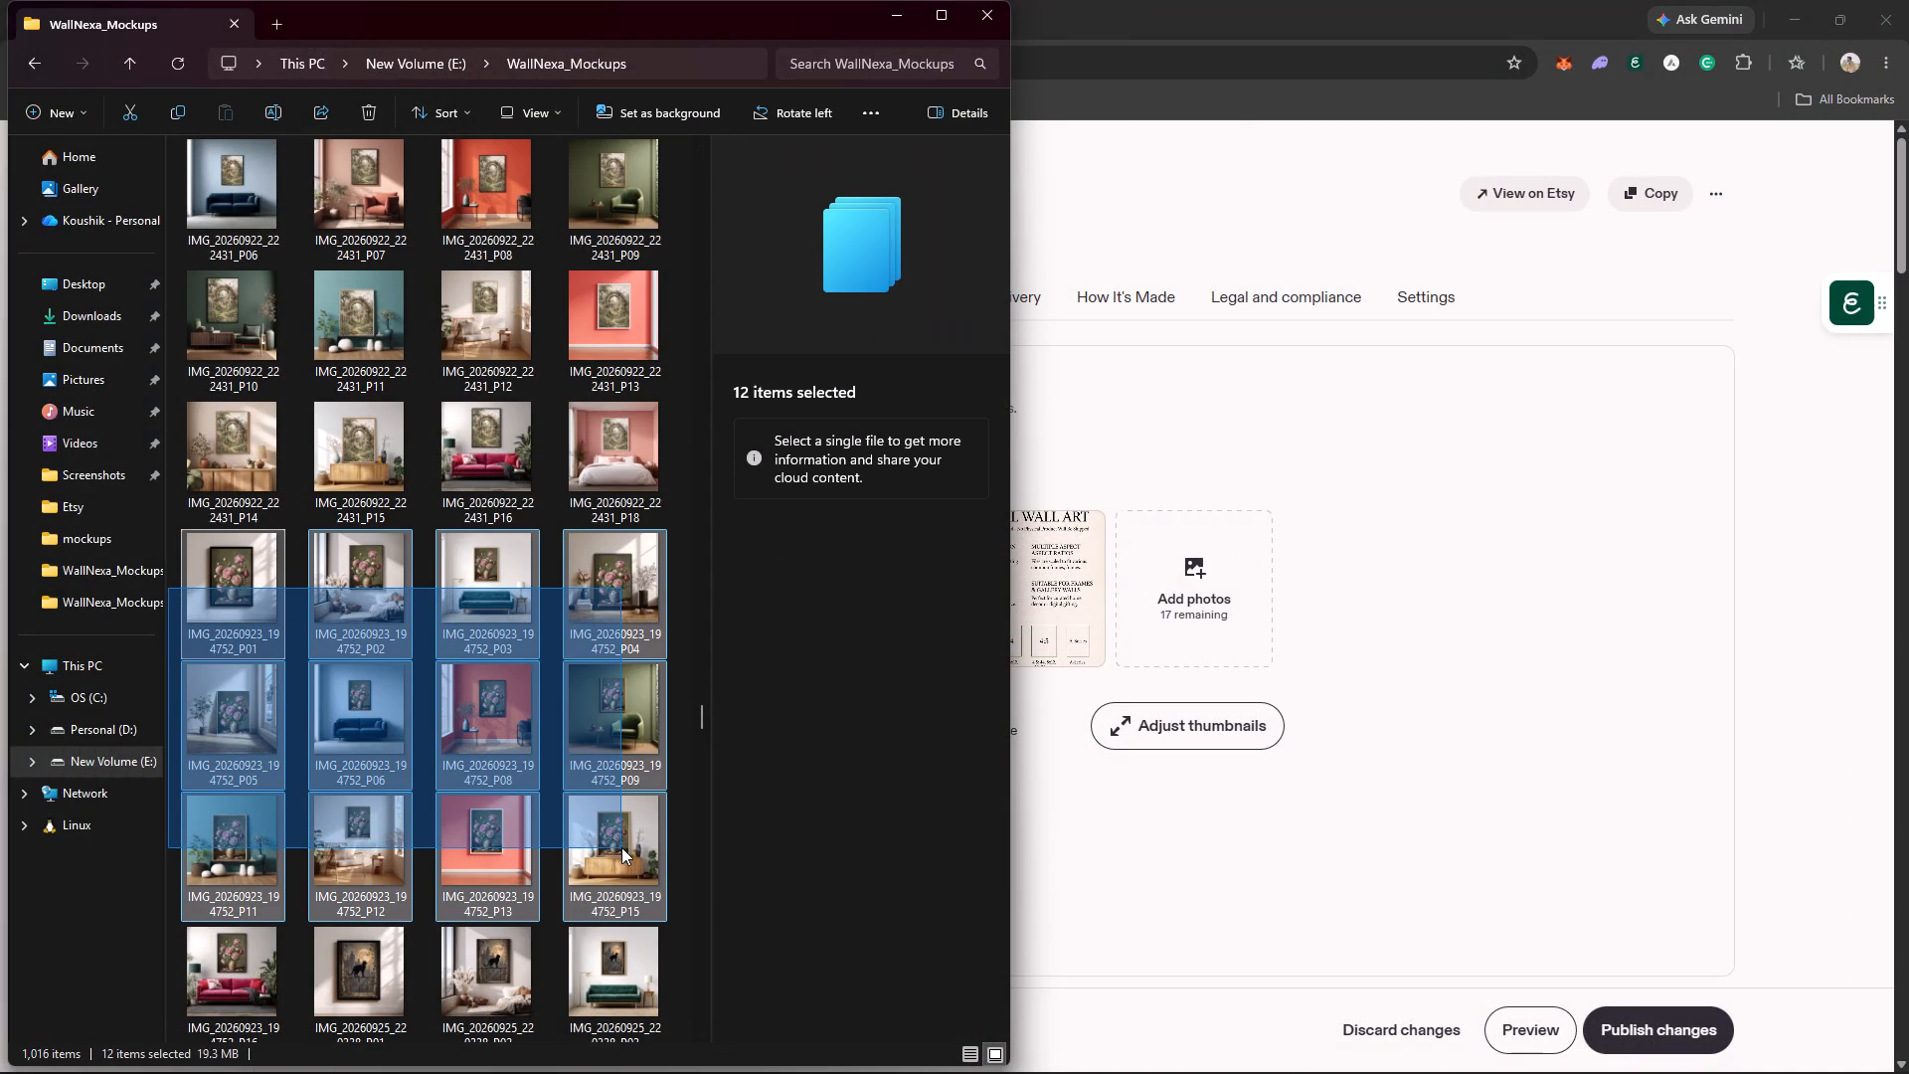
left_click(255, 947, "ctrl")
left_click_drag(591, 851, 1197, 631)
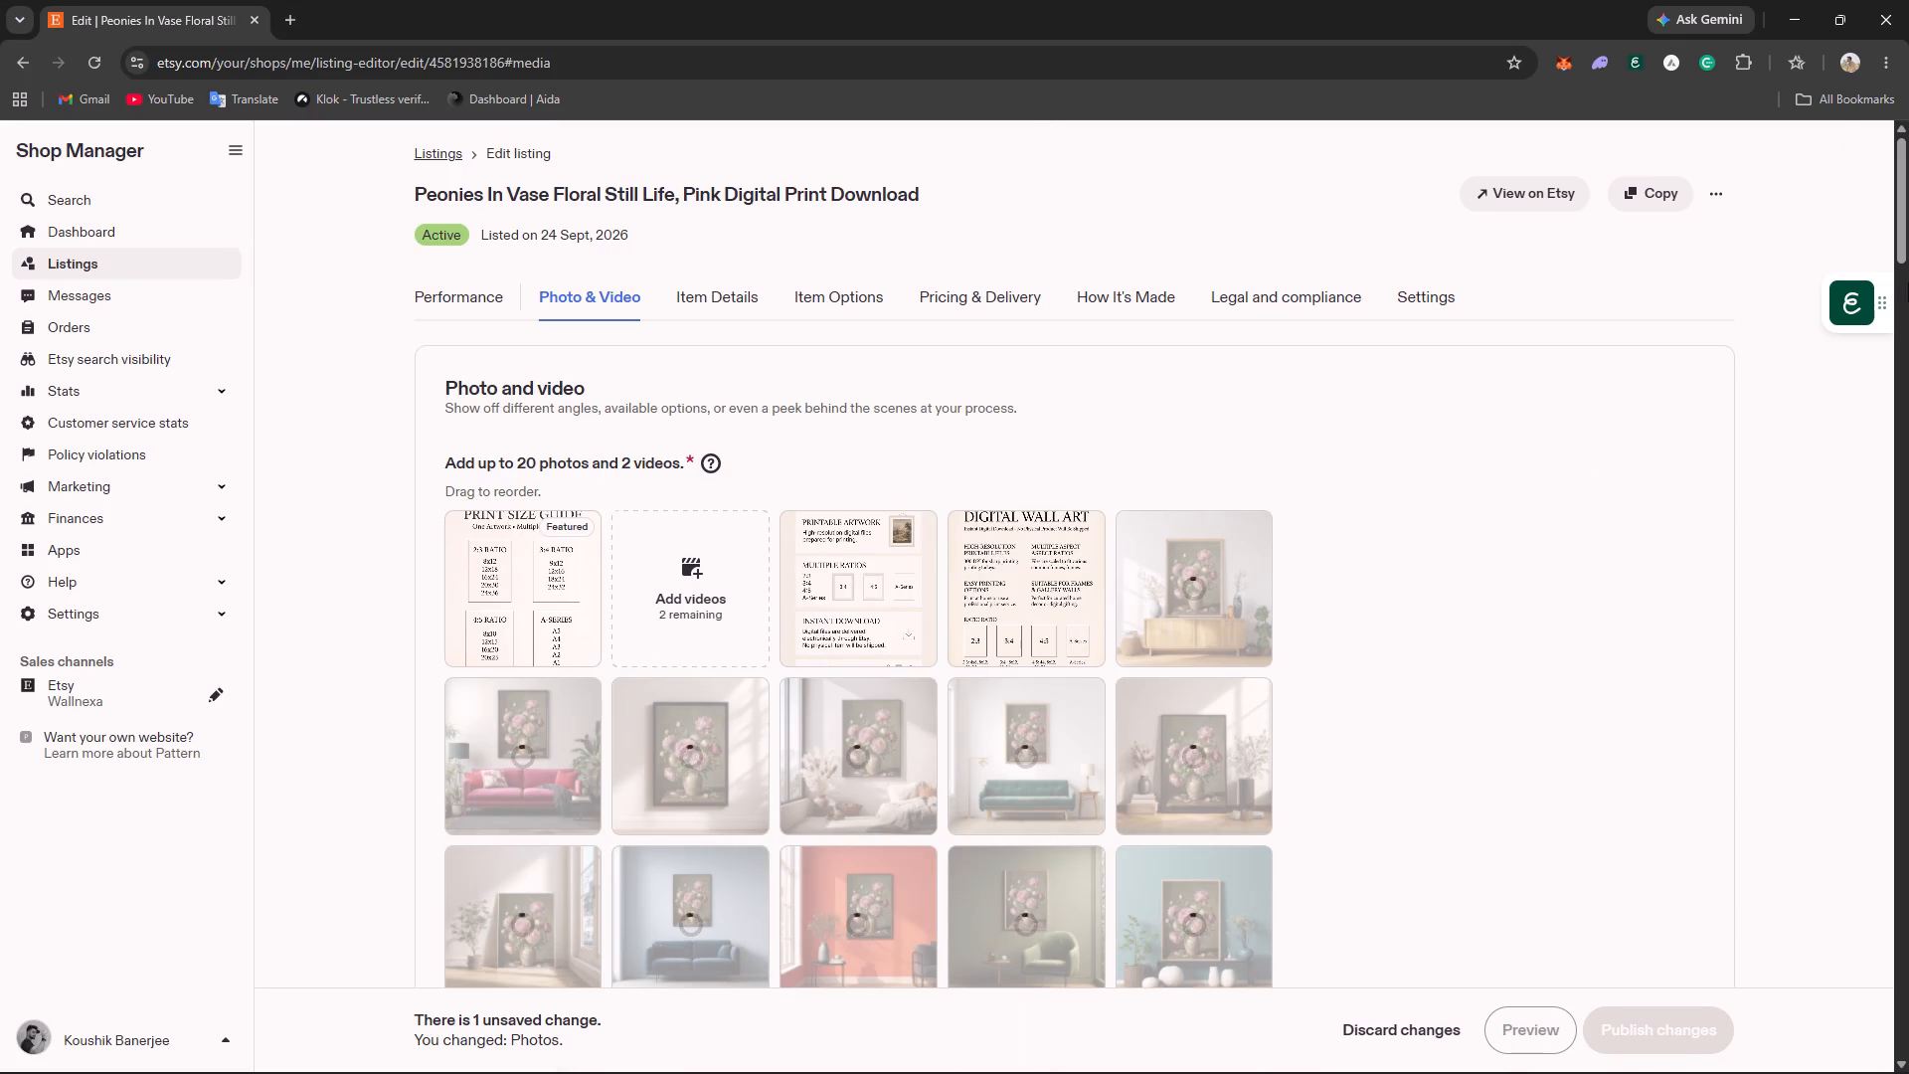
Minimise the browser and WallNexa_Mockups windows to check the Project CARS 3 installation, and show the hidden system tray icons.
left_click(1798, 20)
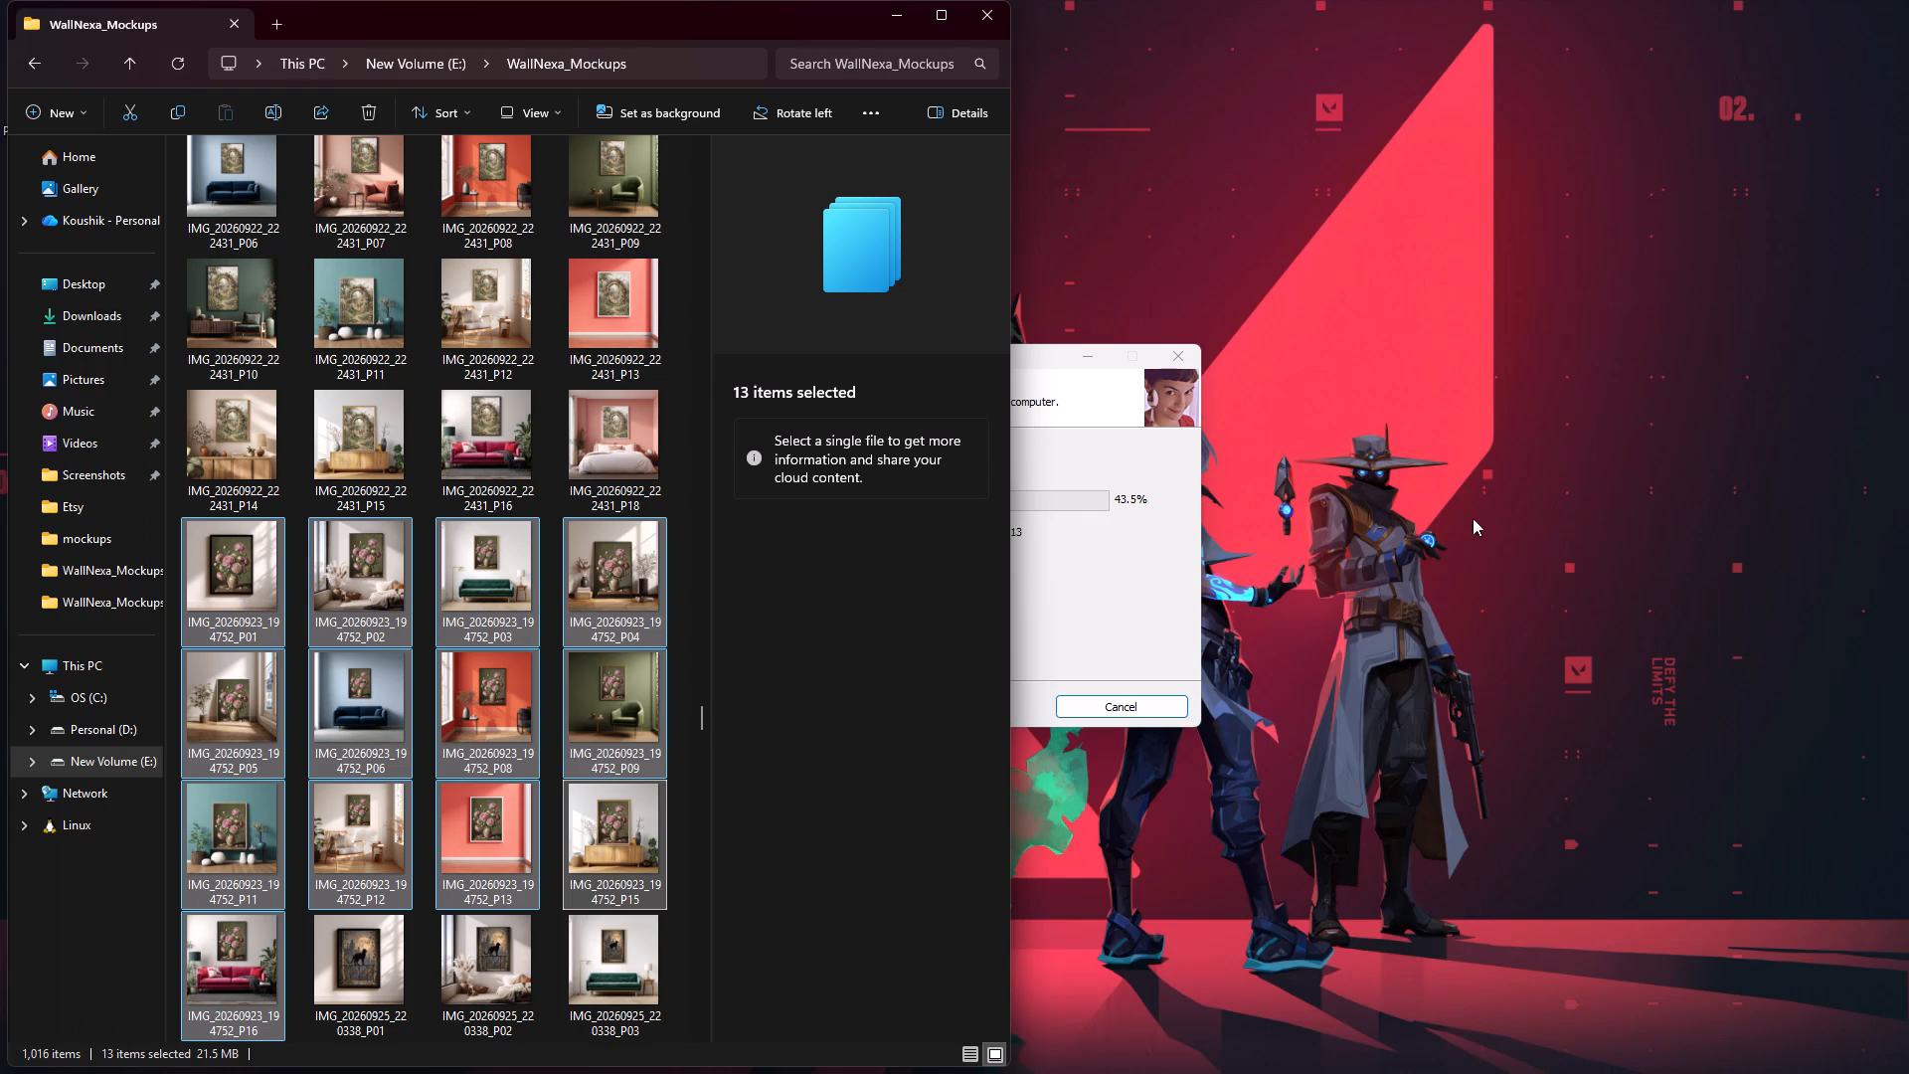
left_click(898, 19)
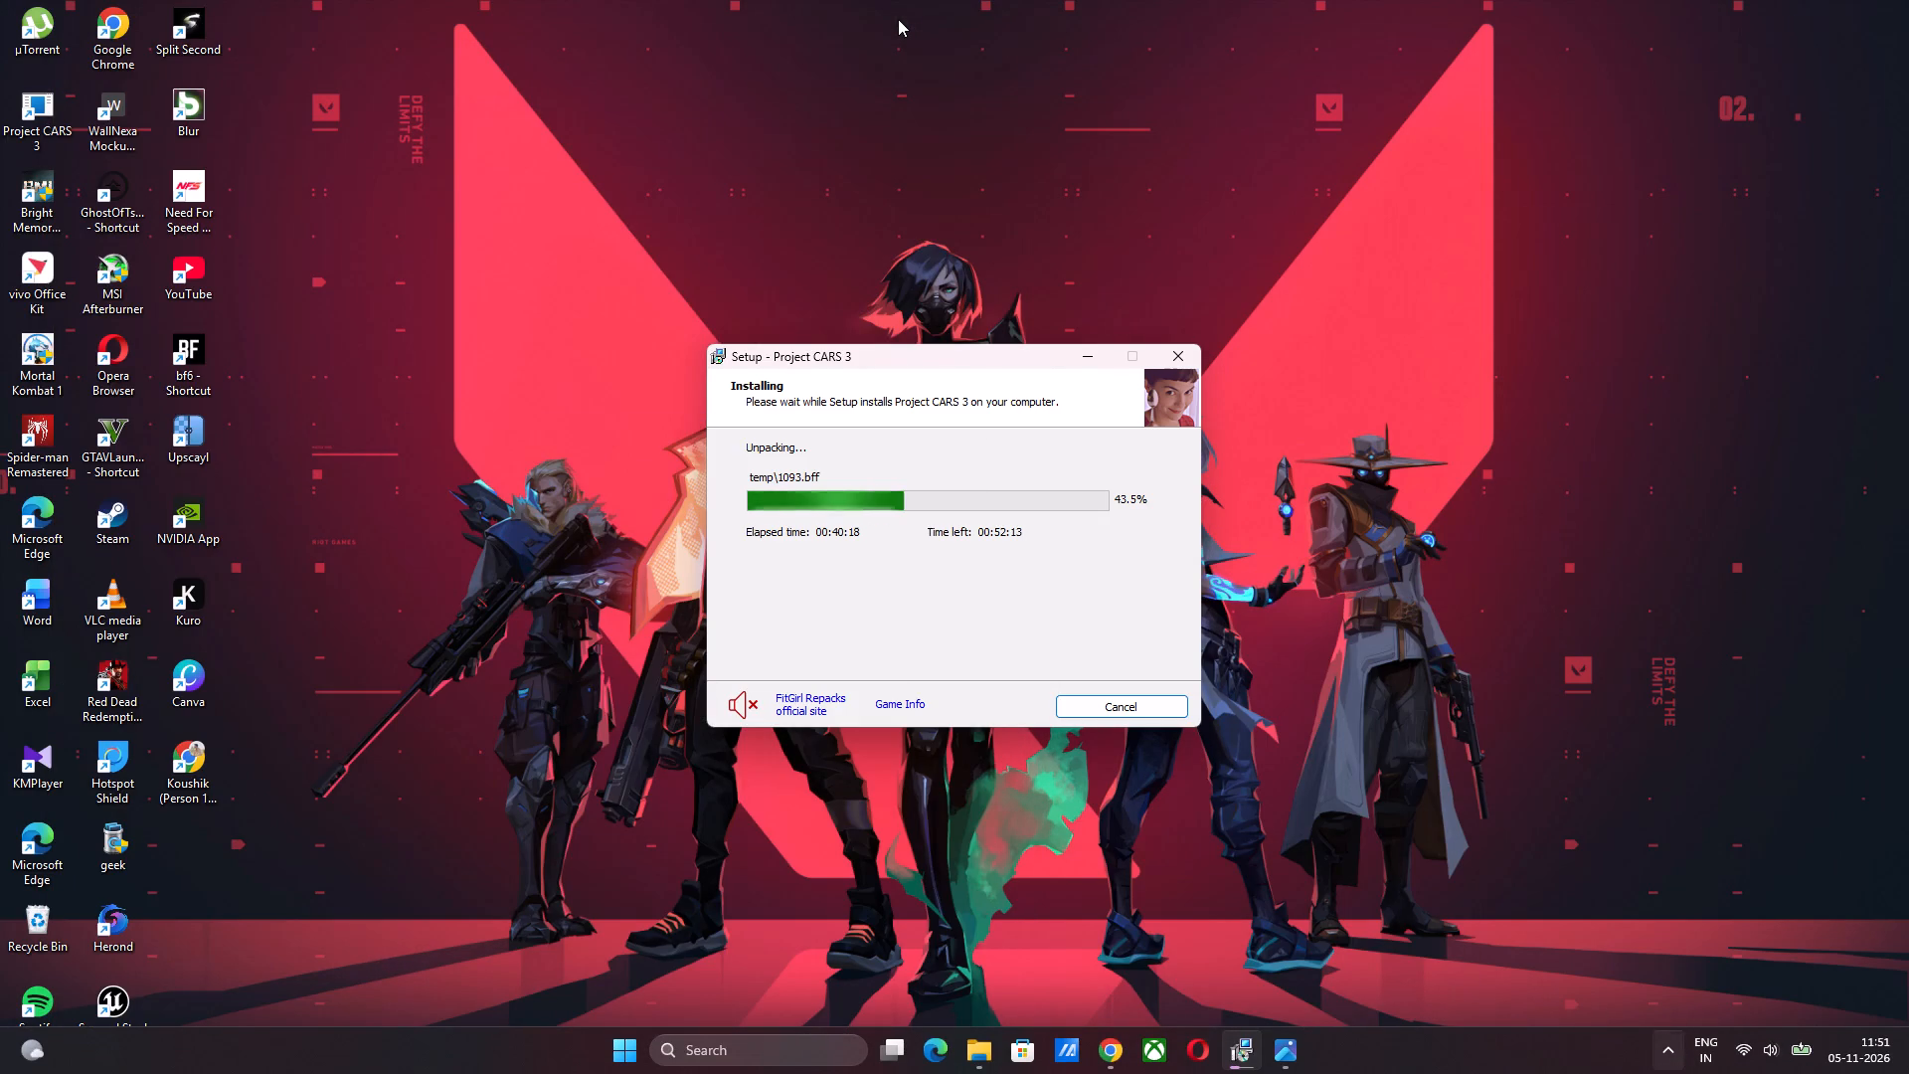
left_click(1670, 1047)
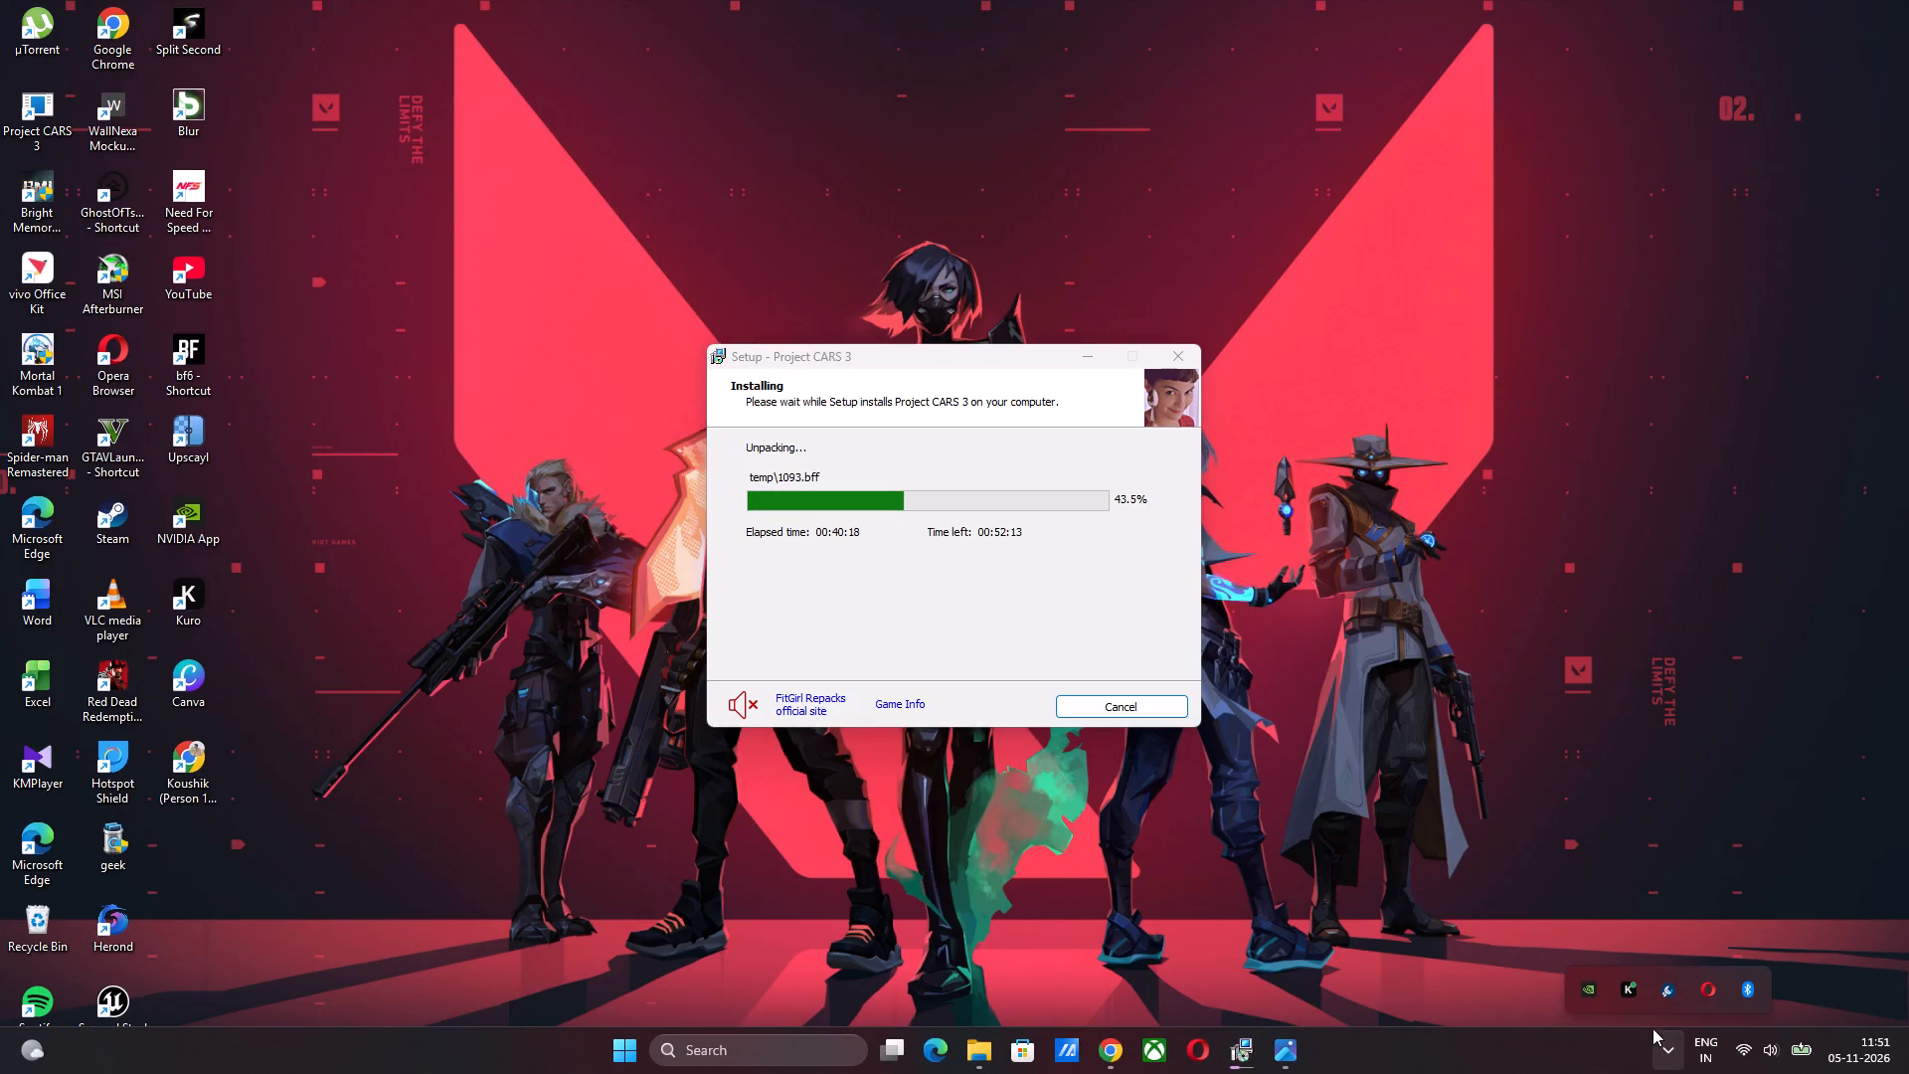
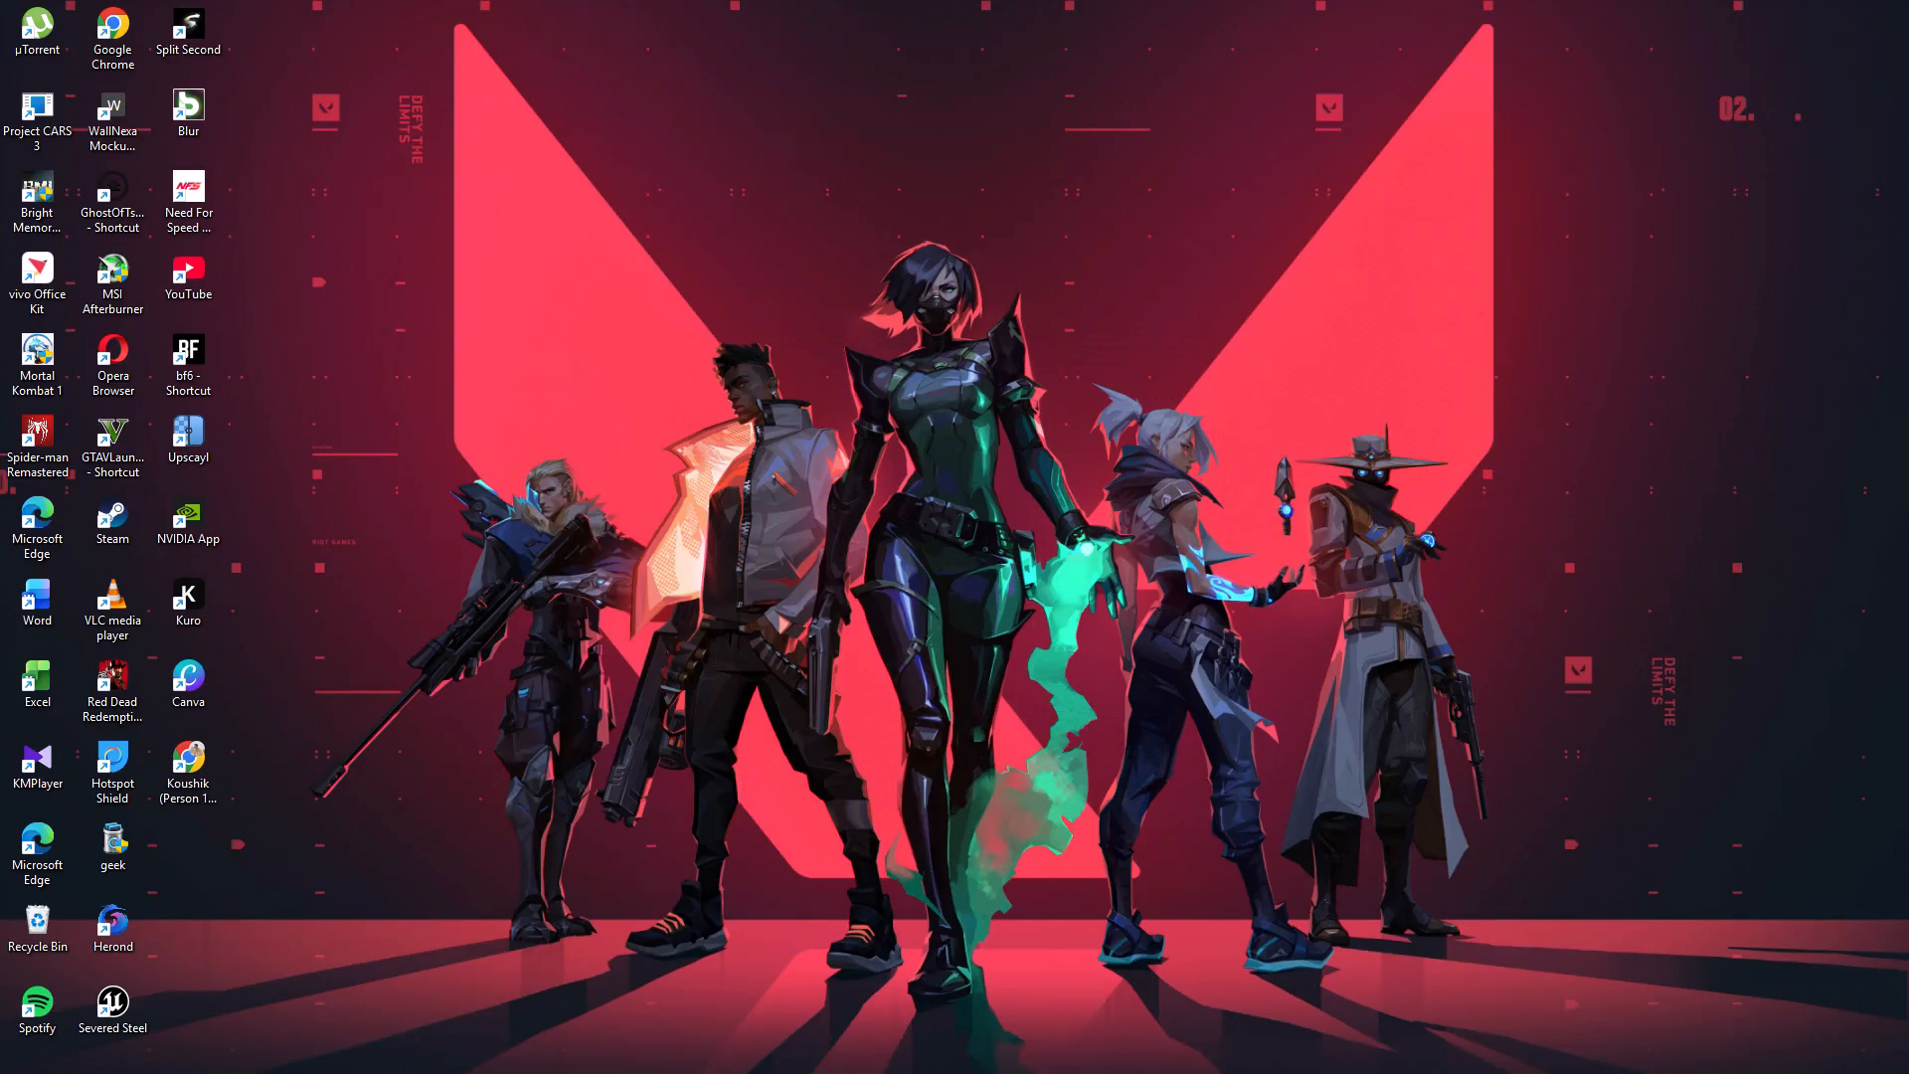
Return to the Etsy listing in the browser and move the Digital Wall Art, Printable Artwork and Print Size Guide images to the end of the photos.
left_click(1112, 1047)
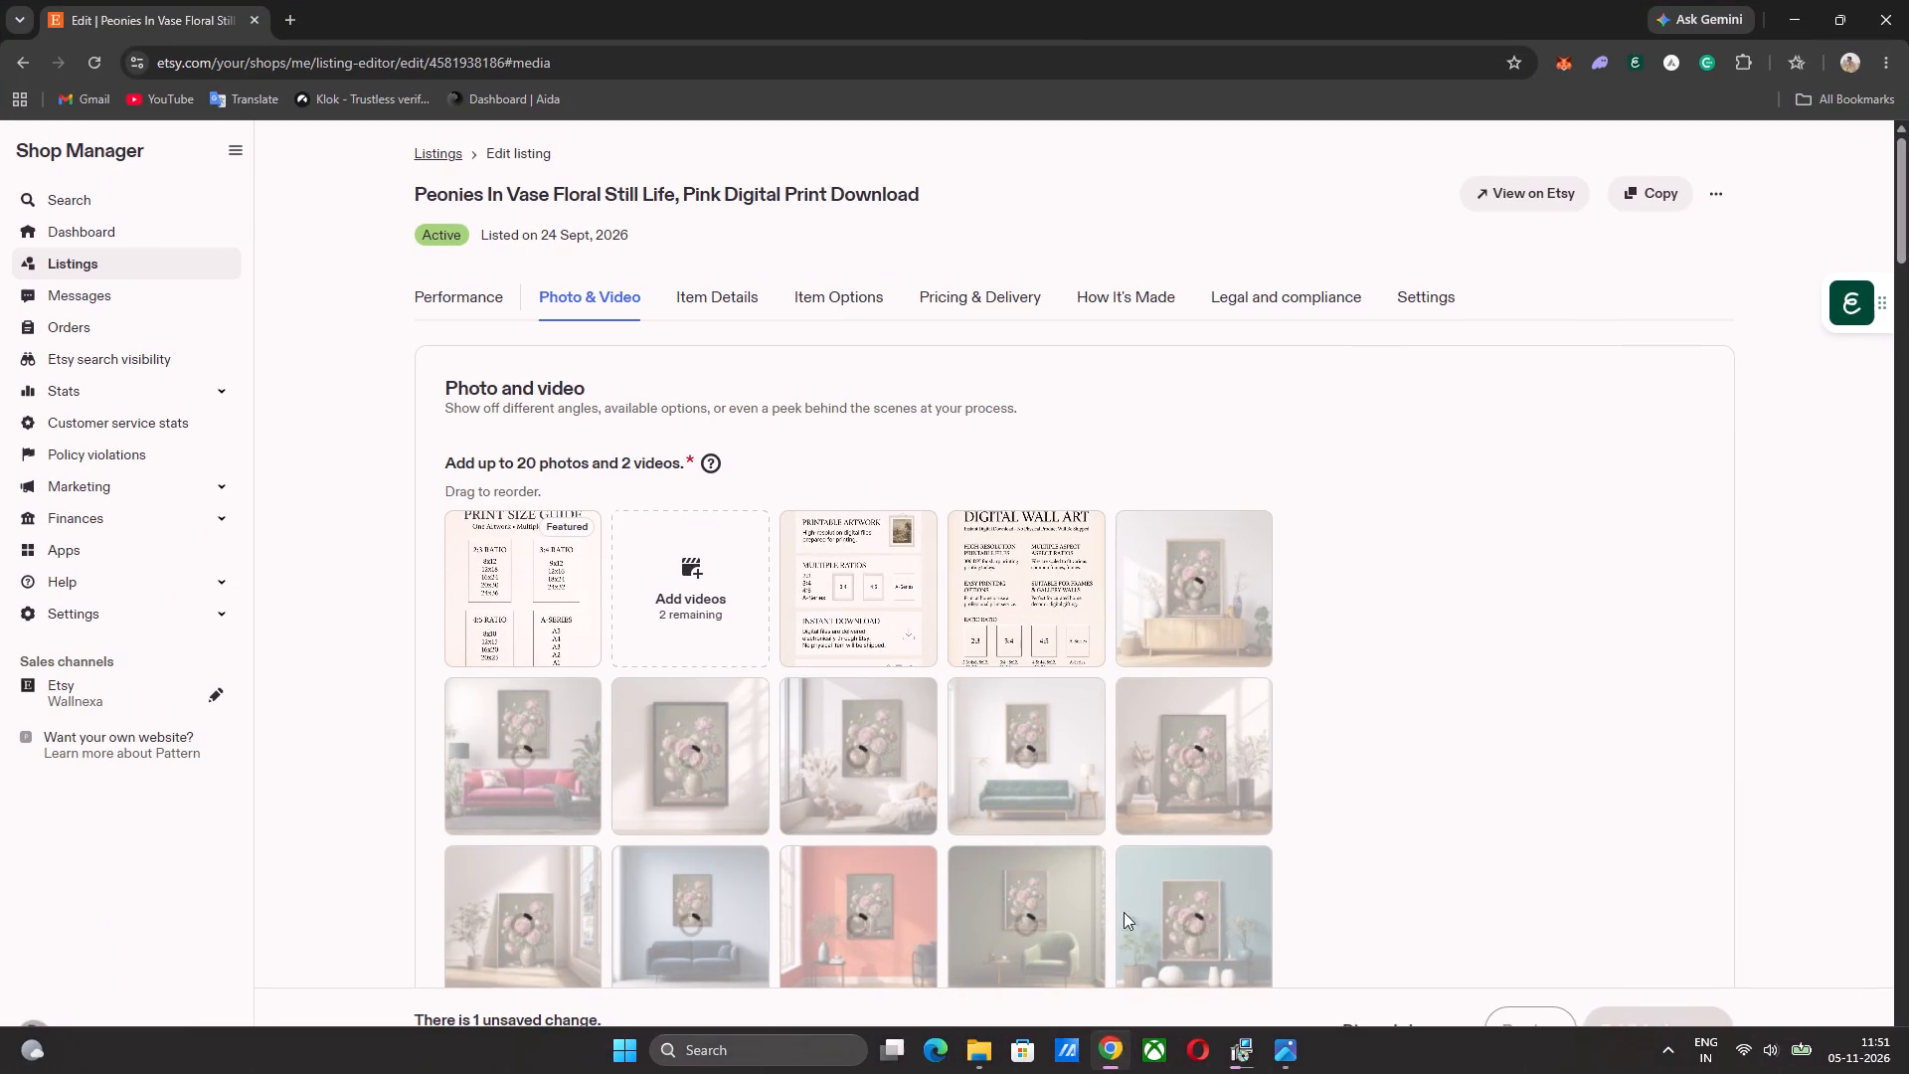
scroll(1232, 552, "down", 1)
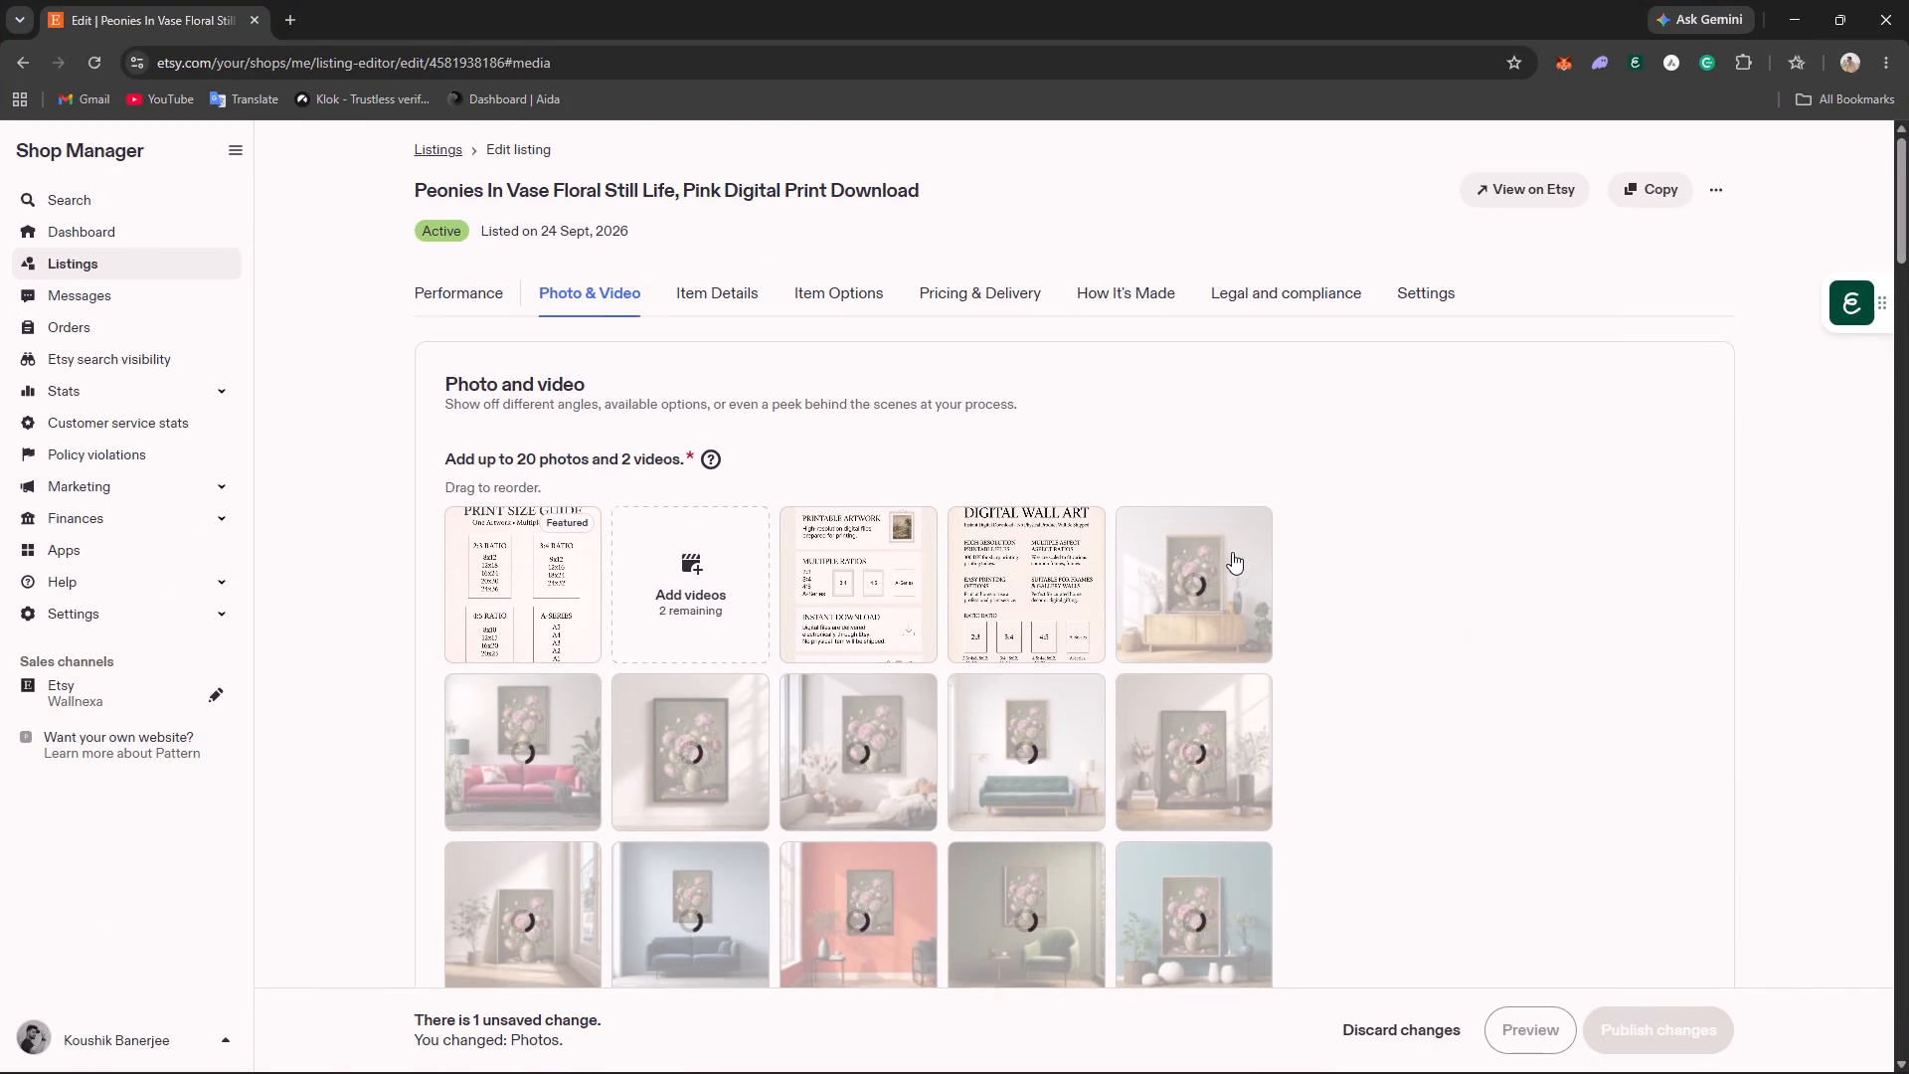
scroll(1232, 552, "down", 1)
scroll(1410, 533, "down", 1)
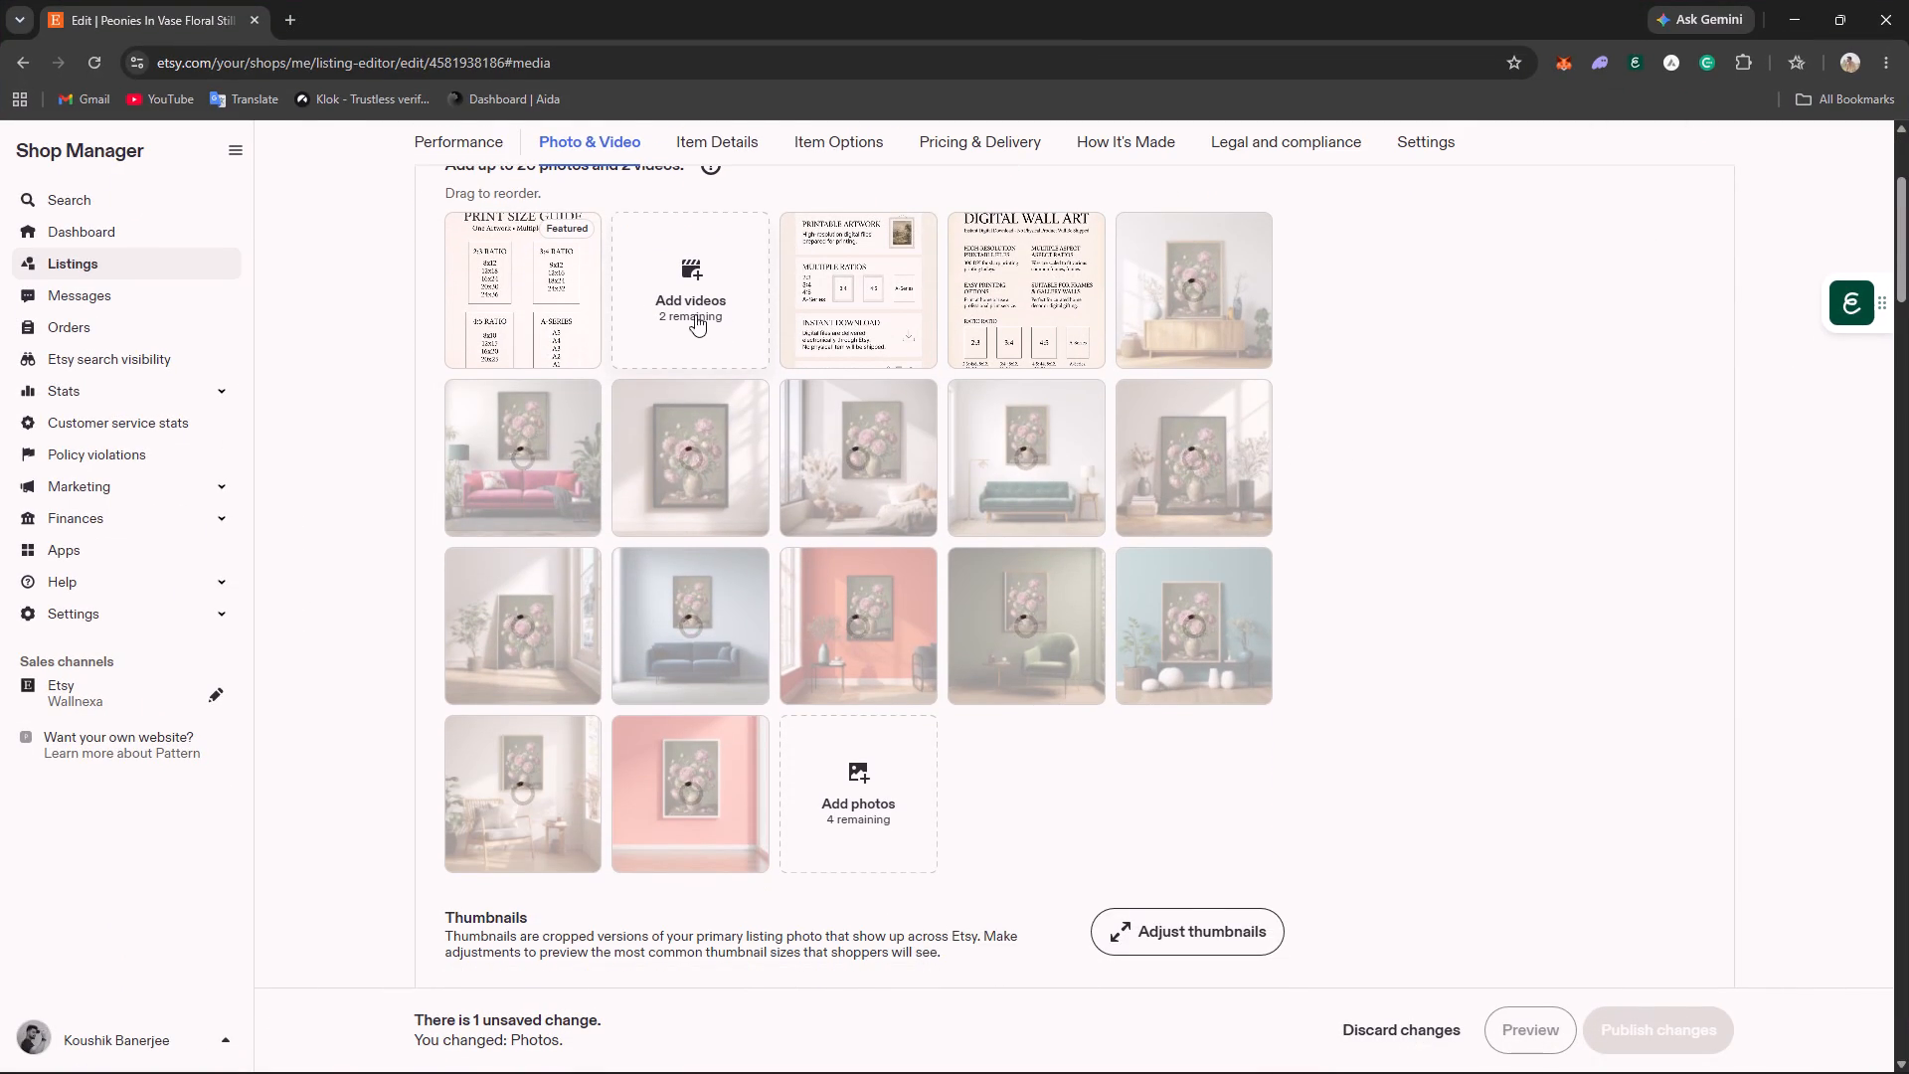
left_click_drag(979, 271, 745, 729)
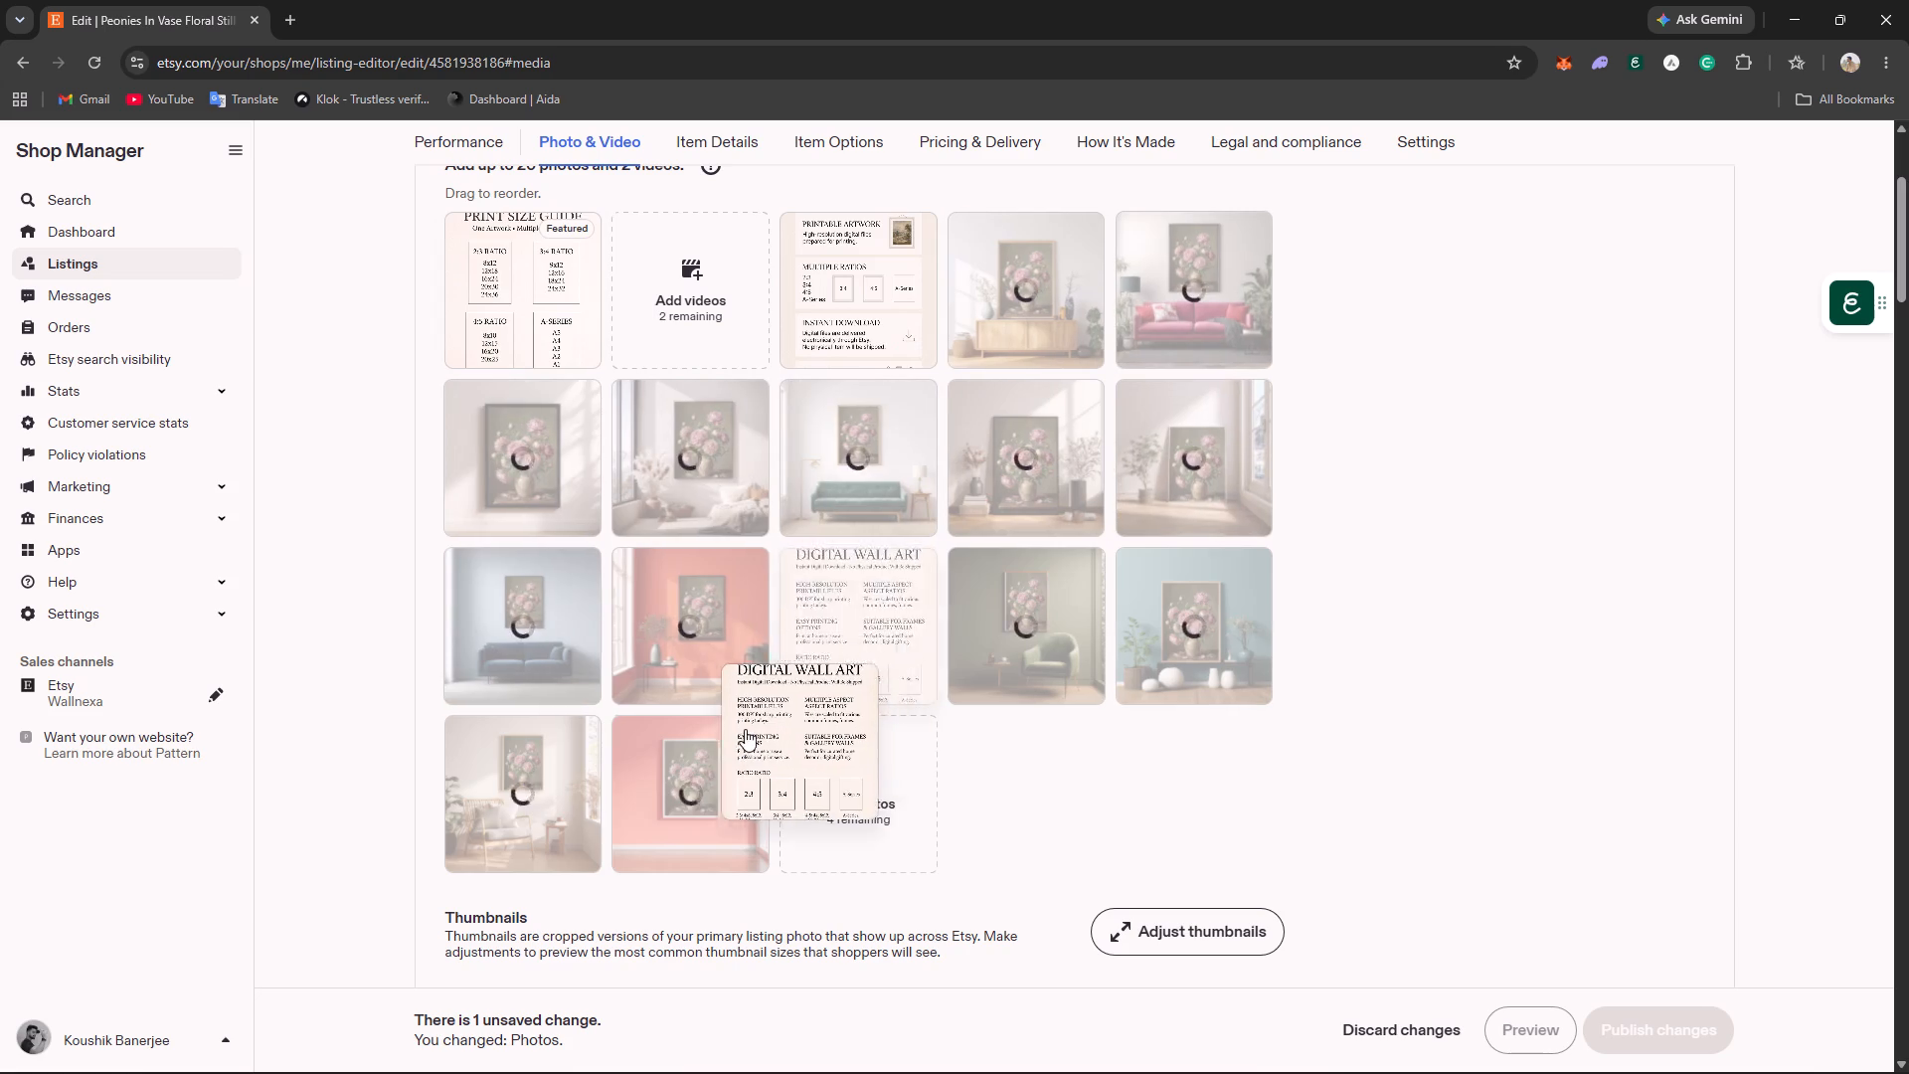
left_click_drag(745, 729, 668, 776)
left_click_drag(850, 253, 855, 290)
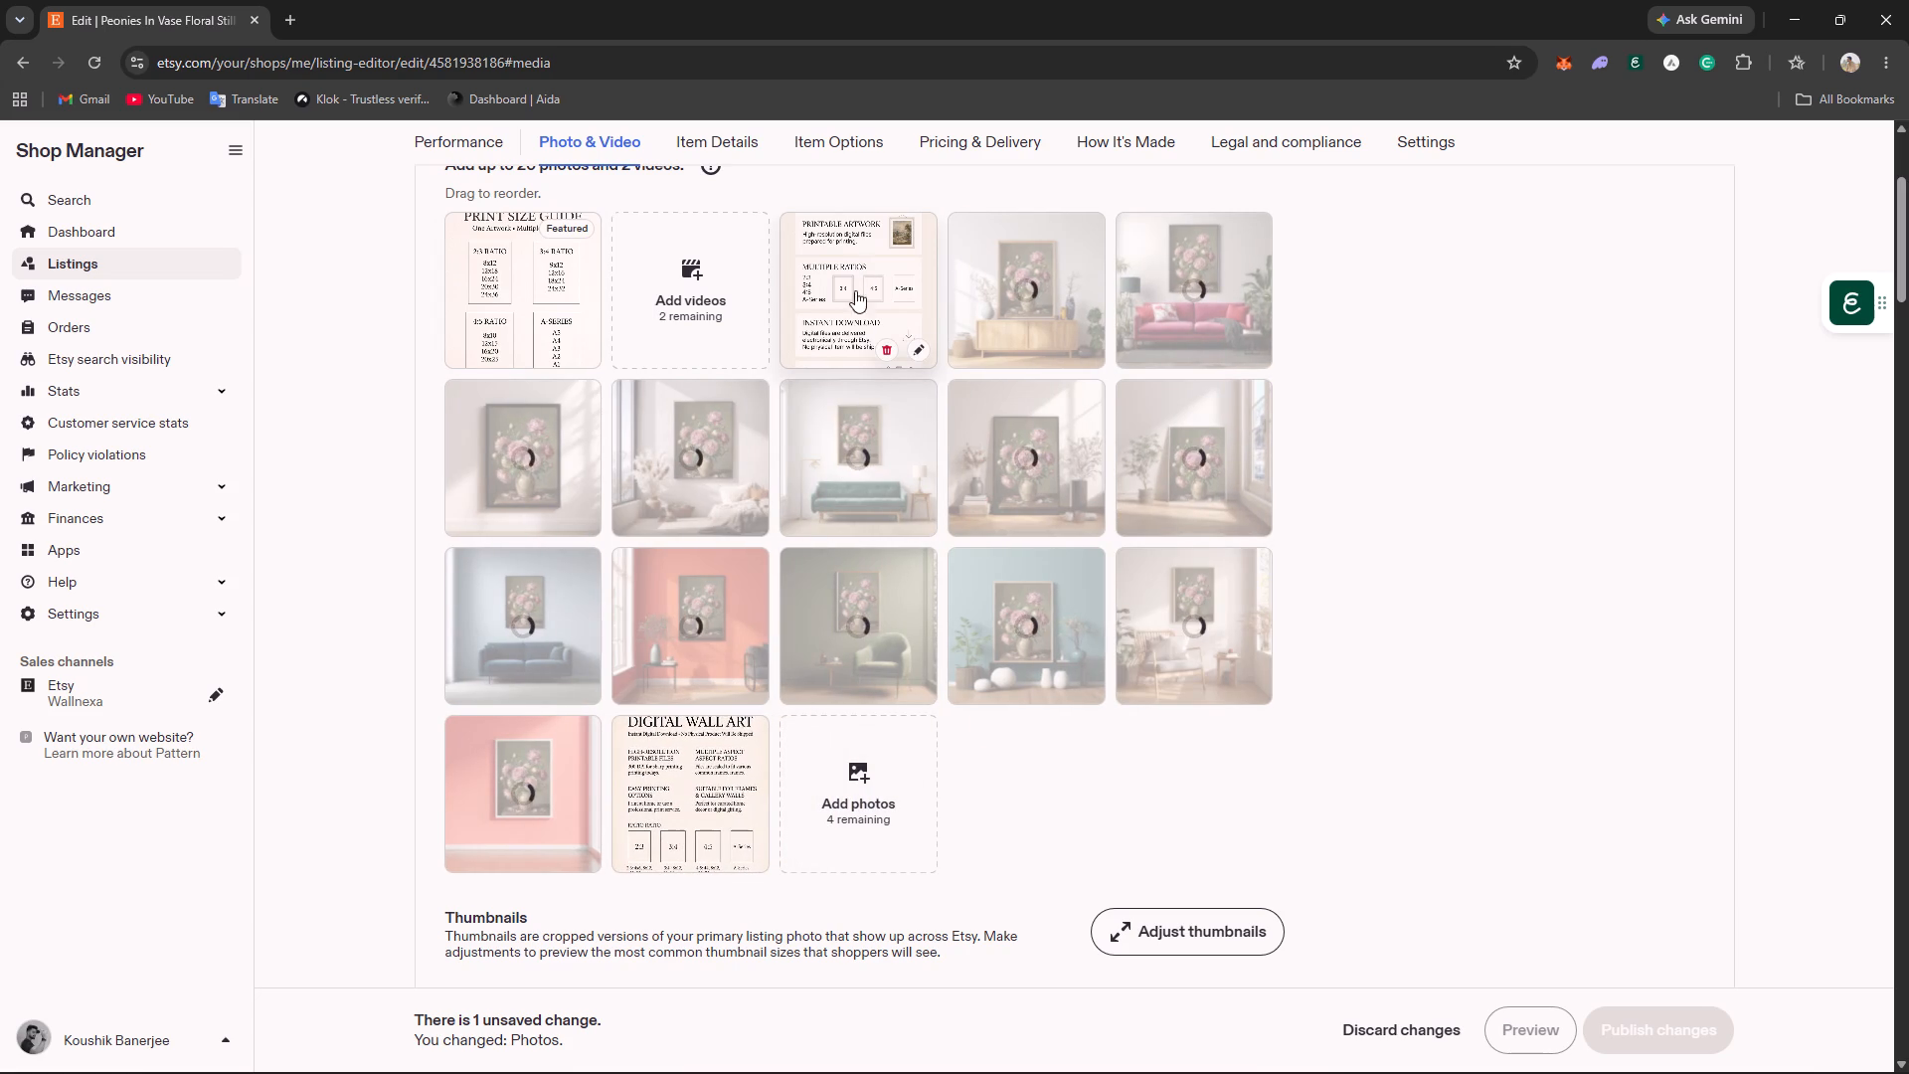
left_click_drag(855, 290, 742, 748)
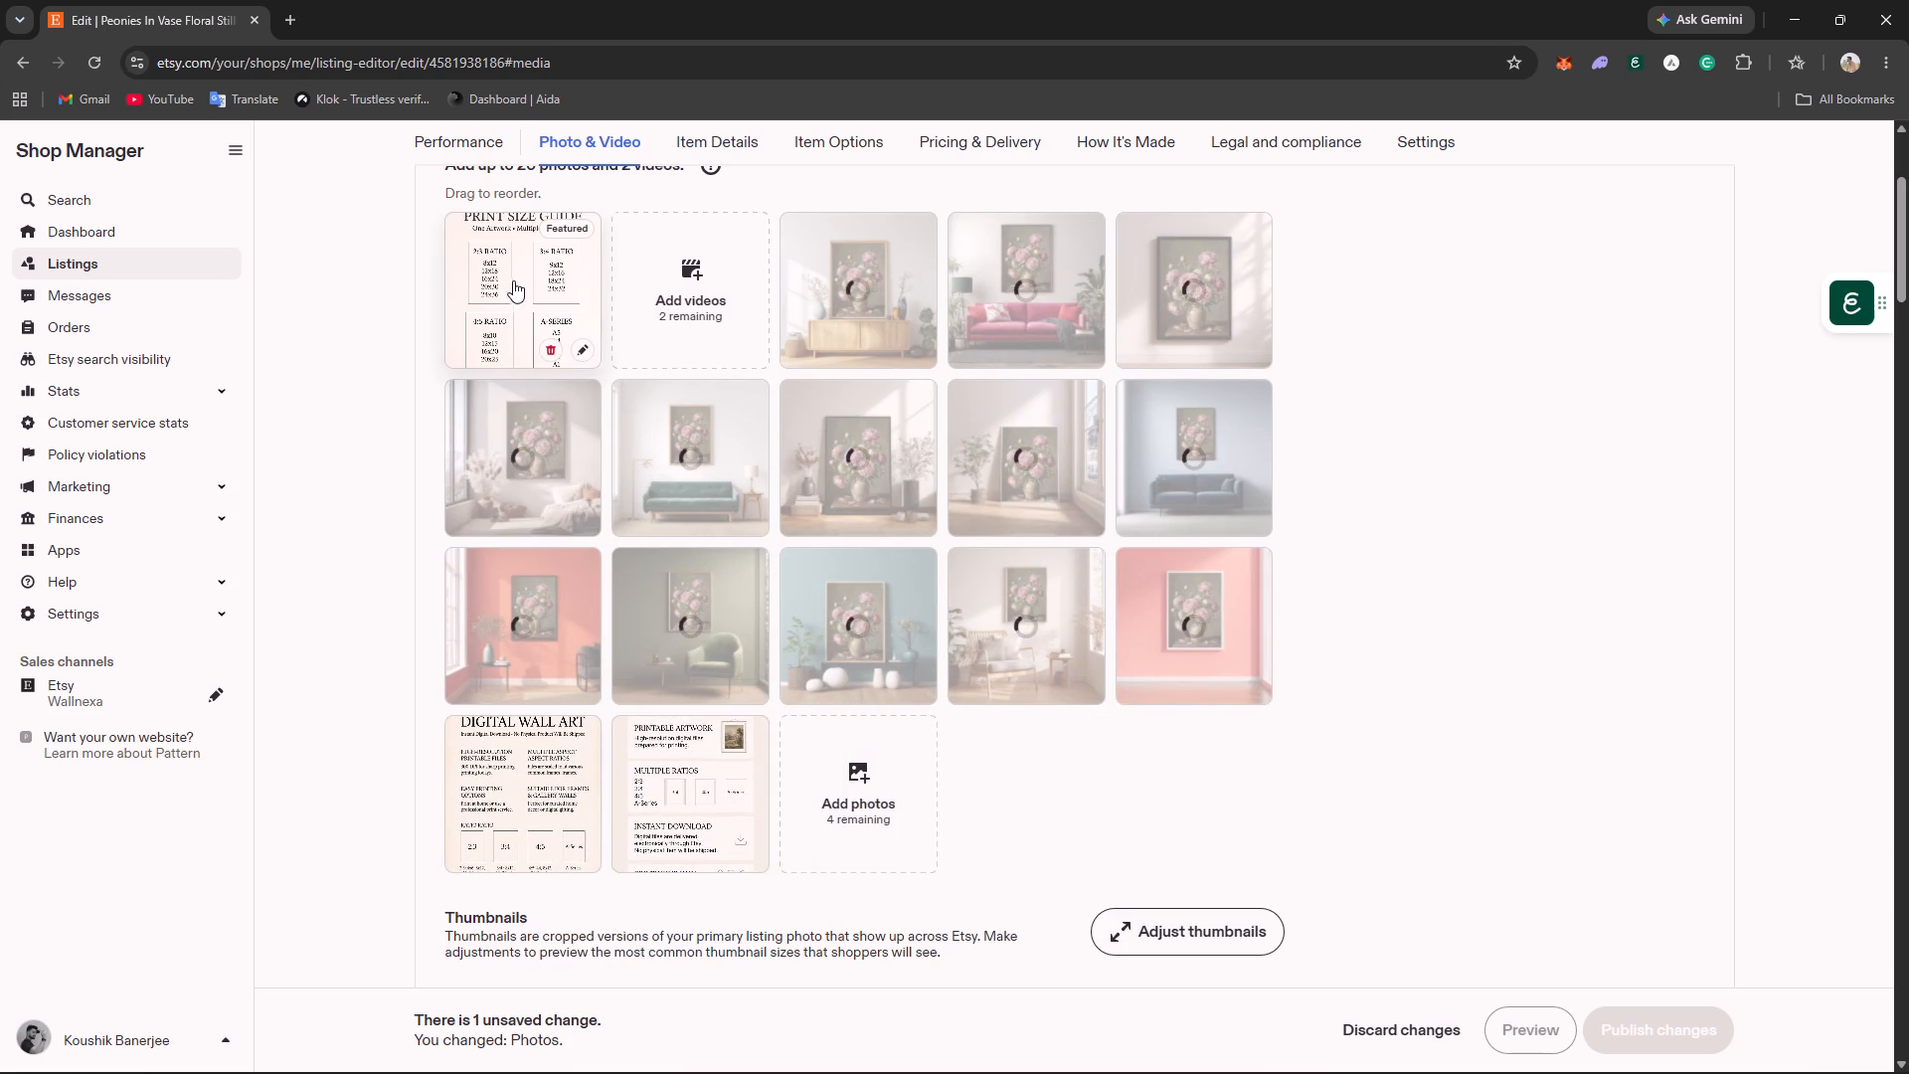
left_click_drag(512, 273, 755, 776)
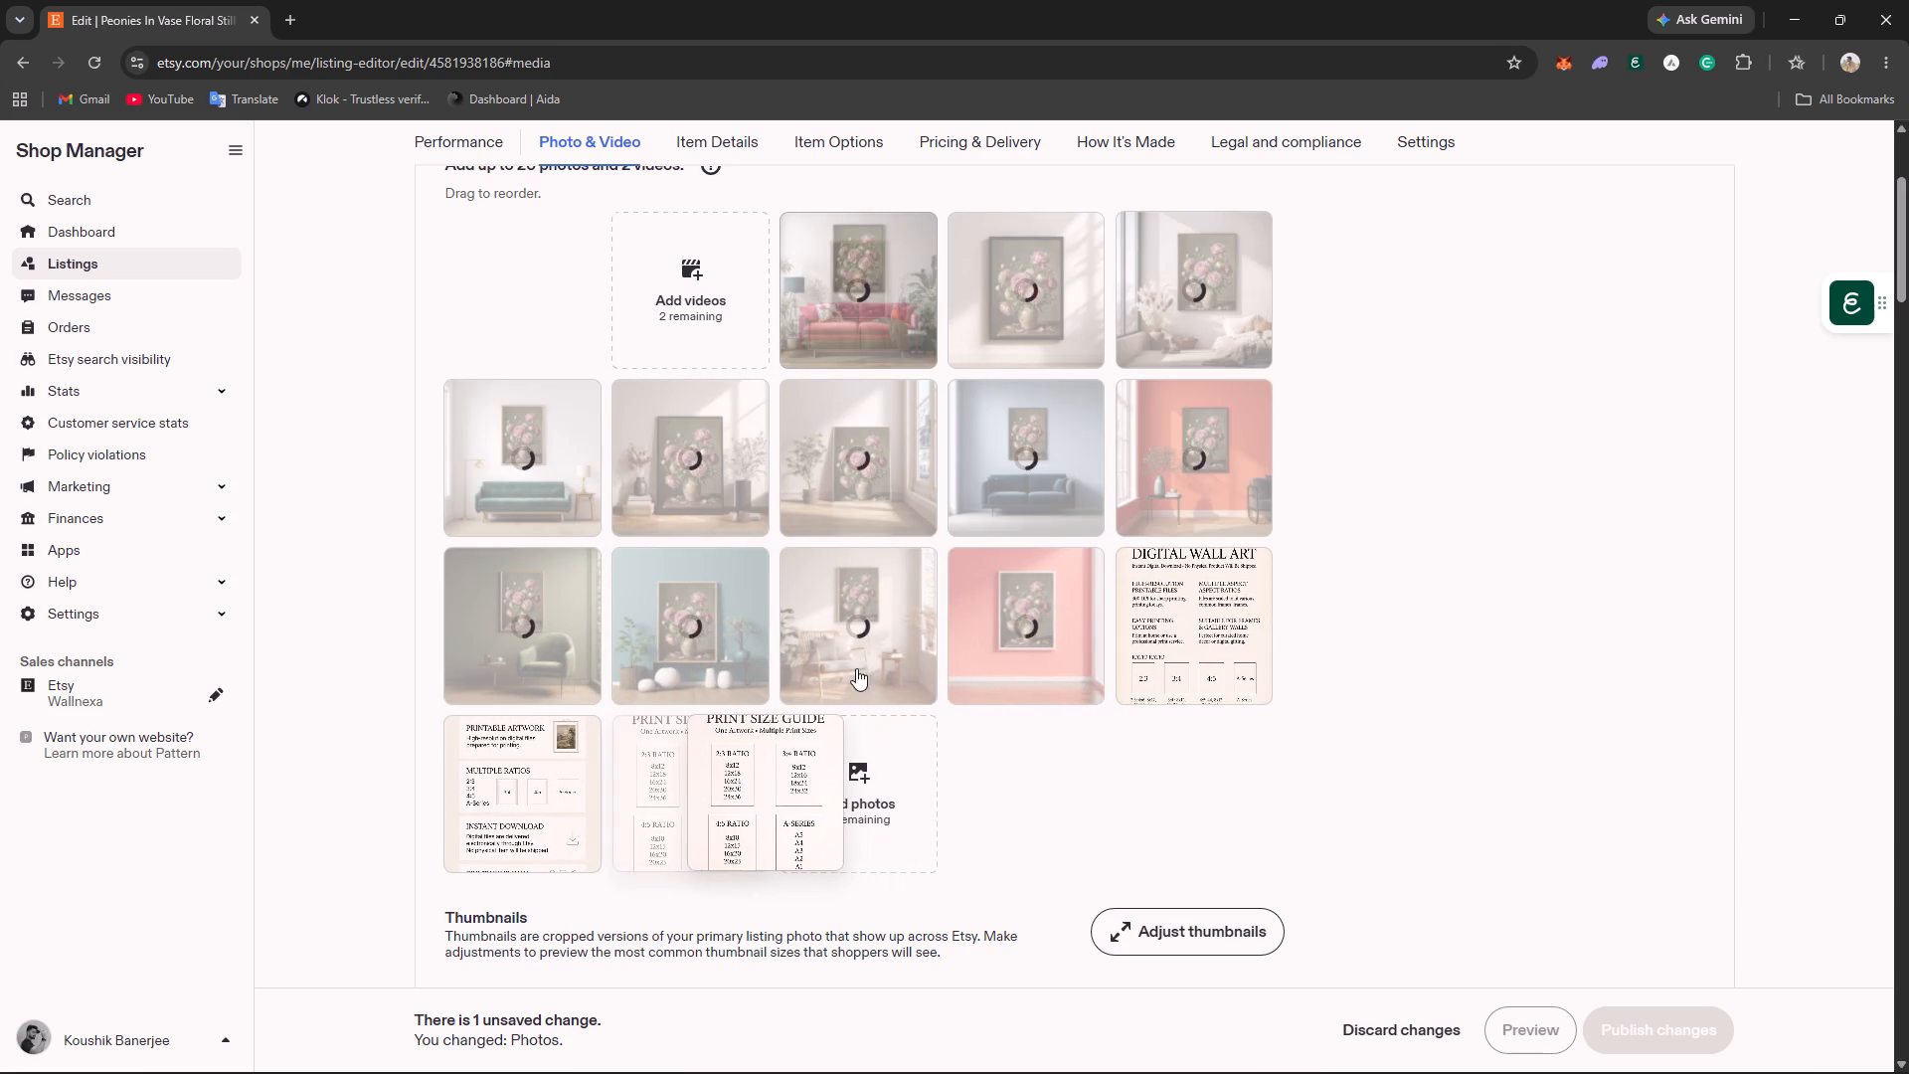
Reorder the peonies mockups with the close-up frame first, followed by the frame beside the dark vase, magenta sofa, yellow sideboard and plain pink wall.
left_click_drag(1042, 299, 576, 285)
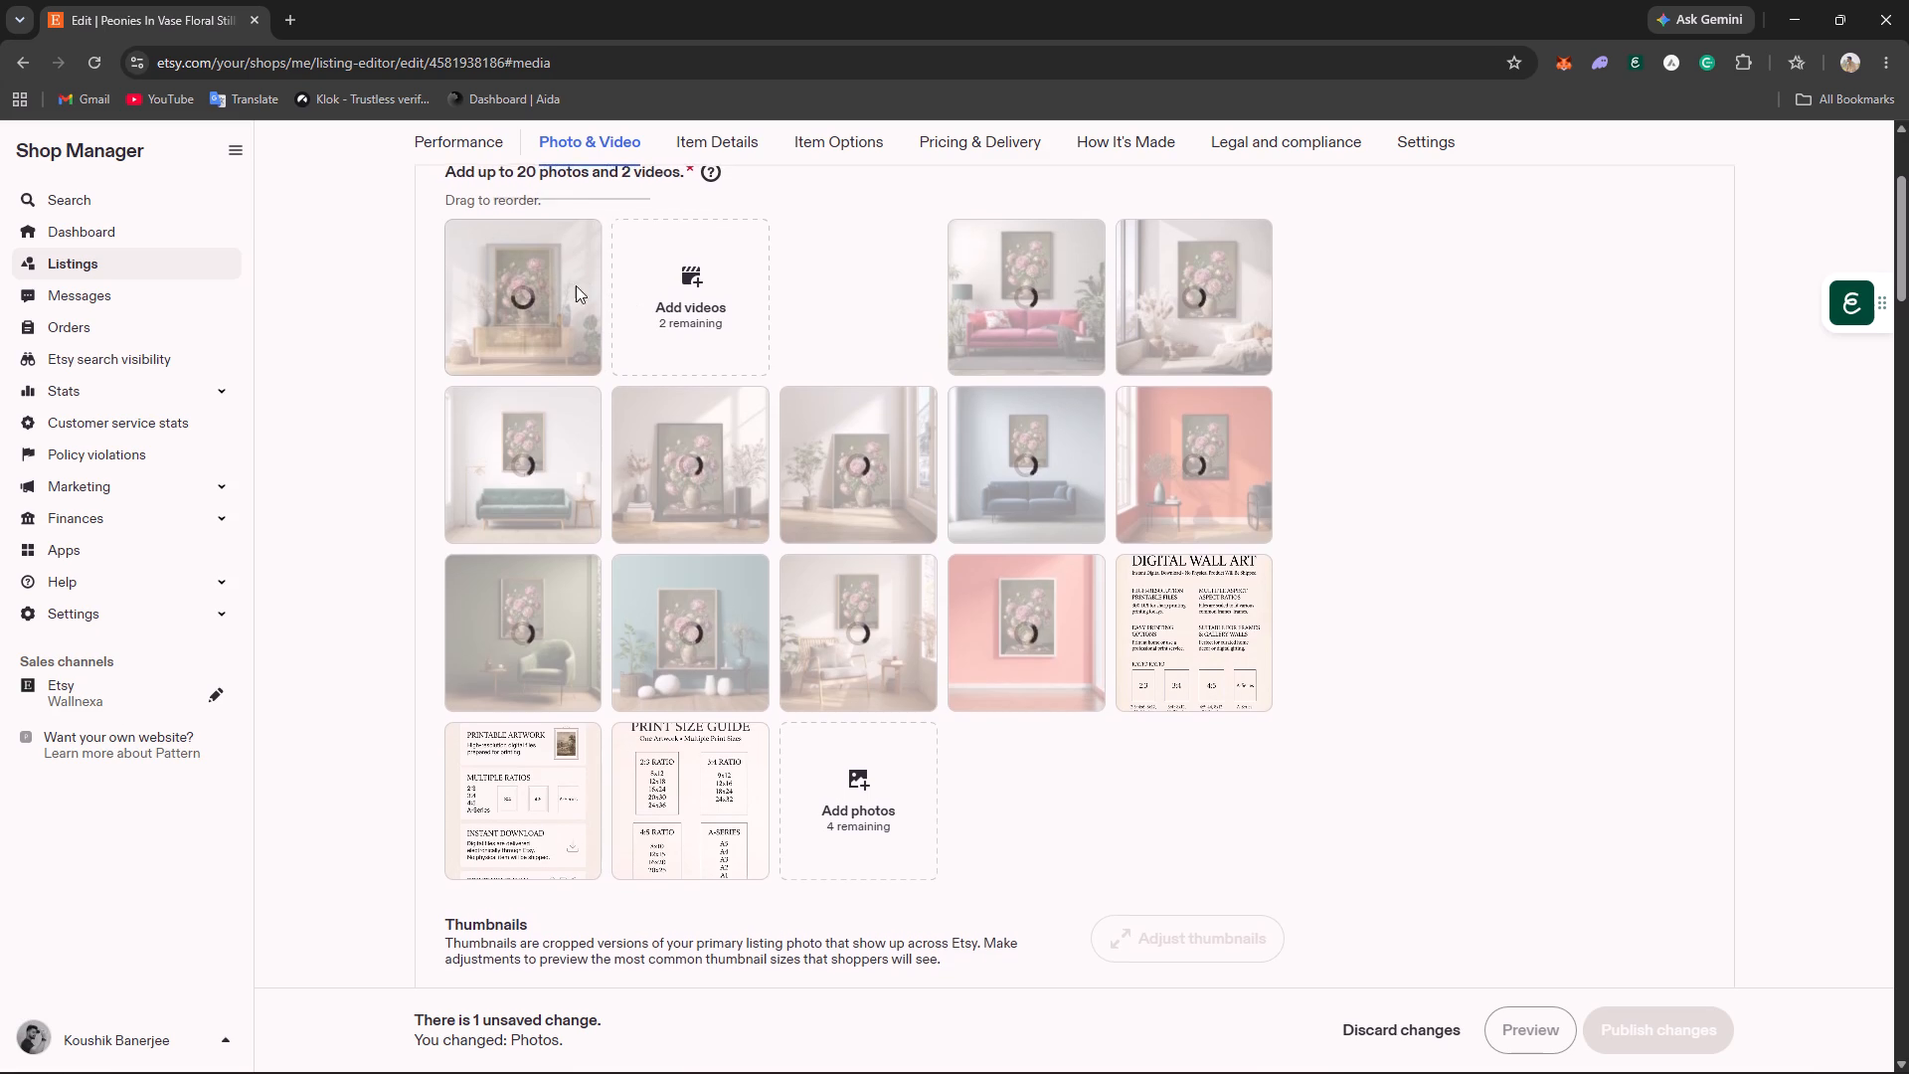
left_click_drag(576, 285, 536, 312)
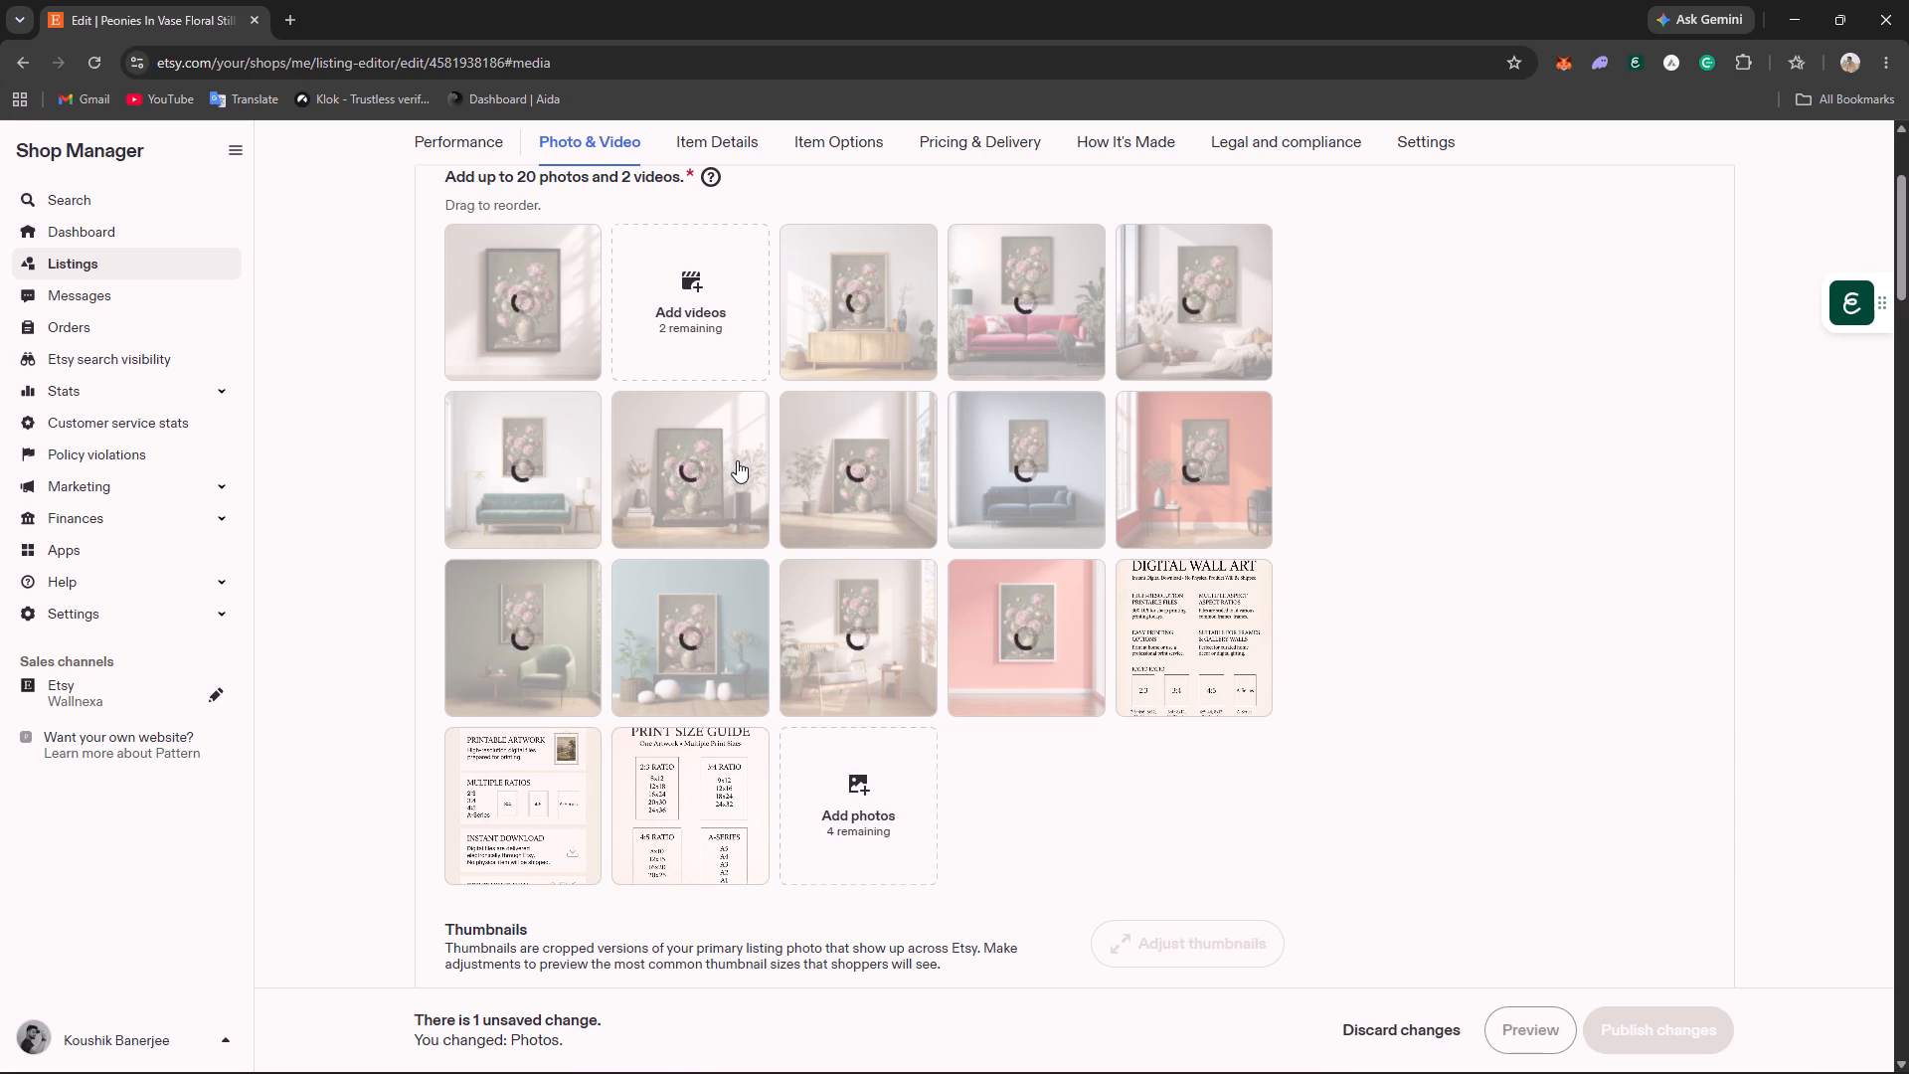
left_click_drag(737, 460, 892, 328)
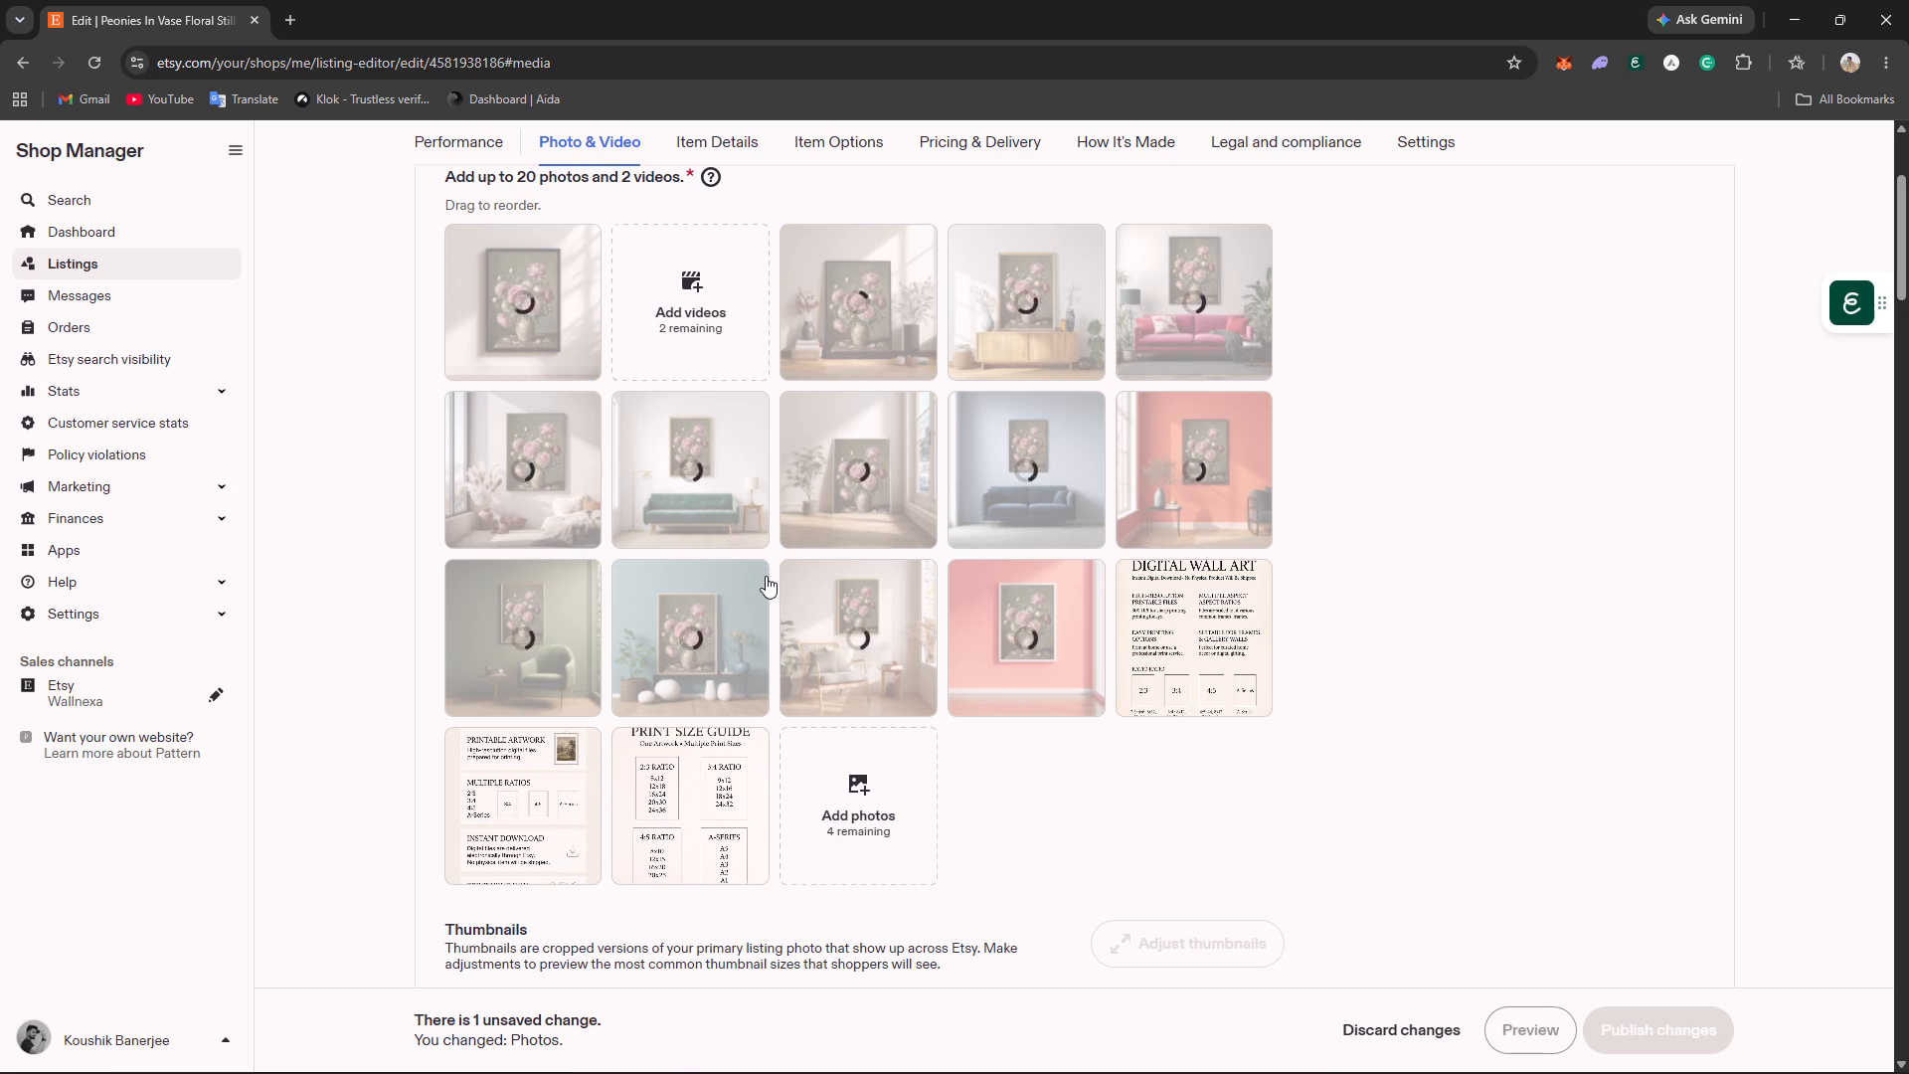
left_click_drag(1040, 630, 879, 439)
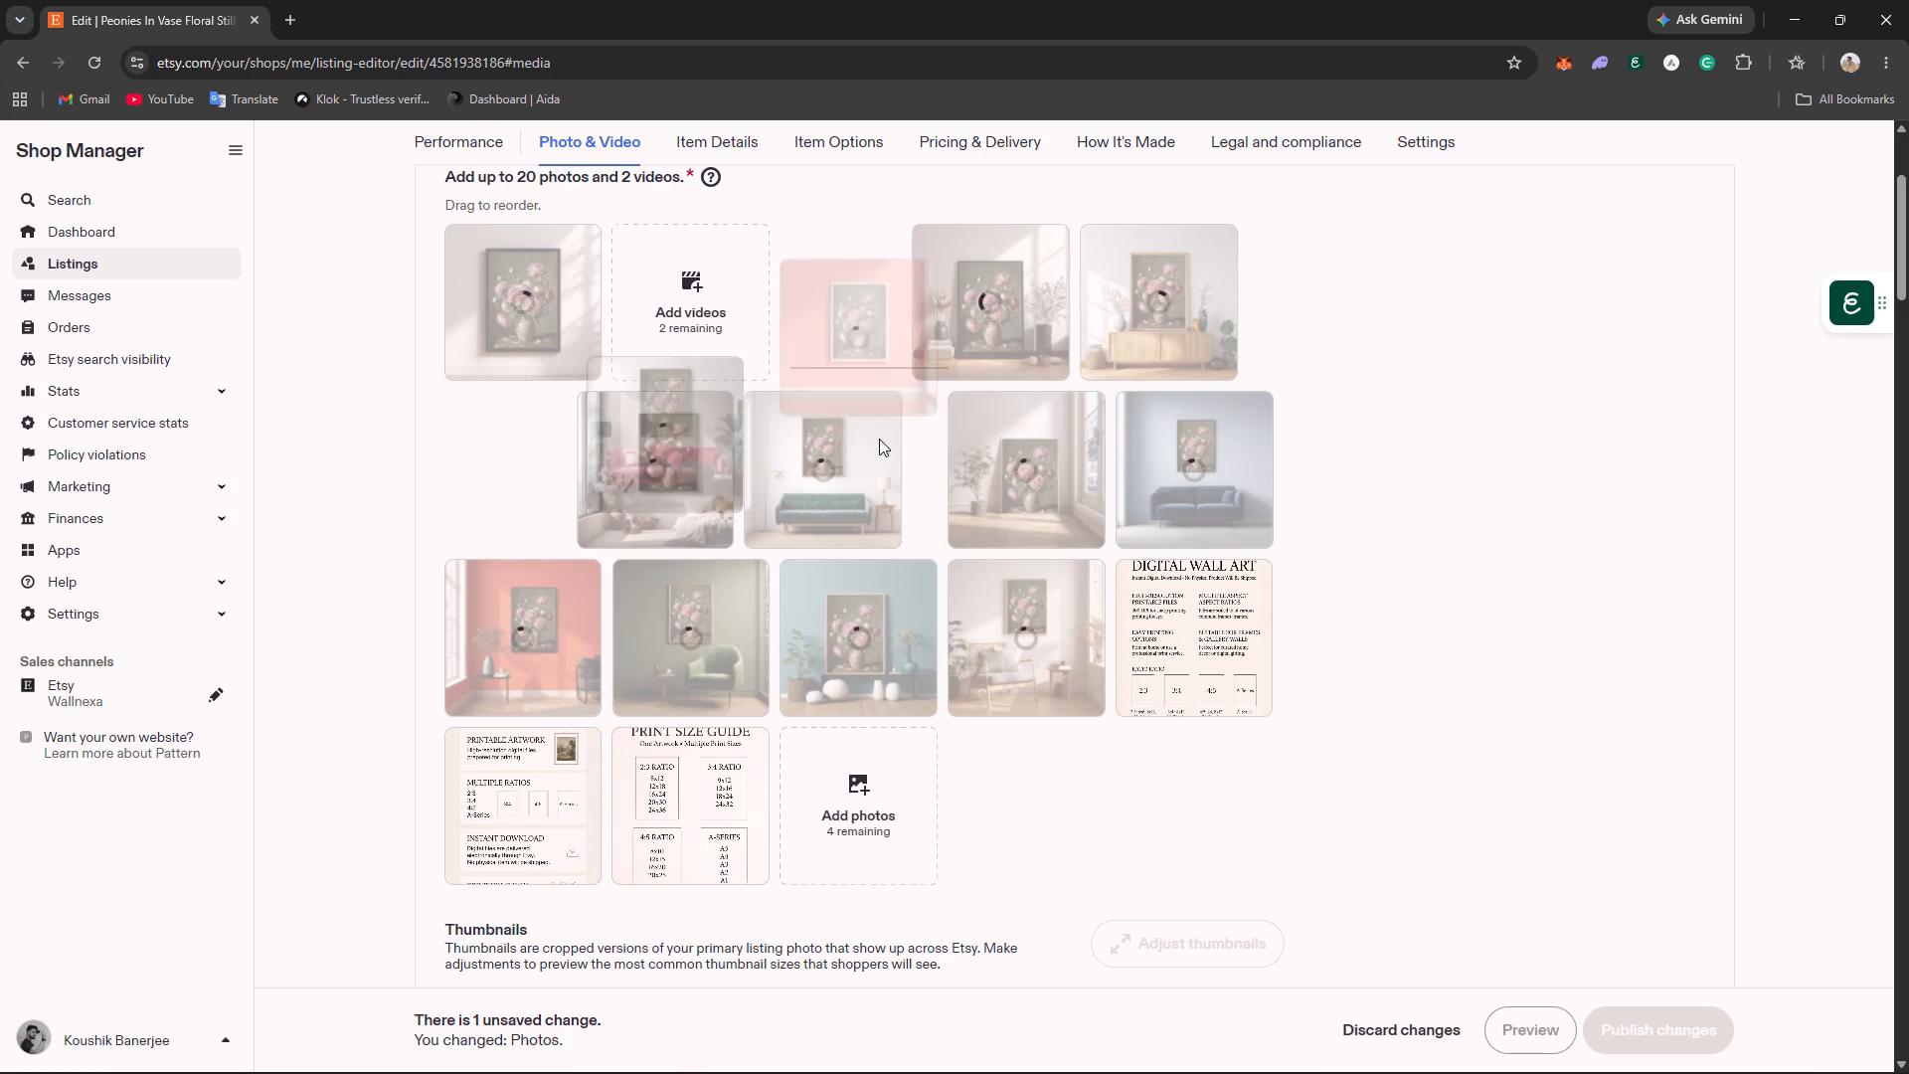
left_click_drag(879, 439, 548, 508)
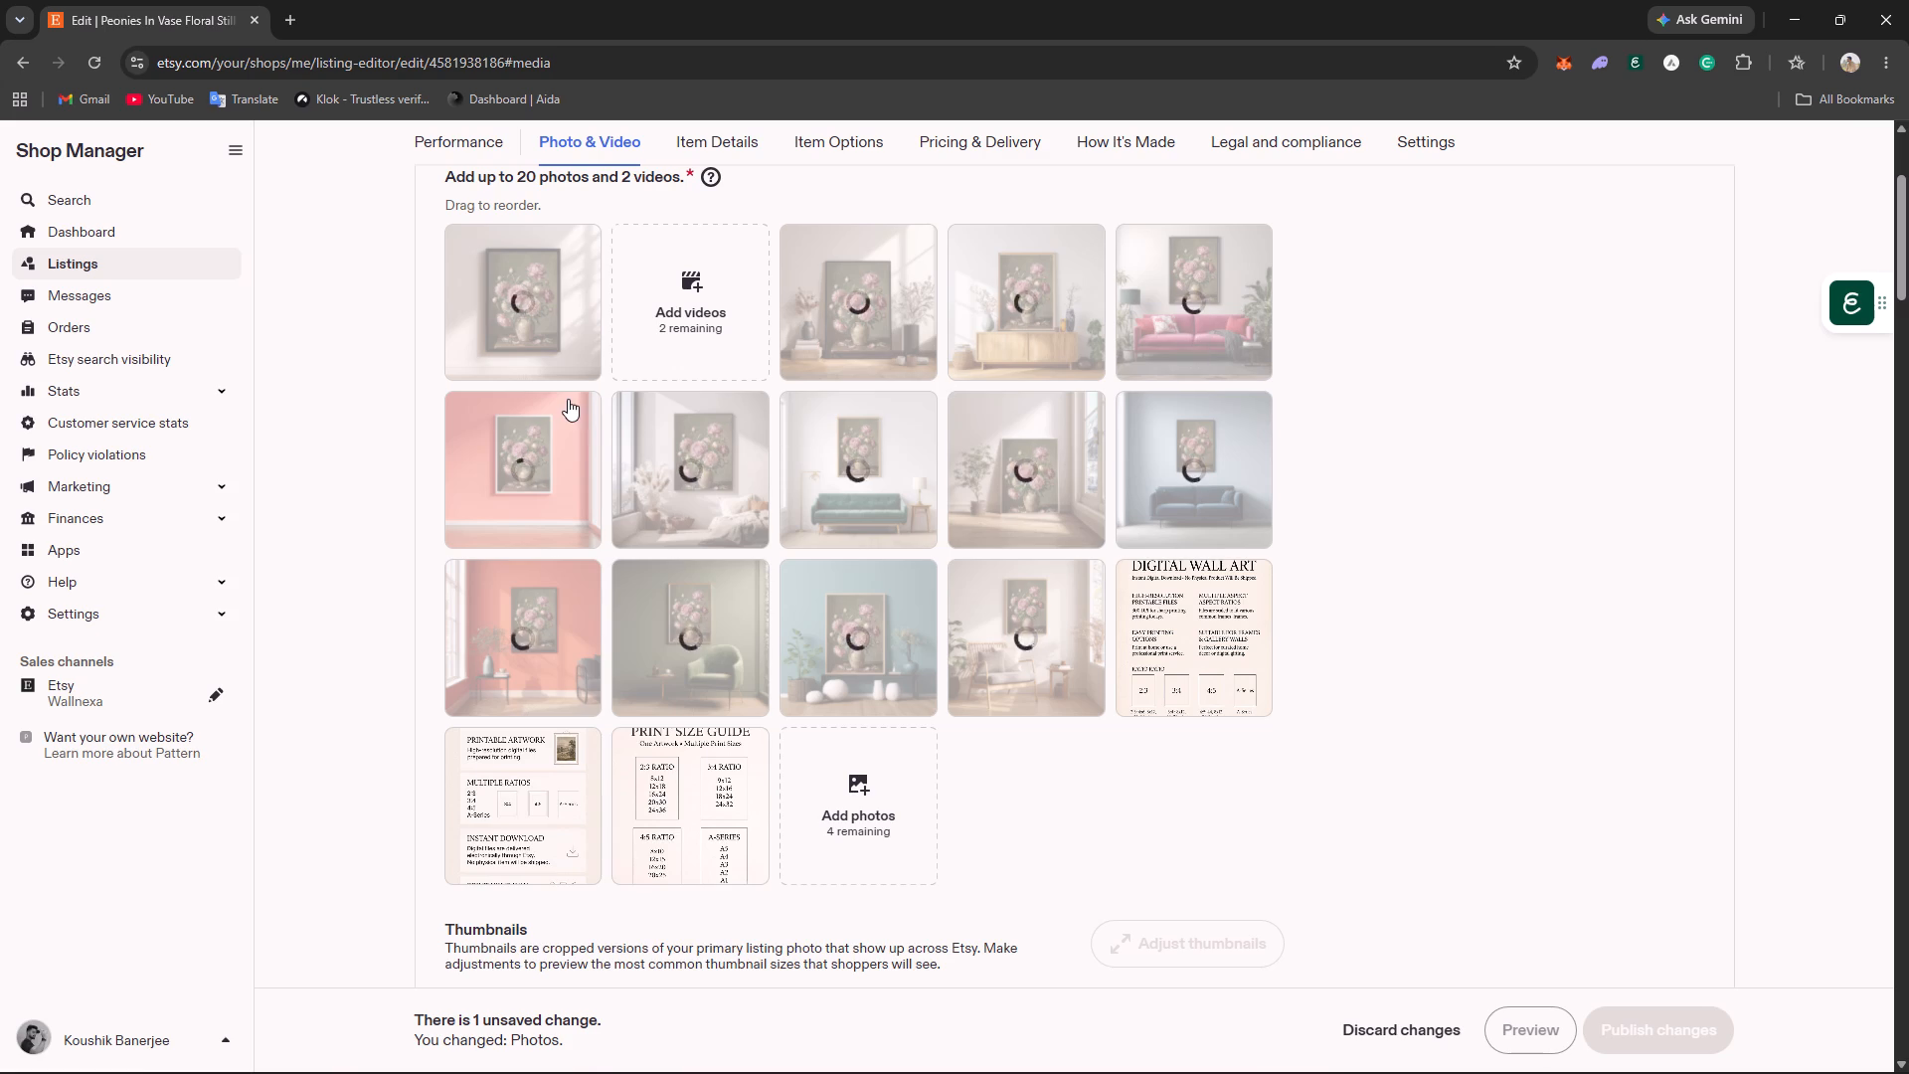
left_click_drag(1004, 308, 1208, 305)
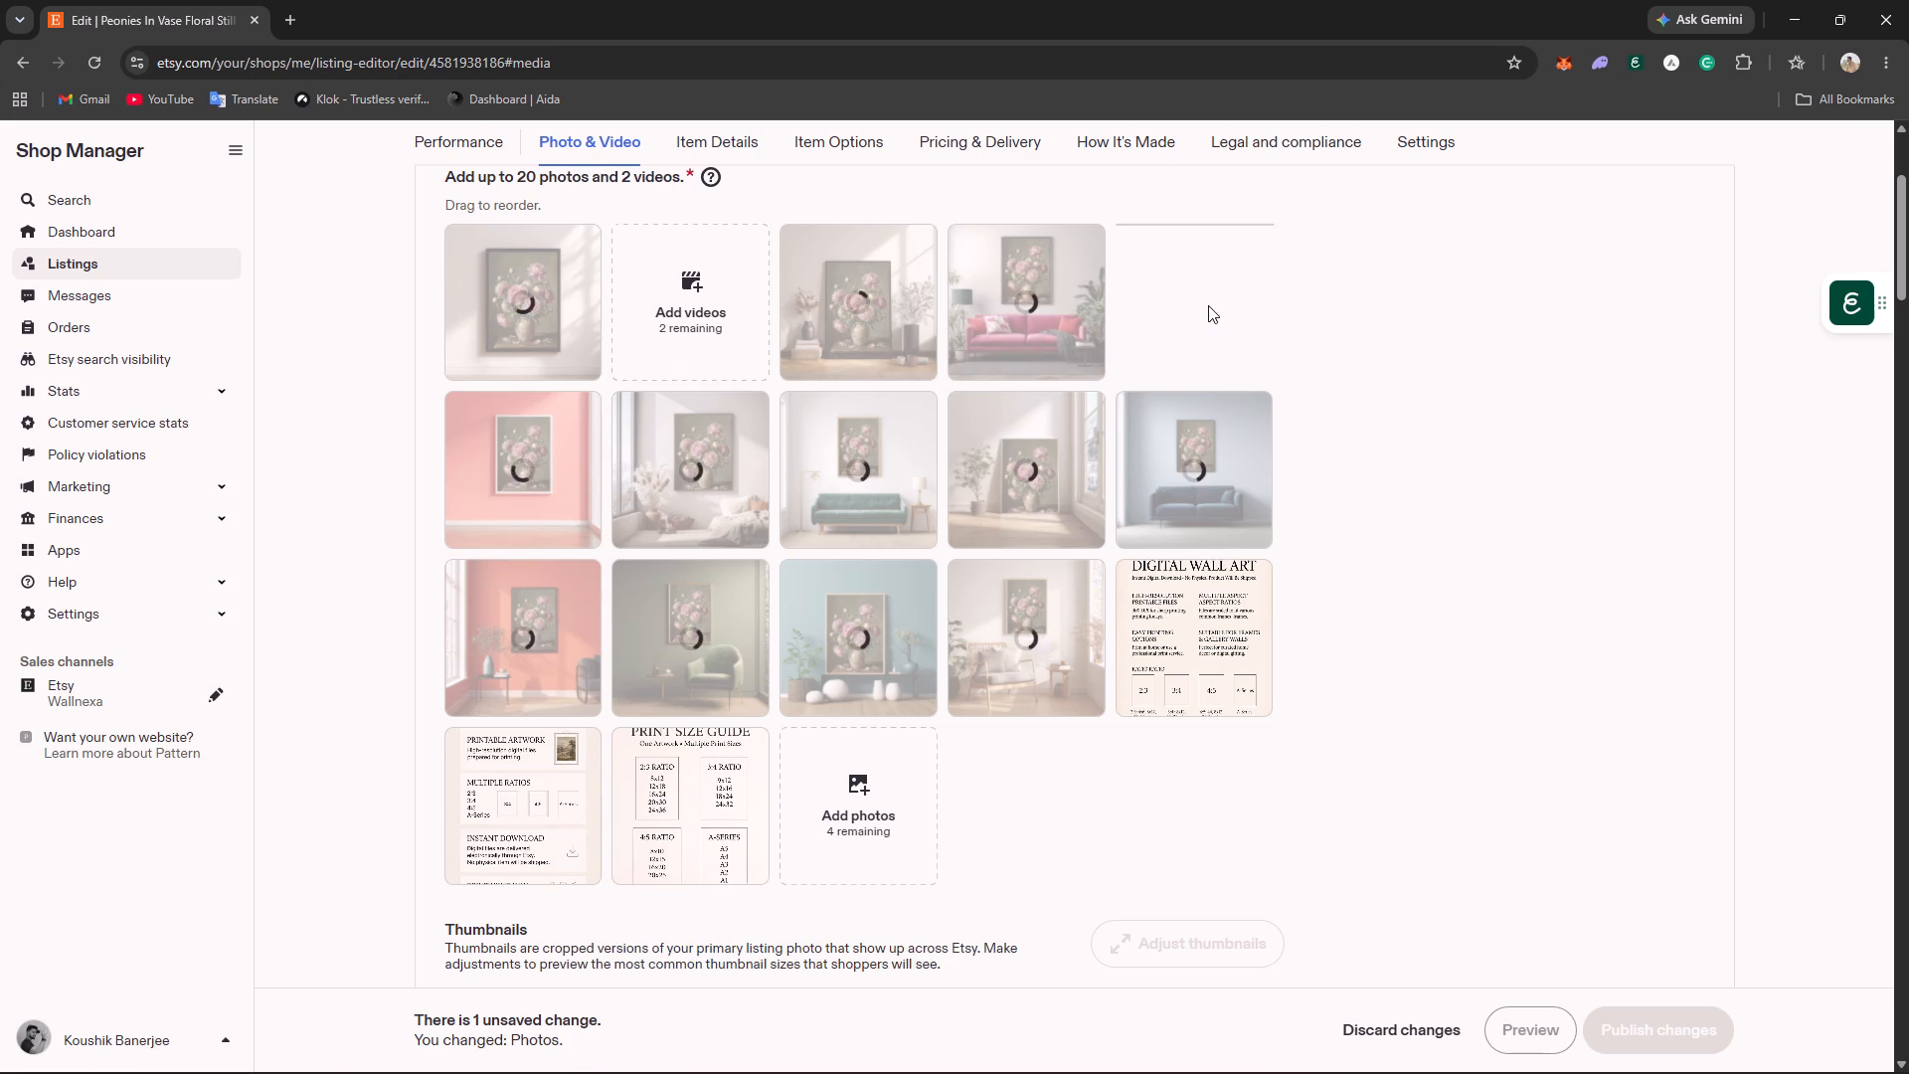
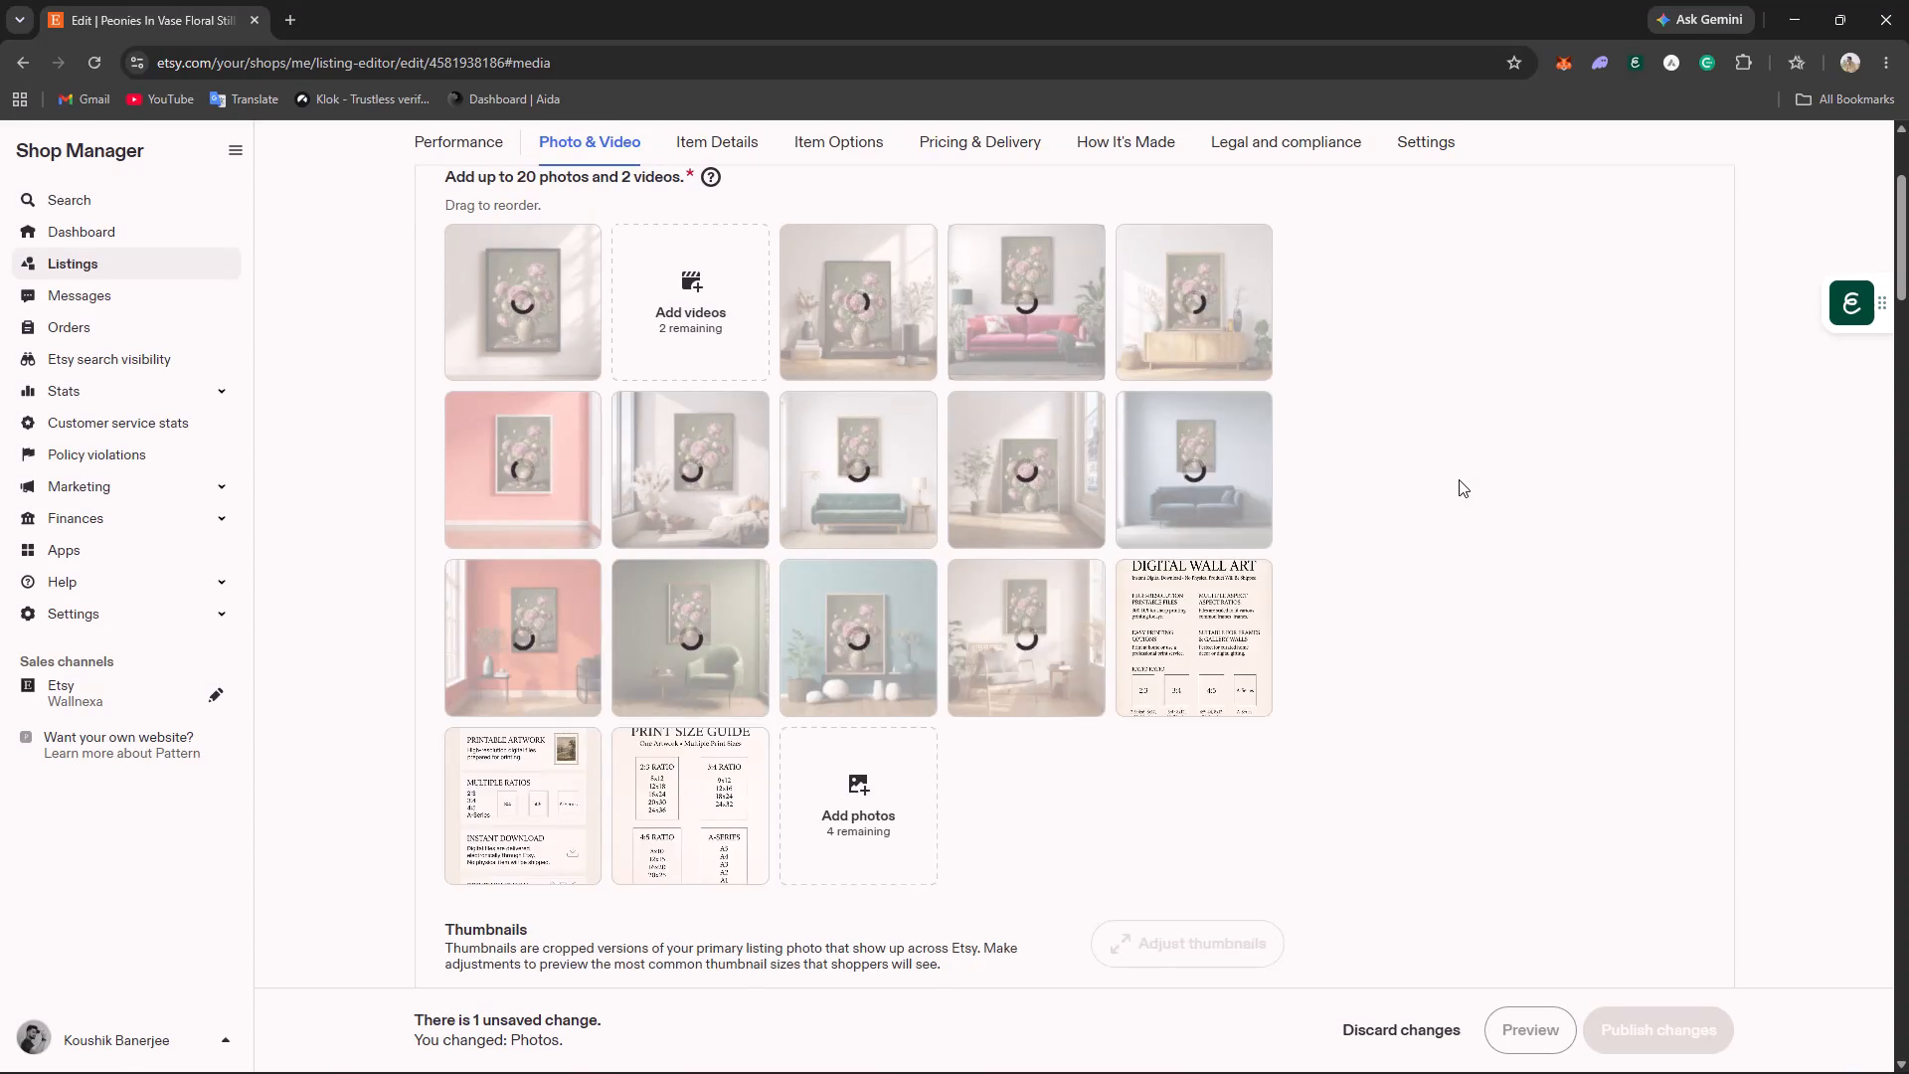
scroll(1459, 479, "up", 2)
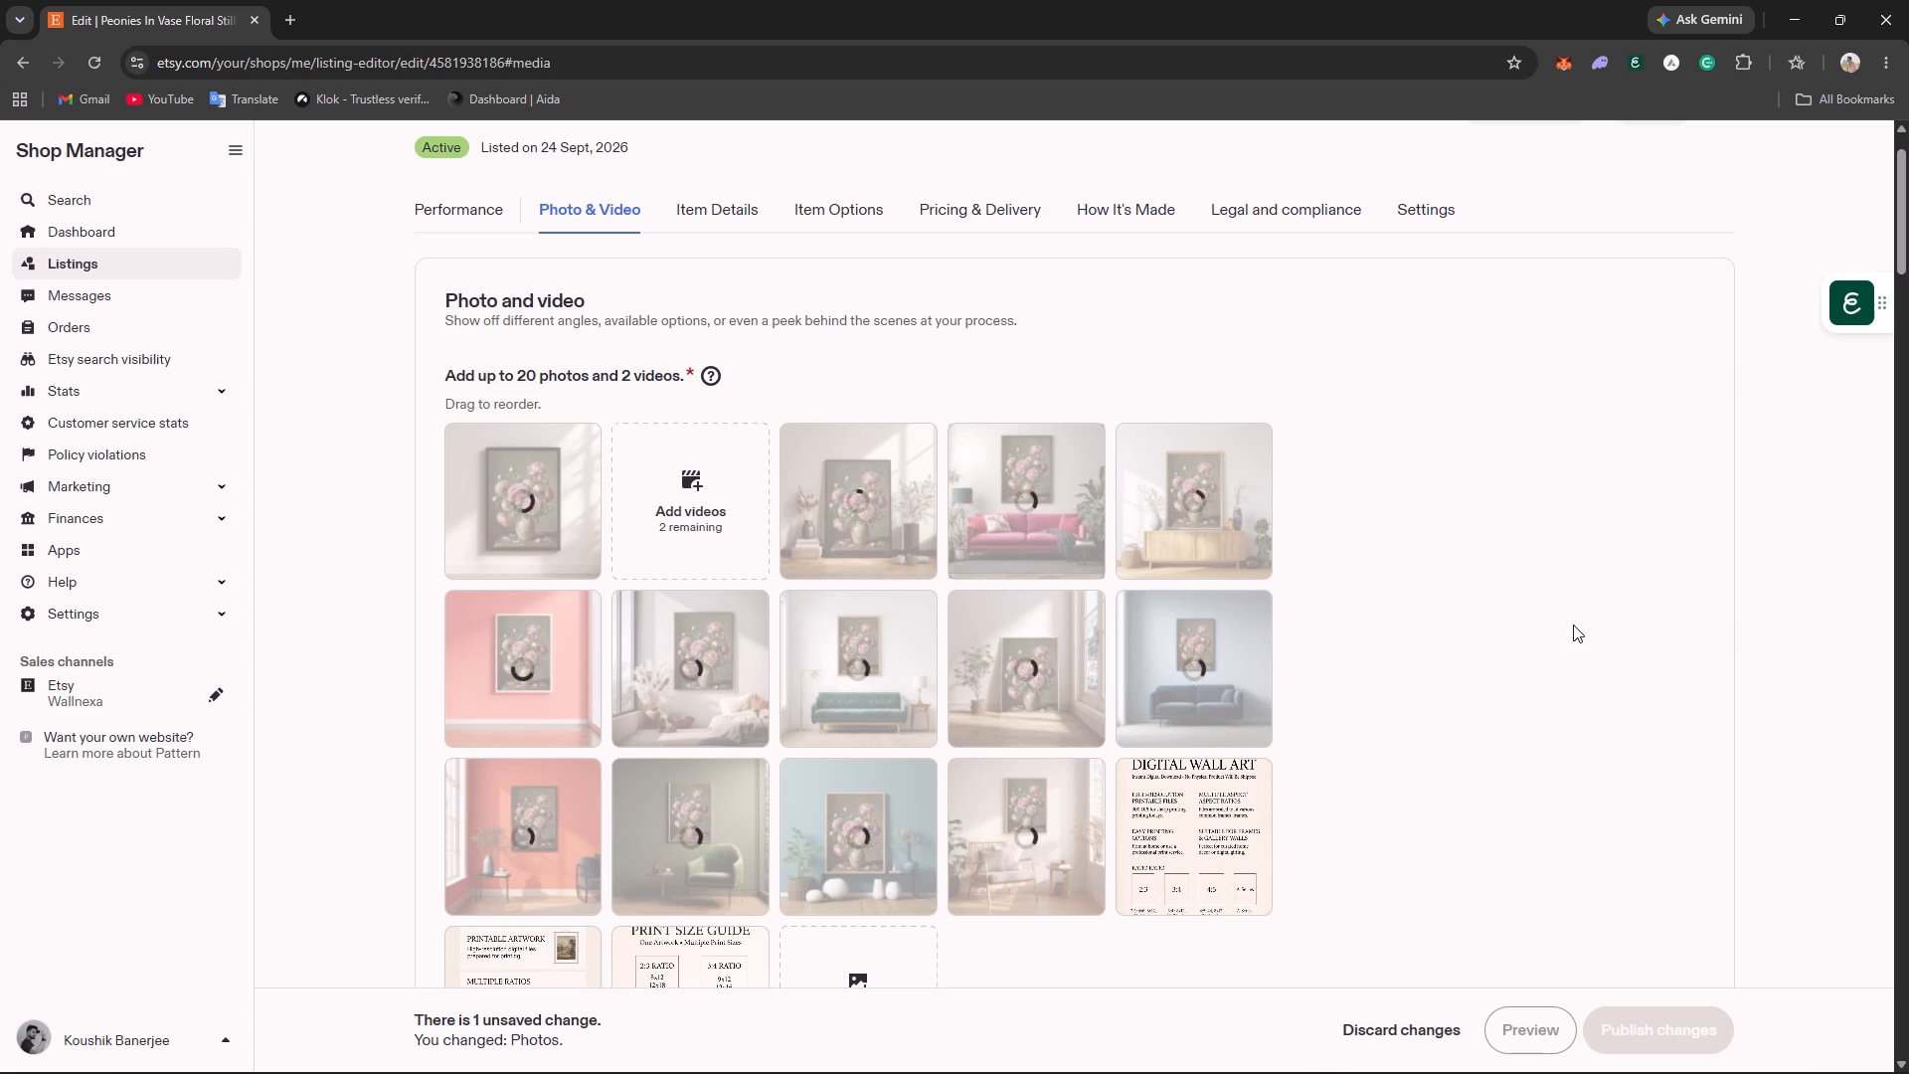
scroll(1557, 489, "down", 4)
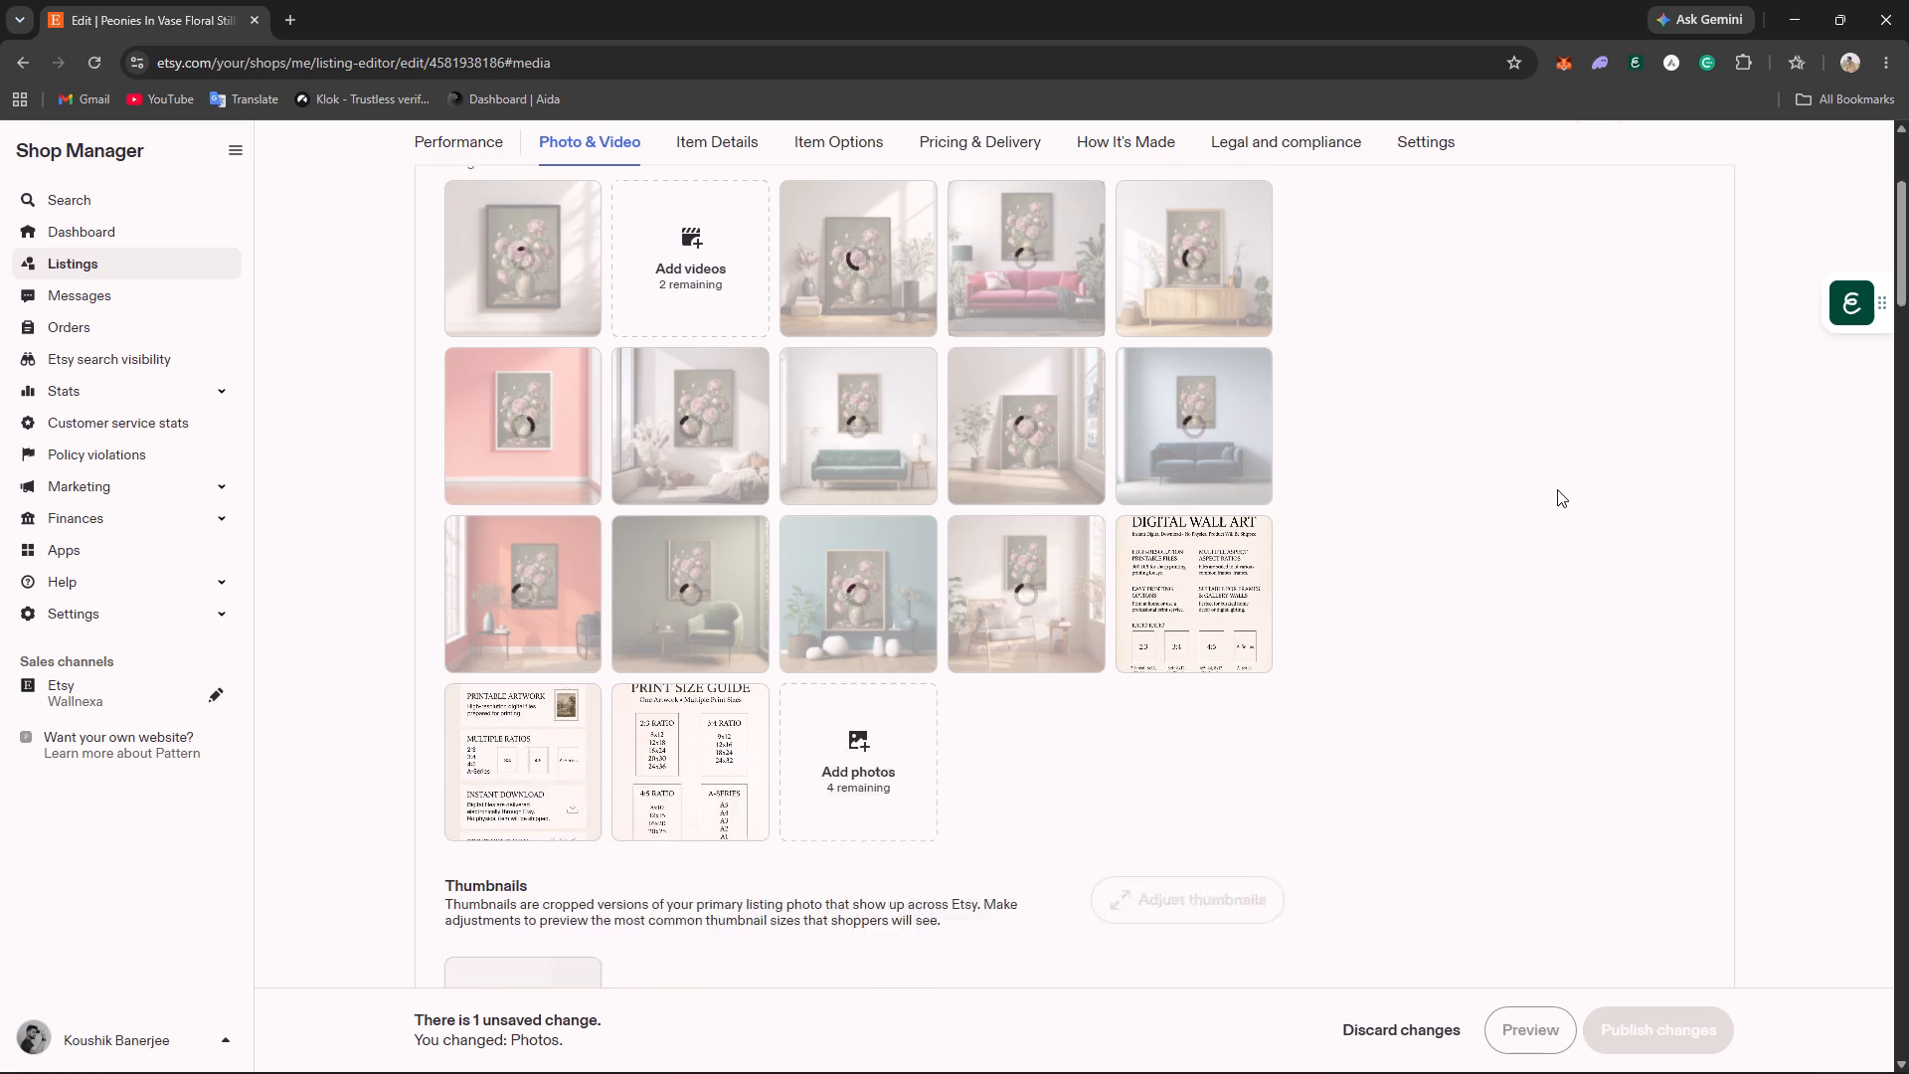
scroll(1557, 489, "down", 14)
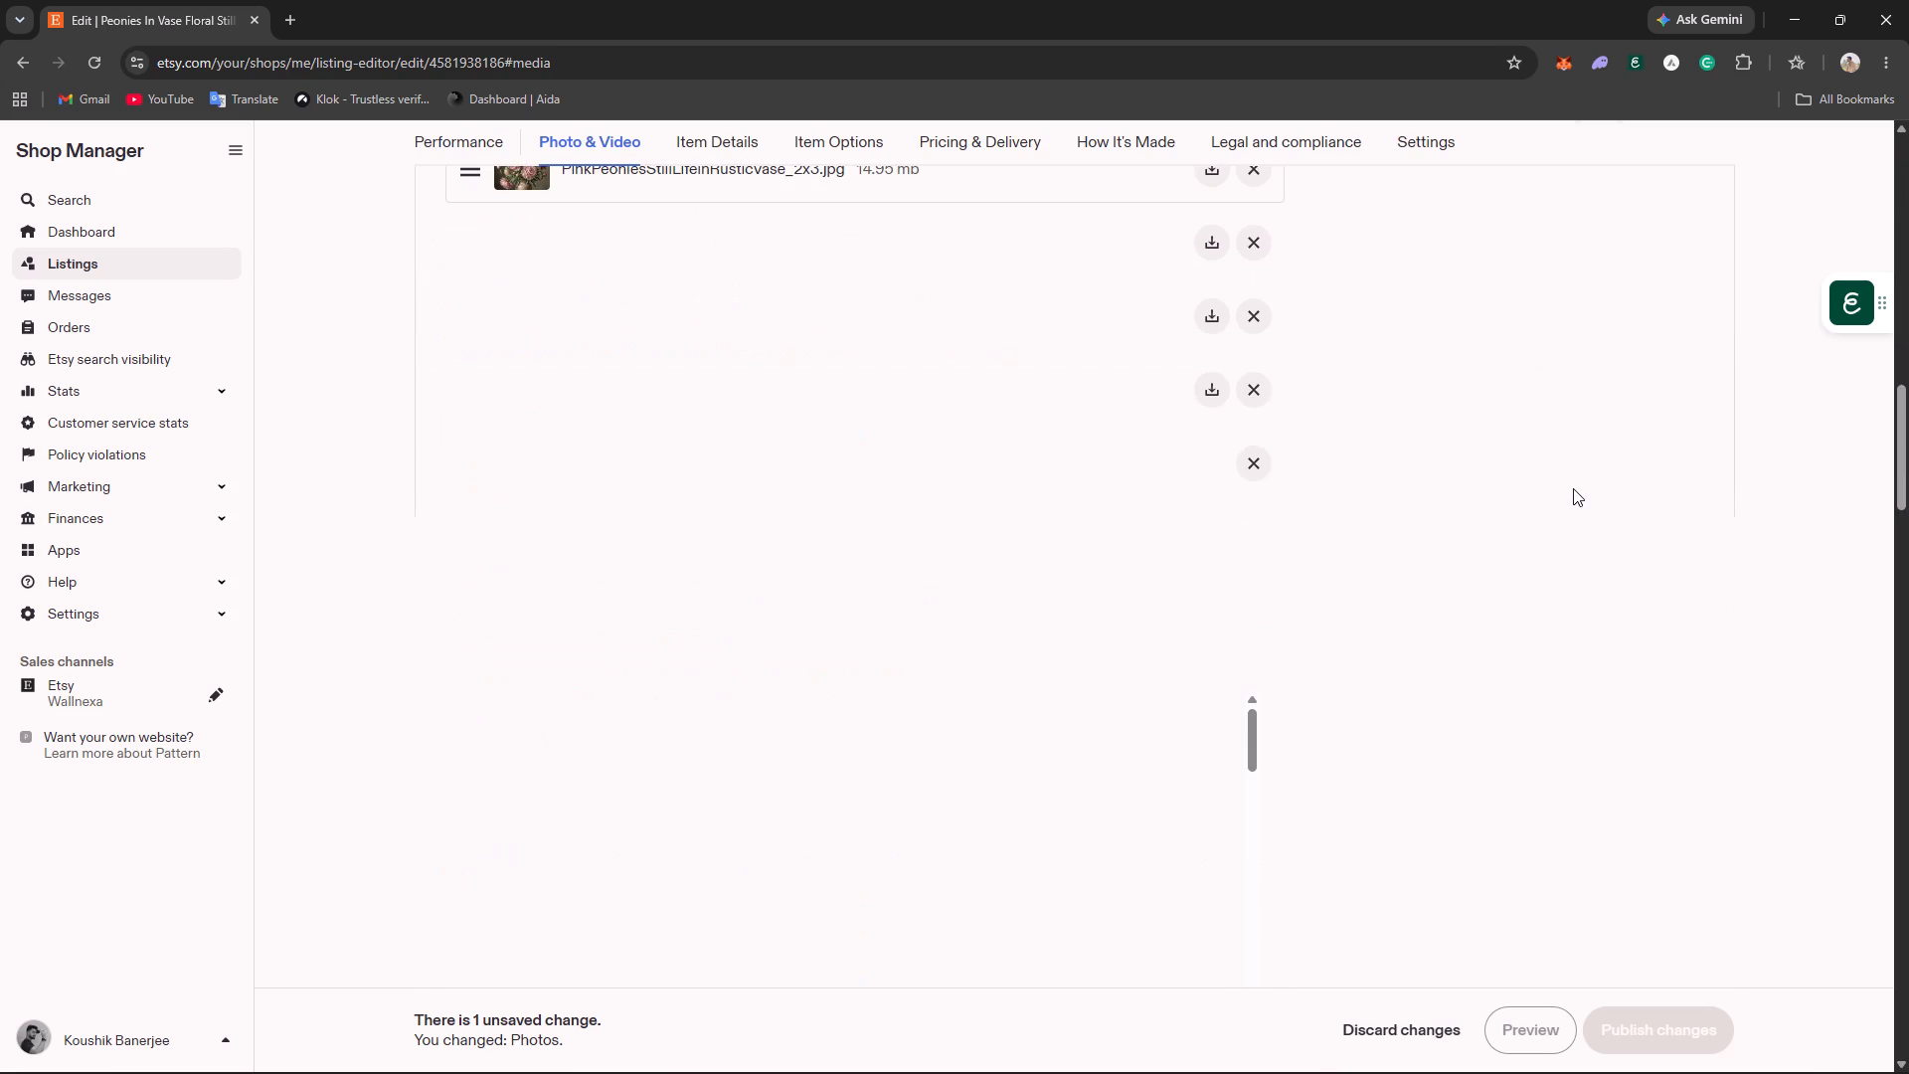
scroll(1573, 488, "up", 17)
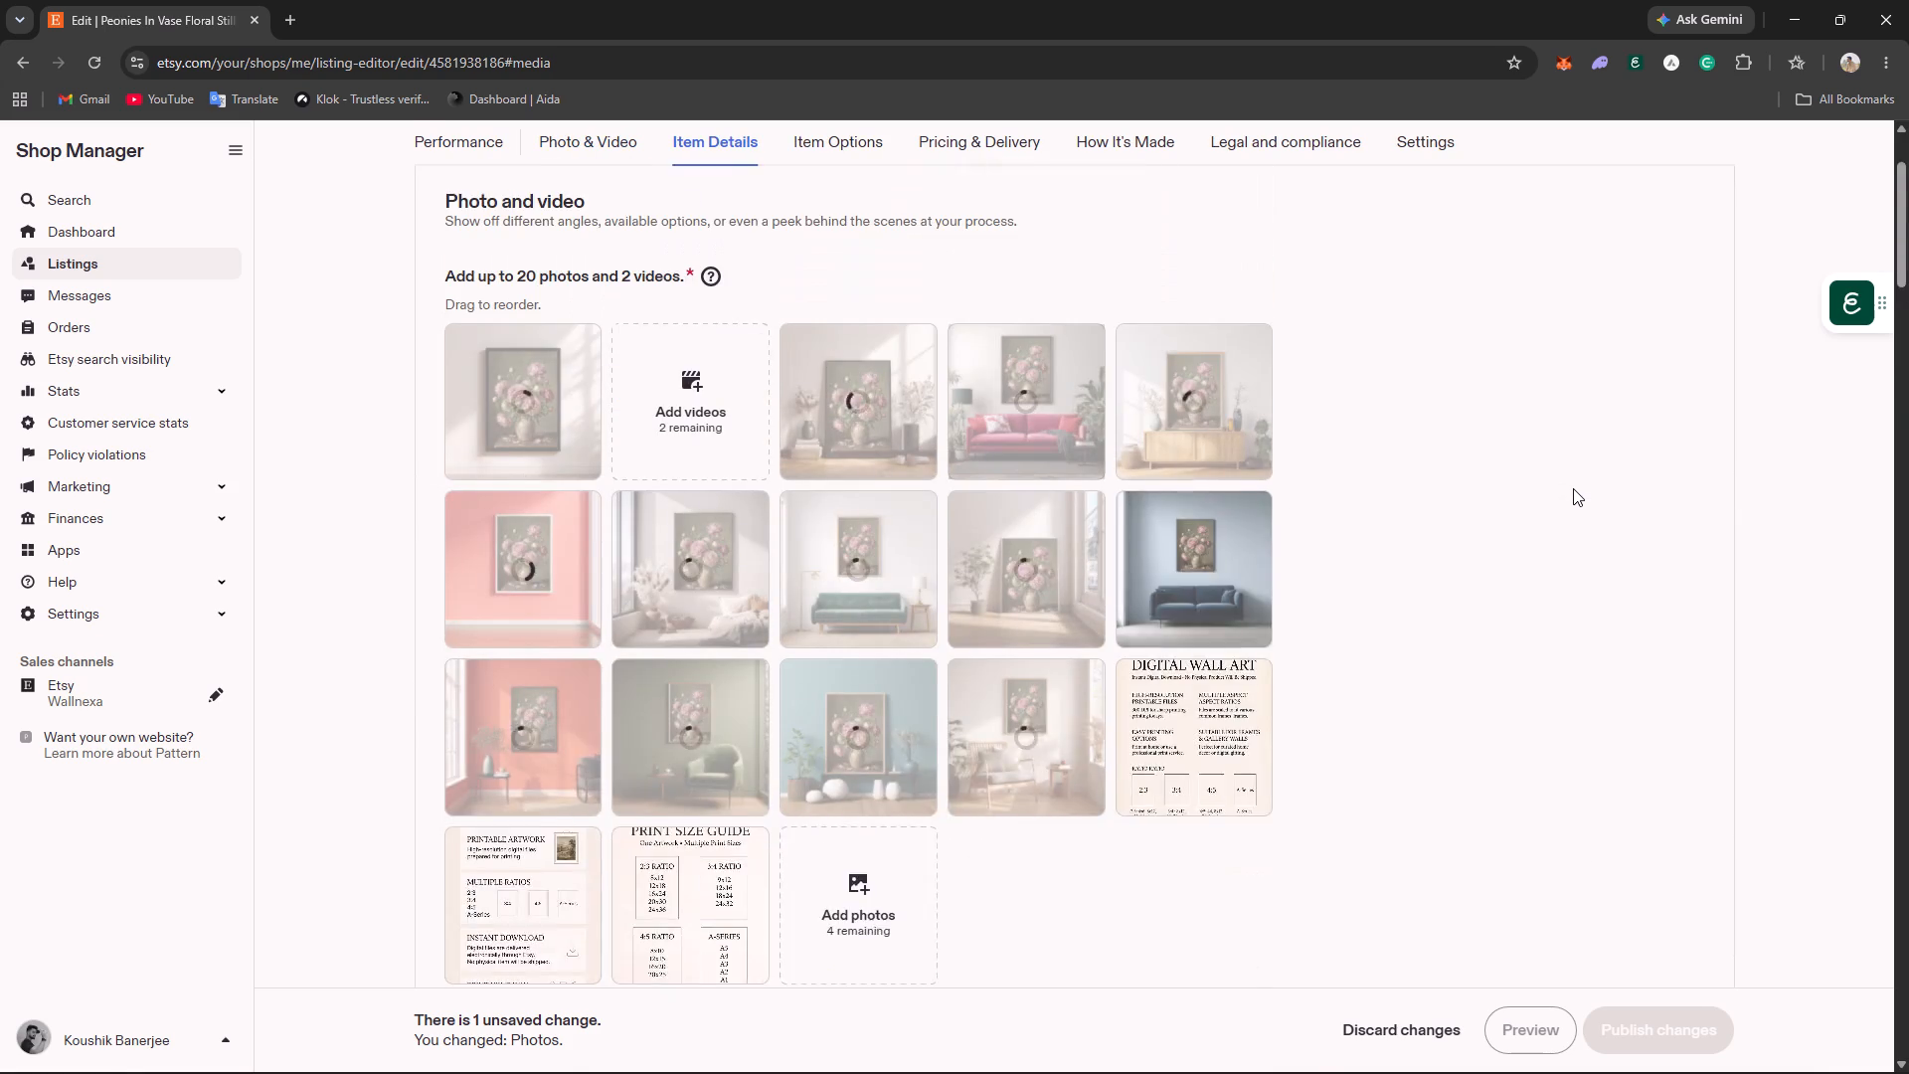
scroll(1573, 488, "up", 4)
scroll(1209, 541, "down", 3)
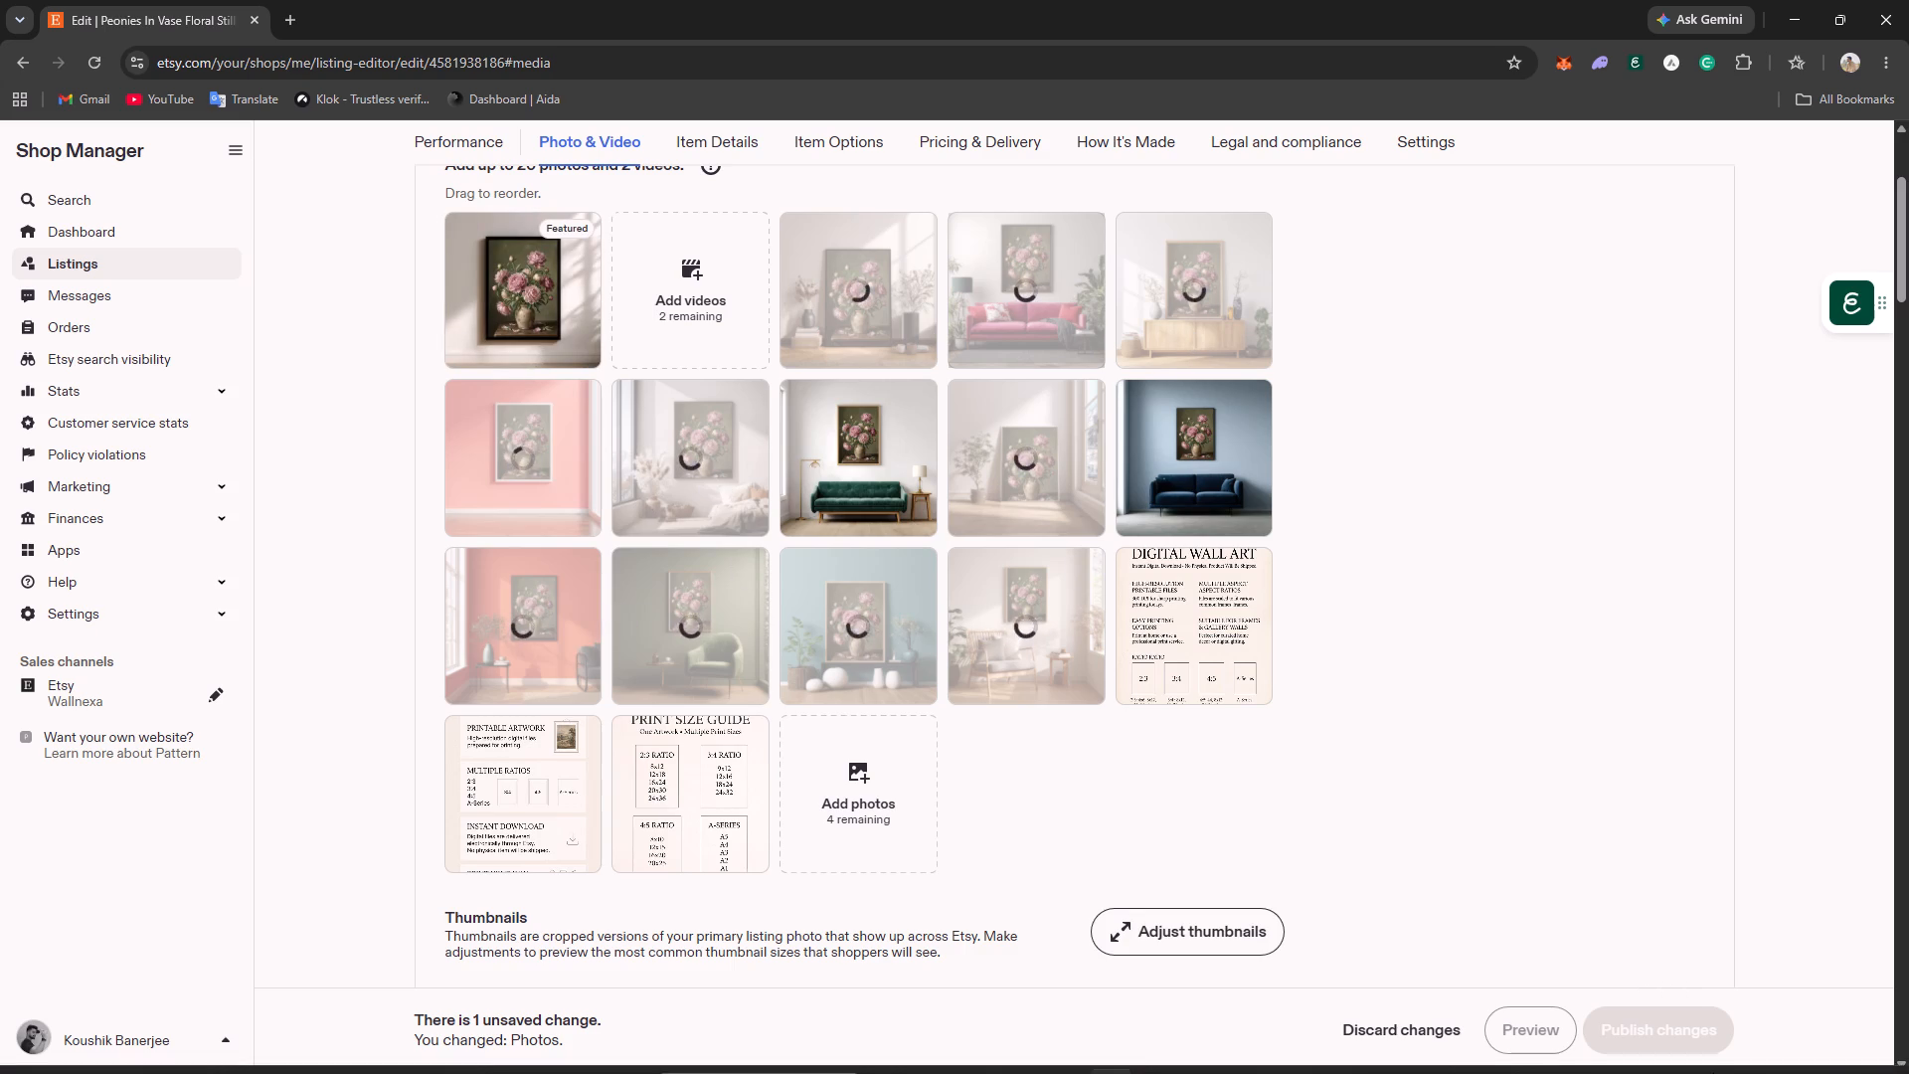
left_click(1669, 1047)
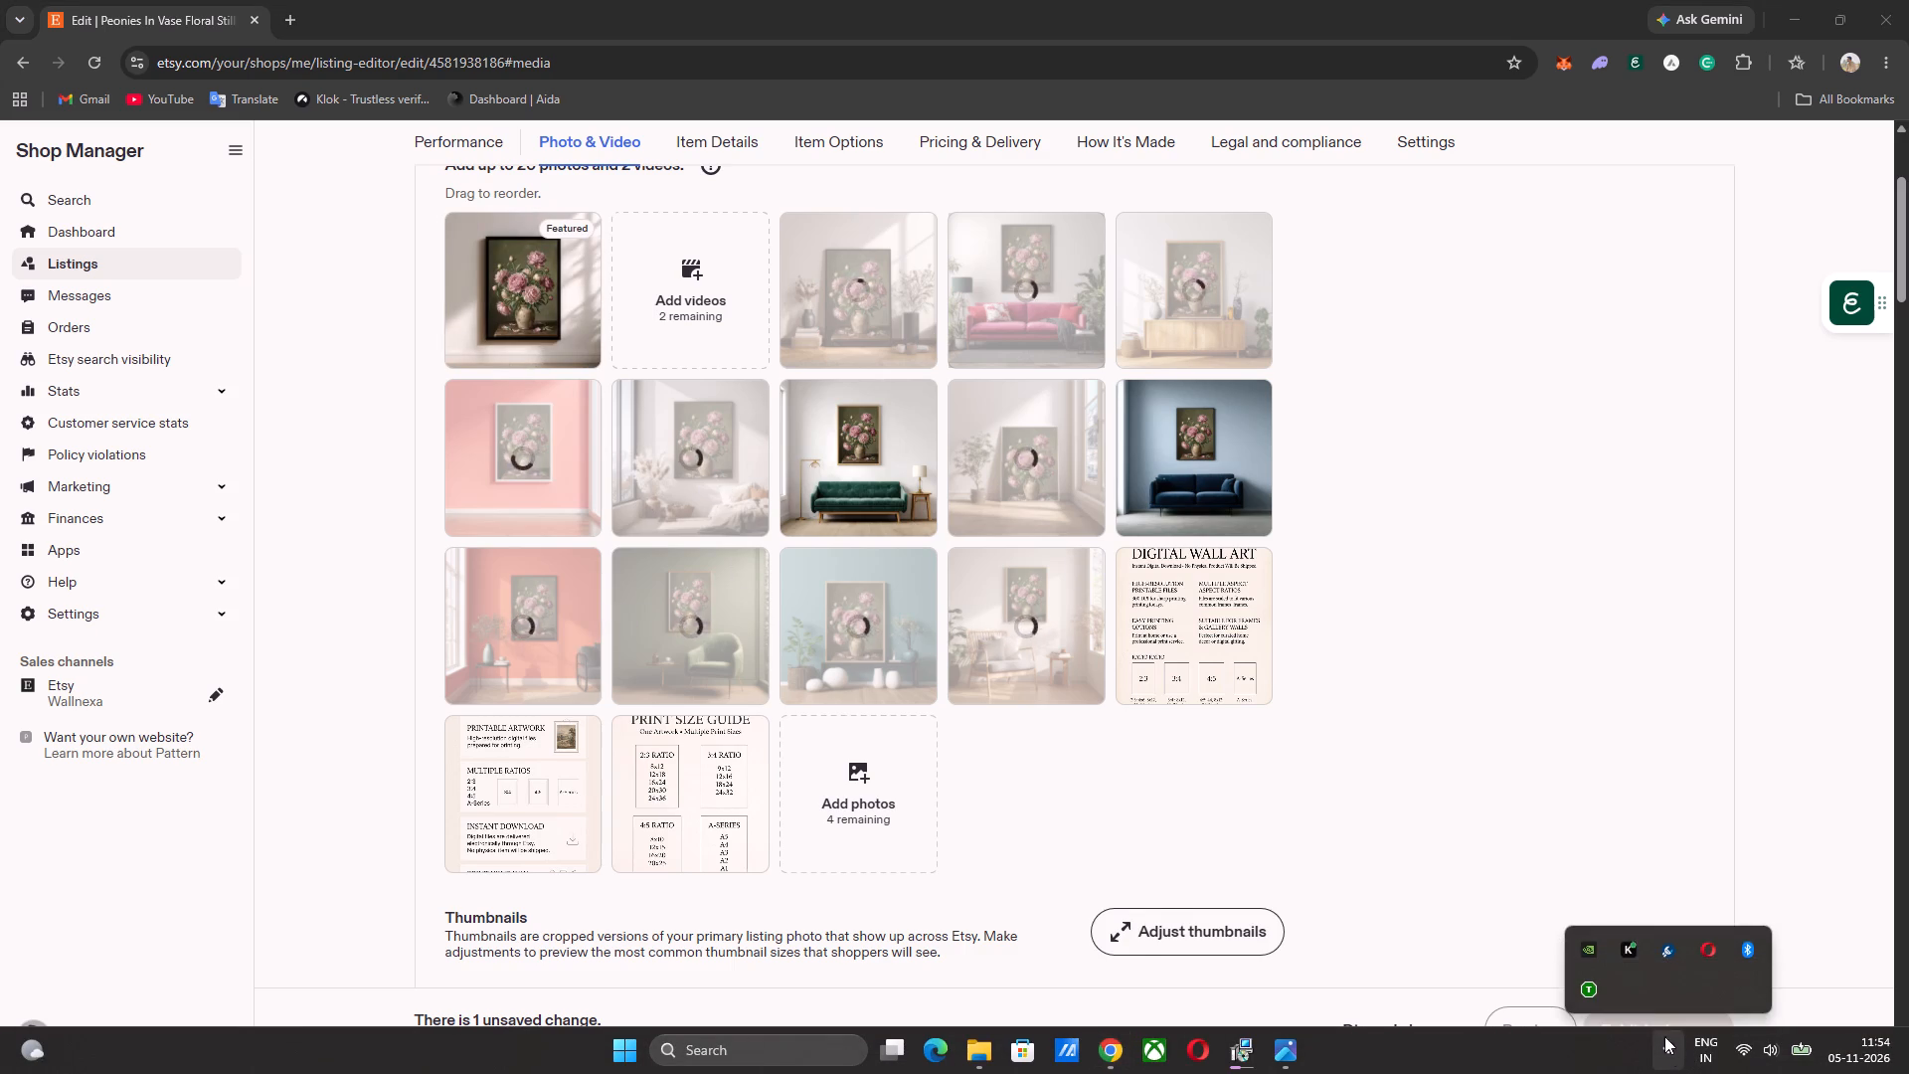
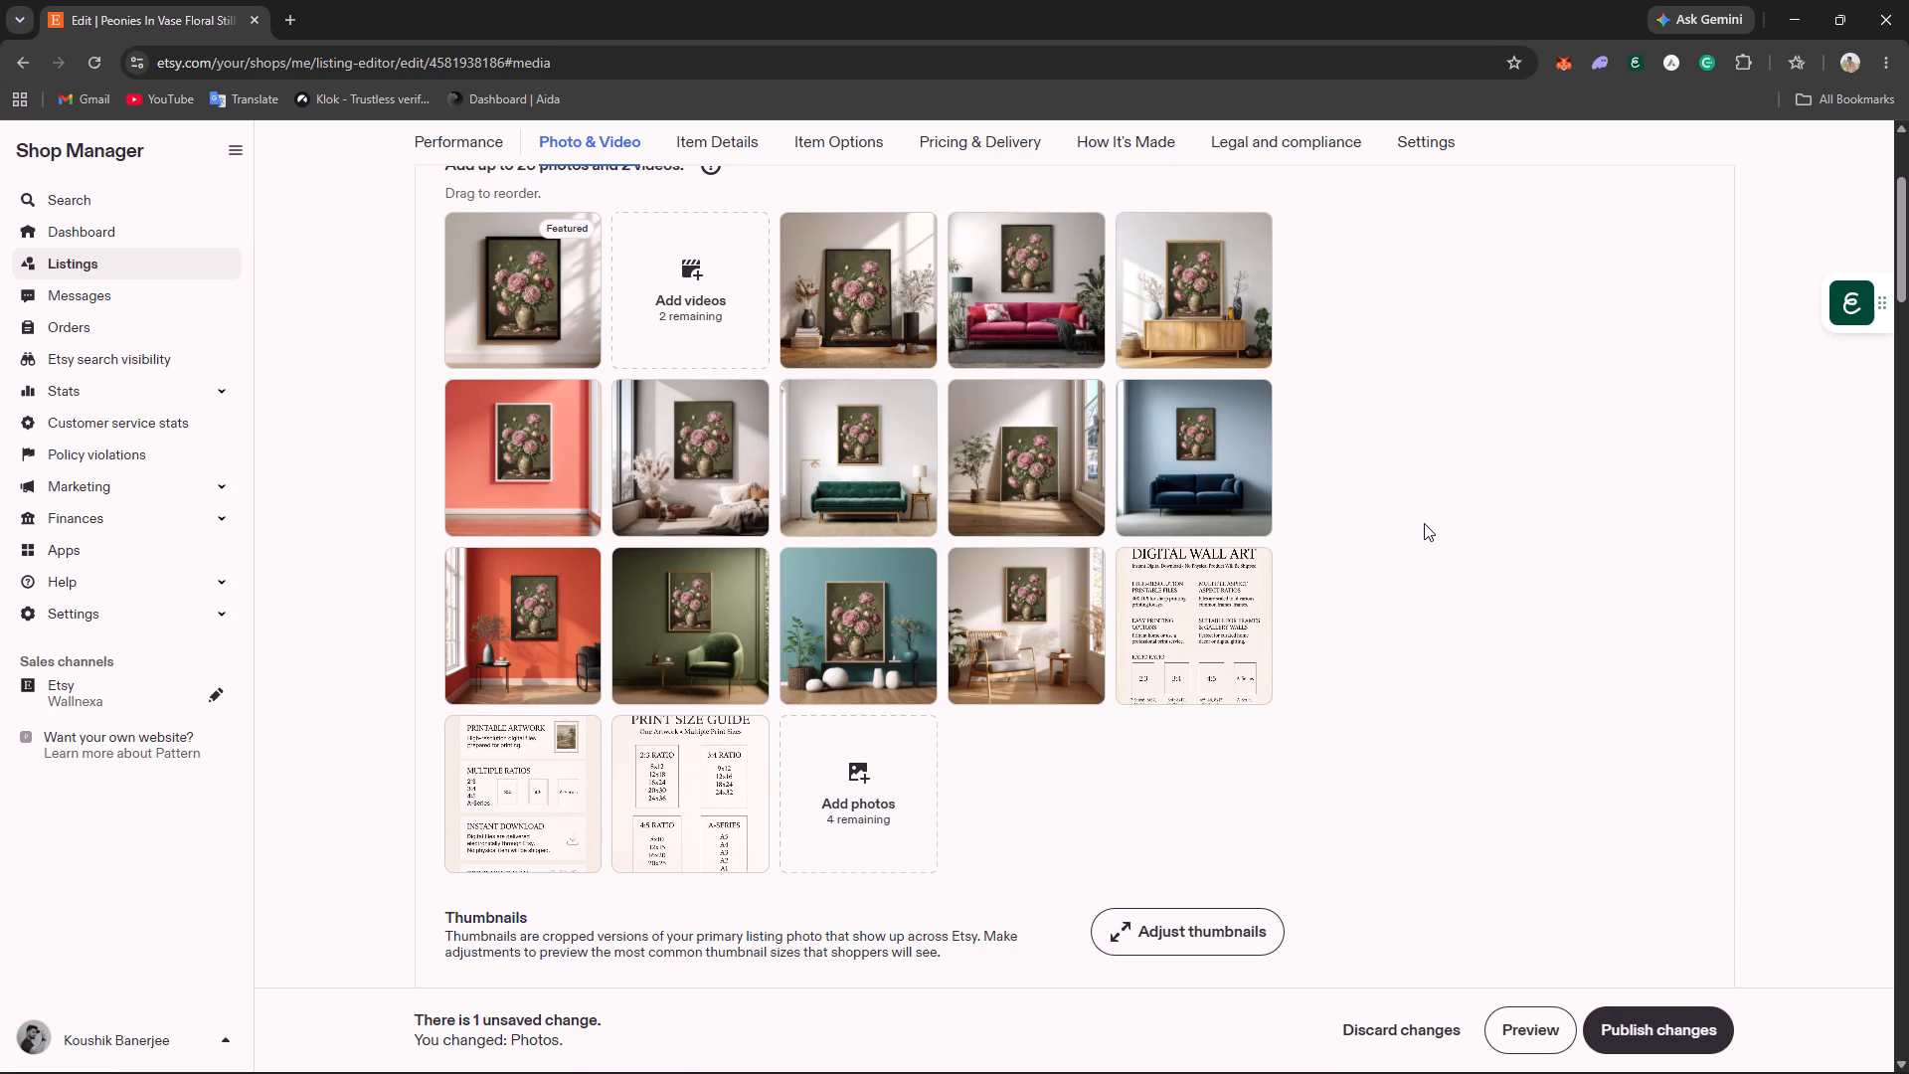
Remove the white lounge-seat room mockup from the Peonies In Vase listing's photos and publish the changes.
left_click(713, 515)
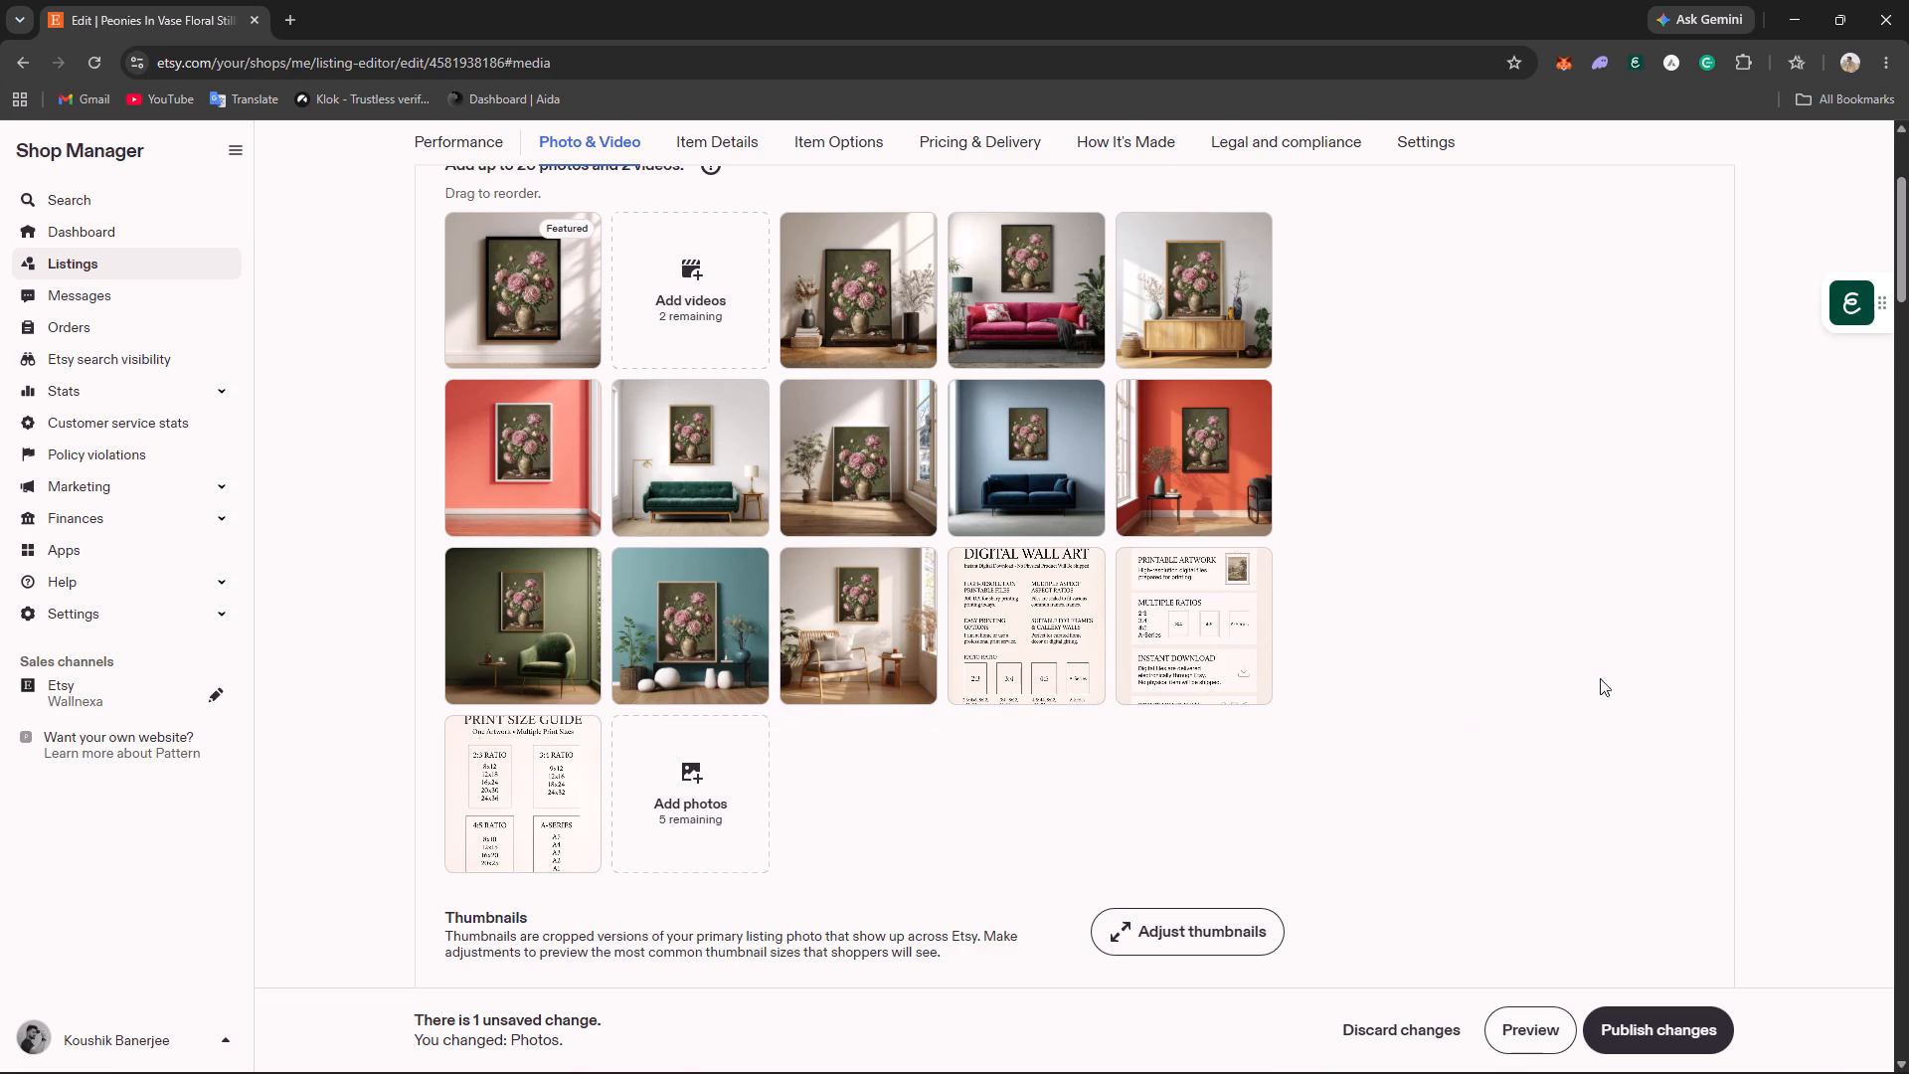
left_click(1655, 1028)
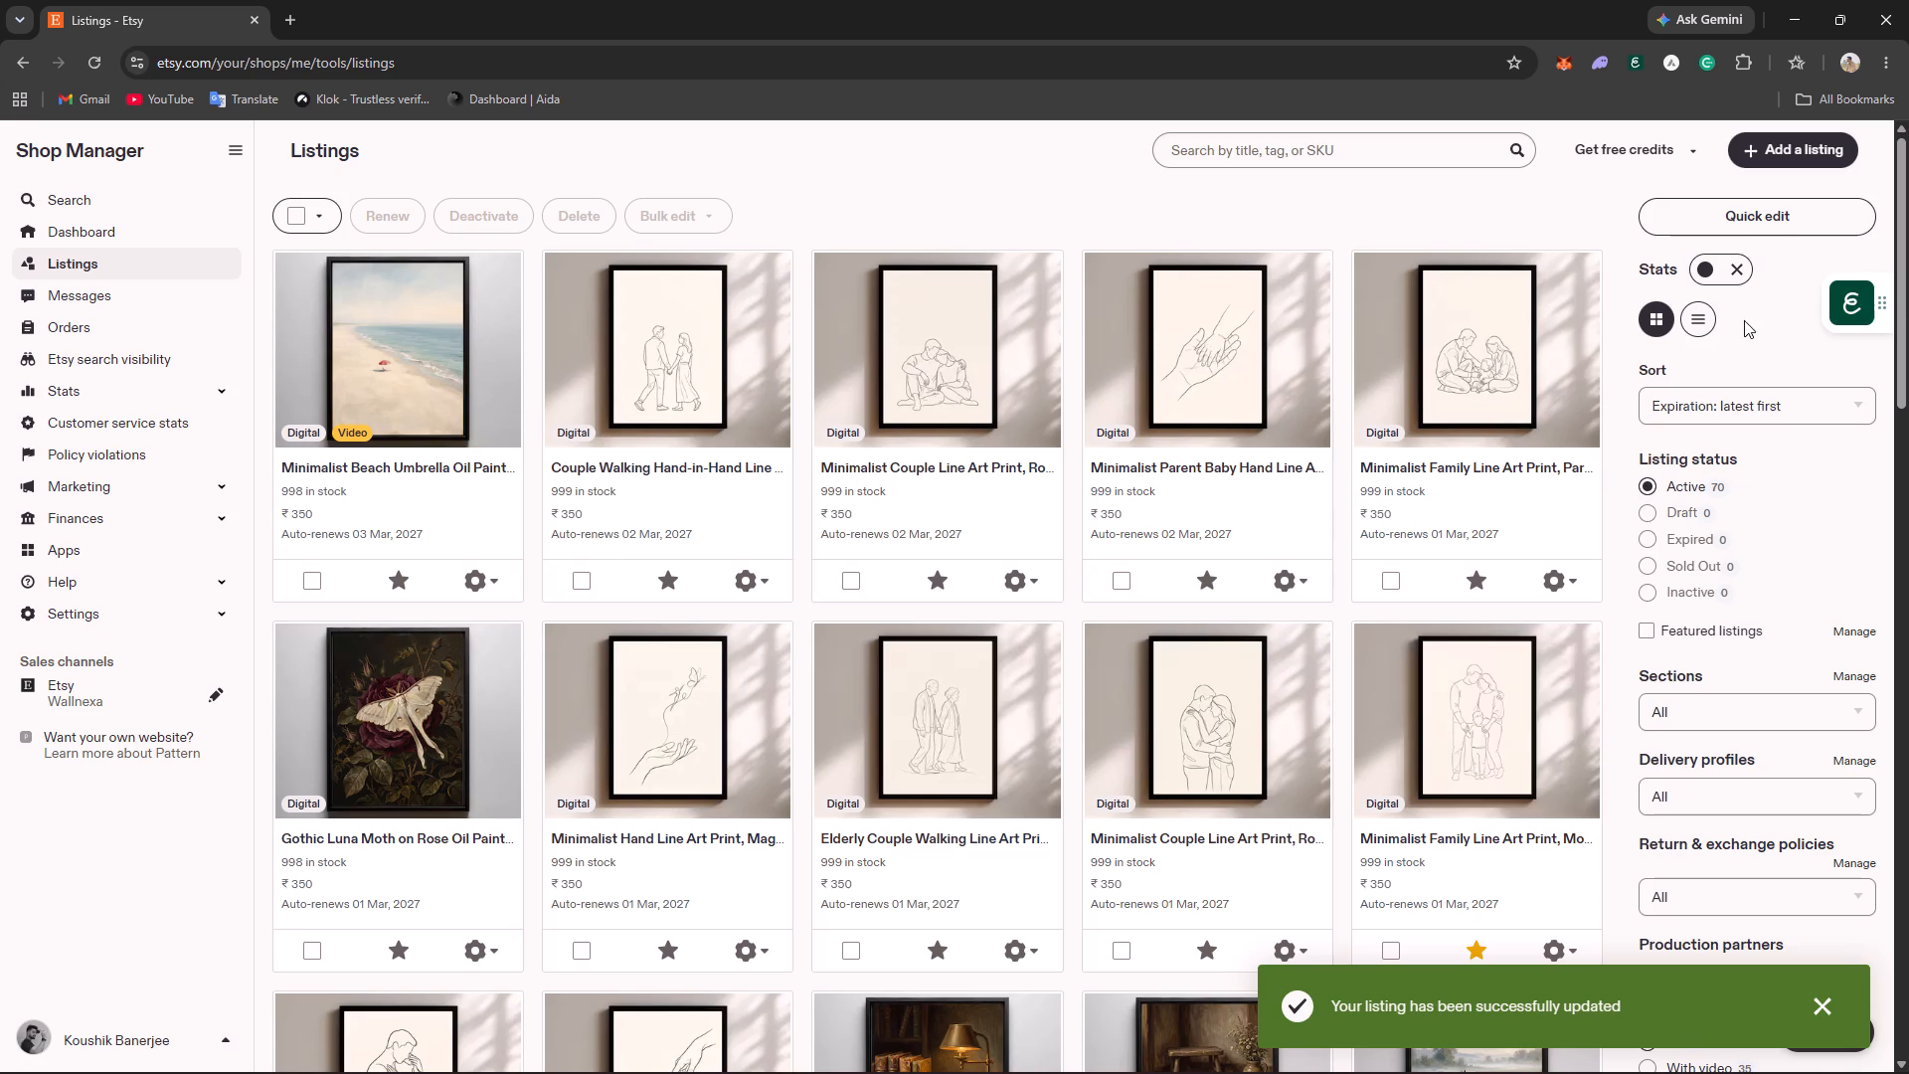
Filter the shop's listings to the Coastal & Countryside section and look through their current thumbnails.
left_click(1797, 720)
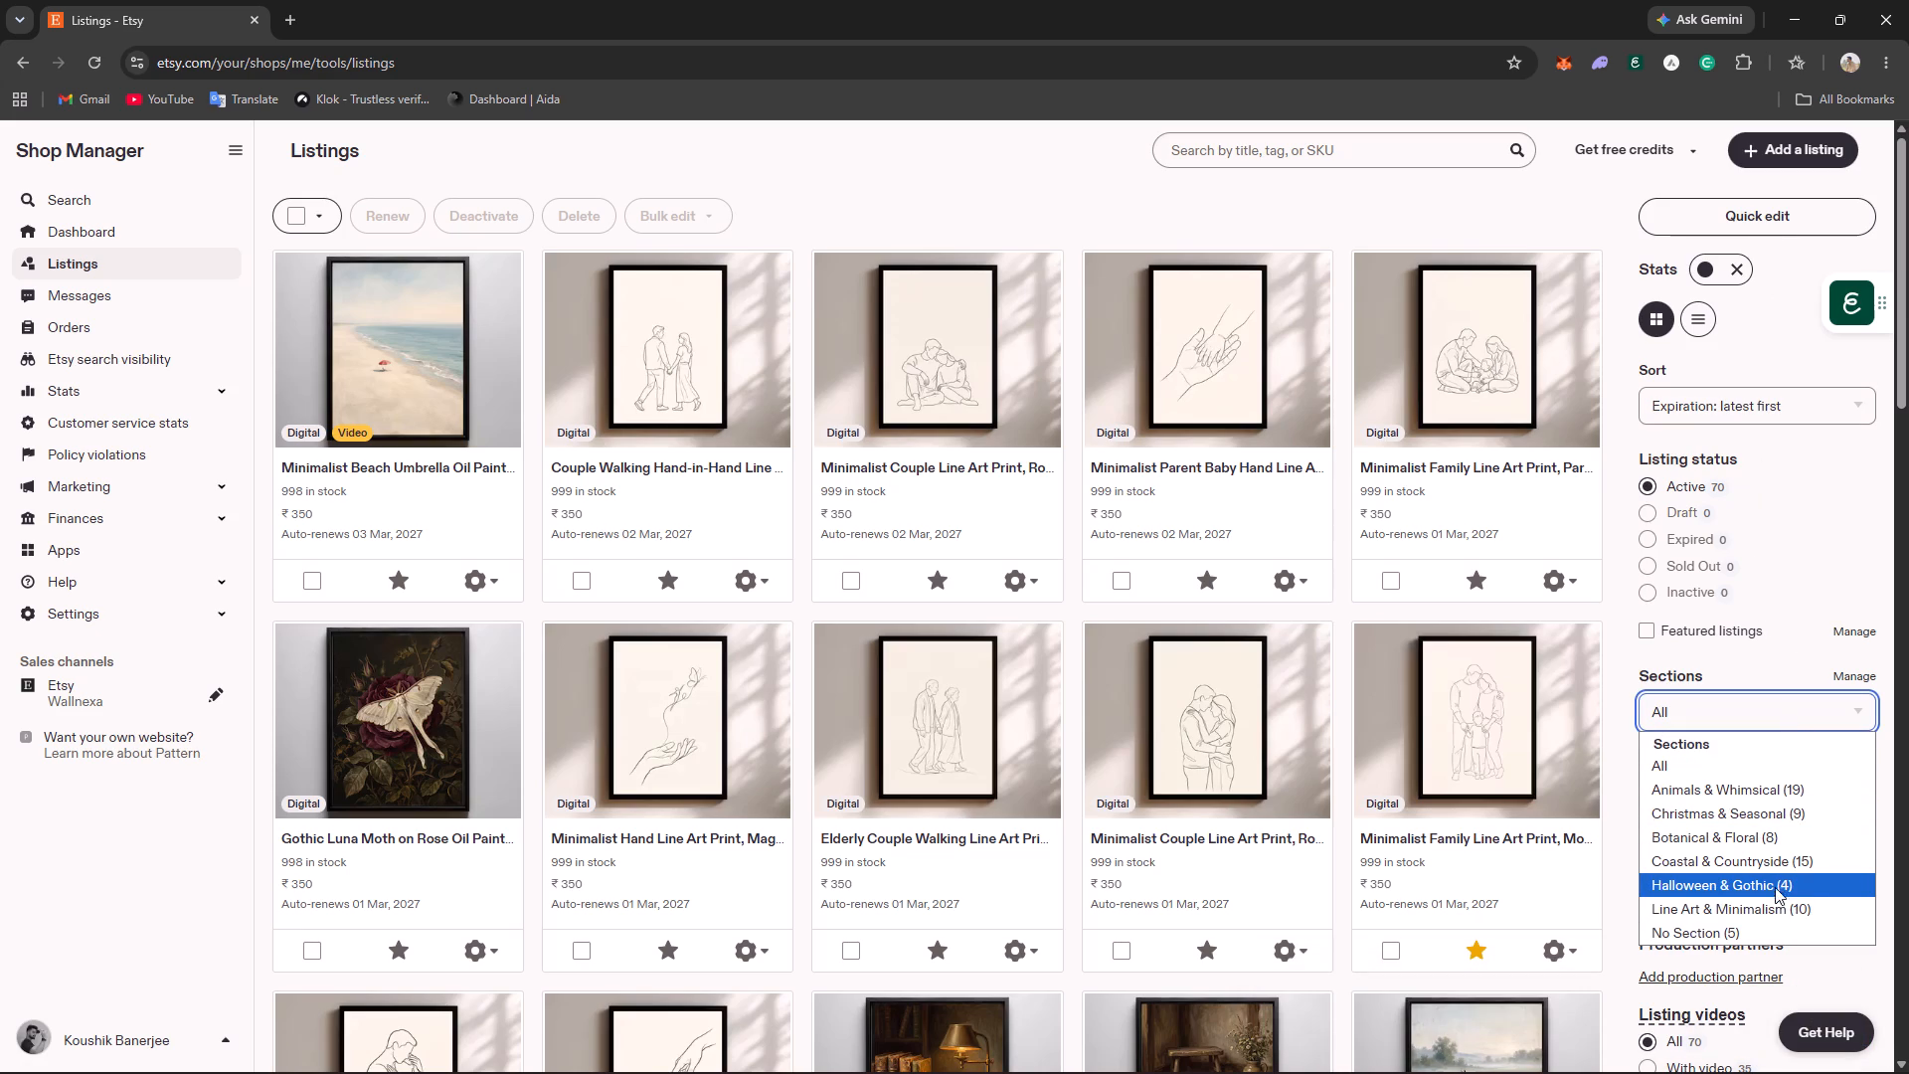
left_click(1775, 868)
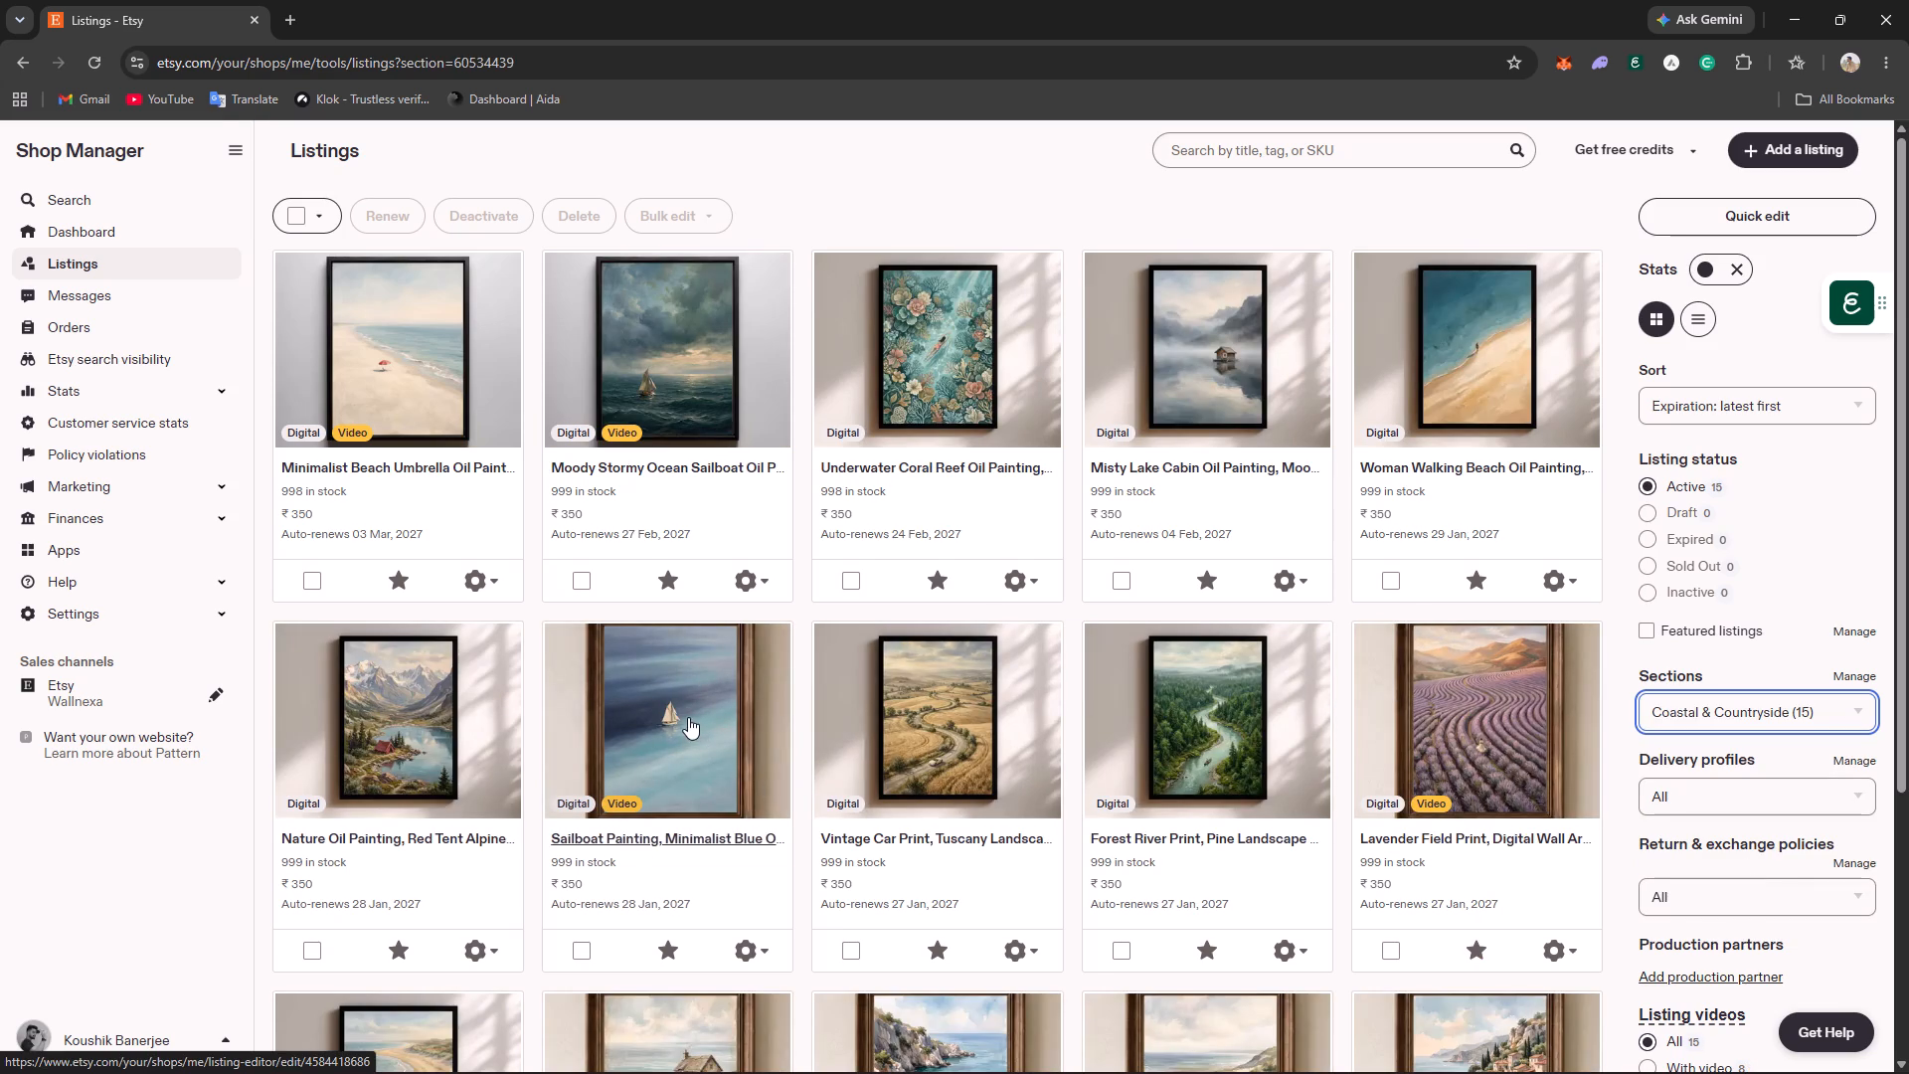
scroll(1273, 717, "down", 1)
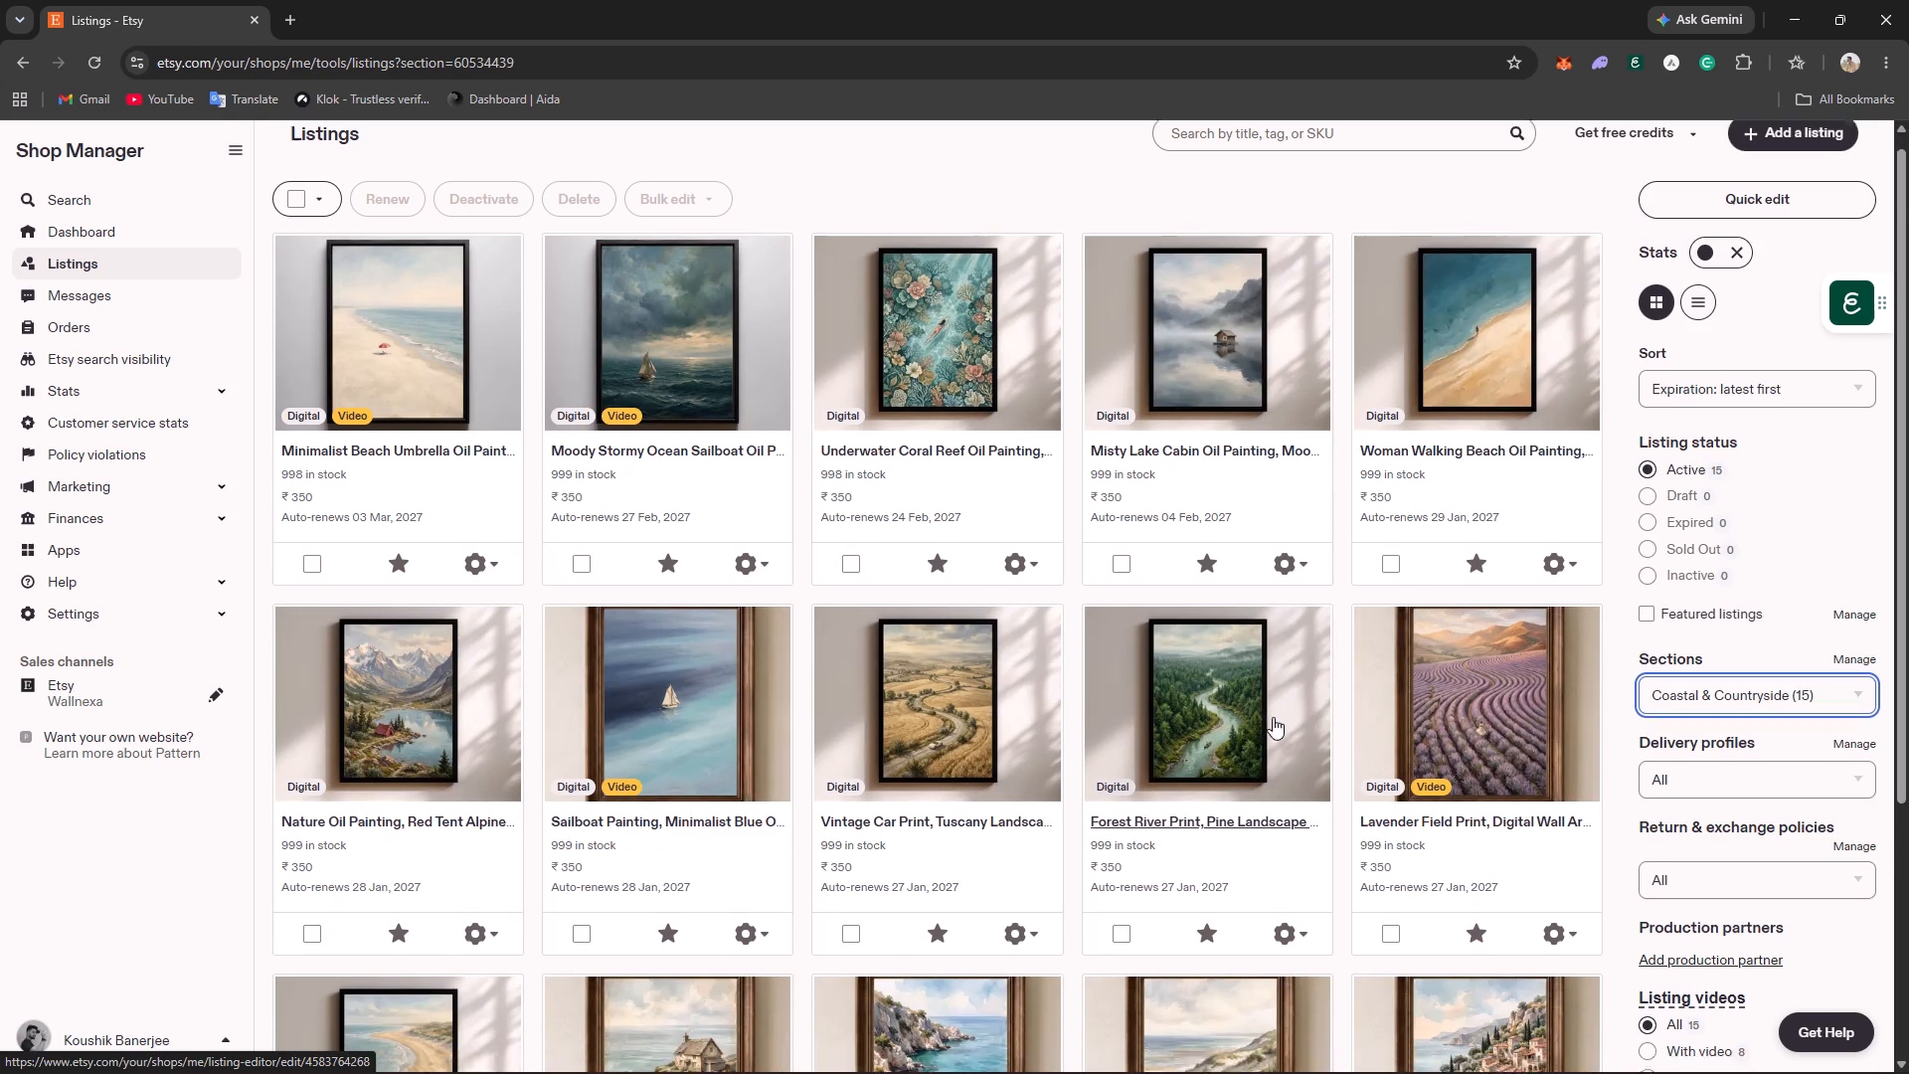
scroll(1273, 715, "up", 2)
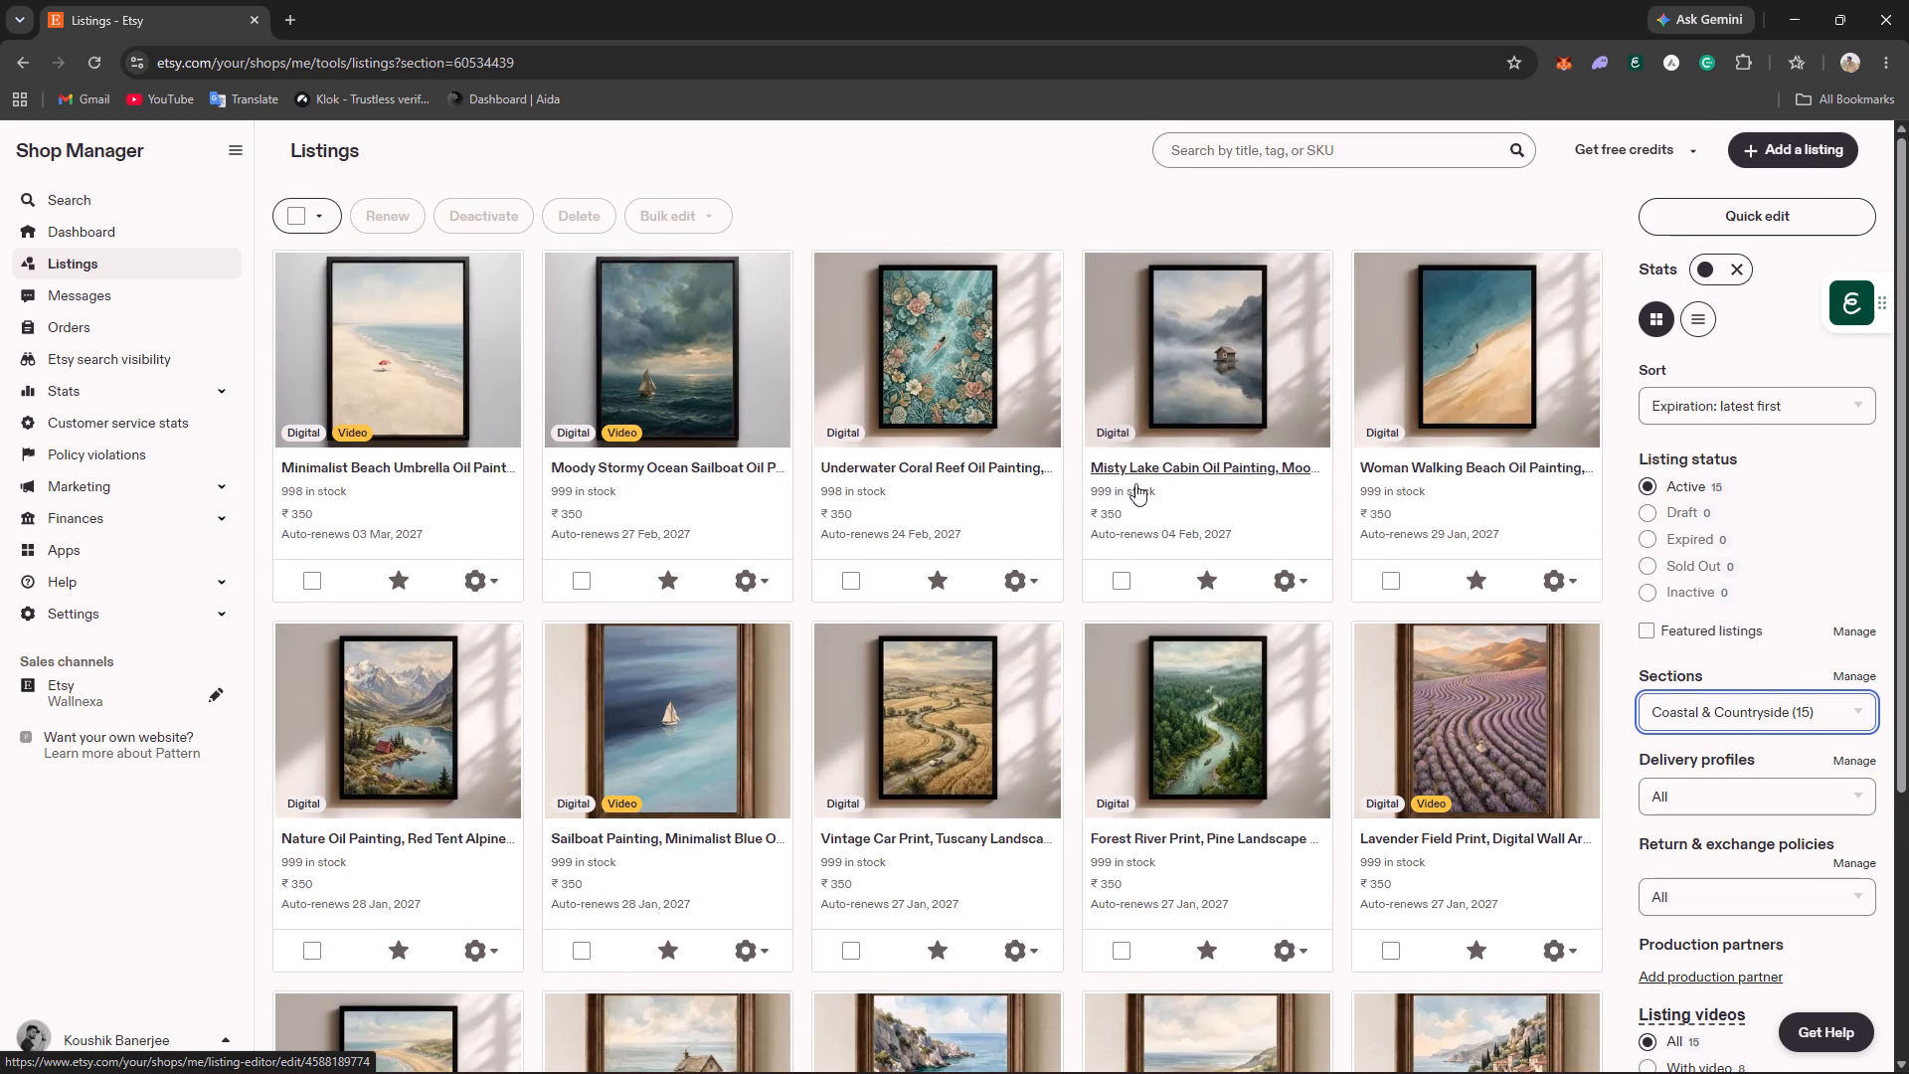
scroll(1142, 530, "down", 5)
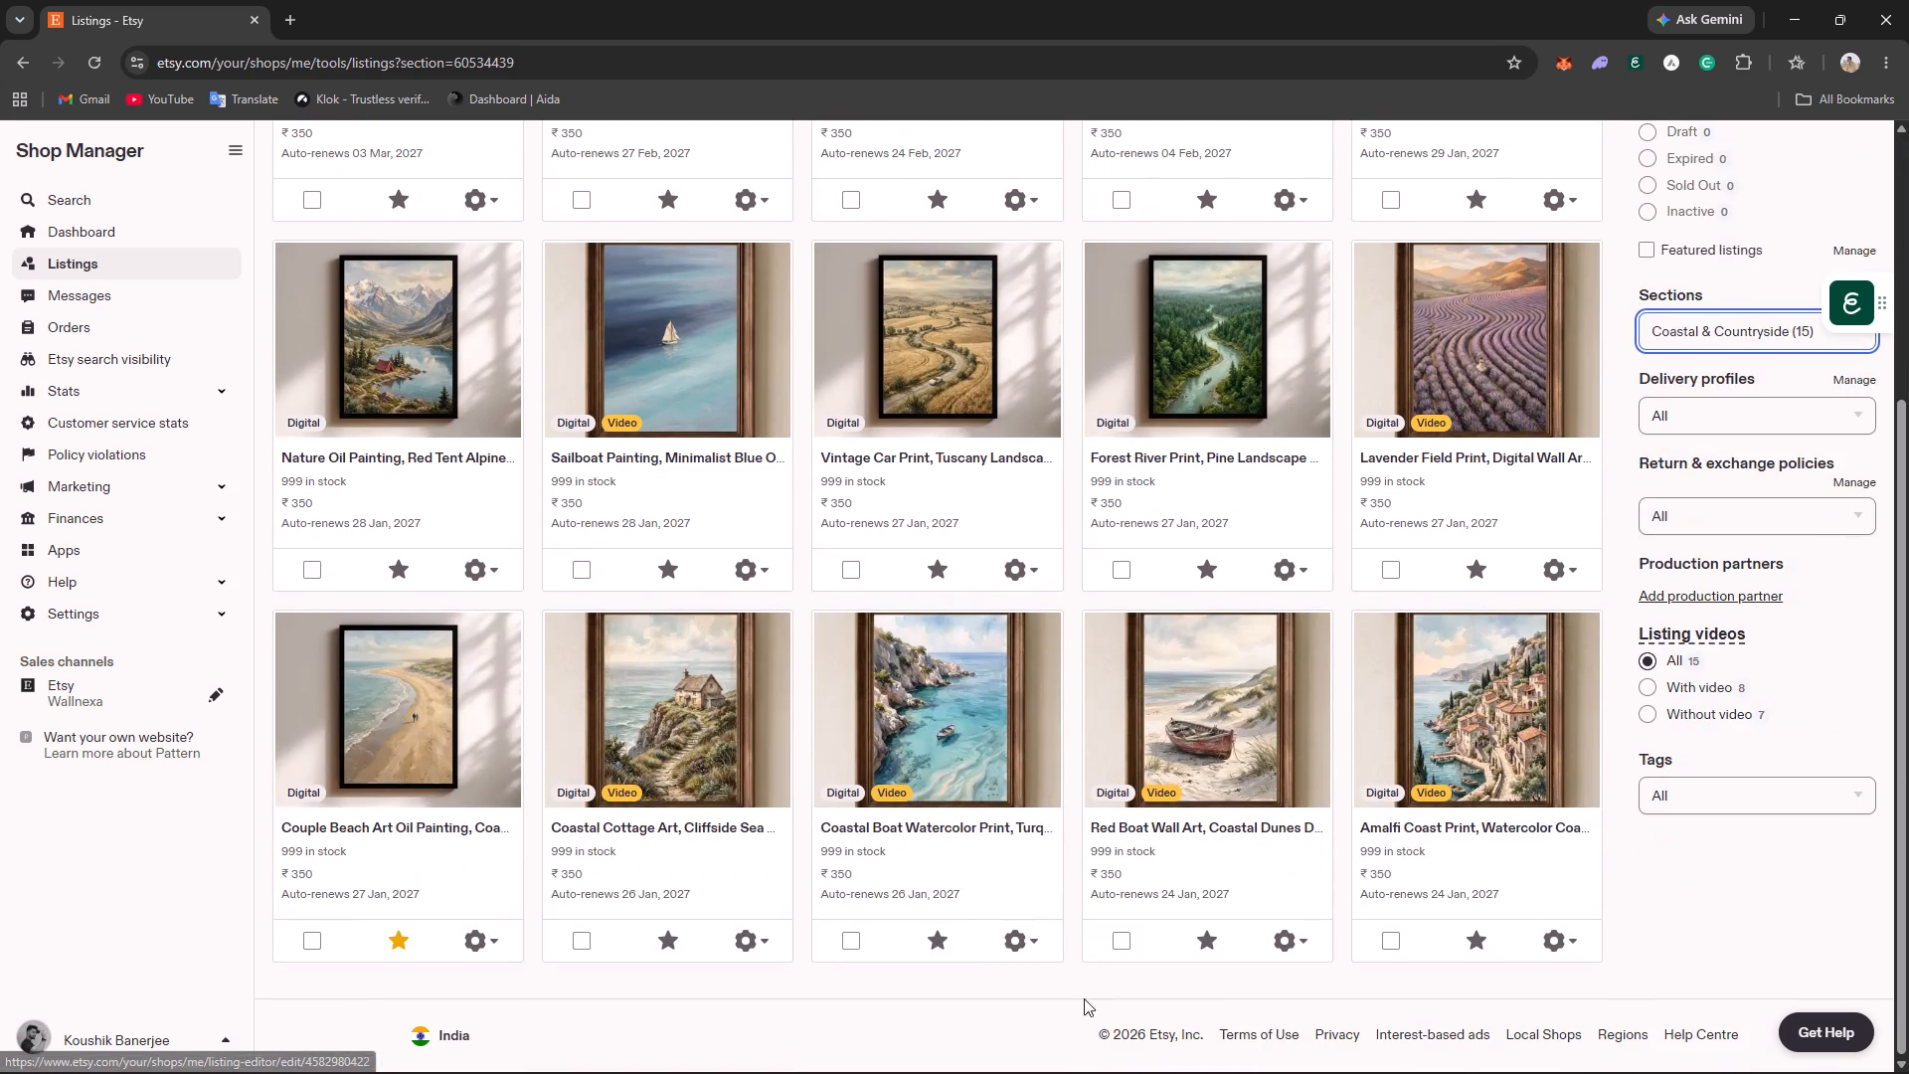
scroll(1002, 782, "up", 5)
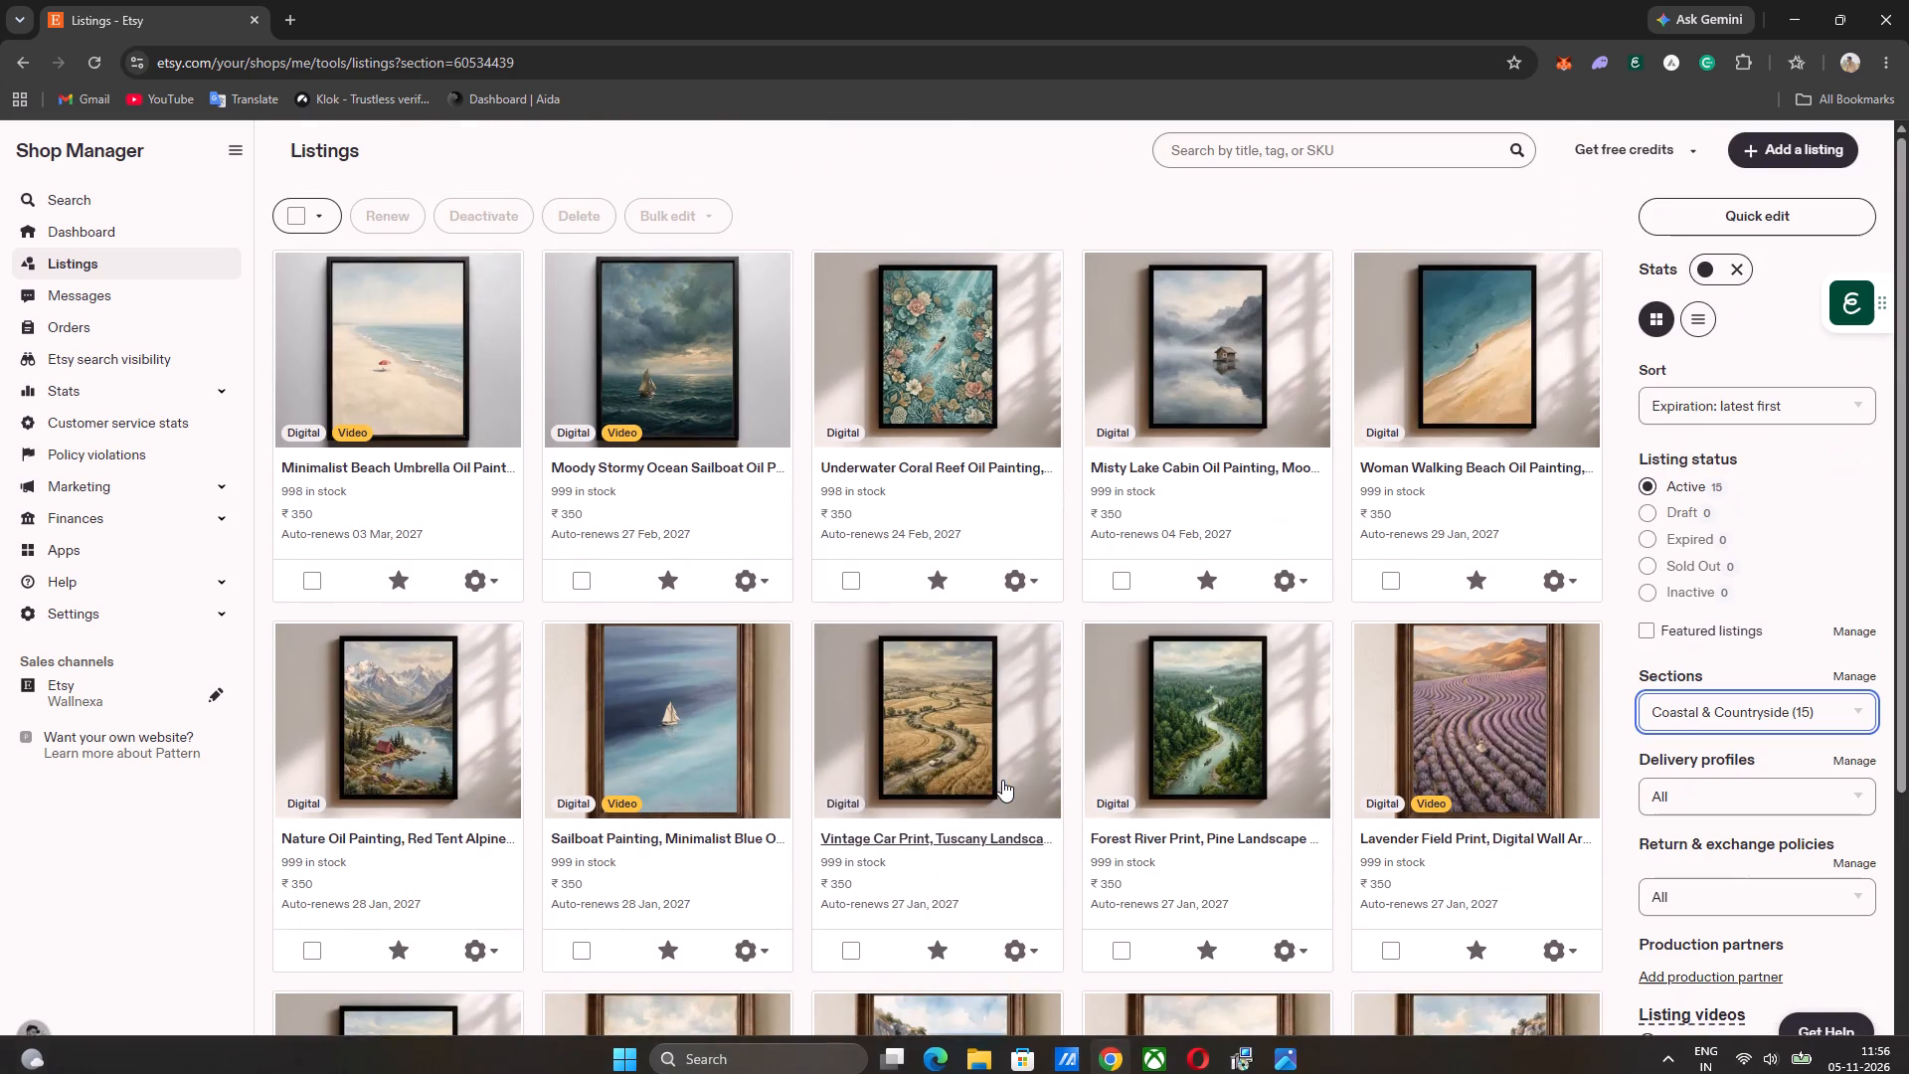
scroll(1002, 780, "up", 3)
scroll(1263, 562, "down", 7)
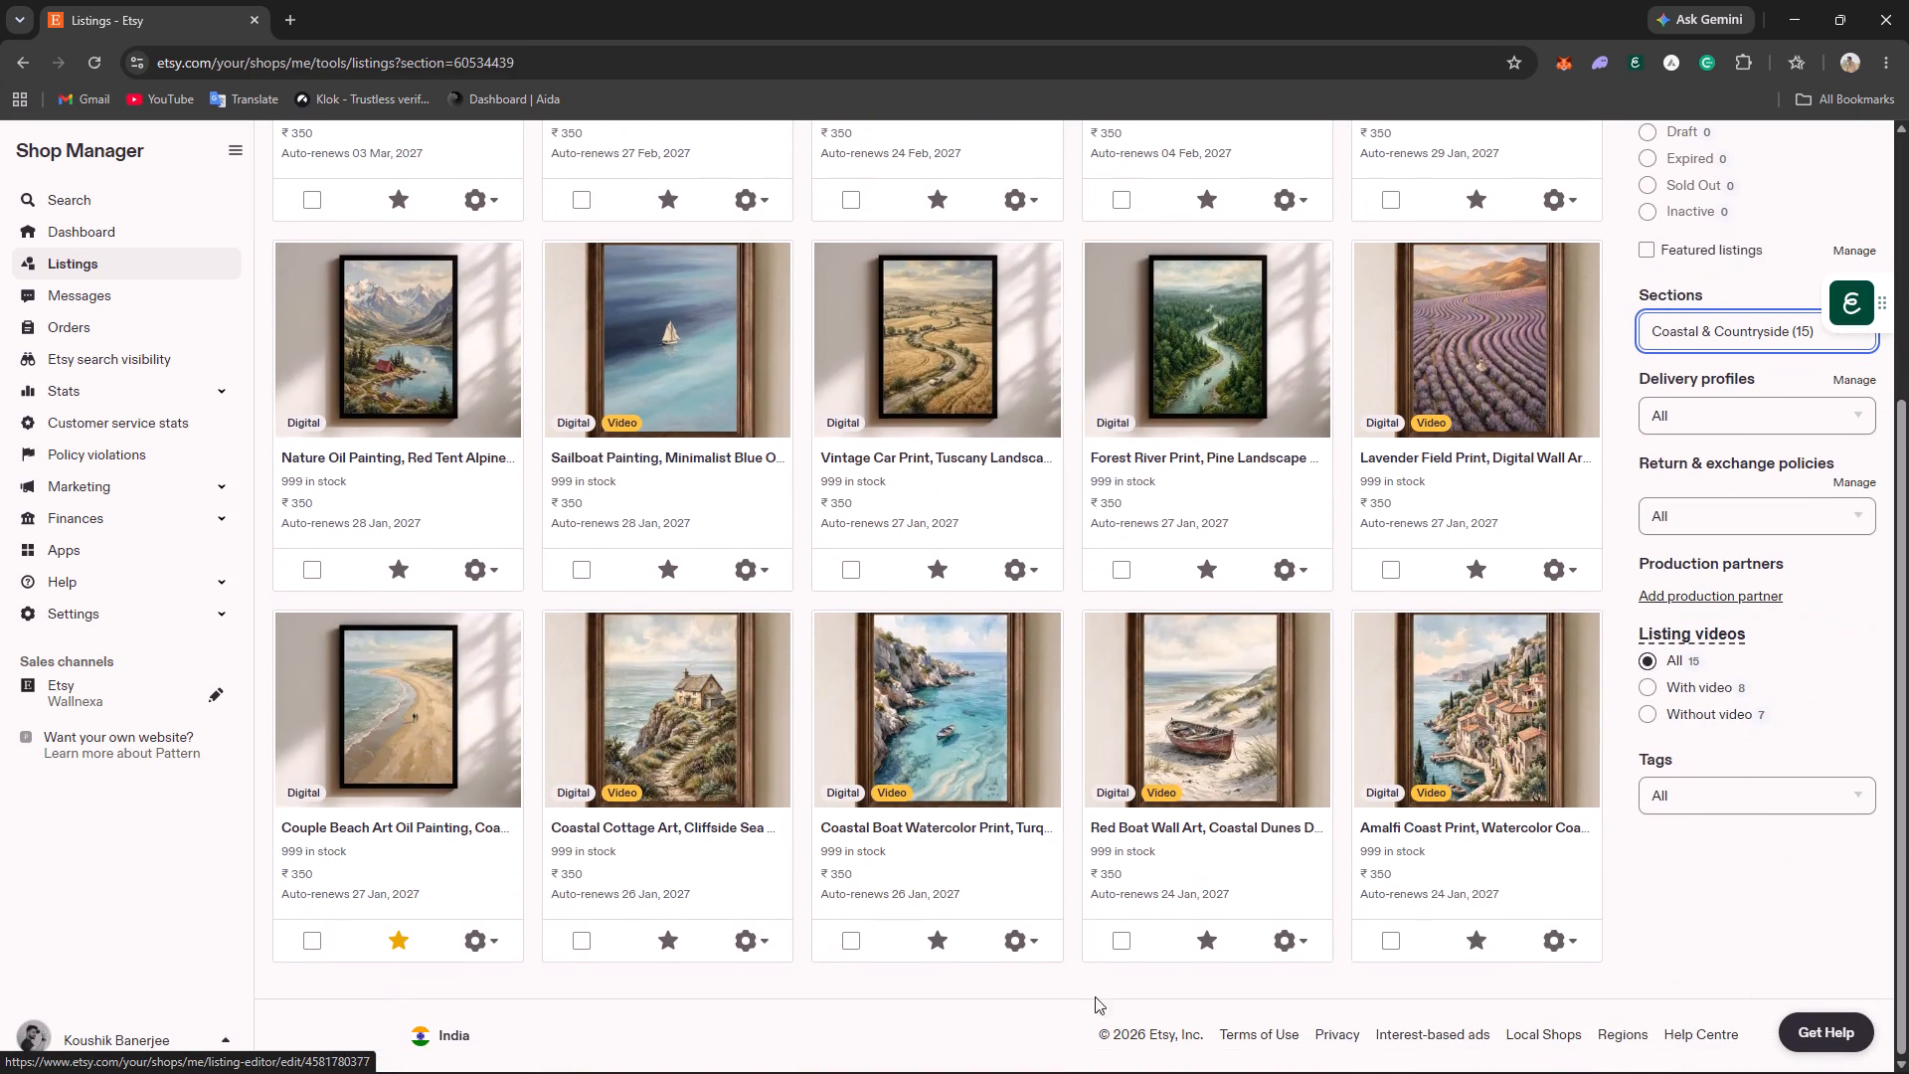
Switch to the WallNexa_Mockups folder in File Explorer and look through the earlier mockup images for coastal and countryside artworks.
left_click(968, 1061)
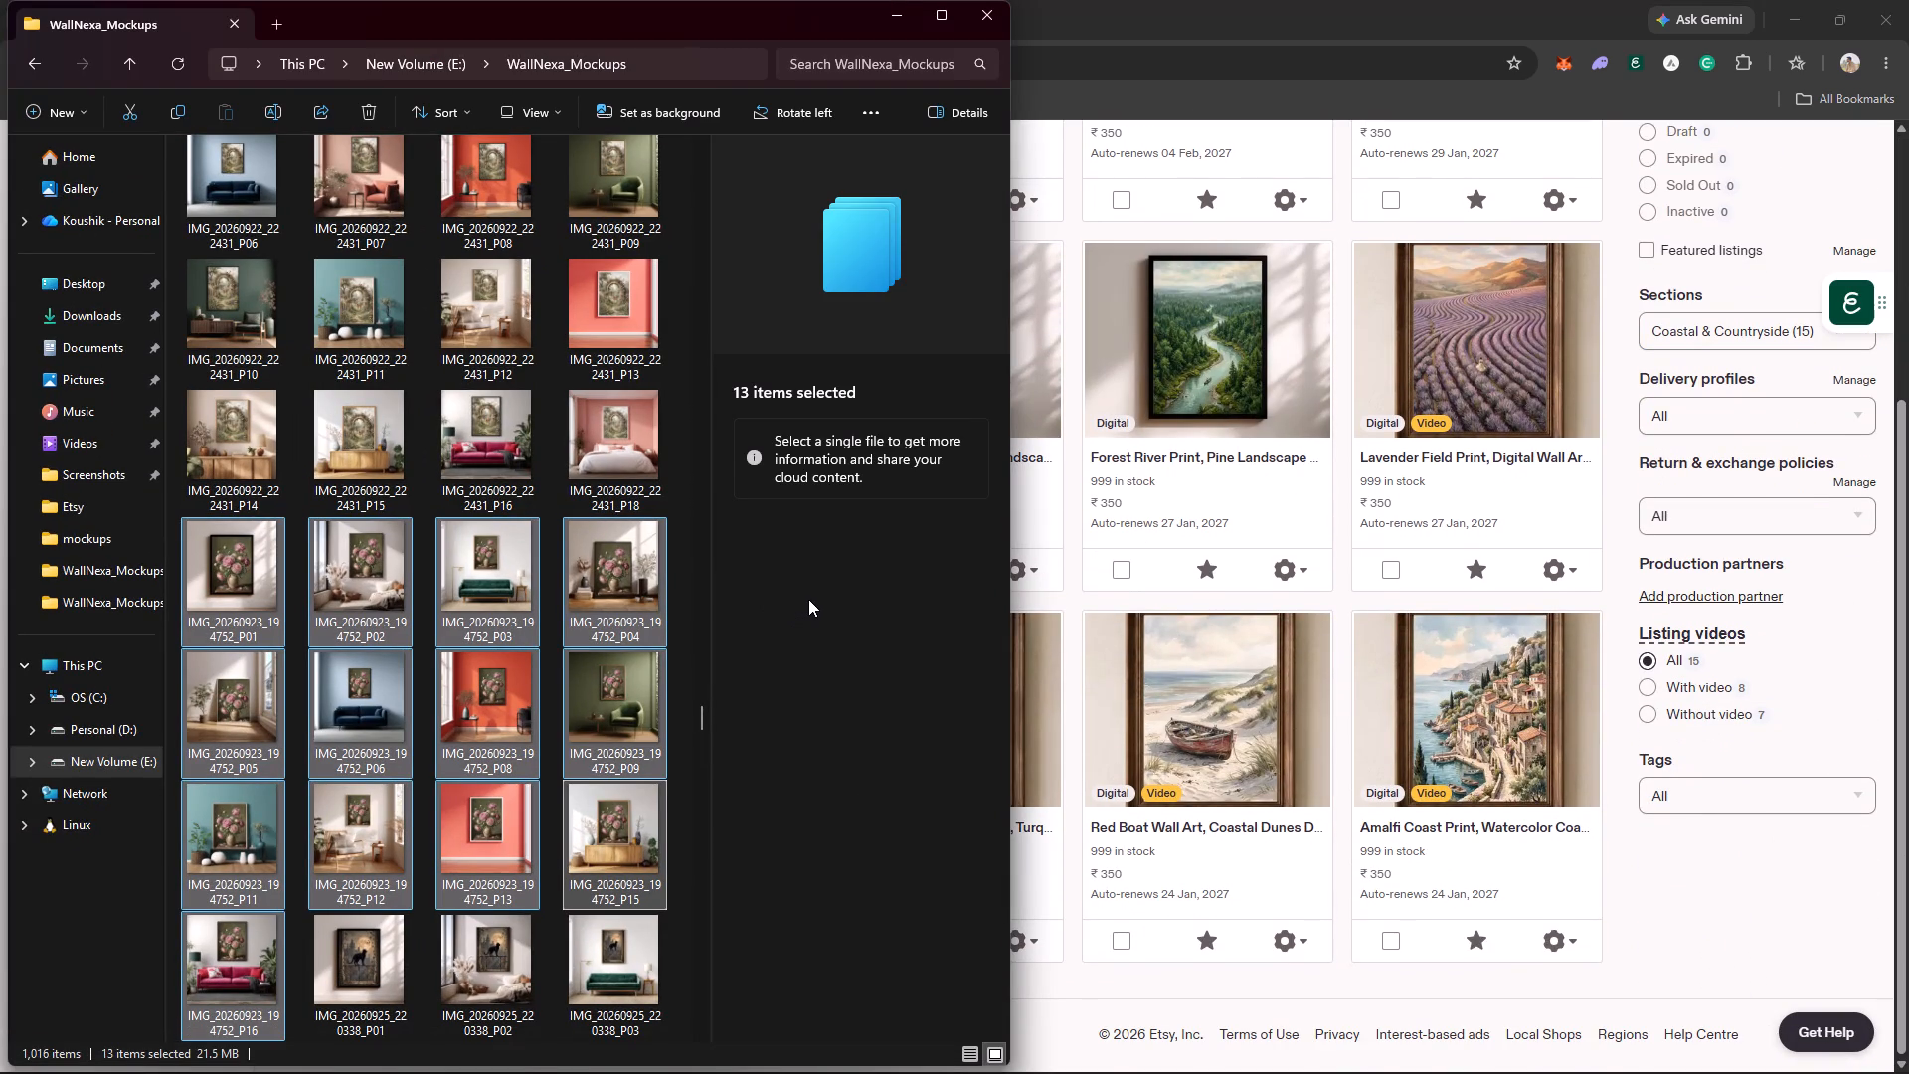
scroll(541, 564, "up", 2)
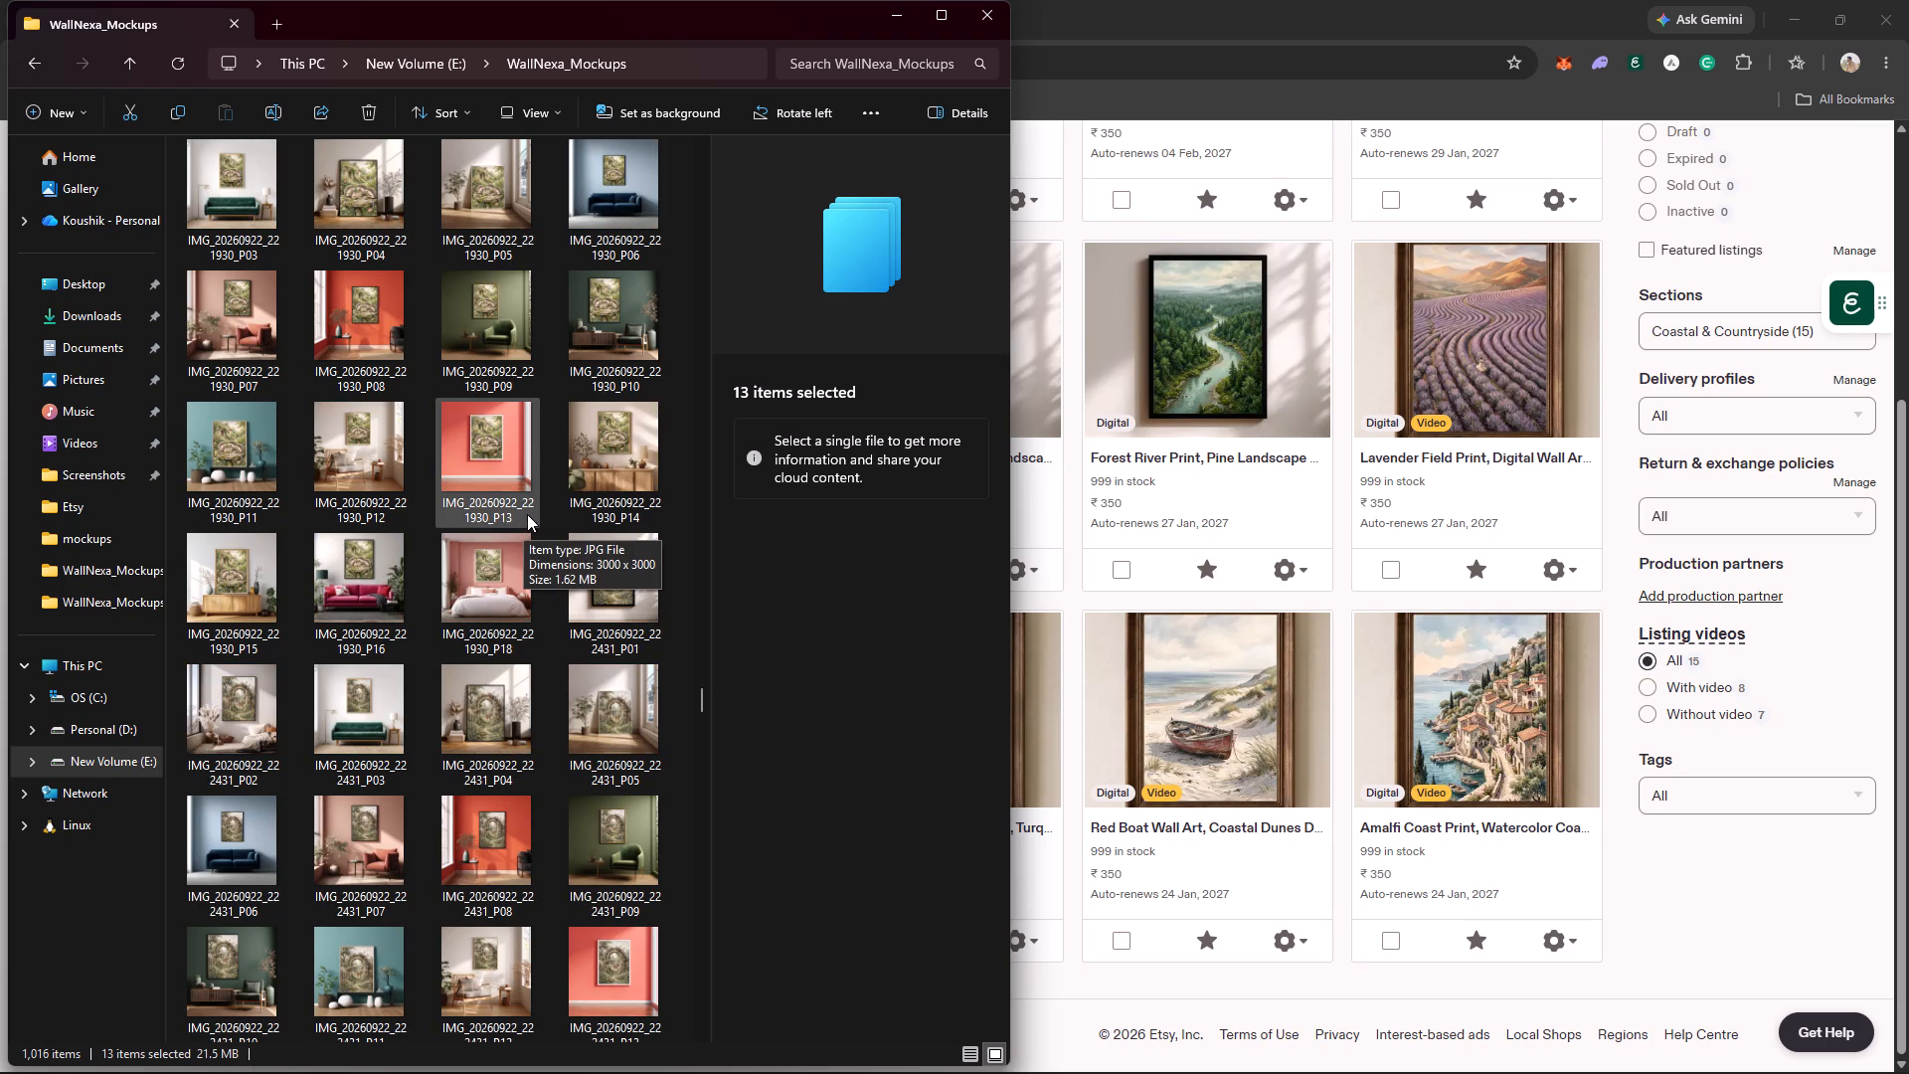
scroll(528, 512, "up", 1)
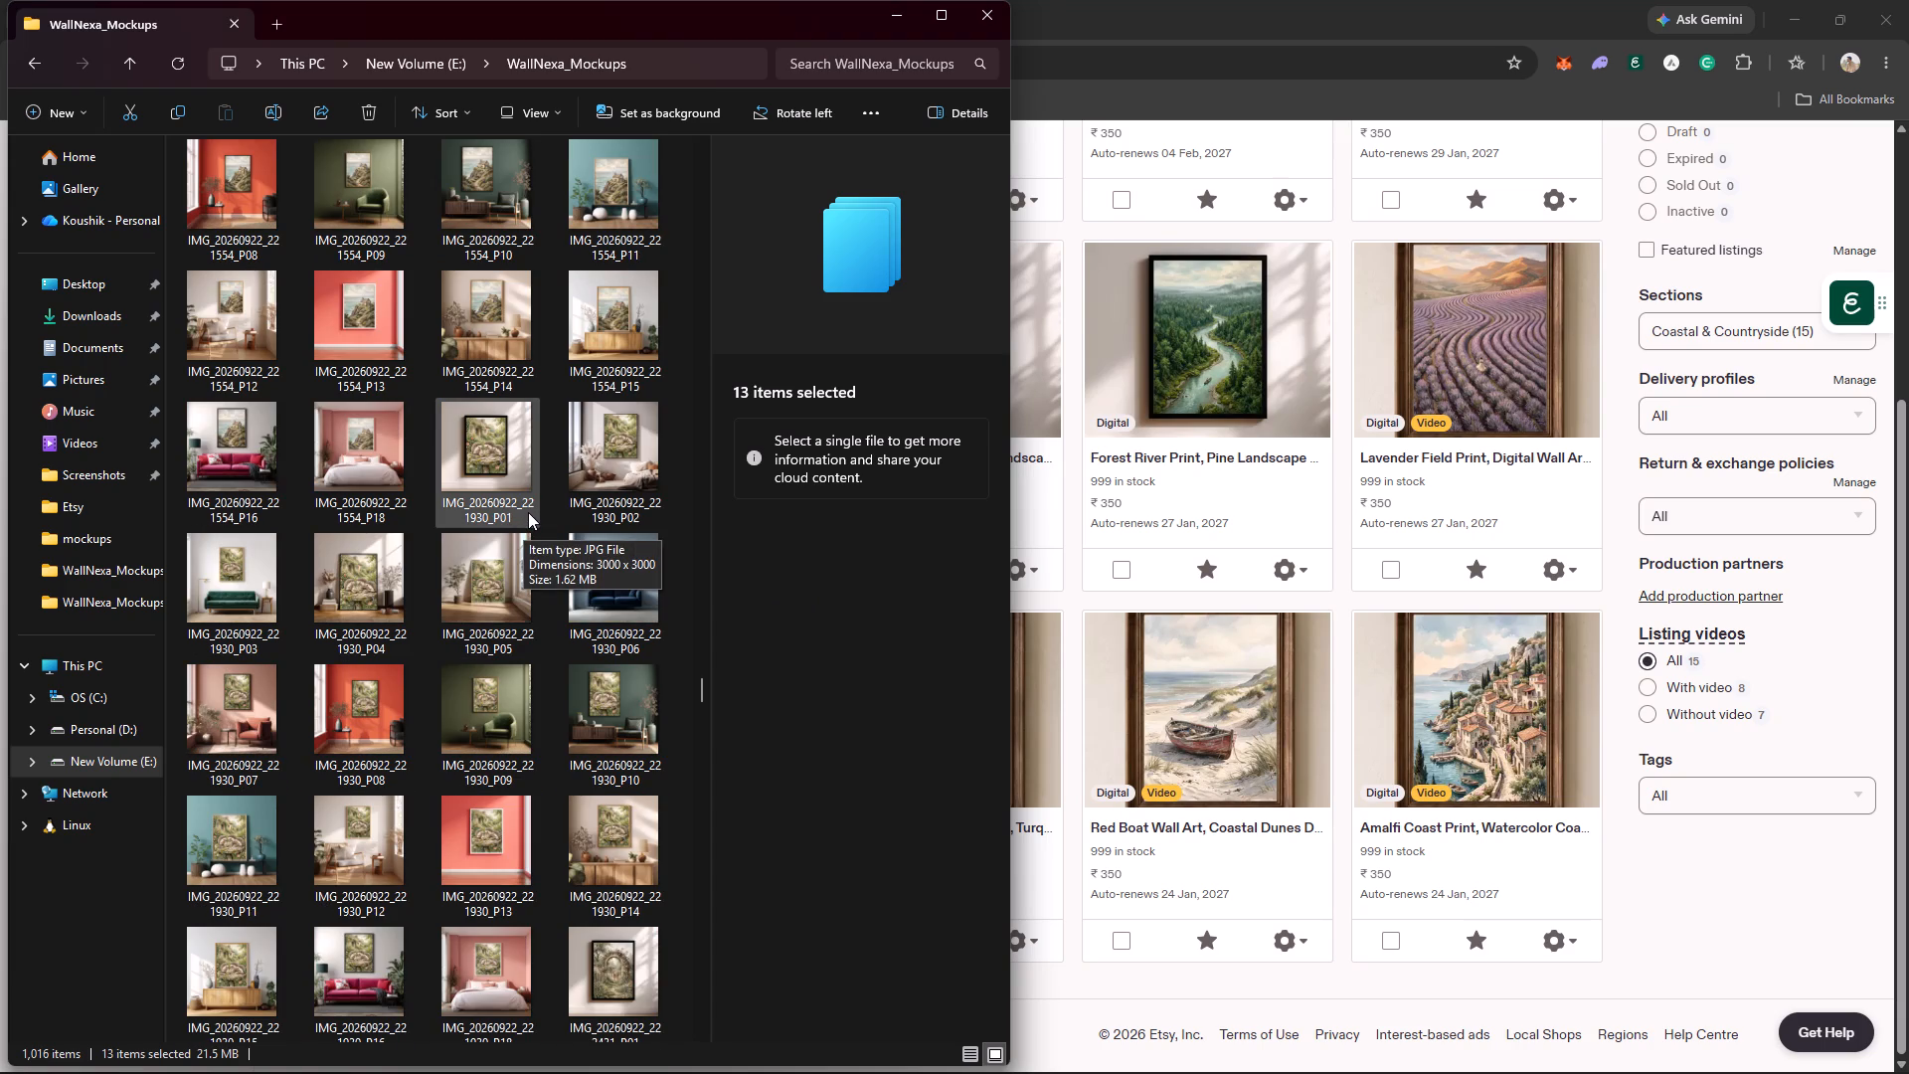
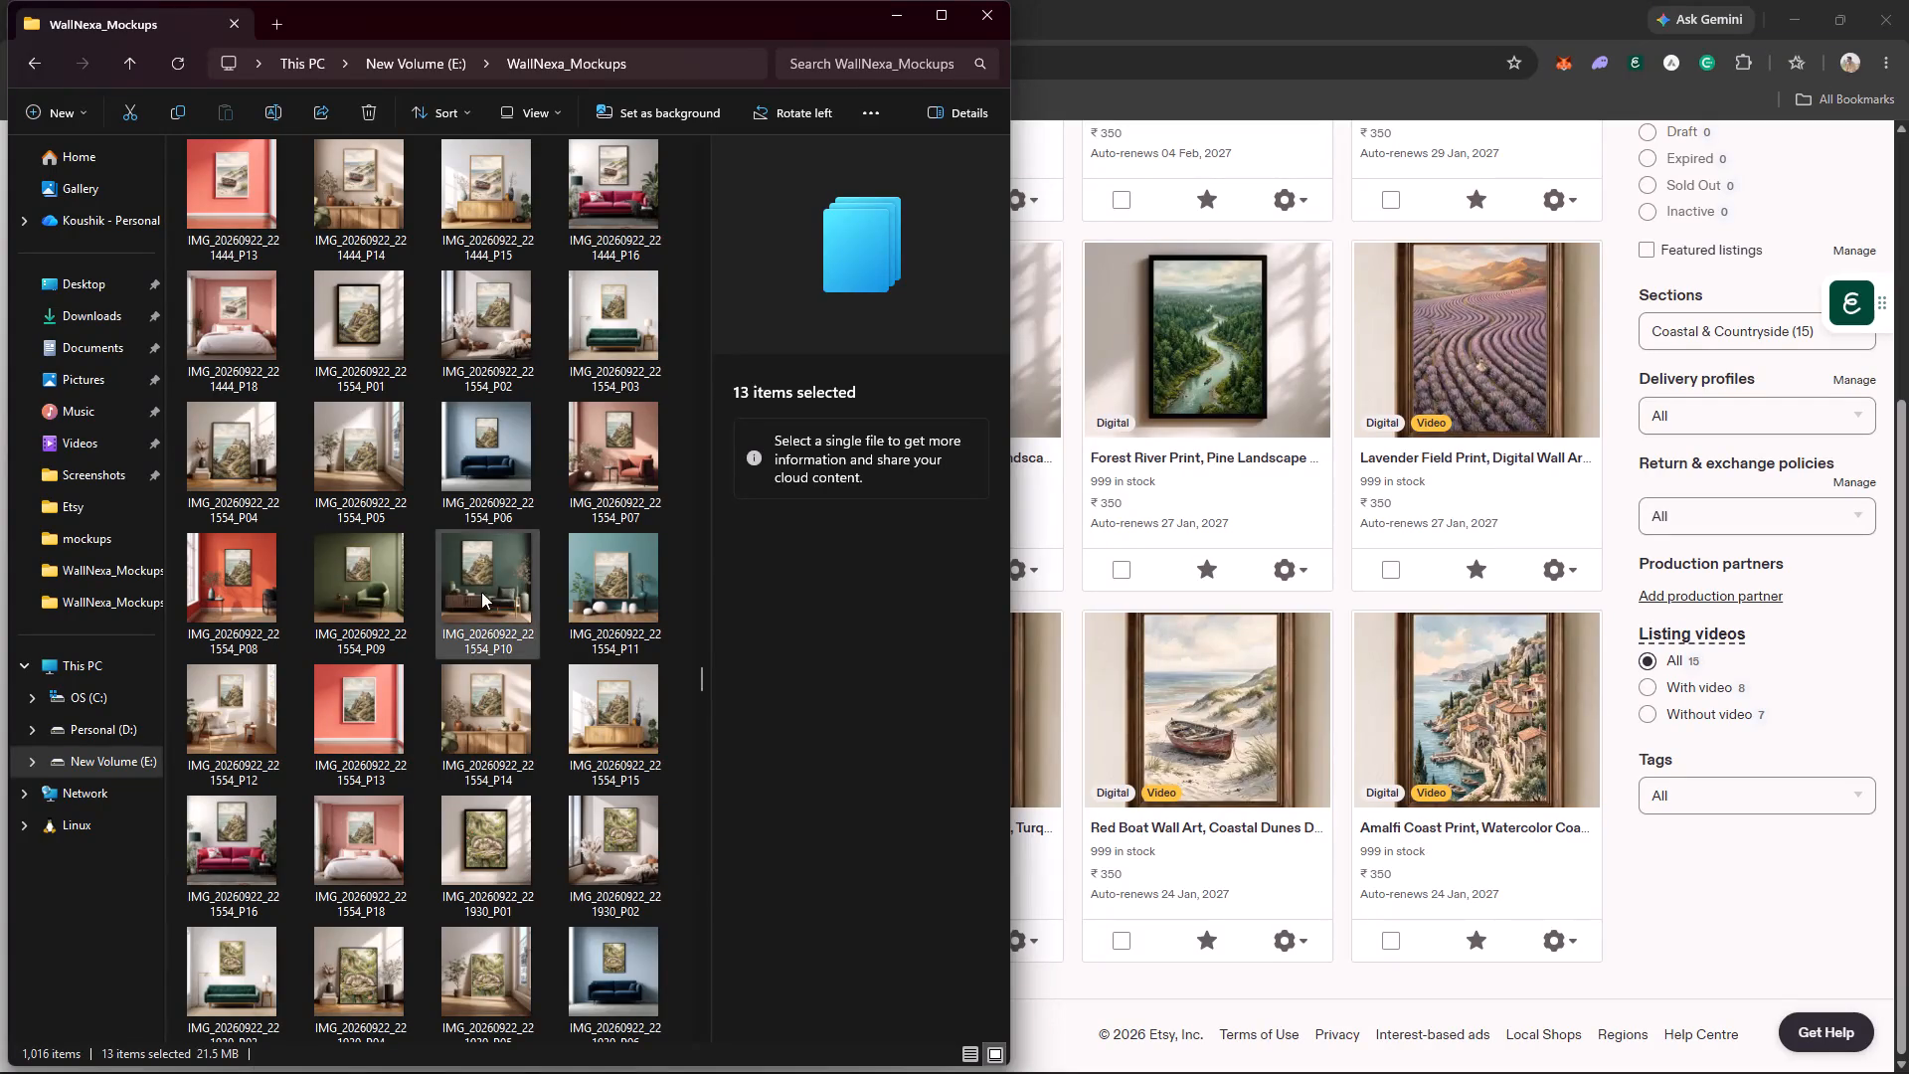
Open the red boat mockup IMG_20260922_221444_P01 and examine the series one by one through P08.
scroll(491, 540, "up", 1)
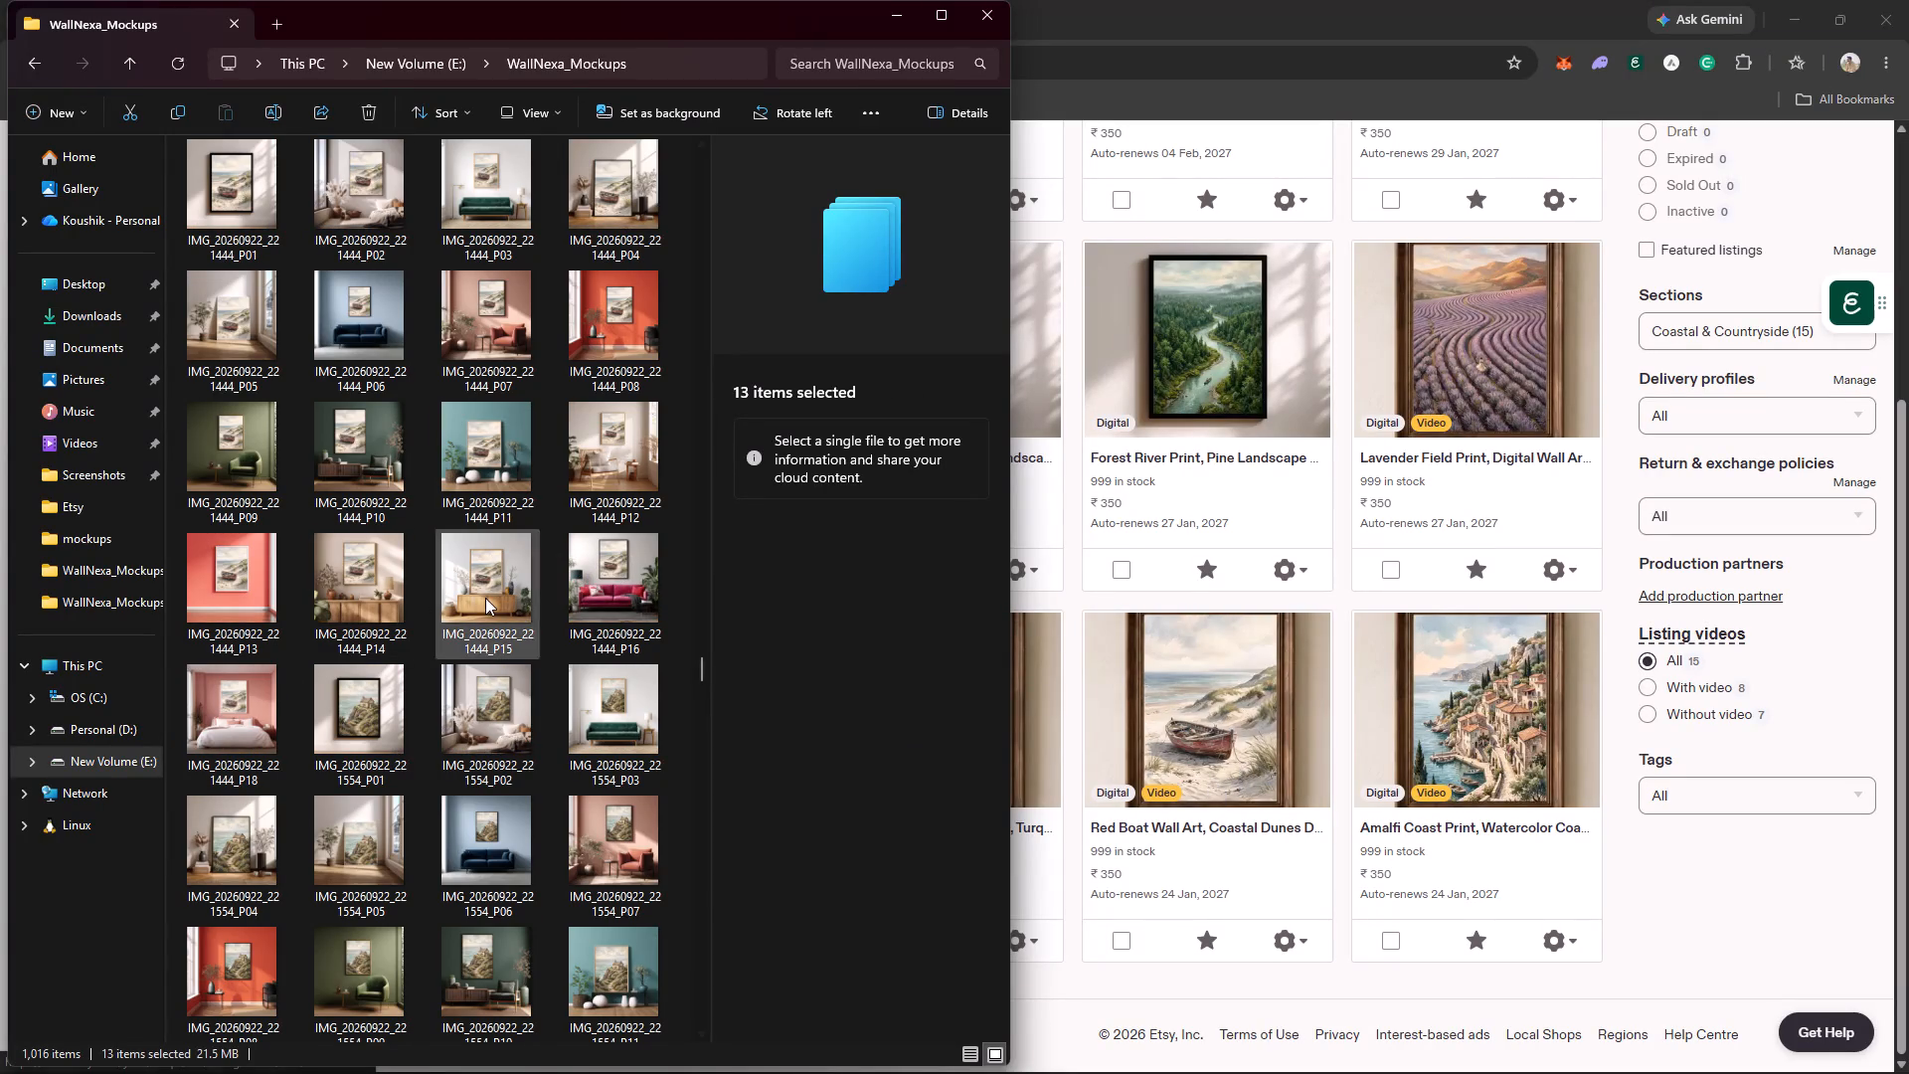
double_click(240, 207)
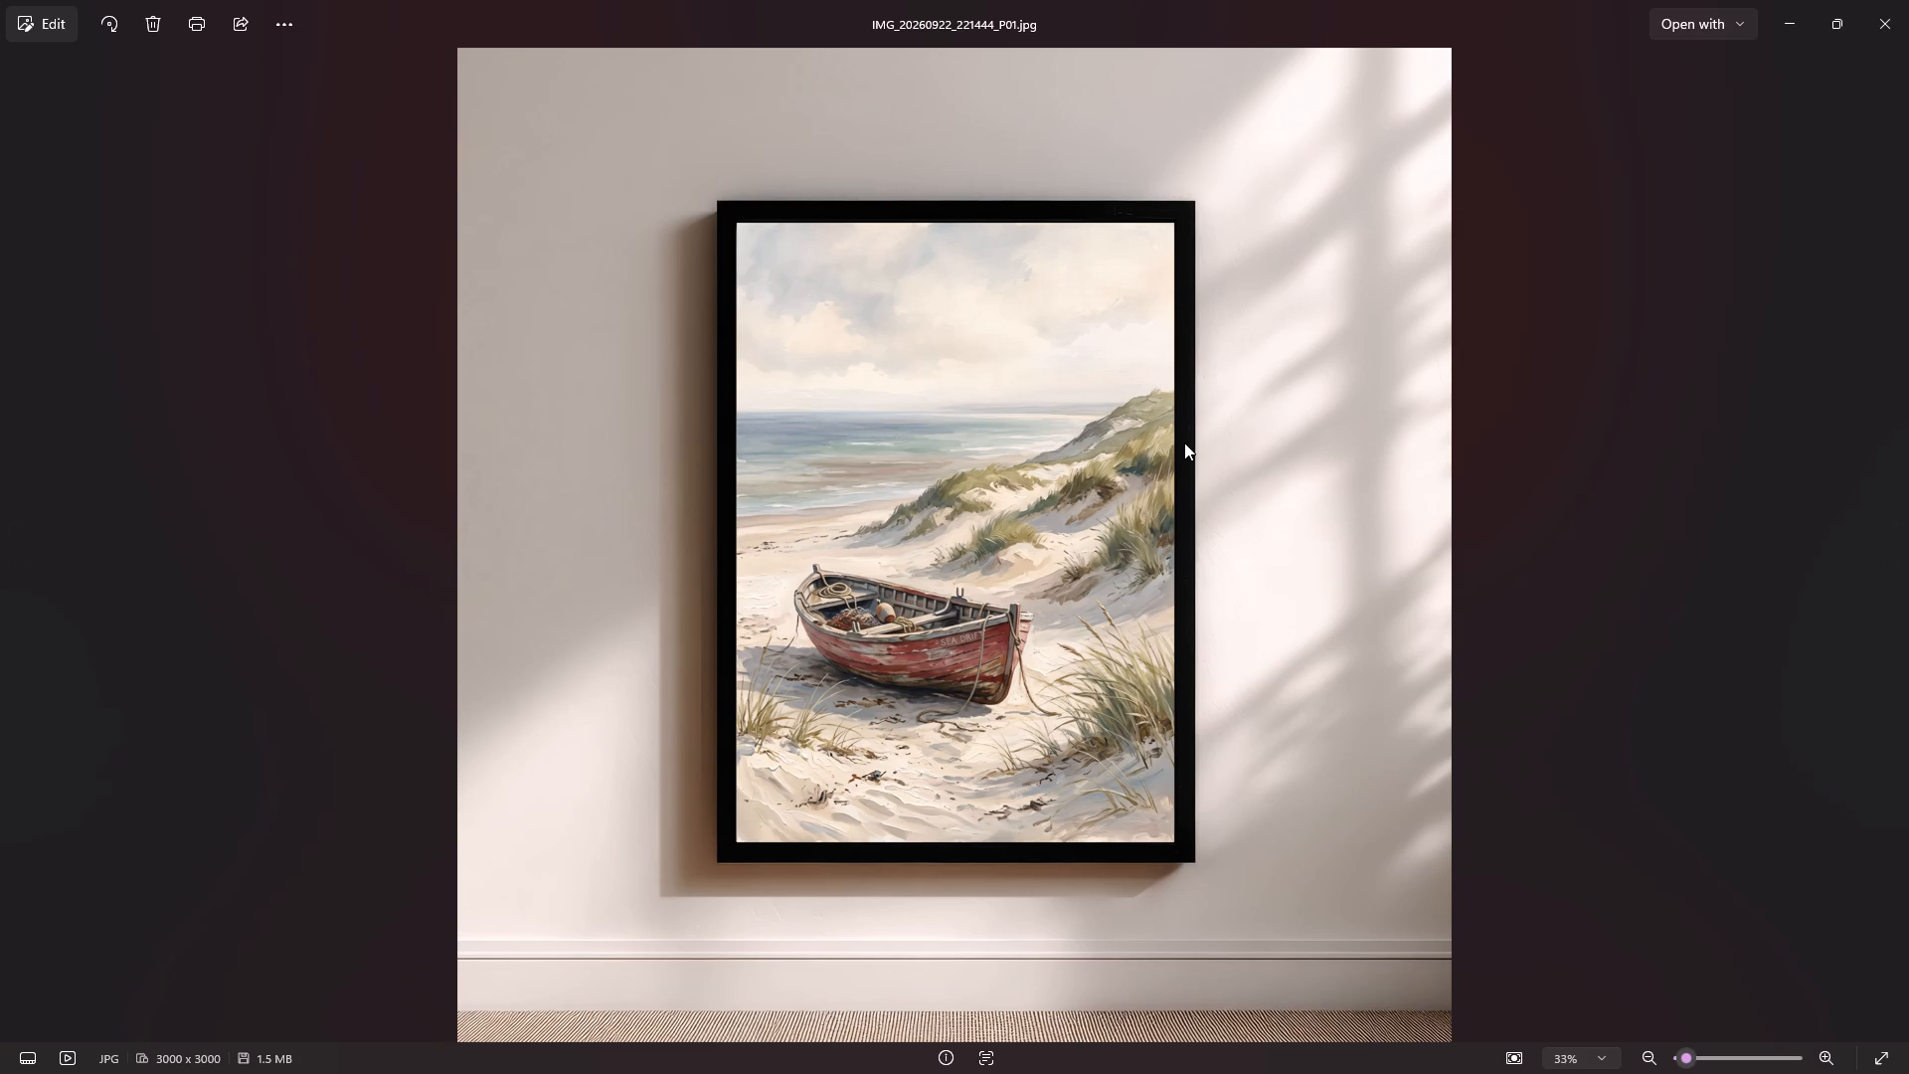
key("Right")
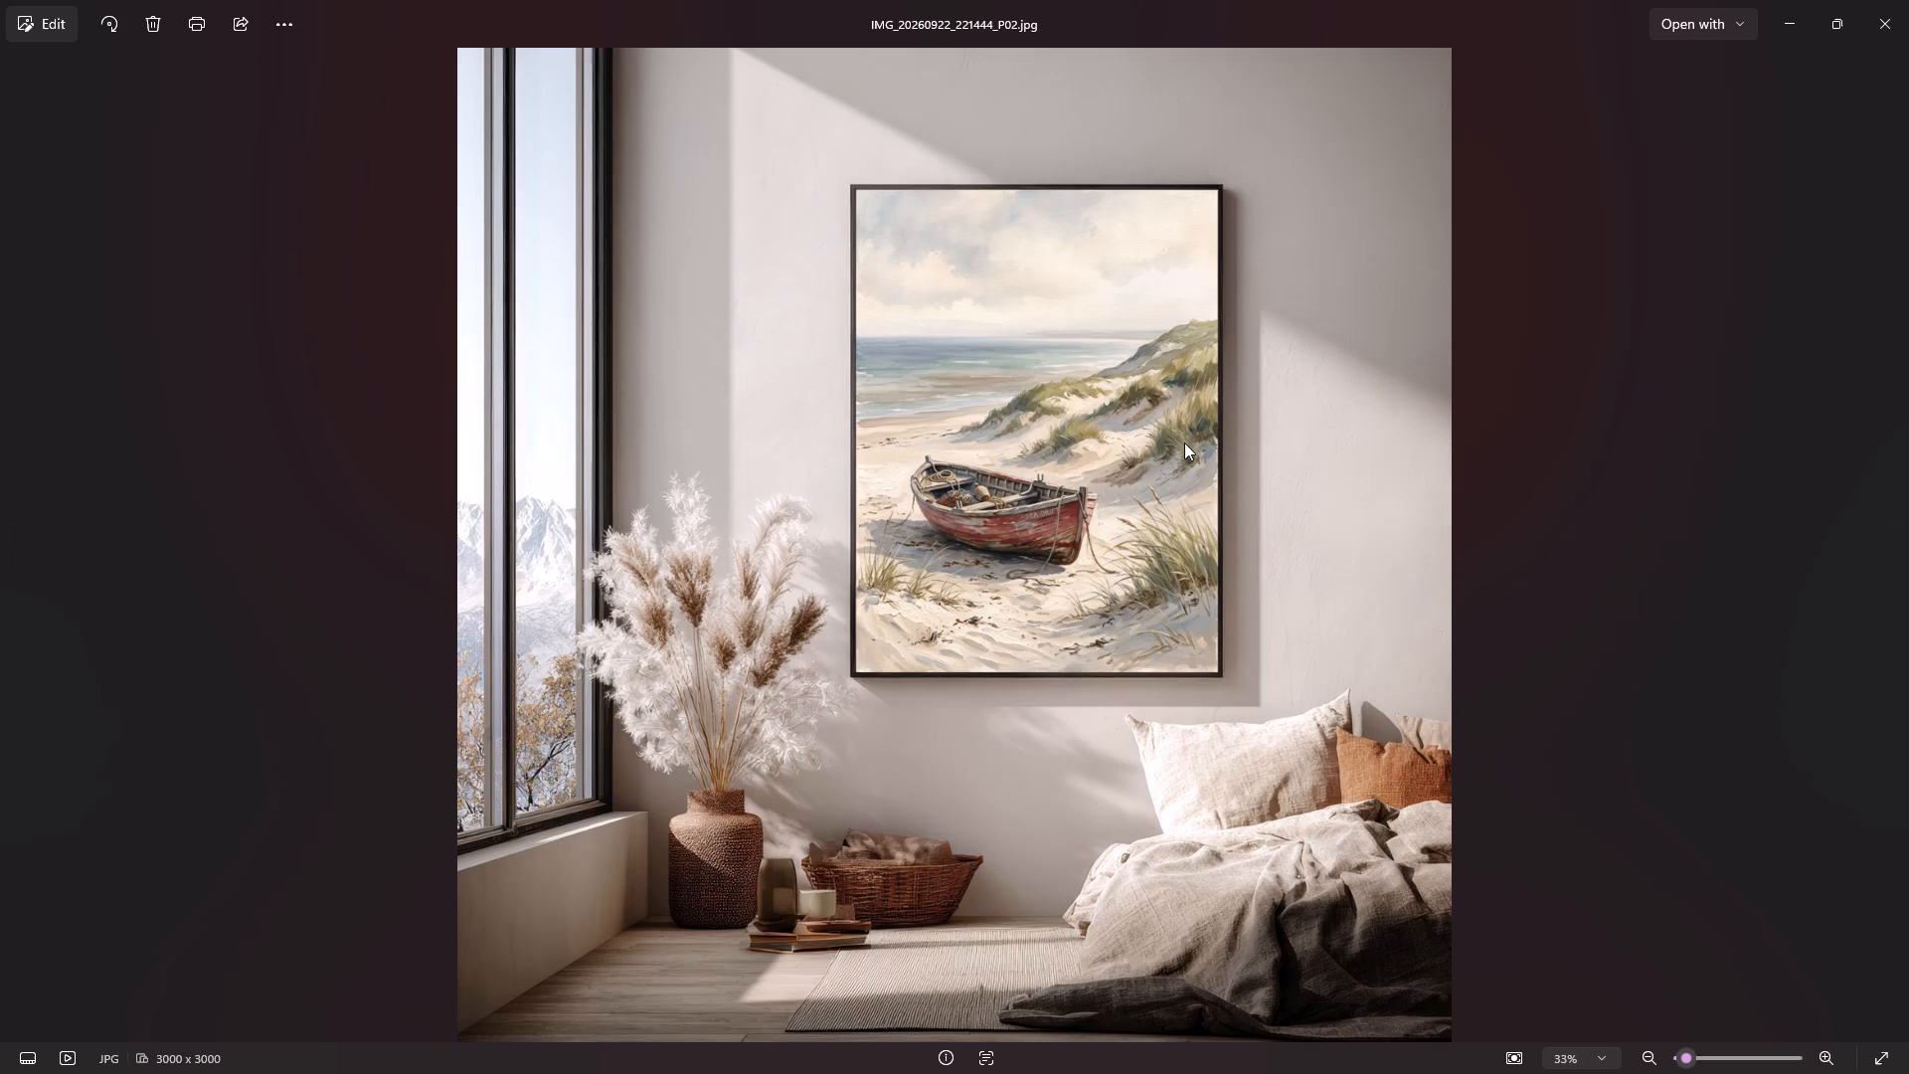
key("Right")
key("Right")
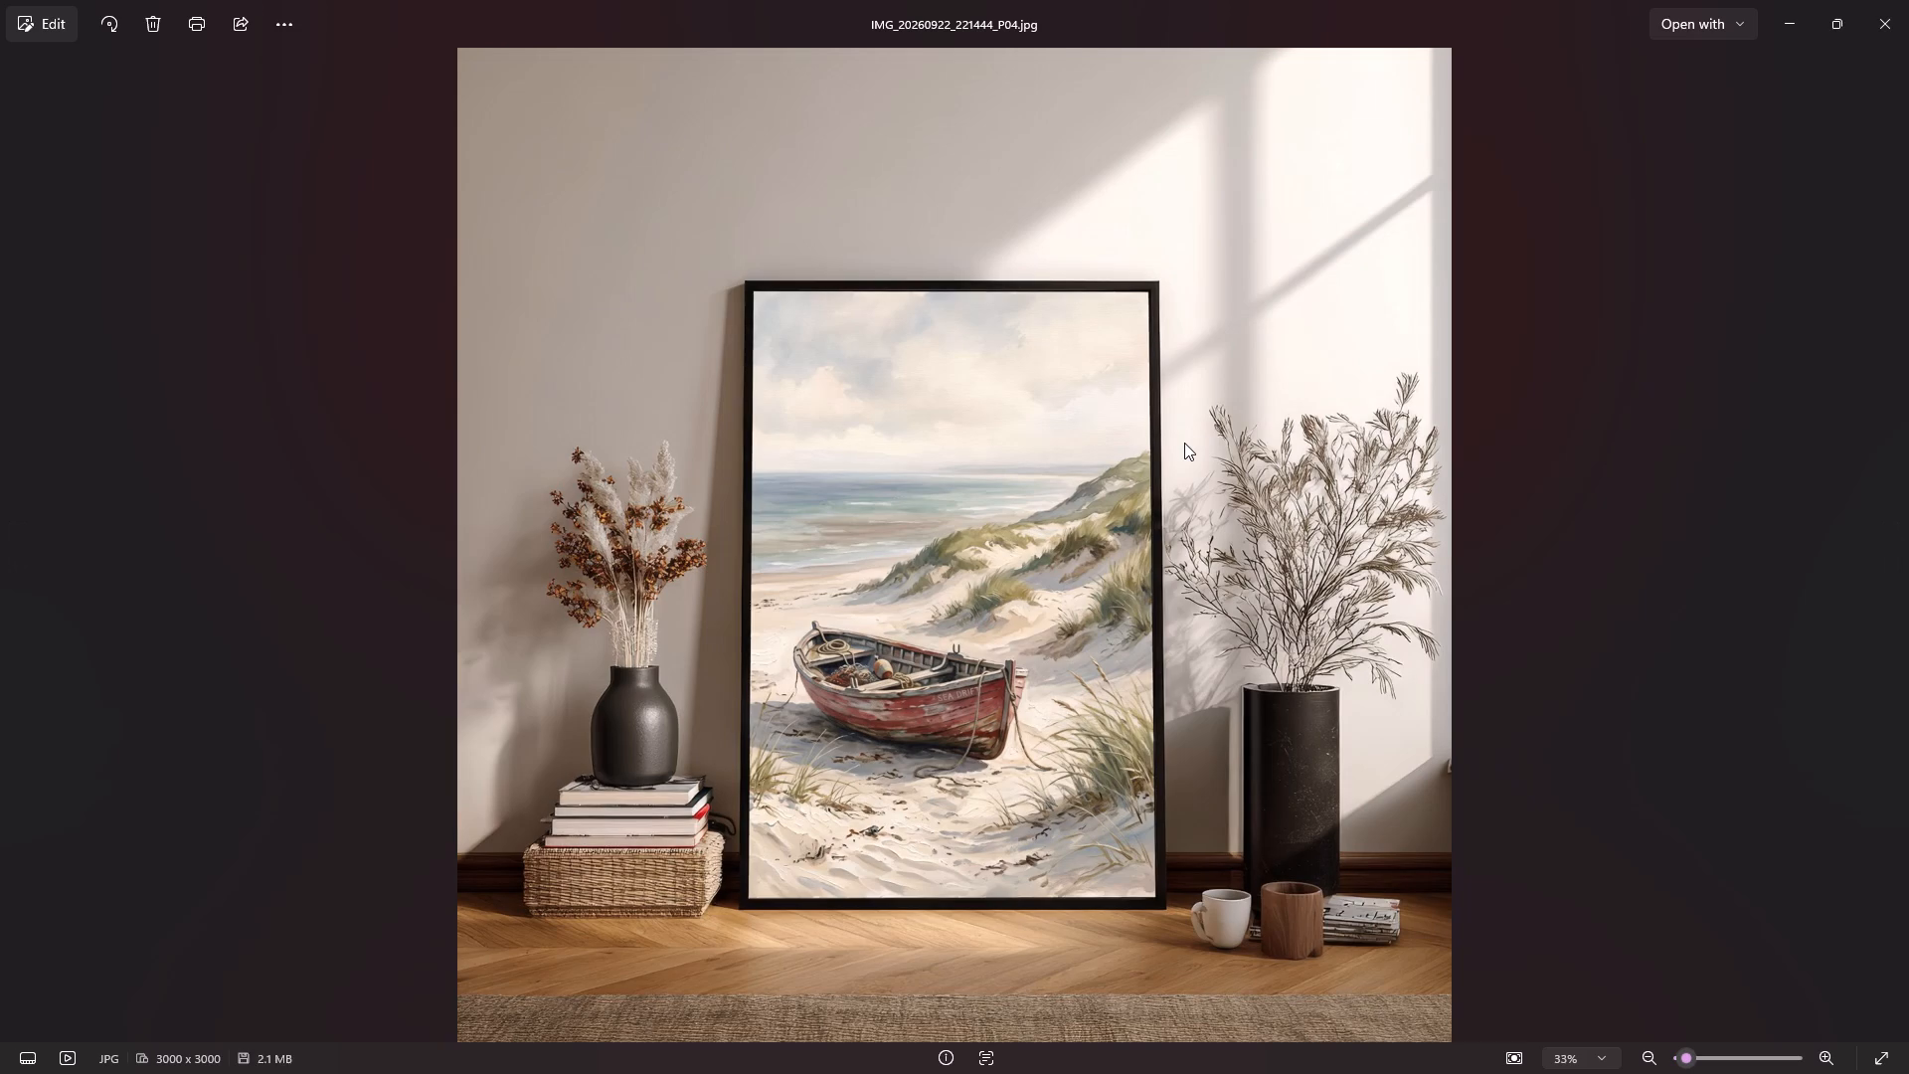
key("Right")
key("Right")
key("Right")
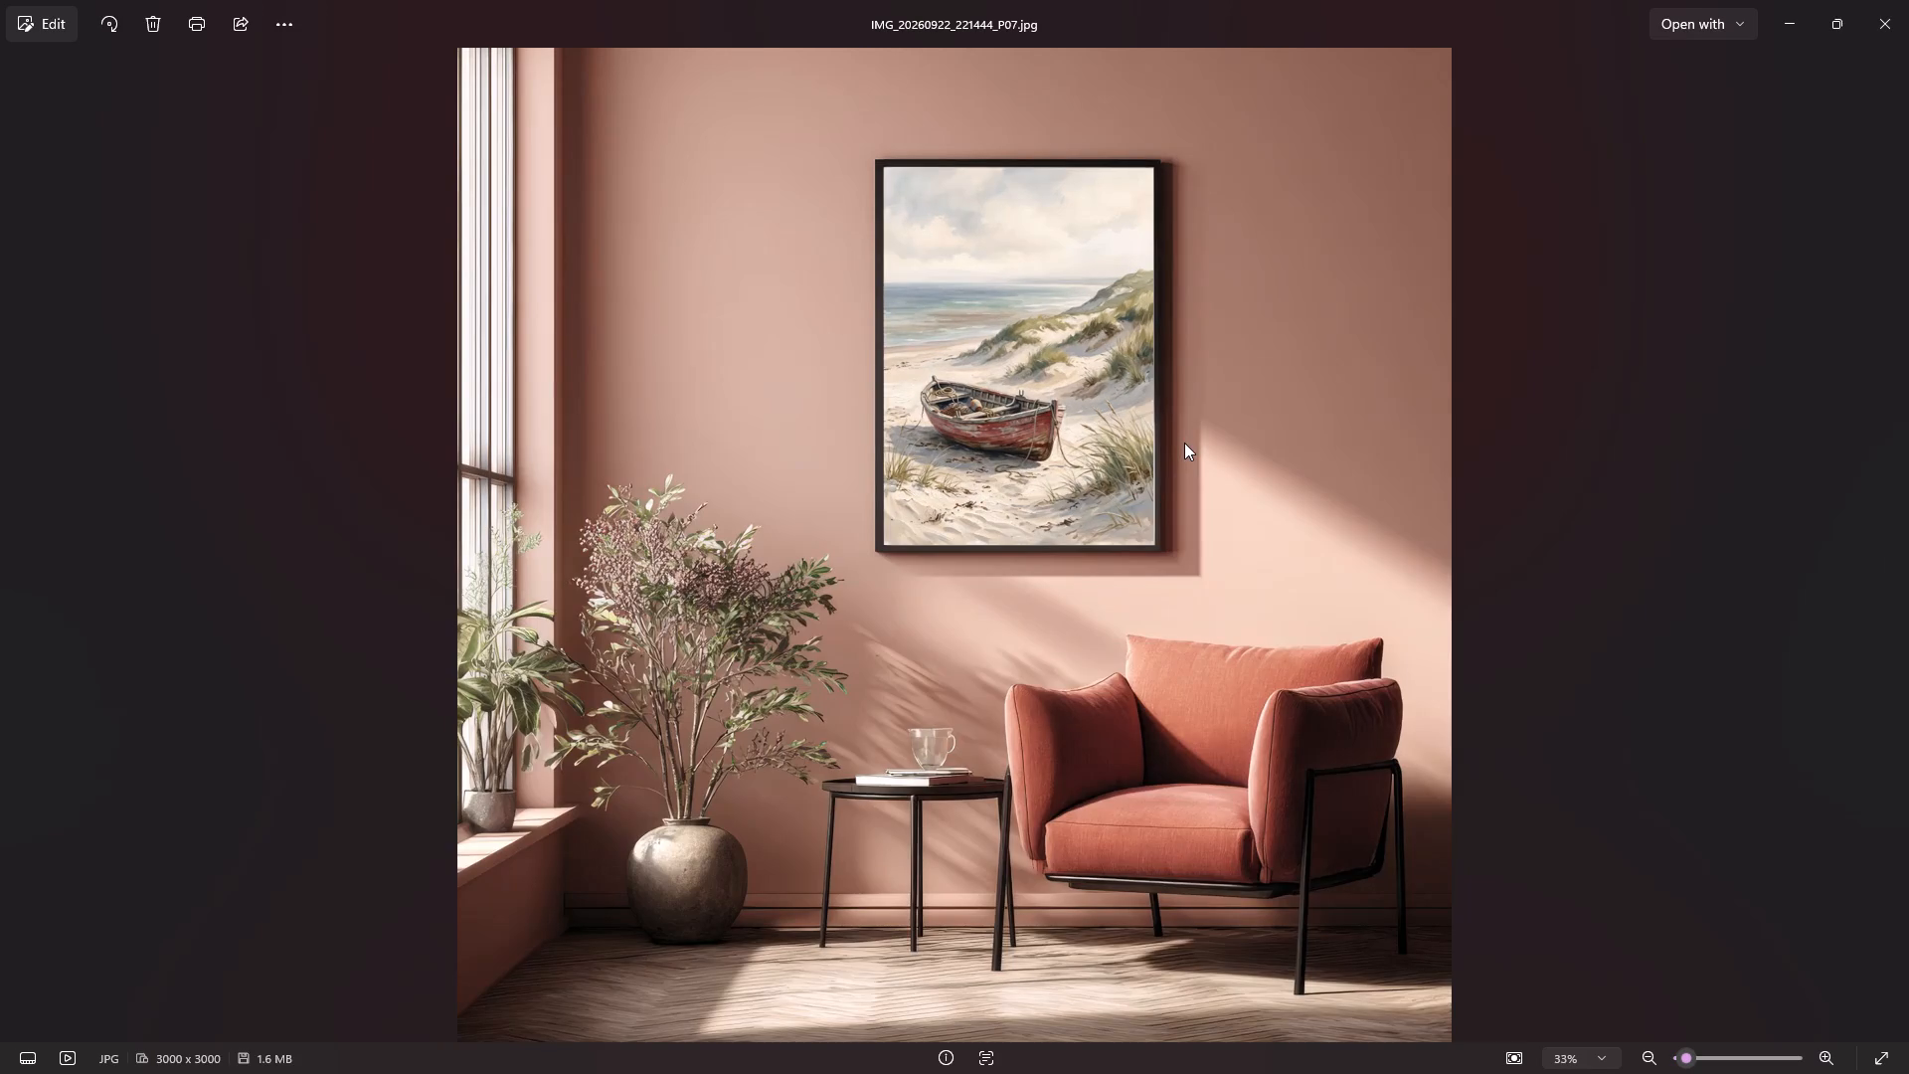
key("Right")
key("Left")
key("Right")
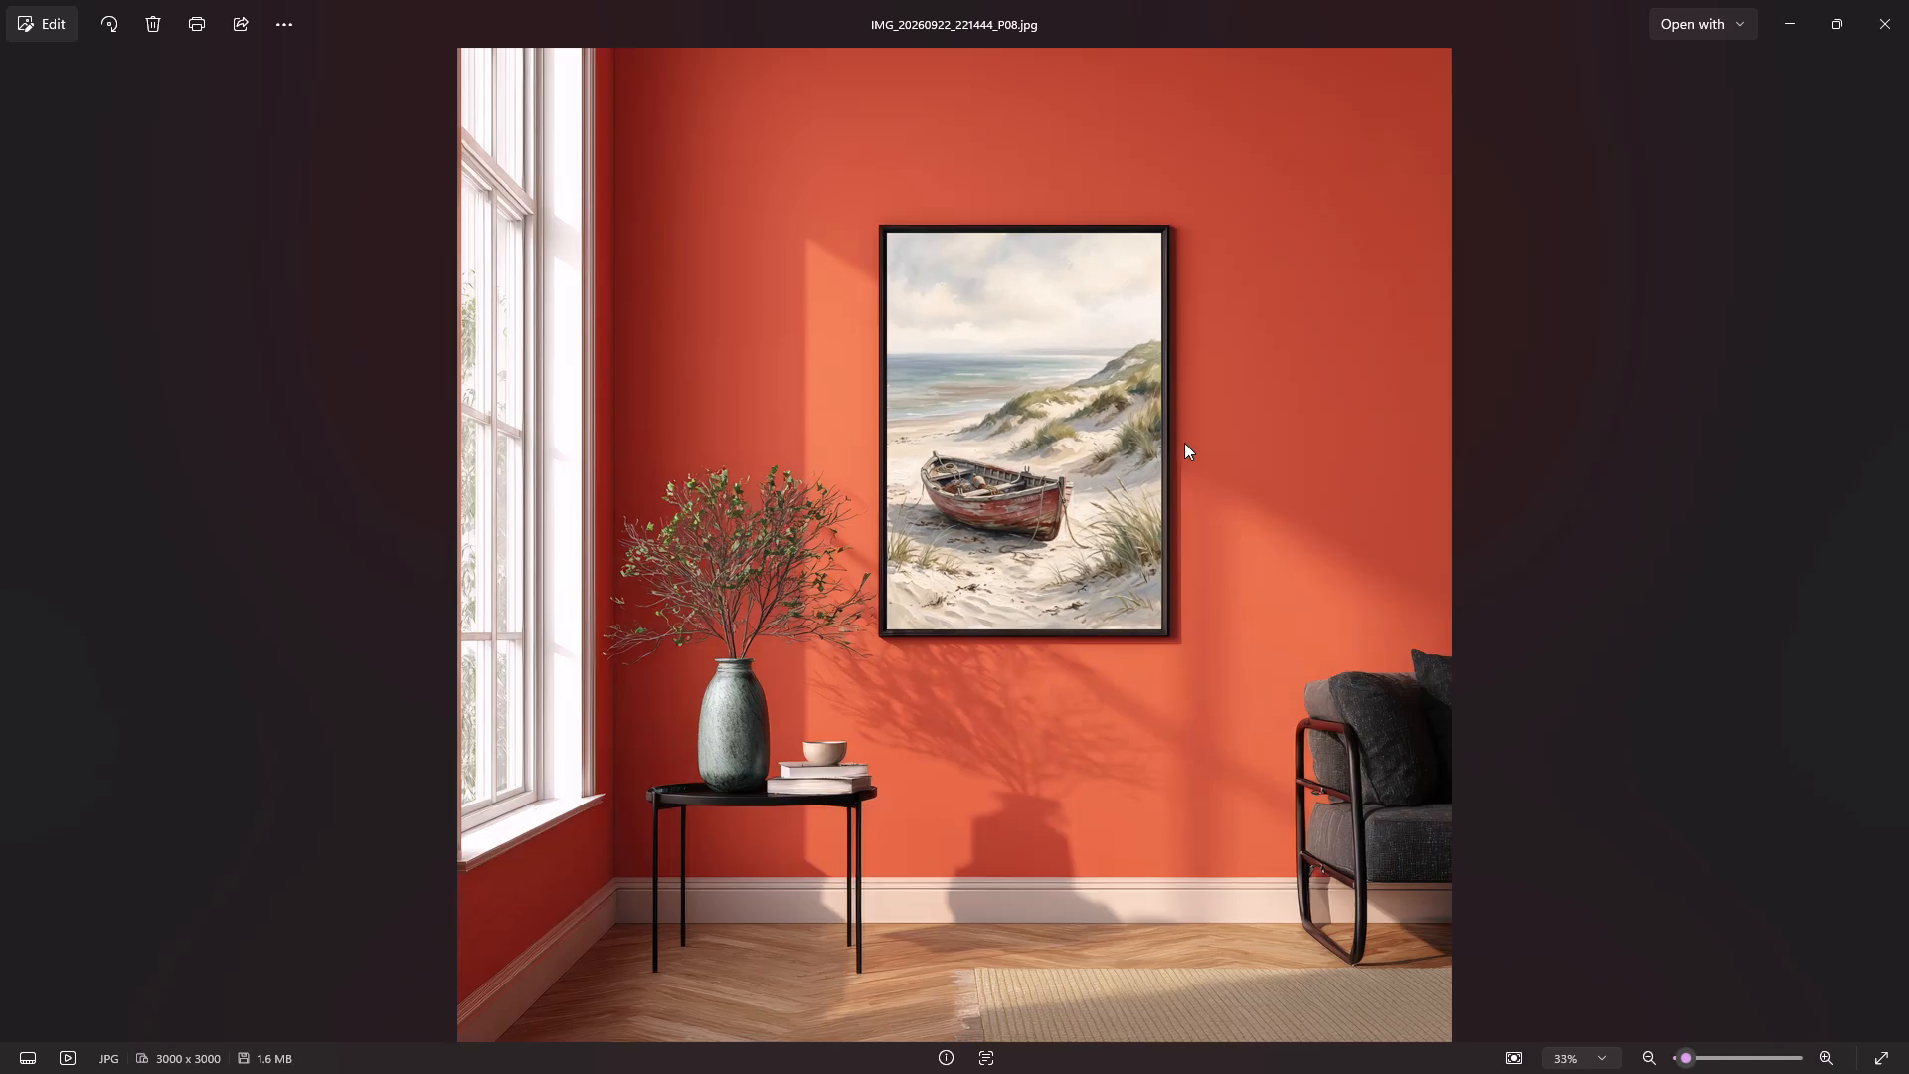
key("Left")
key("Right")
Review the rest of the red boat mockups, delete images P09, P10, P13 and P18, and put the viewer away.
key("Right")
key("Delete")
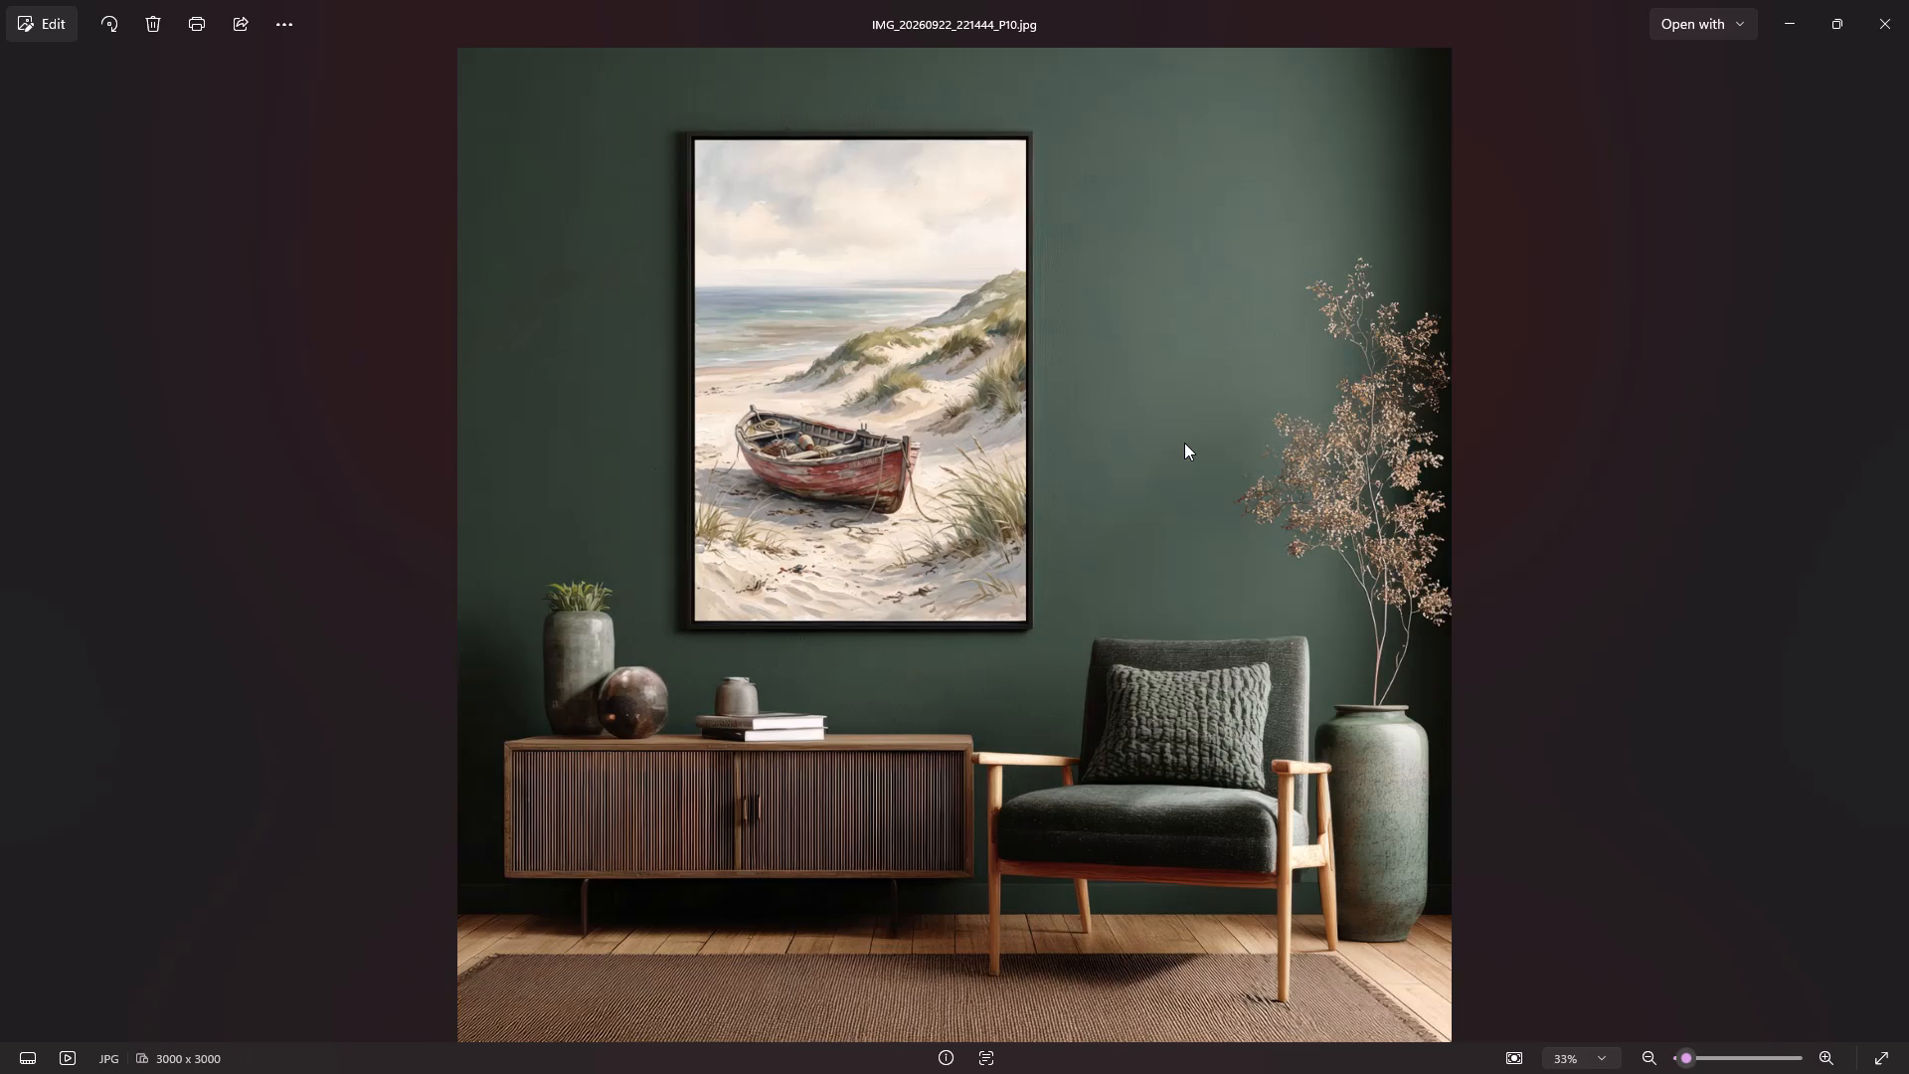
key("Delete")
key("Right")
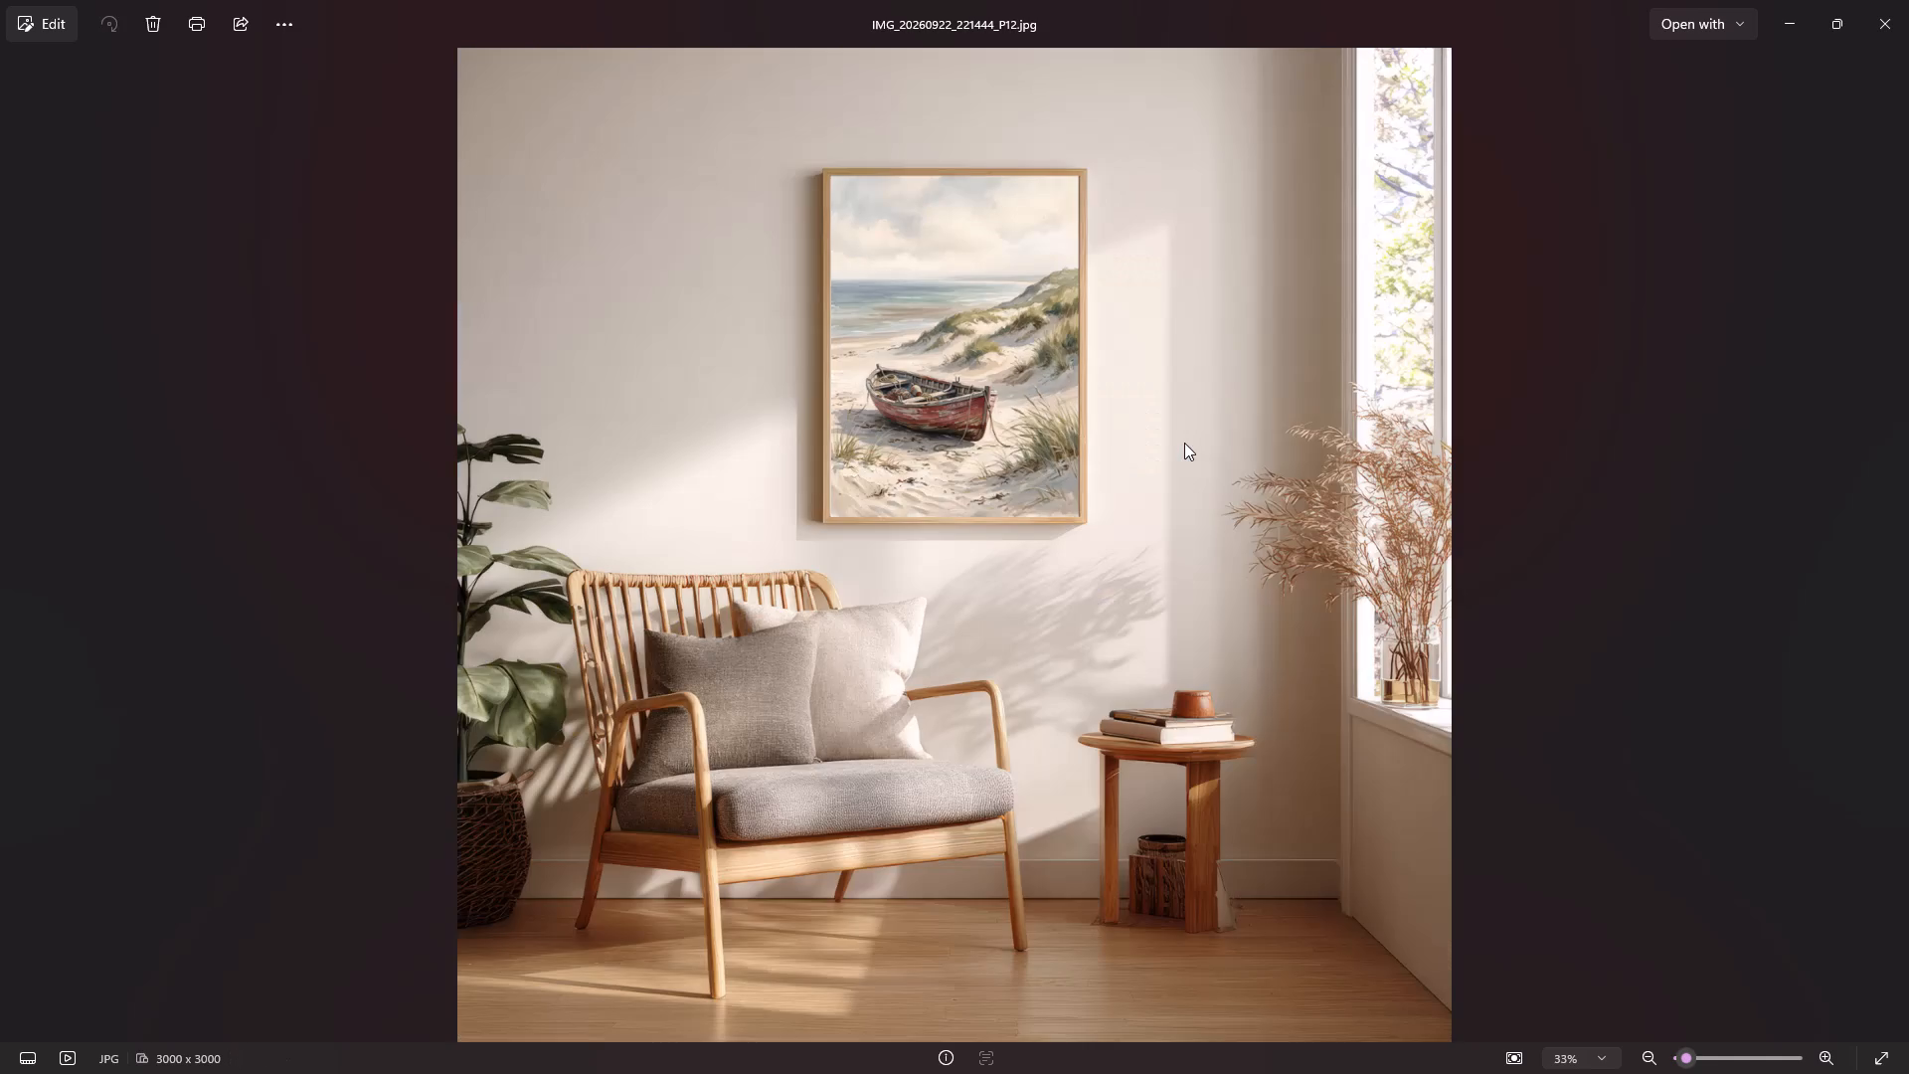
key("Right")
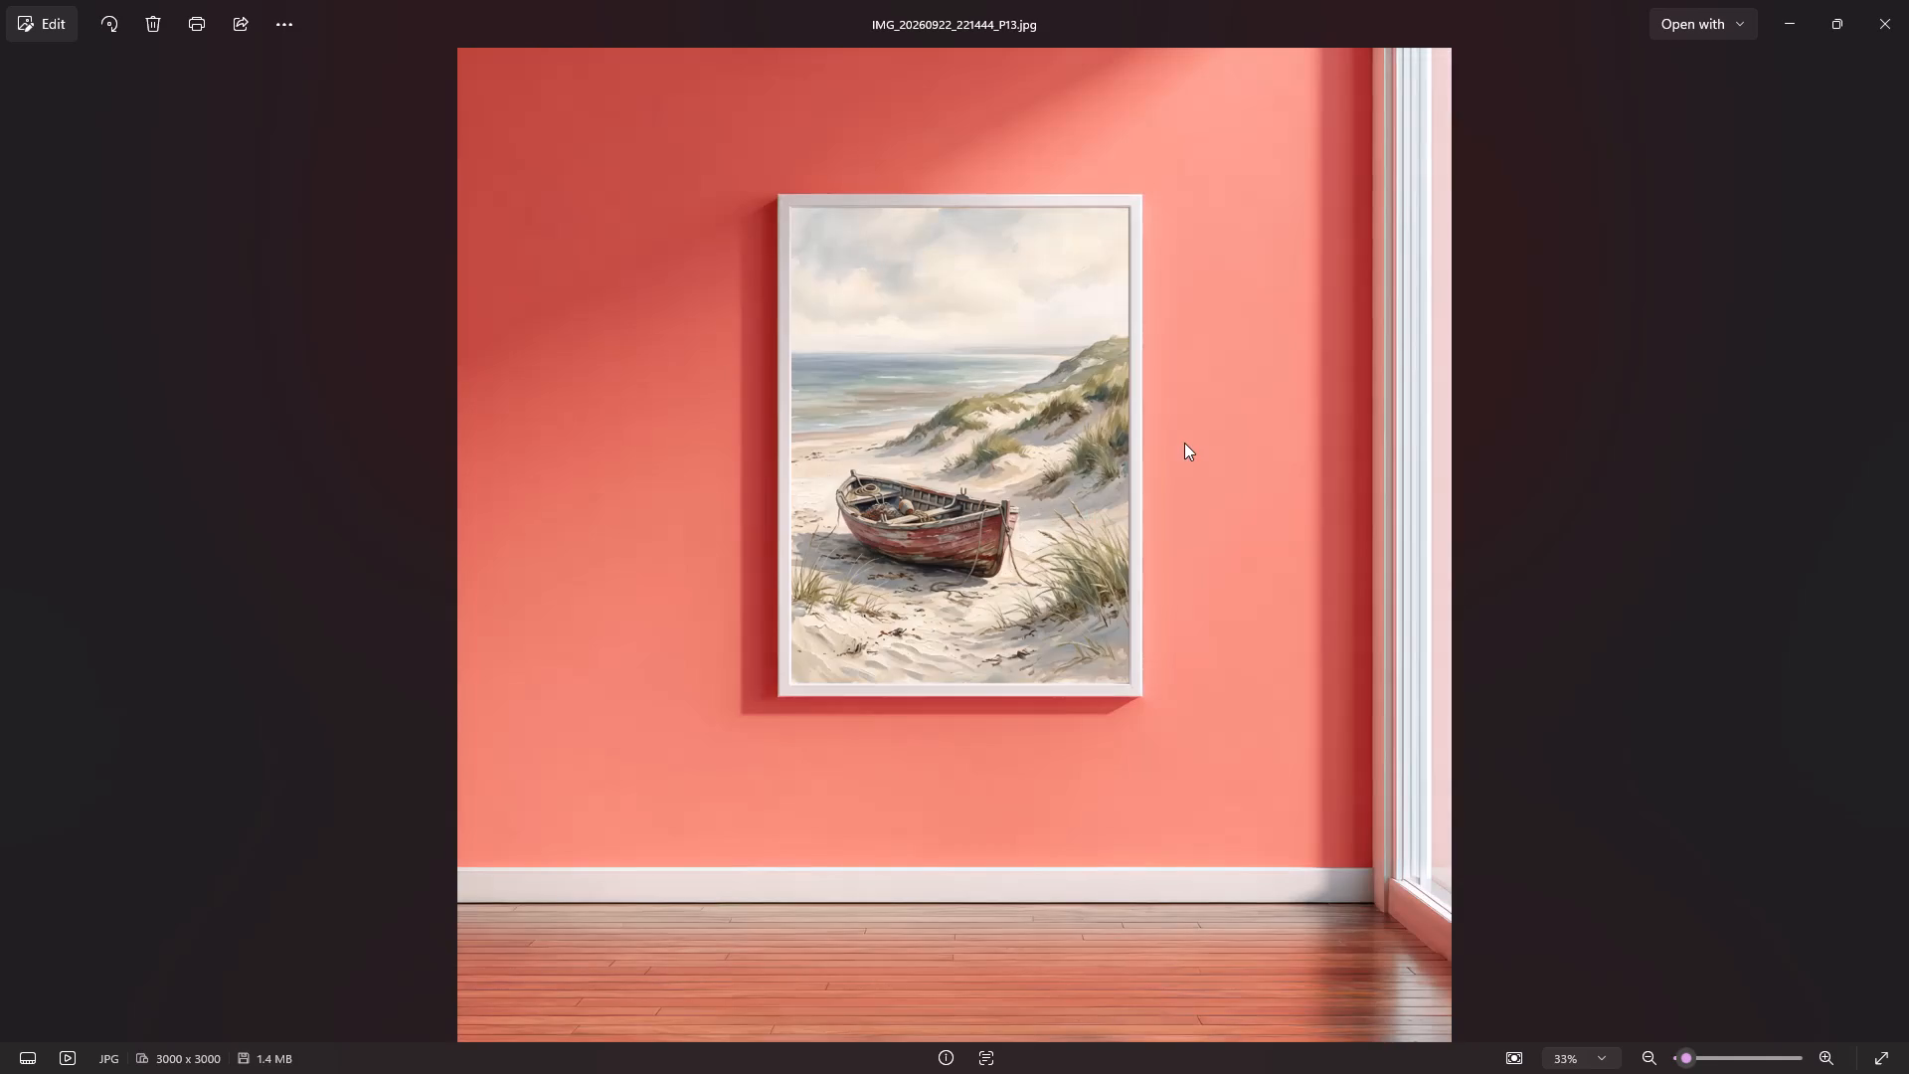
key("Delete")
key("Right")
key("Right")
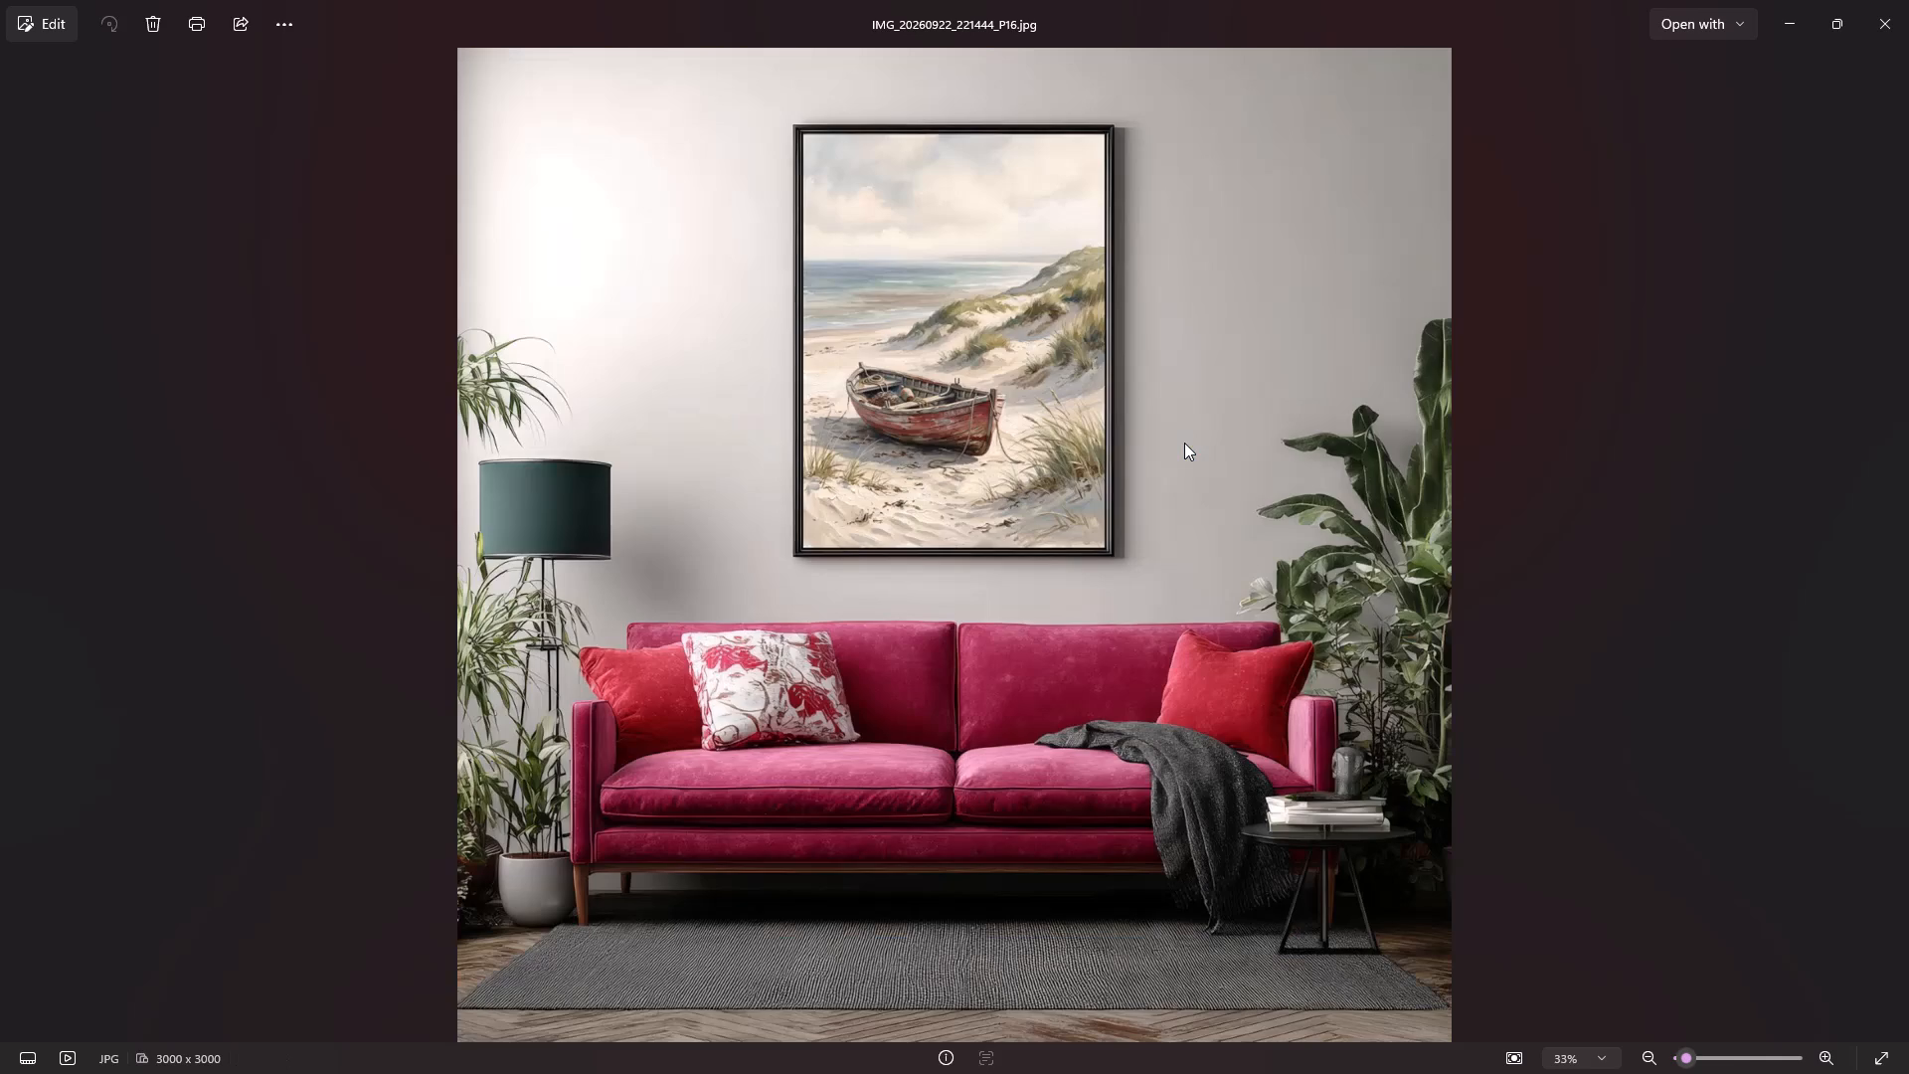
key("Right")
key("Delete")
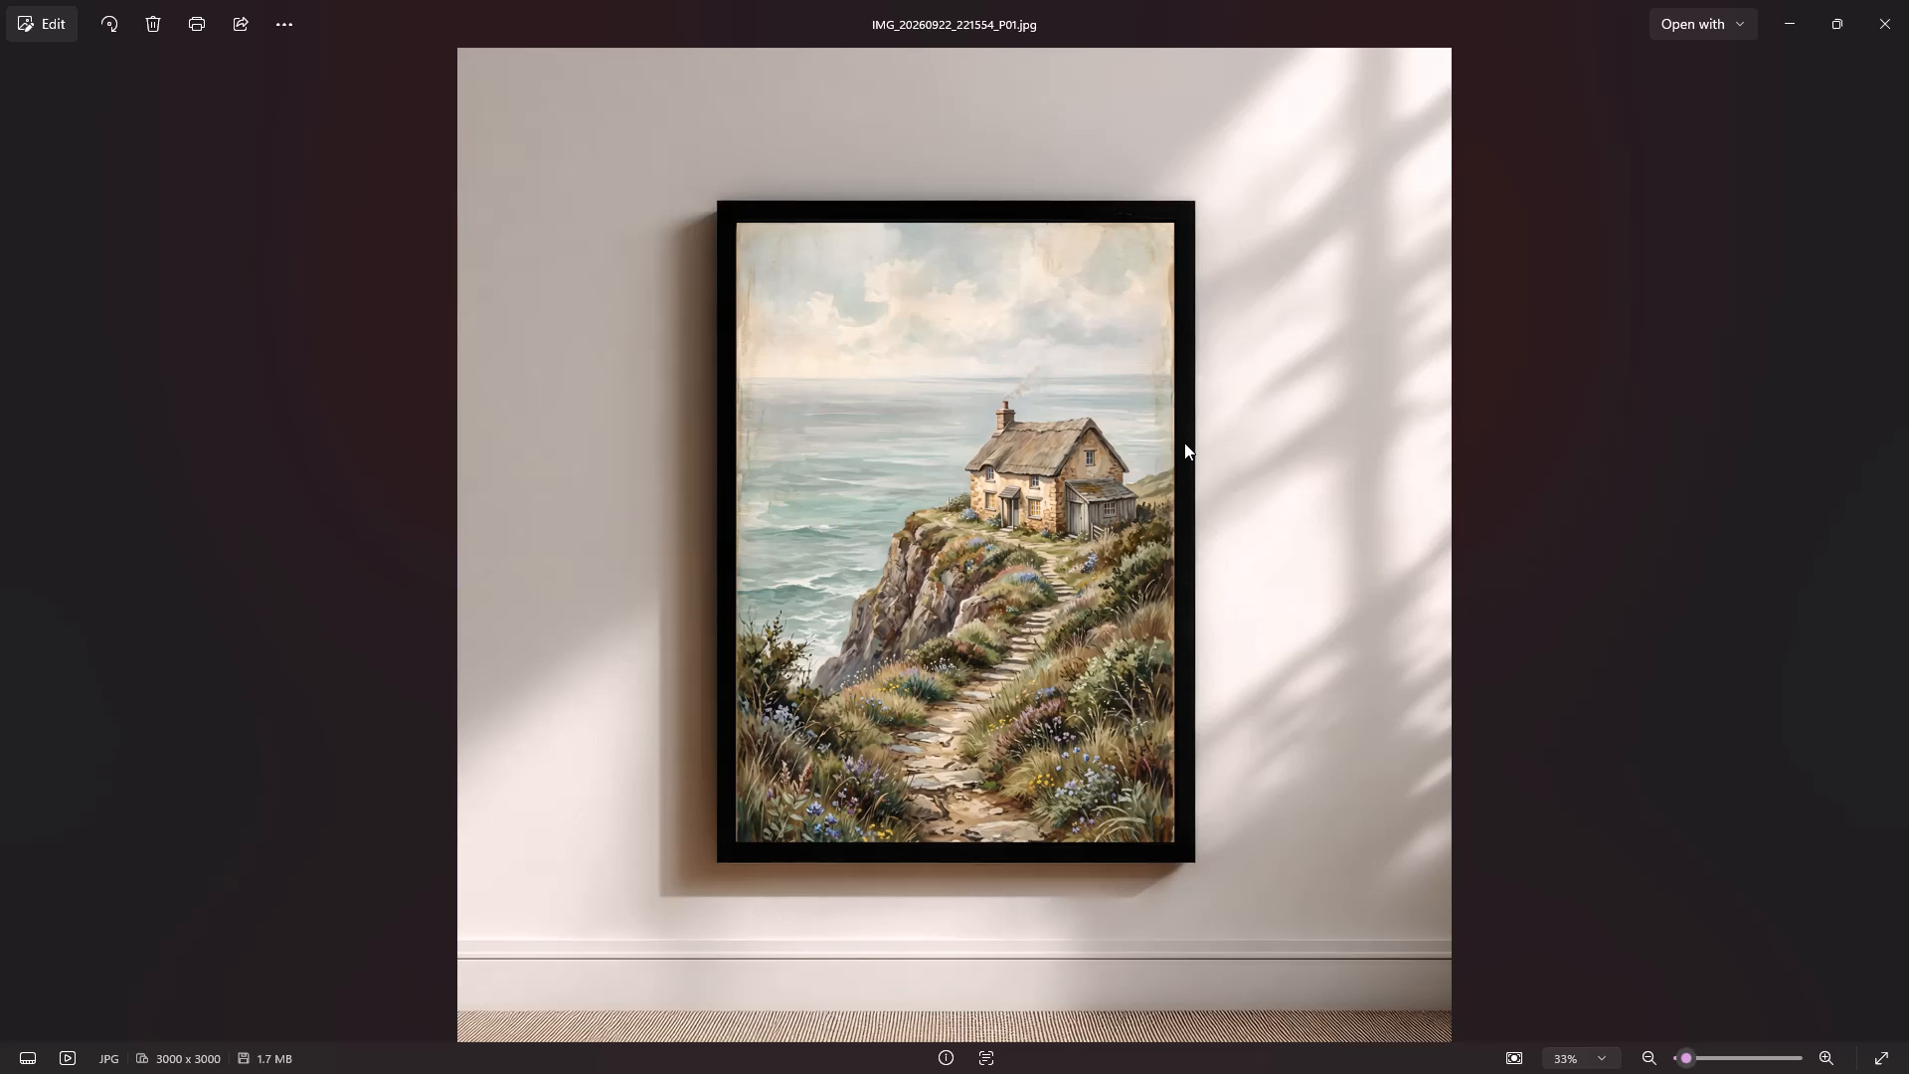
left_click(1787, 25)
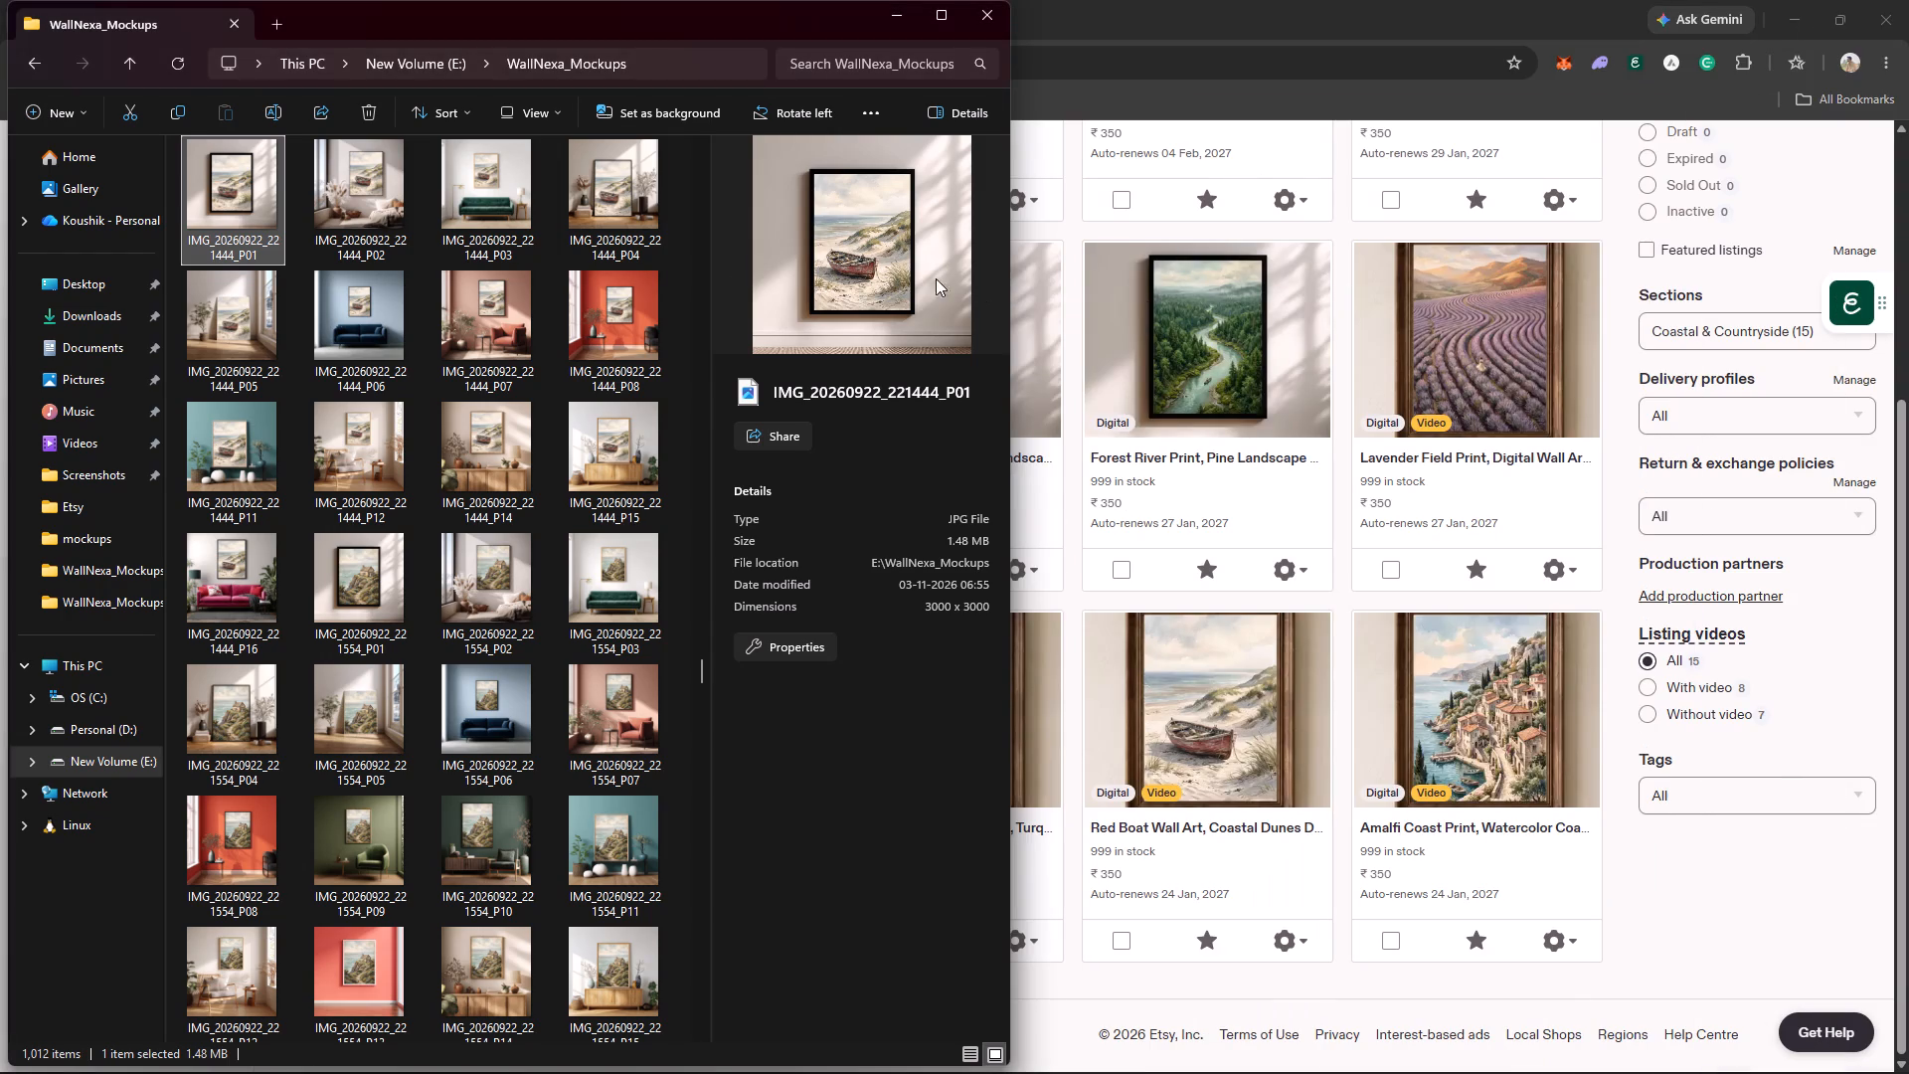
Open the Red Boat Wall Art listing and remove its ten old framed mockup photos and the video, keeping the three information images.
scroll(373, 244, "up", 1)
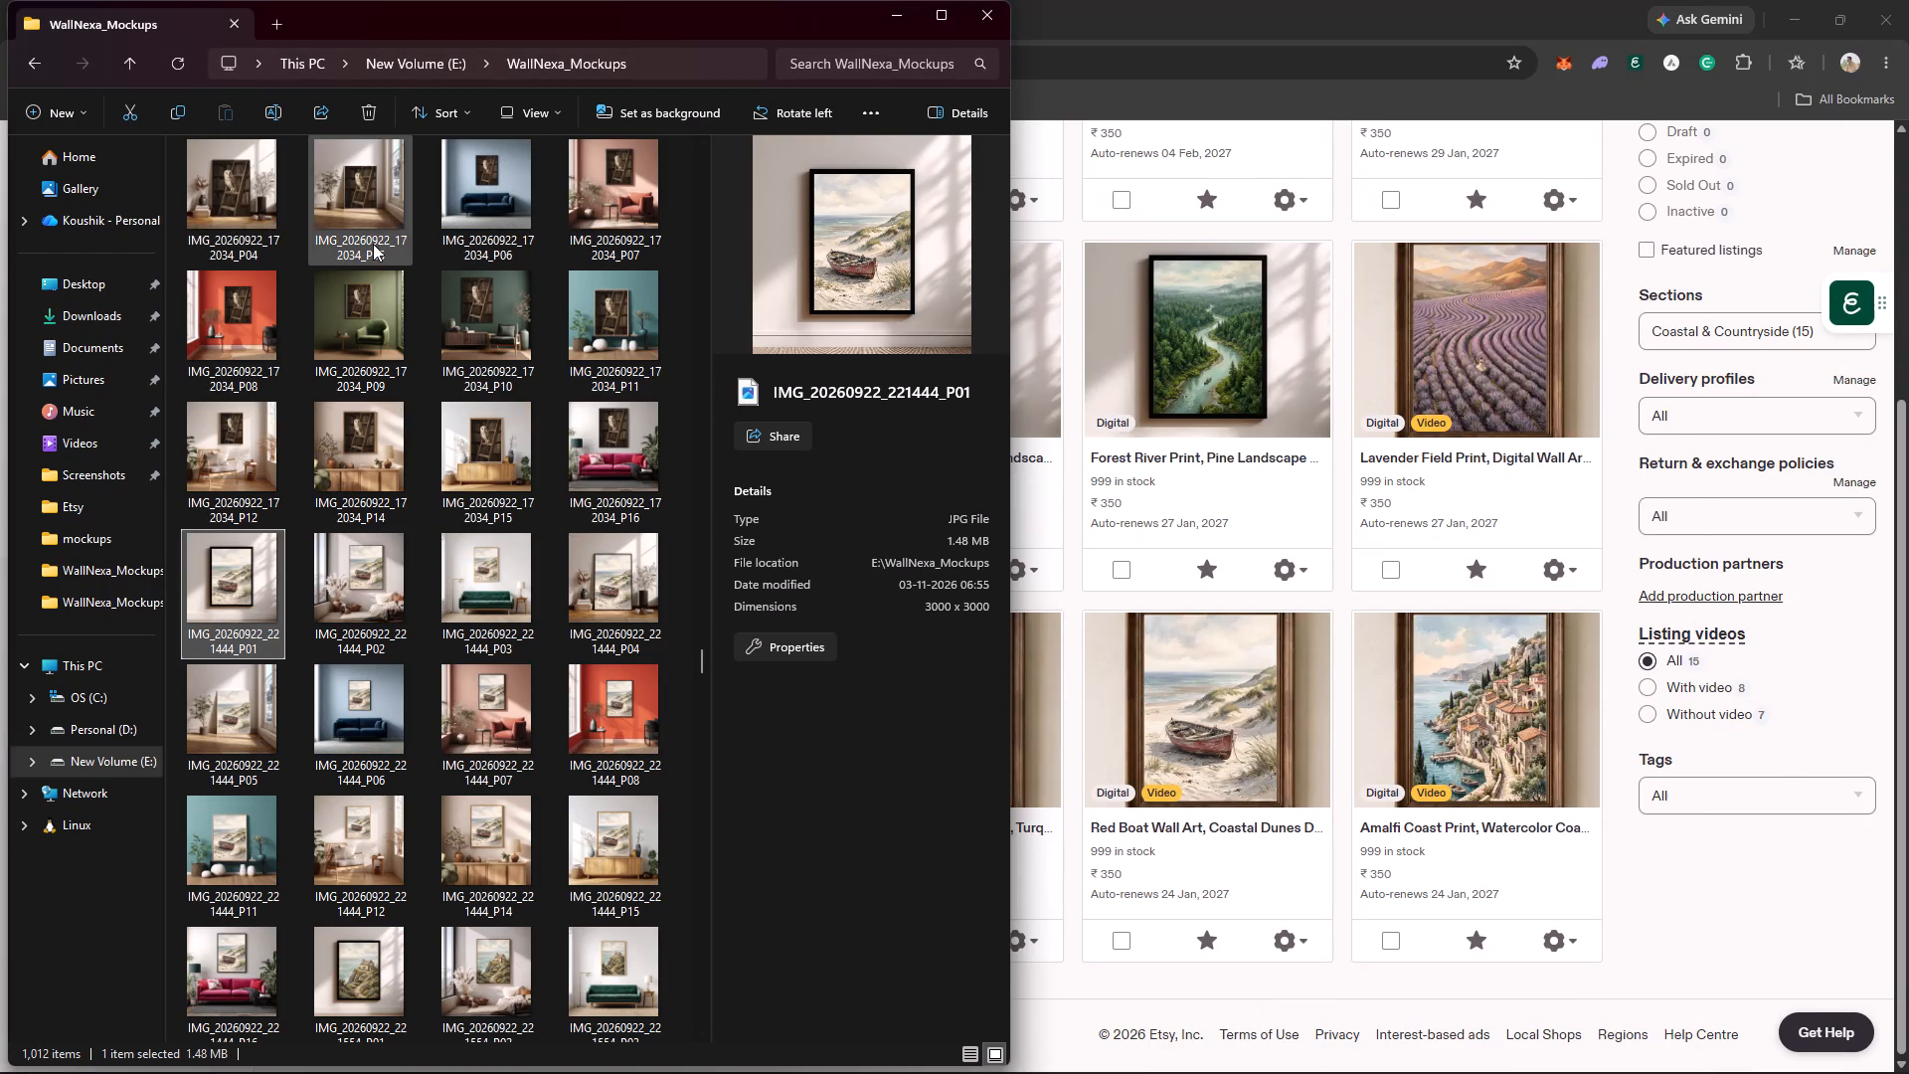
scroll(378, 437, "down", 1)
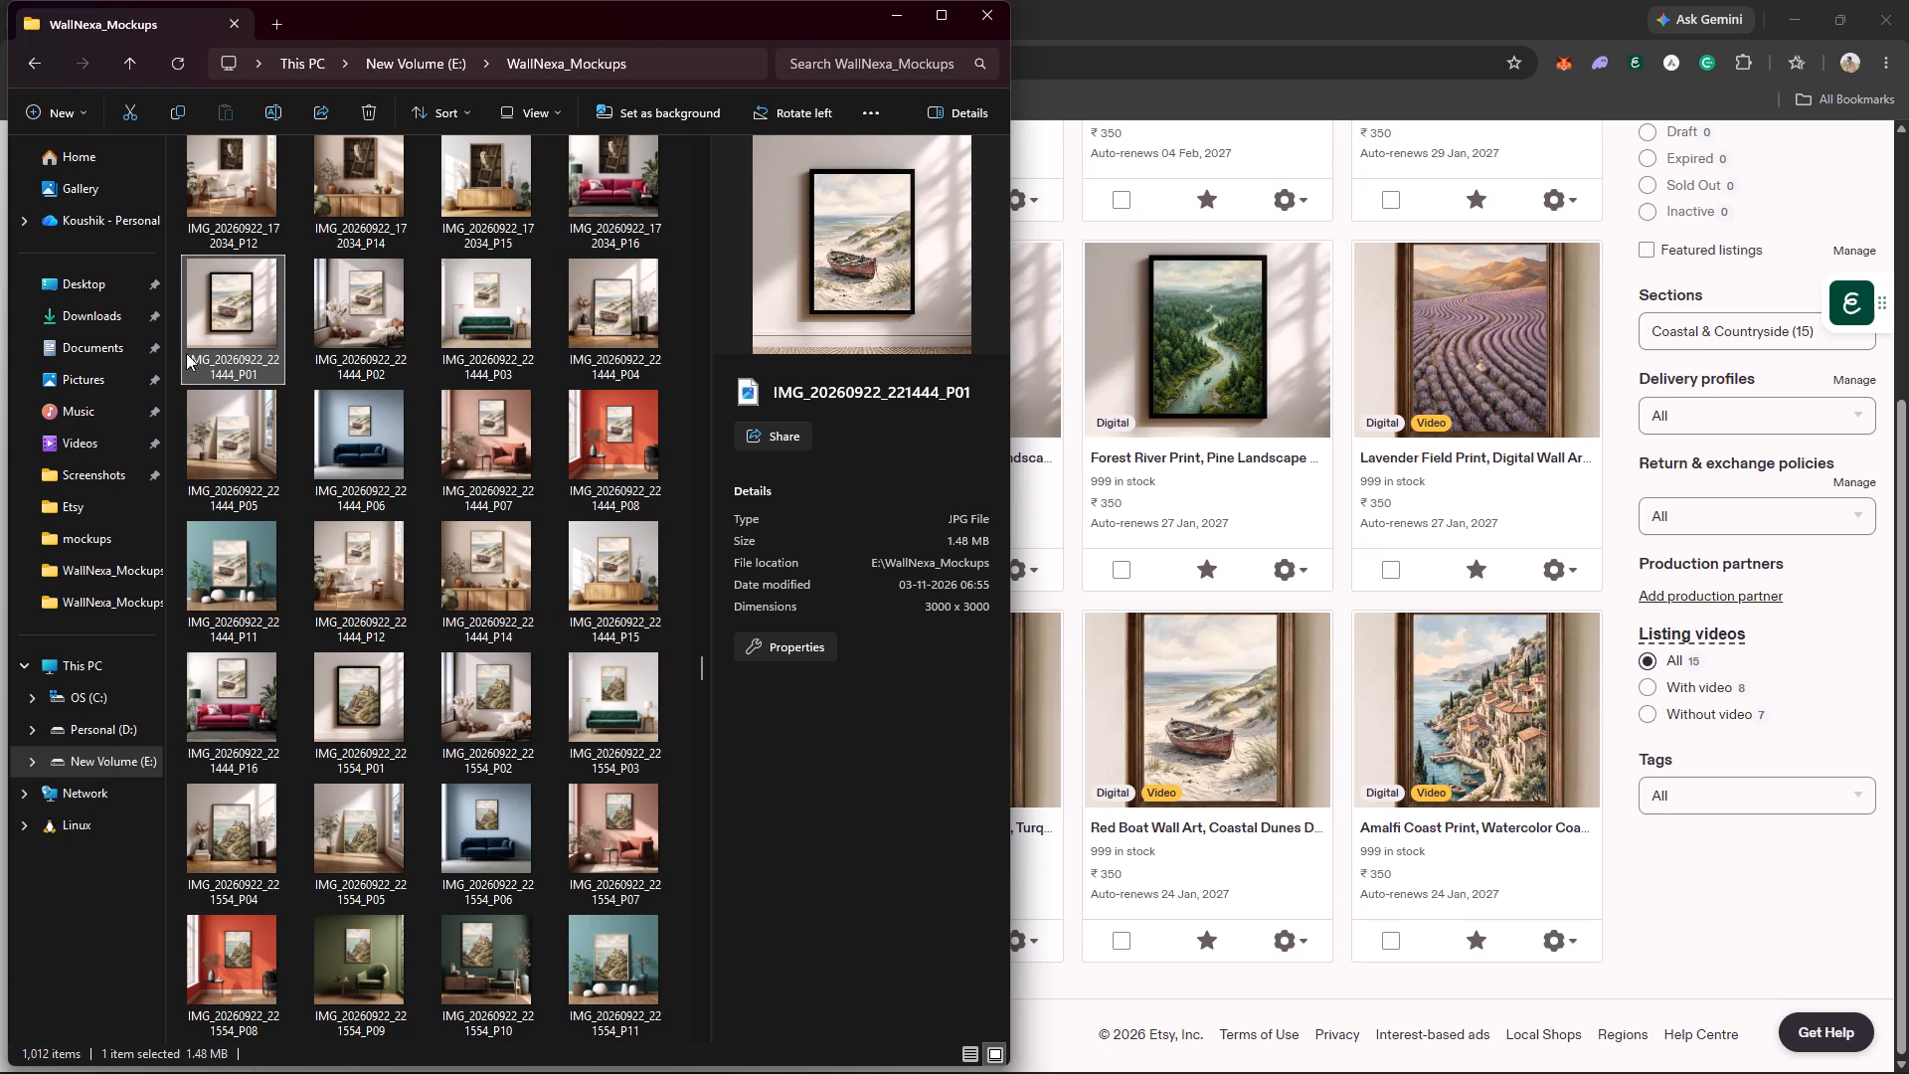
left_click(1247, 821)
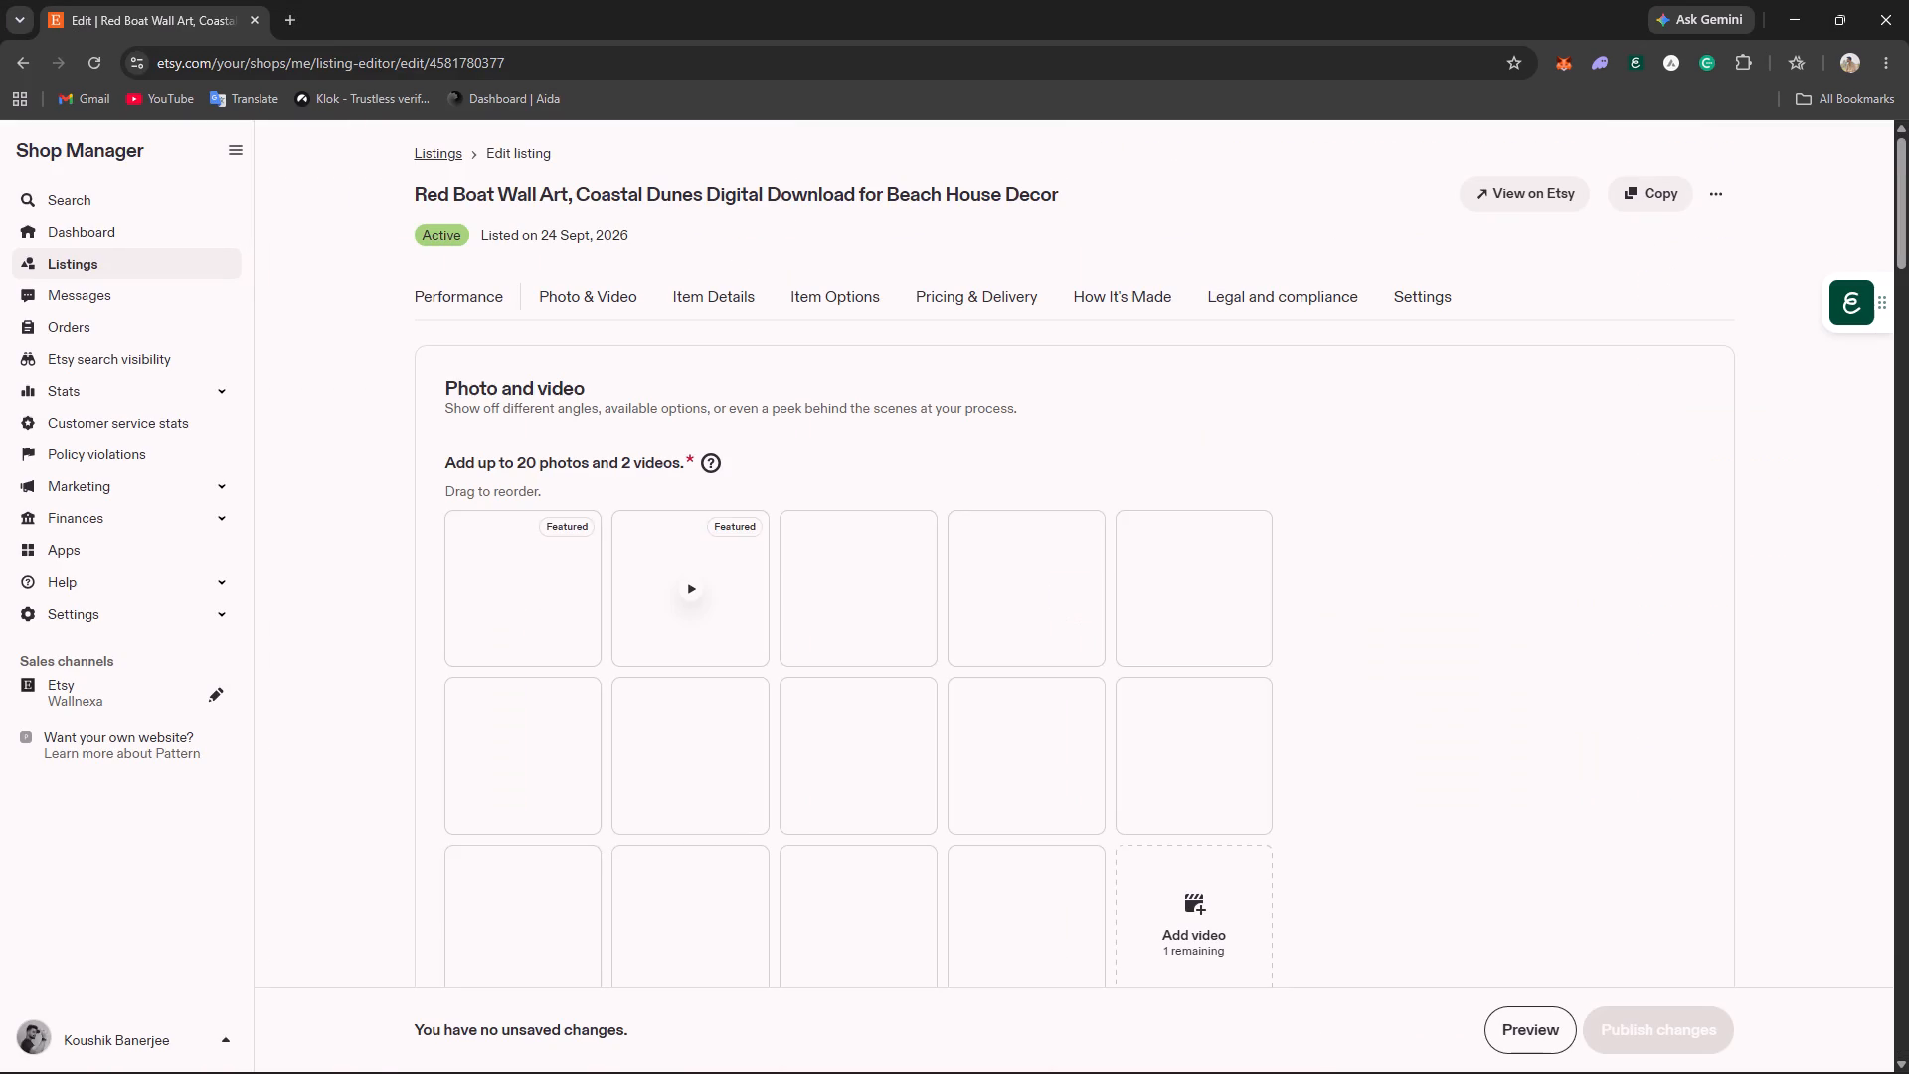
scroll(1576, 496, "down", 2)
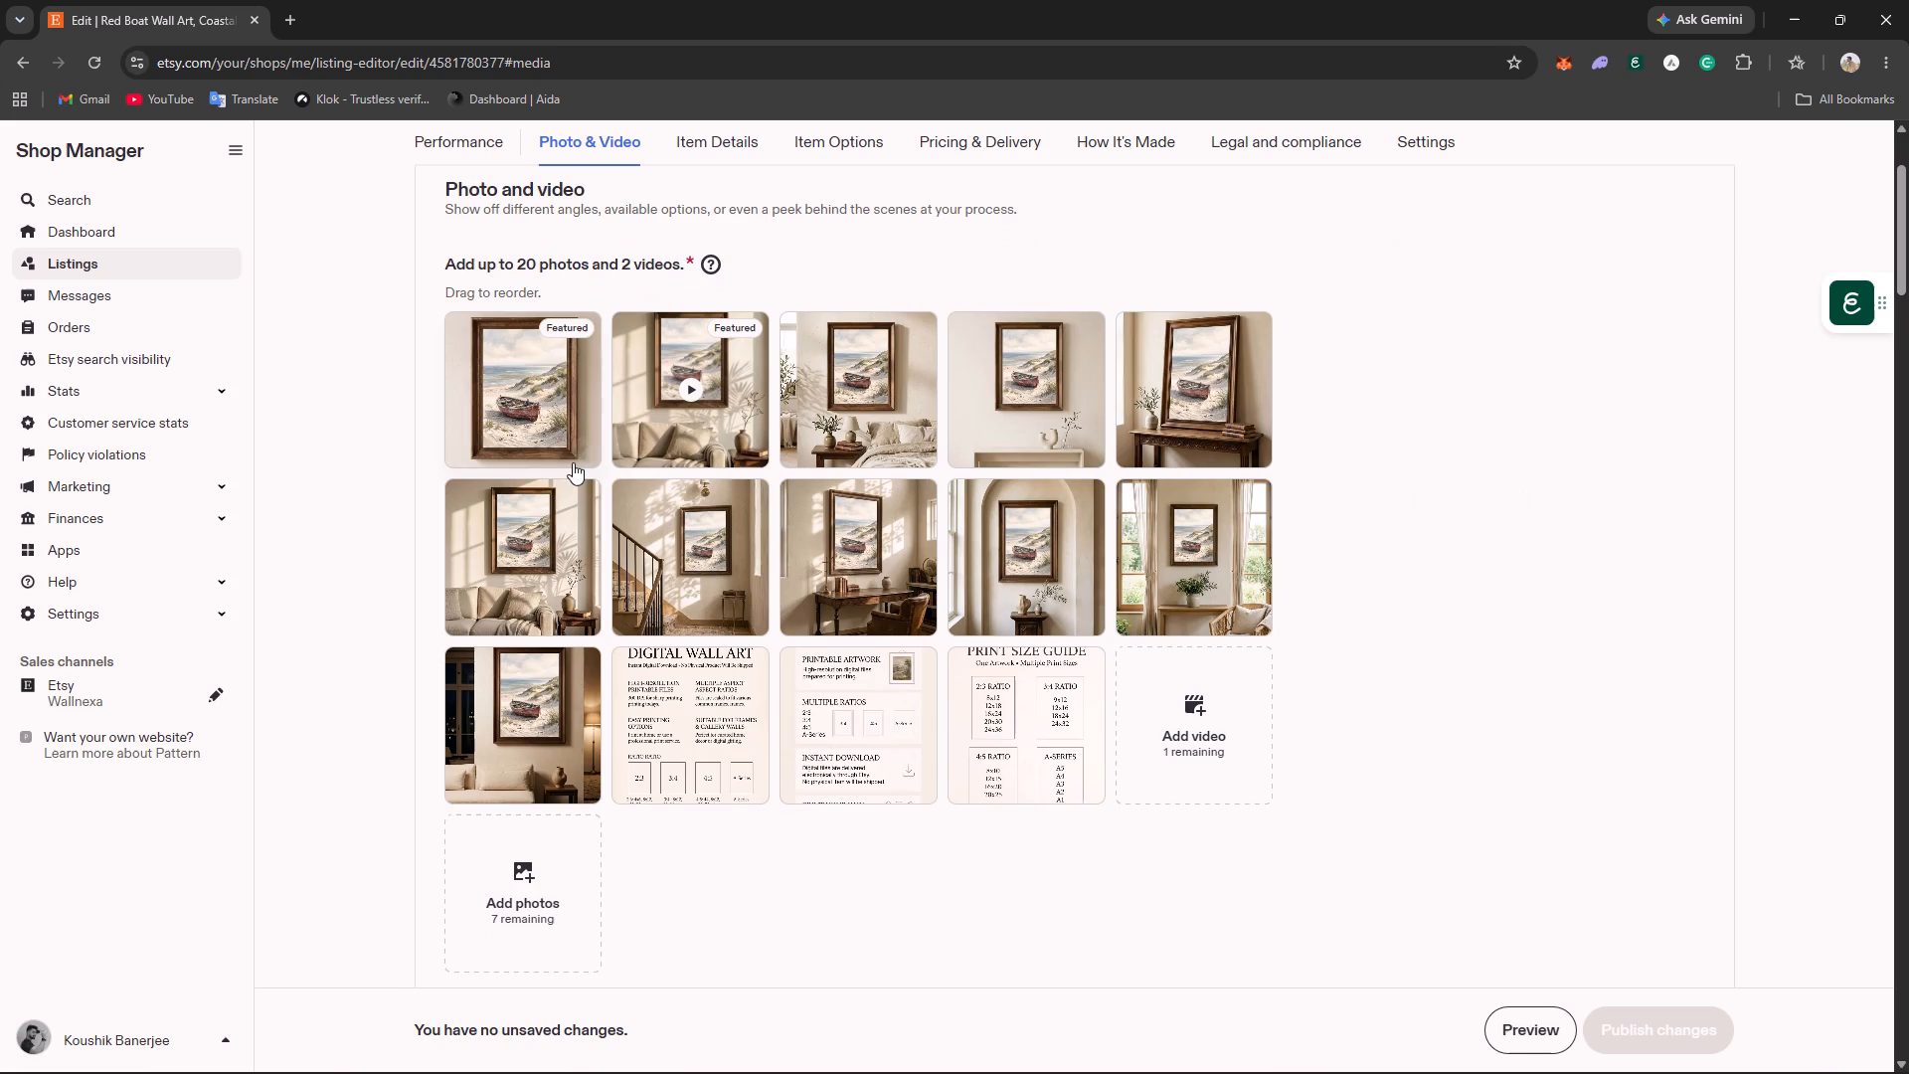
left_click(553, 448)
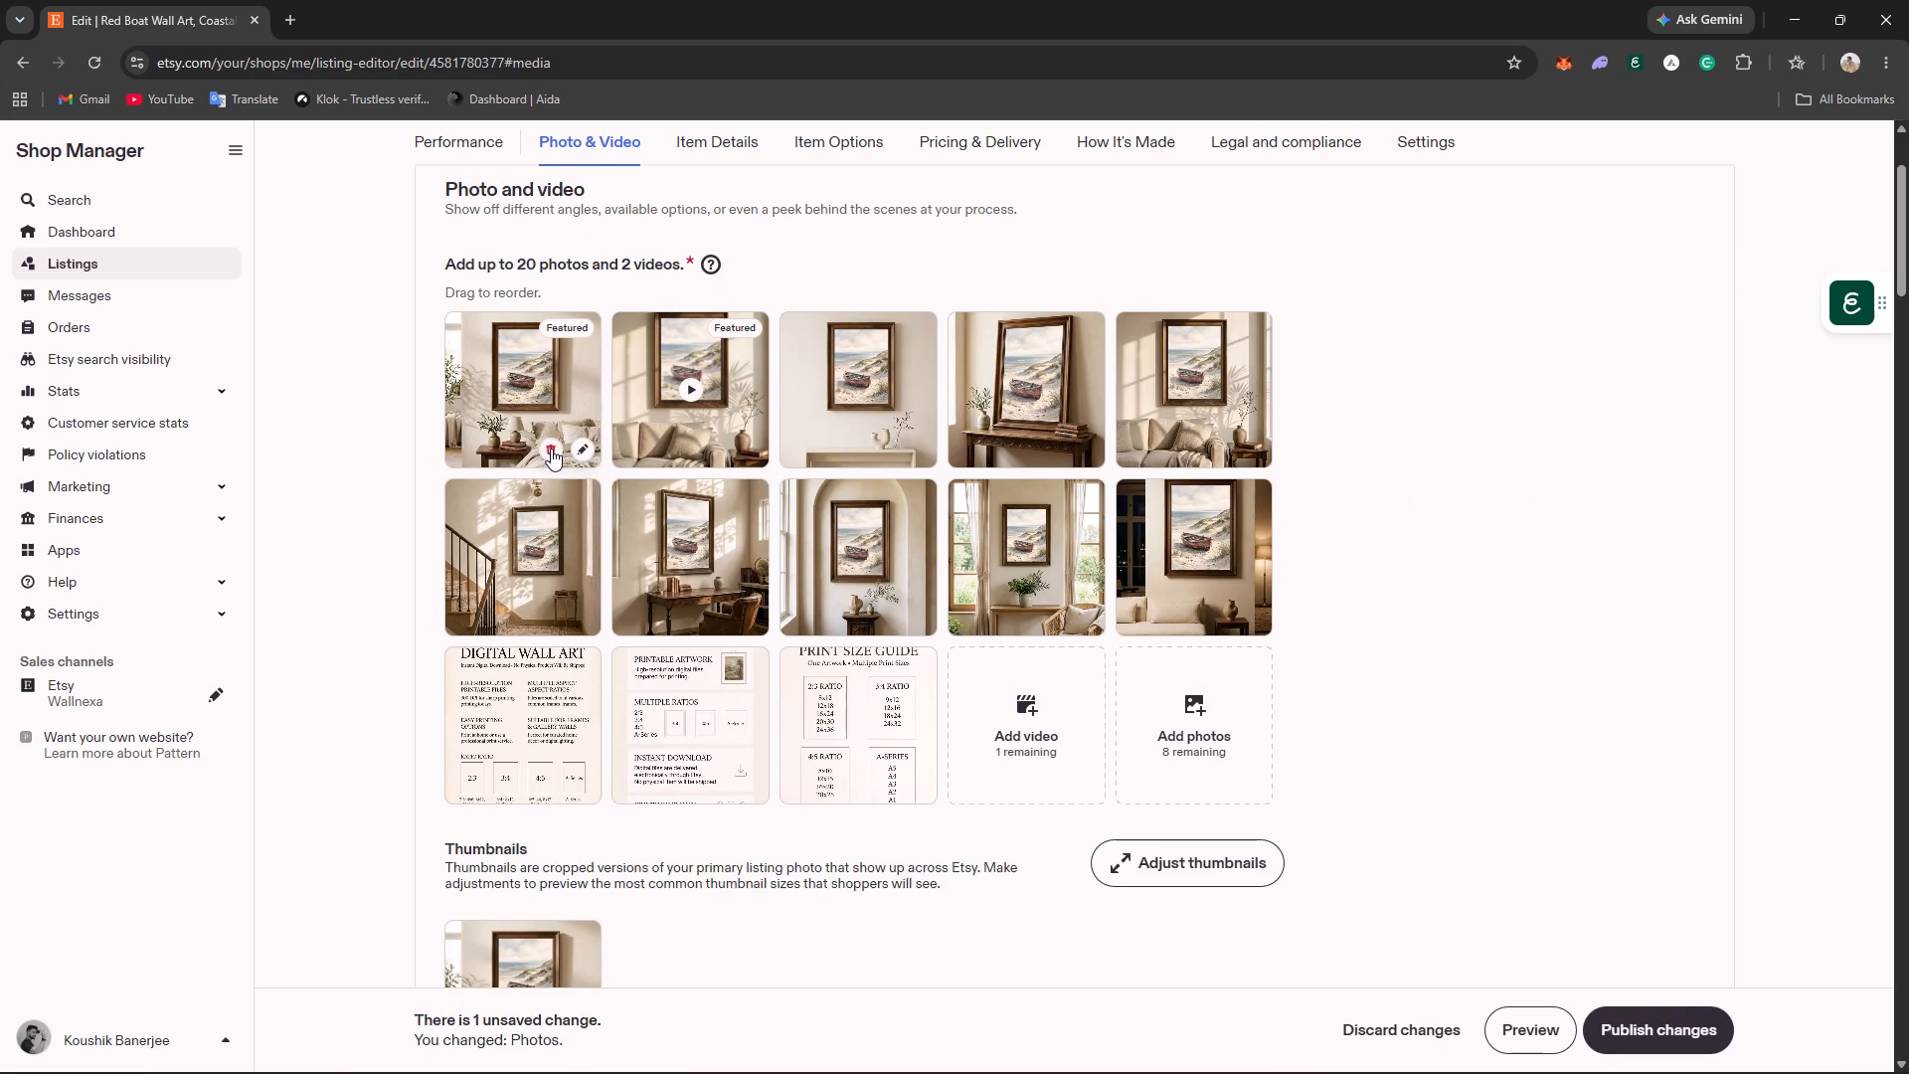
left_click(549, 448)
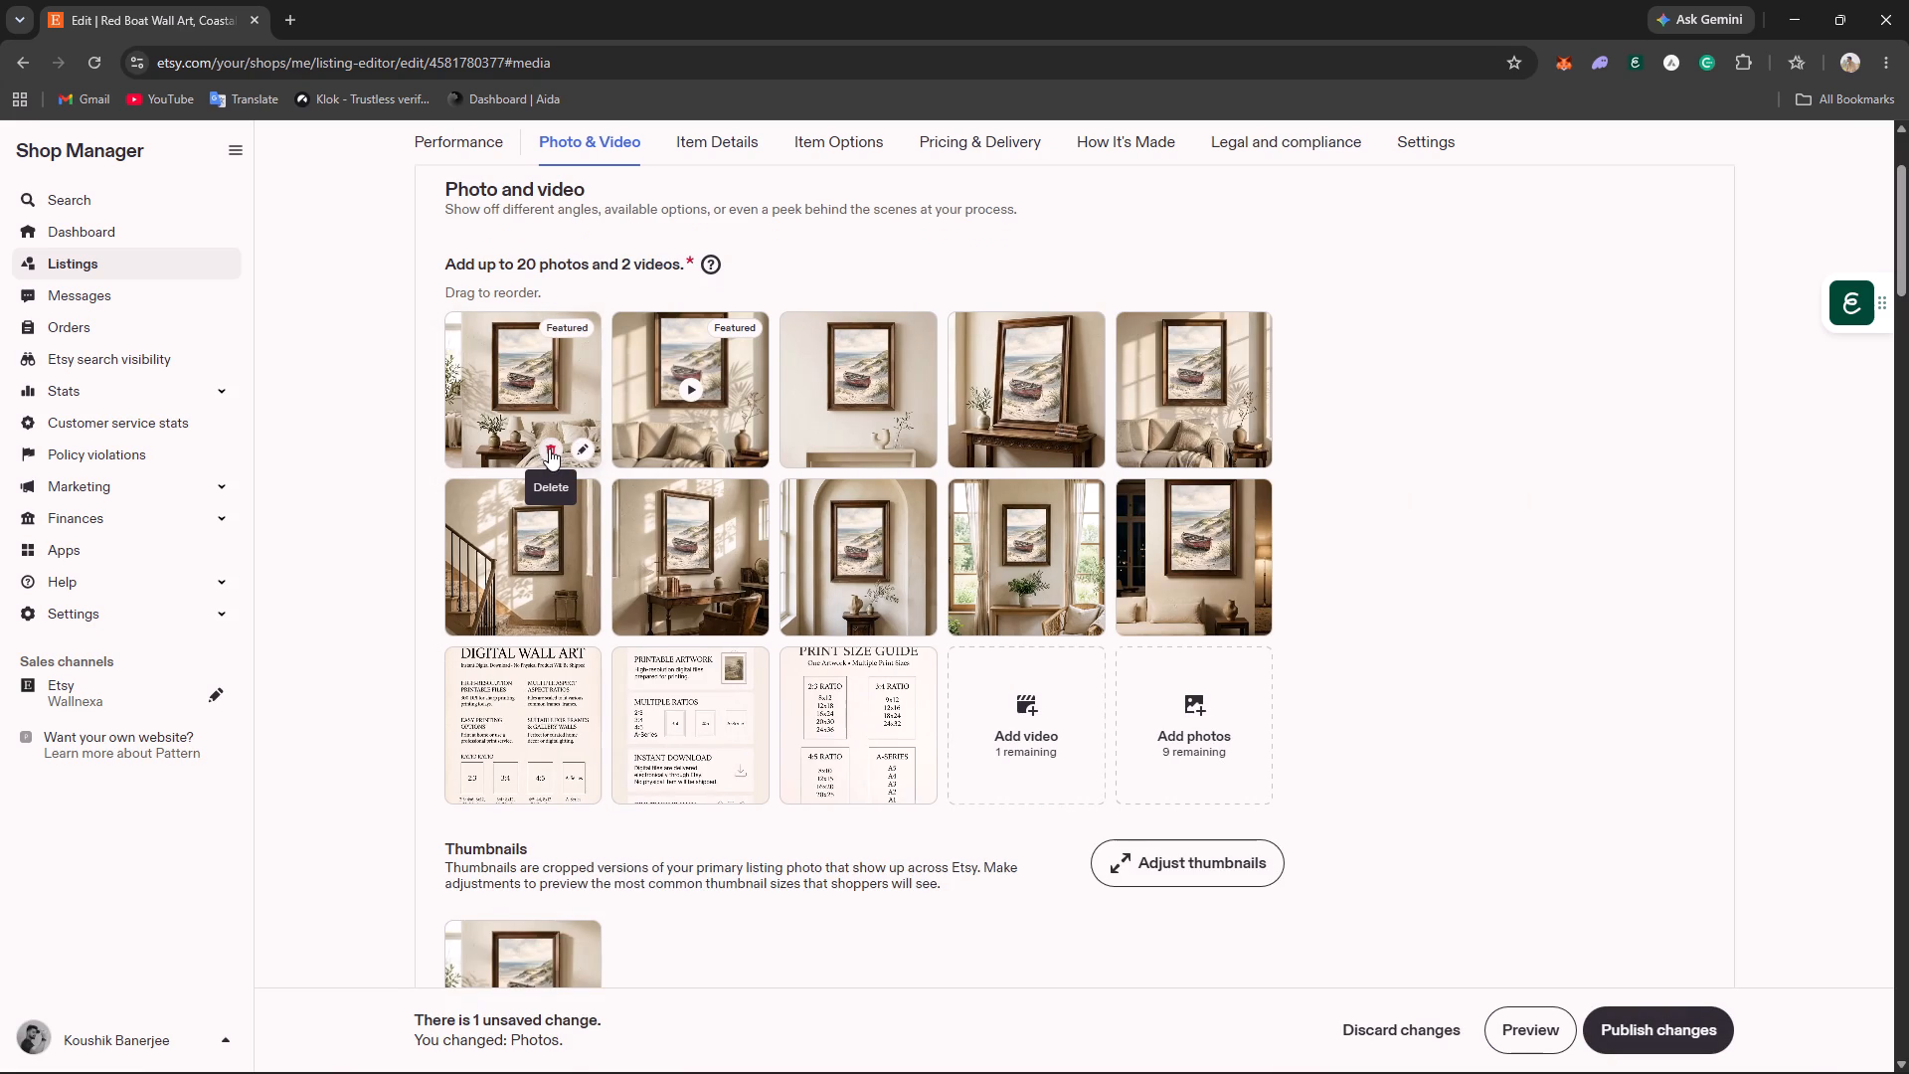
left_click(549, 448)
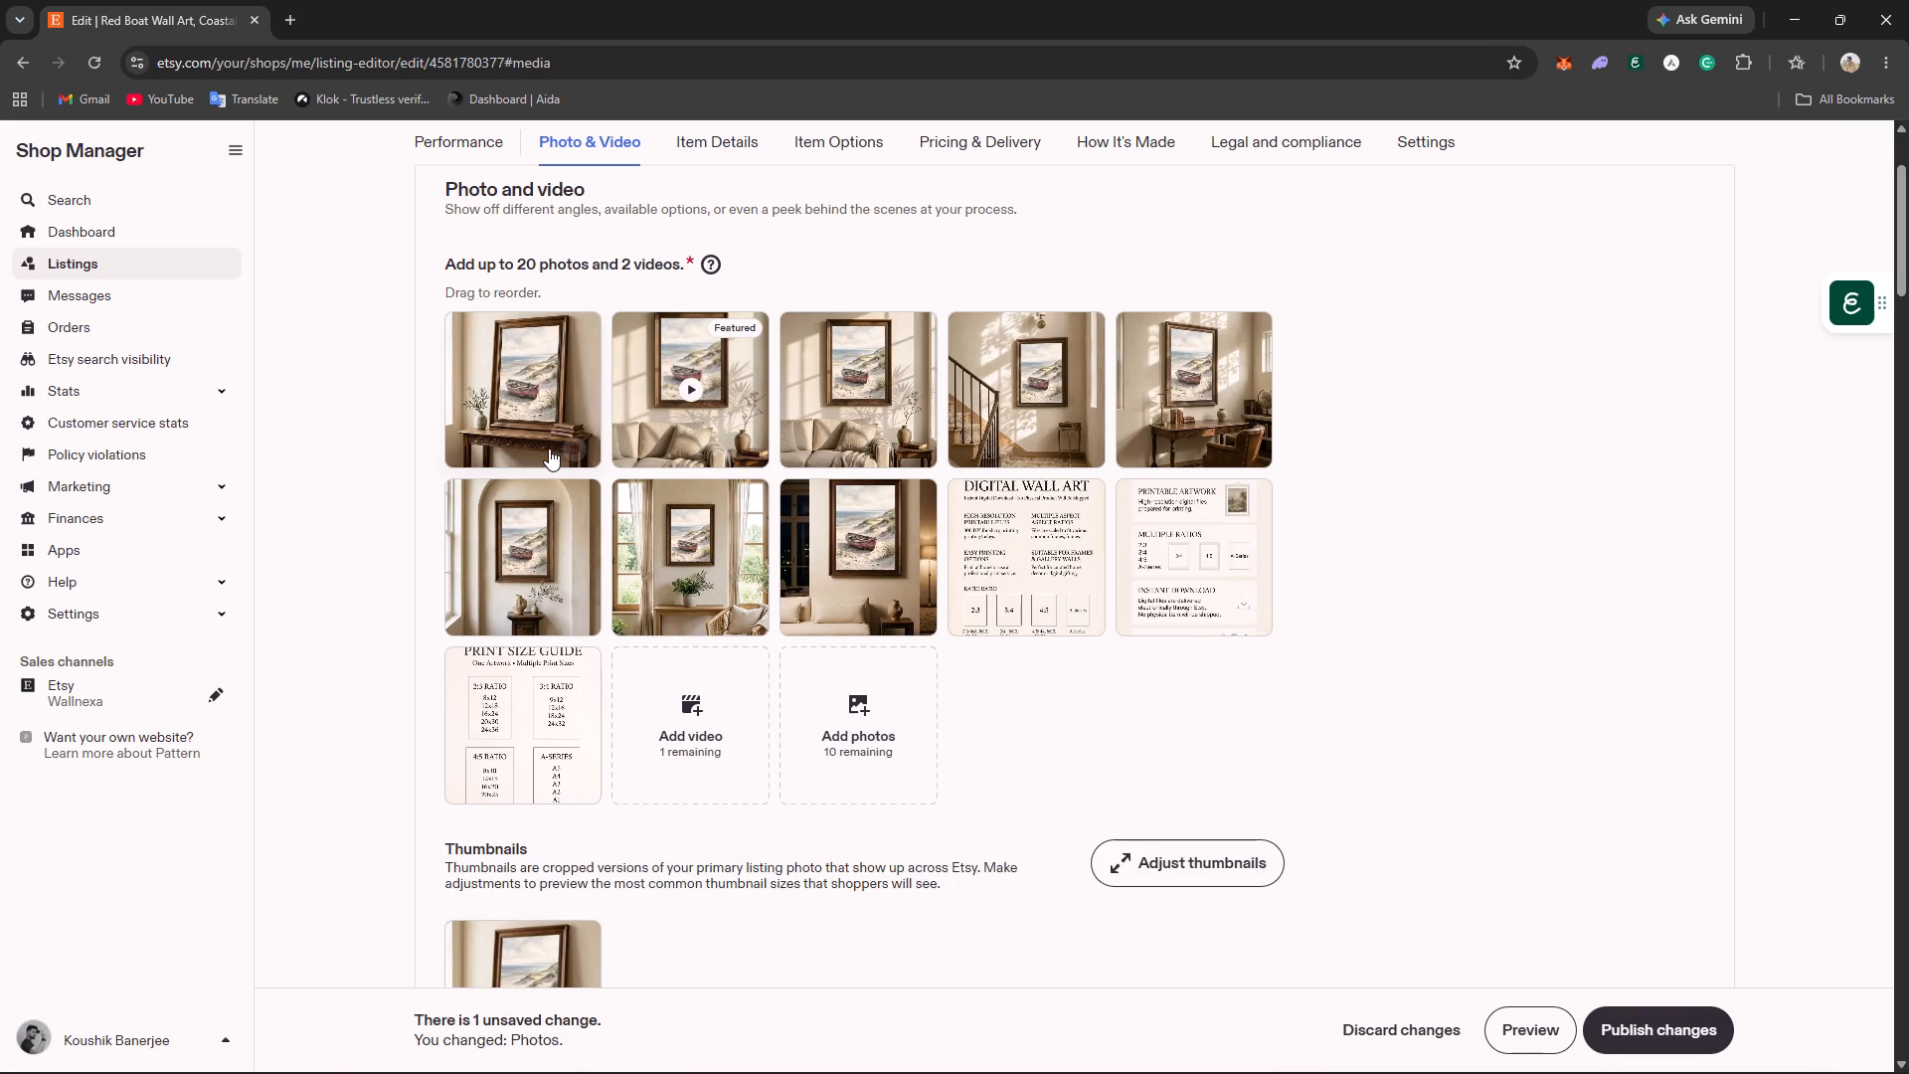
left_click(549, 448)
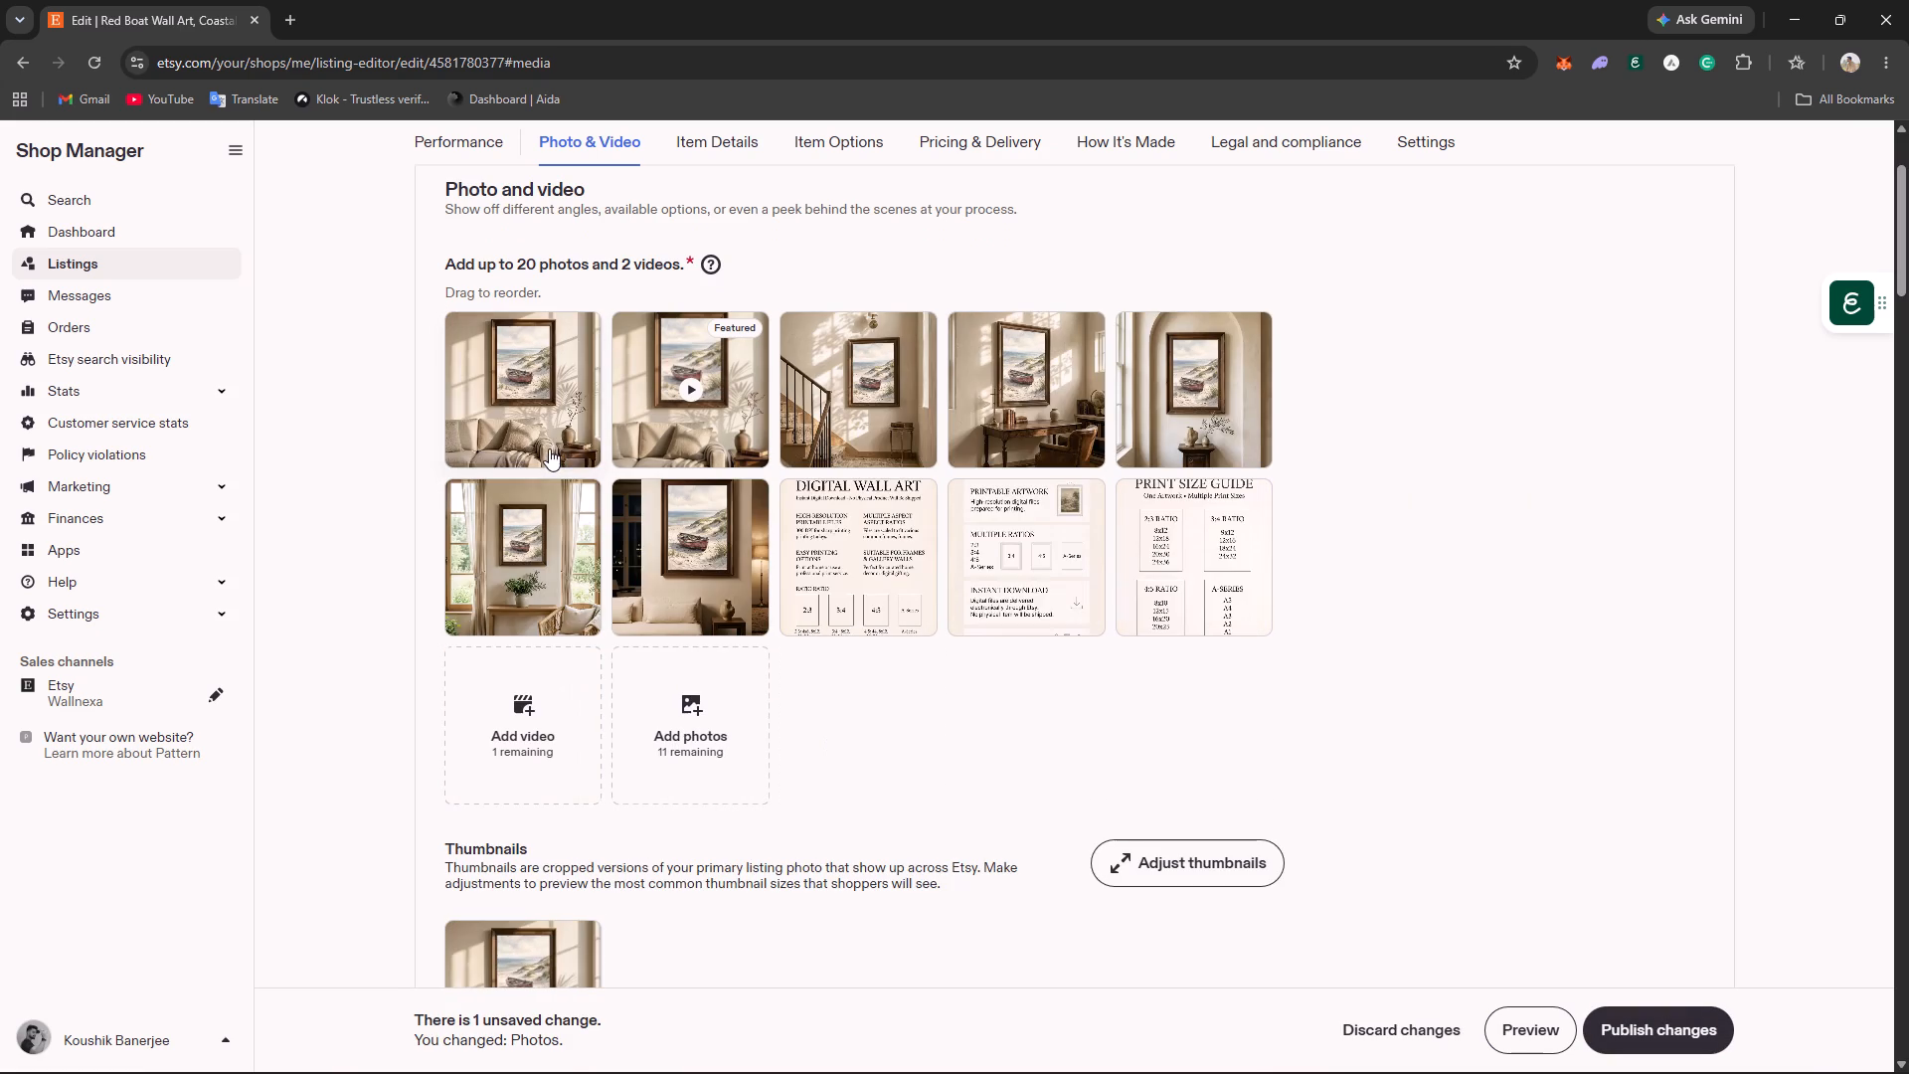
left_click(549, 448)
left_click(549, 448)
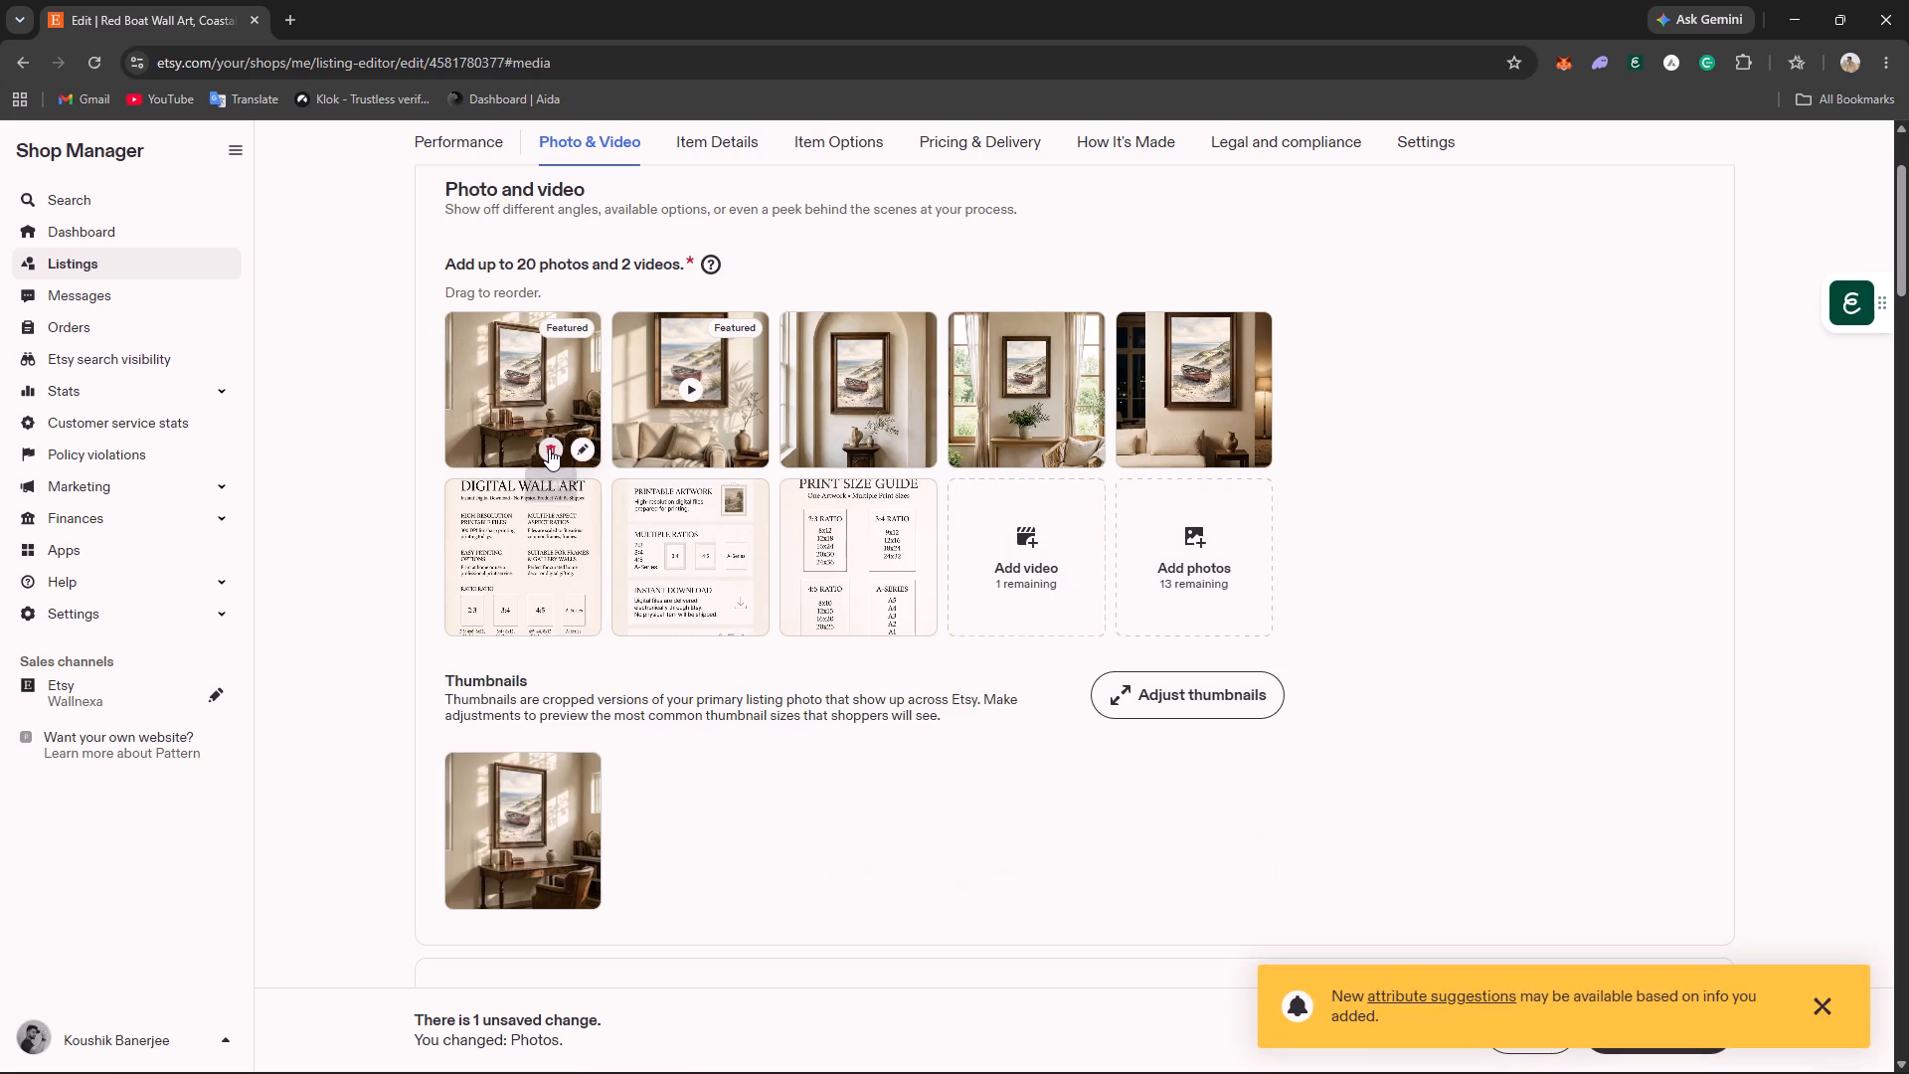
left_click(549, 448)
left_click(549, 448)
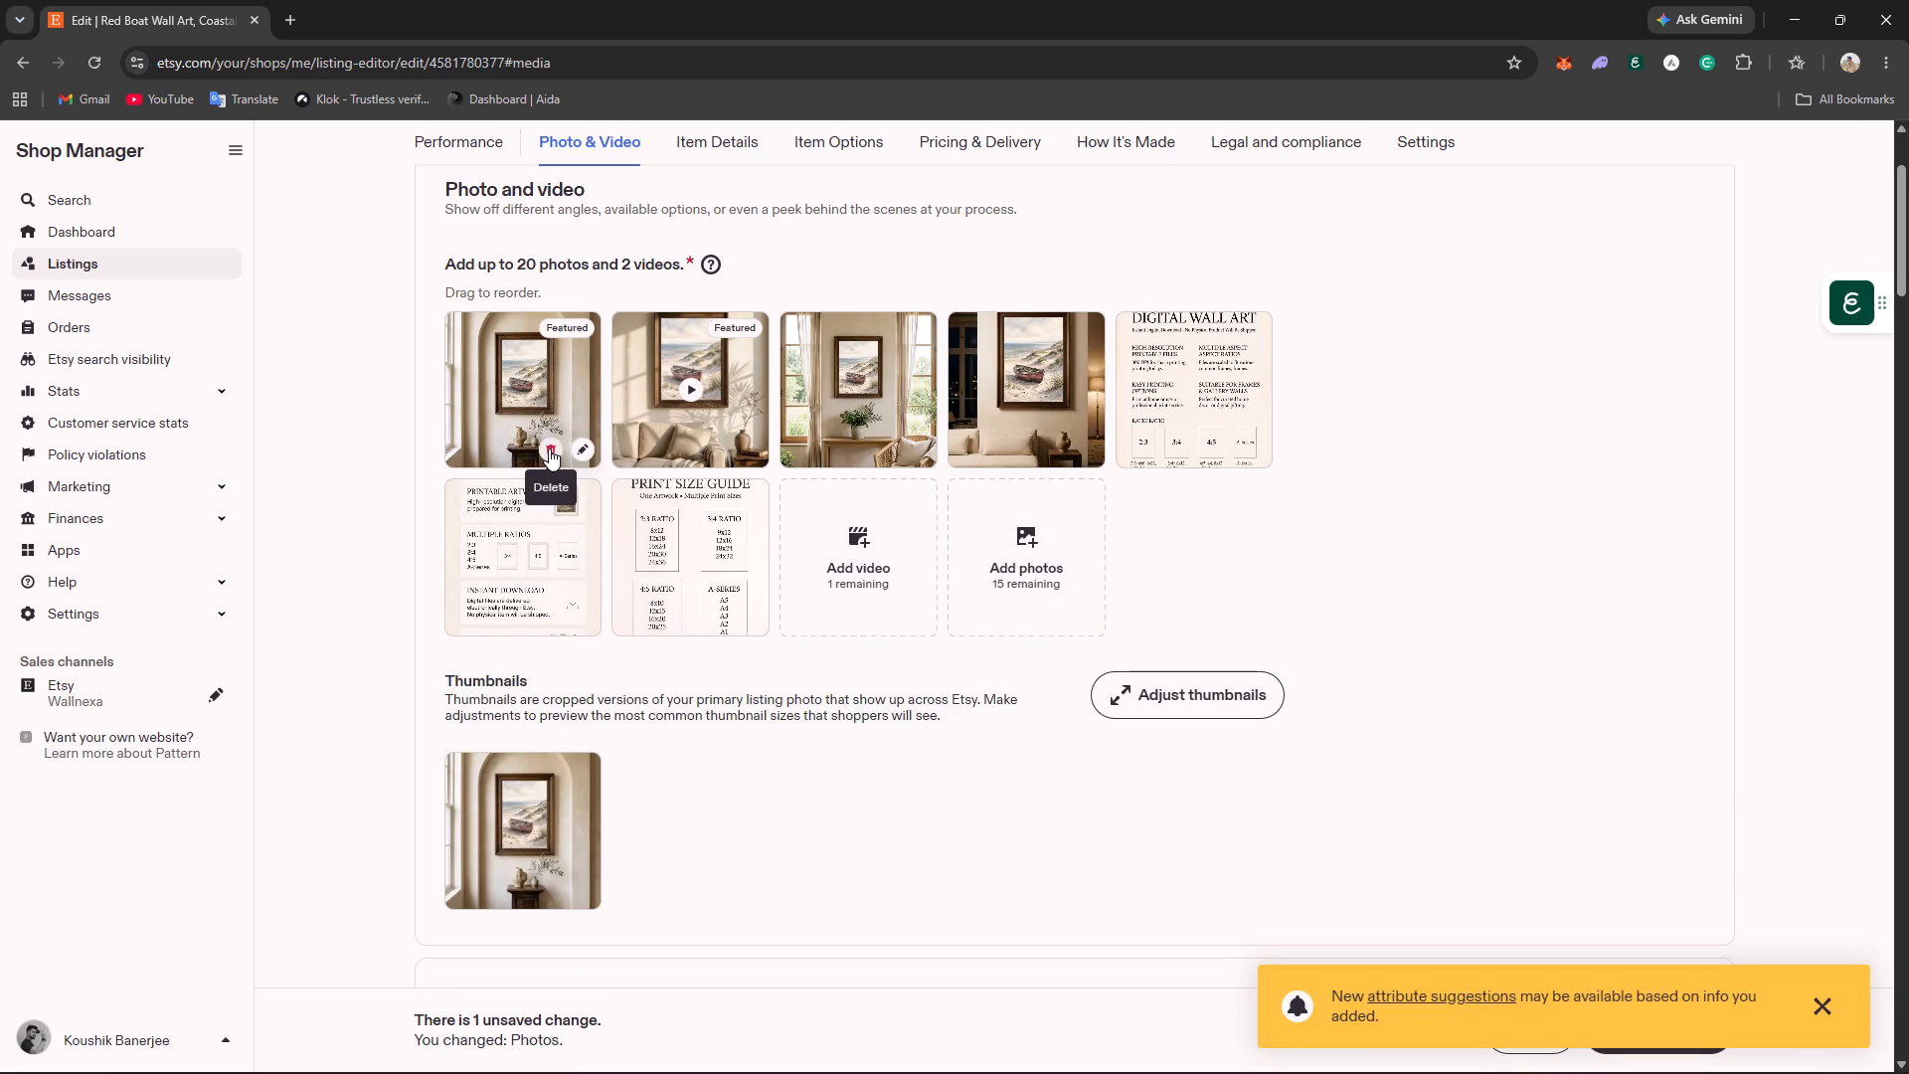
left_click(549, 448)
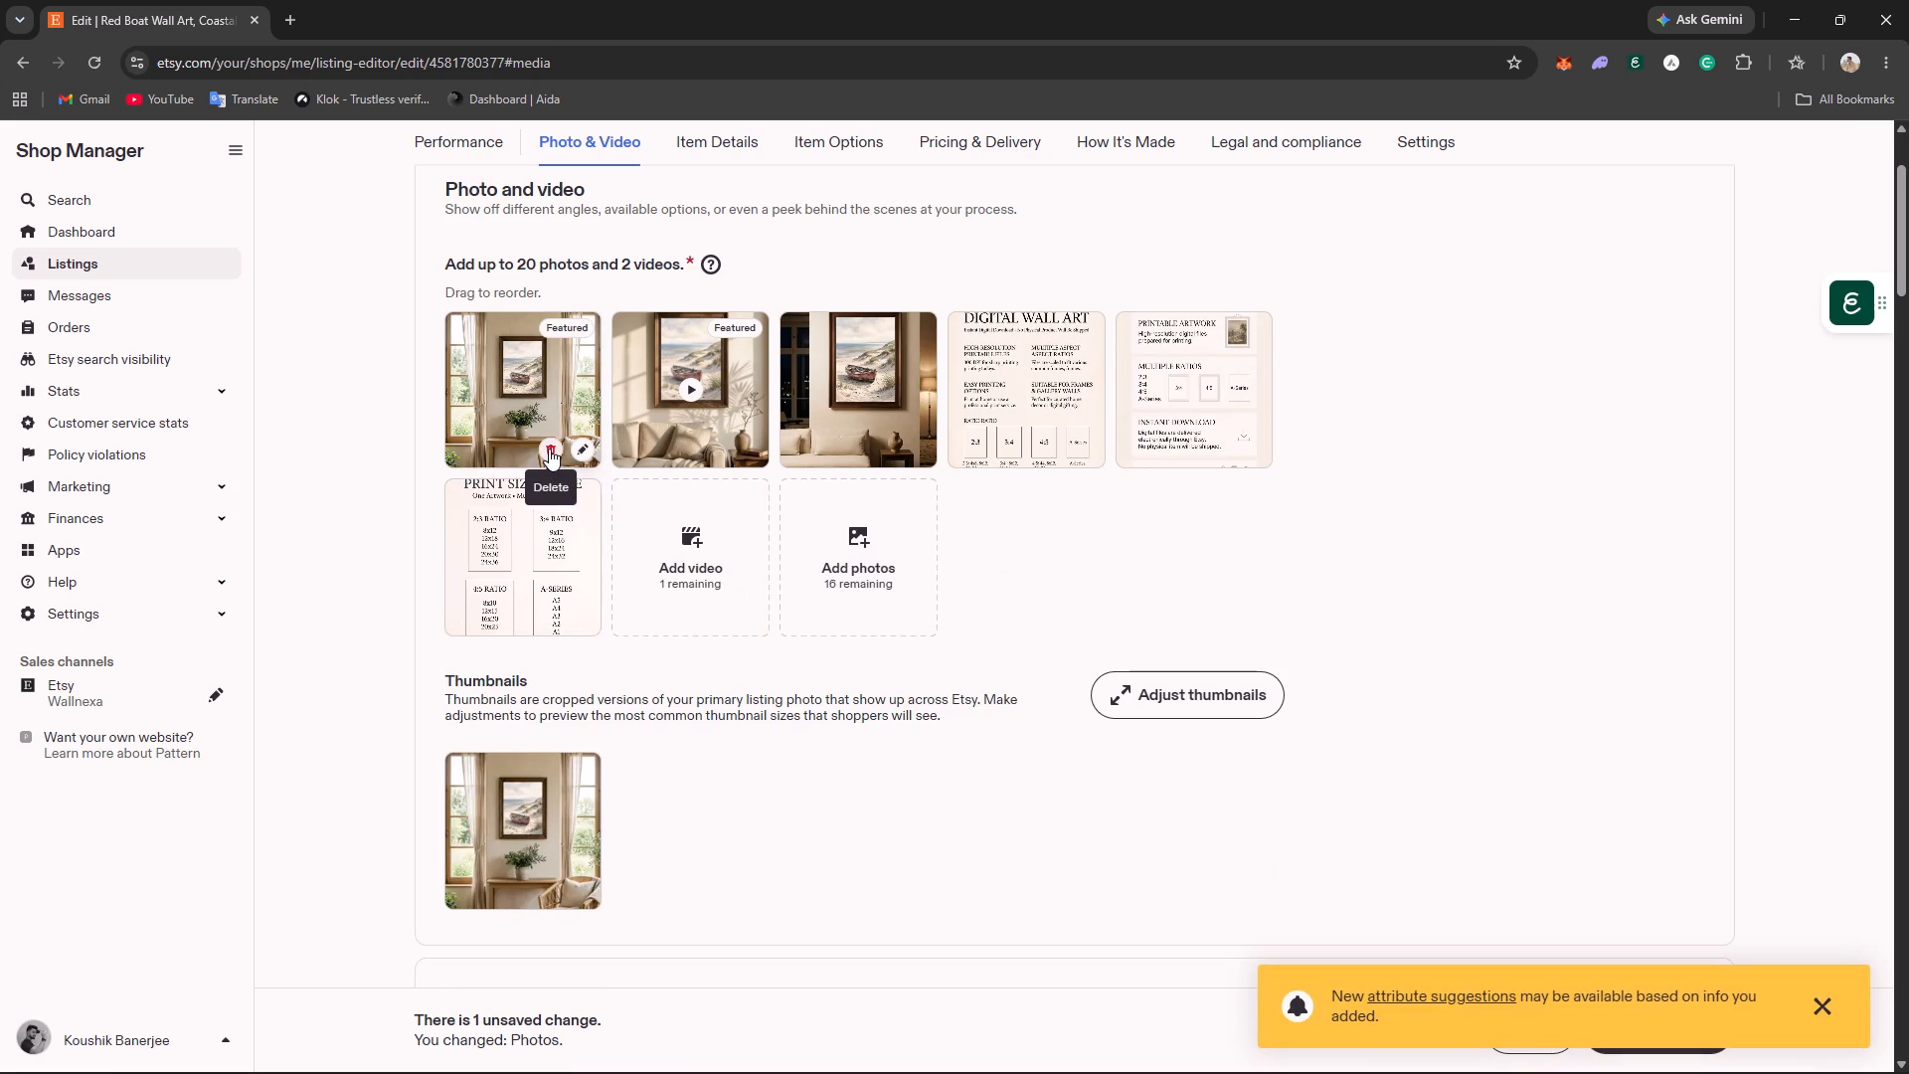
left_click(549, 448)
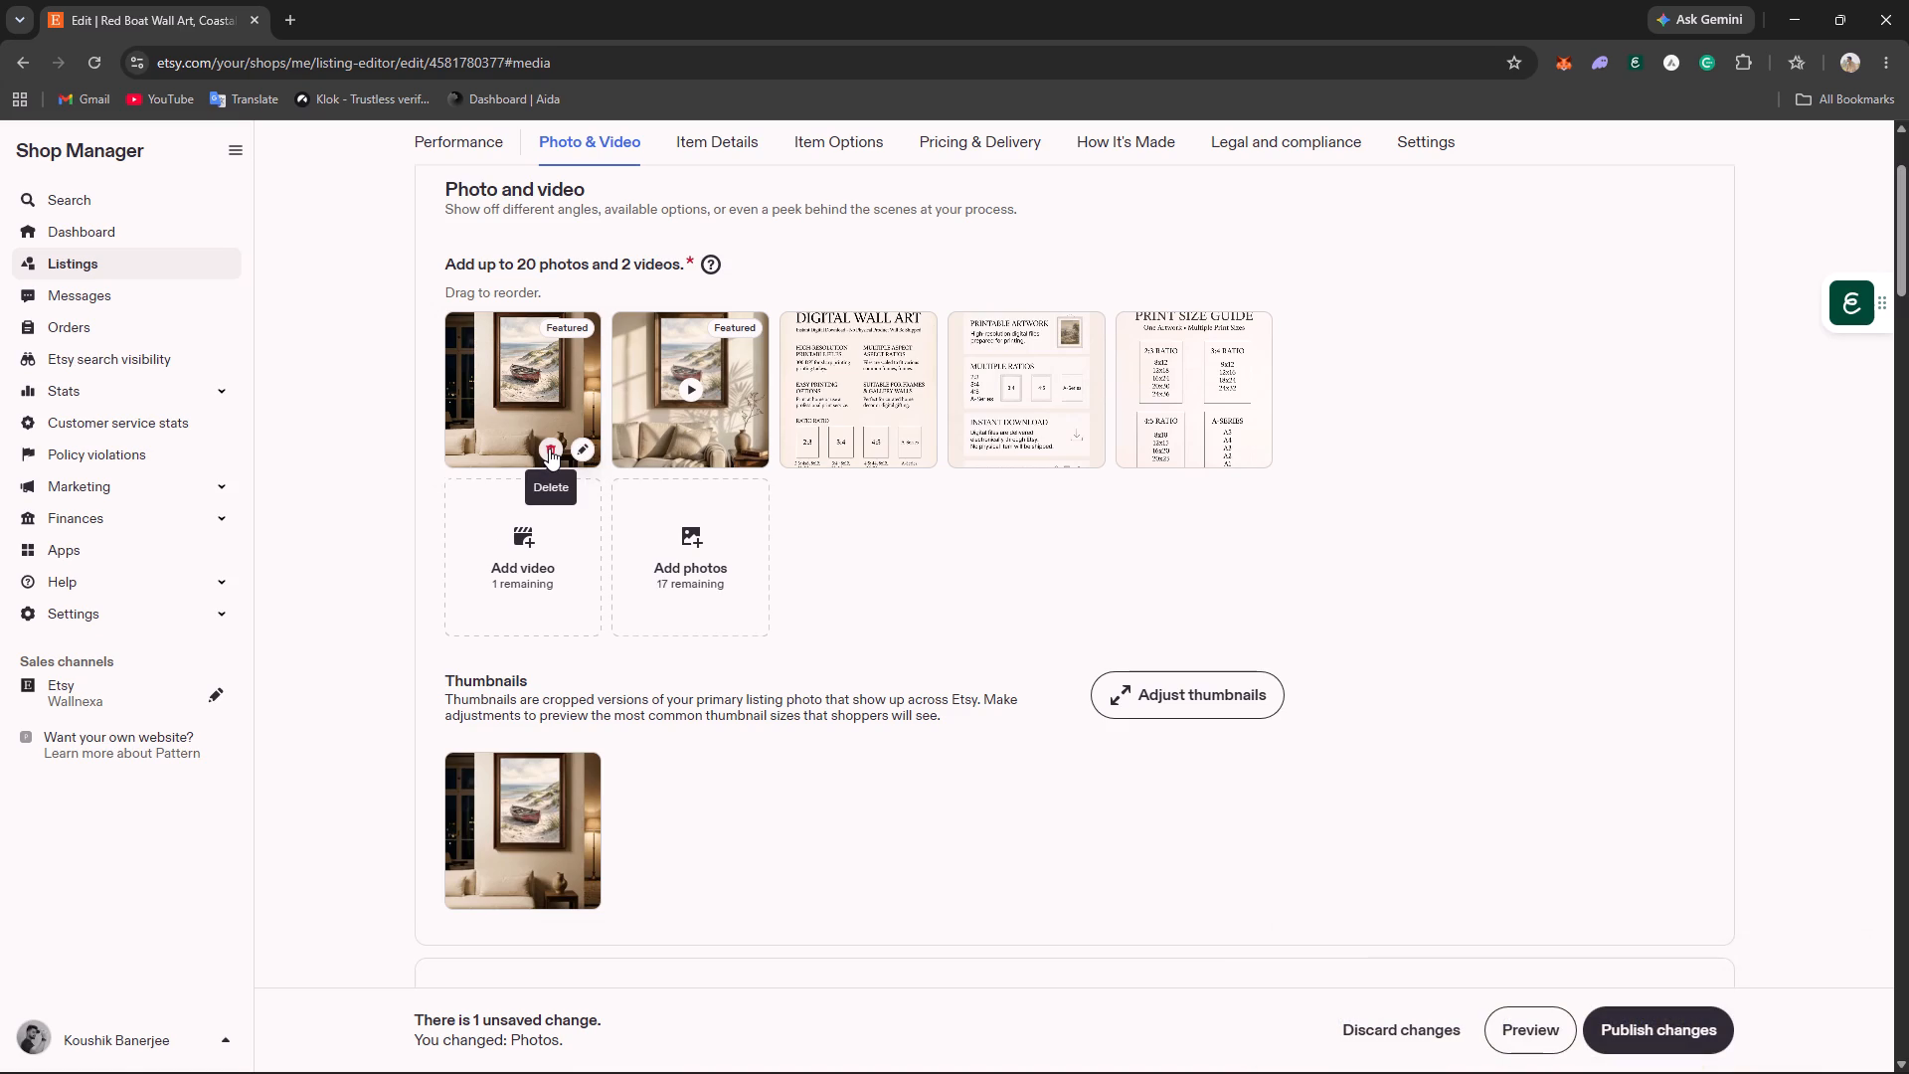
left_click(725, 450)
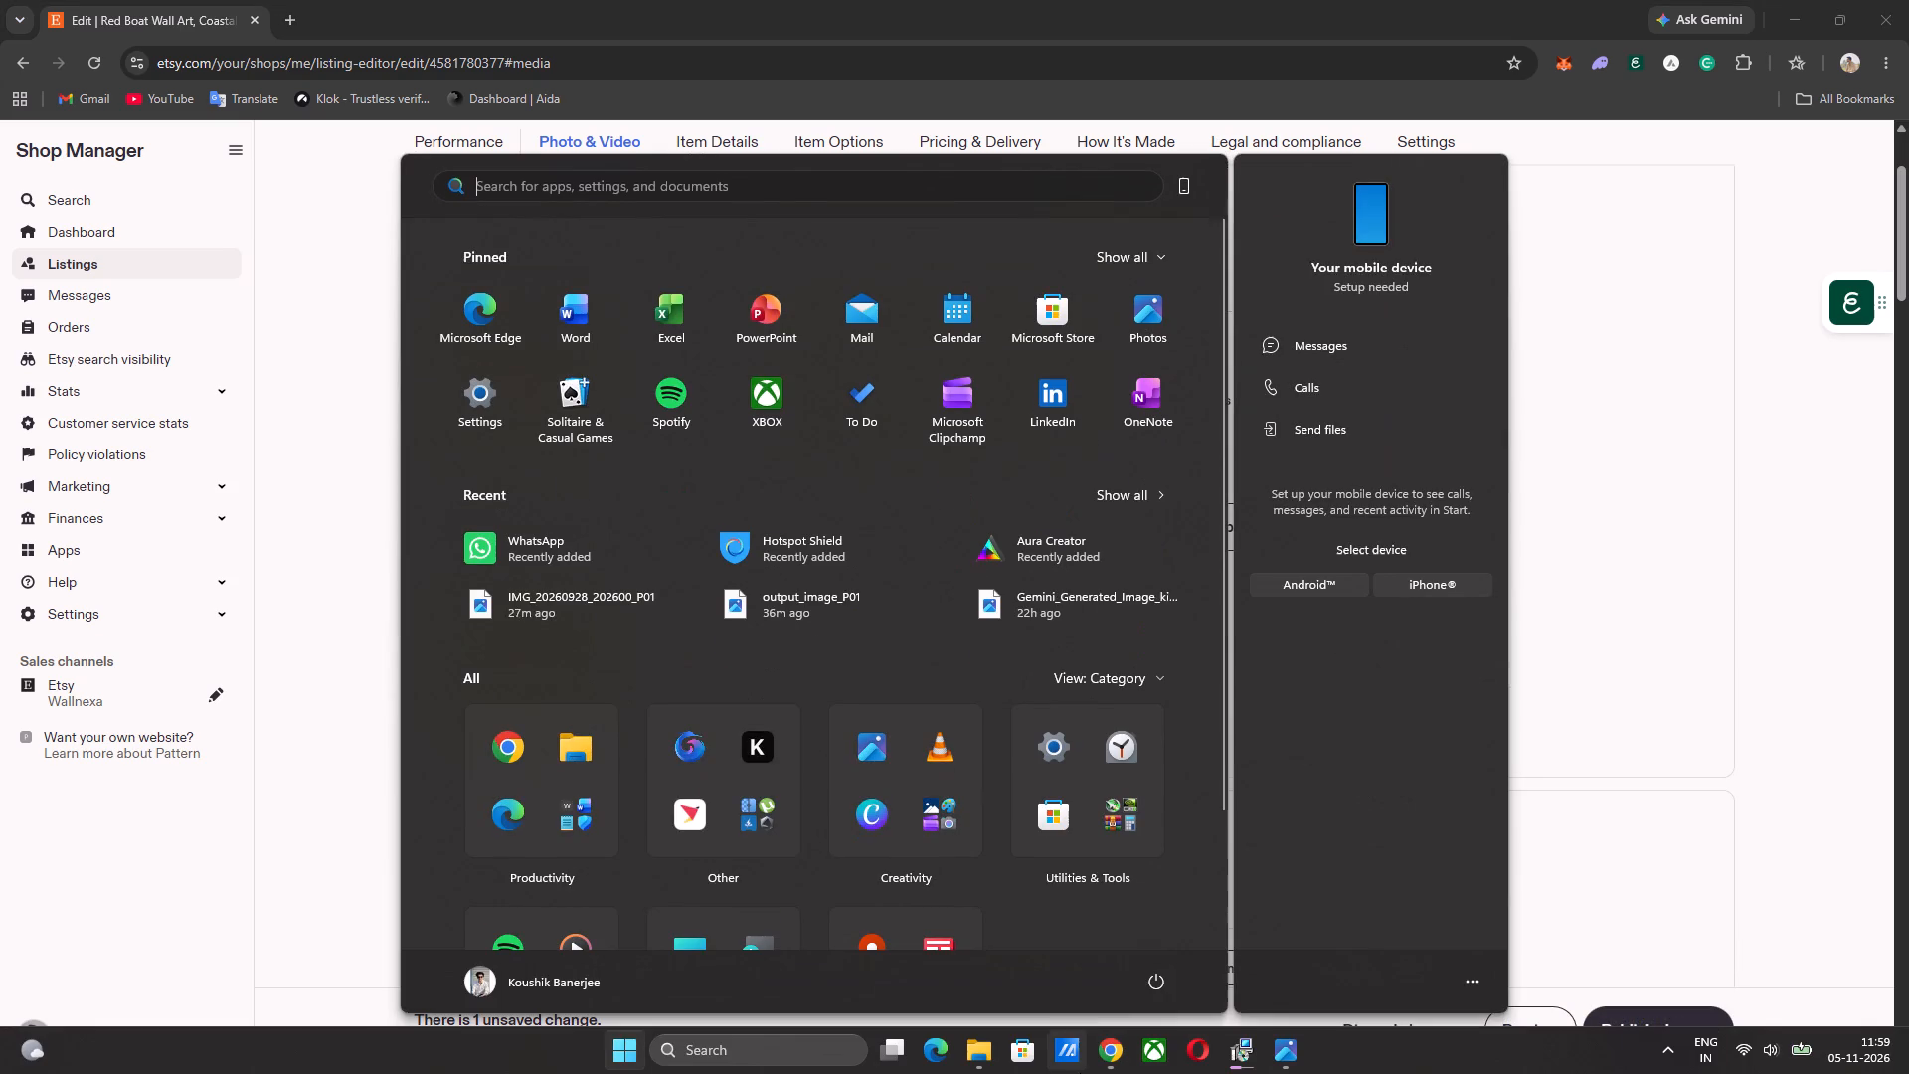
Switch to File Explorer, select the 13 remaining IMG_20260922_221444 red boat mockups, and add them to the Red Boat listing's photos.
left_click(980, 1046)
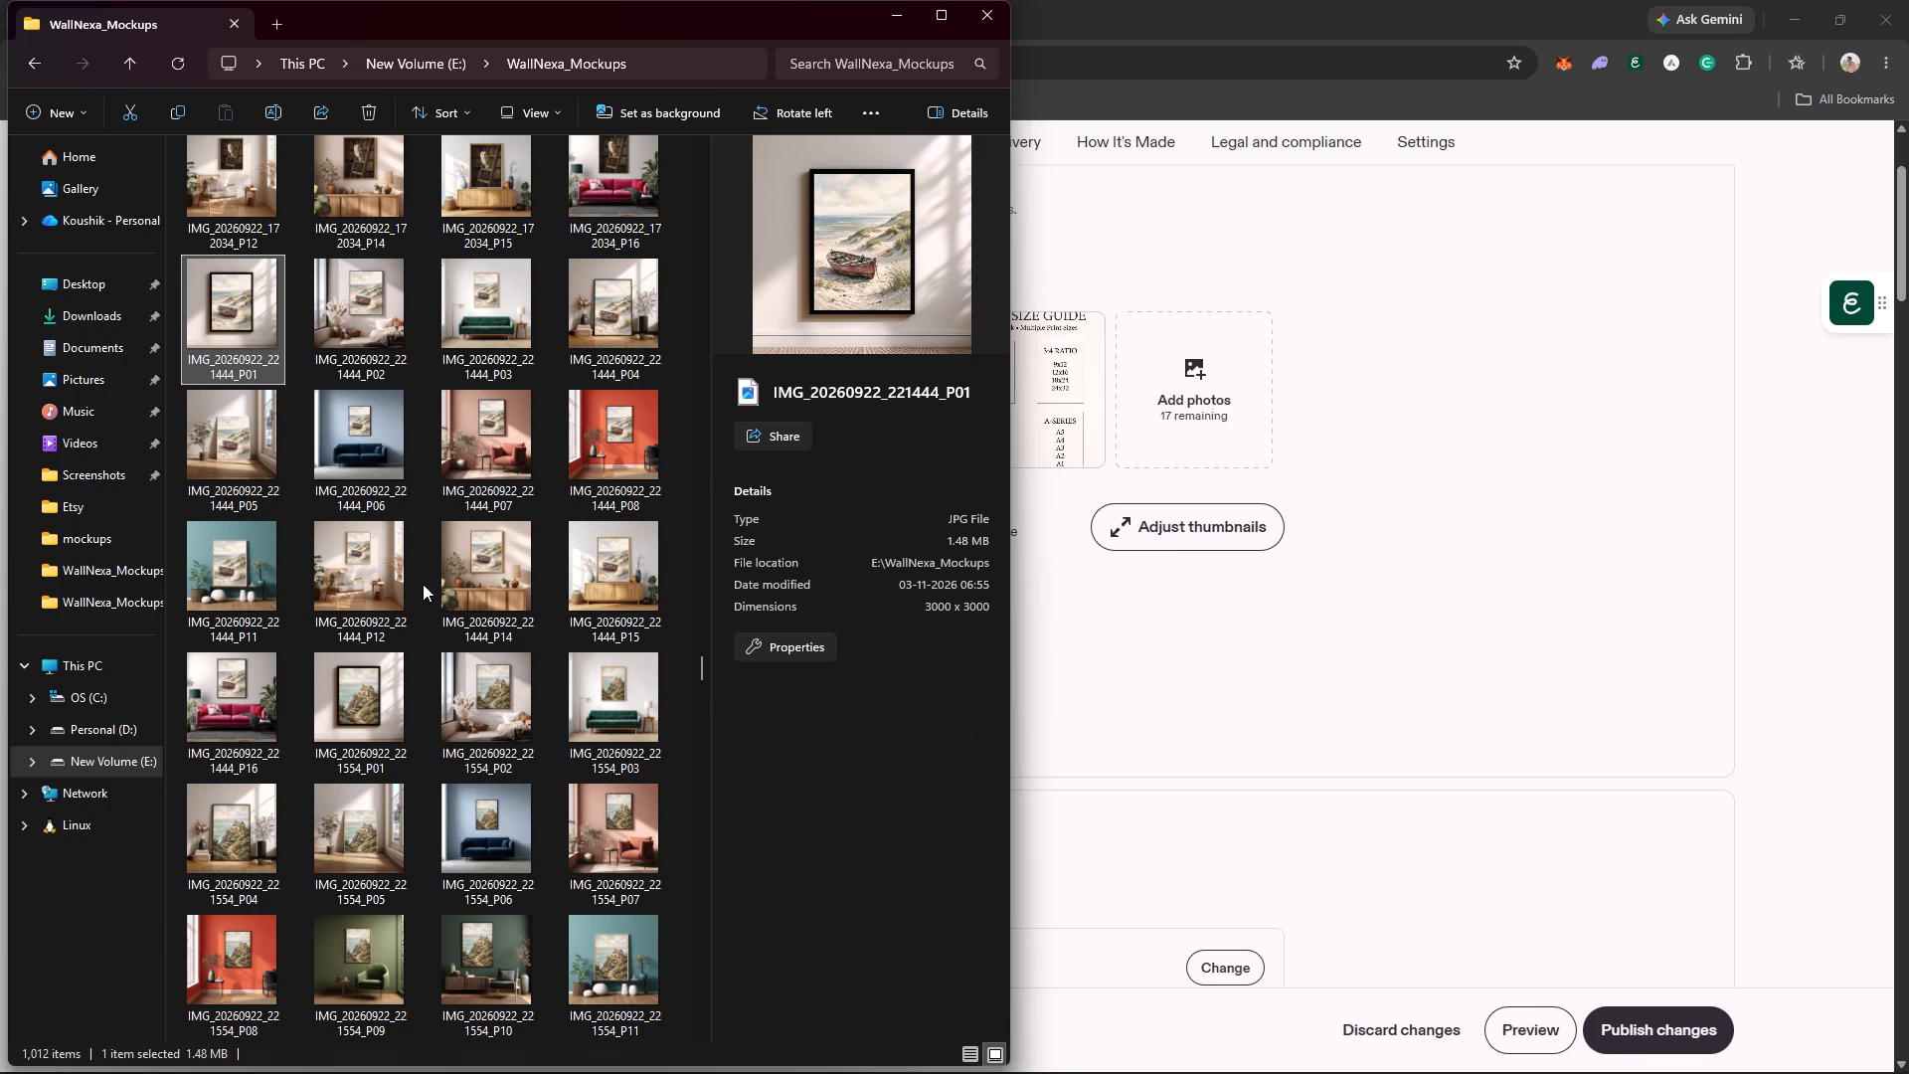
left_click_drag(174, 314, 569, 319)
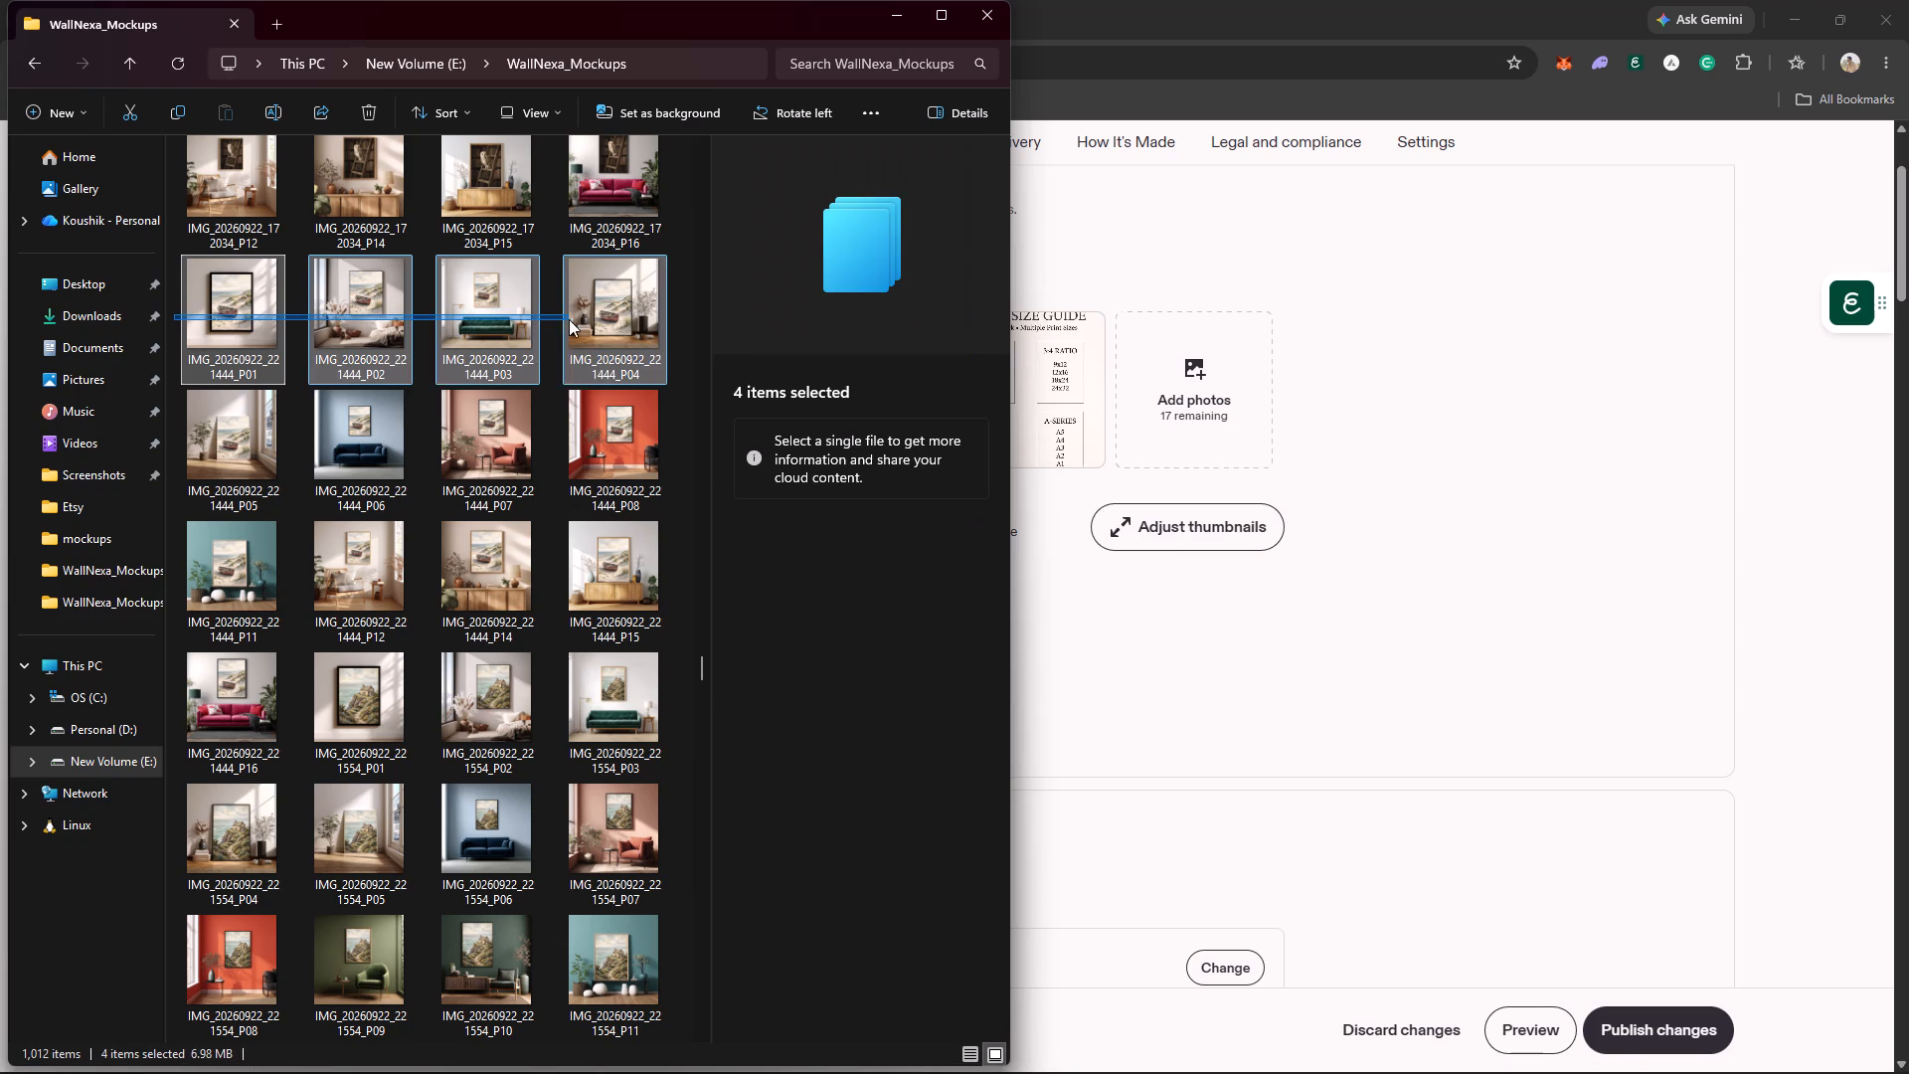
left_click_drag(569, 319, 639, 563)
left_click(249, 682)
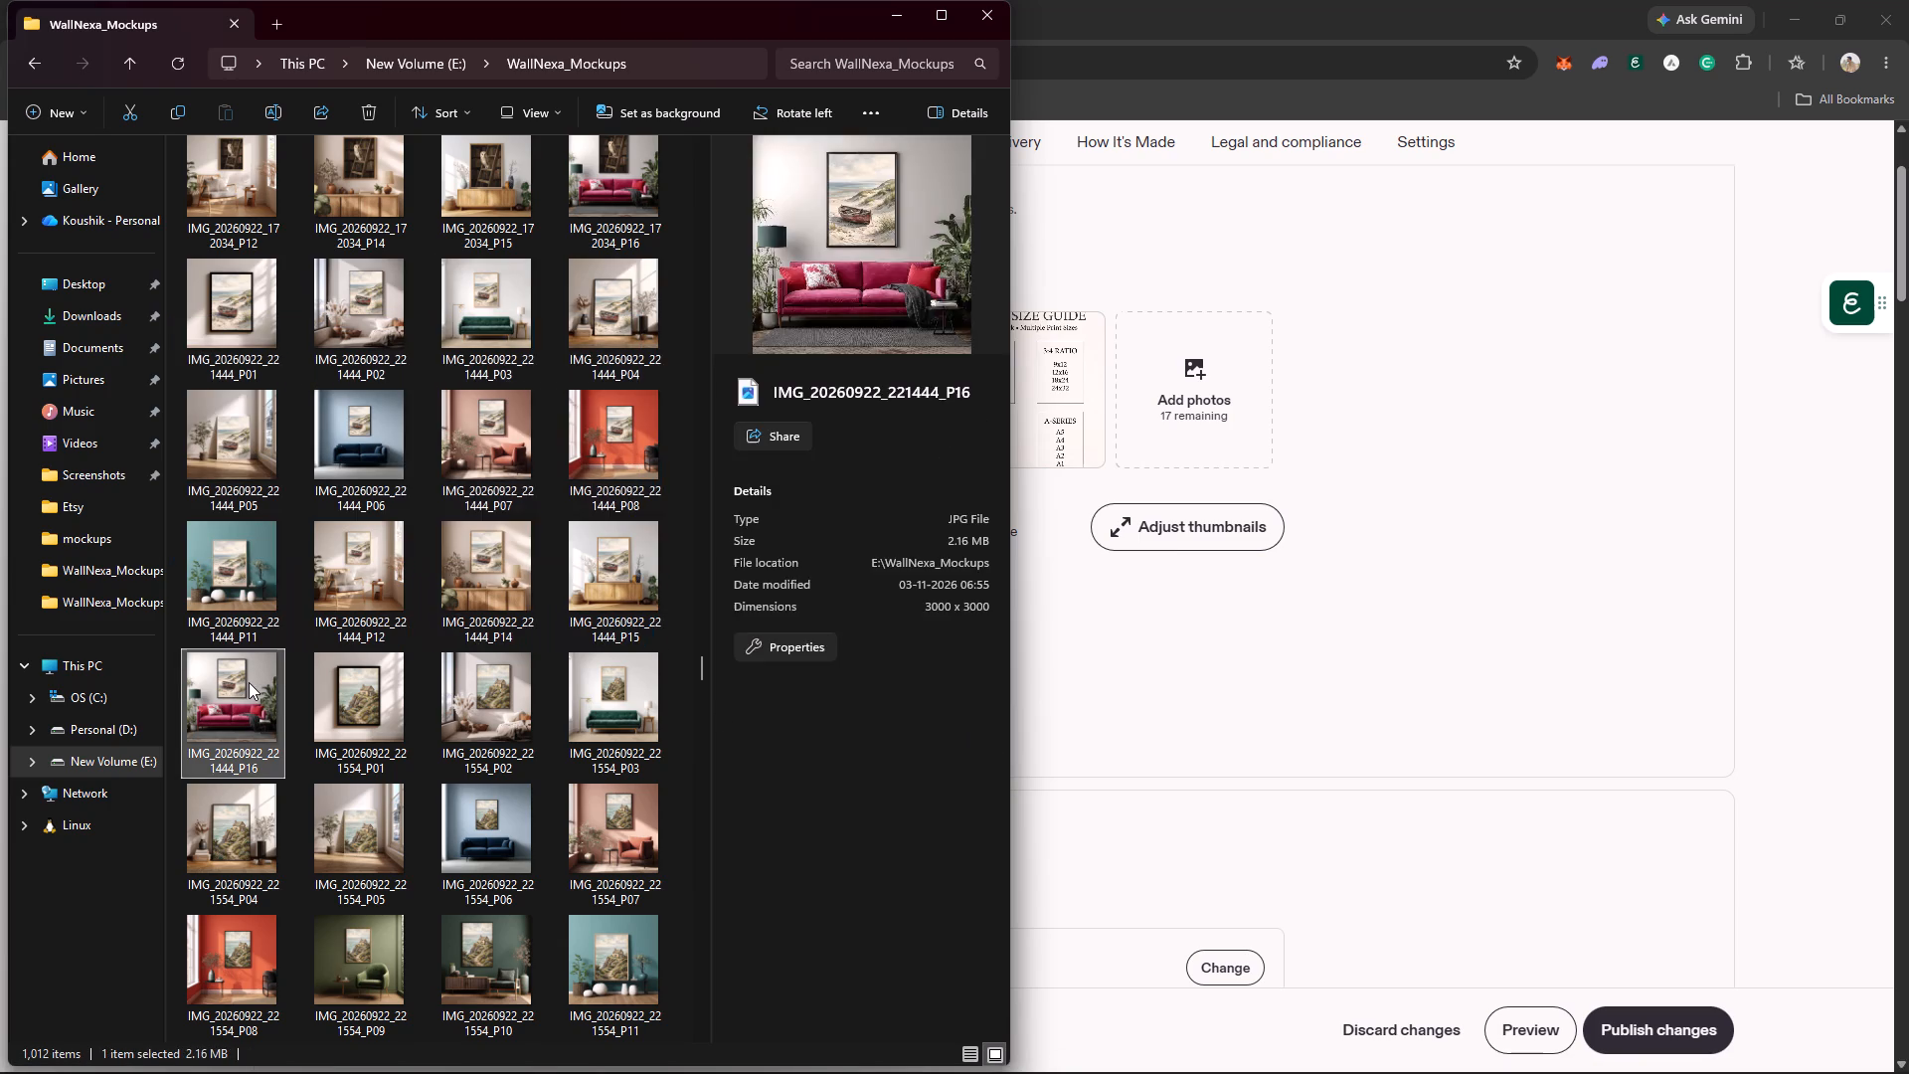
left_click(169, 296)
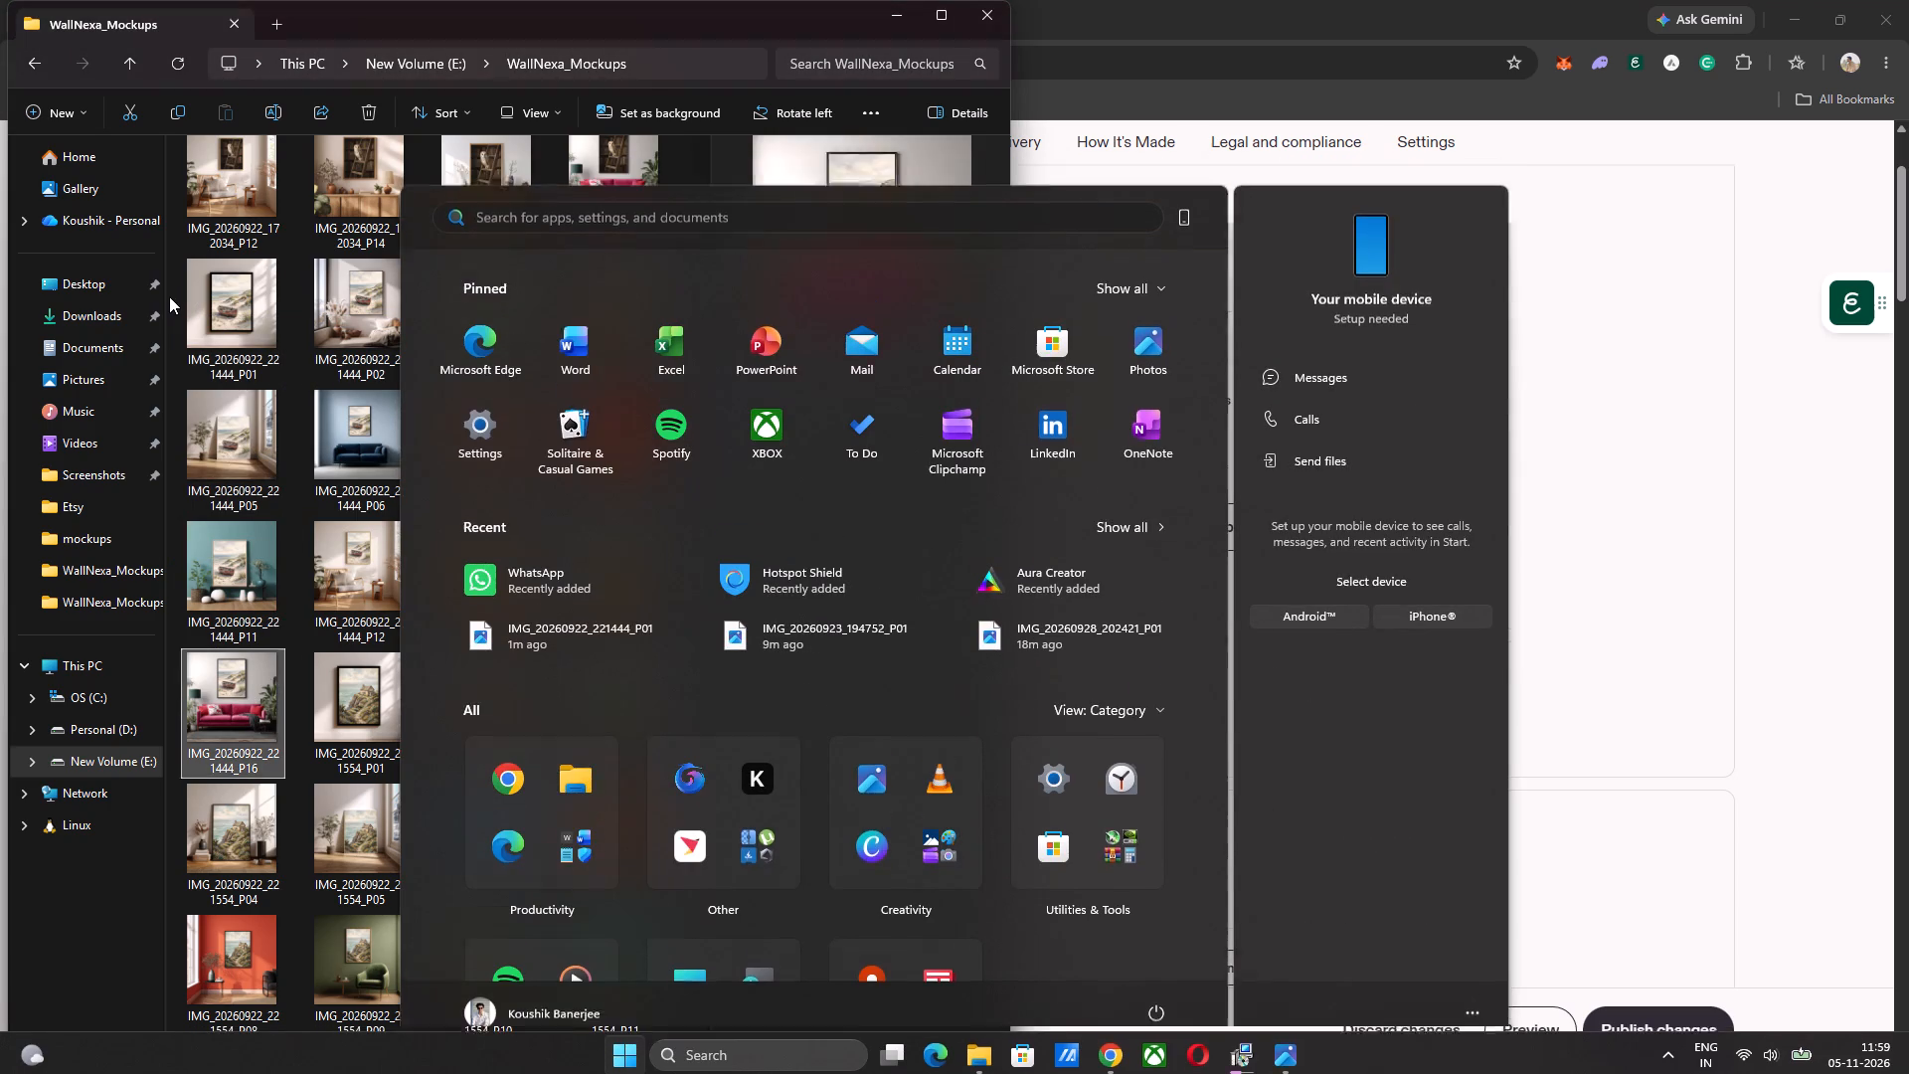
left_click_drag(169, 296, 638, 473)
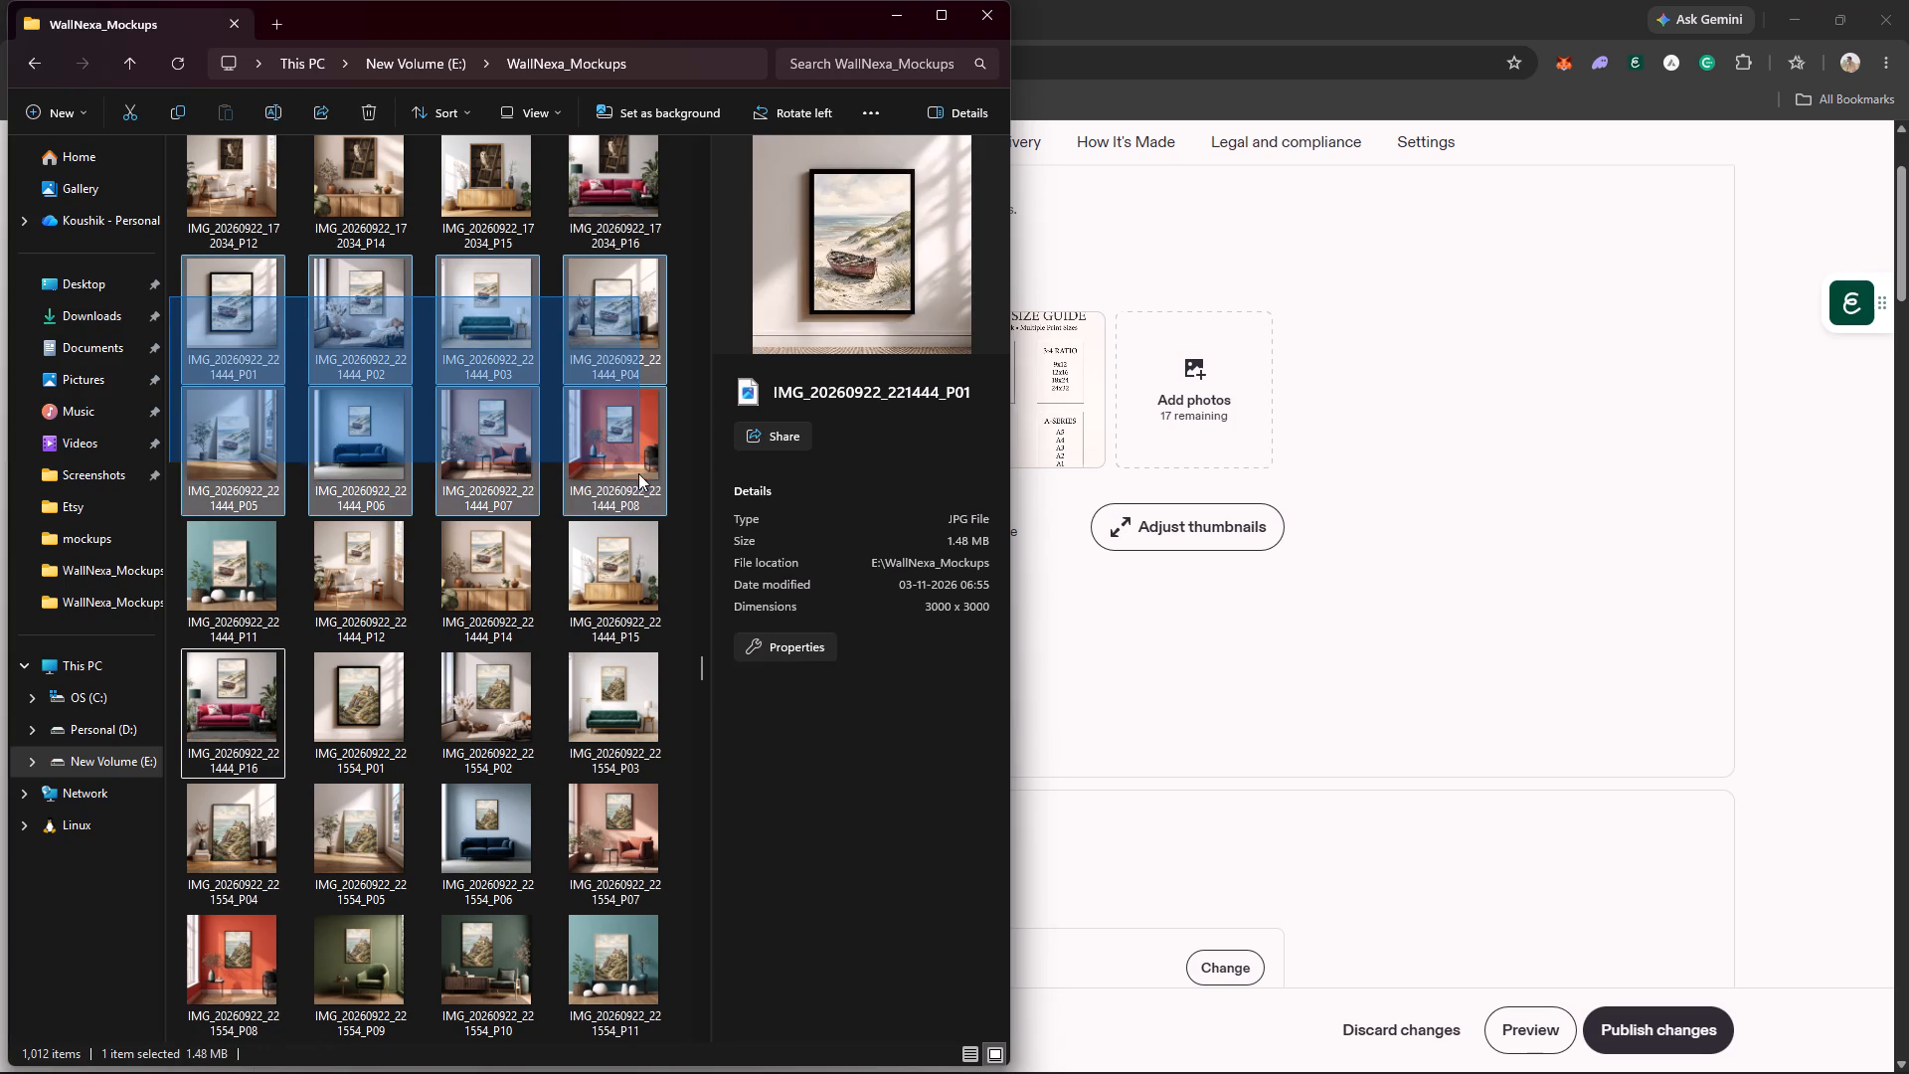
left_click_drag(638, 473, 635, 579)
left_click(245, 693, "ctrl")
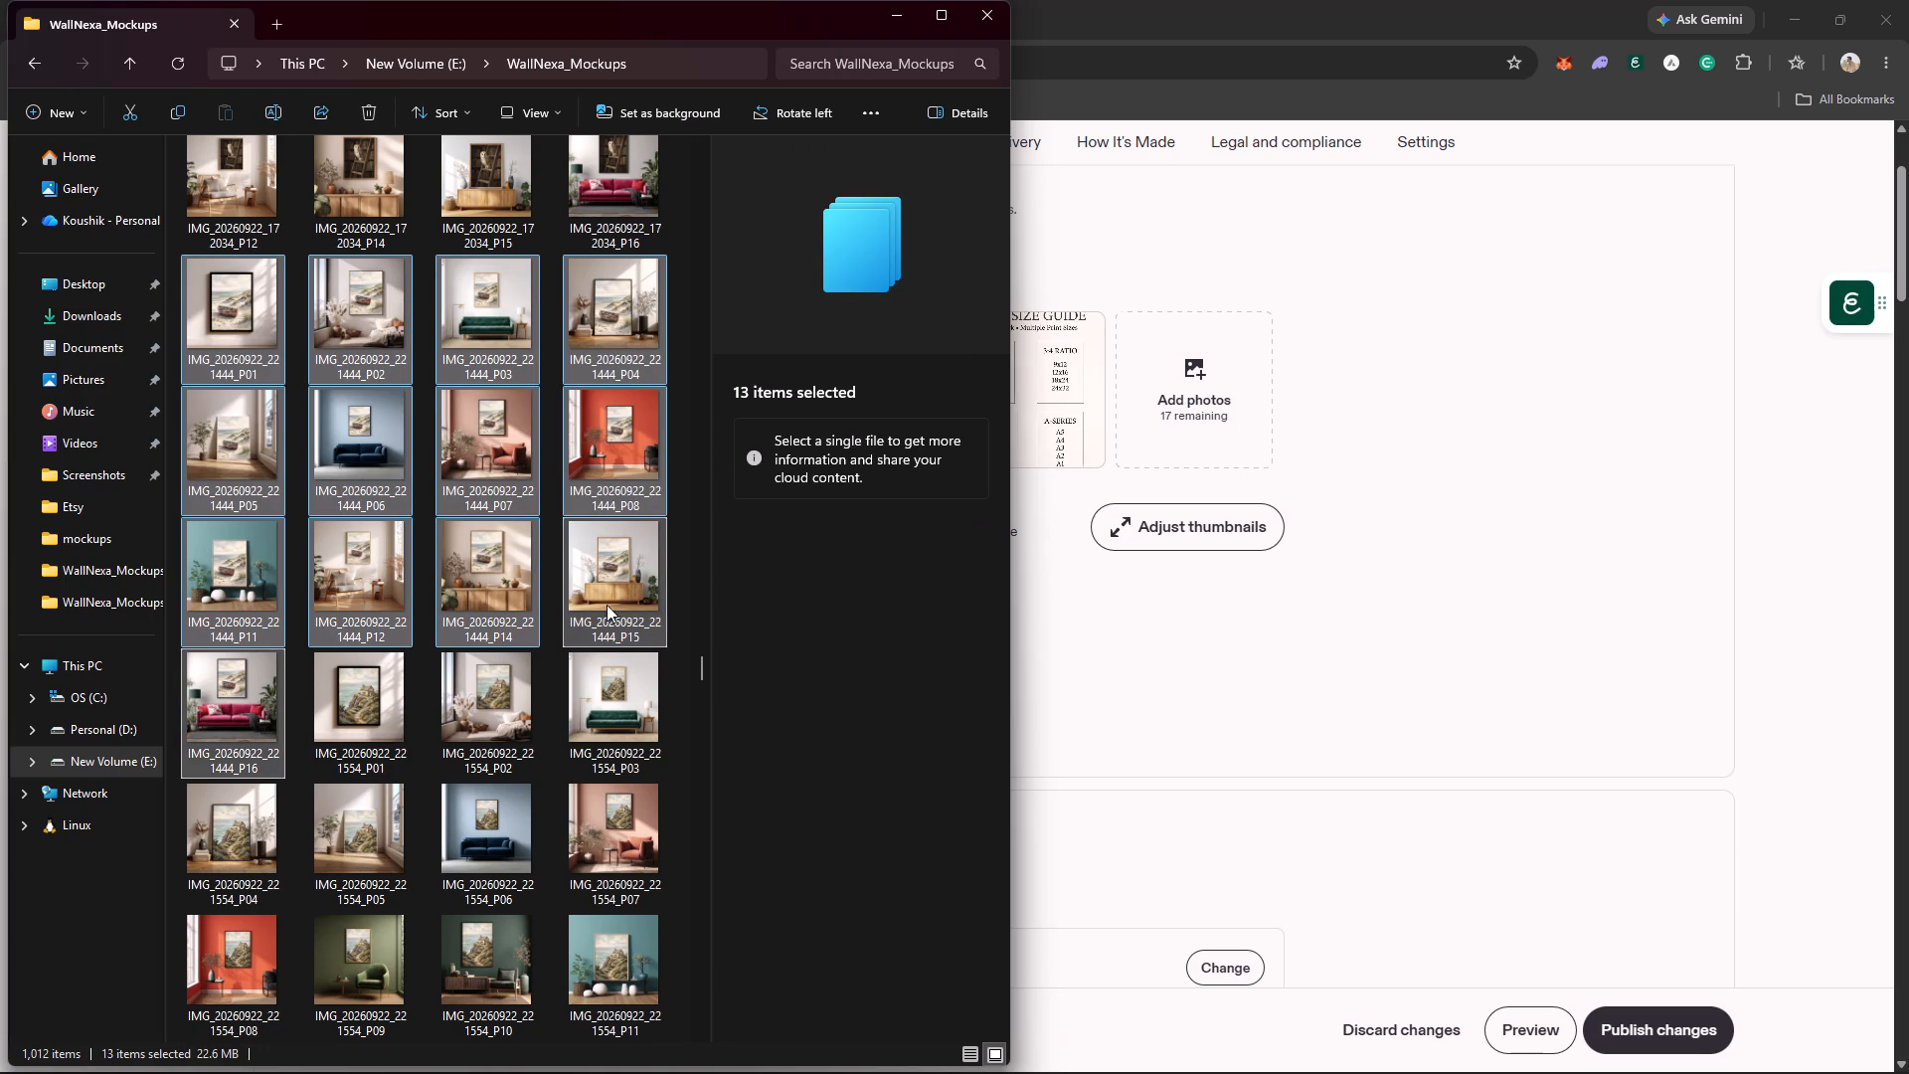
left_click_drag(638, 569, 1215, 436)
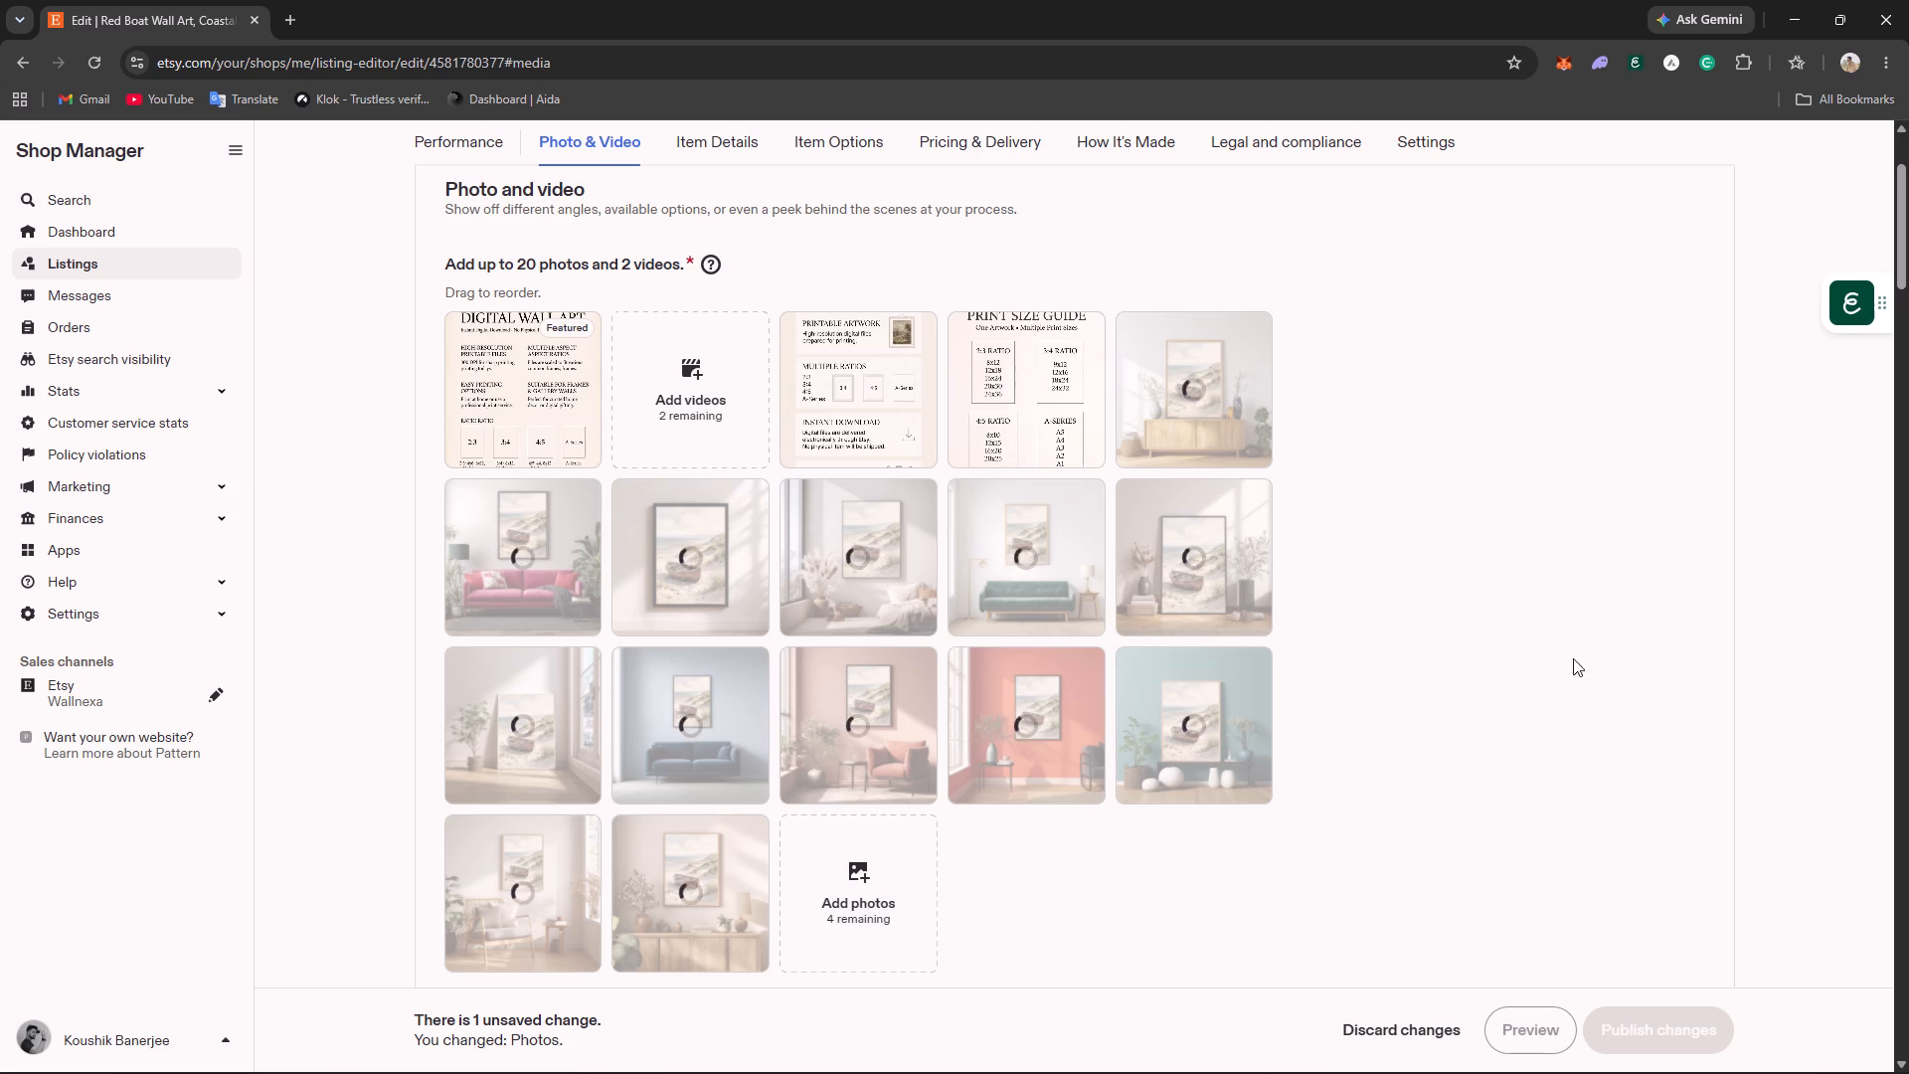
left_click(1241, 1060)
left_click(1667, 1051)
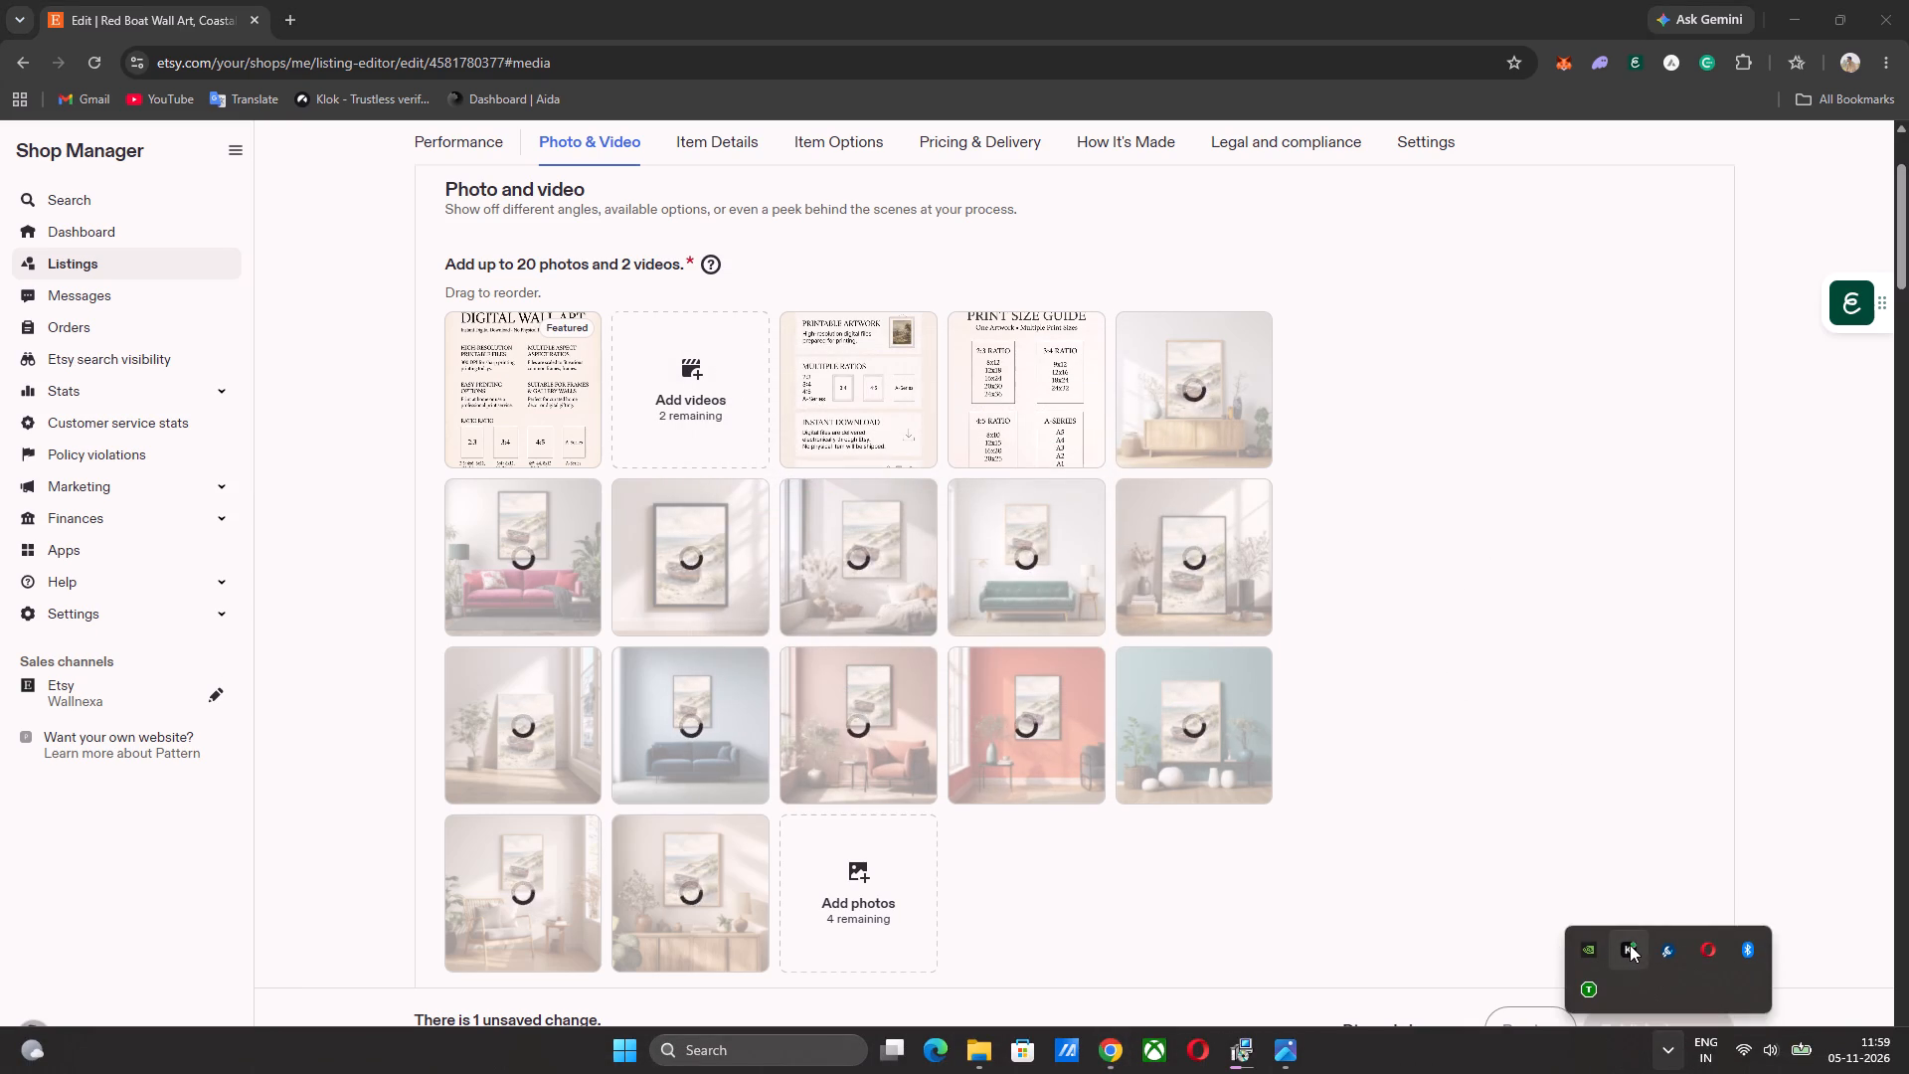
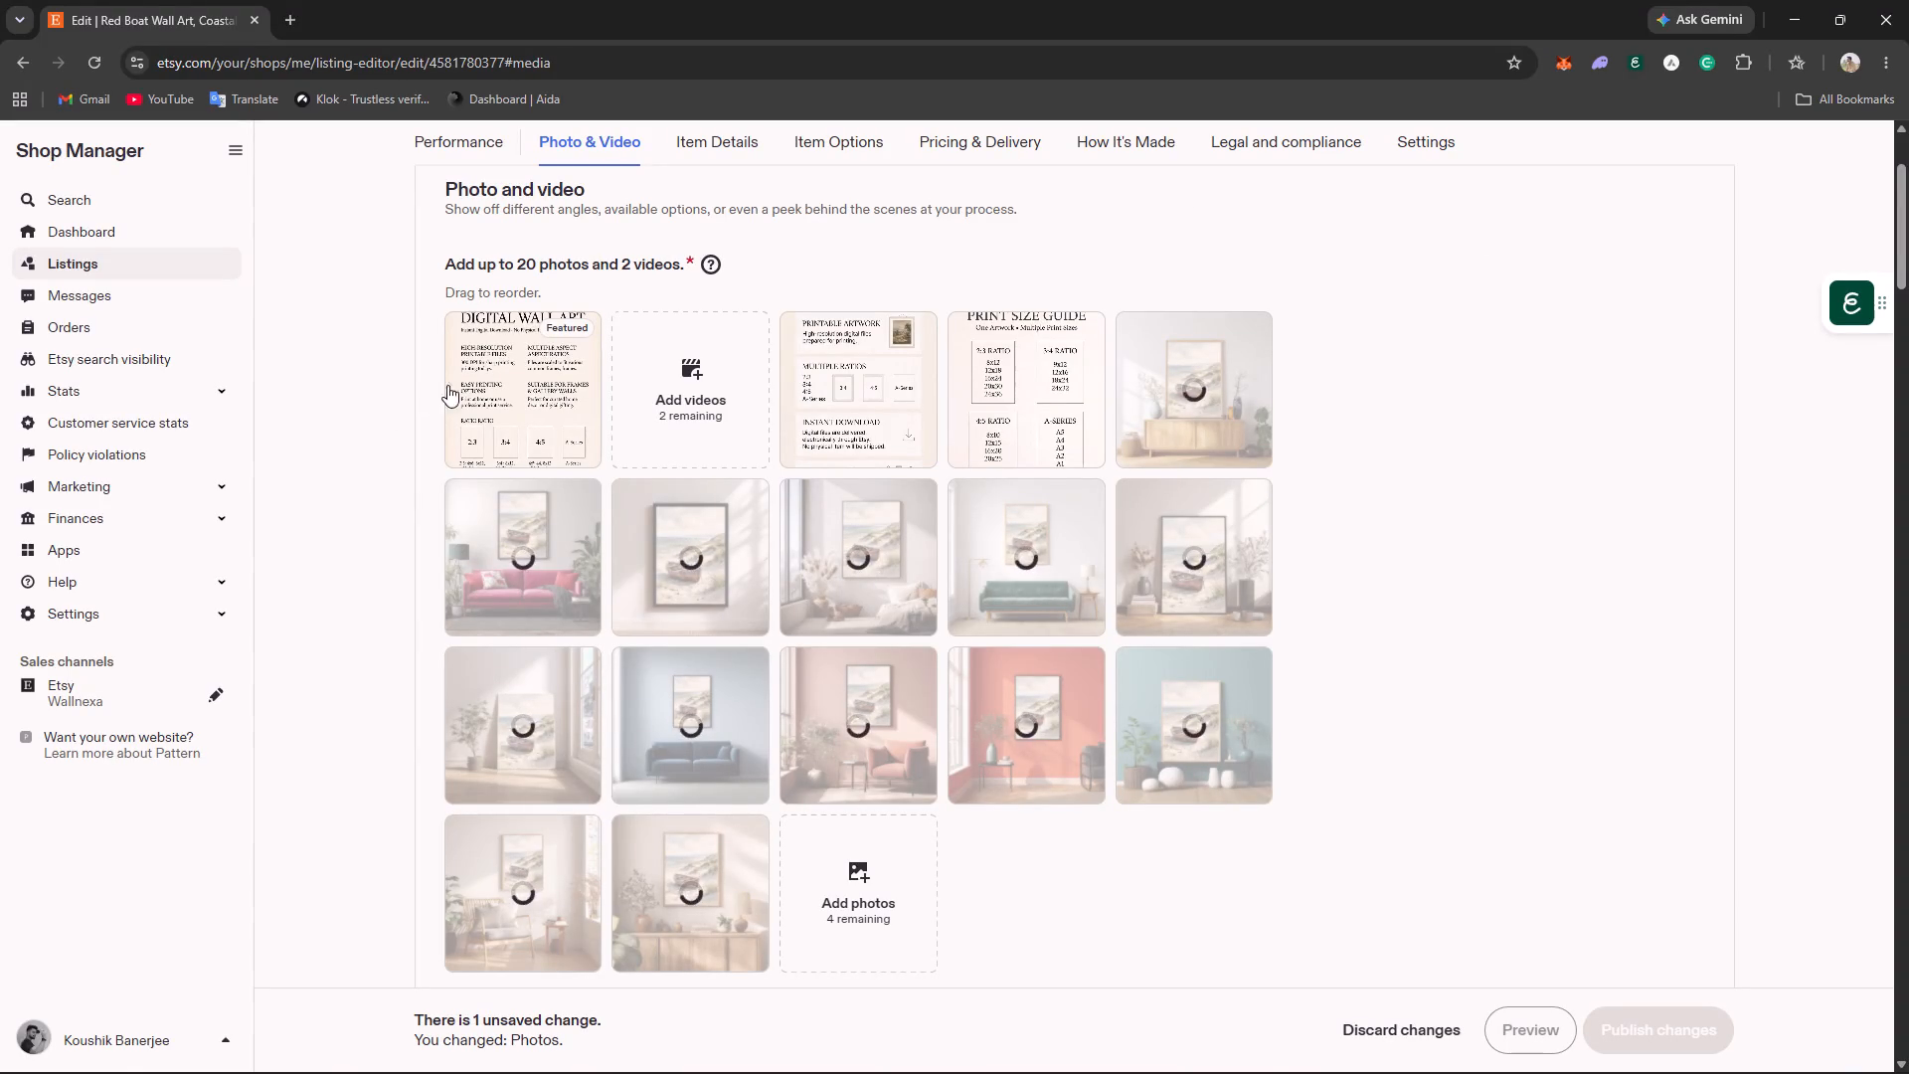
Move the Digital Wall Art, Printable Artwork and Print Size Guide images, in that order, to the end of the listing's photos.
left_click_drag(512, 386, 814, 896)
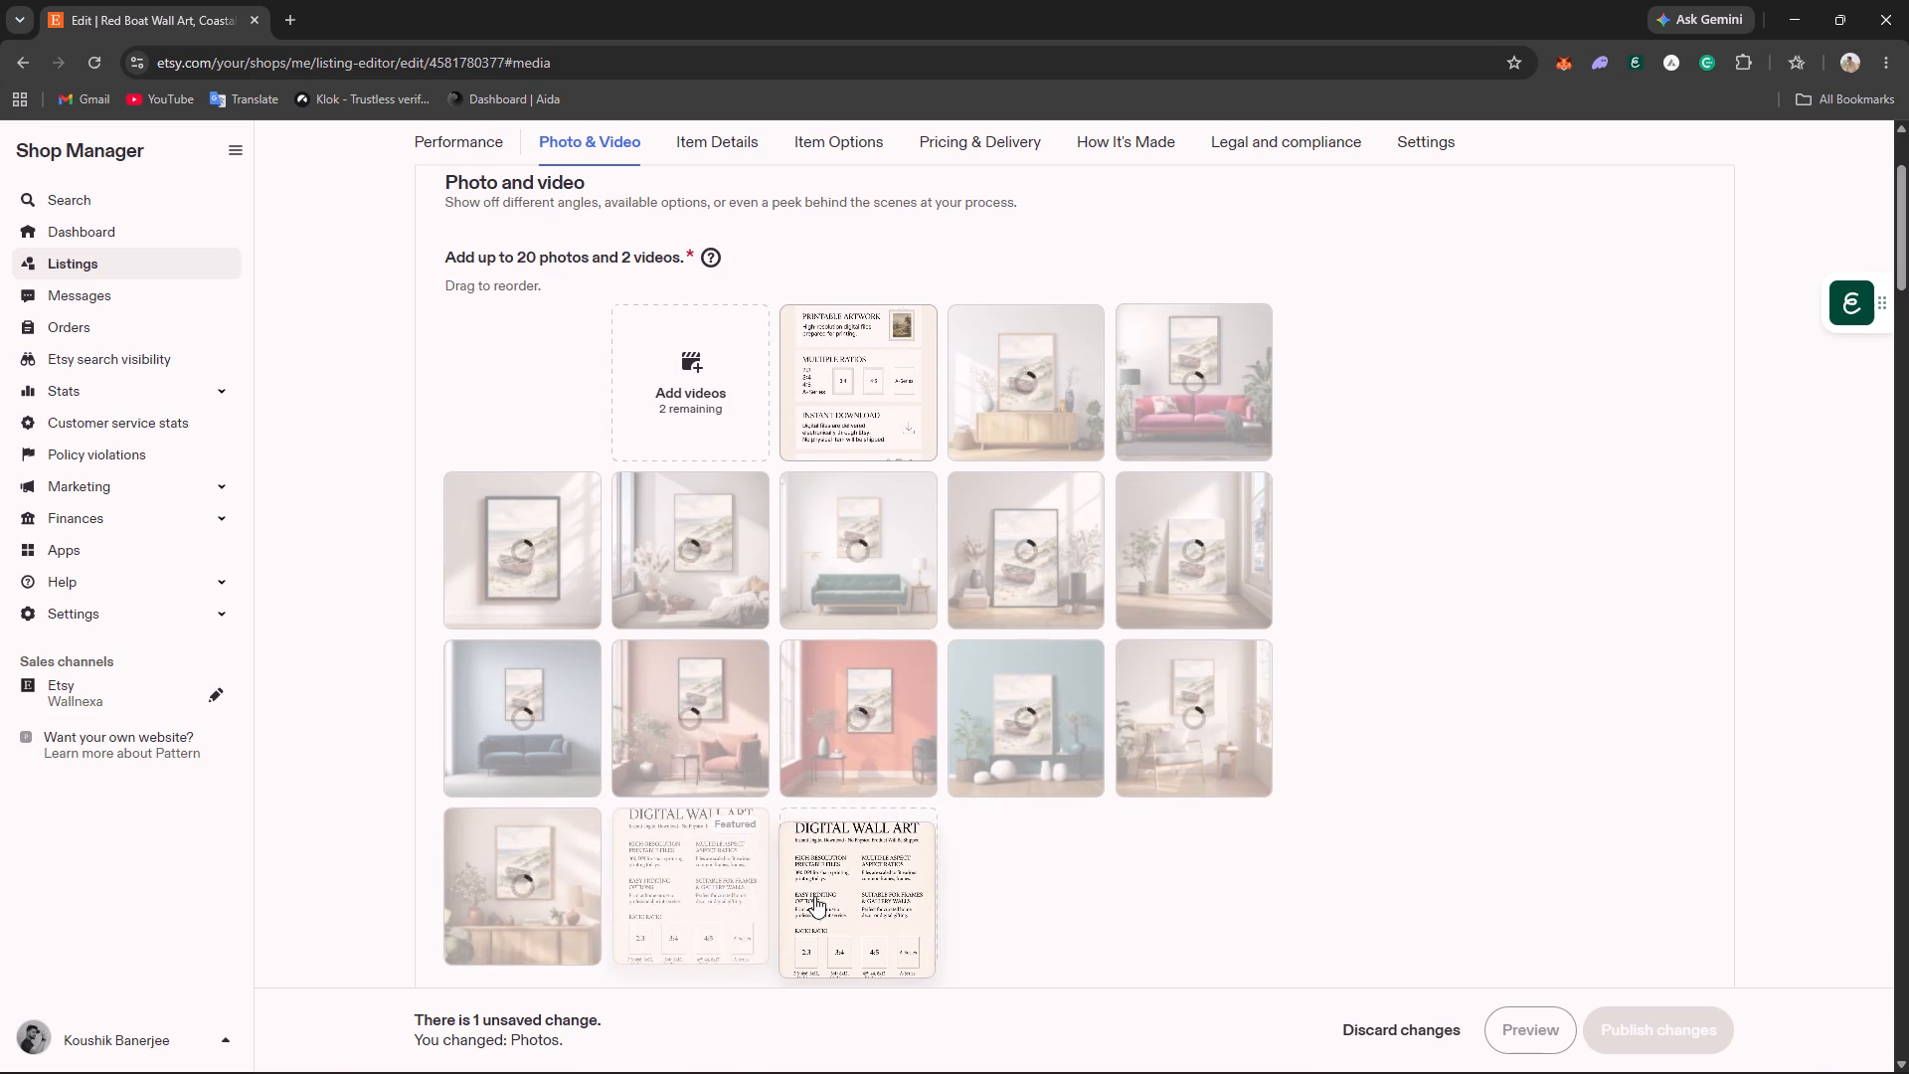
left_click_drag(814, 896, 689, 871)
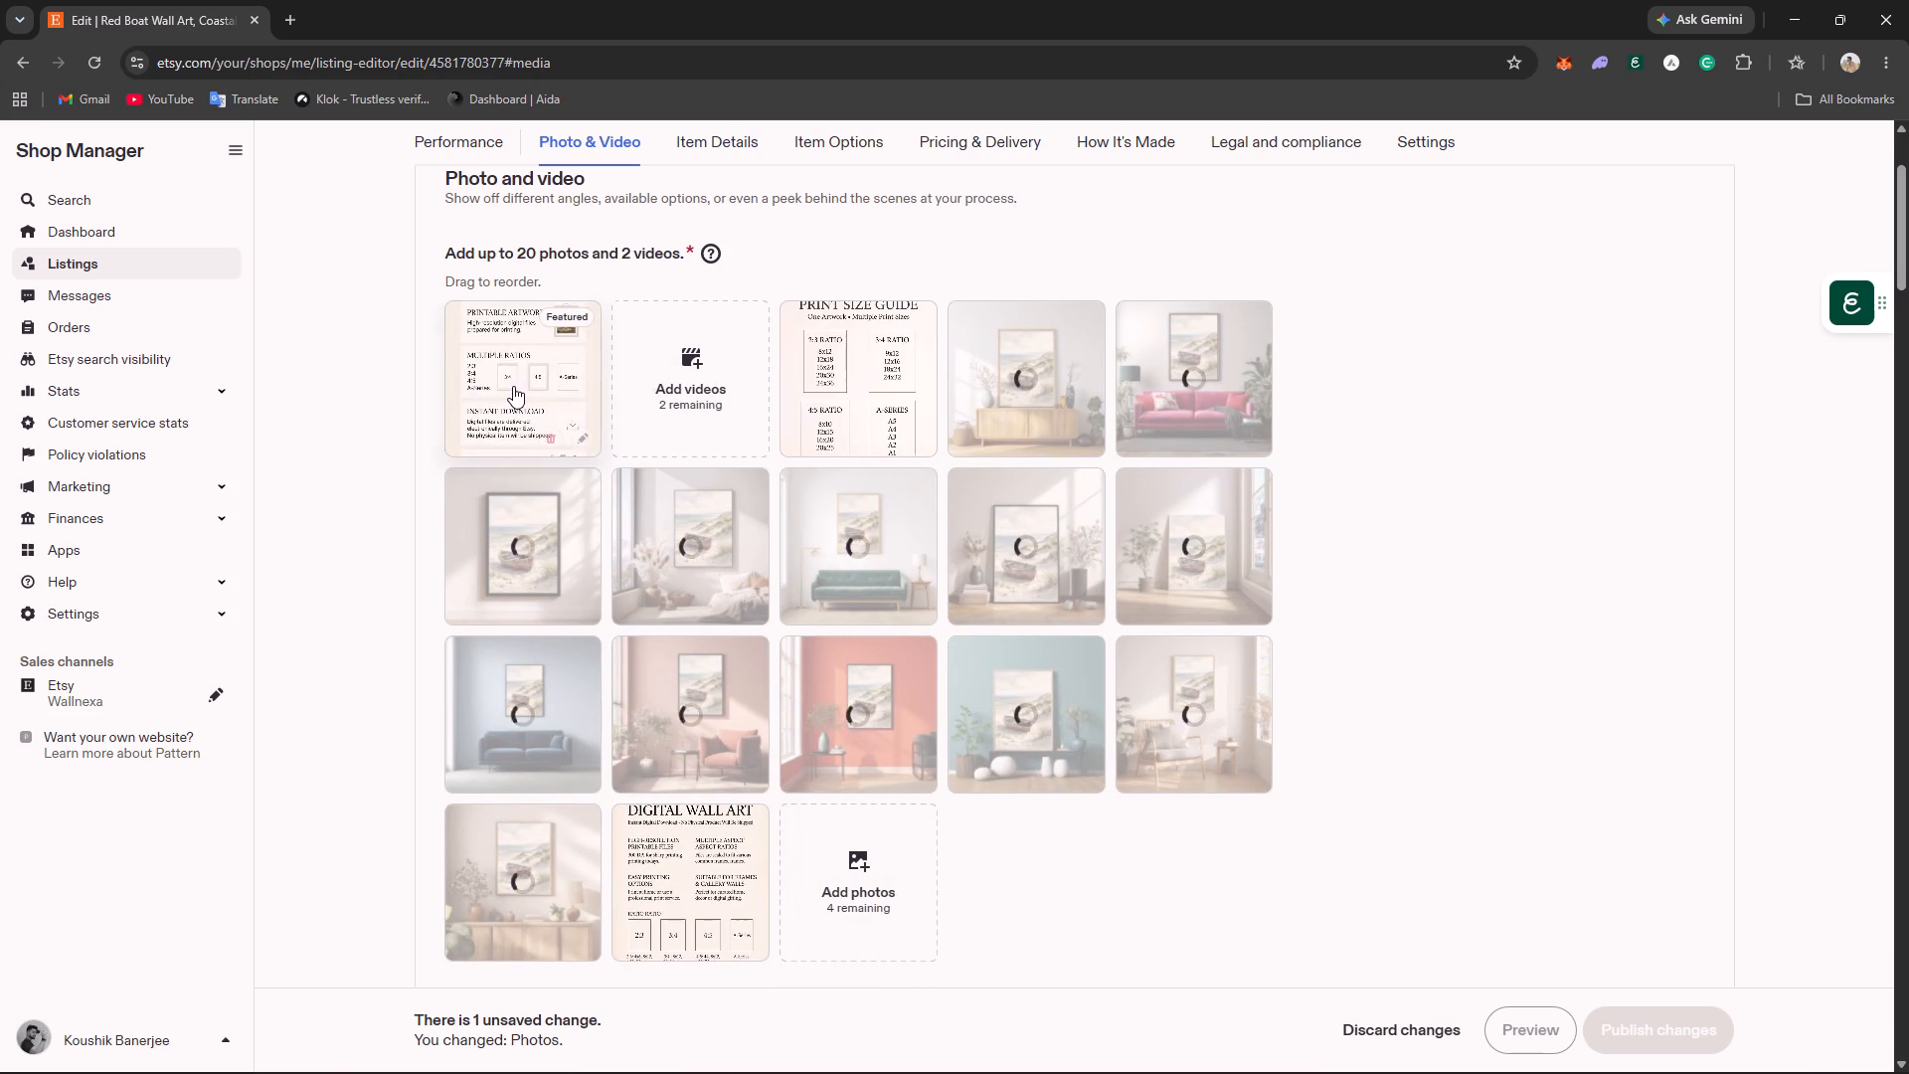
left_click_drag(513, 384, 841, 883)
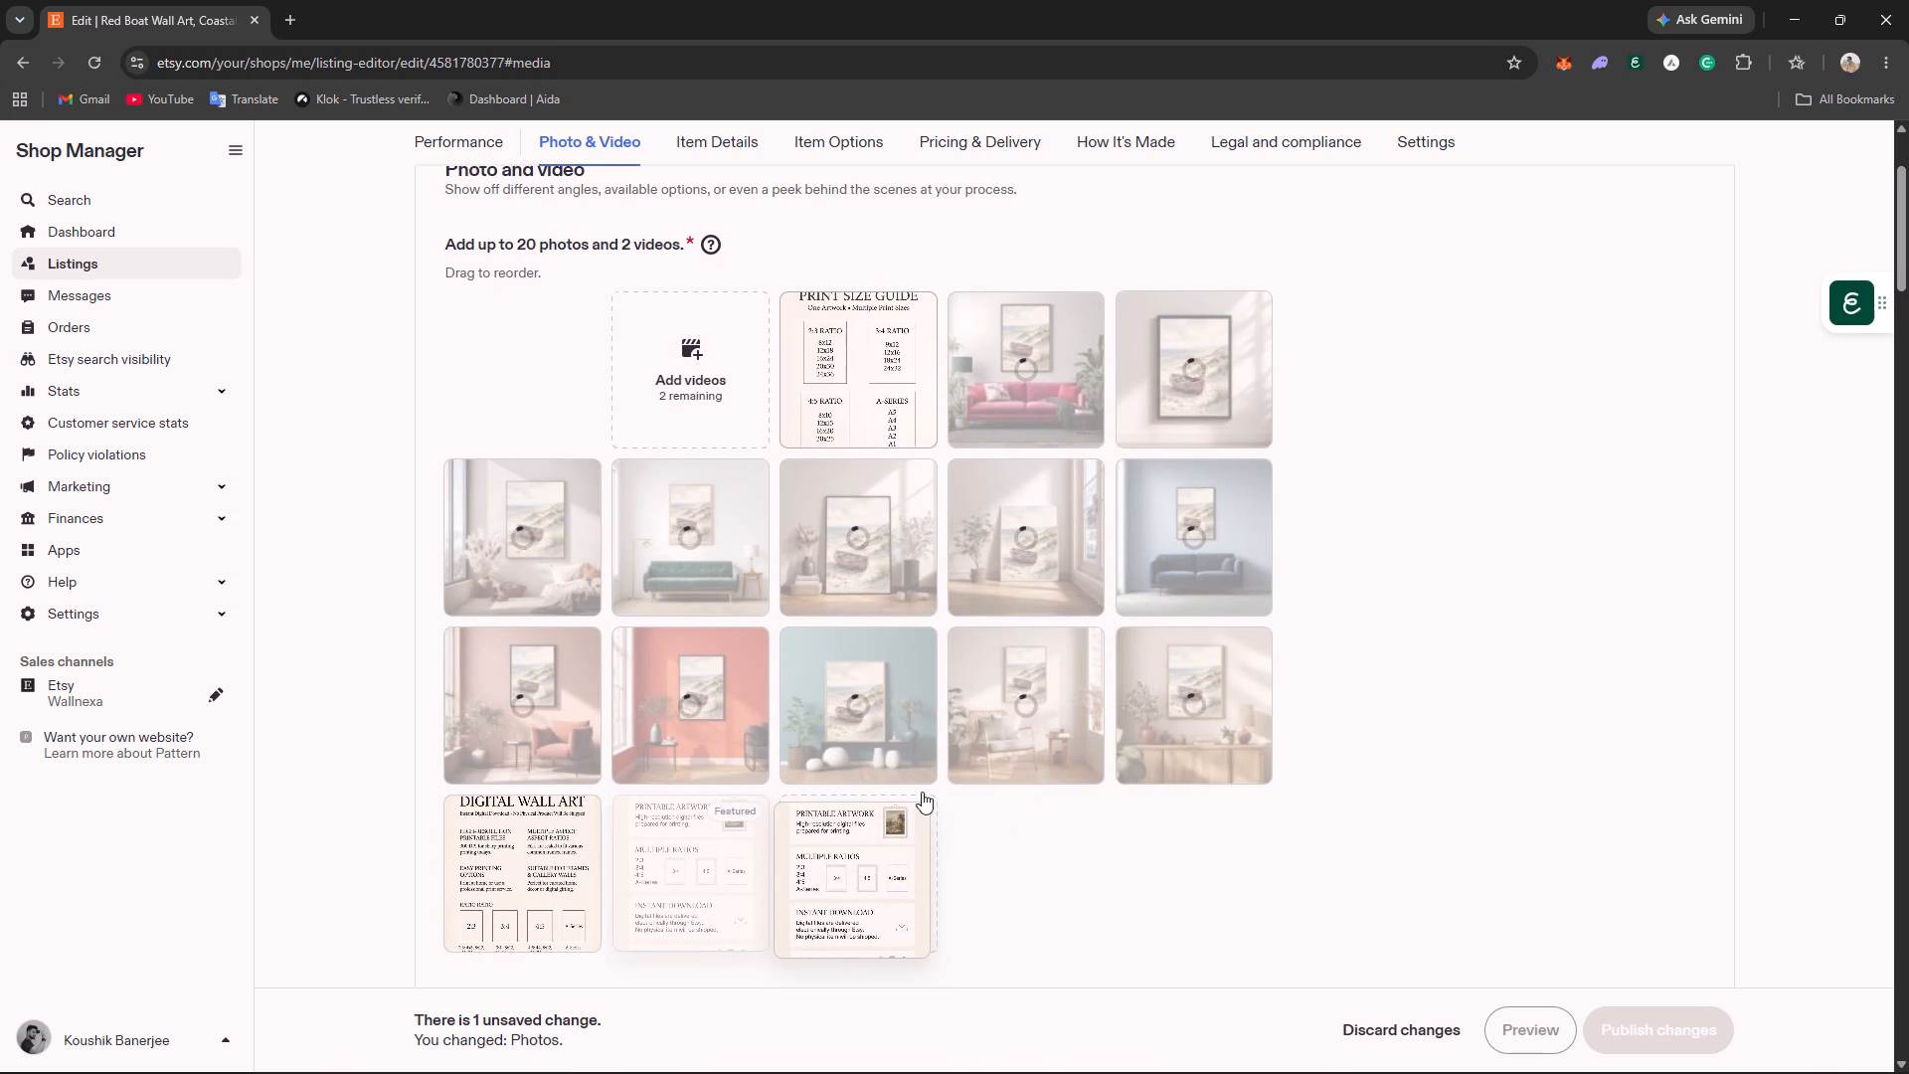
left_click_drag(515, 358, 898, 848)
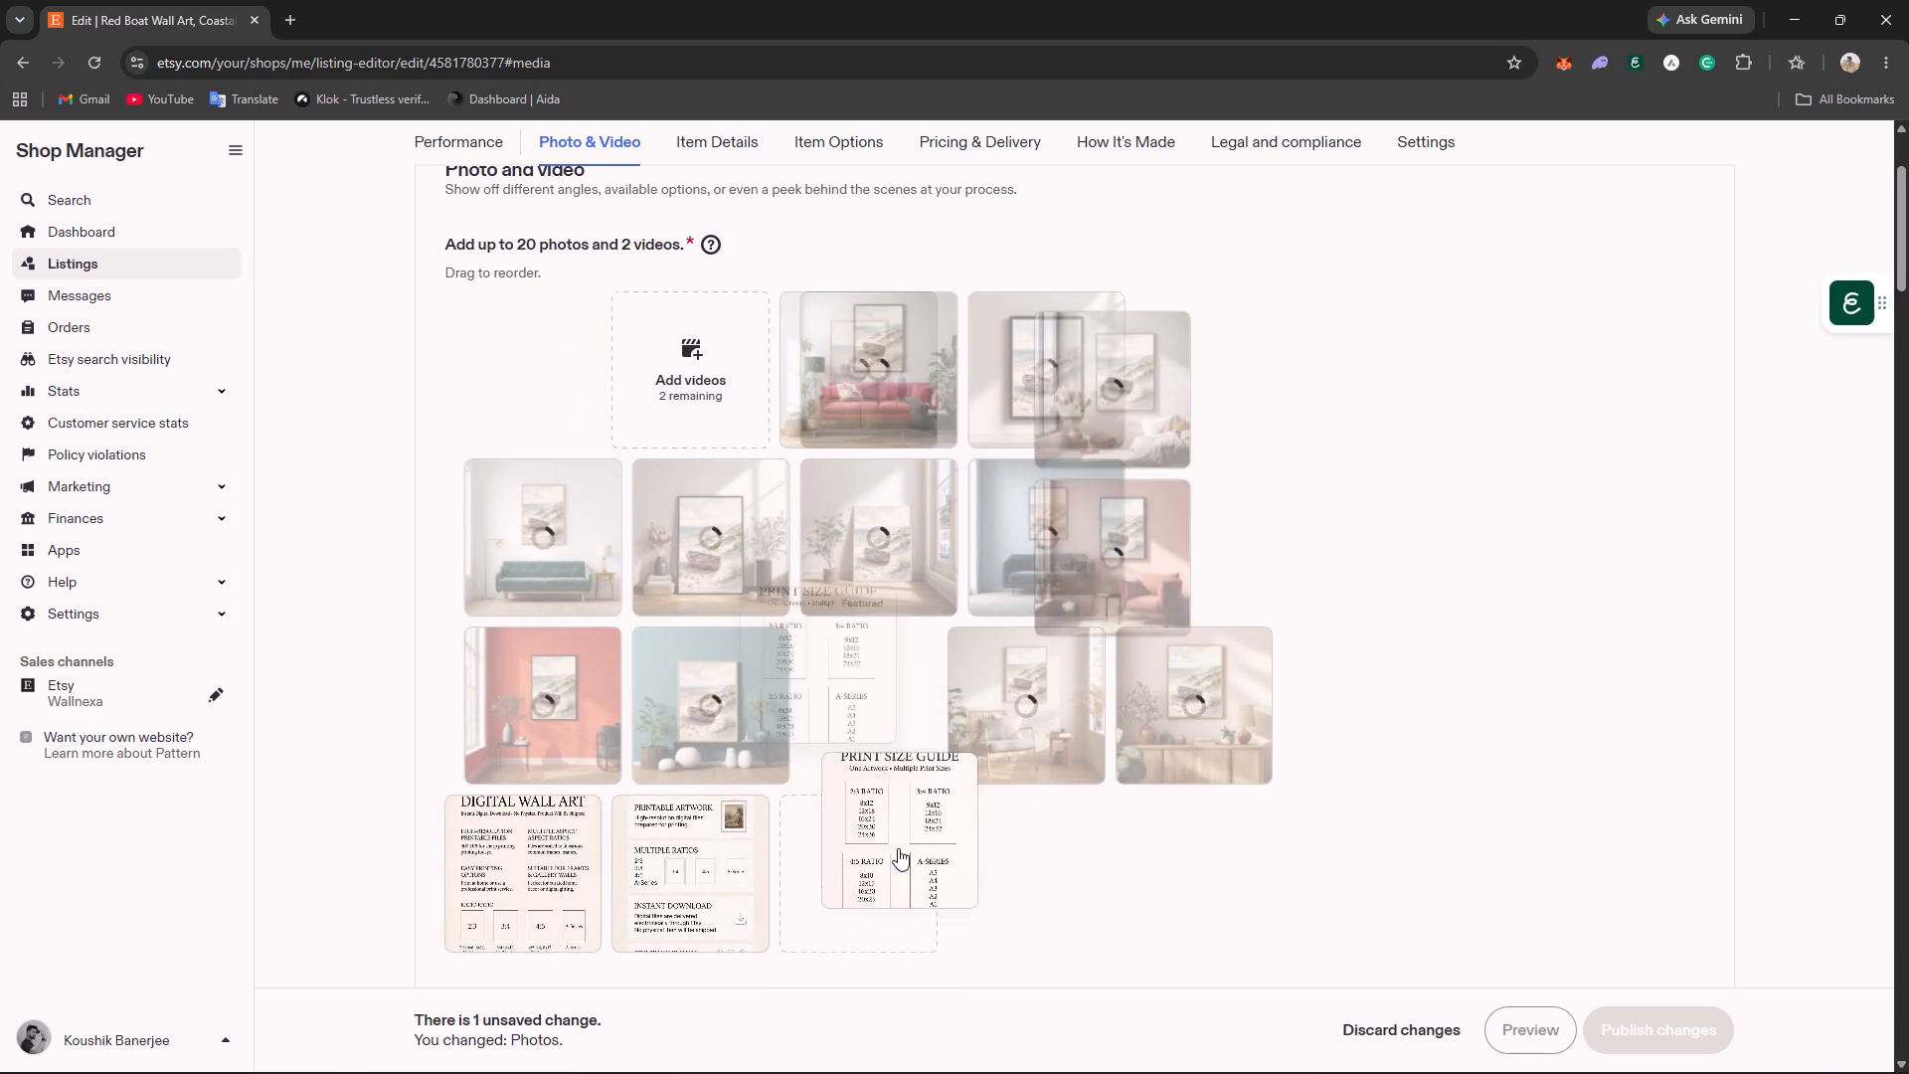
left_click_drag(898, 848, 714, 859)
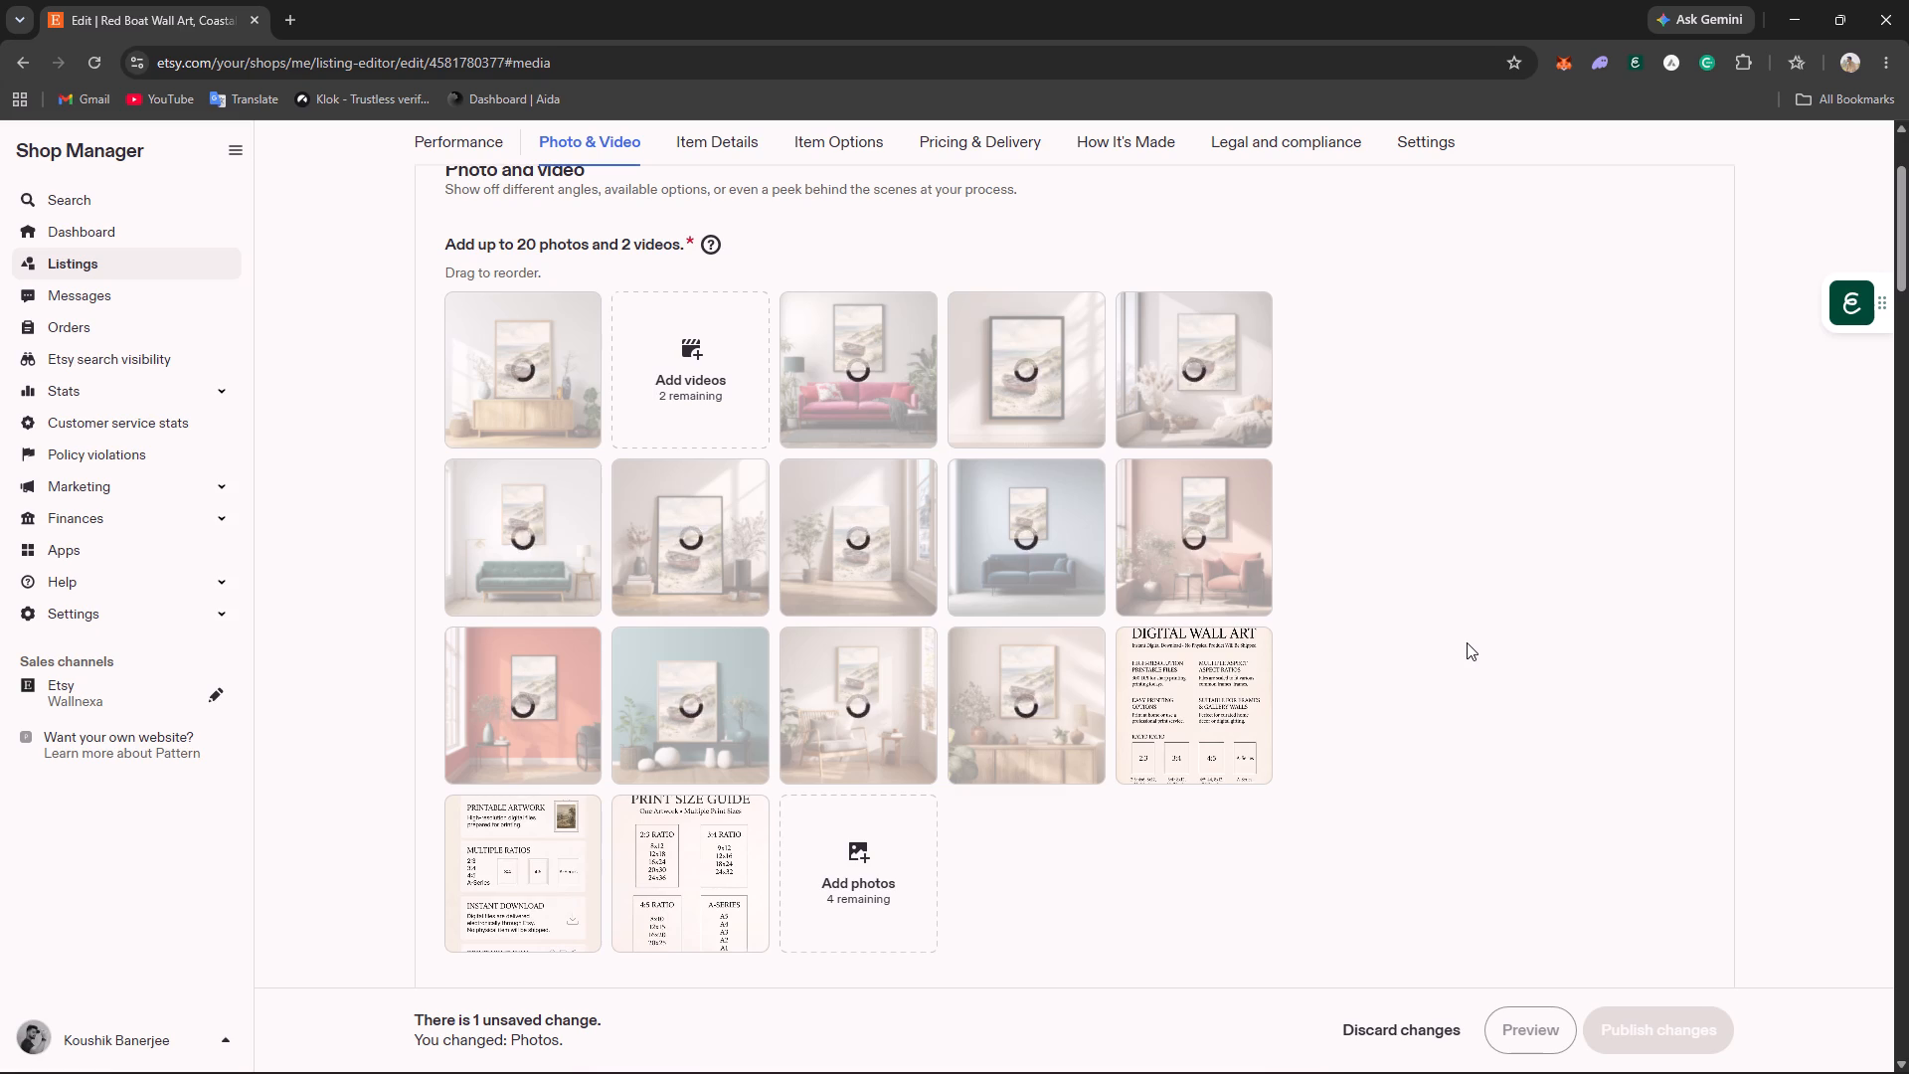
Make the close-up framed red boat mockup on the plain wall the listing's first, featured photo.
left_click_drag(1069, 363, 829, 361)
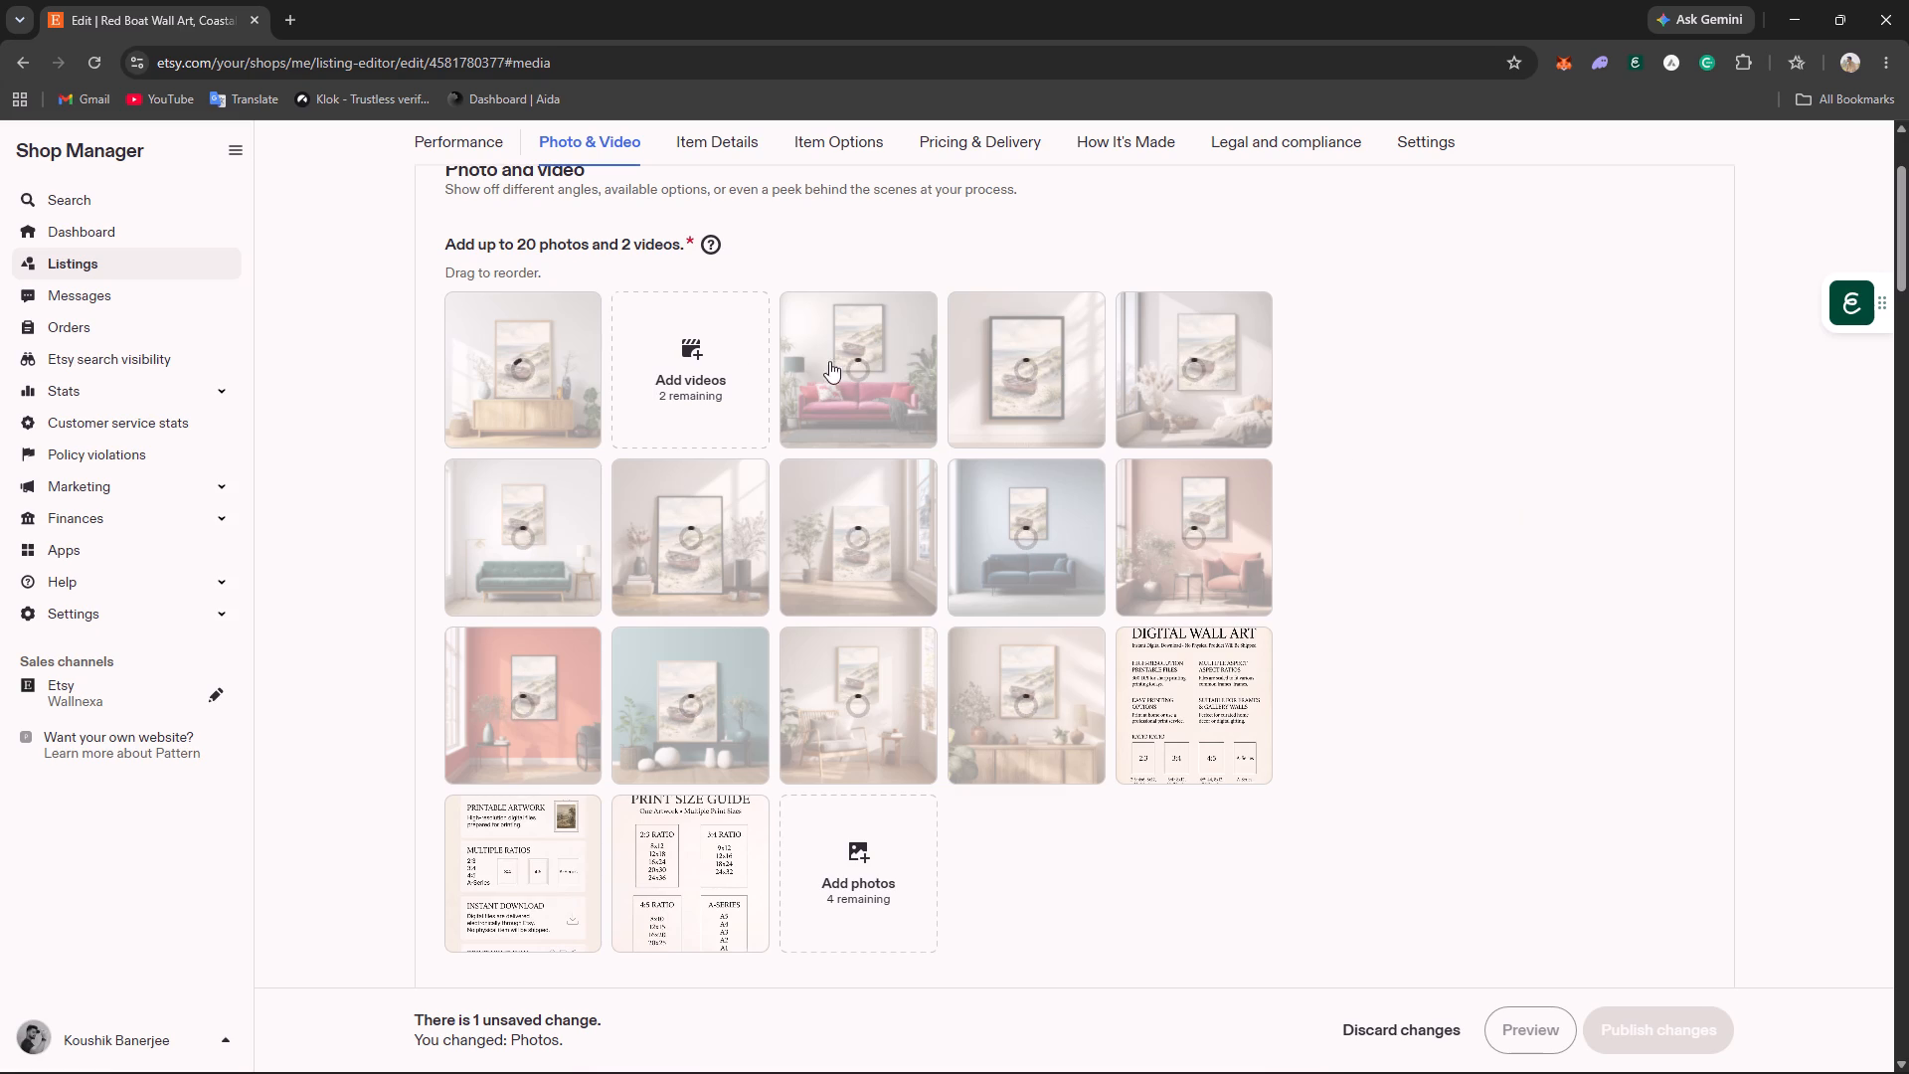
left_click_drag(829, 361, 549, 359)
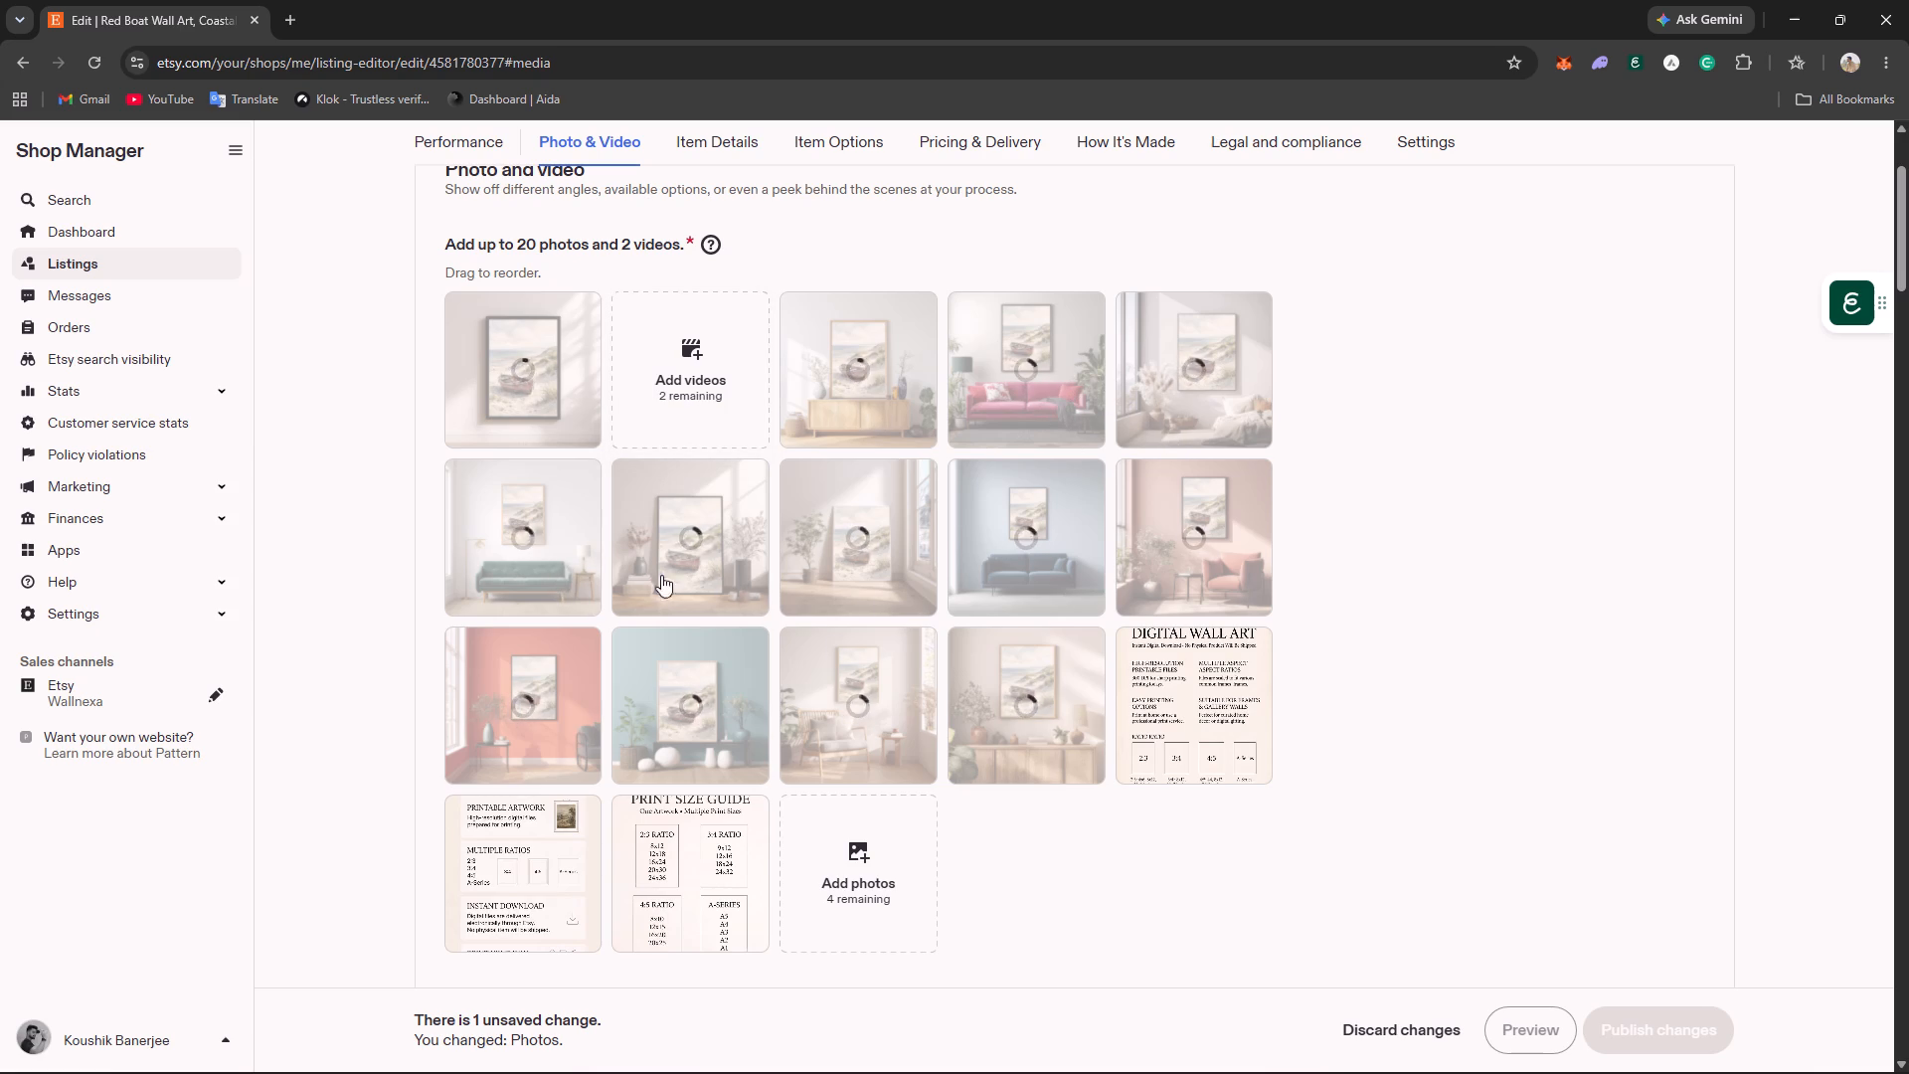
Move the mockup with the frame leaning by the window to just after the pink-wall armchair mockup.
left_click_drag(871, 543, 958, 532)
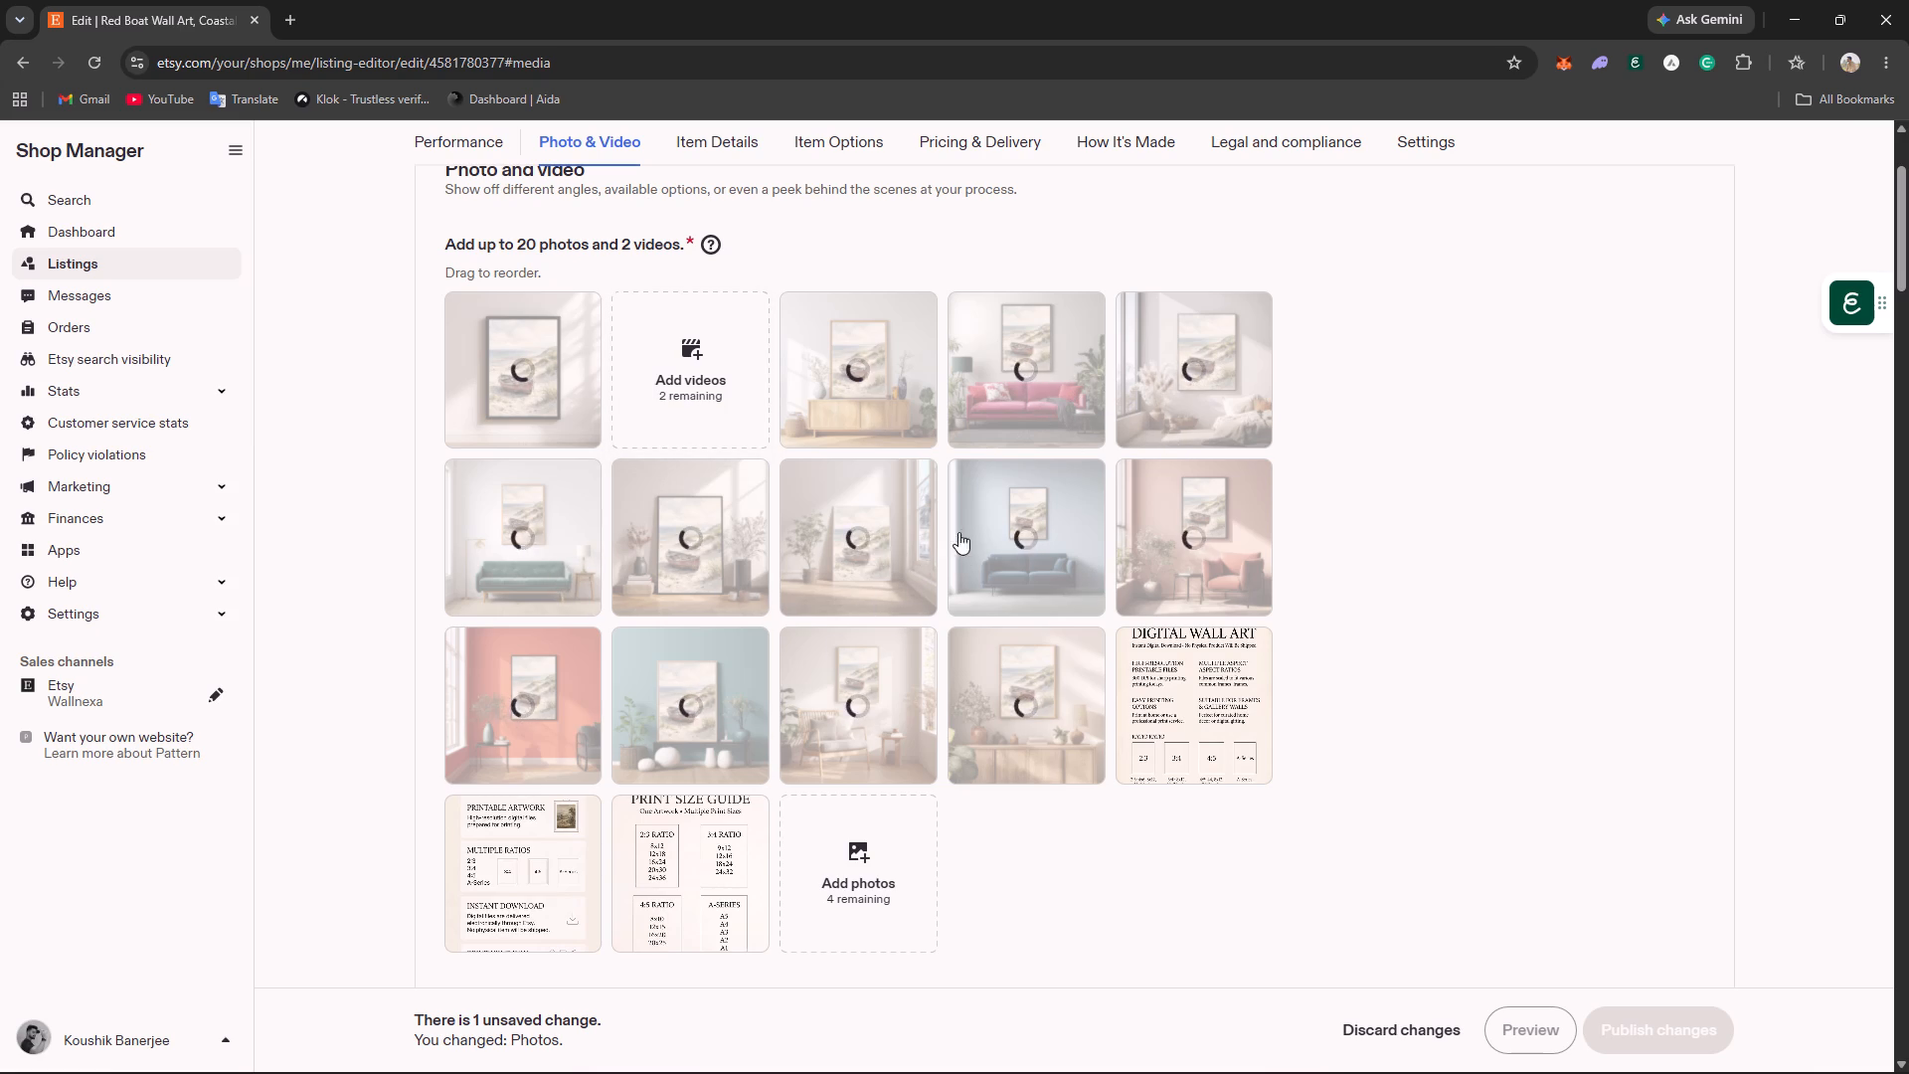
left_click_drag(958, 532, 1231, 546)
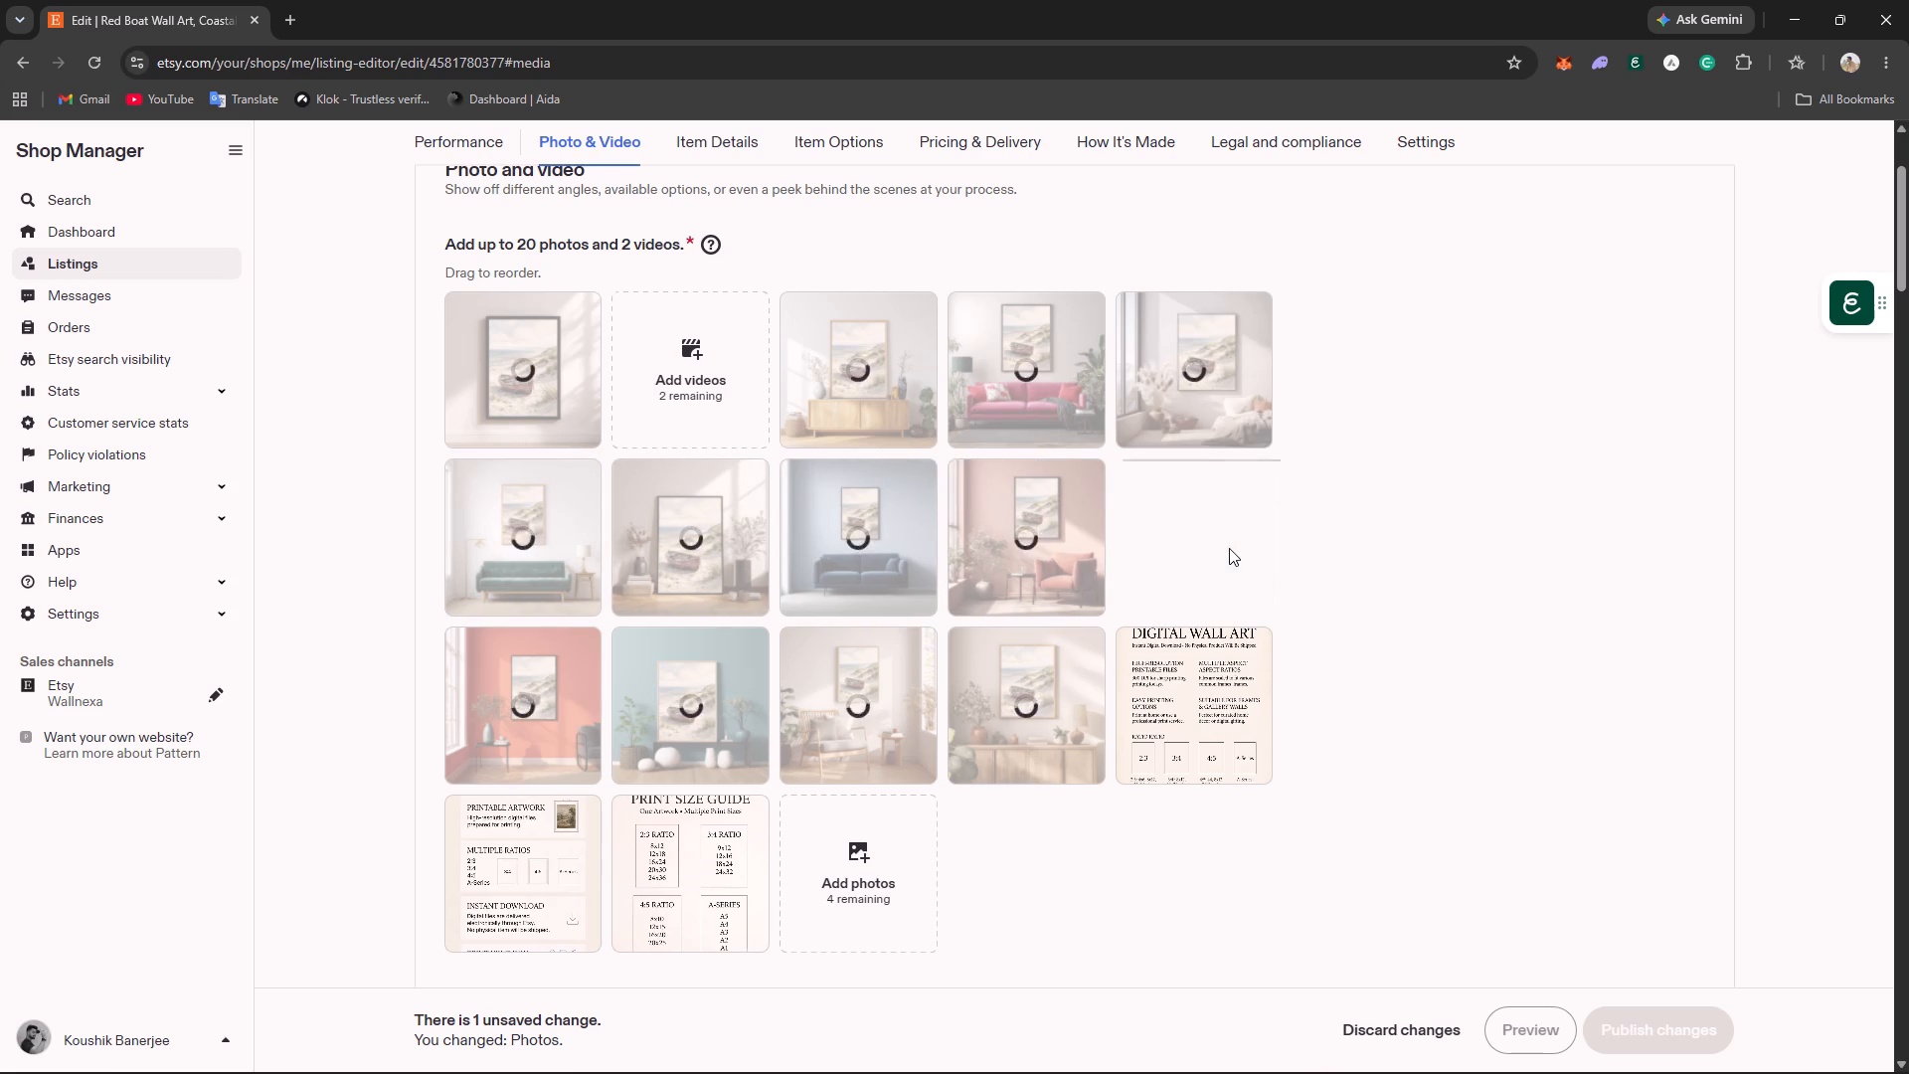
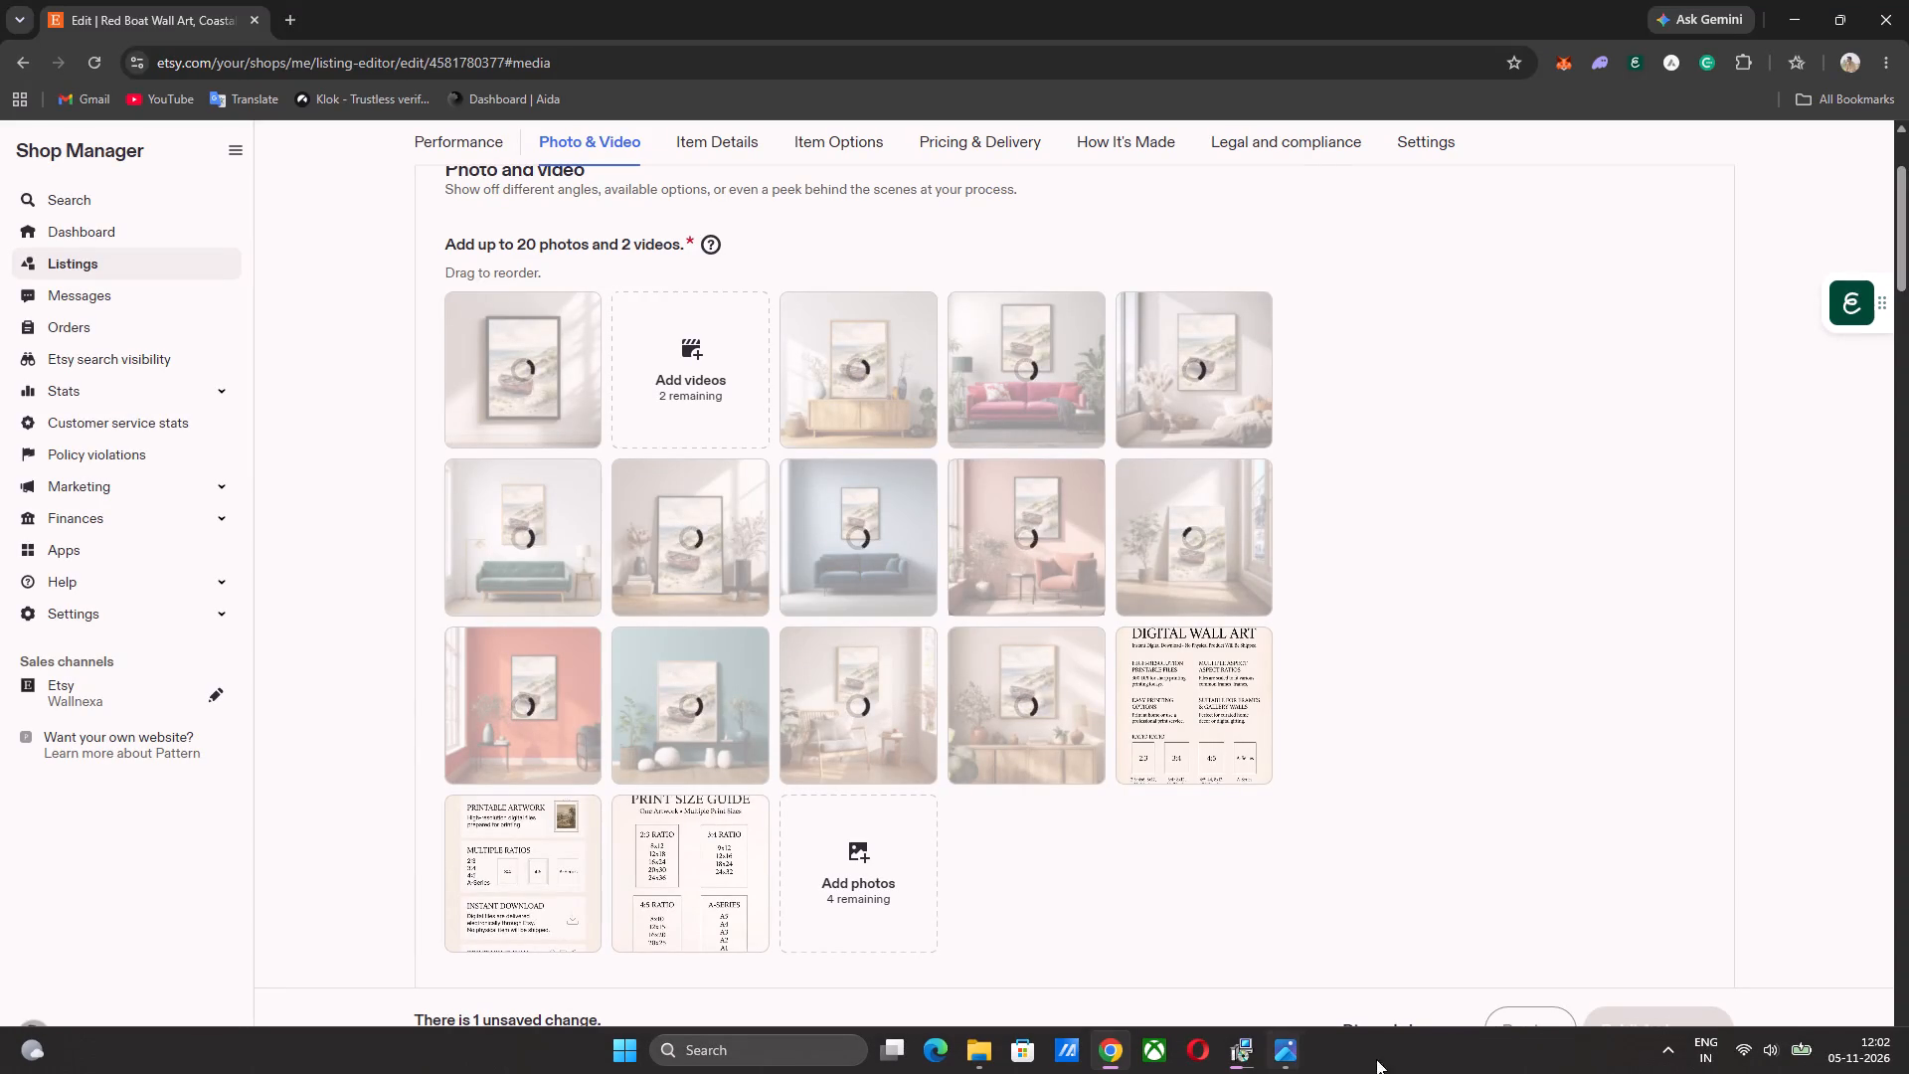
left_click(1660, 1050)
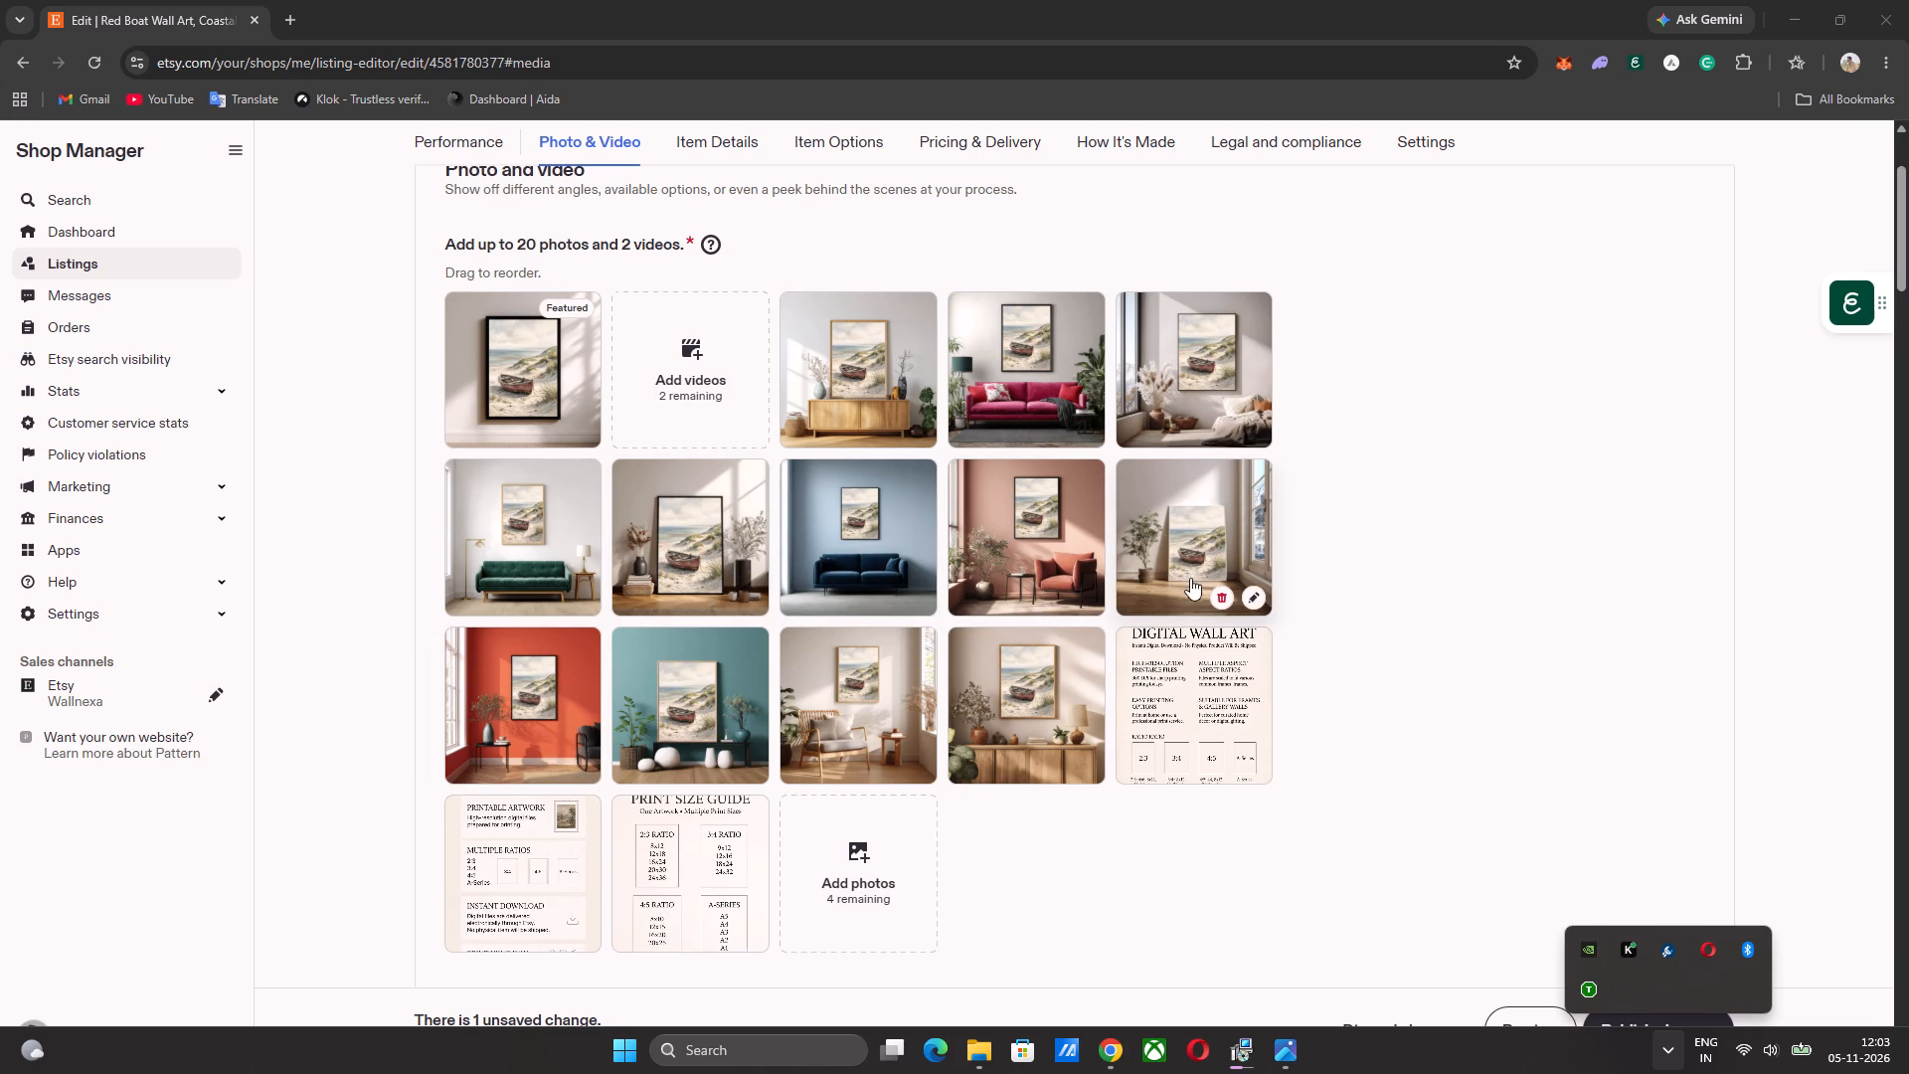
Delete the wooden-sideboard mockup that sits just before the Digital Wall Art image from the listing's photos.
left_click(1053, 756)
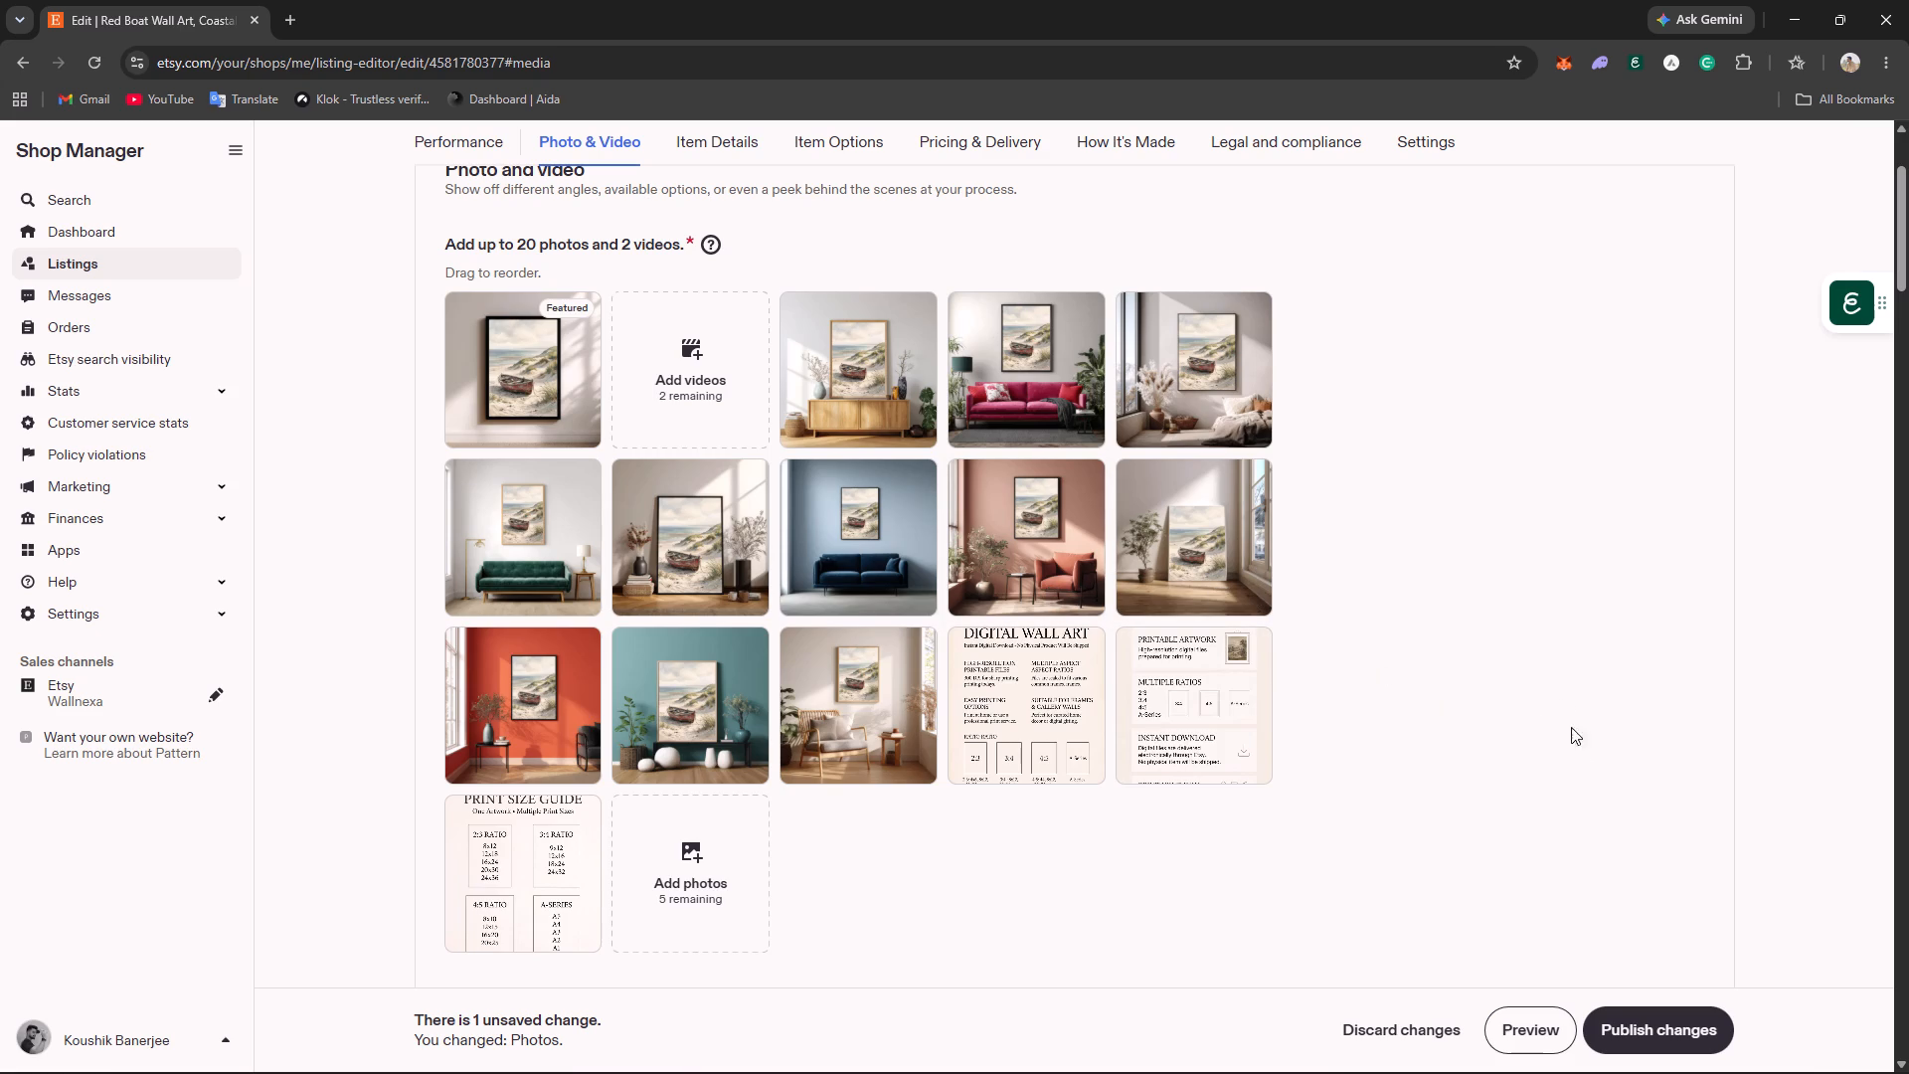
Publish the photo changes to the Red Boat Wall Art listing.
left_click(1677, 1026)
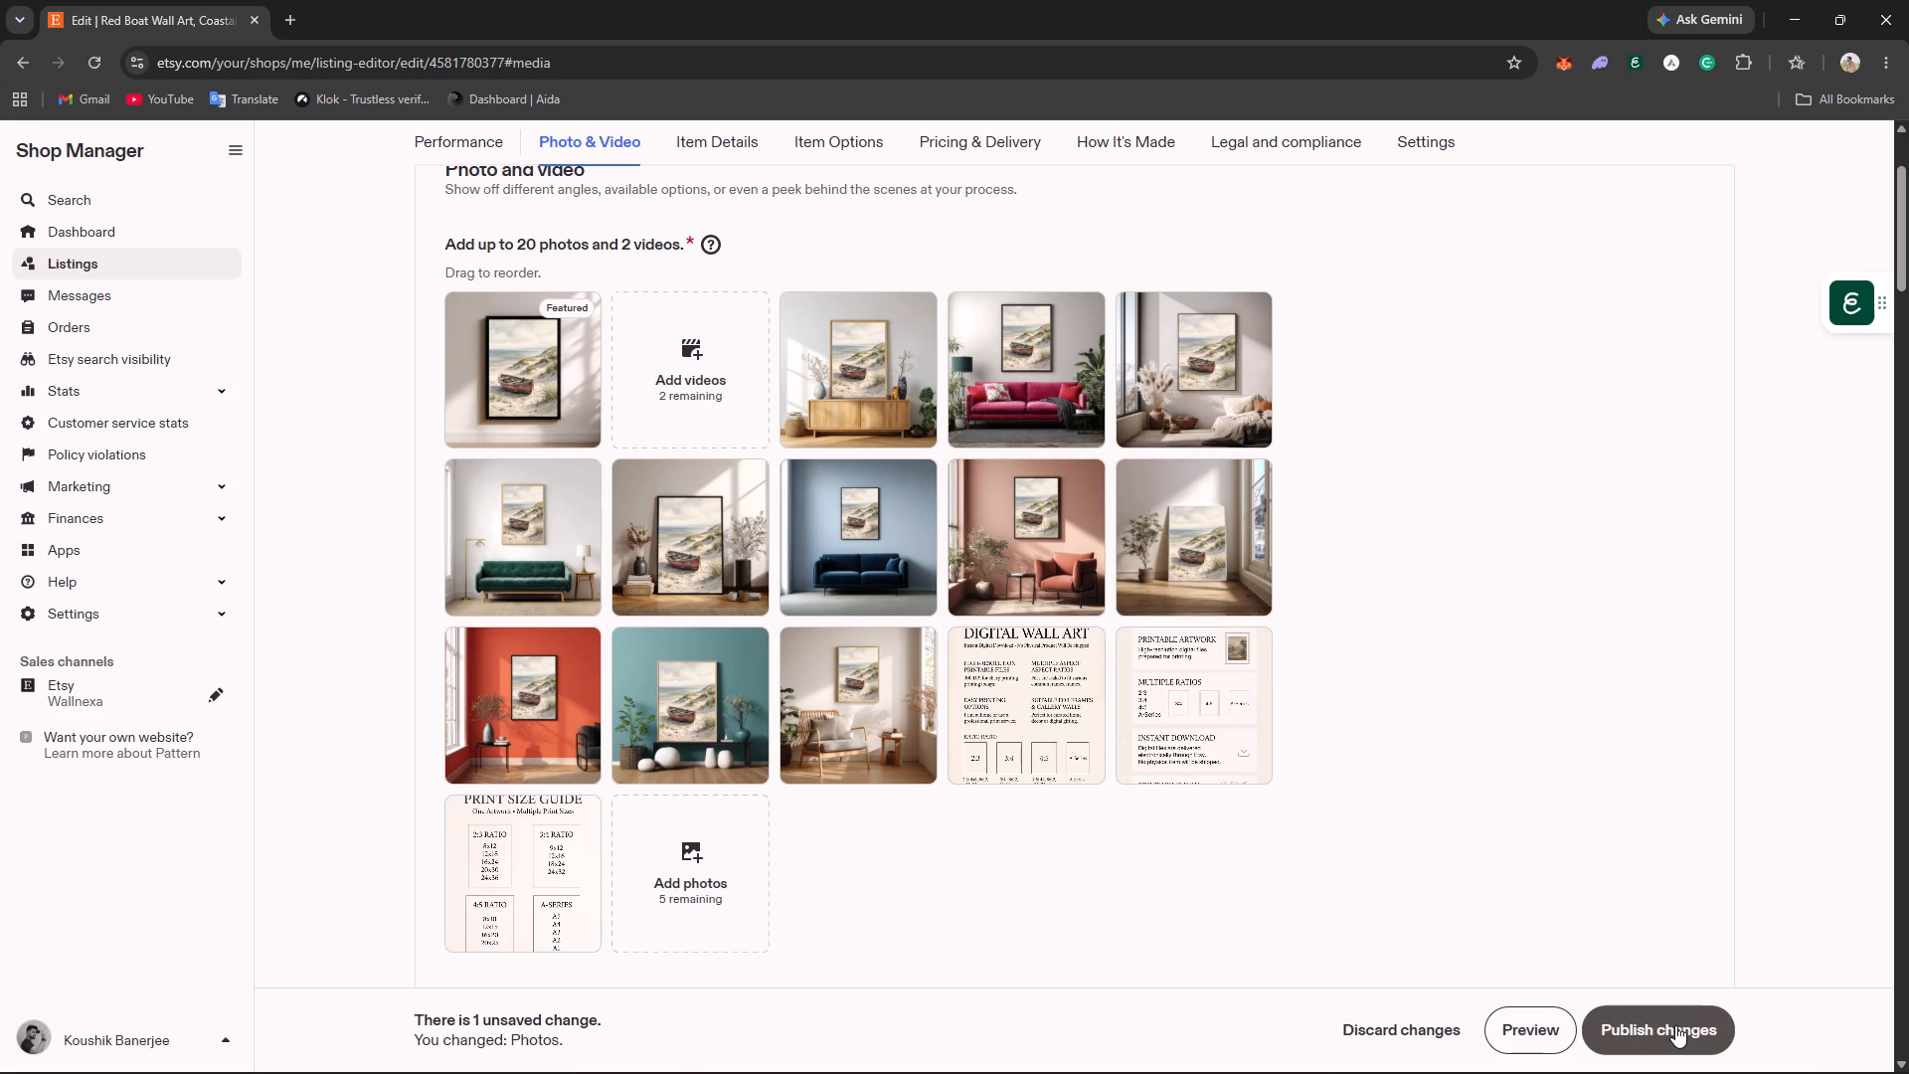
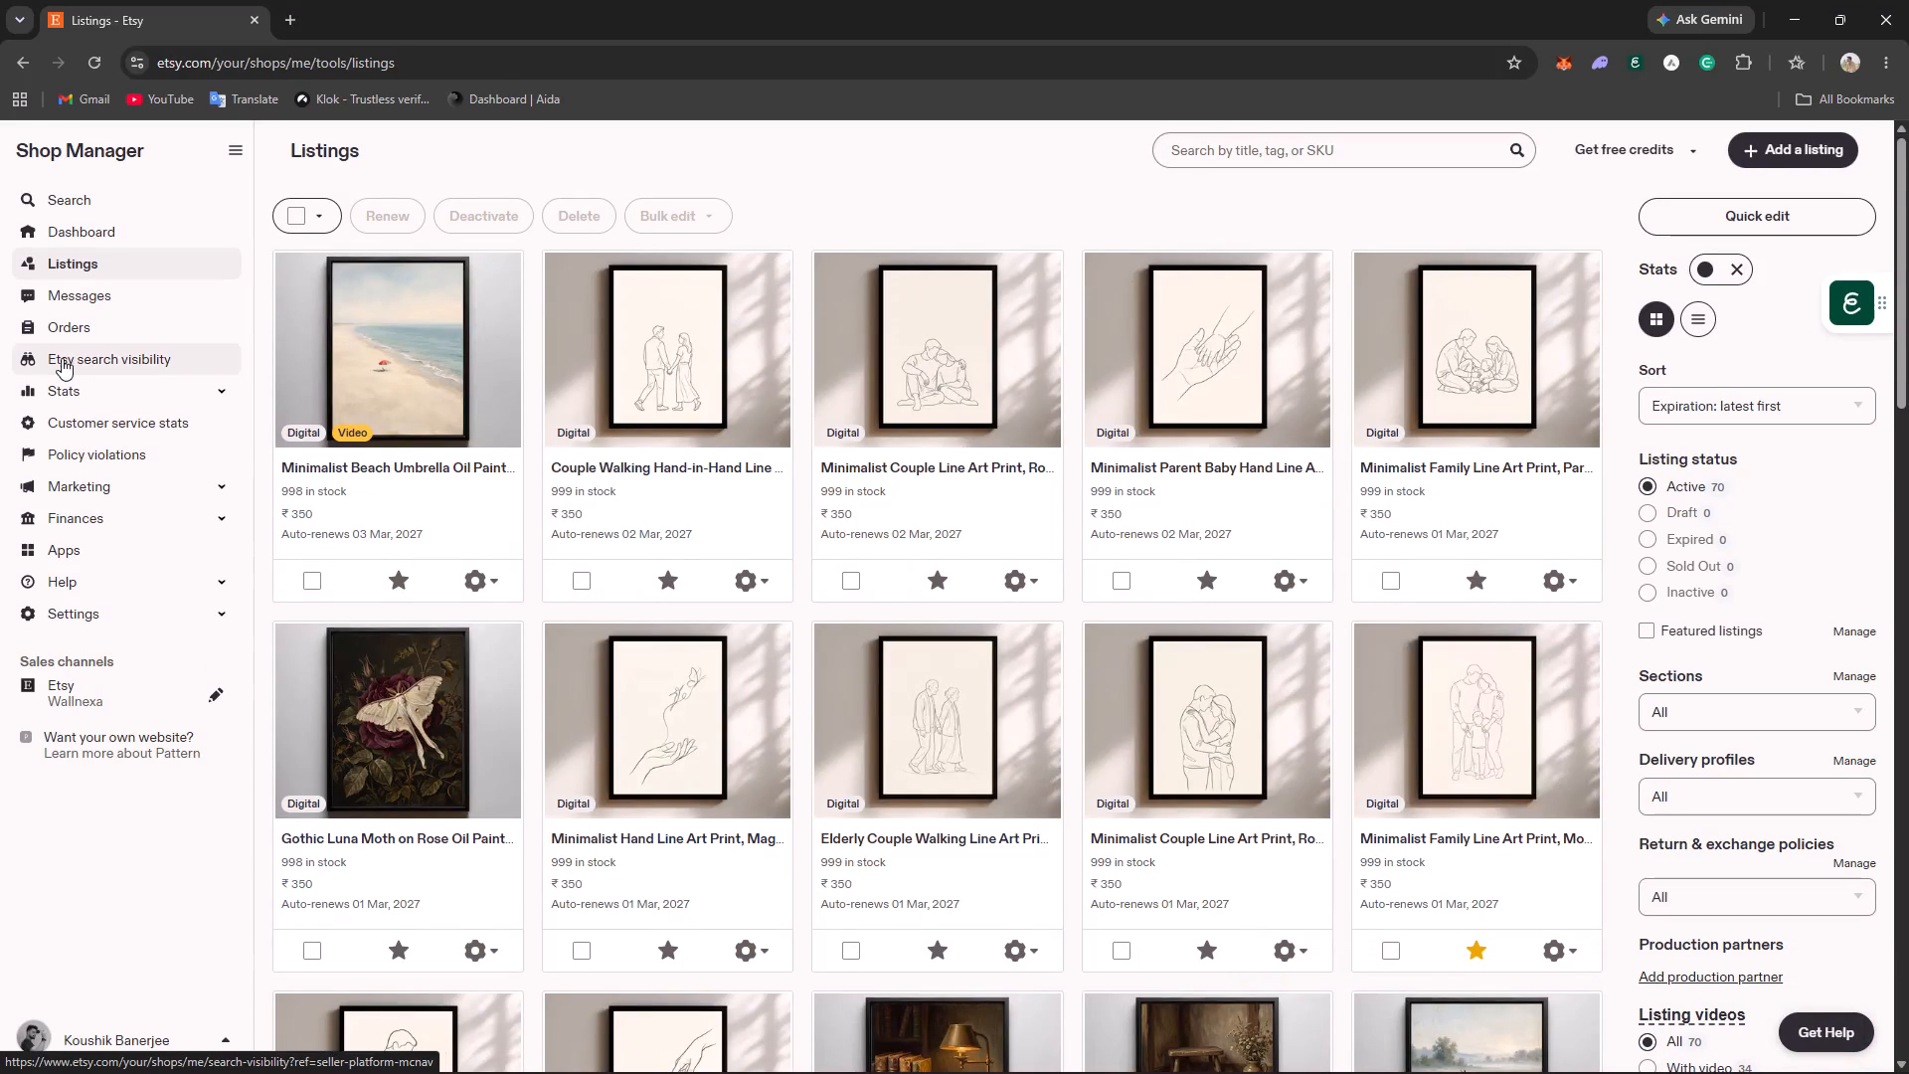
Look through the active listings, including page 2, for the ones whose photos still show the old wooden-frame mockups.
scroll(950, 602, "down", 19)
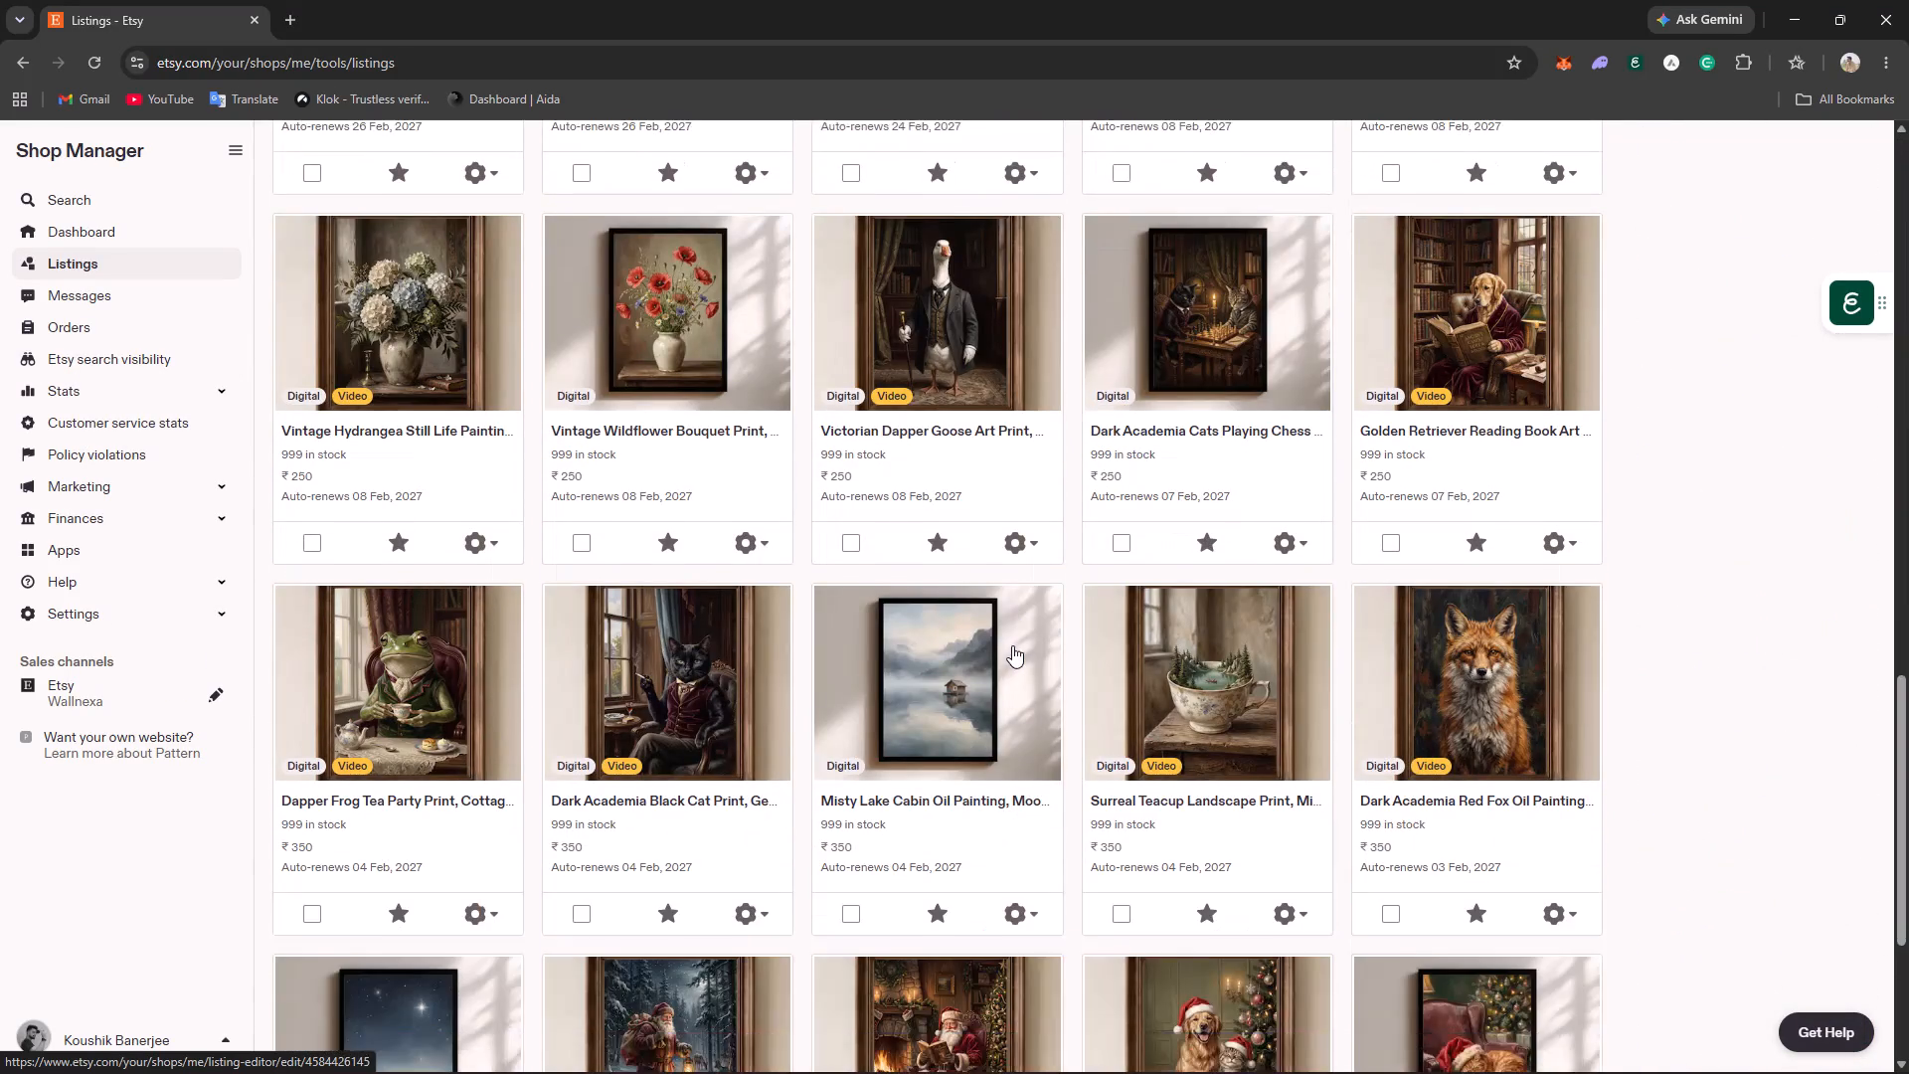
scroll(1011, 646, "down", 6)
scroll(1381, 591, "down", 2)
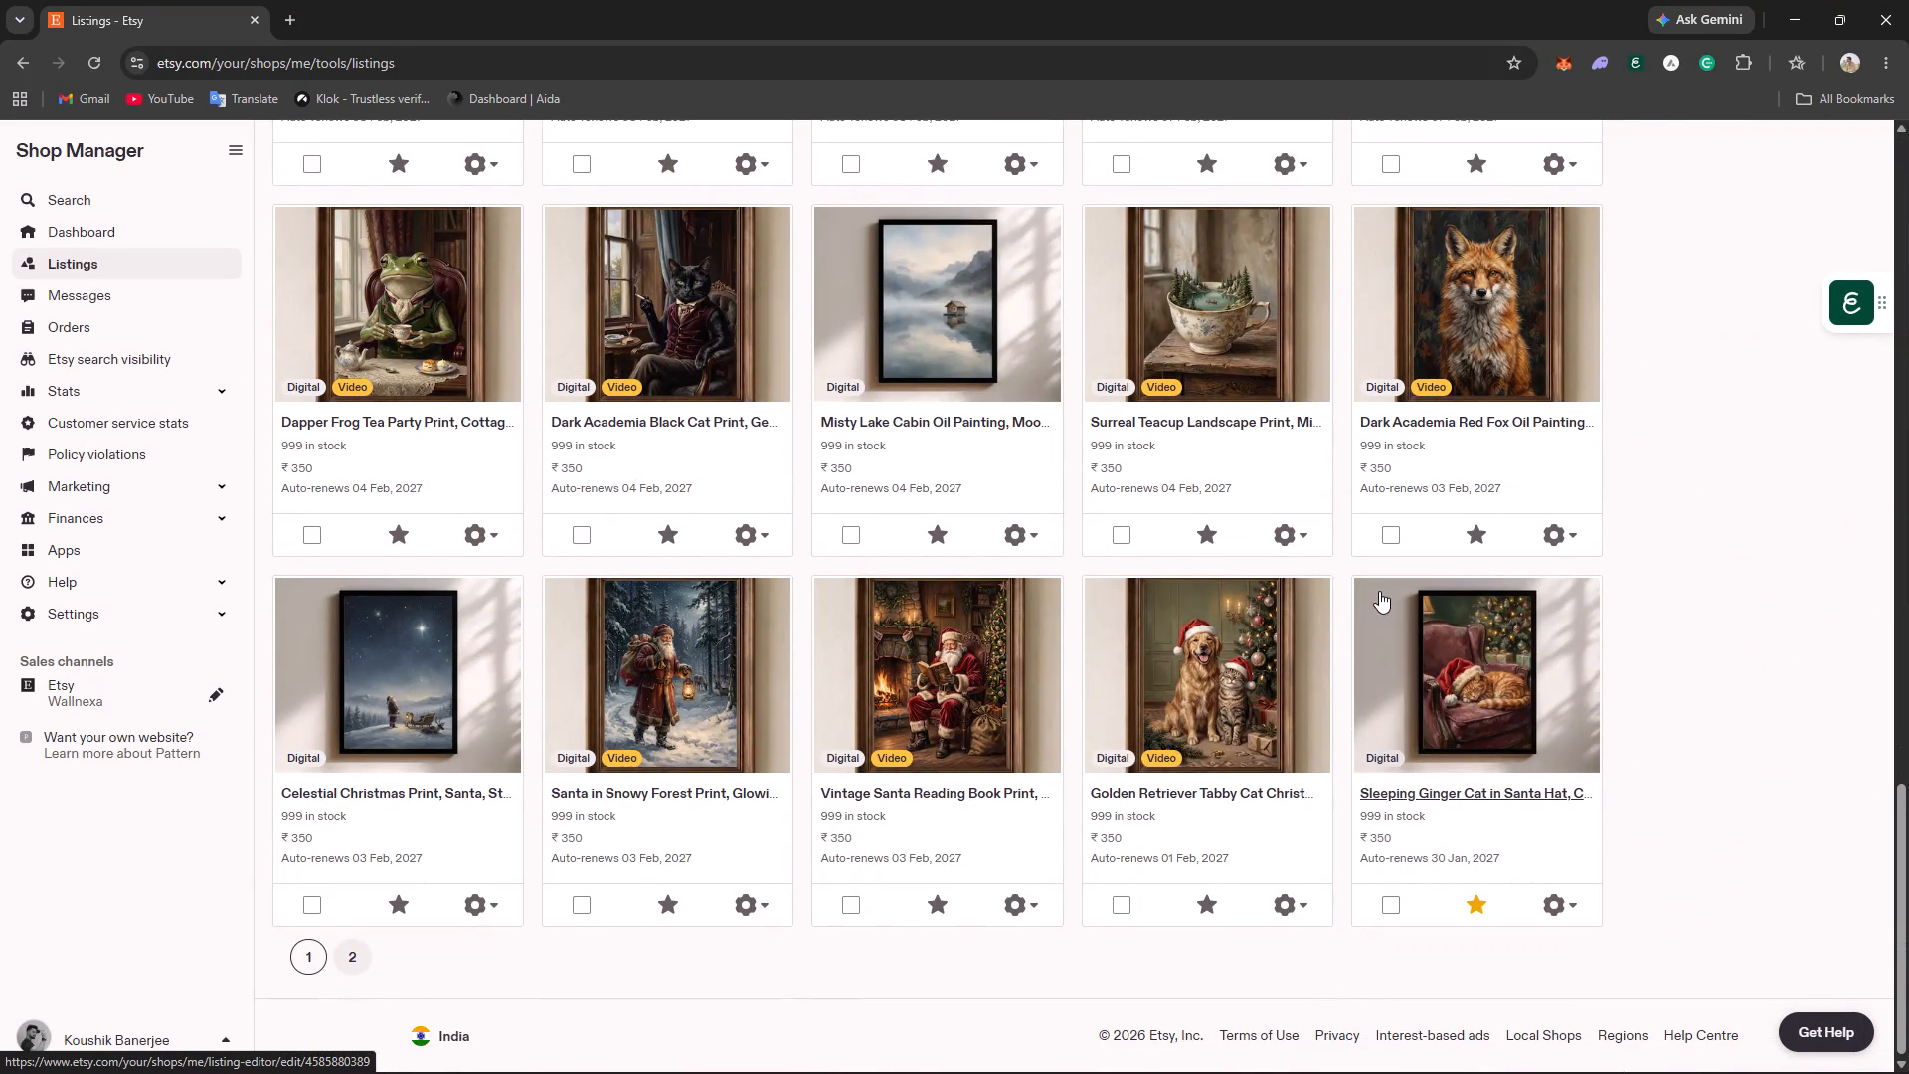
scroll(1379, 591, "down", 3)
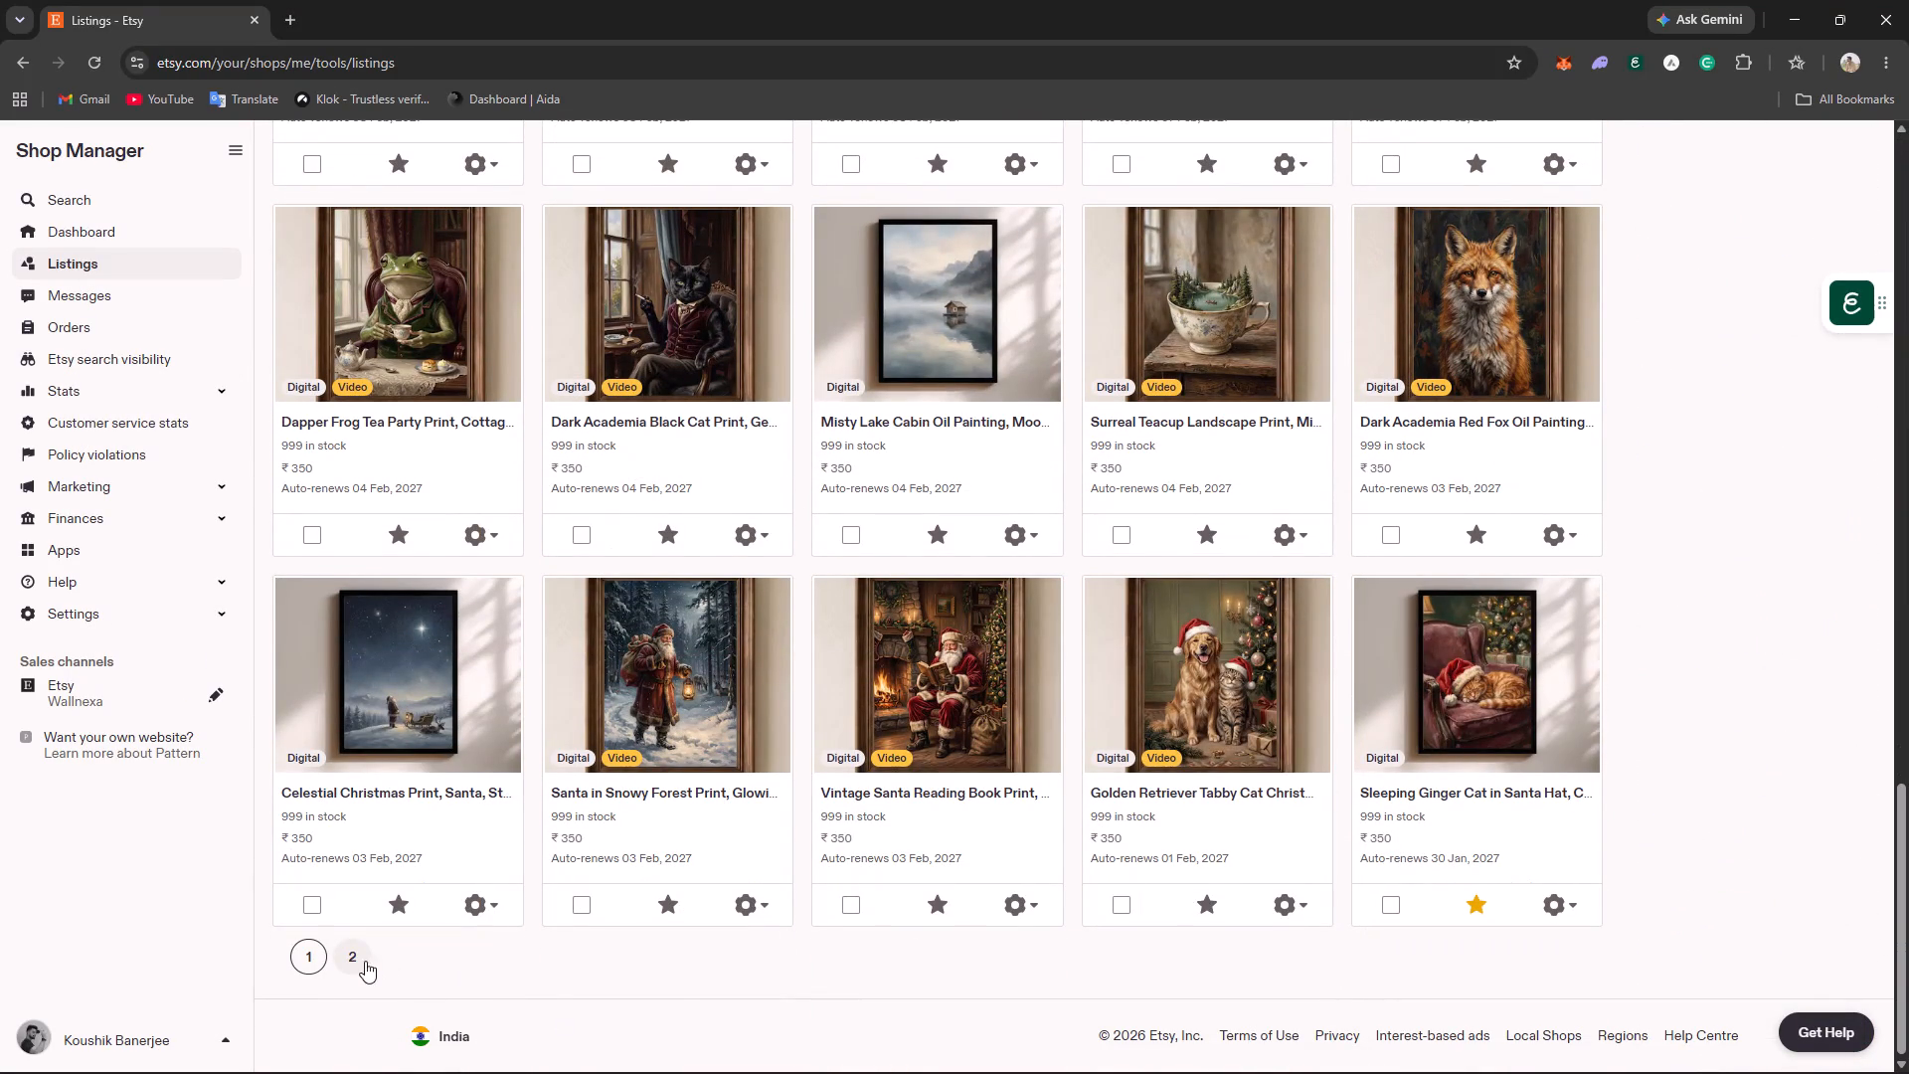
left_click(351, 960)
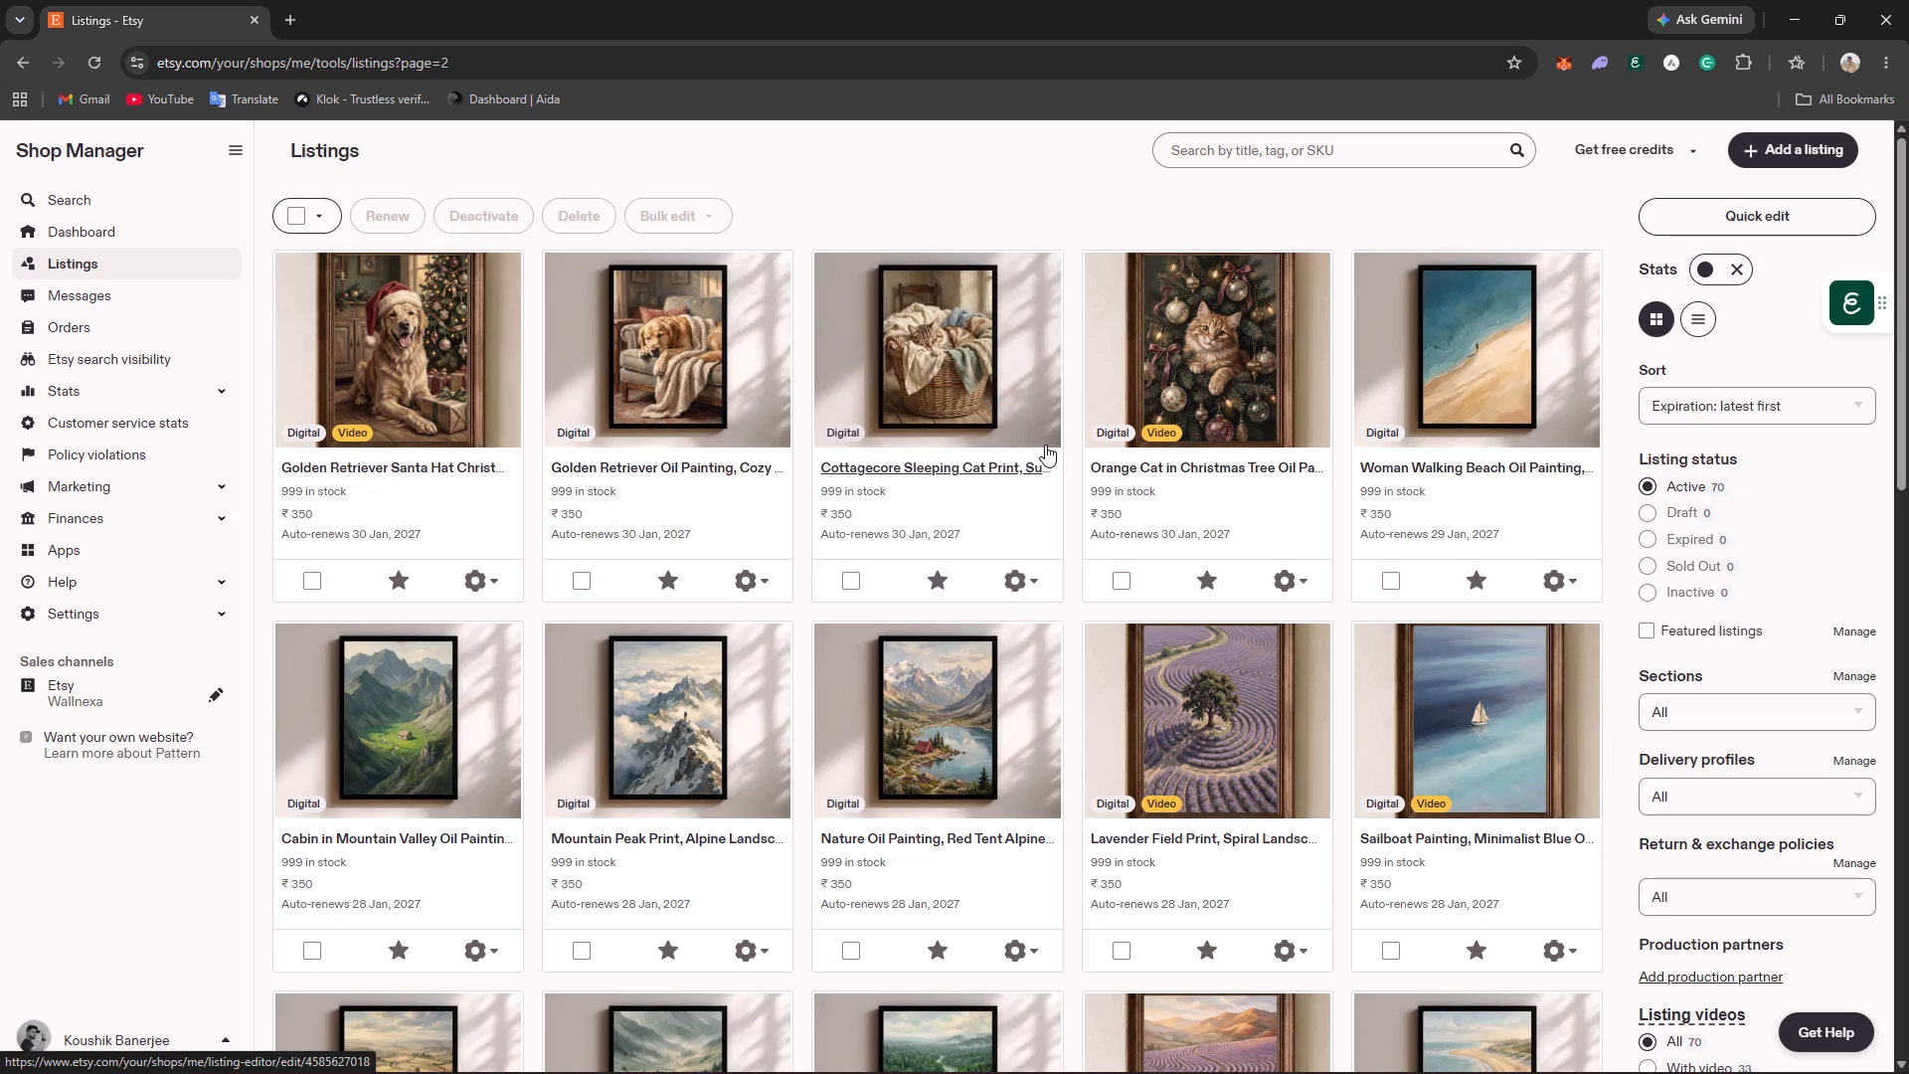
scroll(1178, 582, "down", 4)
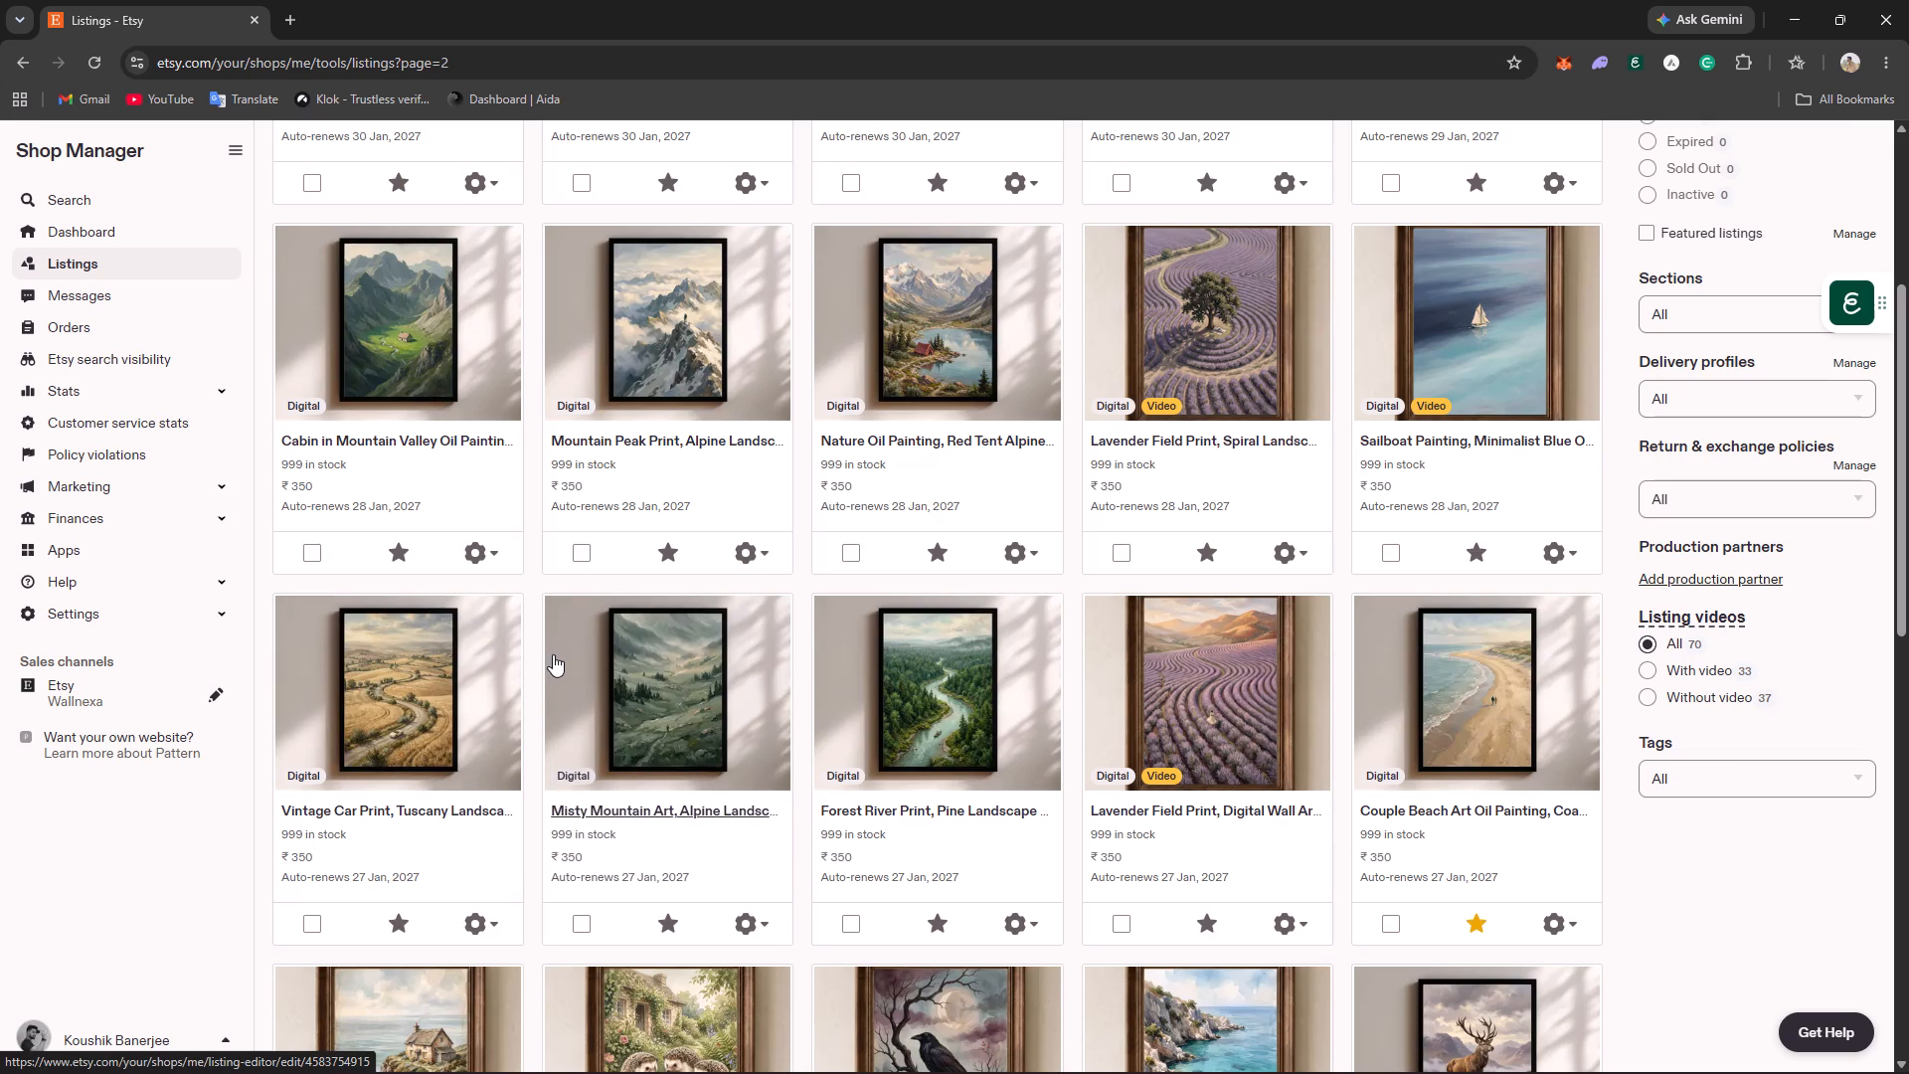
scroll(863, 711, "down", 4)
scroll(771, 708, "down", 3)
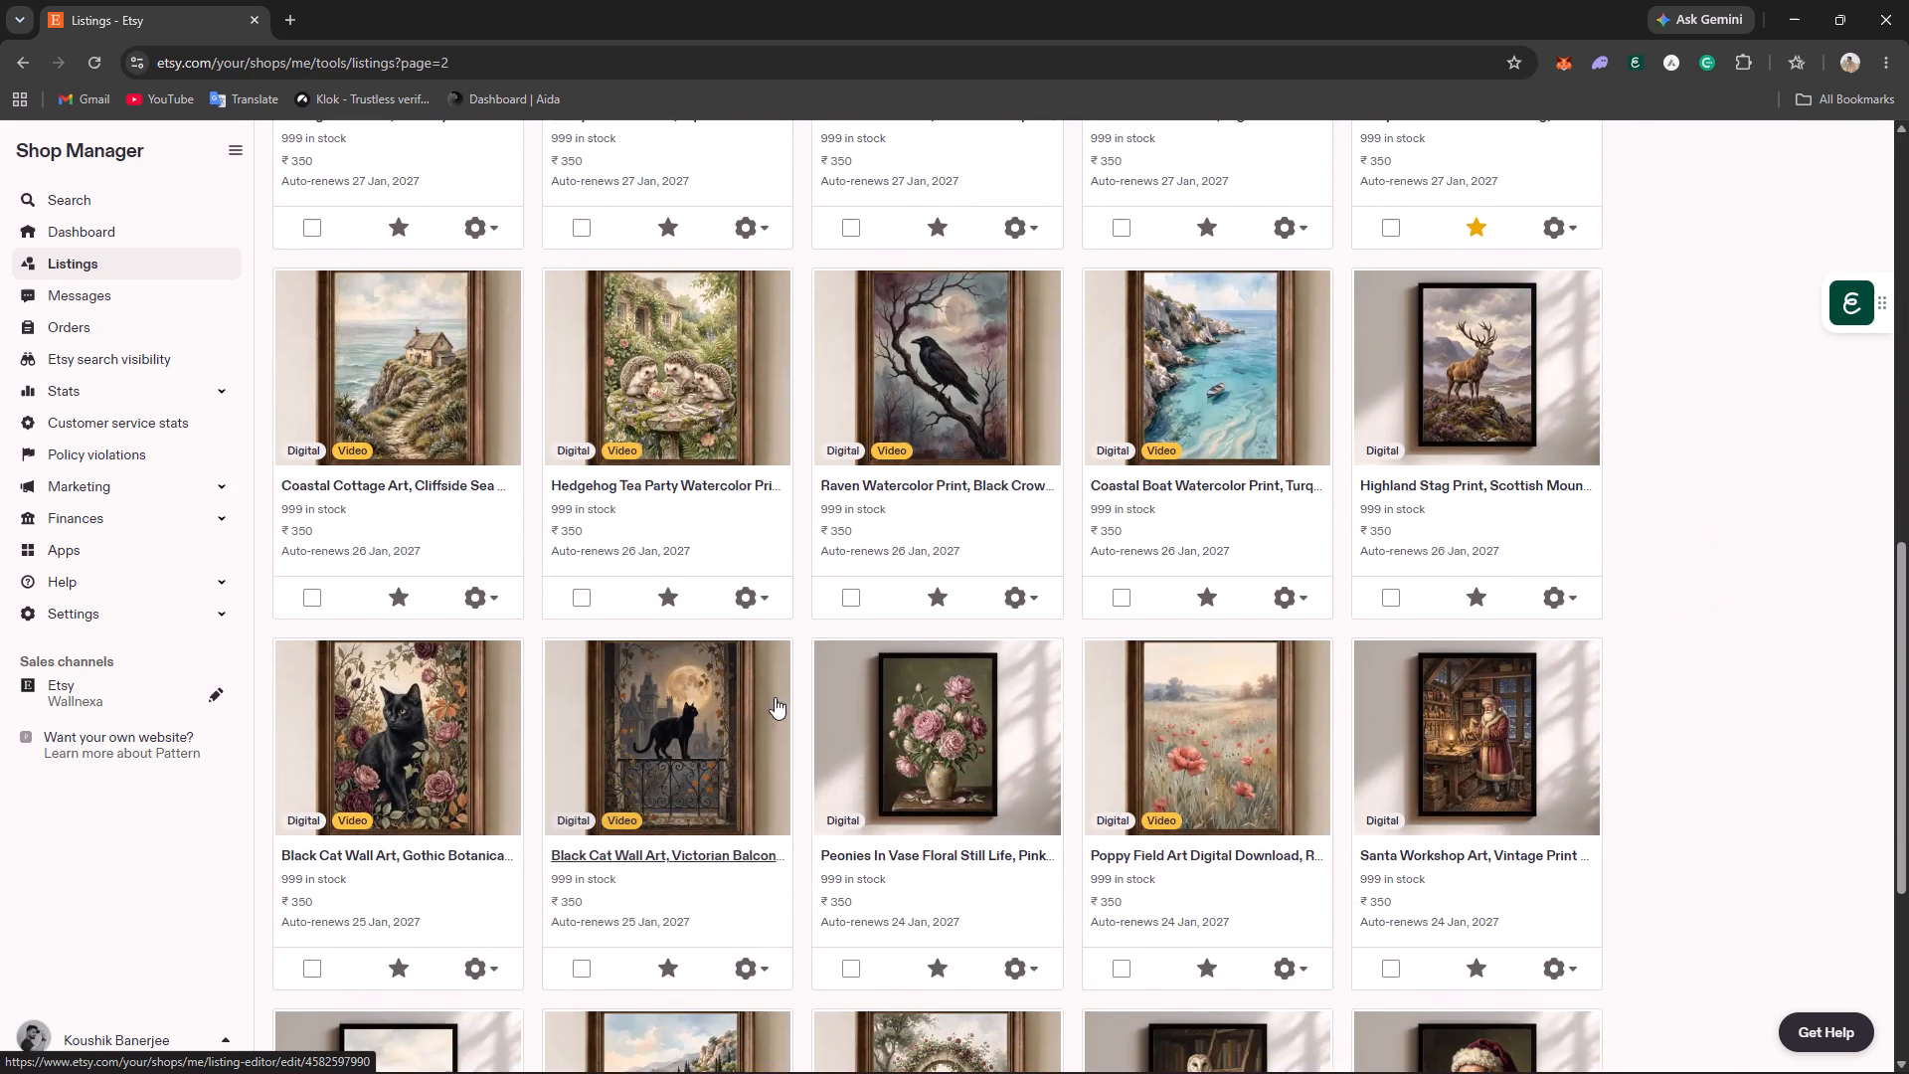
scroll(813, 672, "down", 8)
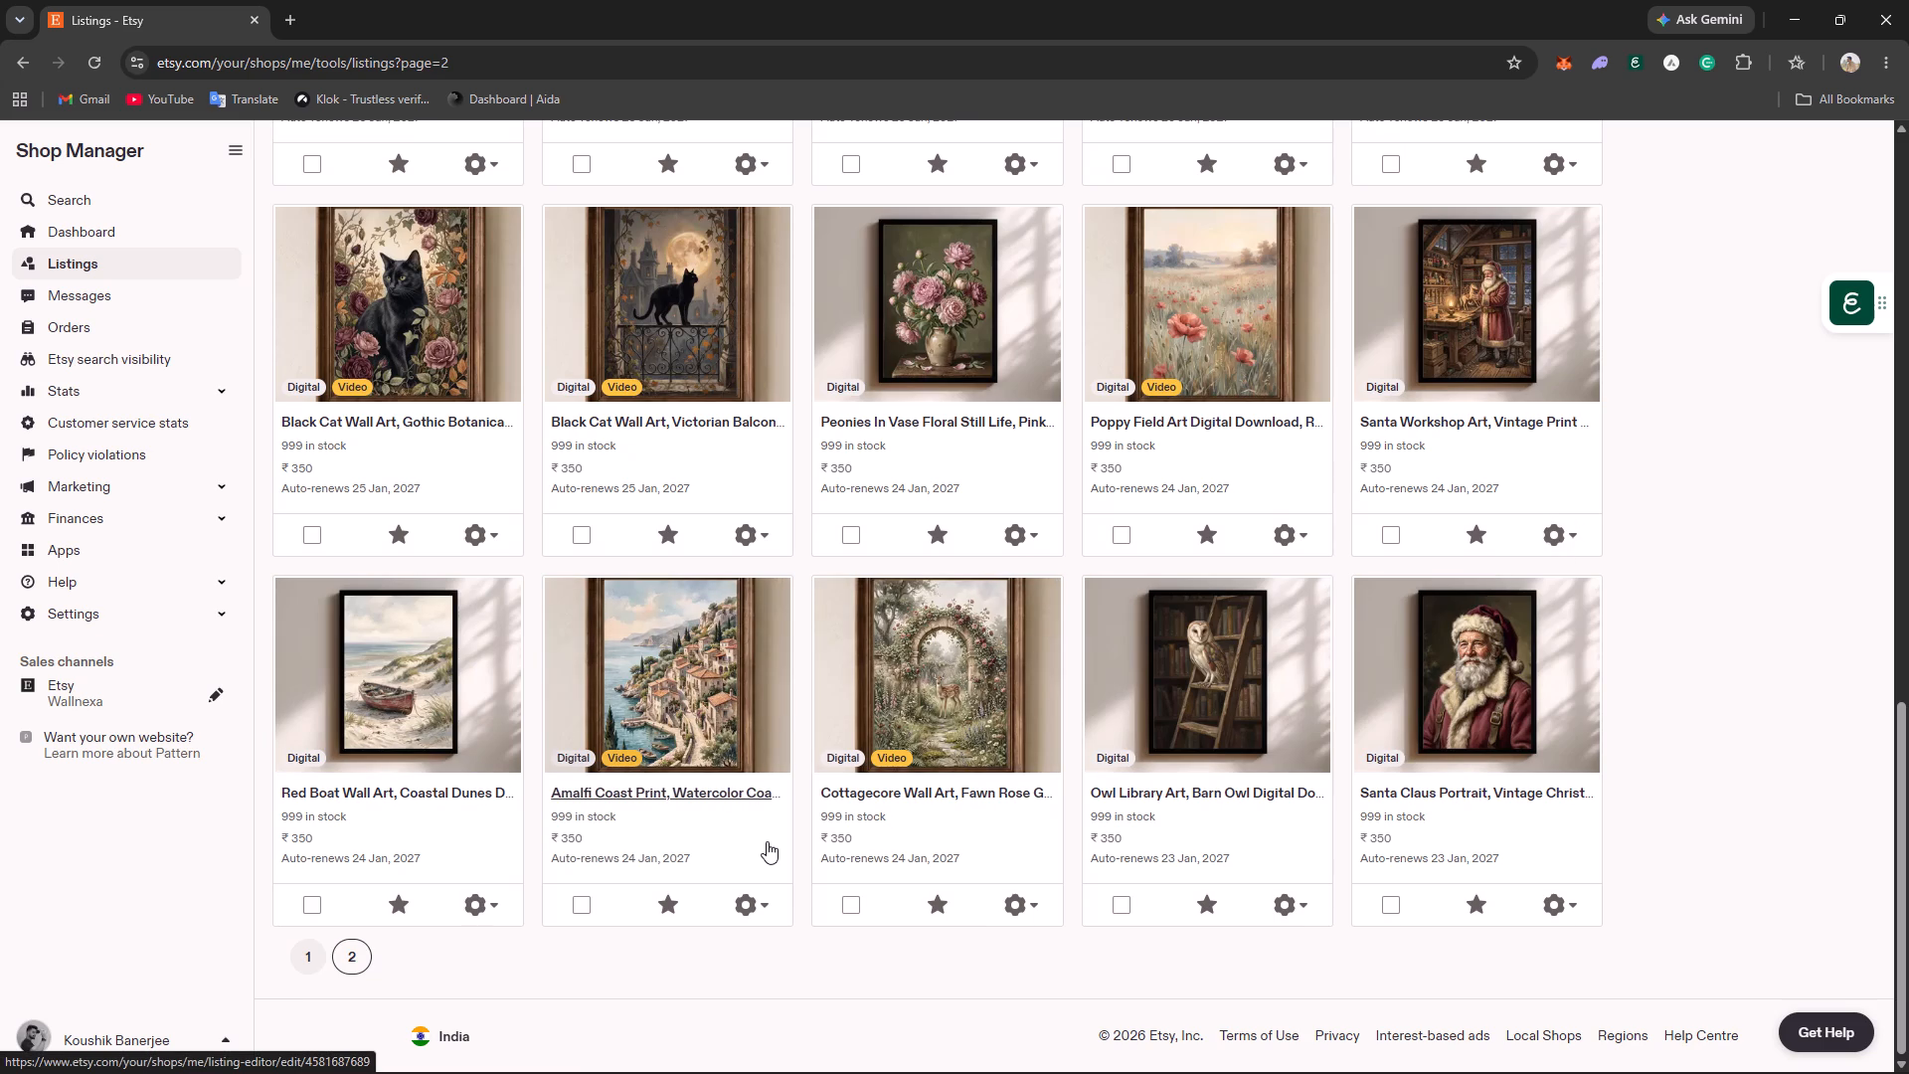
scroll(1003, 587, "up", 1)
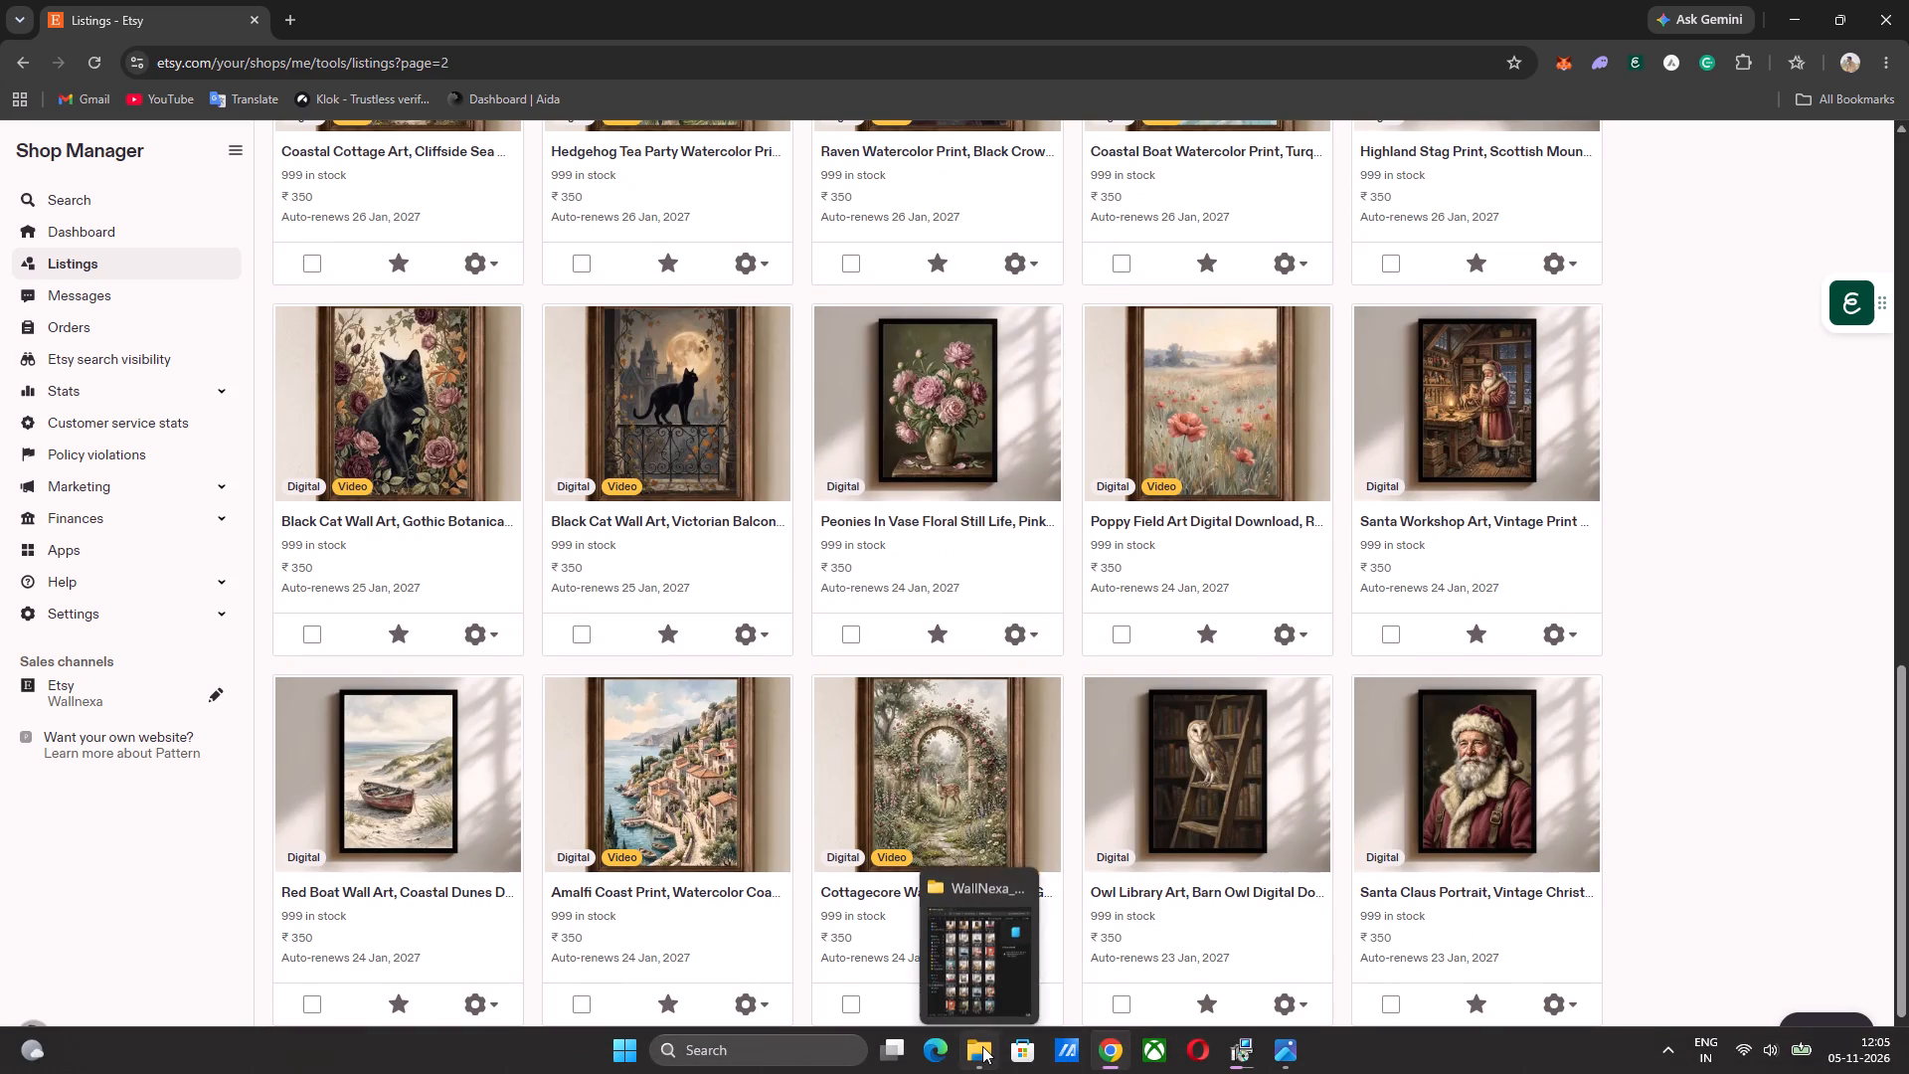
left_click(1241, 1049)
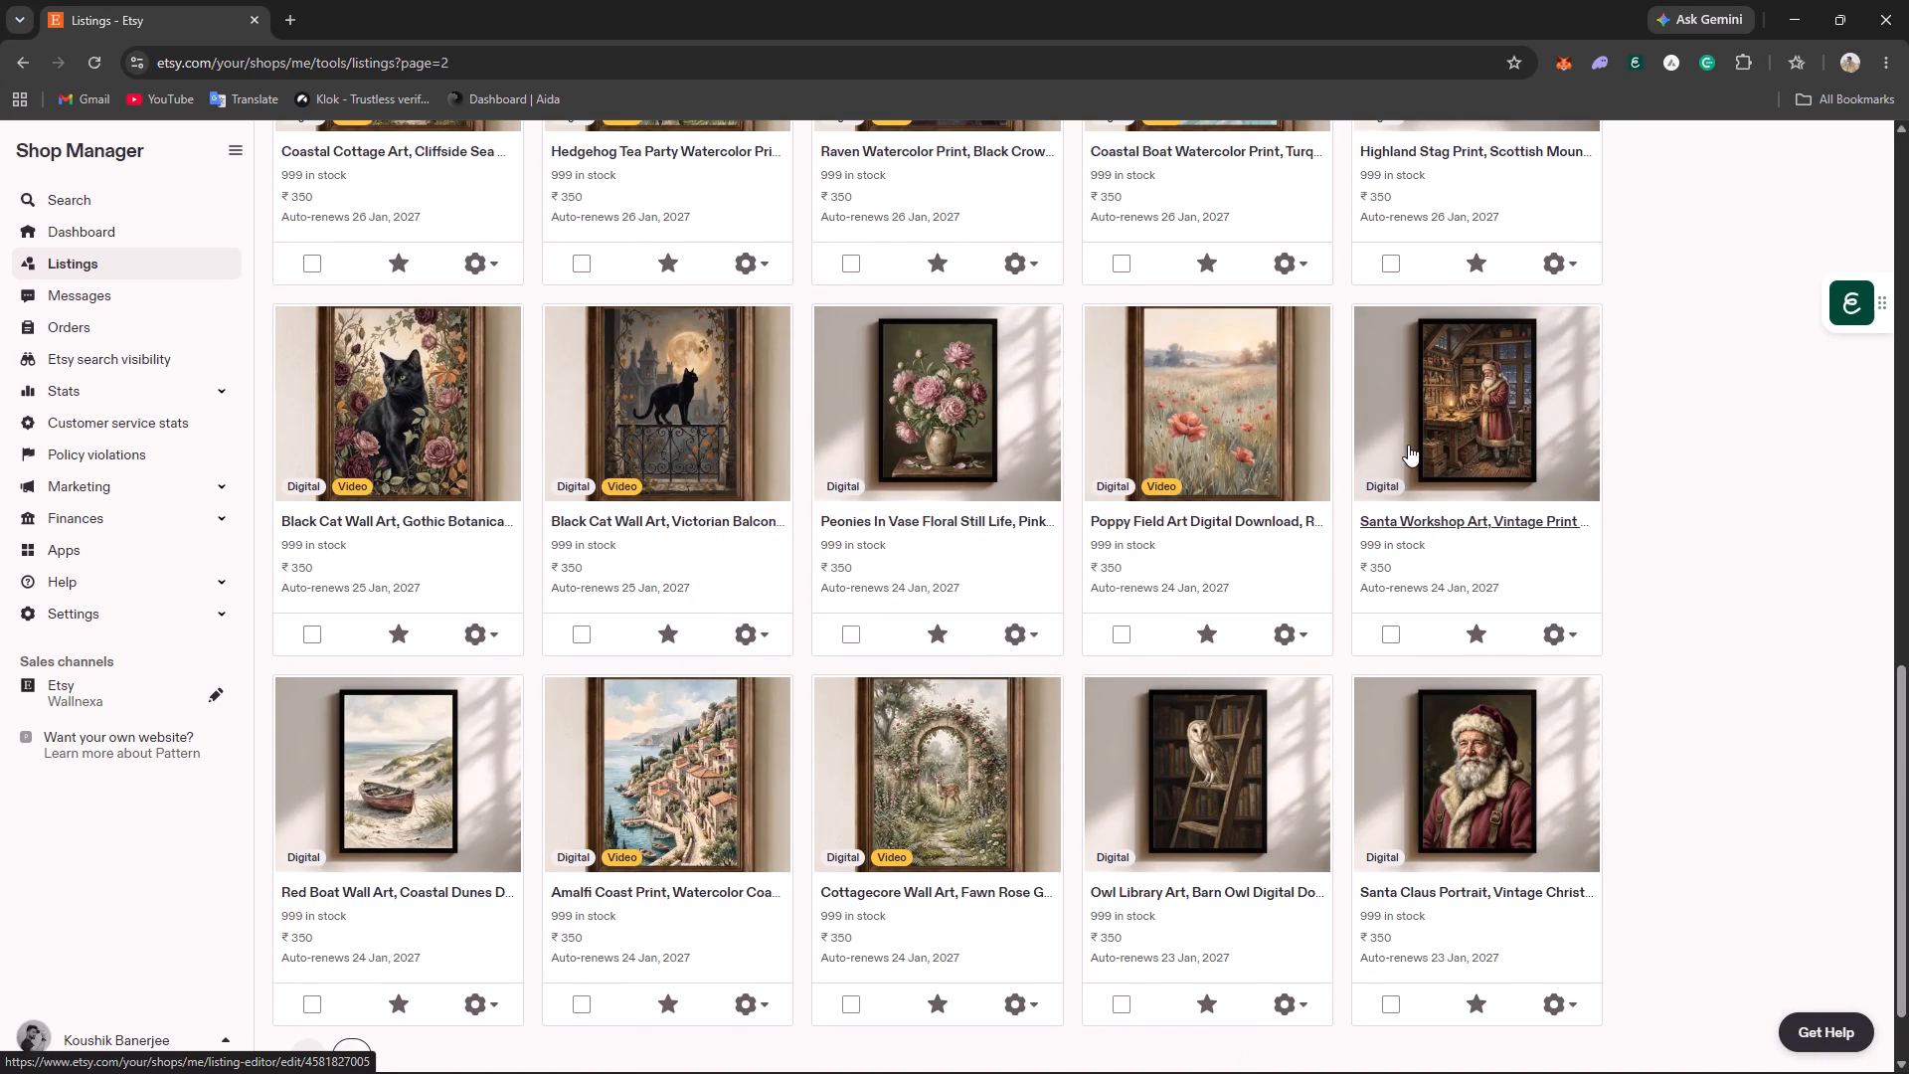
scroll(1772, 705, "down", 4)
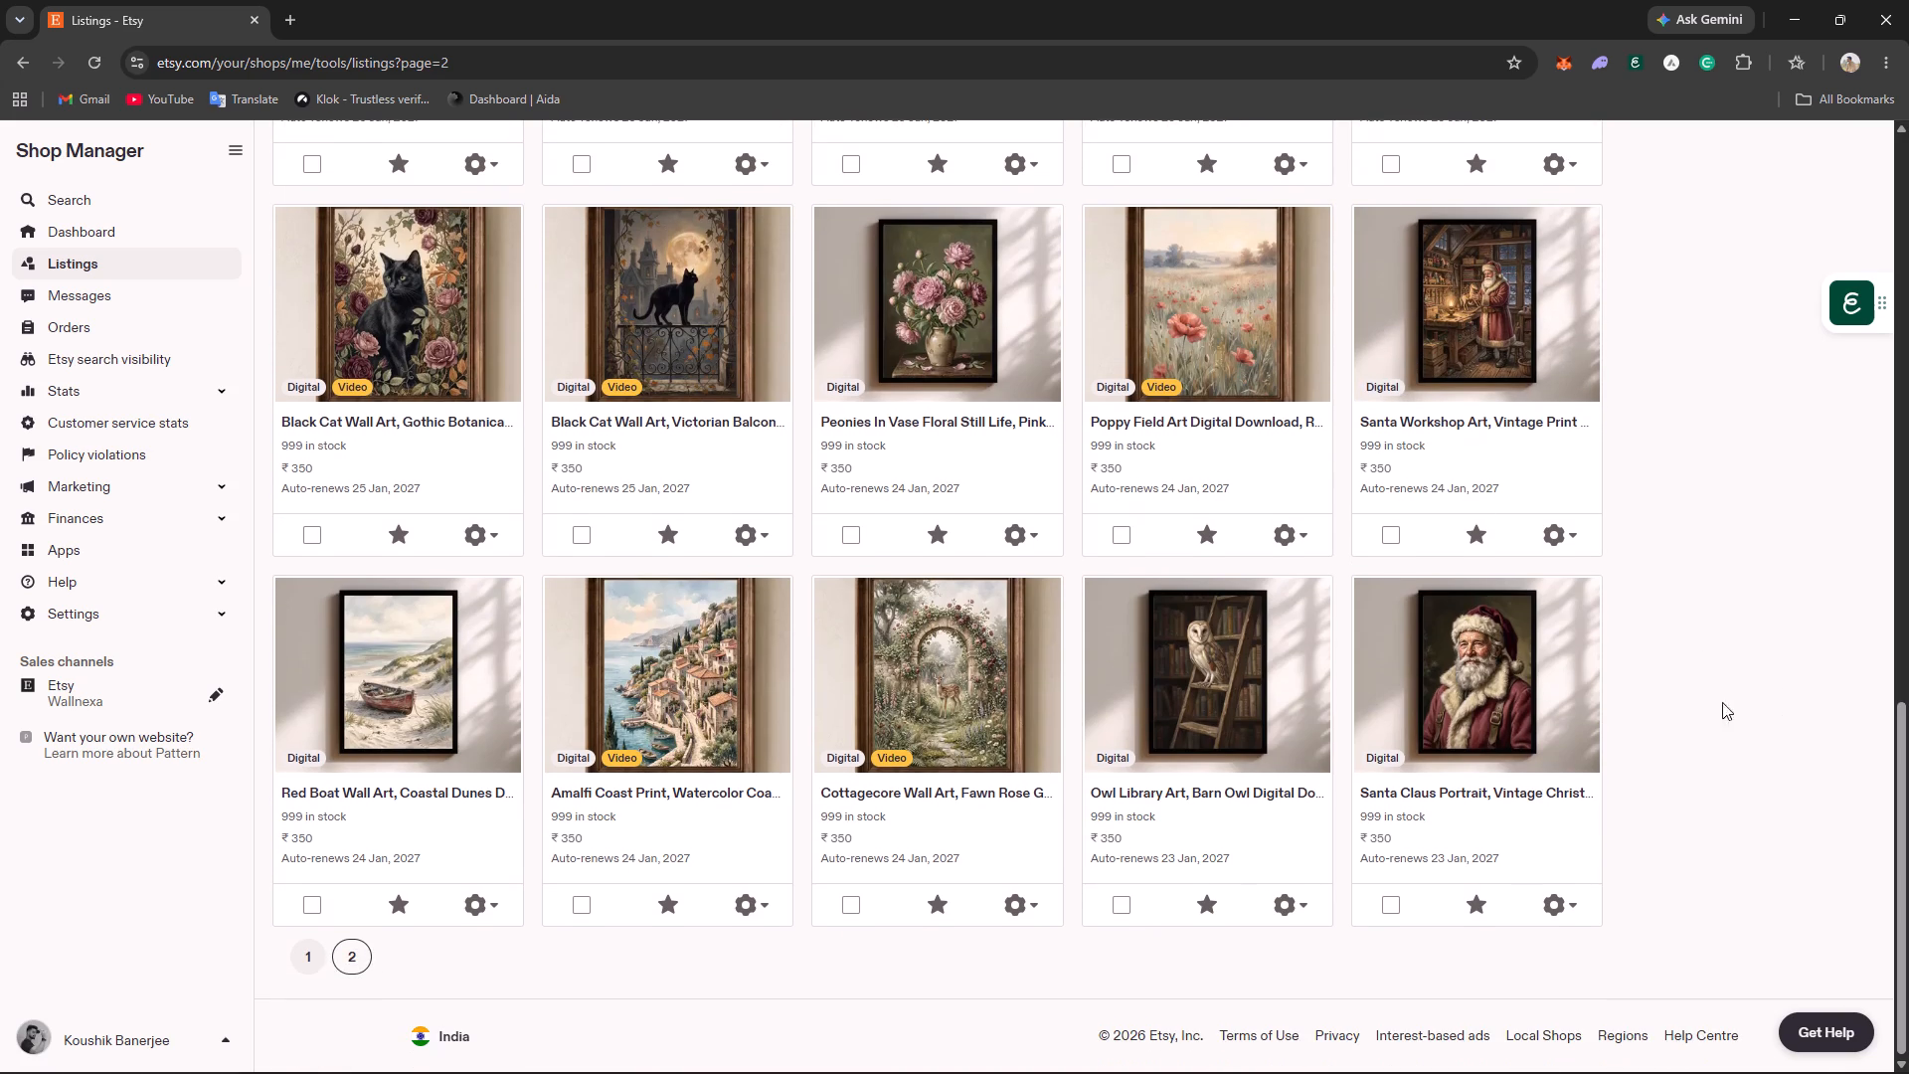
Check the WallNexa_Mockups folder for the next artwork set and open the matching Sailboat Painting, Minimalist Blue Ocean listing for editing.
left_click(967, 1050)
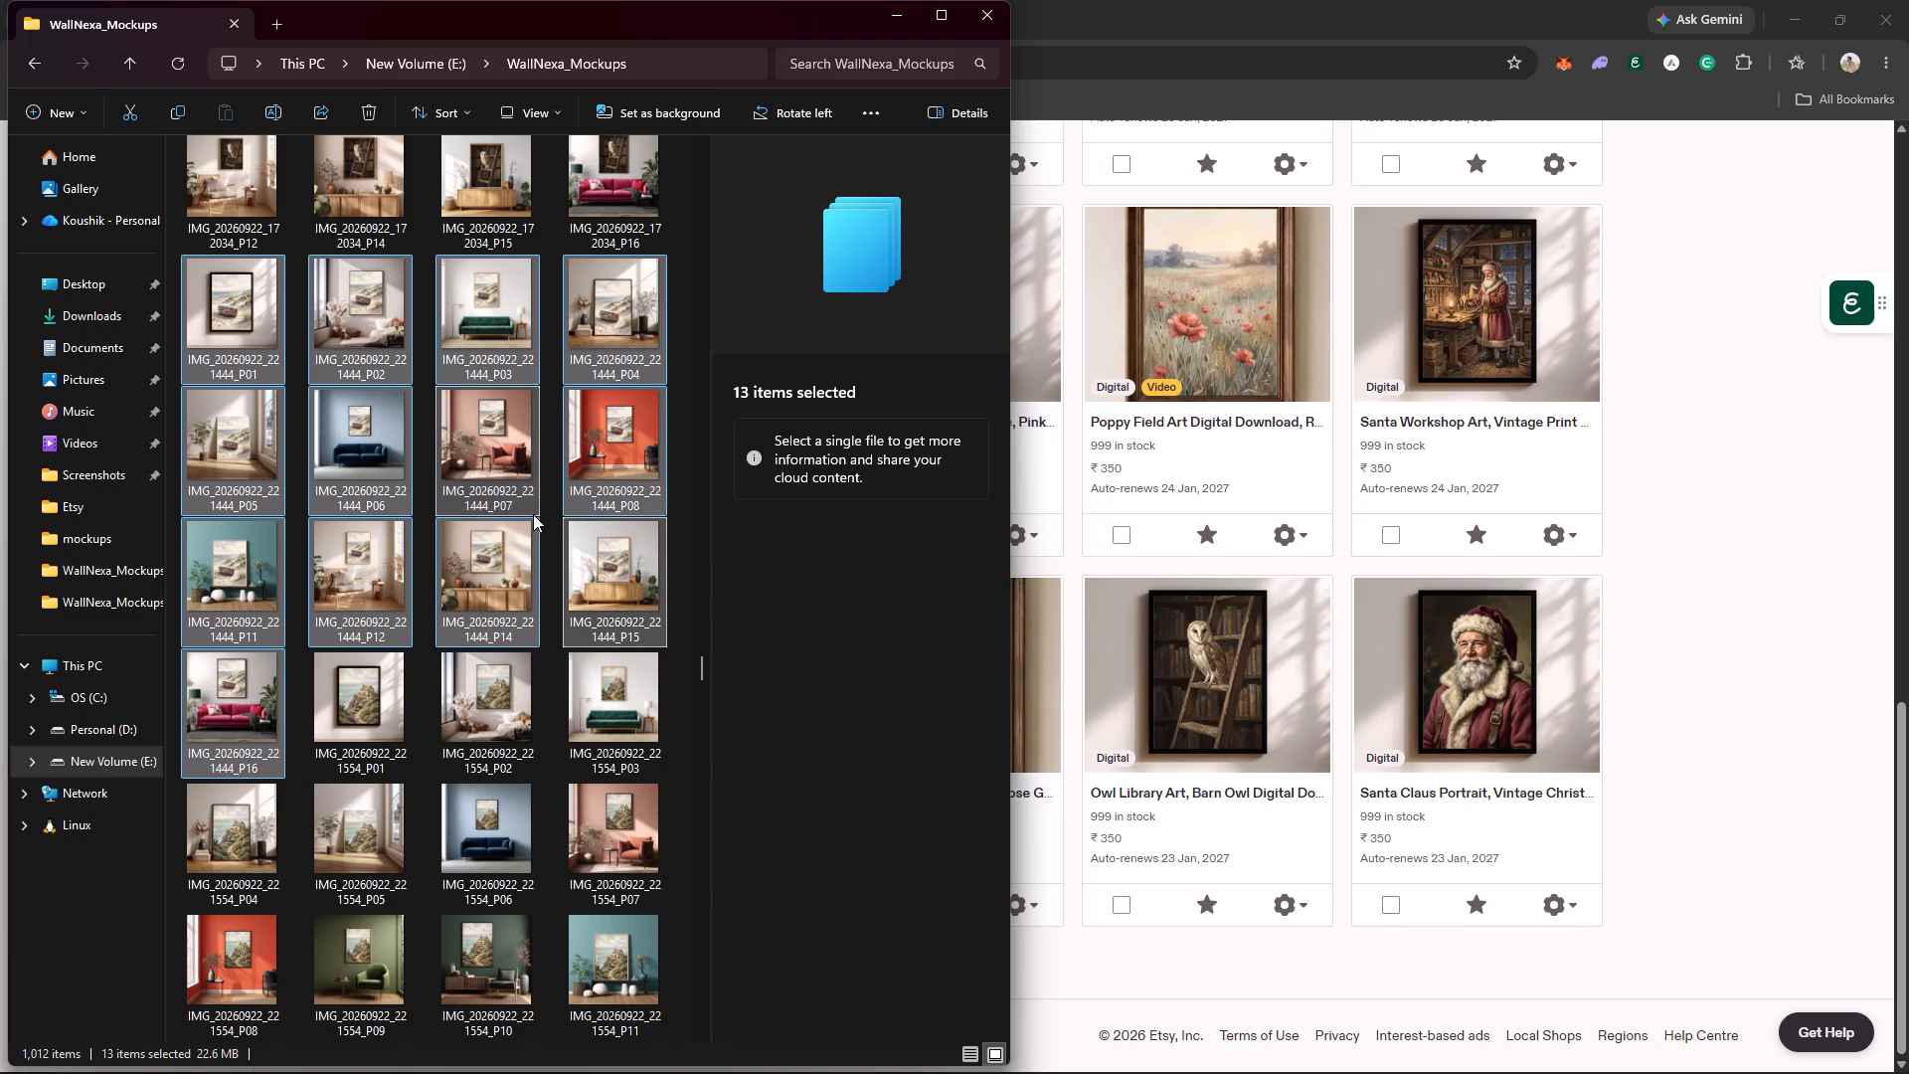
scroll(533, 507, "up", 2)
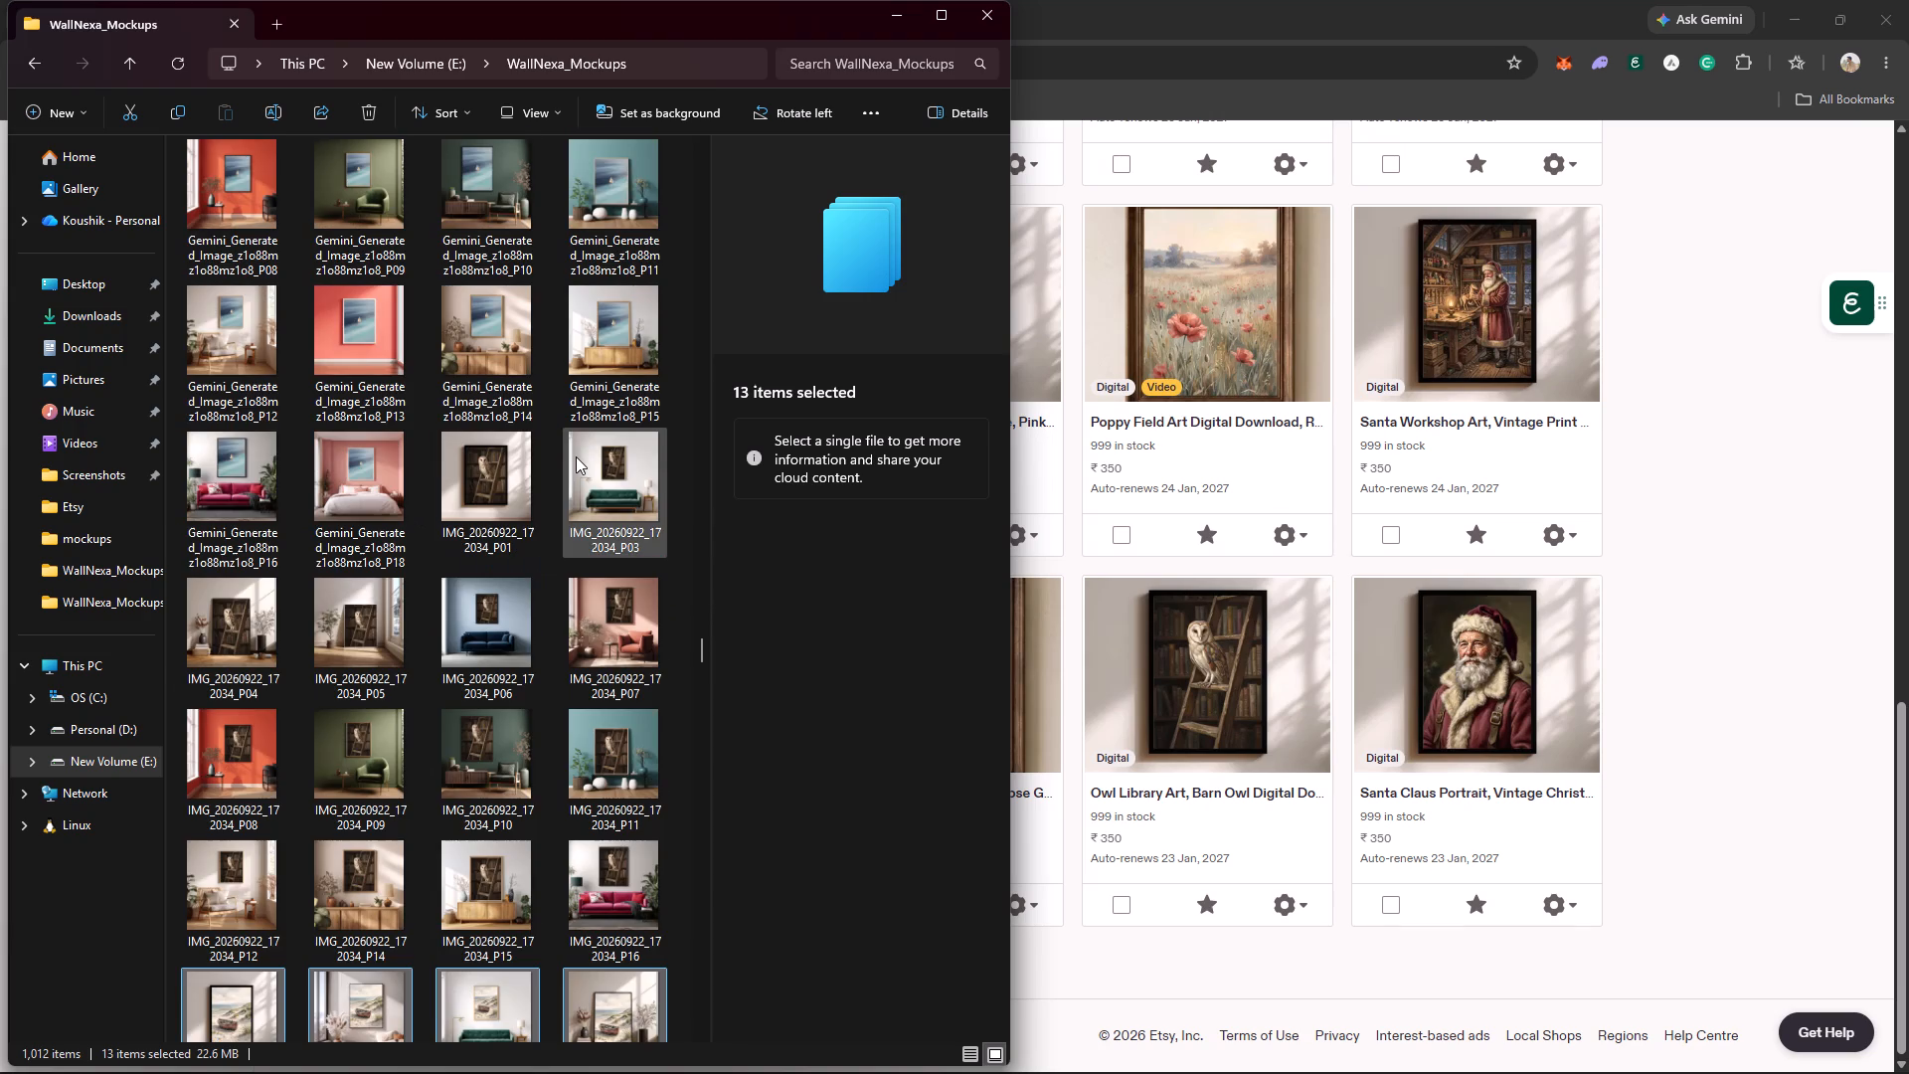
left_click(886, 11)
scroll(976, 553, "up", 12)
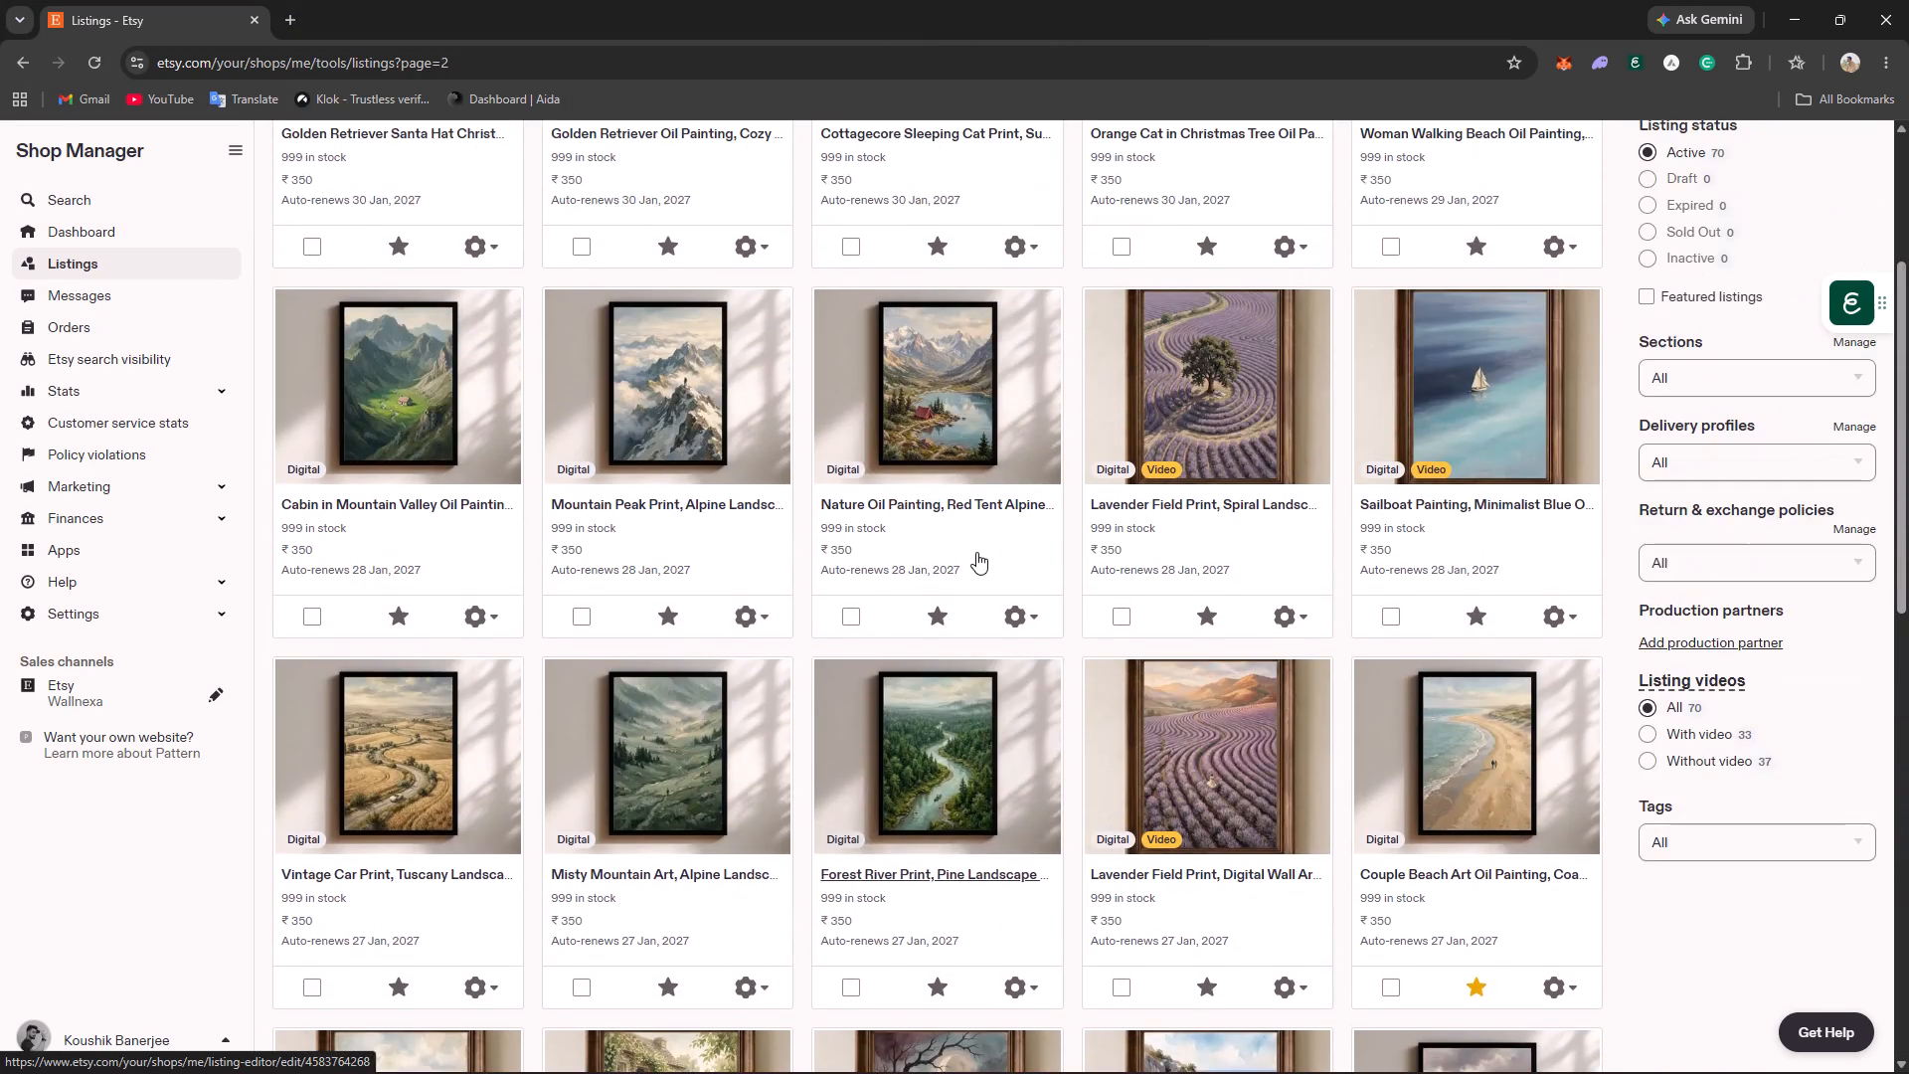
scroll(976, 552, "up", 5)
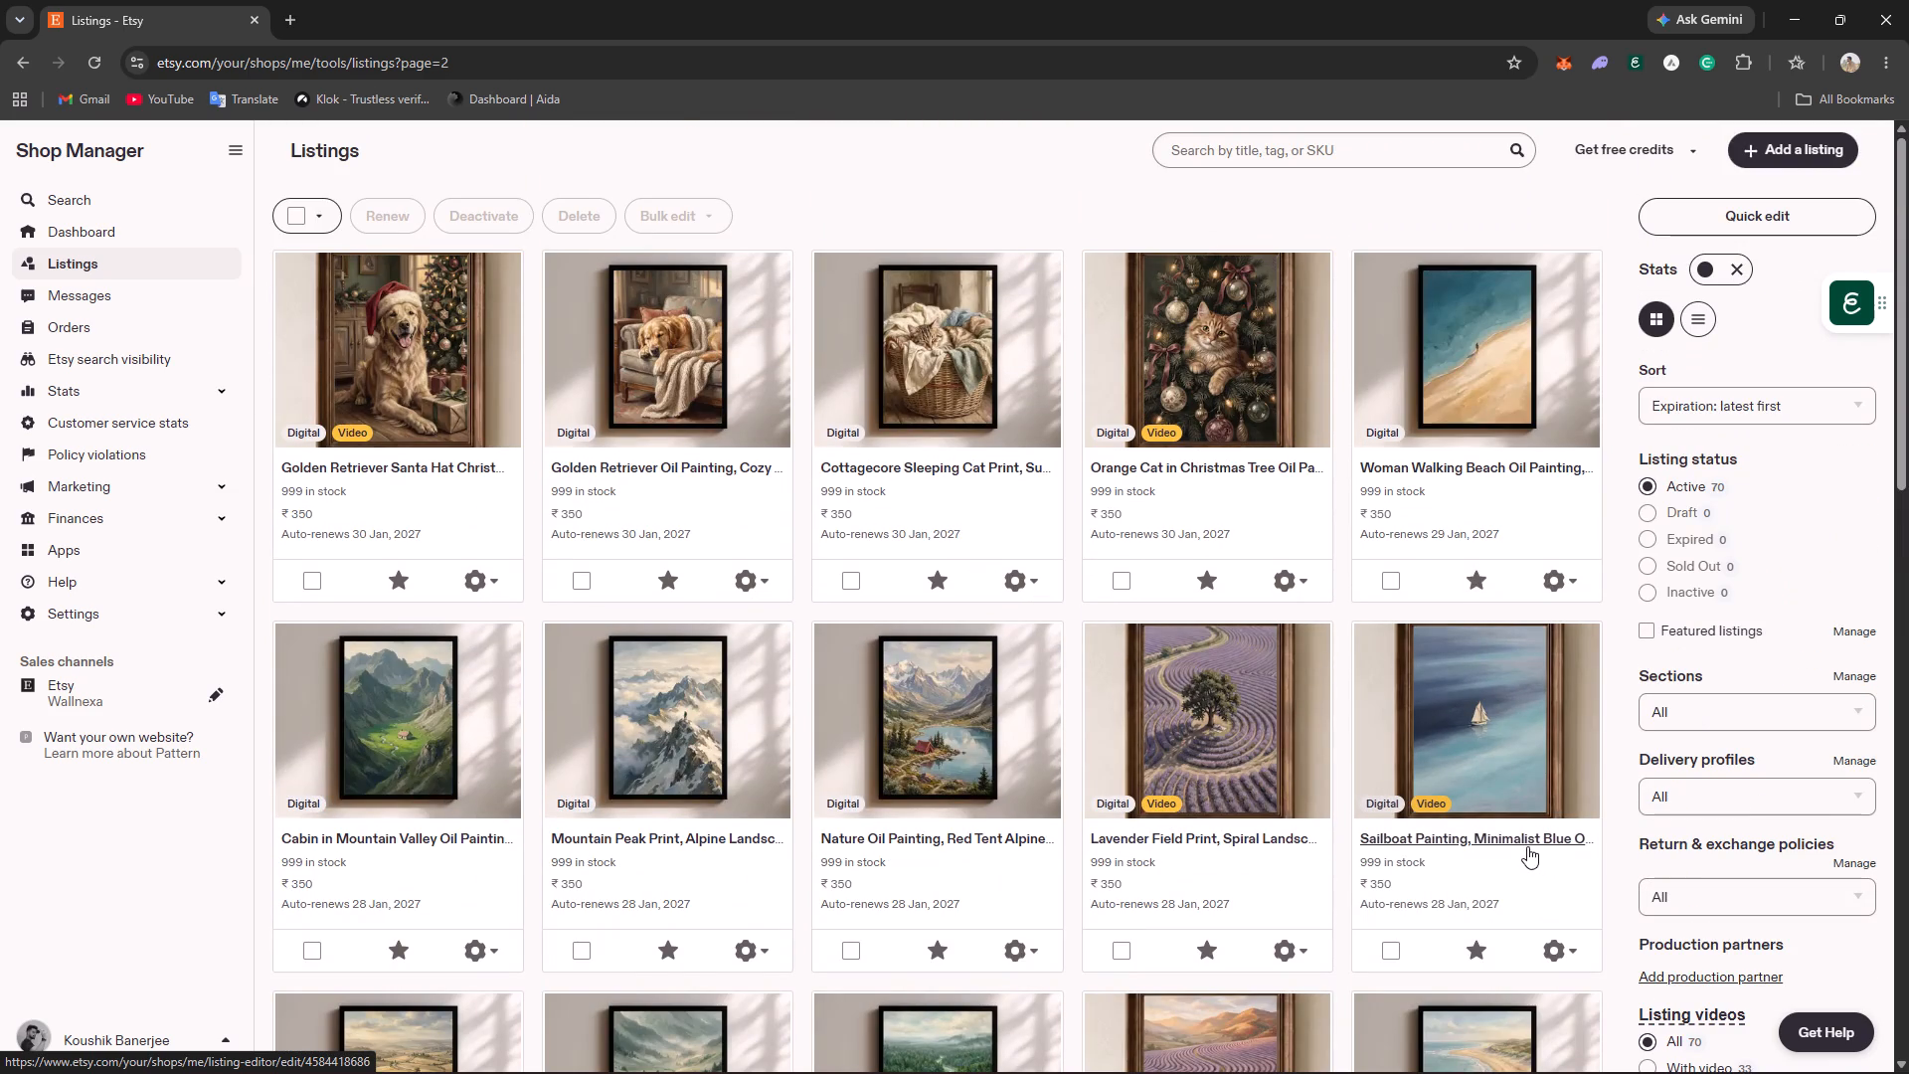
left_click(1521, 837)
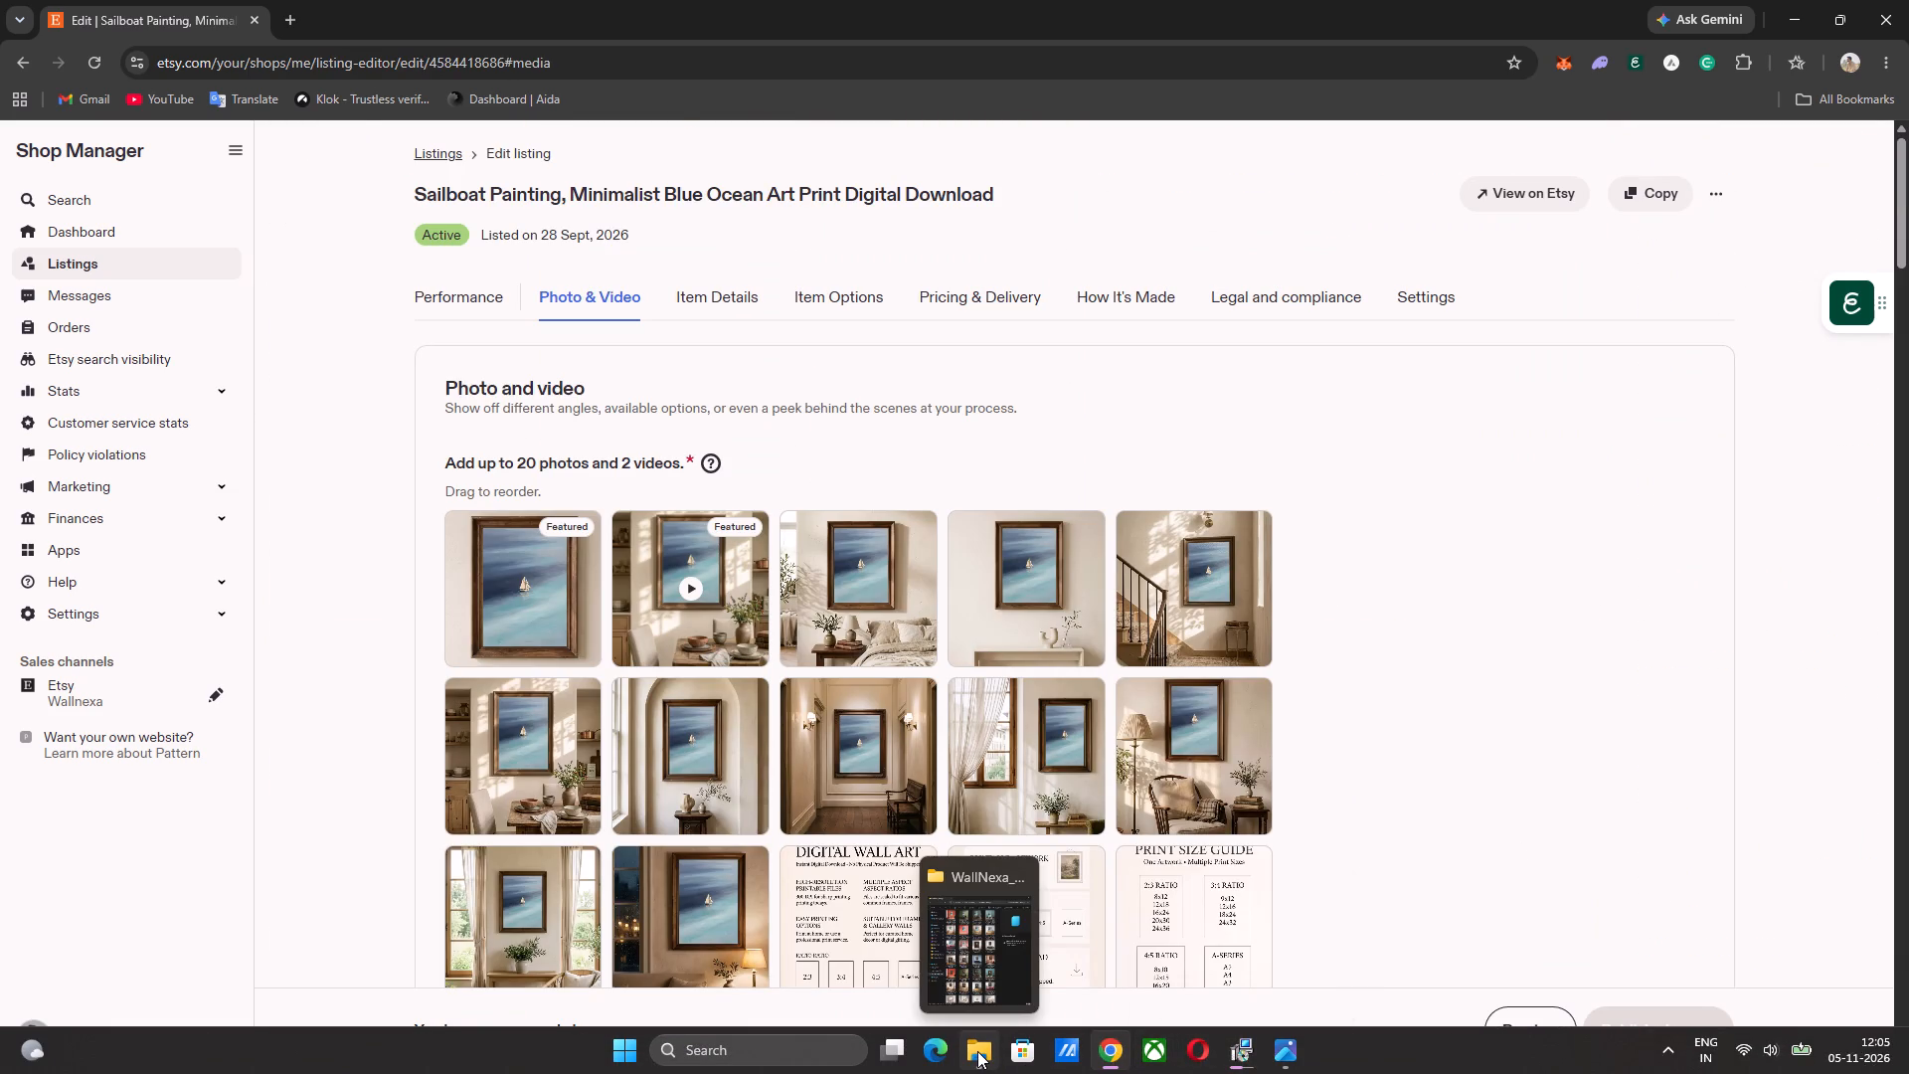
Switch to the WallNexa_Mockups folder in File Explorer and locate the blue ocean sailboat mockup images.
left_click(977, 1051)
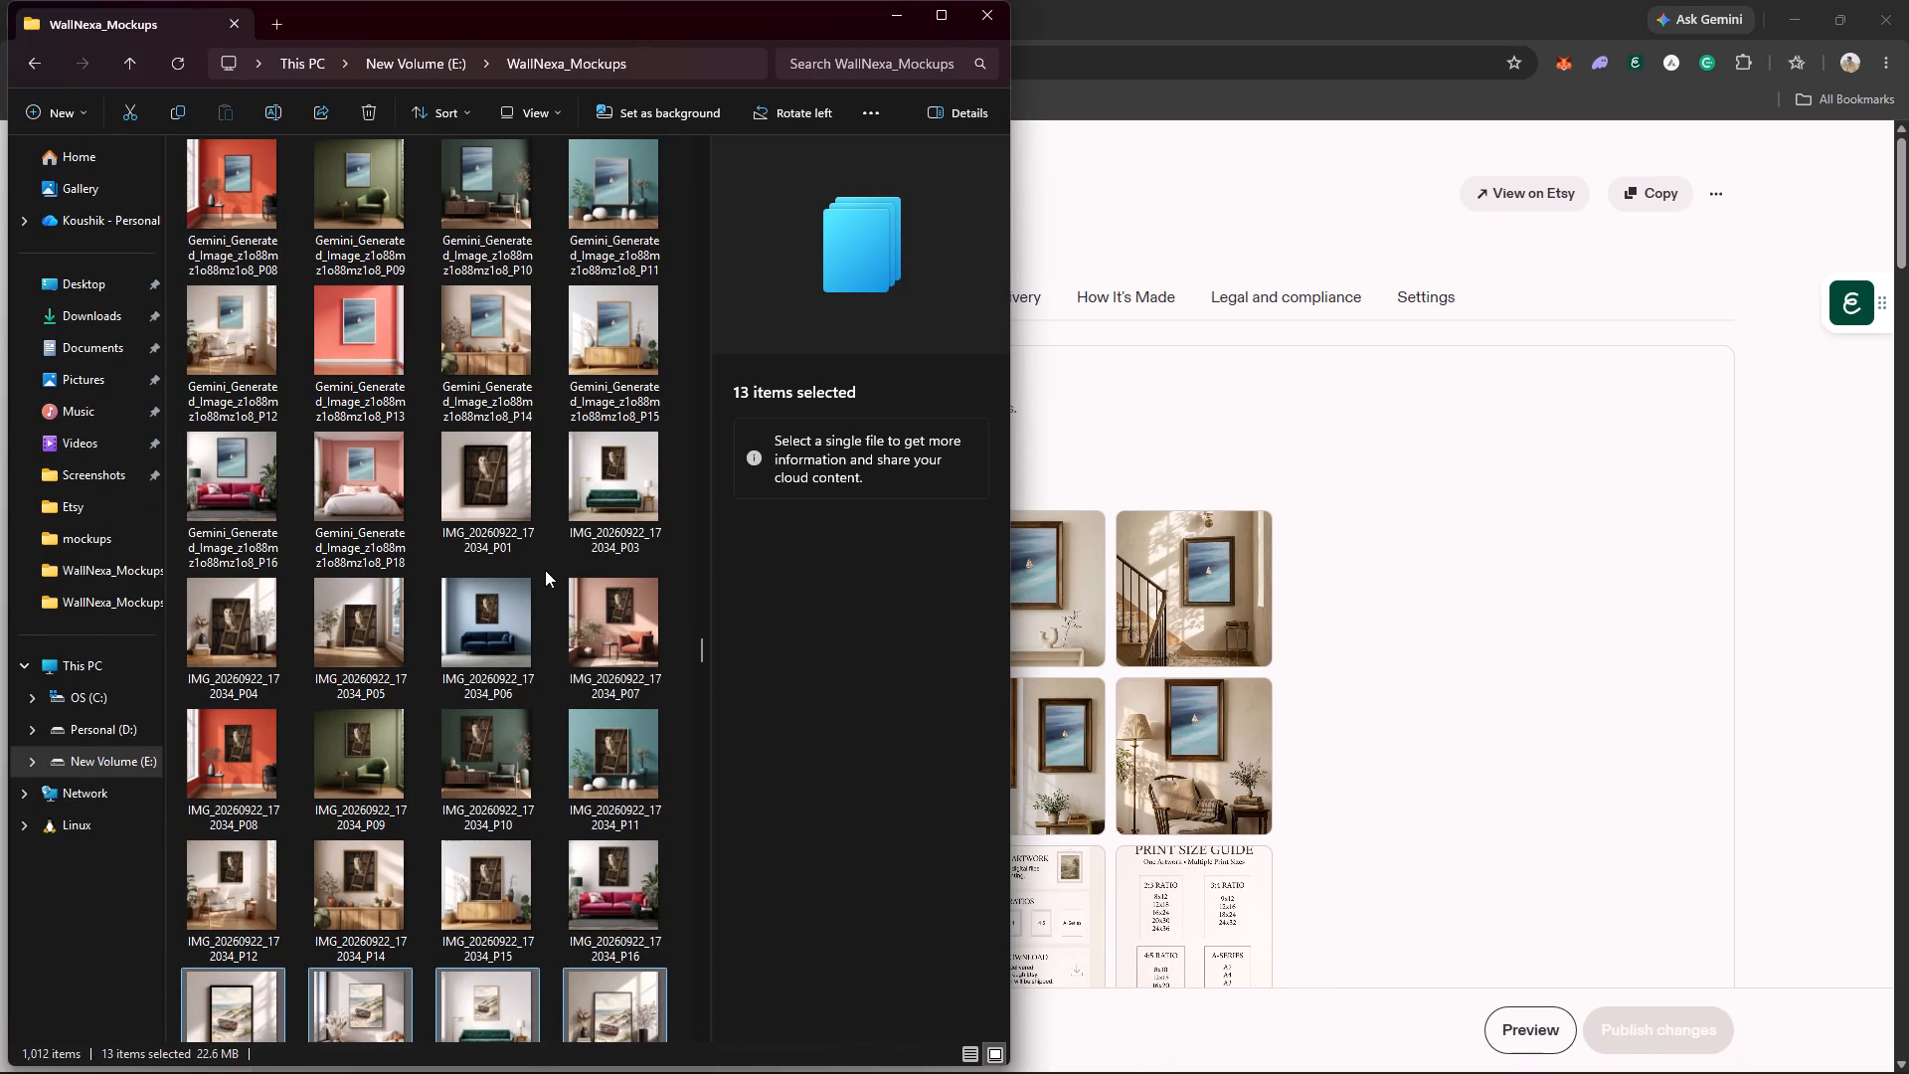
scroll(543, 569, "up", 1)
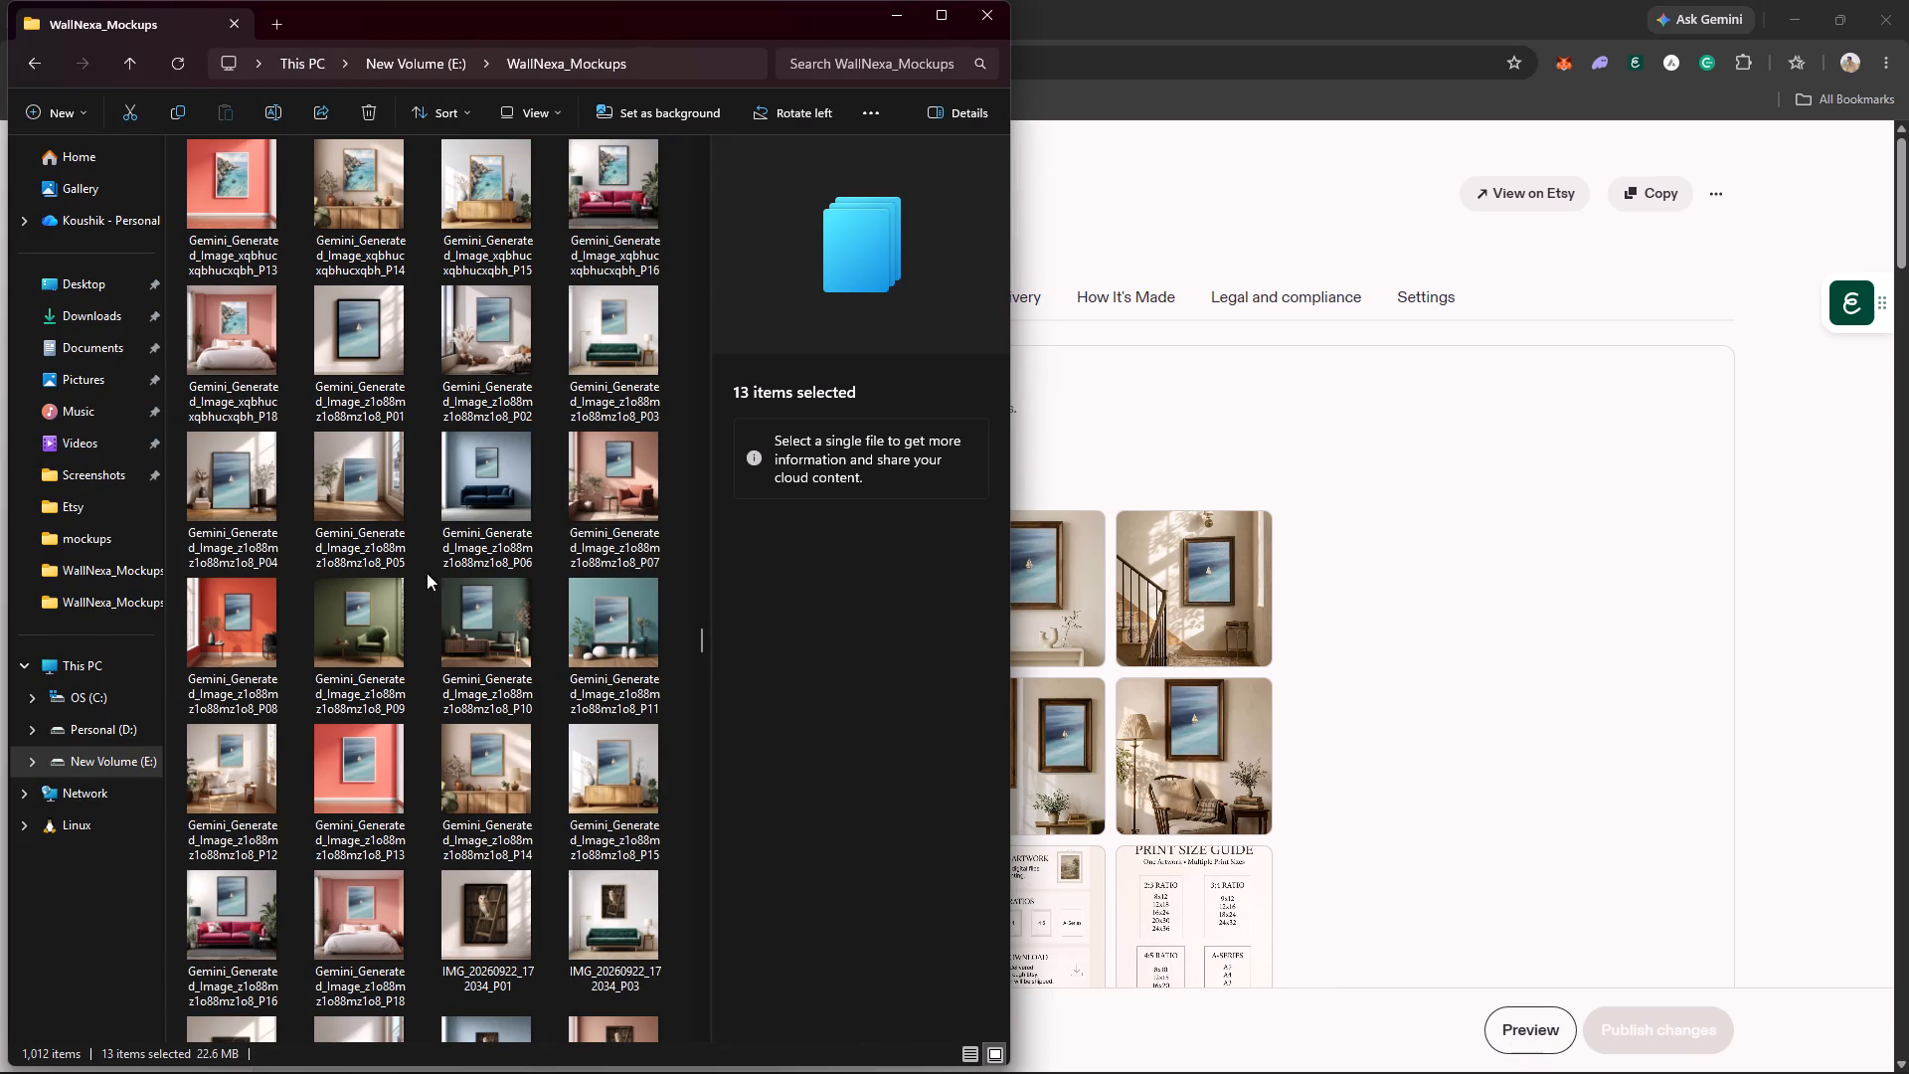
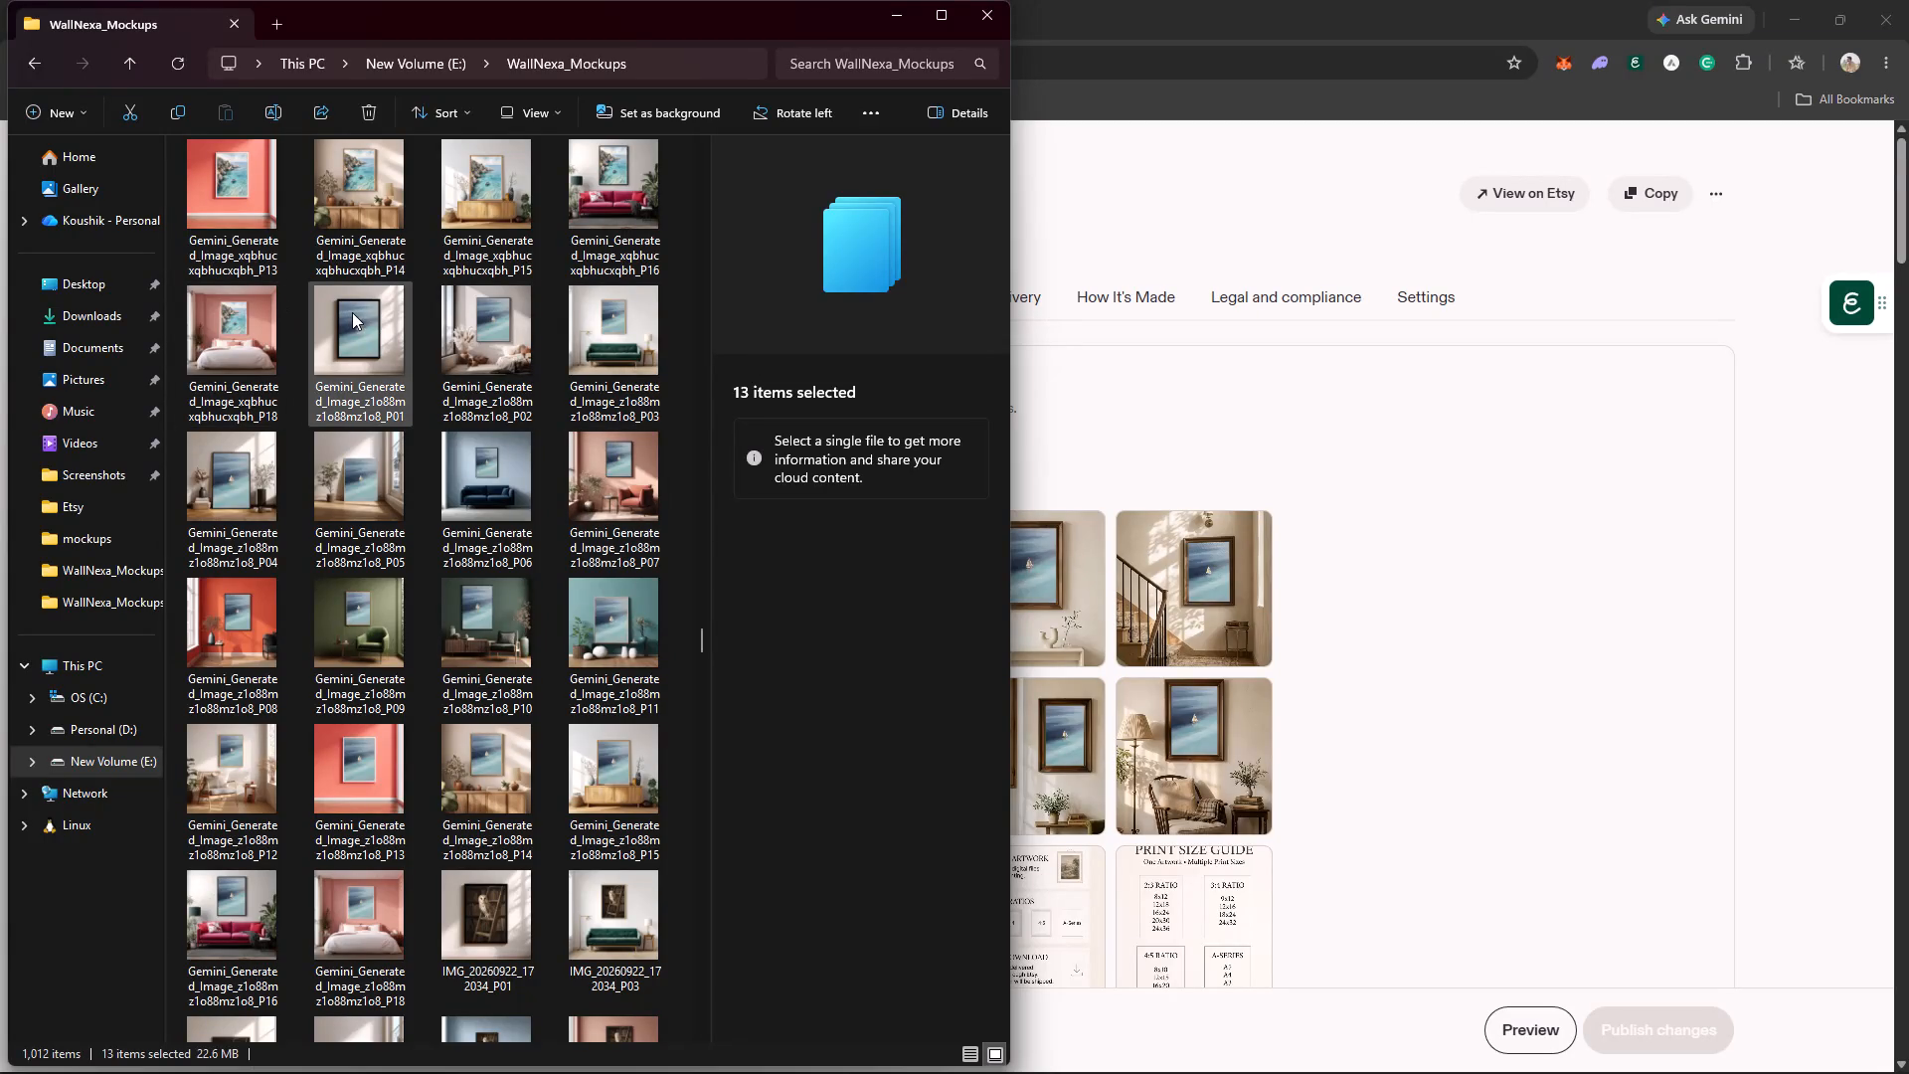
View the blue ocean sailboat mockups at full size and delete the P02 image with the pampas grass and bed.
double_click(362, 317)
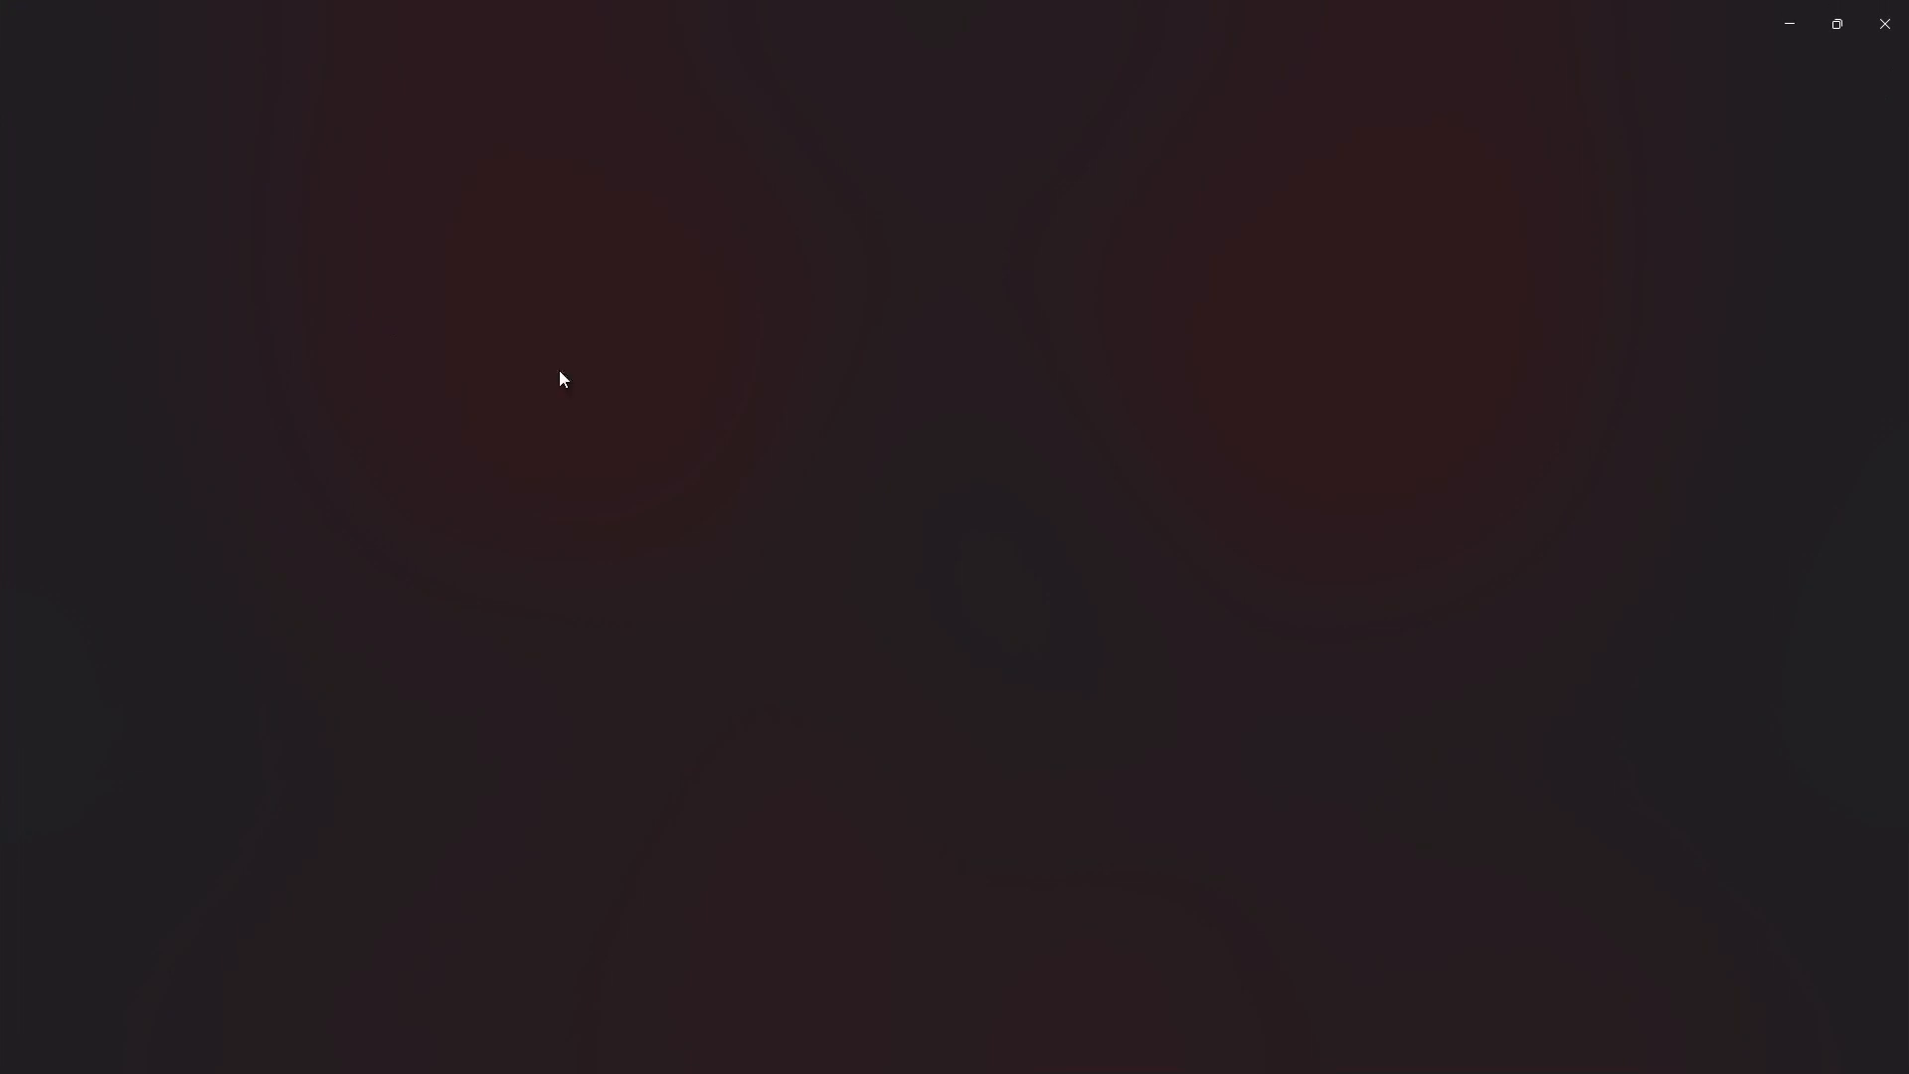
key("Right")
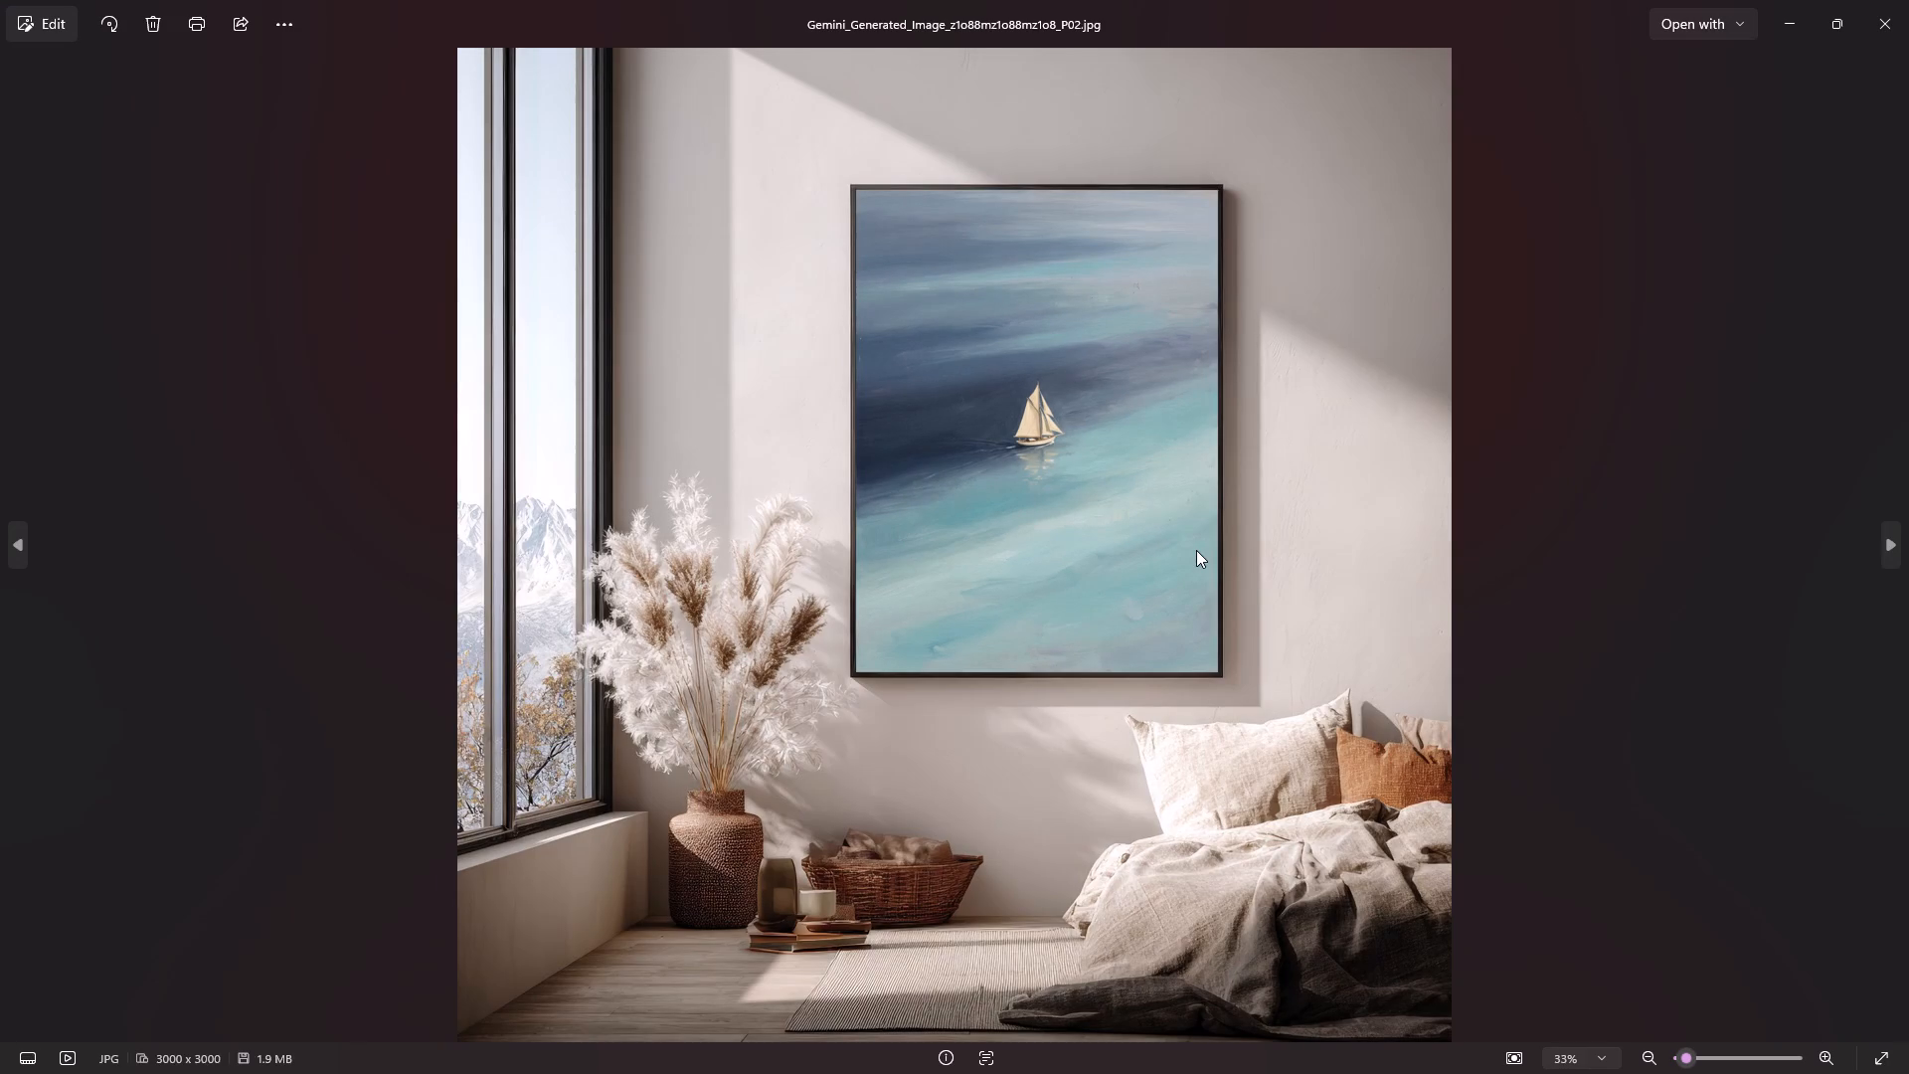
key("Delete")
Review the following sailboat mockups one by one and delete the P18 pink bedroom image at the end of the set.
key("Right")
key("Left")
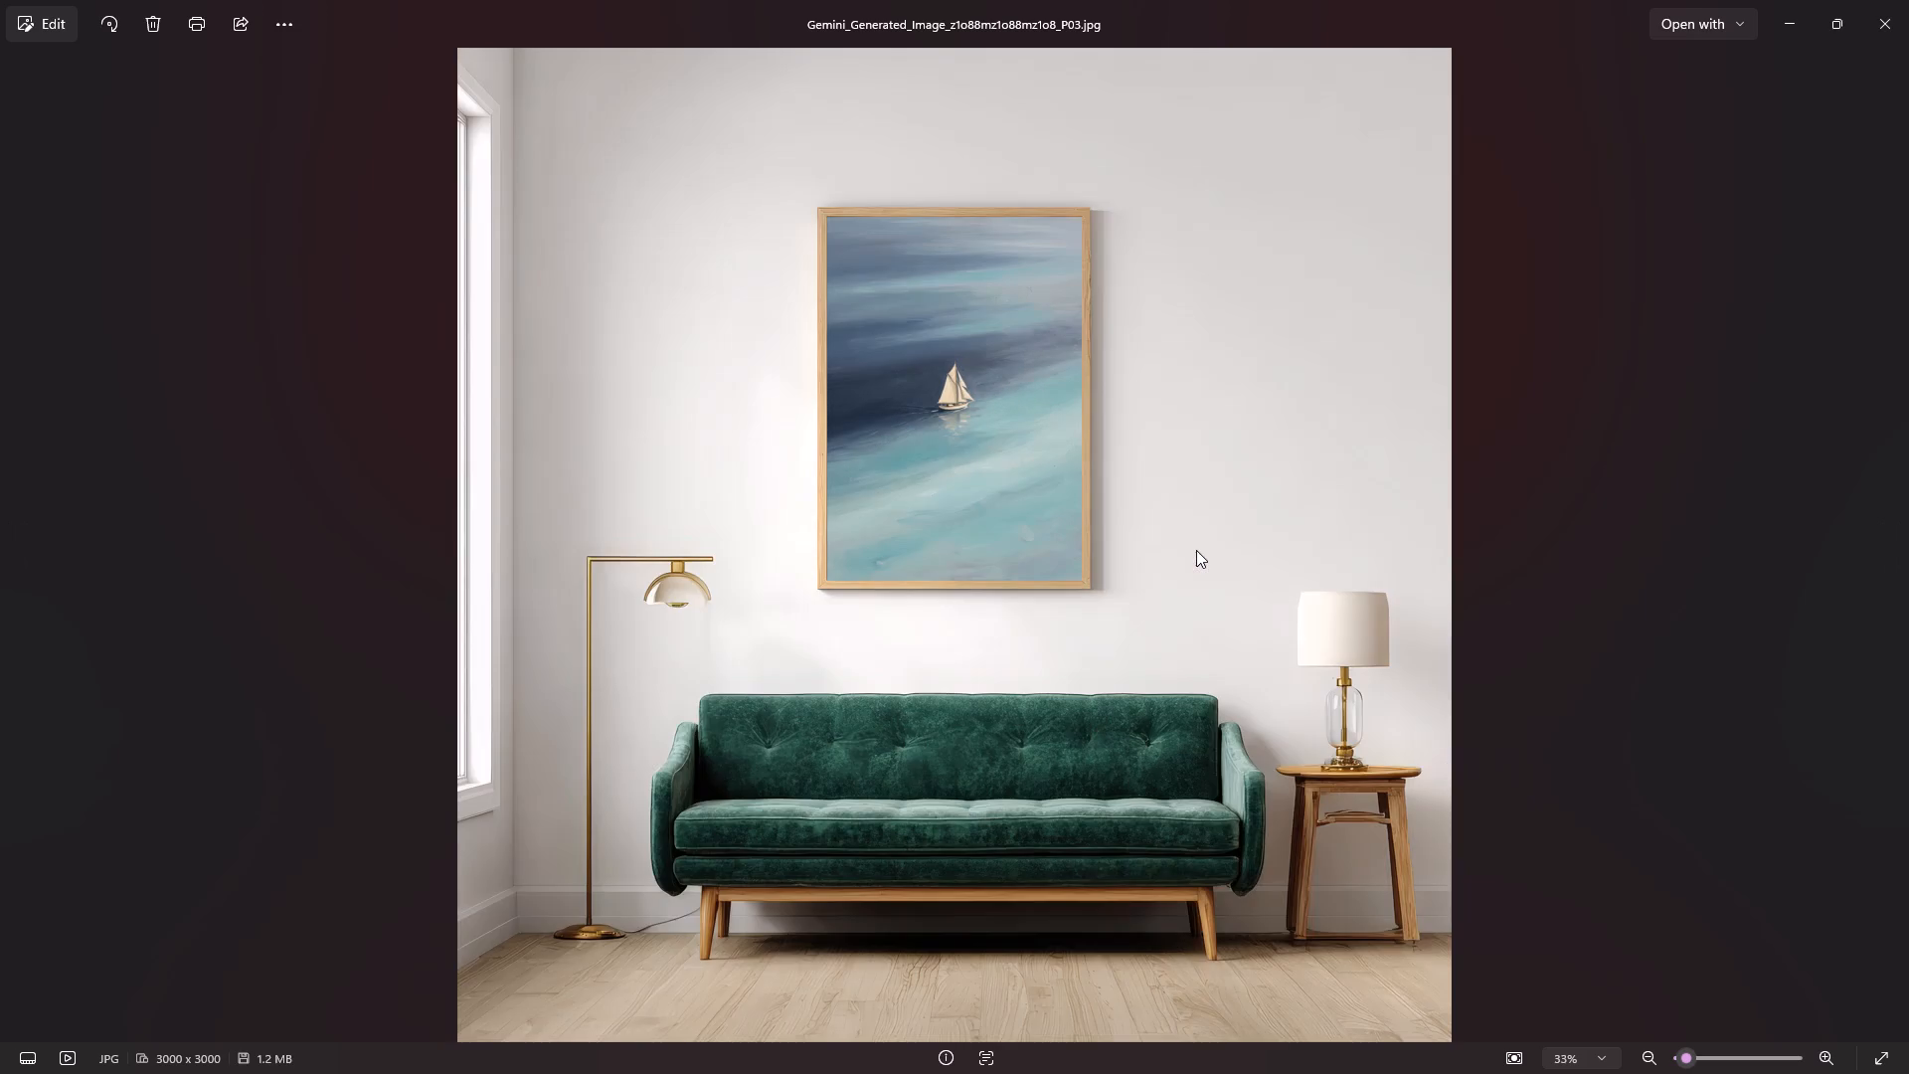
key("Right")
key("Right")
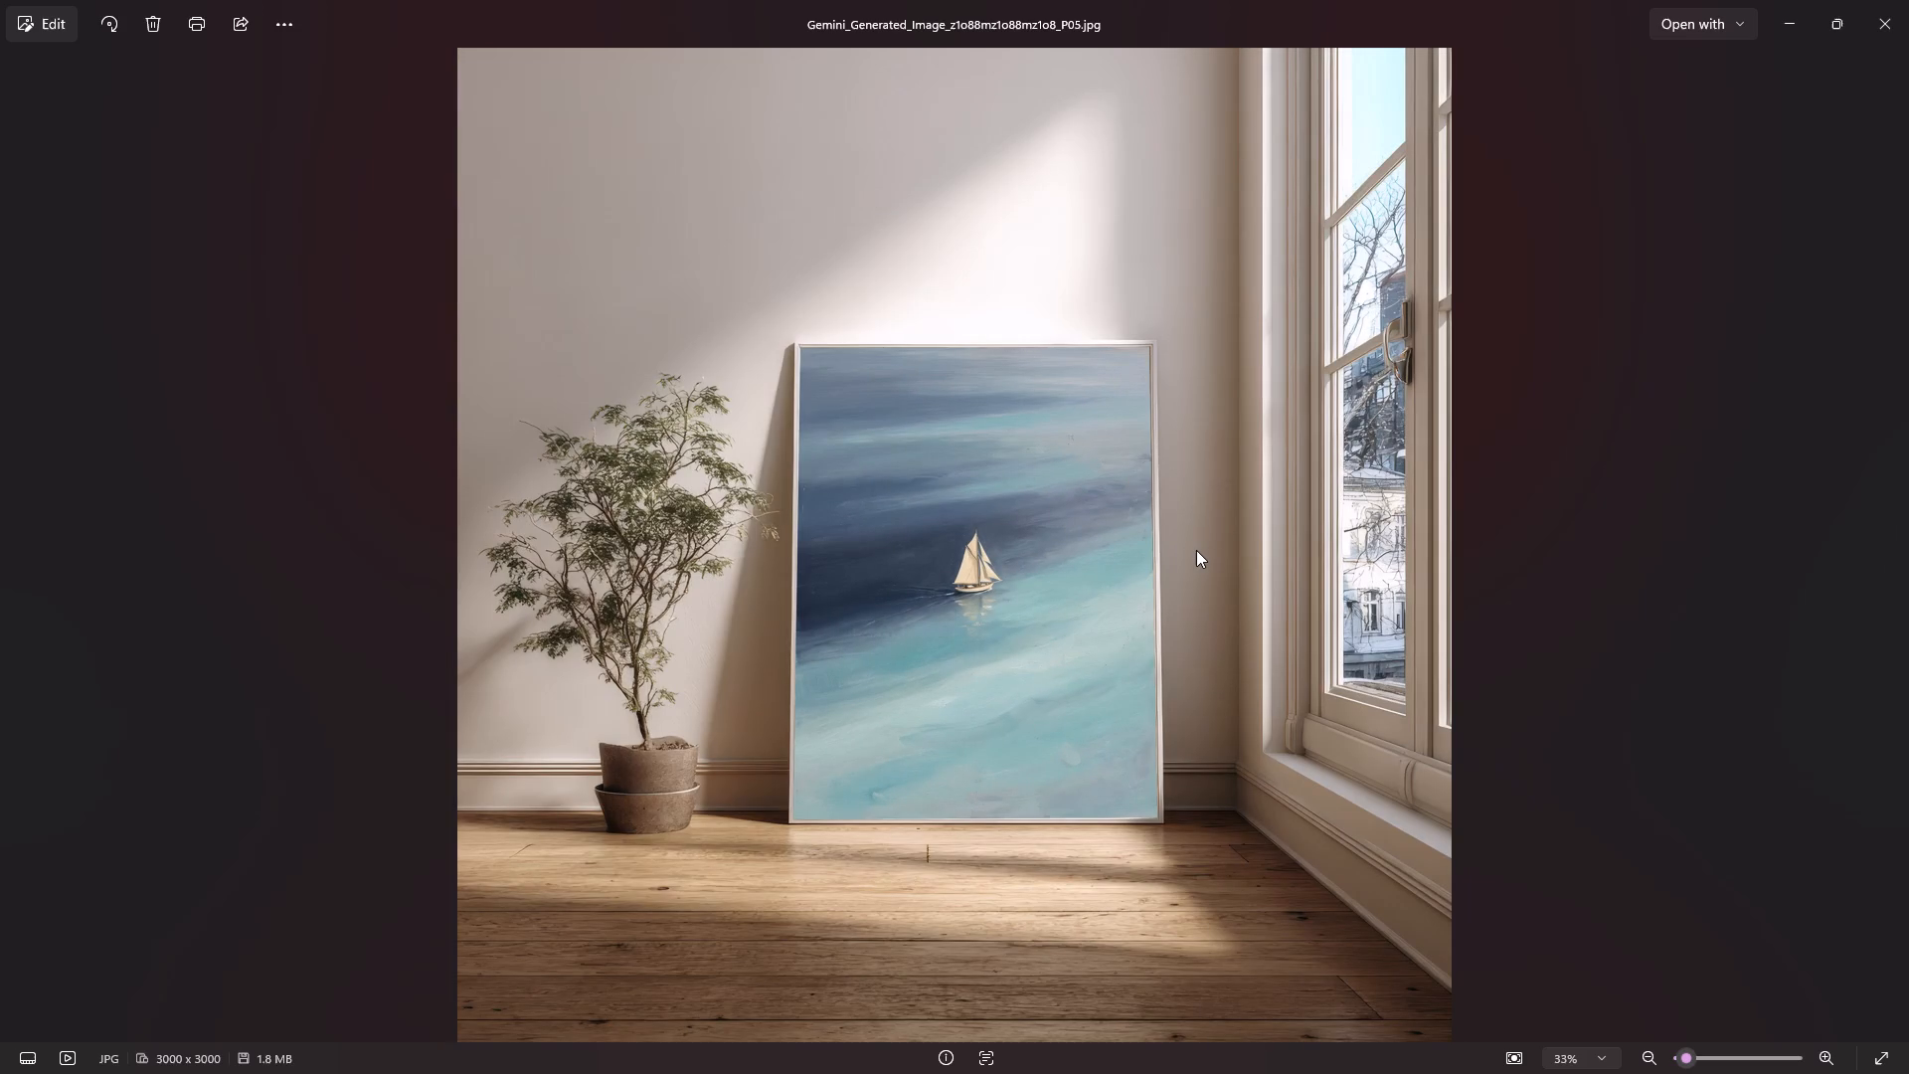
key("Right")
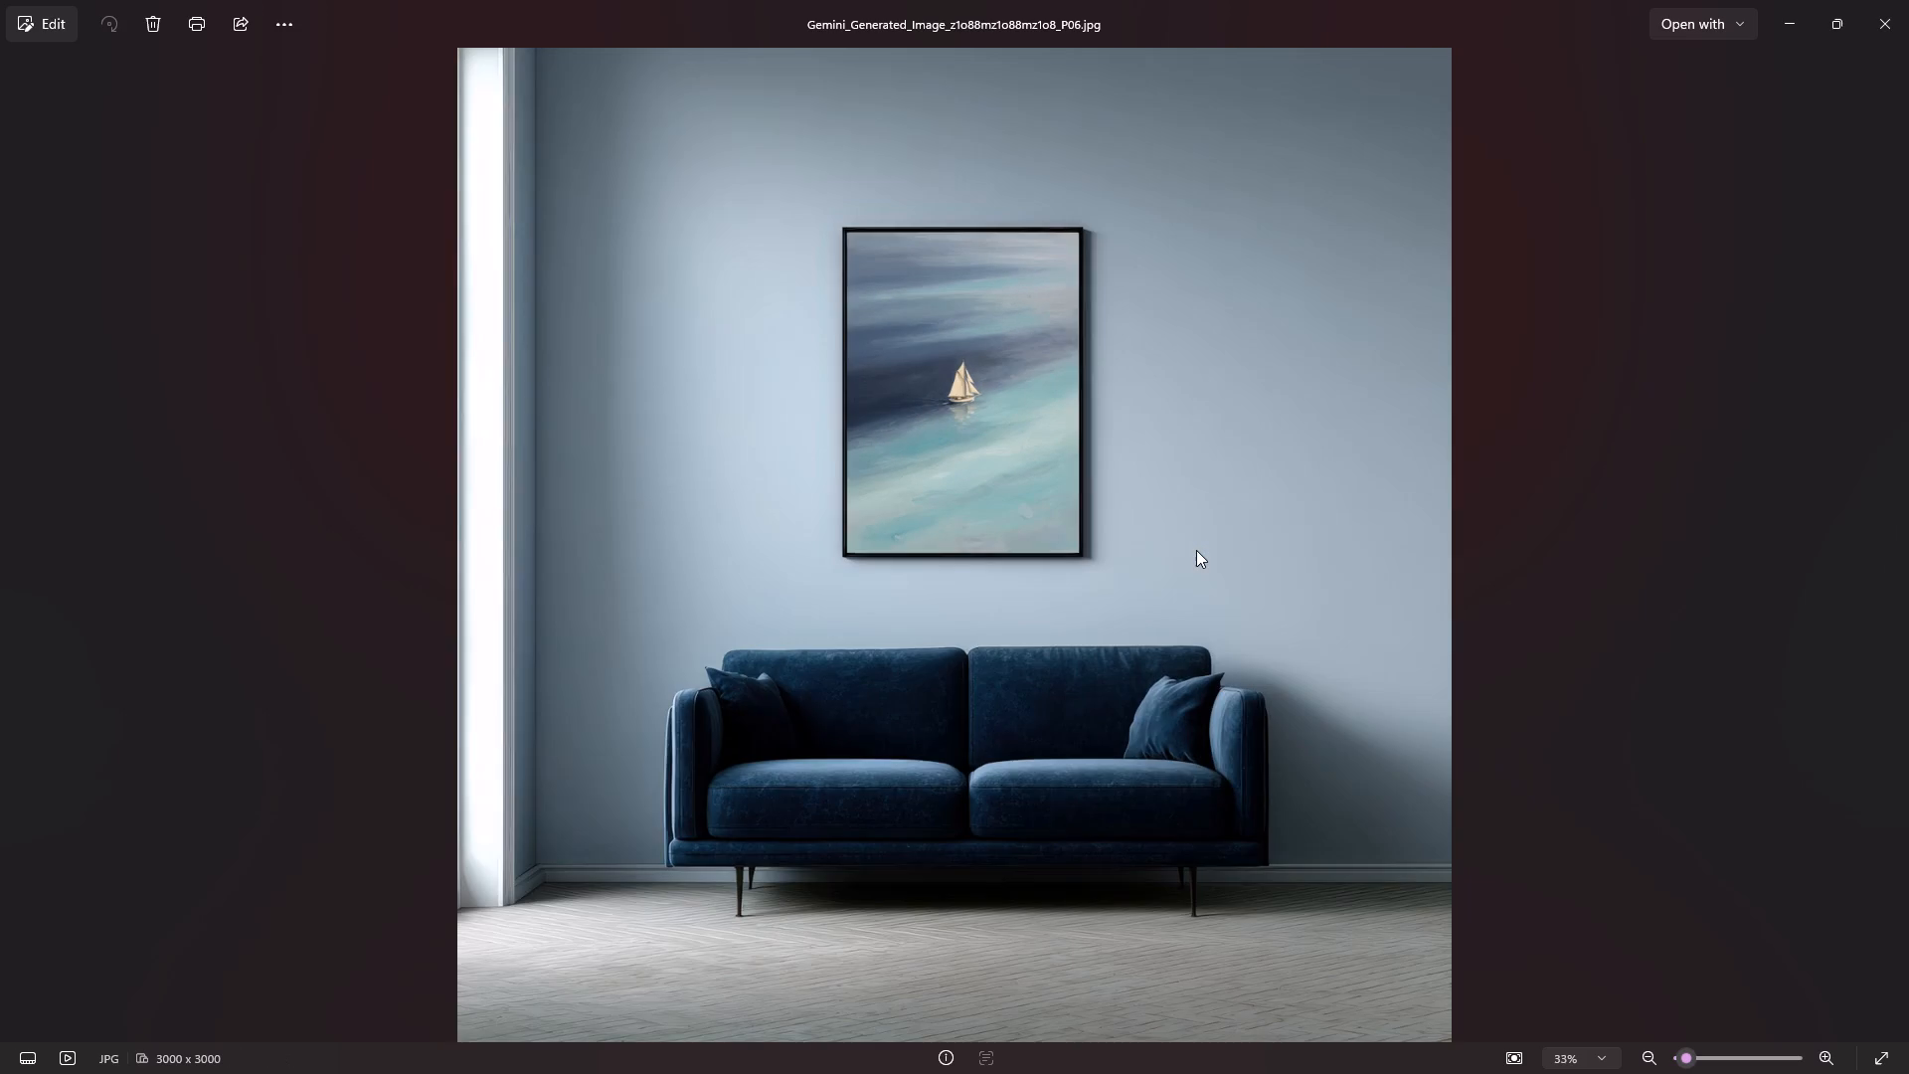
key("Right")
key("Right")
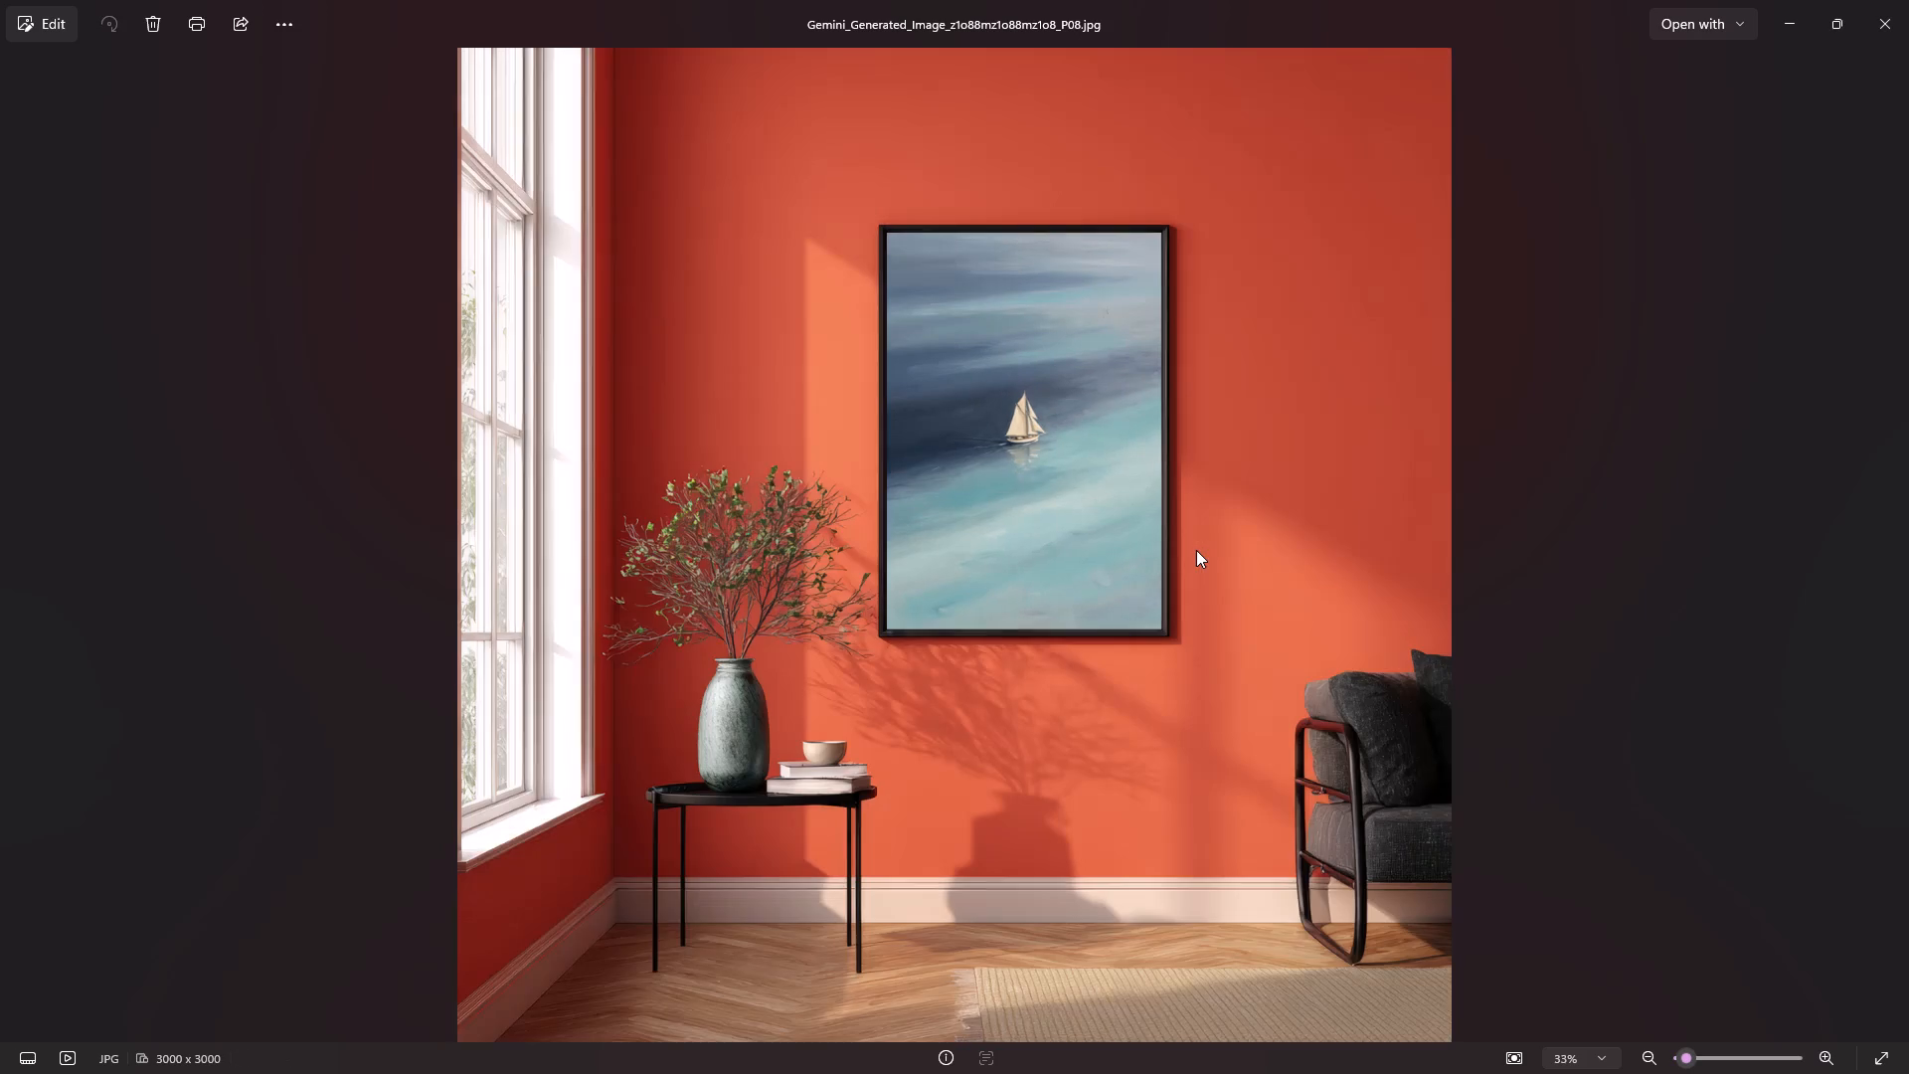
key("Right")
key("Right")
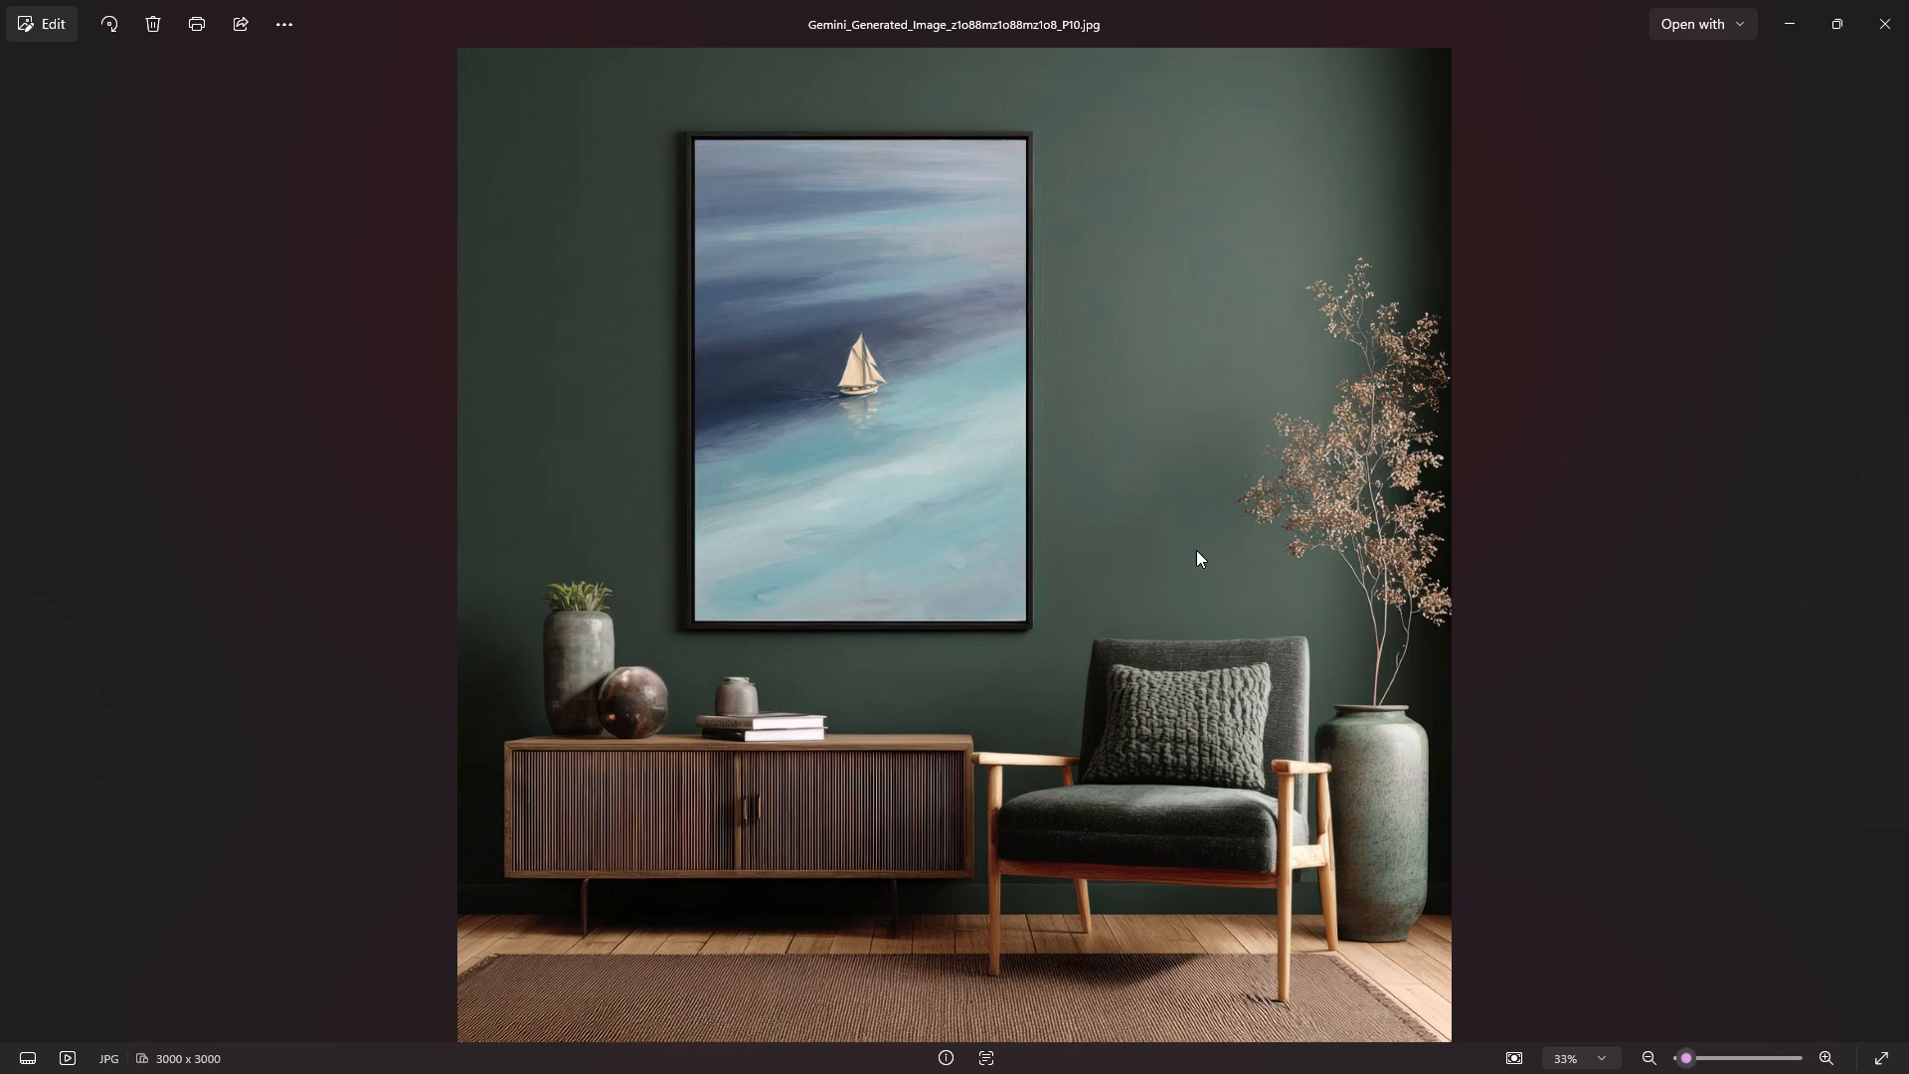
key("Right")
key("Right")
key("Right")
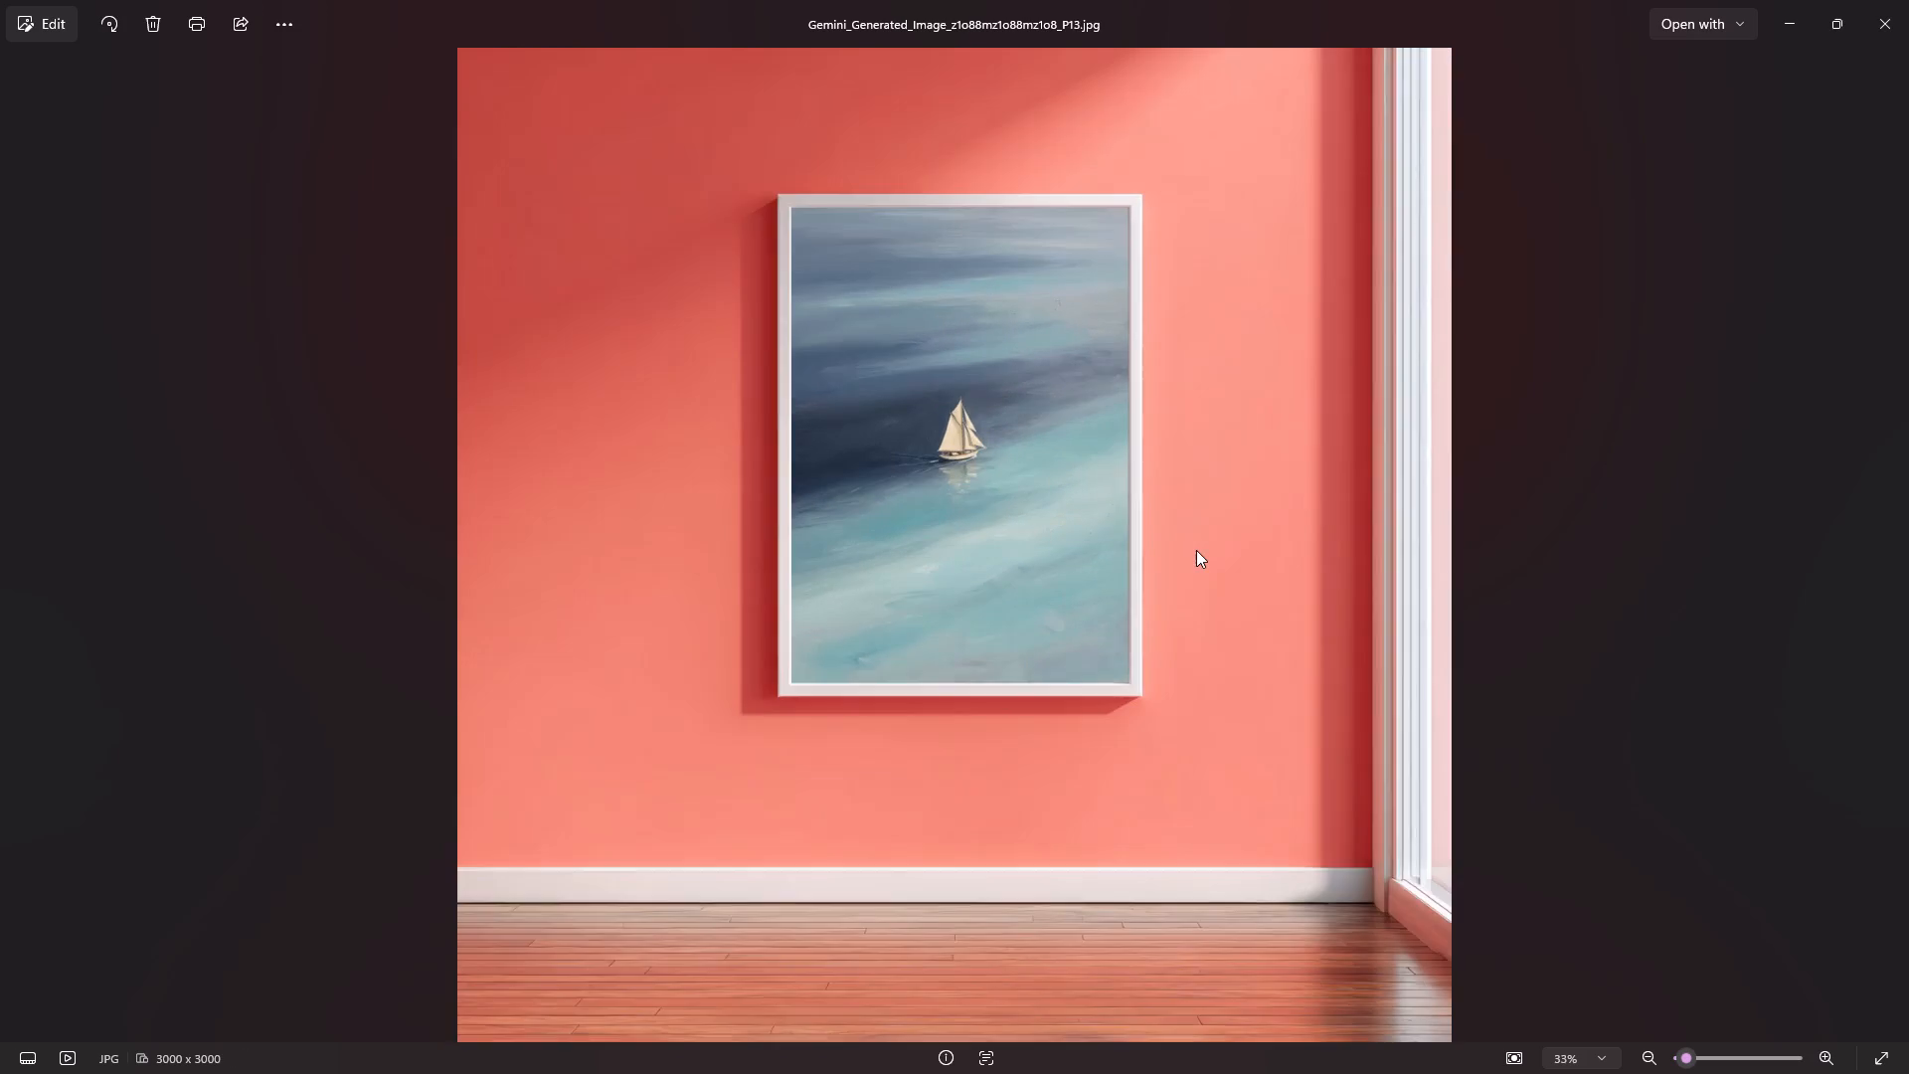
key("Right")
key("Right")
key("Right")
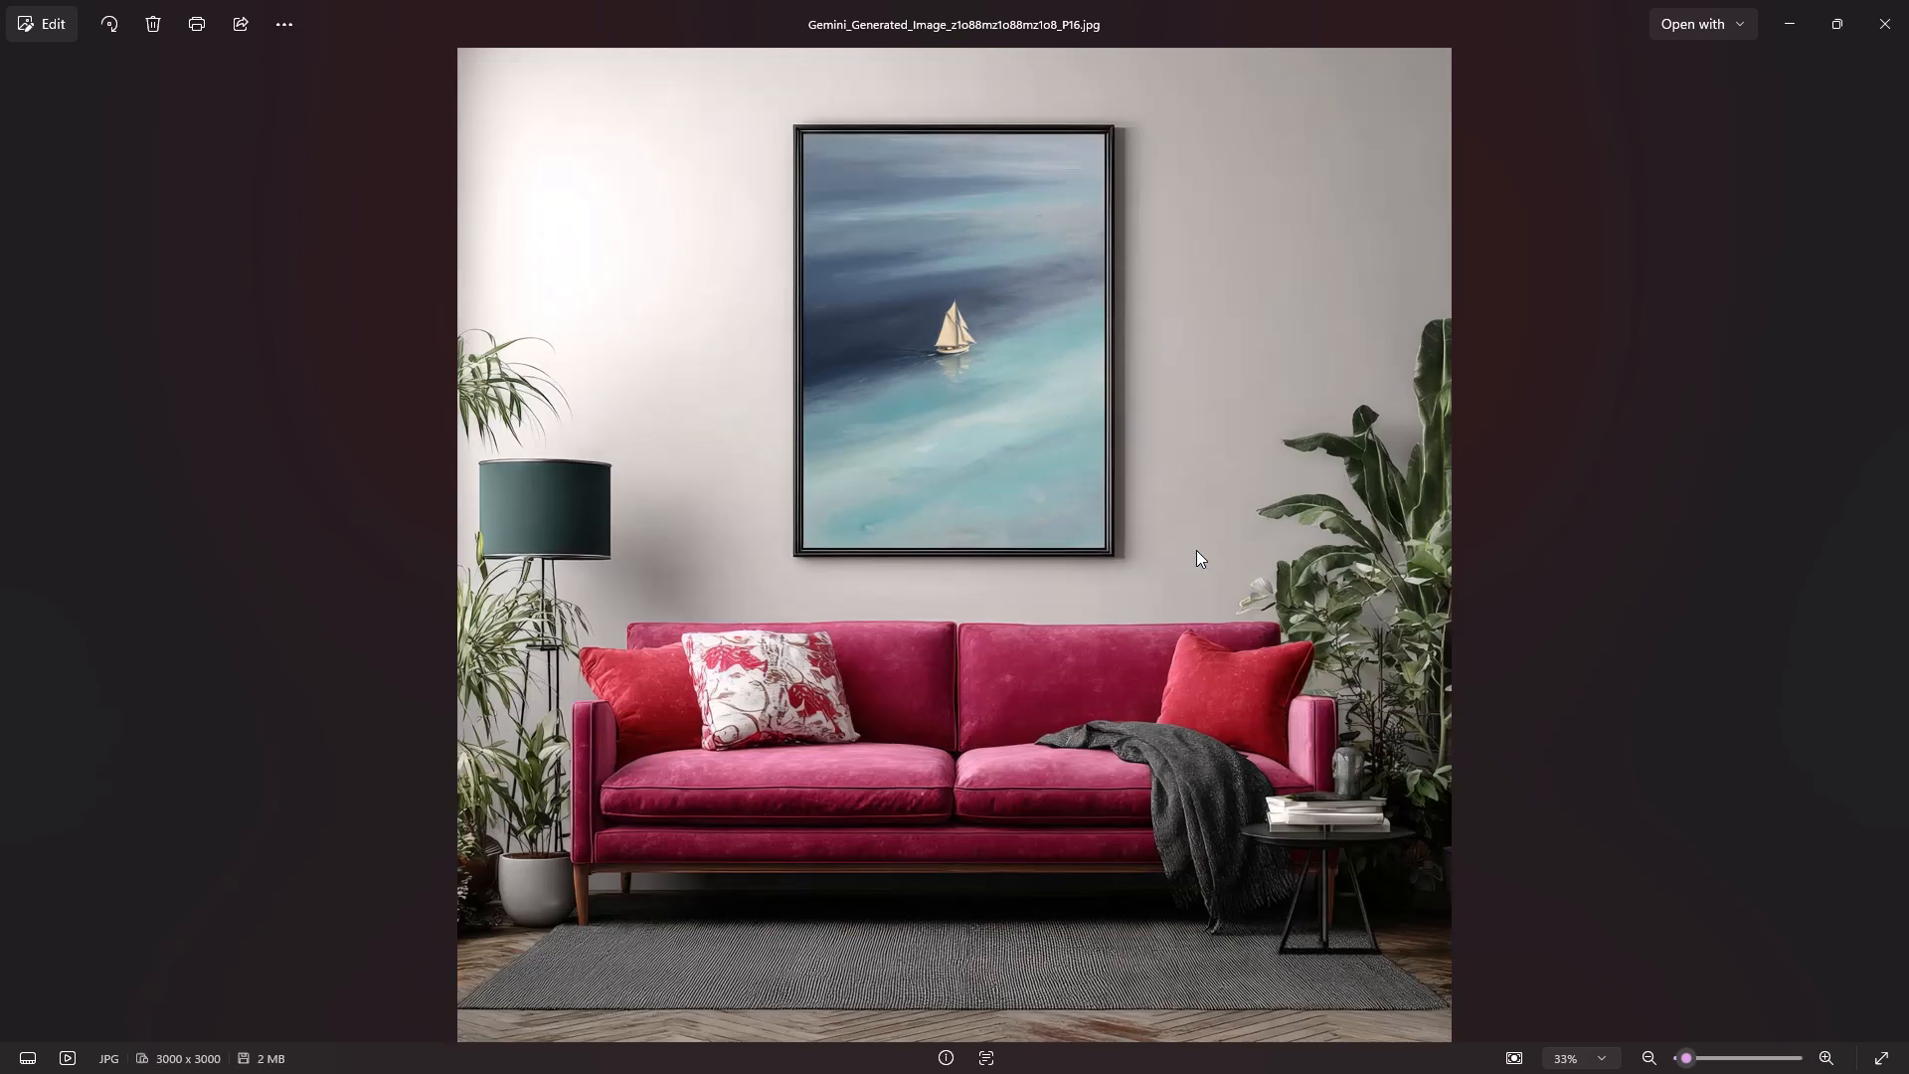
key("Right")
key("Delete")
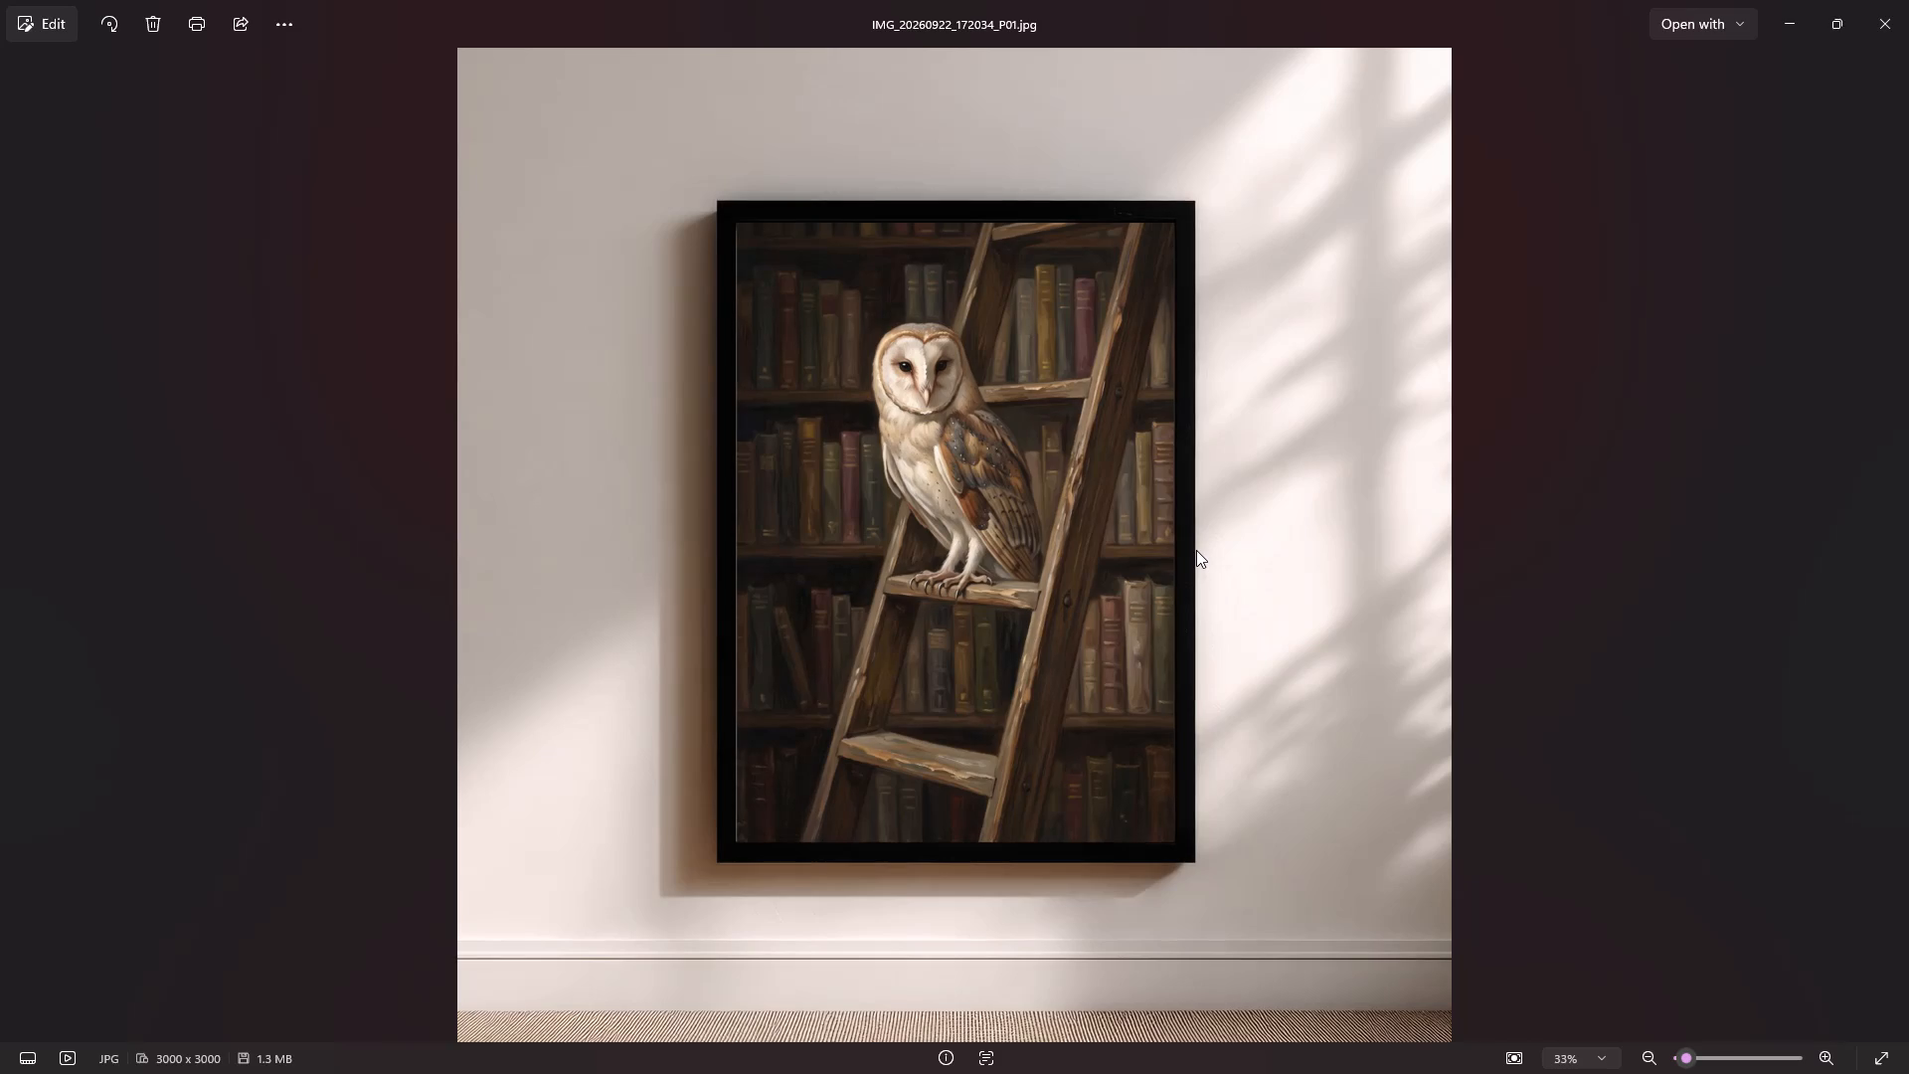
Compare the last sailboat mockups again, working back through the set, and delete the P09 image with the green armchair.
key("Left")
key("Left")
key("Left")
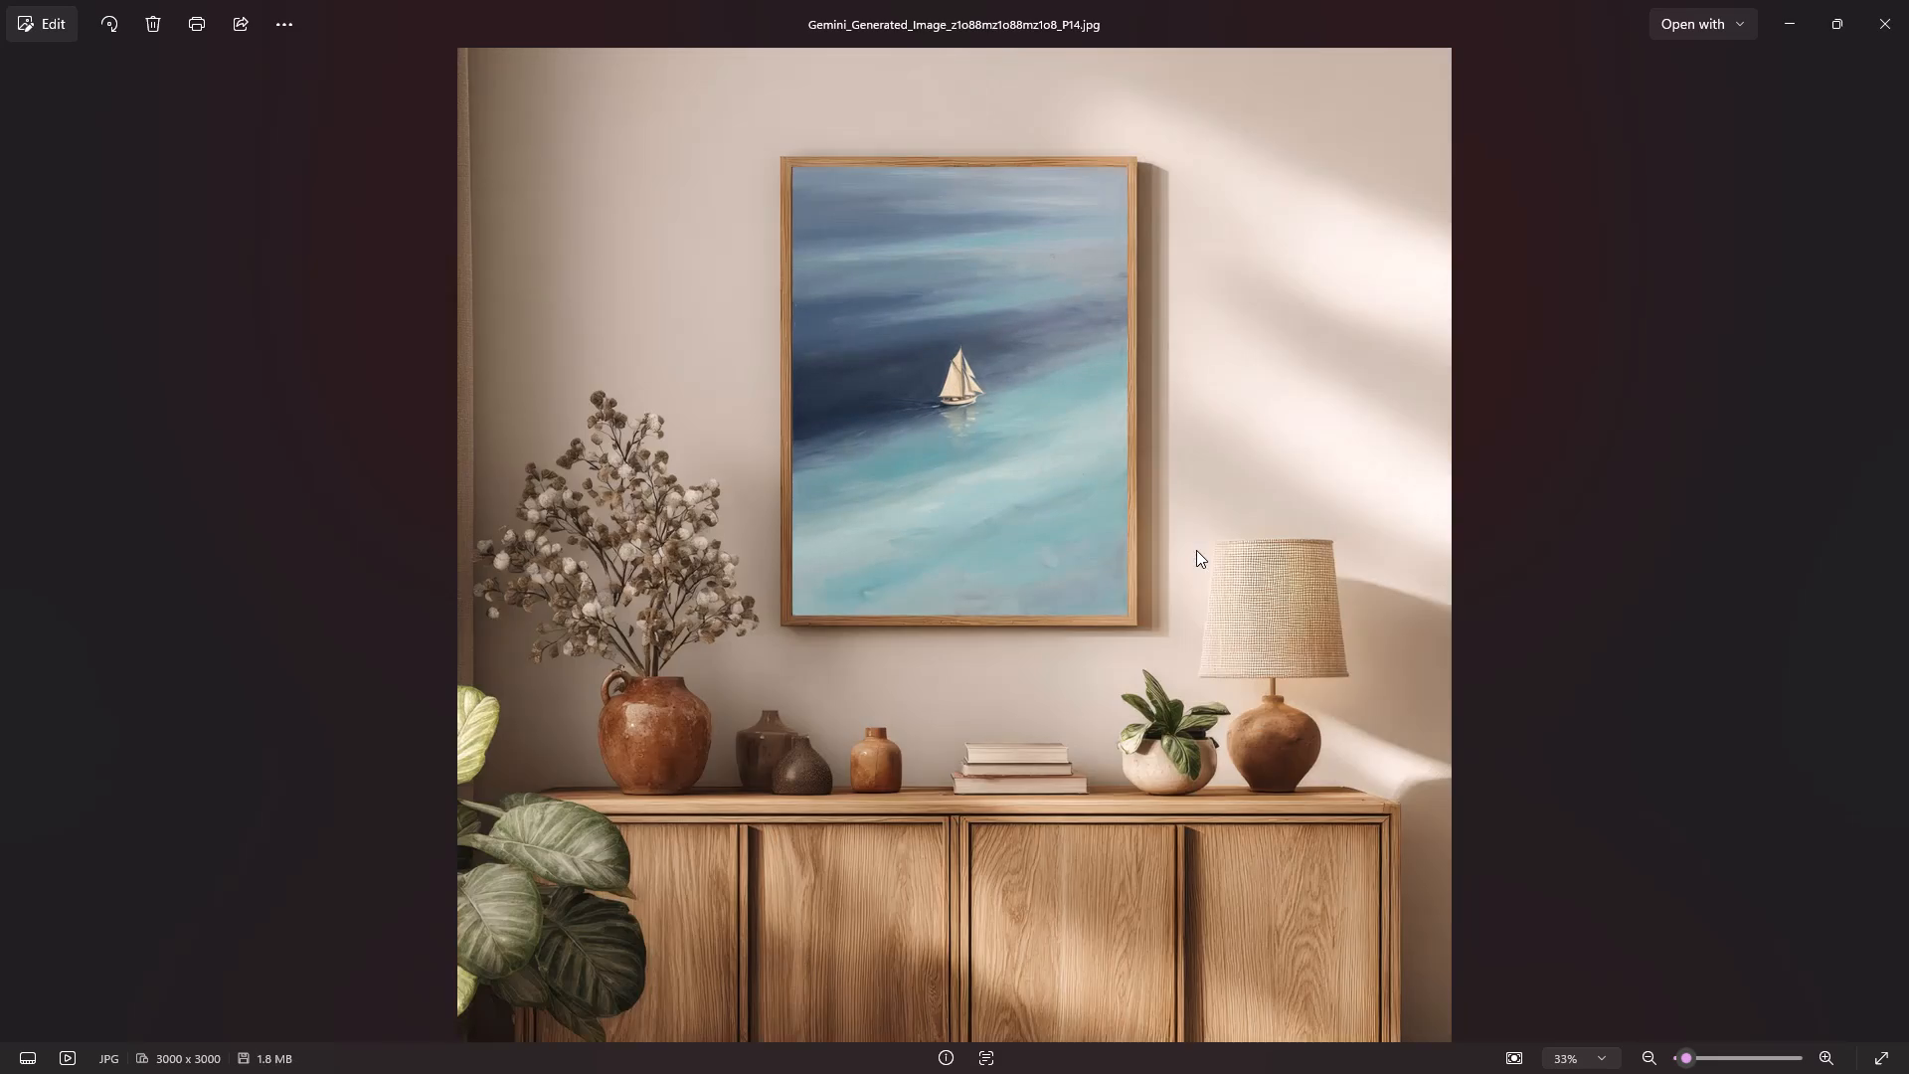
key("Left")
key("Right")
key("Right")
key("Right")
key("Right")
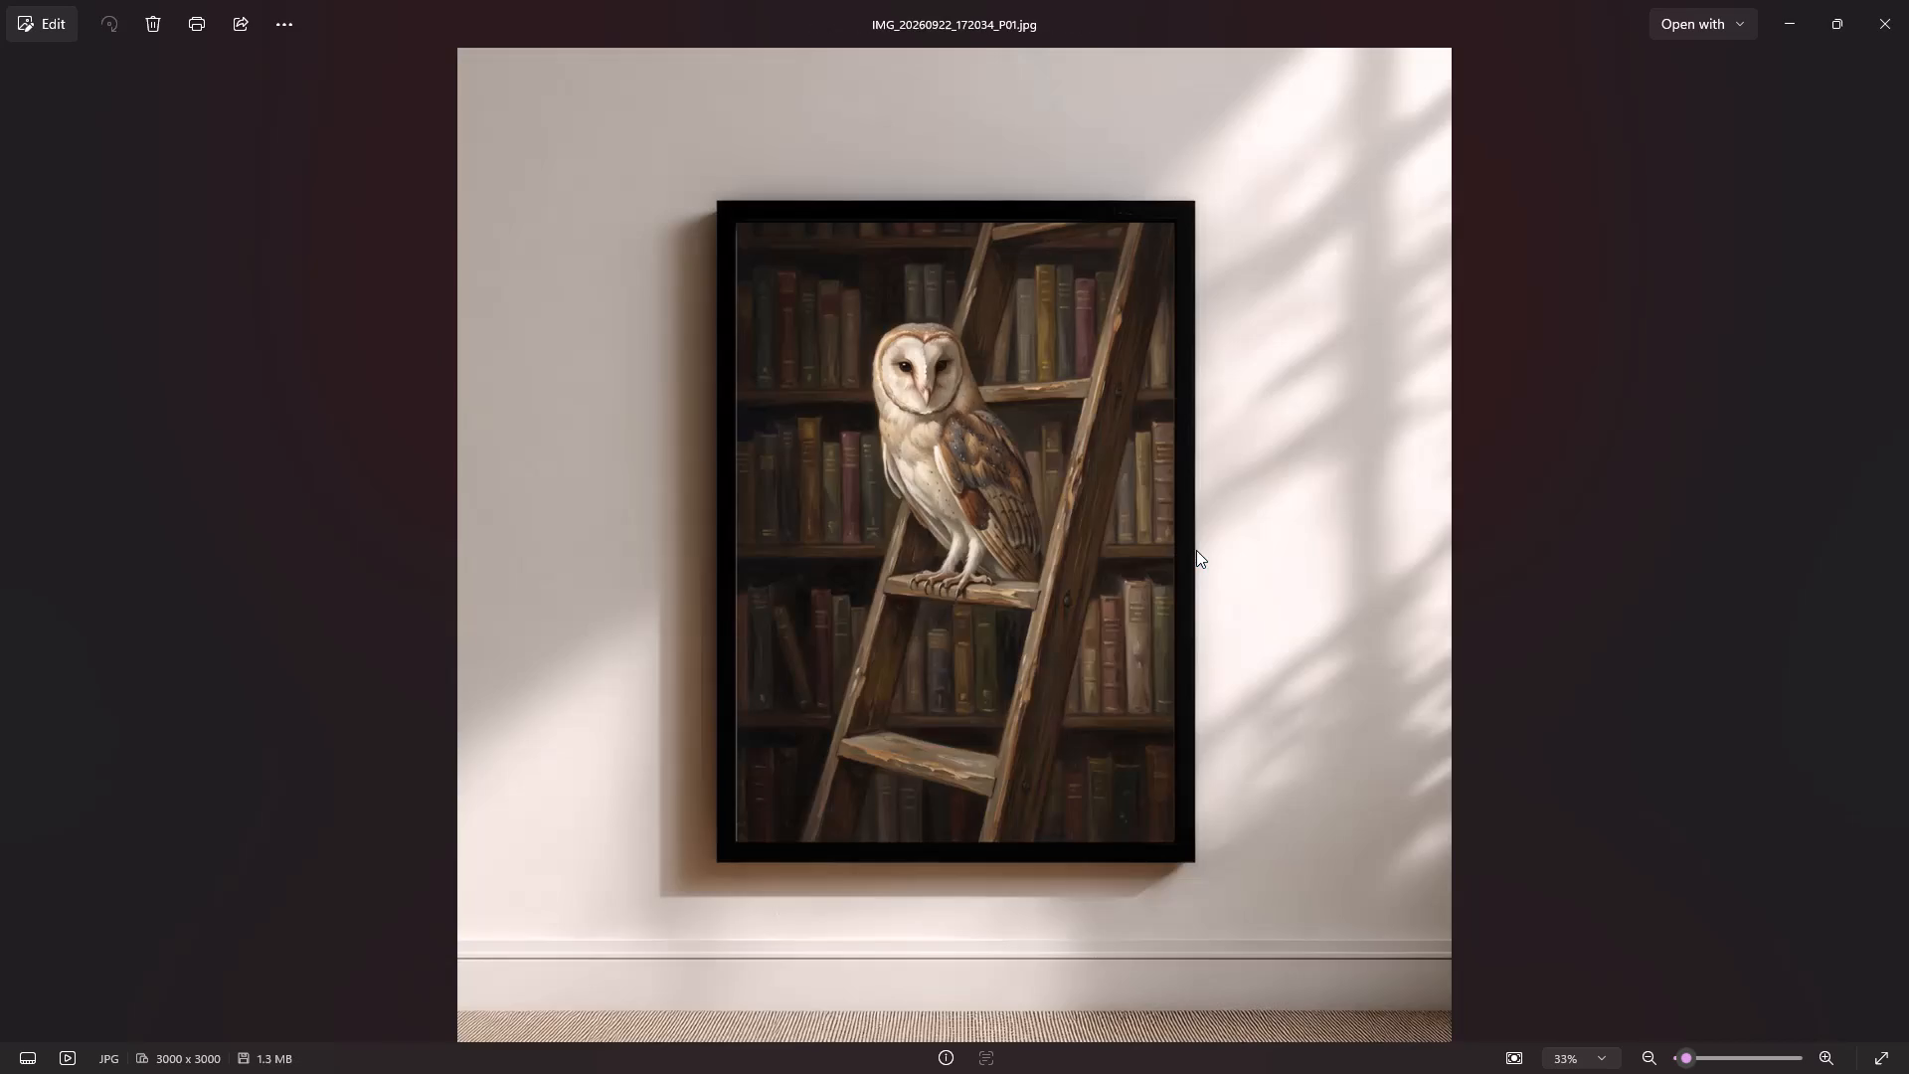
key("Left")
key("Left")
key("Left")
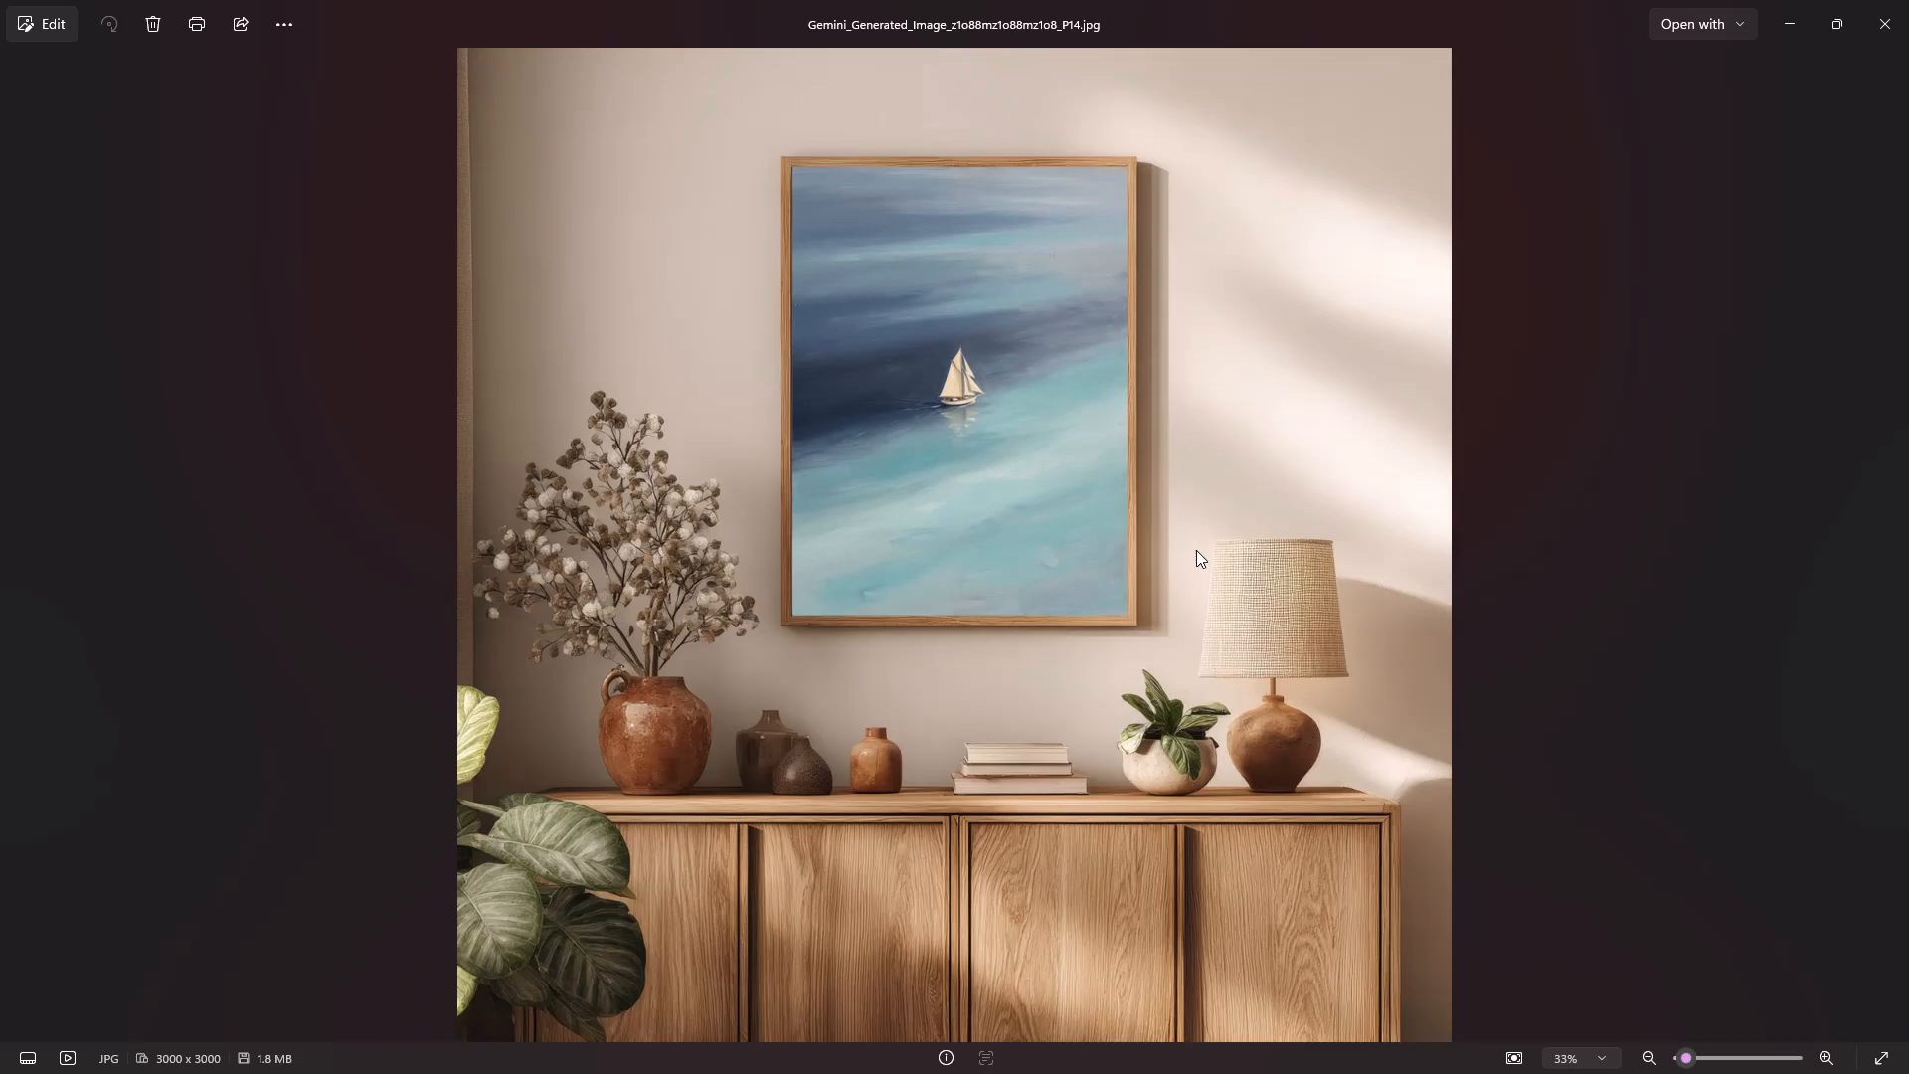
key("Left")
key("Left")
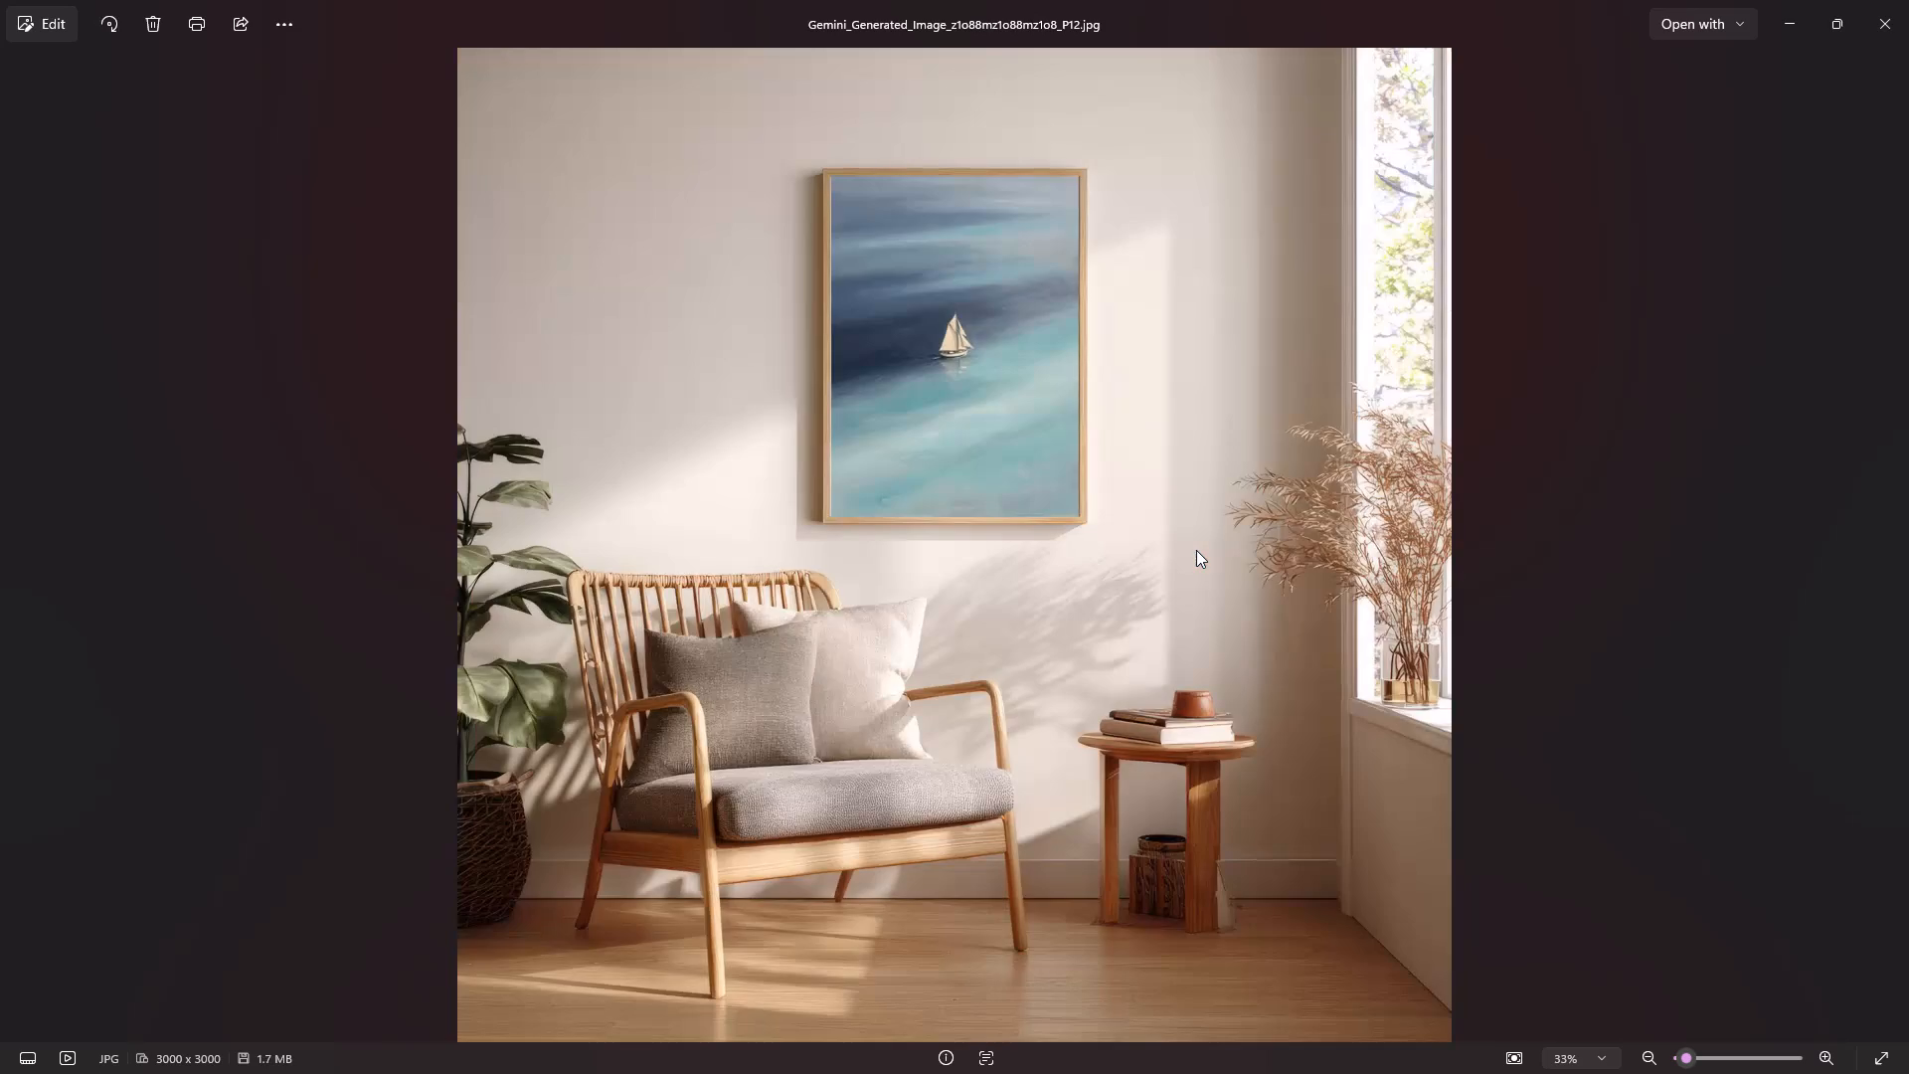
key("Left")
key("Left")
key("Left")
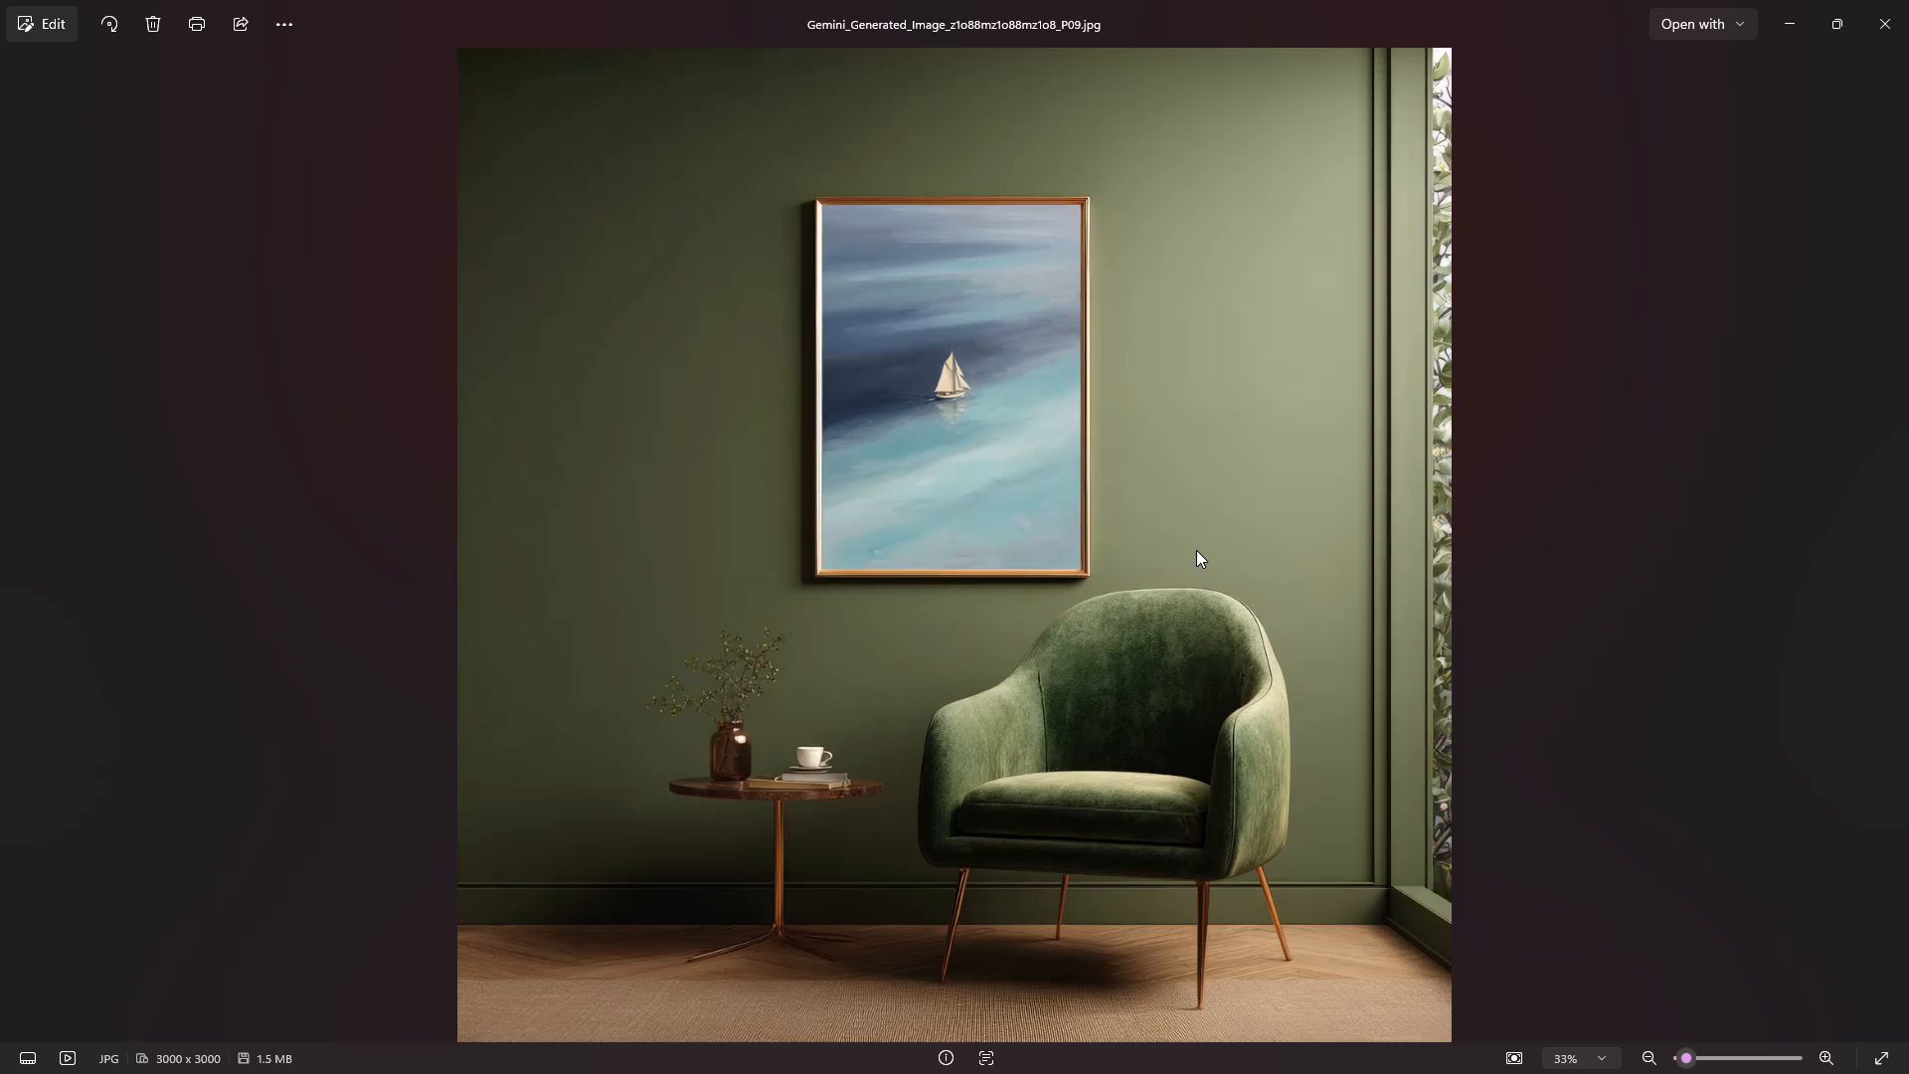
key("Delete")
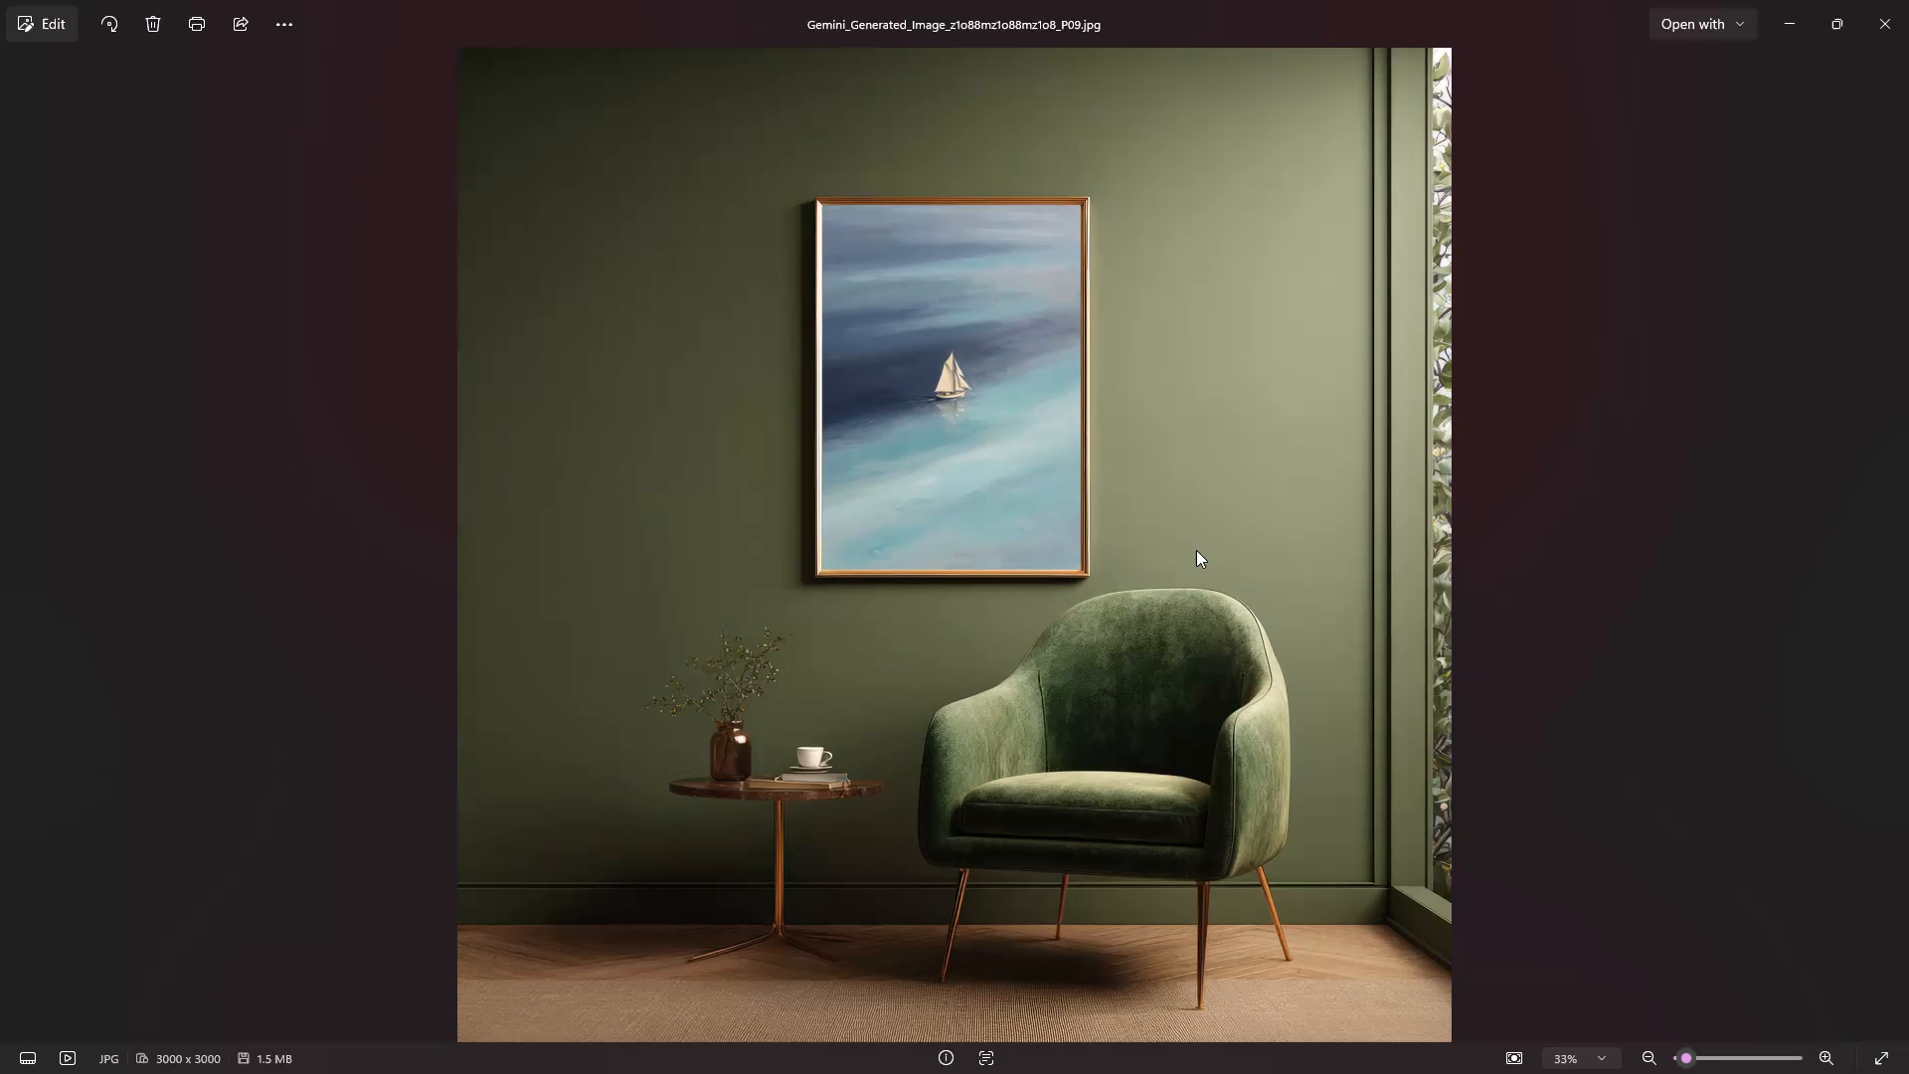
Delete the P07 sailboat mockup with the coral armchair.
key("Left")
key("Left")
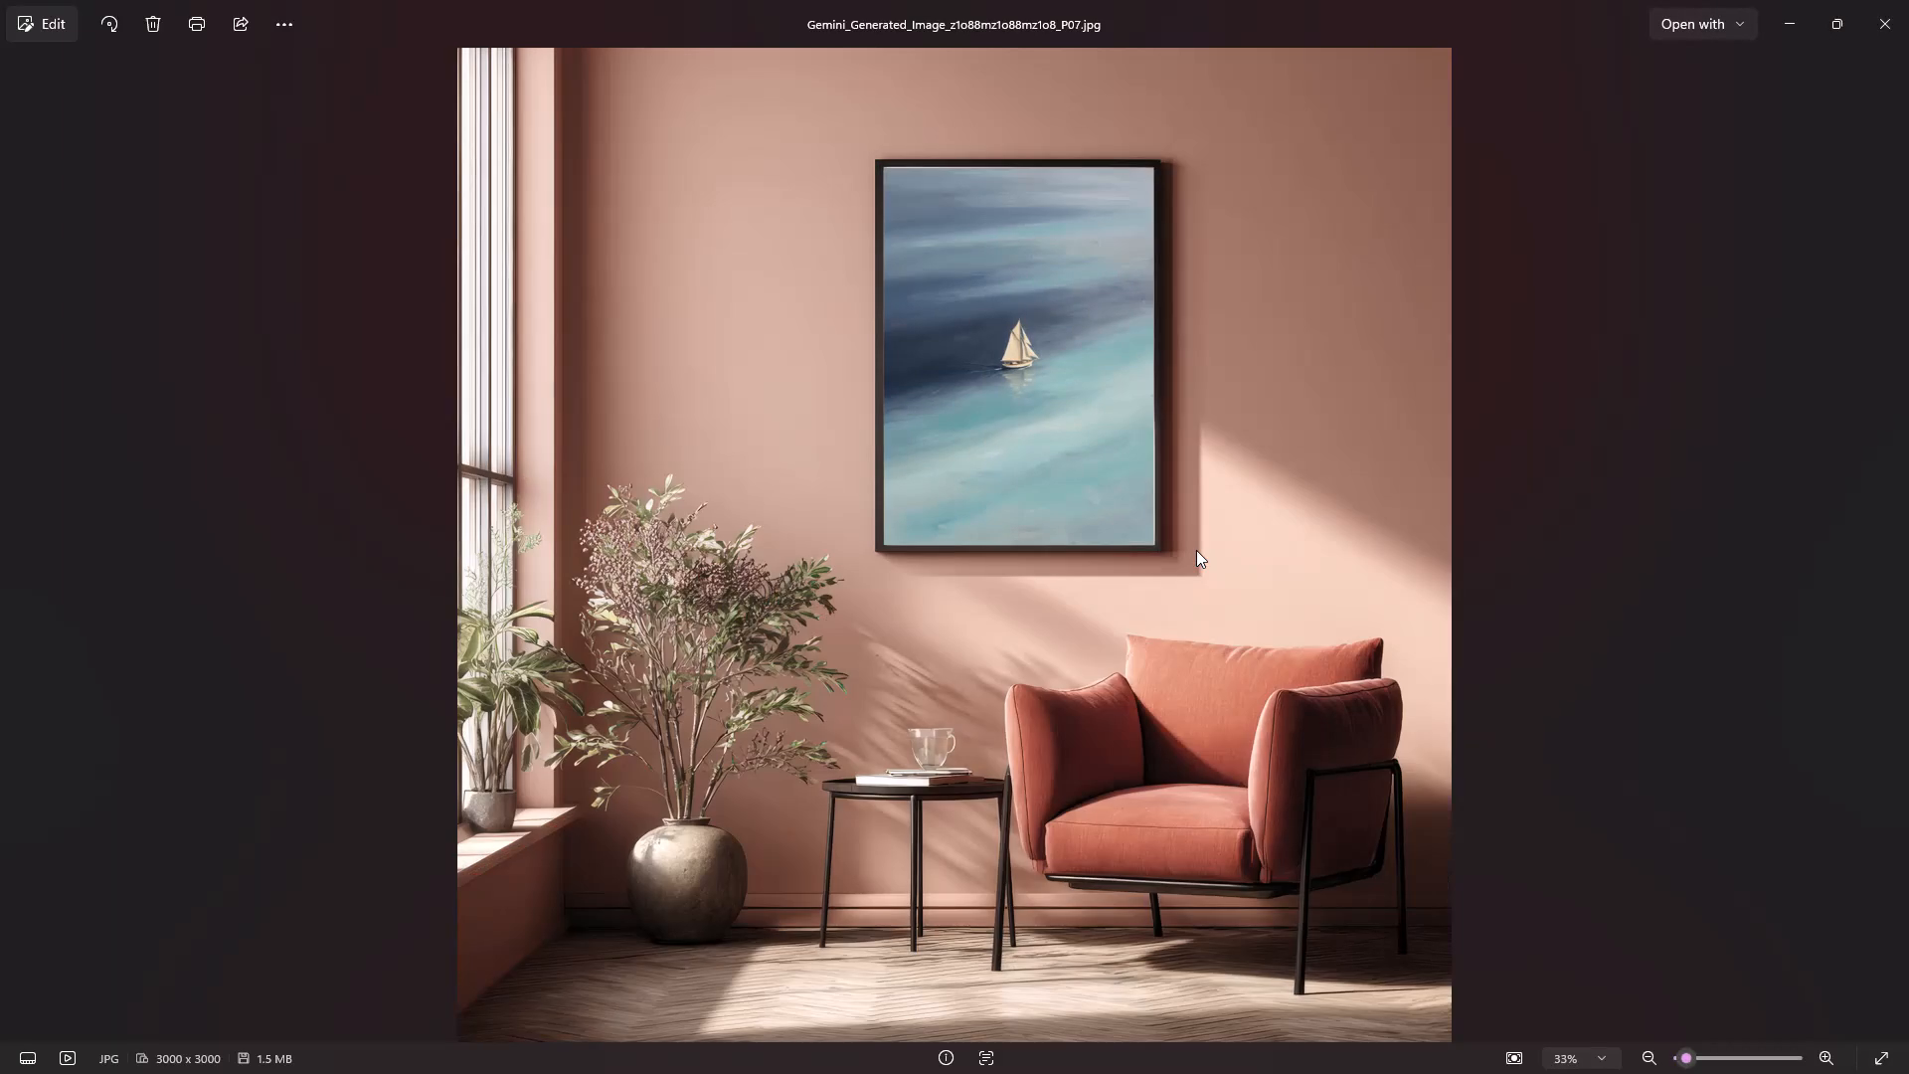
key("Left")
key("Right")
key("Delete")
Recheck the sailboat mockups from P06 back to P01, and close the image viewer.
key("Left")
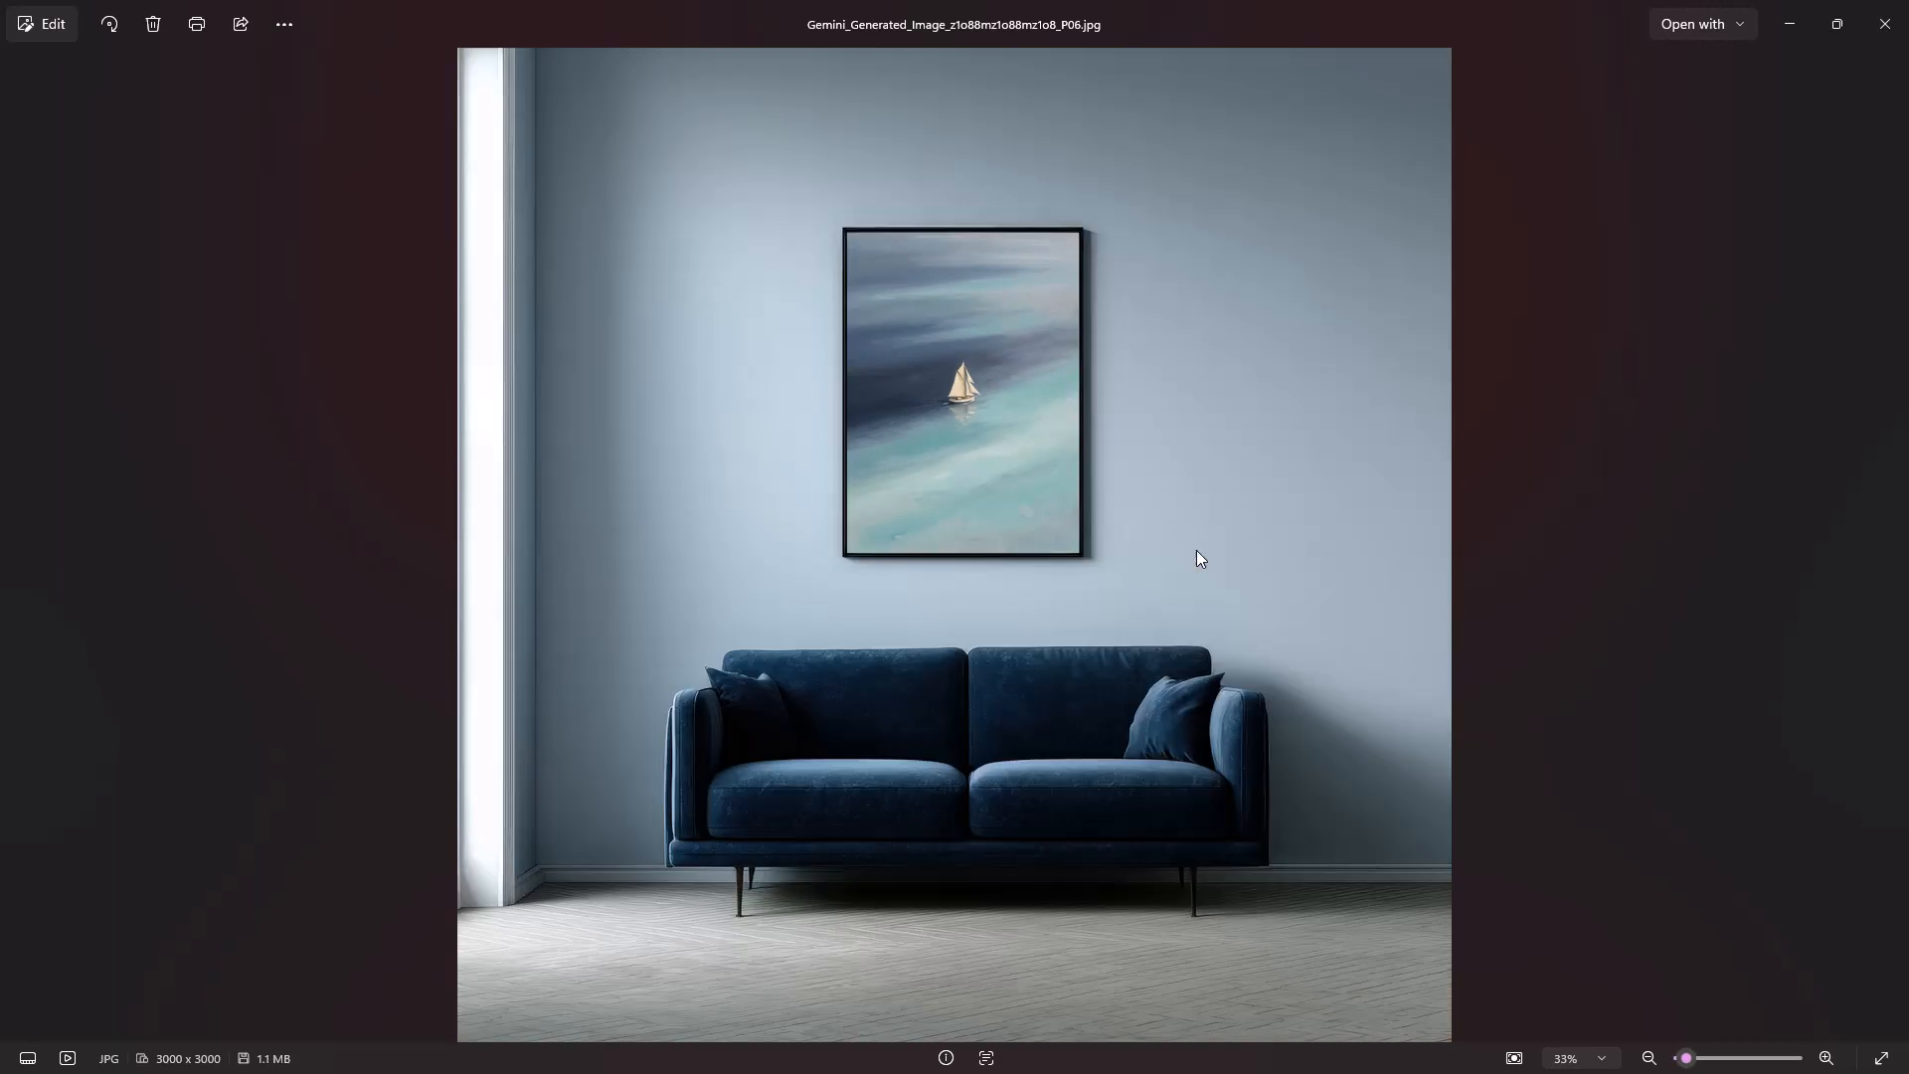
key("Left")
key("Left")
key("Left")
key("Right")
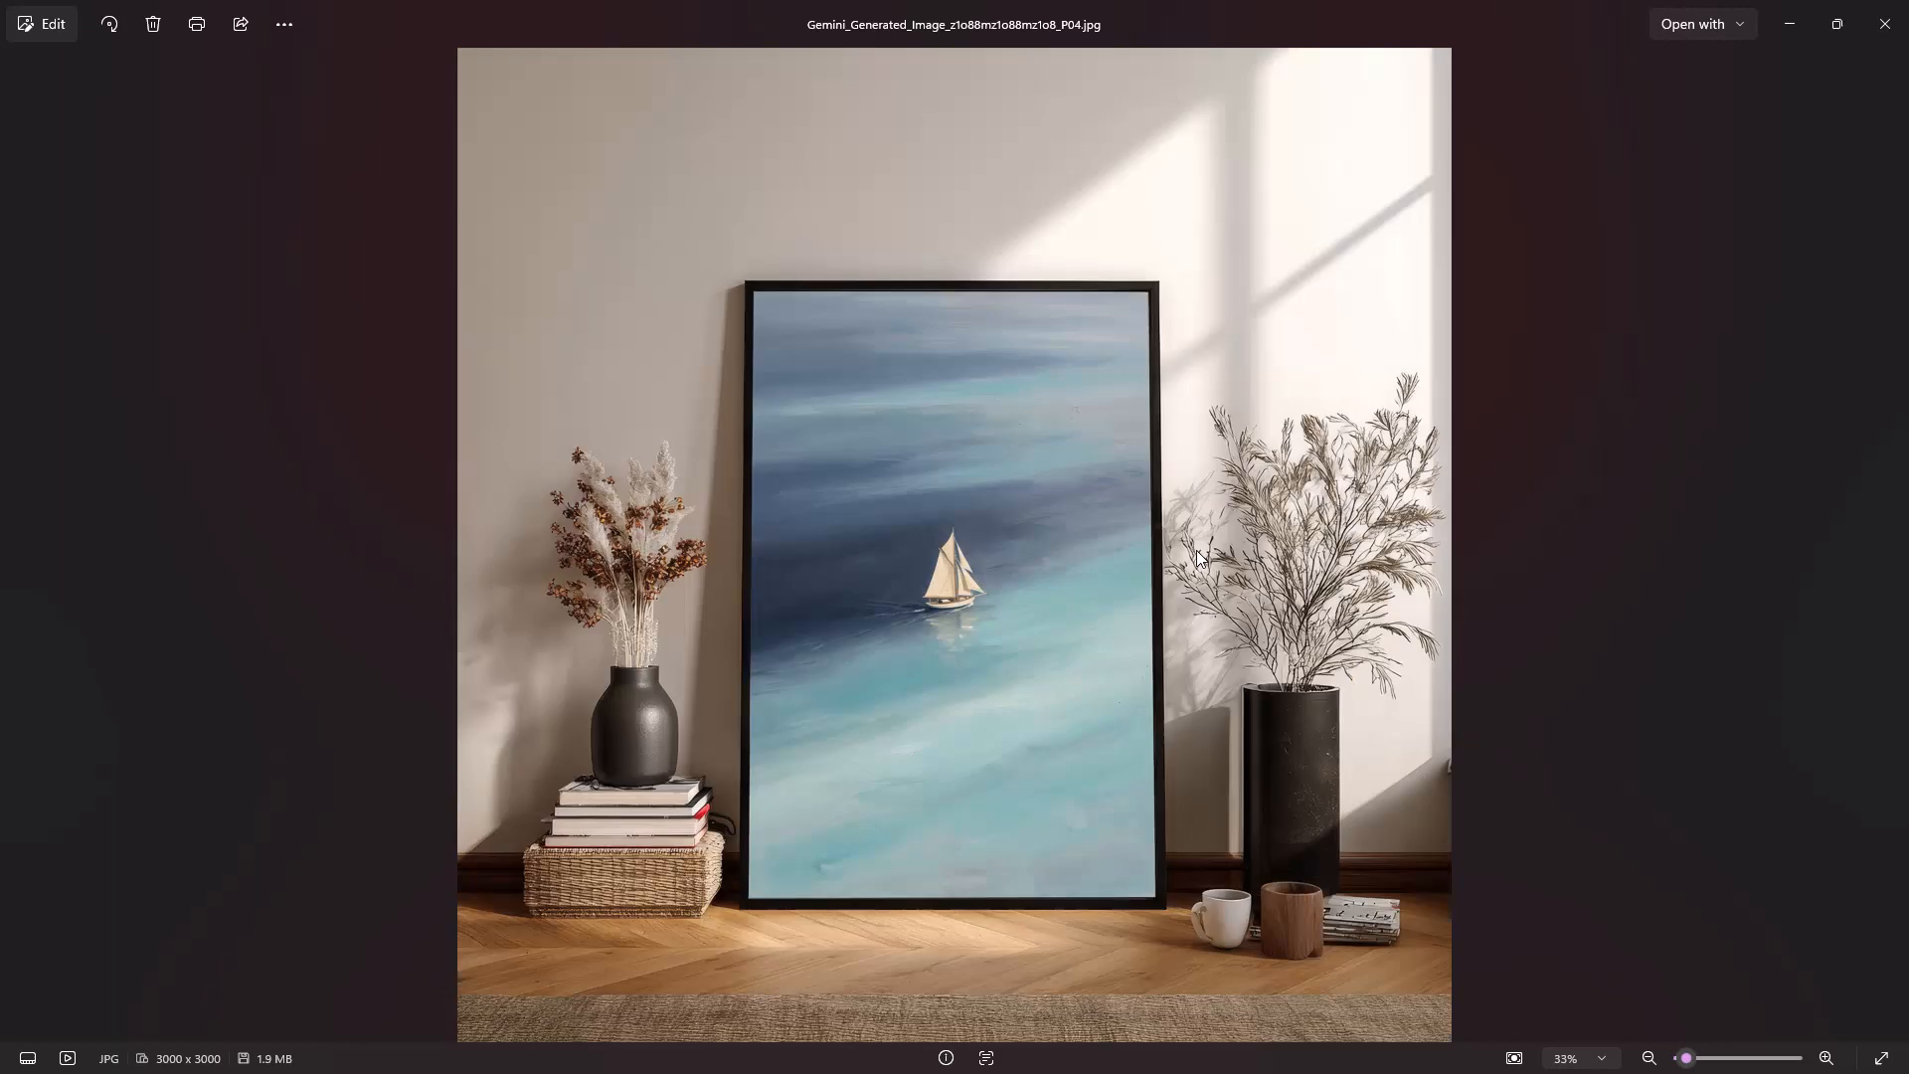
key("Right")
key("Left")
key("Left")
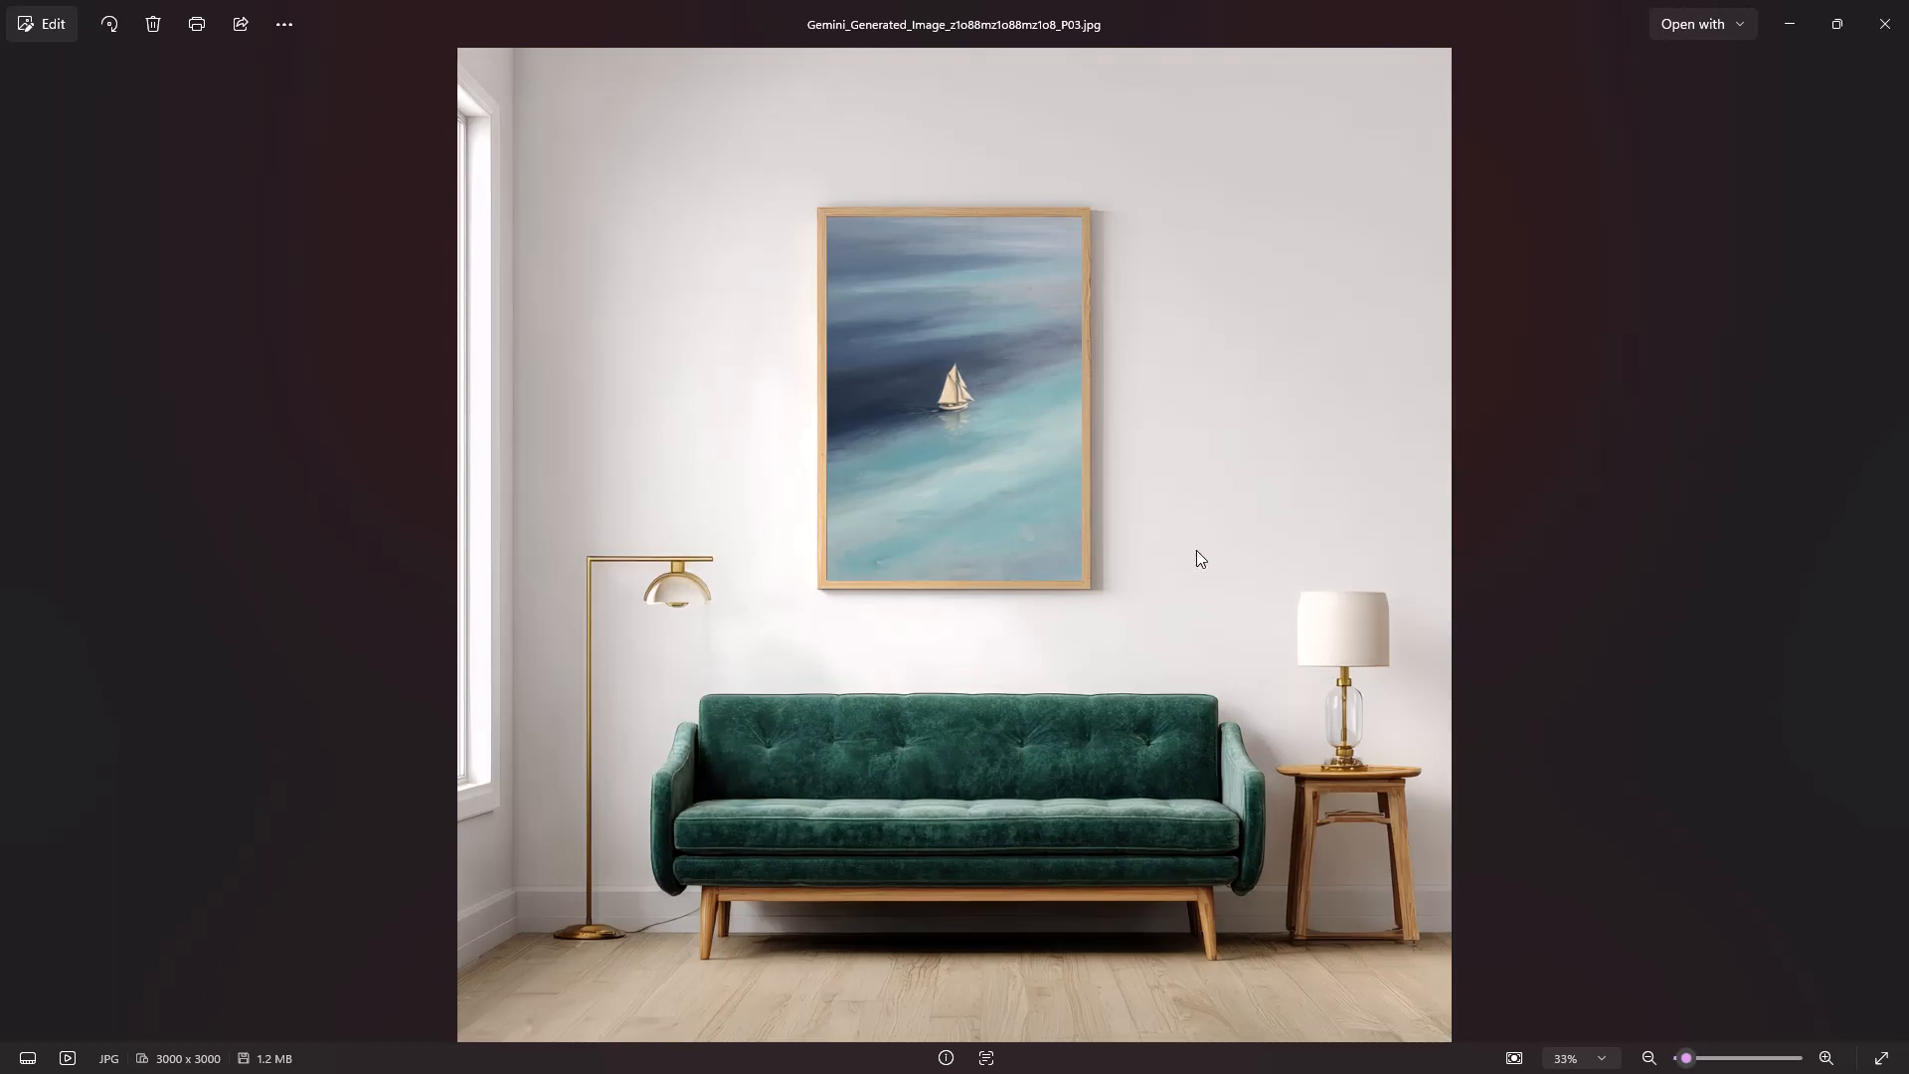
key("Left")
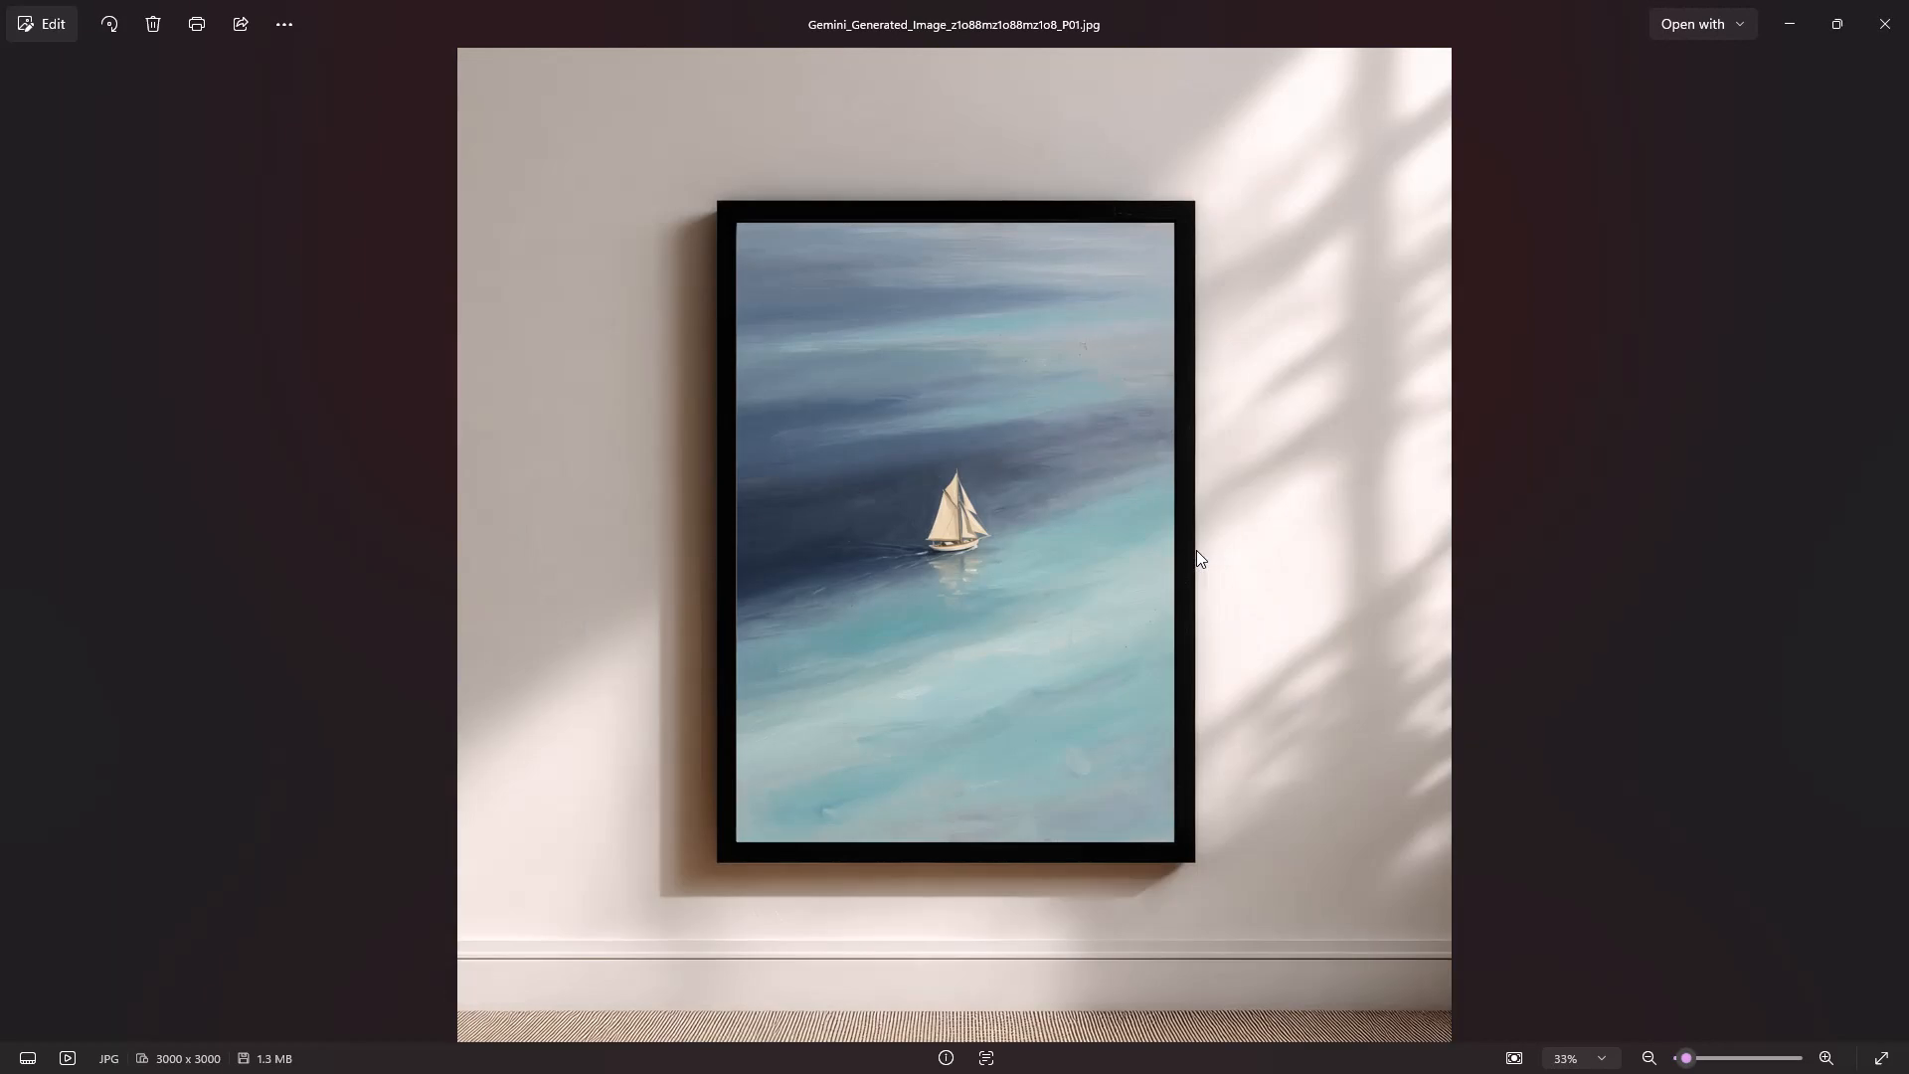
left_click(1908, 4)
left_click(1878, 23)
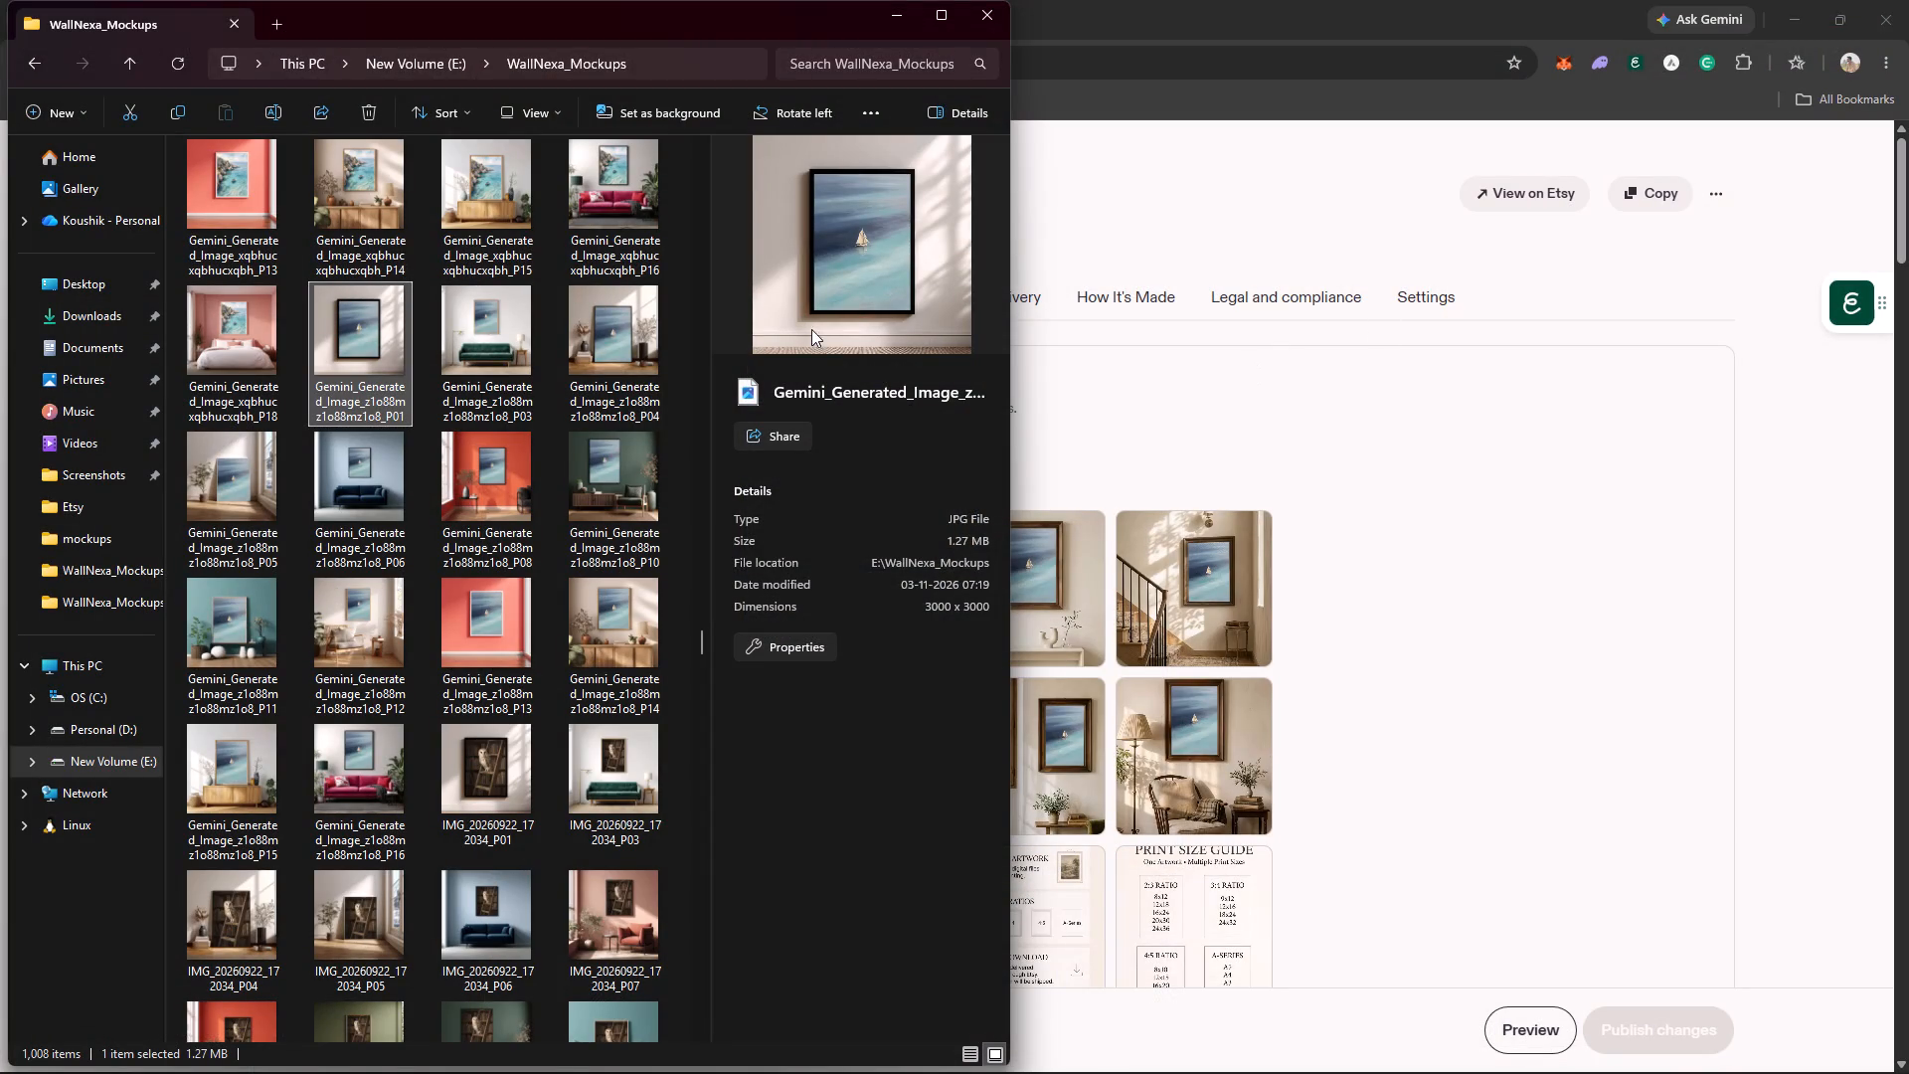
Switch to the Sailboat Painting listing in Chrome and delete its old wooden-frame photos in order, through the armchair with floor lamp.
left_click(1440, 552)
left_click(551, 639)
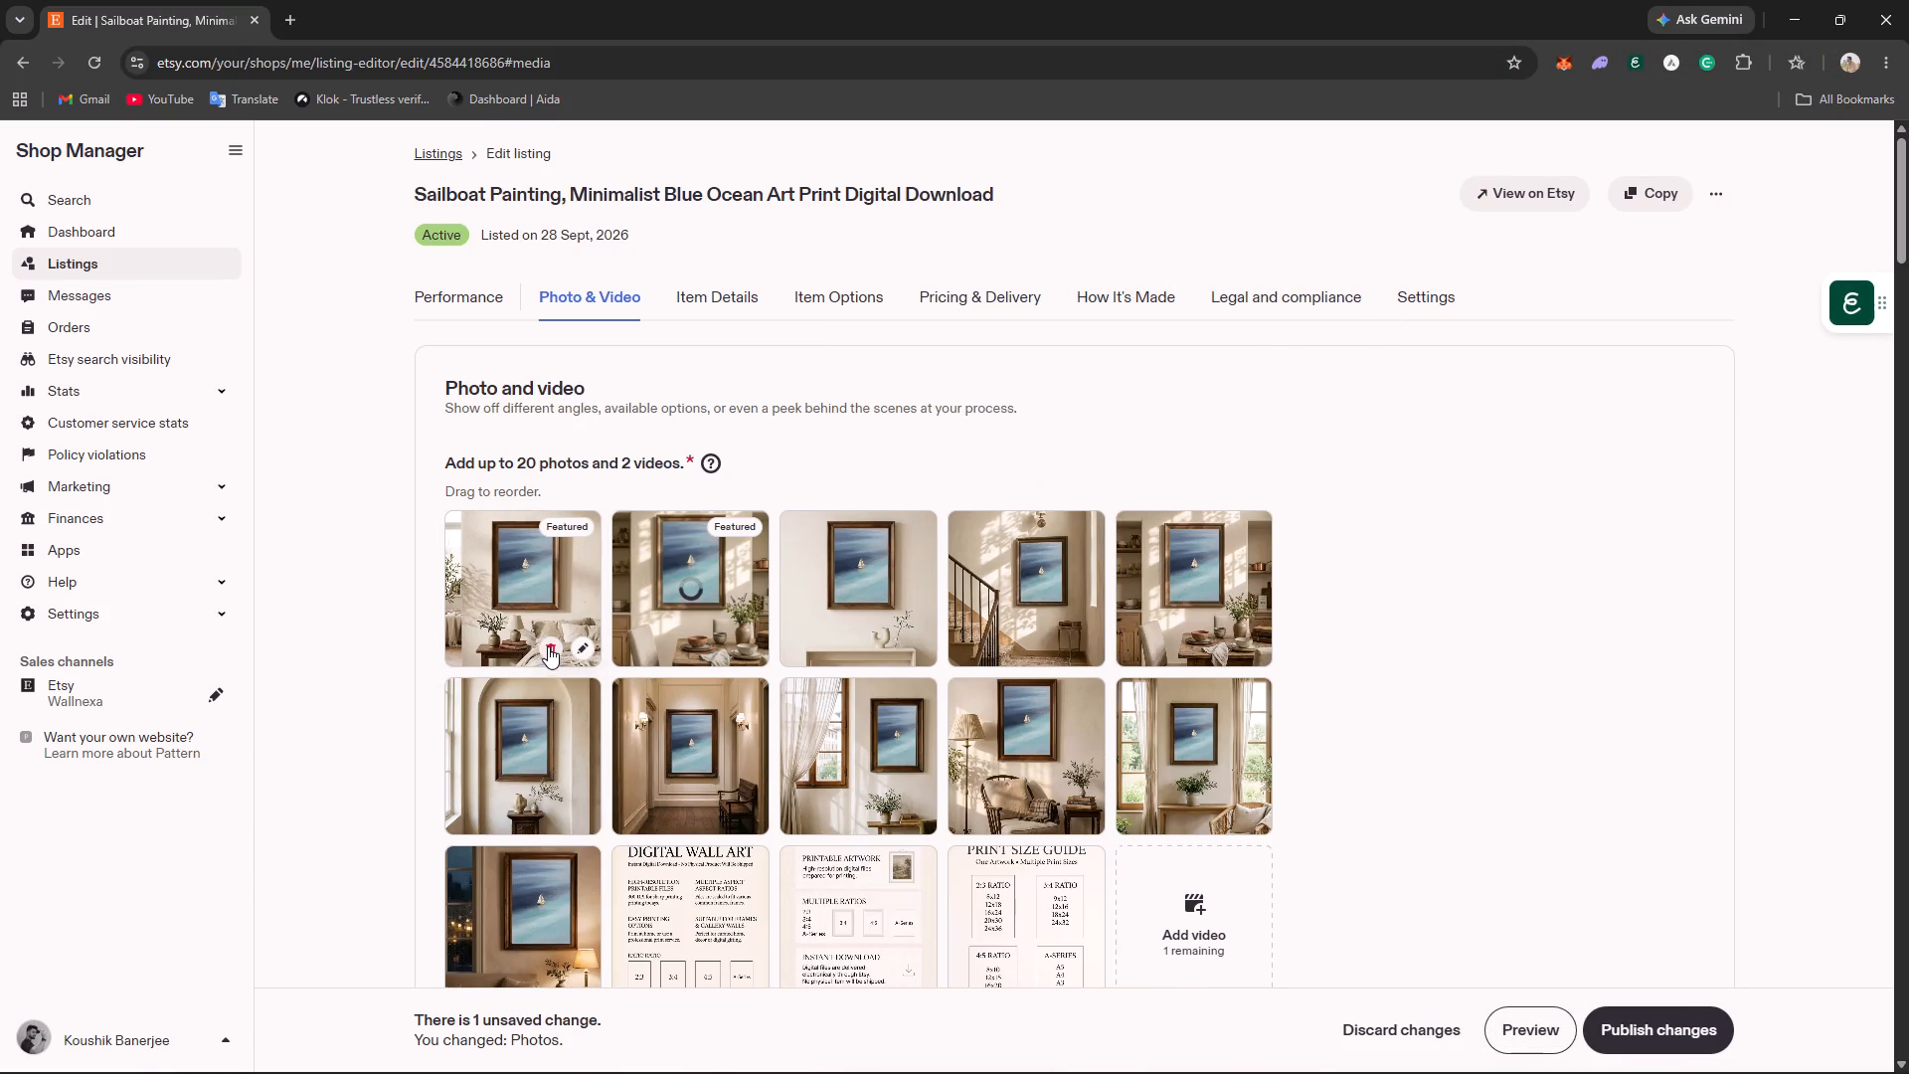
left_click(548, 646)
left_click(551, 641)
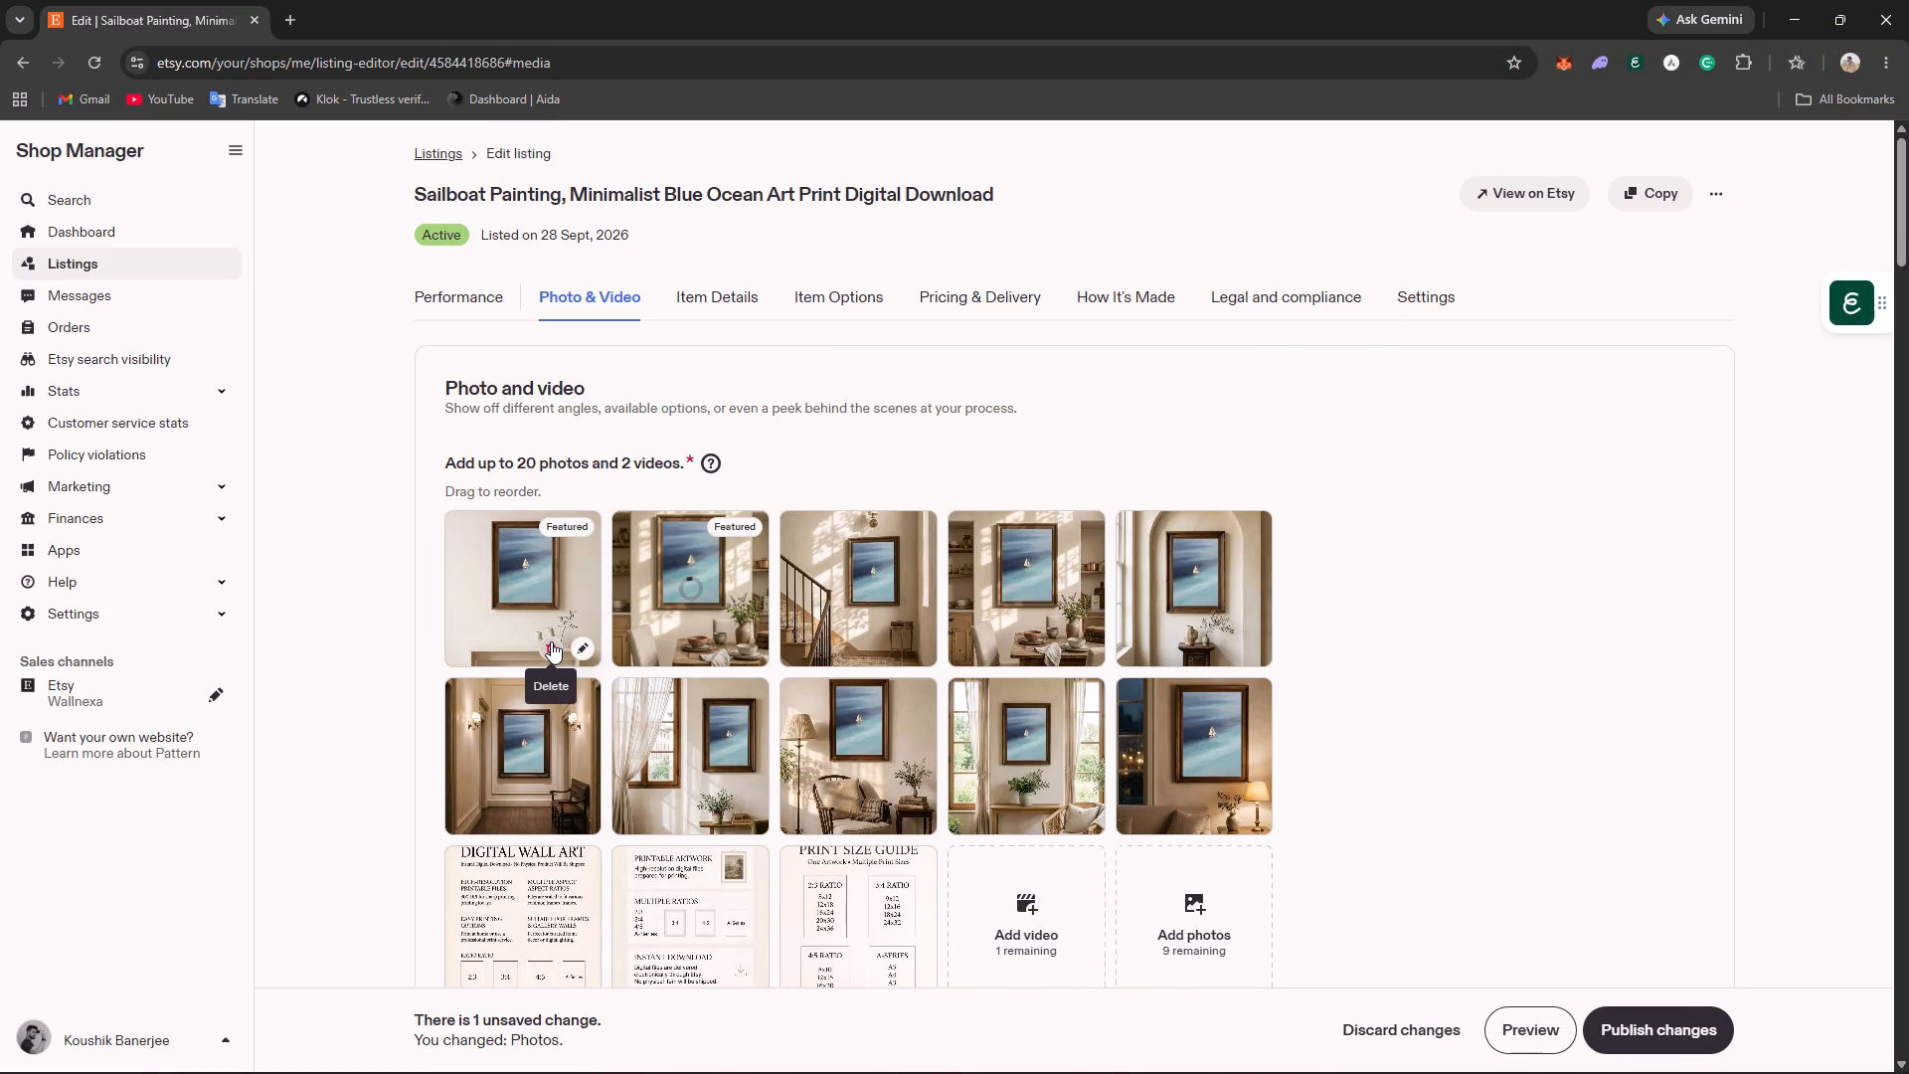
left_click(551, 641)
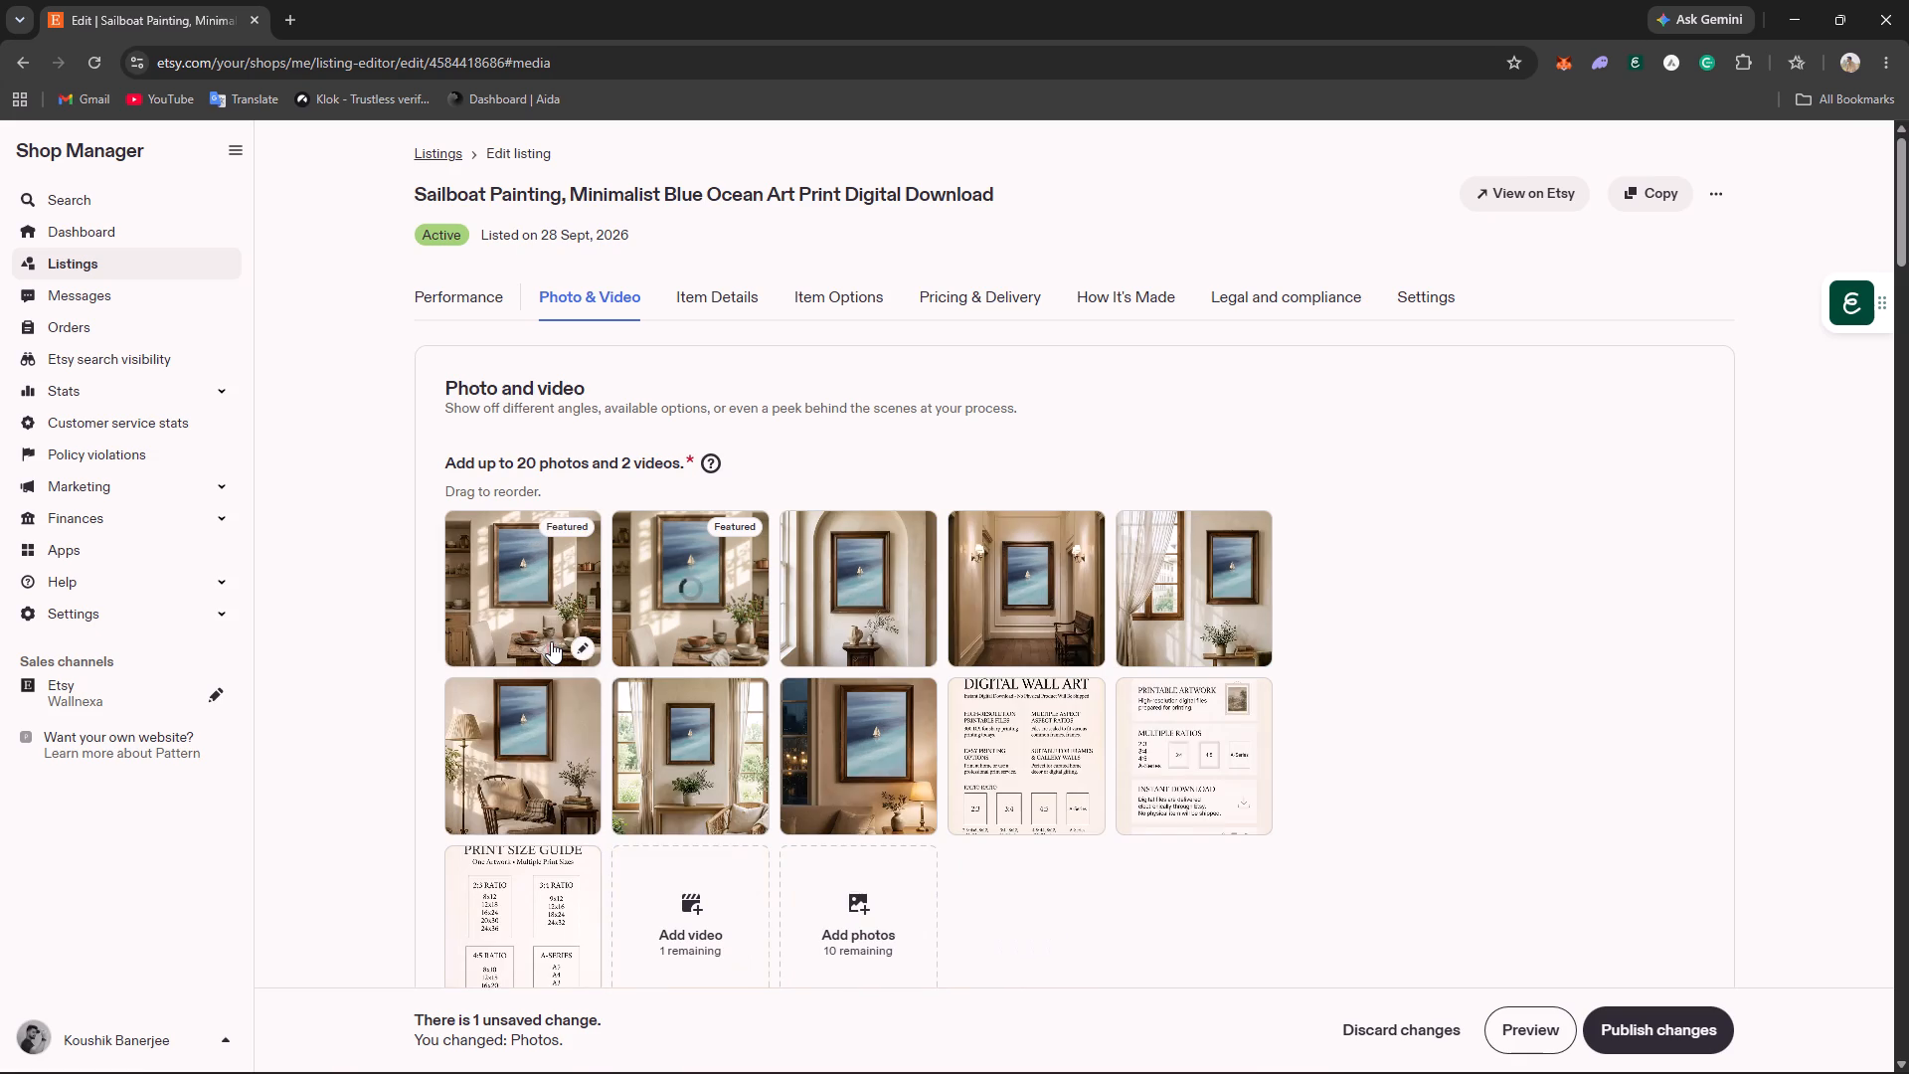
left_click(551, 641)
left_click(551, 641)
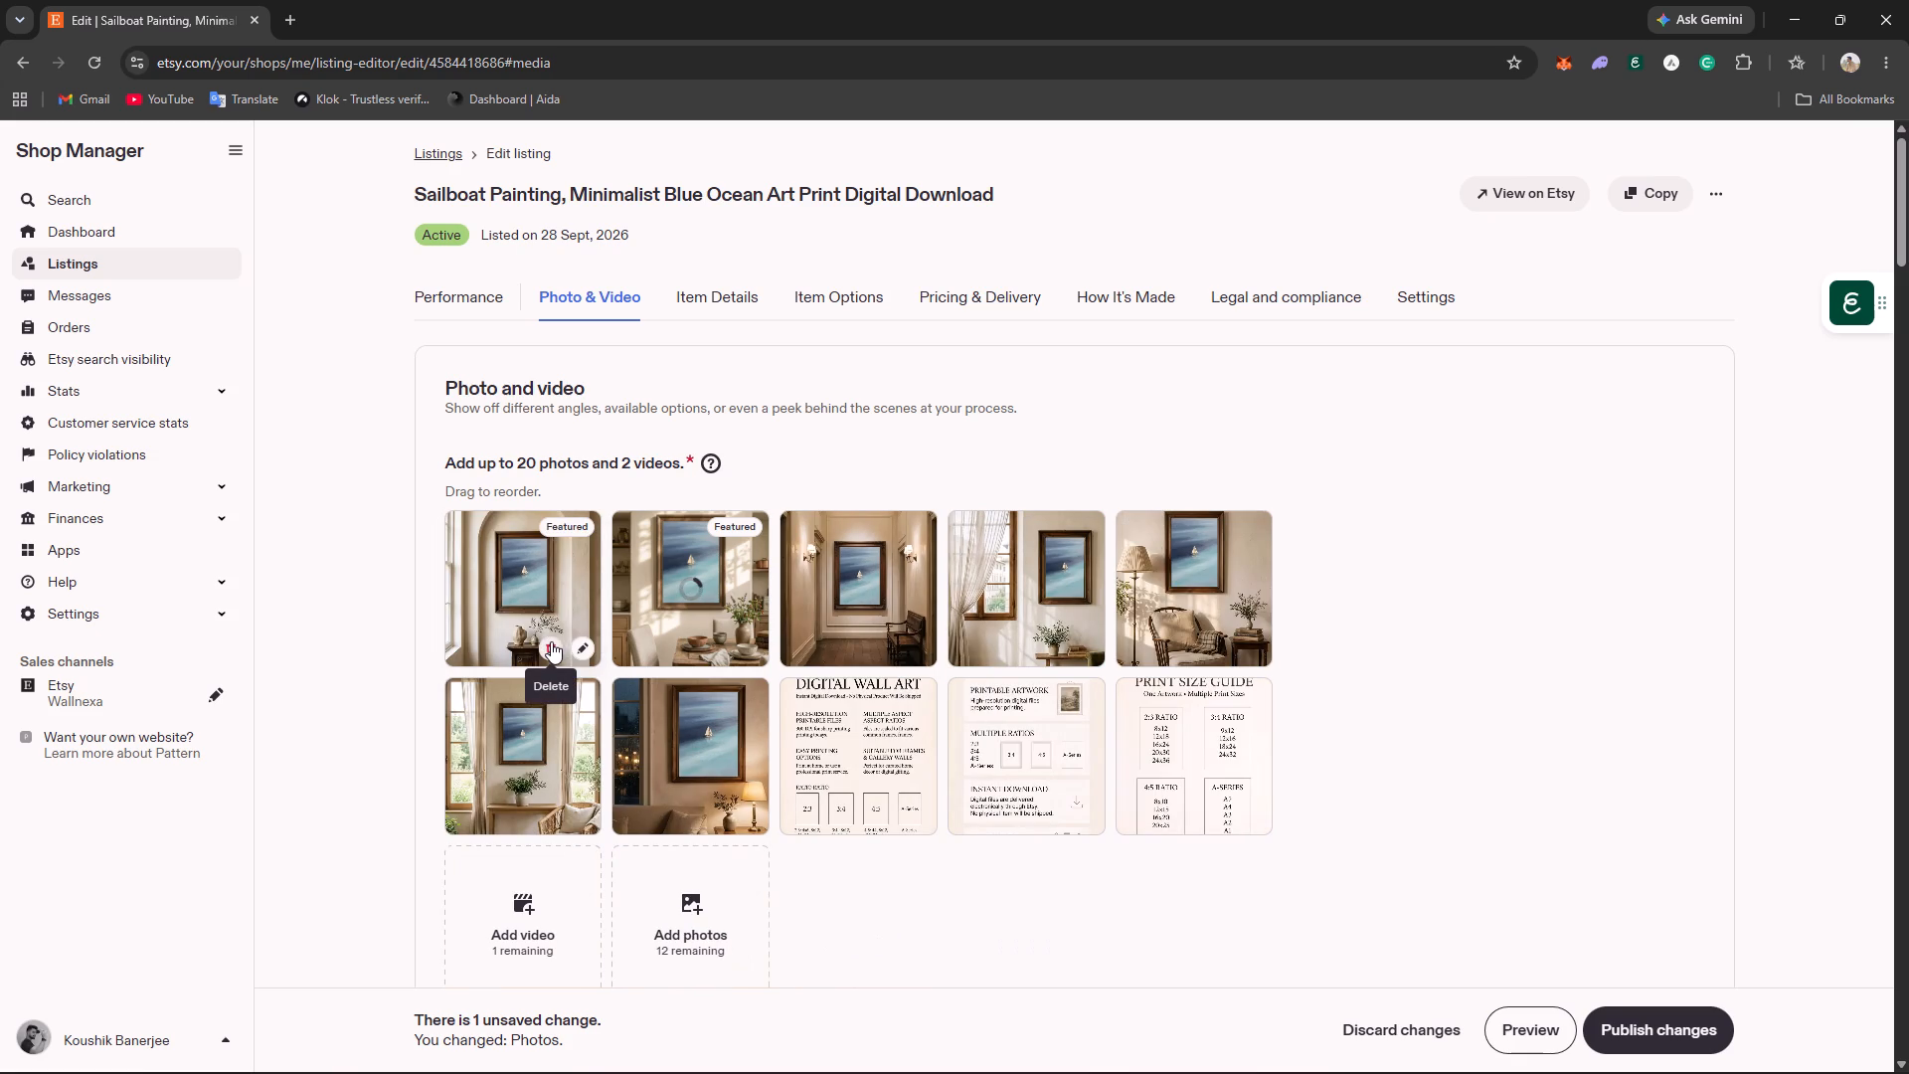
left_click(551, 641)
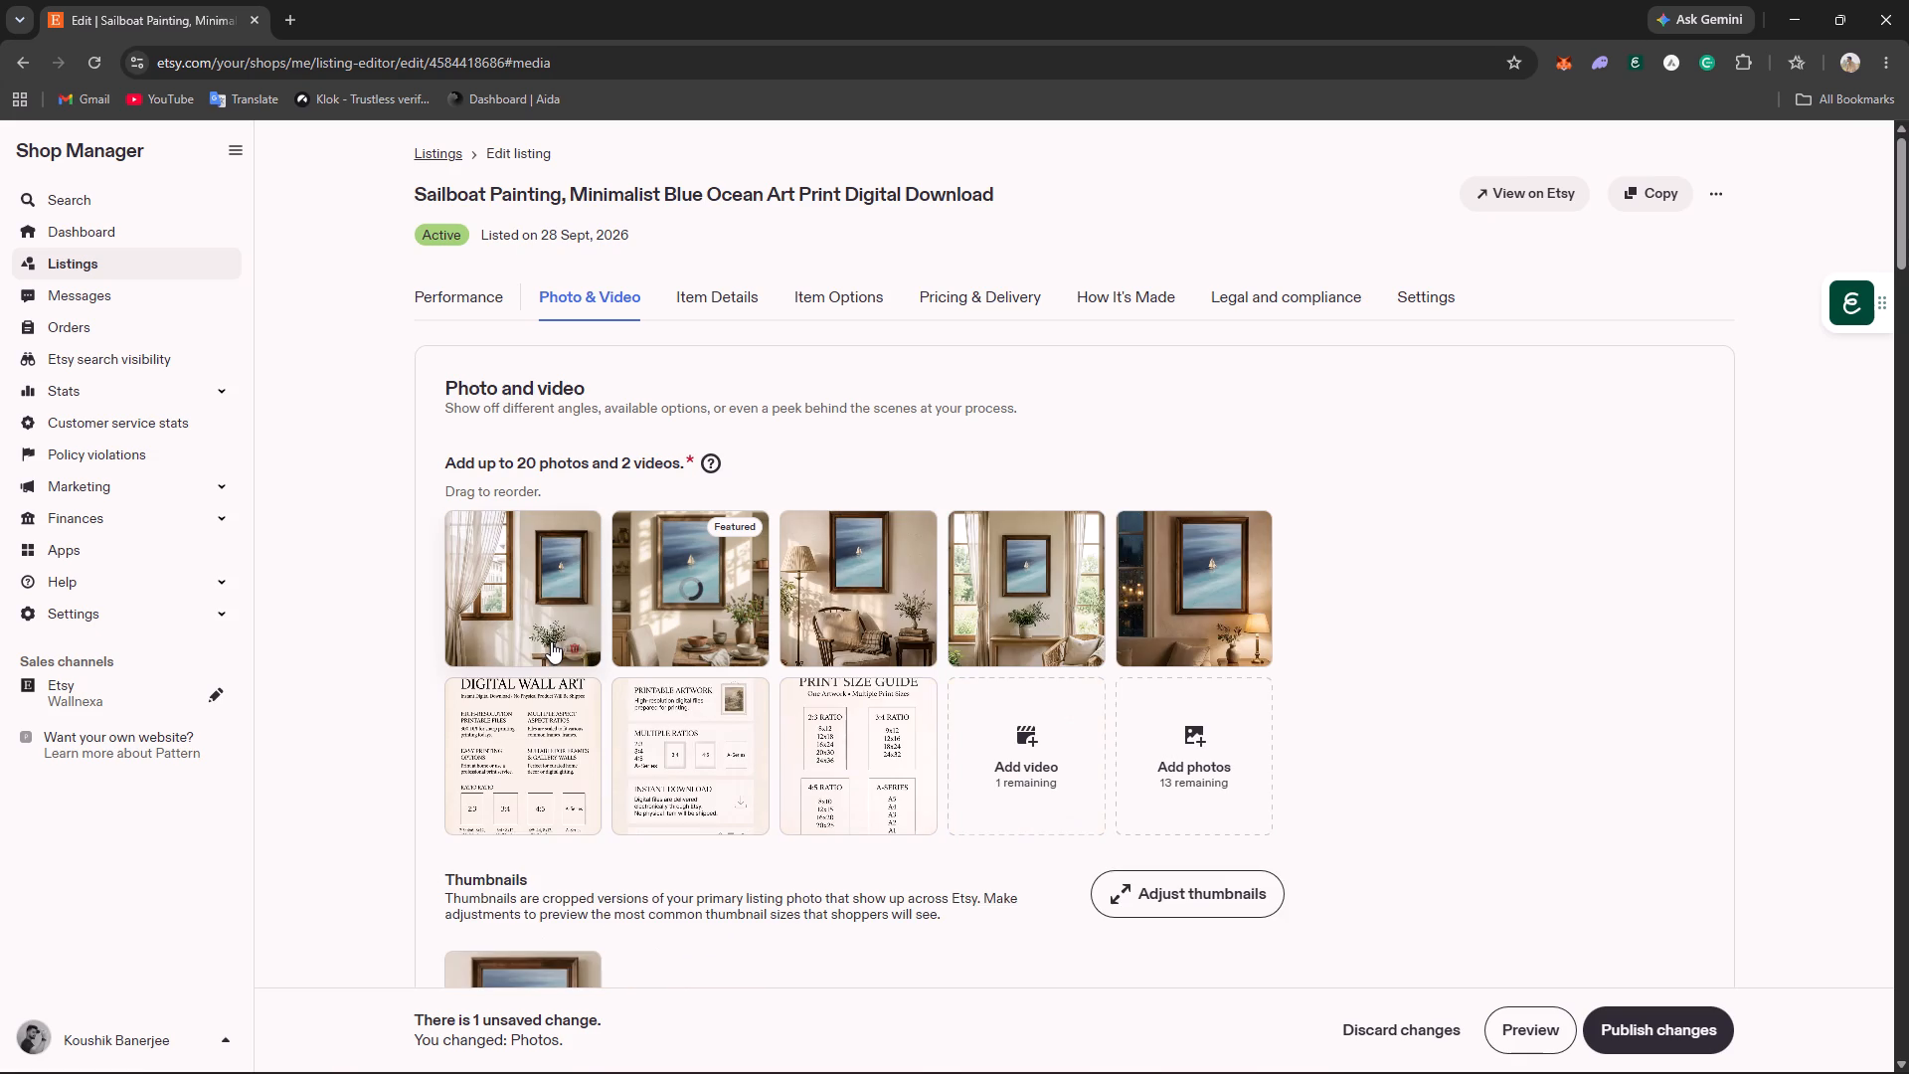
left_click(551, 641)
left_click(551, 641)
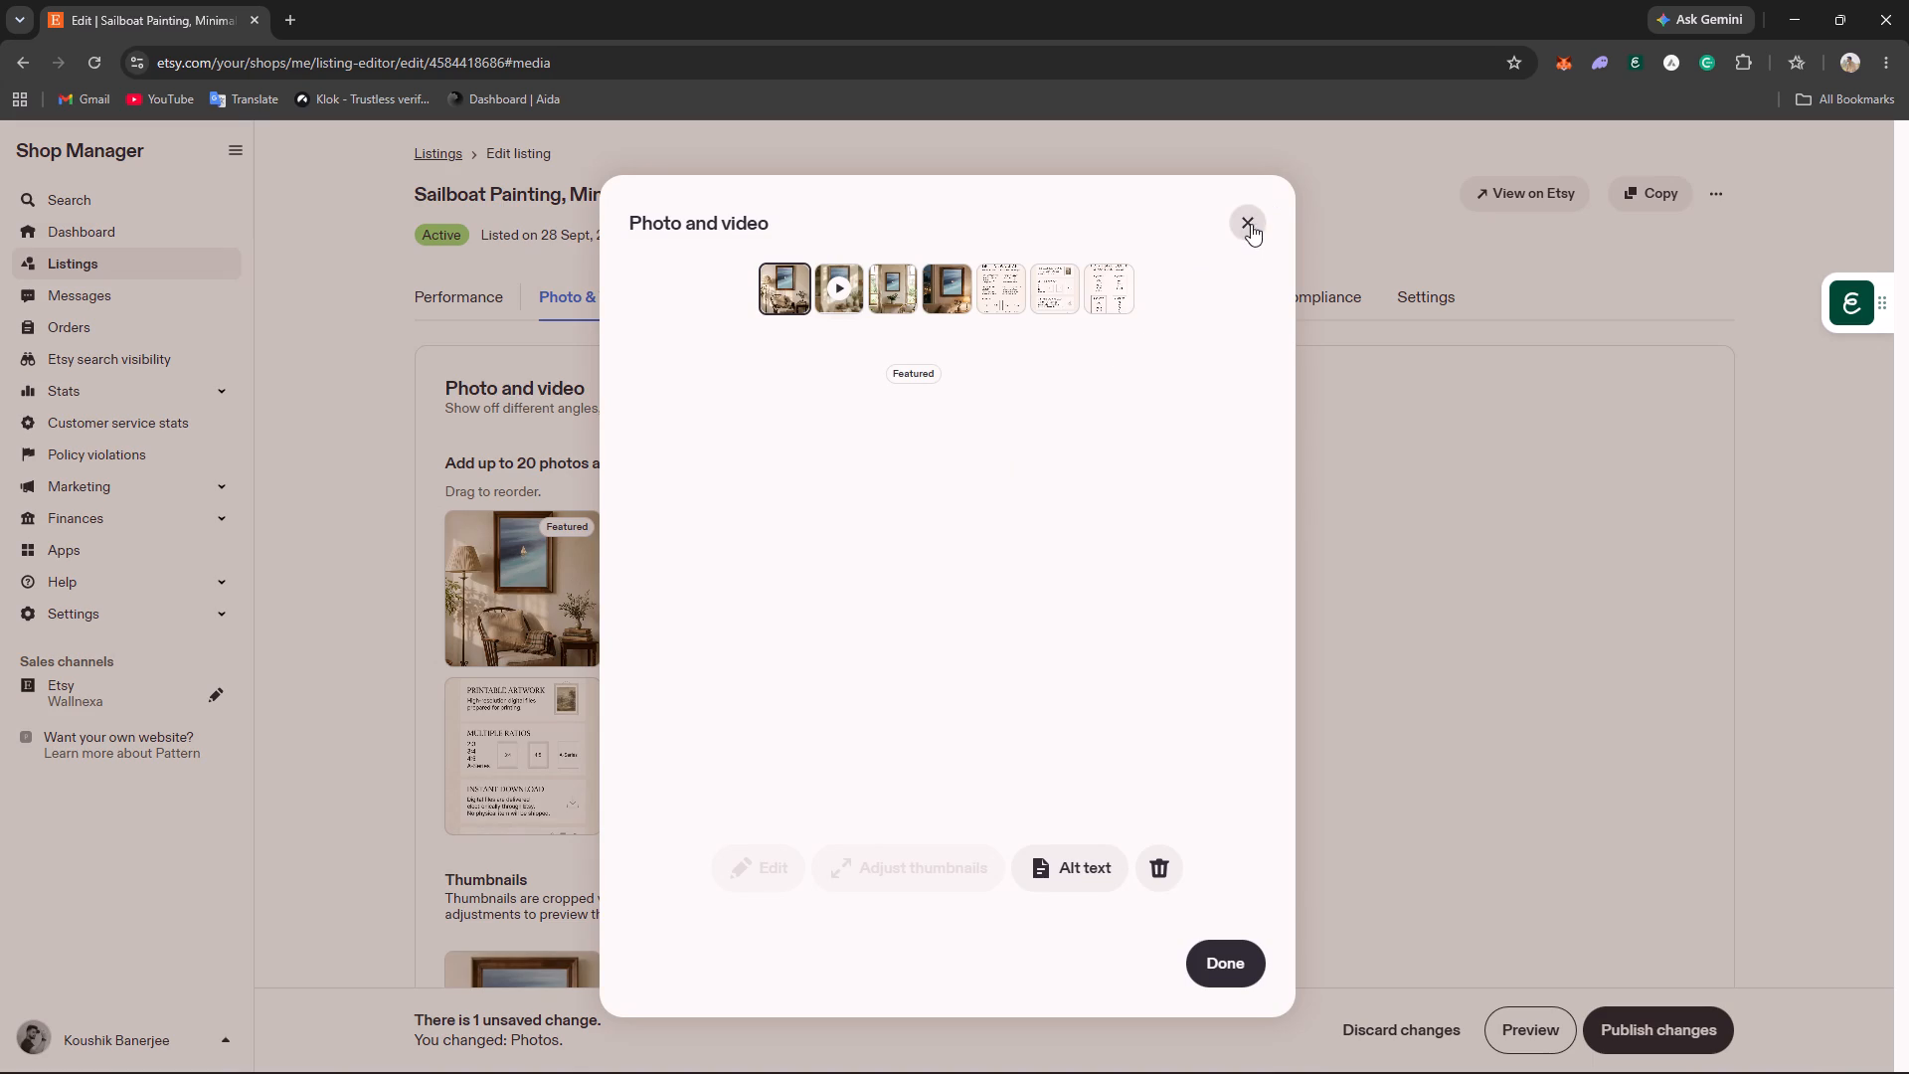
left_click(1250, 226)
left_click(552, 640)
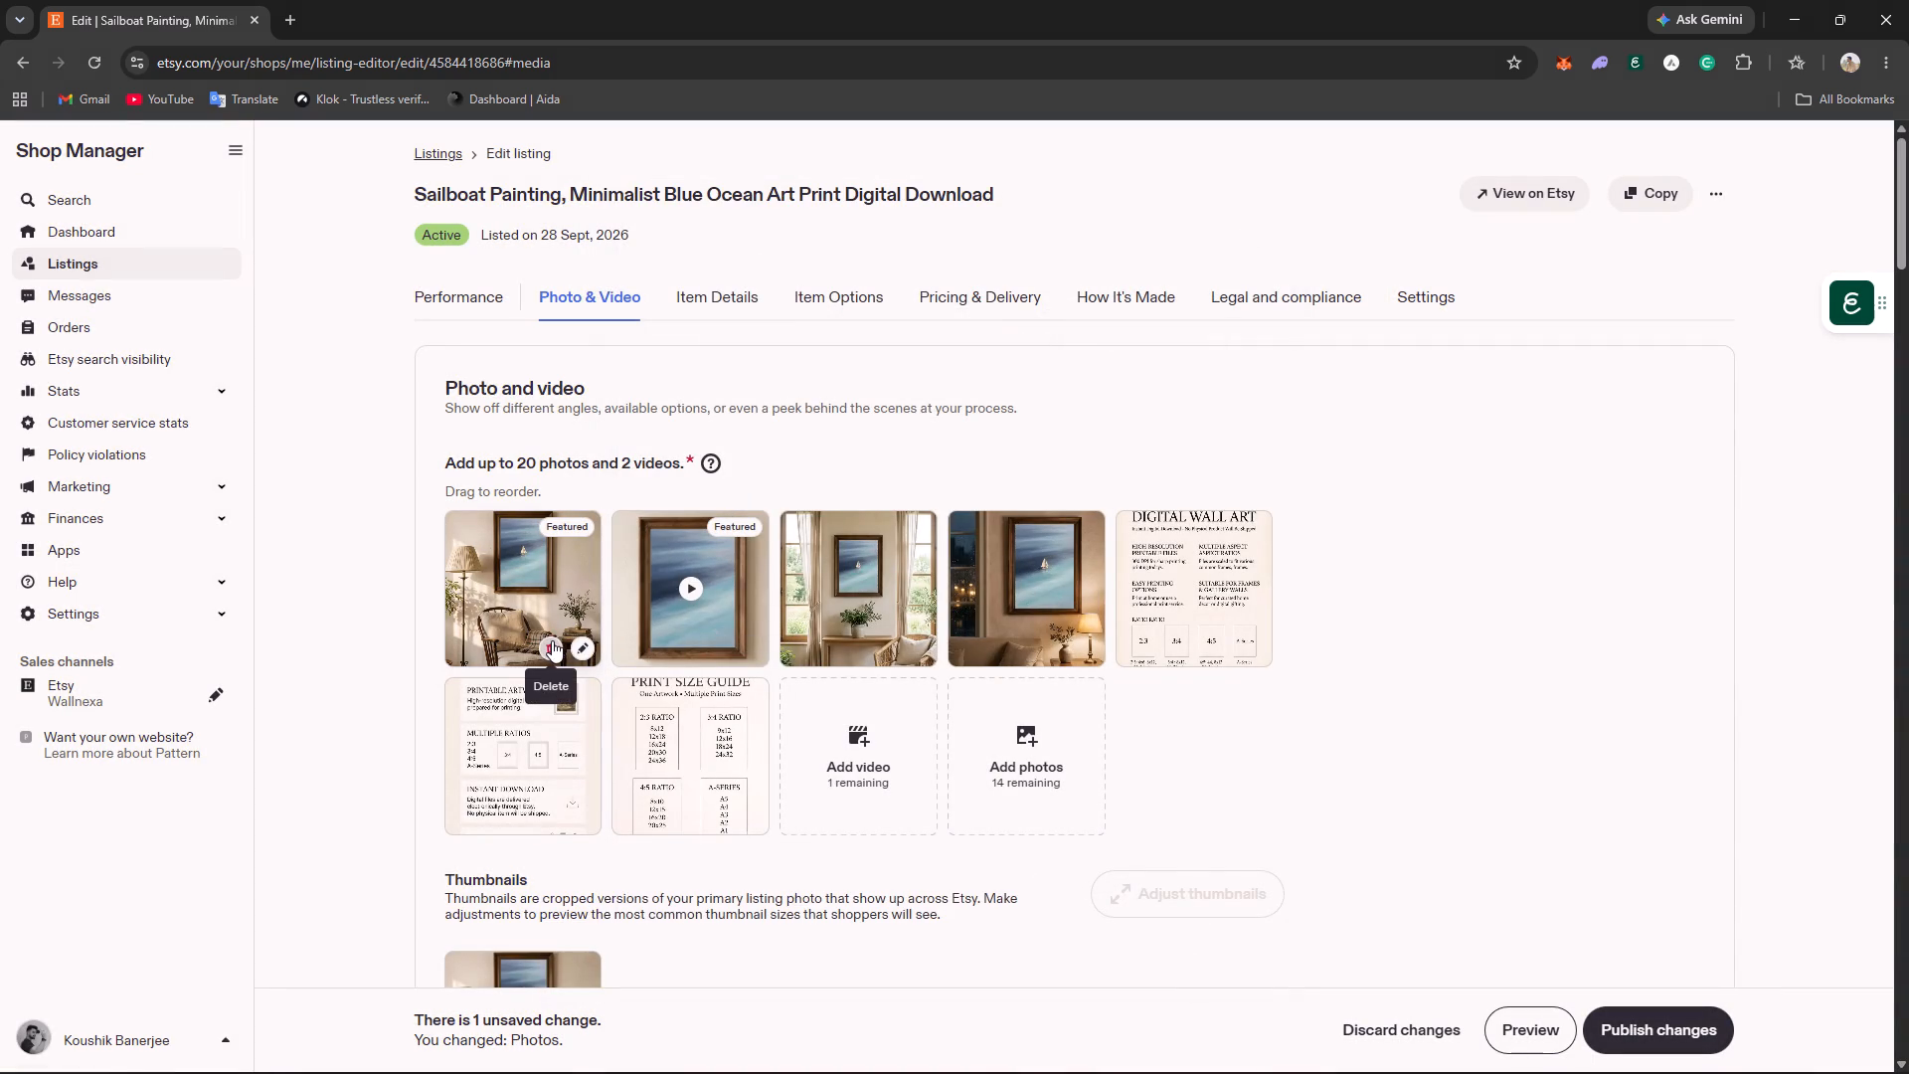
Check the alt text of the listing photo with the artwork hung between two windows, leaving it unedited.
left_click(532, 550)
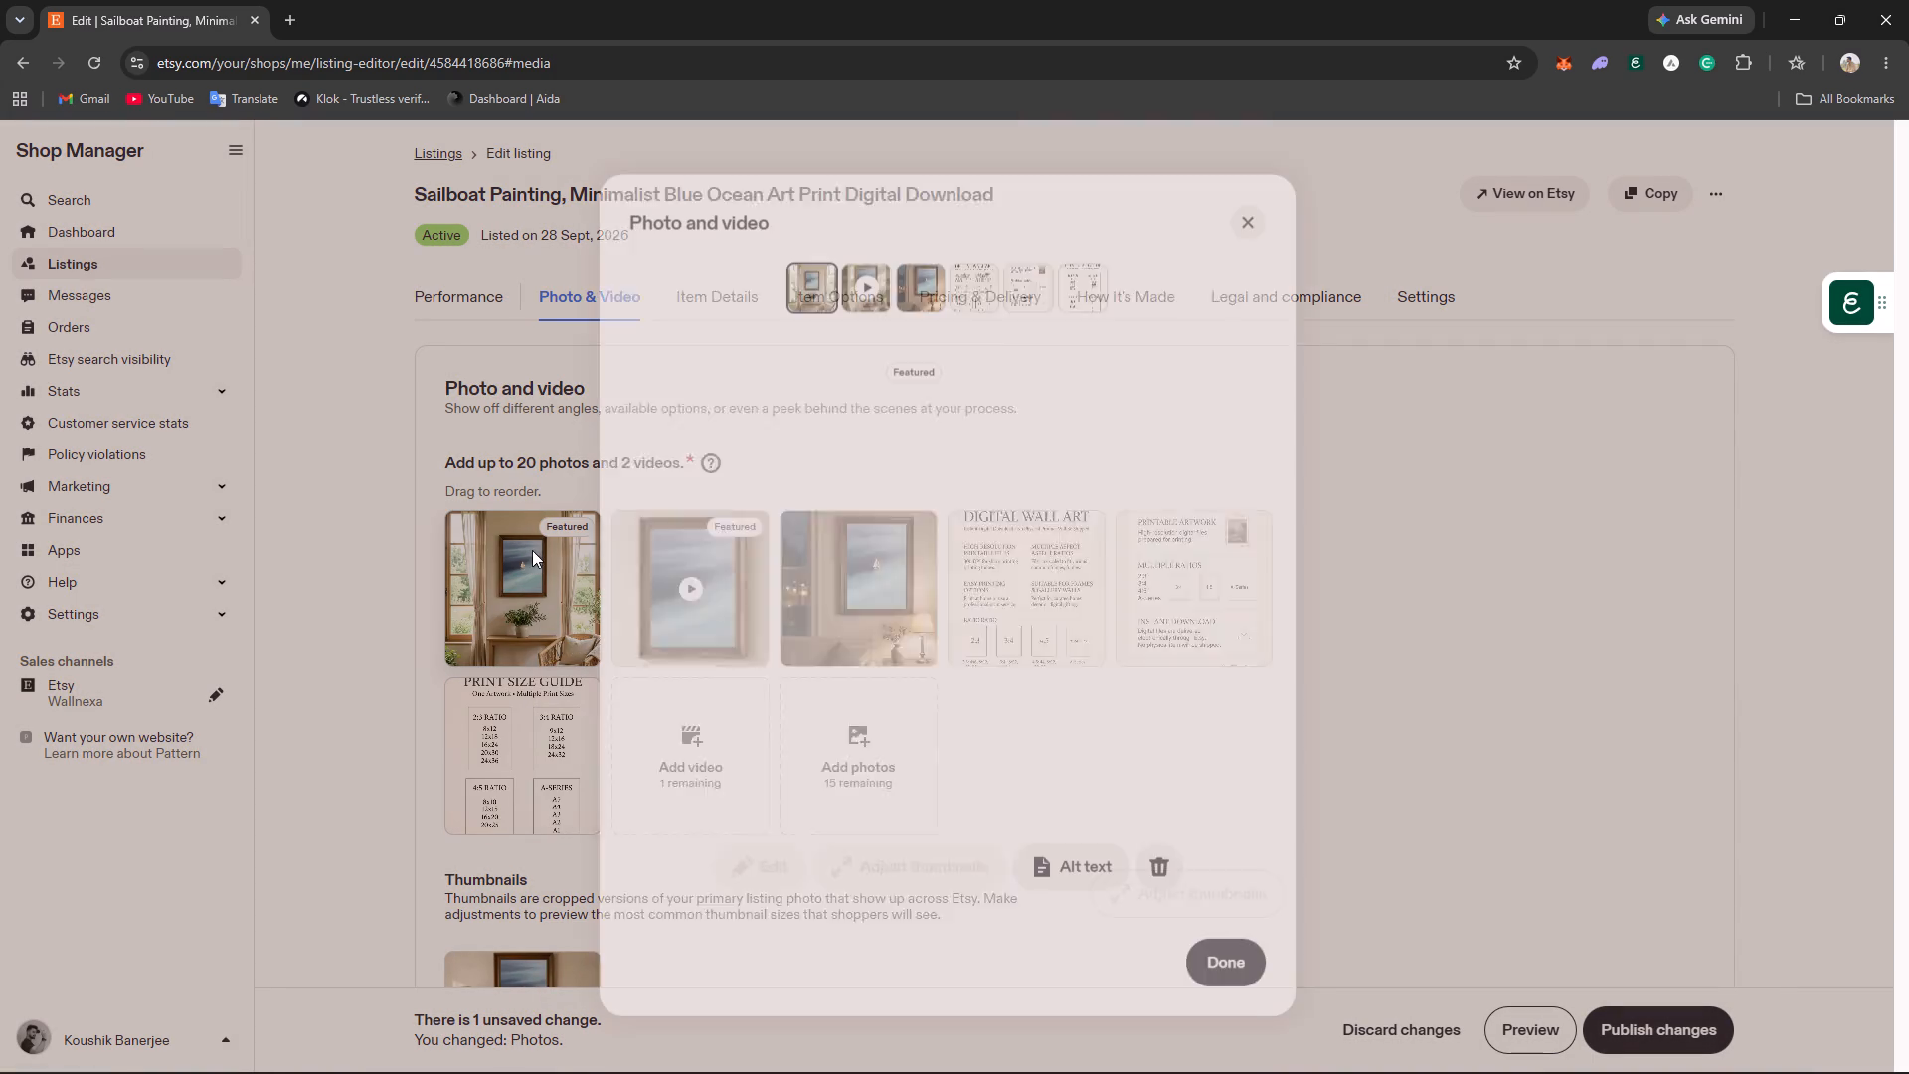
left_click(1073, 863)
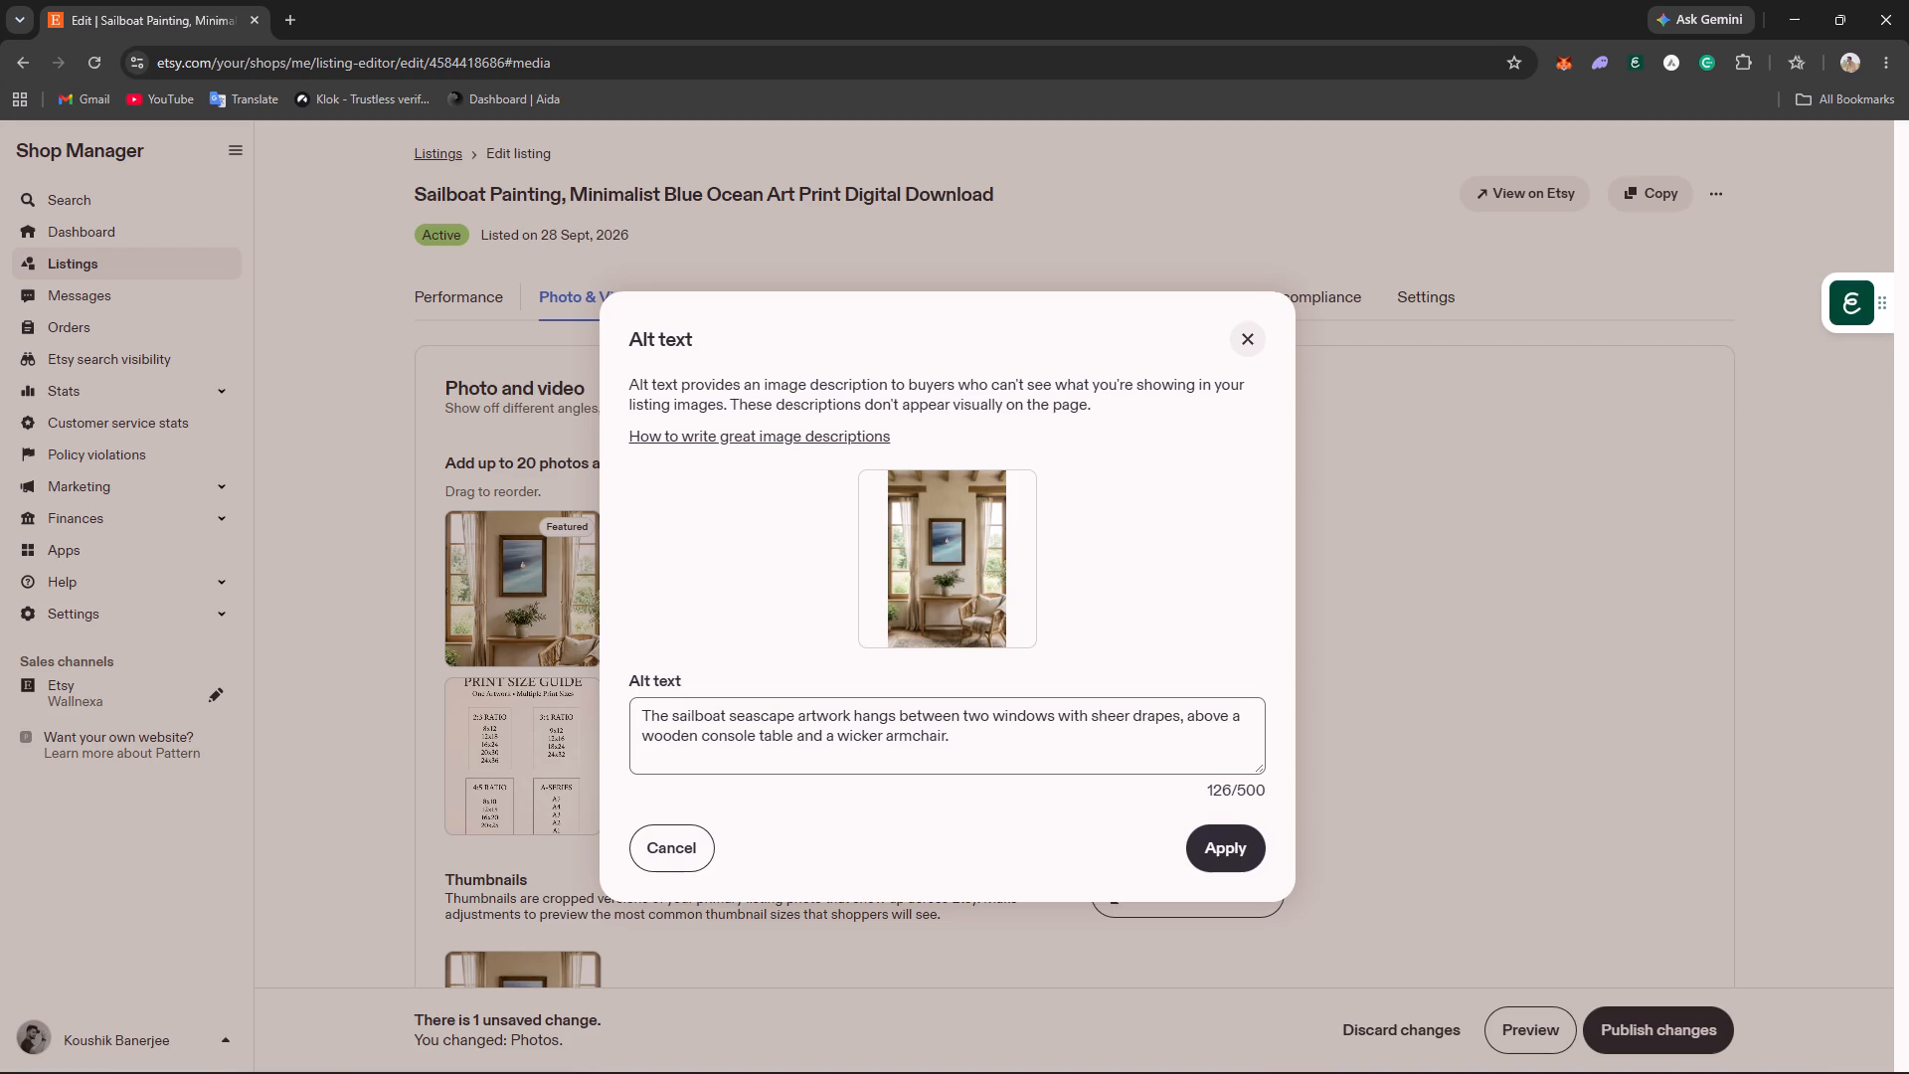
left_click(1243, 336)
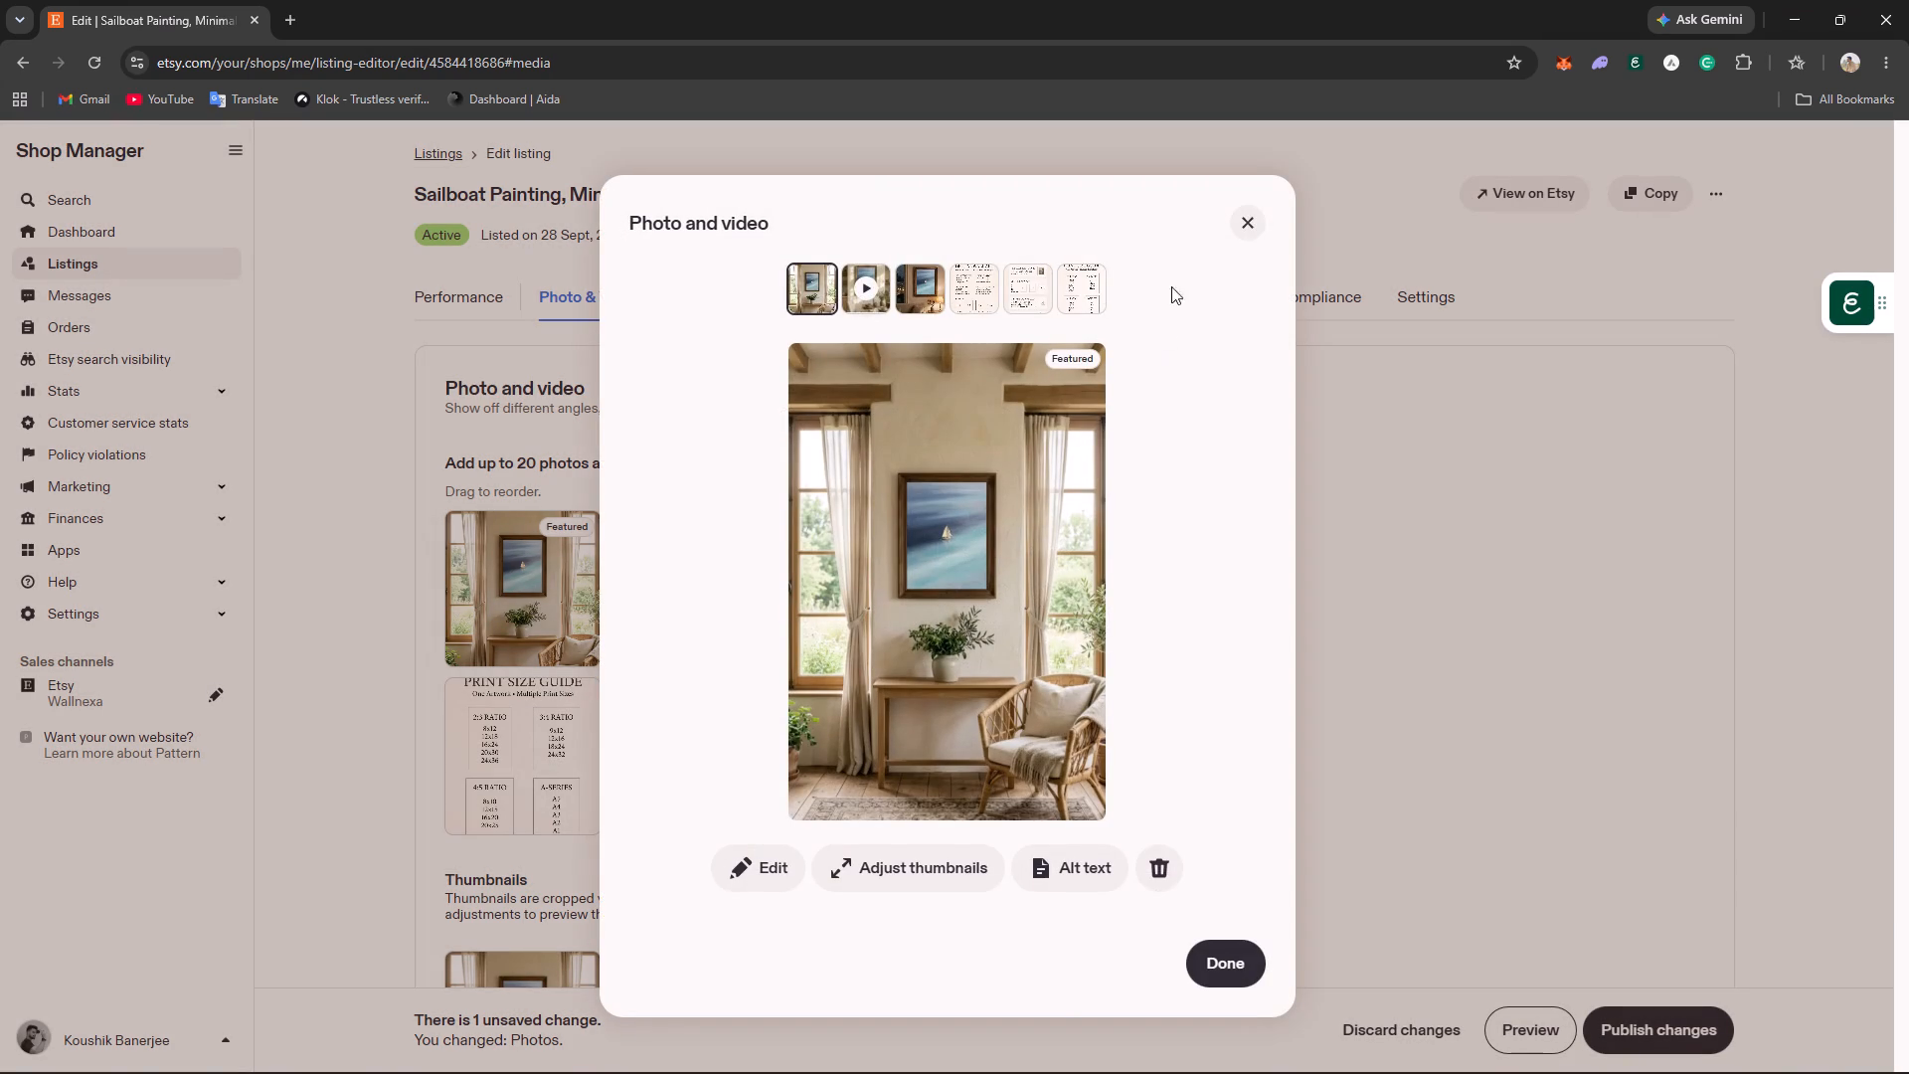
left_click(1250, 218)
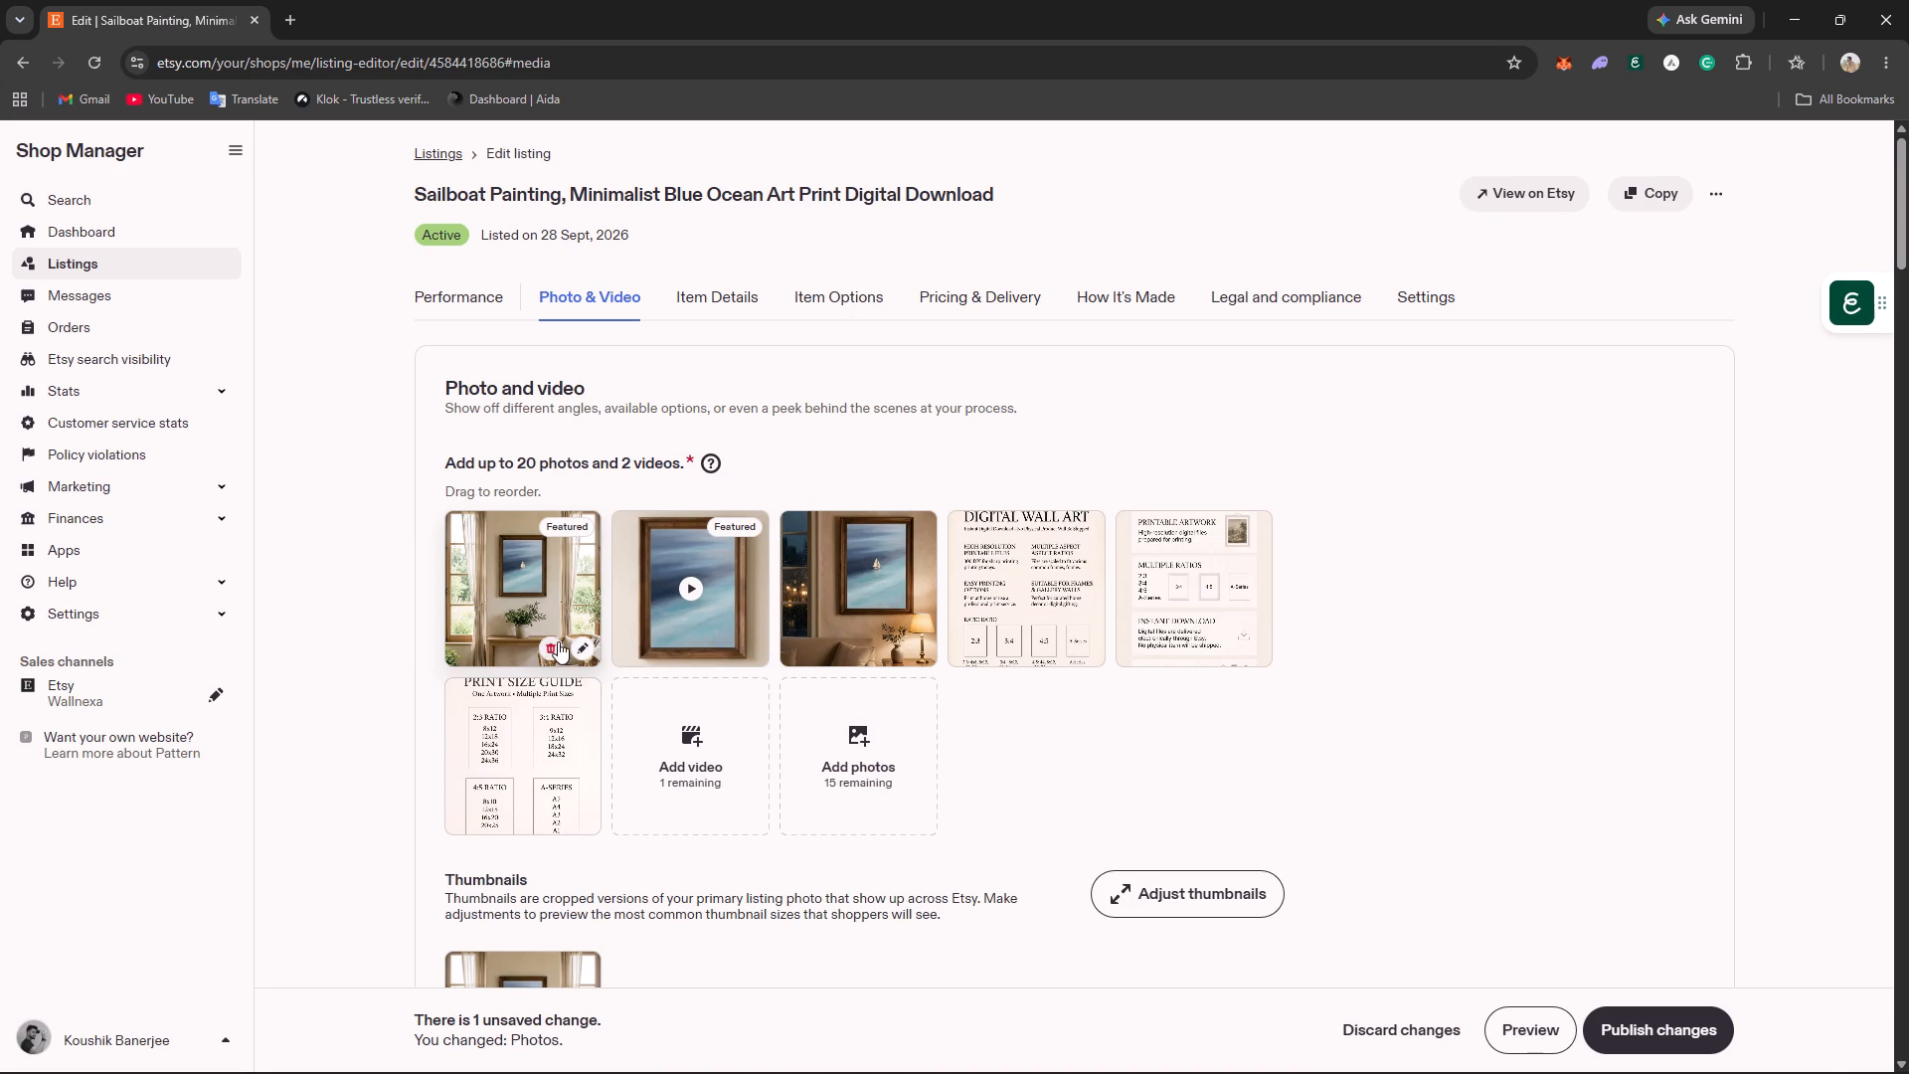
Delete the last two wooden-frame photos, between the windows and beside the lit lamp, plus the framed-artwork video from the listing.
left_click(549, 645)
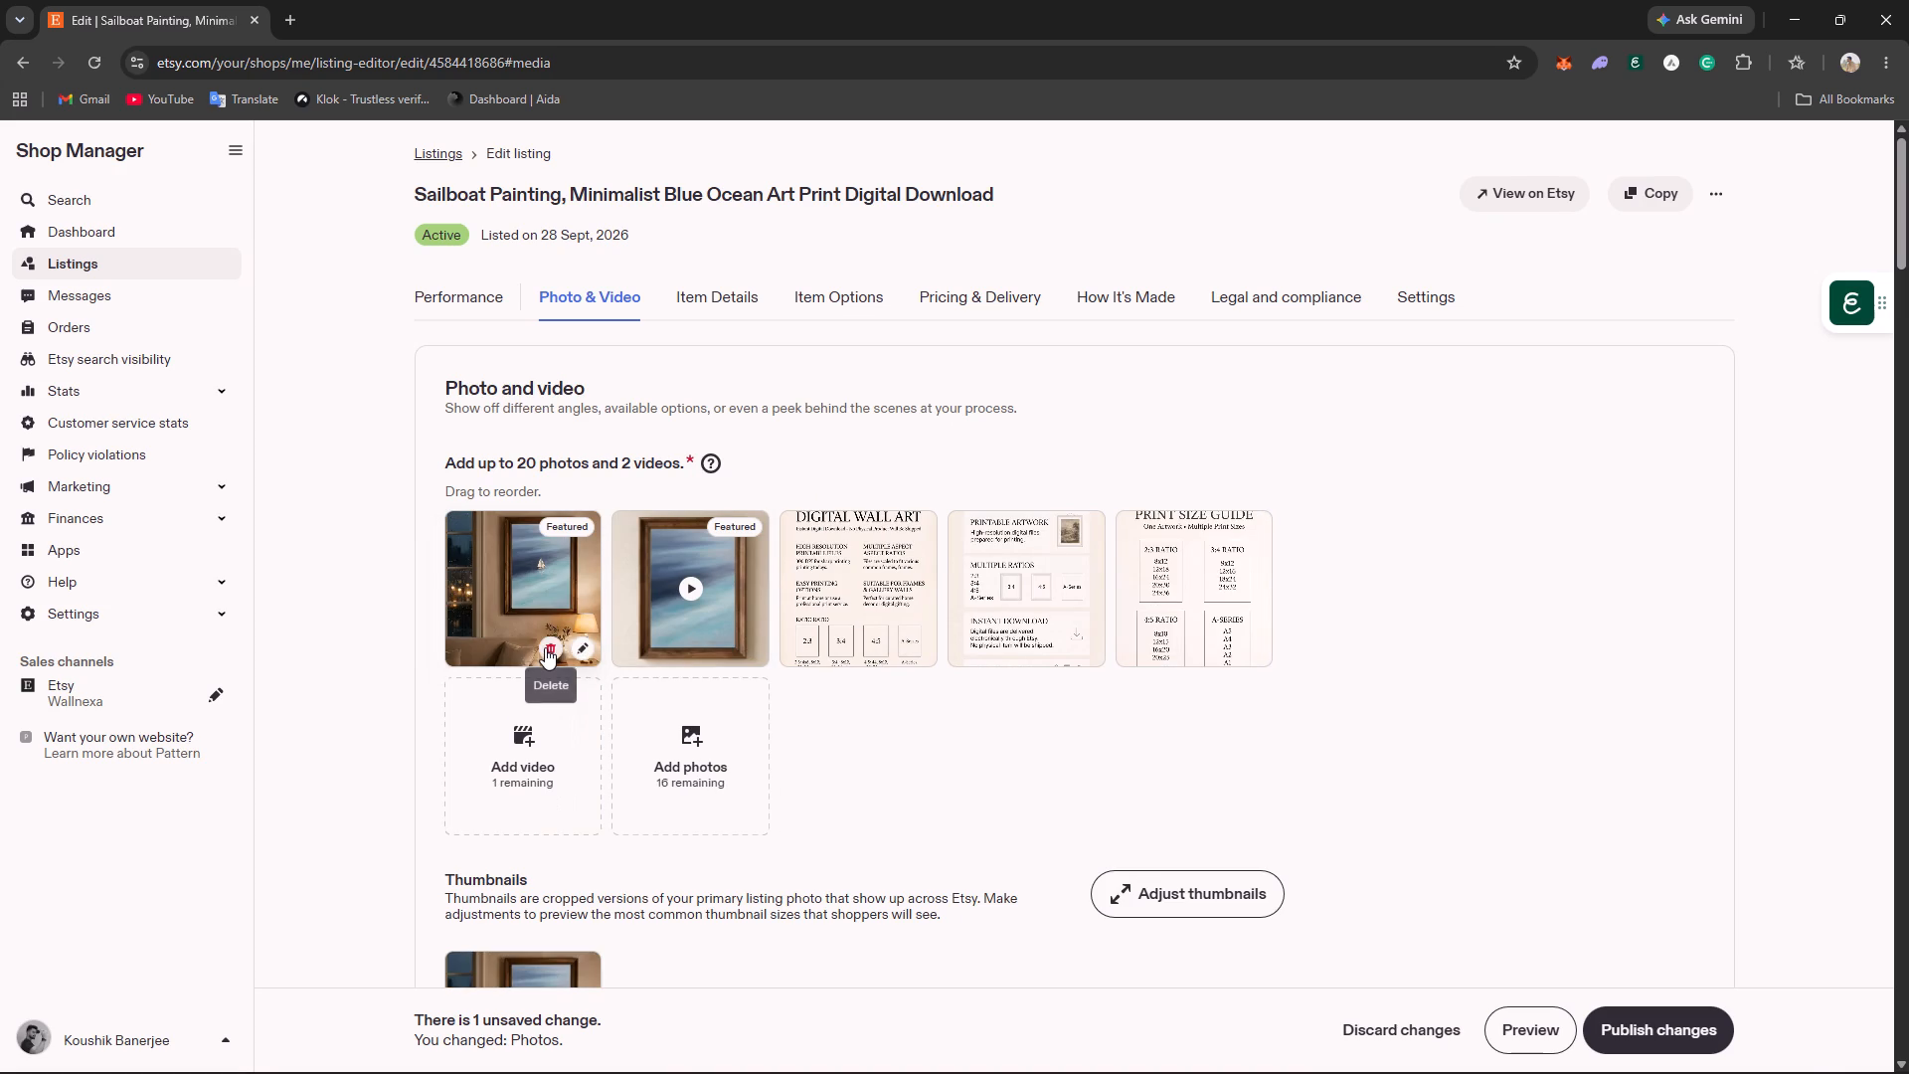
left_click(545, 647)
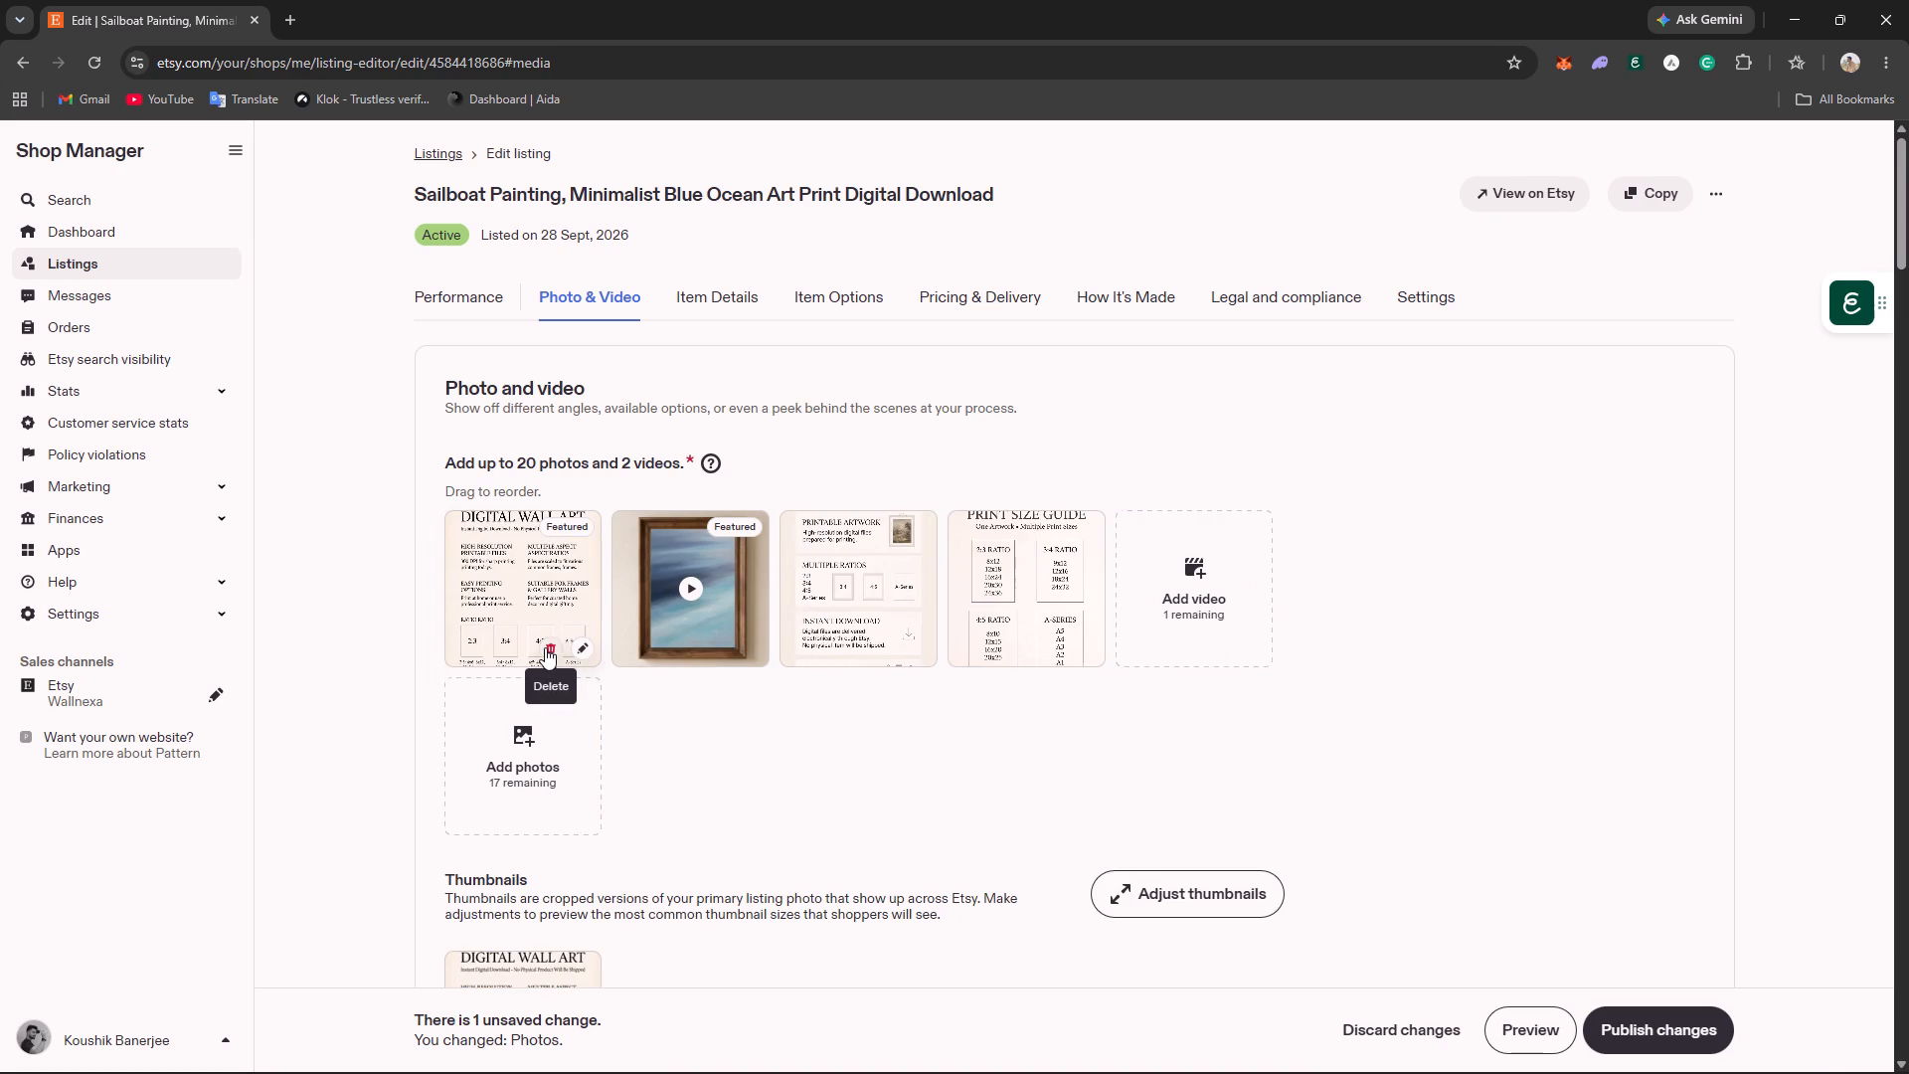
left_click(715, 641)
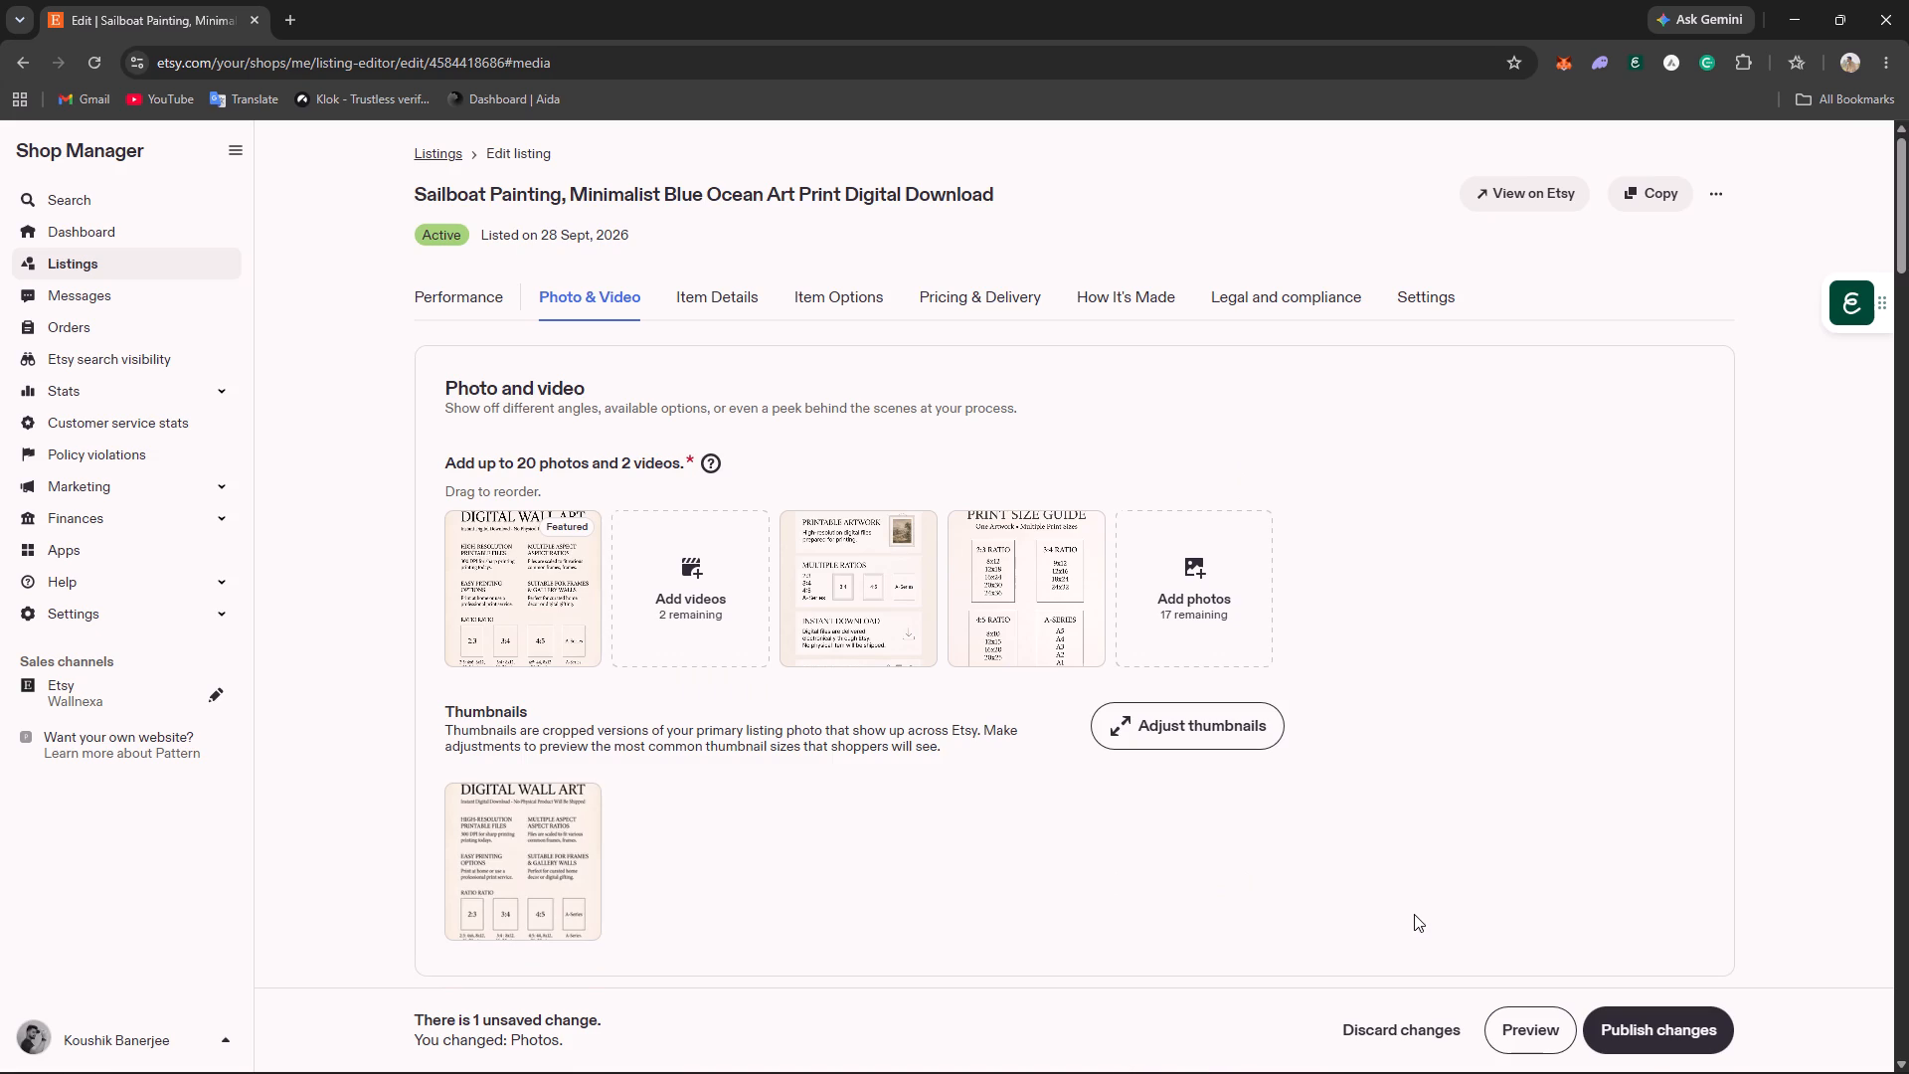
Select the sailboat mockups P01, P03–P06, P08 and P10–P16 in the WallNexa_Mockups folder and add them to the listing's photos.
left_click(975, 1047)
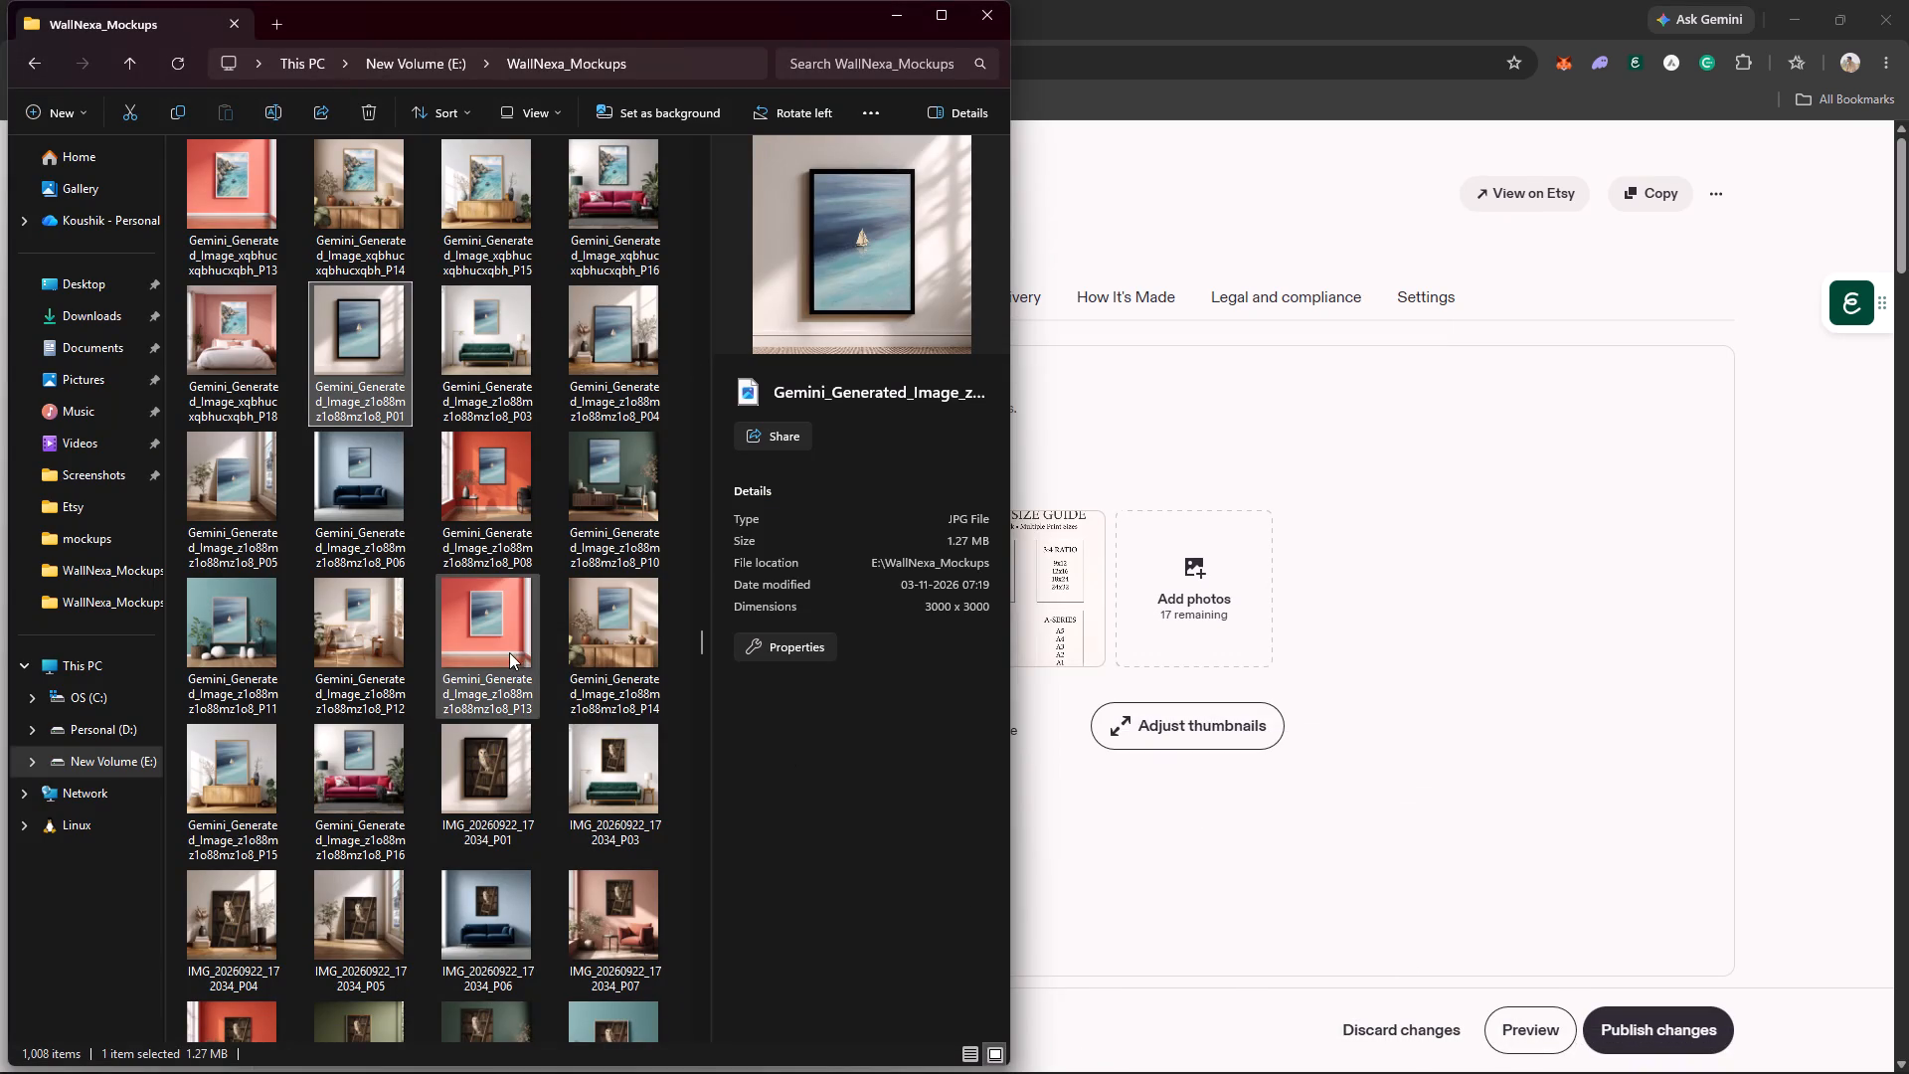
left_click_drag(176, 466, 263, 466)
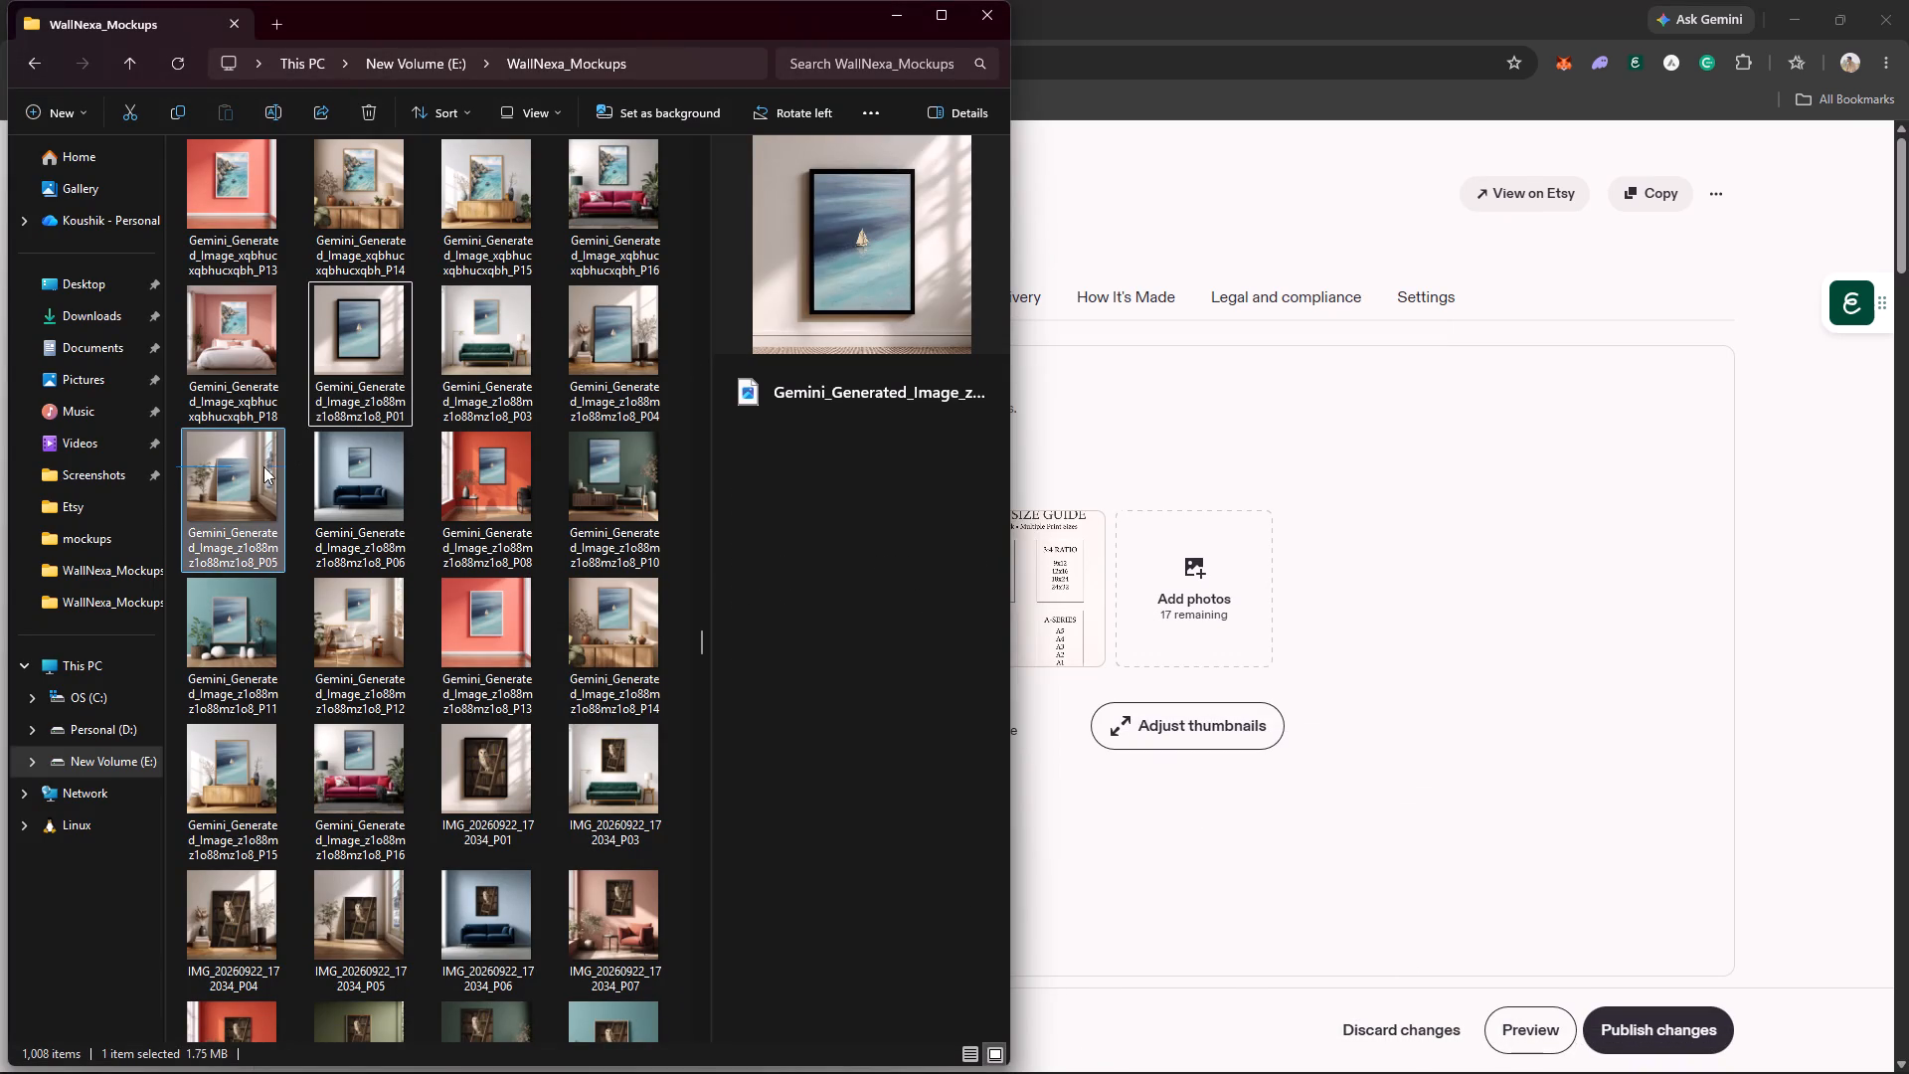
left_click_drag(263, 466, 636, 642)
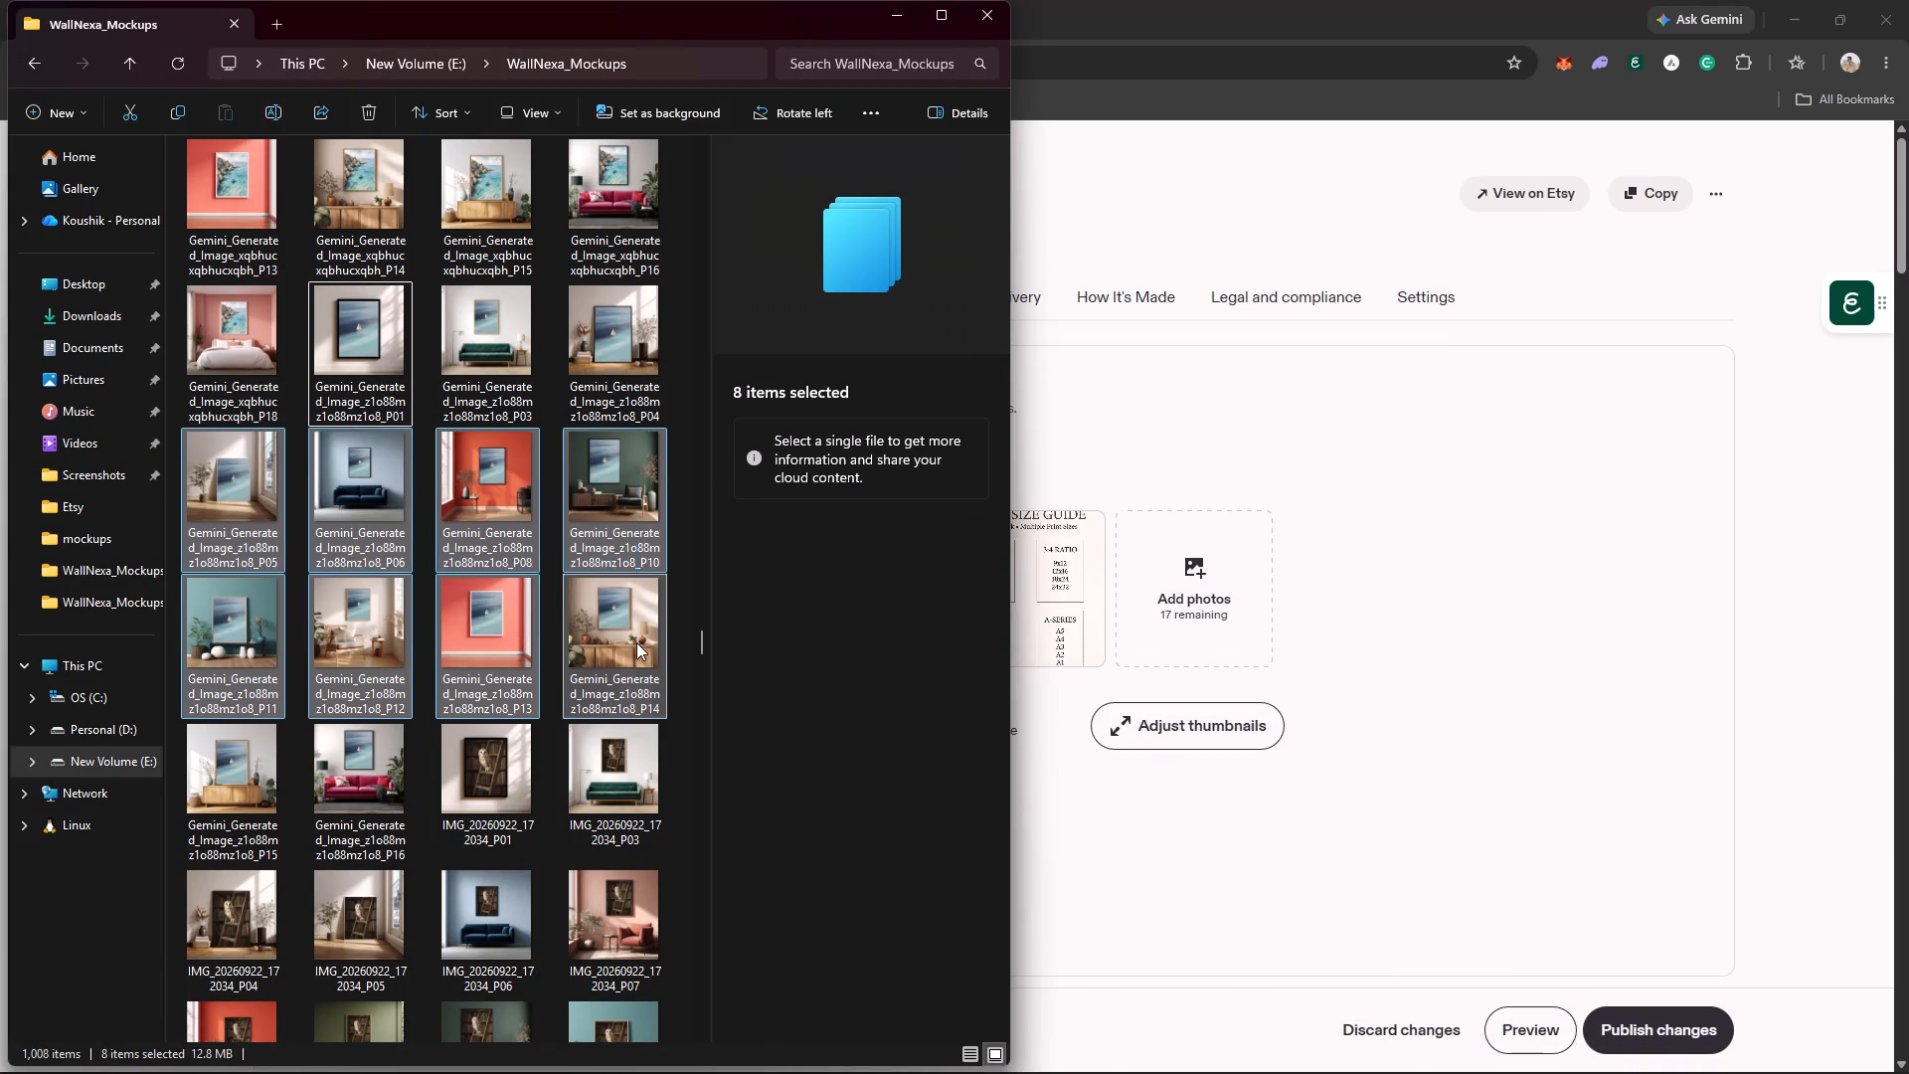
left_click(498, 337, "ctrl")
left_click(585, 330, "ctrl")
left_click(372, 342, "ctrl")
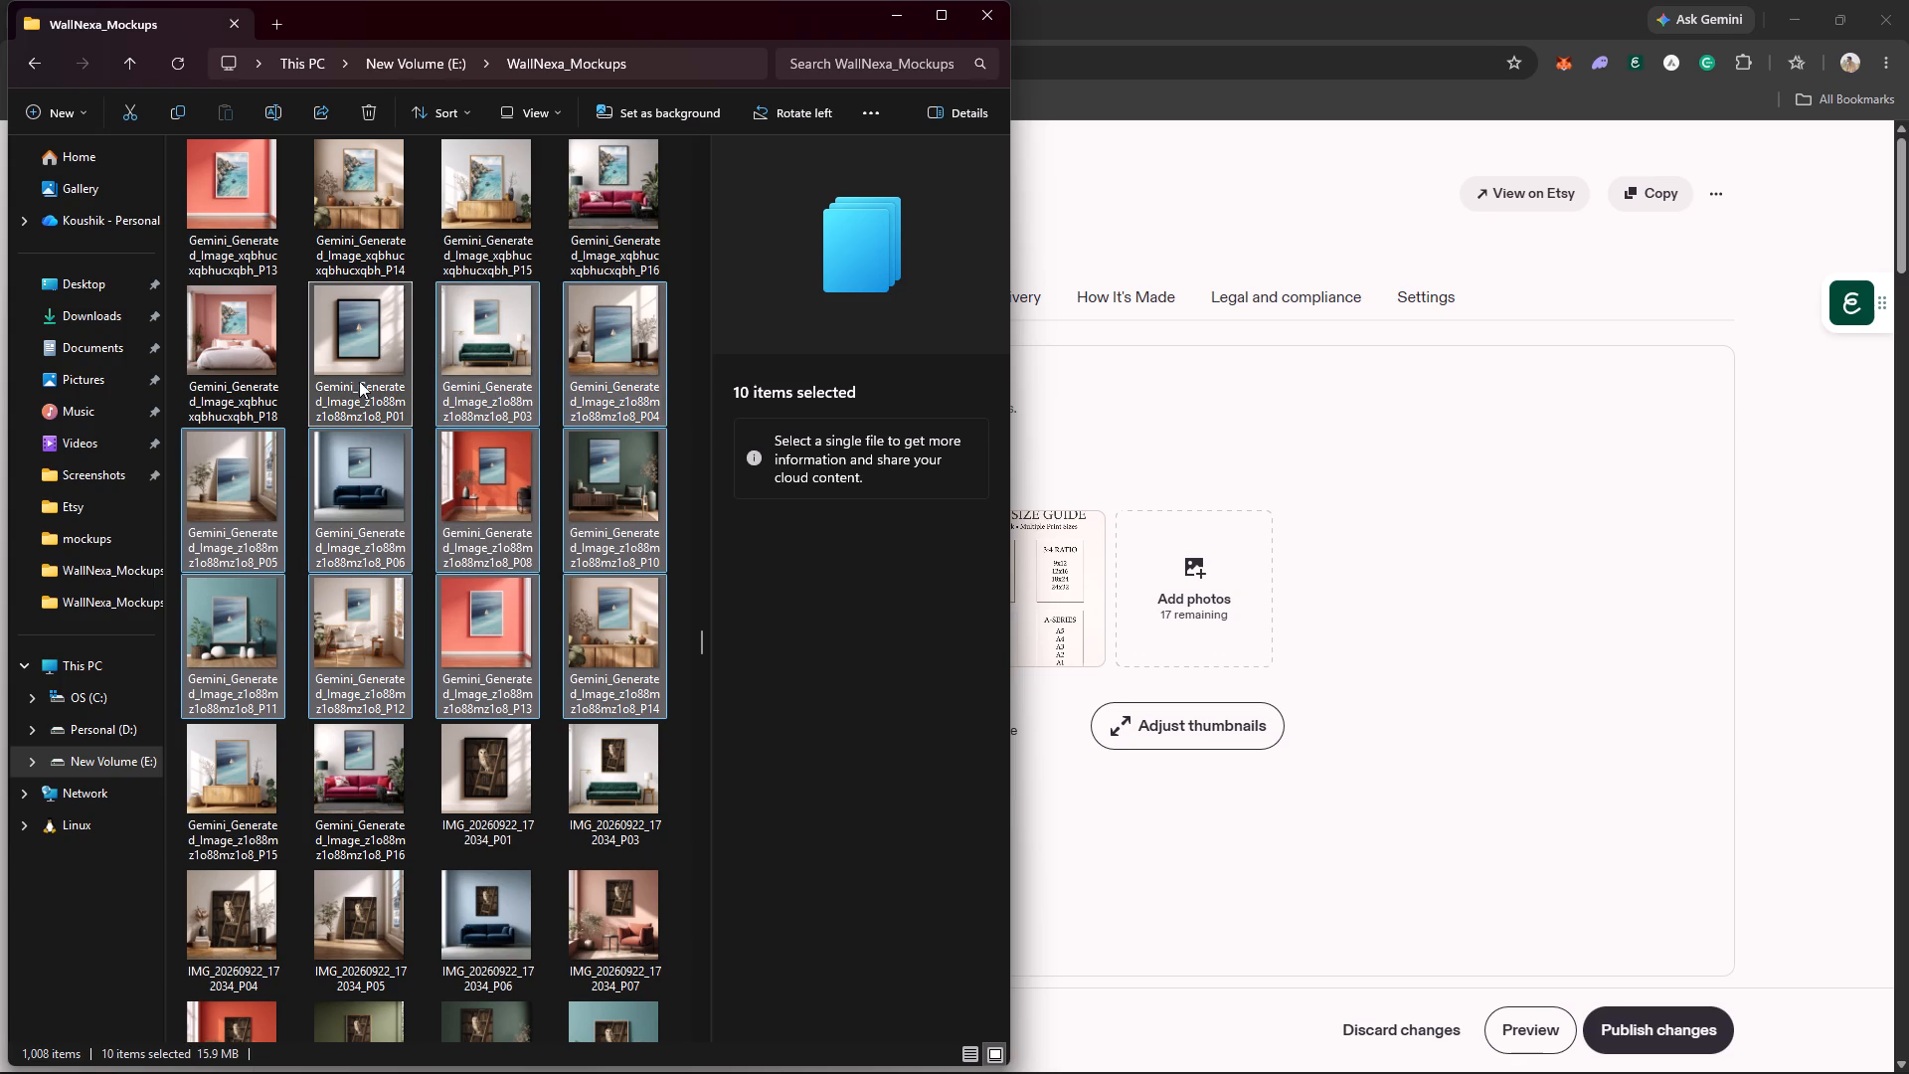
left_click(220, 773, "ctrl")
left_click(350, 774, "ctrl")
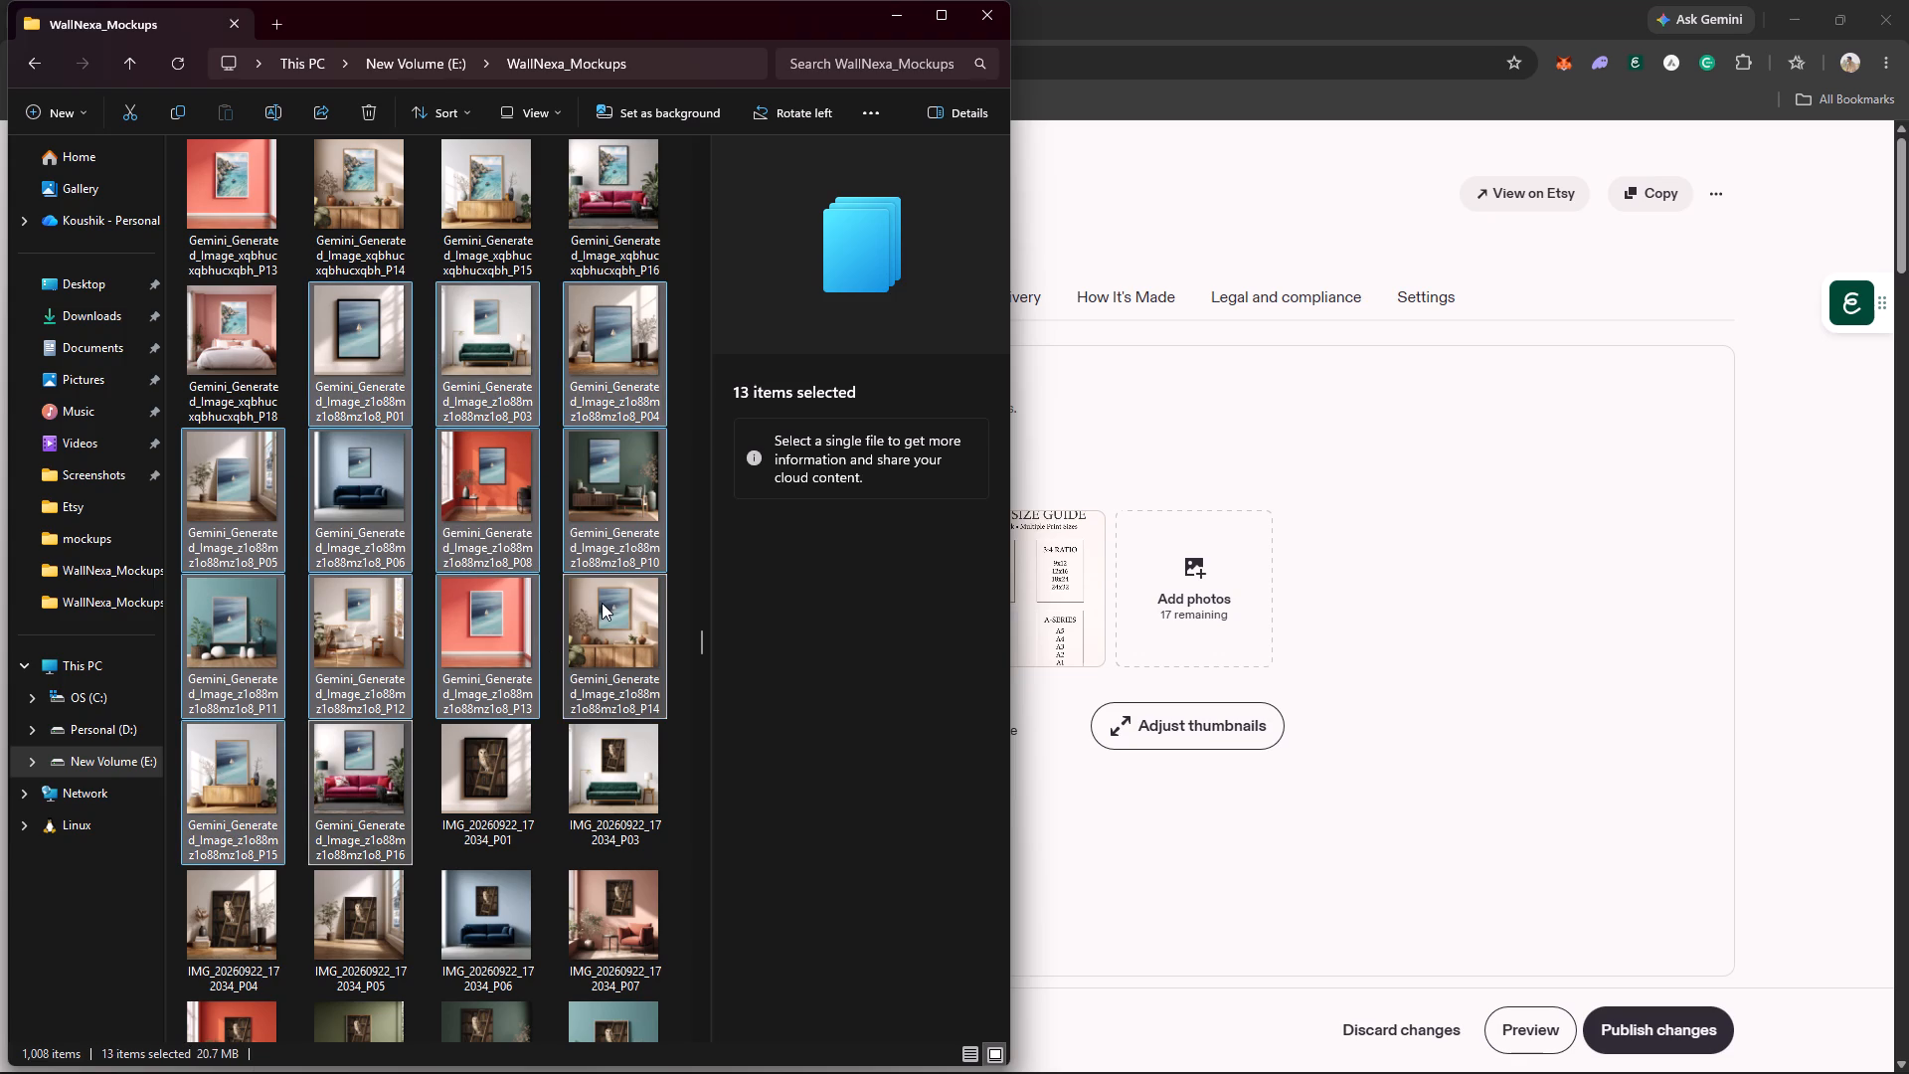
left_click_drag(602, 603, 1191, 606)
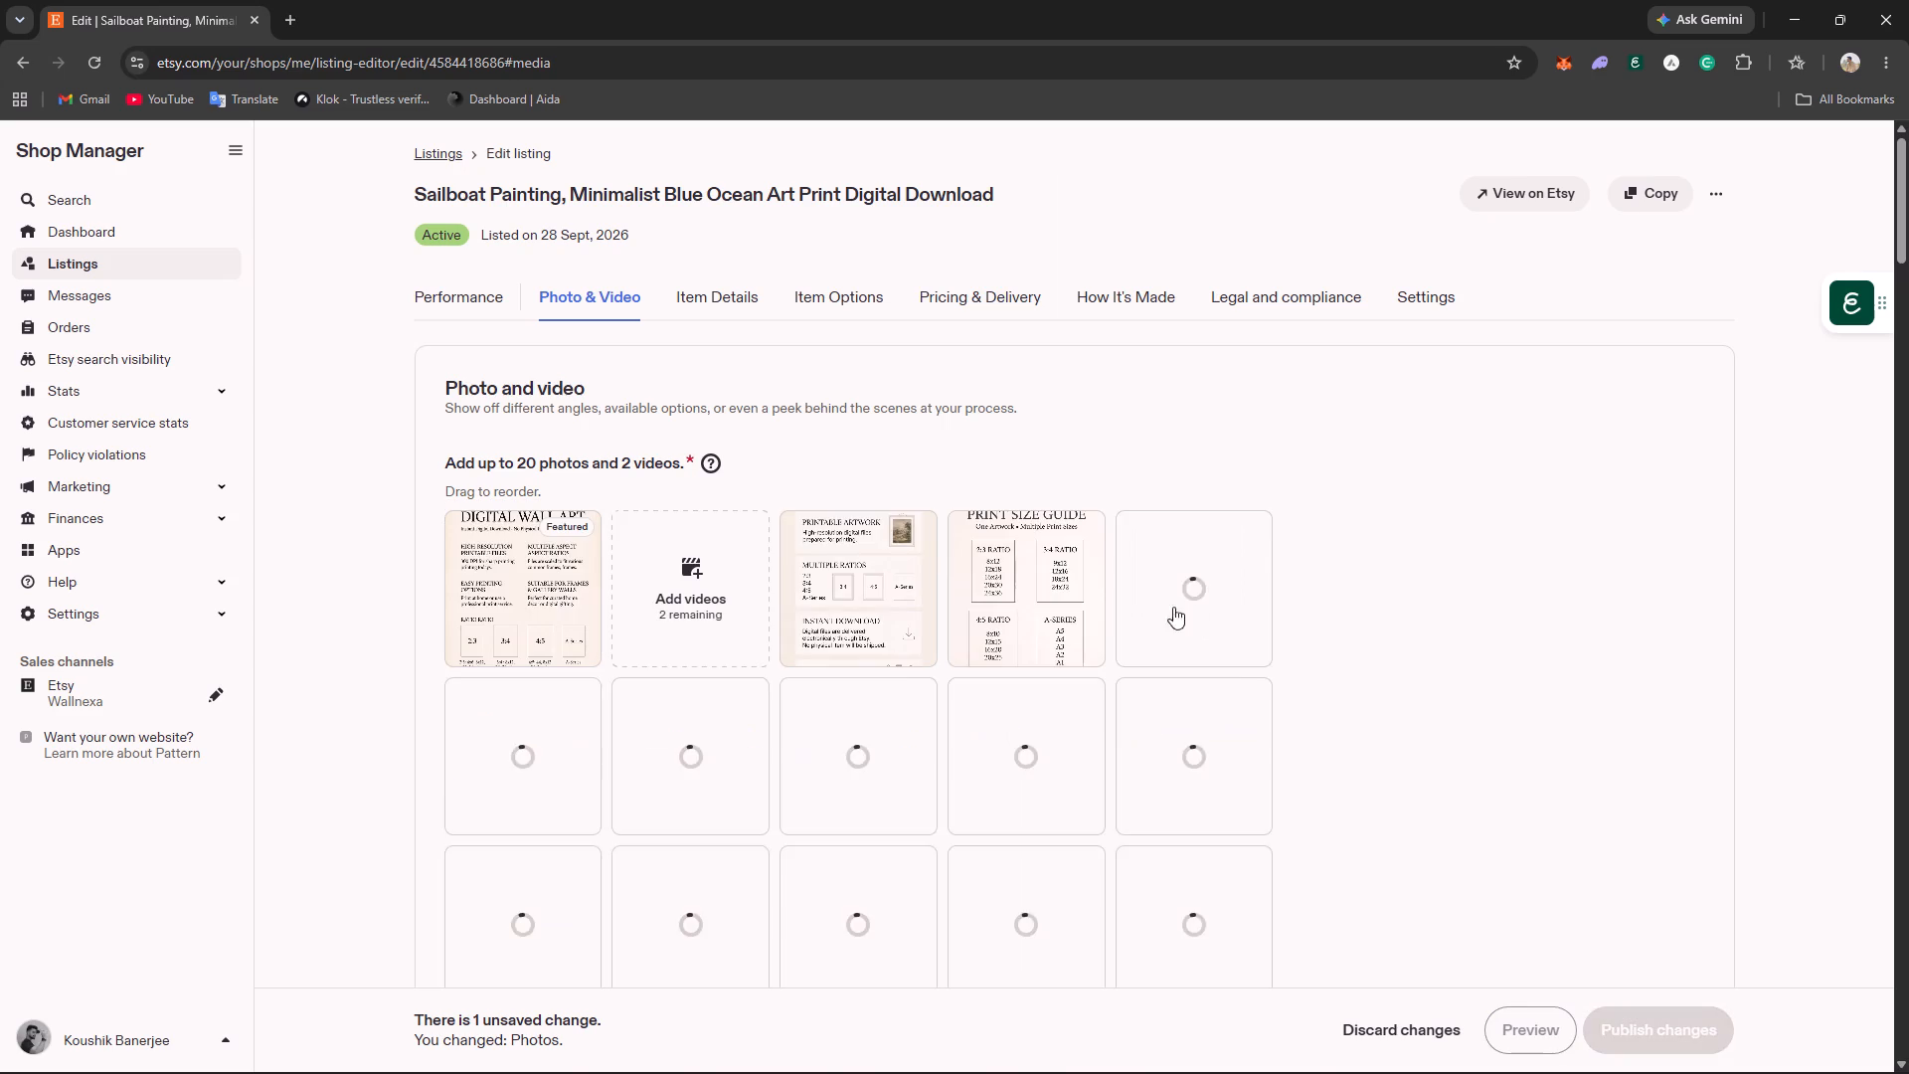
Move the Digital Wall Art, Printable Artwork and Print Size Guide images, in that order, to the end of the listing photos.
scroll(788, 532, "down", 2)
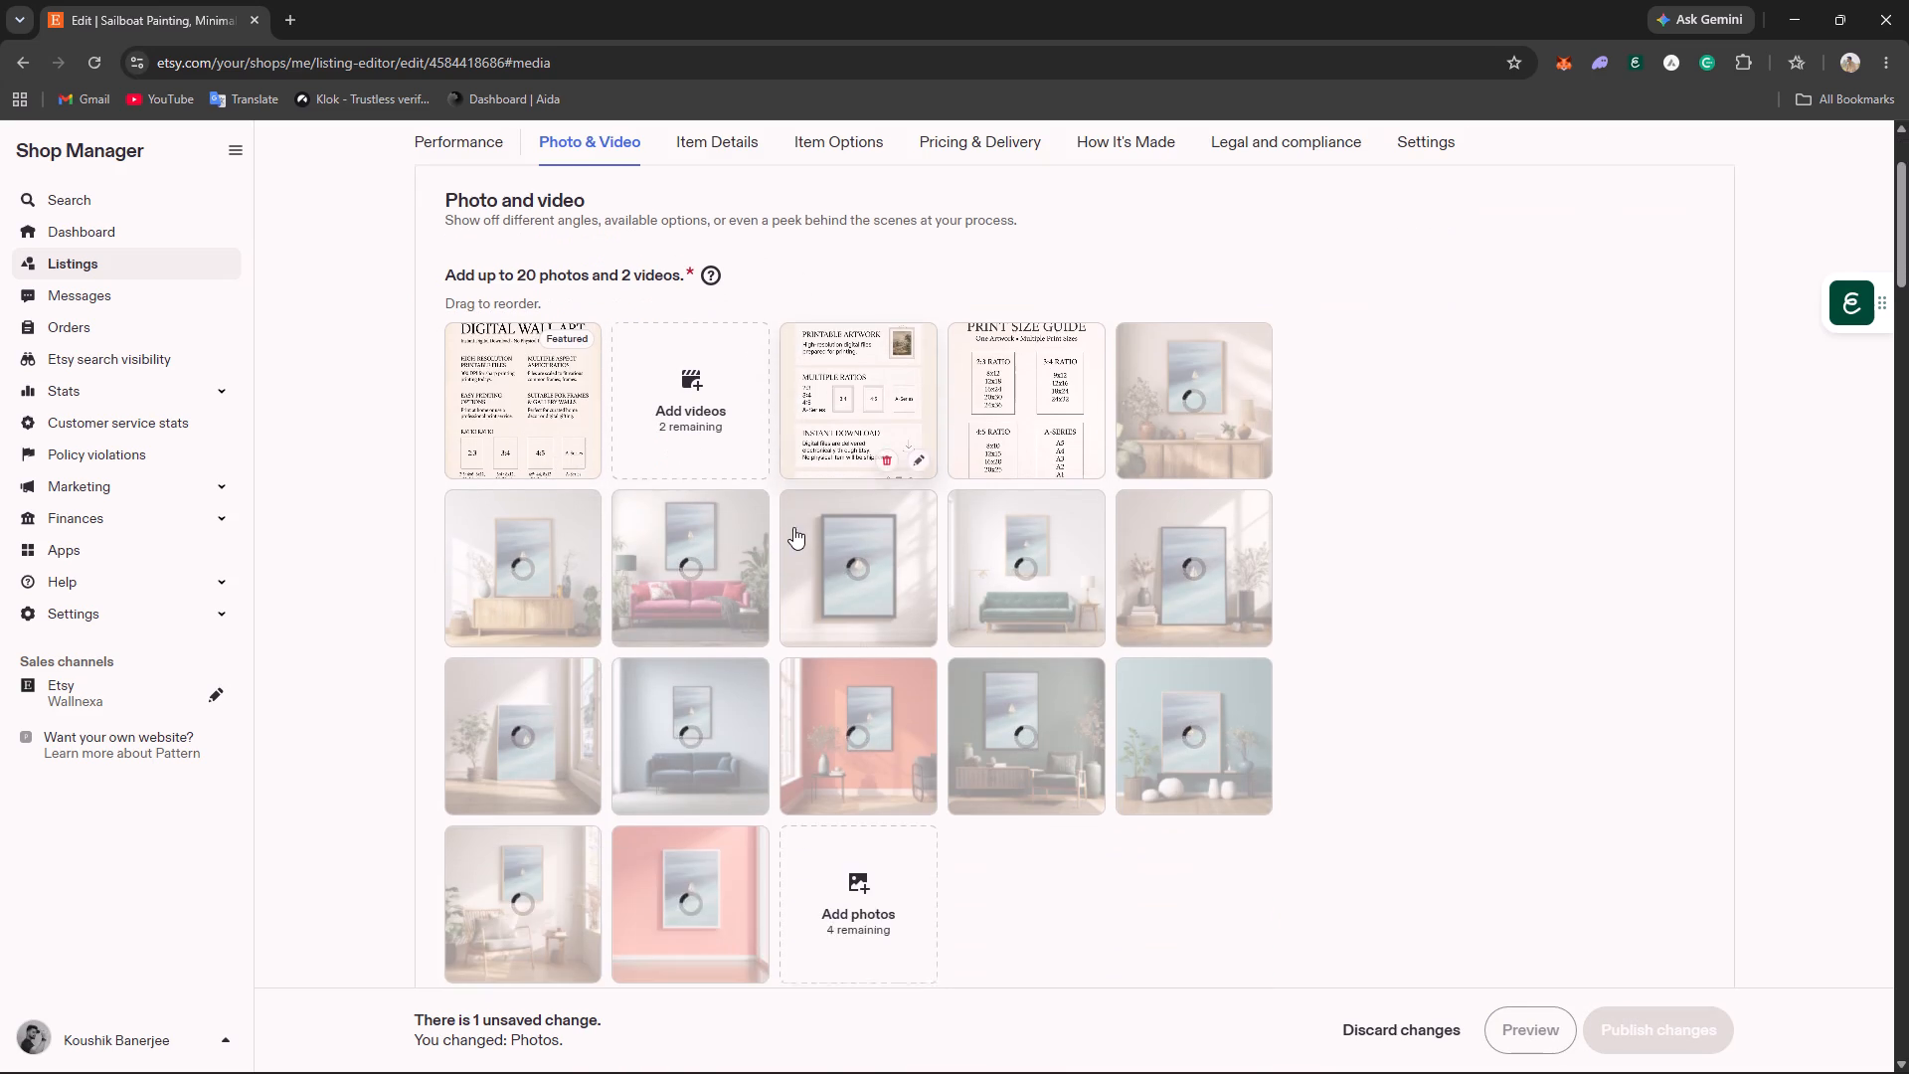
scroll(798, 520, "down", 2)
scroll(646, 407, "up", 2)
left_click_drag(549, 379, 776, 664)
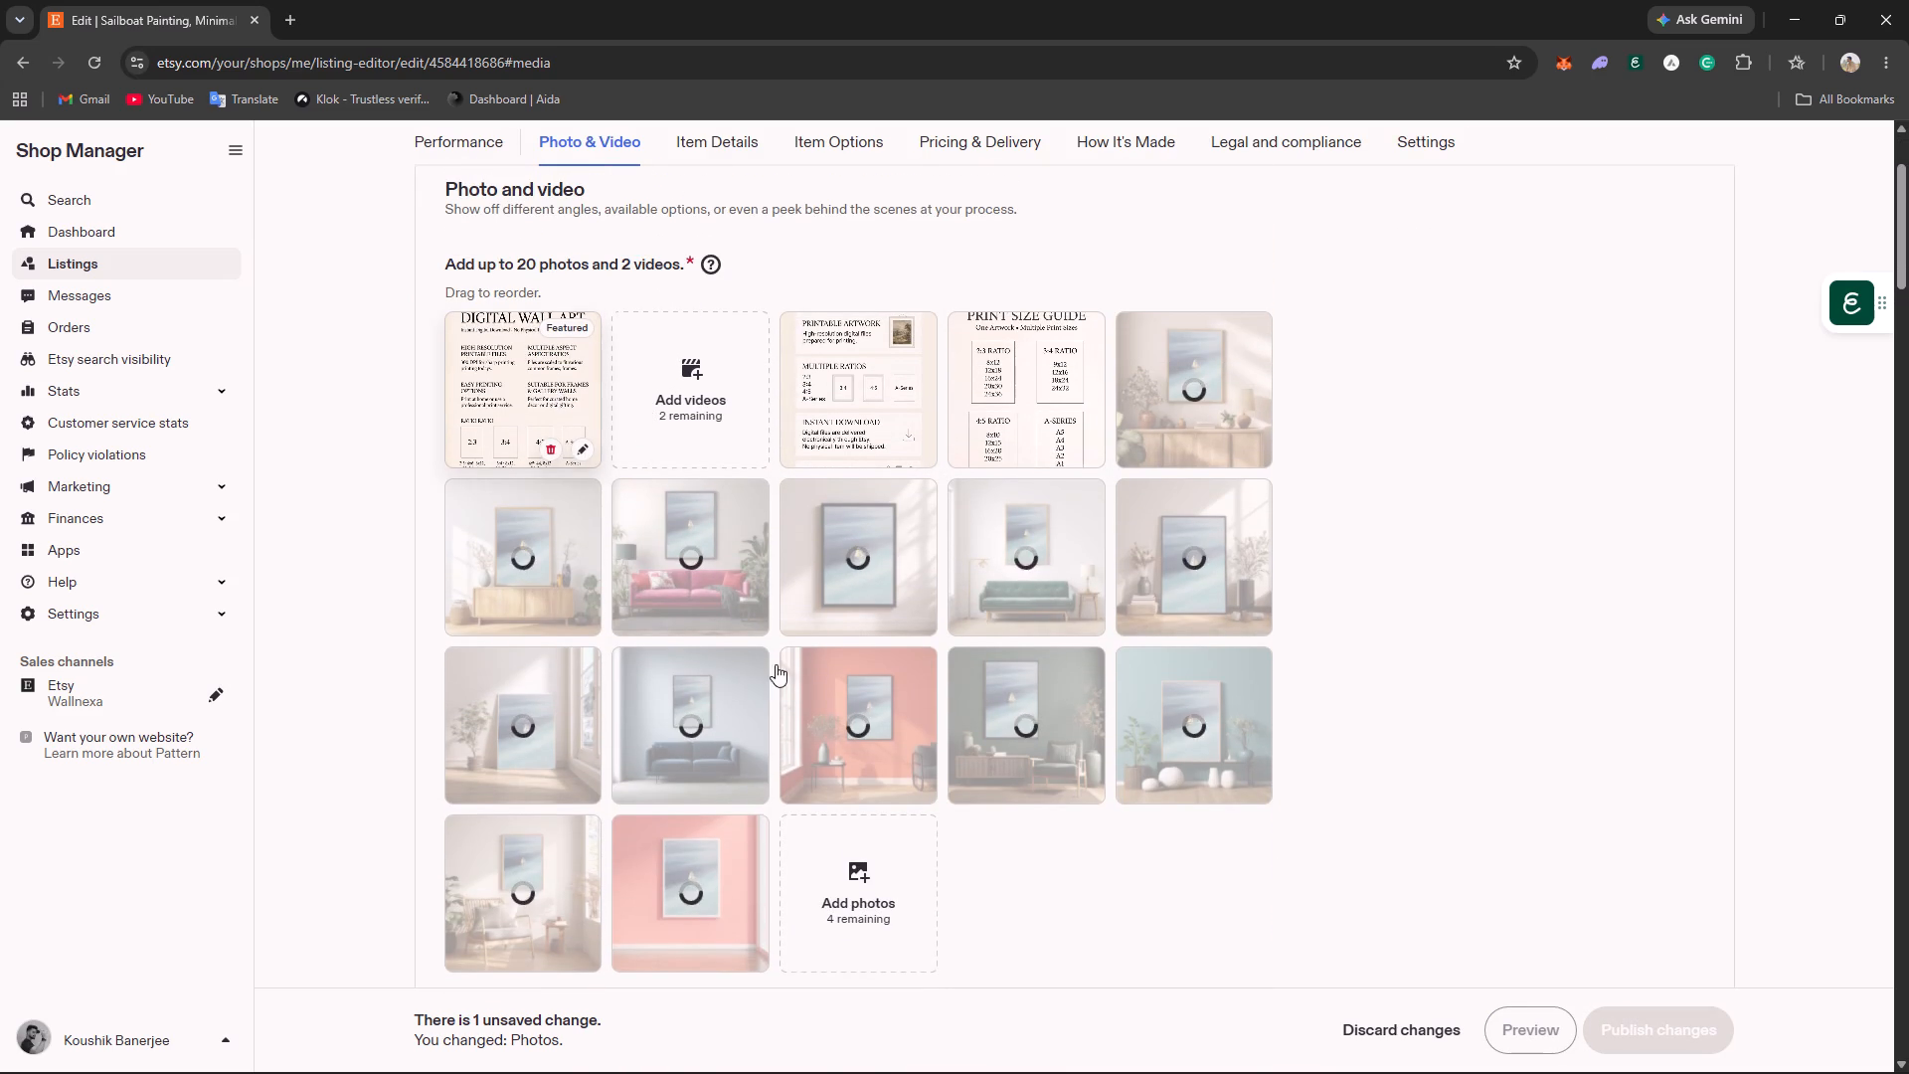
left_click_drag(776, 664, 690, 866)
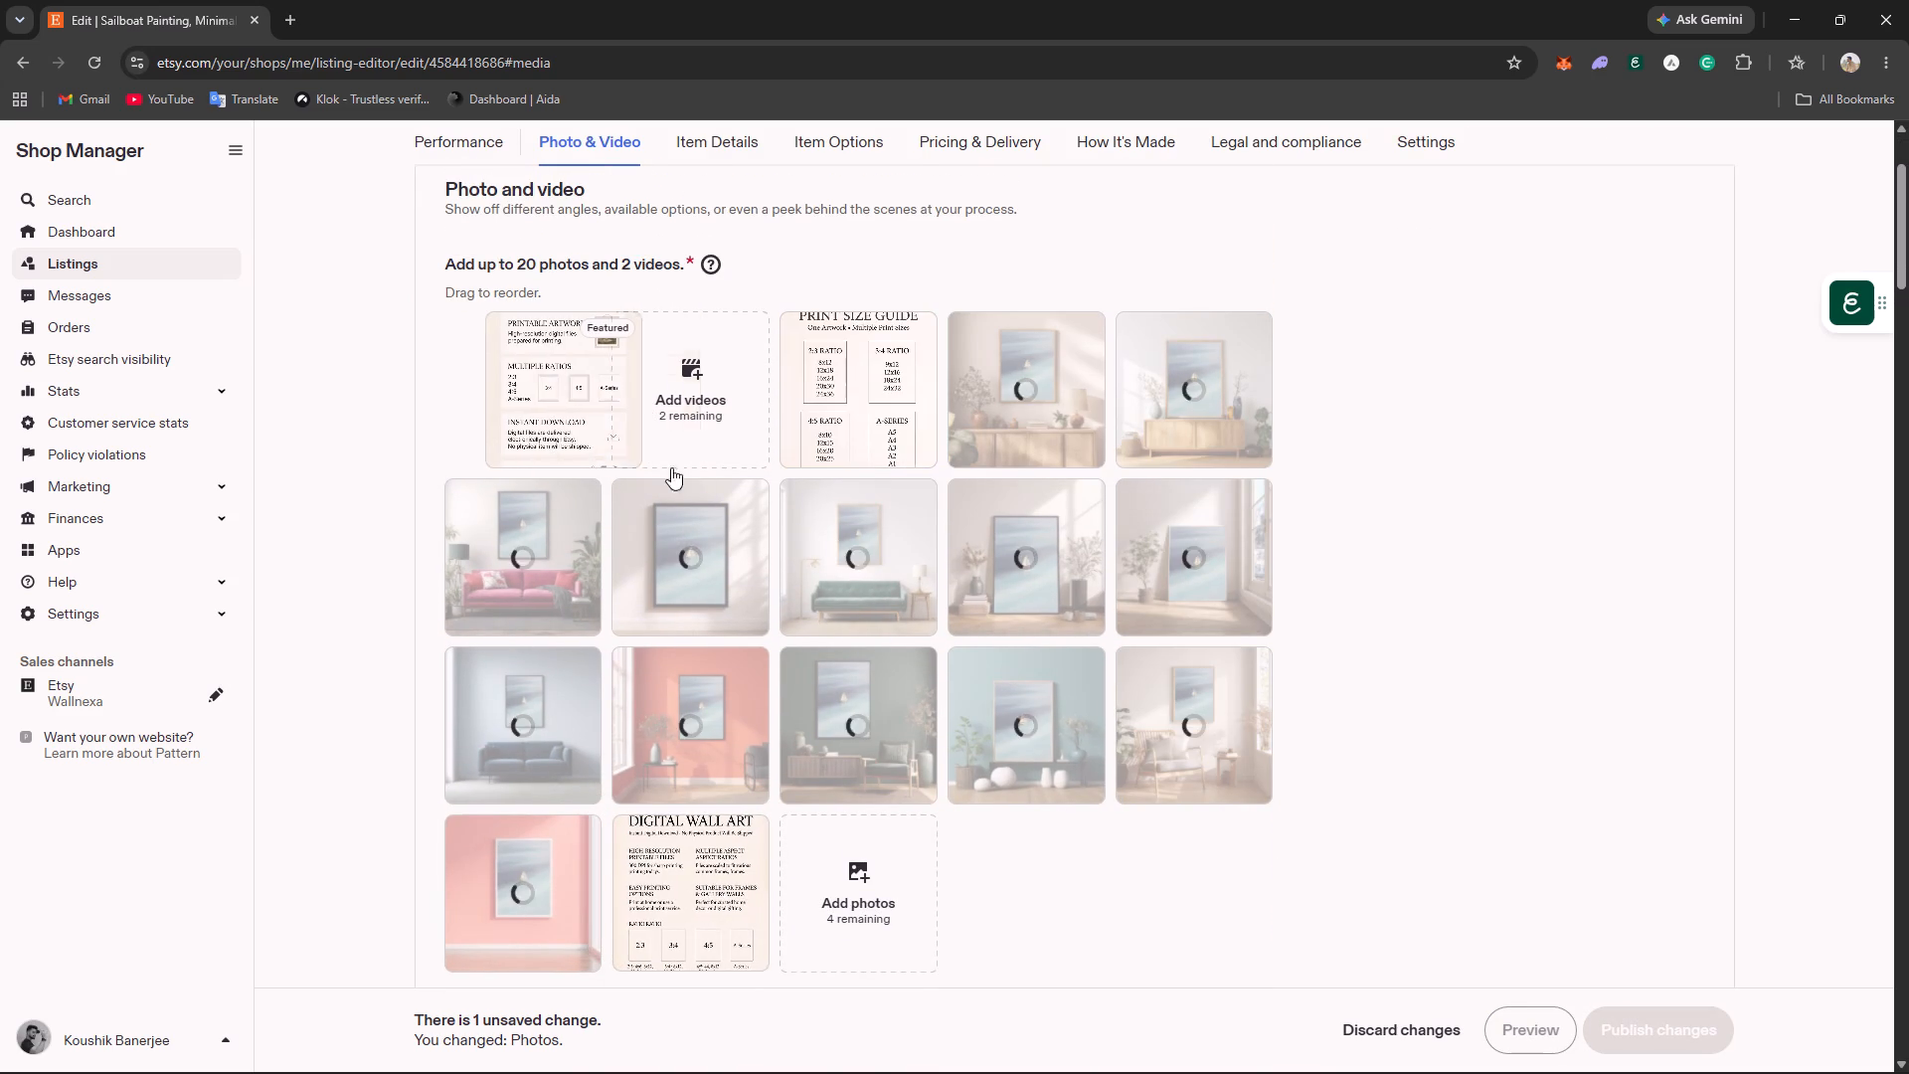
left_click_drag(516, 385, 698, 878)
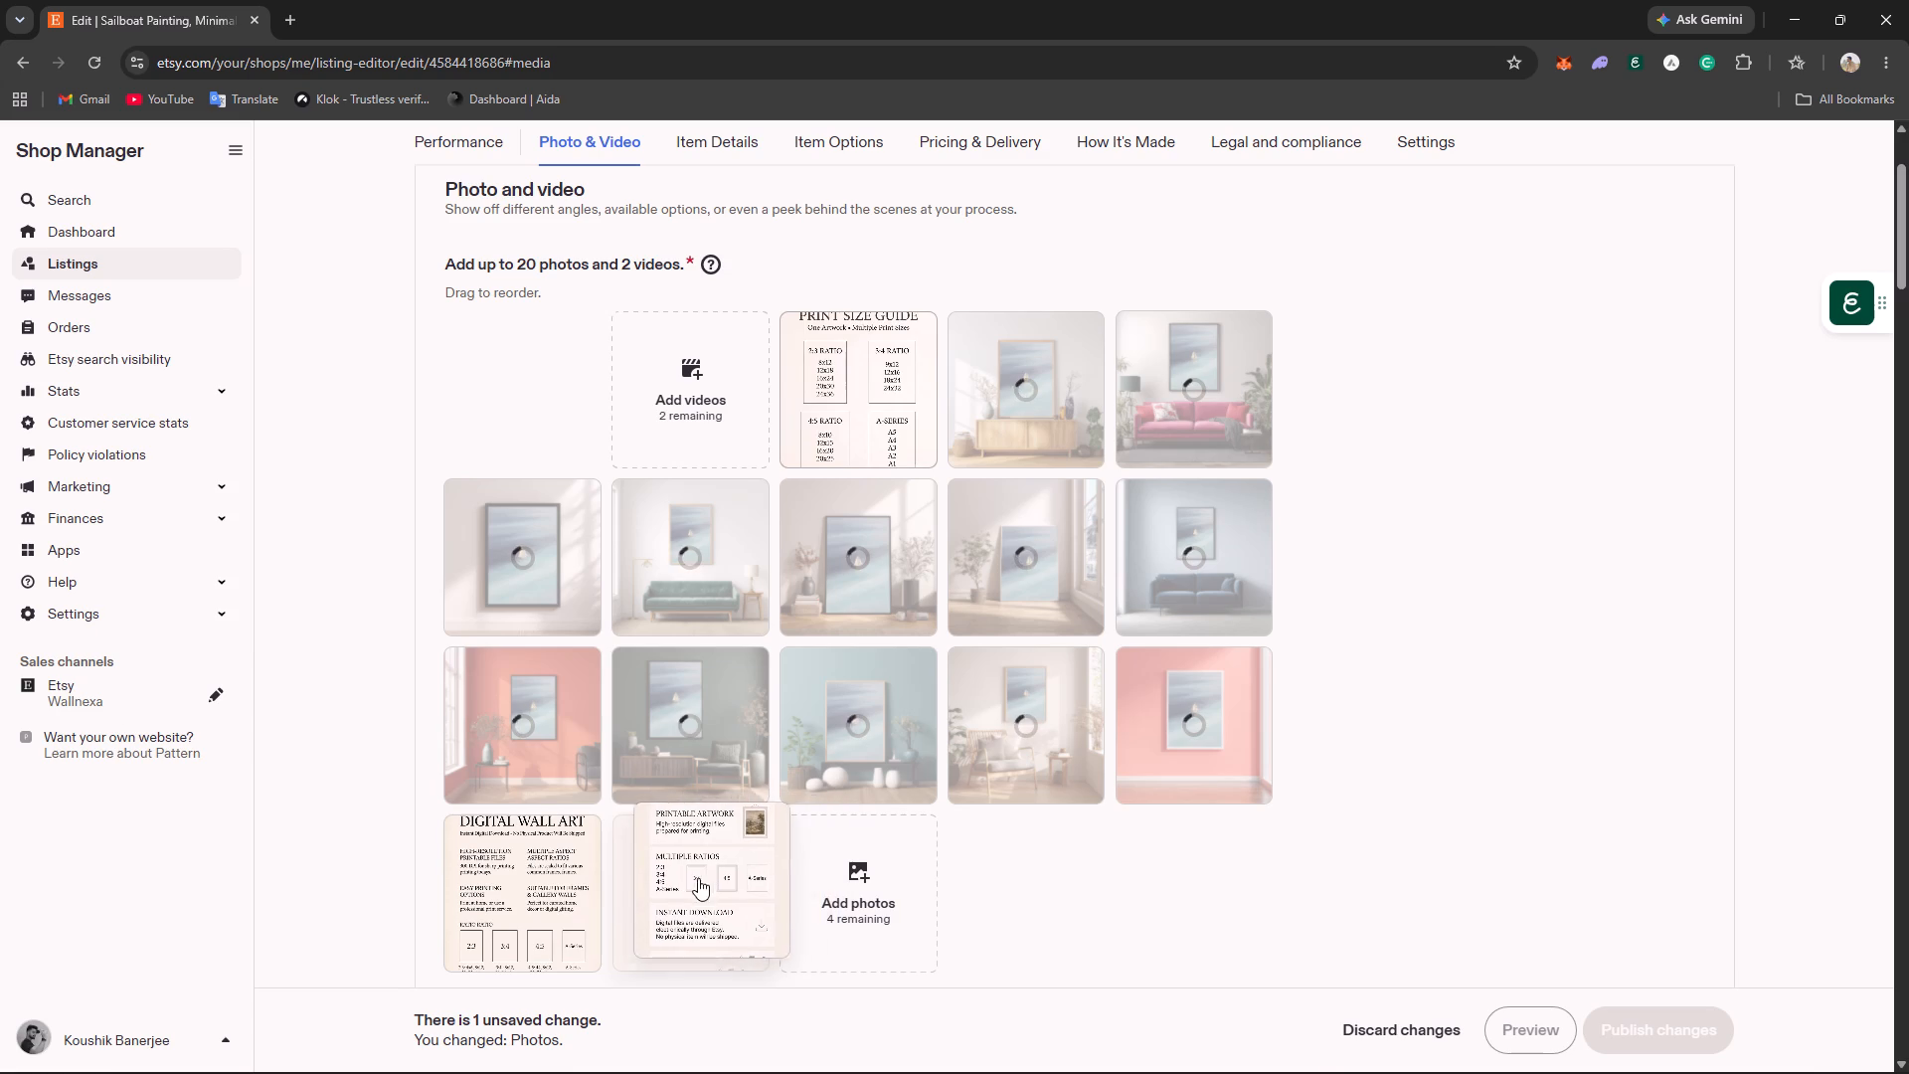
left_click_drag(698, 878, 696, 878)
left_click_drag(533, 382, 532, 382)
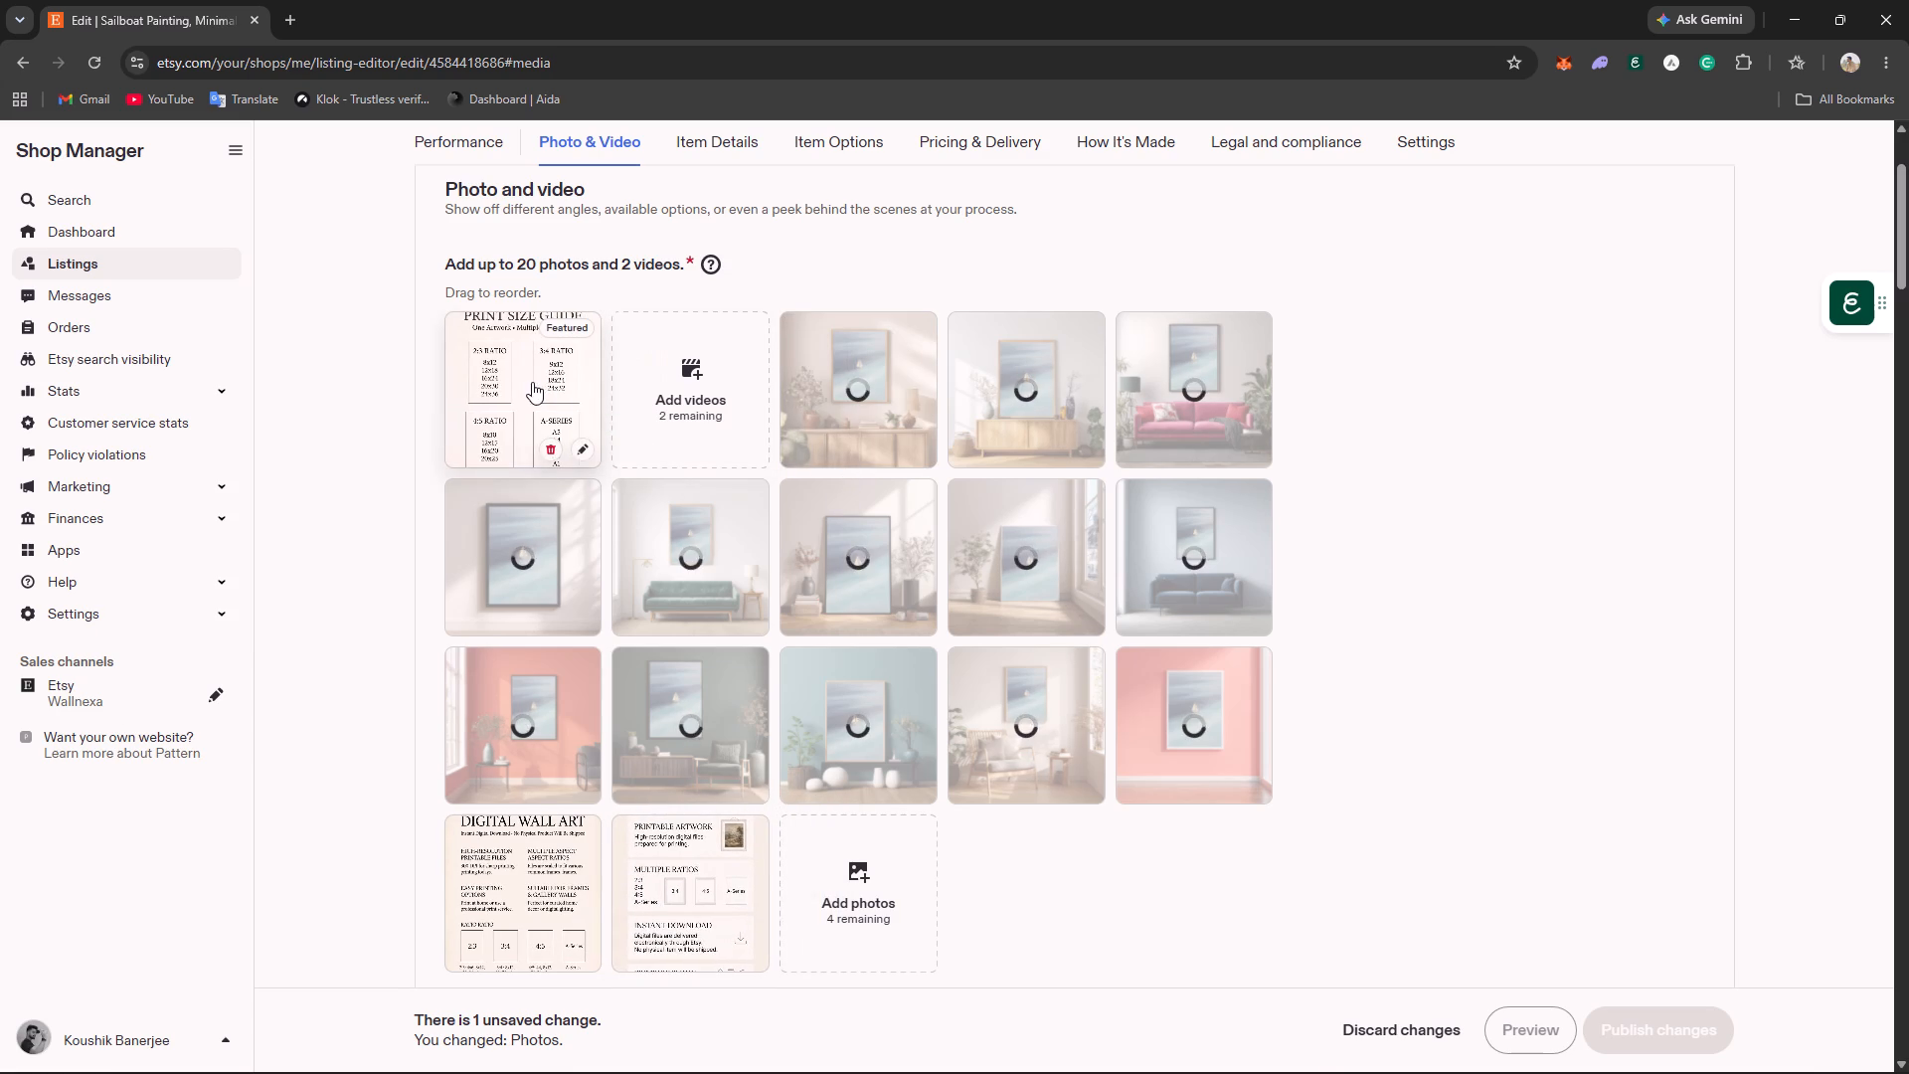
left_click_drag(532, 382, 696, 882)
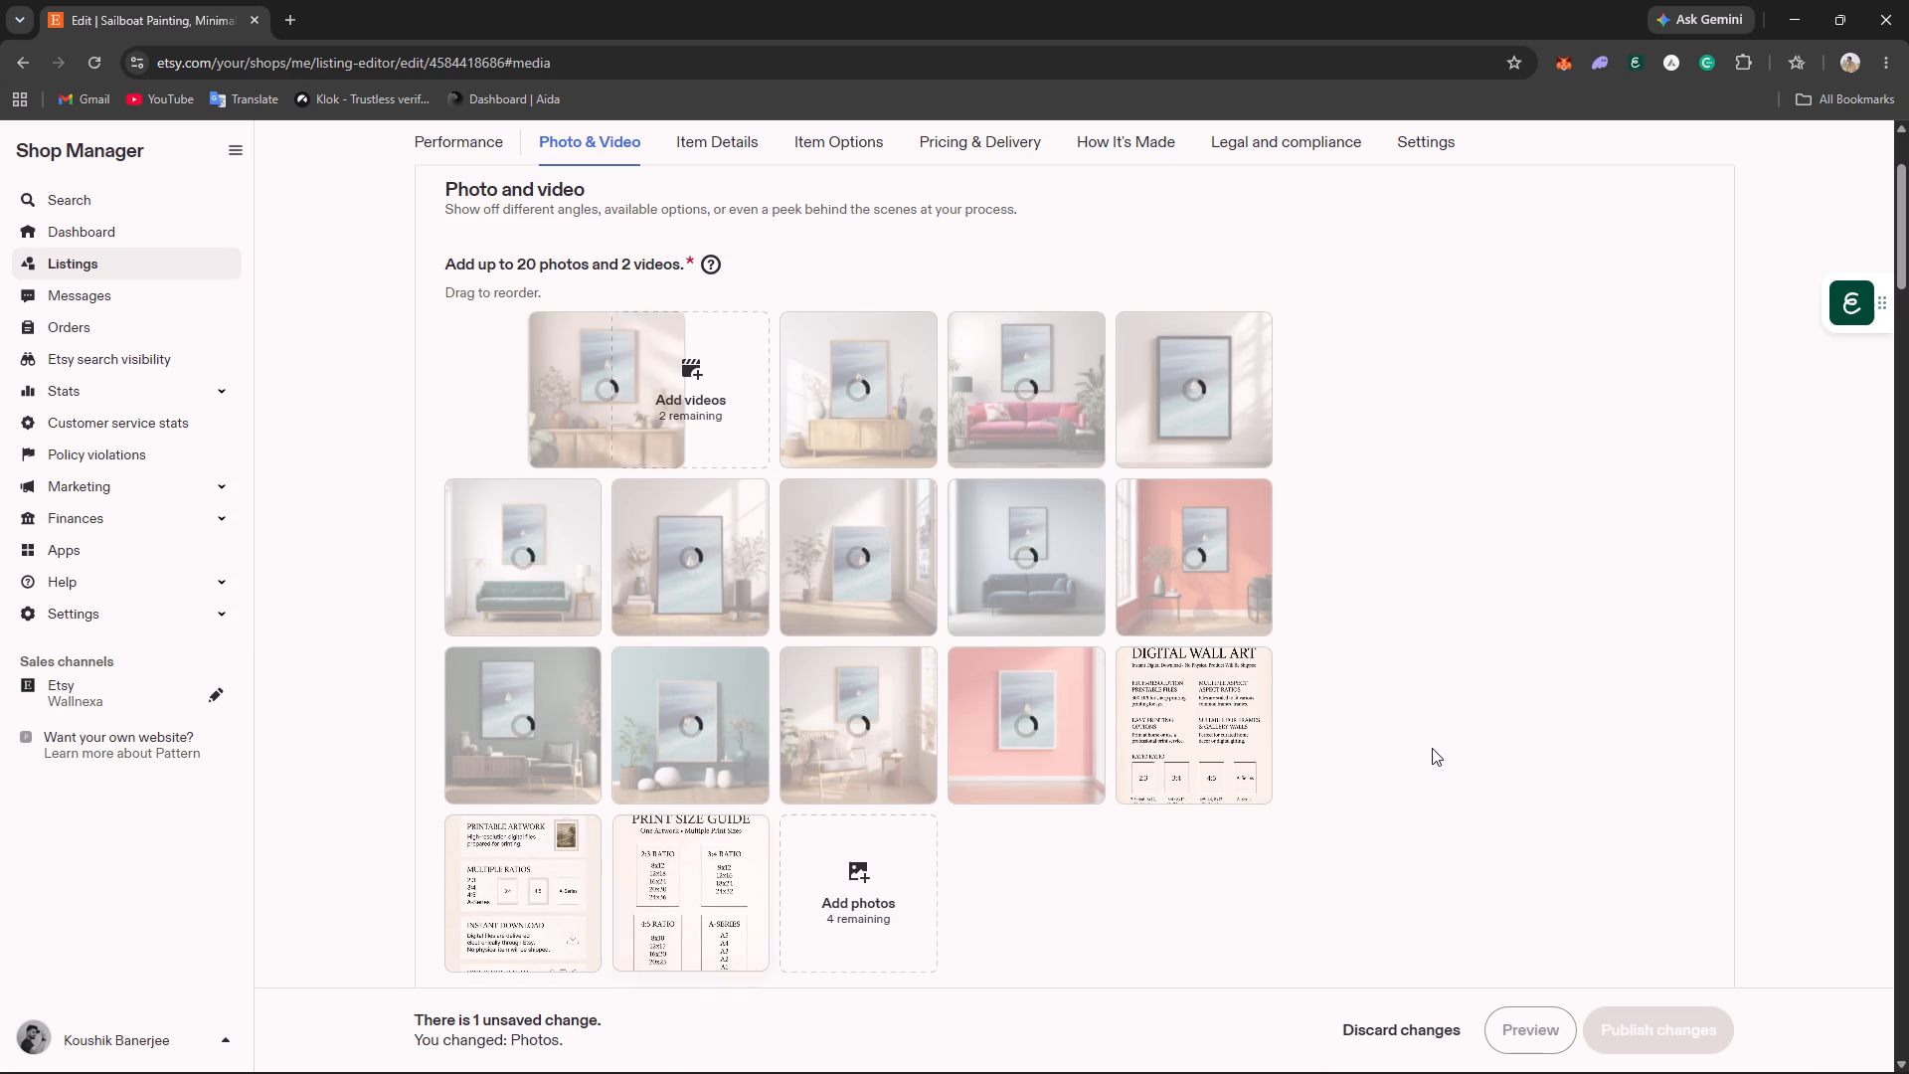
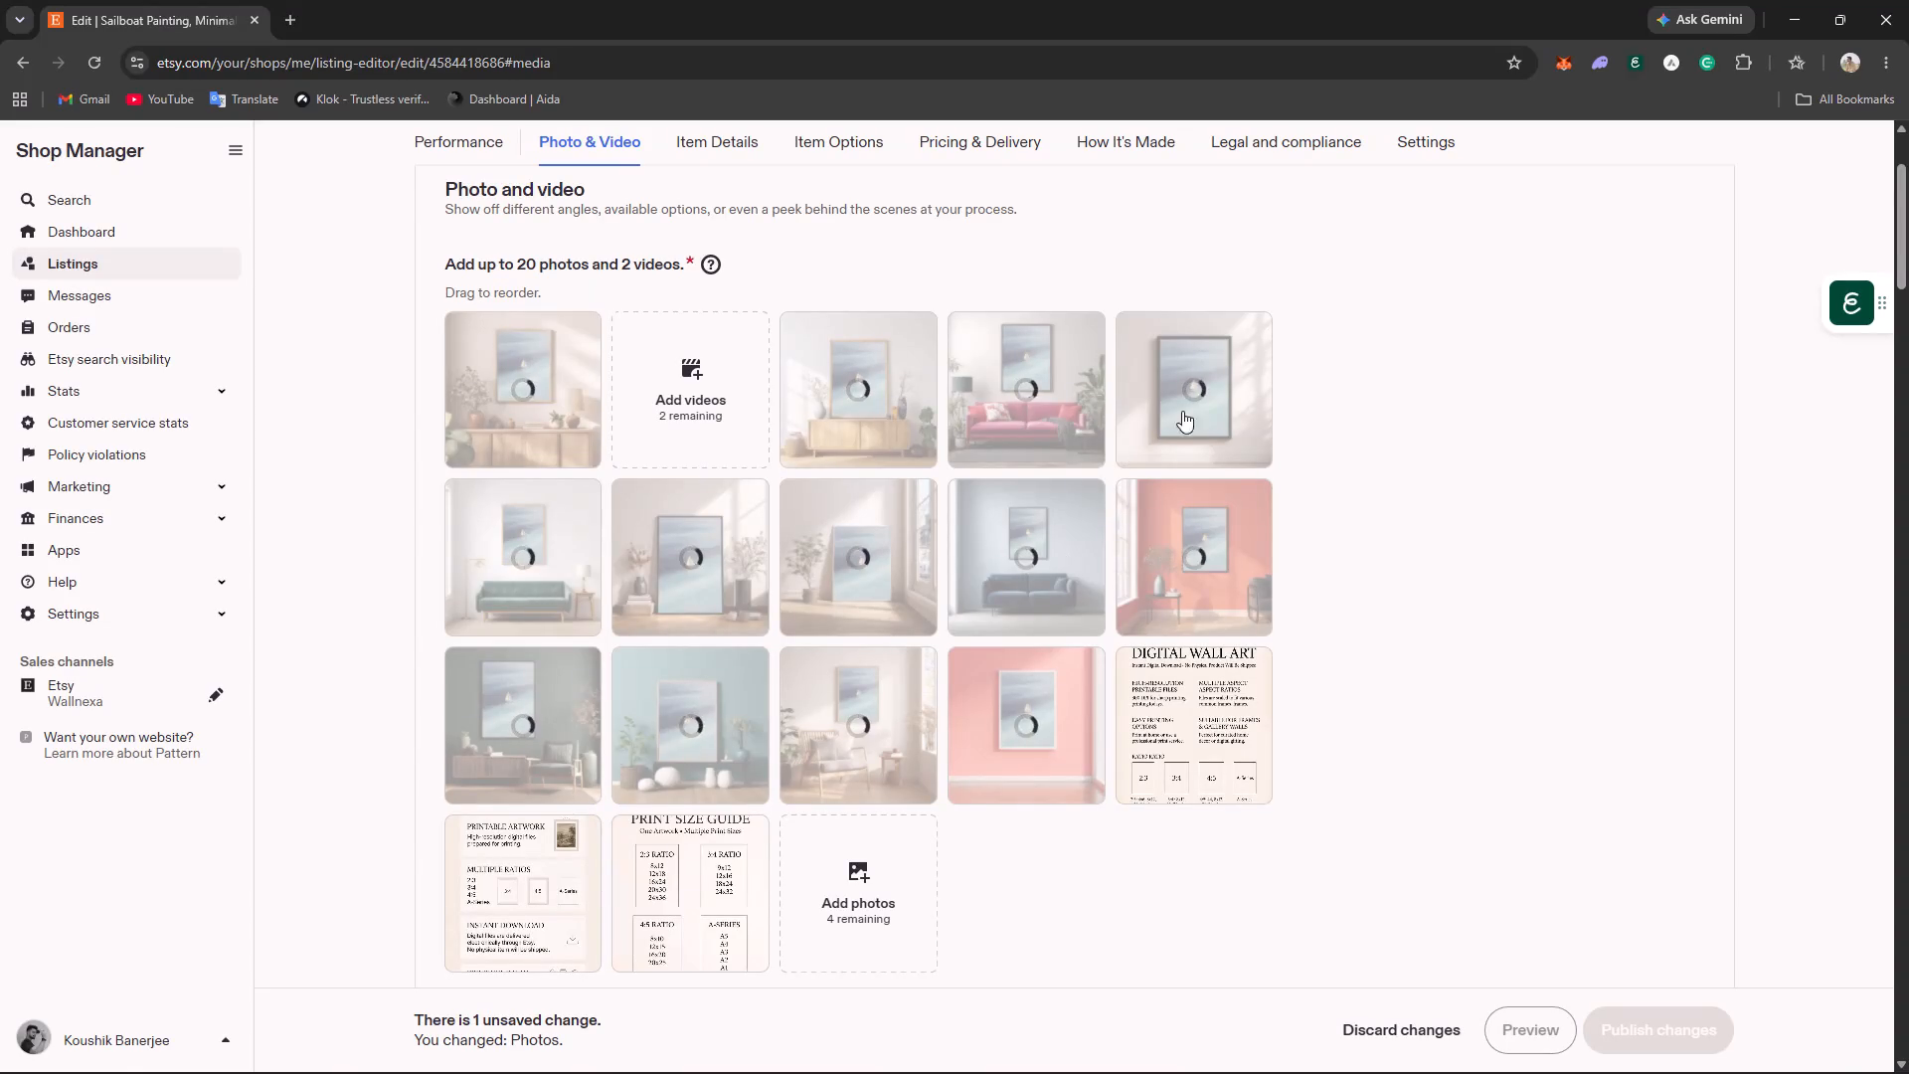
Move the close-up mockup of the dark-framed artwork on a plain wall to the first position in the listing photos.
left_click_drag(1206, 391, 487, 387)
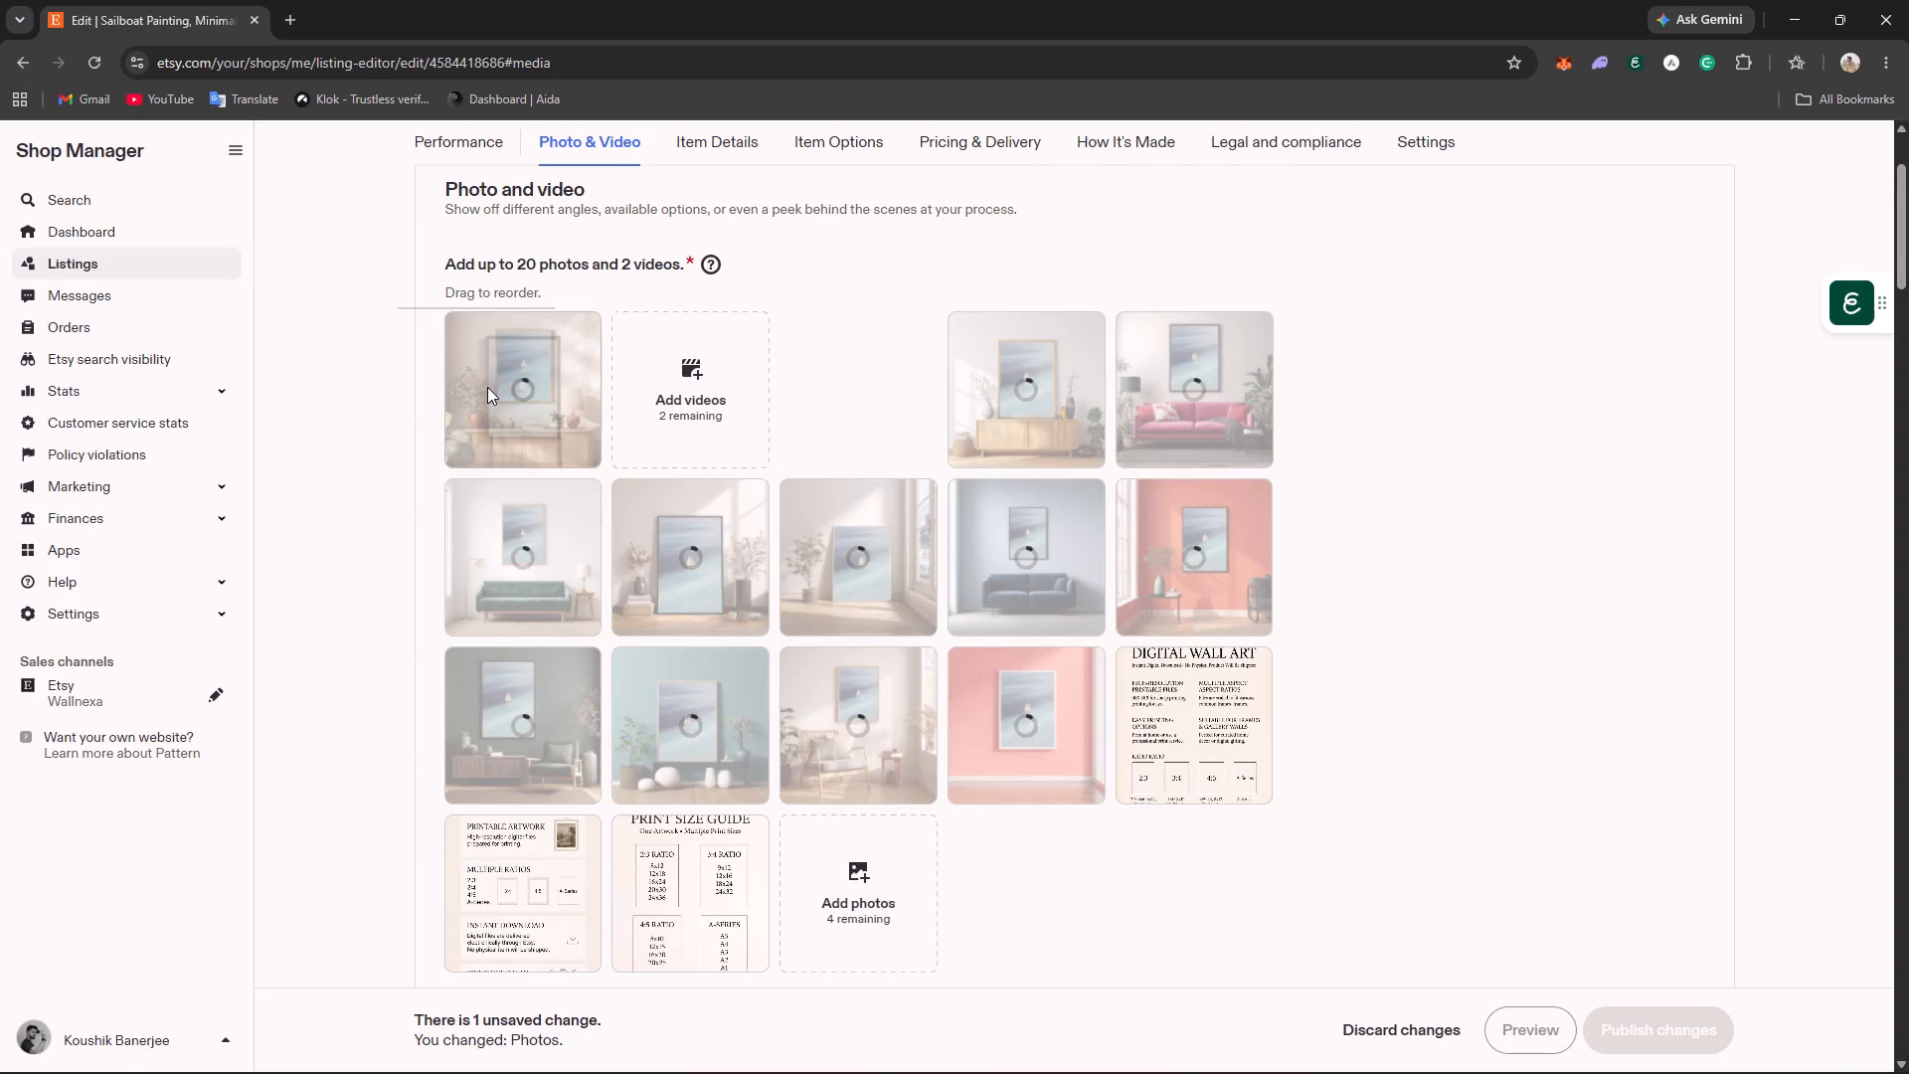
left_click_drag(487, 387, 513, 387)
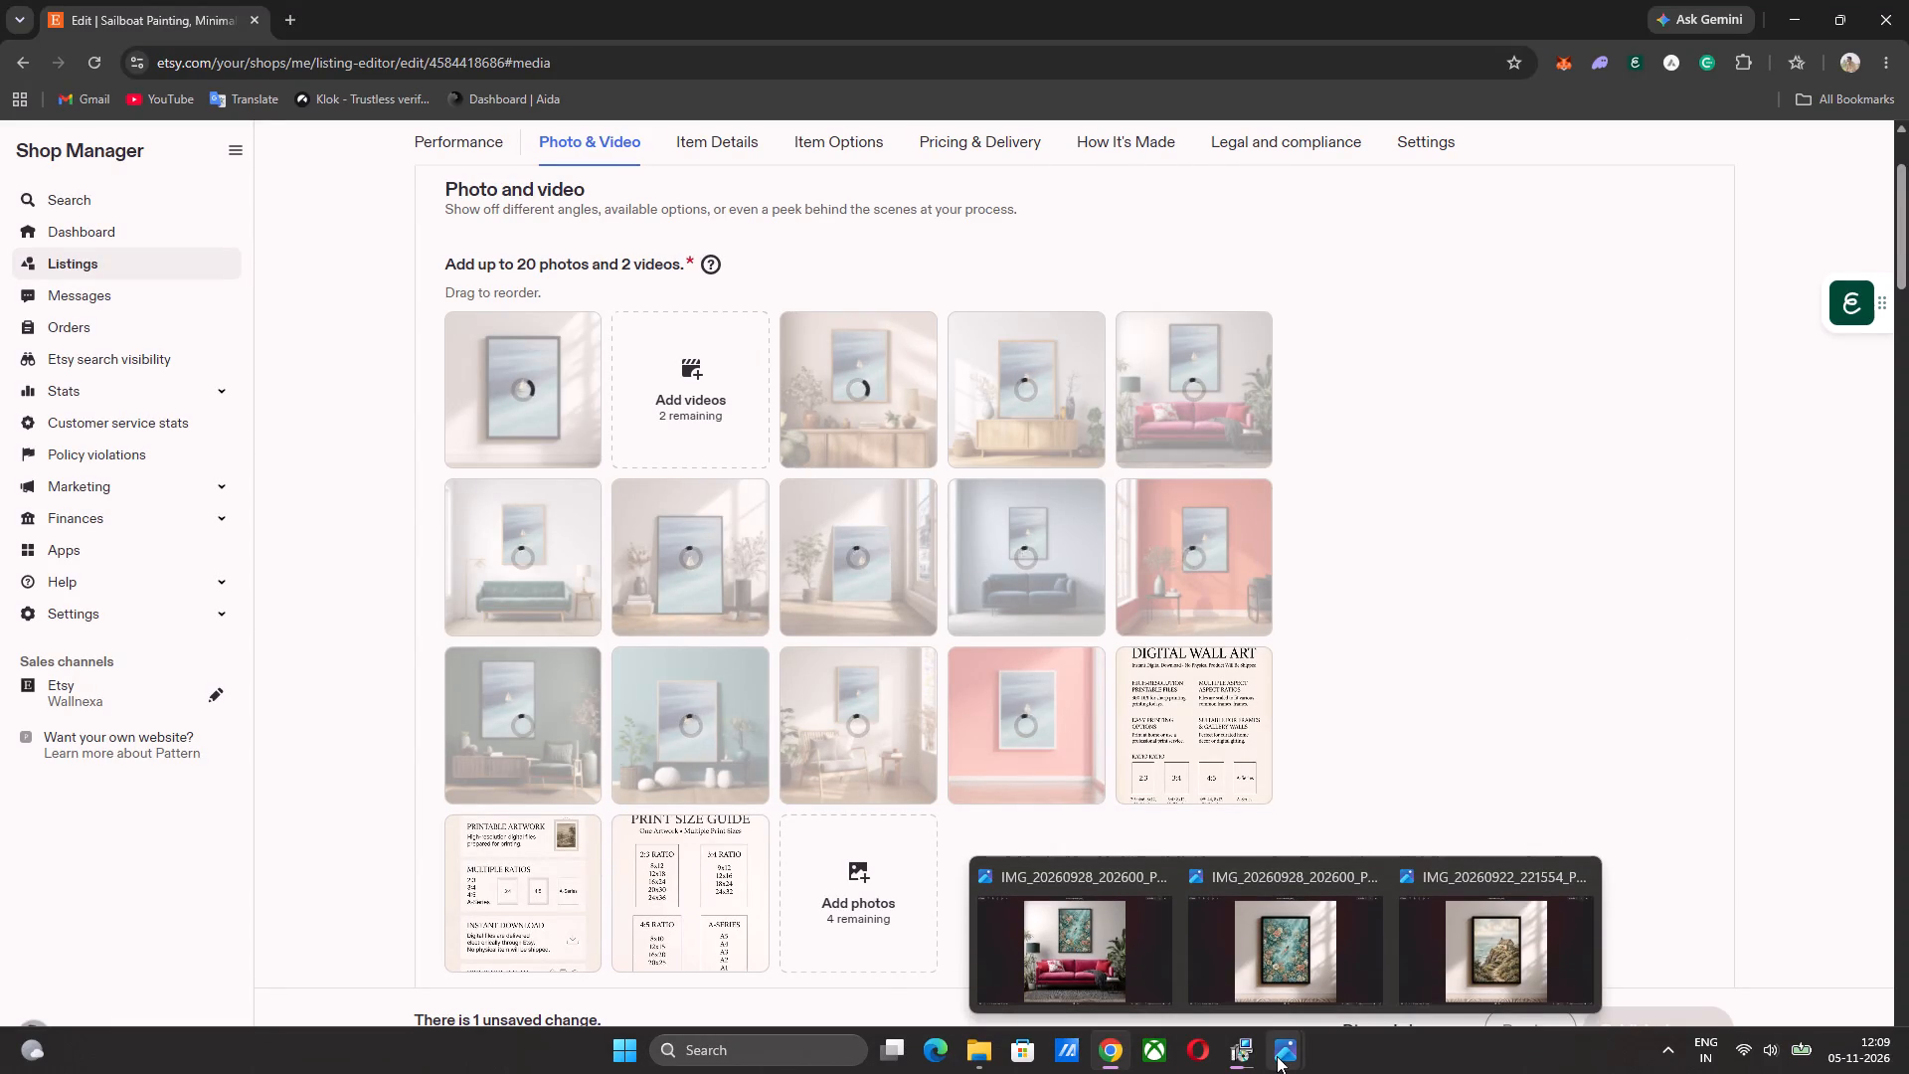
Close all open Photos viewer windows showing the mockup images.
right_click(1277, 1056)
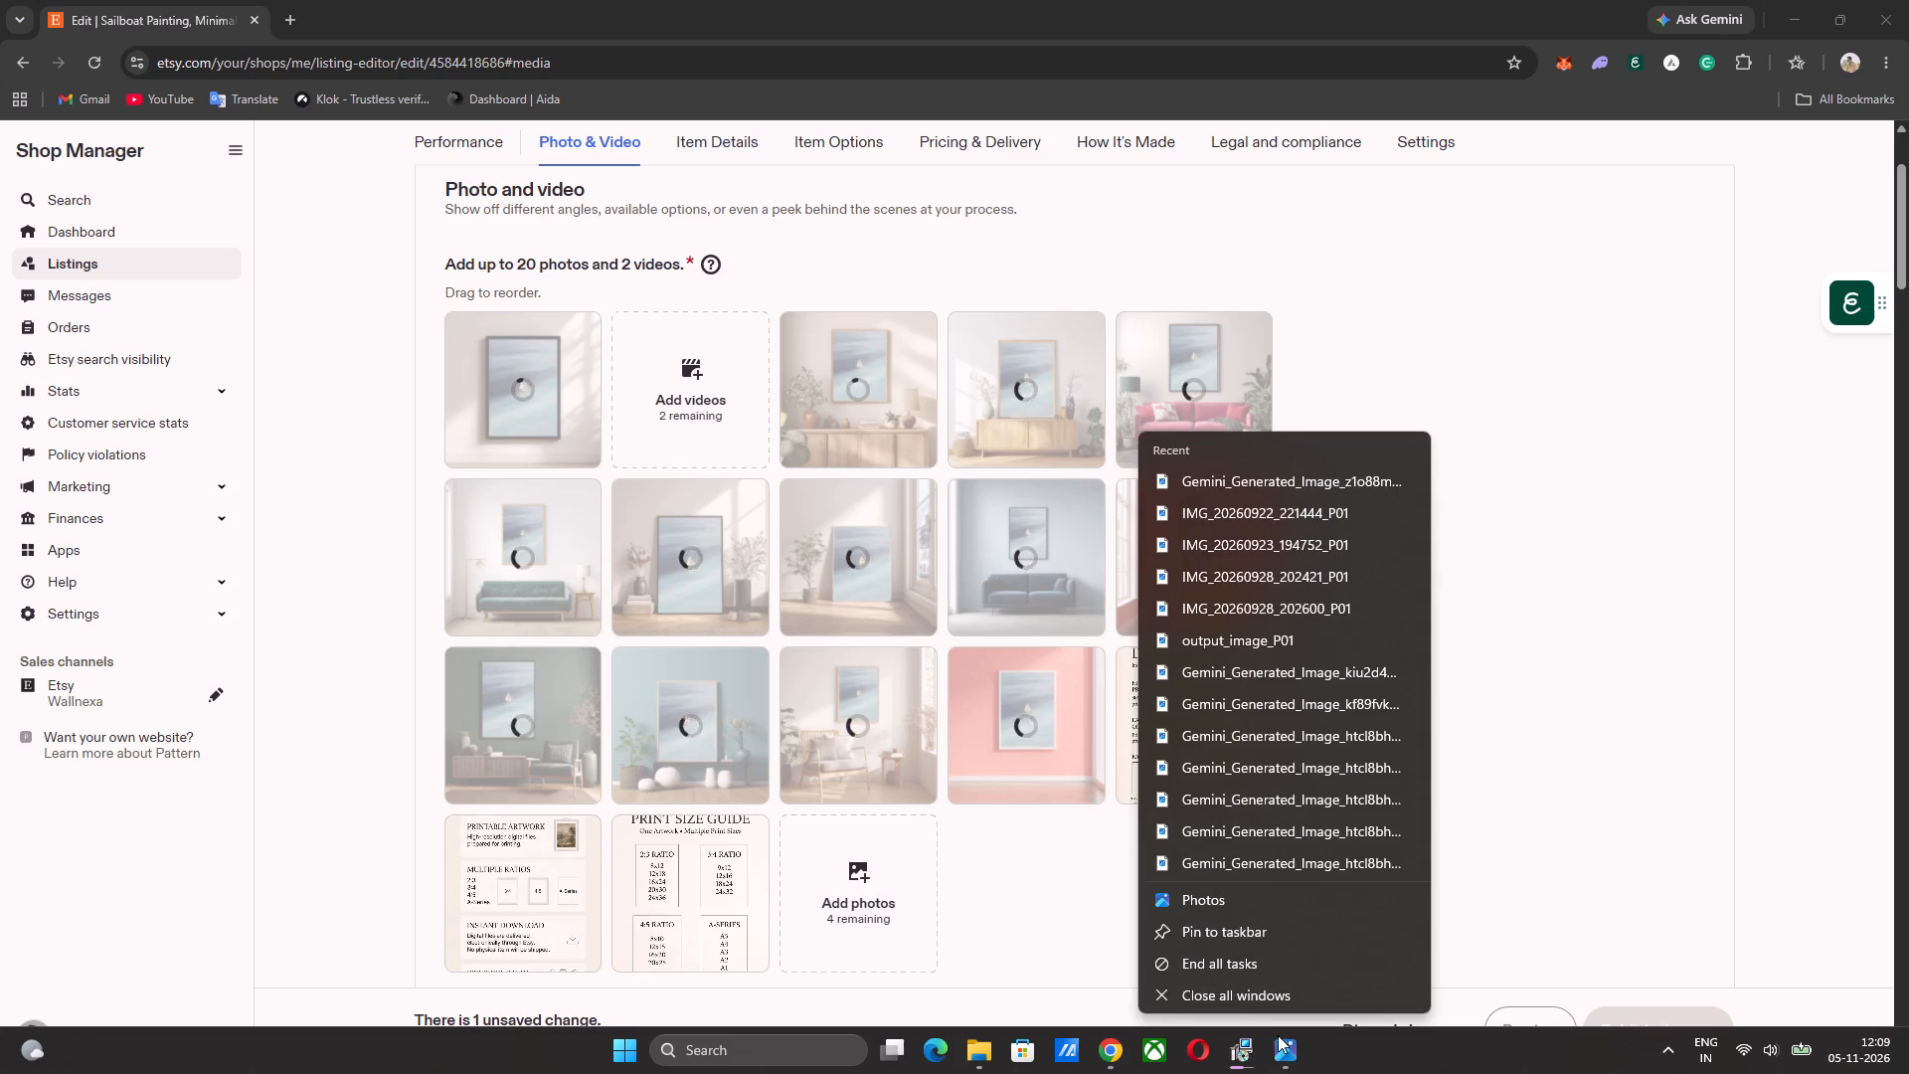
left_click(1265, 997)
left_click(1271, 1052)
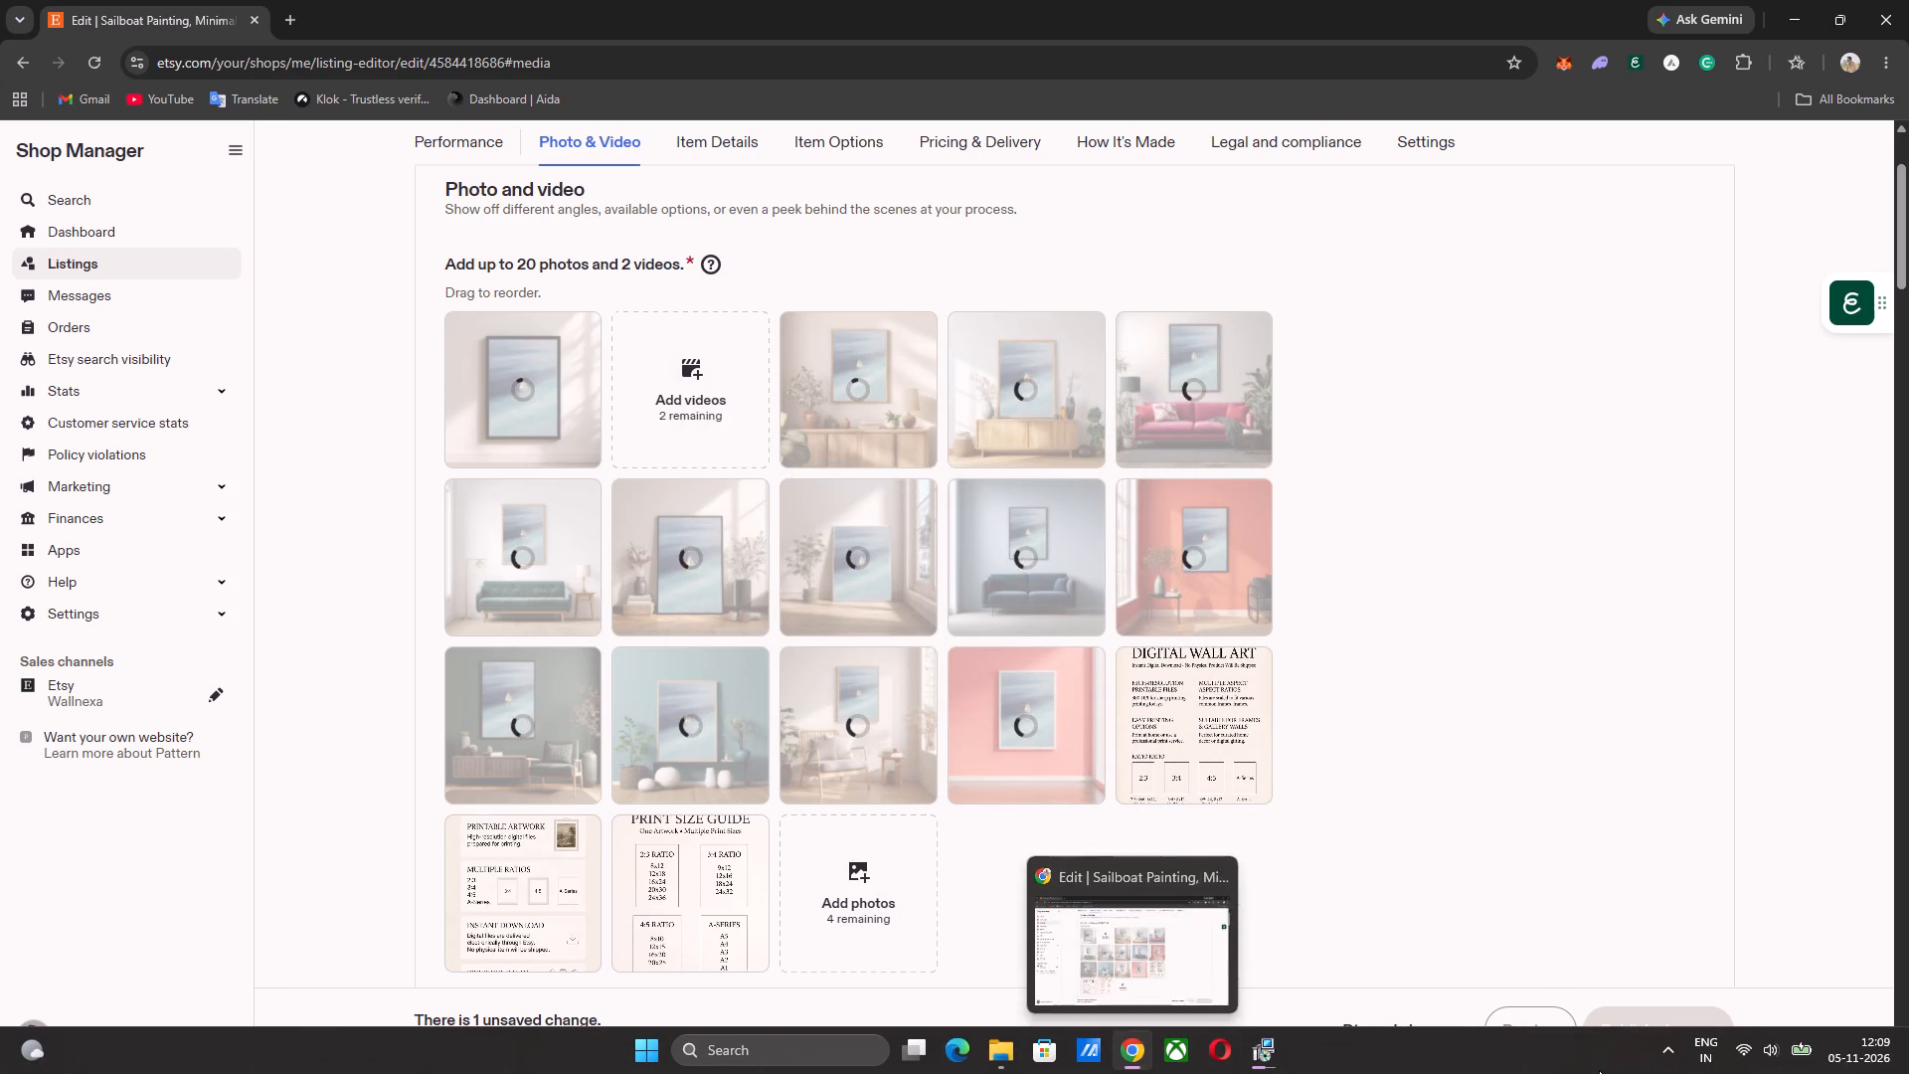
Show the hidden system tray icons.
left_click(1666, 1054)
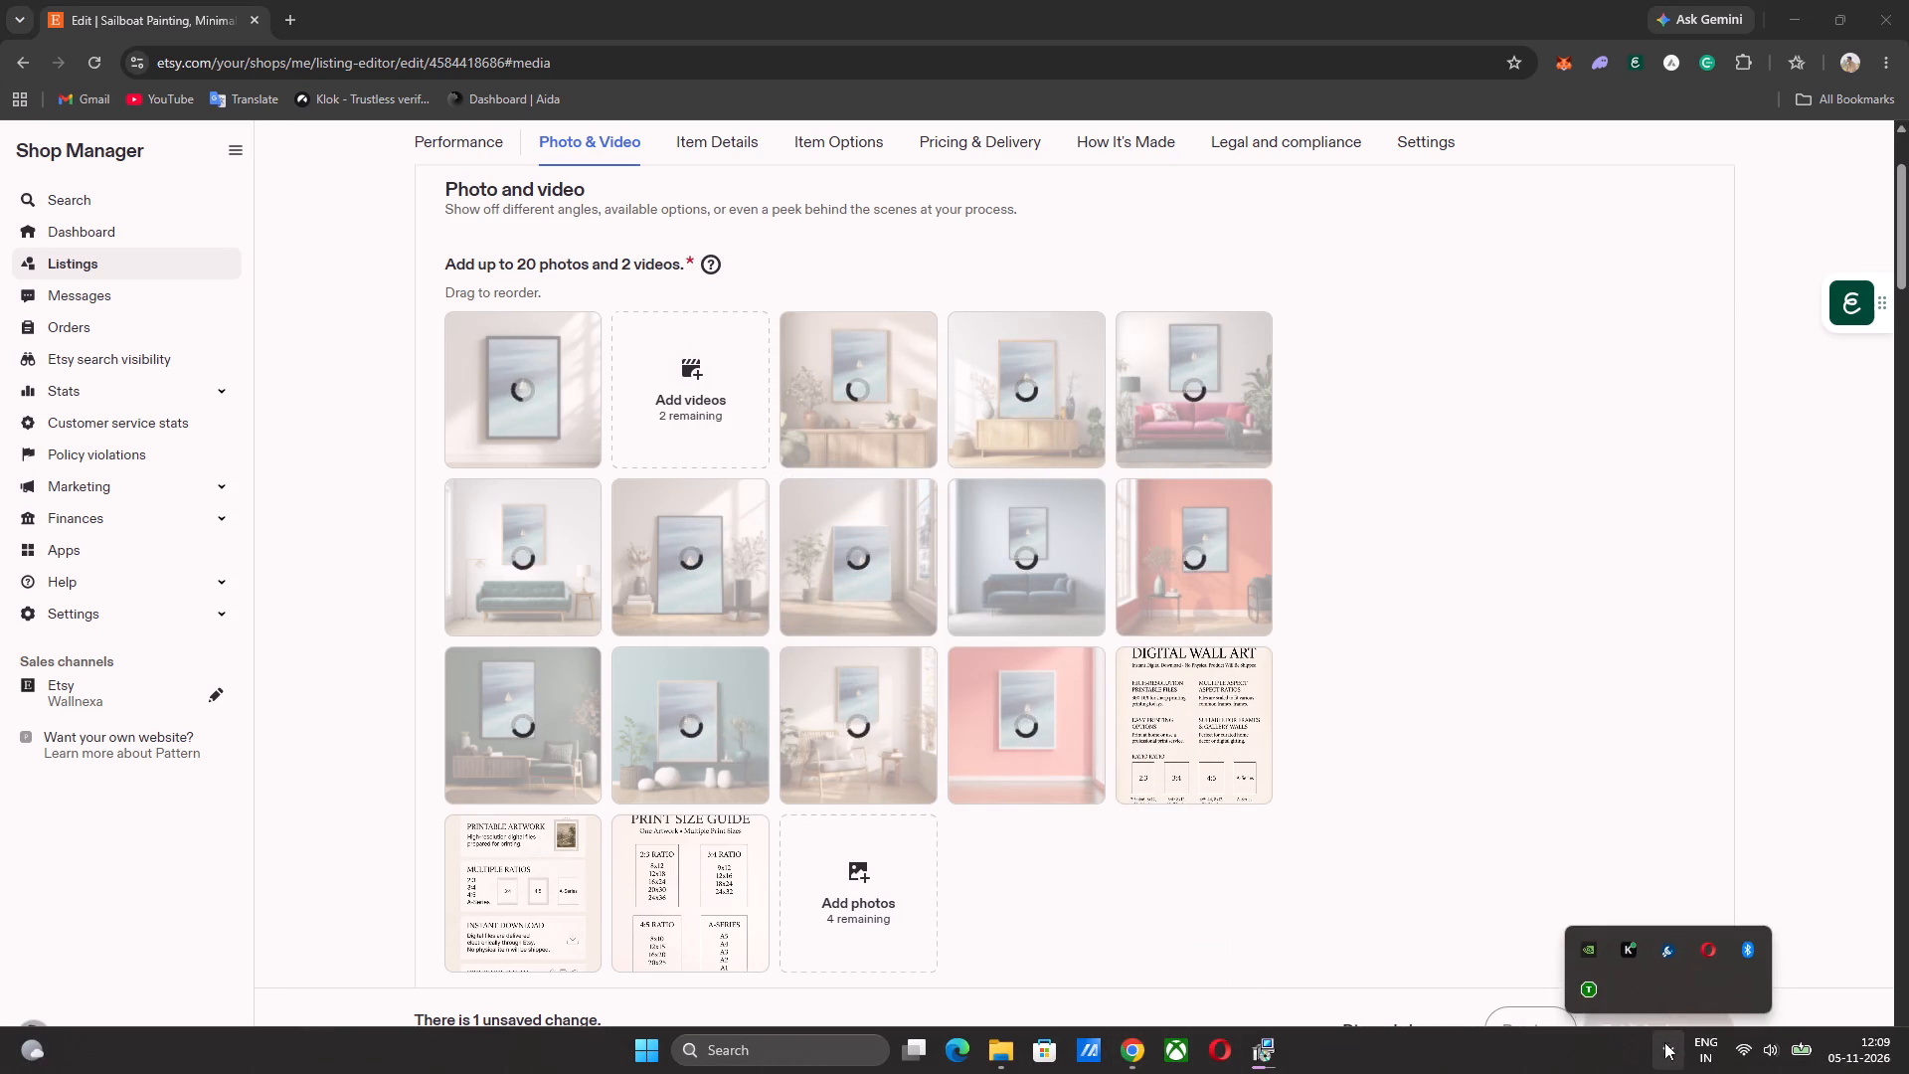
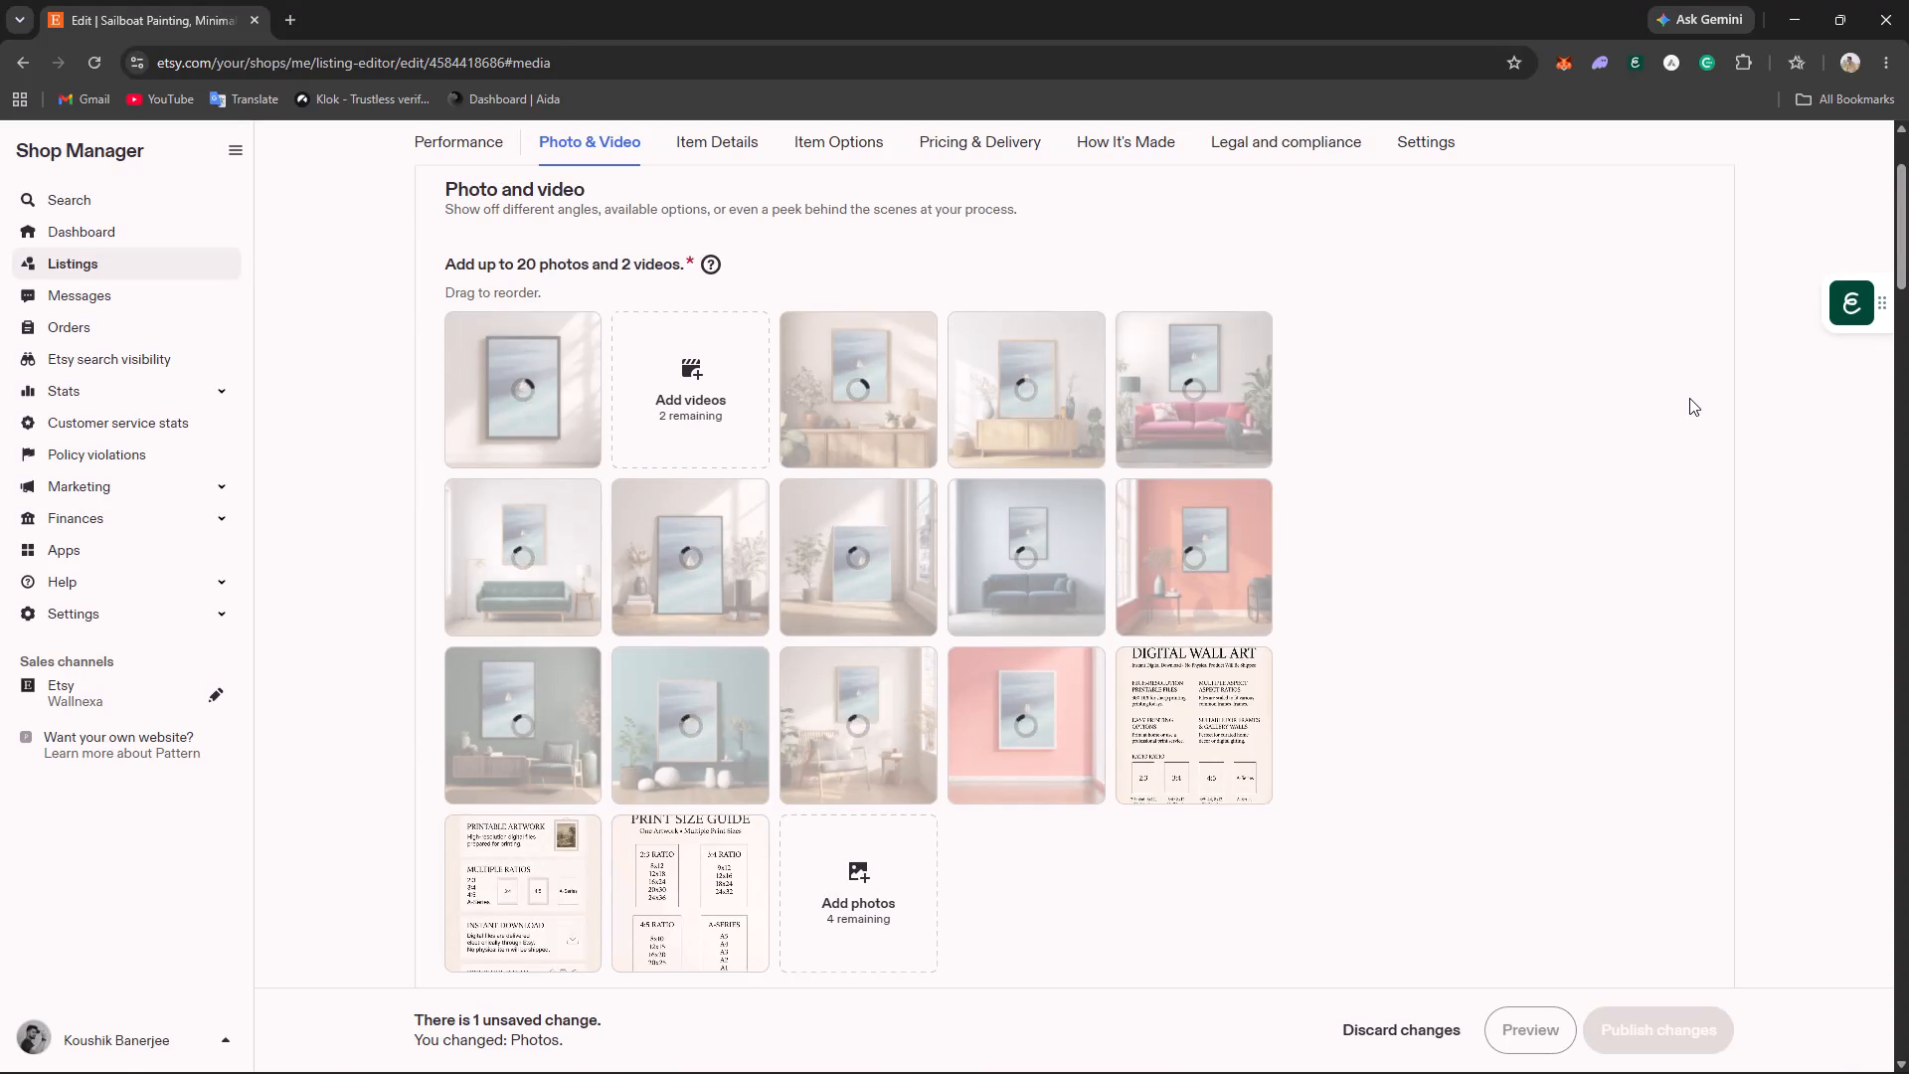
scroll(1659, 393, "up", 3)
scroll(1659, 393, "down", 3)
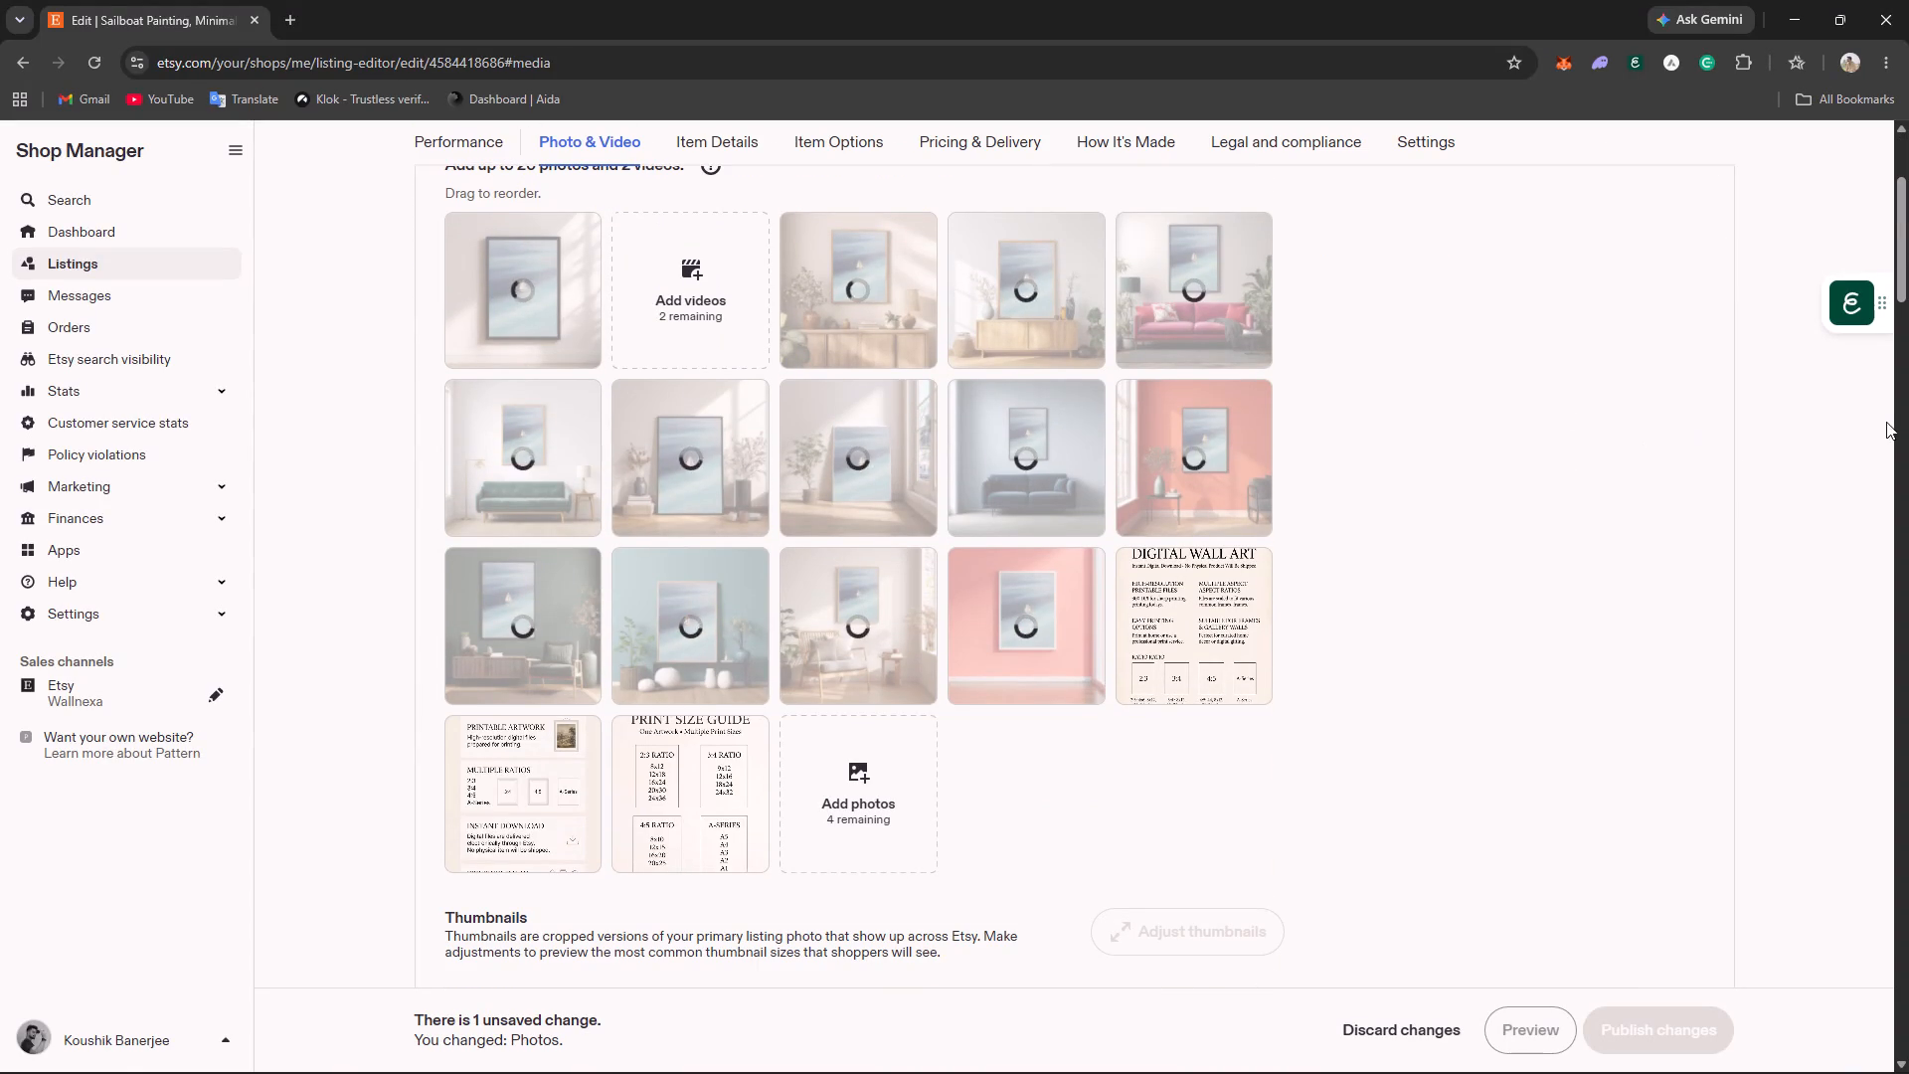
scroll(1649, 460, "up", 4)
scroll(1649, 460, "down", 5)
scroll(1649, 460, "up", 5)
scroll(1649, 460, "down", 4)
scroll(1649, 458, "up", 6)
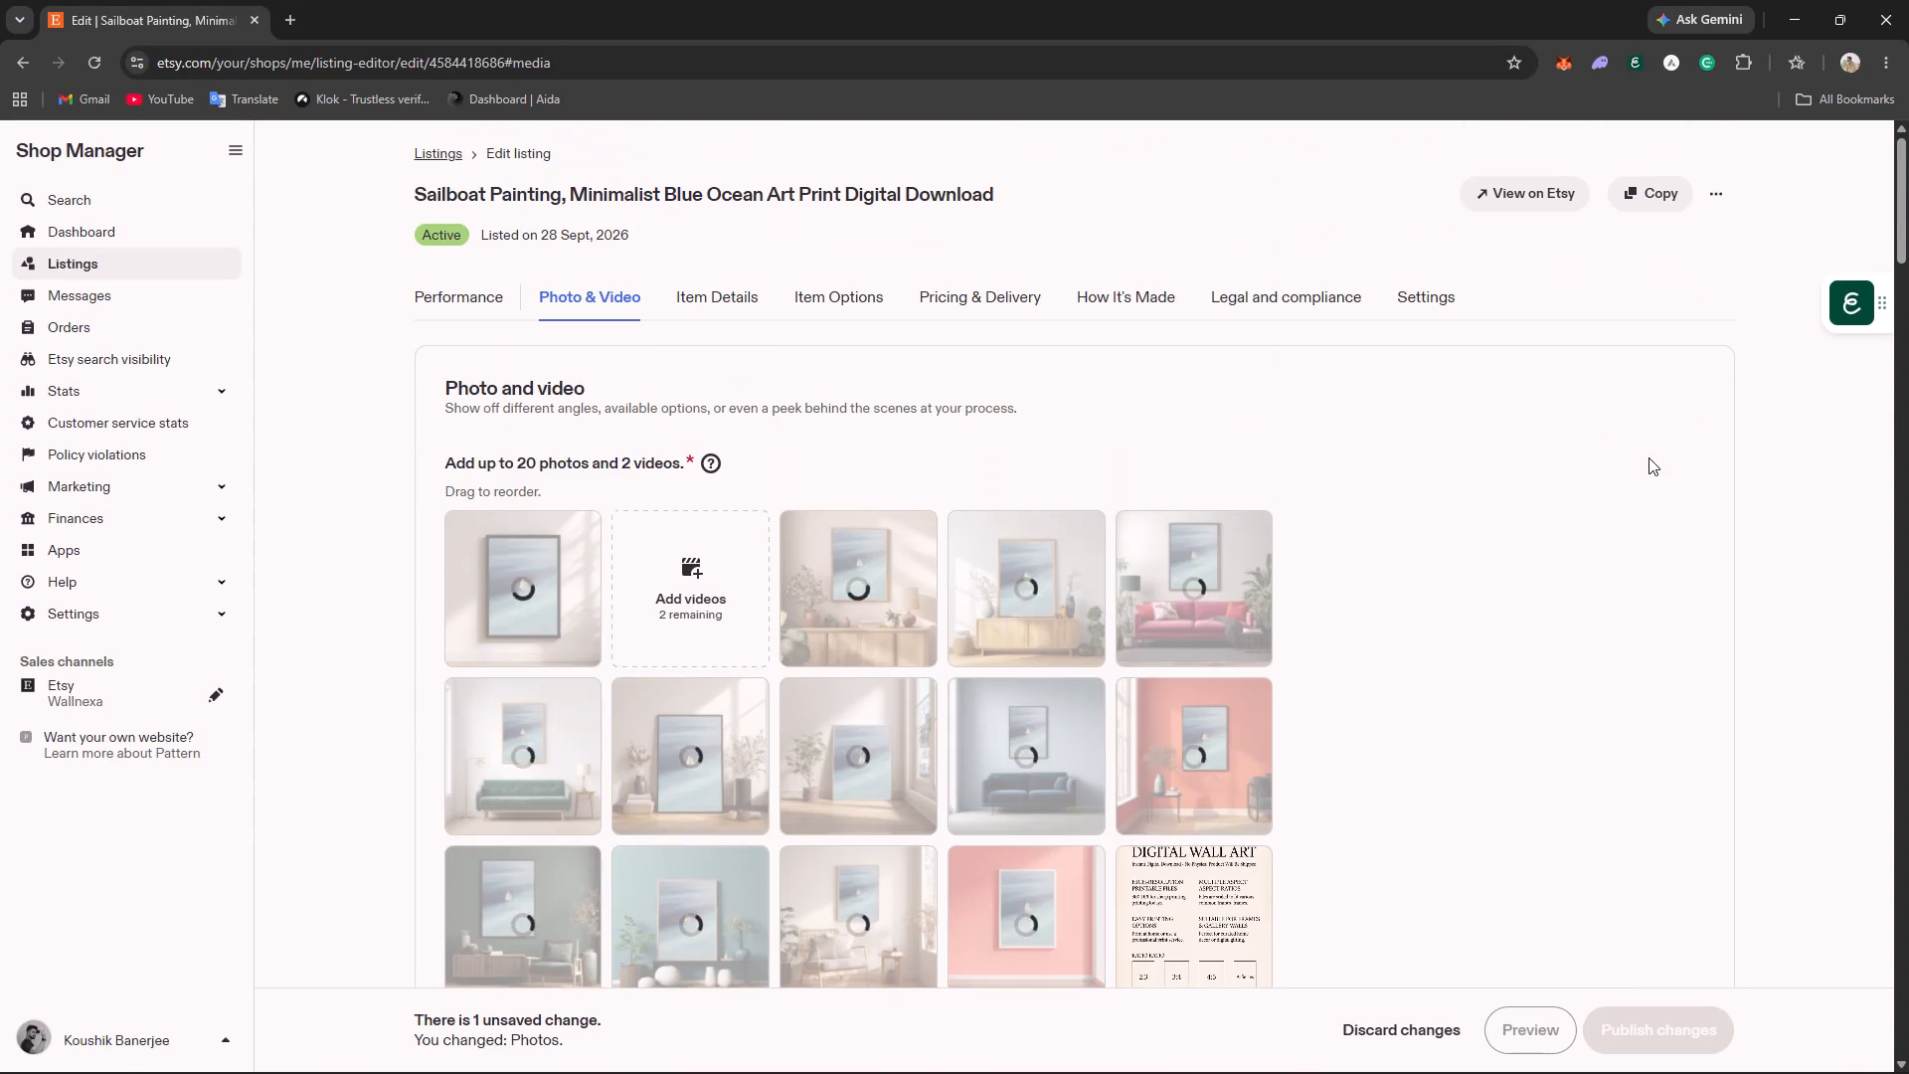
Look through the Sailboat Painting listing's digital files, description, tags, pricing, production details and settings.
scroll(1300, 347, "down", 6)
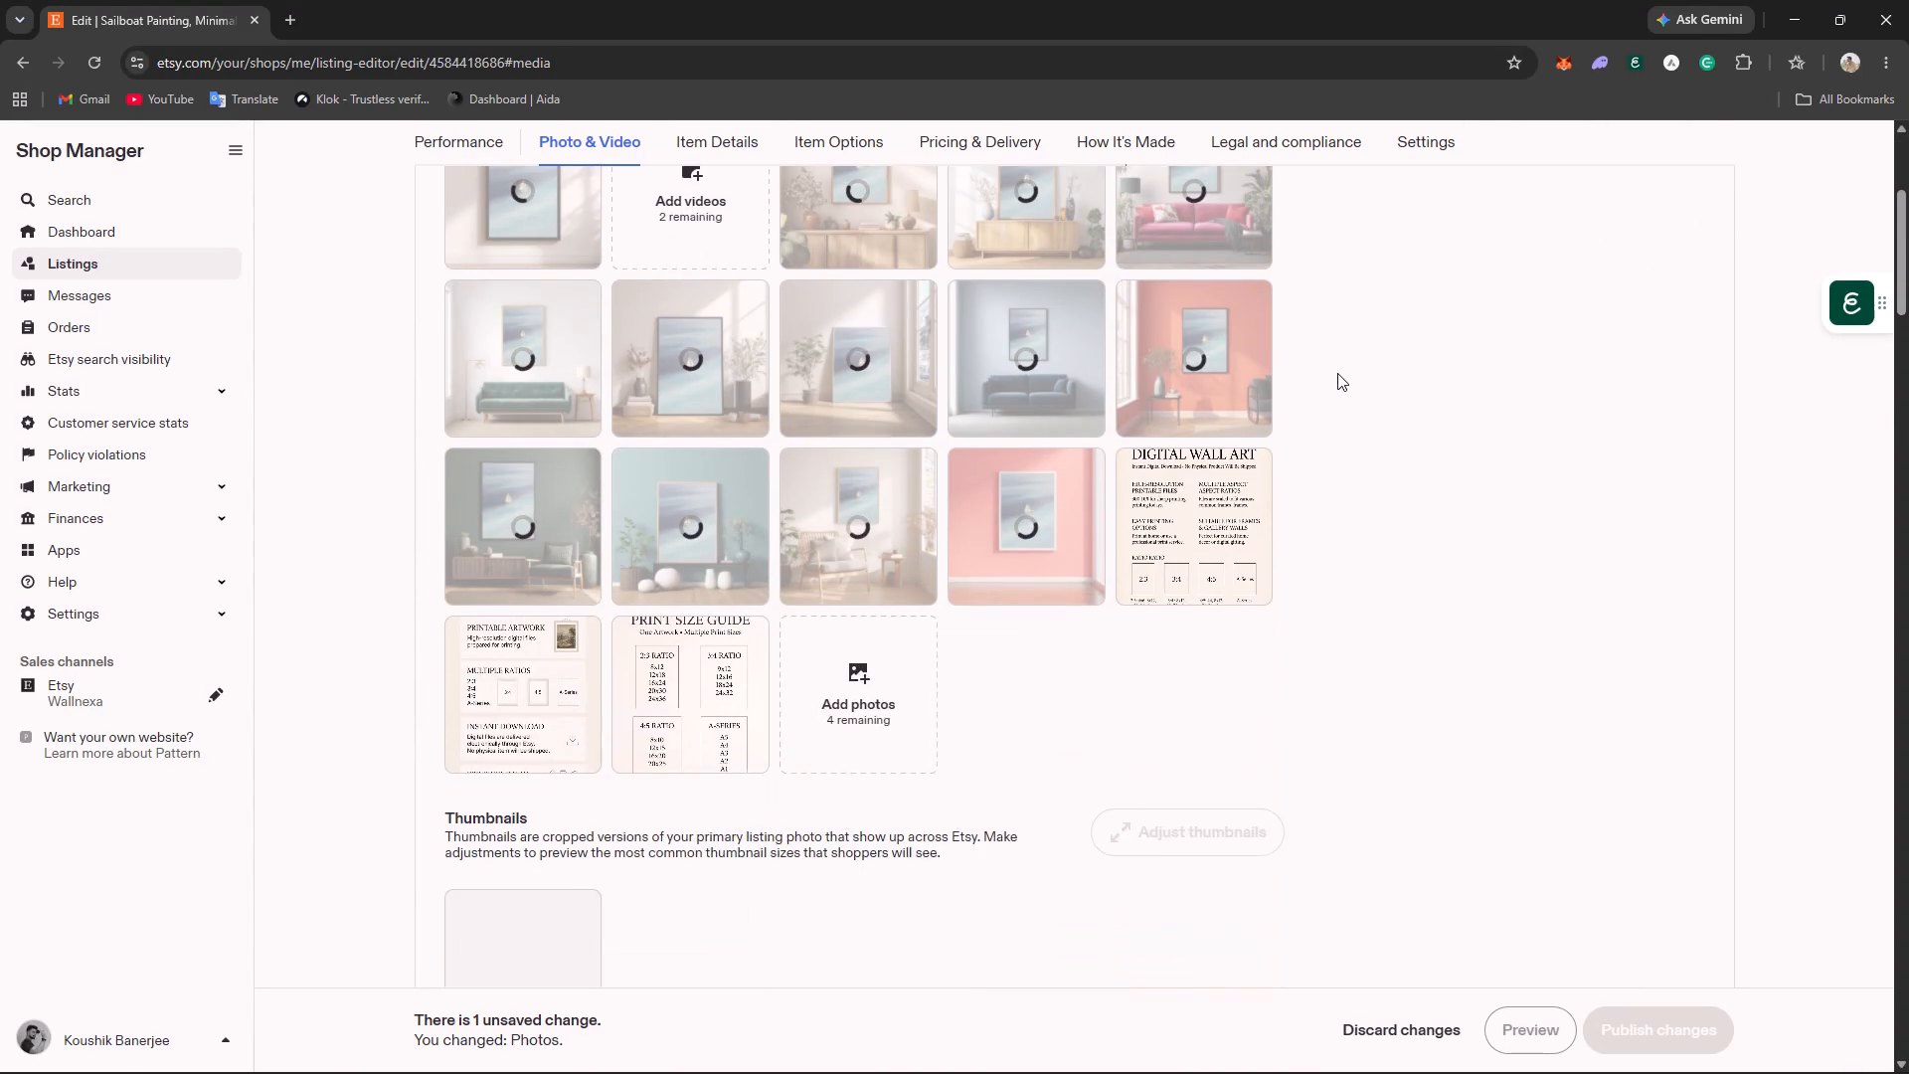
scroll(1337, 374, "down", 6)
scroll(1454, 547, "down", 5)
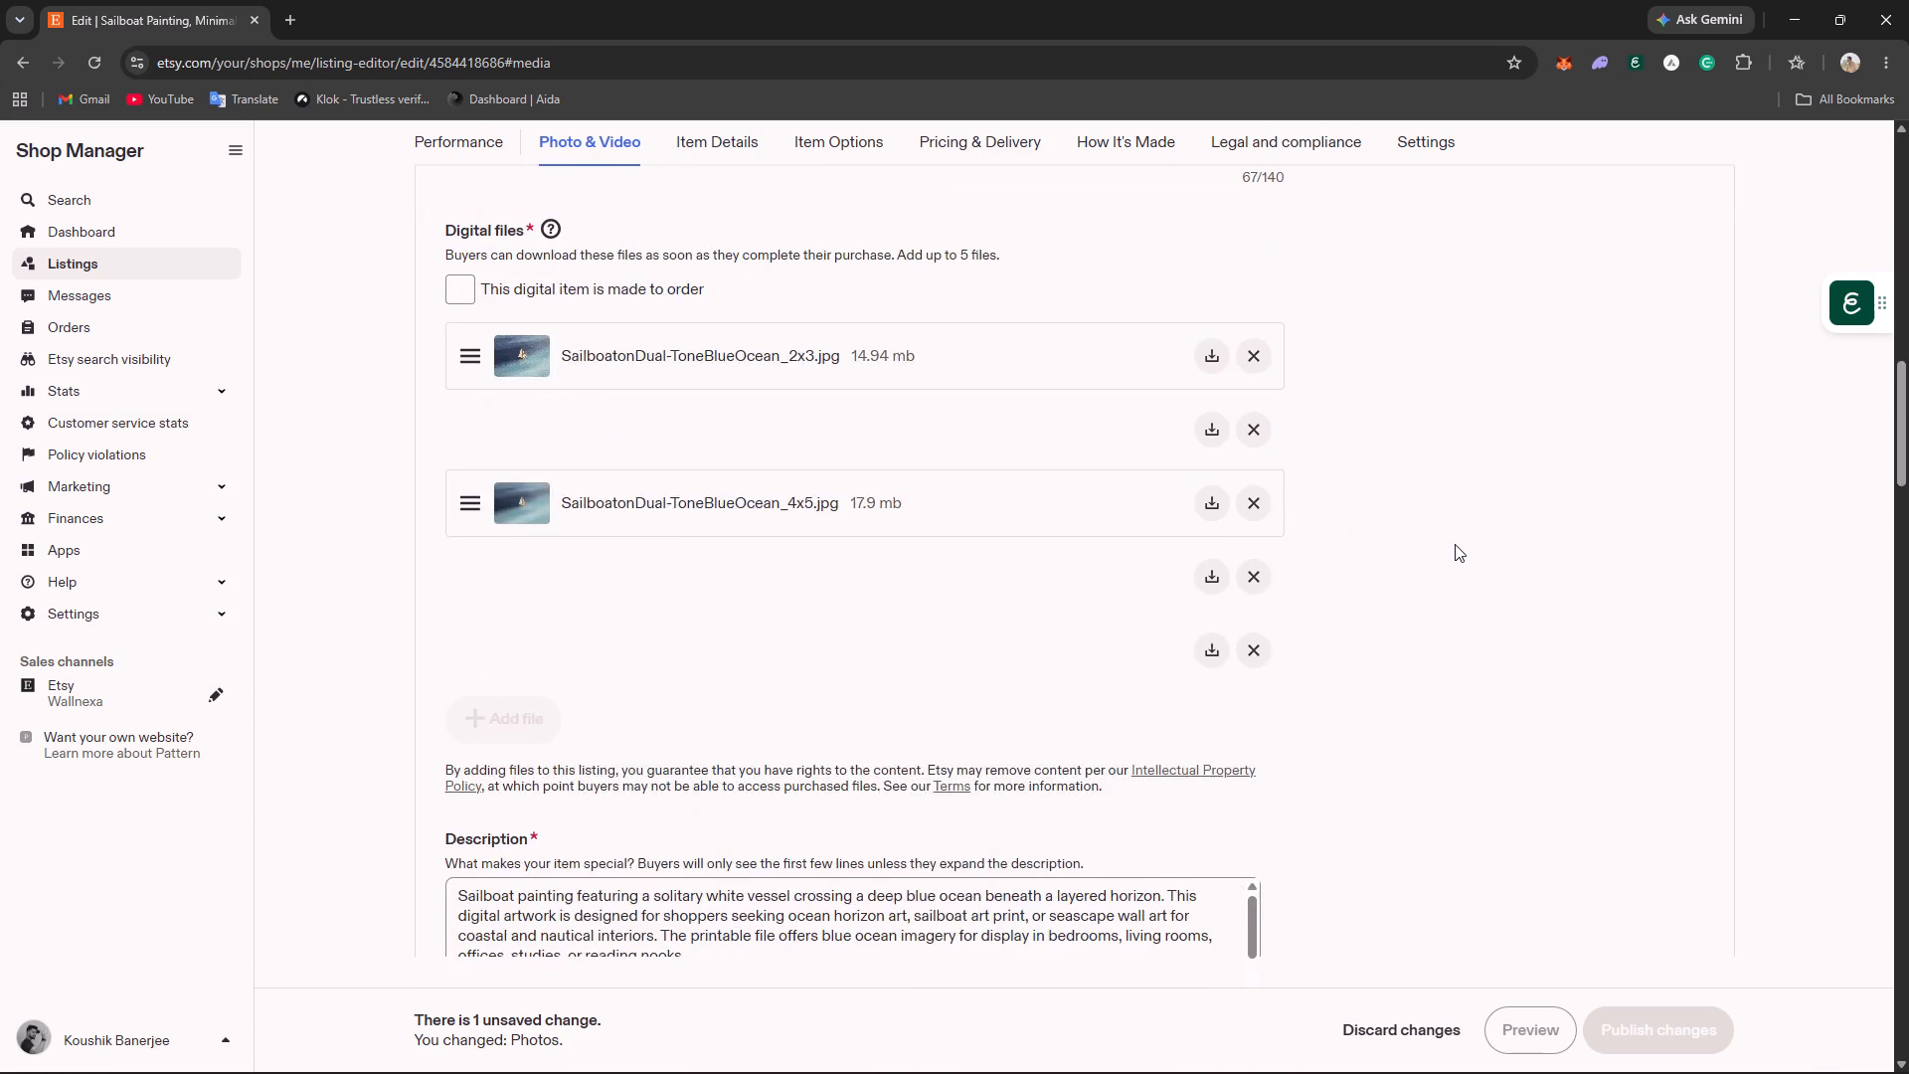
scroll(1455, 540, "down", 6)
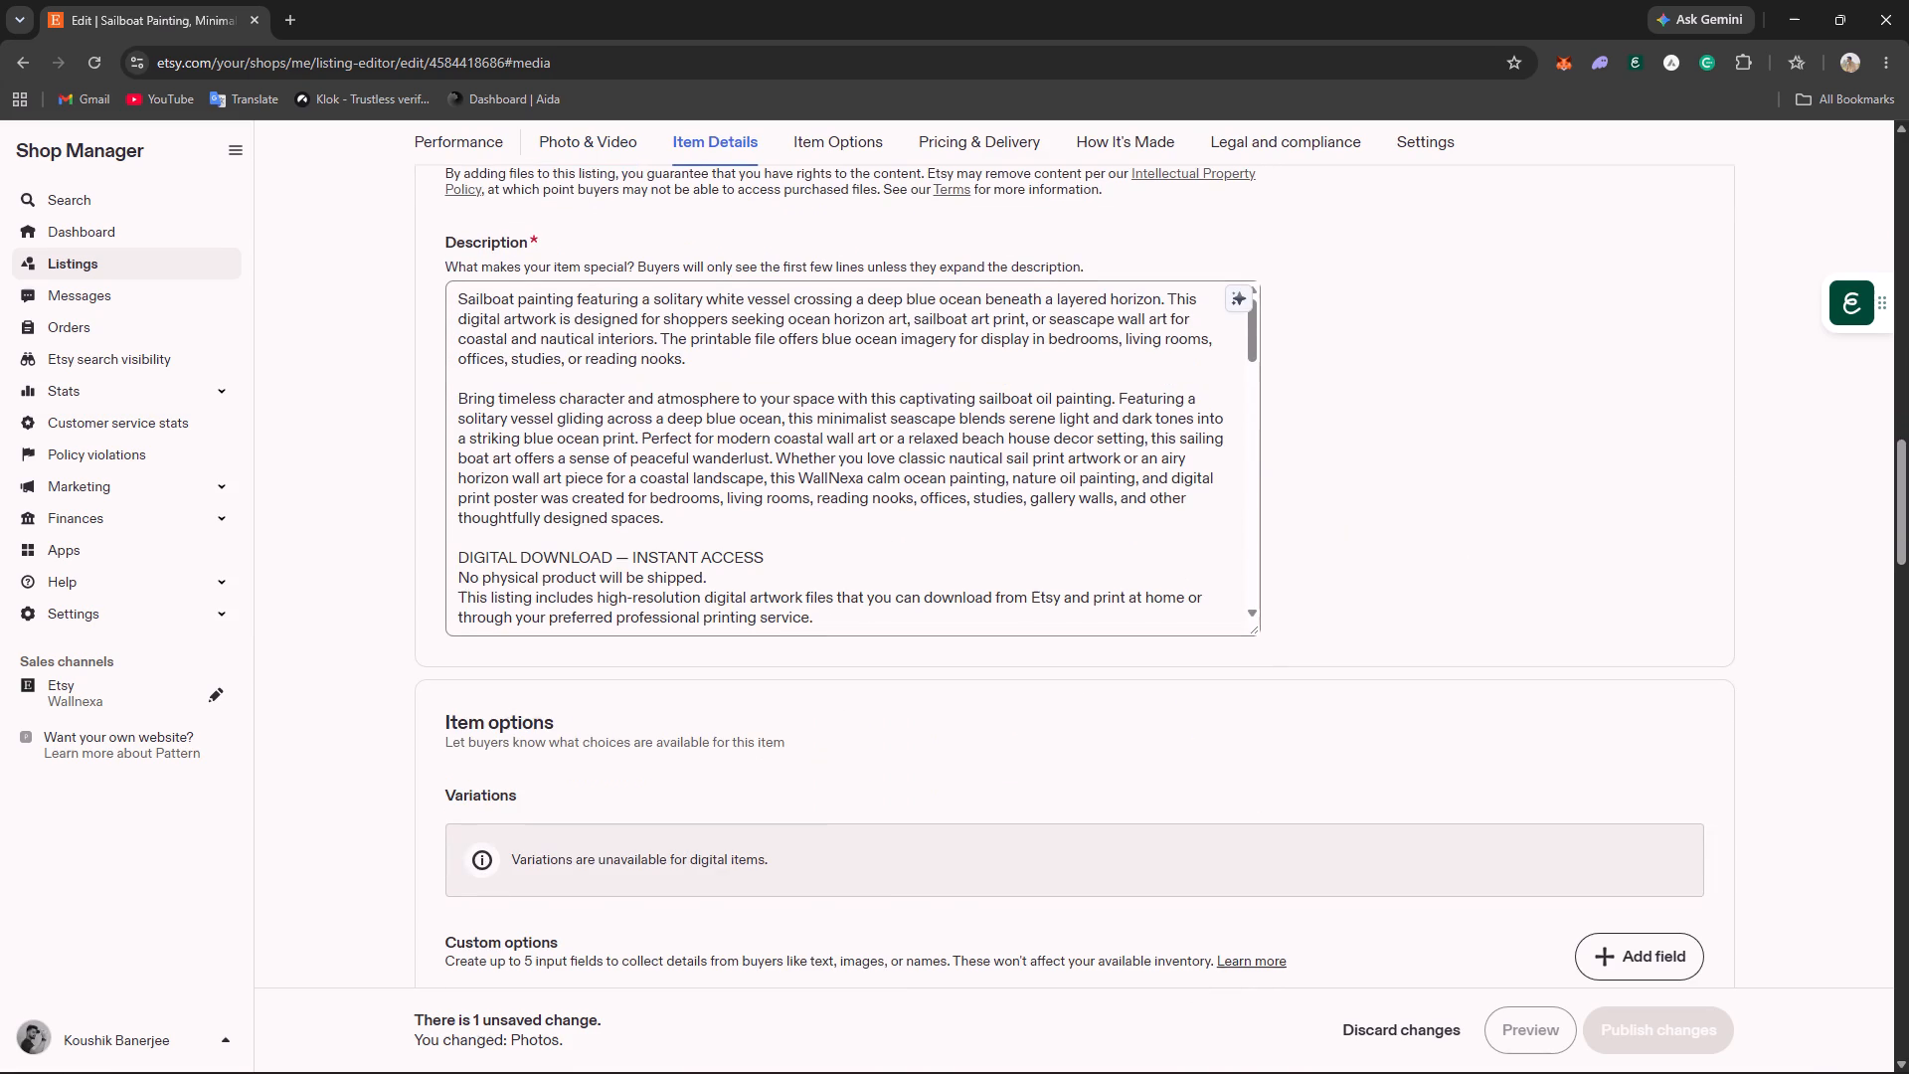
scroll(898, 605, "down", 17)
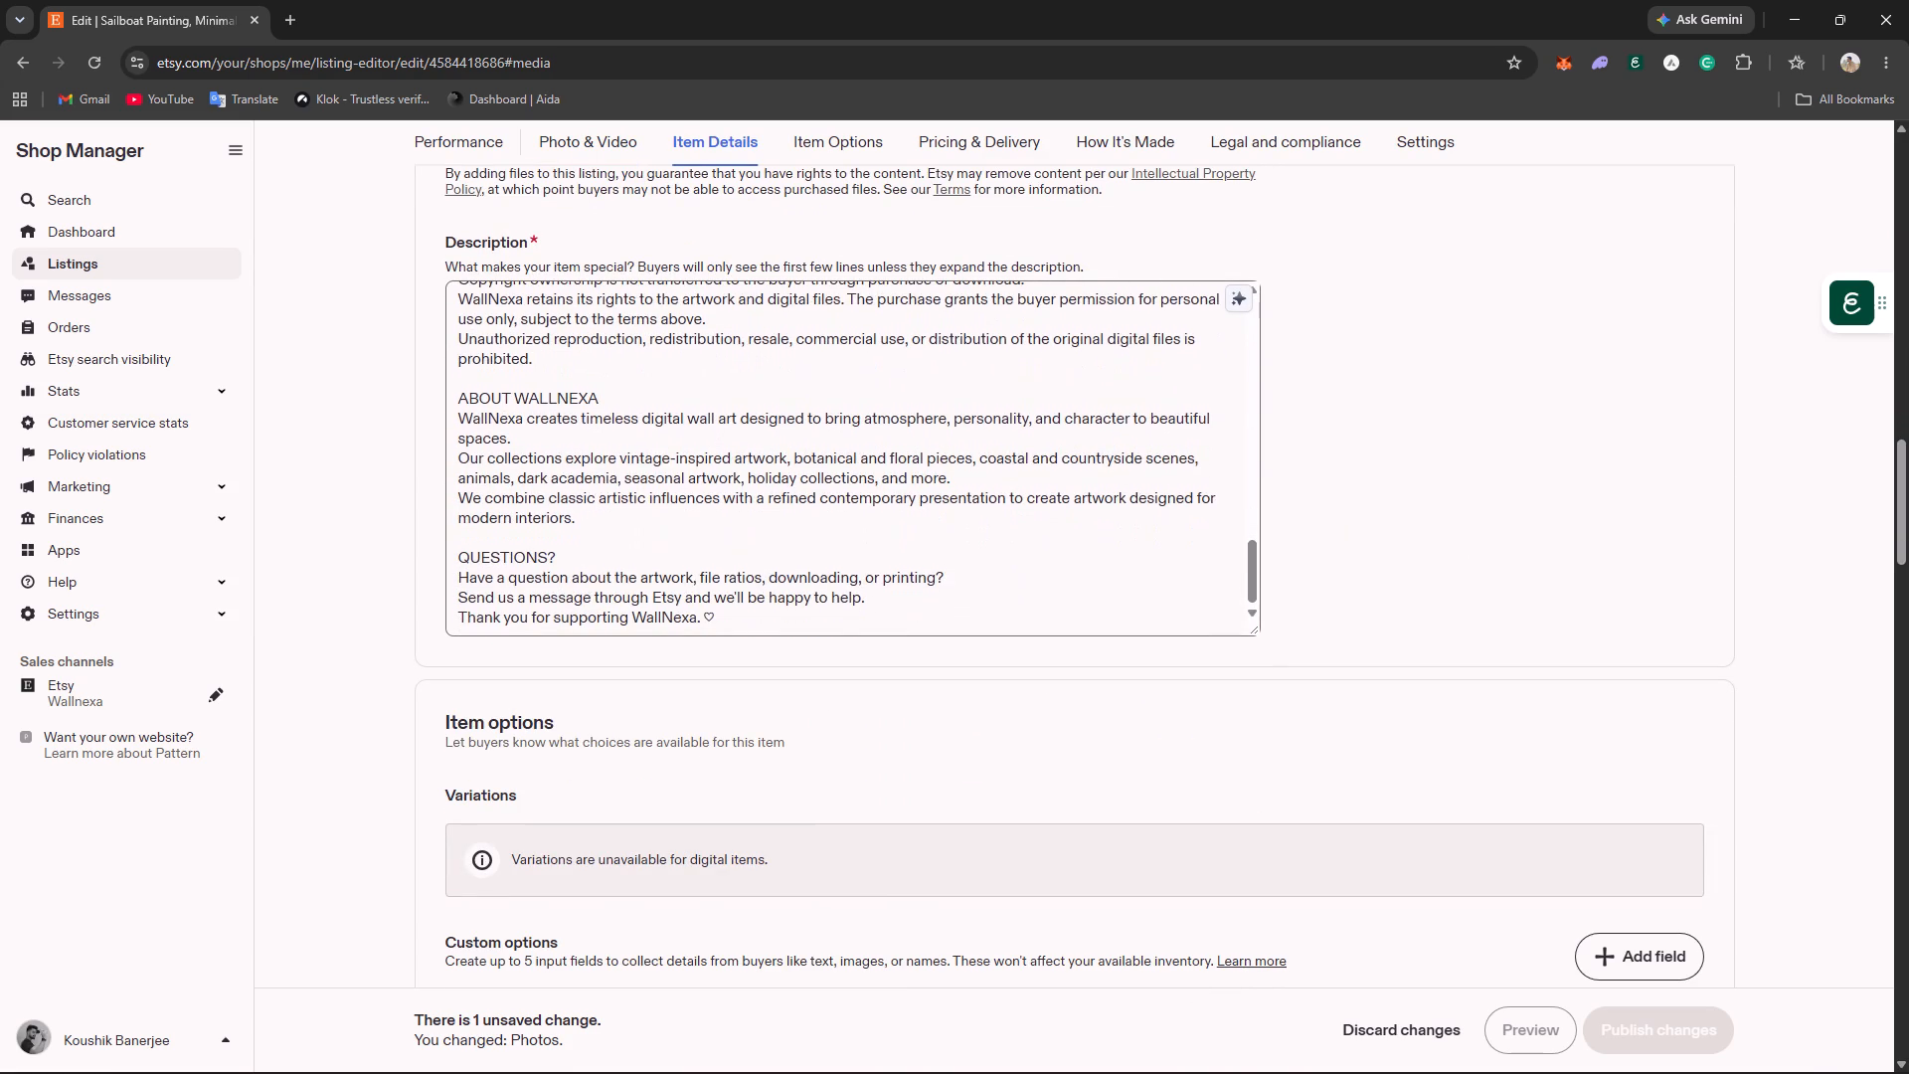
scroll(1473, 533, "down", 11)
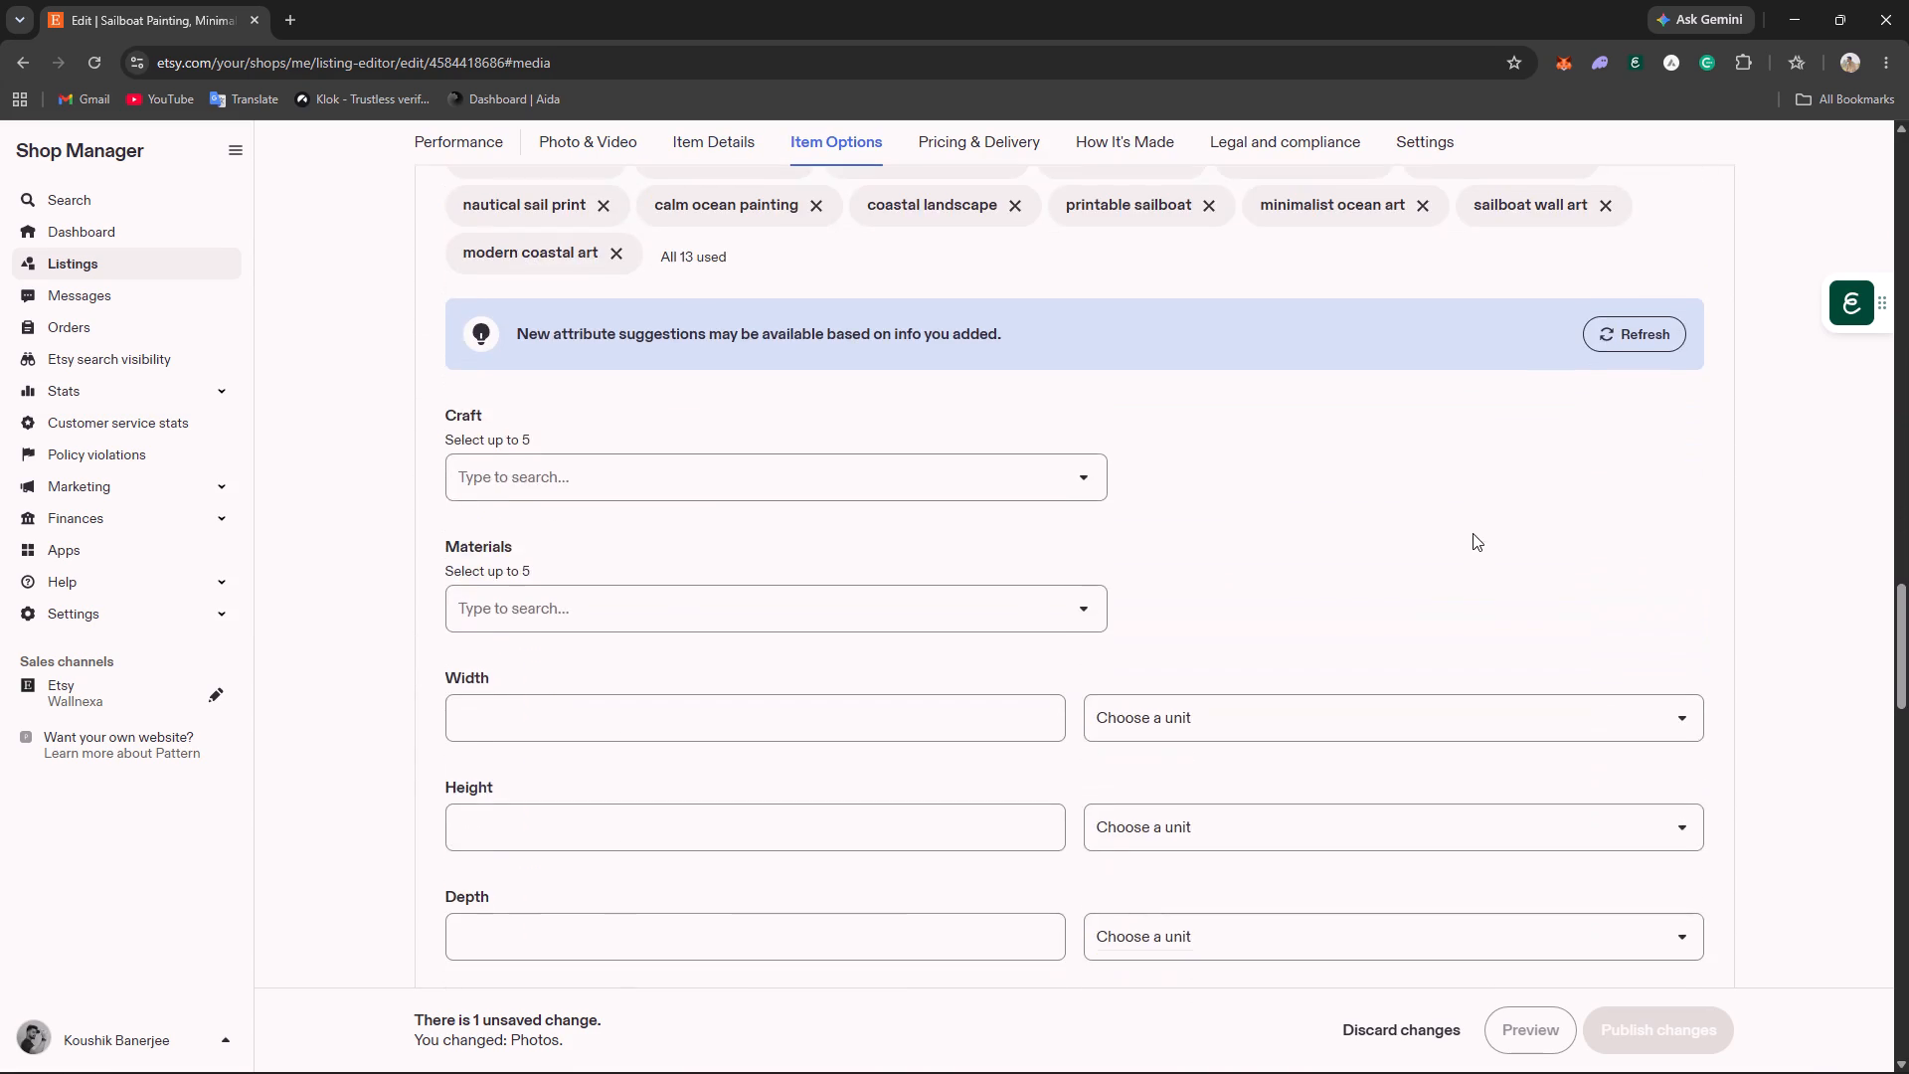
scroll(1327, 580, "down", 8)
scroll(923, 584, "down", 4)
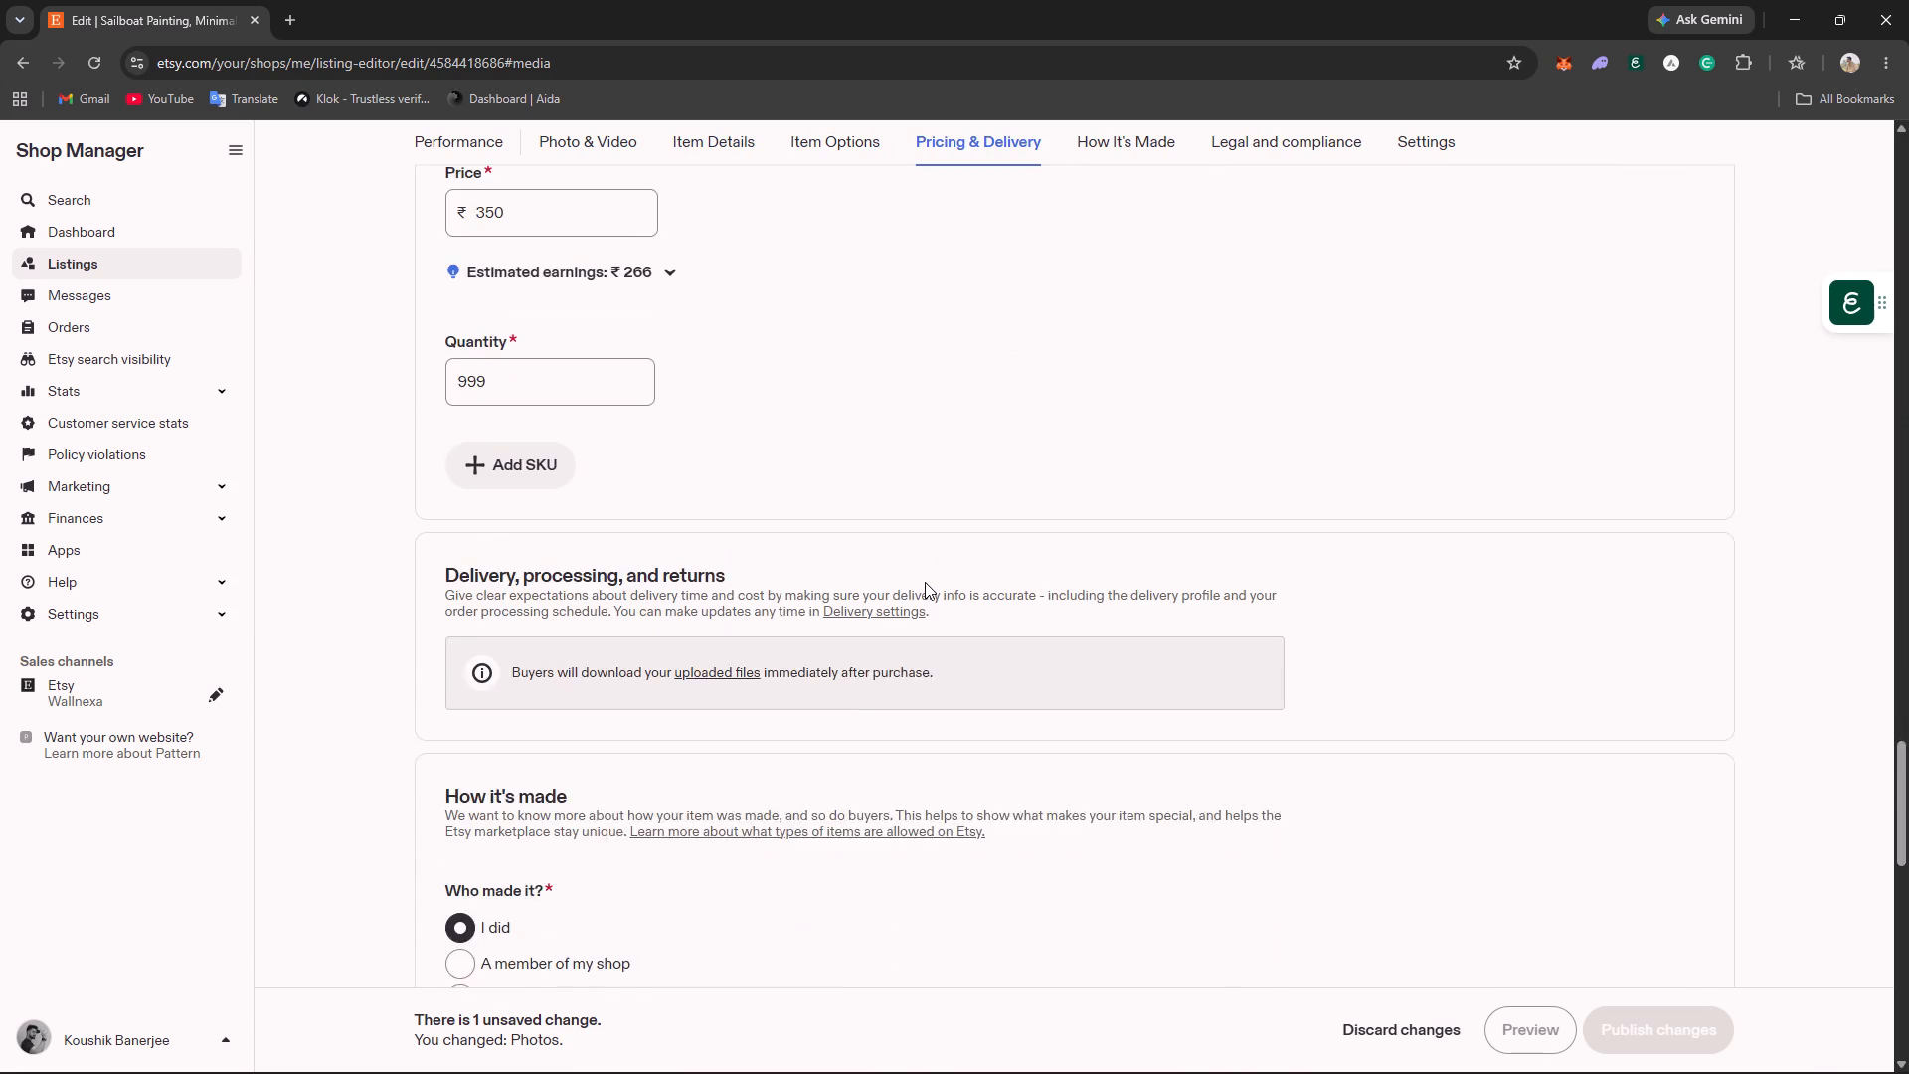
scroll(907, 580, "down", 8)
scroll(753, 531, "down", 4)
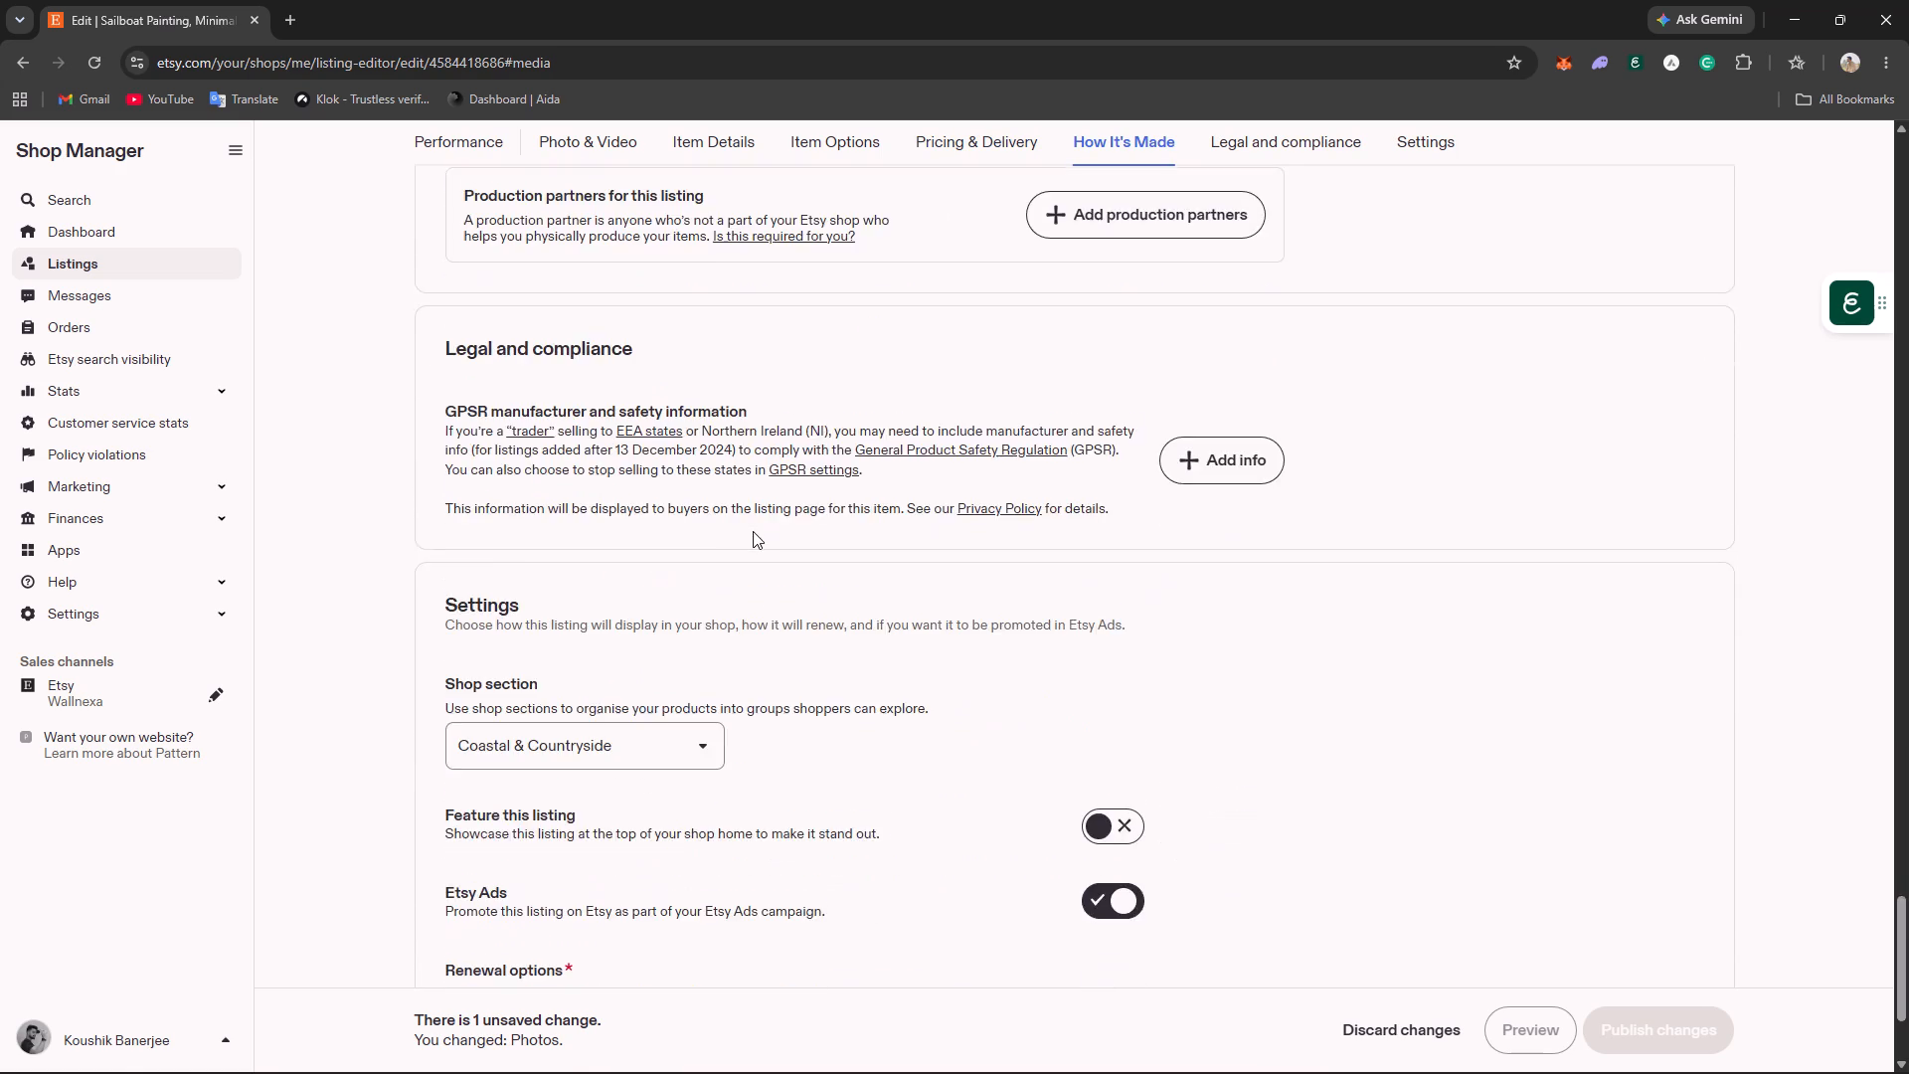
scroll(693, 541, "down", 3)
scroll(807, 574, "down", 4)
scroll(1570, 538, "up", 2)
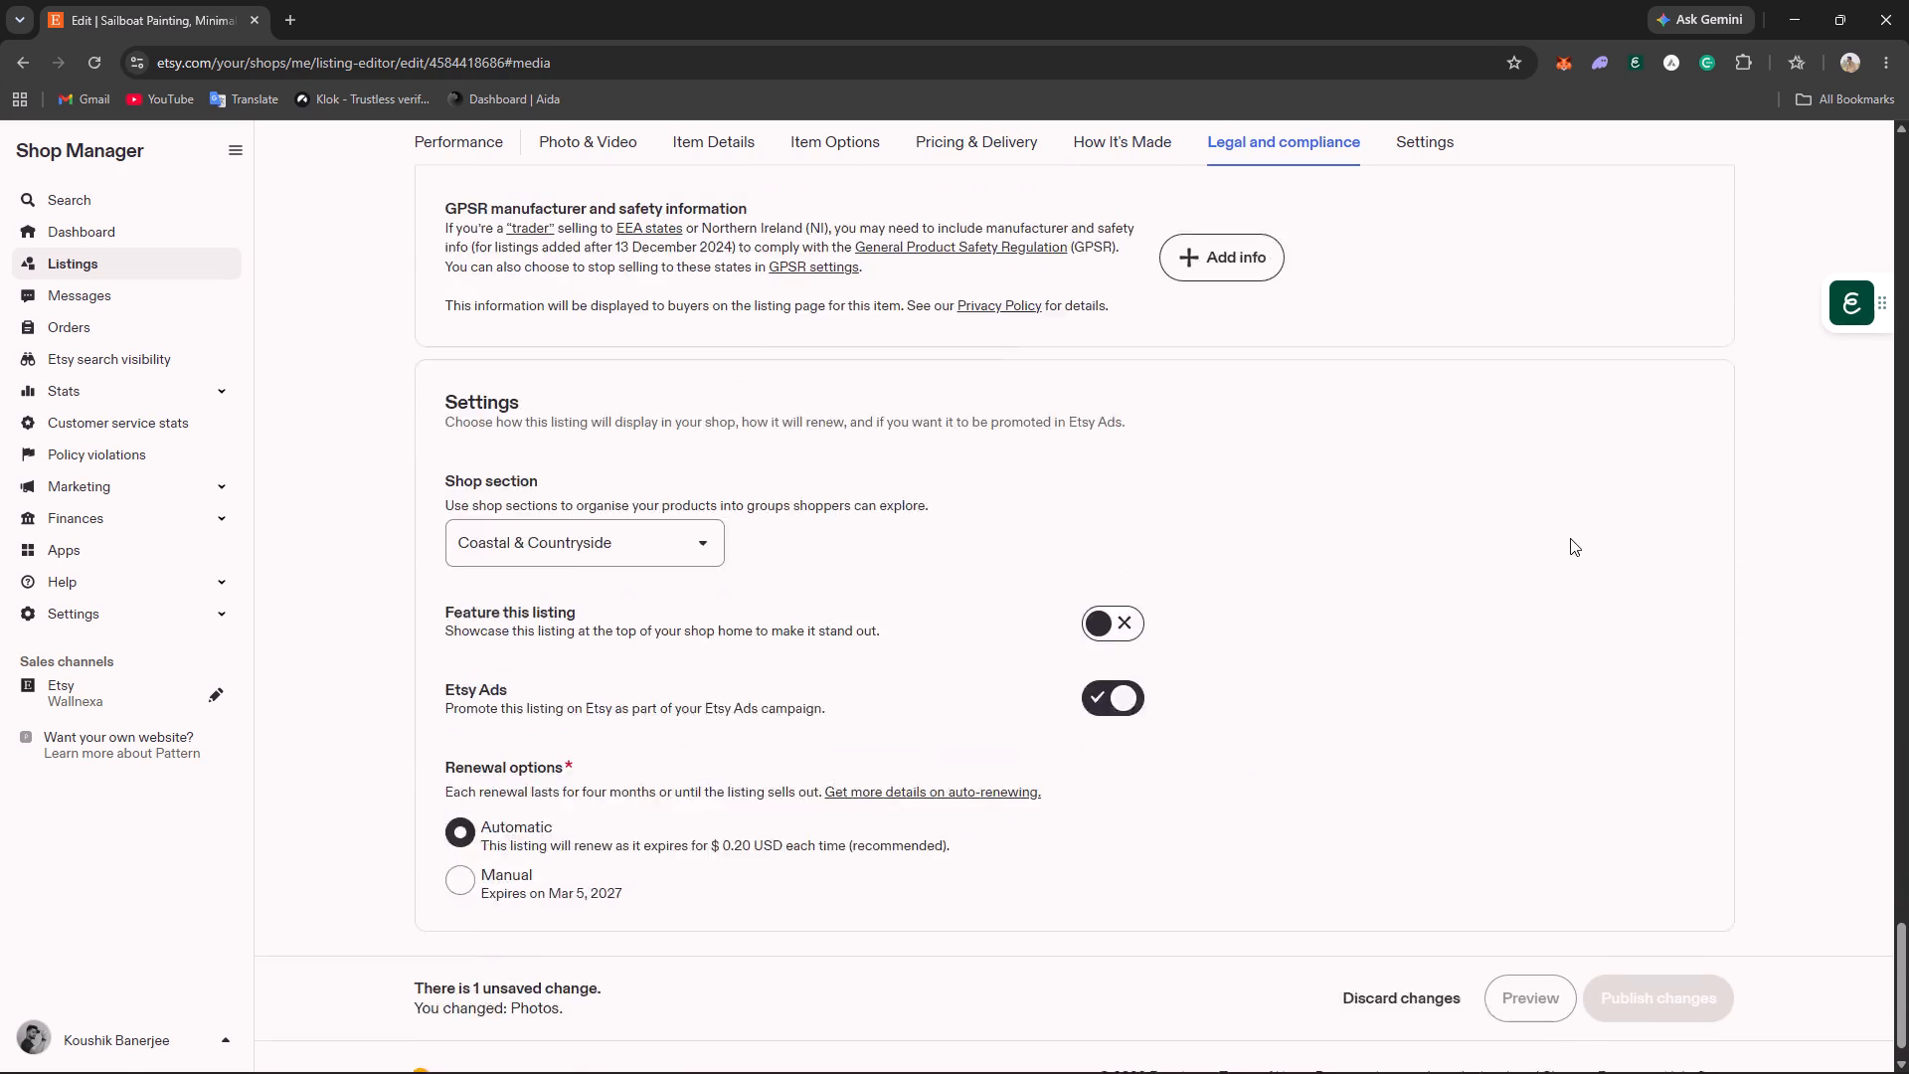
scroll(1570, 538, "up", 20)
scroll(1570, 538, "up", 13)
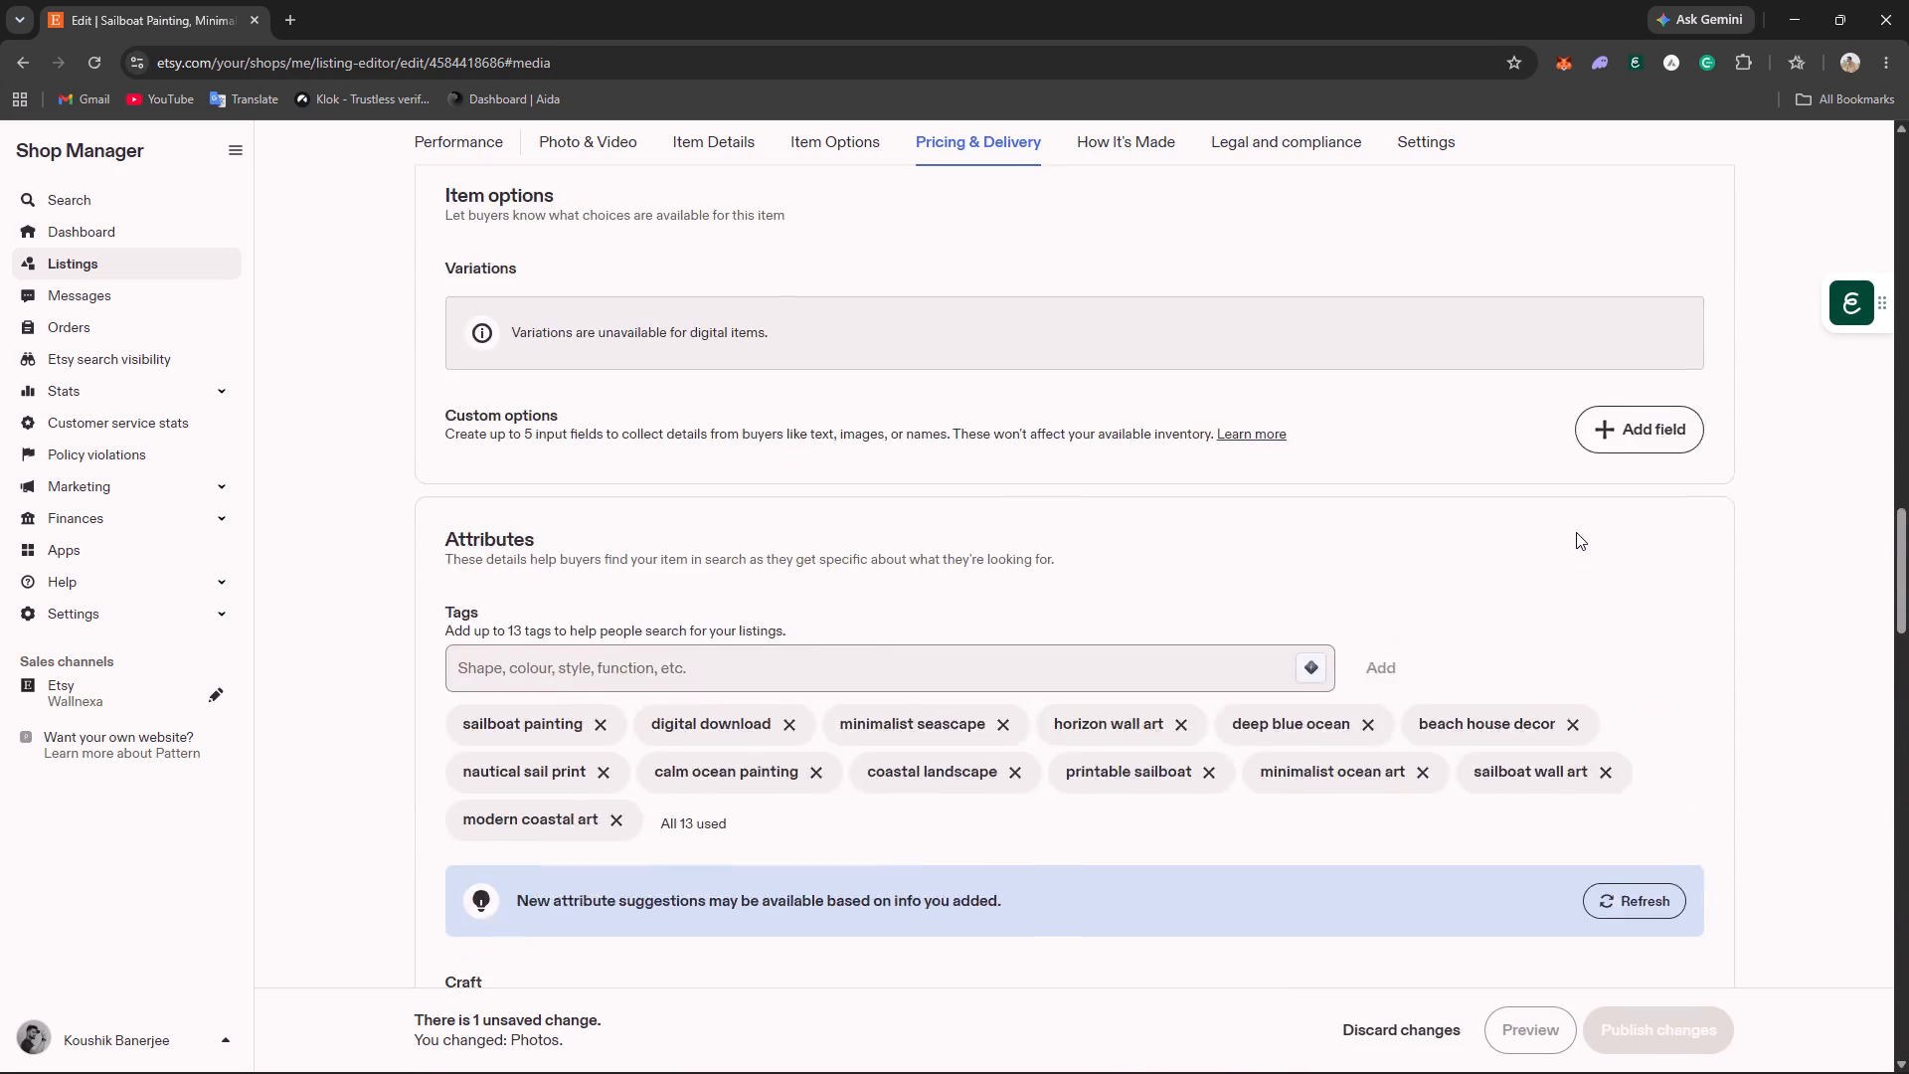
scroll(1576, 532, "up", 20)
scroll(1576, 532, "up", 4)
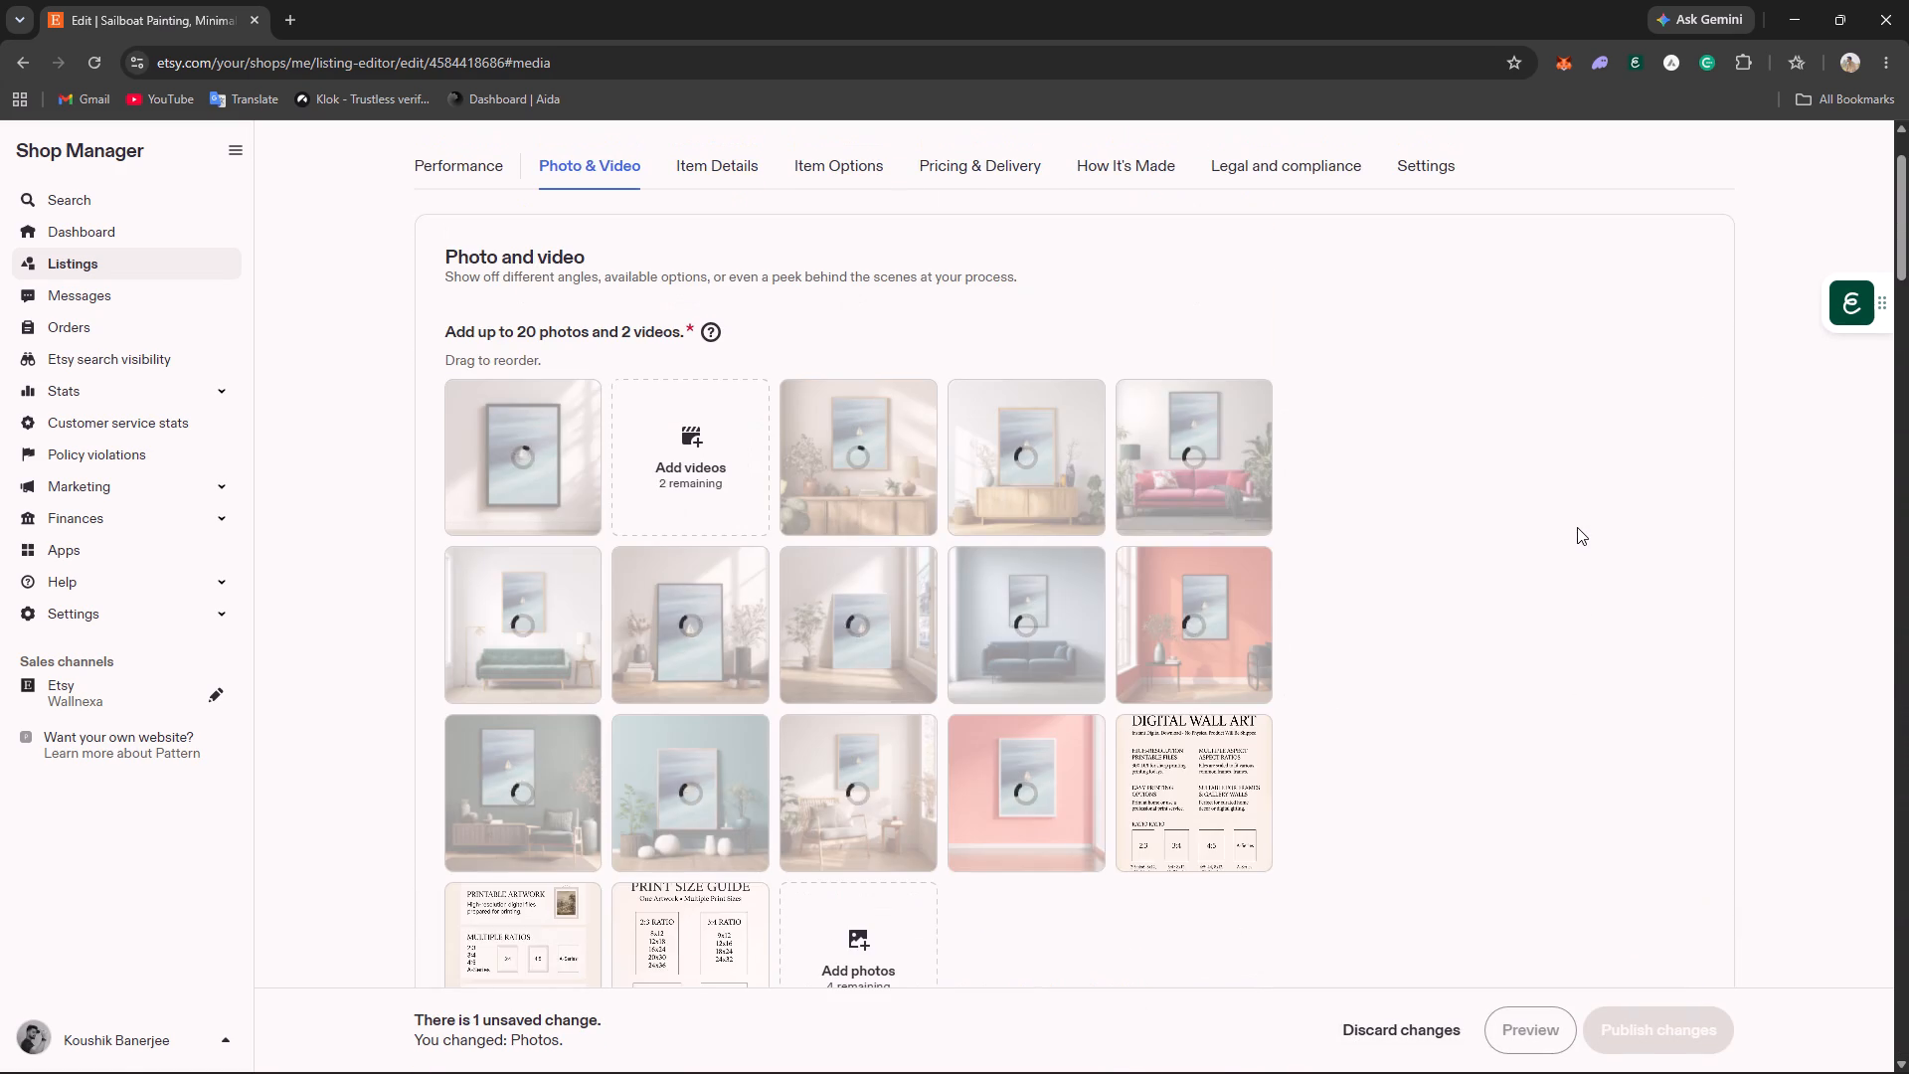
Turn off Etsy Ads for the Sailboat Painting listing.
scroll(1577, 527, "down", 5)
scroll(1577, 526, "down", 20)
scroll(1577, 526, "down", 4)
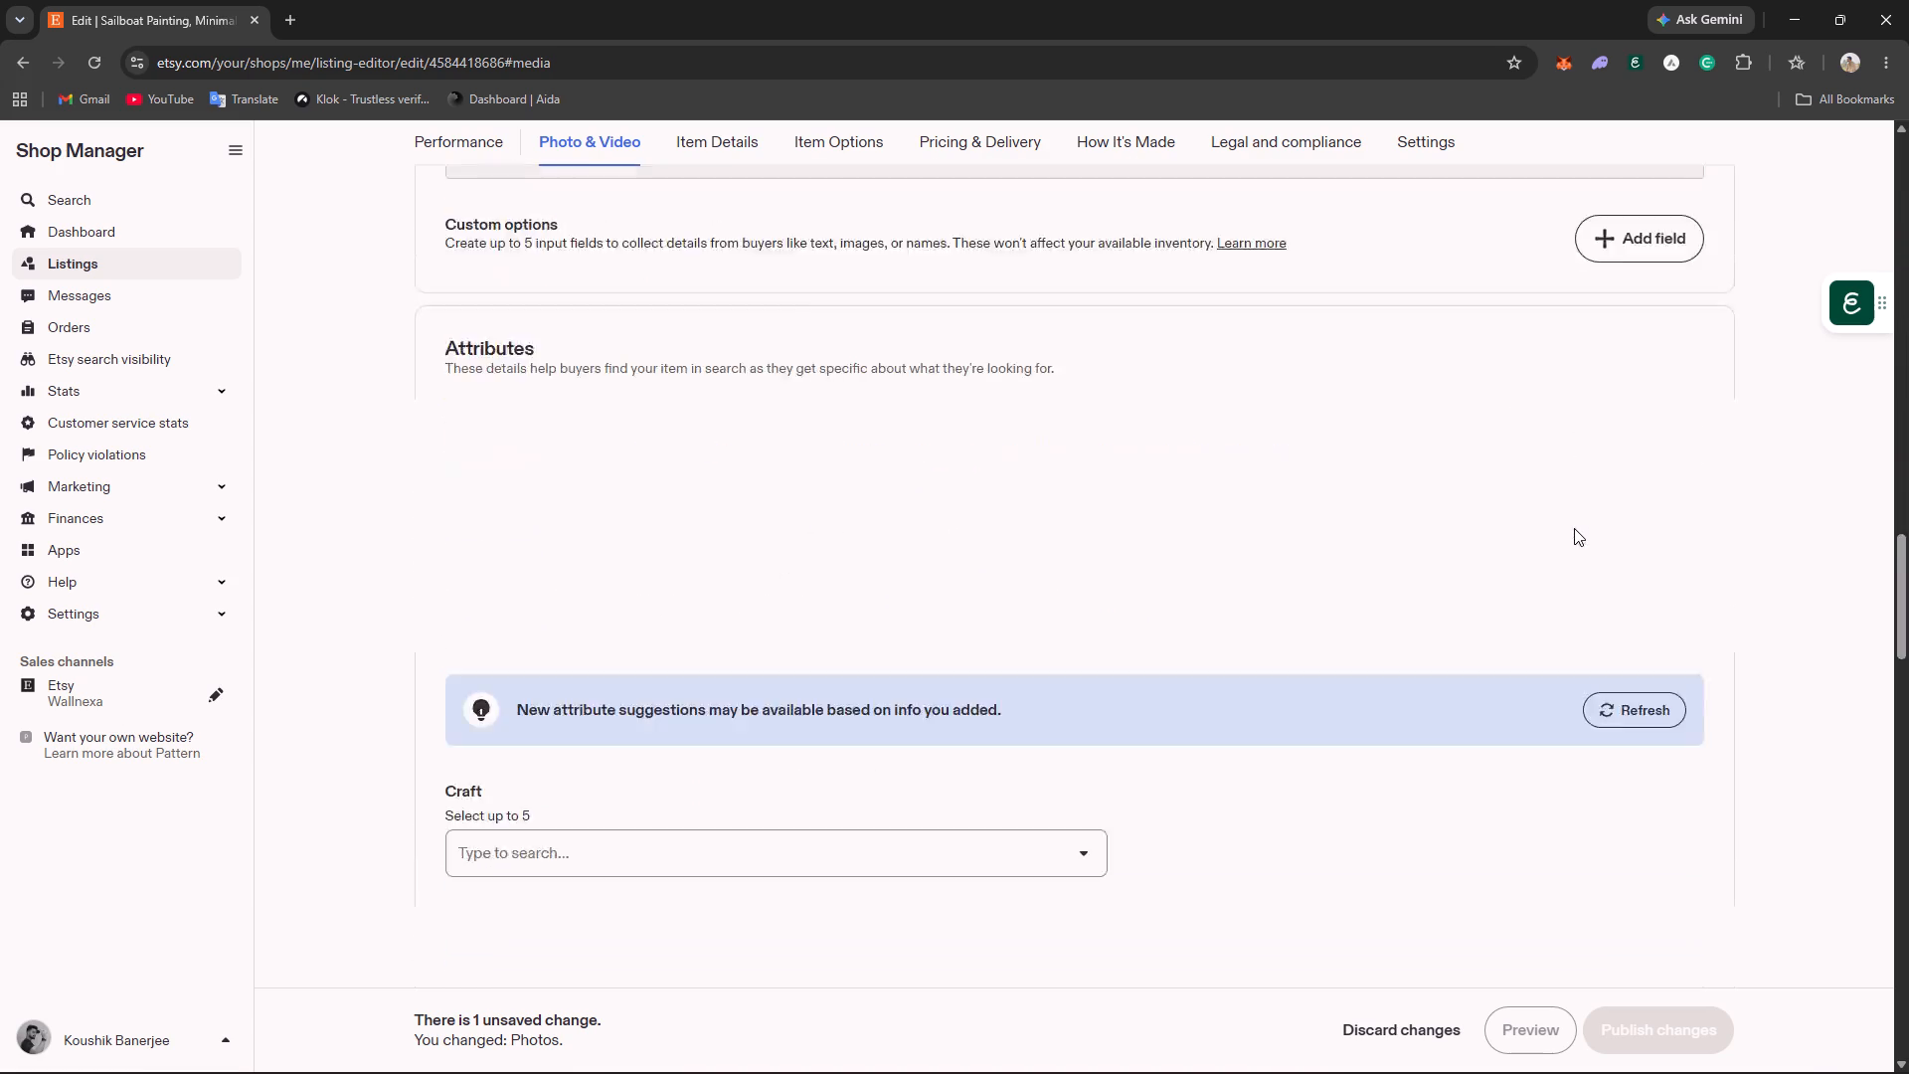
scroll(1574, 528, "down", 12)
scroll(1420, 588, "down", 11)
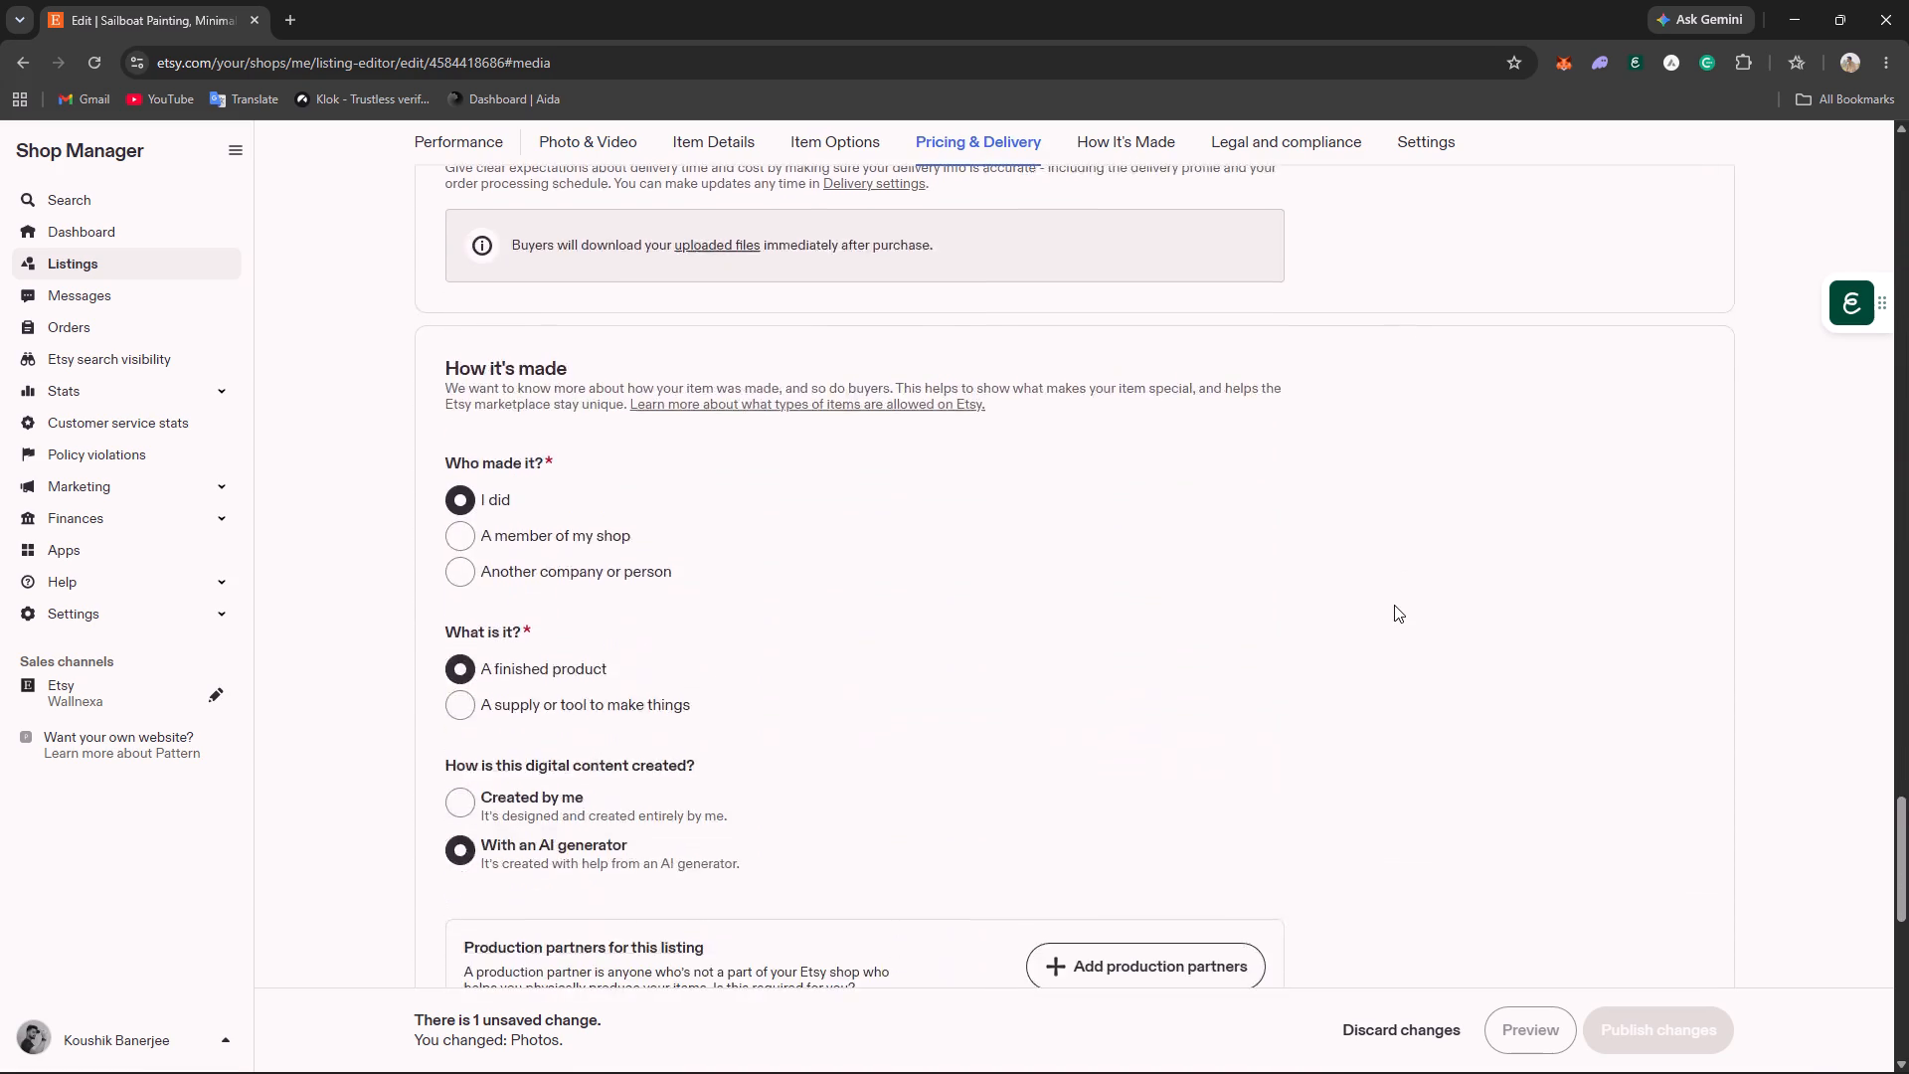
scroll(1394, 605, "down", 9)
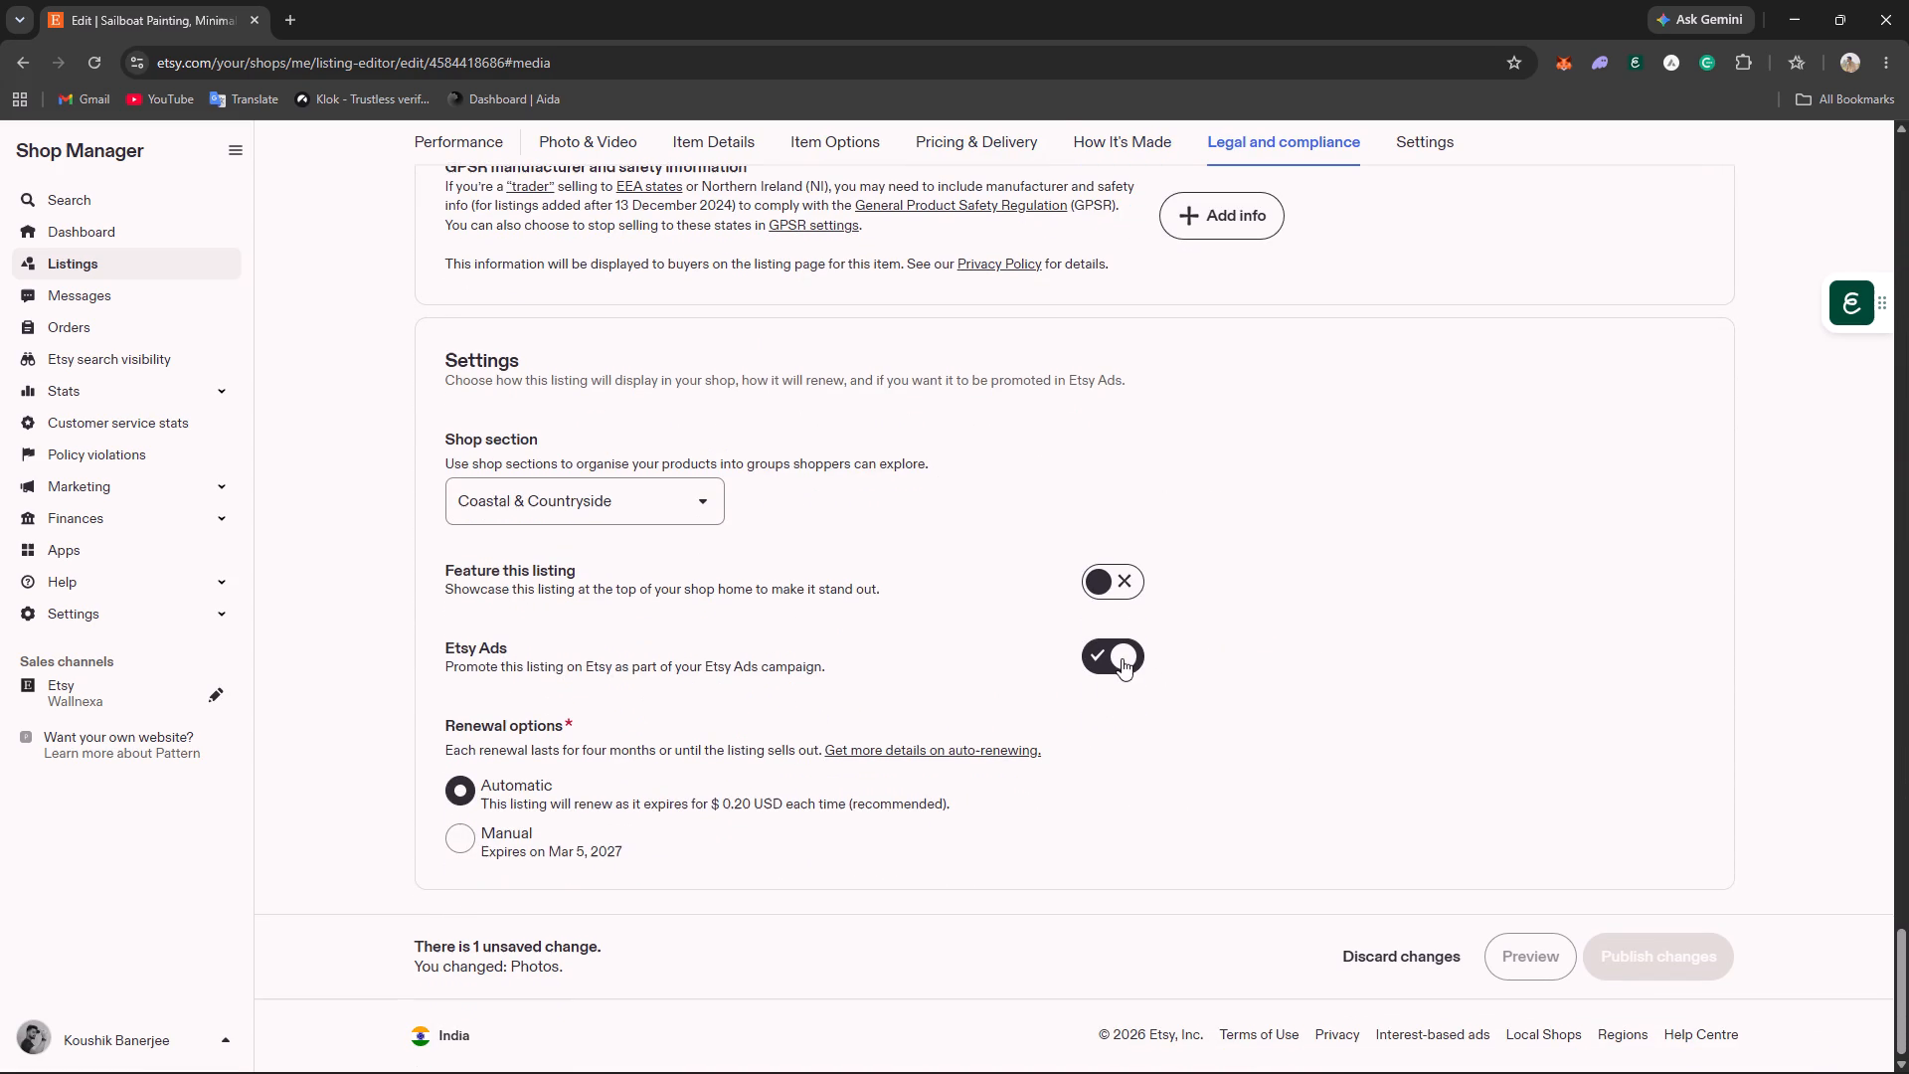
left_click(1122, 658)
Move the white-framed mockup on the coral-pink wall to the fourth photo position, just ahead of the magenta sofa mockup.
scroll(1613, 567, "up", 8)
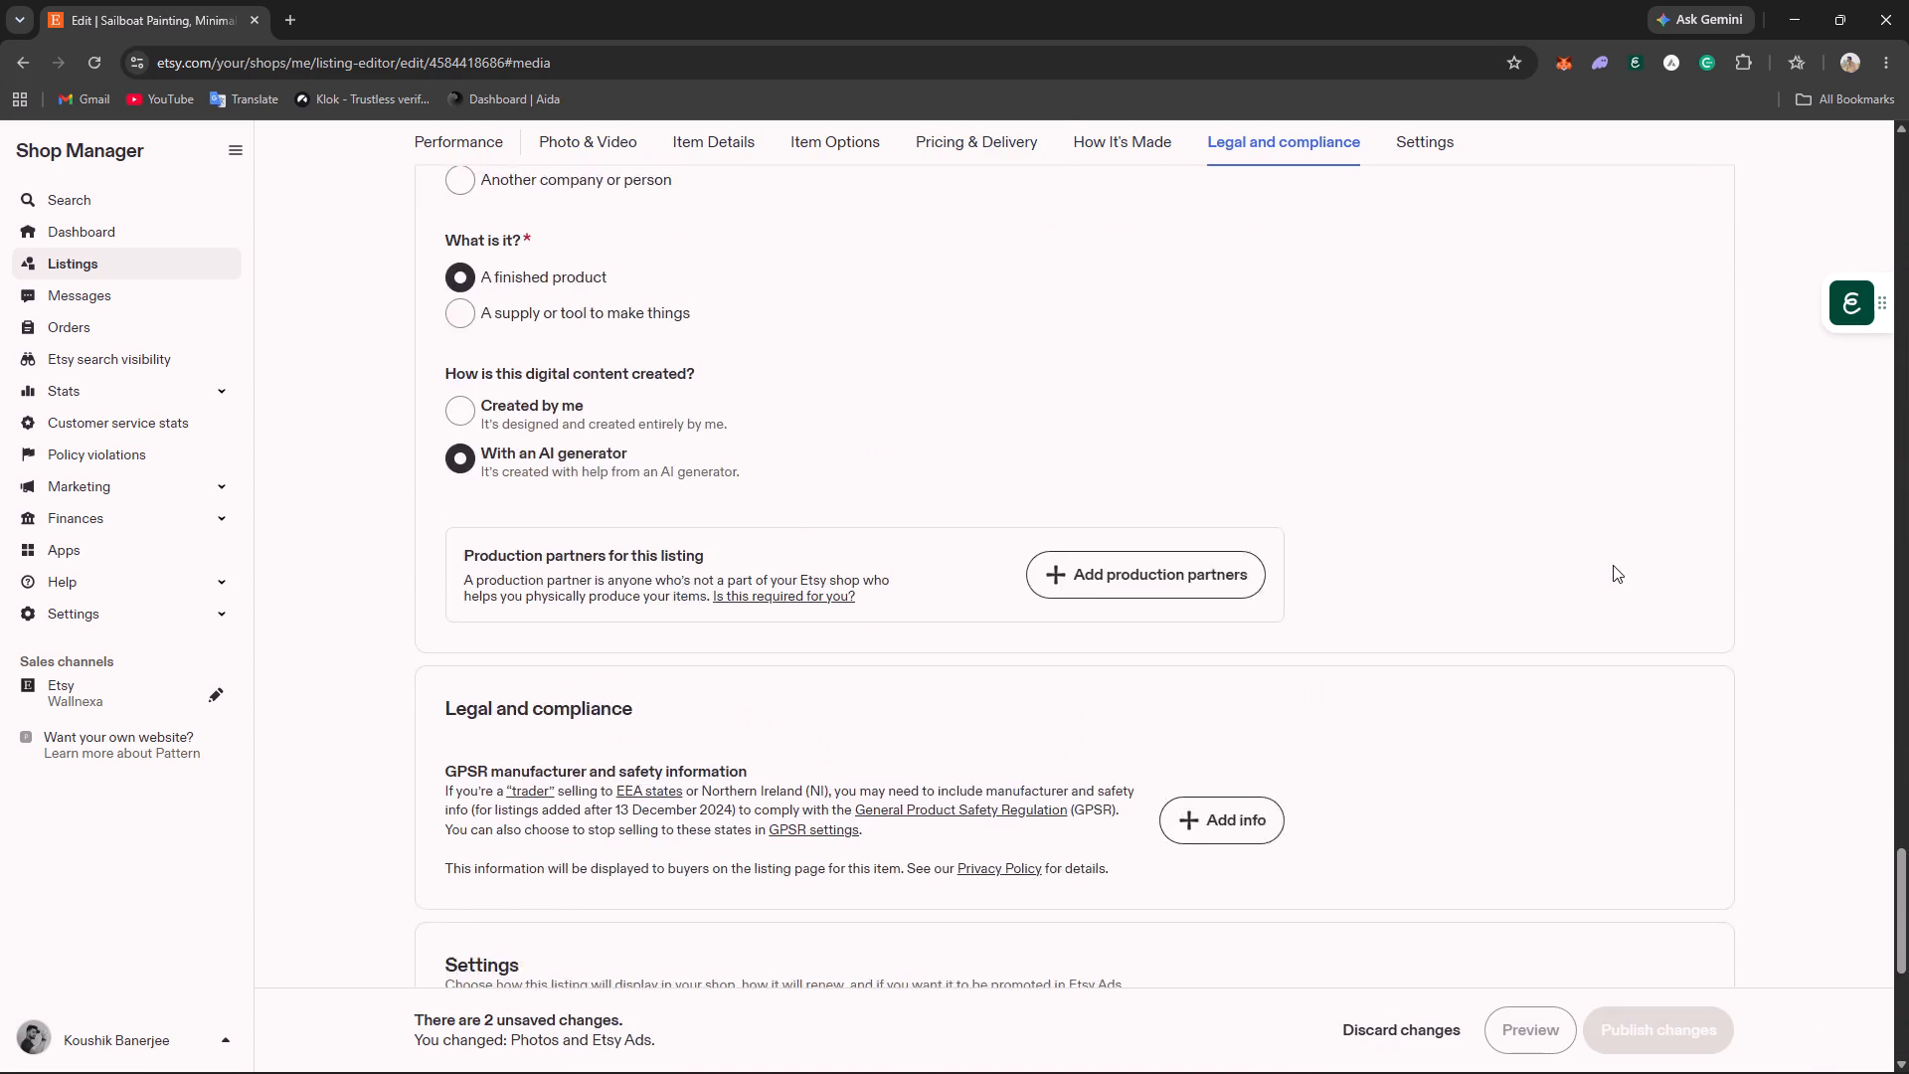
scroll(1613, 565, "up", 20)
scroll(1613, 565, "up", 14)
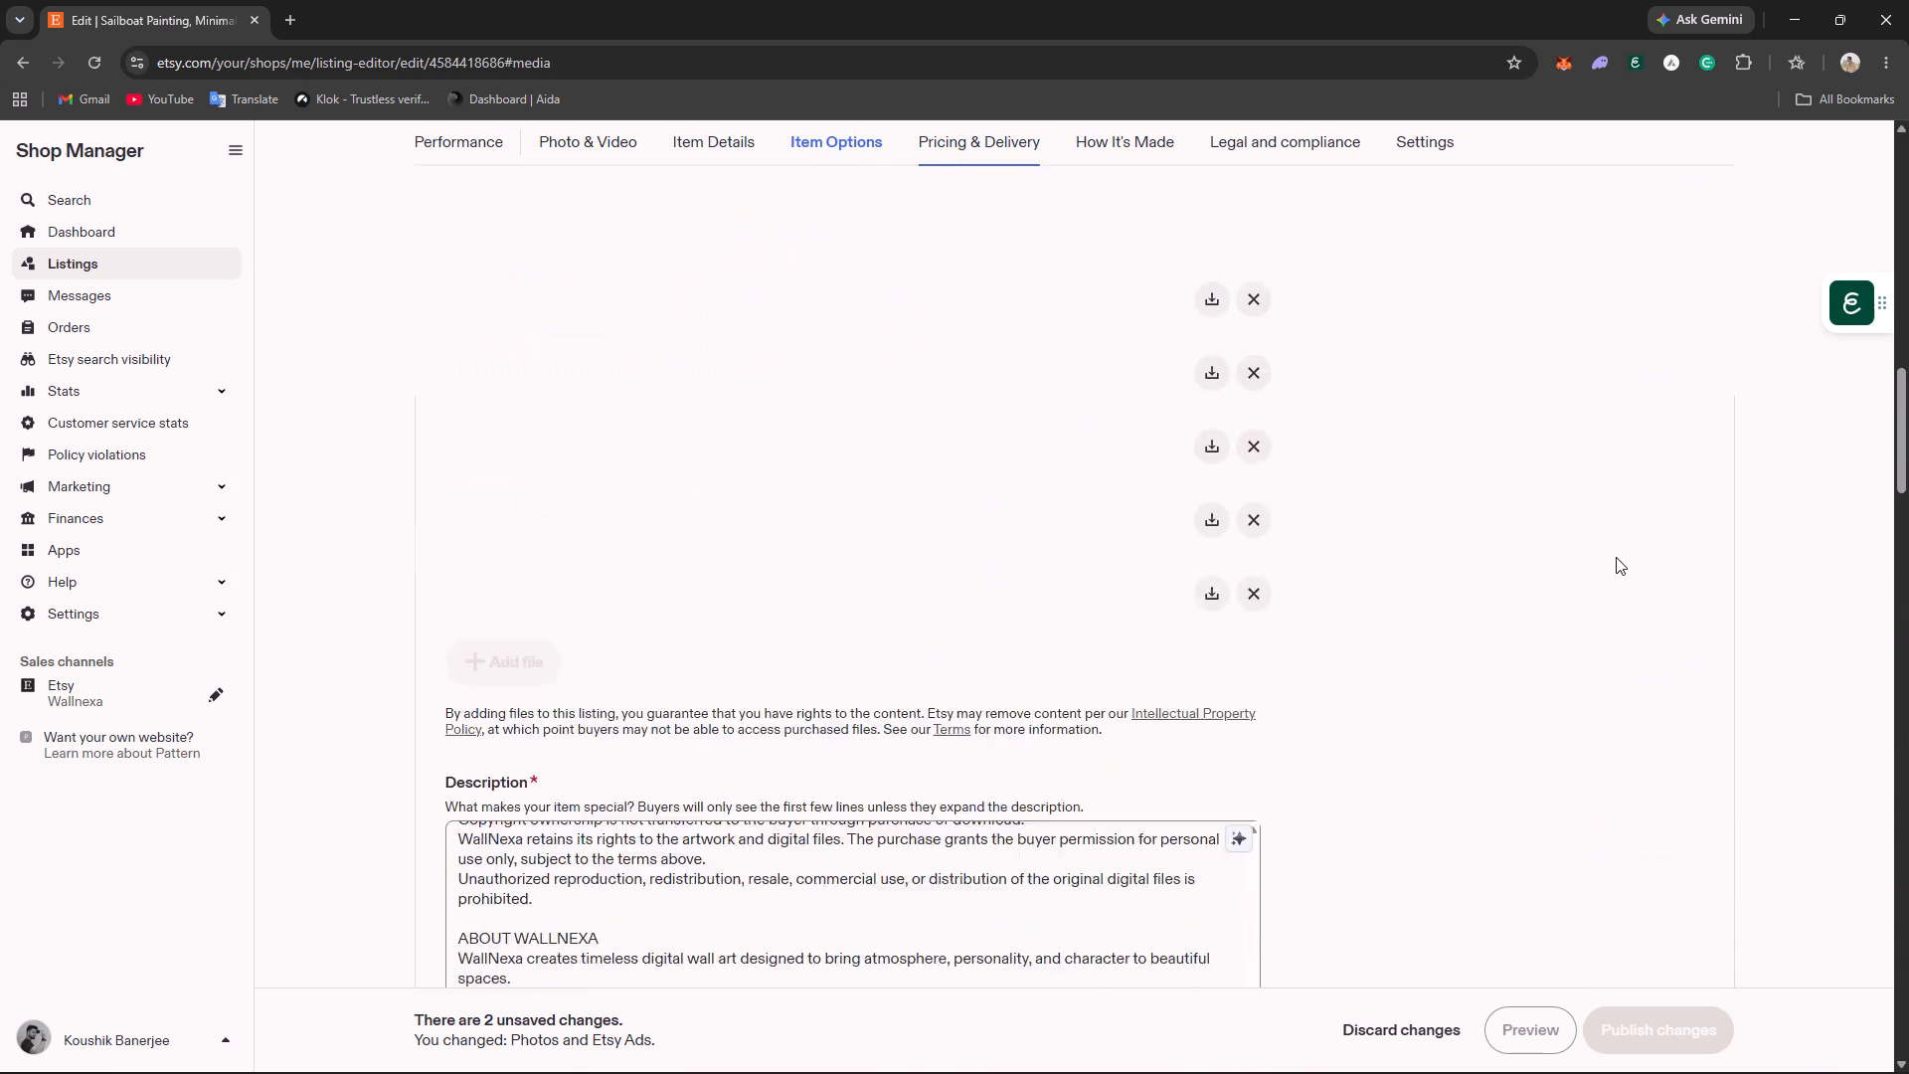
scroll(1616, 557, "up", 17)
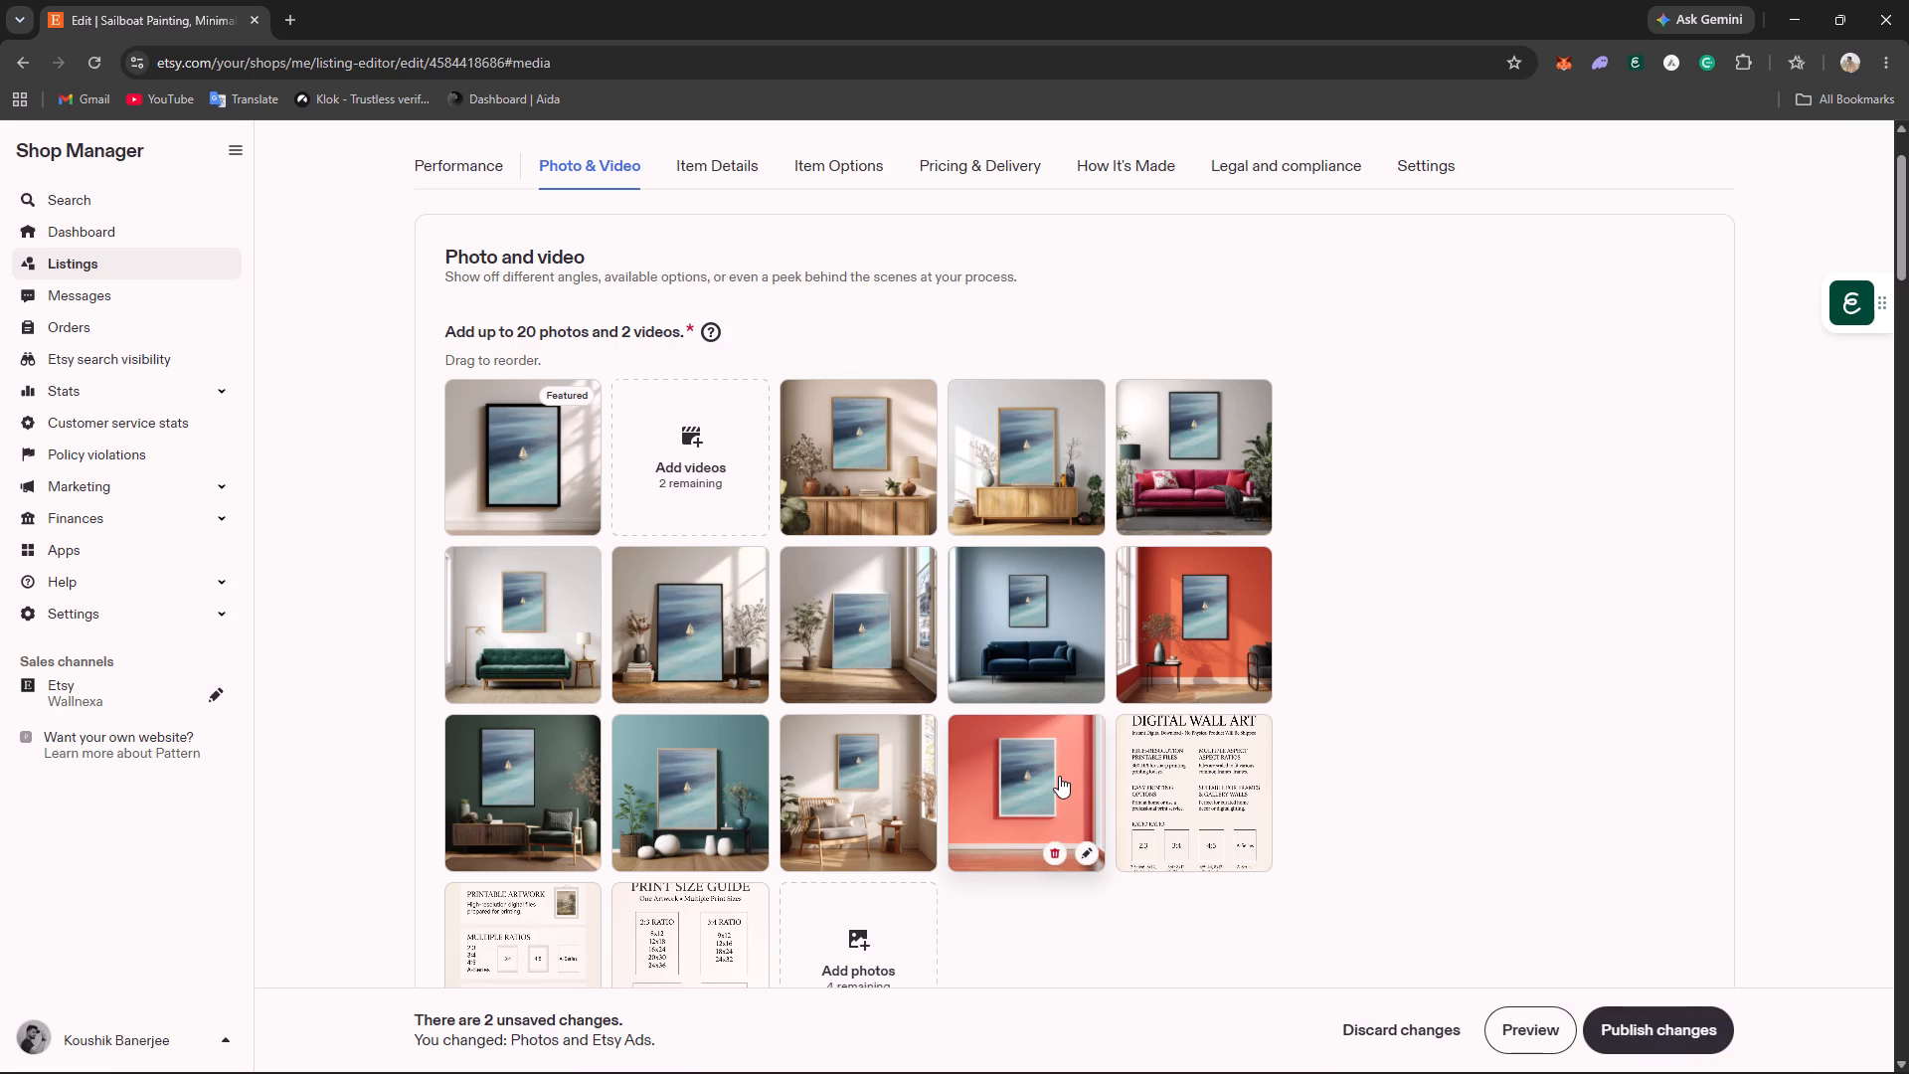
left_click_drag(1058, 776, 1220, 451)
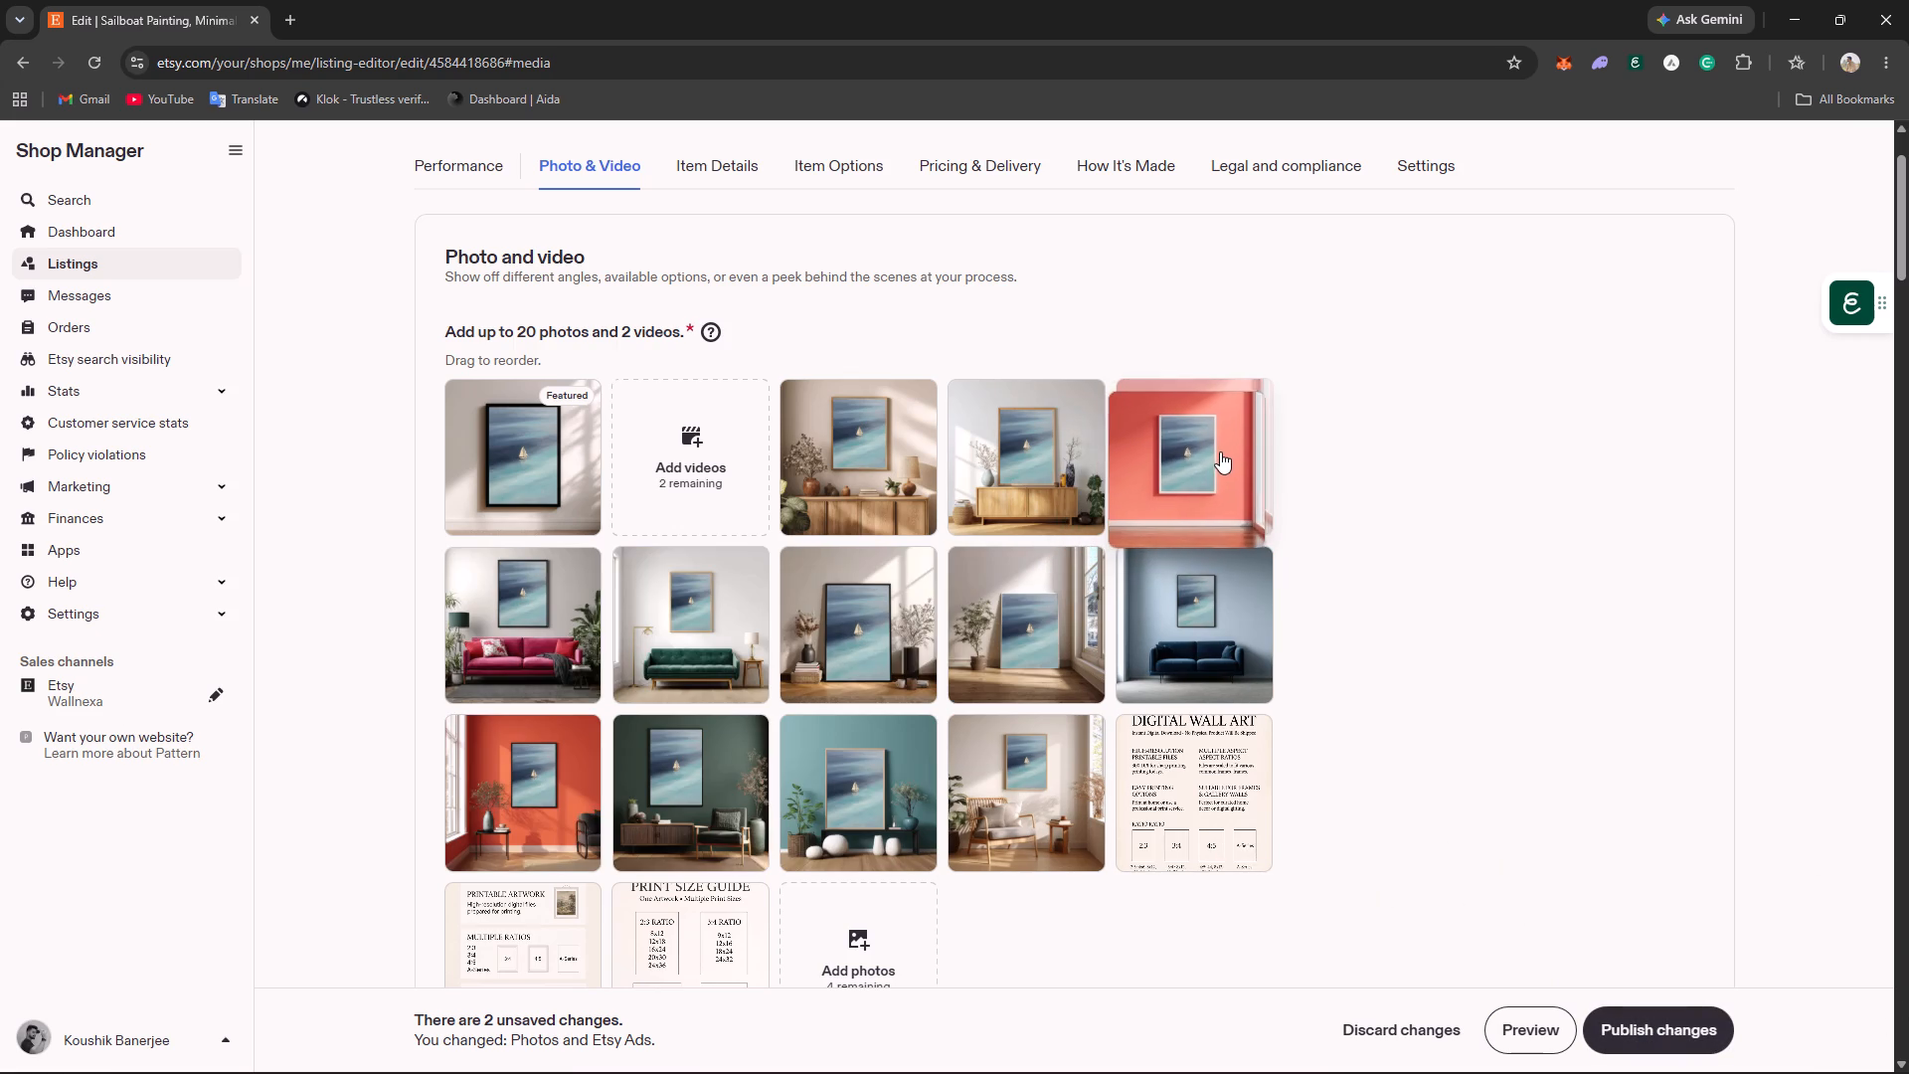
left_click_drag(1220, 451, 1222, 451)
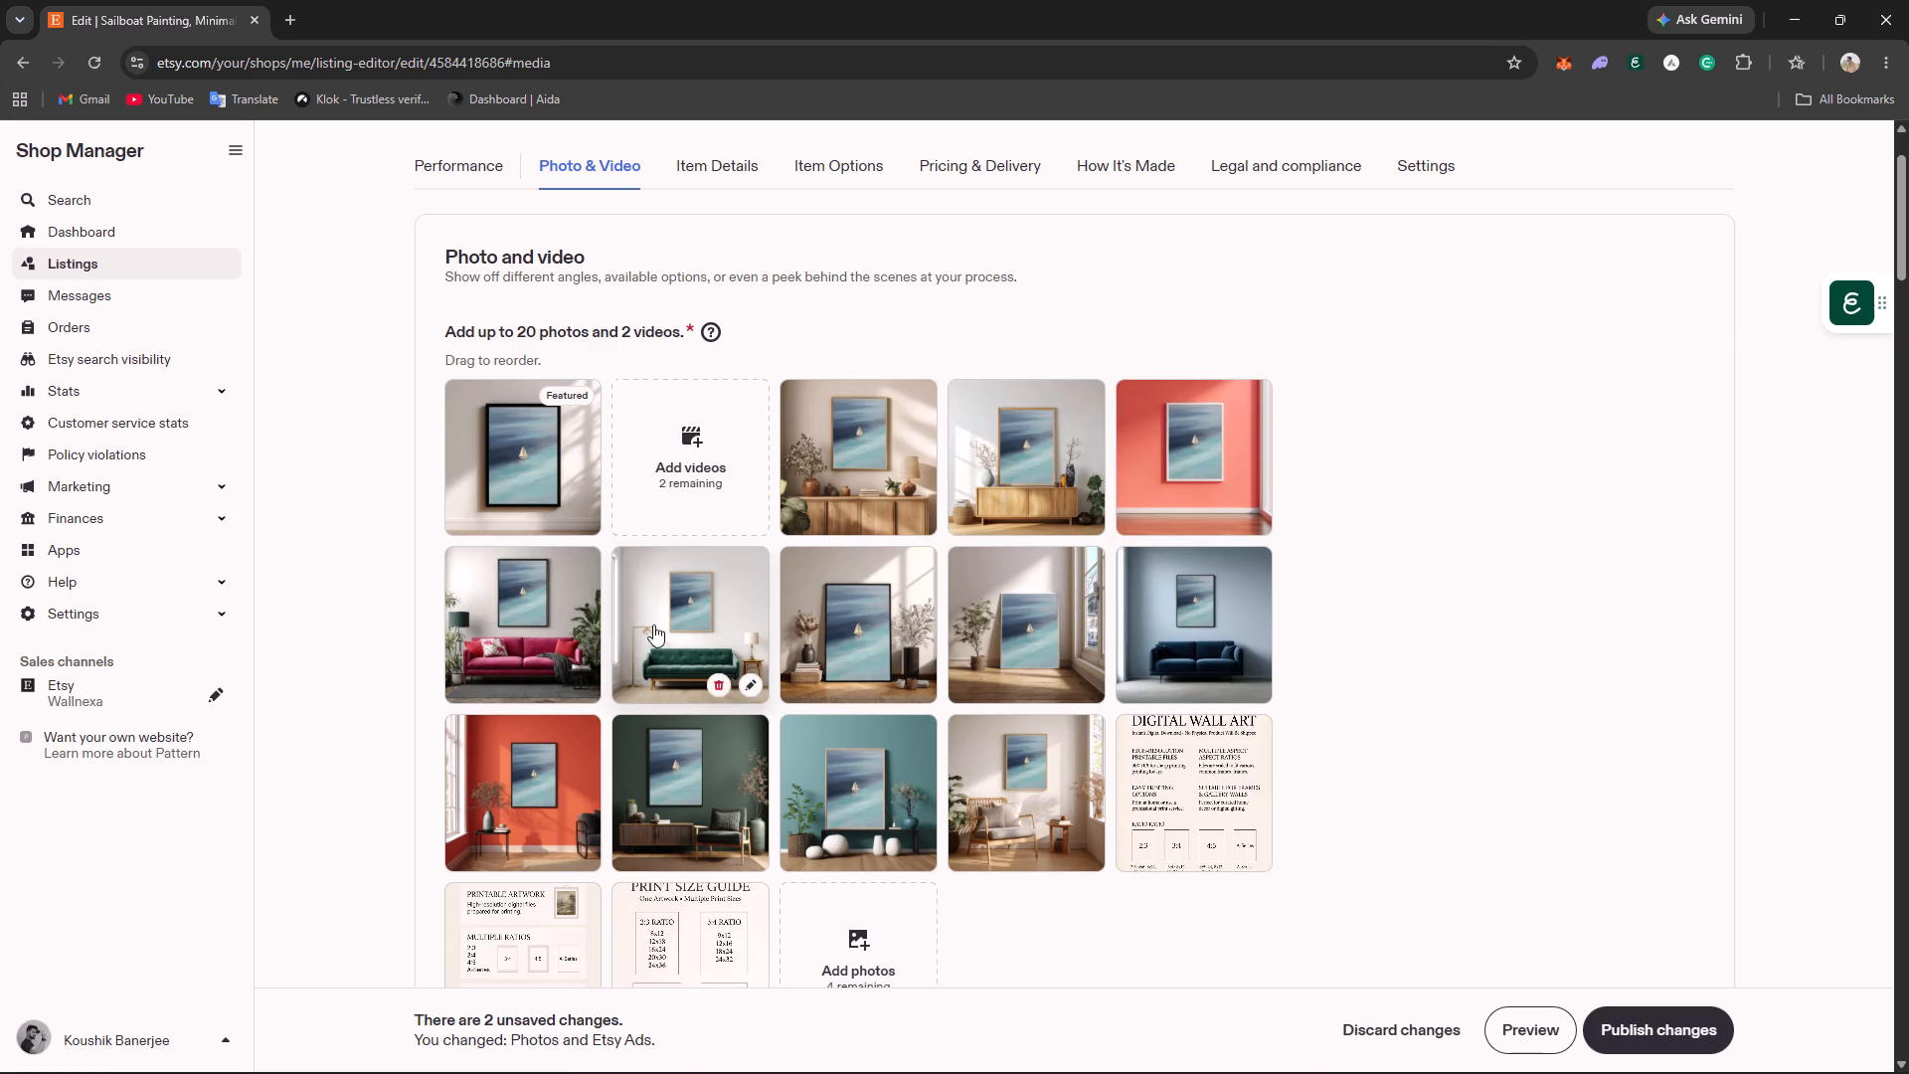
Publish the changes to the Sailboat Painting listing.
left_click(1653, 1026)
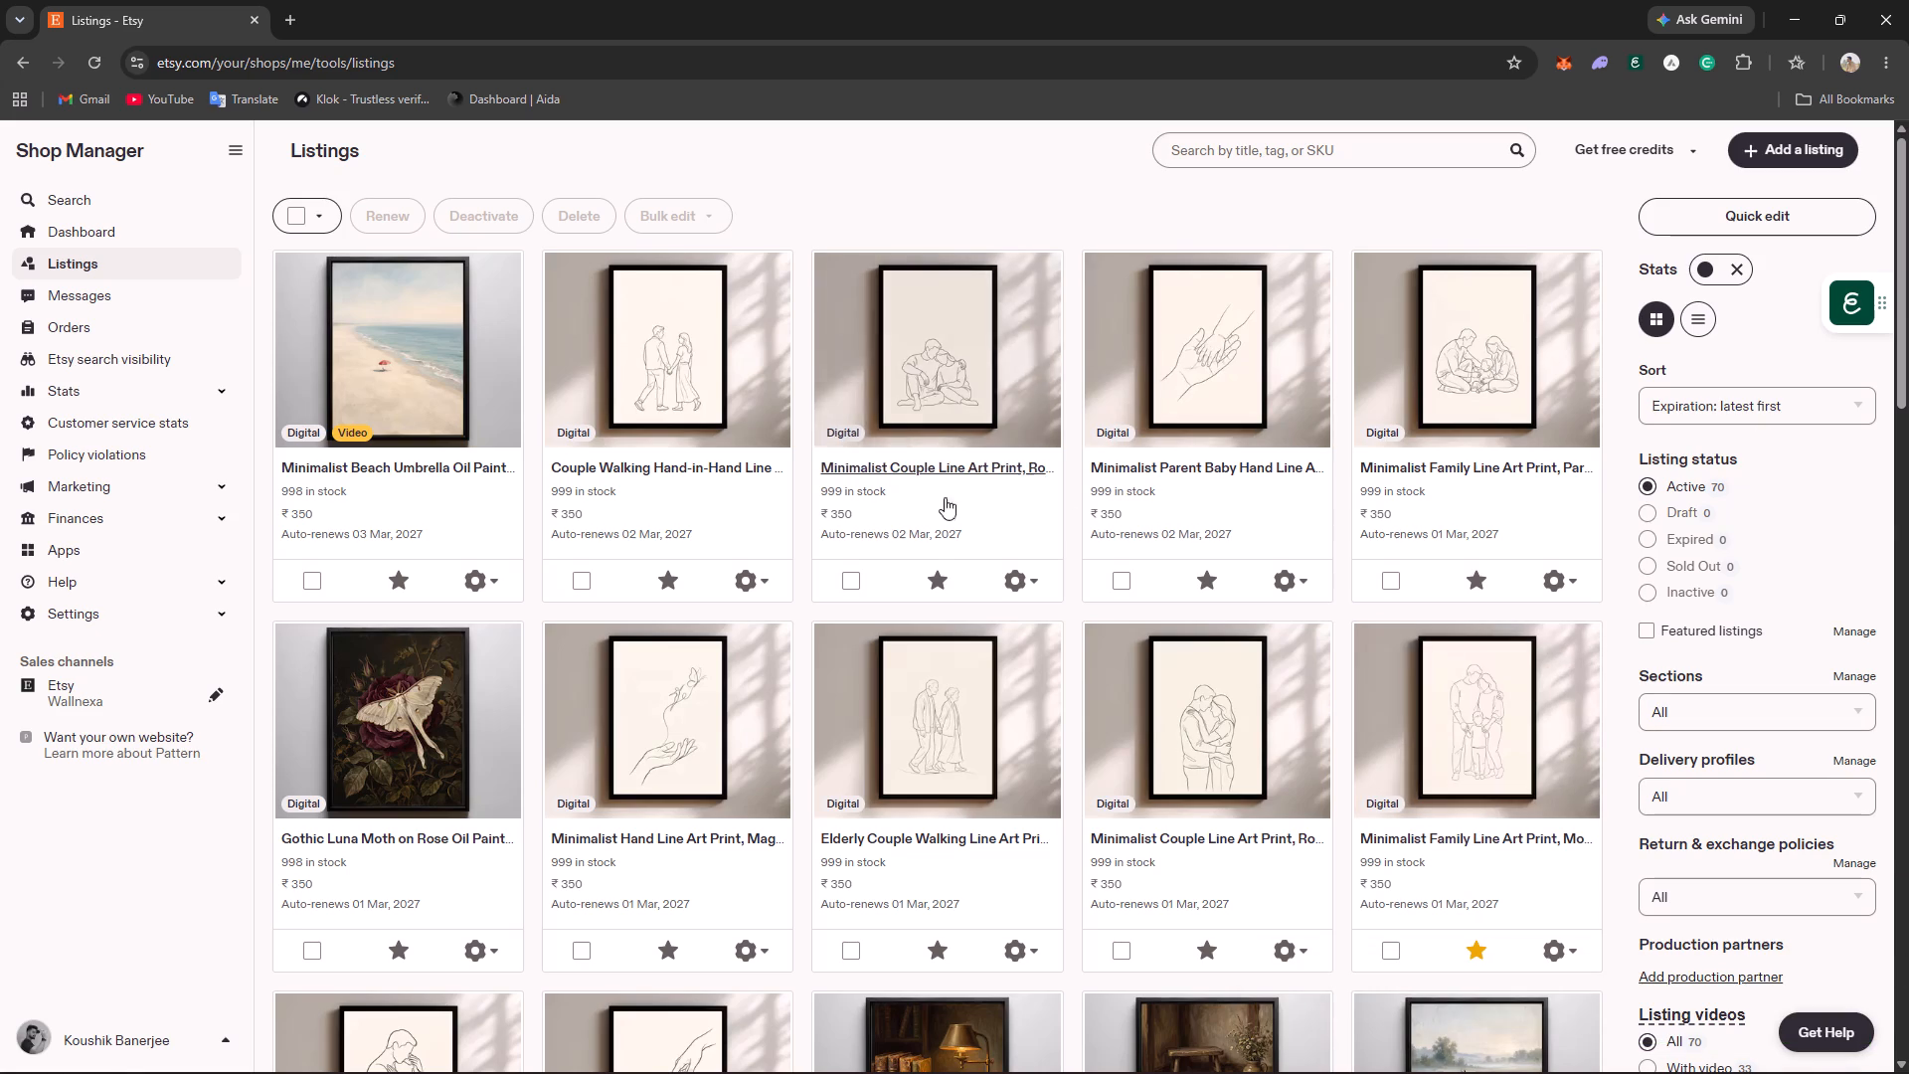
Look through the first page of the shop's active listings and their thumbnail images.
scroll(1035, 541, "down", 18)
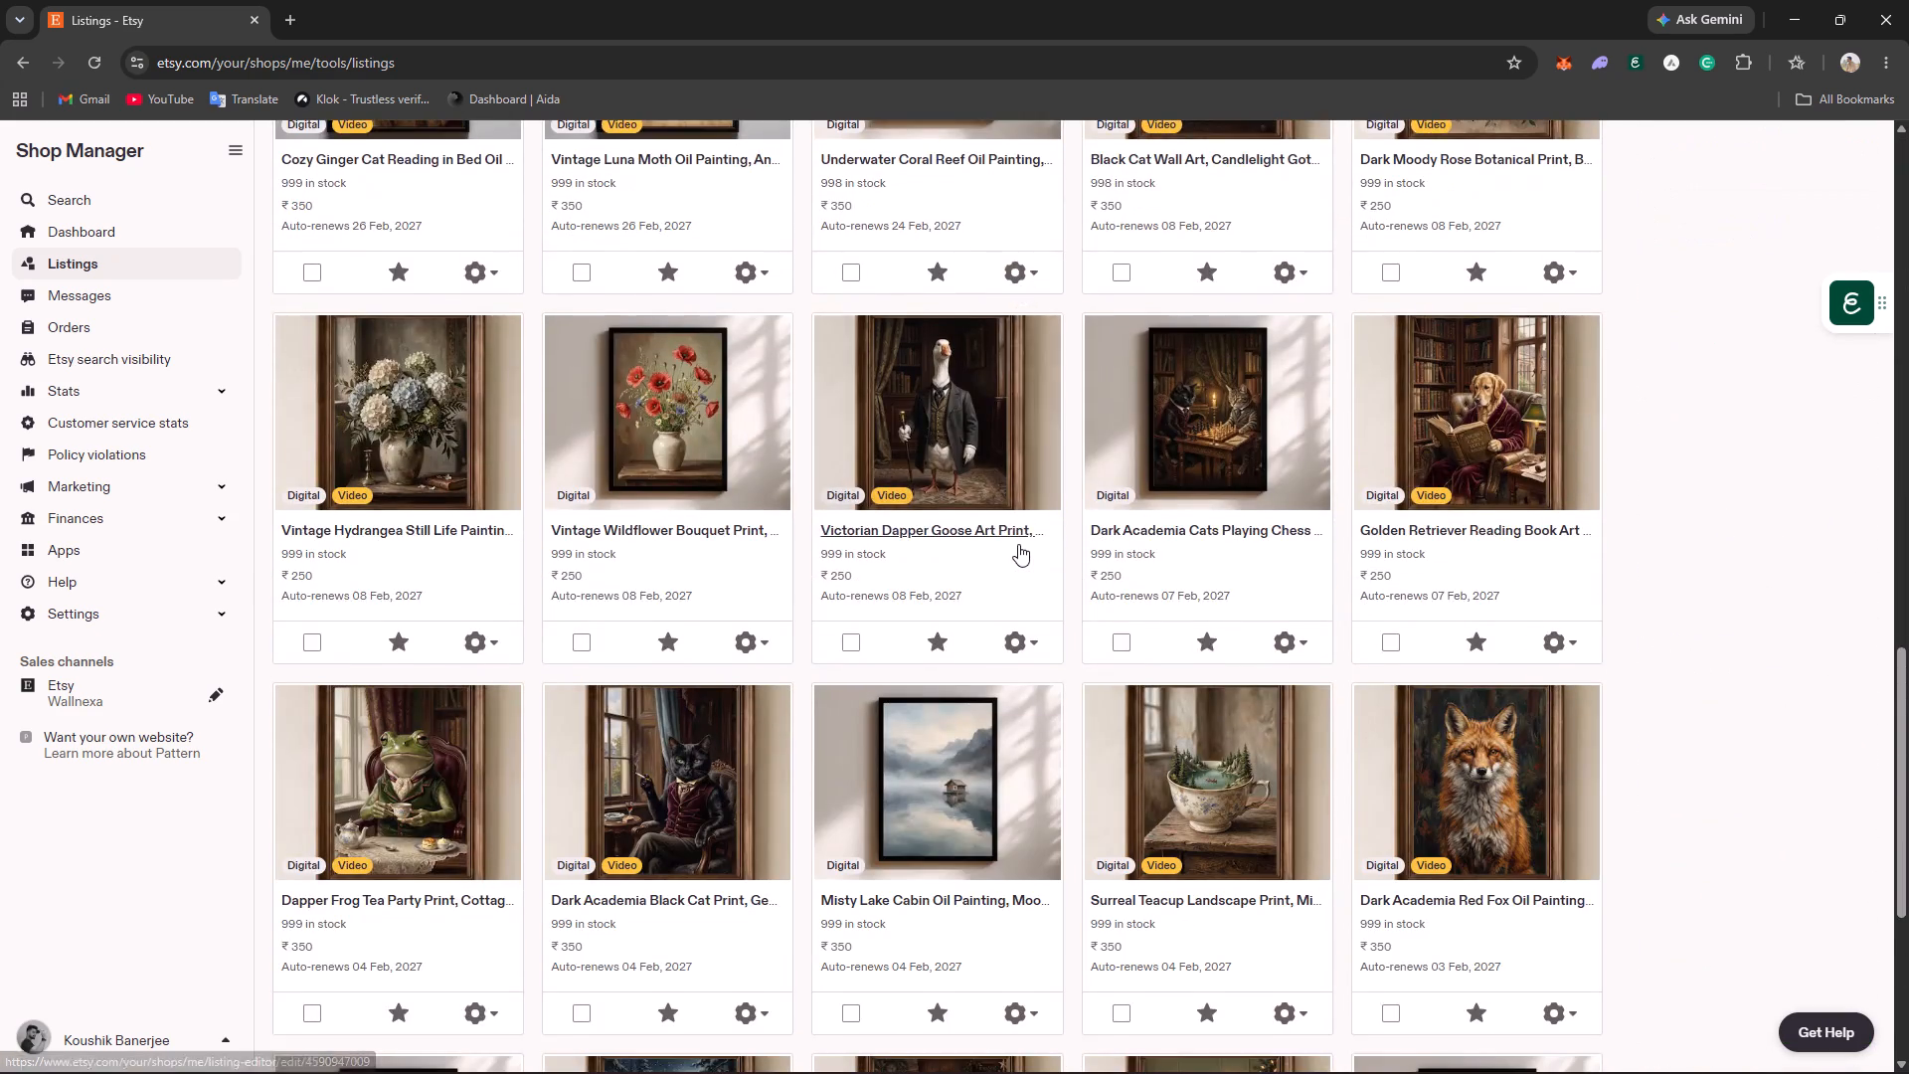
scroll(1018, 544, "down", 9)
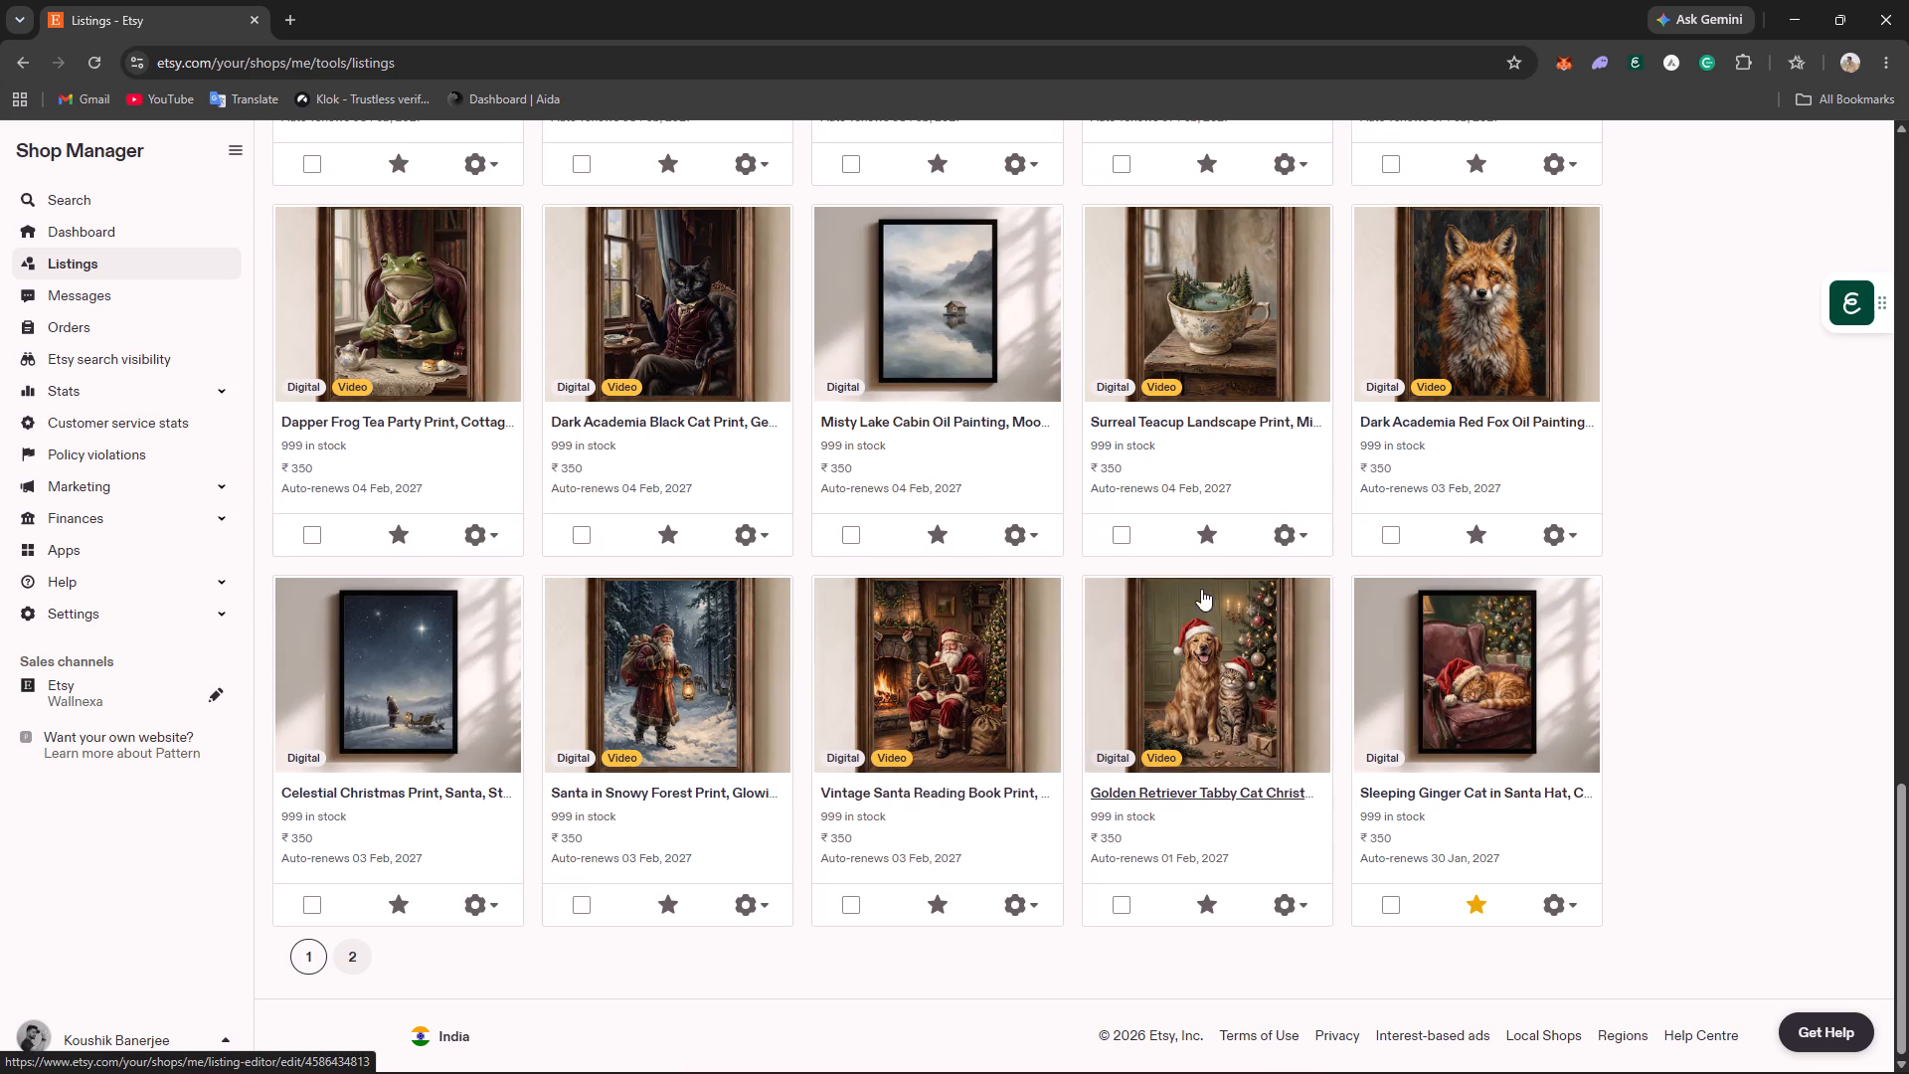
scroll(831, 583, "up", 18)
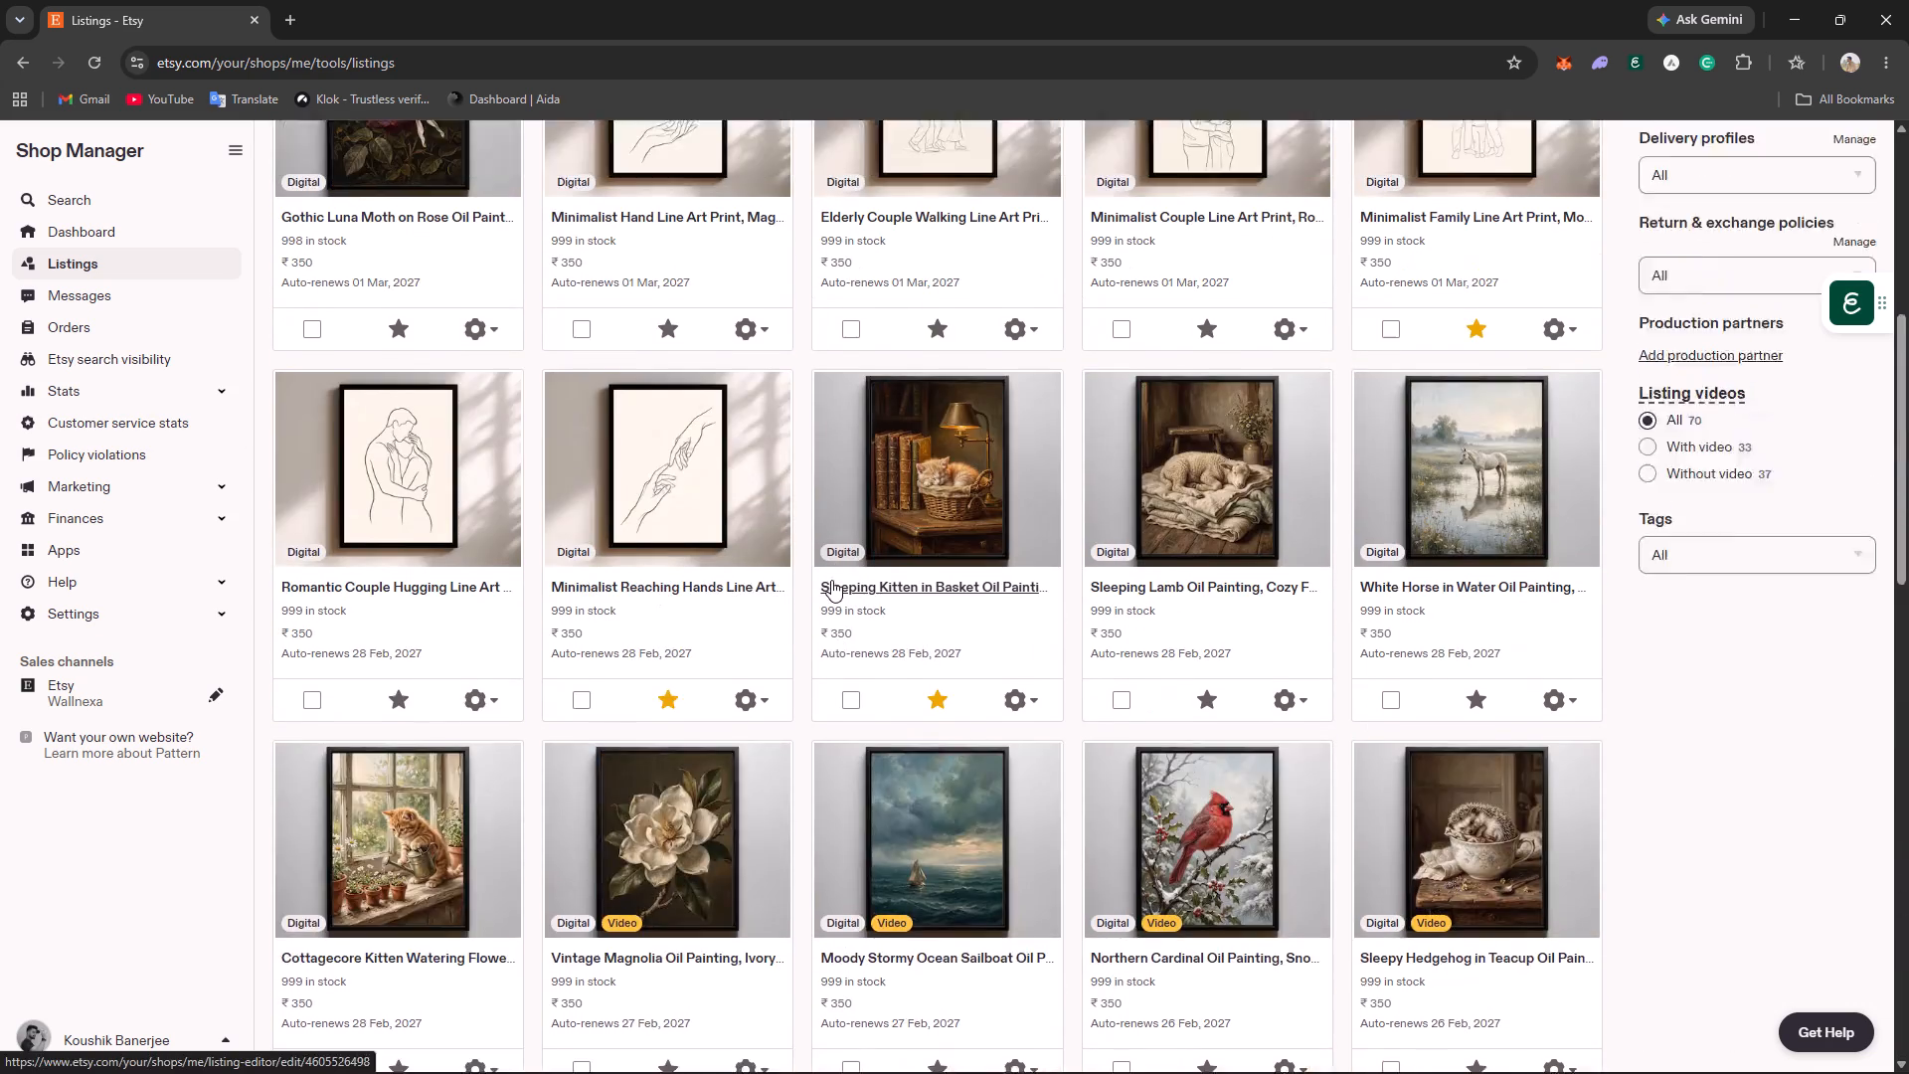
scroll(831, 580, "up", 12)
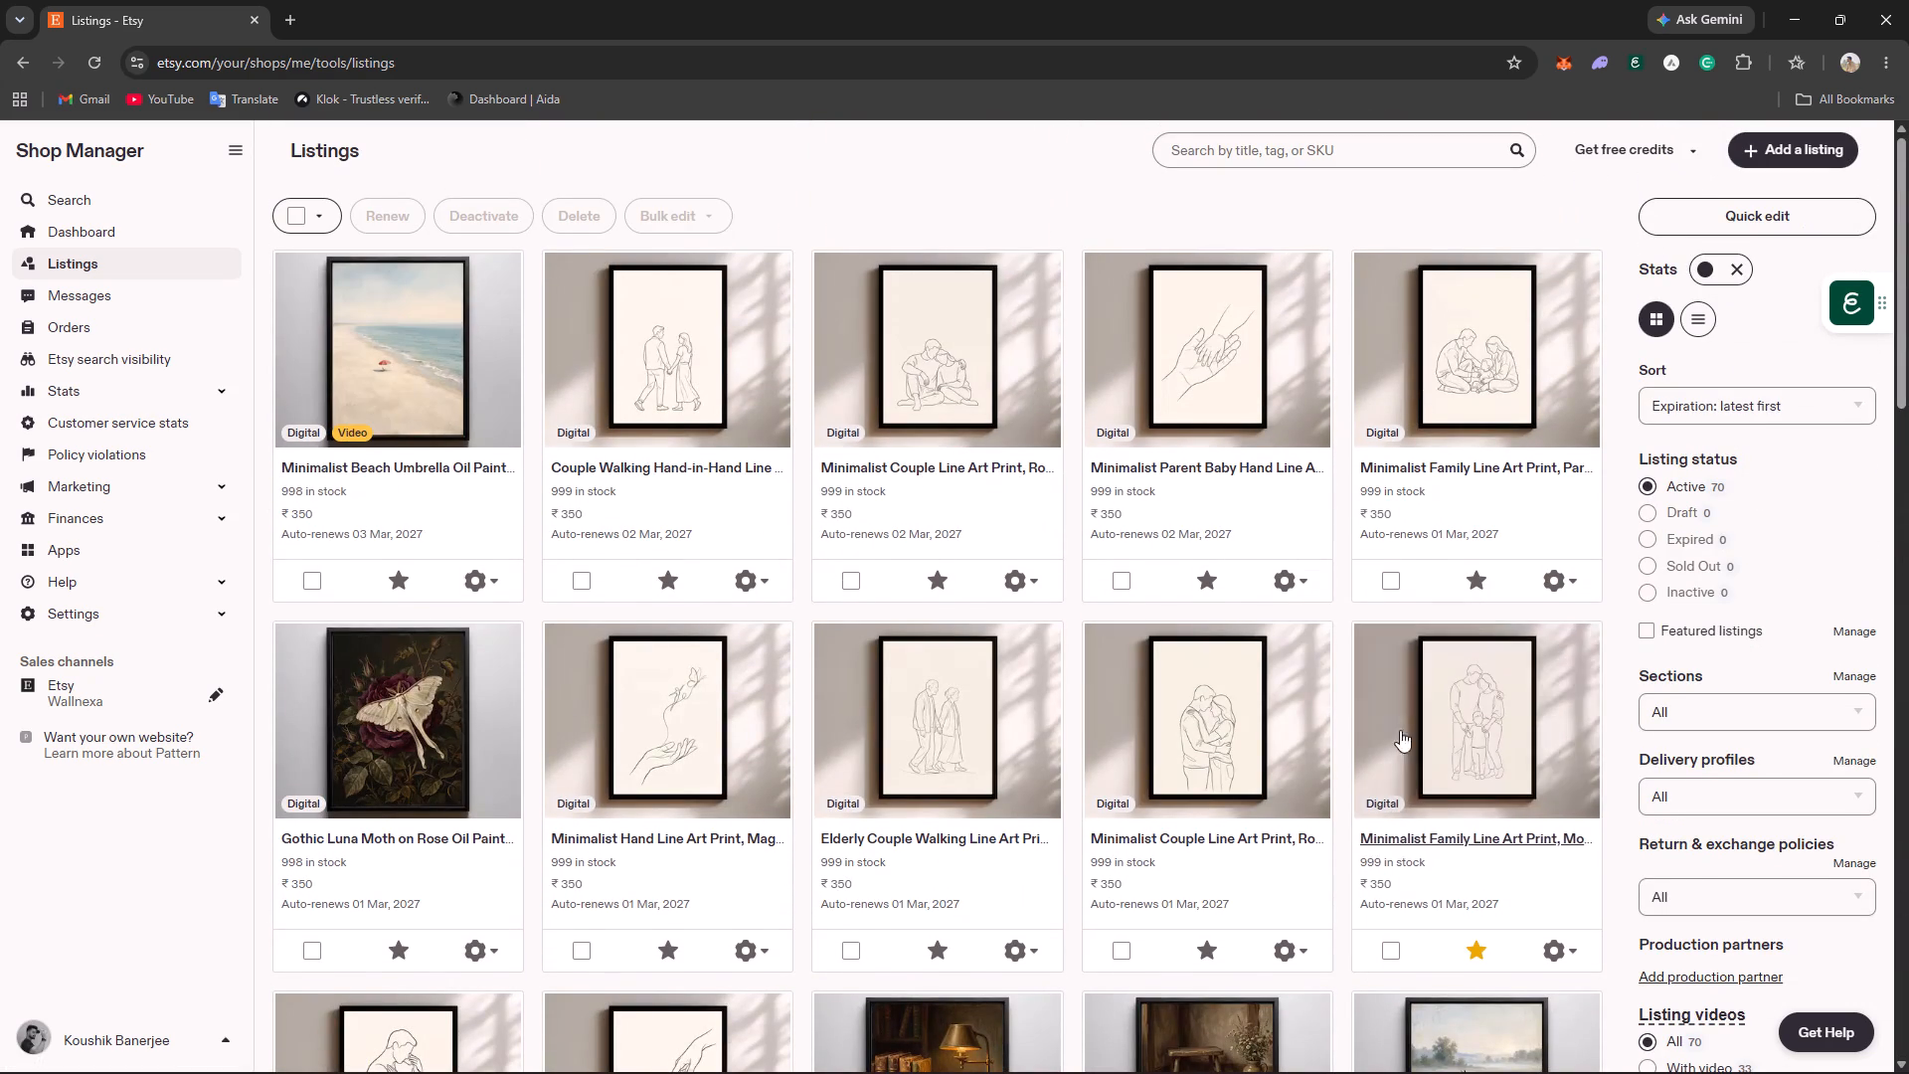
scroll(1288, 733, "down", 7)
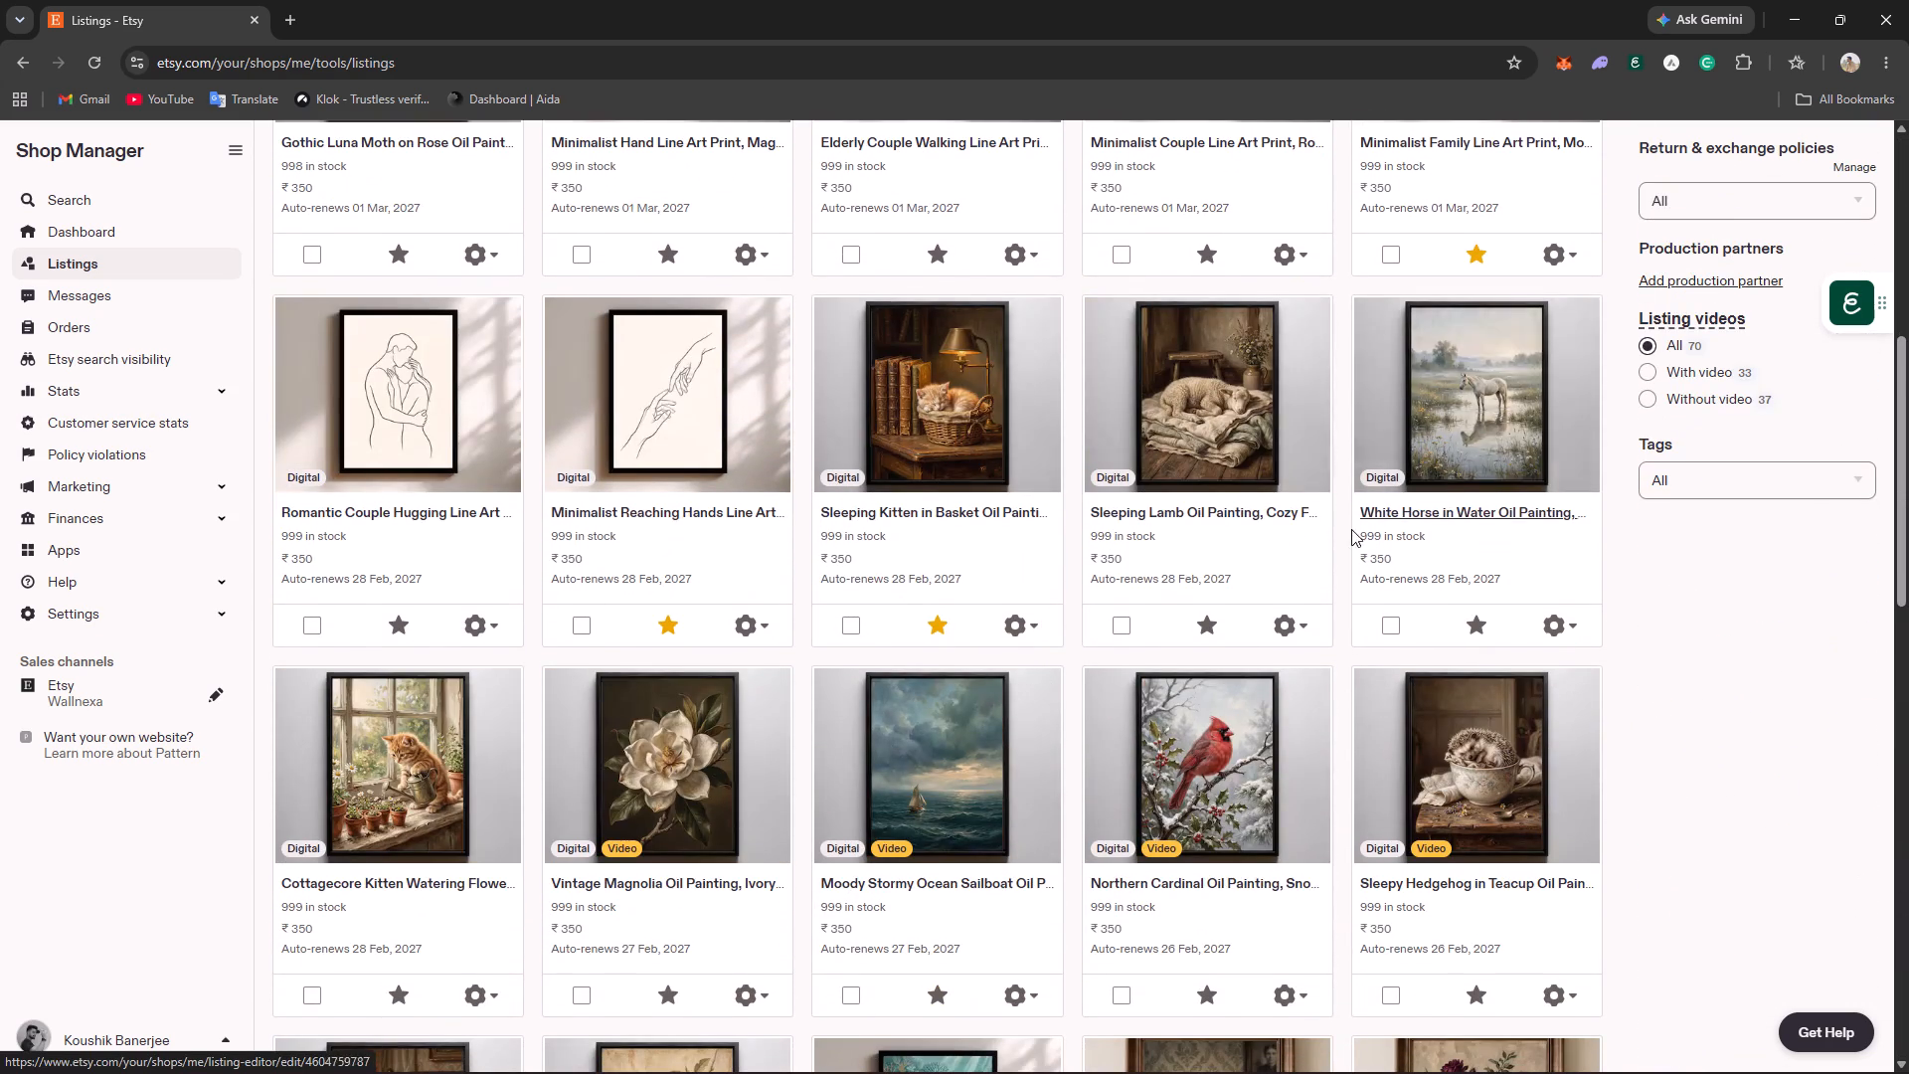
scroll(1341, 517, "down", 5)
scroll(1307, 618, "down", 1)
scroll(962, 598, "down", 1)
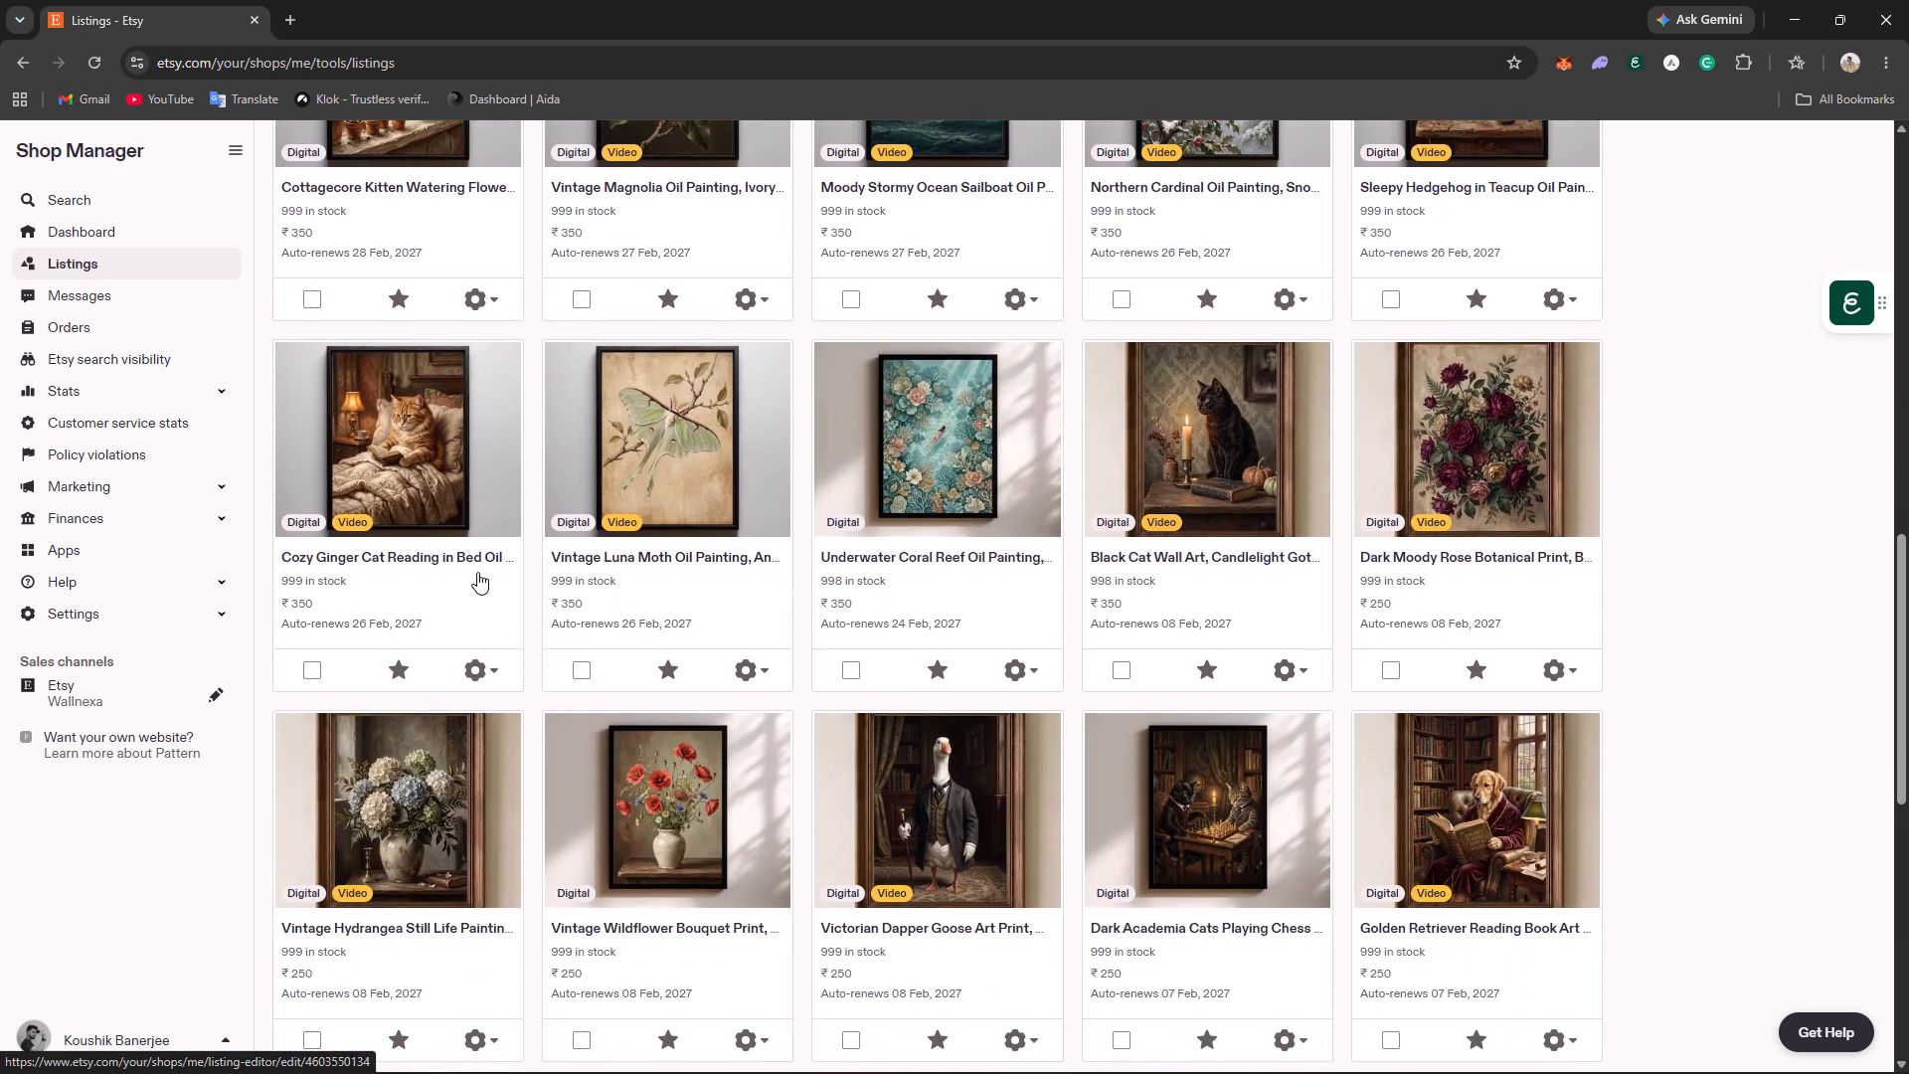
scroll(862, 583, "down", 4)
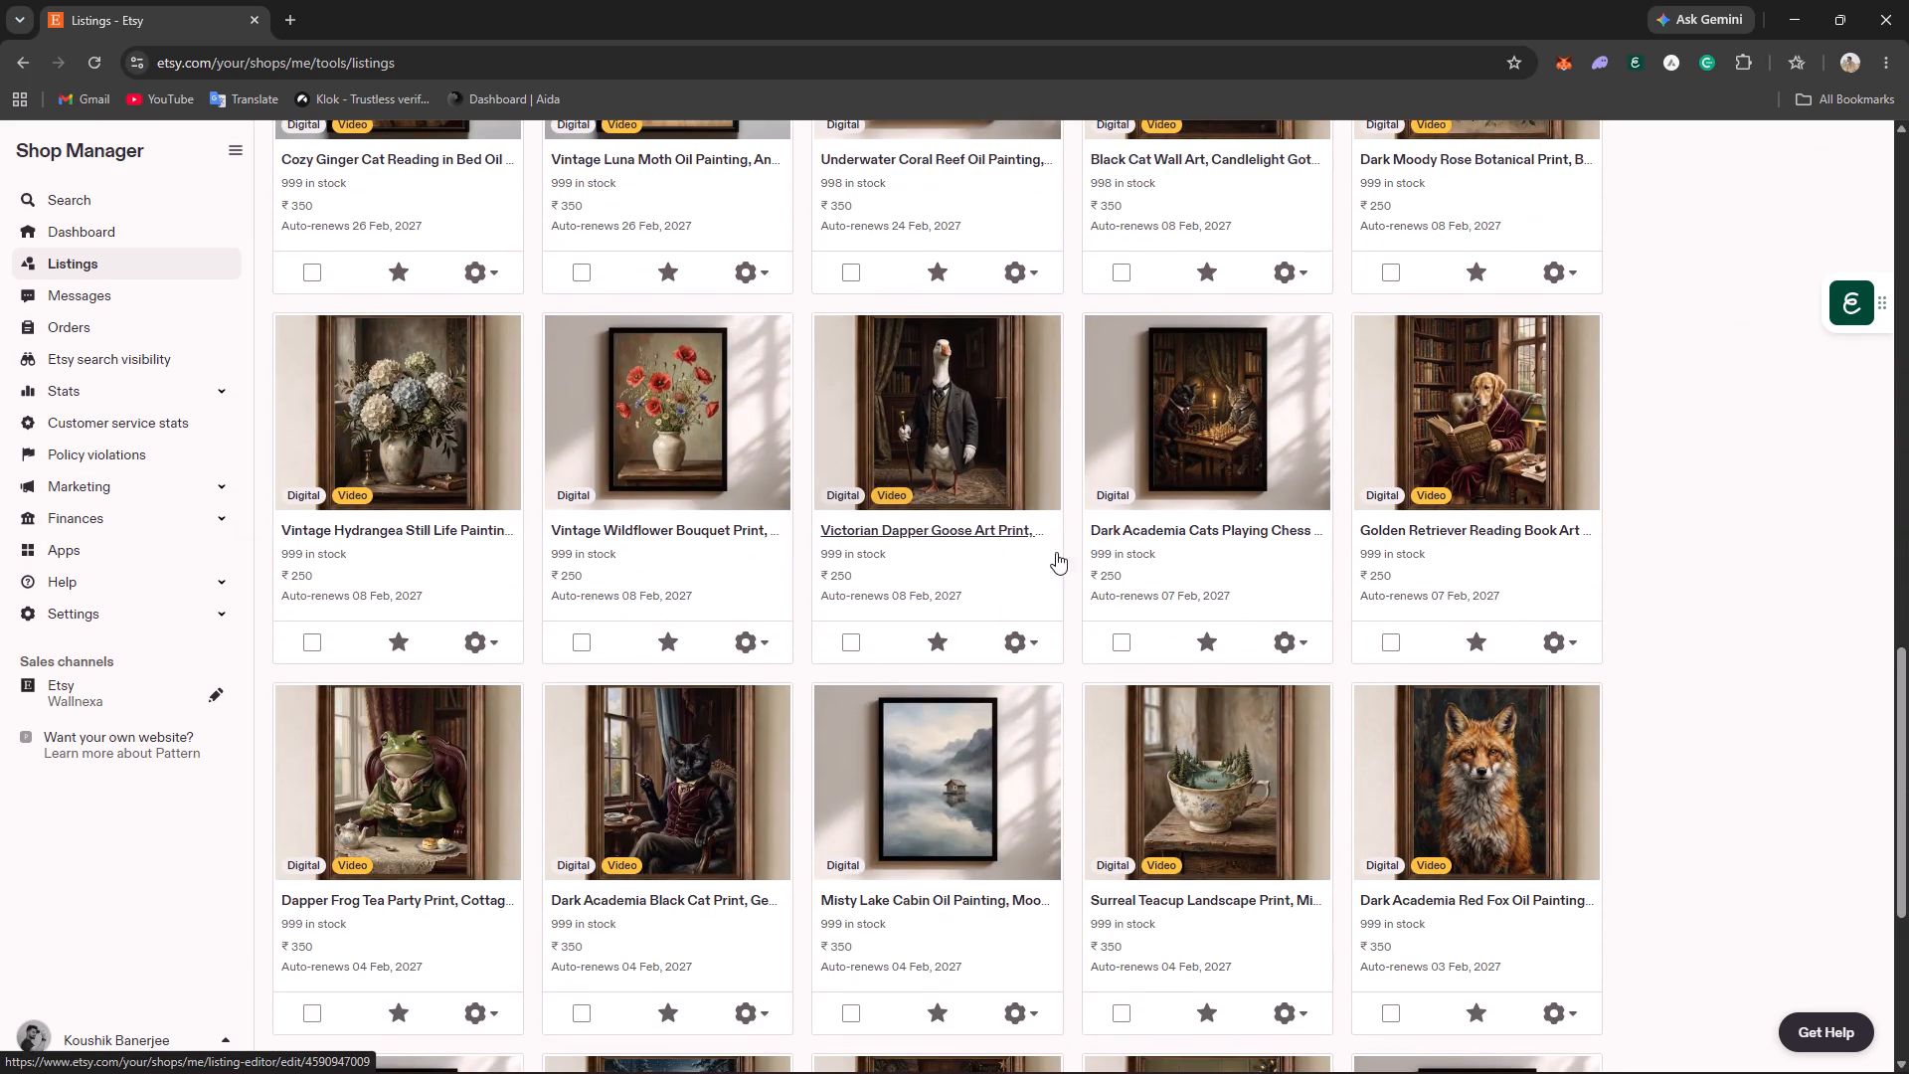
scroll(976, 609, "down", 11)
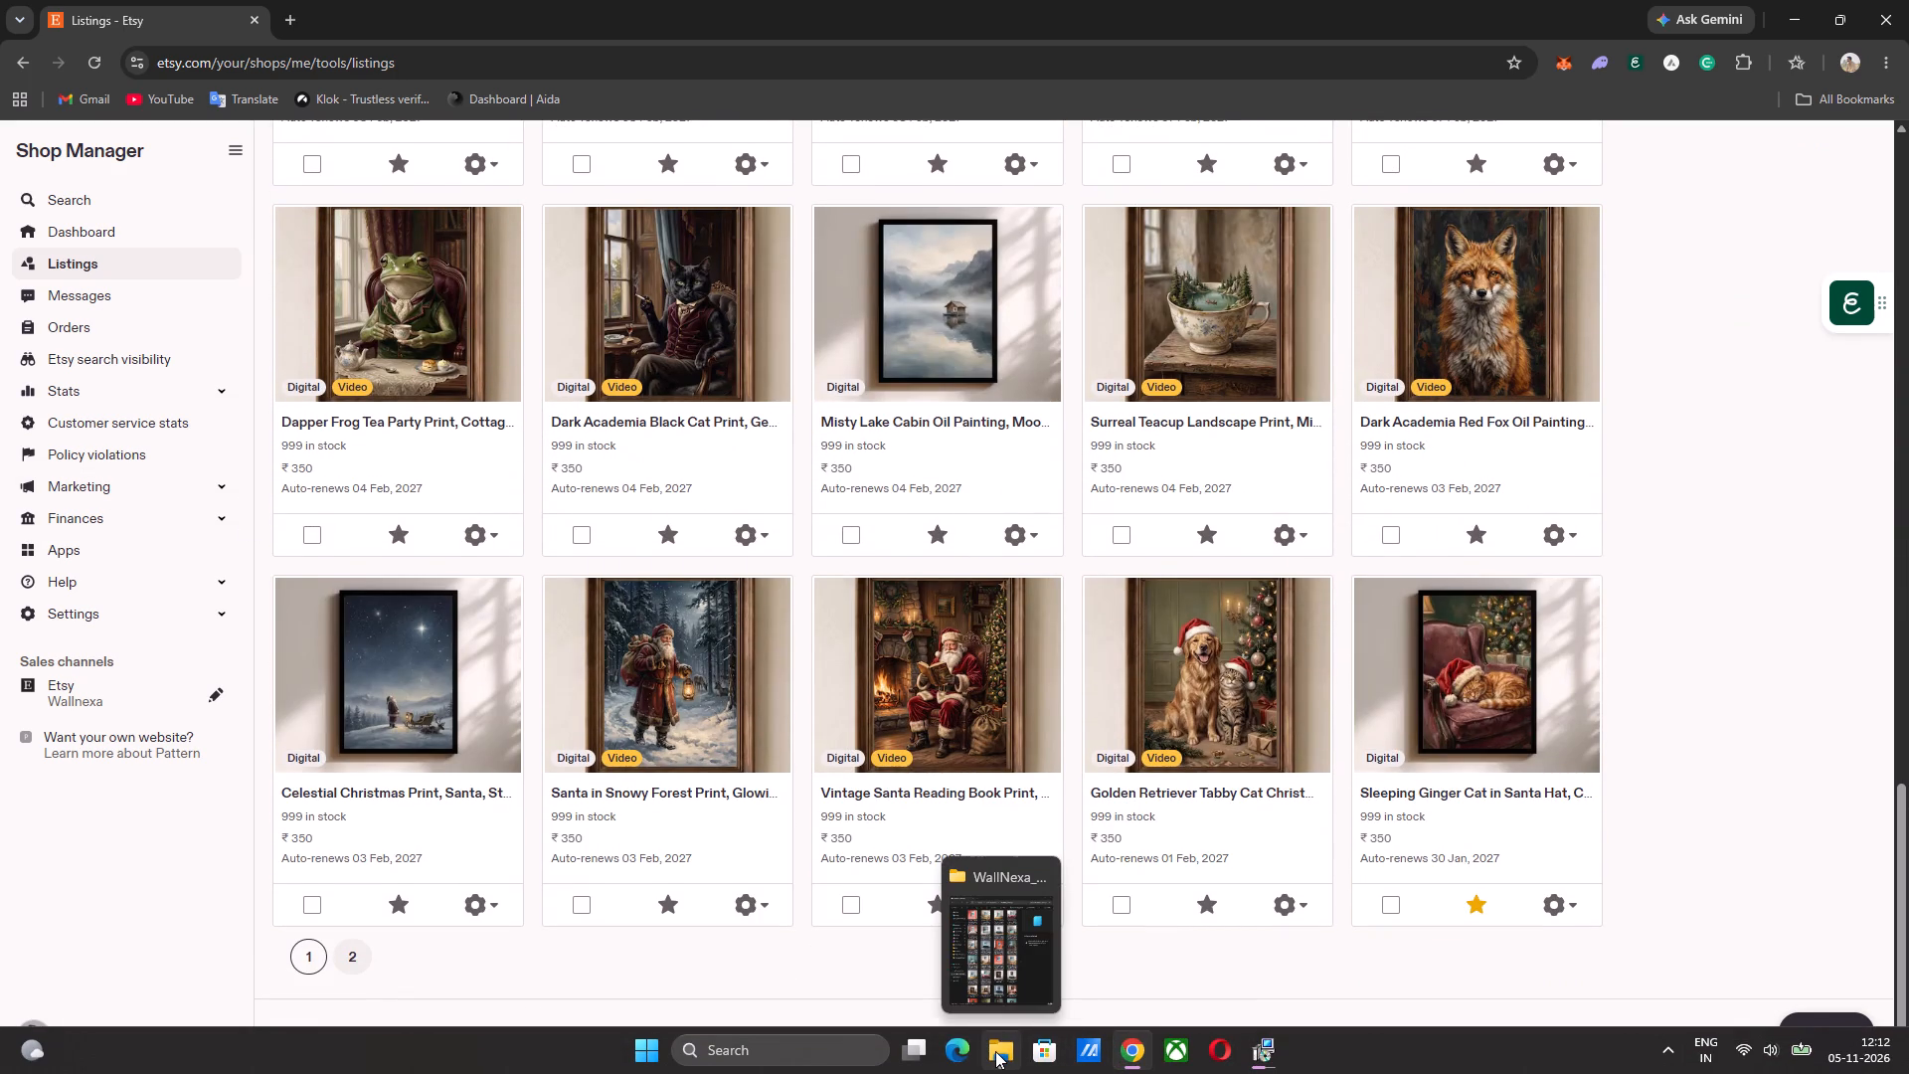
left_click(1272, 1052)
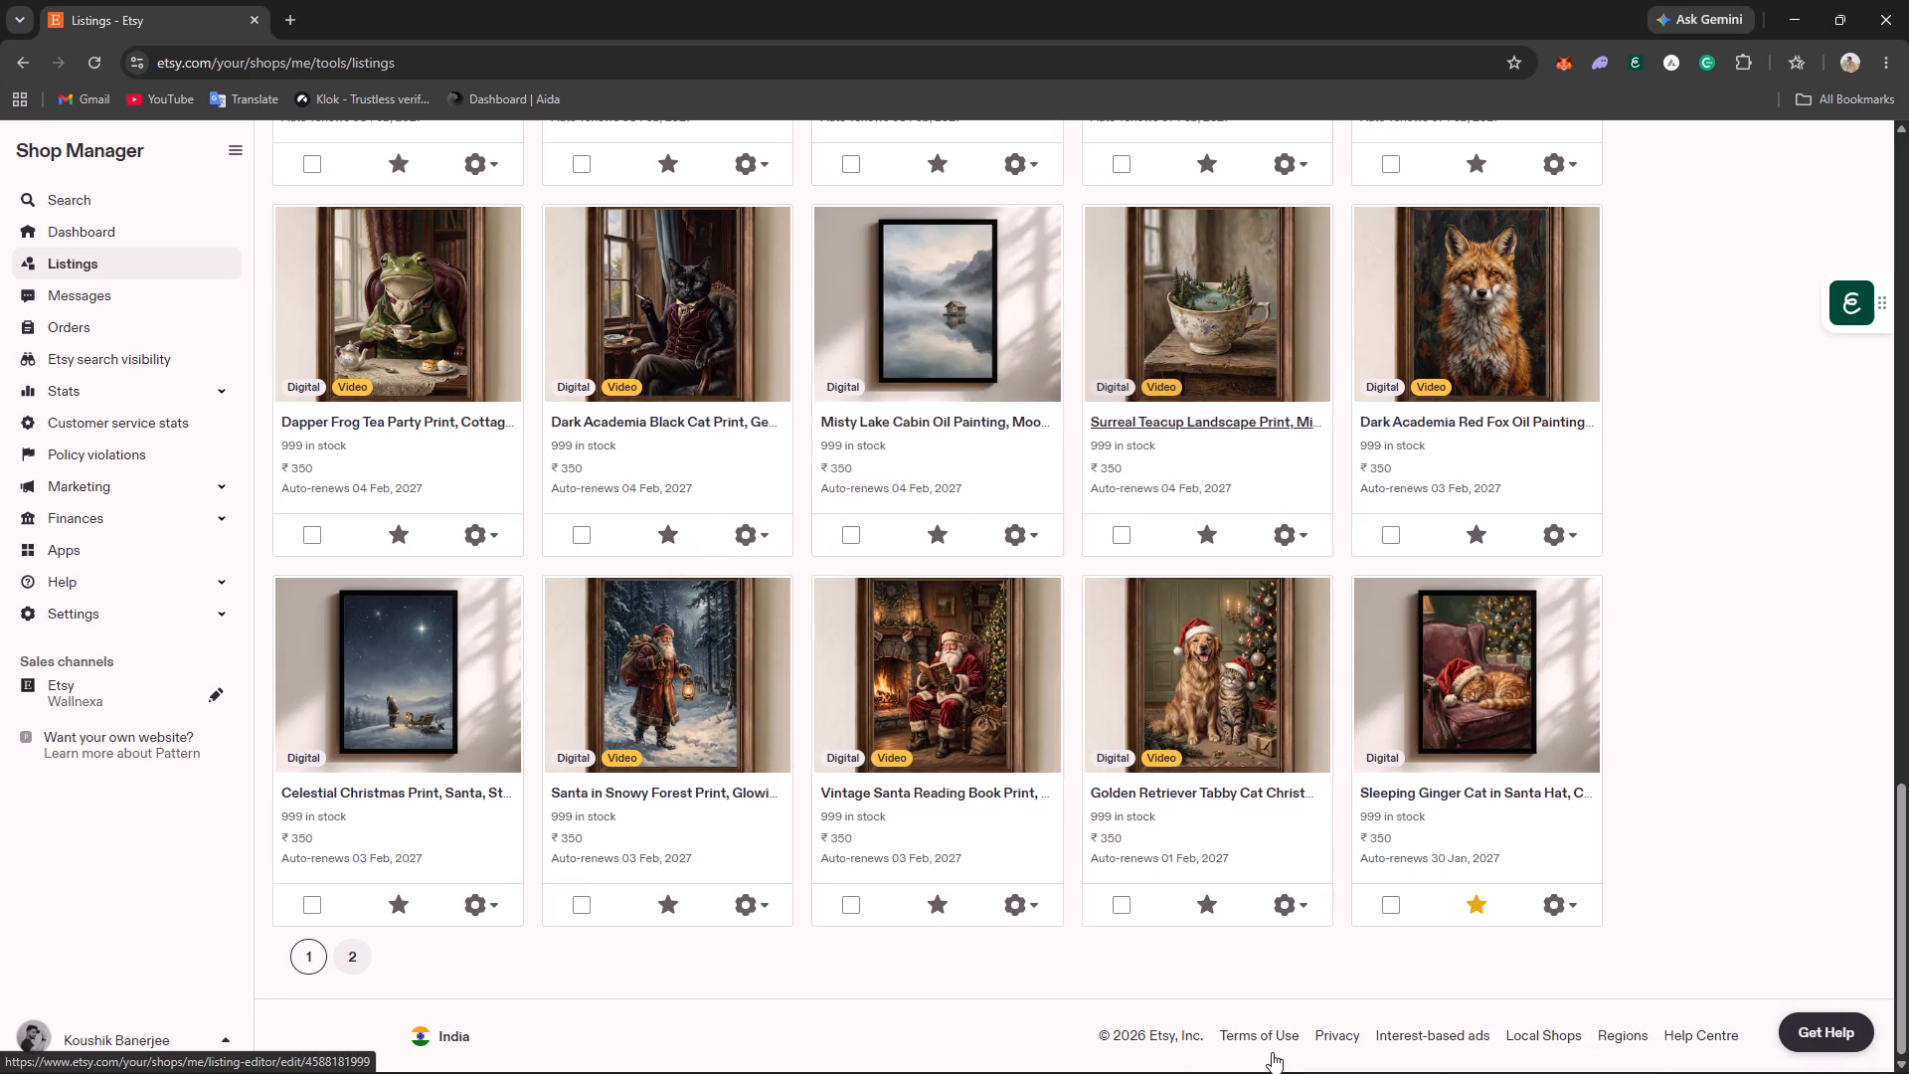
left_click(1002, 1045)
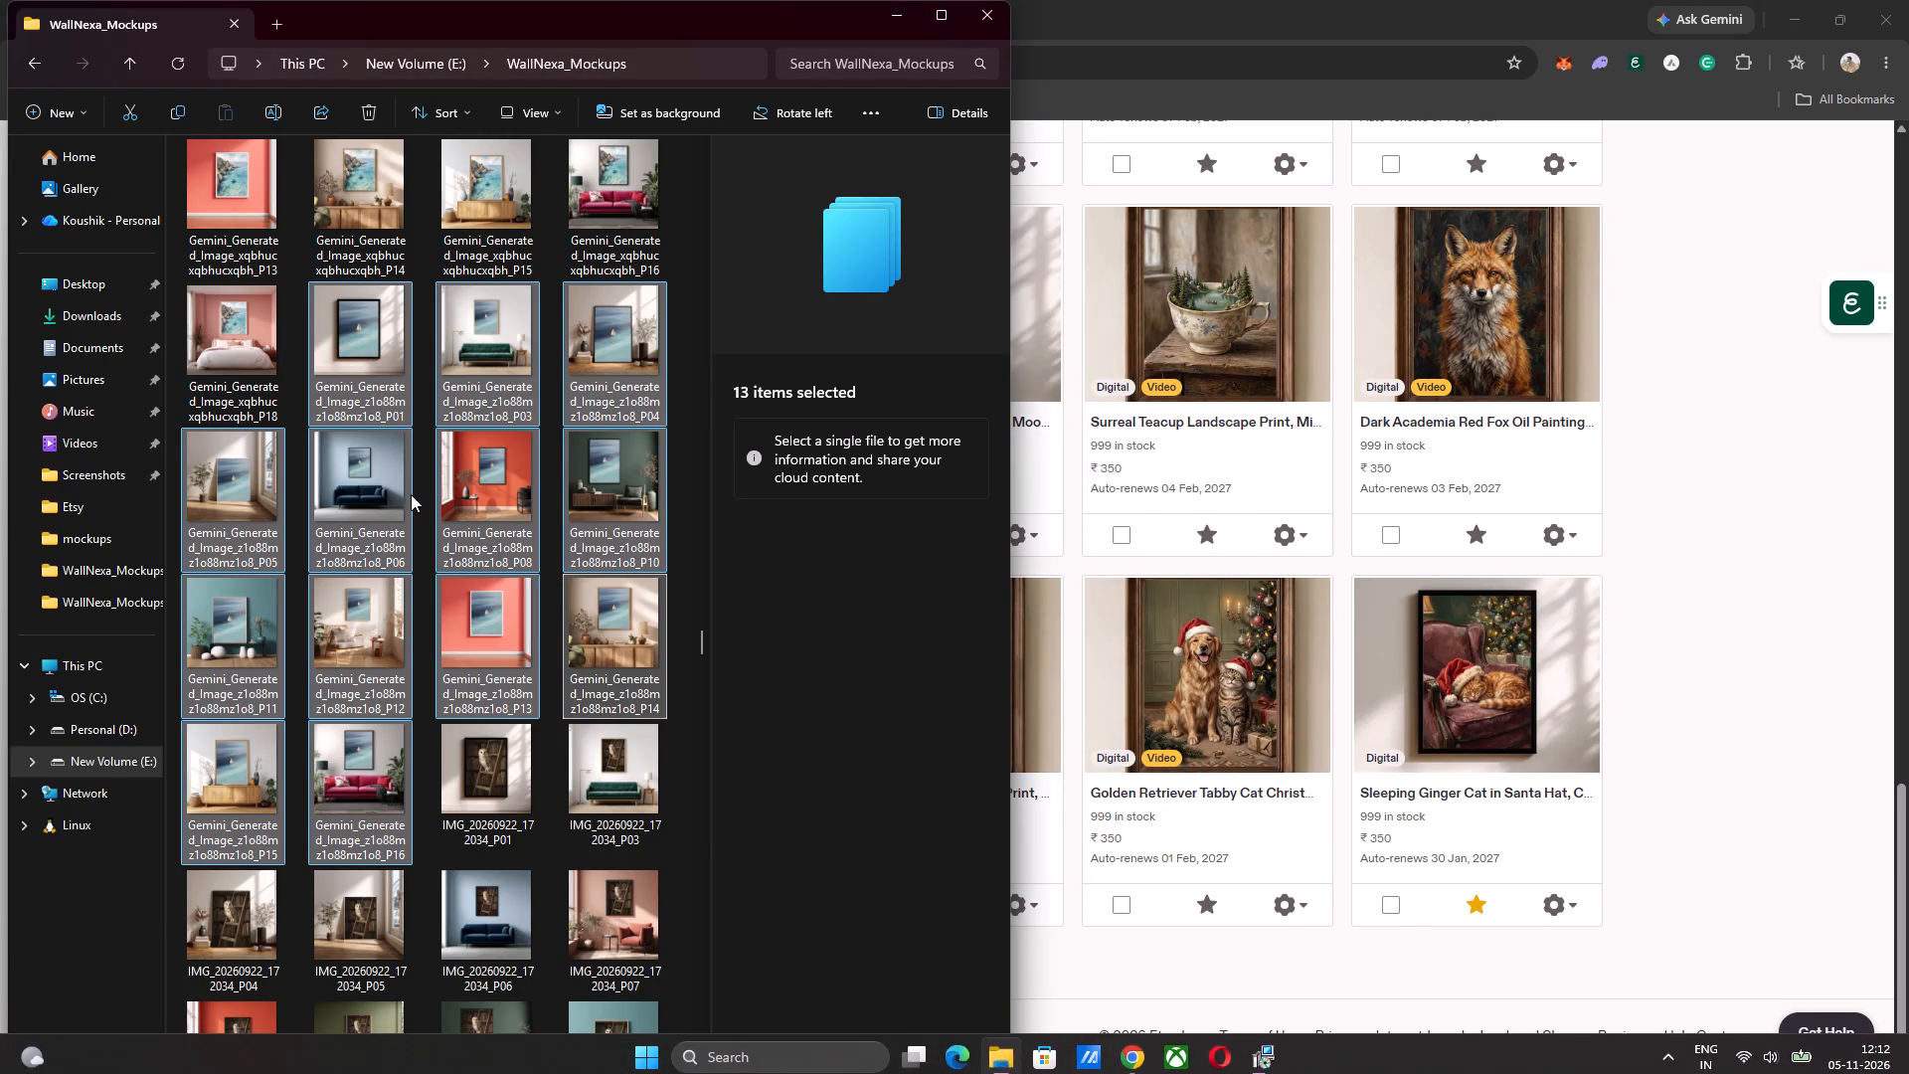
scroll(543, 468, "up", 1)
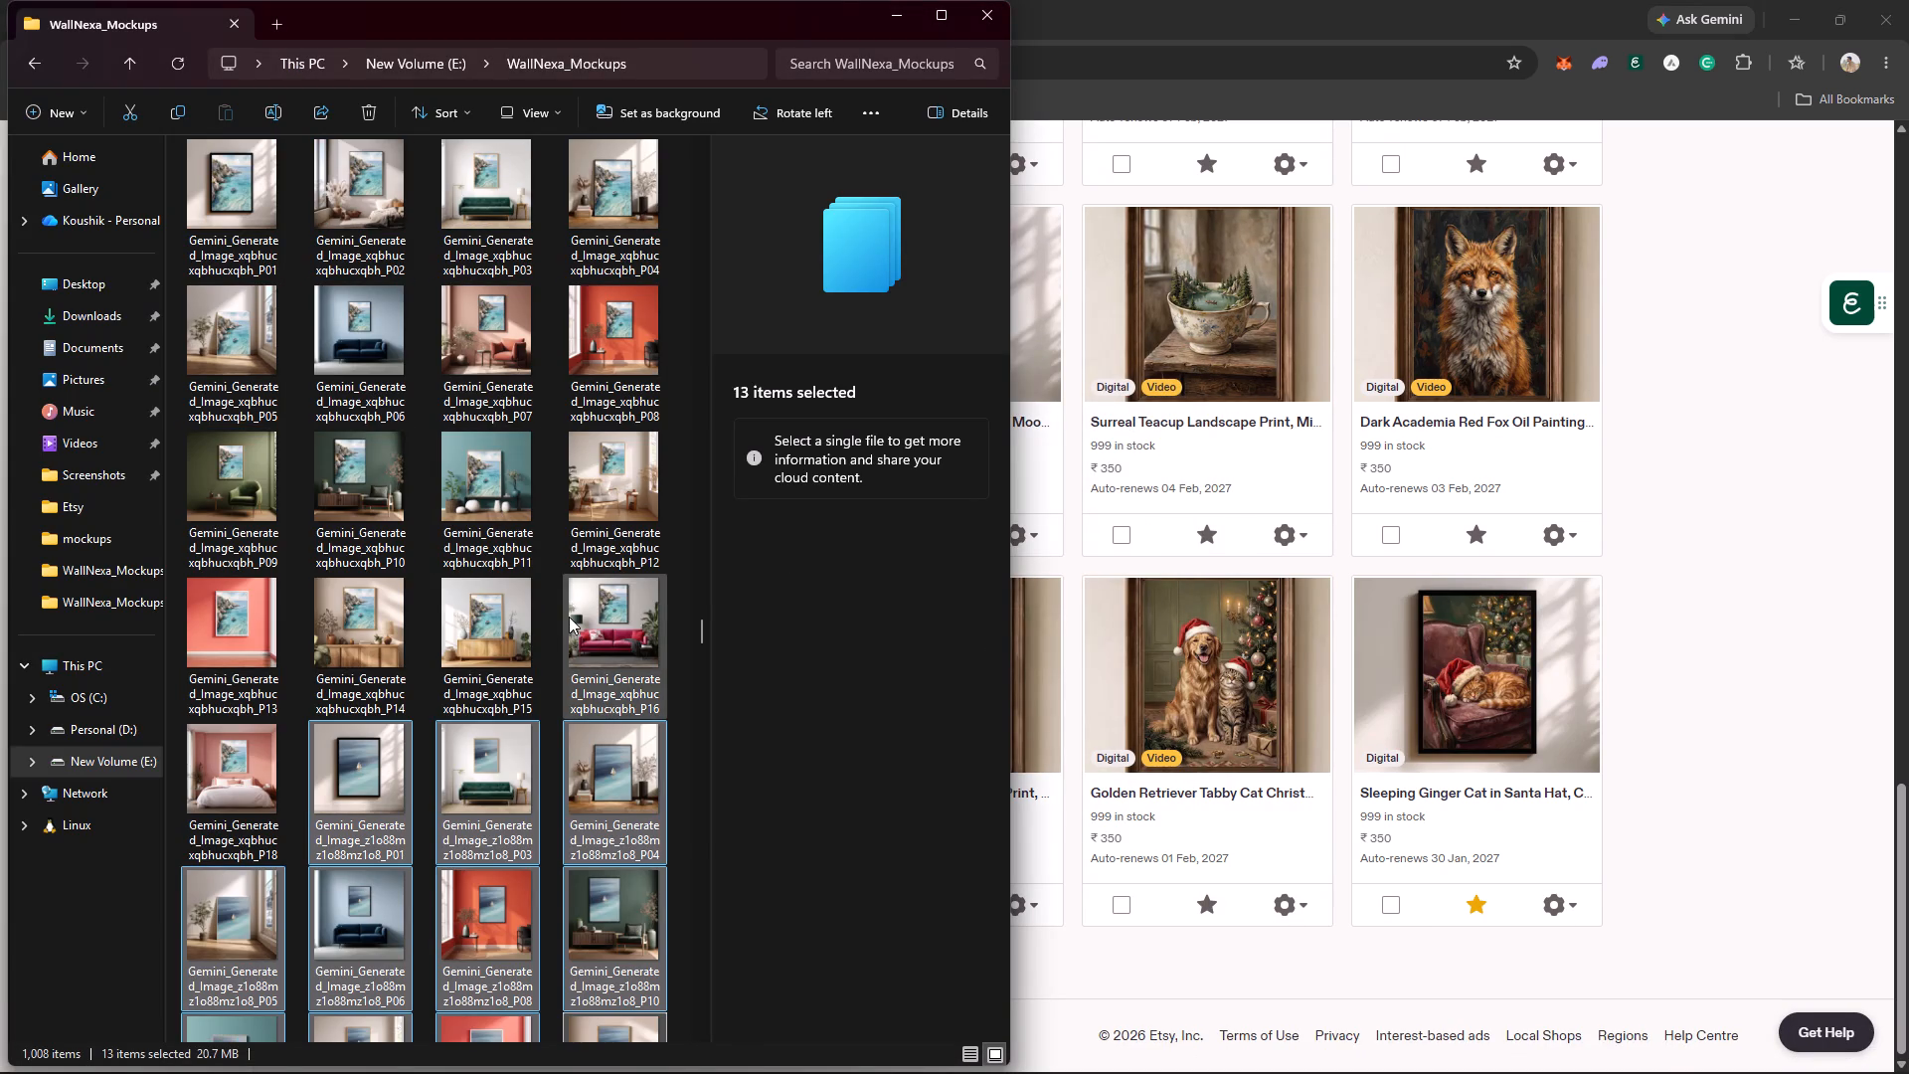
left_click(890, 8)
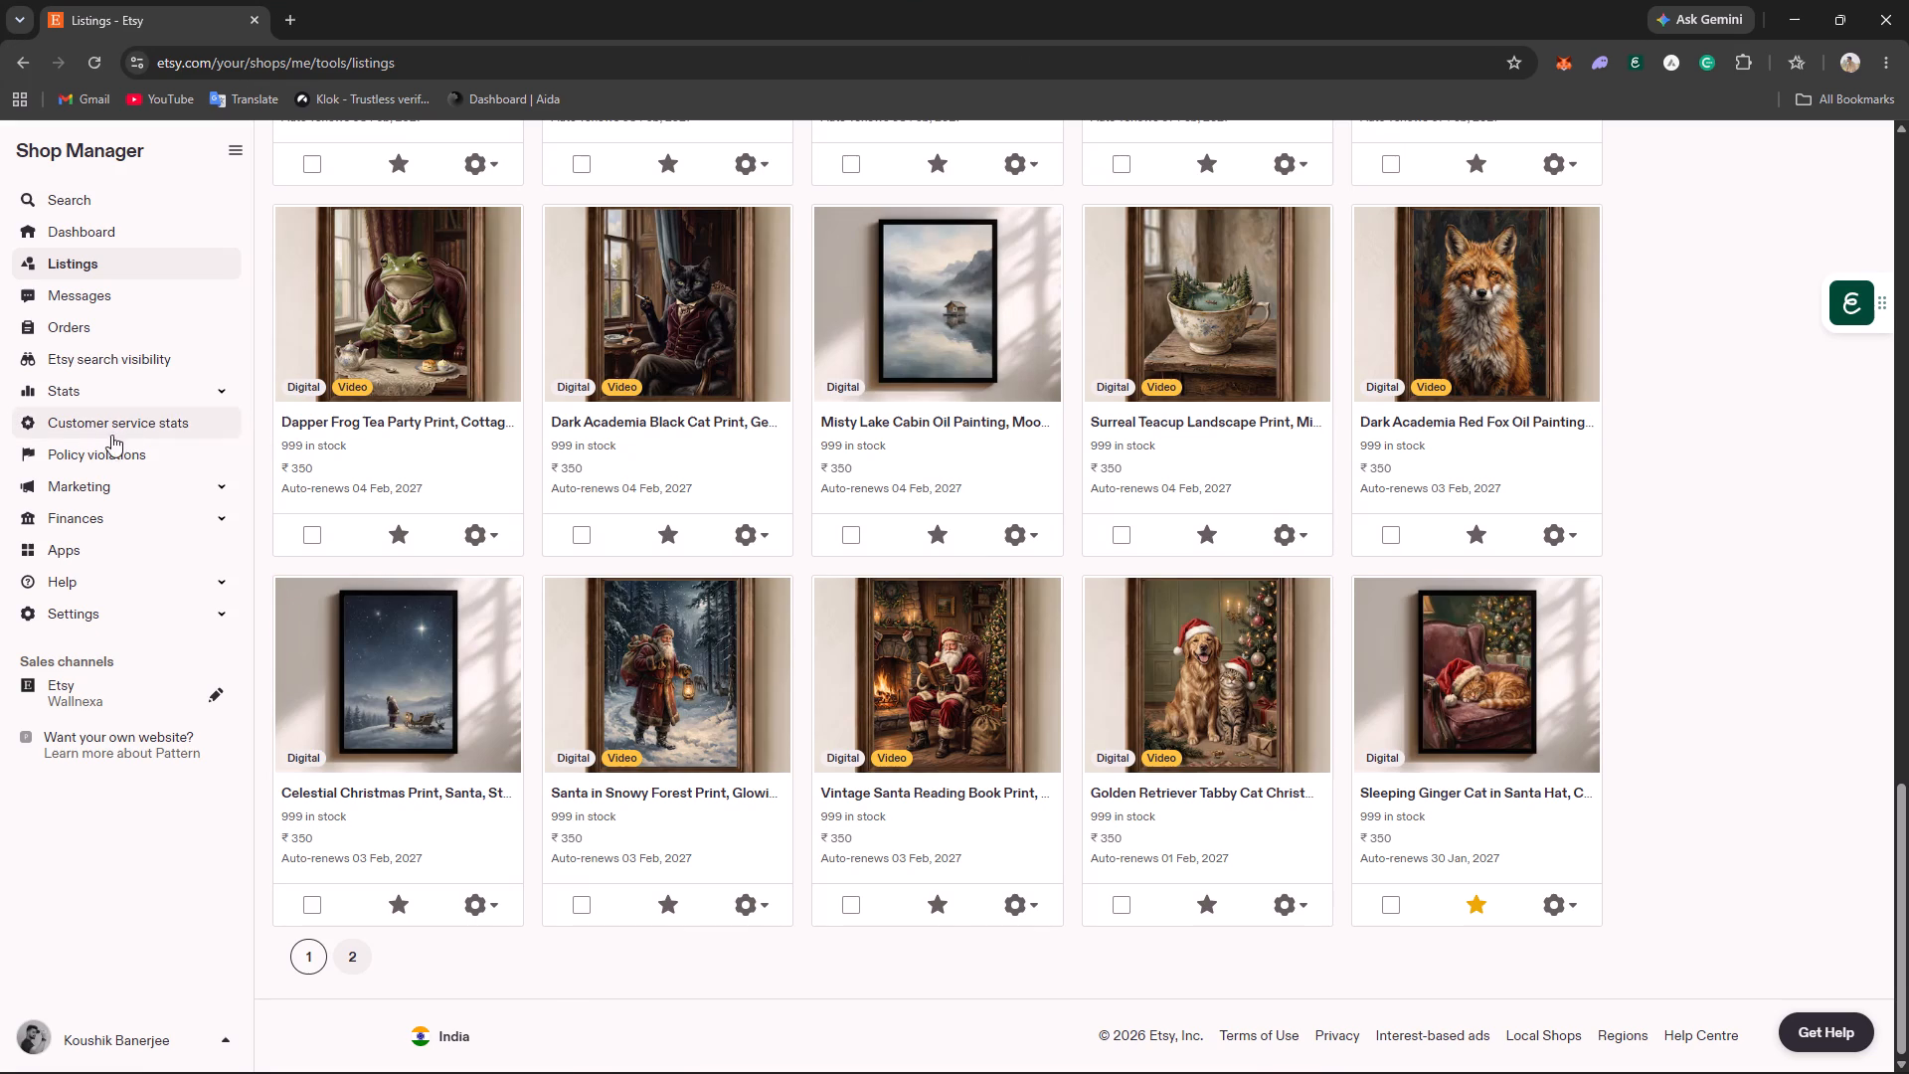
Filter the active listings to the Coastal & Countryside section.
scroll(1711, 552, "up", 19)
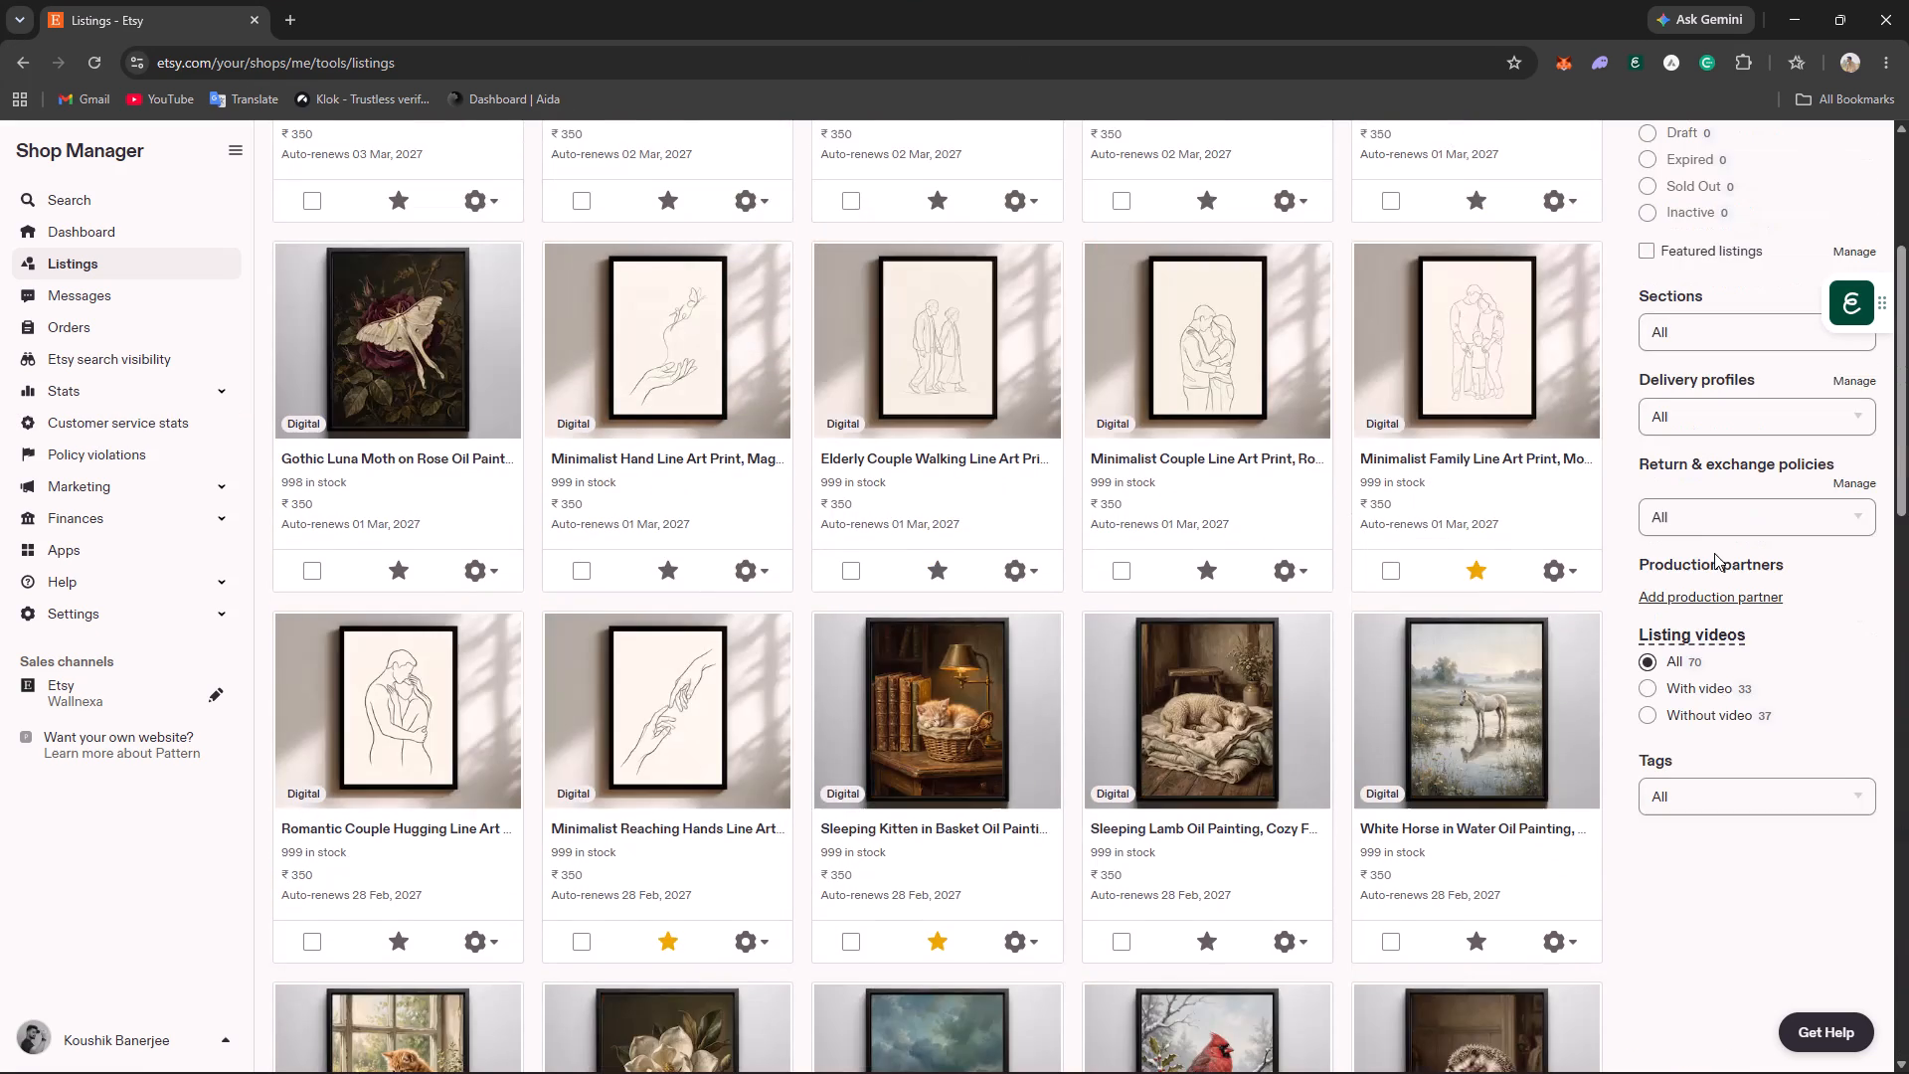
left_click(1698, 346)
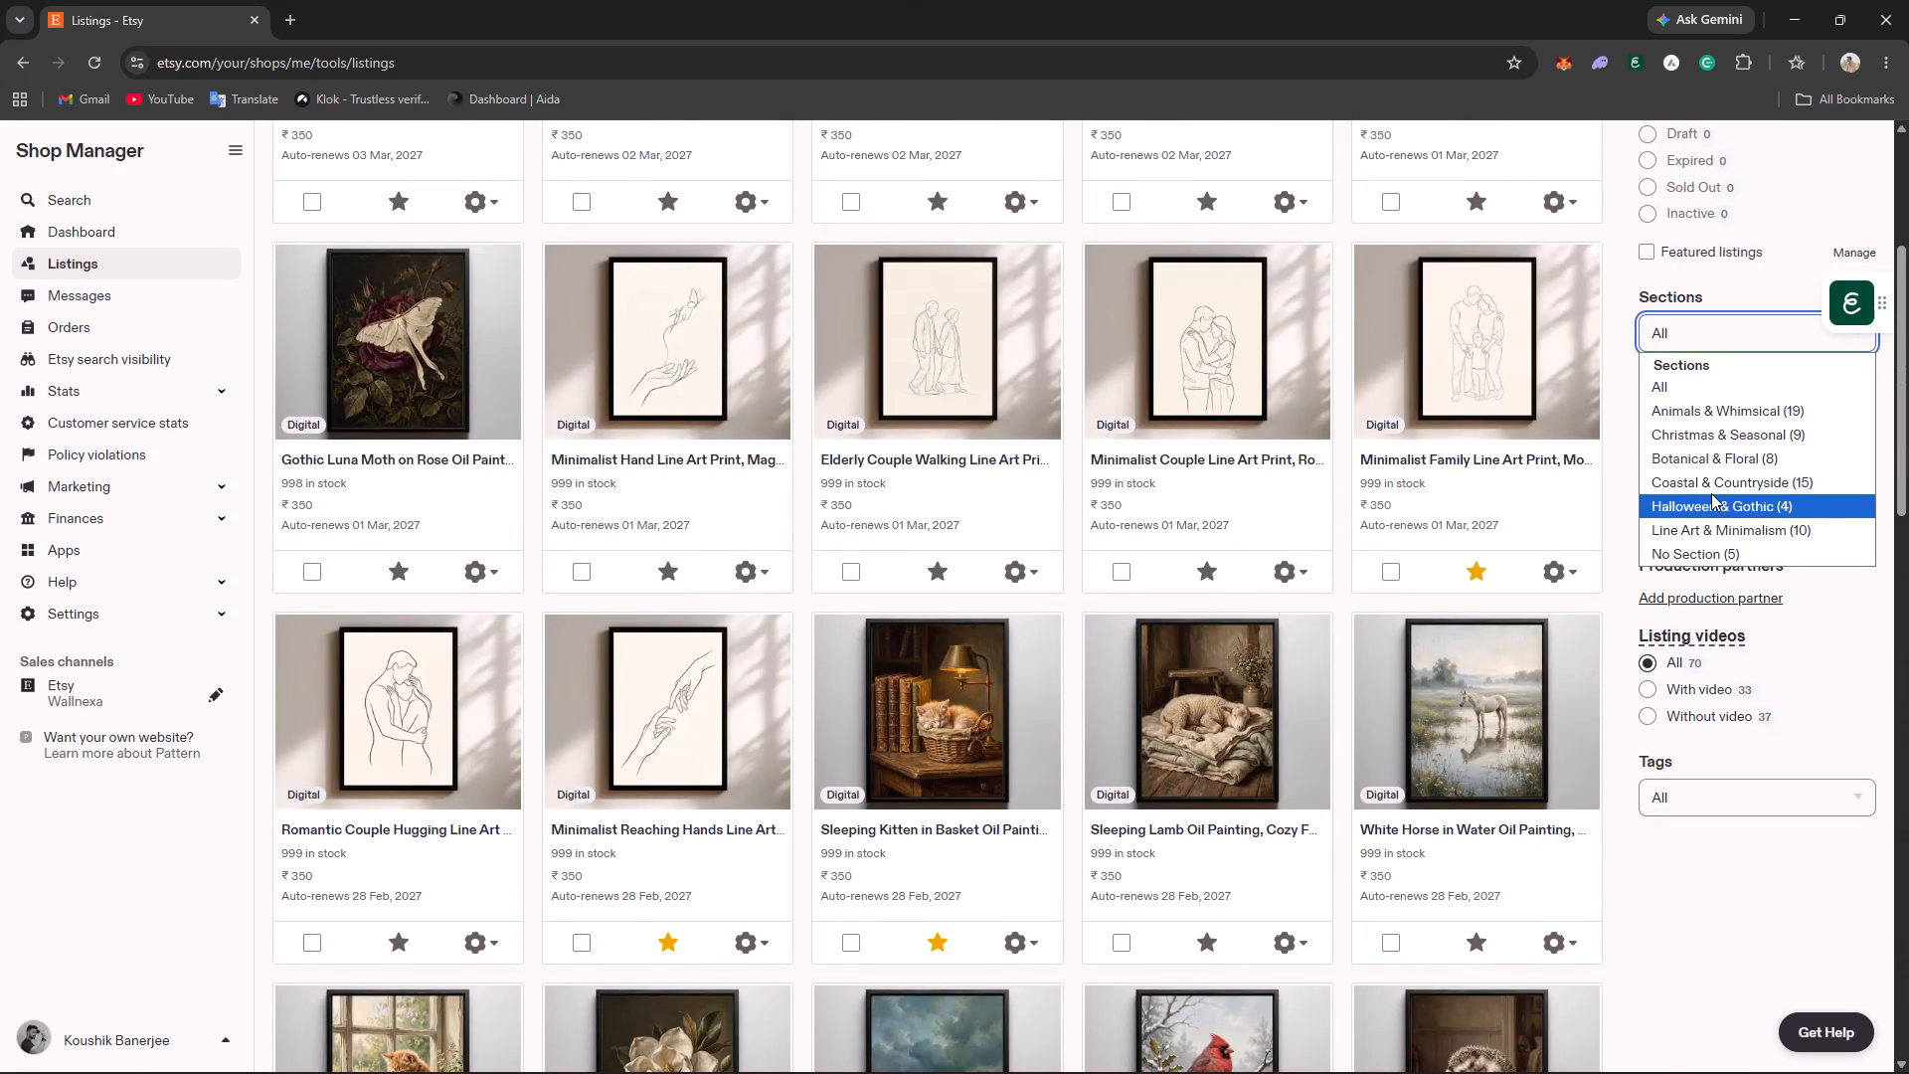
left_click(1711, 489)
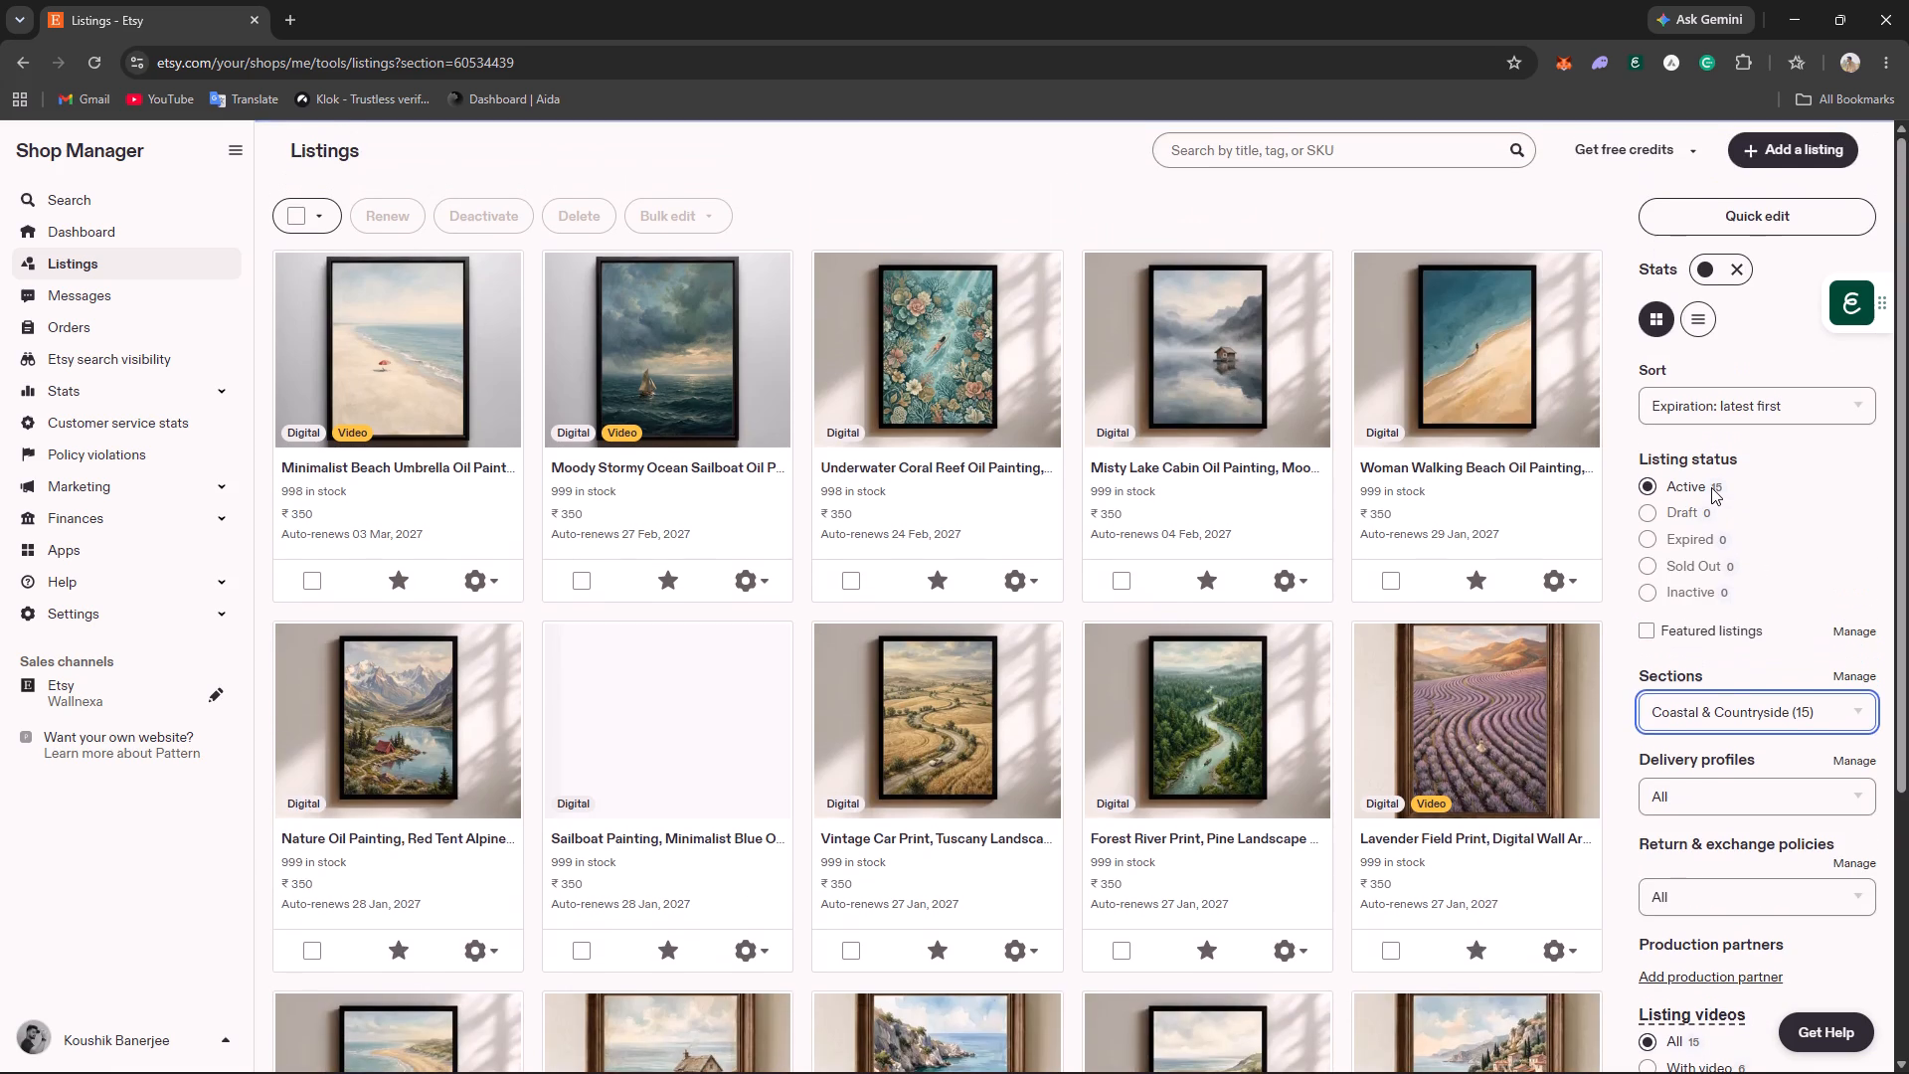
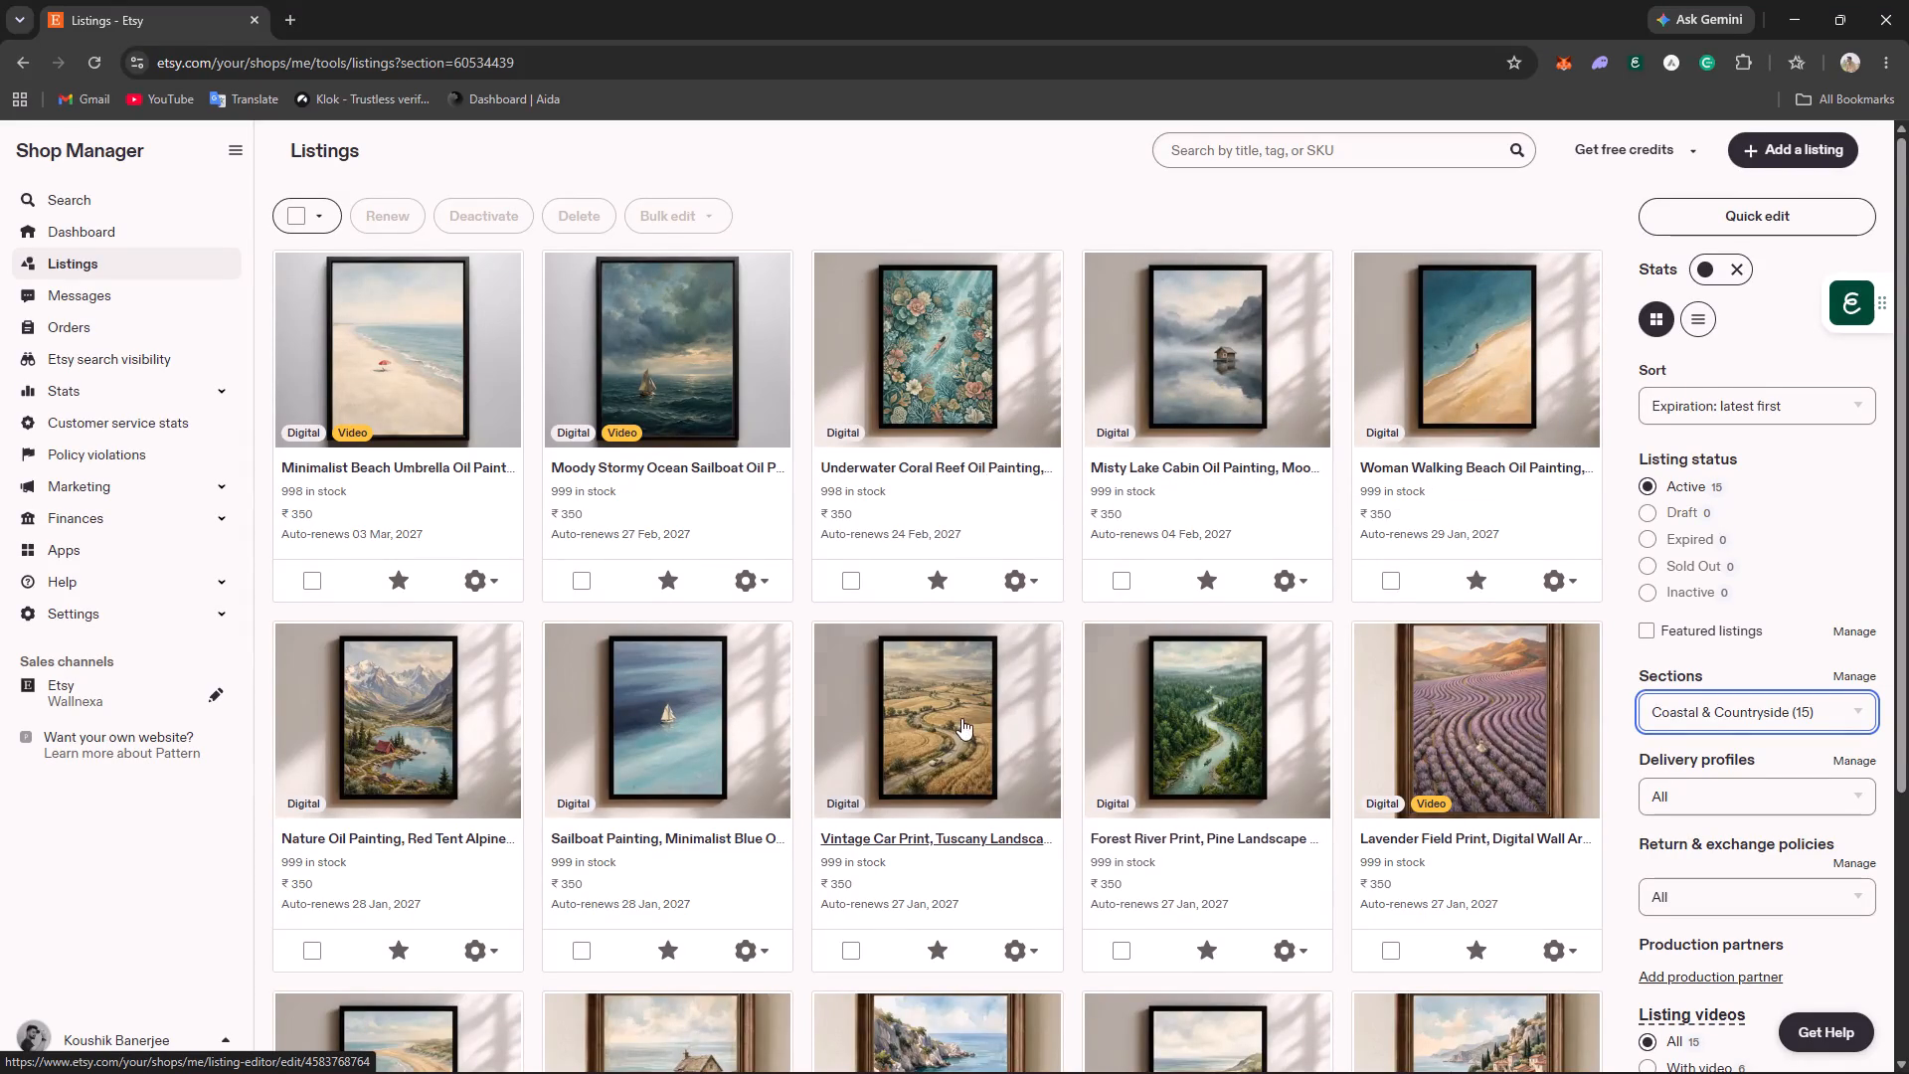
Switch to the WallNexa_Mockups folder, open the cliffside cove and rowboat mockups from P01, and delete the bedroom mockup P02.
scroll(1013, 736, "down", 2)
scroll(721, 717, "down", 5)
scroll(628, 706, "down", 4)
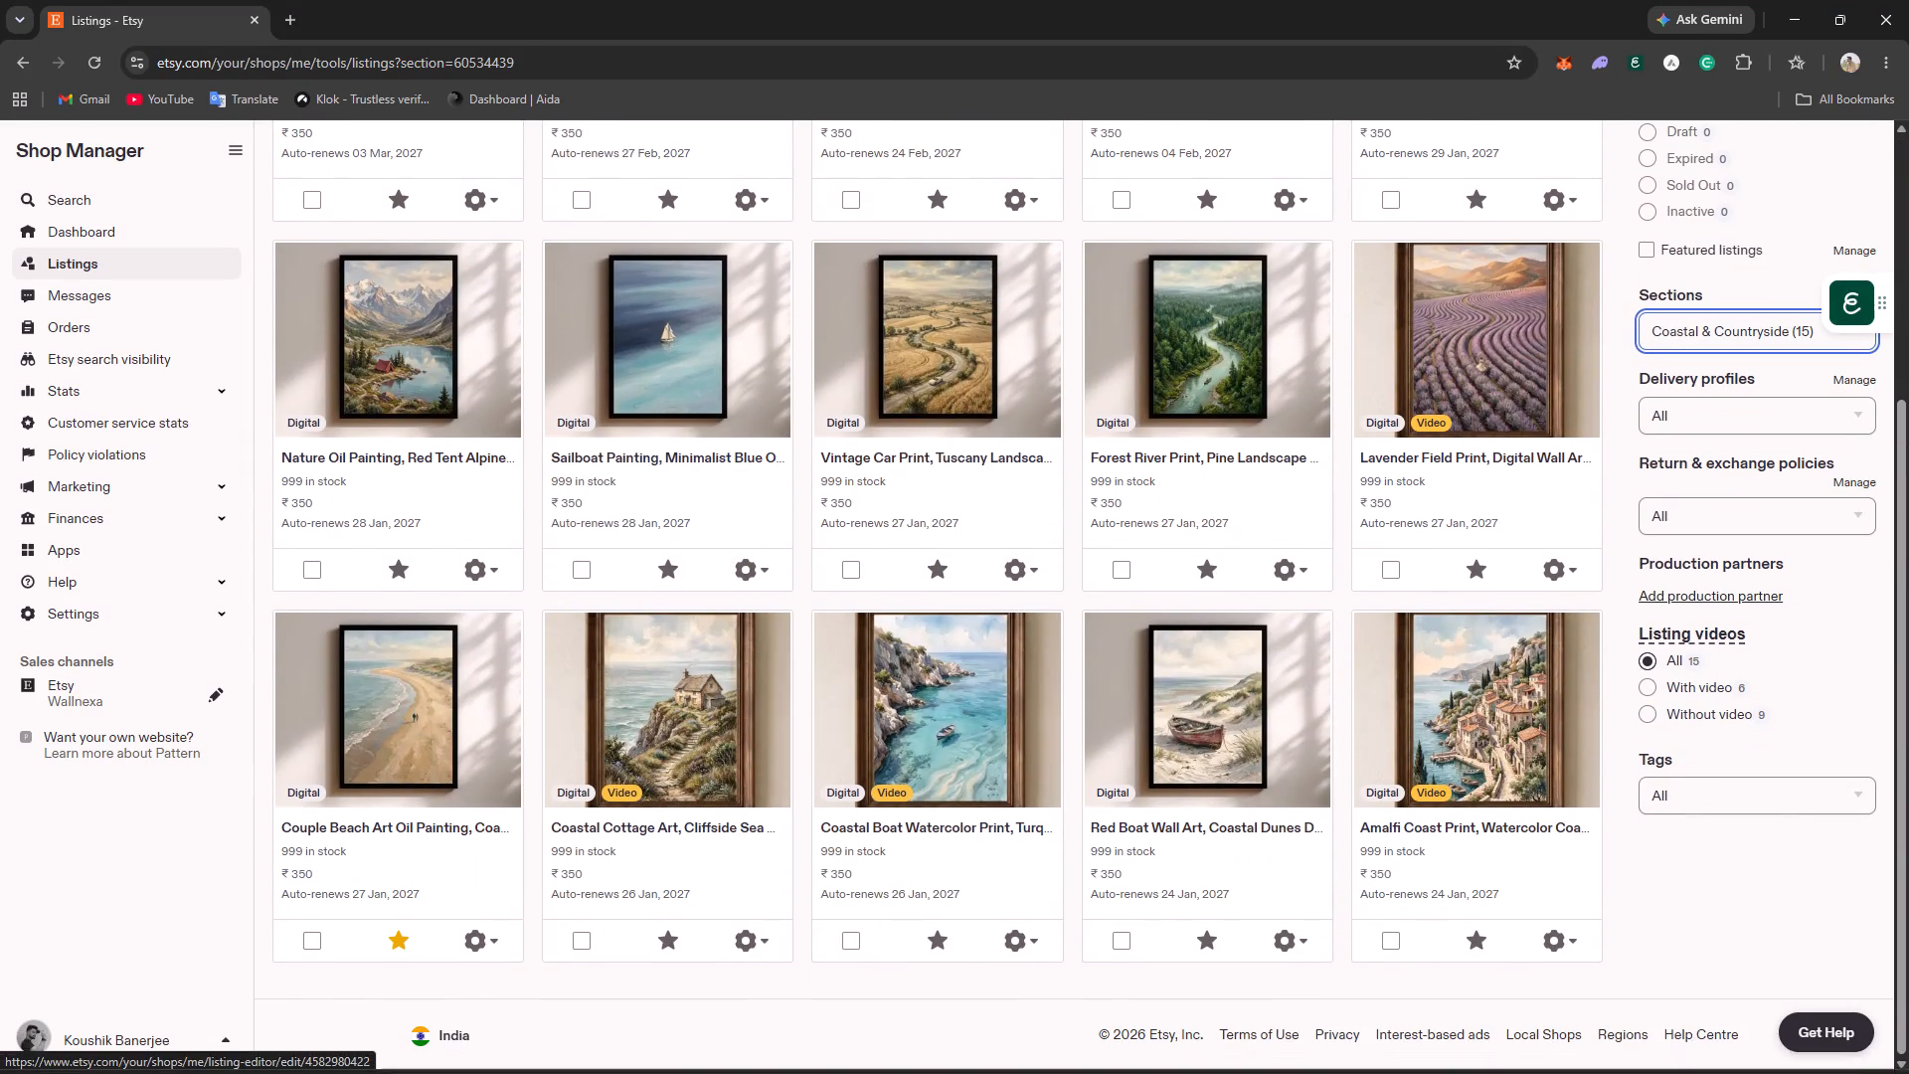
left_click(1009, 1048)
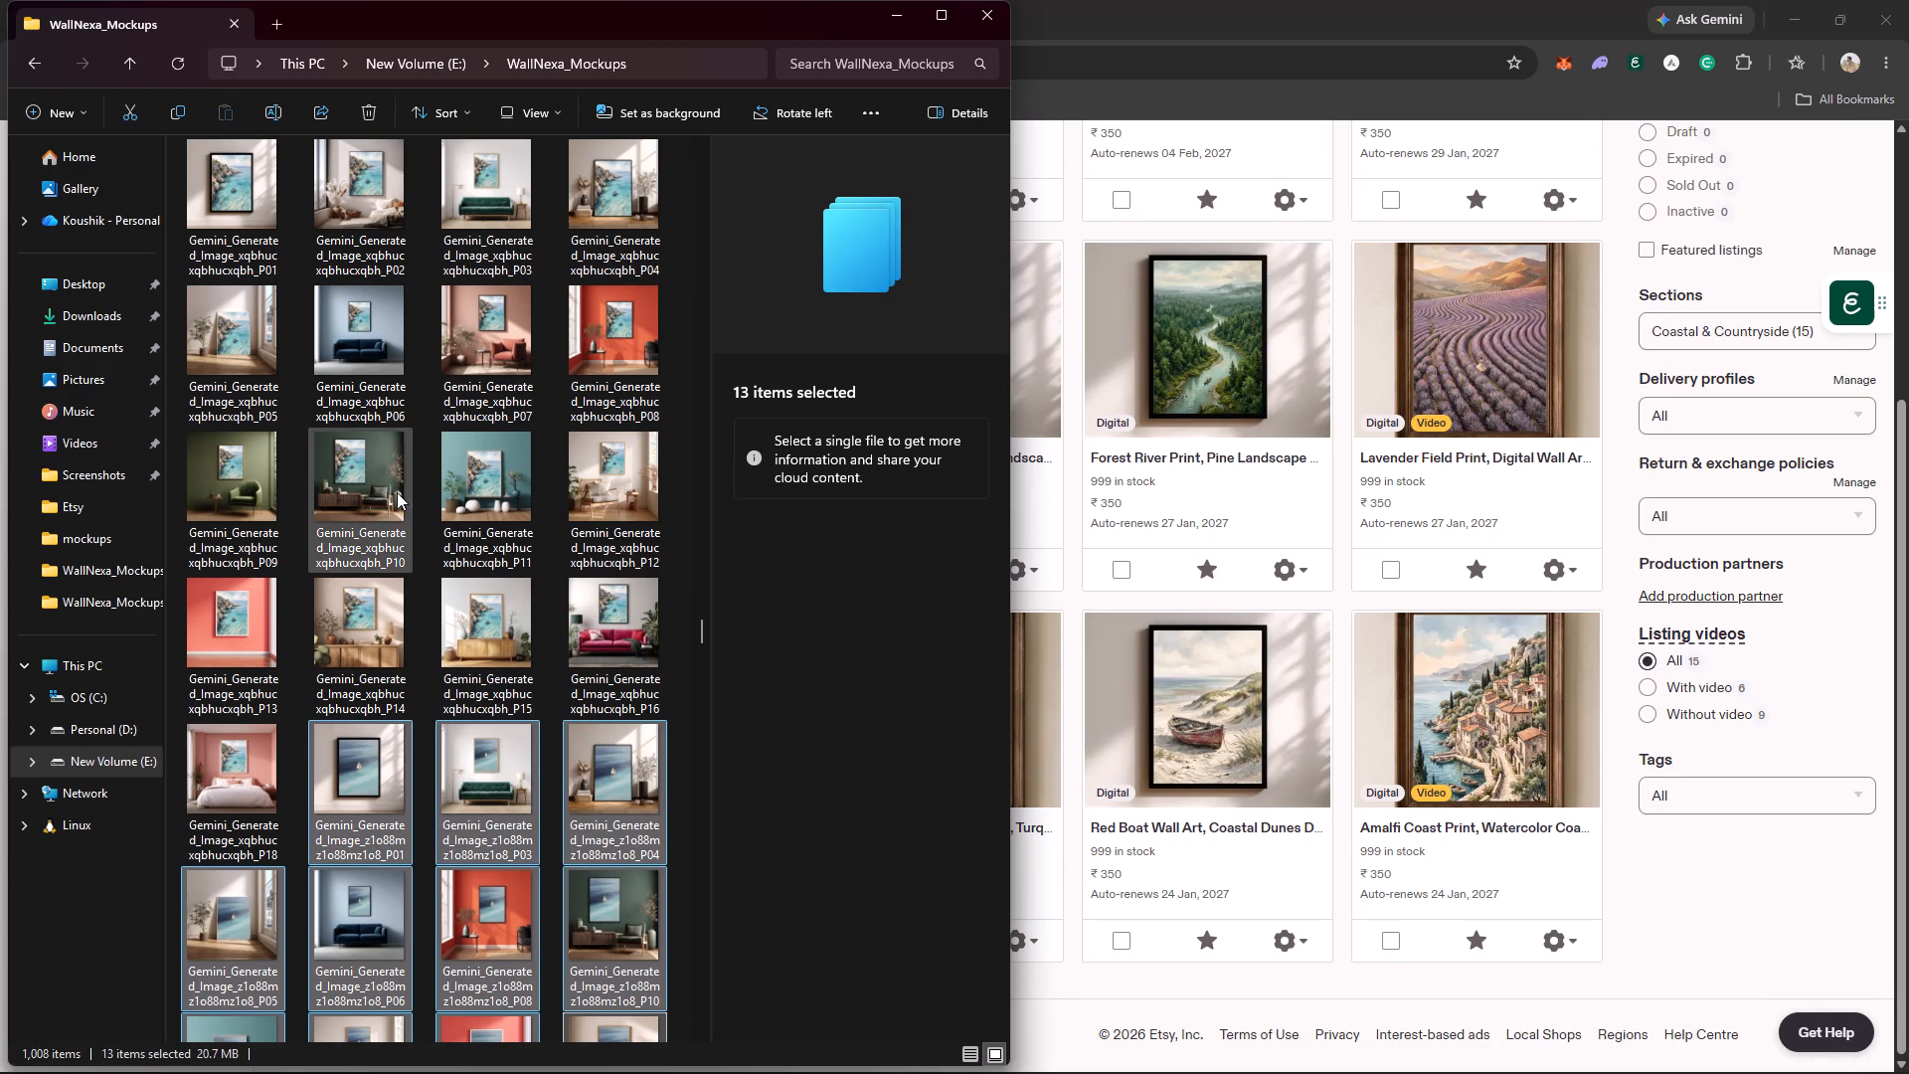
scroll(397, 492, "up", 1)
double_click(237, 633)
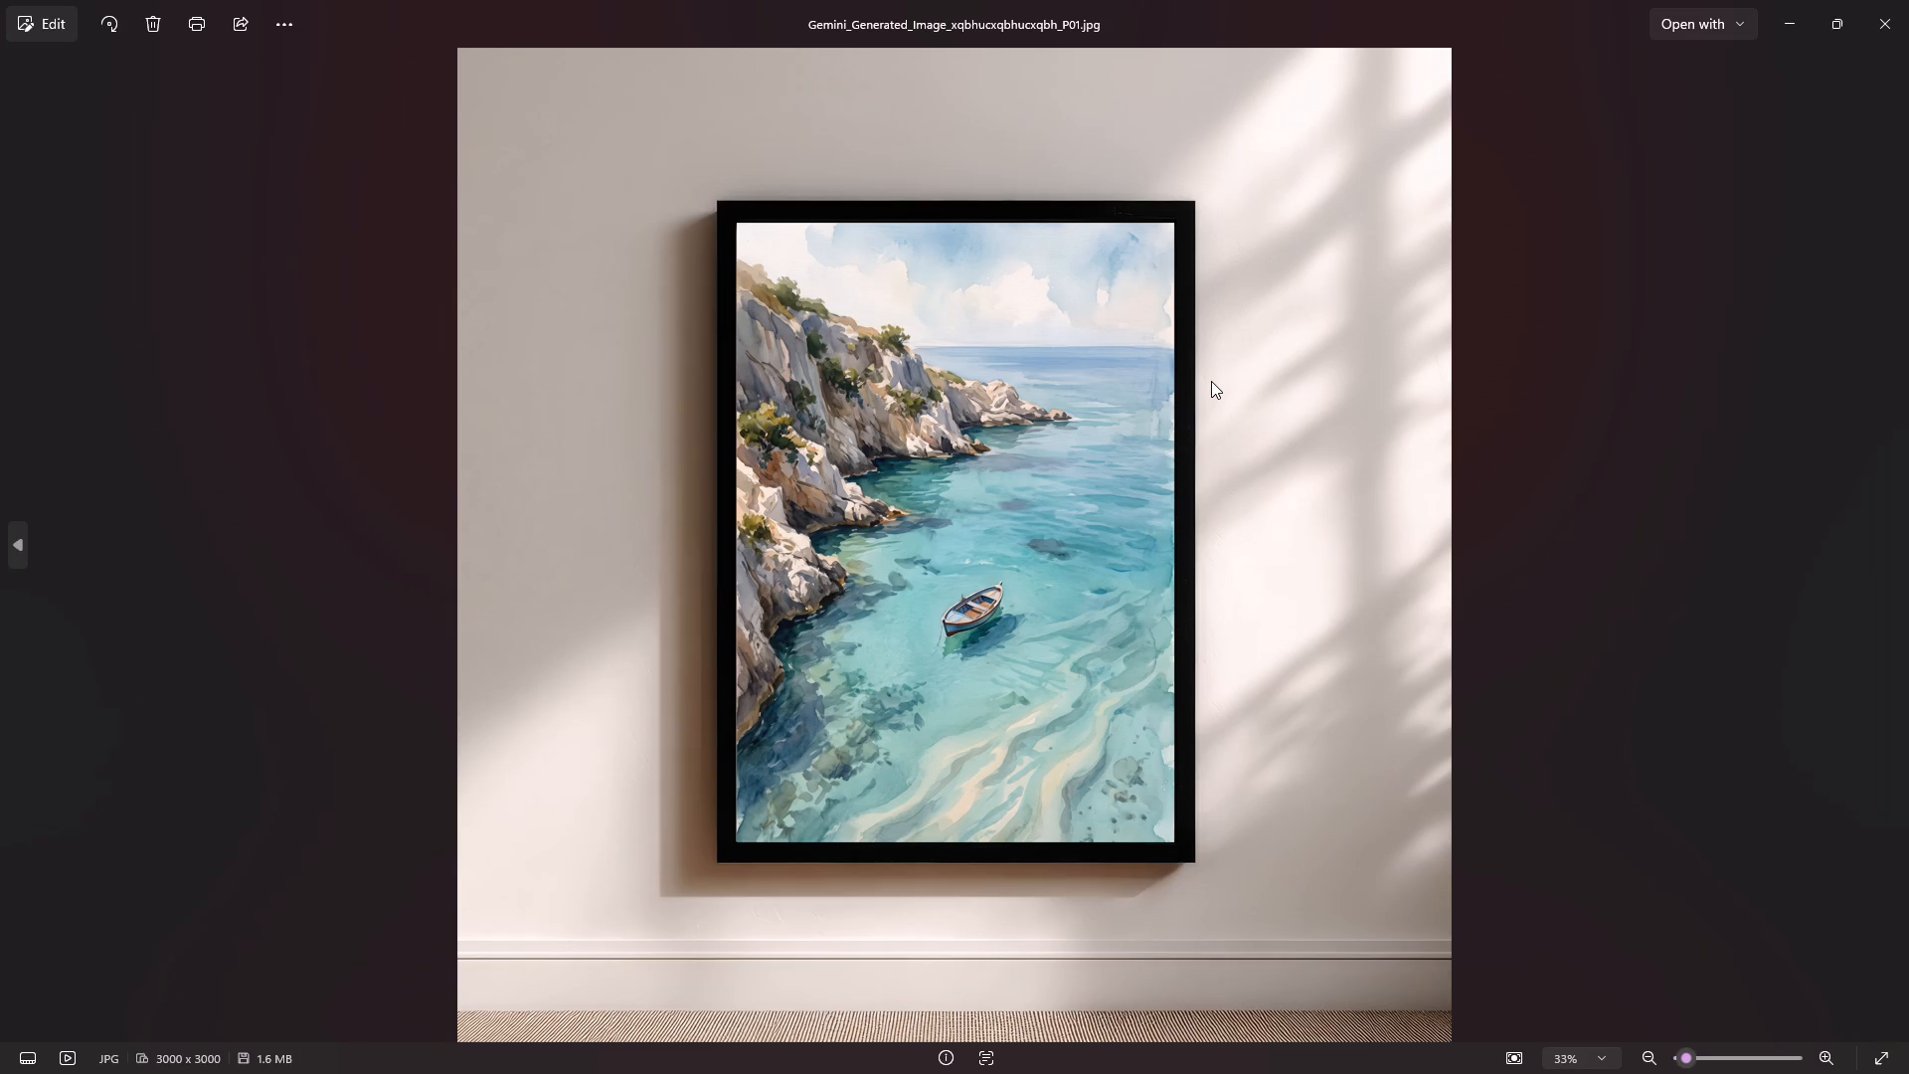
key("Right")
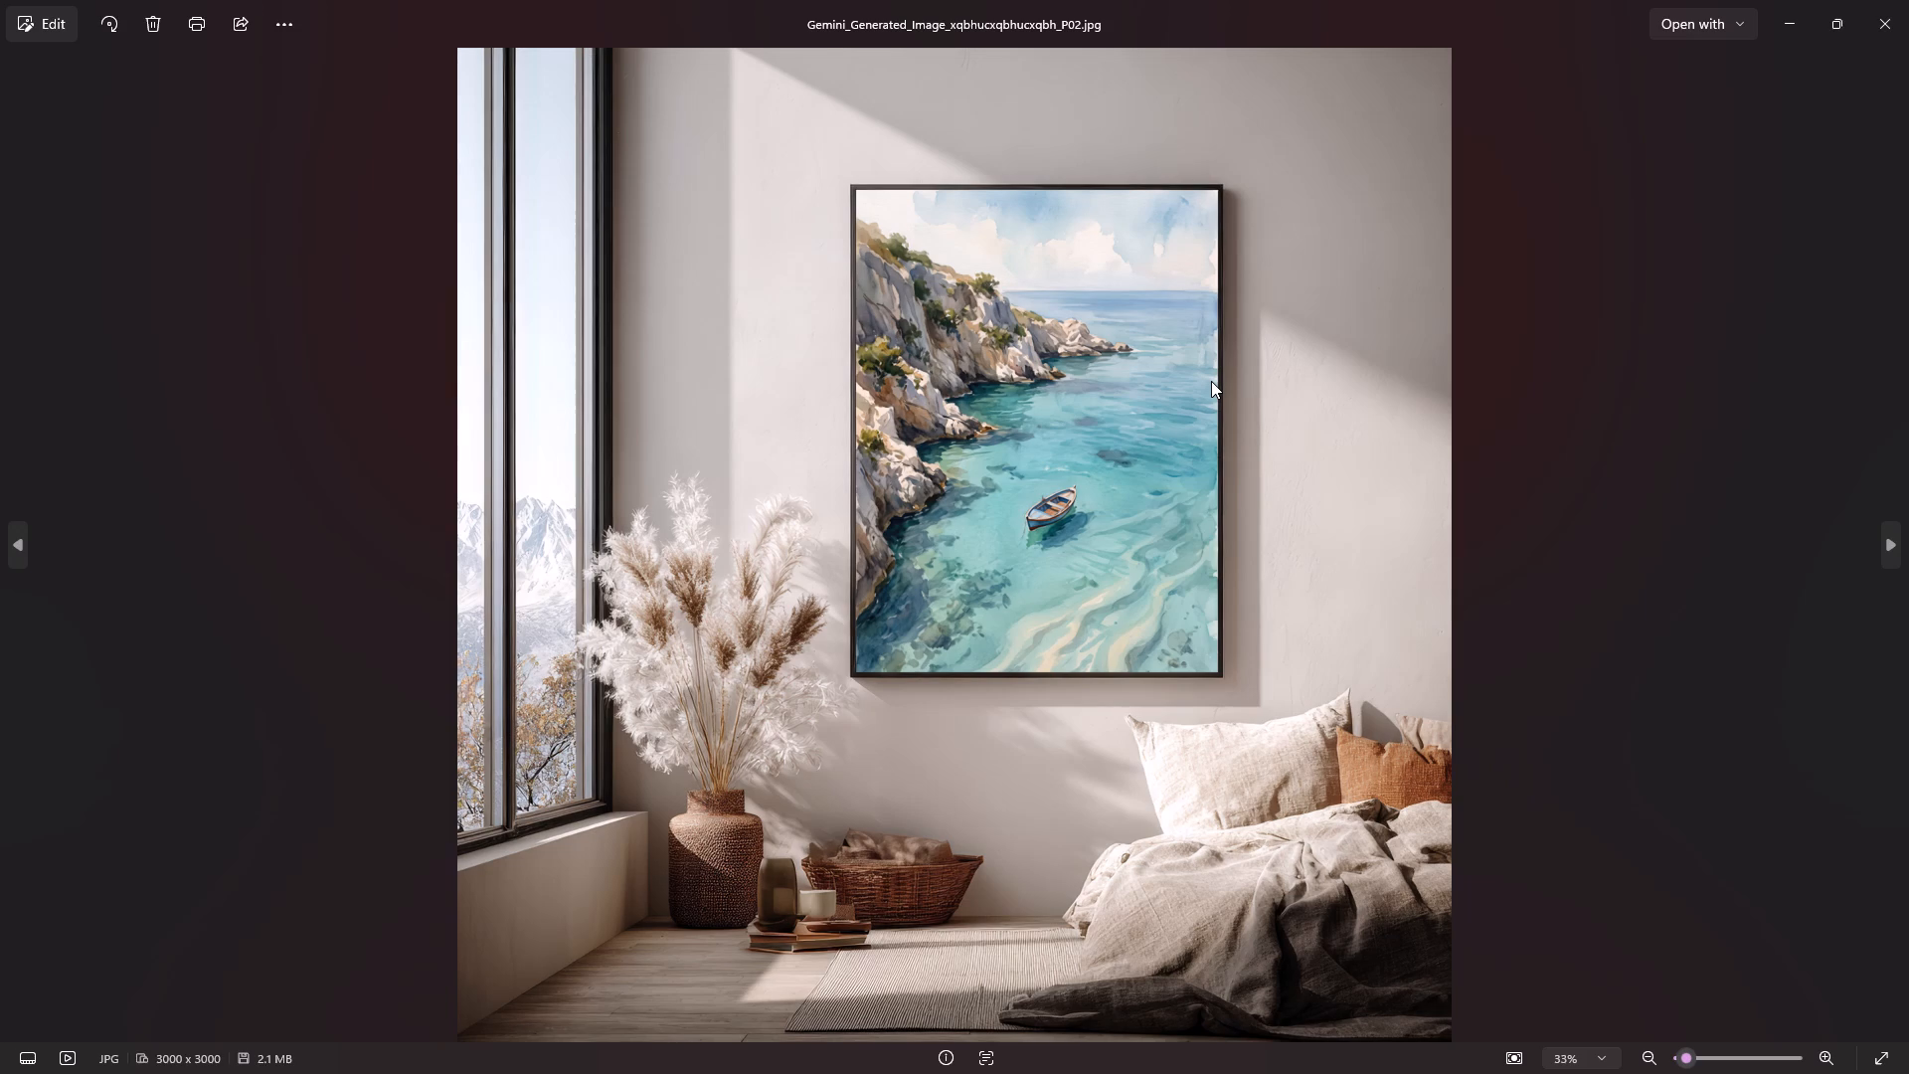
key("Delete")
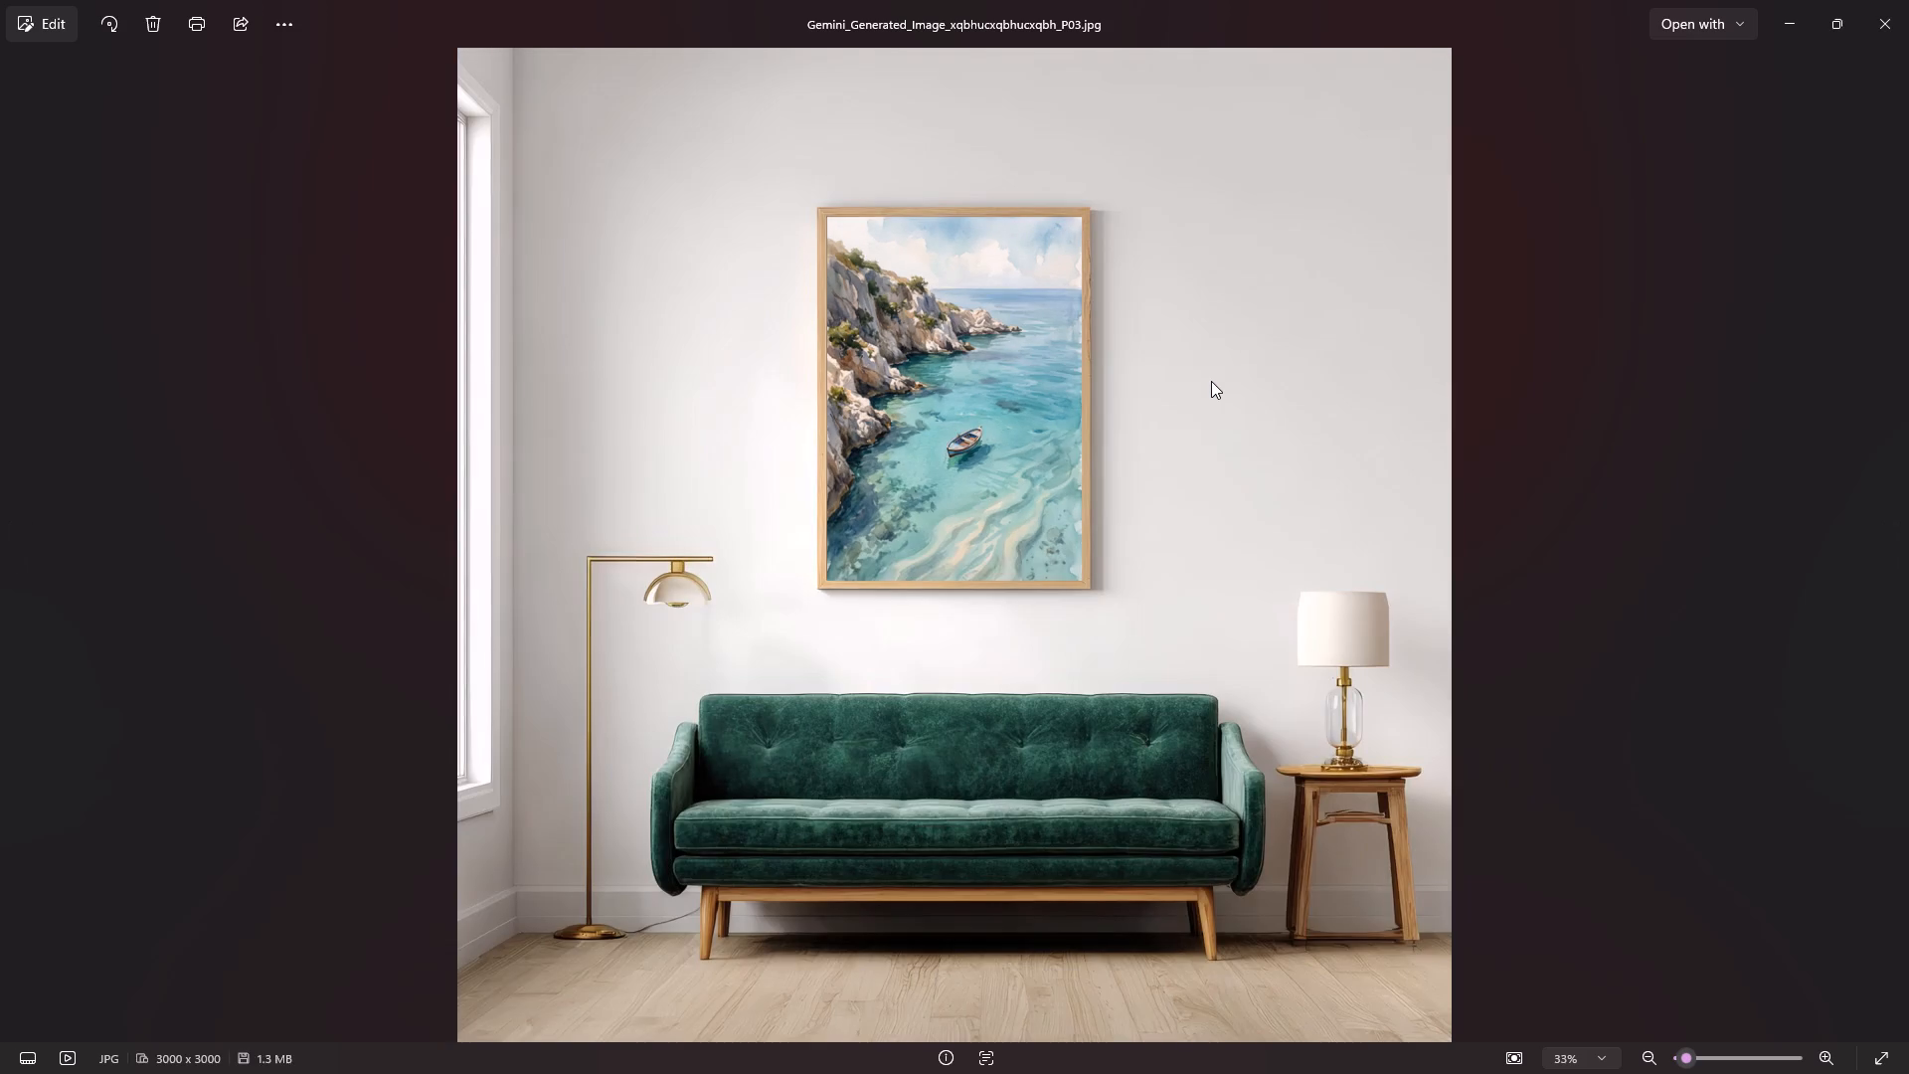
Compare the cove and rowboat mockups from P03 through P15 to judge which ones are worth keeping.
key("Right")
key("Right")
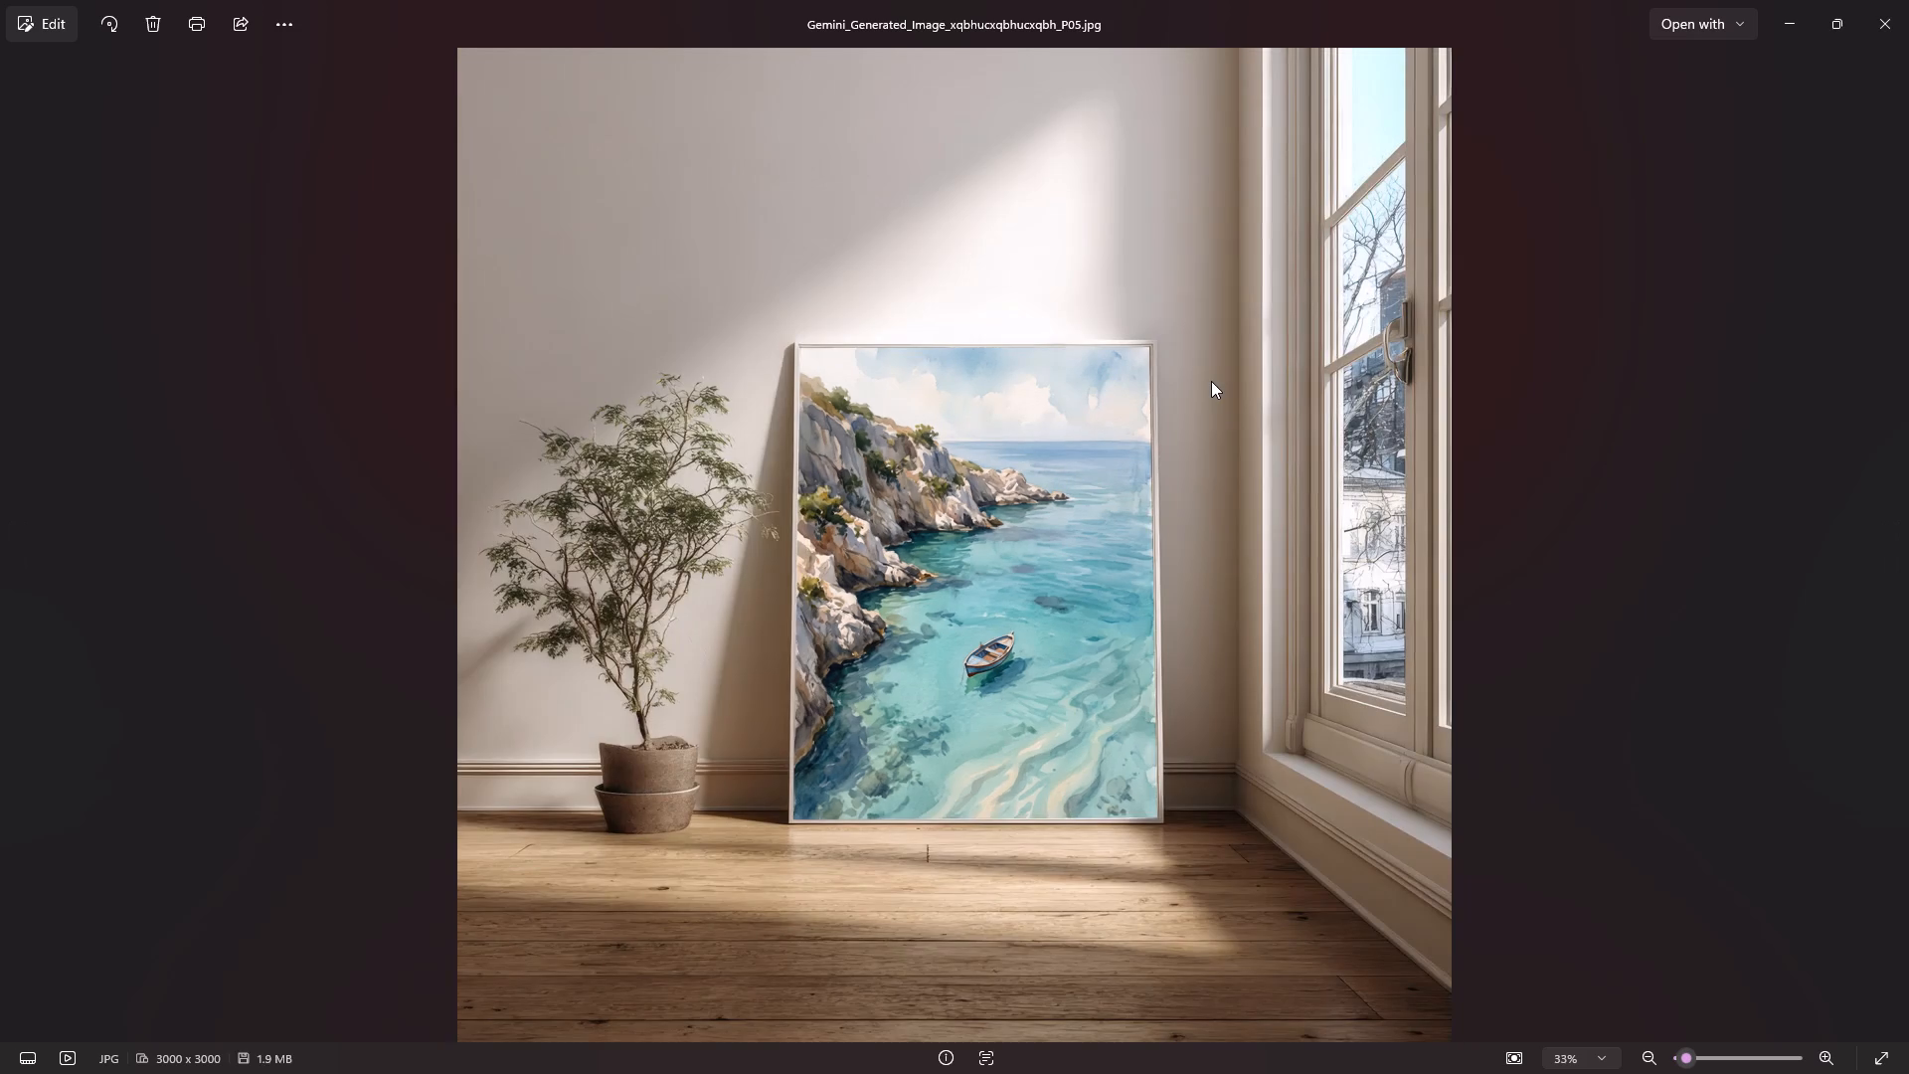
key("Right")
key("Right")
key("Right")
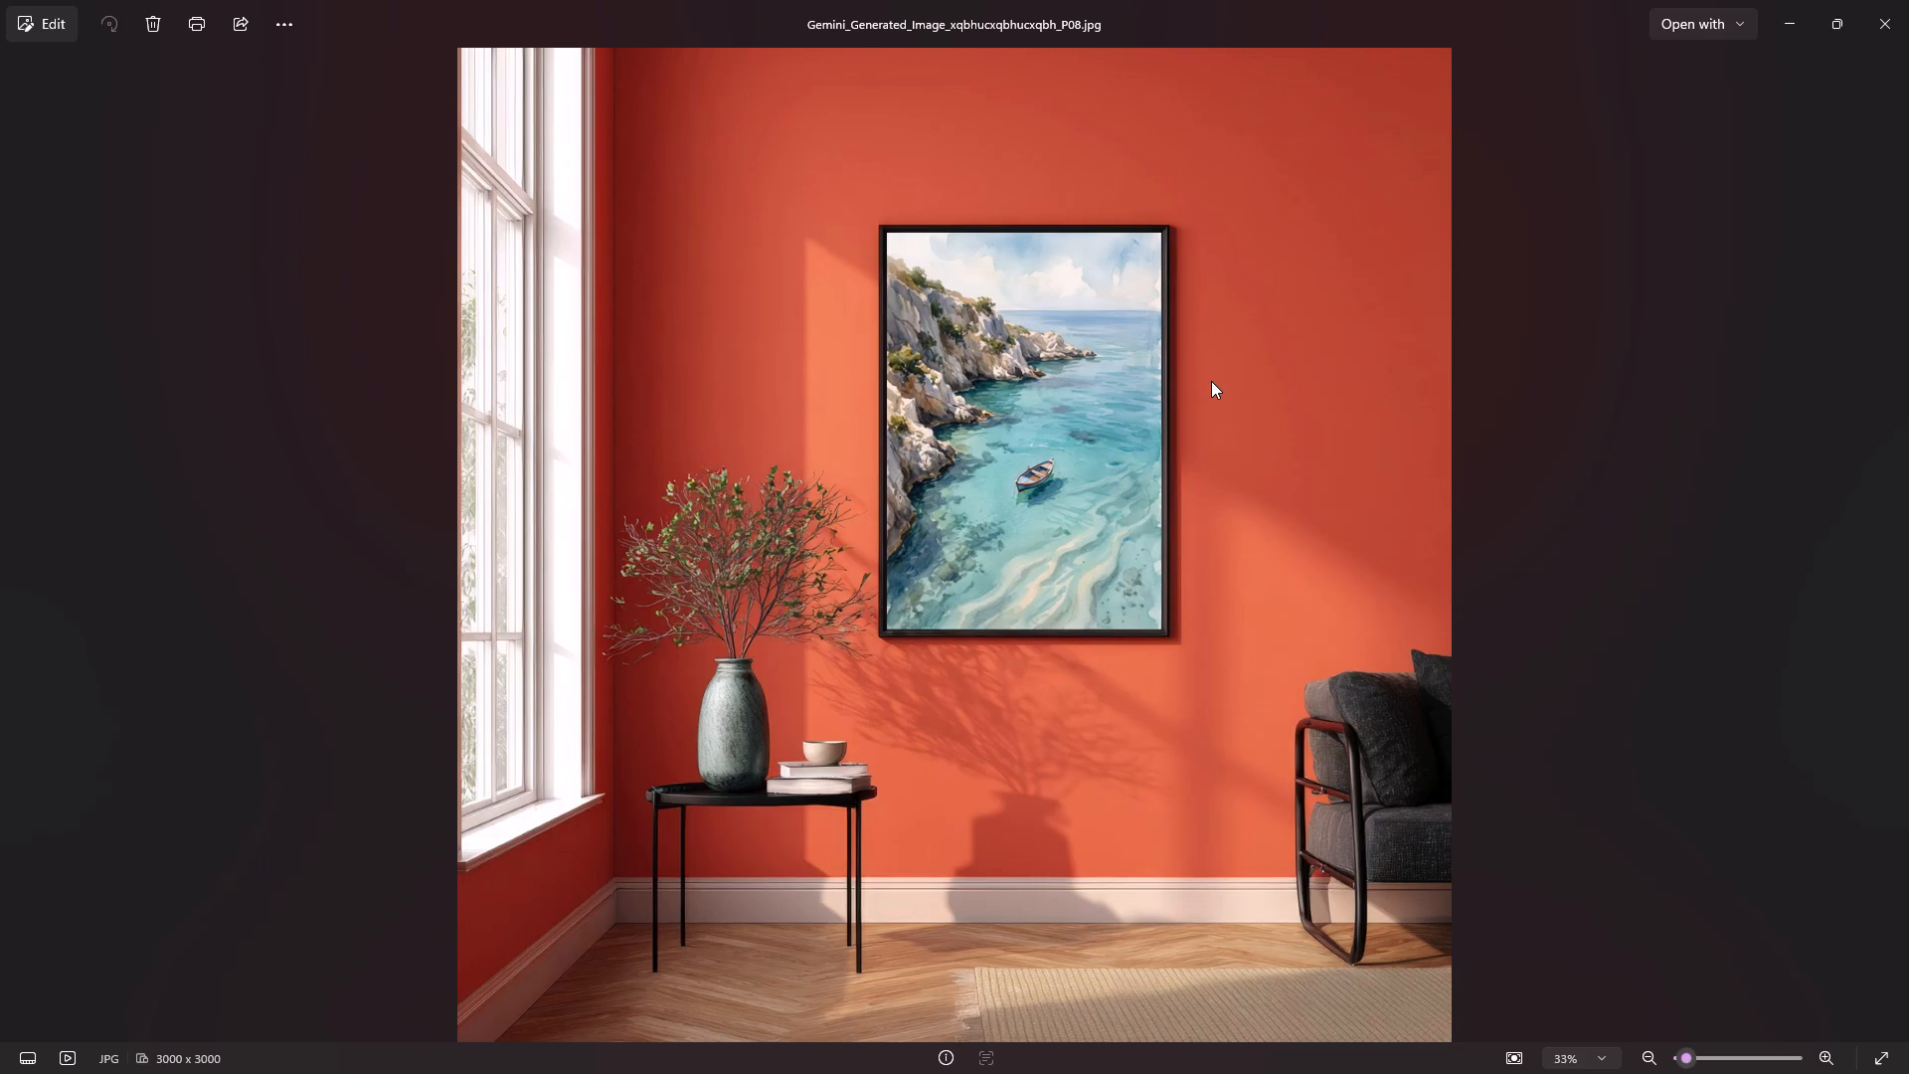
key("Right")
key("Left")
key("Left")
key("Right")
key("Left")
key("Right")
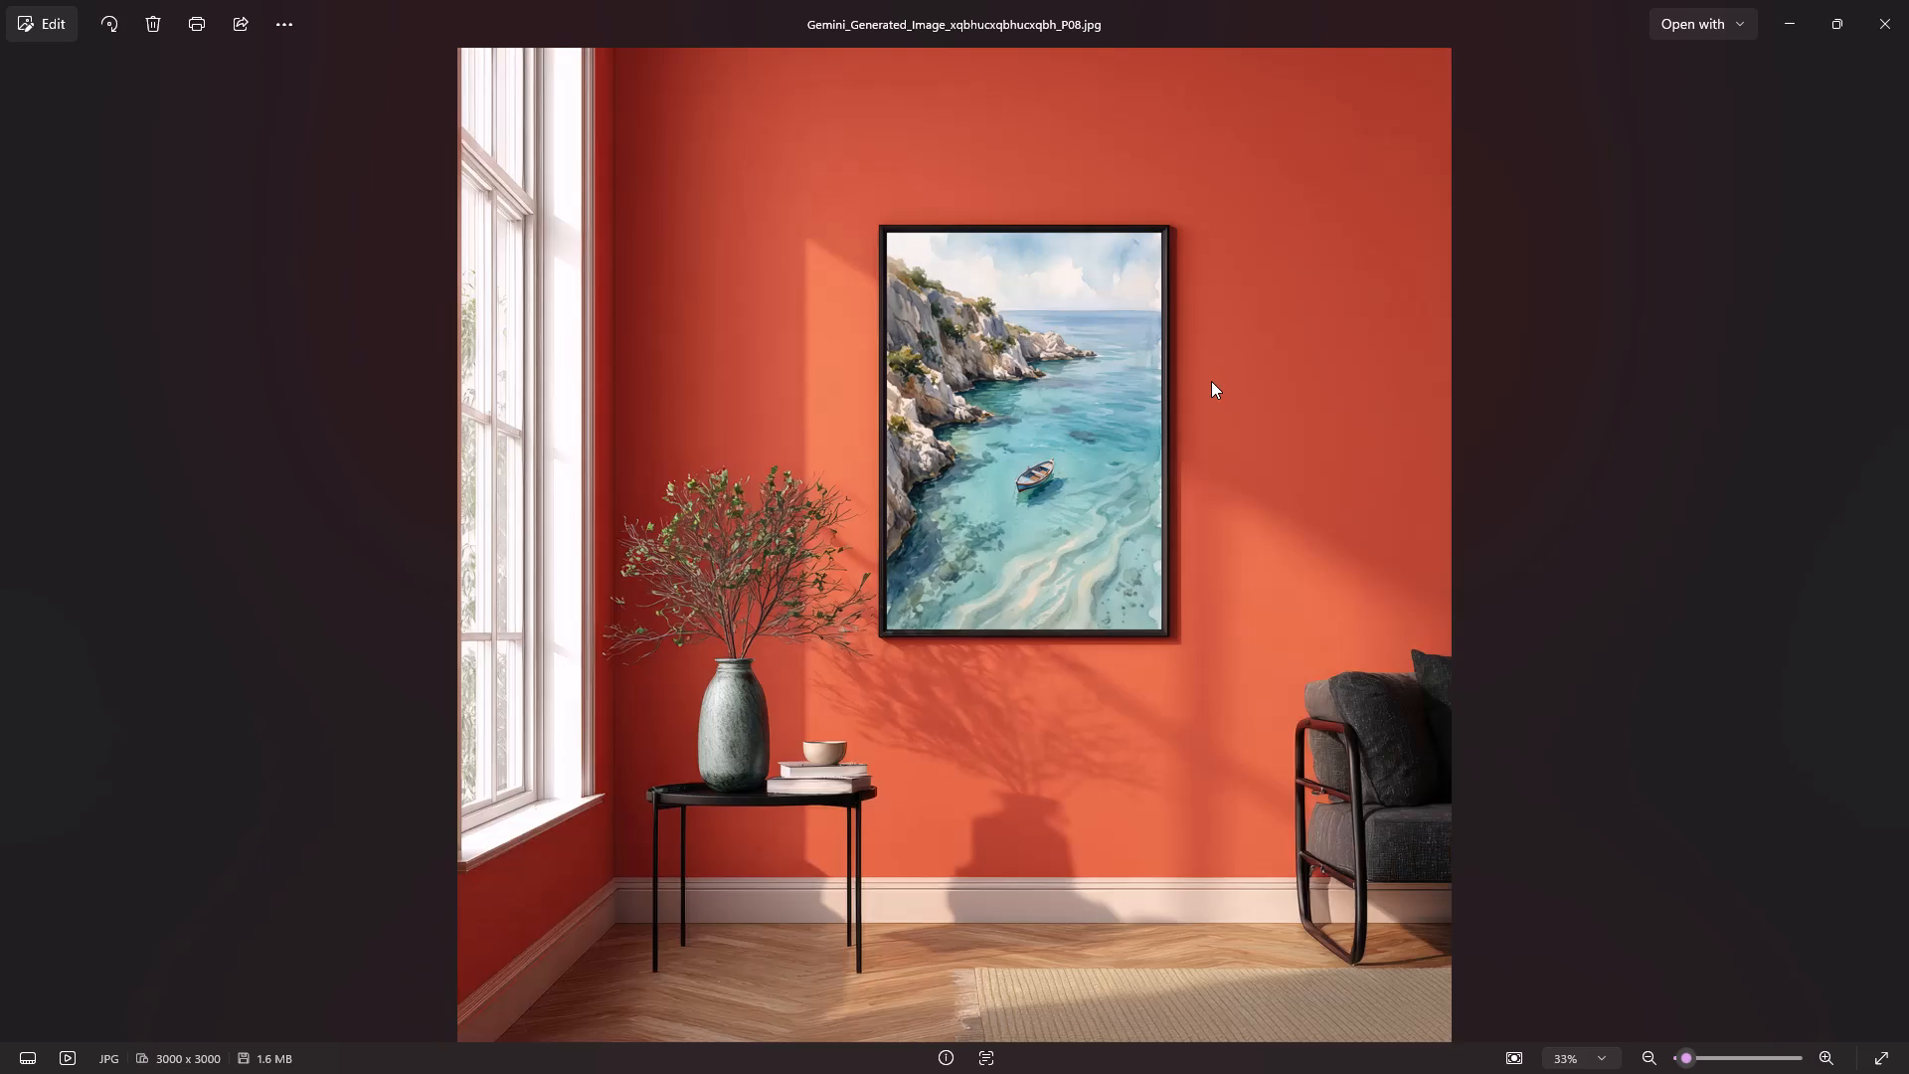
key("Right")
key("Right")
key("Left")
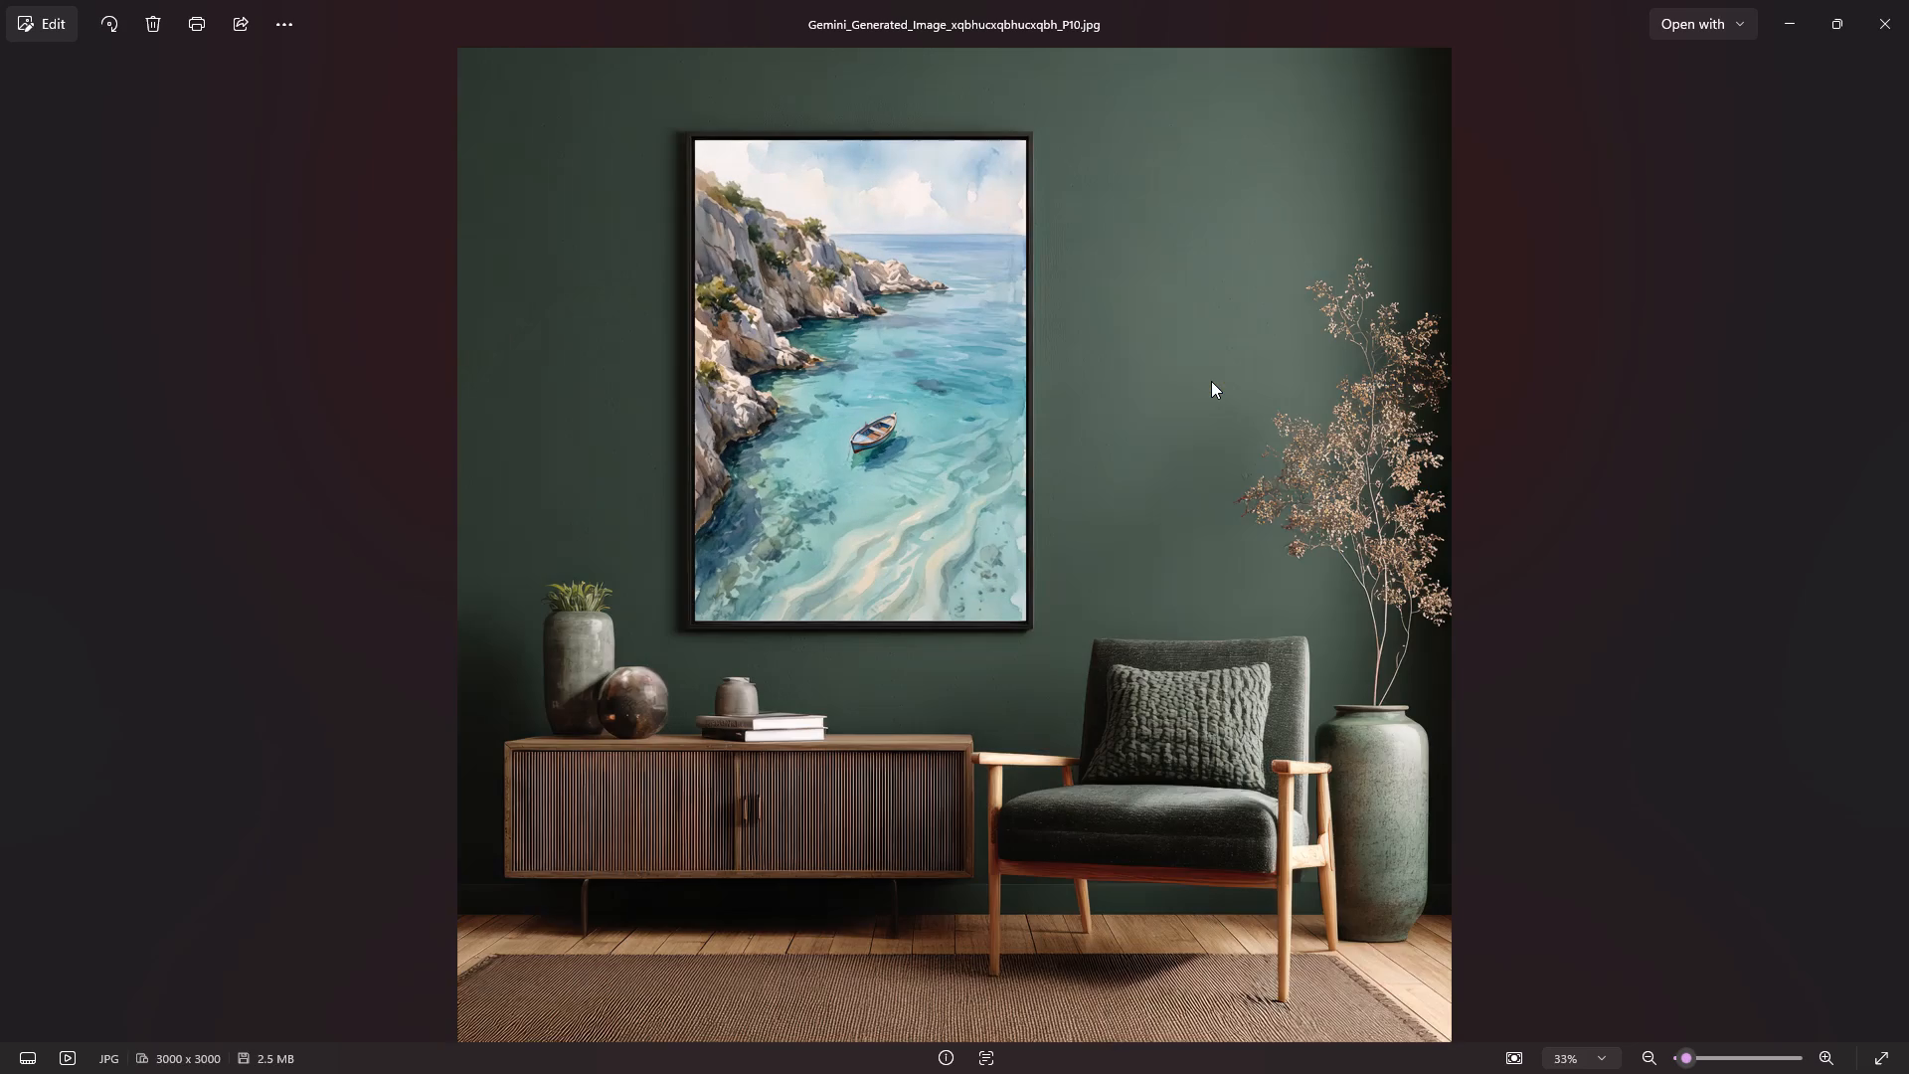
key("Right")
key("Right")
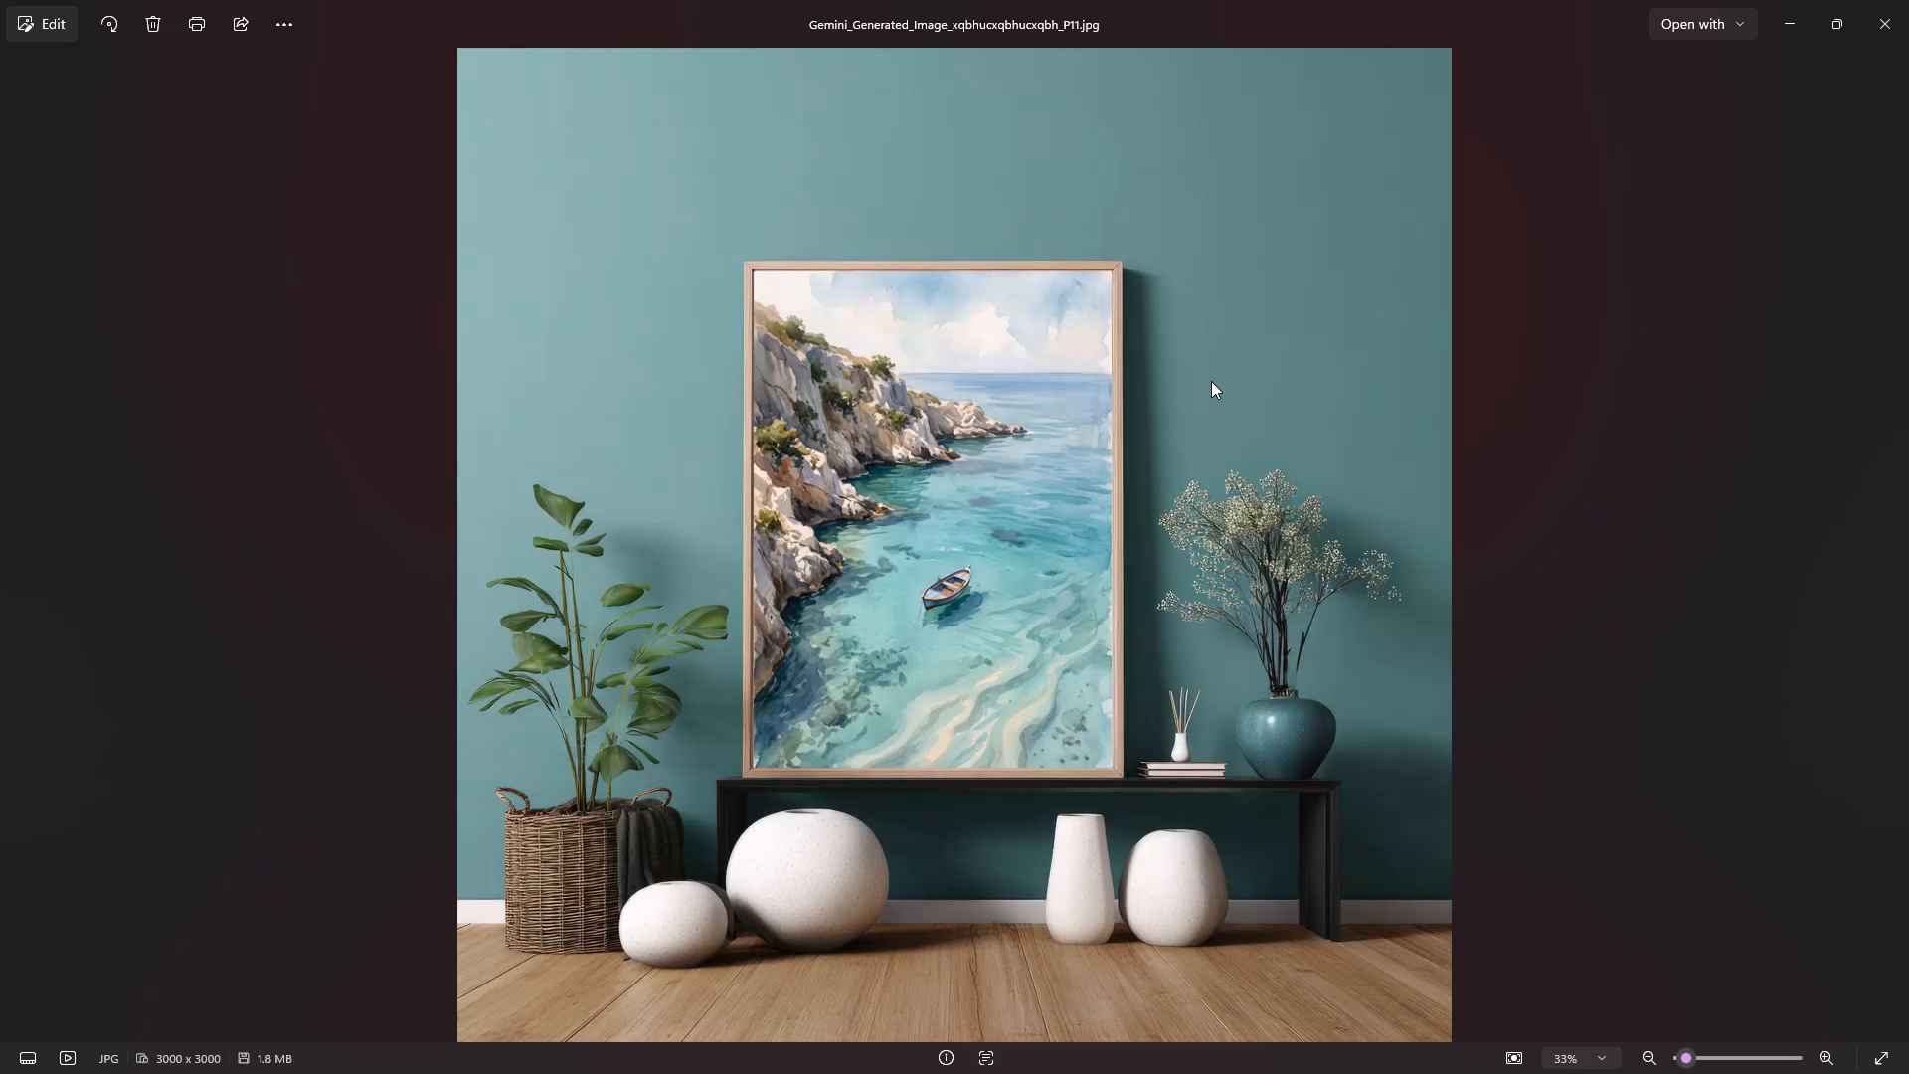
key("Right")
key("Right")
key("Right")
key("Right")
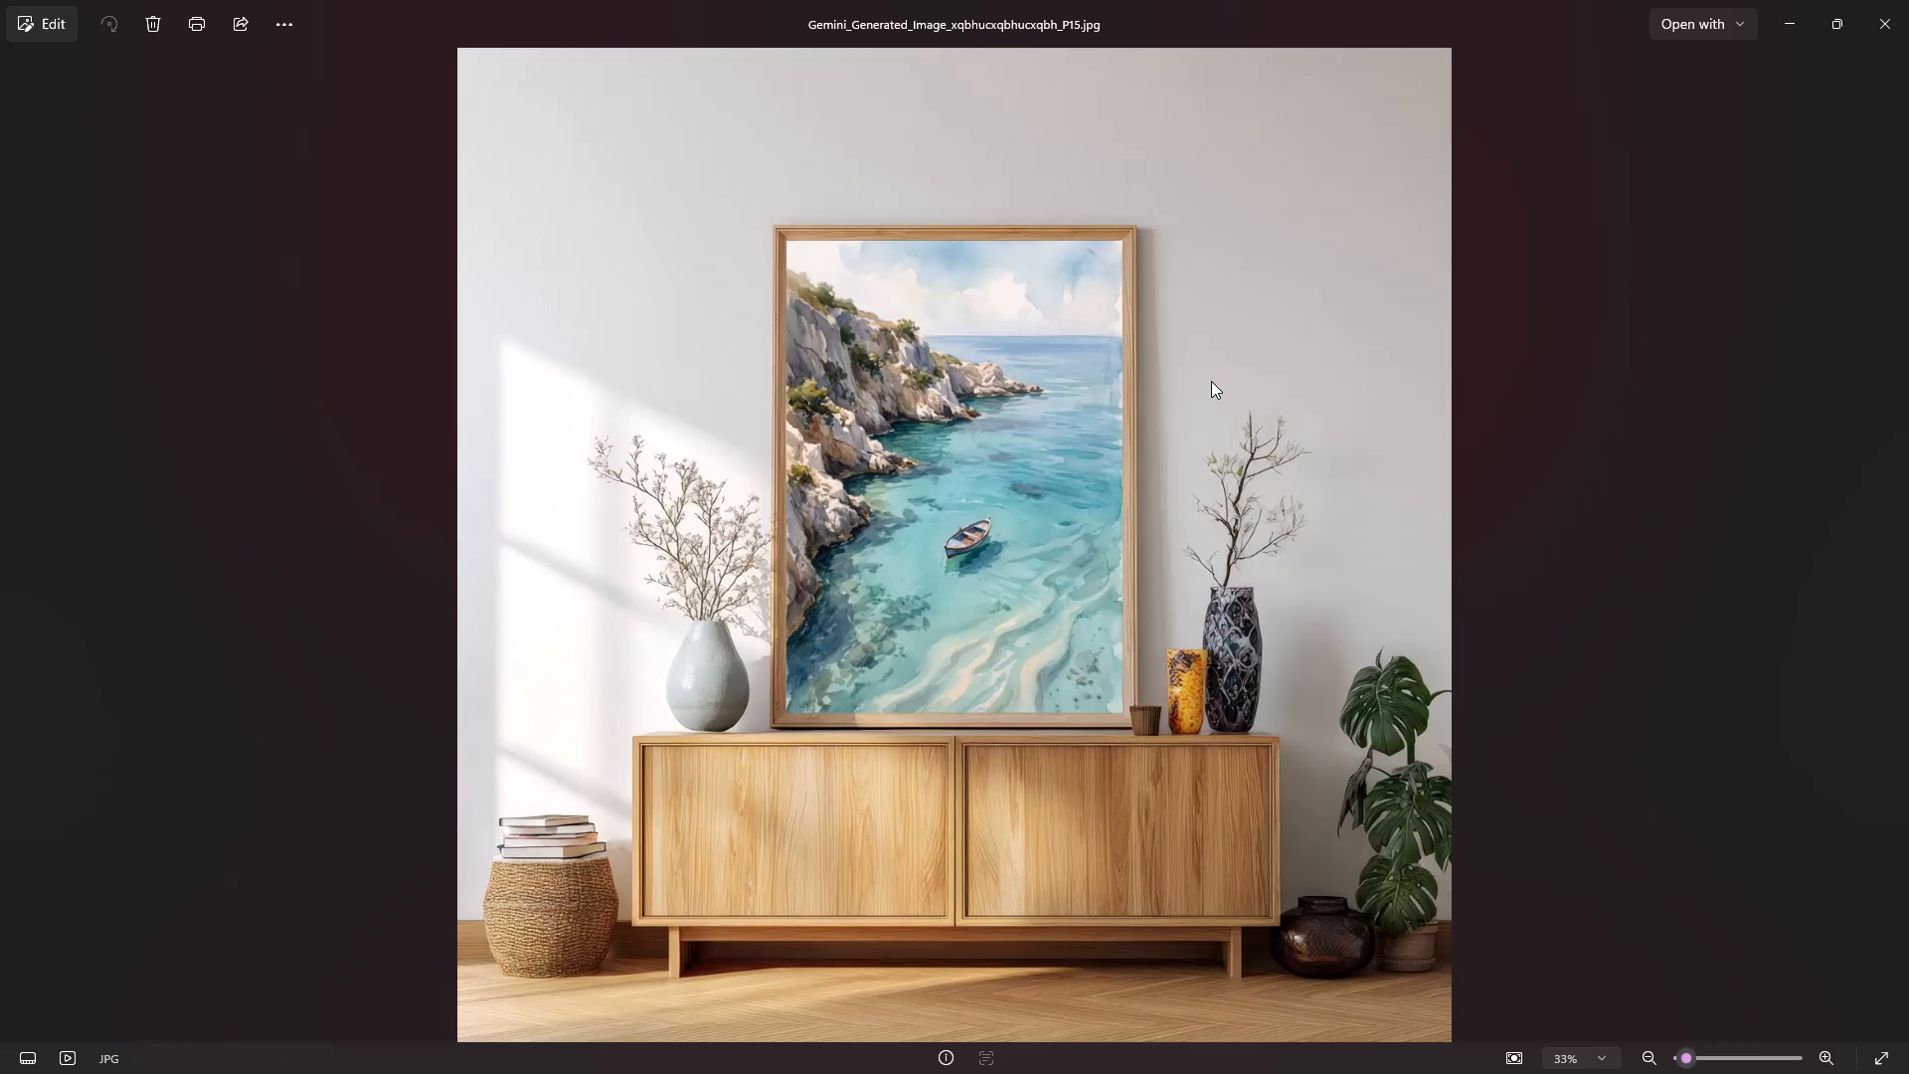
Delete the cove and rowboat mockups P18 (pink bedroom) and P16 (magenta sofa).
key("Right")
key("Right")
key("Delete")
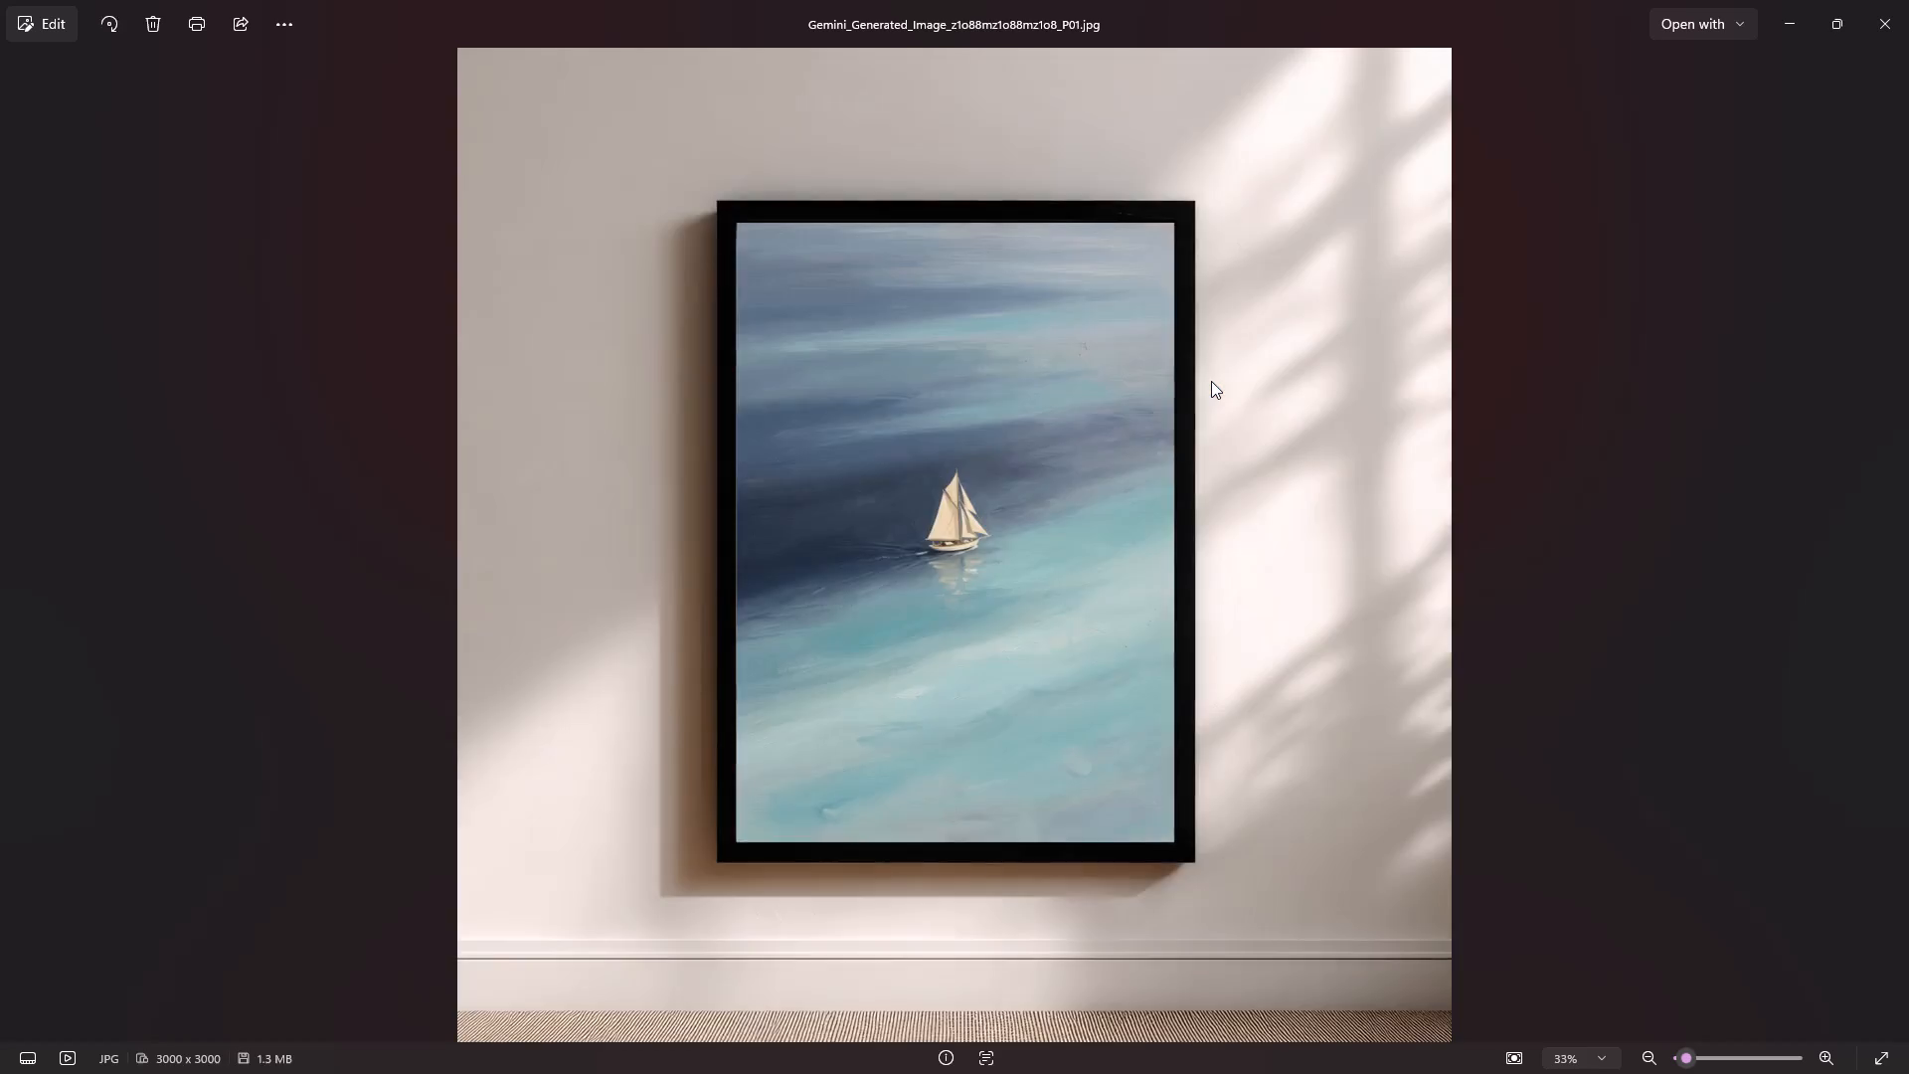
key("Left")
key("Left")
key("Right")
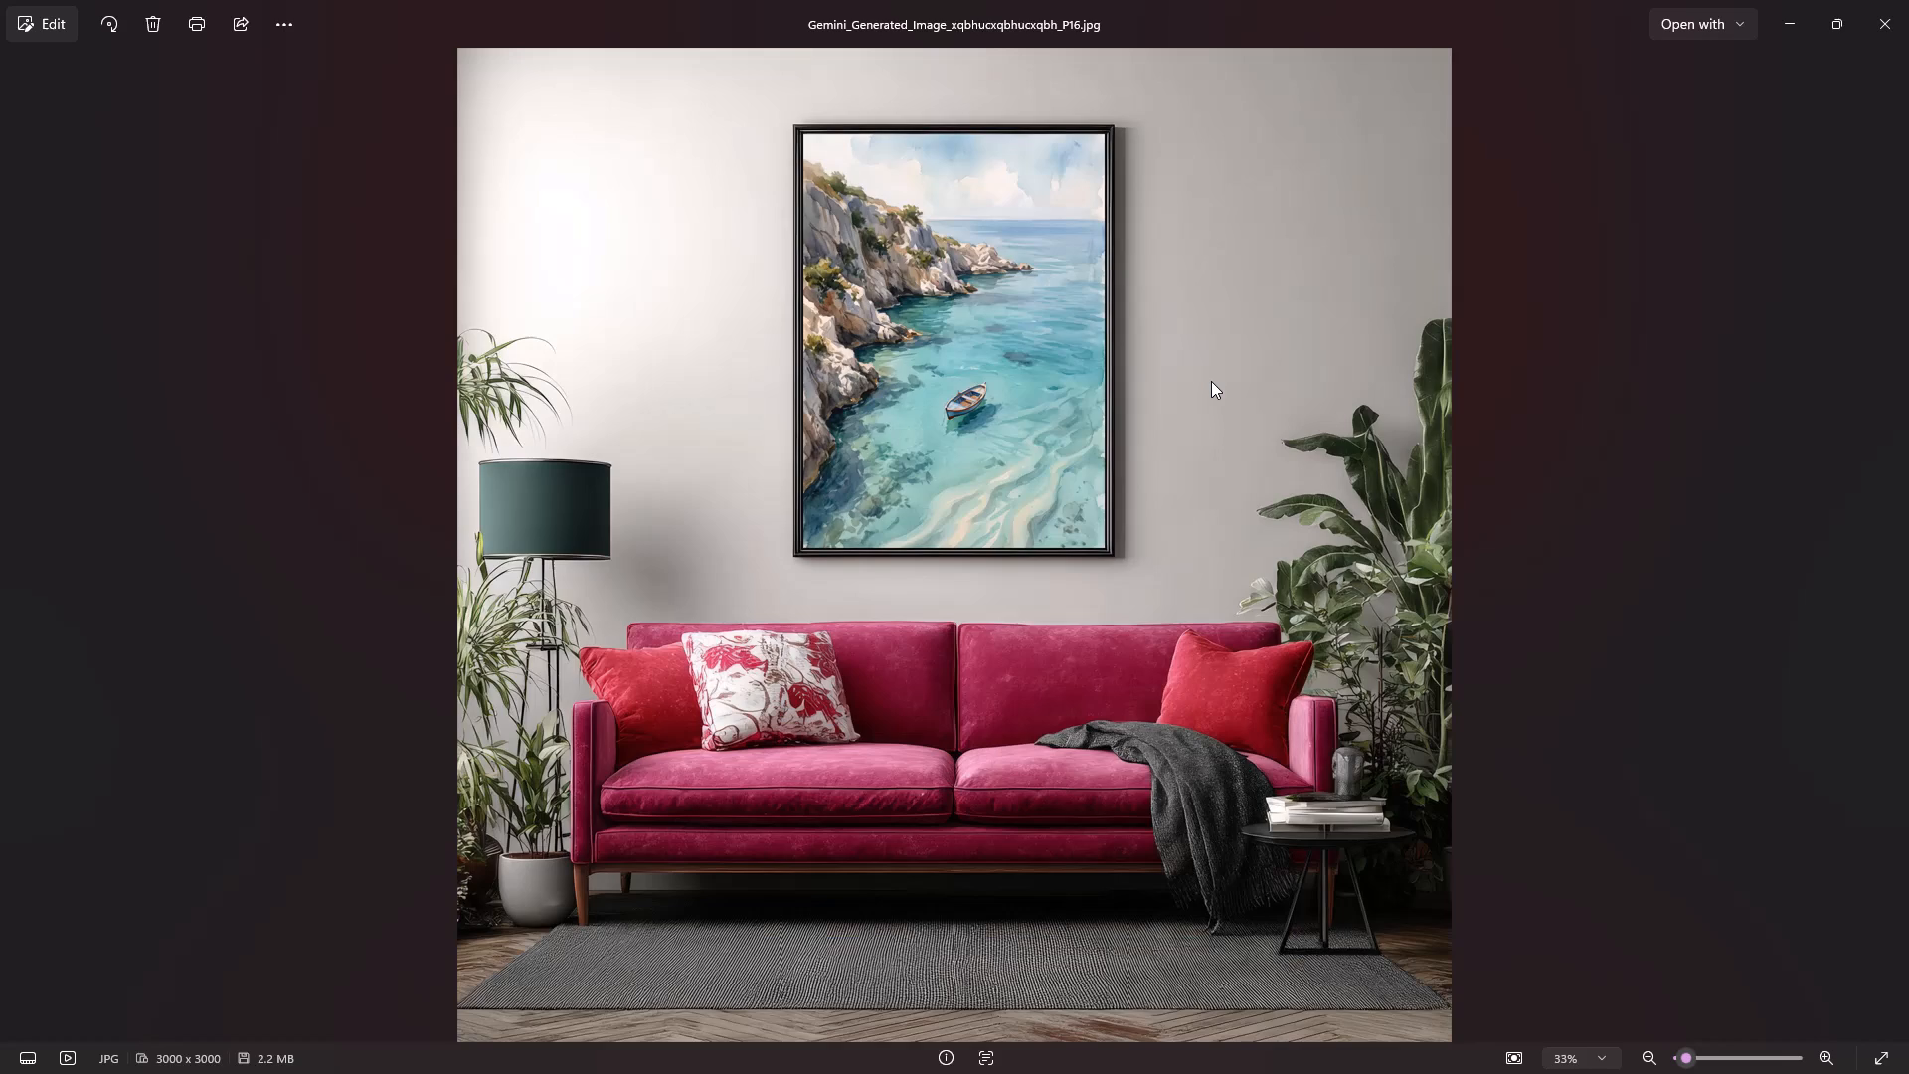
key("Delete")
Delete the white-framed cove and rowboat mockup on the coral-pink wall, P13.
key("Left")
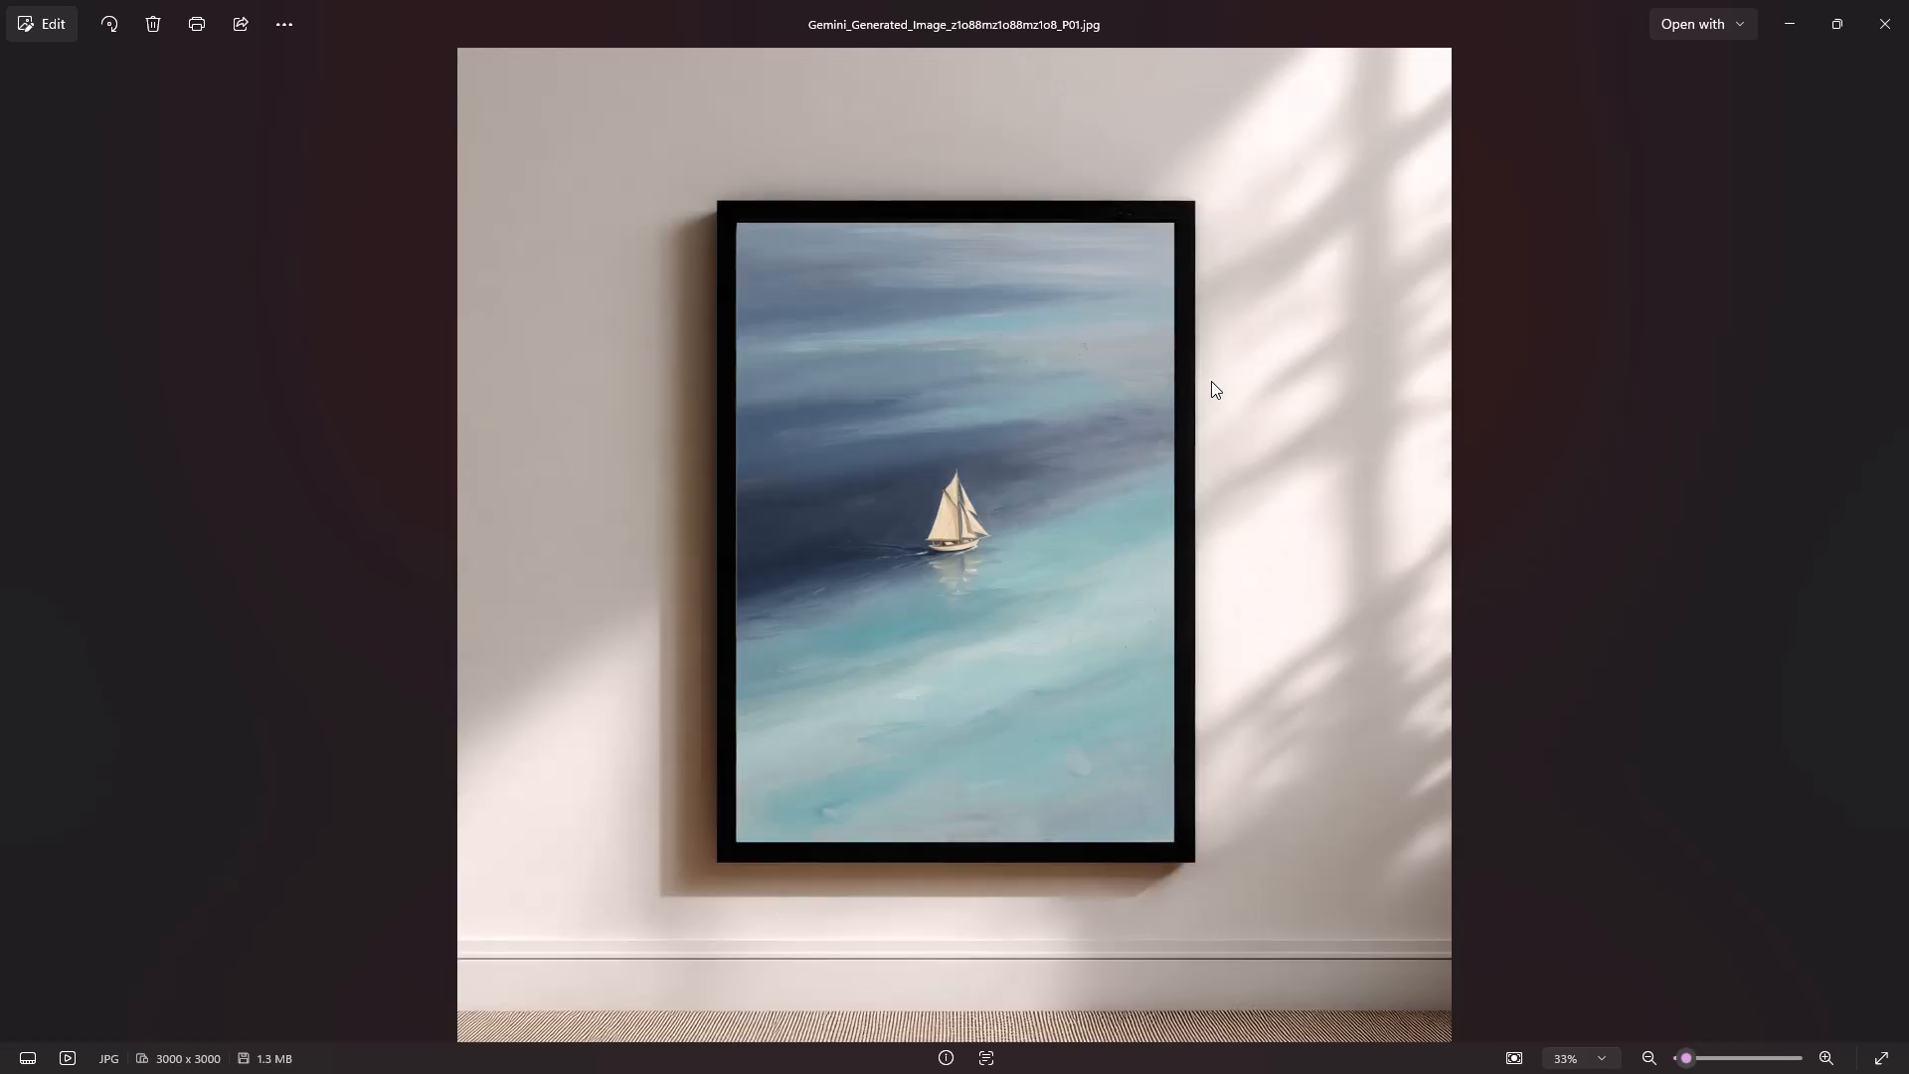
key("Left")
key("Left")
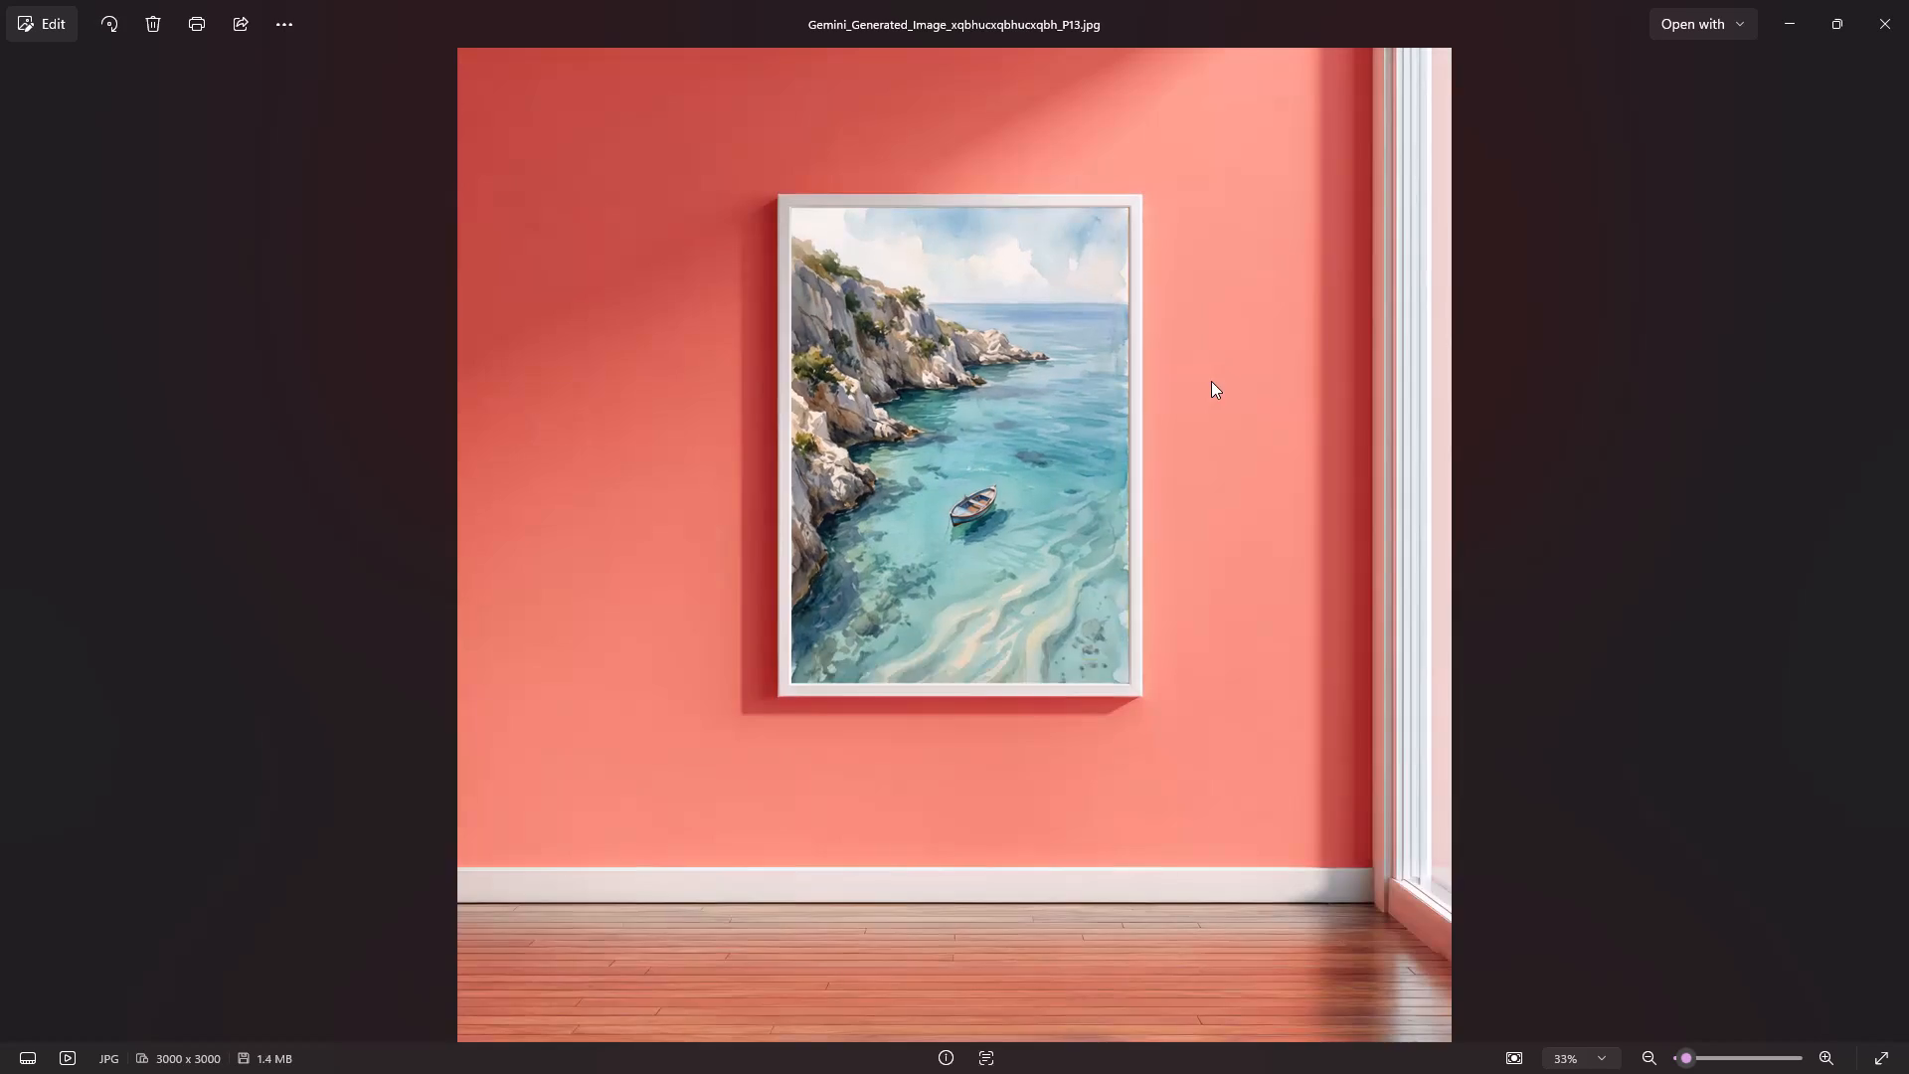
key("Delete")
Review the remaining cove and rowboat mockups, working back from P15 to the black-framed P01.
key("Left")
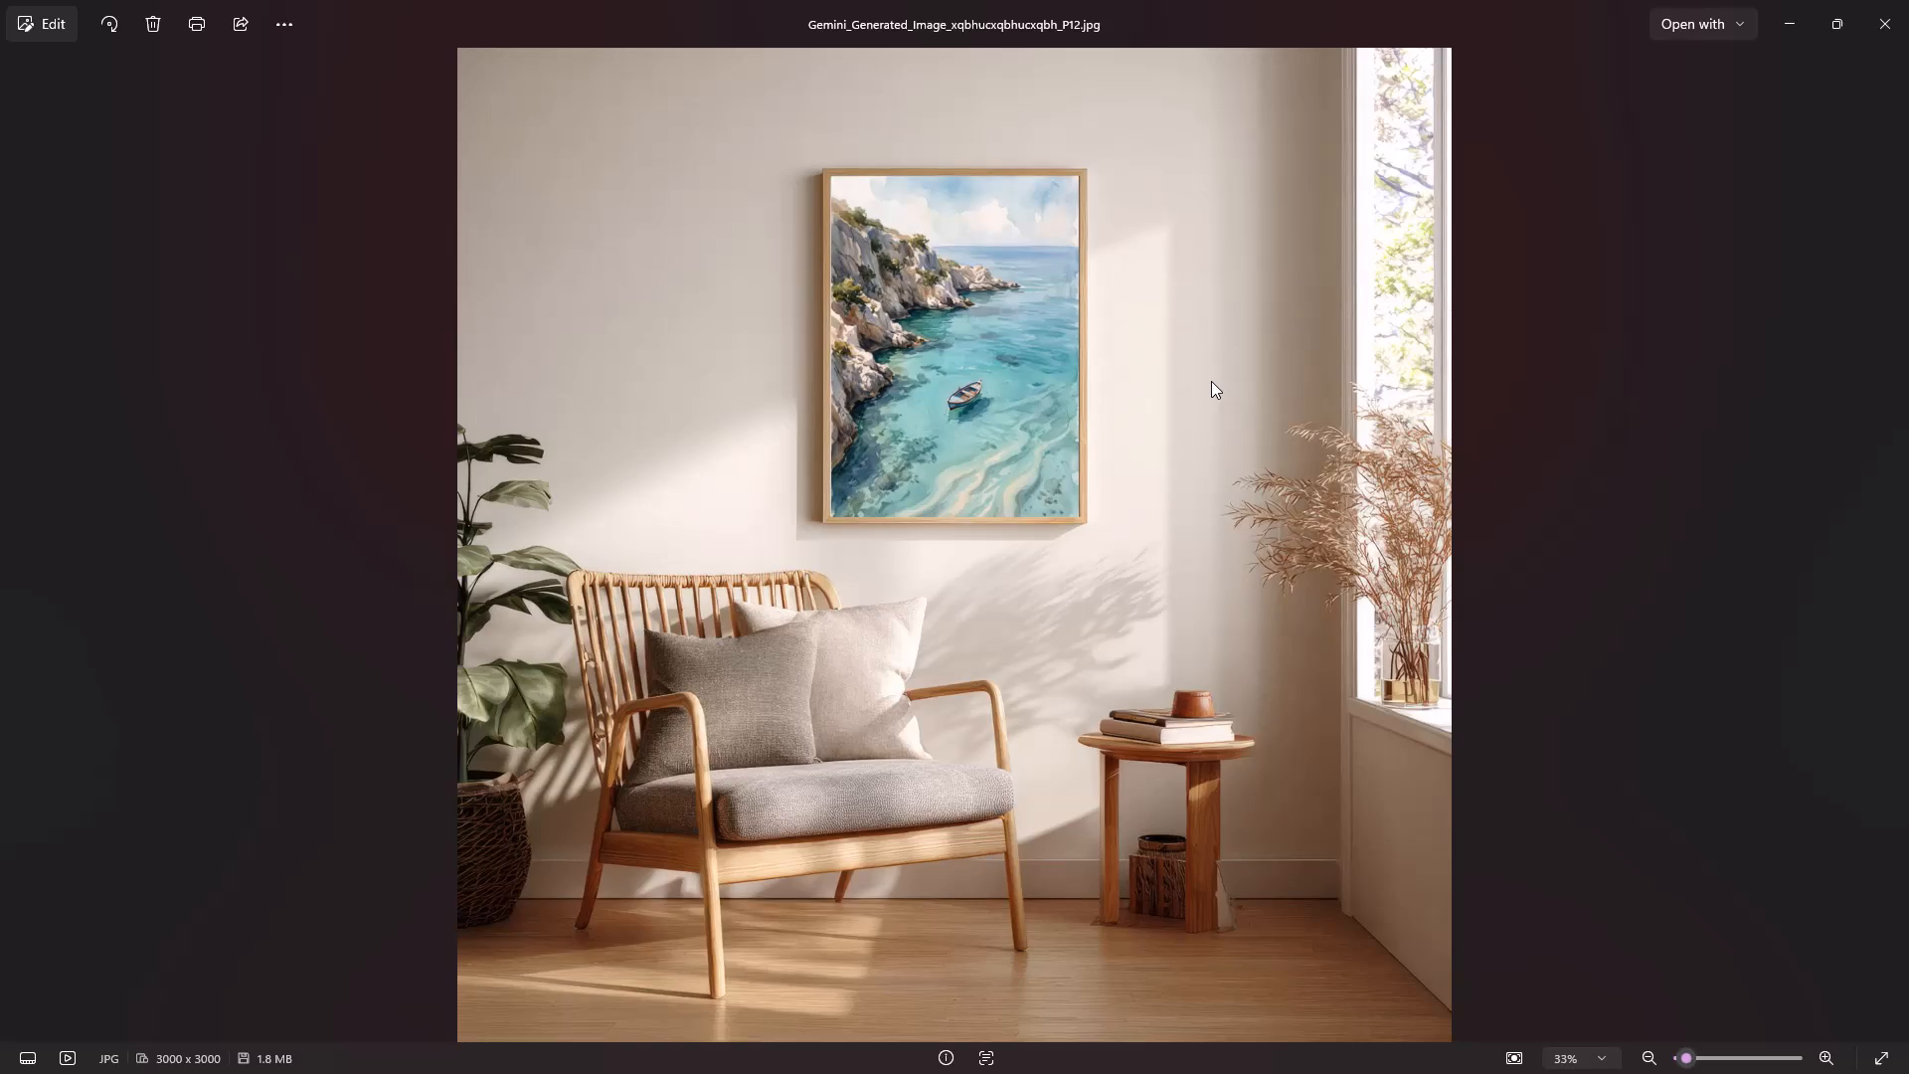
key("Right")
key("Right")
key("Right")
key("Left")
key("Left")
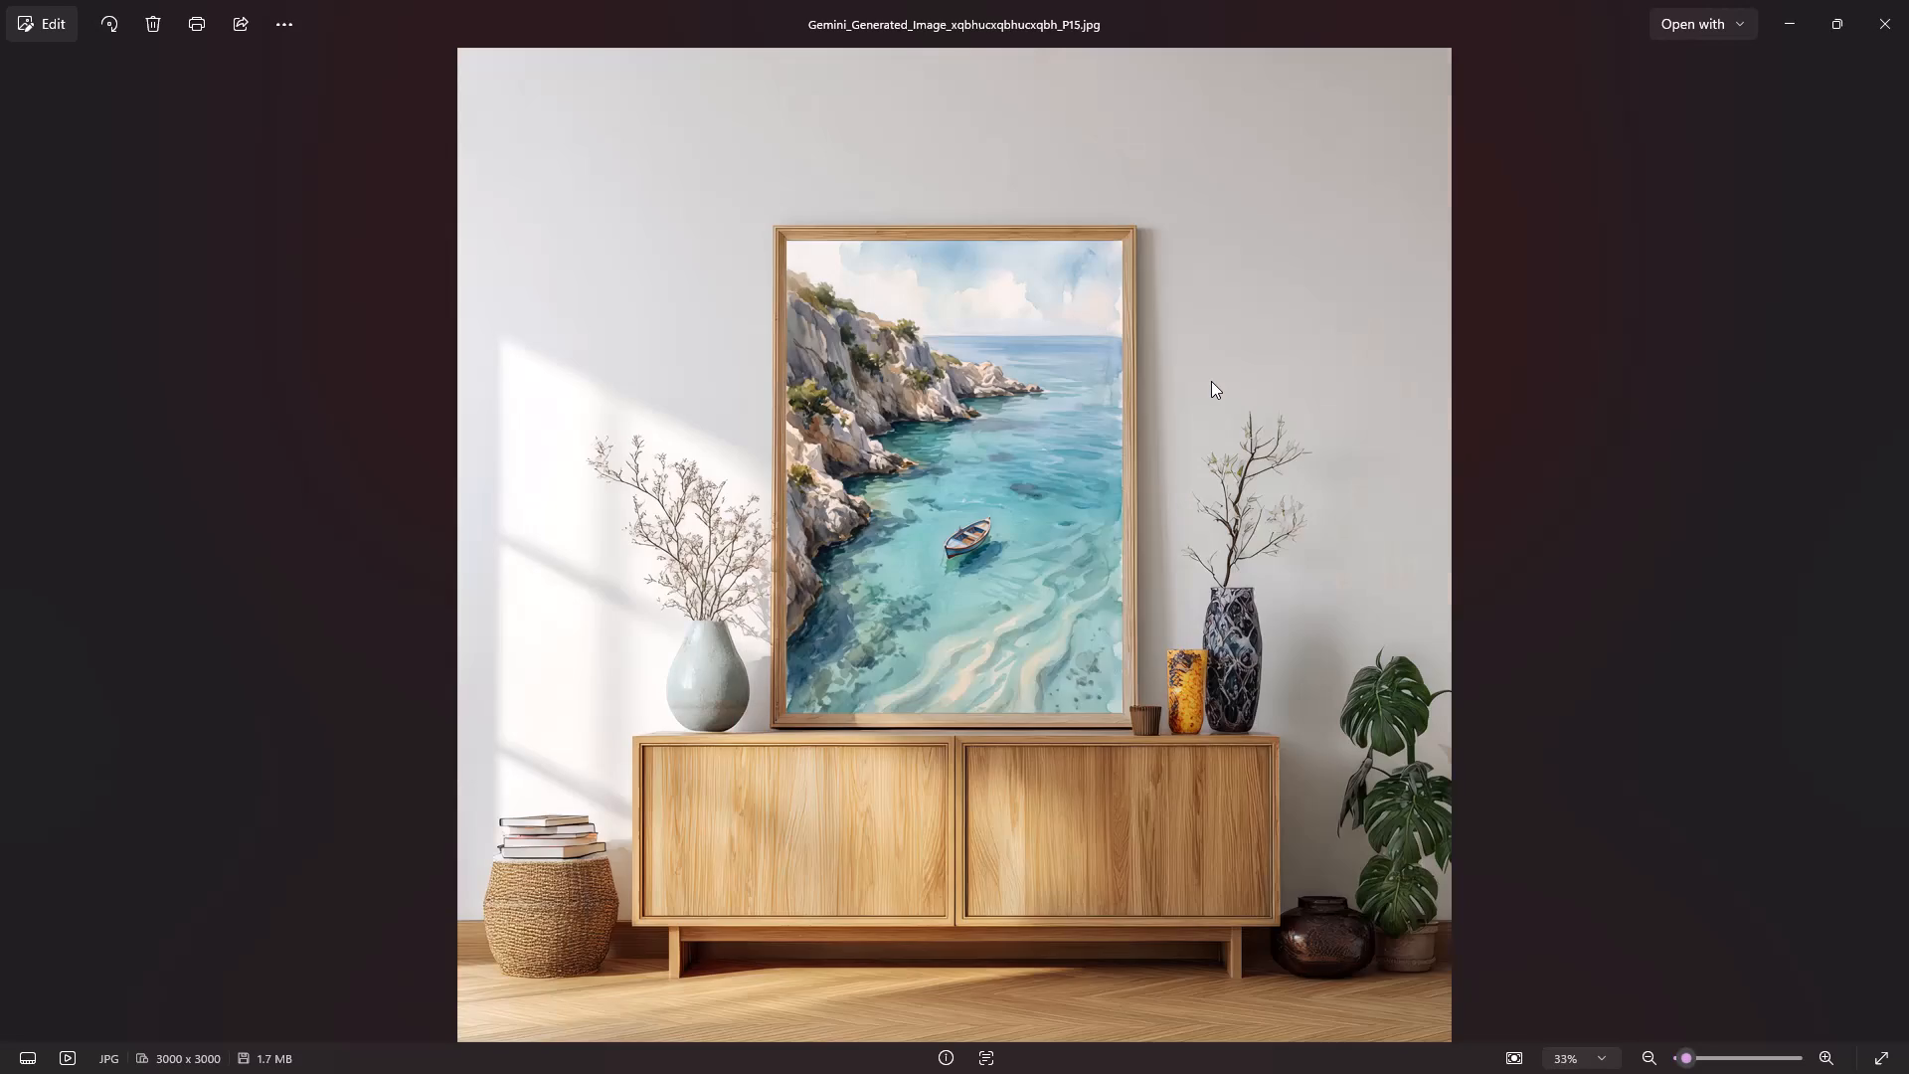
key("Left")
key("Left")
key("Left")
key("Left")
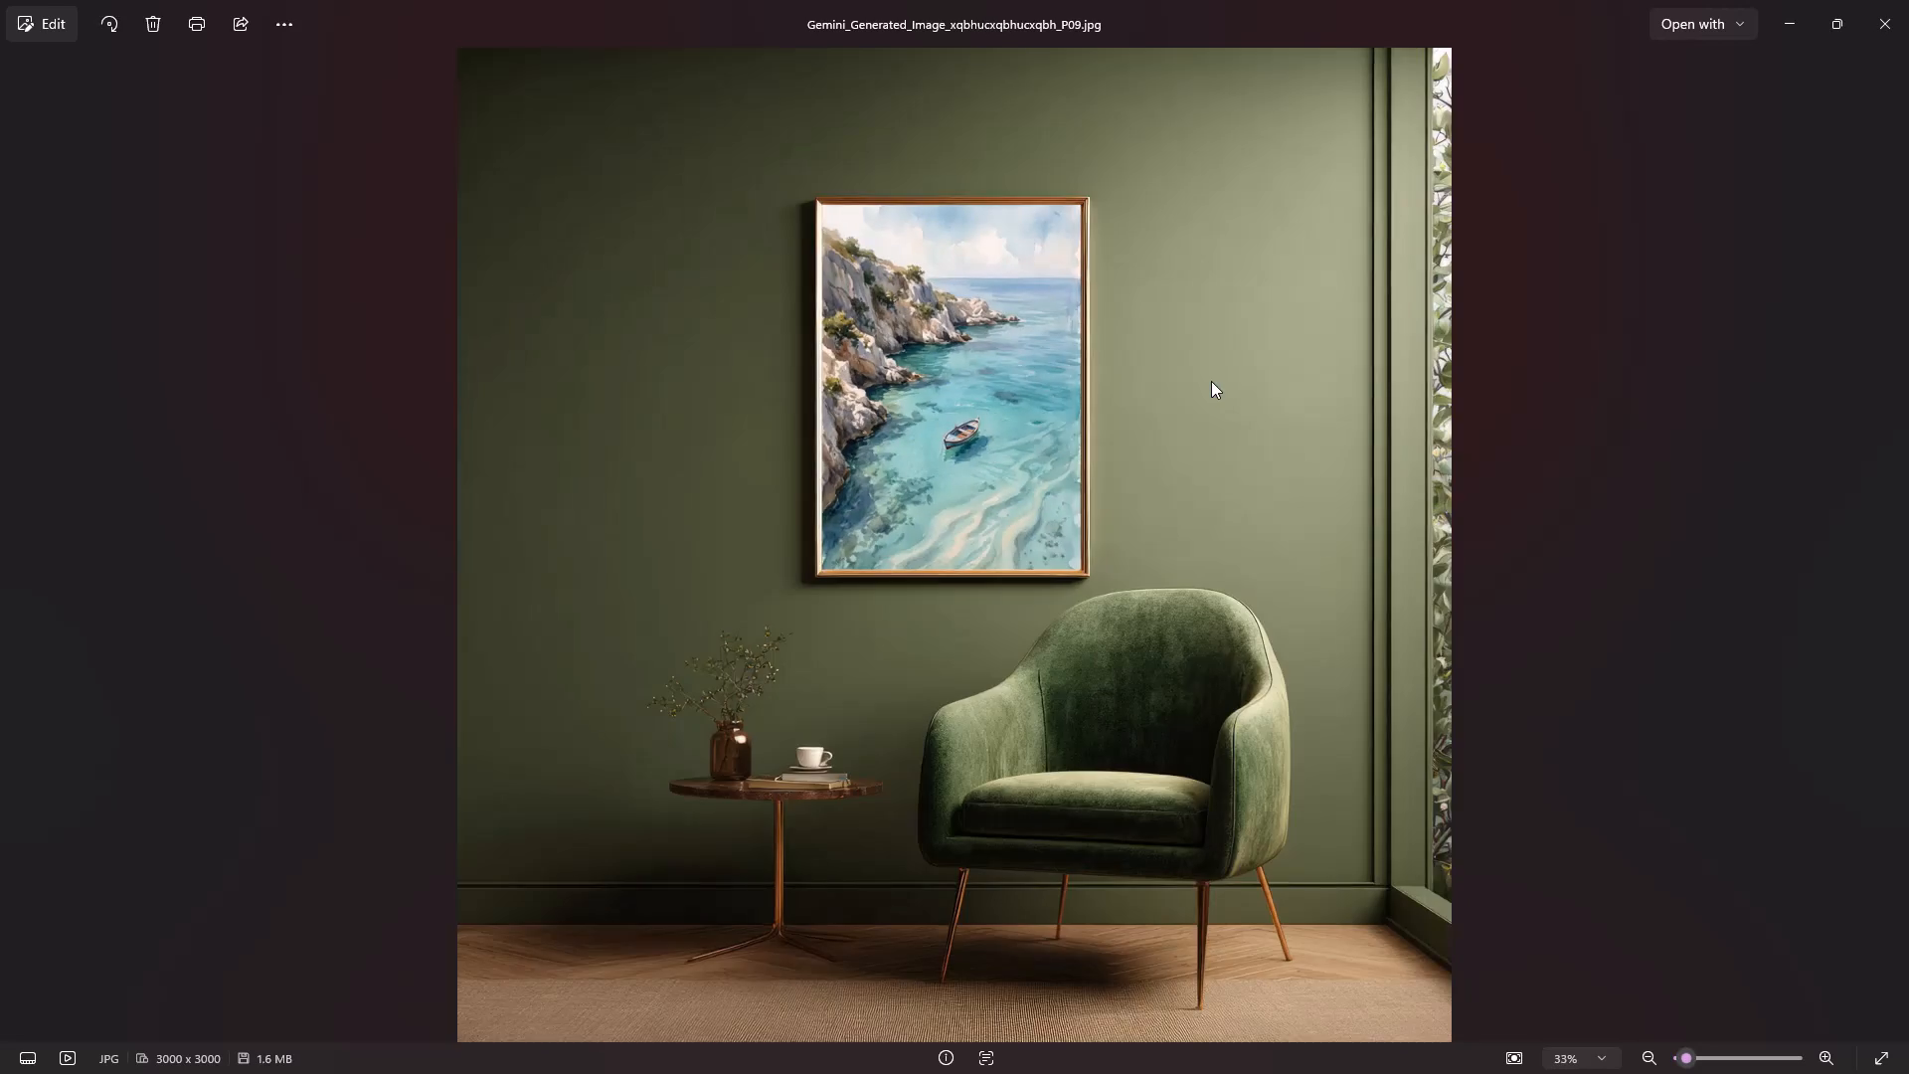
key("Left")
key("Left")
key("Left")
key("Left")
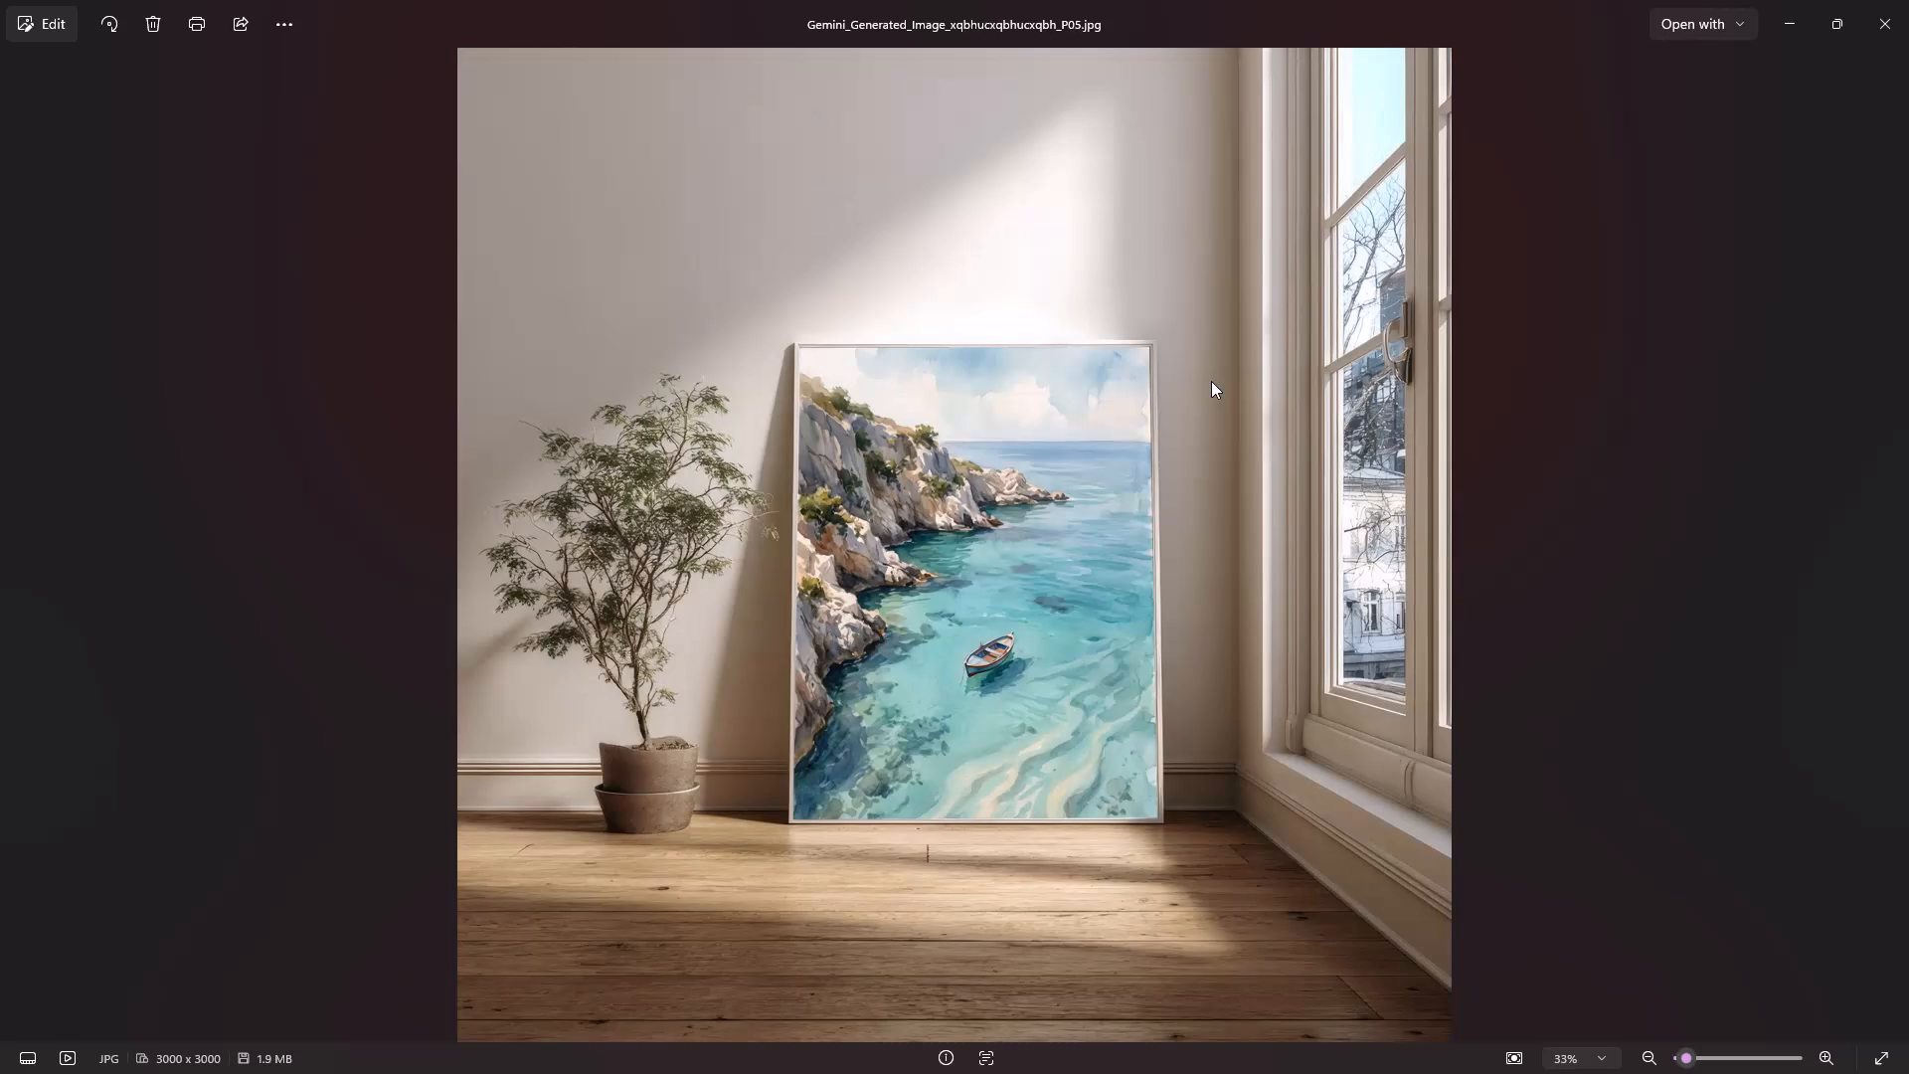
key("Left")
key("Left")
key("Left")
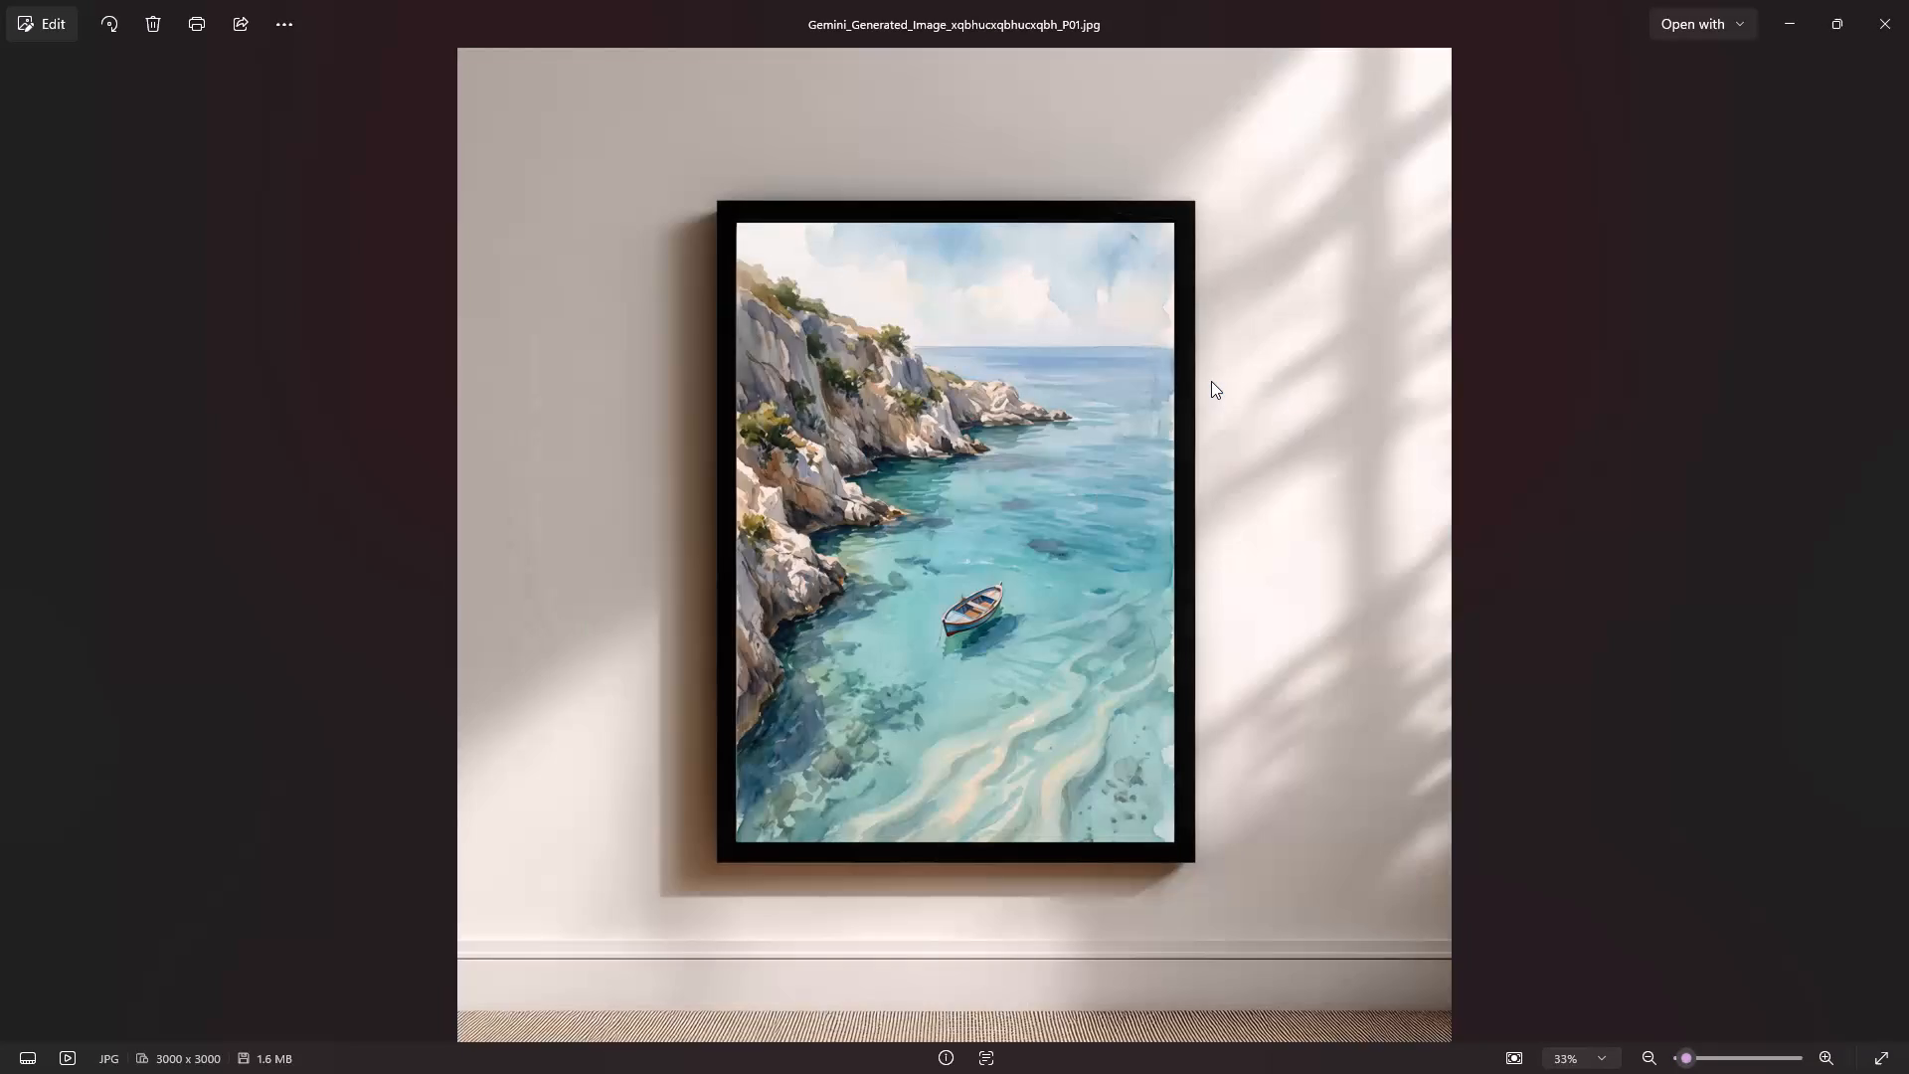
key("Left")
key("Right")
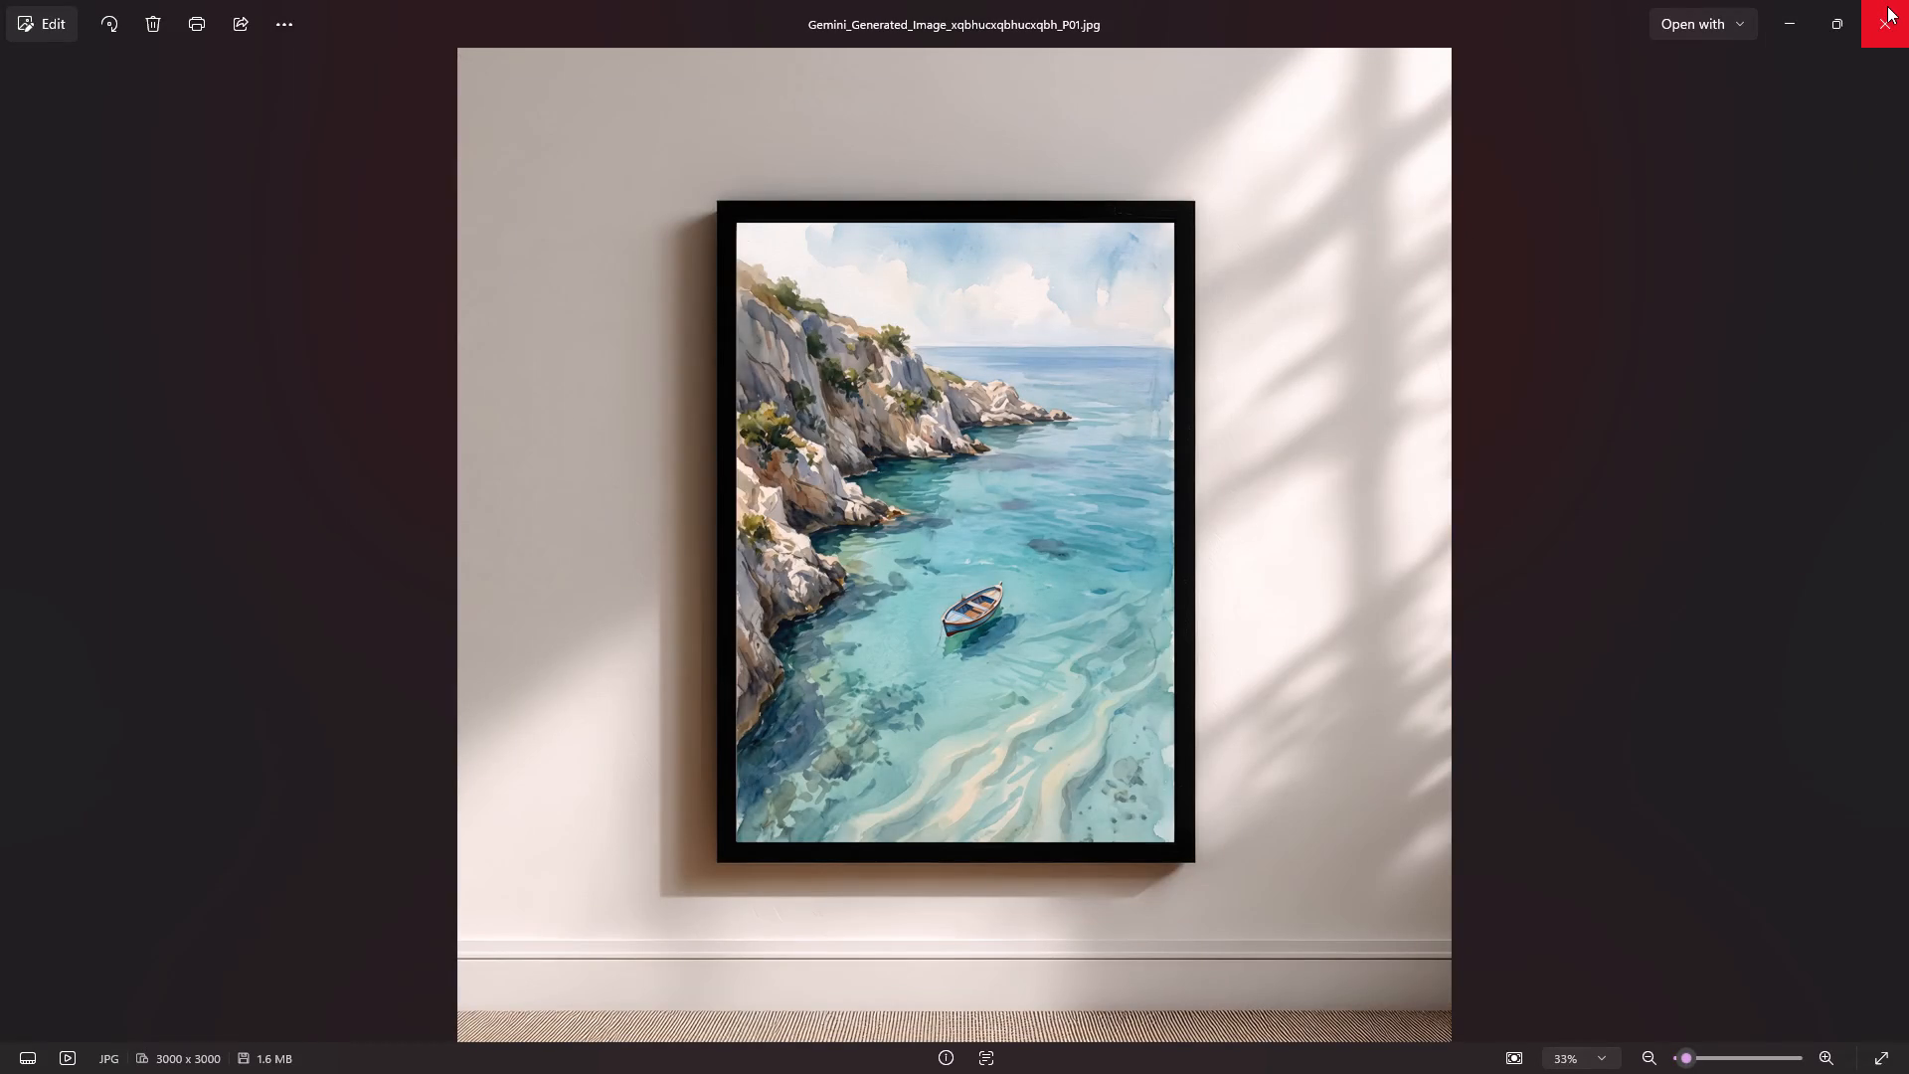
Go through the cove and rowboat mockups again from P03 and delete the green armchair mockup P09.
key("Right")
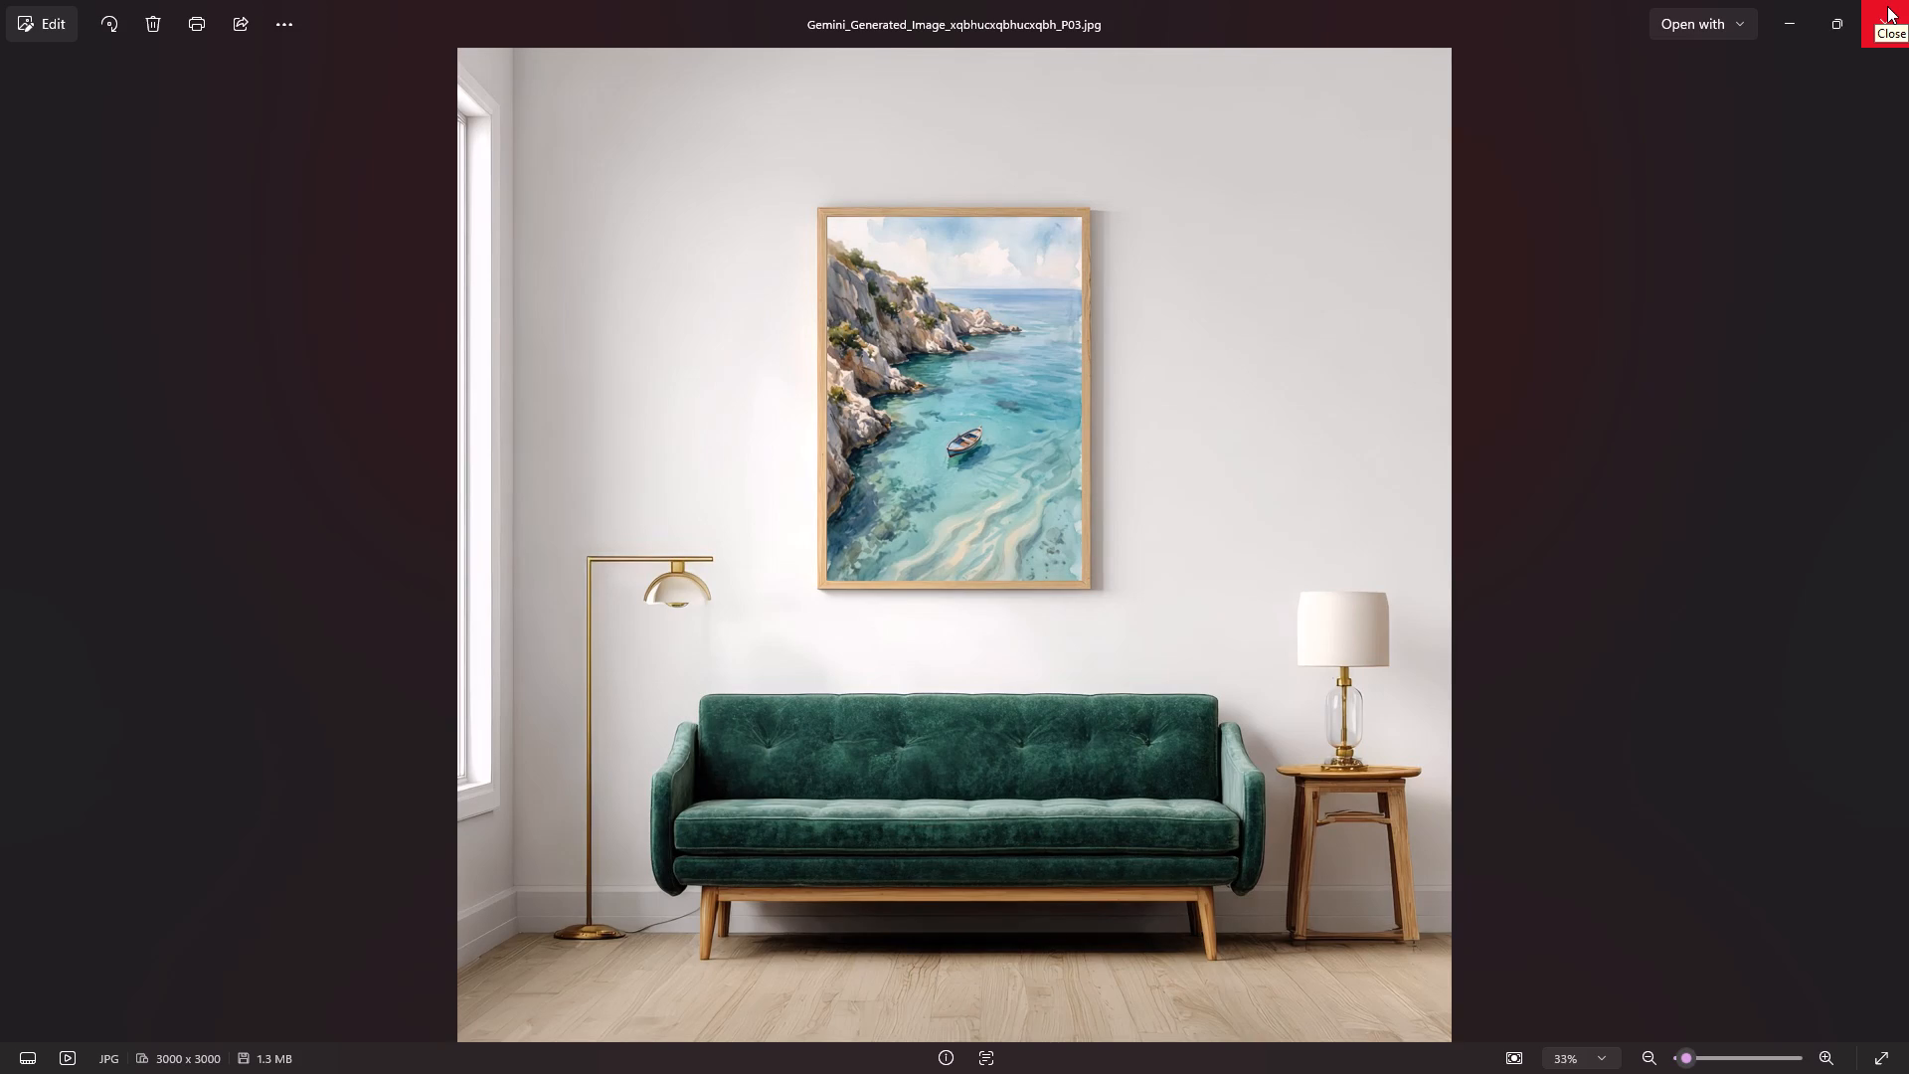
key("Right")
key("Left")
key("Right")
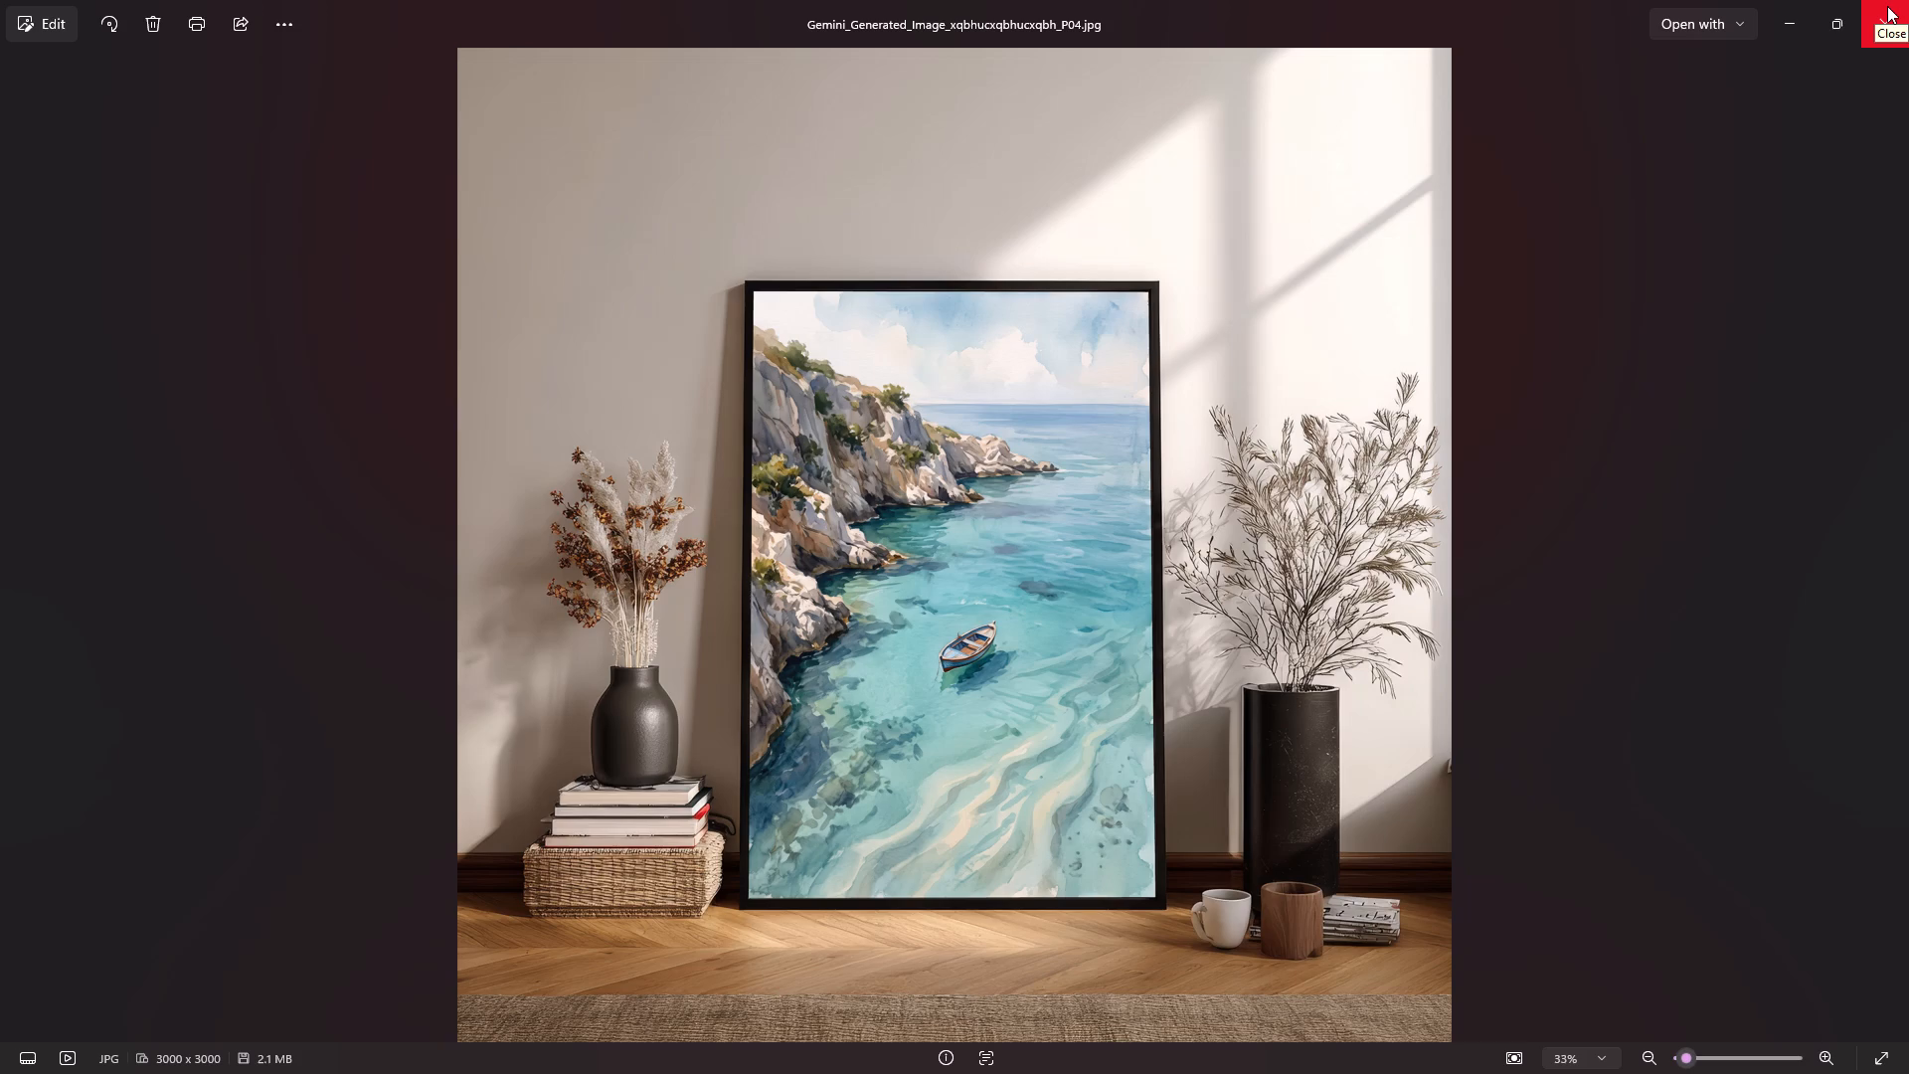
key("Right")
key("Right")
key("Right")
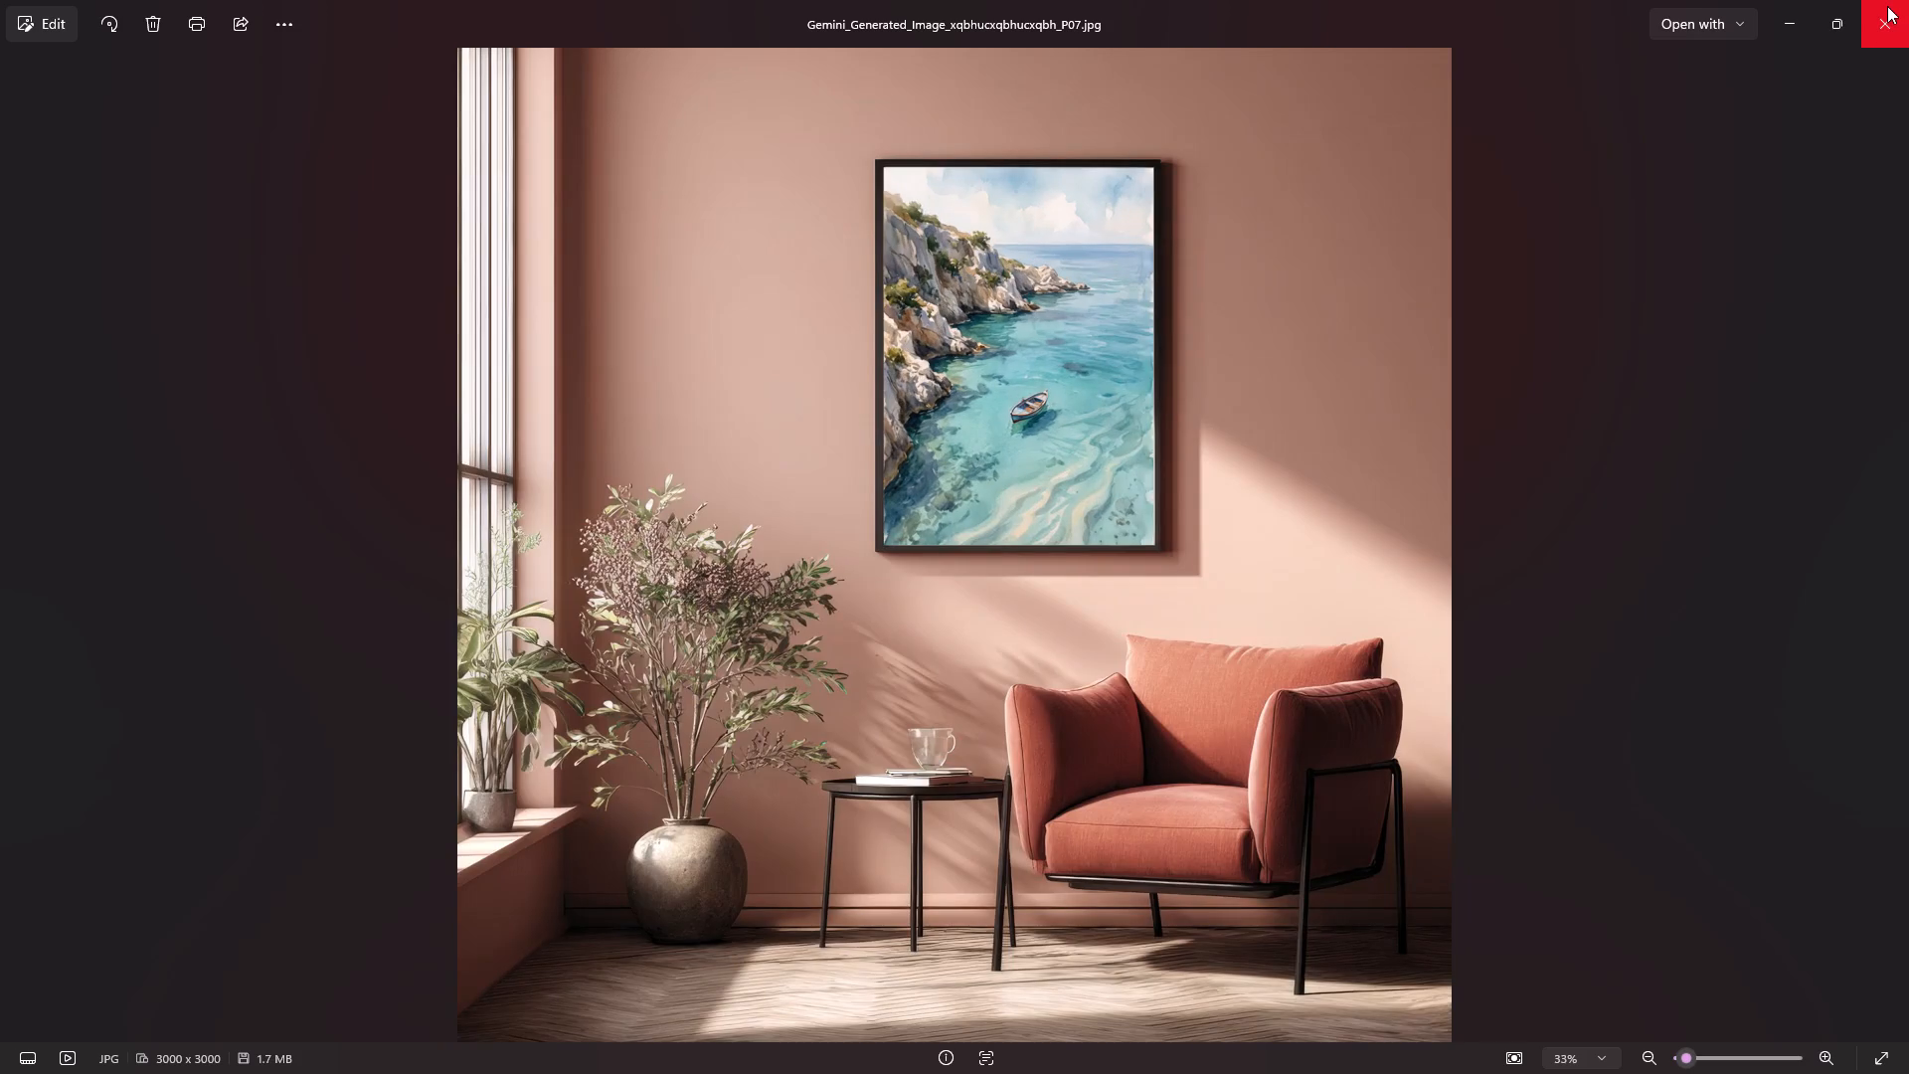
key("Right")
key("Right")
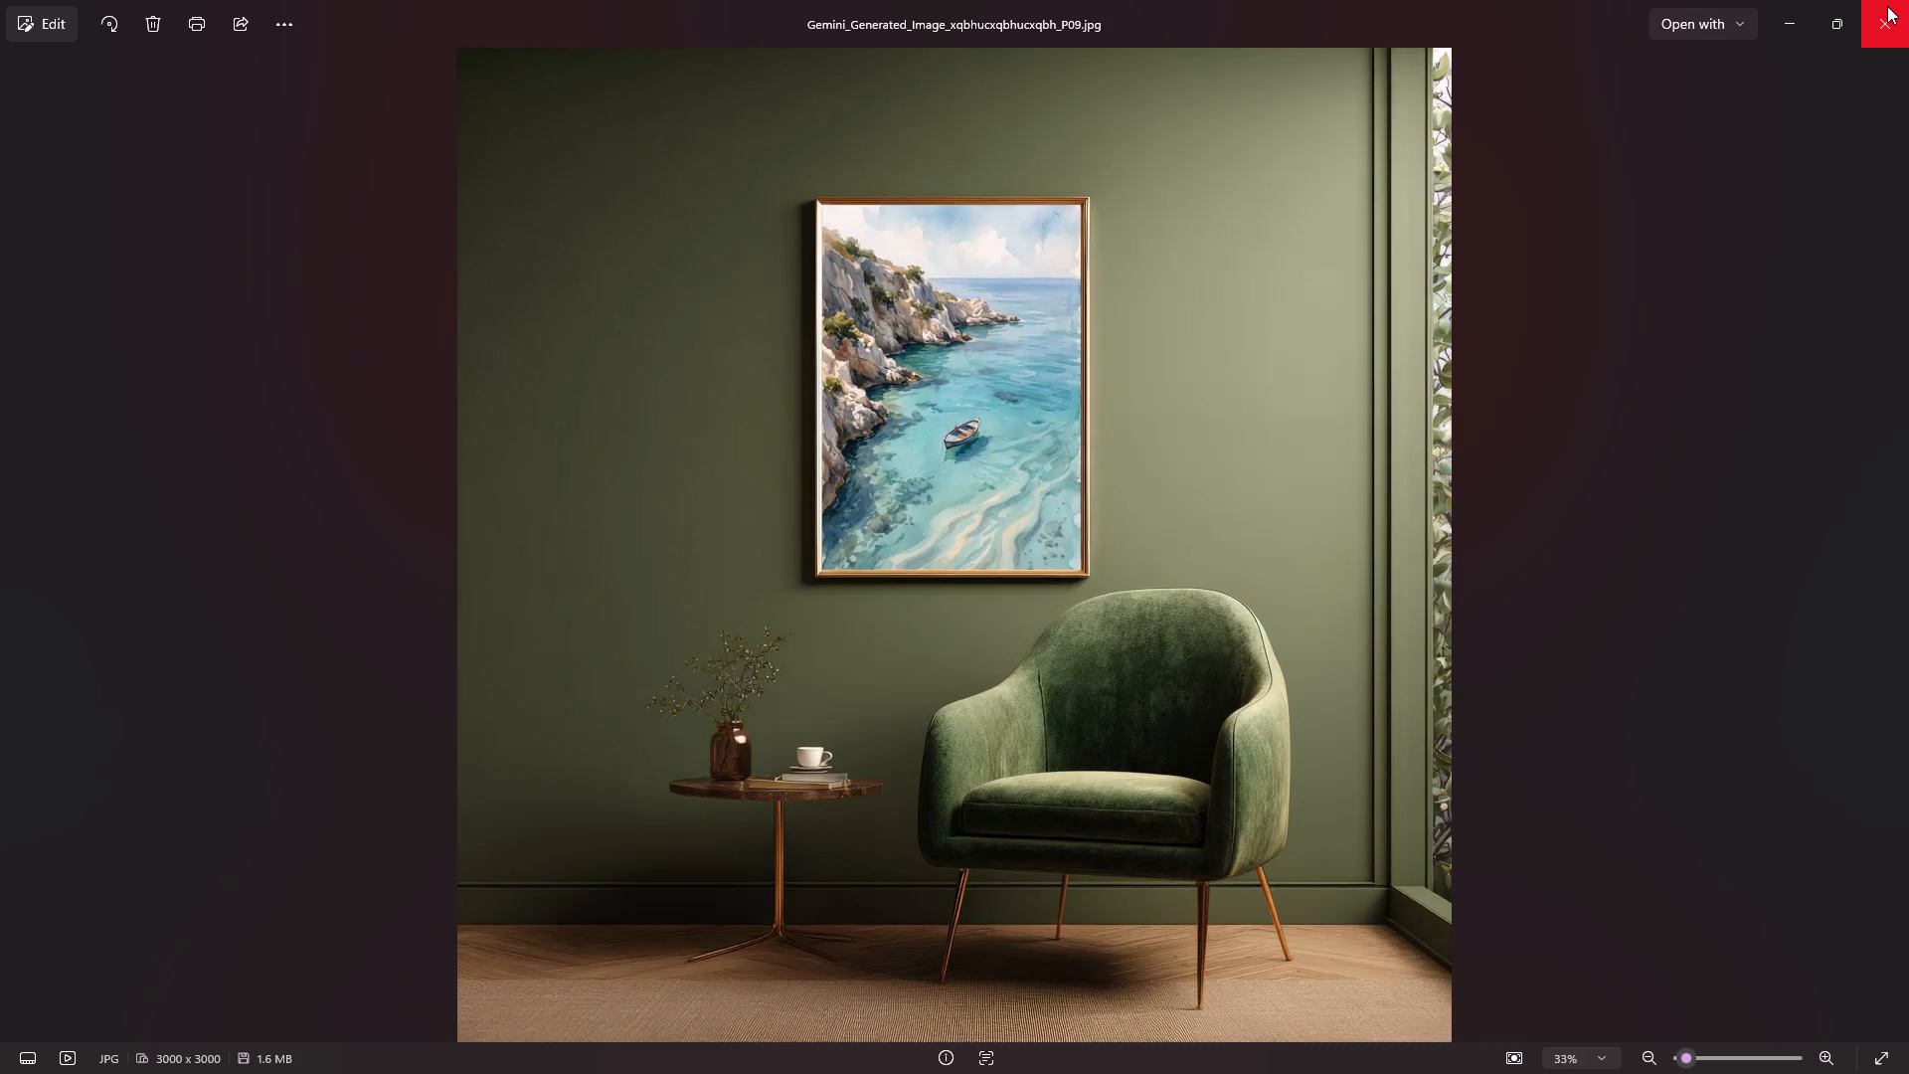
key("Right")
key("Left")
key("Right")
key("Left")
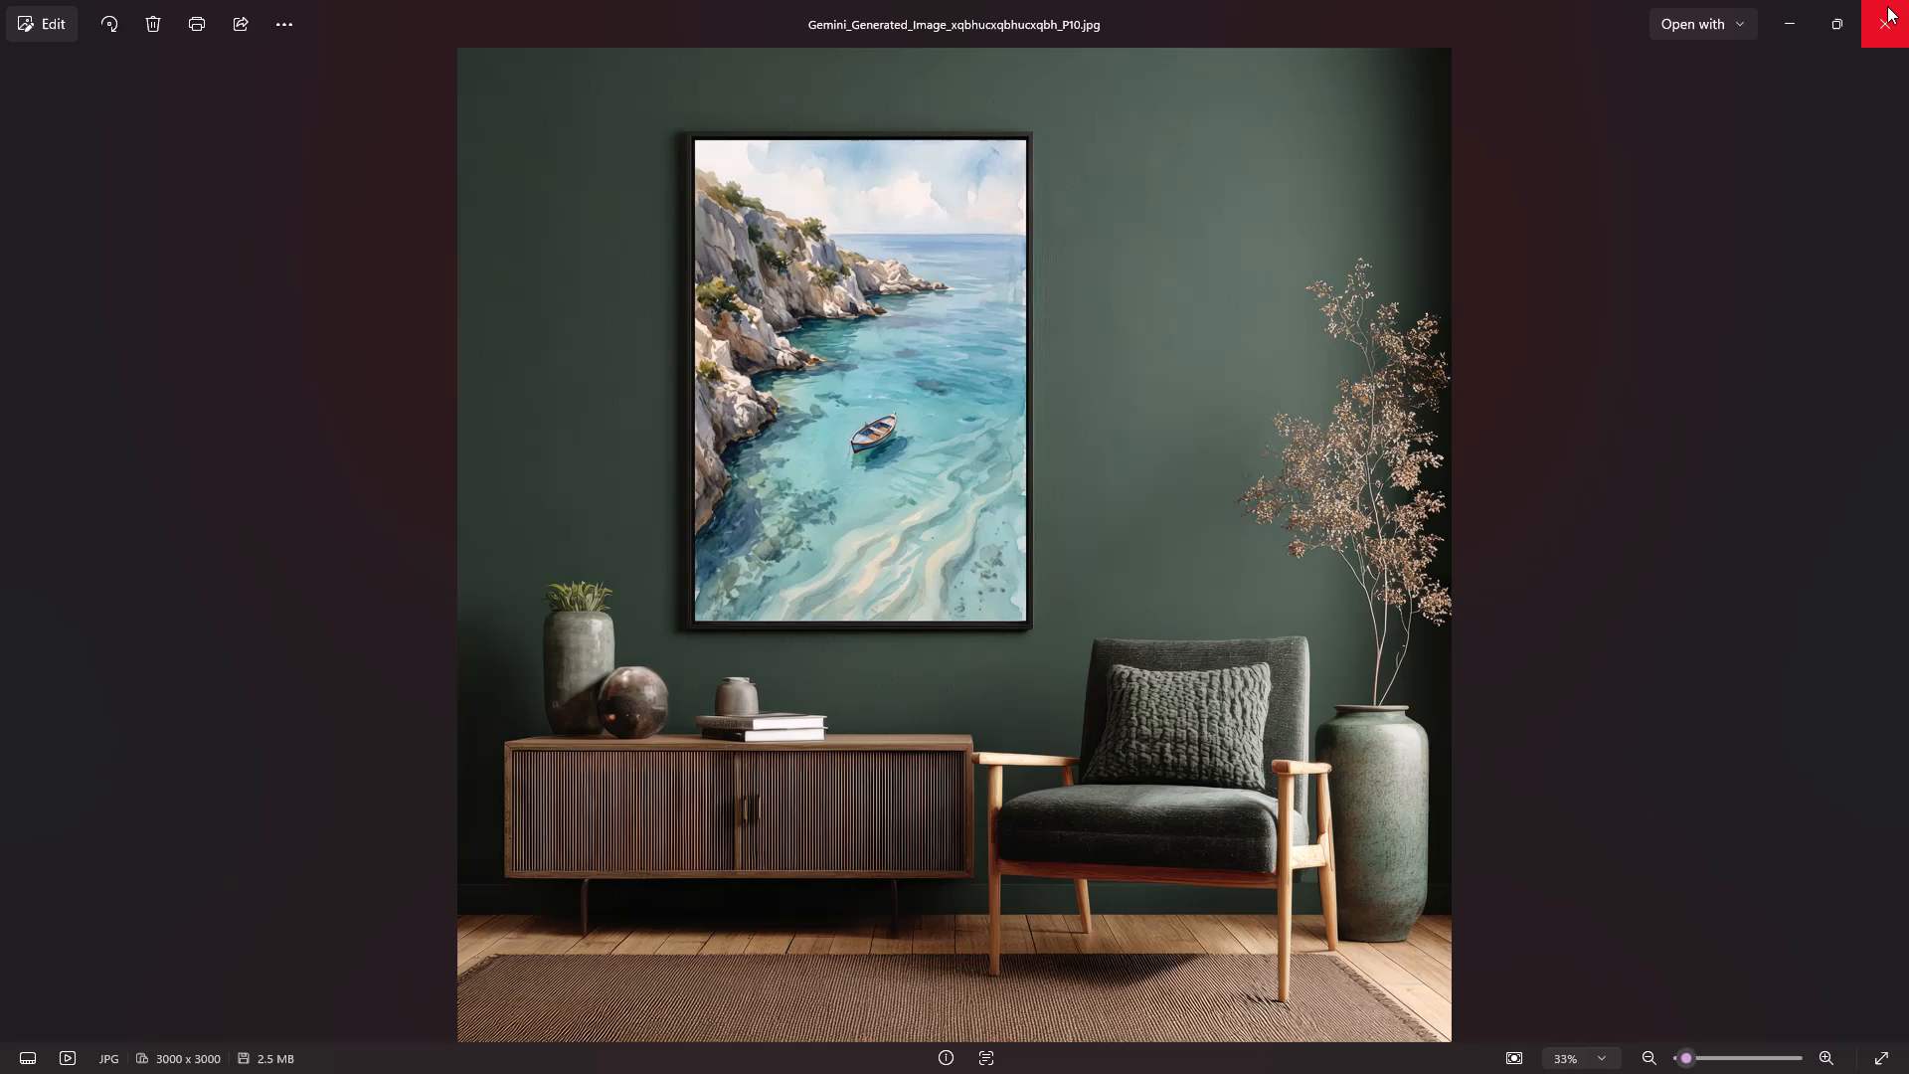
key("Delete")
Check the rest of the cove and rowboat set up to P15 and close the image viewer.
key("Right")
key("Right")
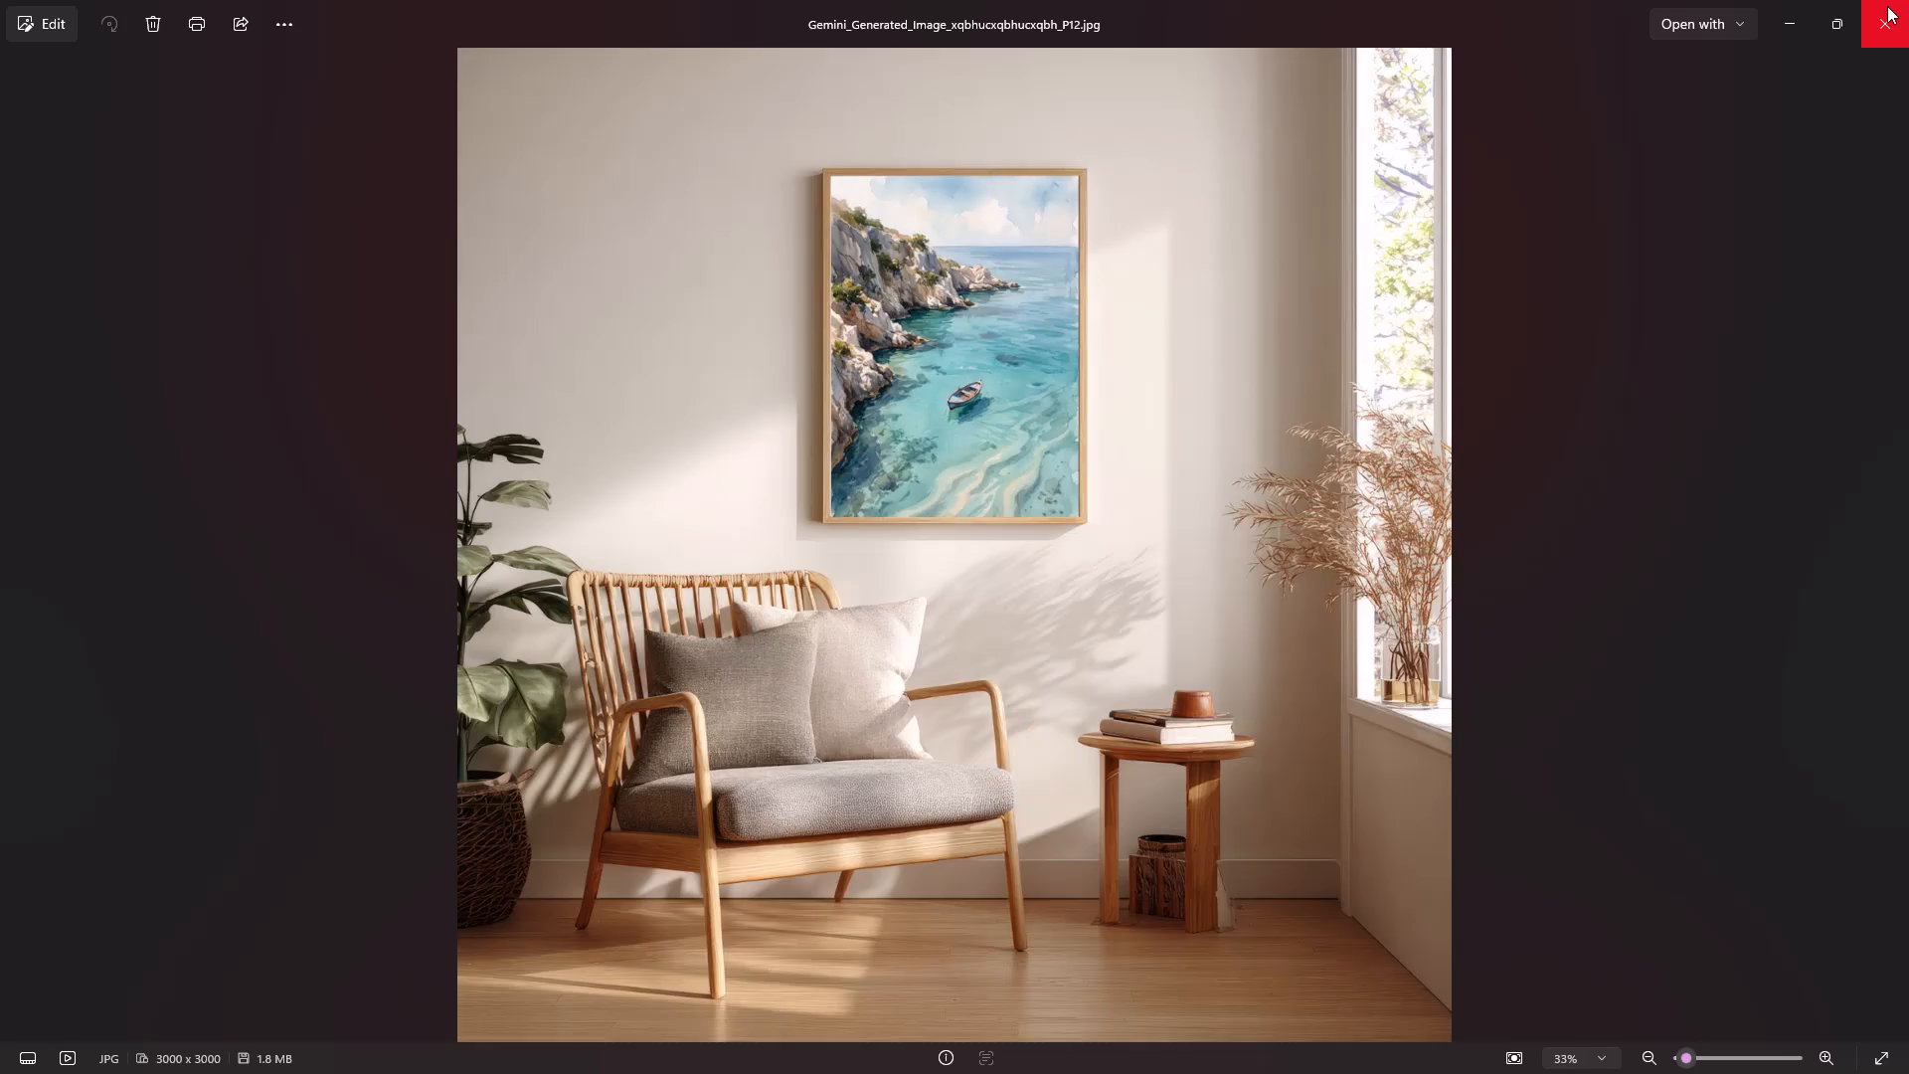
key("Right")
key("Right")
key("Right")
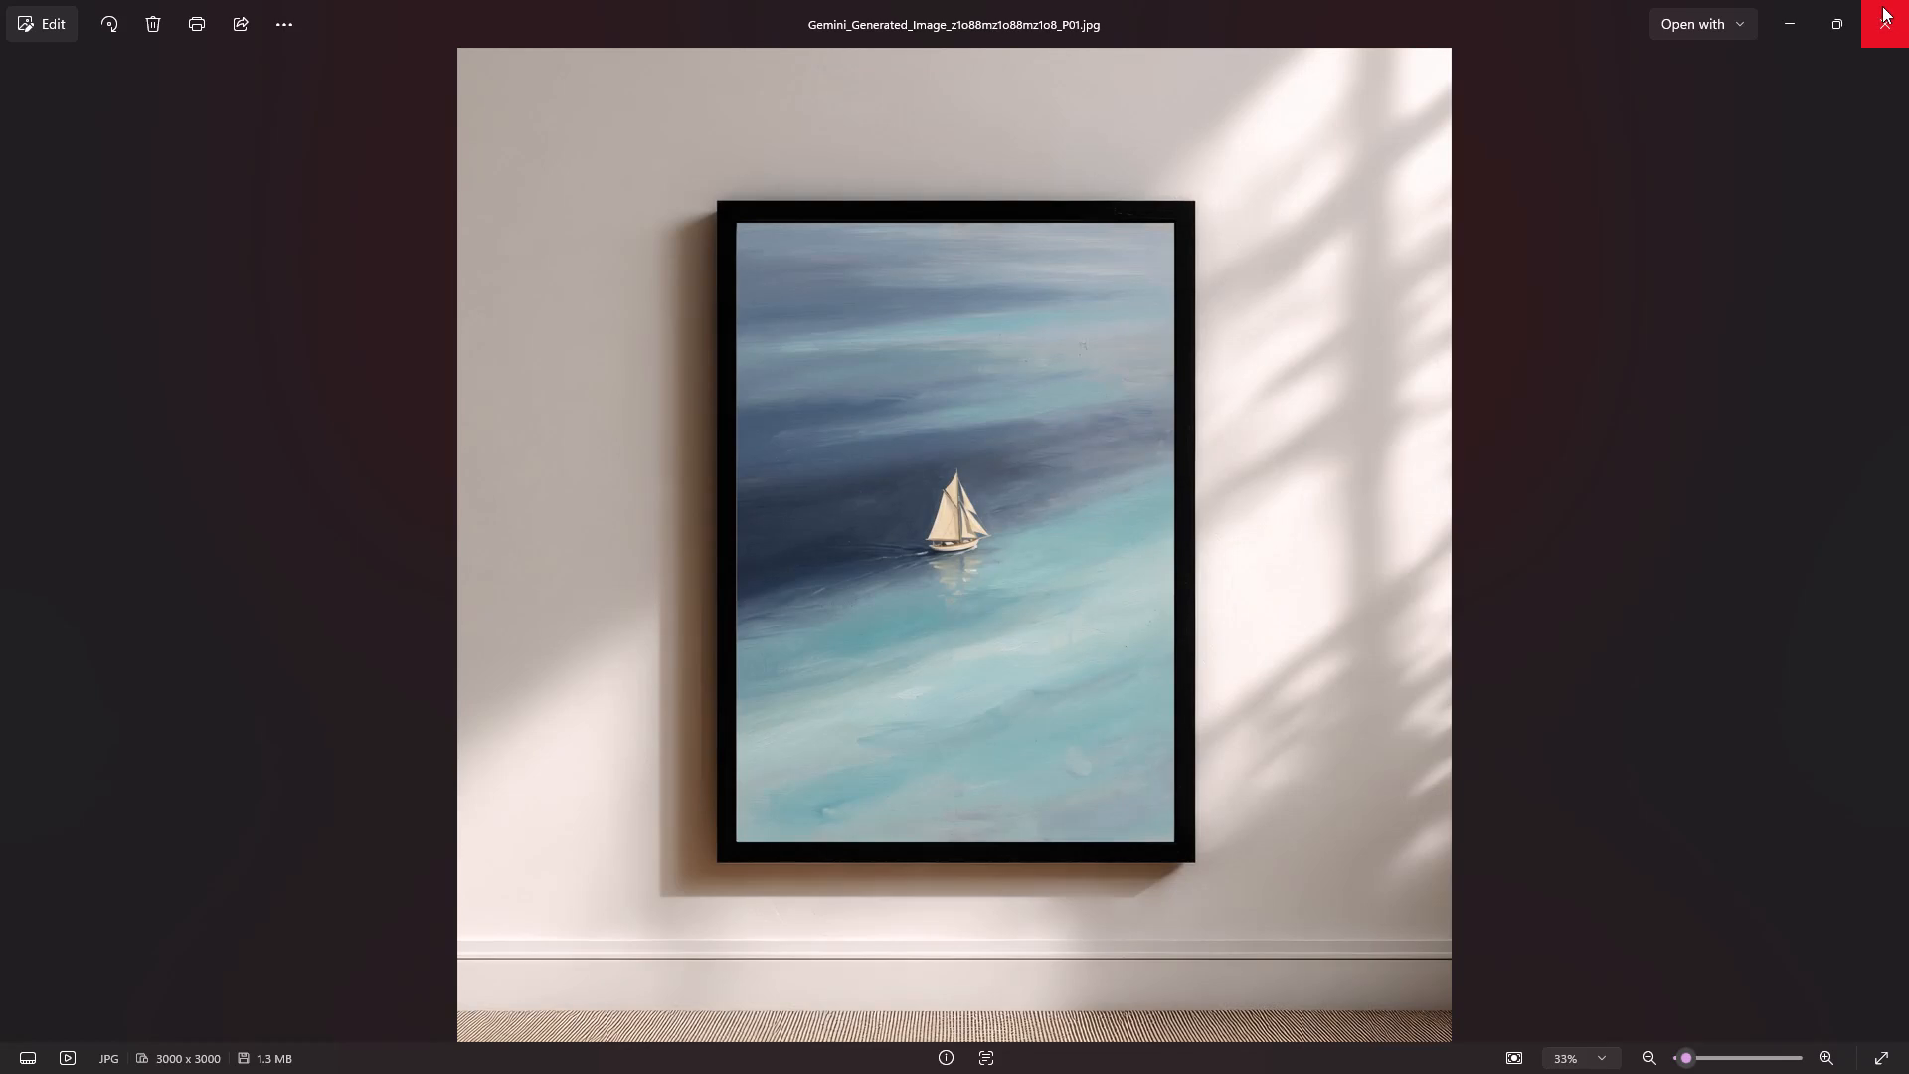
left_click(1882, 6)
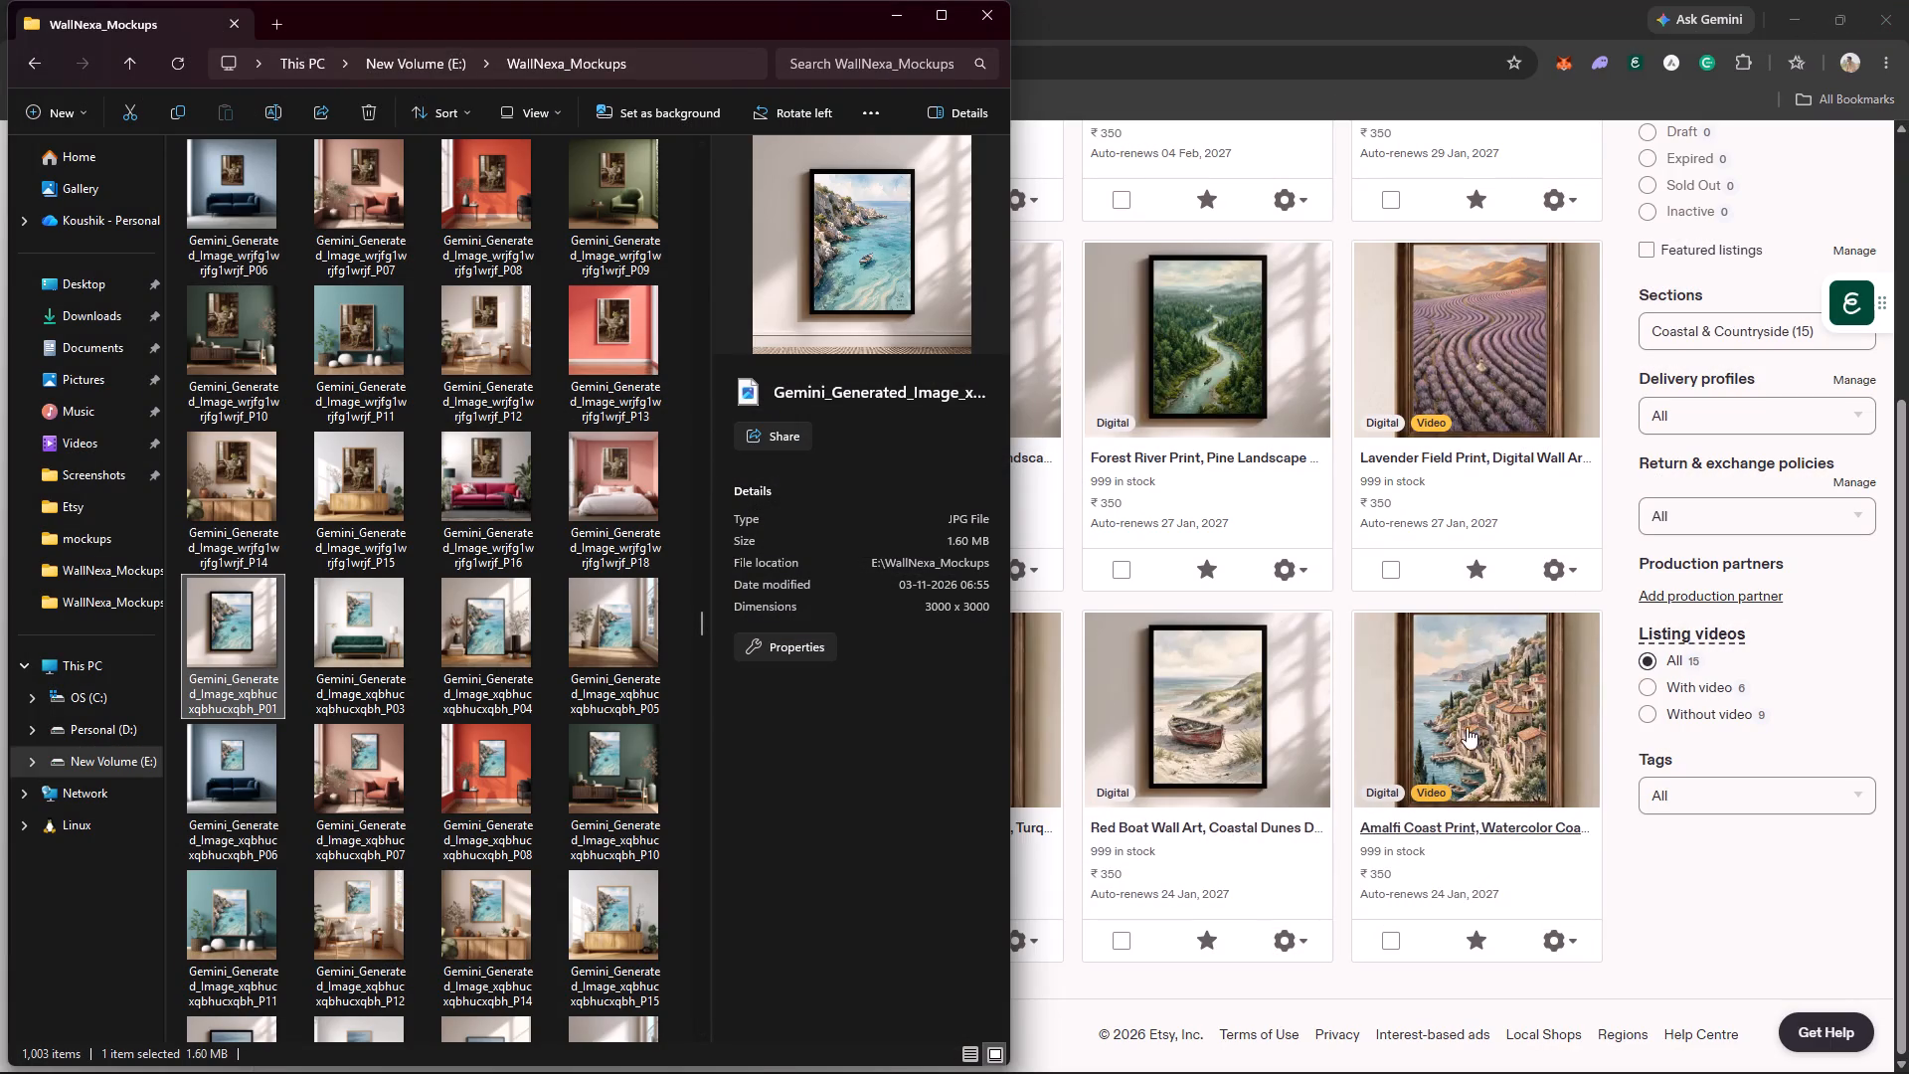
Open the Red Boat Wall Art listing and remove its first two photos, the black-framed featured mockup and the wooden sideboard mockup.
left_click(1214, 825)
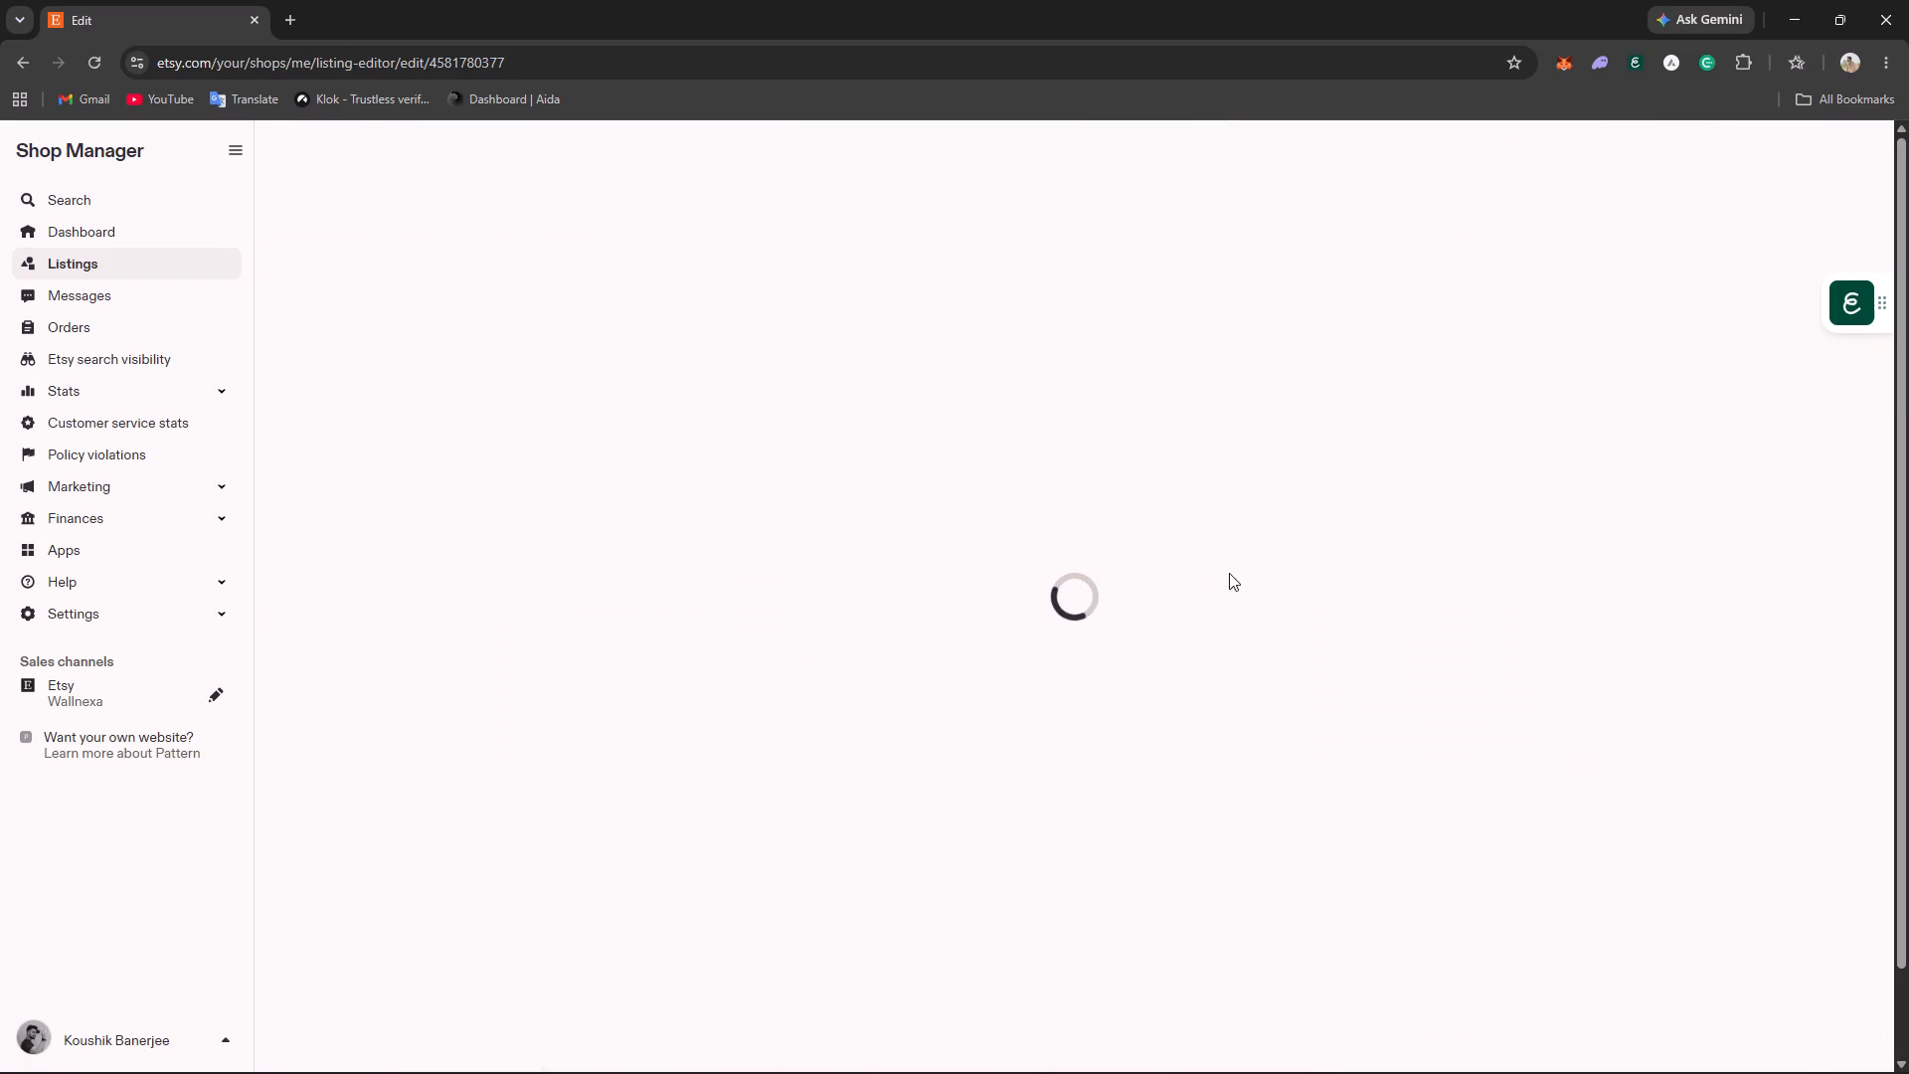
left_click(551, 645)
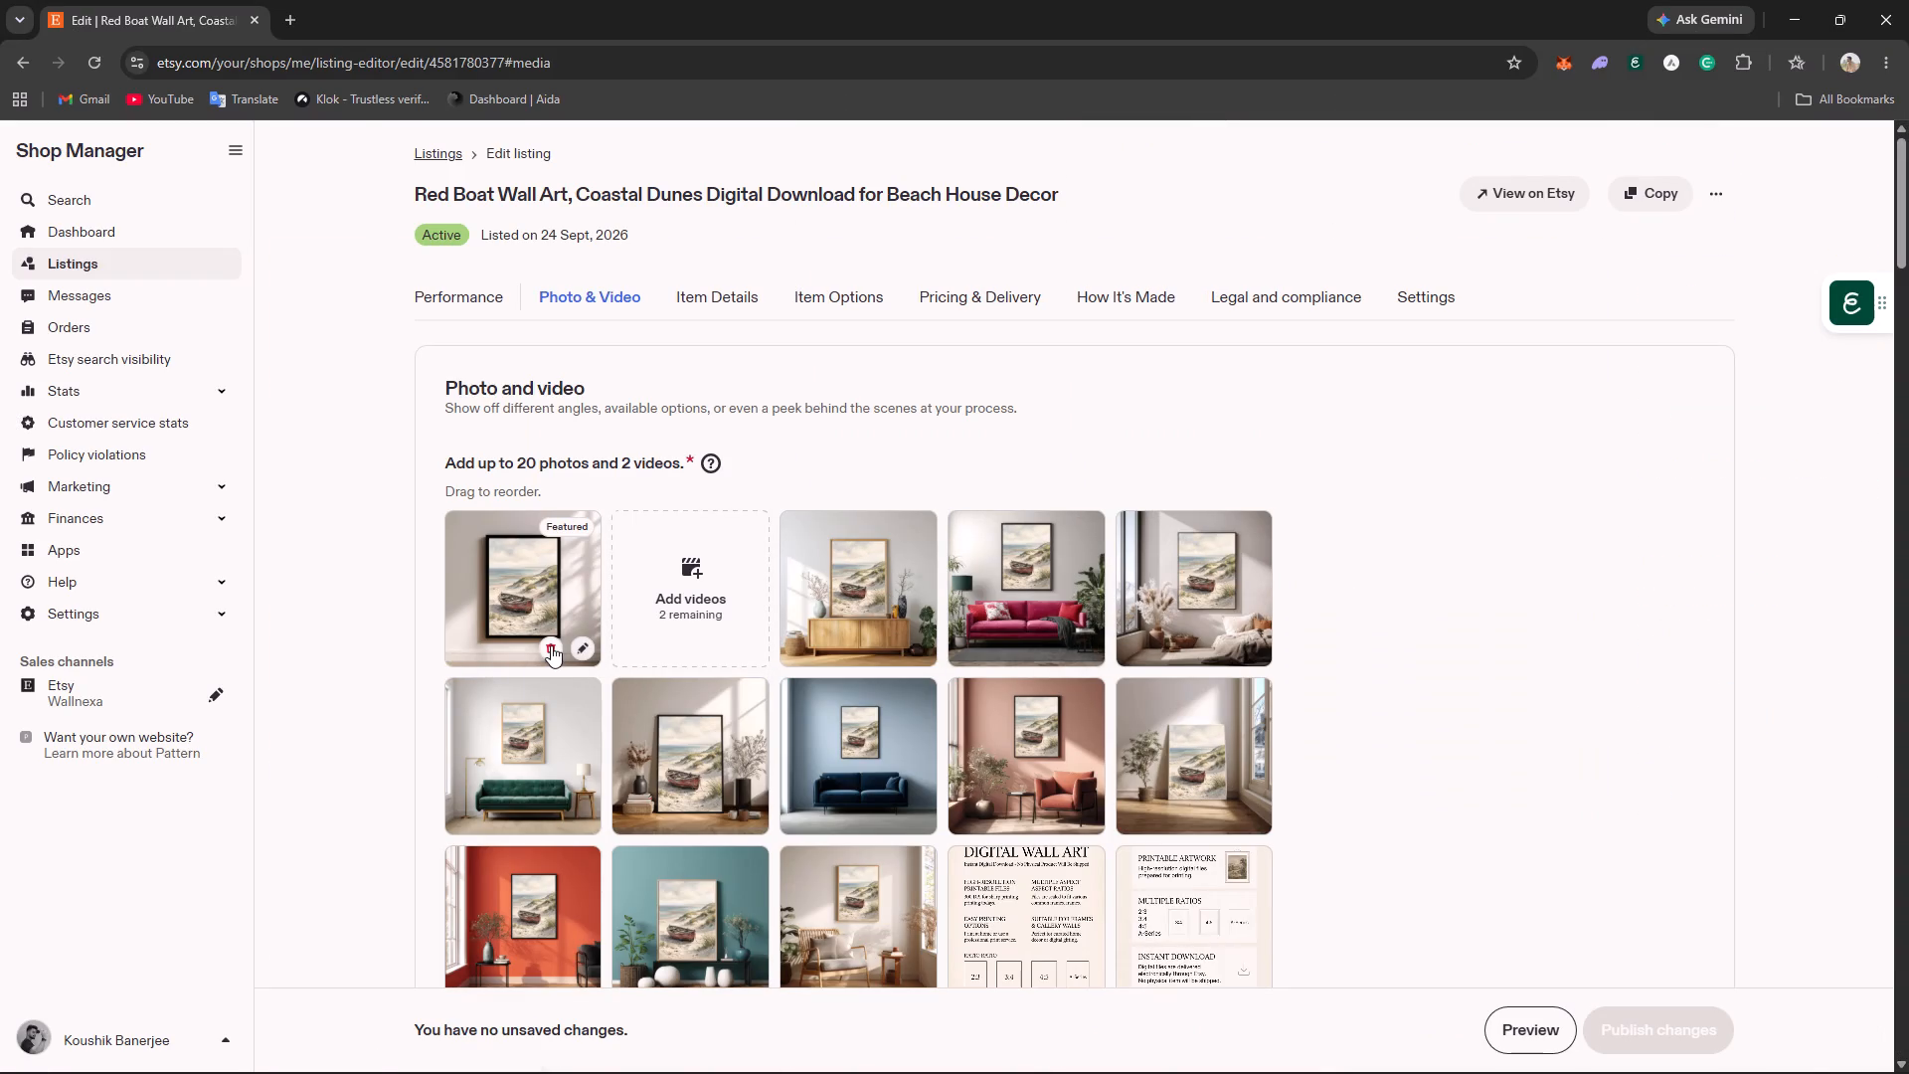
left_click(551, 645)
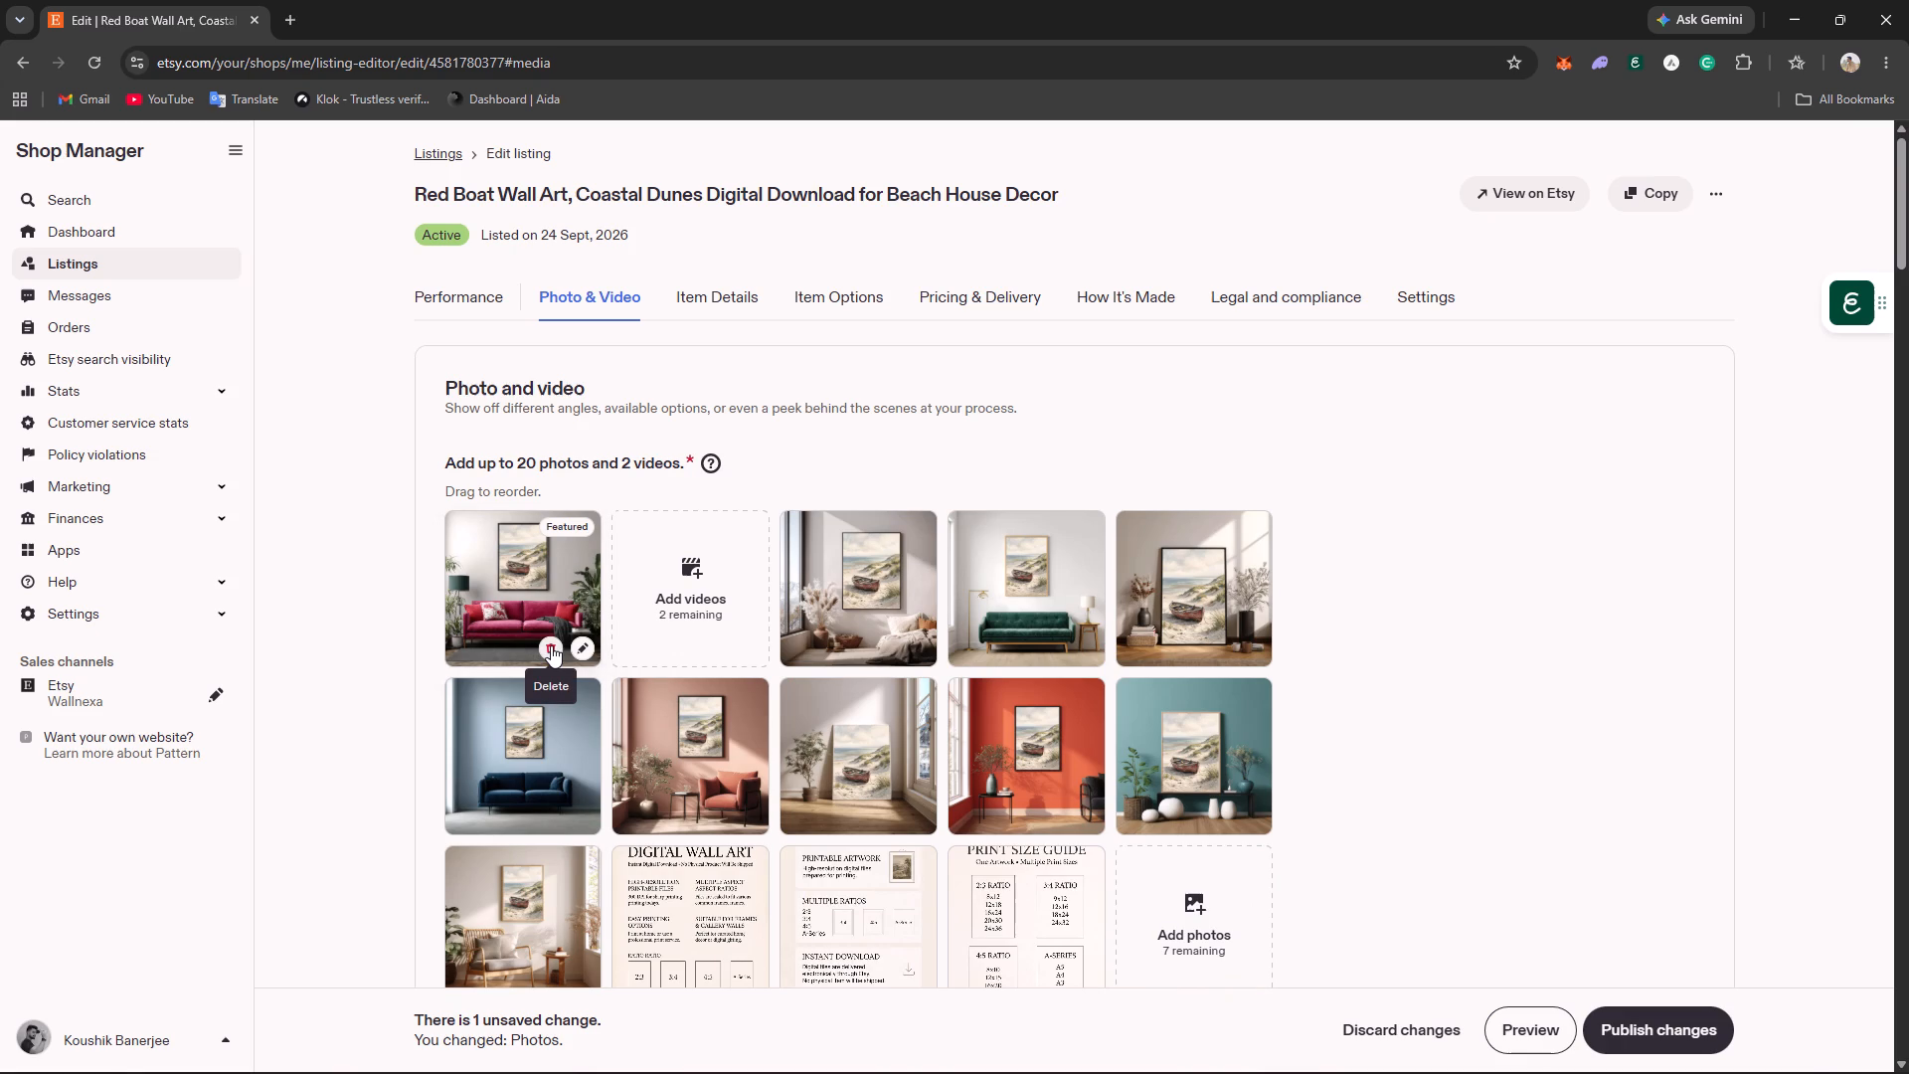
Leave the Red Boat Wall Art listing and discard its unsaved photo changes.
left_click(20, 61)
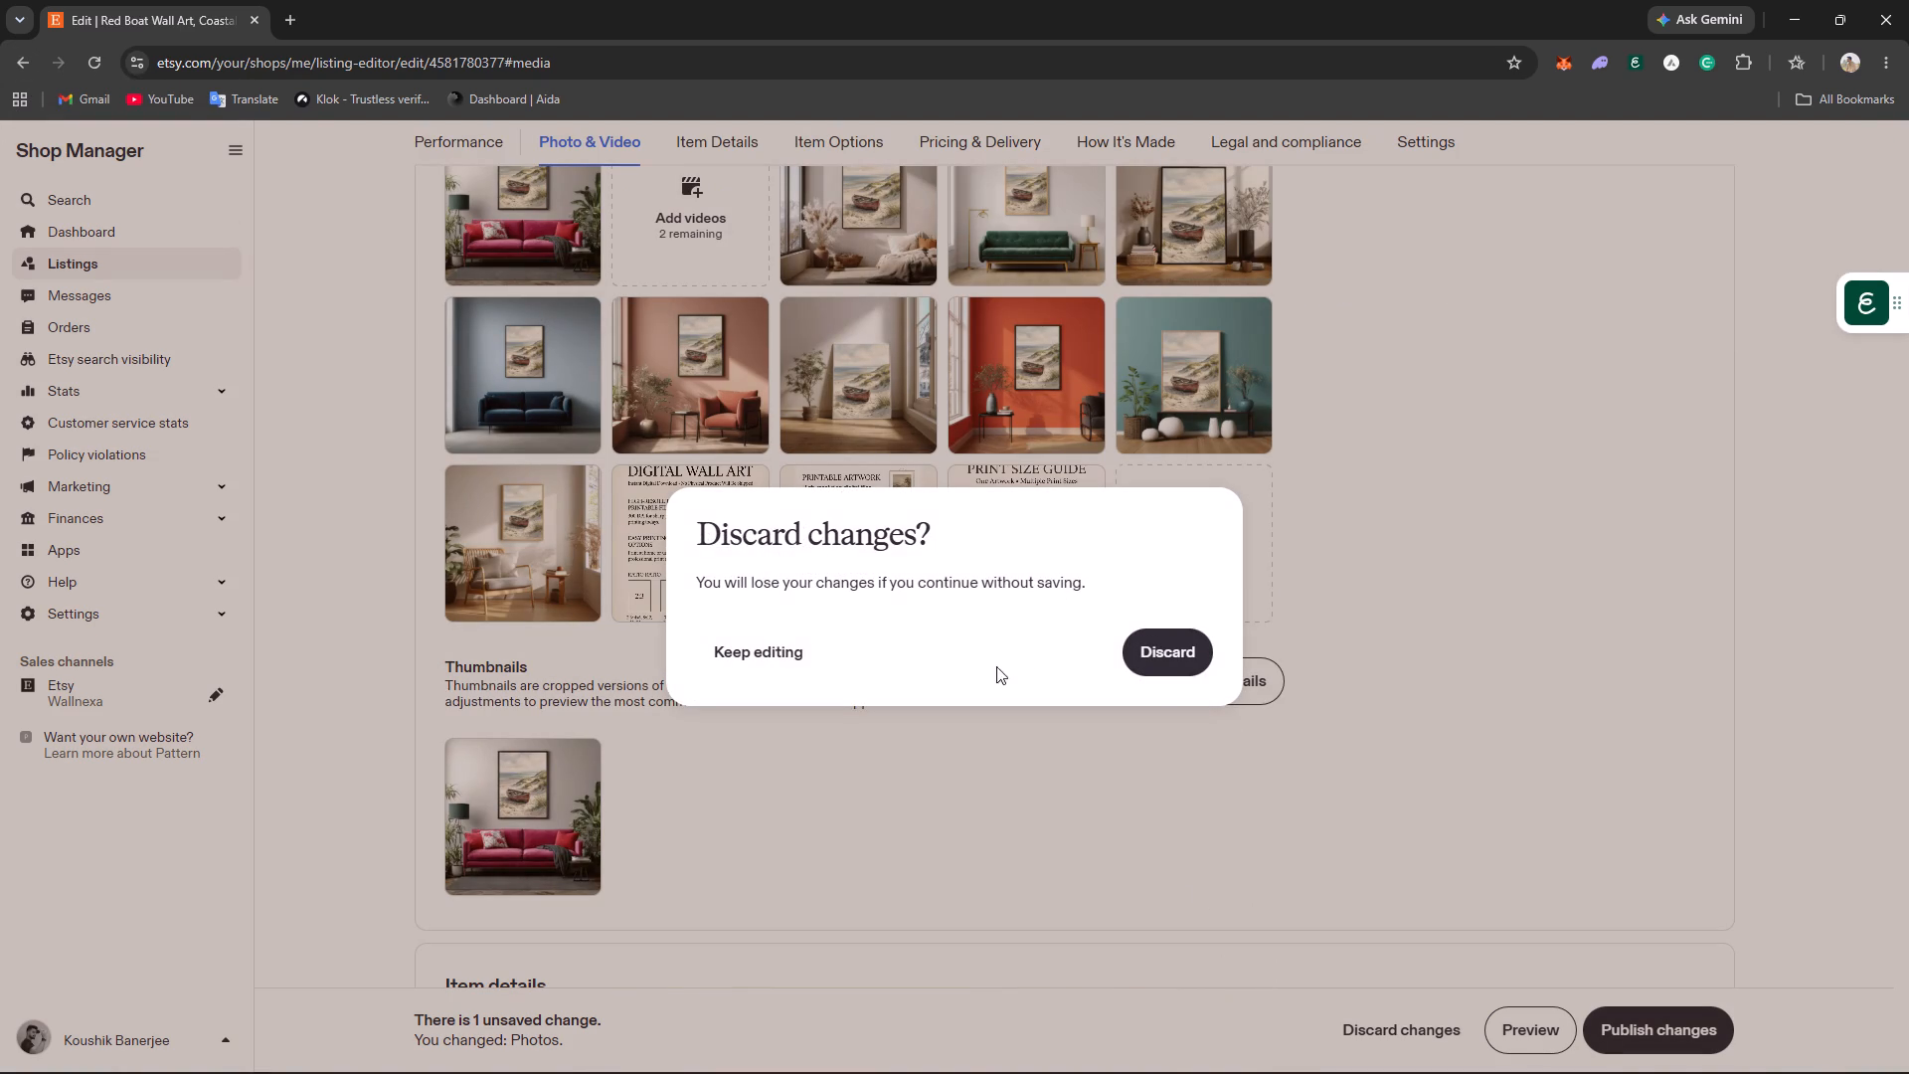
left_click(1173, 653)
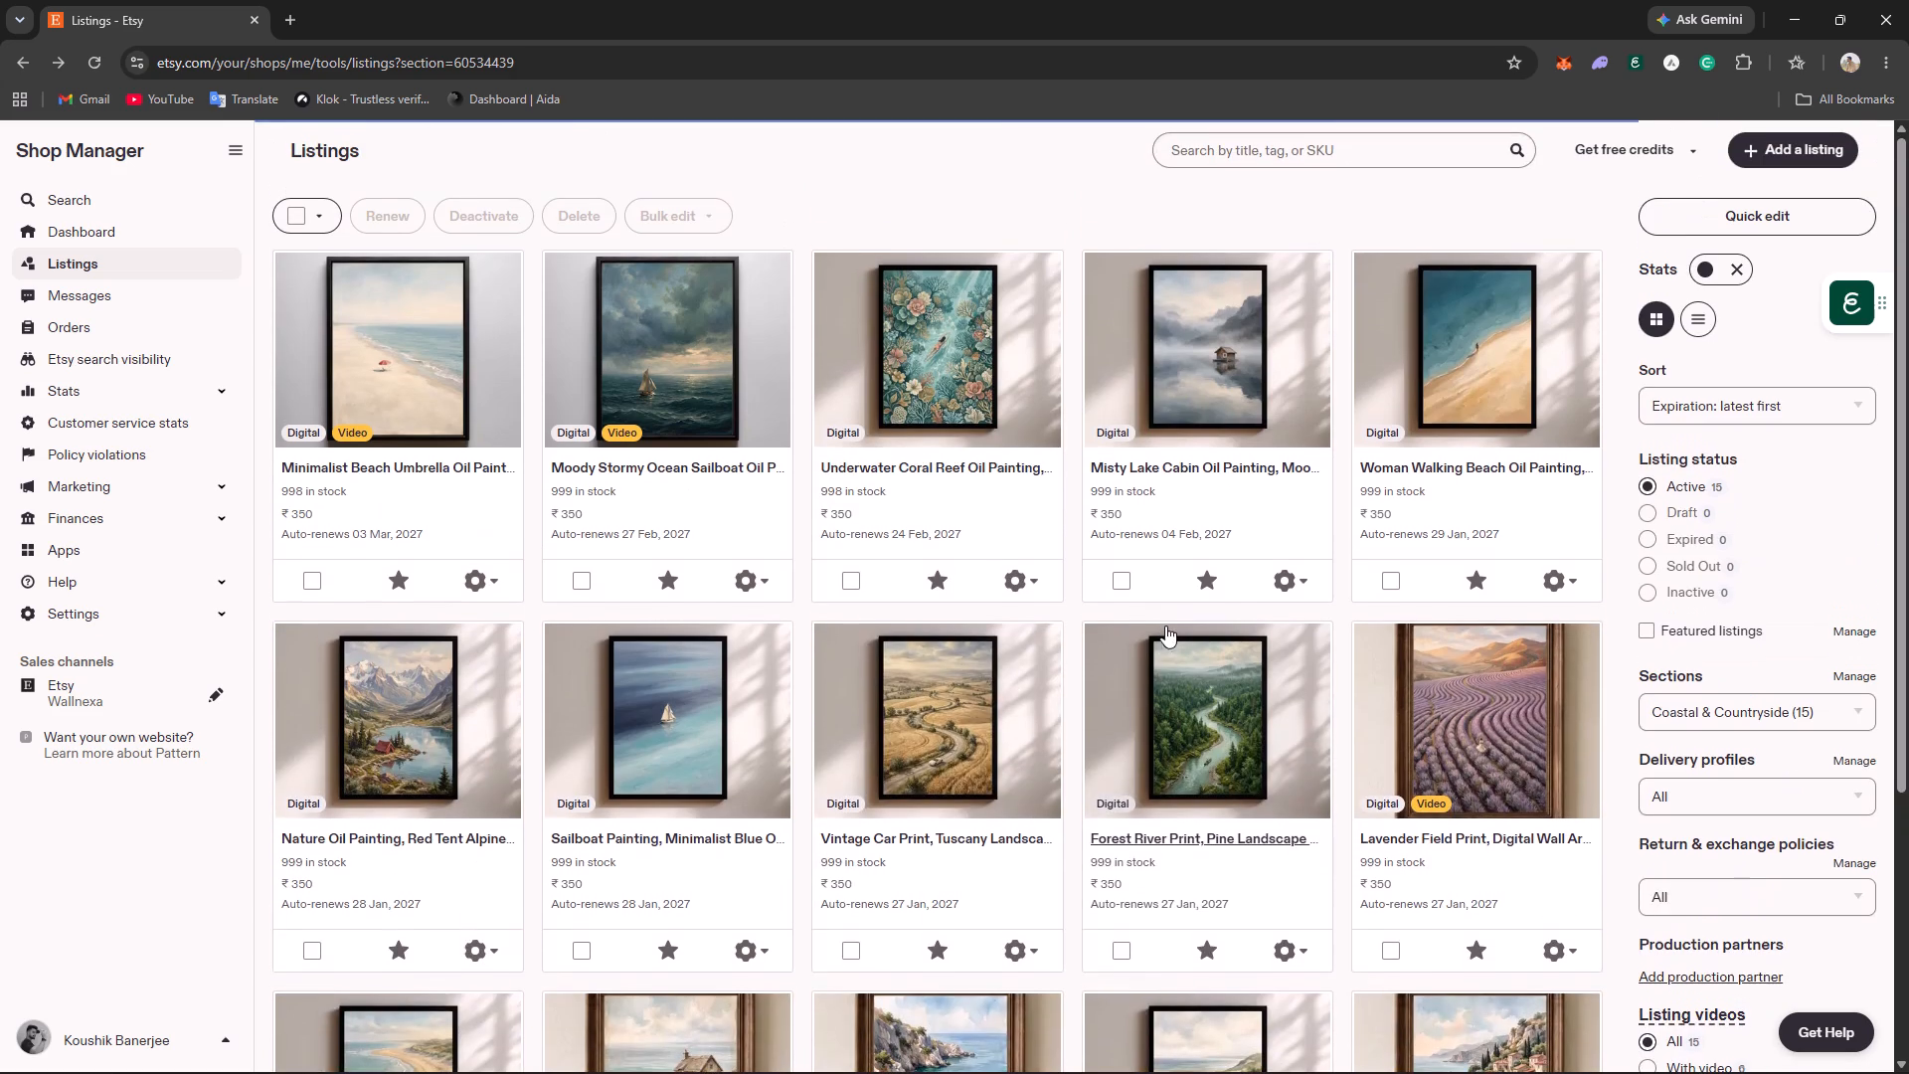
Open the Coastal Boat Watercolor Print listing and delete its first six photos, from the featured frame close-up through the kitchen table mockup.
scroll(1139, 648, "down", 6)
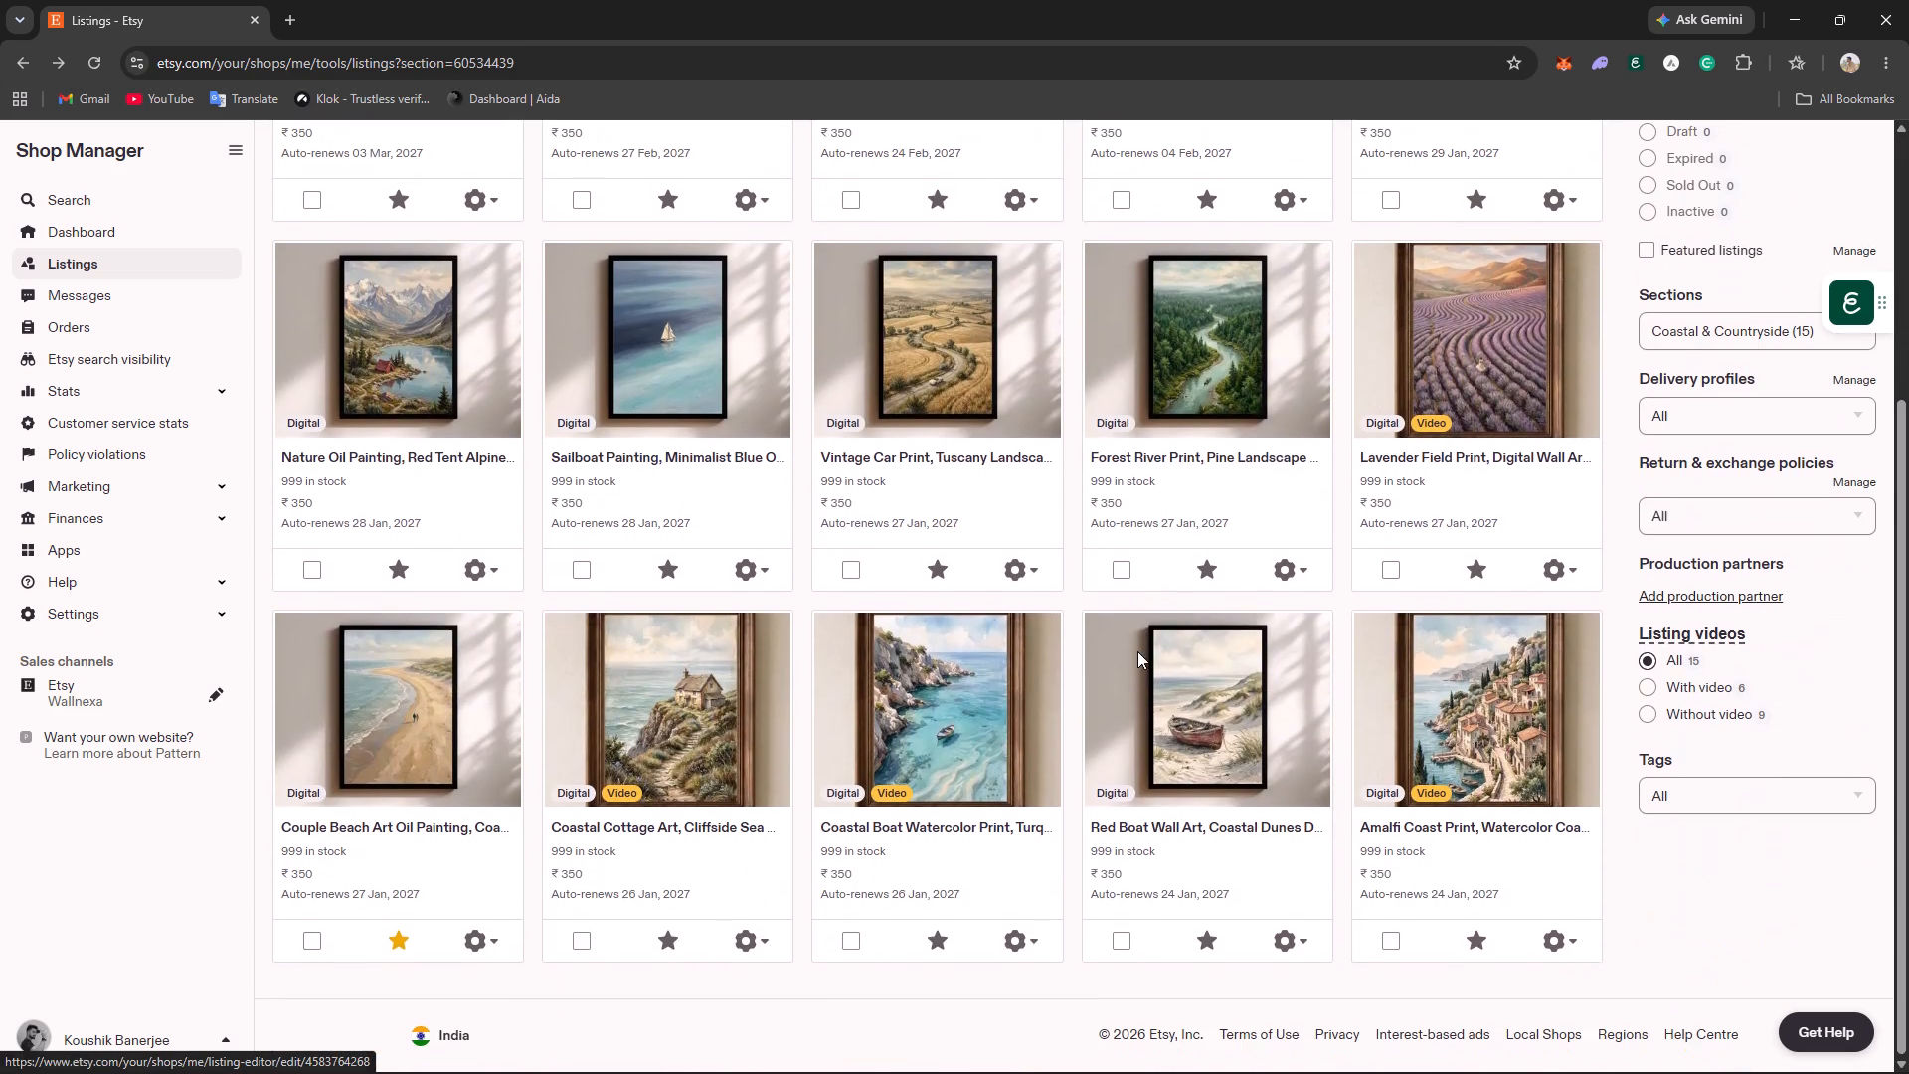
left_click(920, 832)
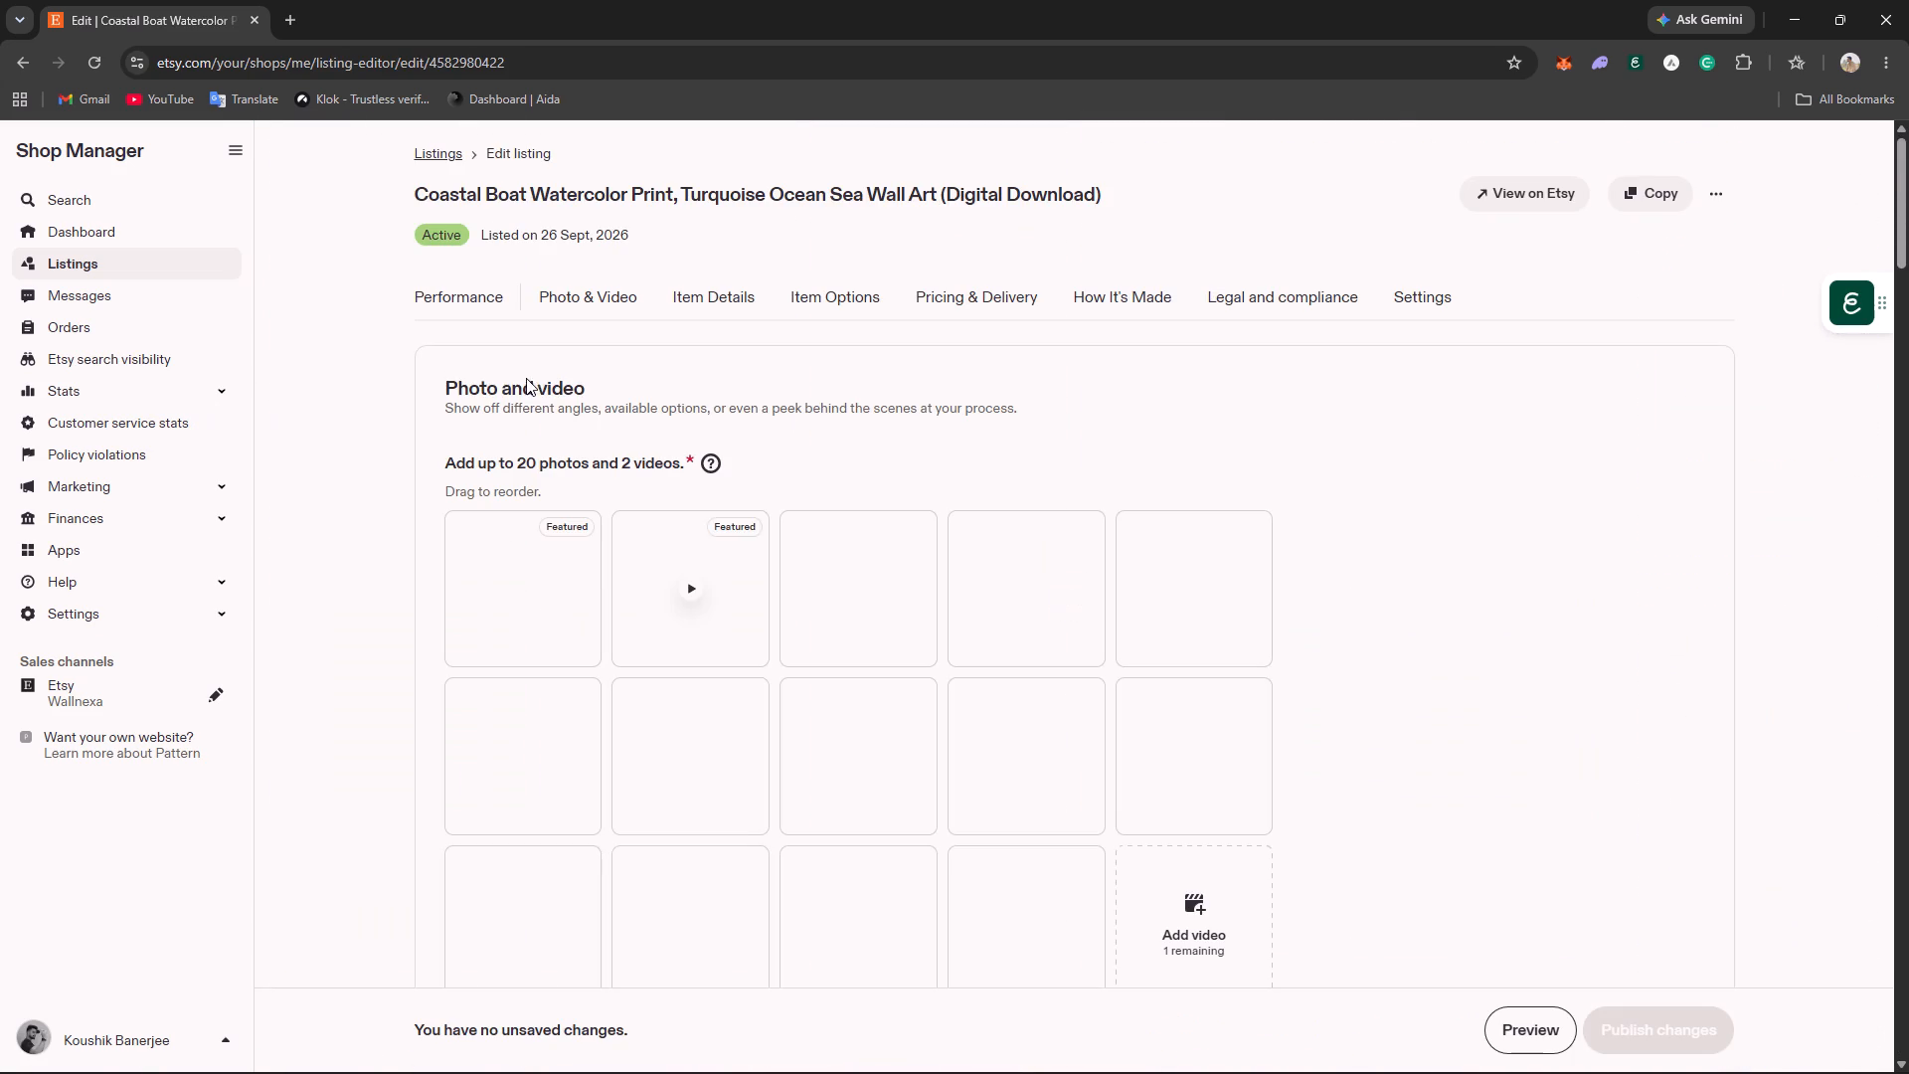
scroll(1697, 412, "down", 3)
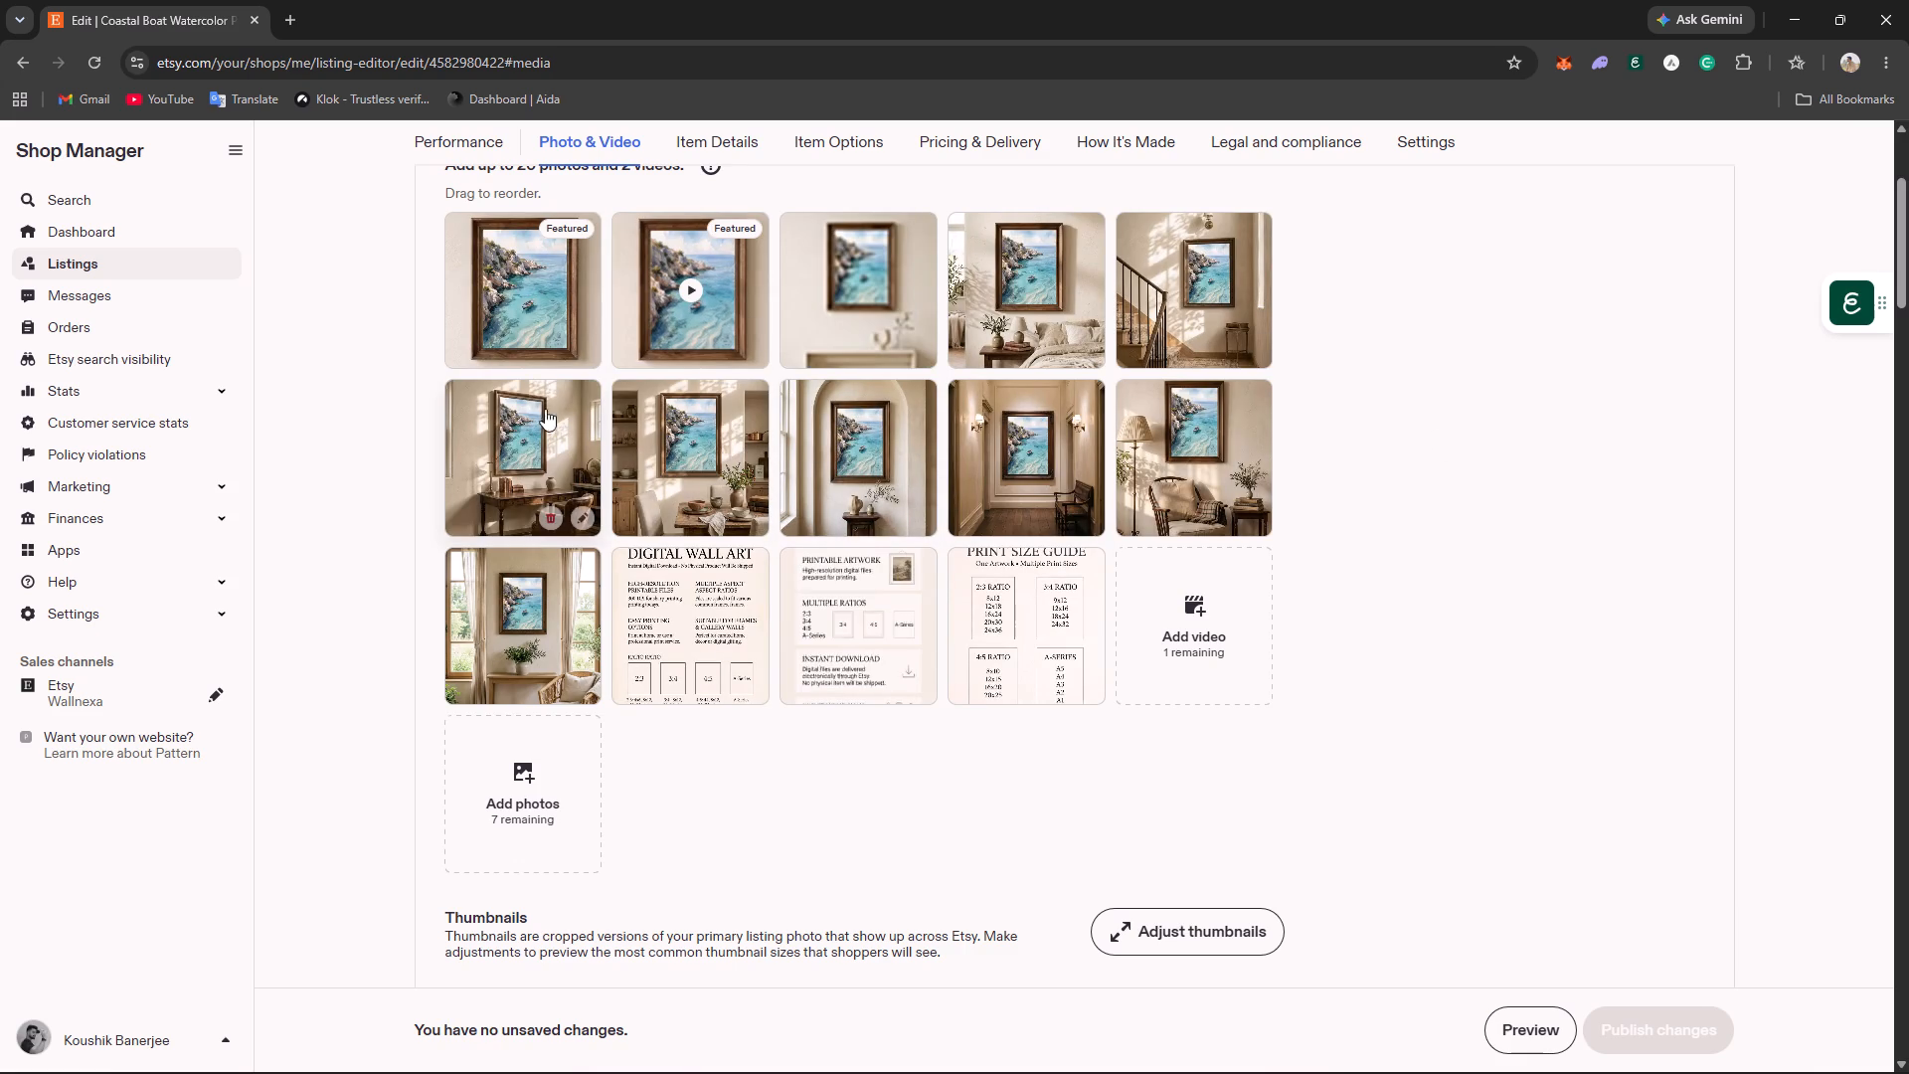
left_click(544, 350)
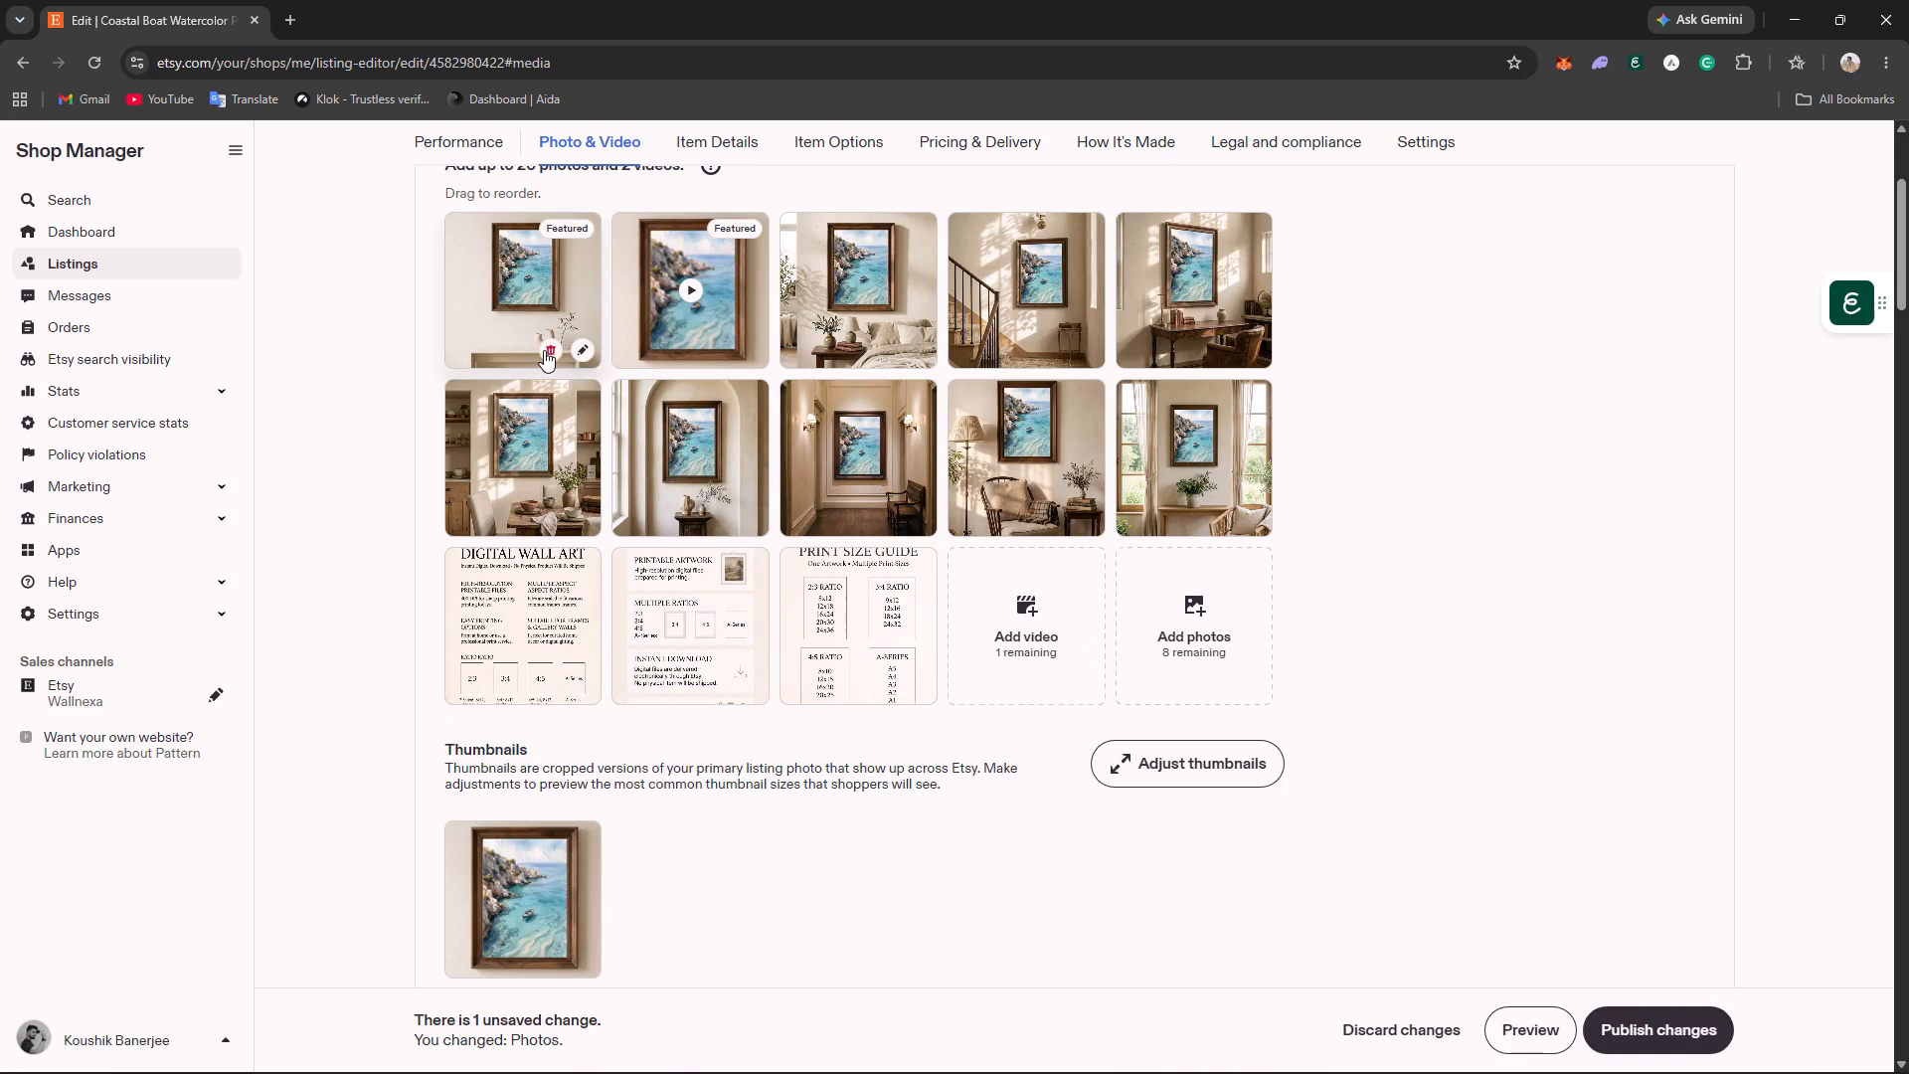
left_click(544, 350)
left_click(544, 350)
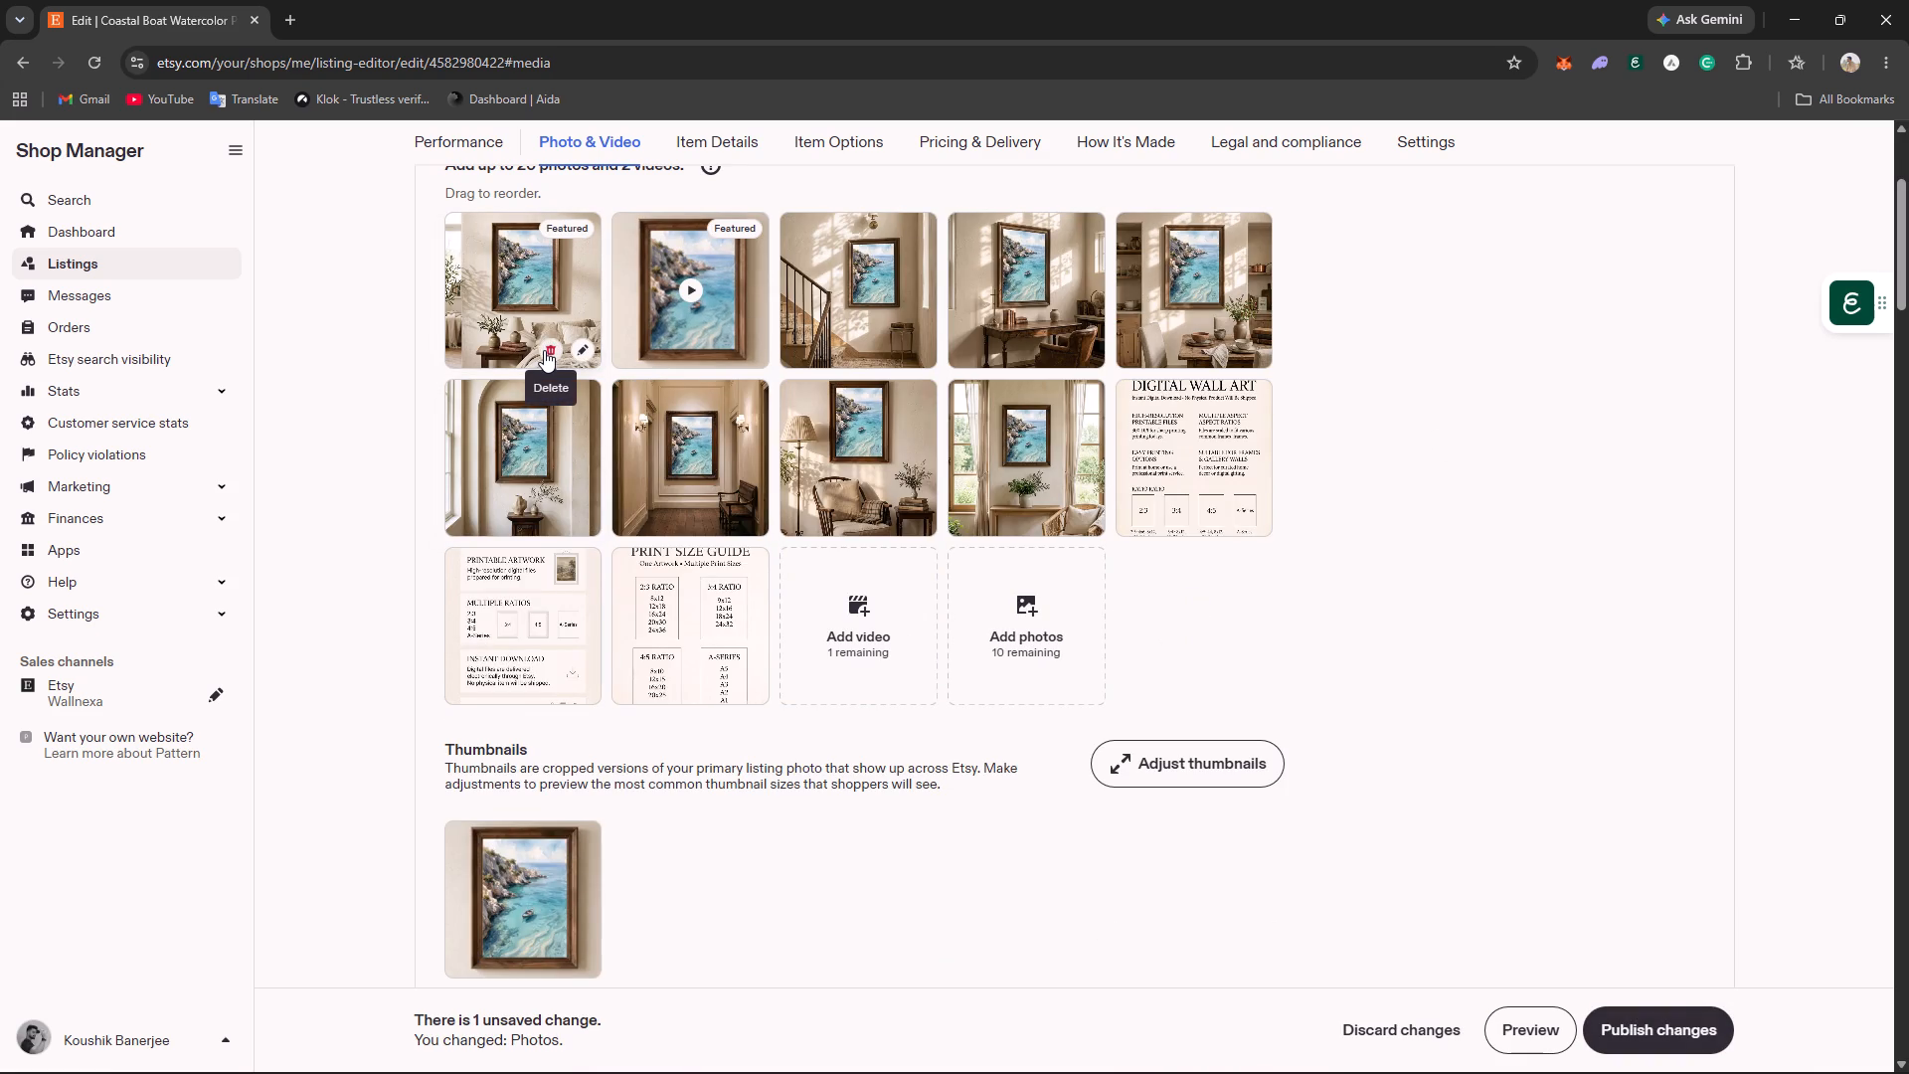
left_click(544, 350)
left_click(544, 350)
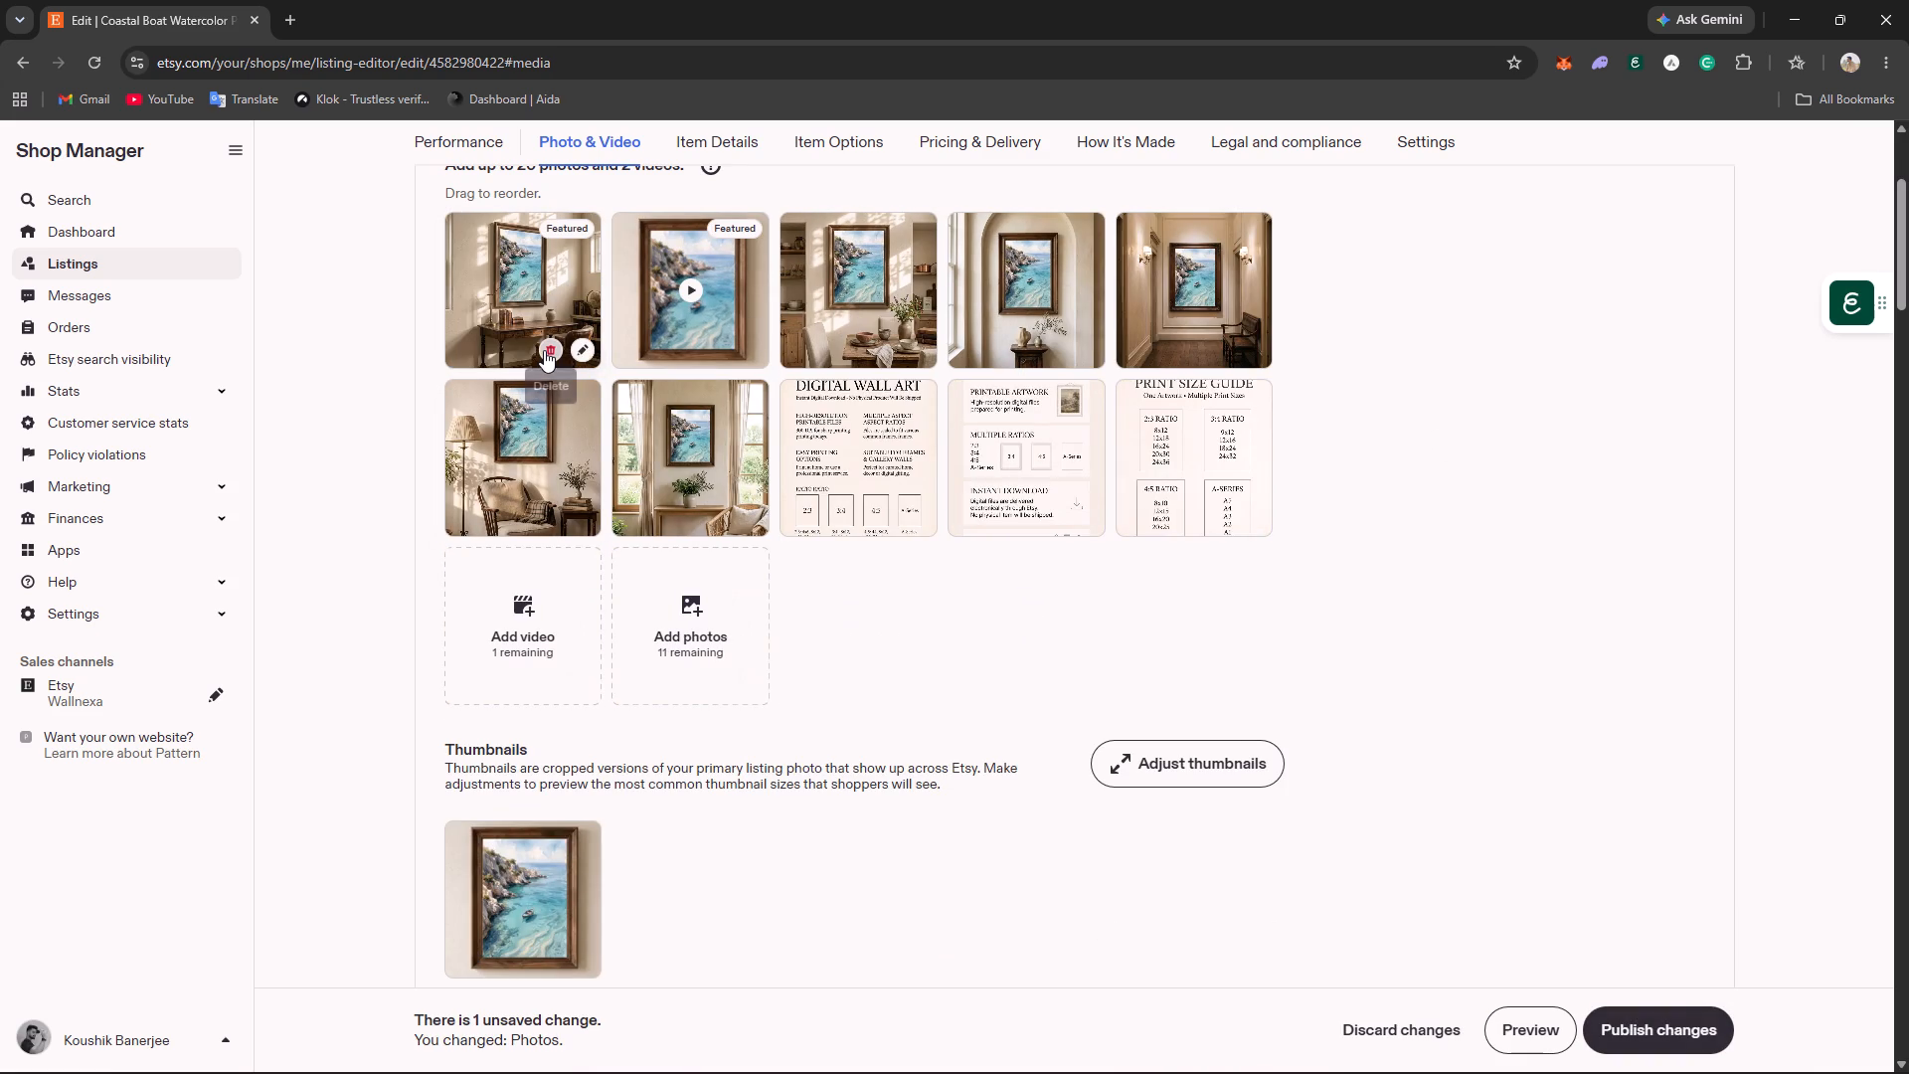
left_click(544, 350)
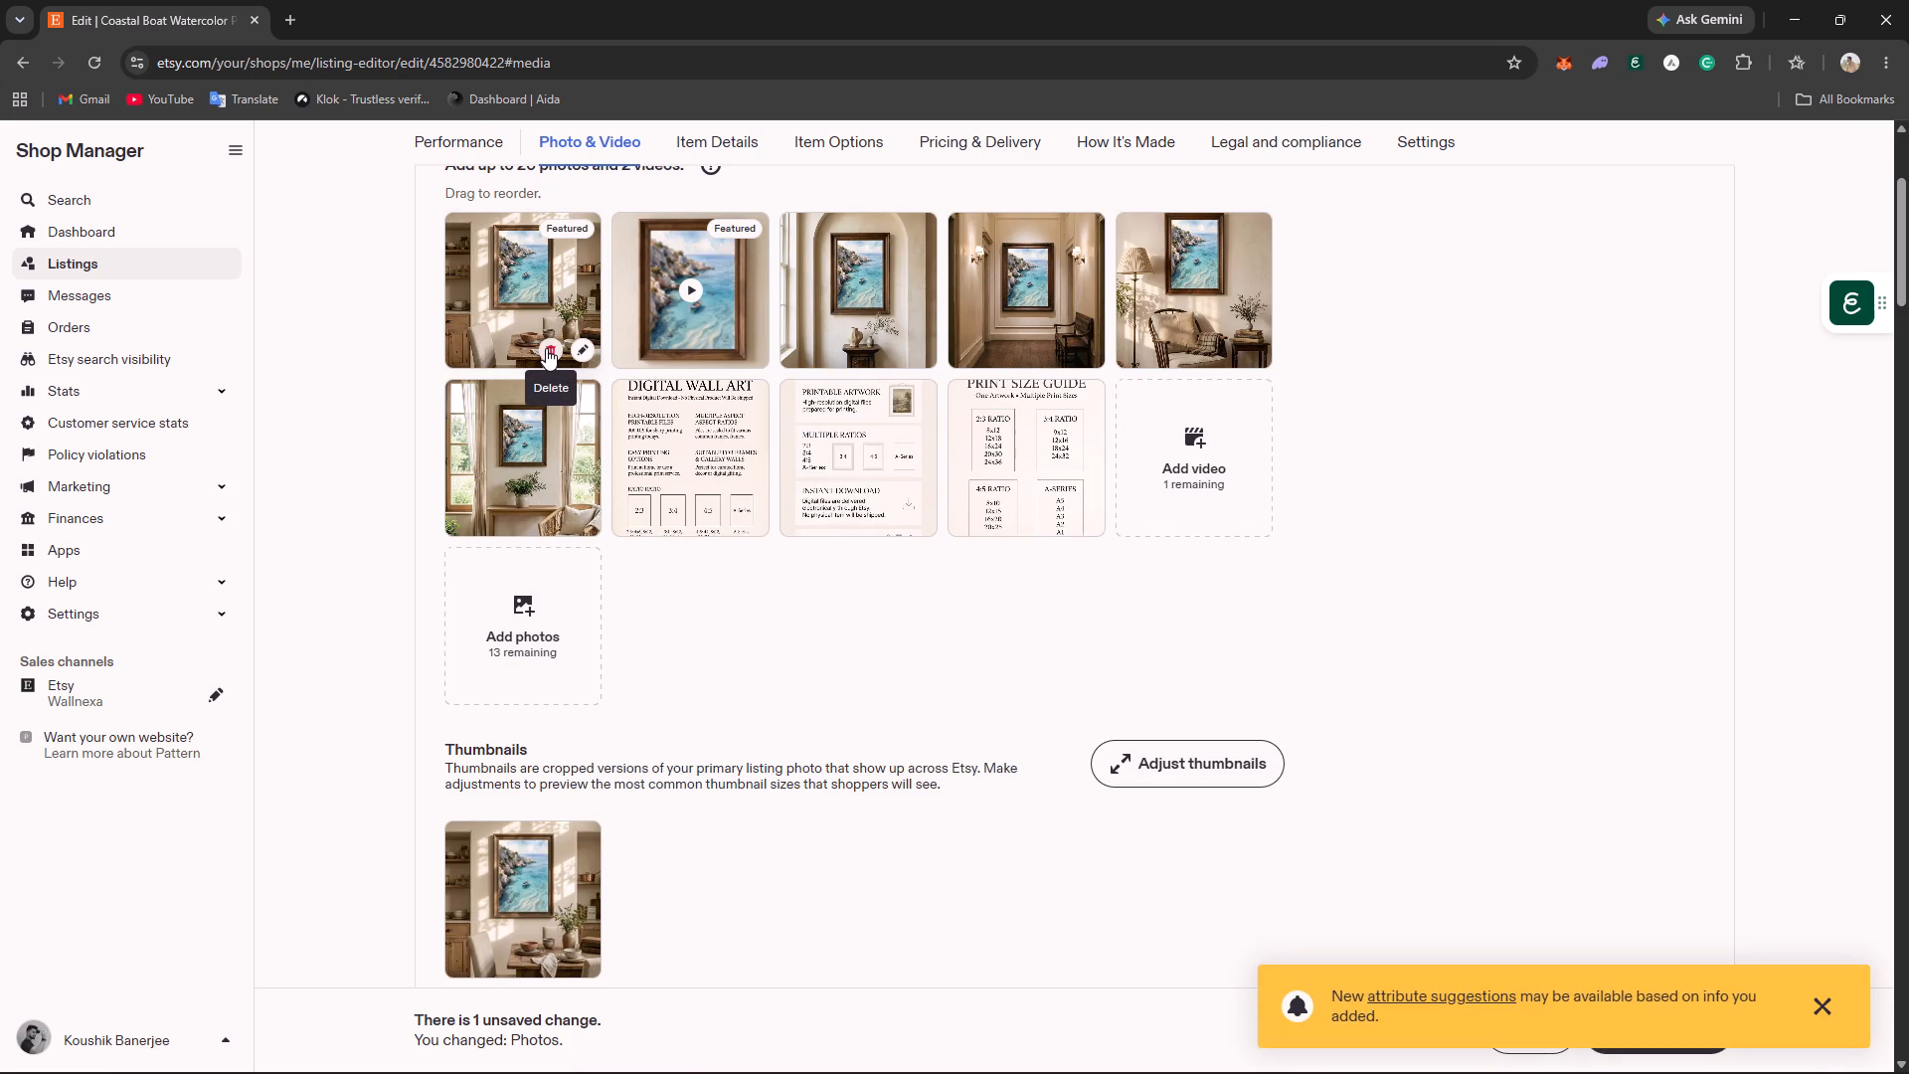
left_click(547, 347)
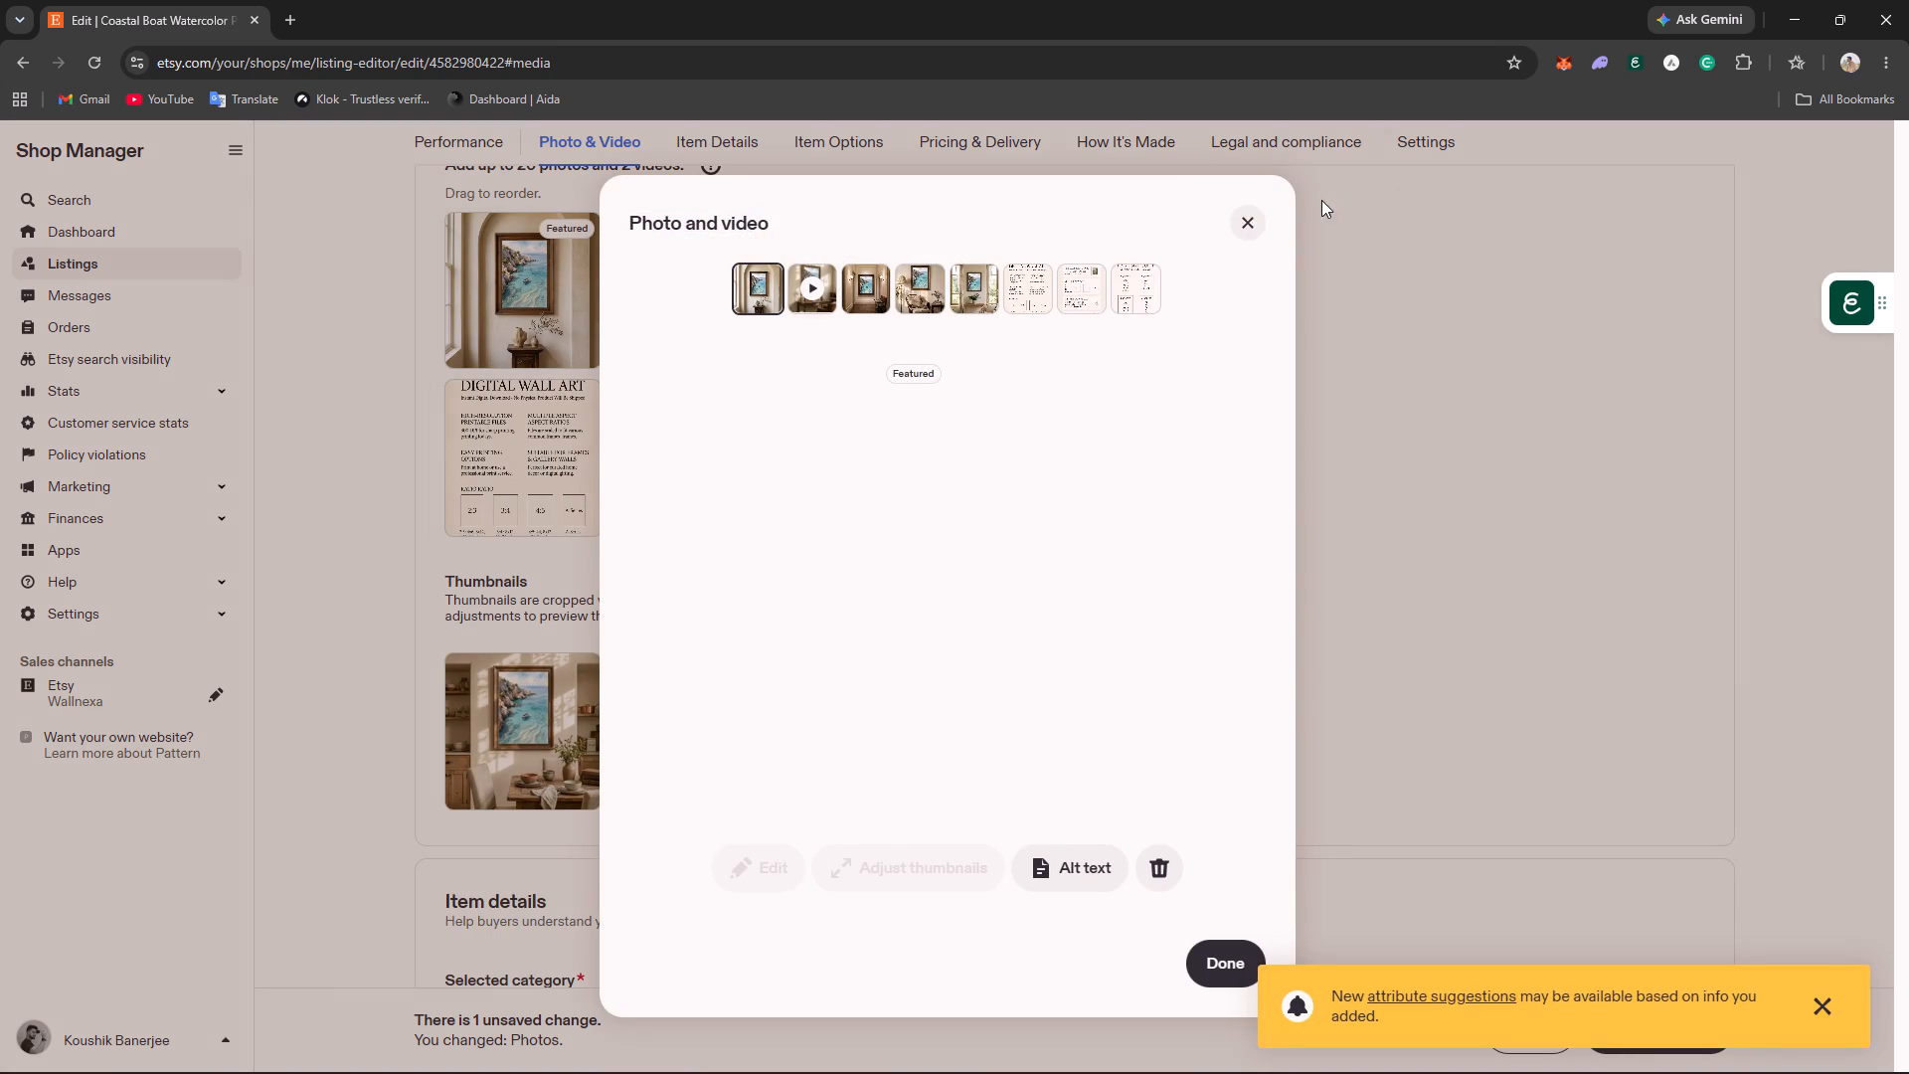
left_click(1241, 220)
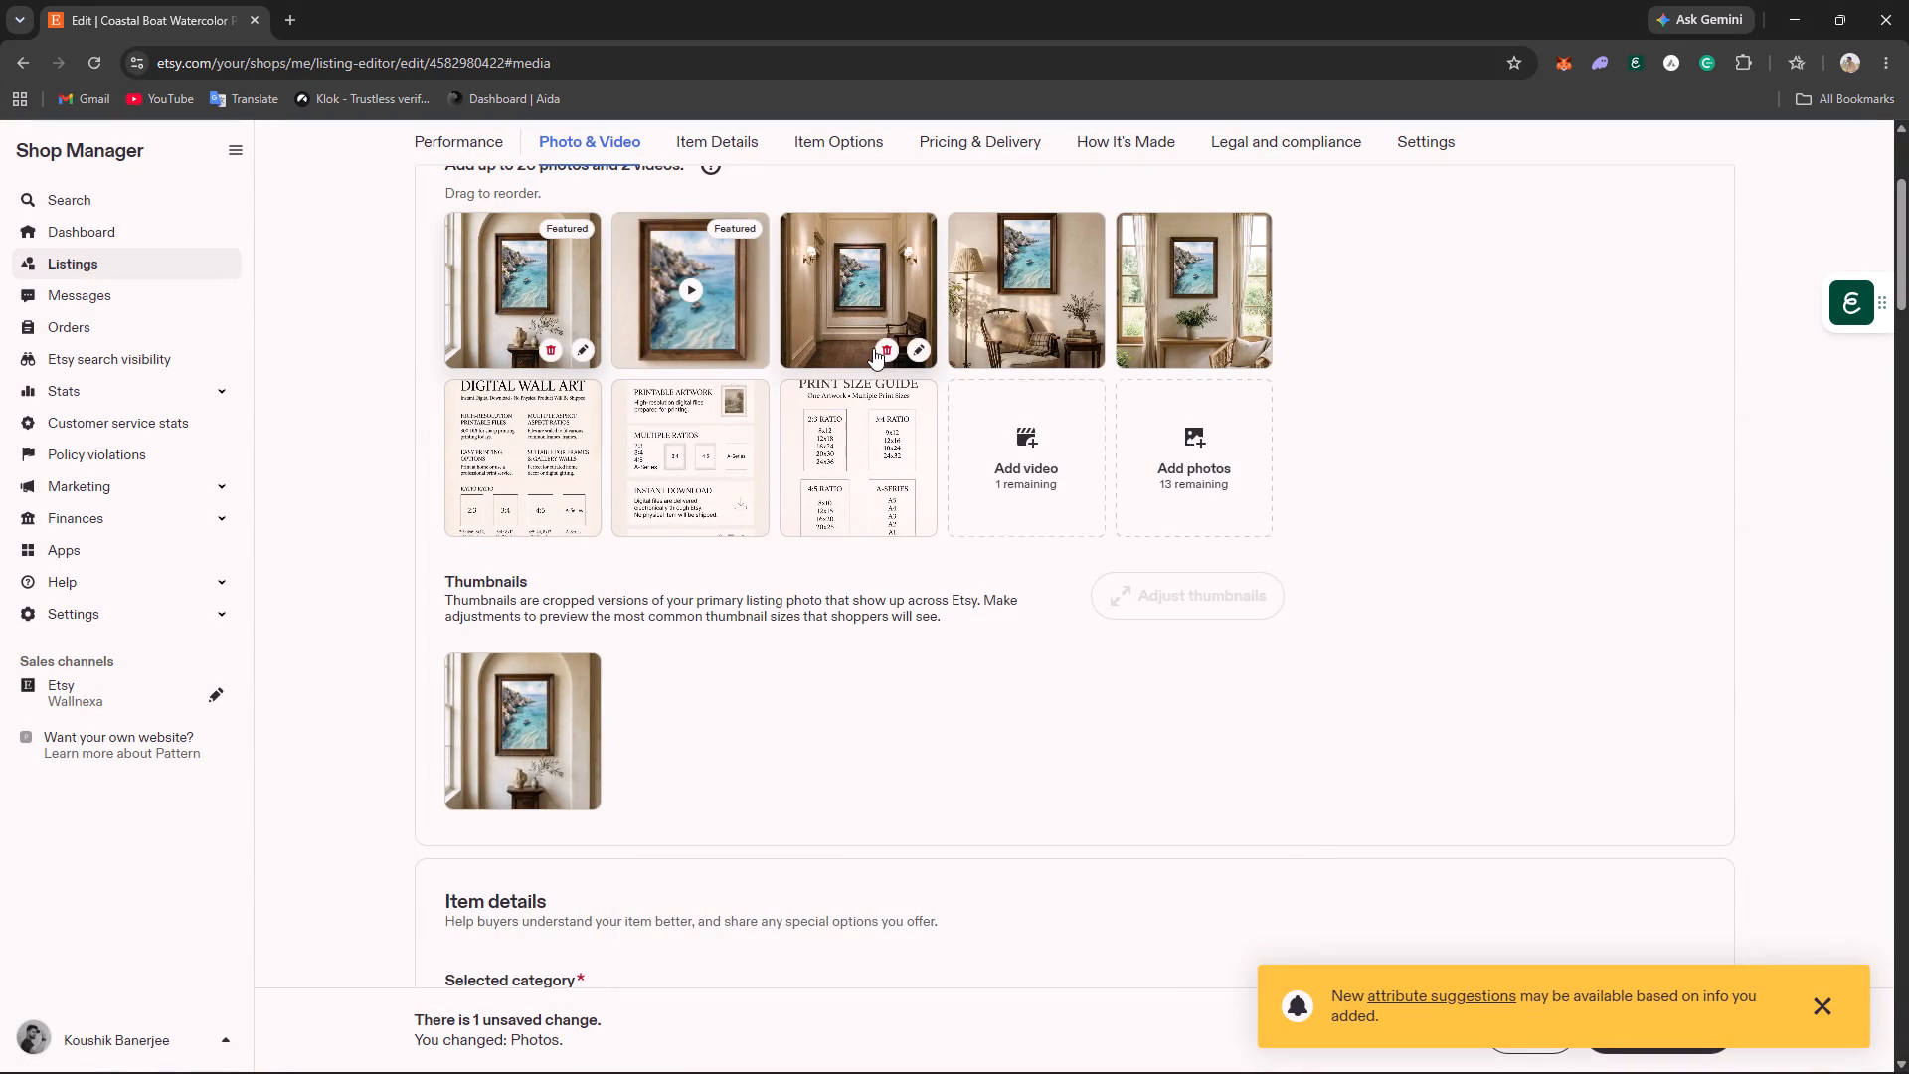
Delete the remaining hallway, armchair, window and arched-niche mockups and the featured video, keeping only the three information graphics.
left_click(880, 345)
left_click(880, 345)
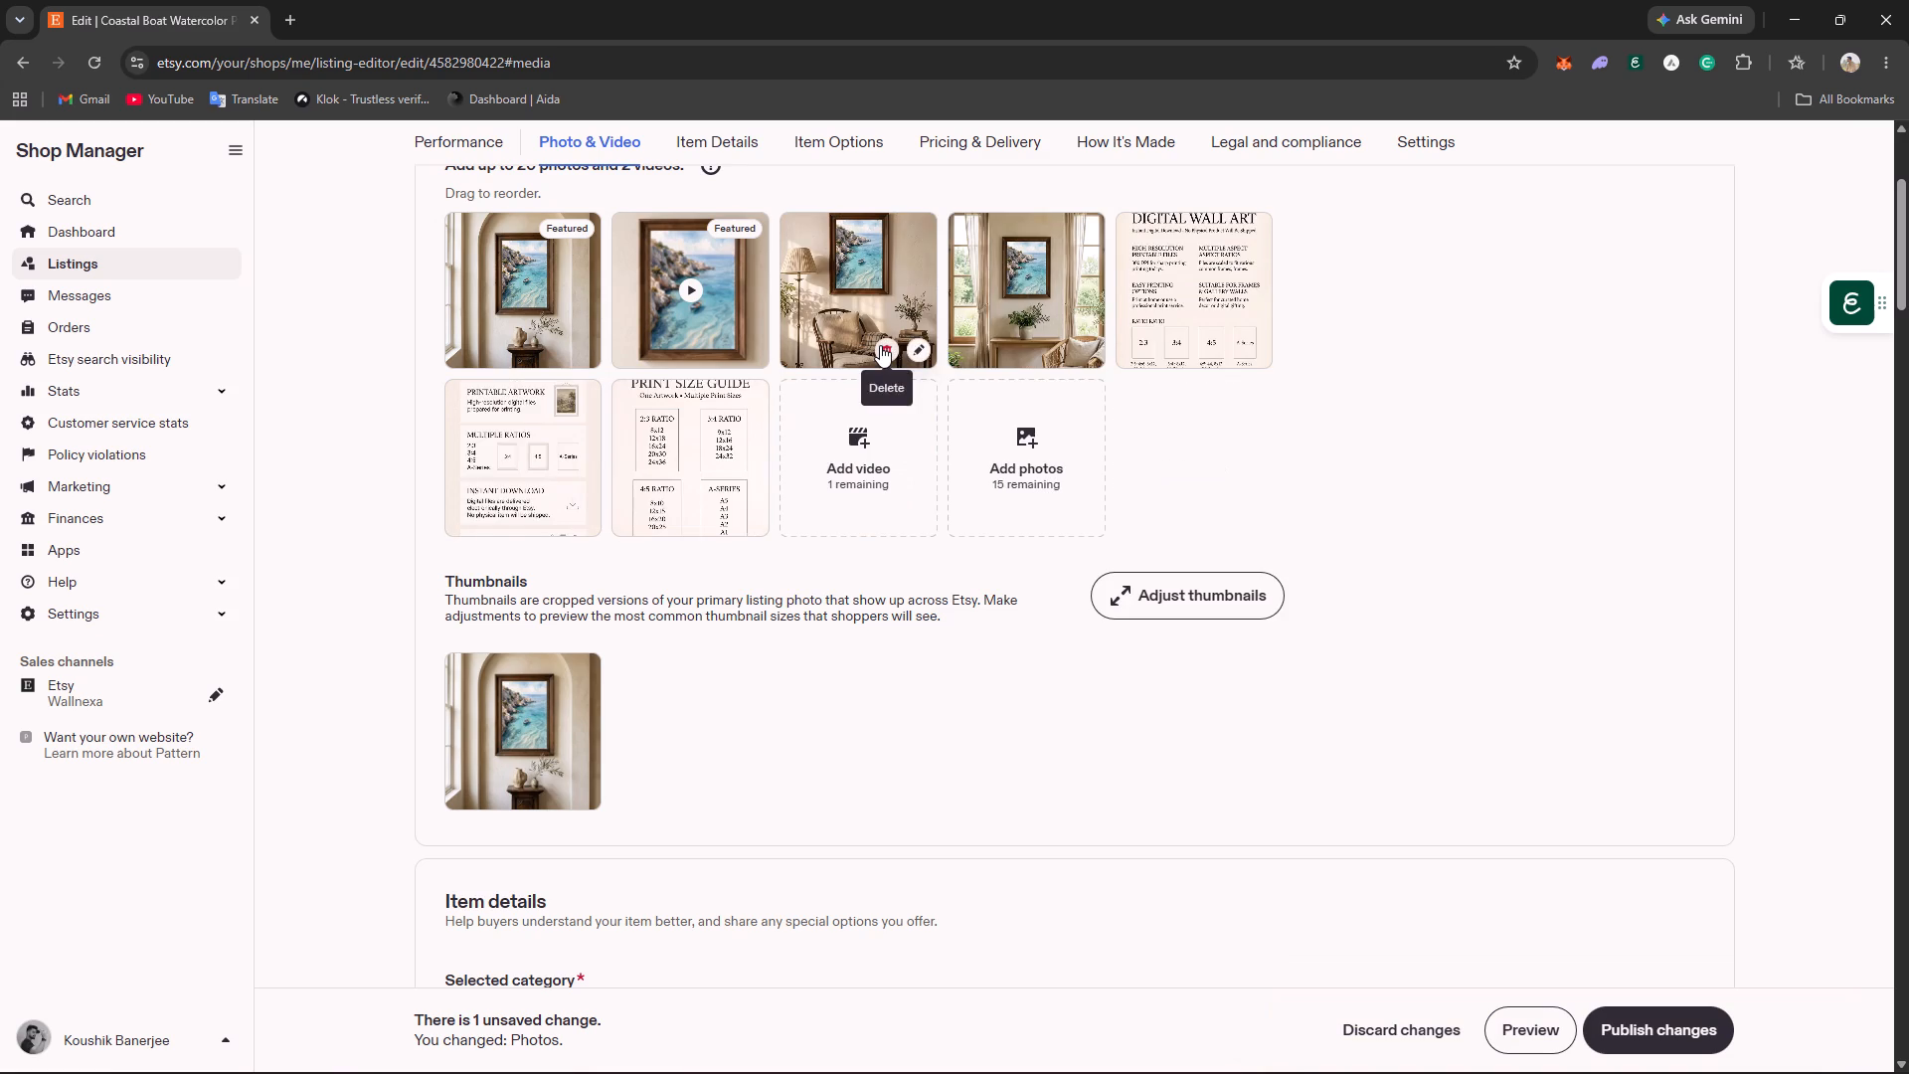
left_click(880, 345)
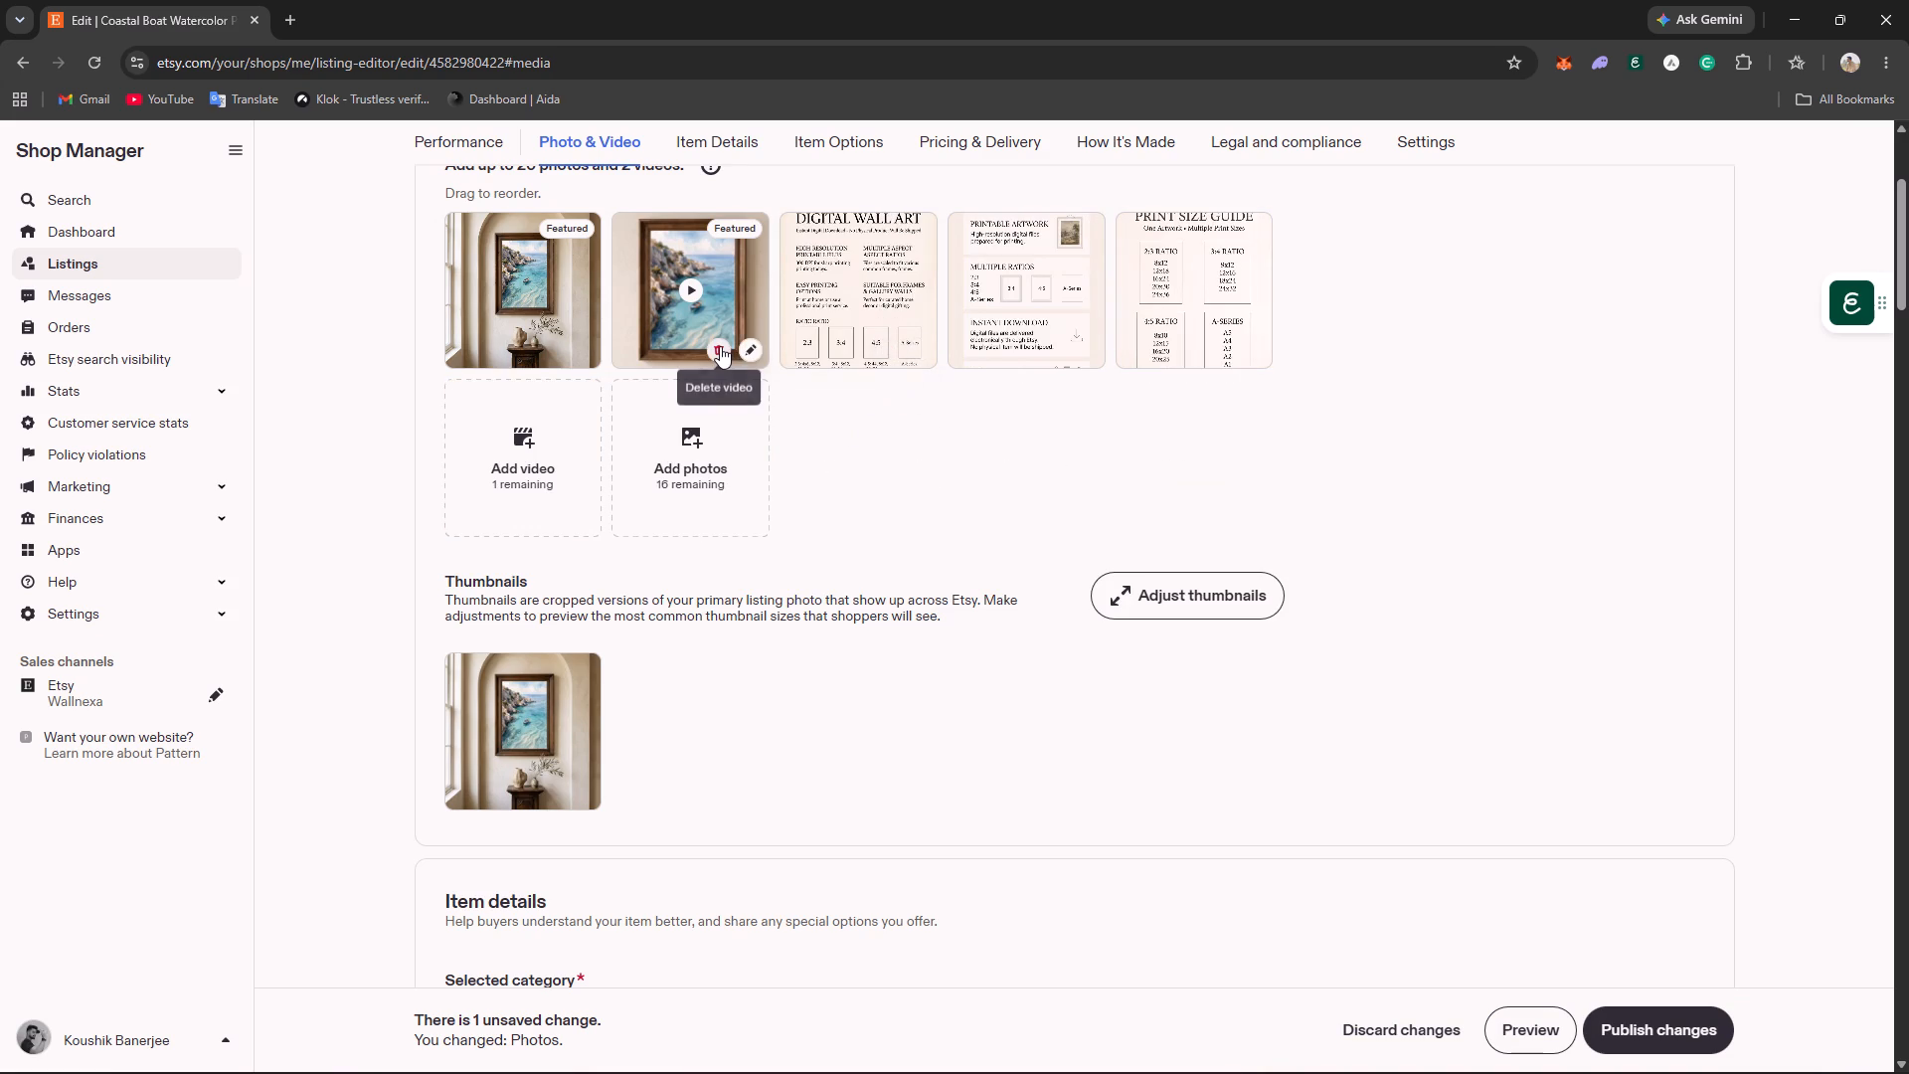
left_click(720, 346)
left_click(549, 344)
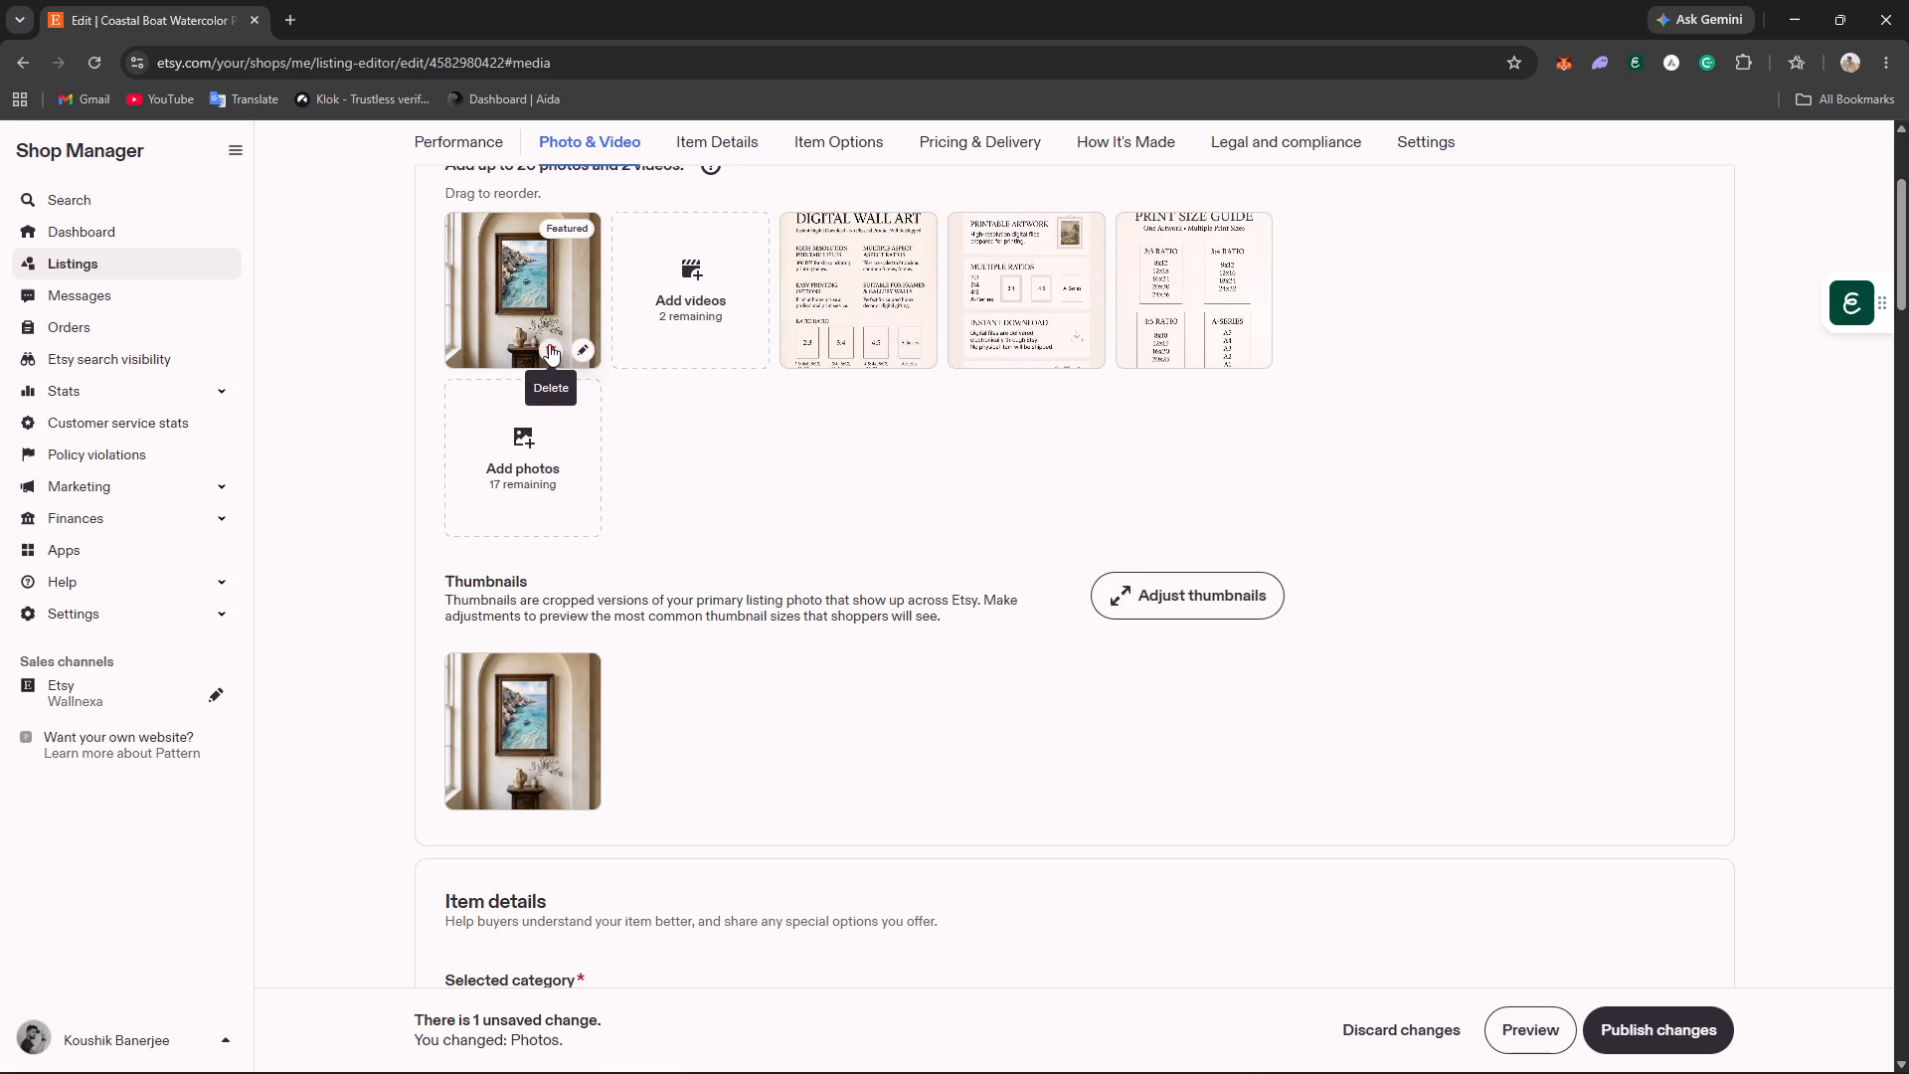
Select the twelve cove and rowboat mockups P01 to P15 in WallNexa_Mockups and try to add them to the listing's photos.
left_click(1003, 1046)
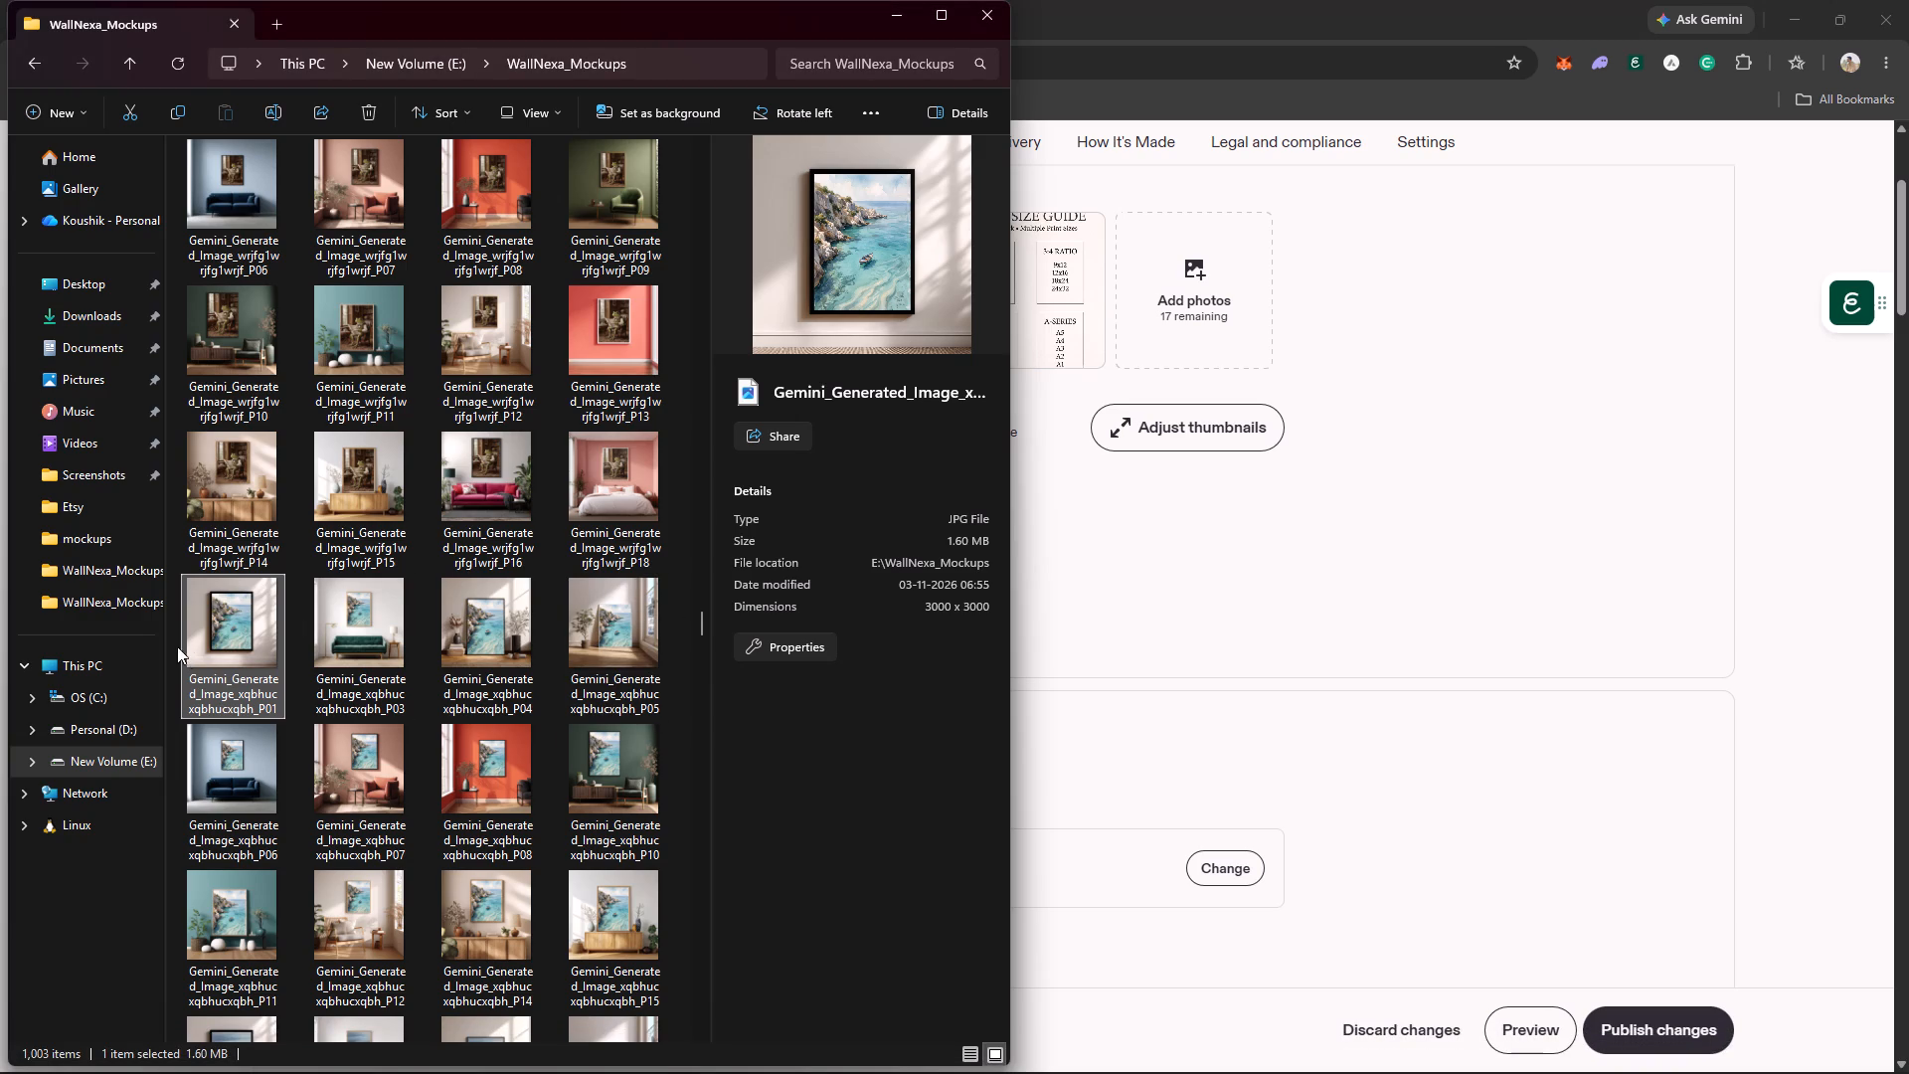
left_click_drag(175, 641, 661, 928)
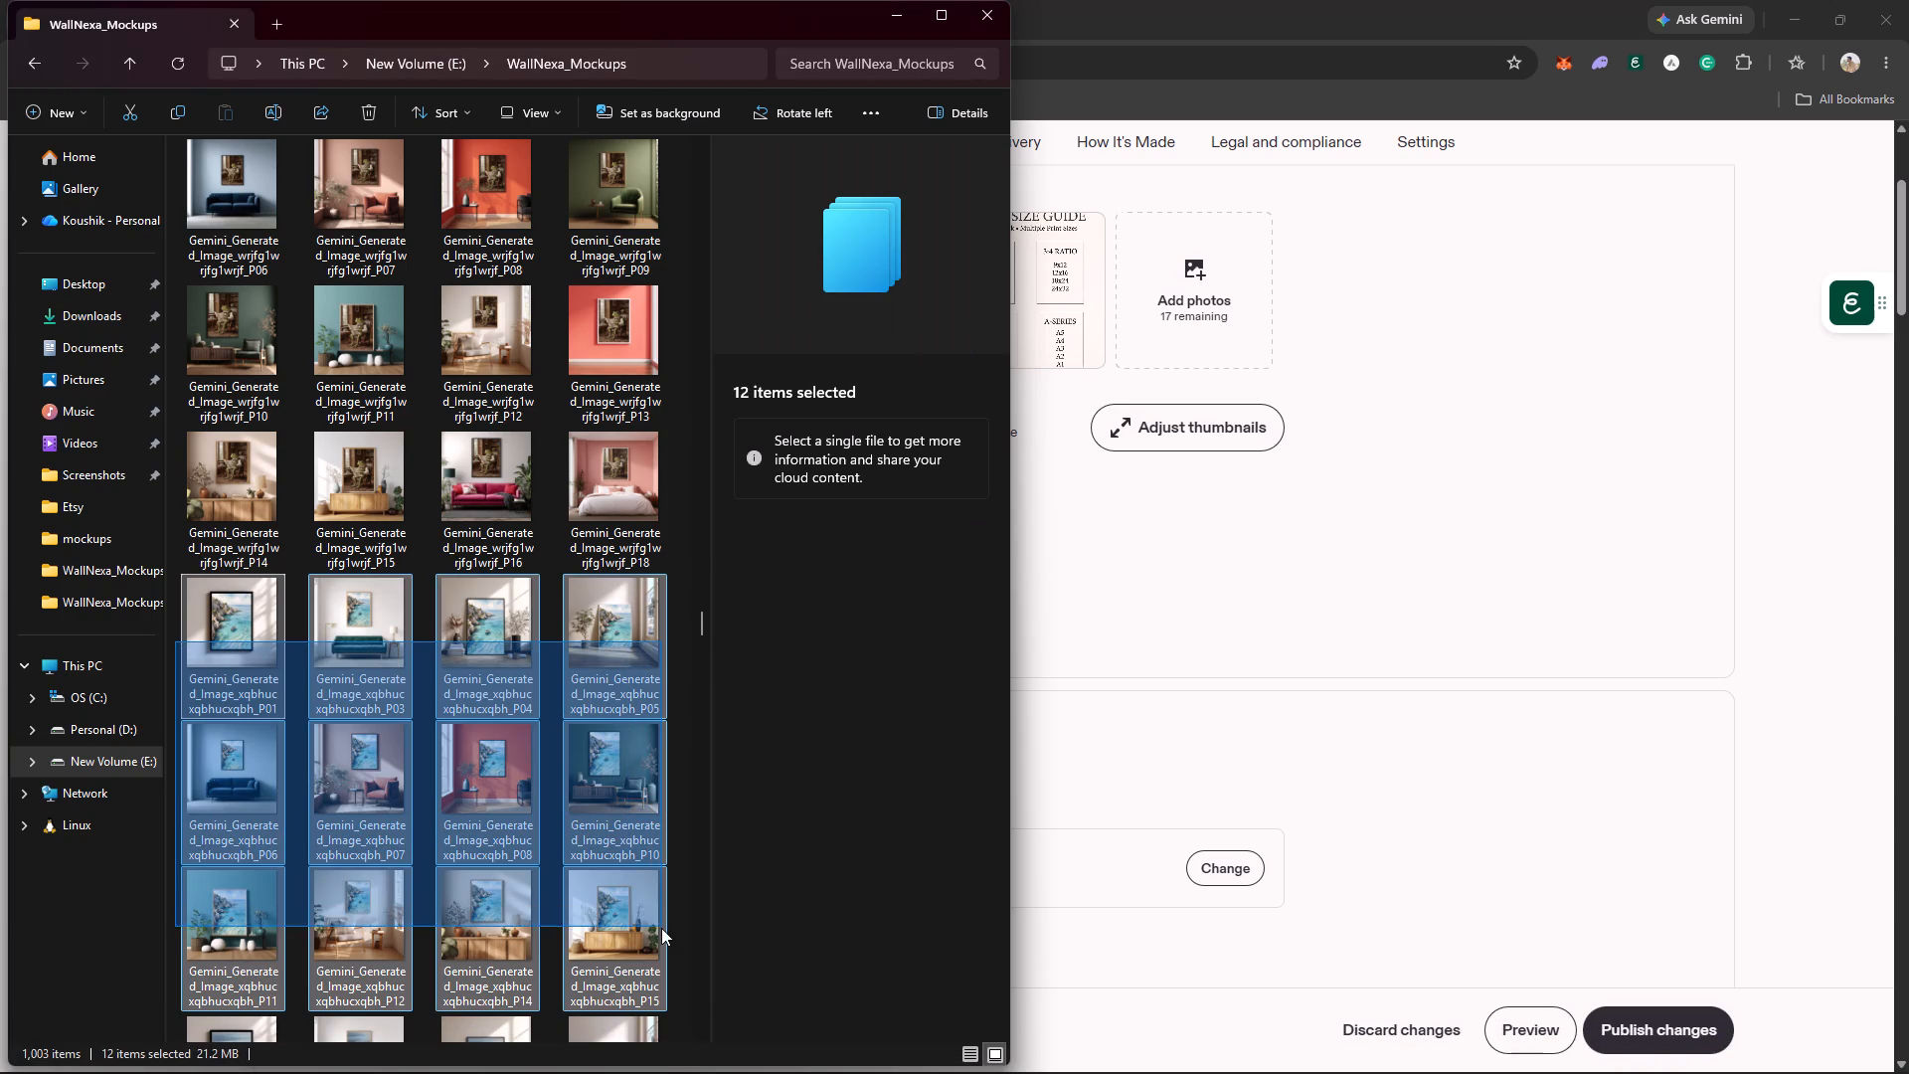
left_click_drag(661, 928, 665, 935)
scroll(623, 838, "down", 1)
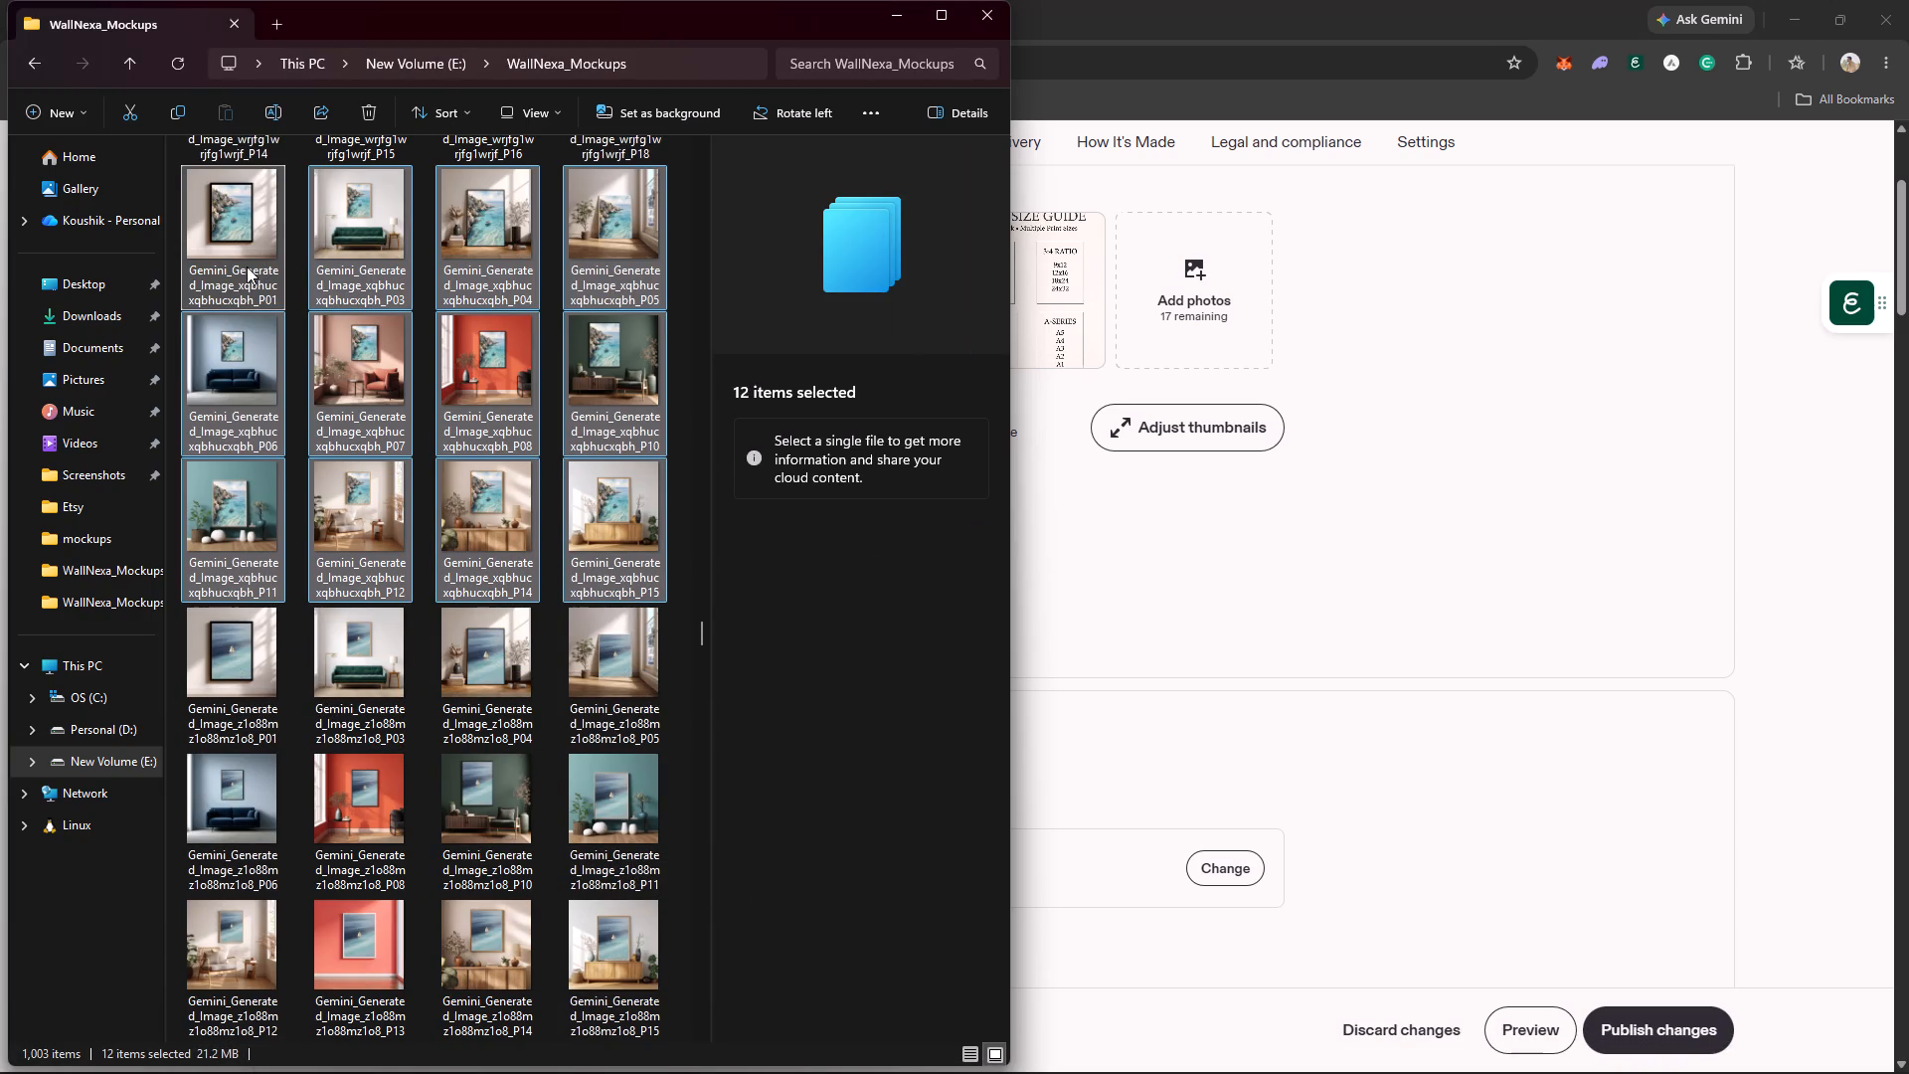
left_click_drag(613, 513, 1190, 370)
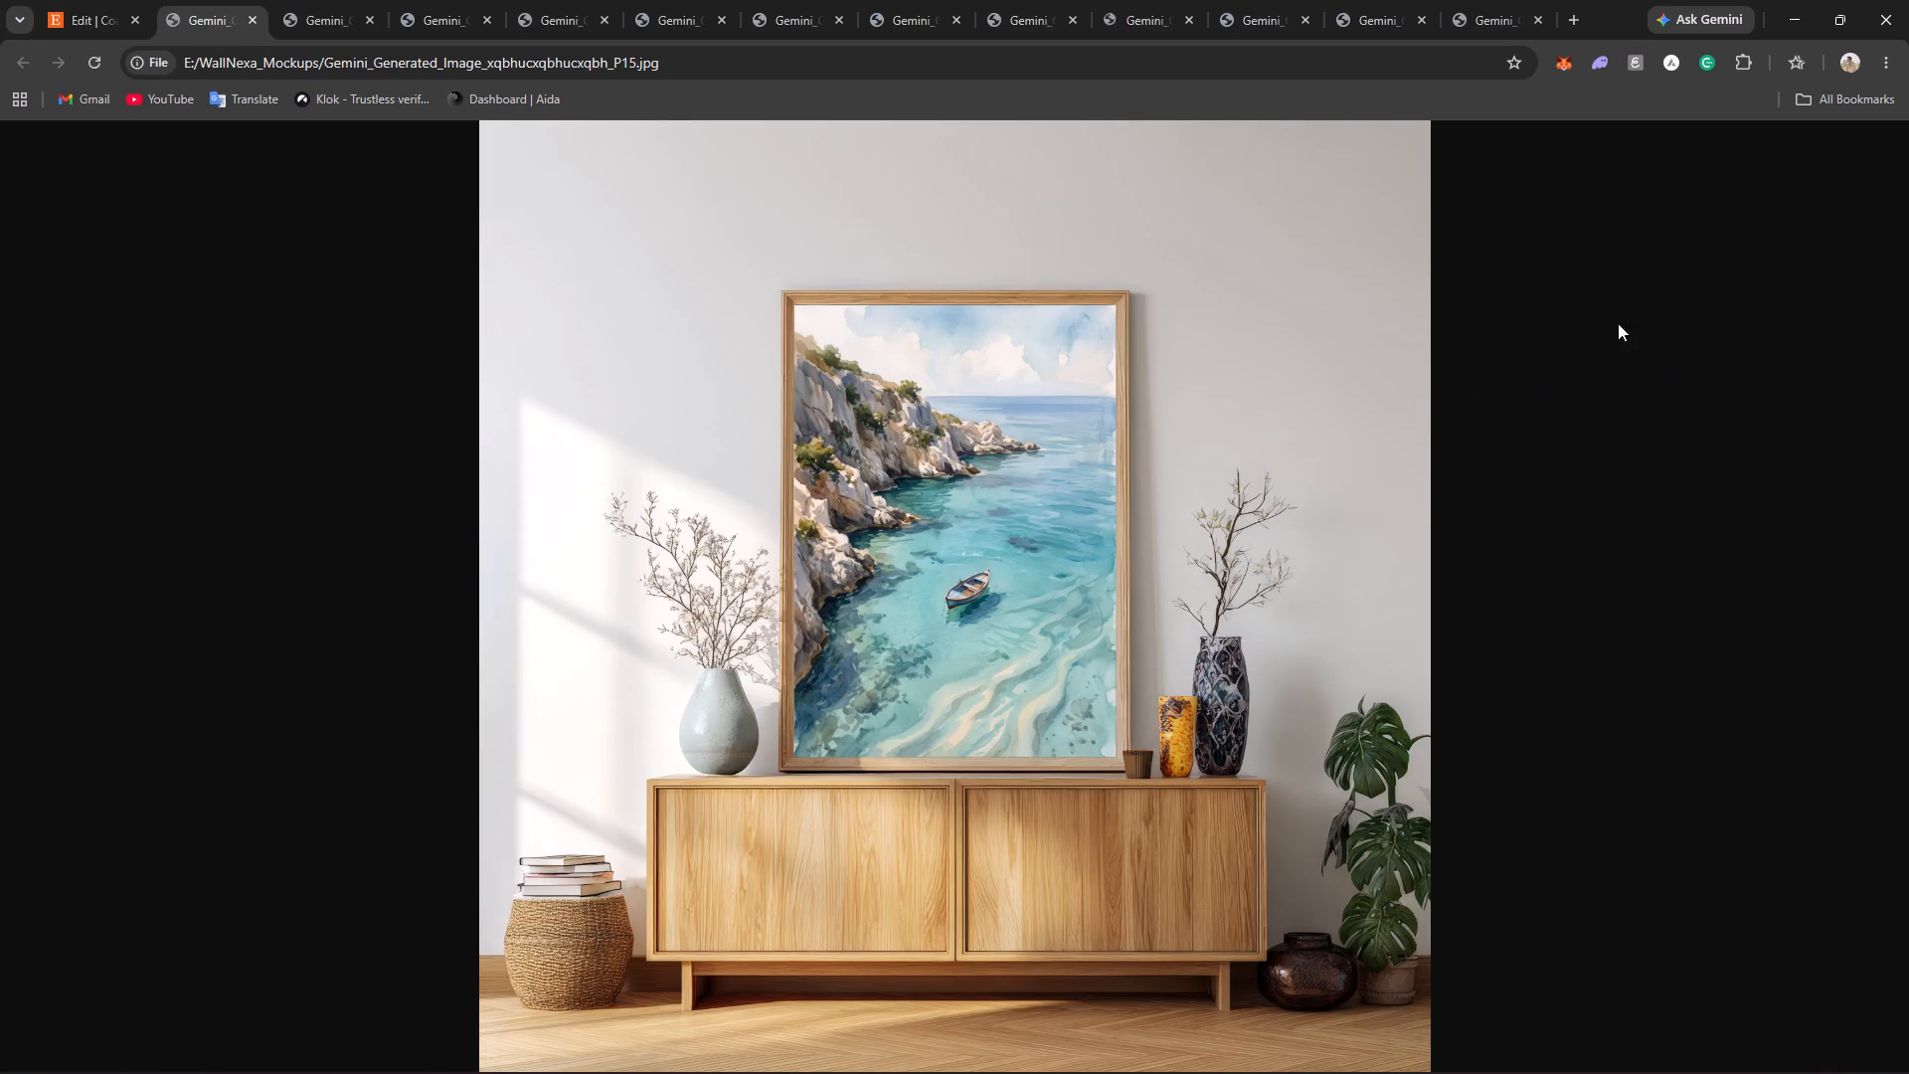
Return to the Coastal Boat Watercolor Print listing and upload the twelve selected cove mockups to its photos.
left_click(77, 20)
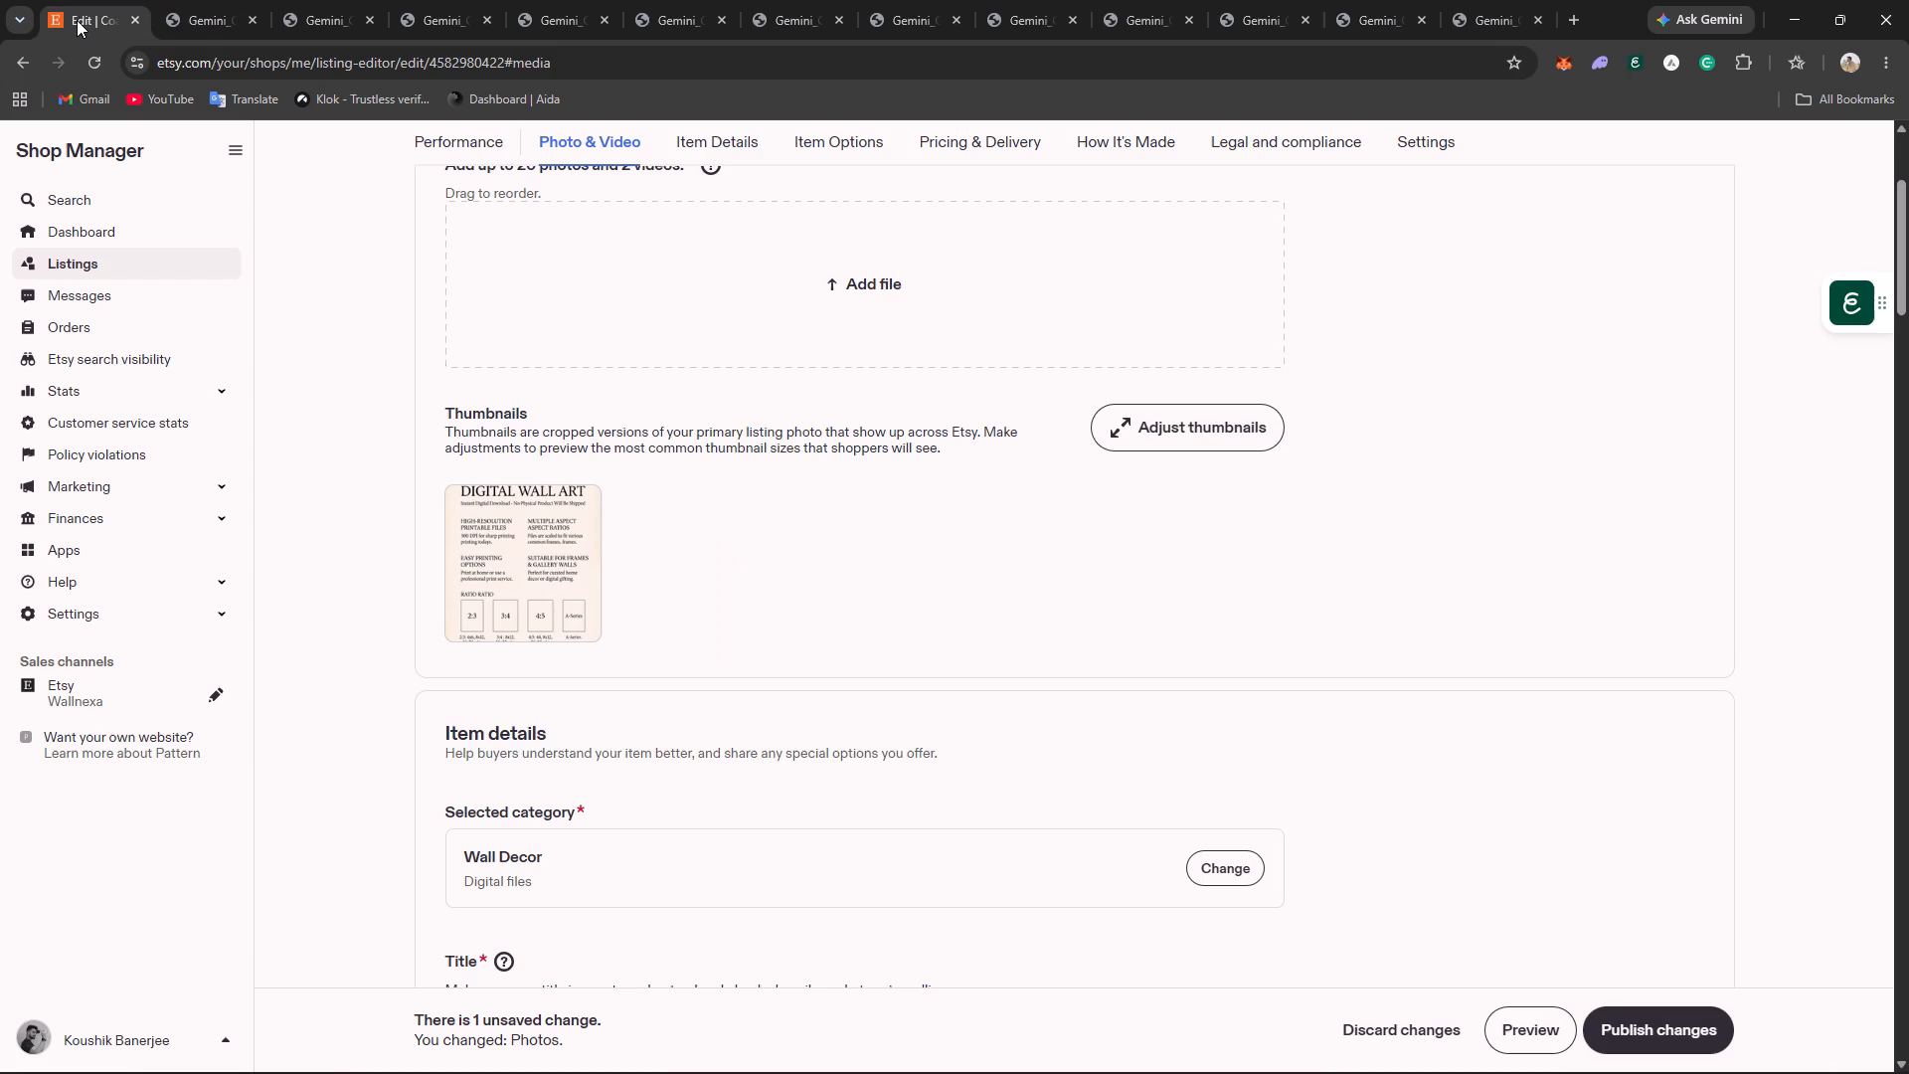
scroll(1034, 437, "up", 3)
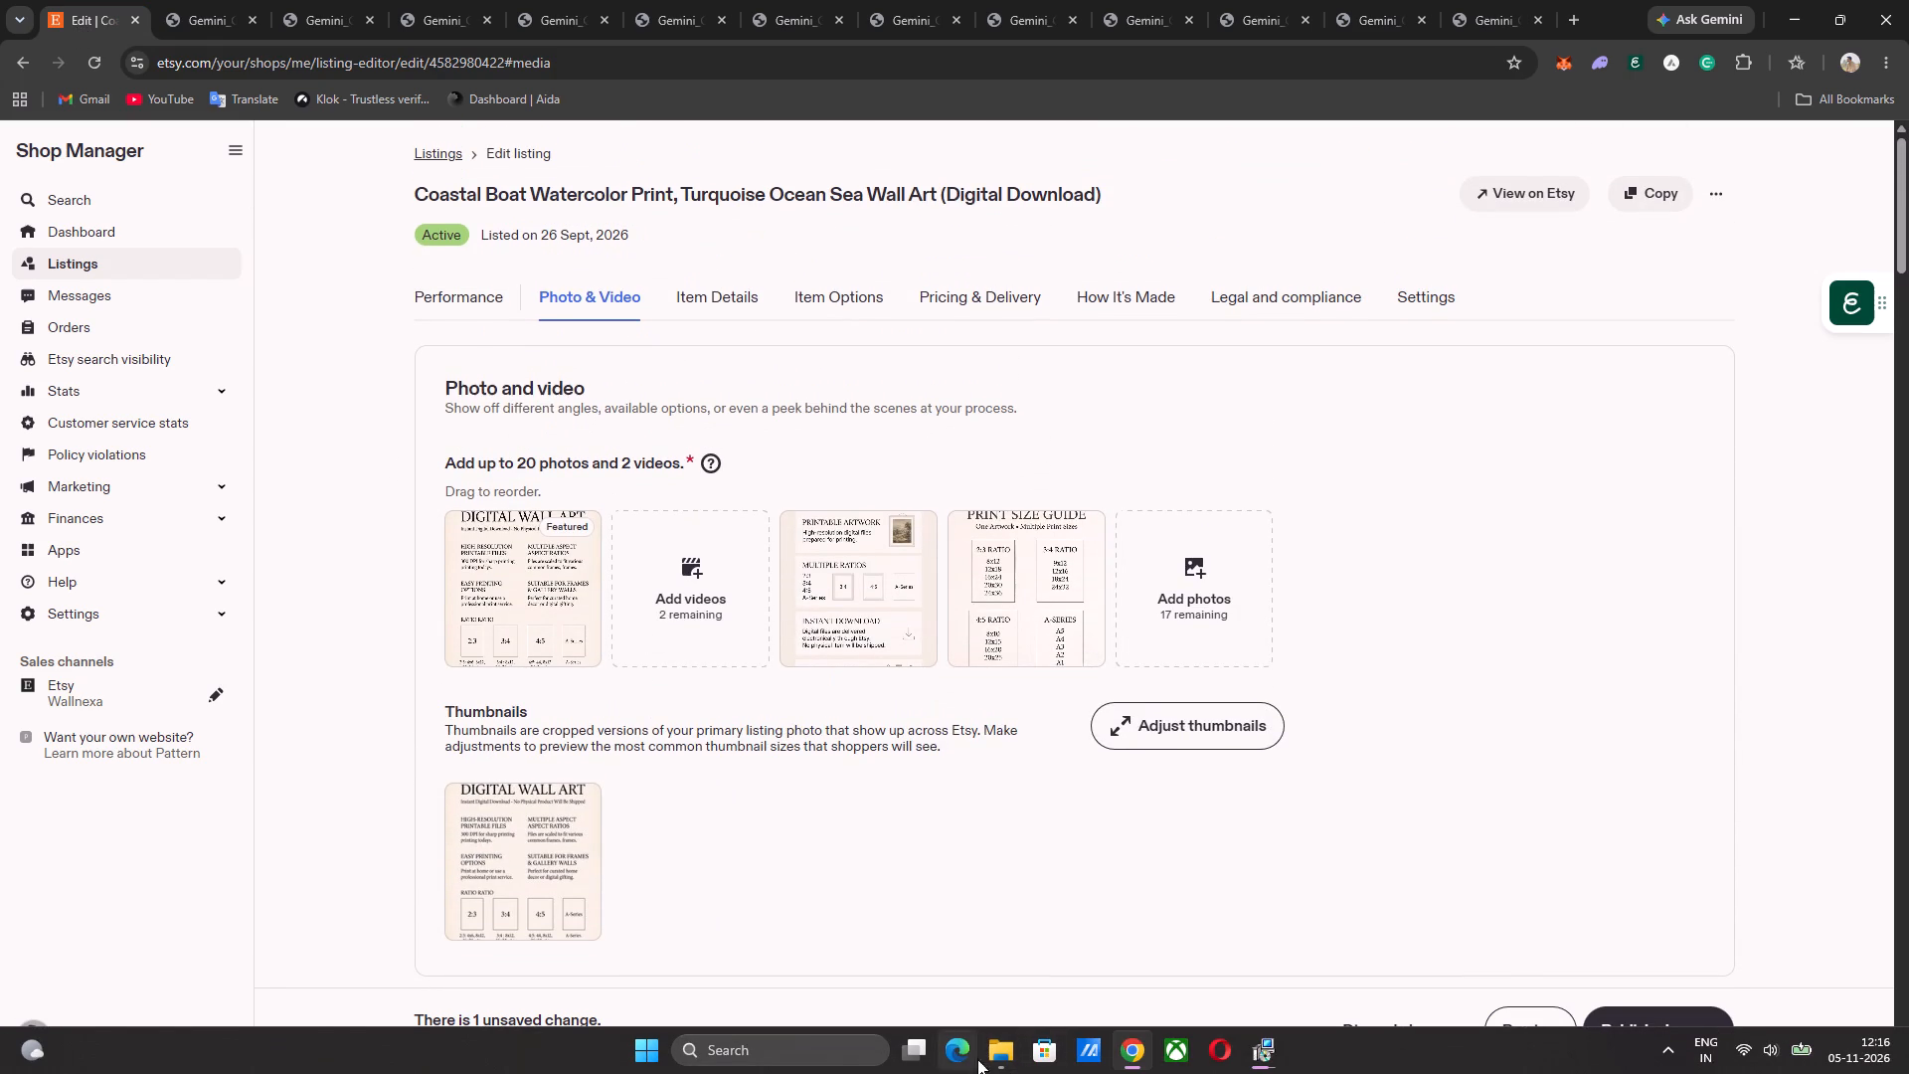
left_click(994, 1057)
left_click_drag(600, 504, 1044, 582)
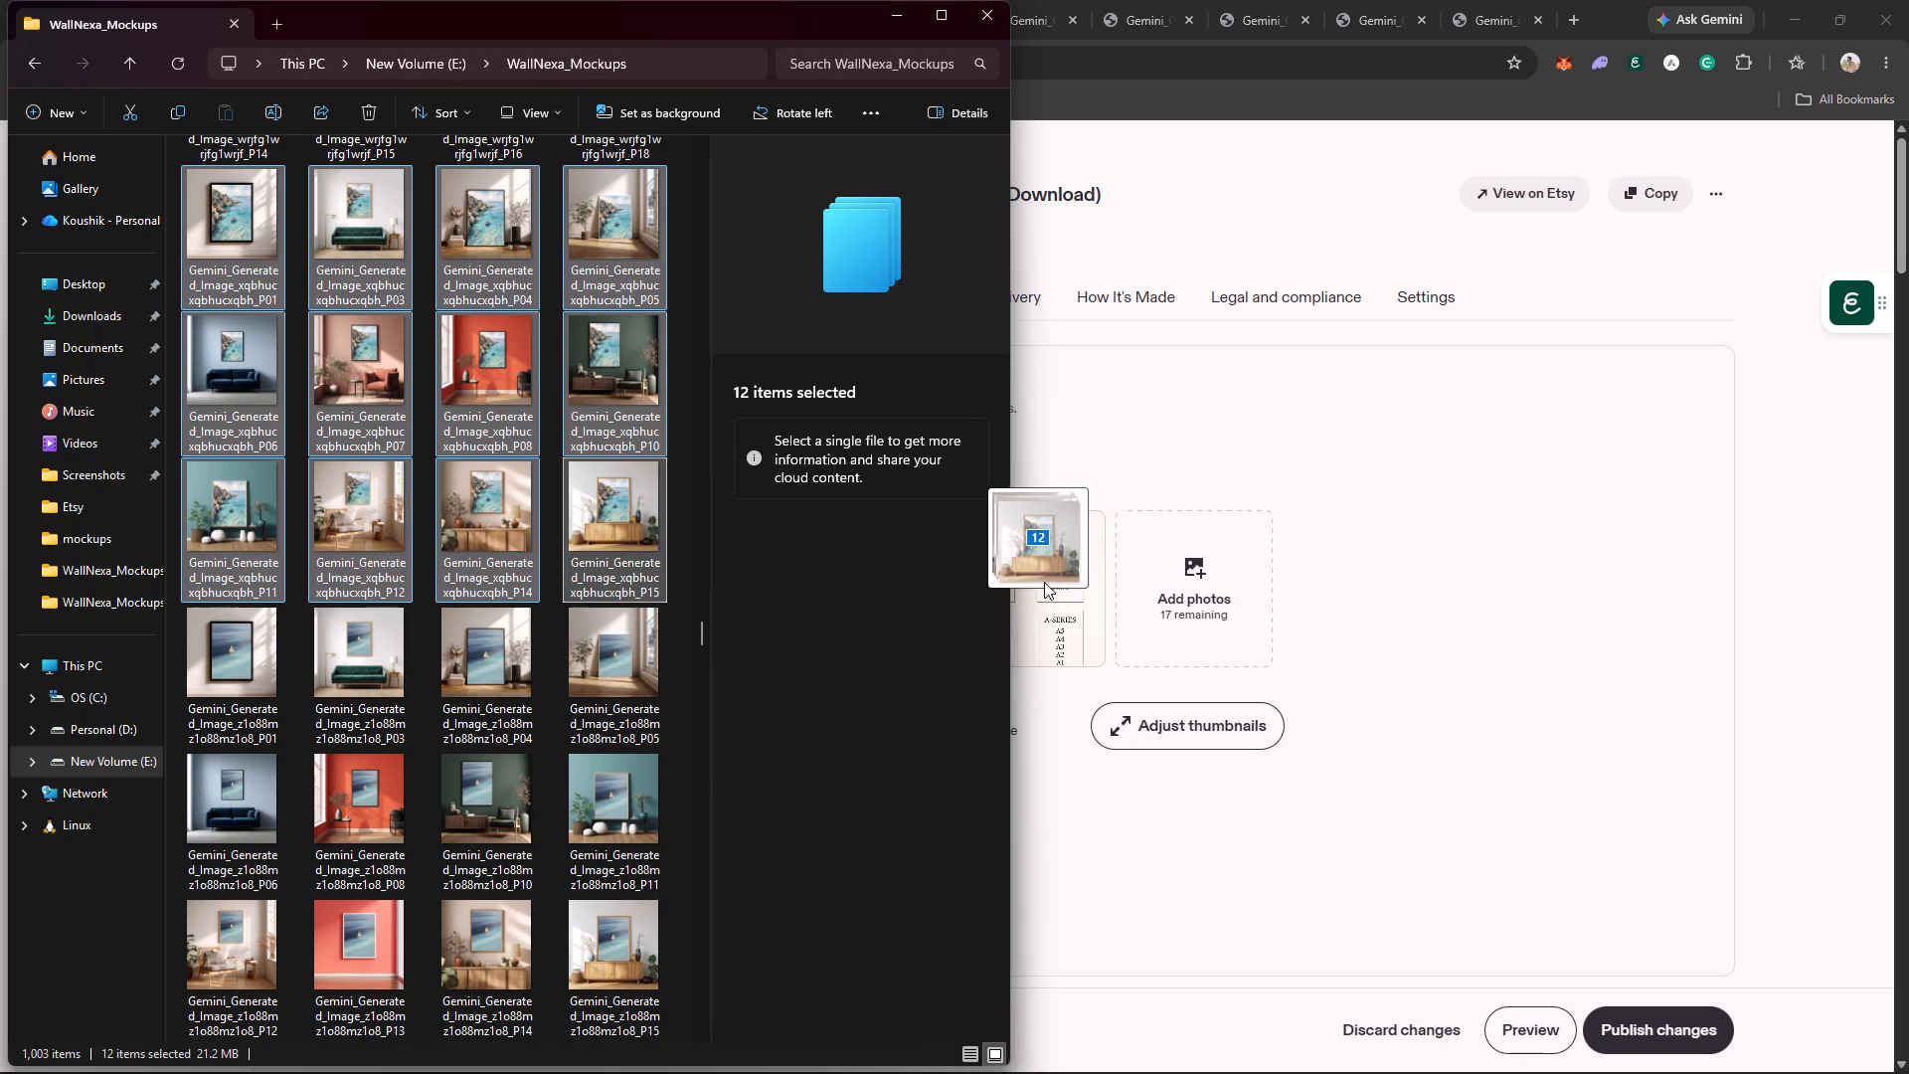
left_click_drag(1044, 582, 1165, 598)
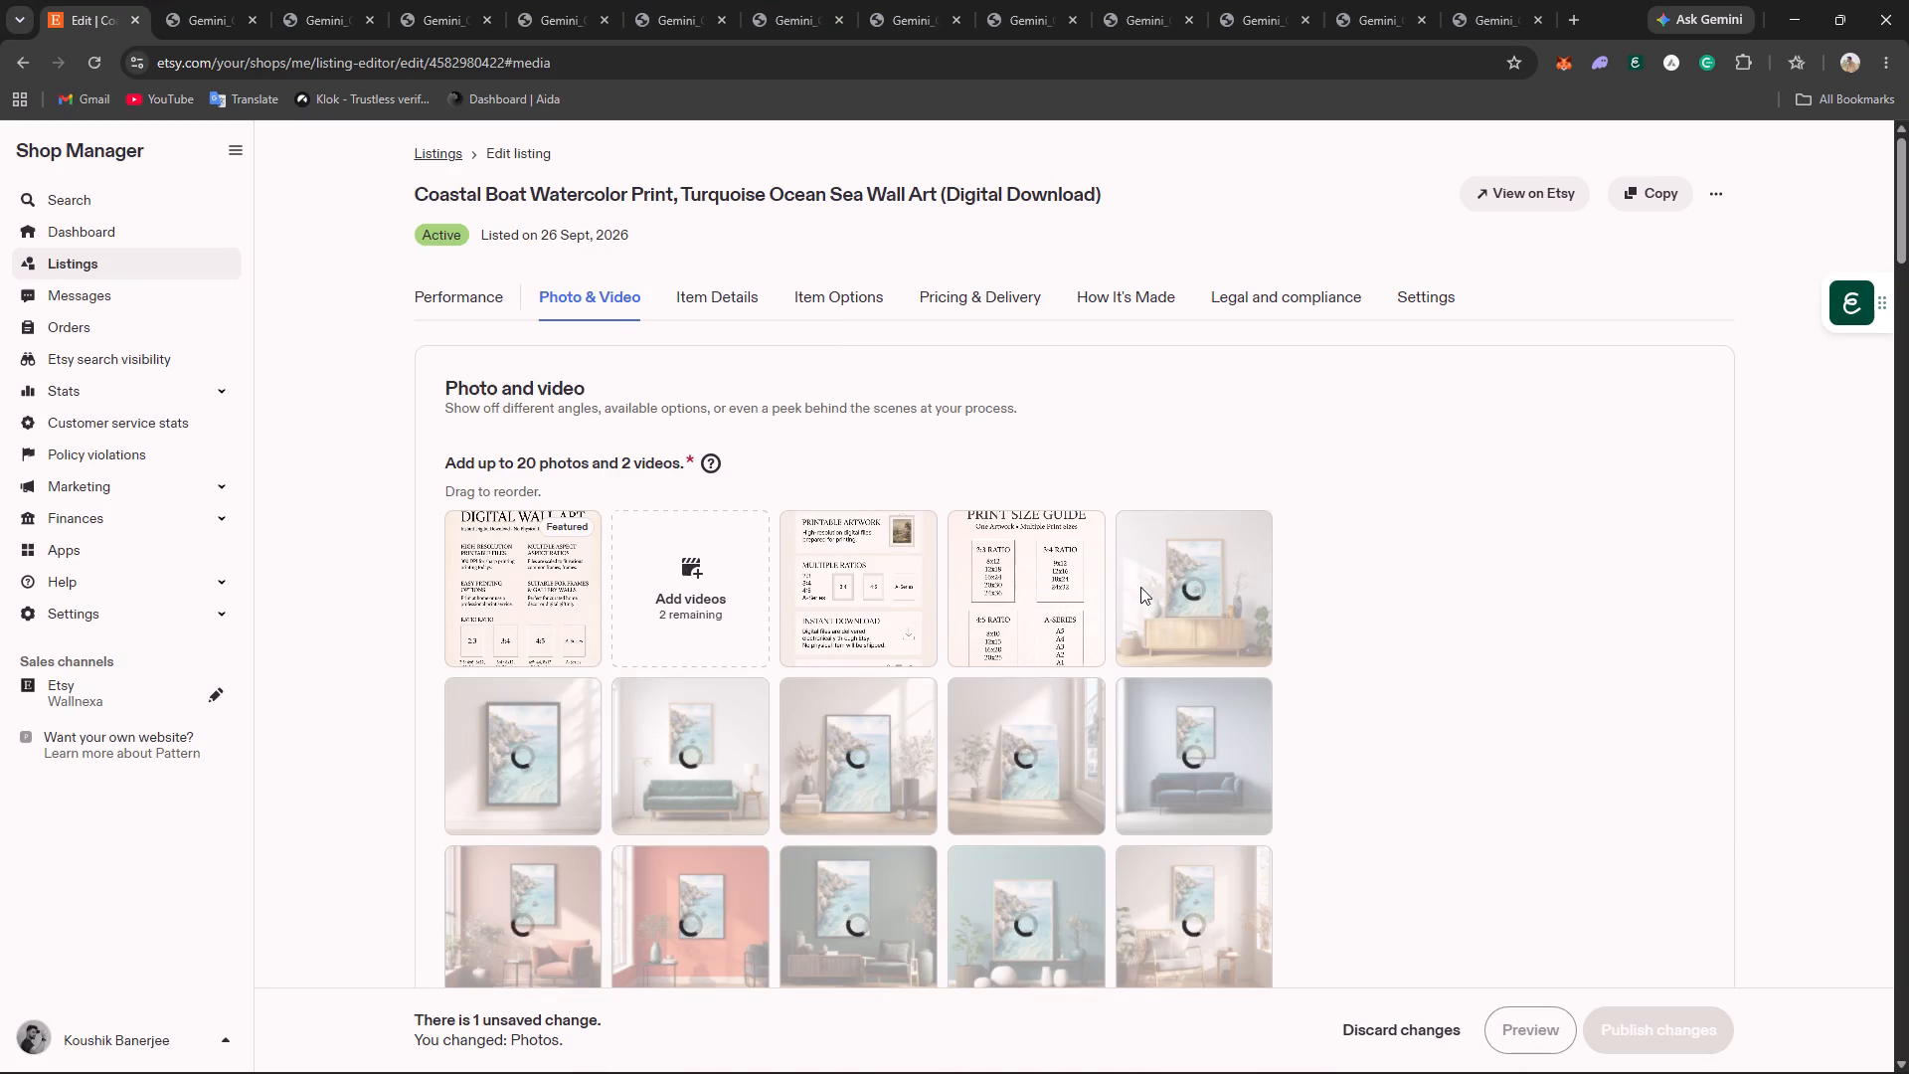
Close the twelve browser tabs showing the mockup image files, keeping the listing editor open.
left_click(258, 15)
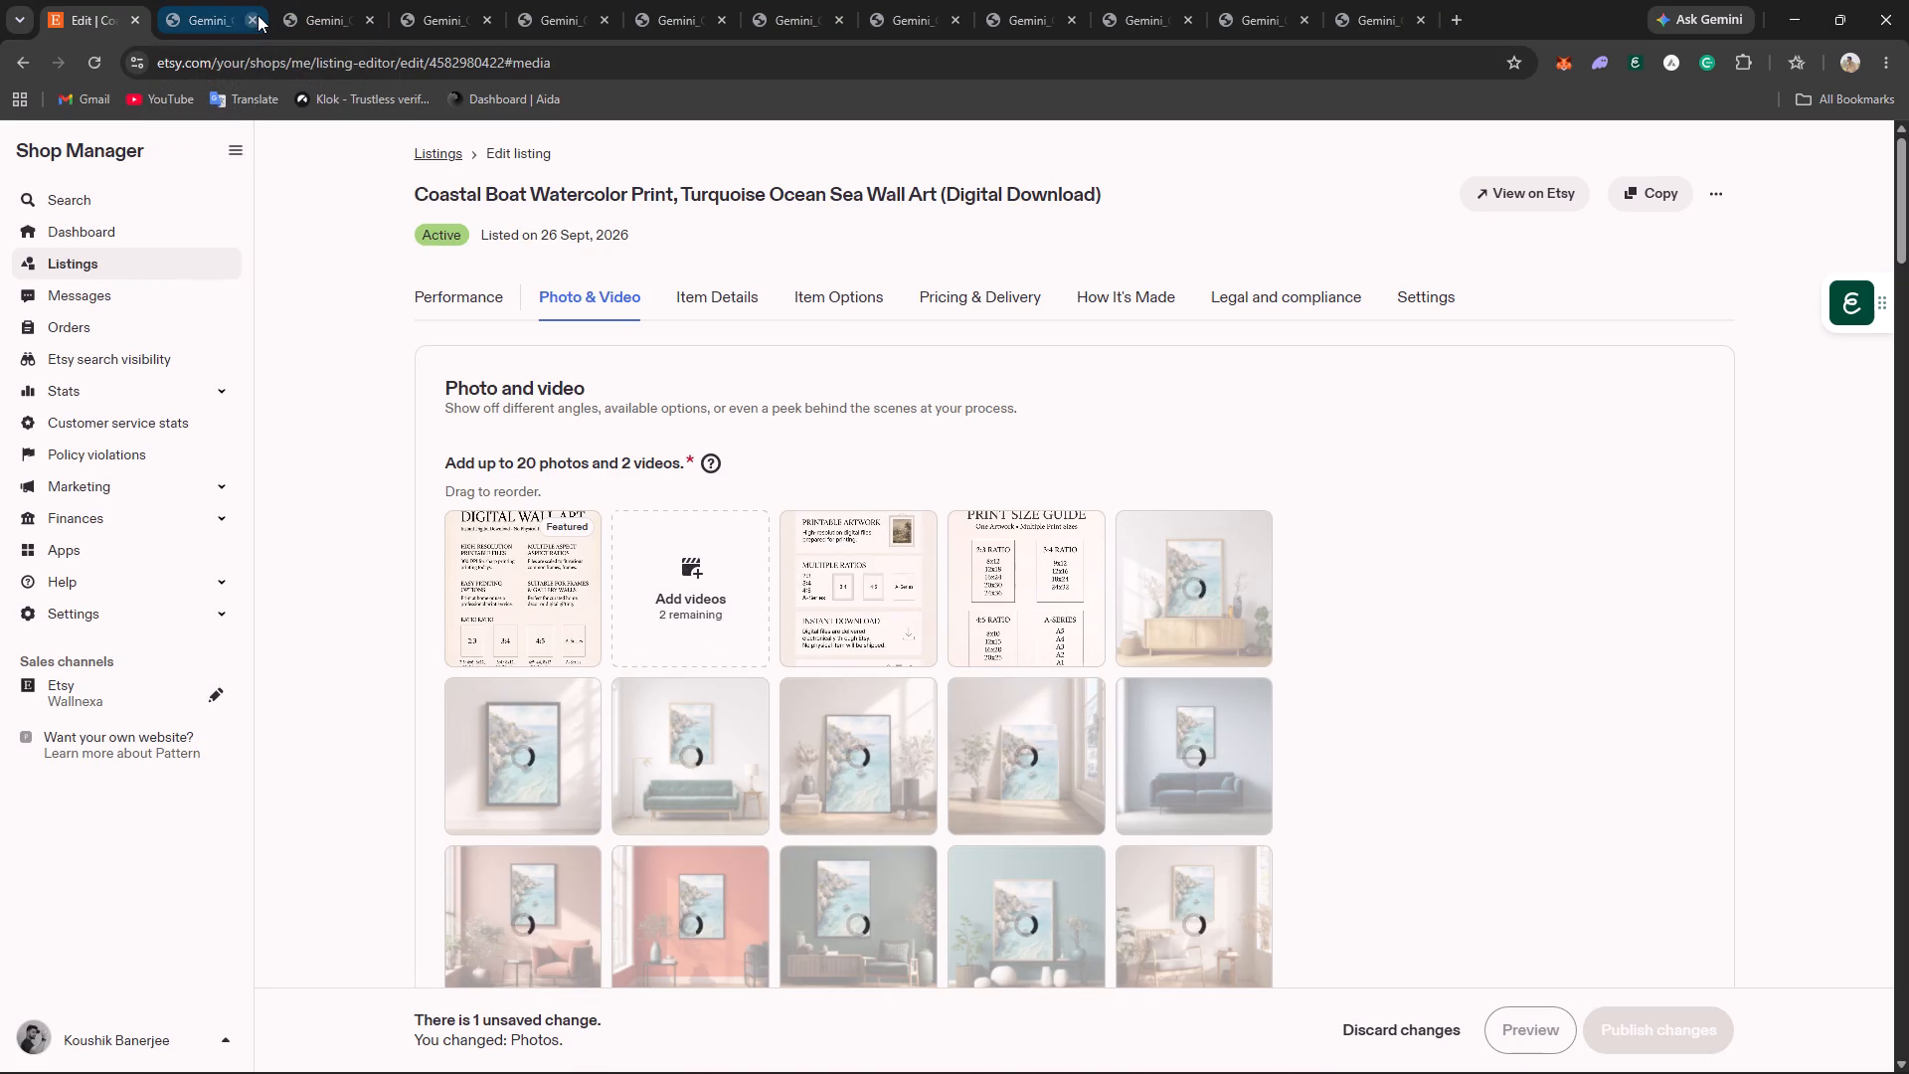
left_click(258, 15)
left_click(258, 15)
left_click(258, 15)
left_click(258, 15)
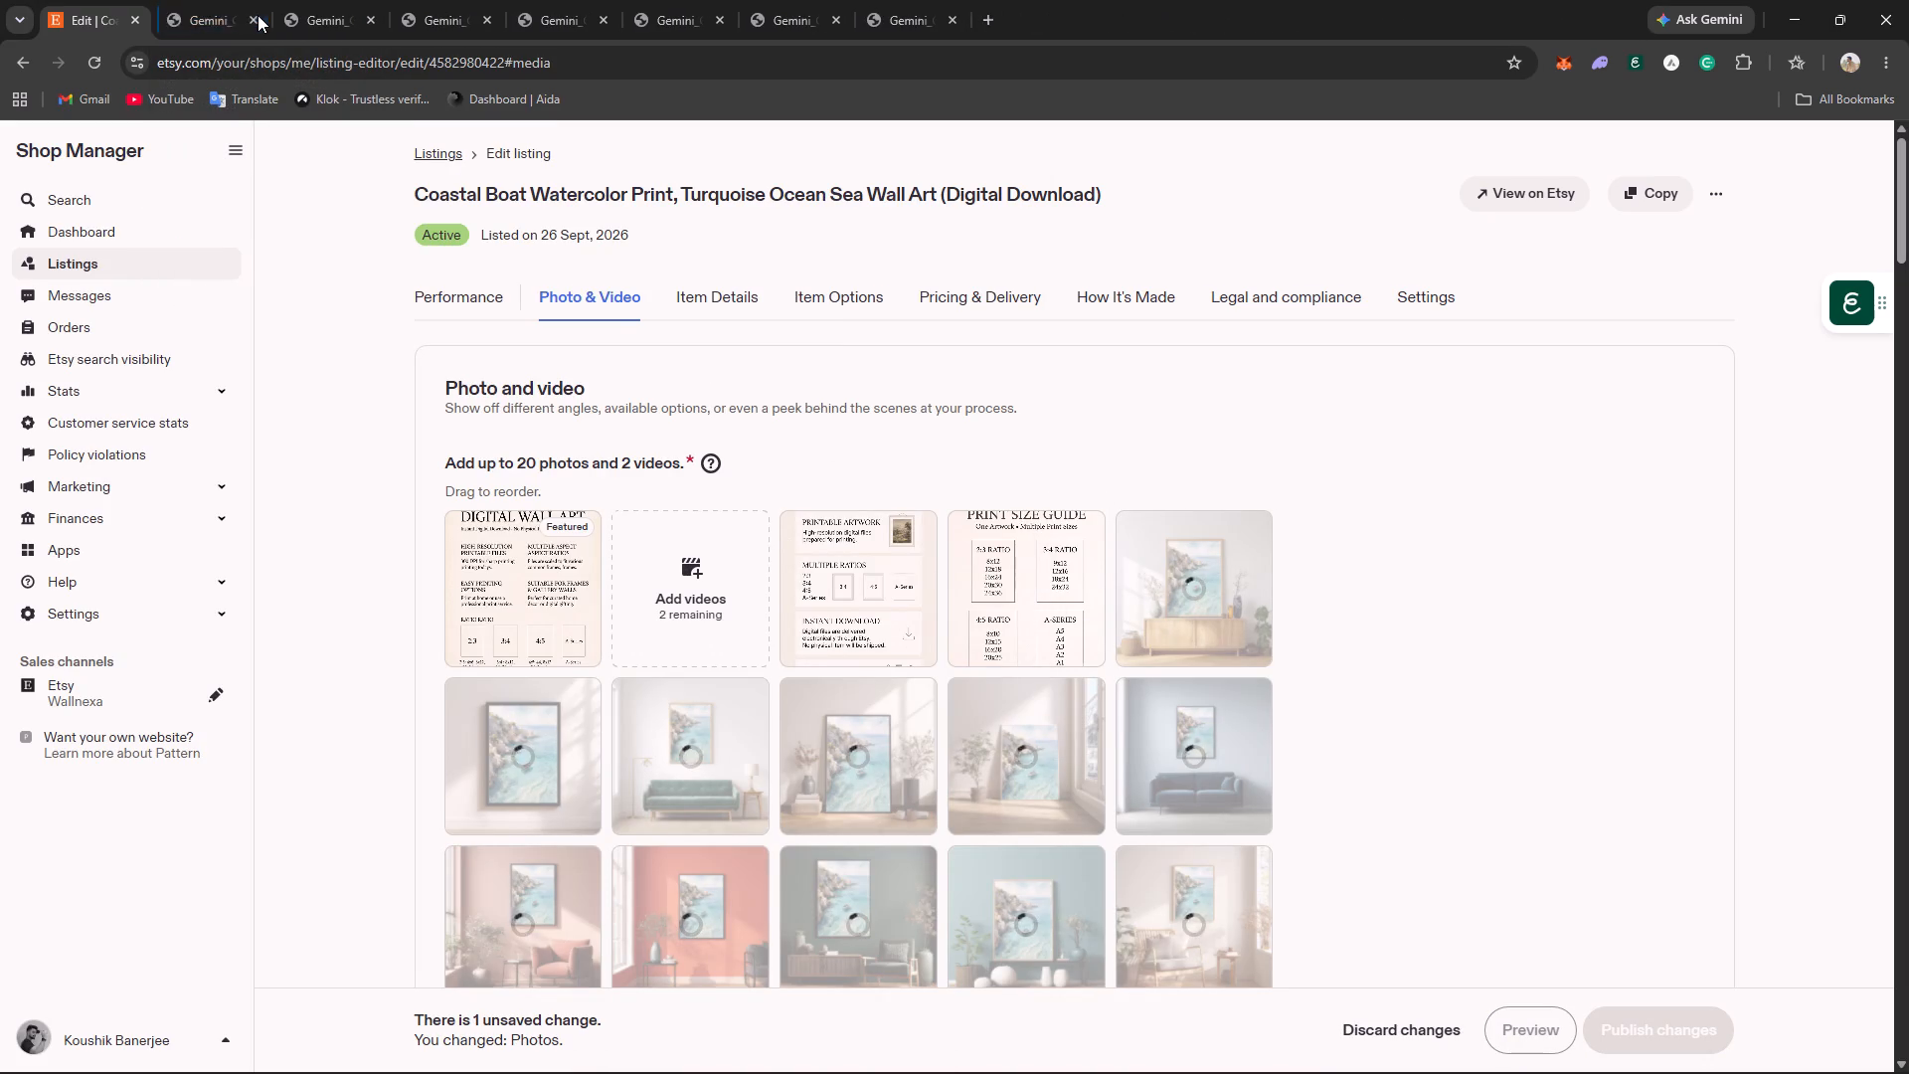
left_click(258, 15)
left_click(258, 15)
left_click(258, 15)
left_click(258, 15)
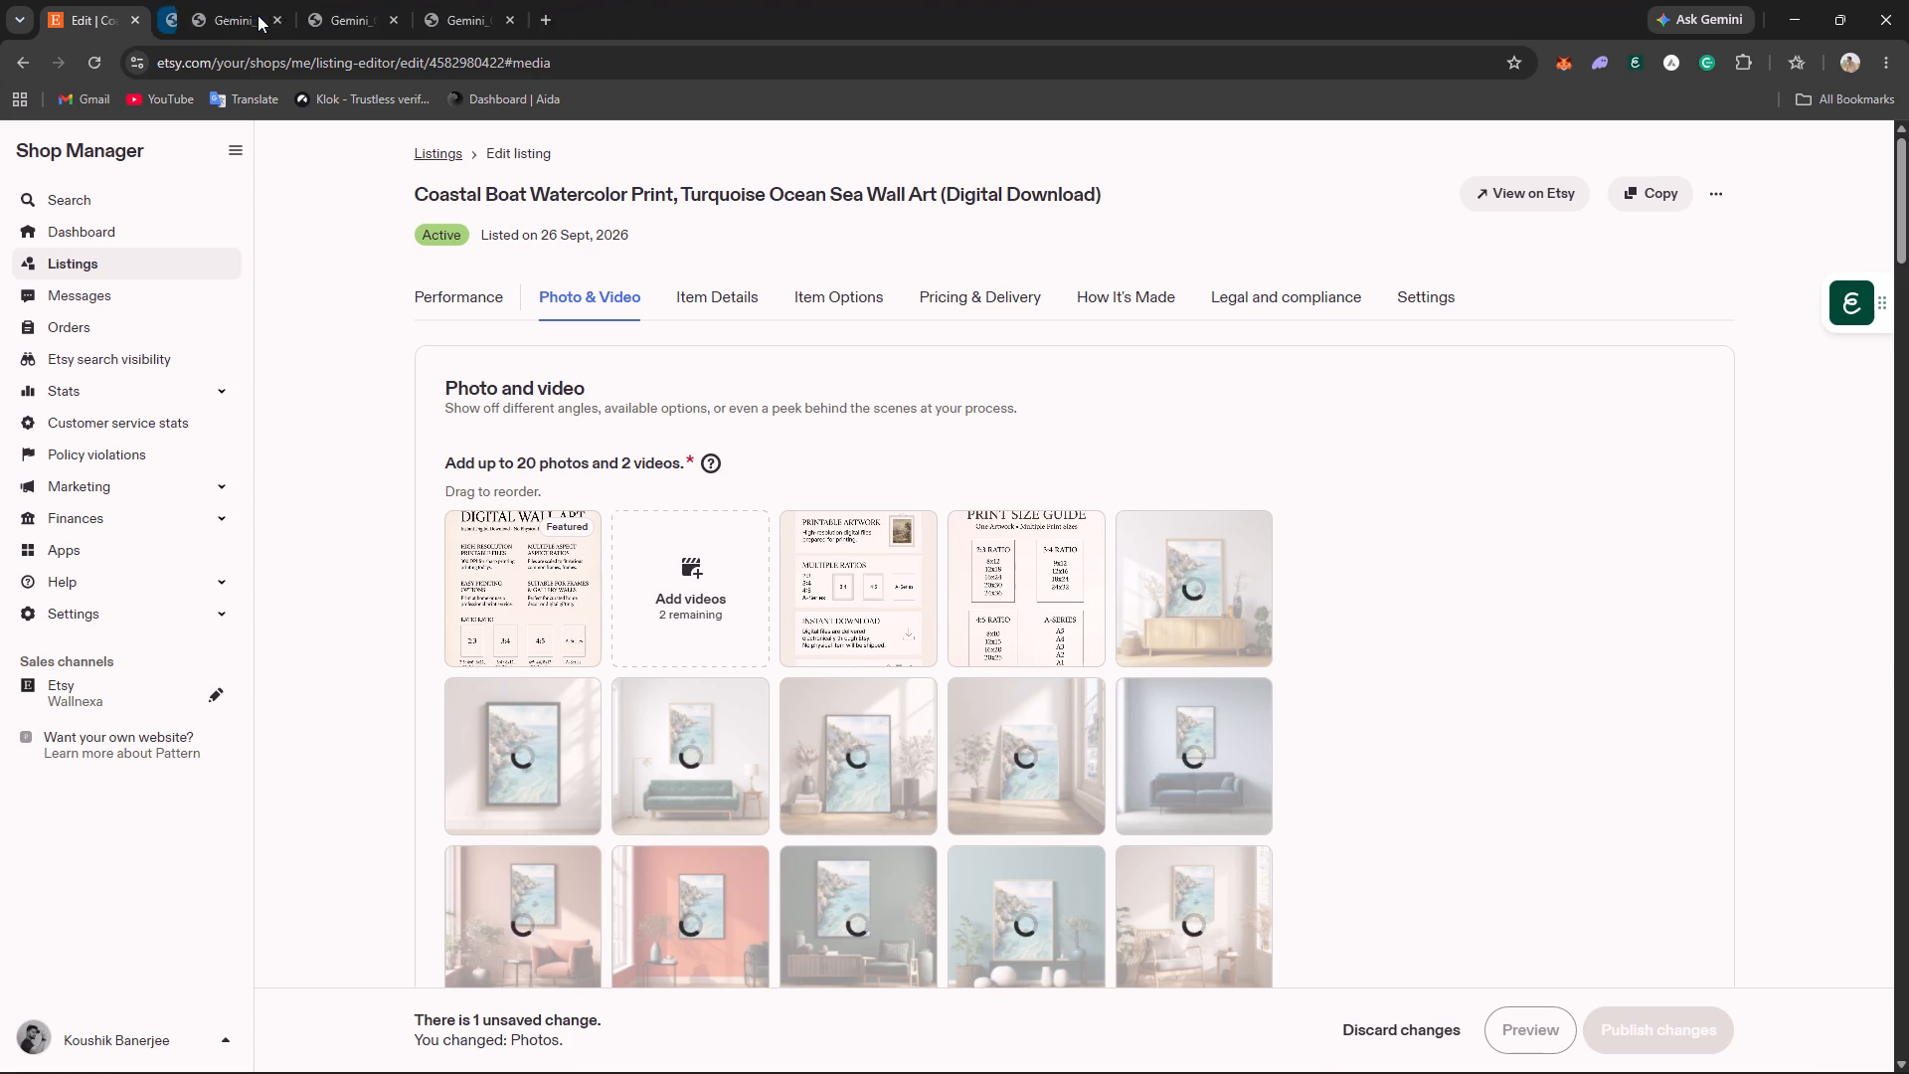
left_click(258, 15)
left_click(258, 15)
left_click(258, 15)
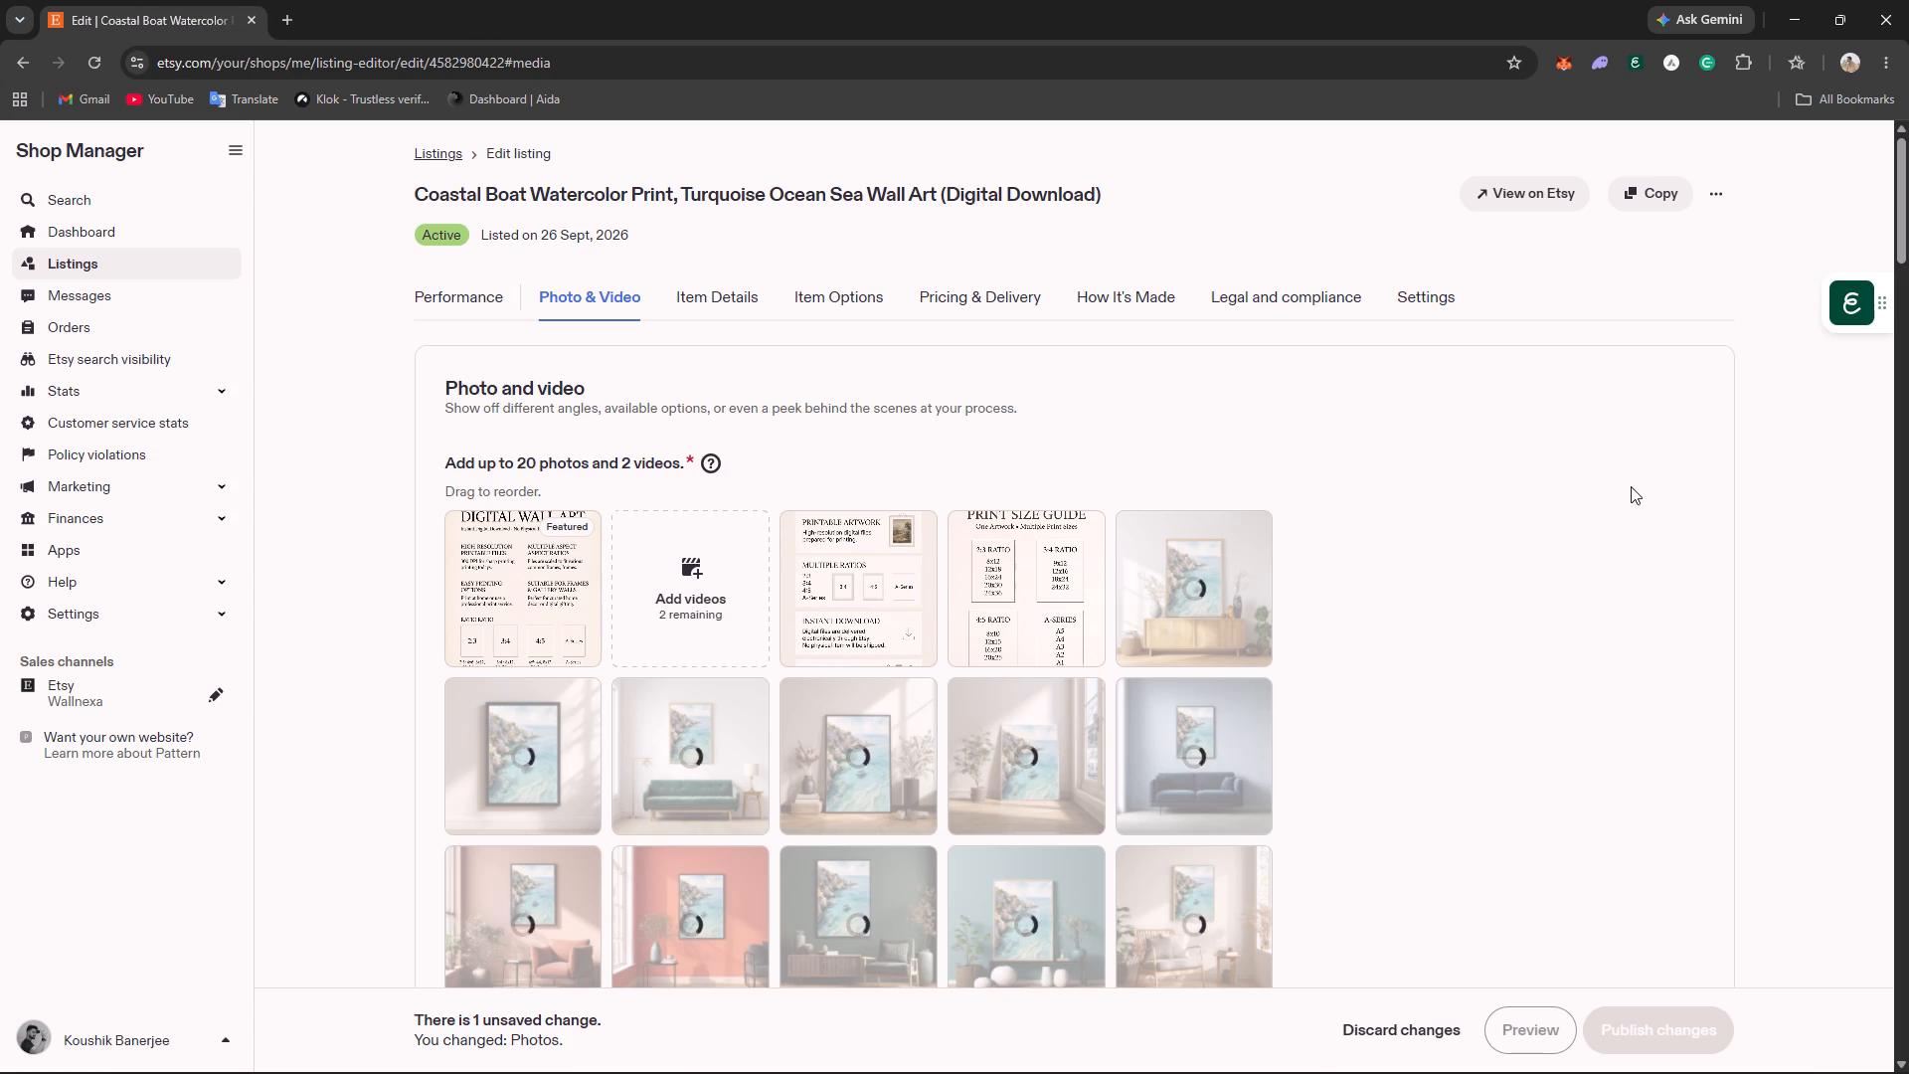
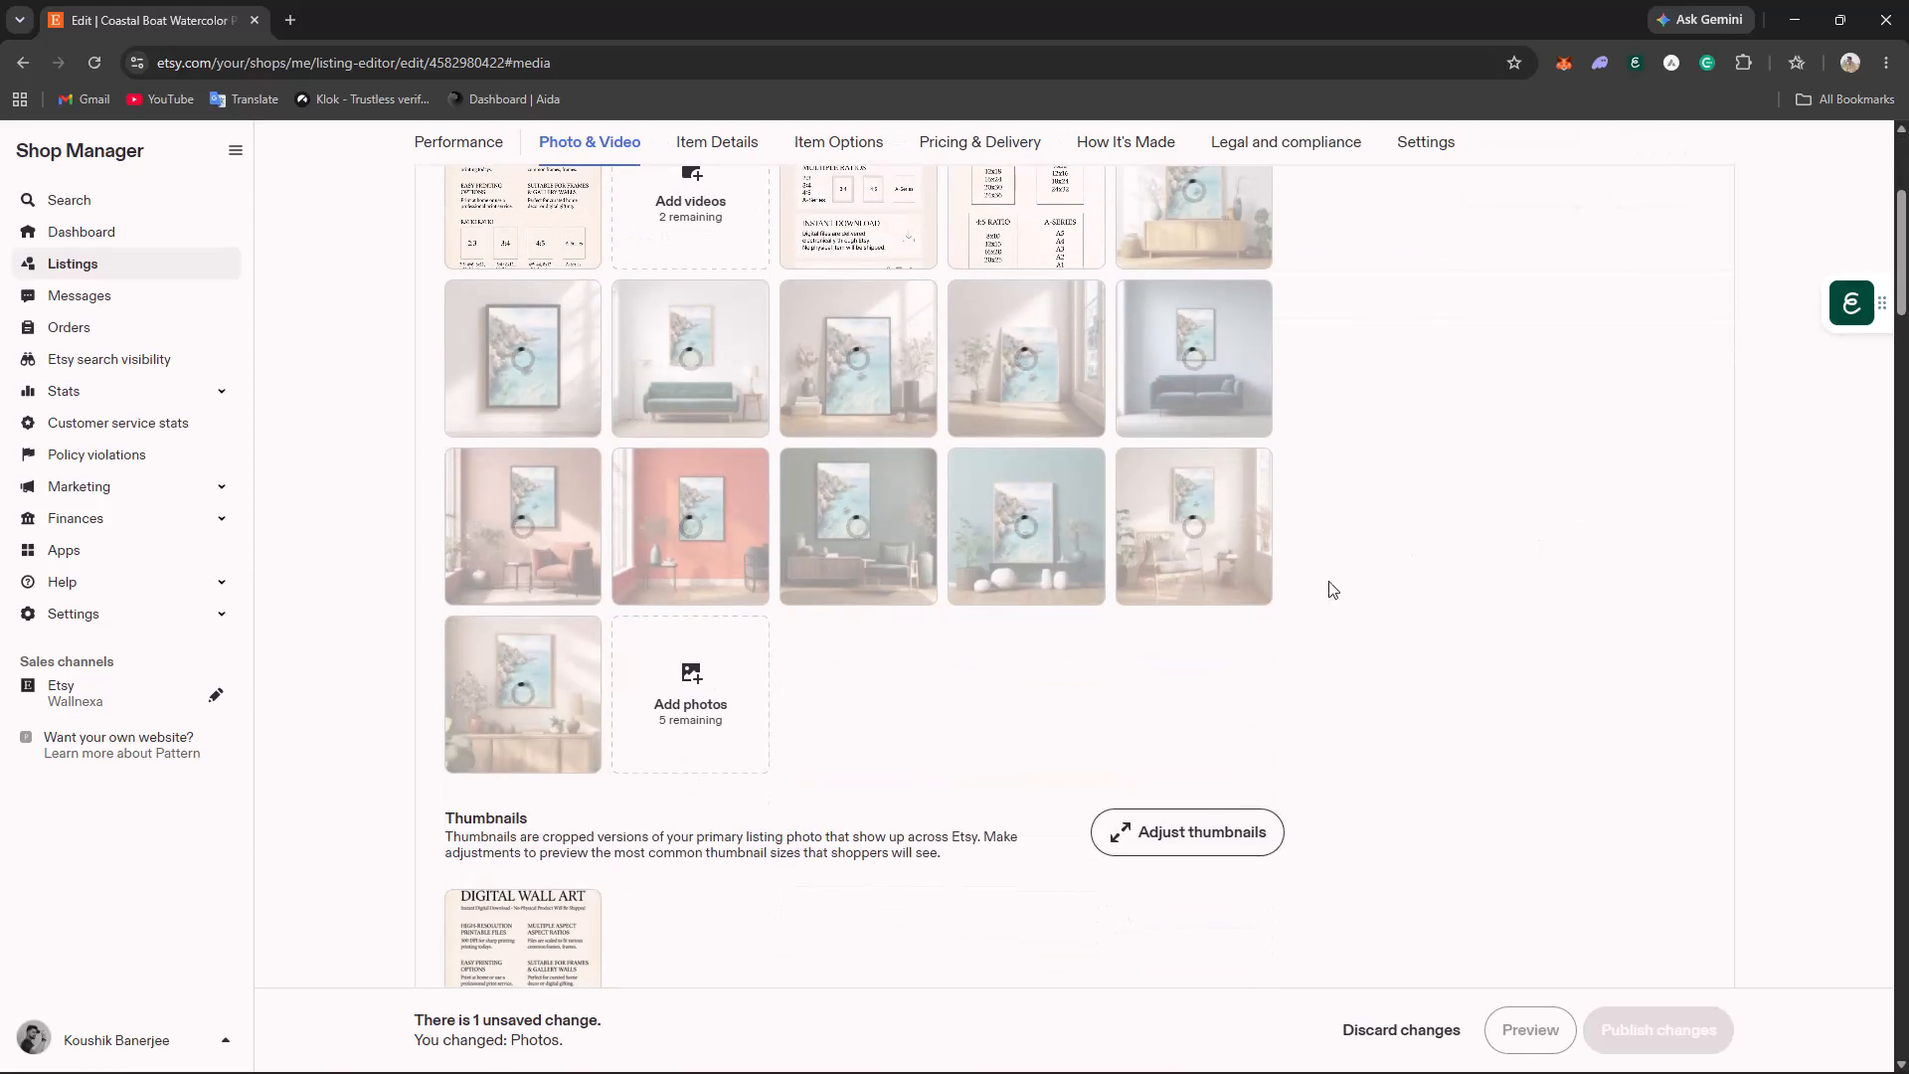
Move the Digital Wall Art, Printable Artwork and Print Size Guide graphics, in that order, to the end of the listing's photos.
scroll(1546, 597, "up", 2)
left_click_drag(539, 362, 654, 698)
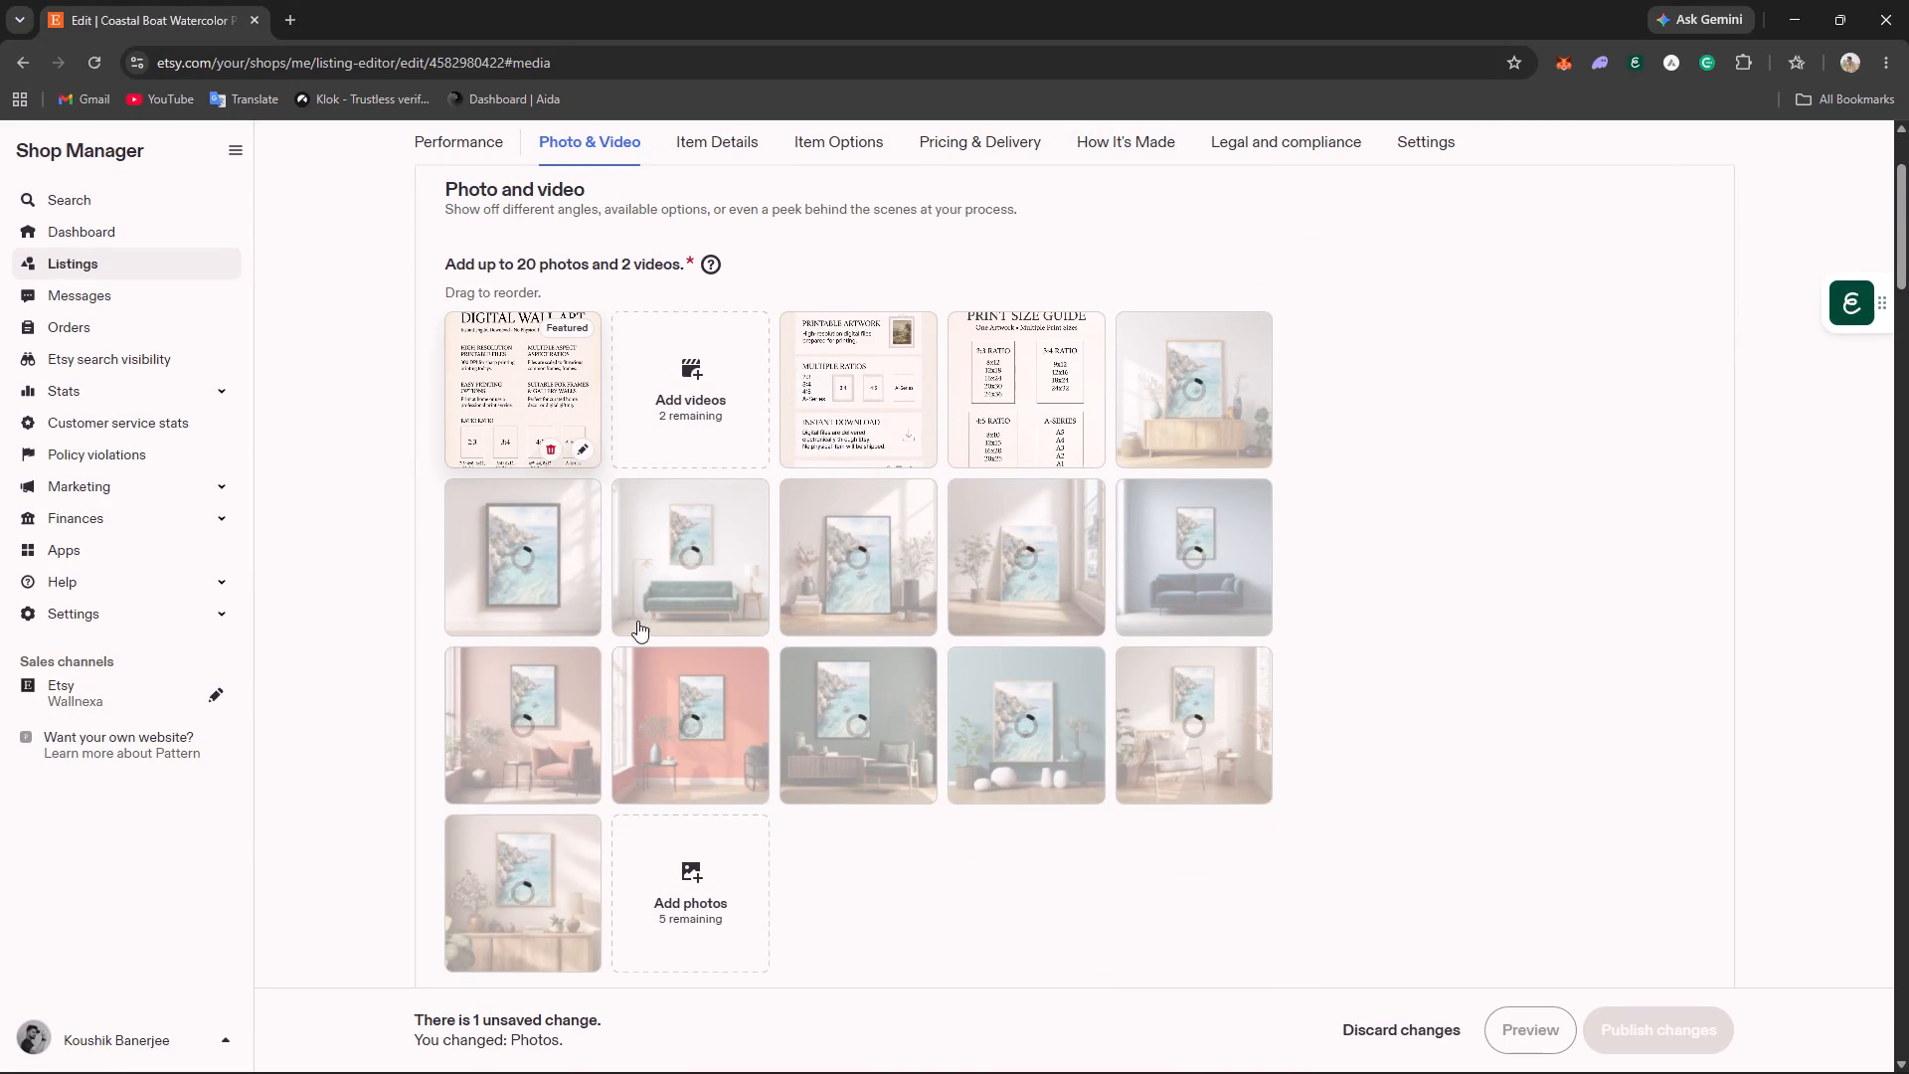
left_click_drag(654, 698, 532, 854)
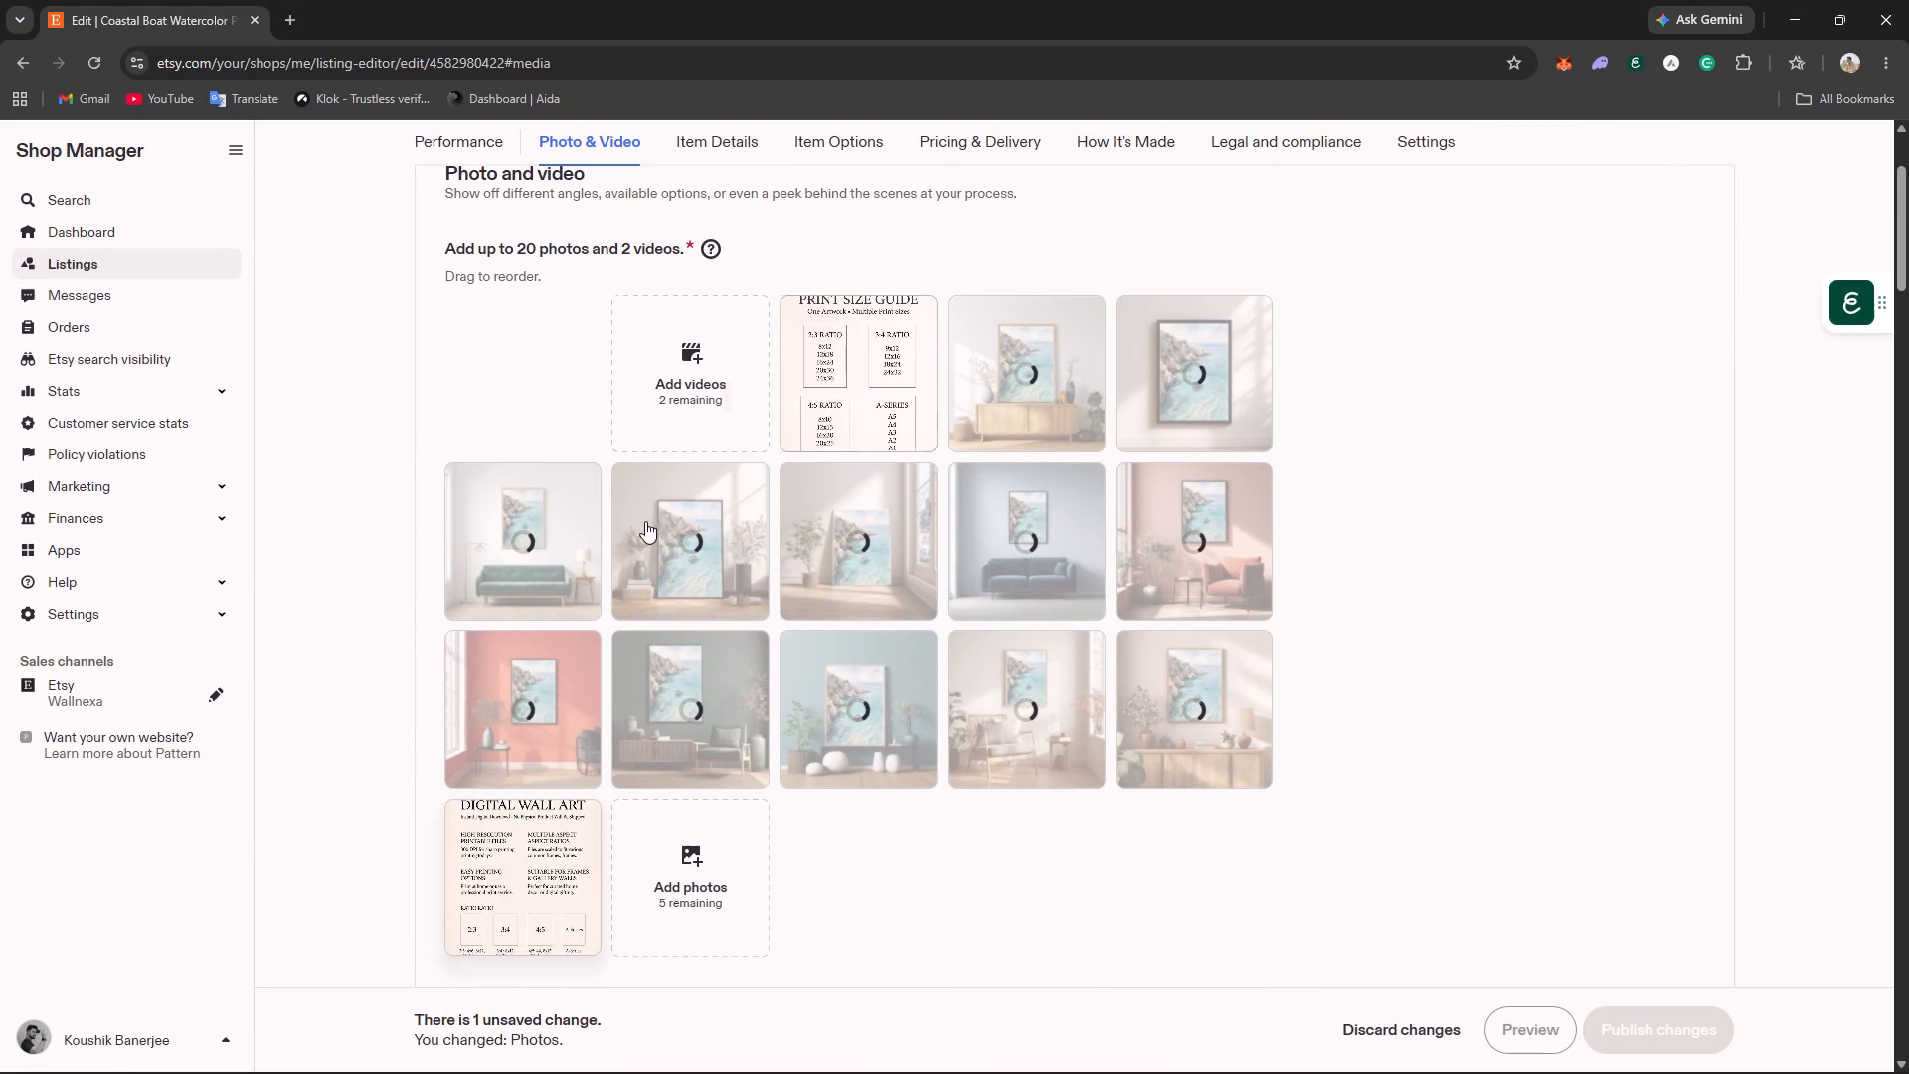
left_click_drag(502, 389, 631, 898)
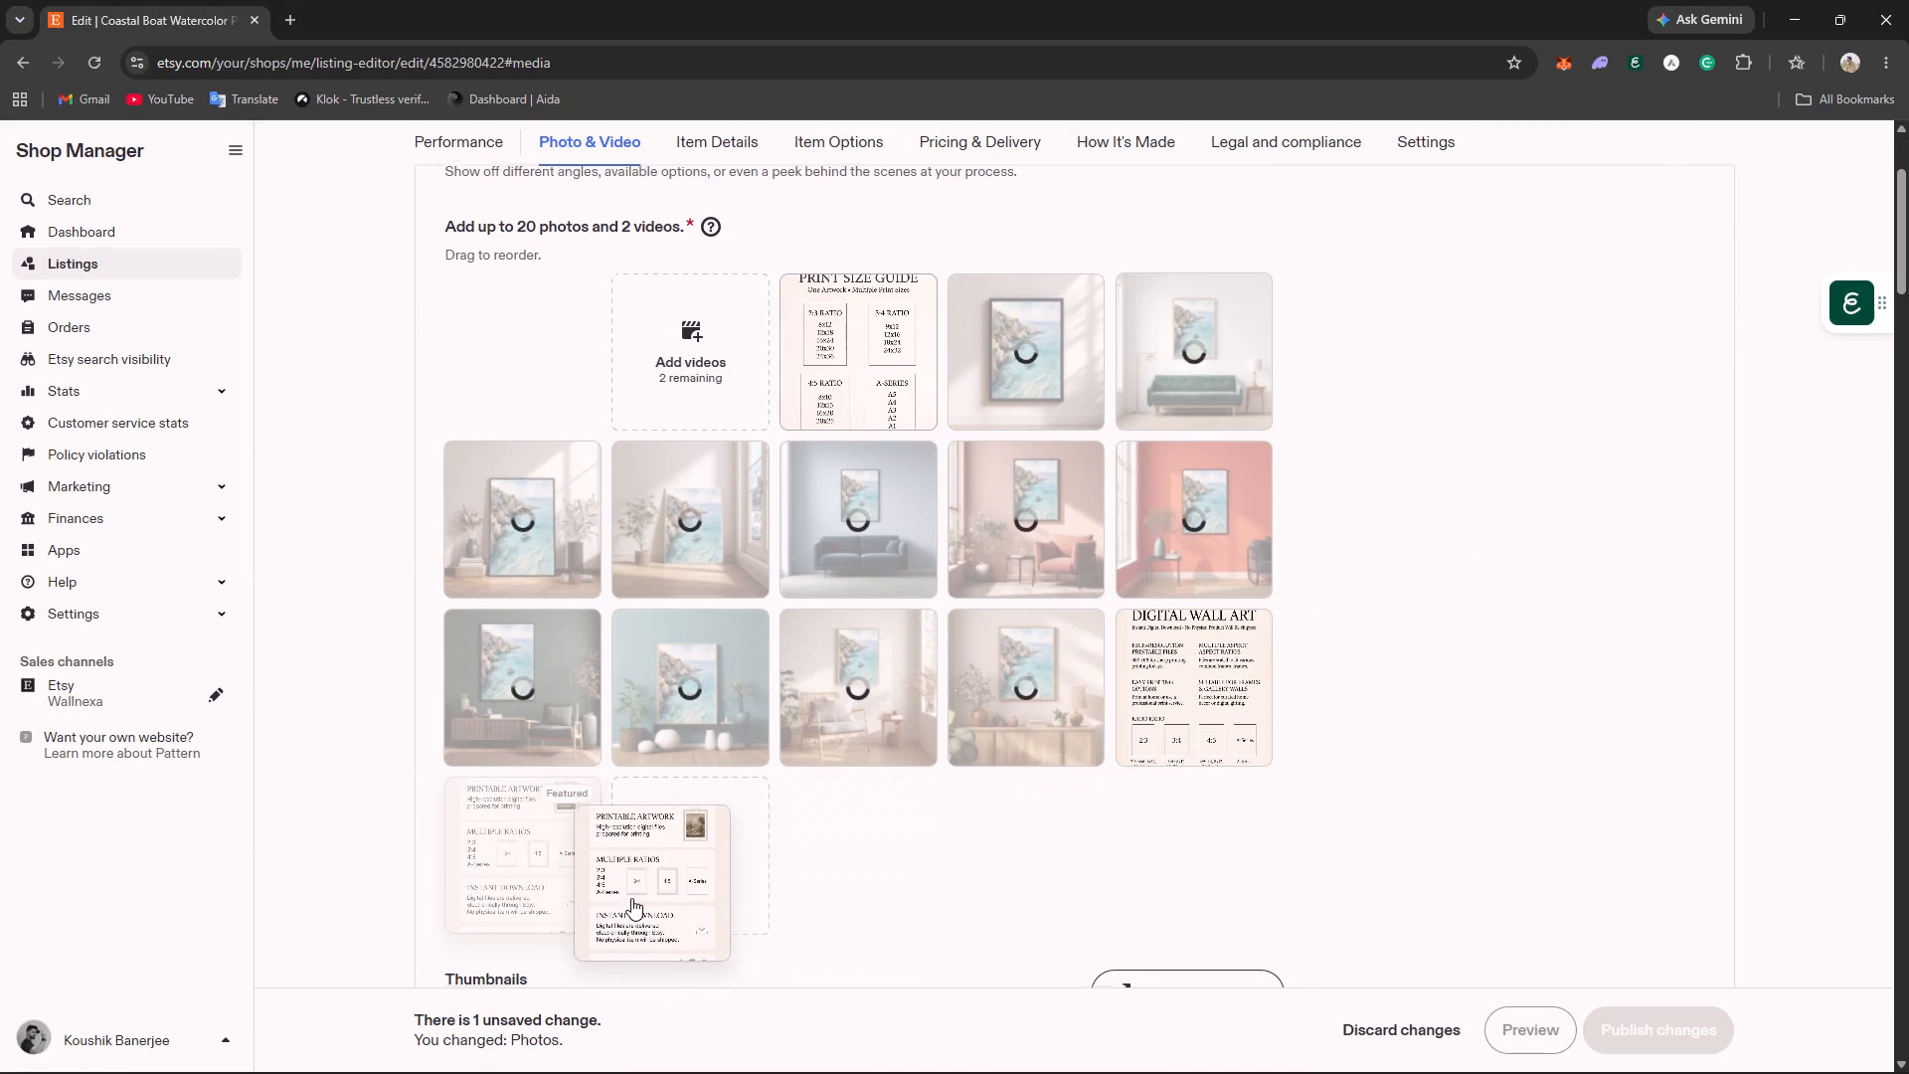
left_click_drag(631, 898, 556, 866)
left_click_drag(549, 326, 713, 792)
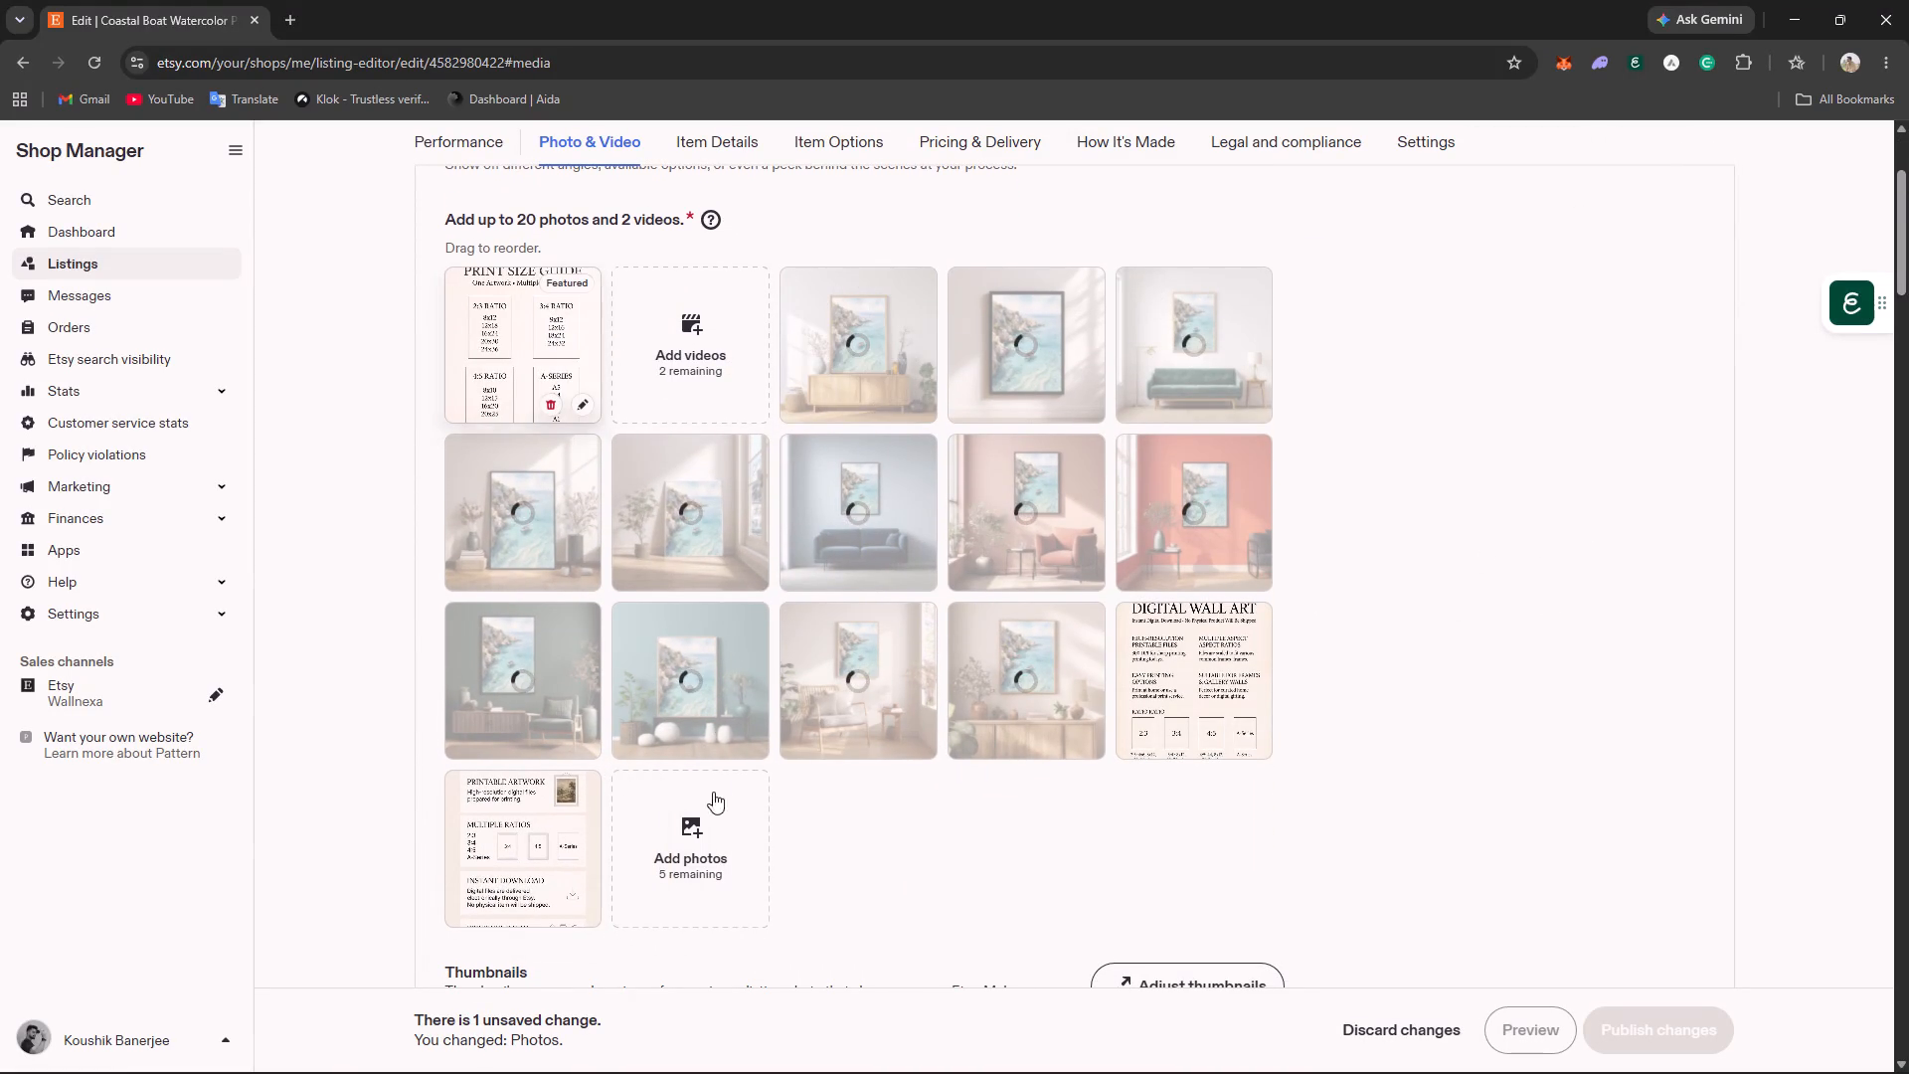
left_click_drag(713, 792, 588, 850)
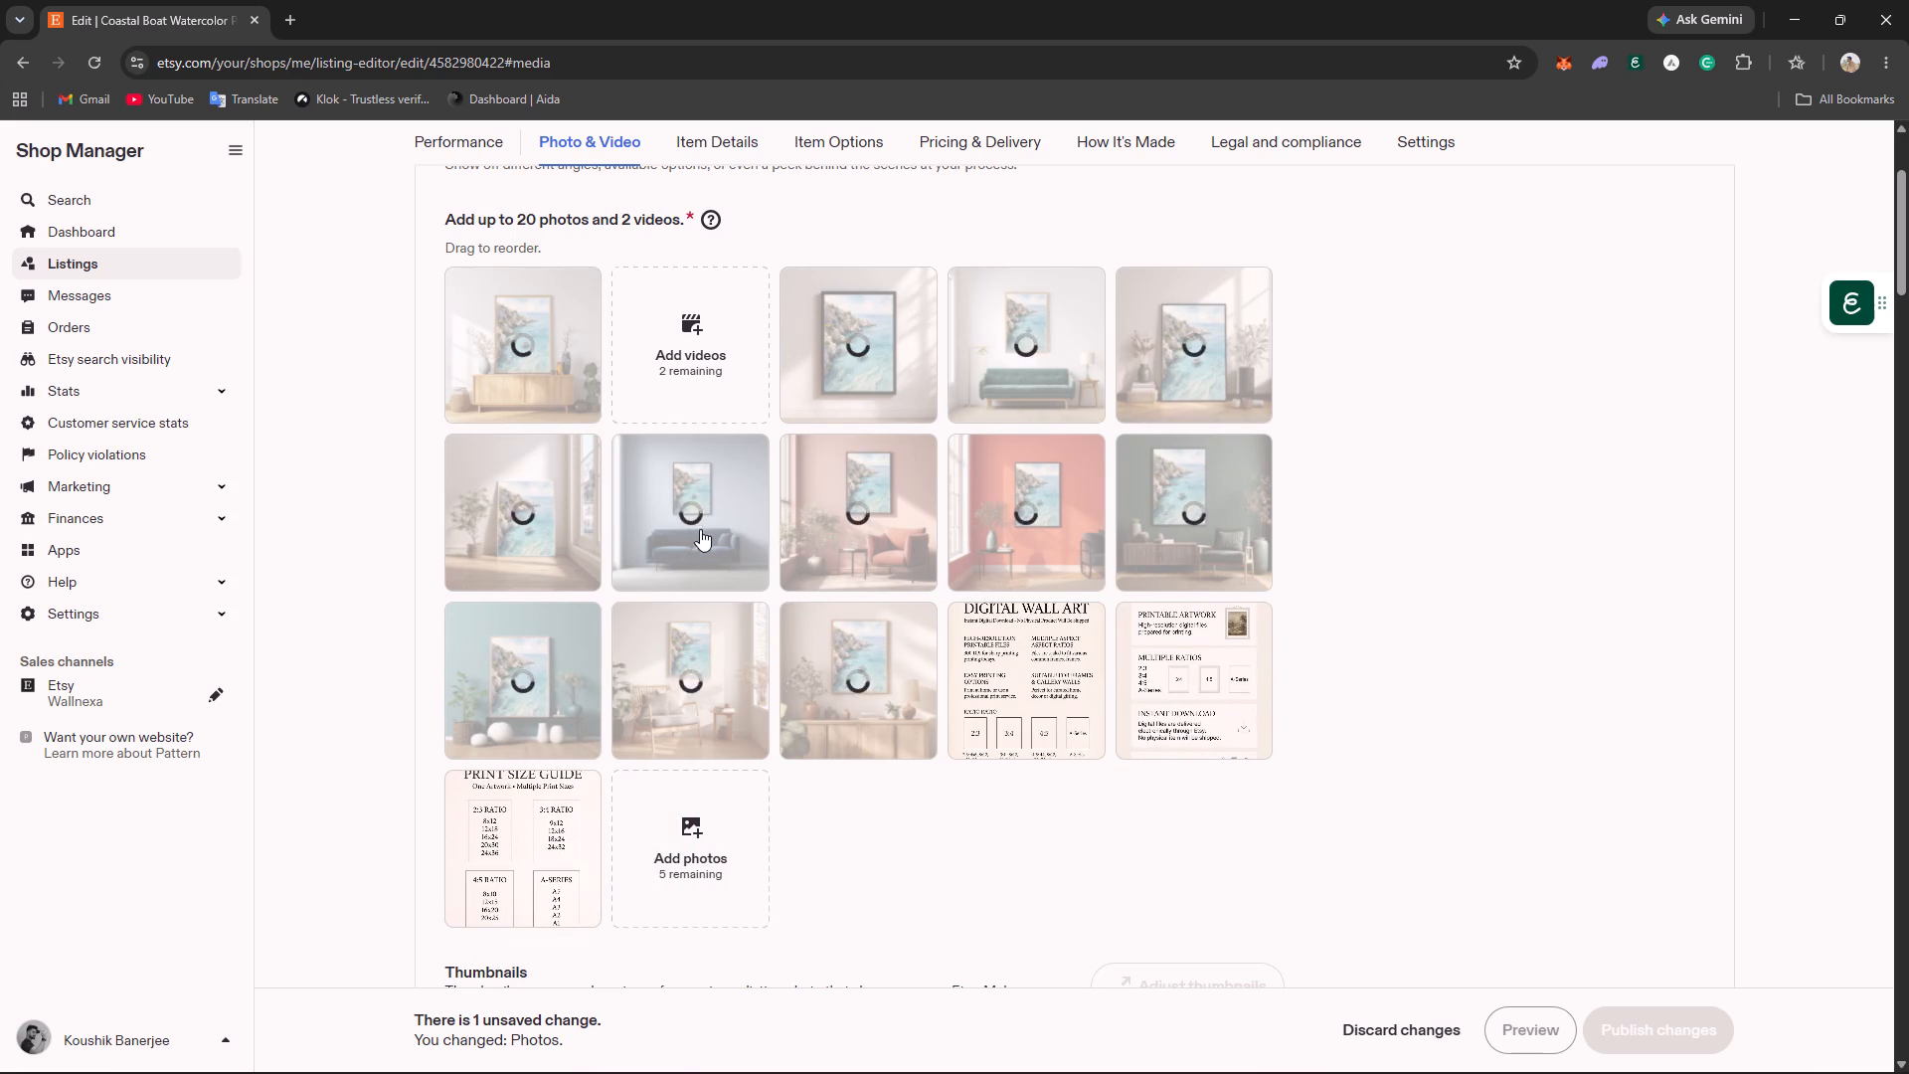
Reorder the mockups: close-up framed print as featured photo, floor-standing frame with plants second, and the beige room's wooden sideboard mockup fifth.
left_click_drag(850, 352, 839, 350)
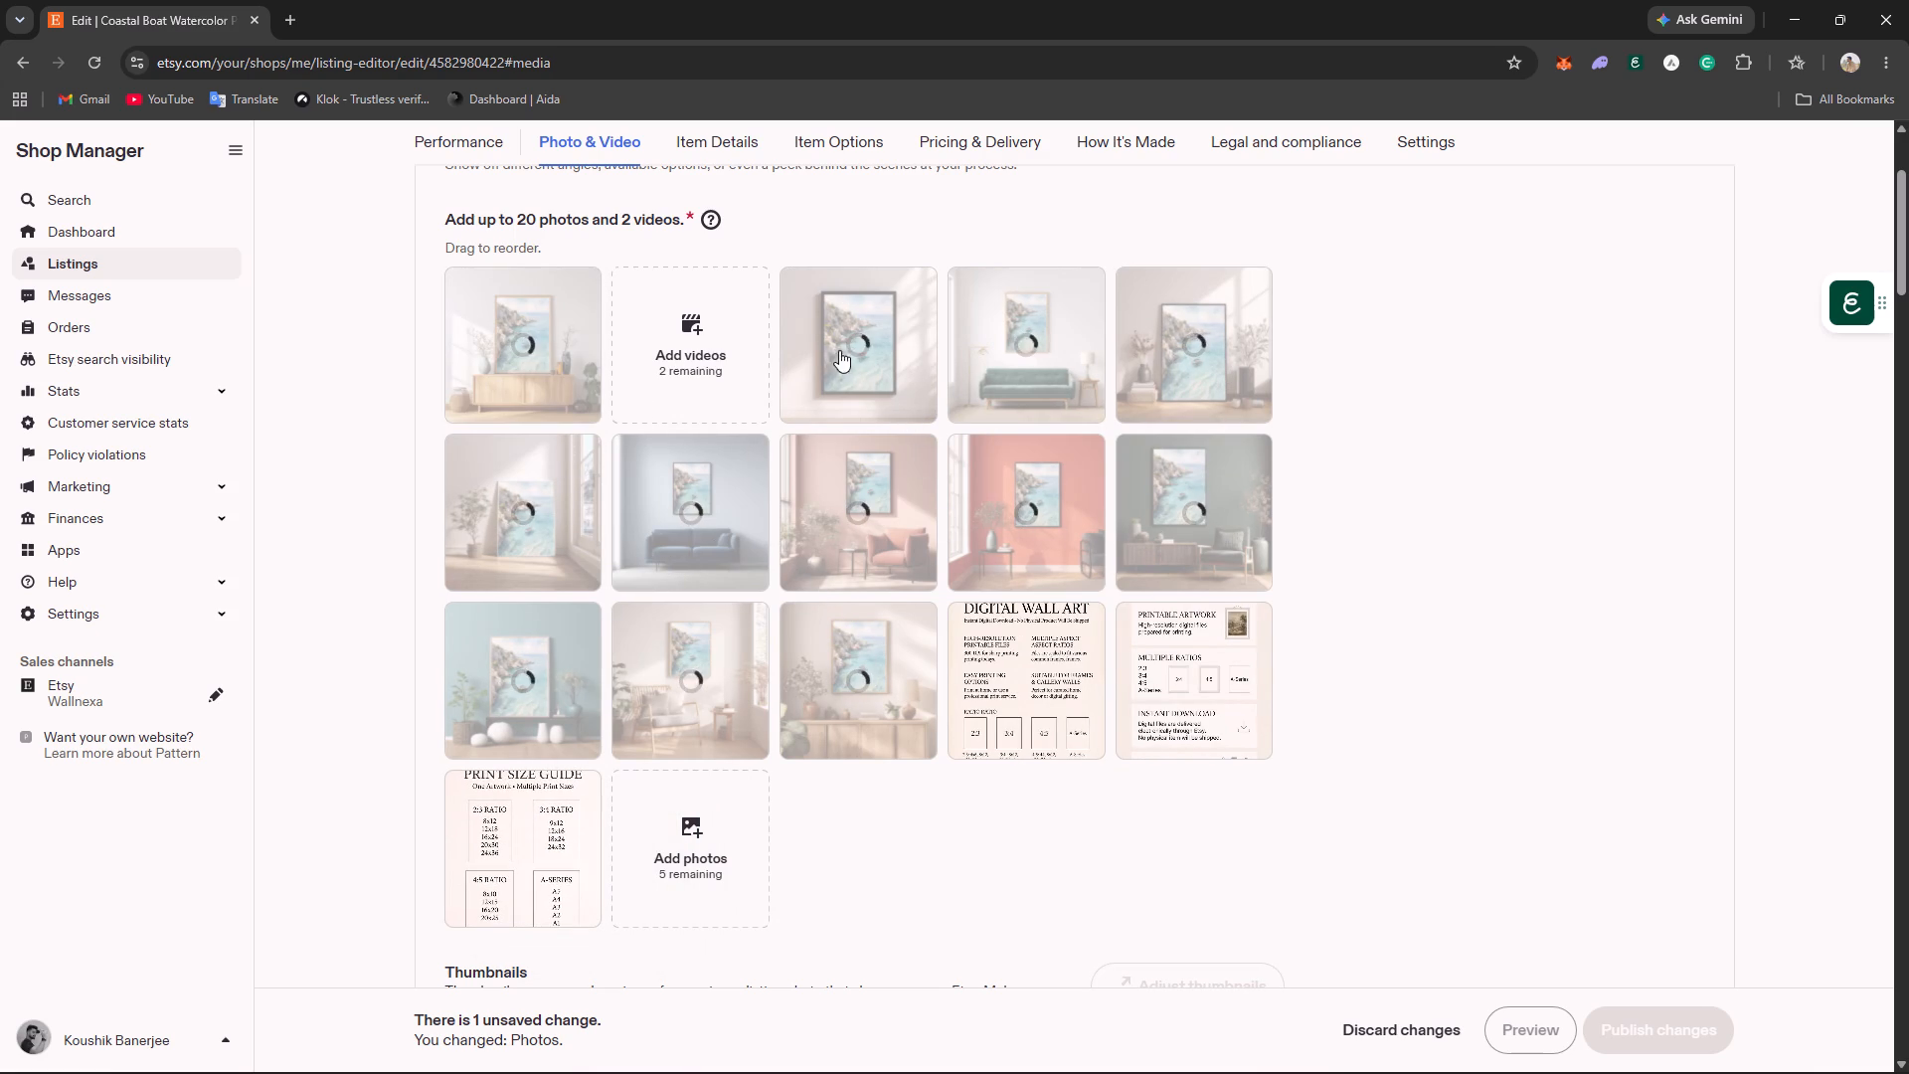
left_click_drag(839, 350, 533, 355)
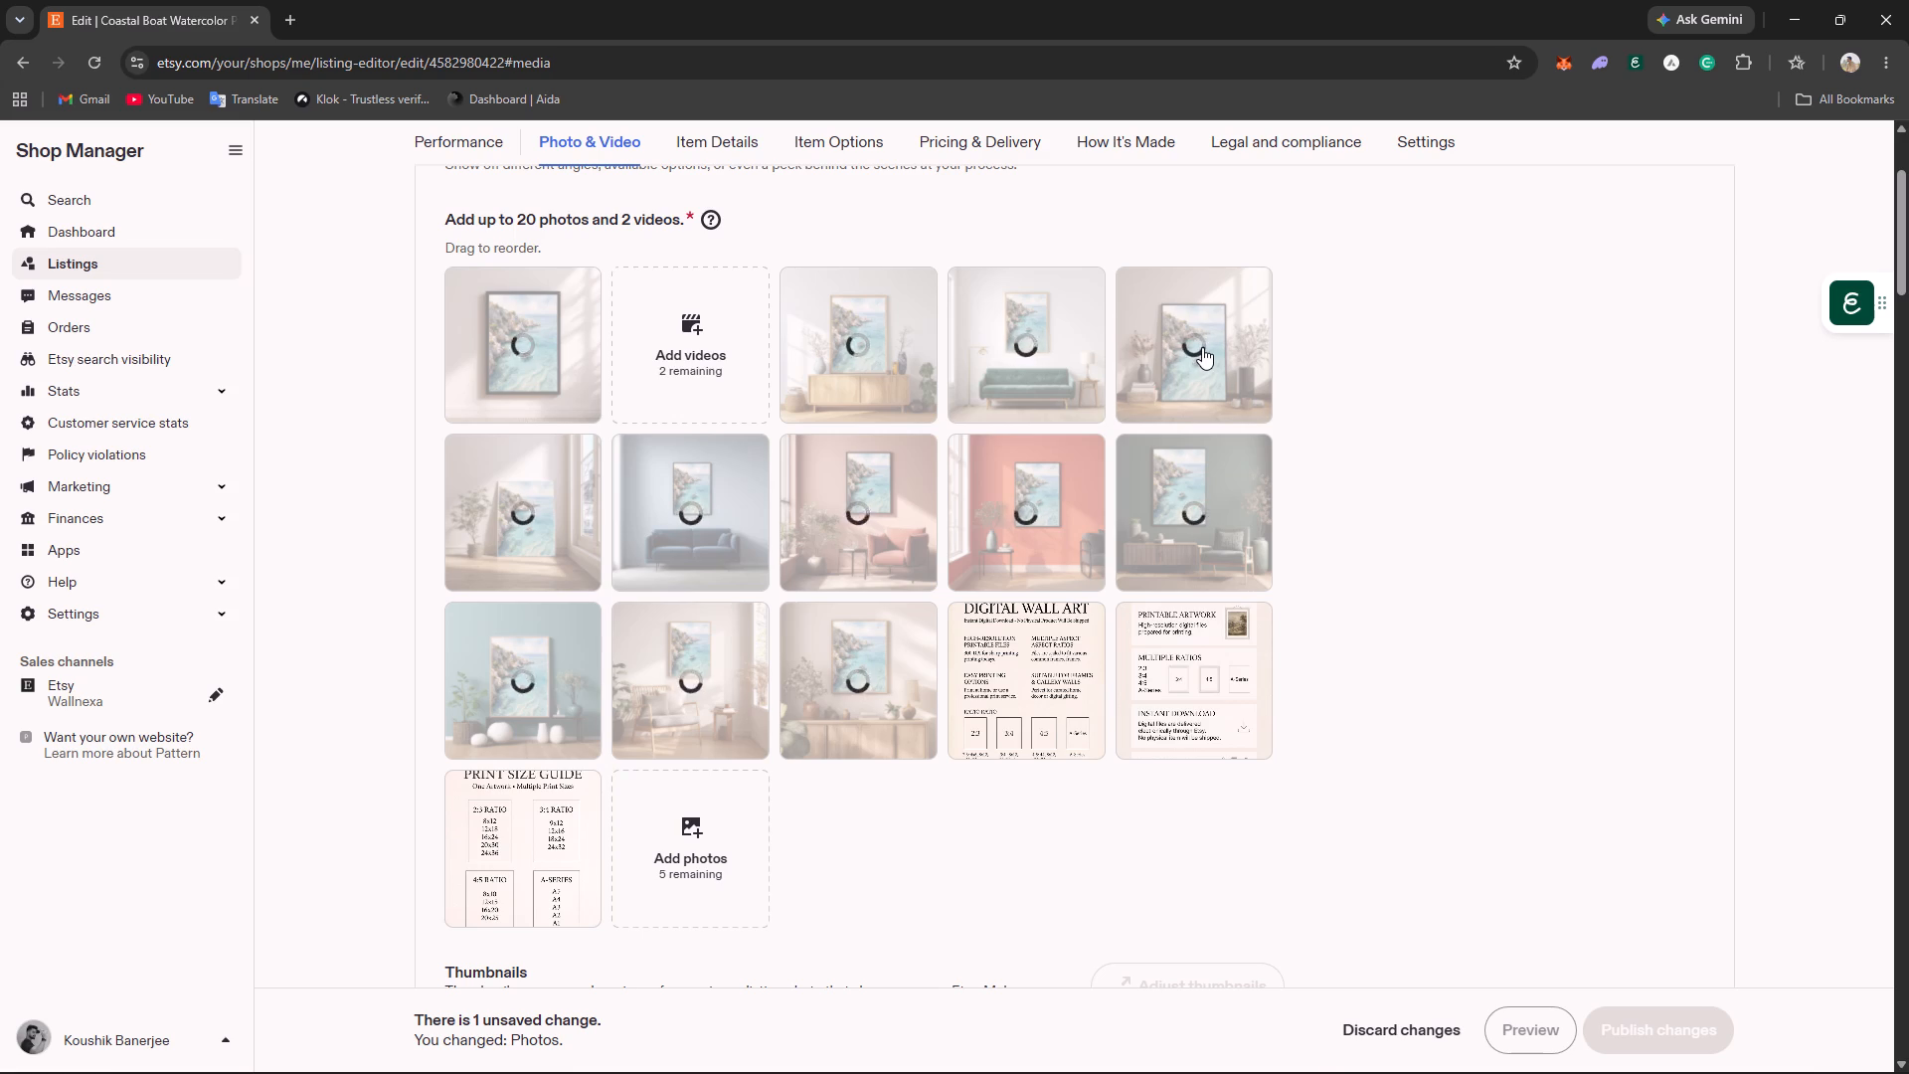
left_click_drag(1203, 347, 858, 341)
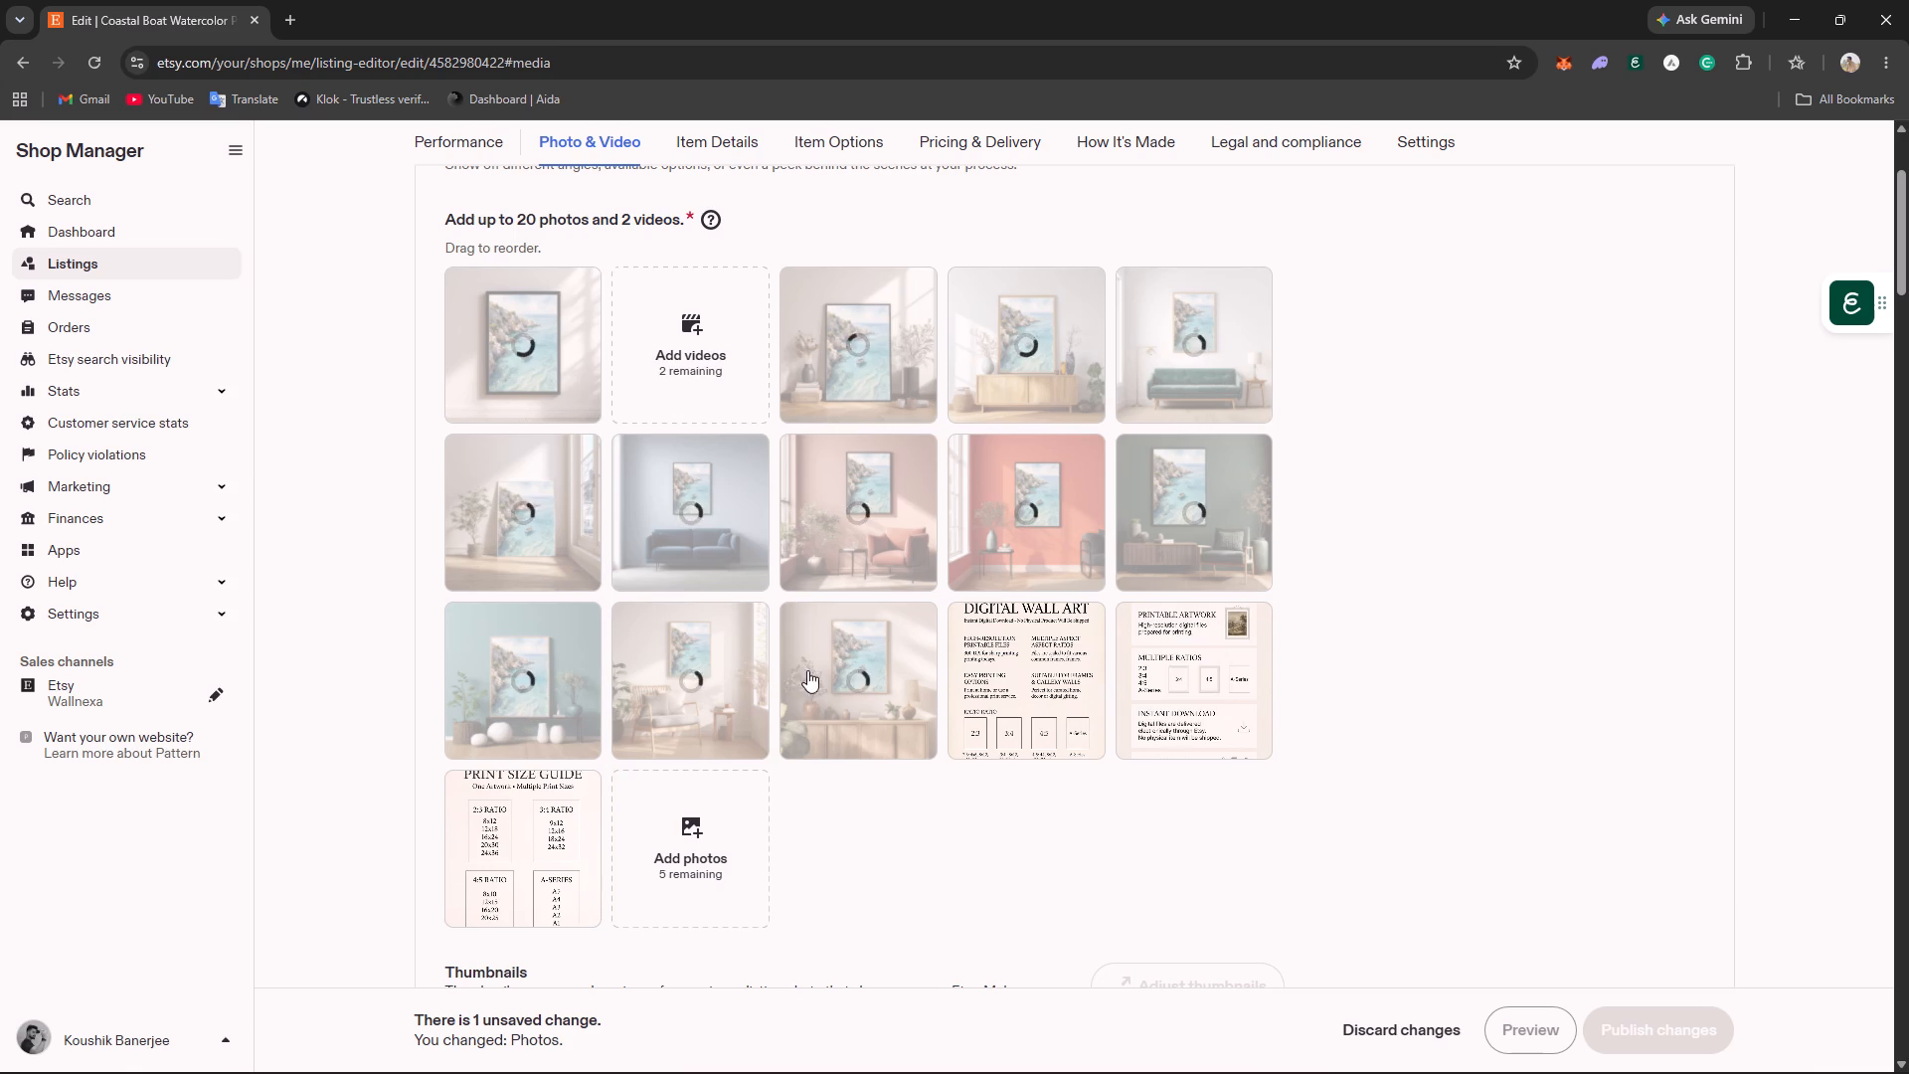
left_click_drag(861, 666, 540, 535)
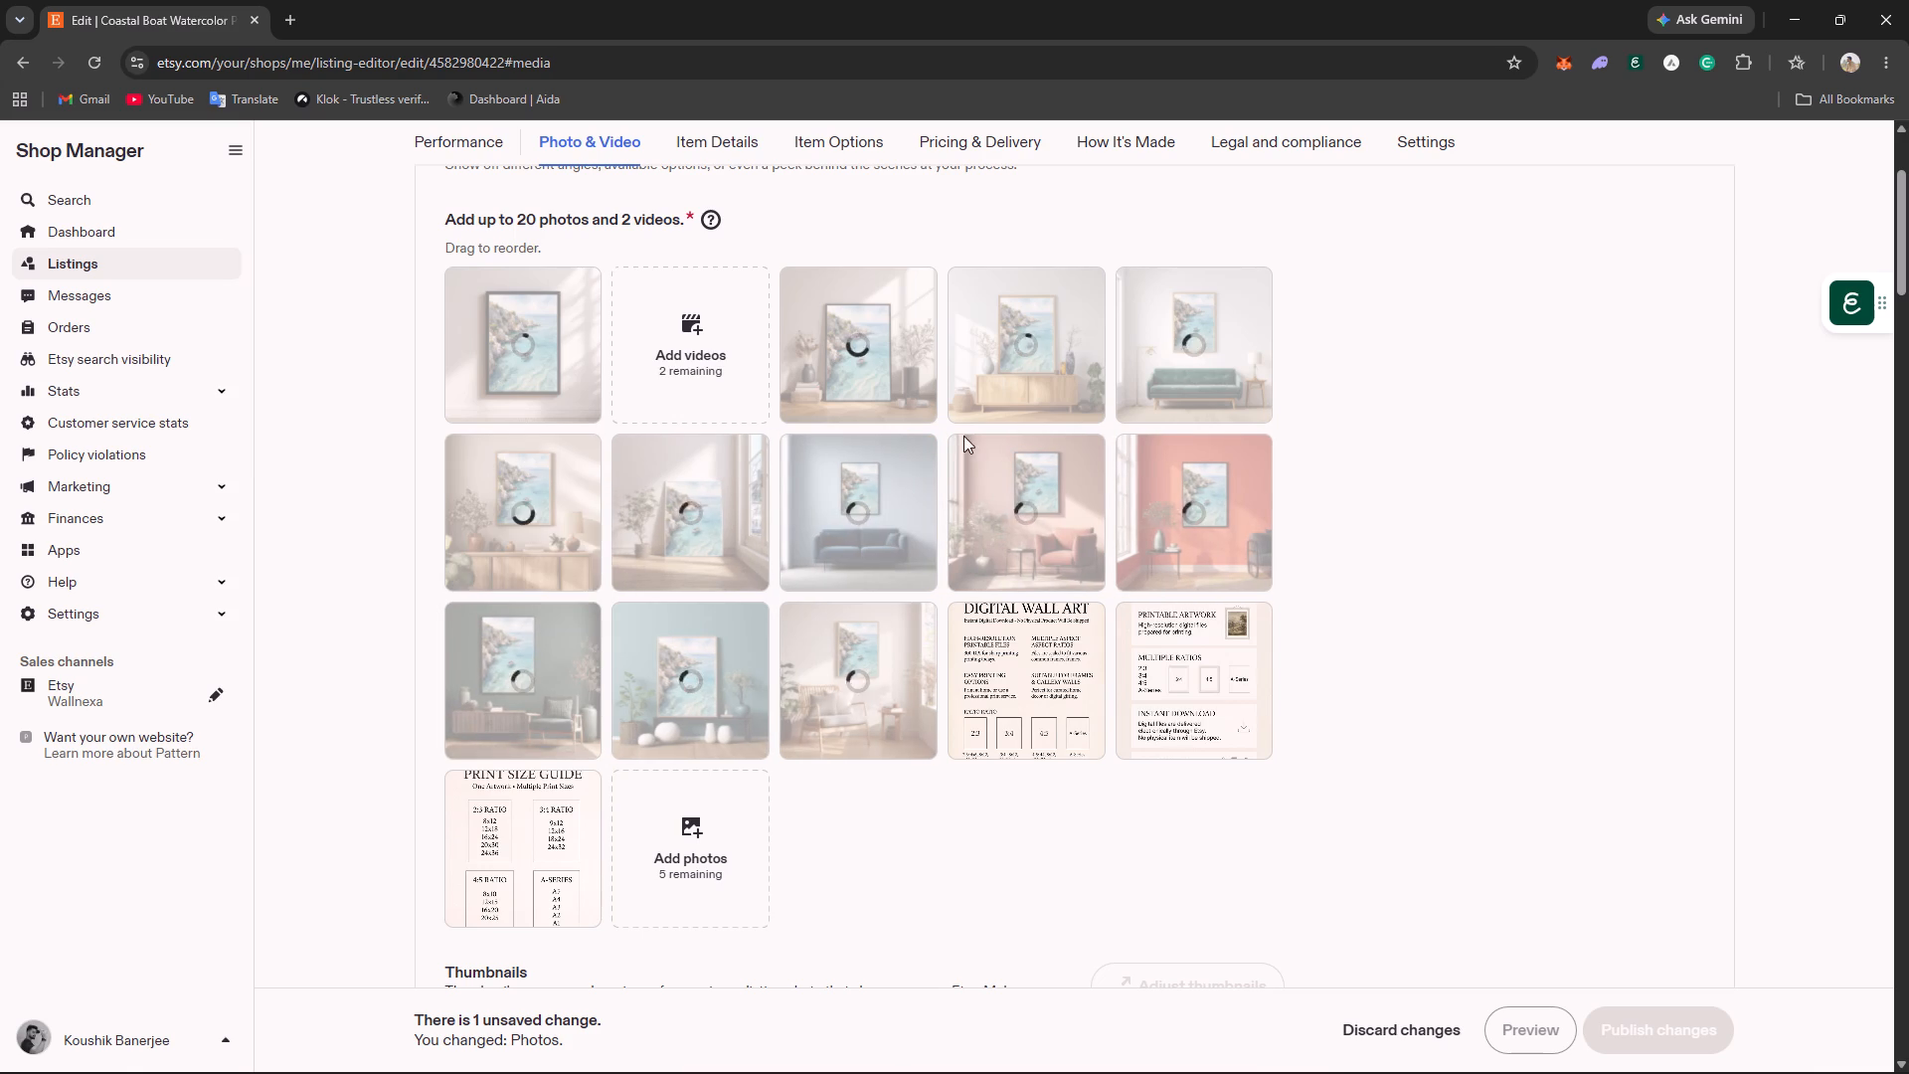
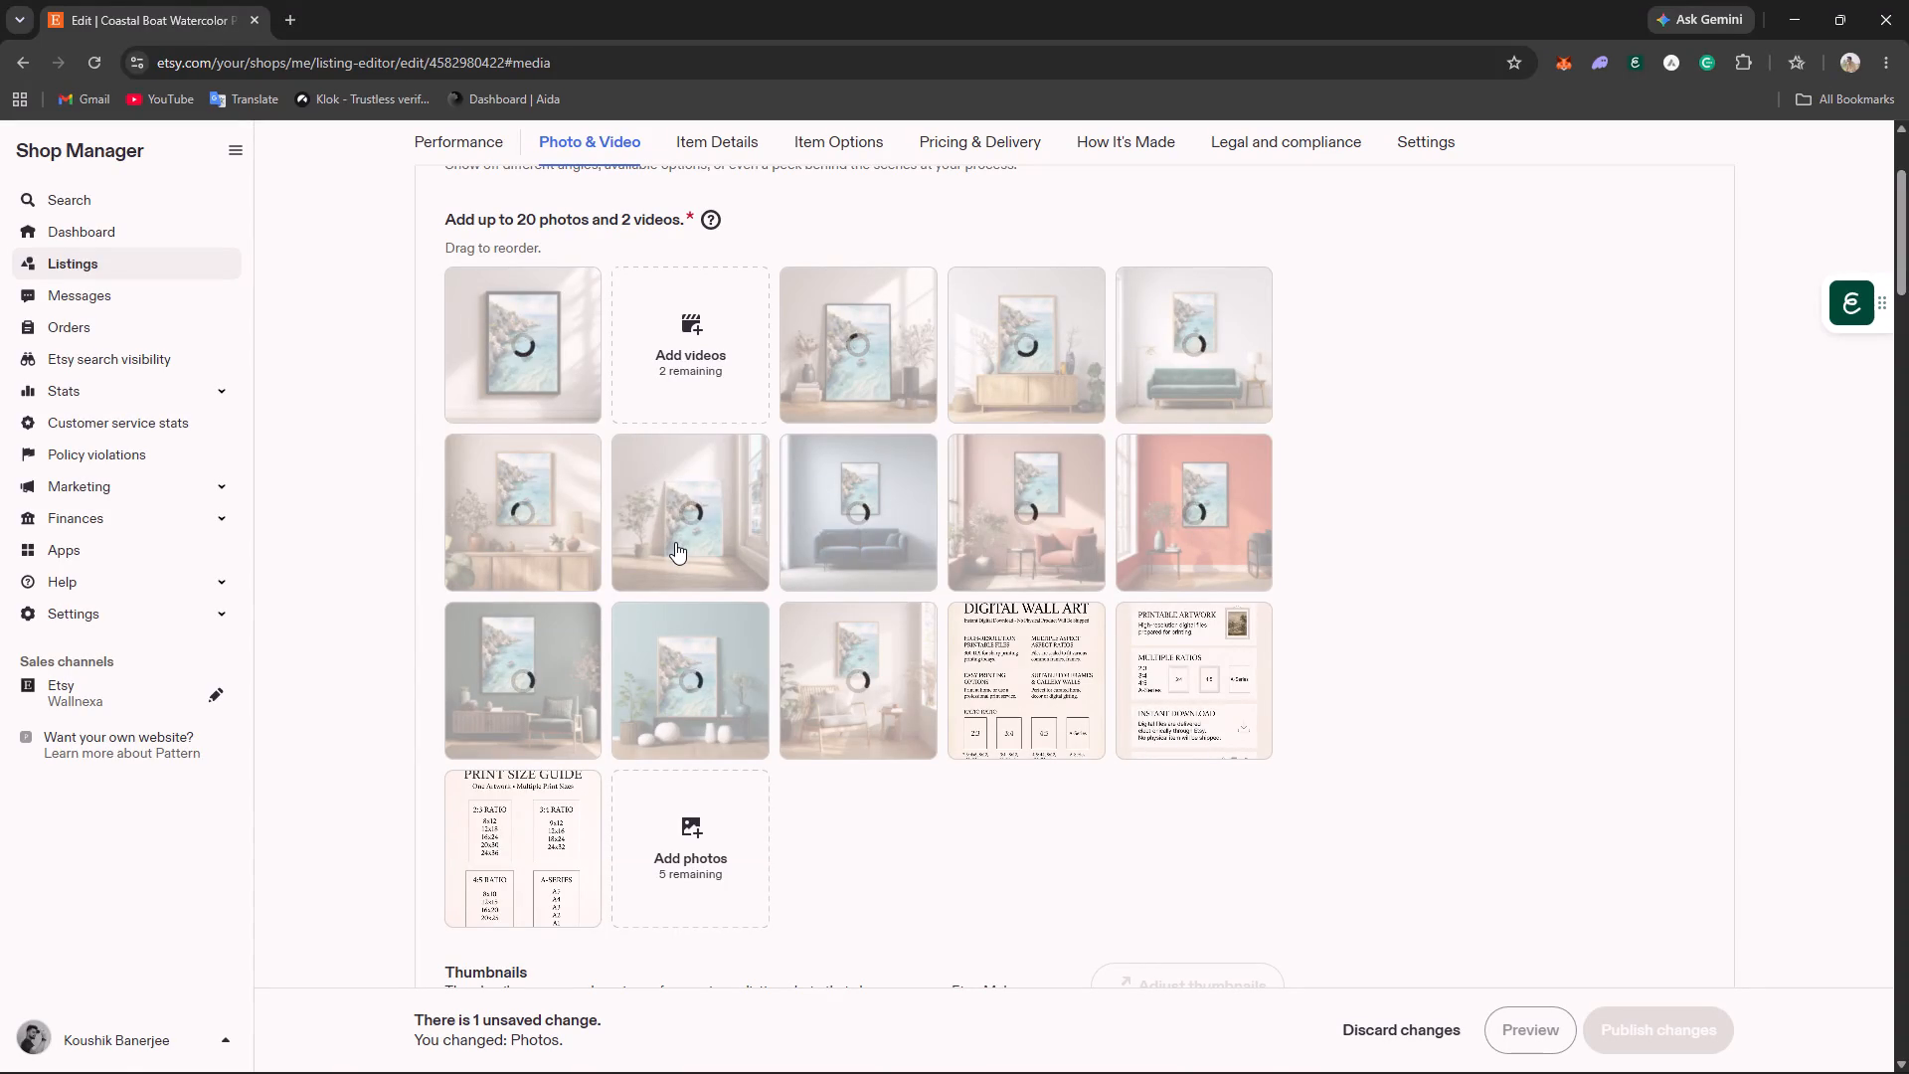
Move the mockup of the frame leaning beside the window and potted plant to third place among the listing's photos.
left_click_drag(675, 542, 1049, 359)
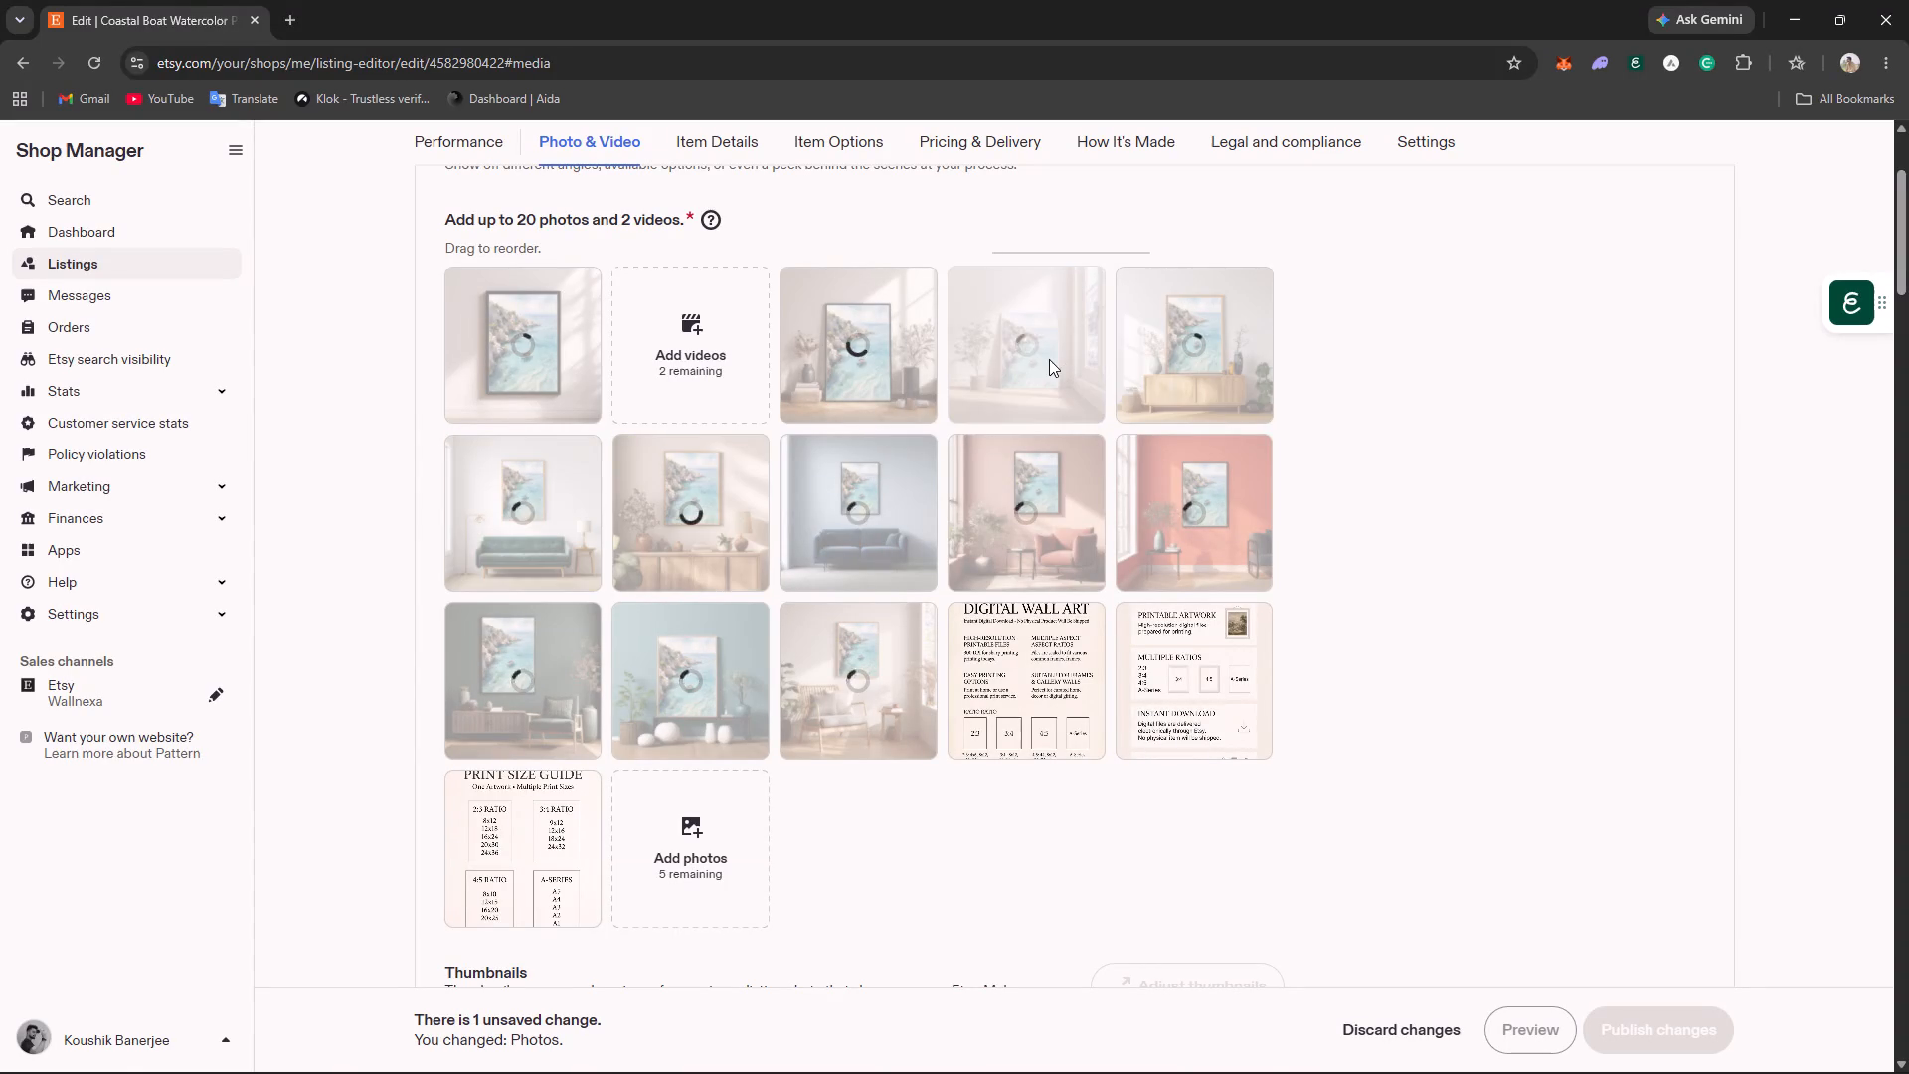
left_click_drag(1049, 359, 1045, 358)
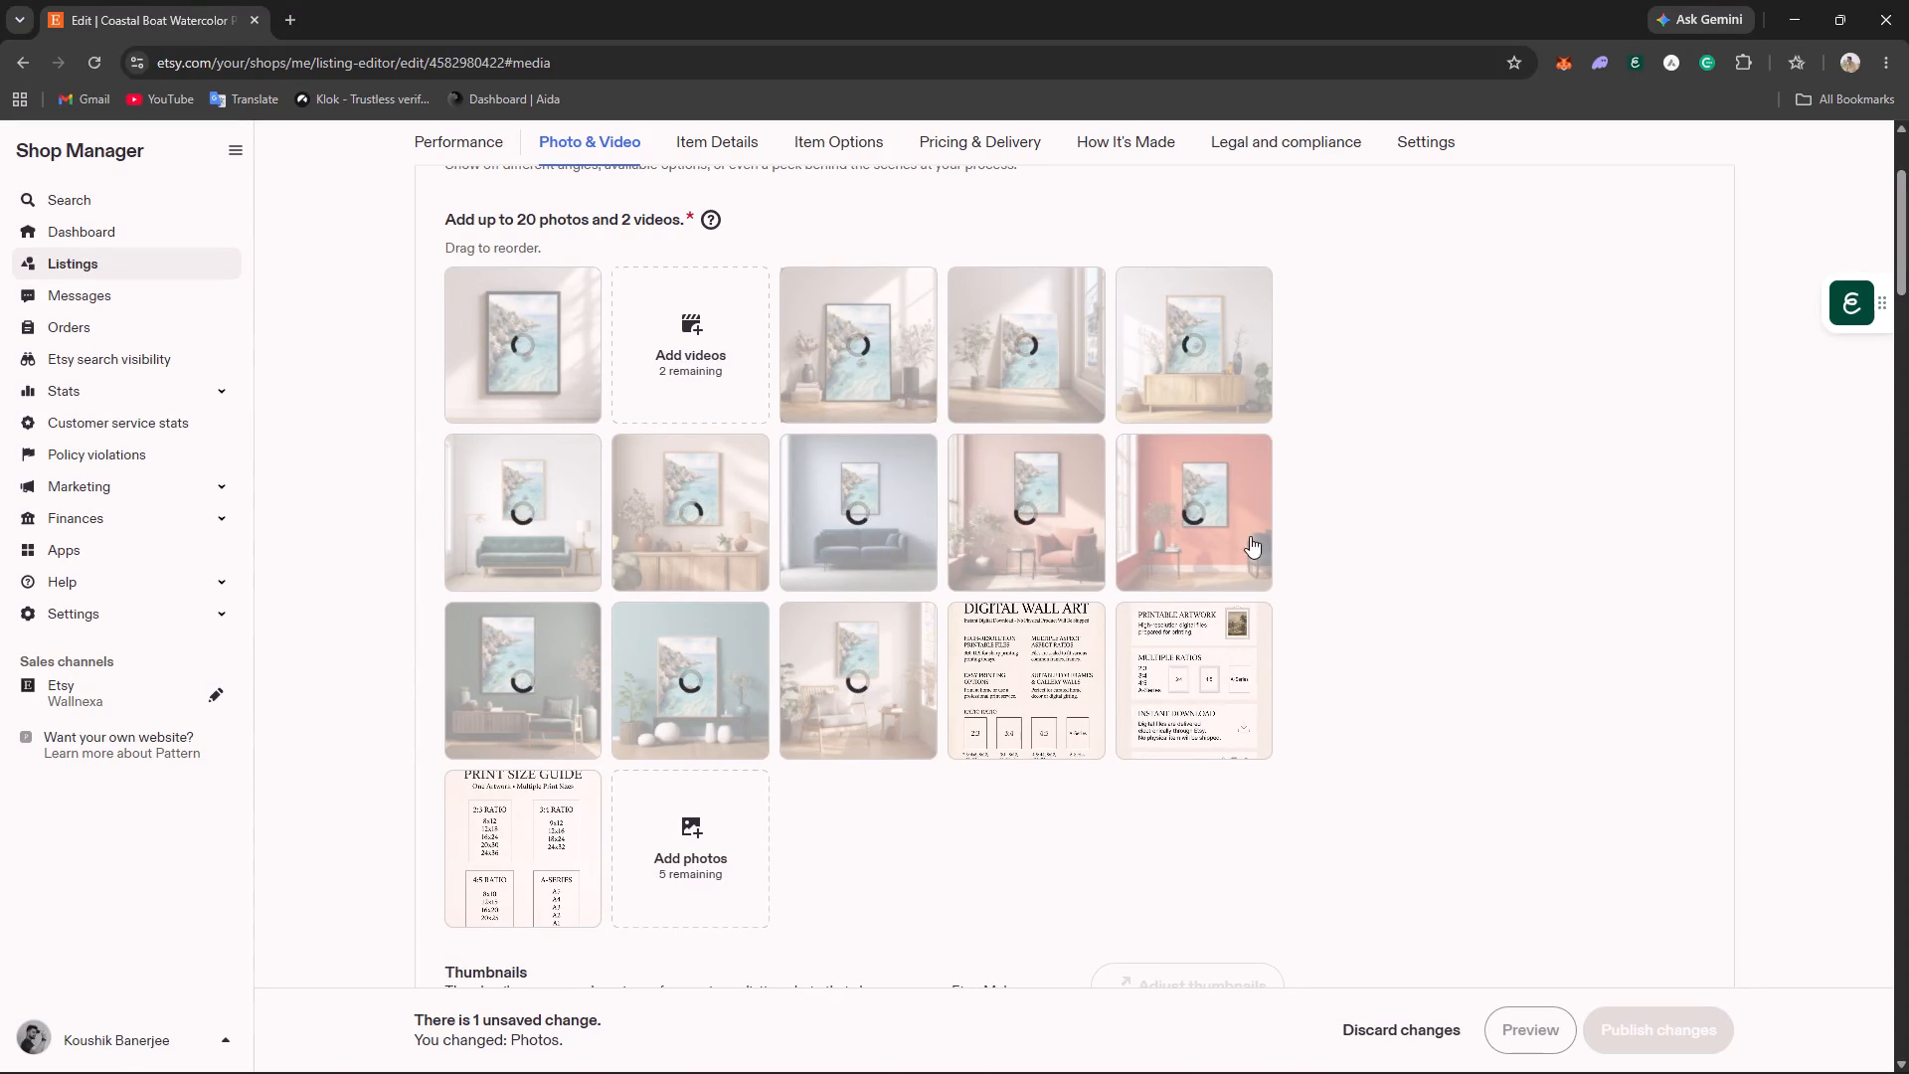
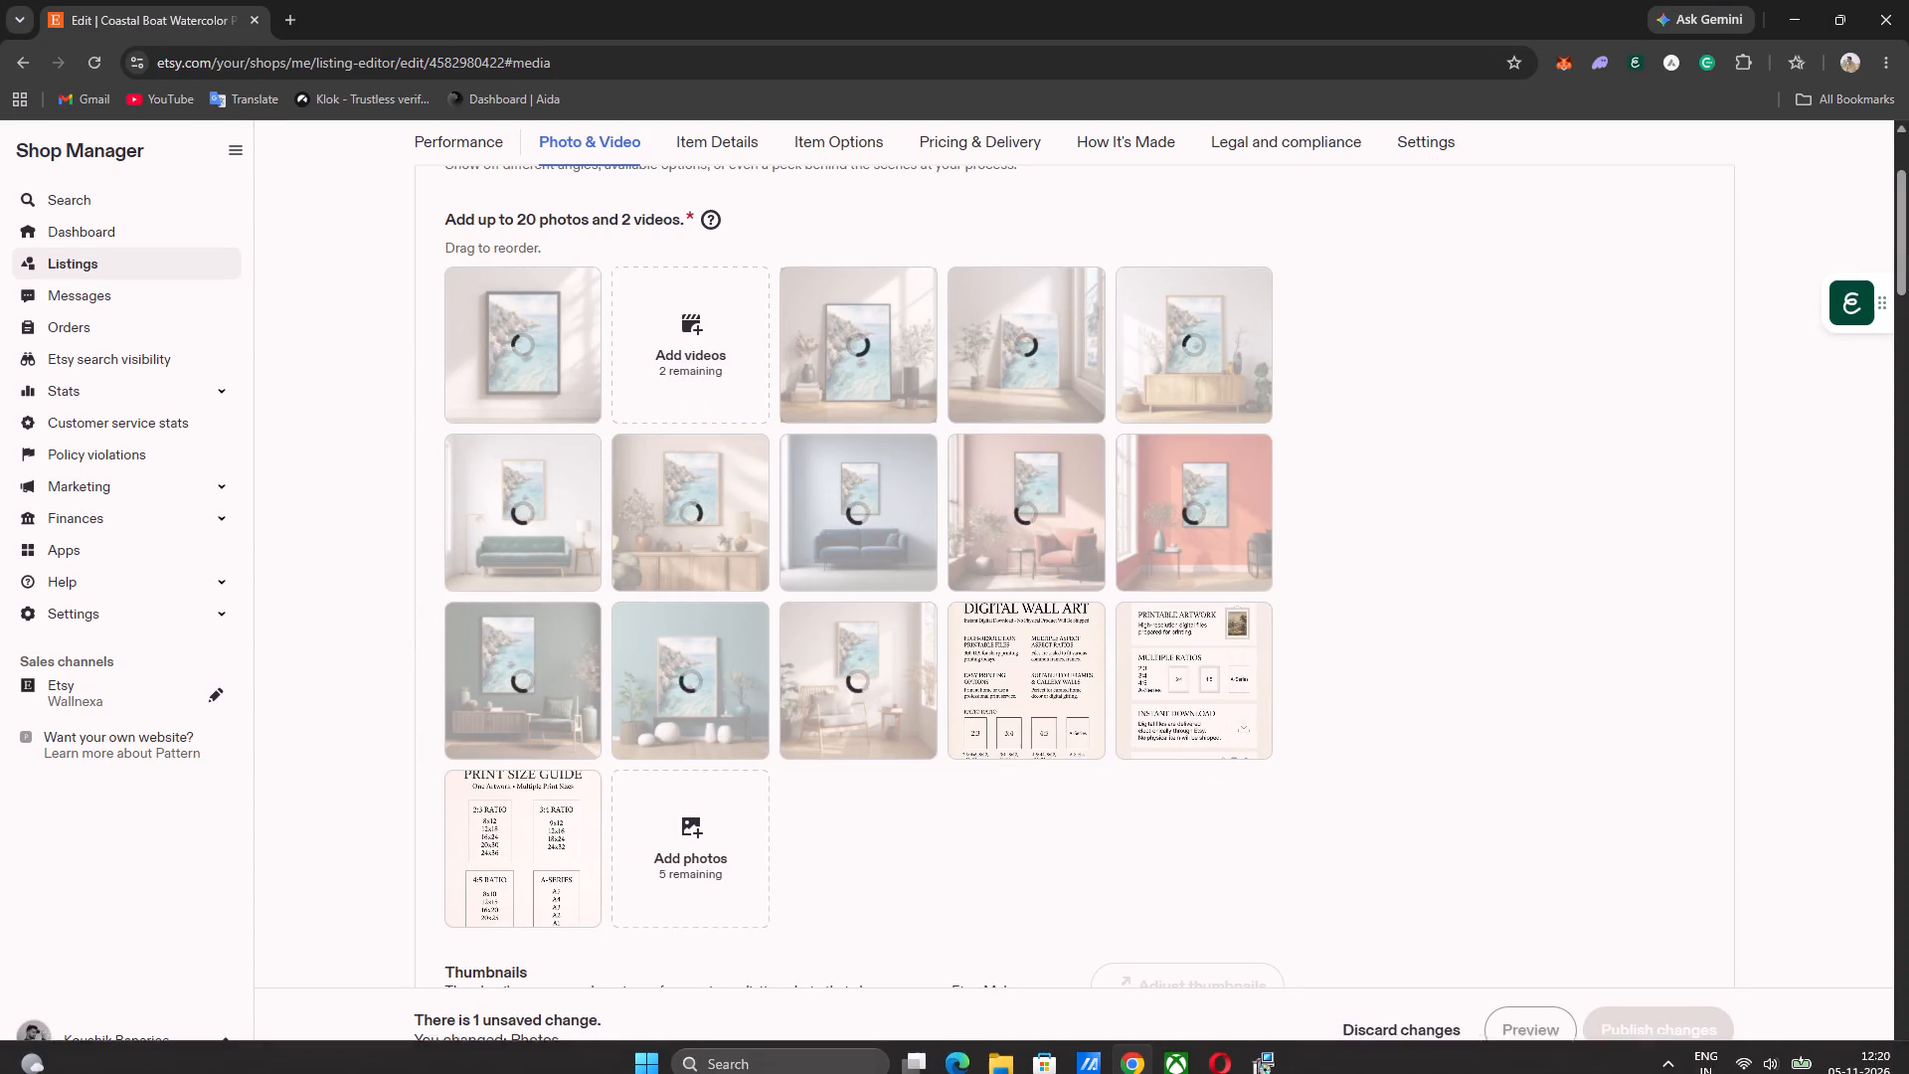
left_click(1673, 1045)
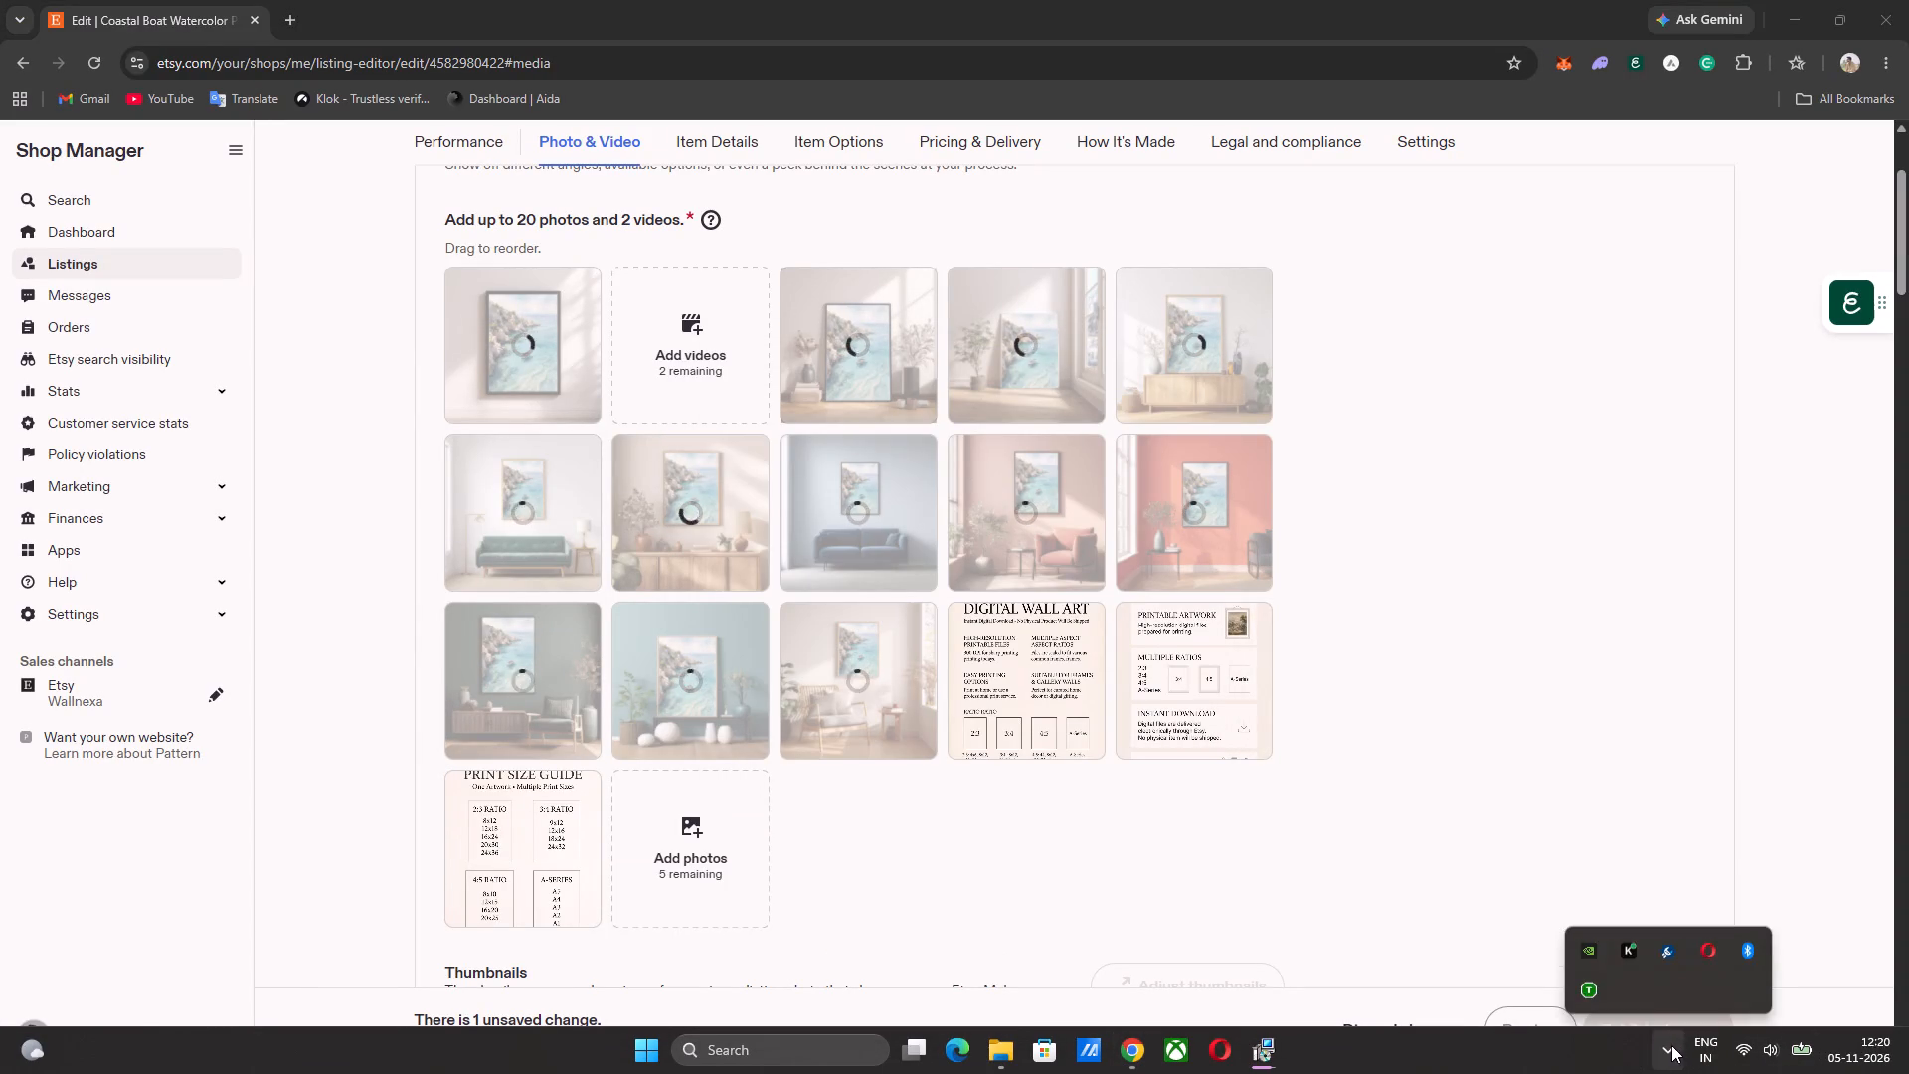
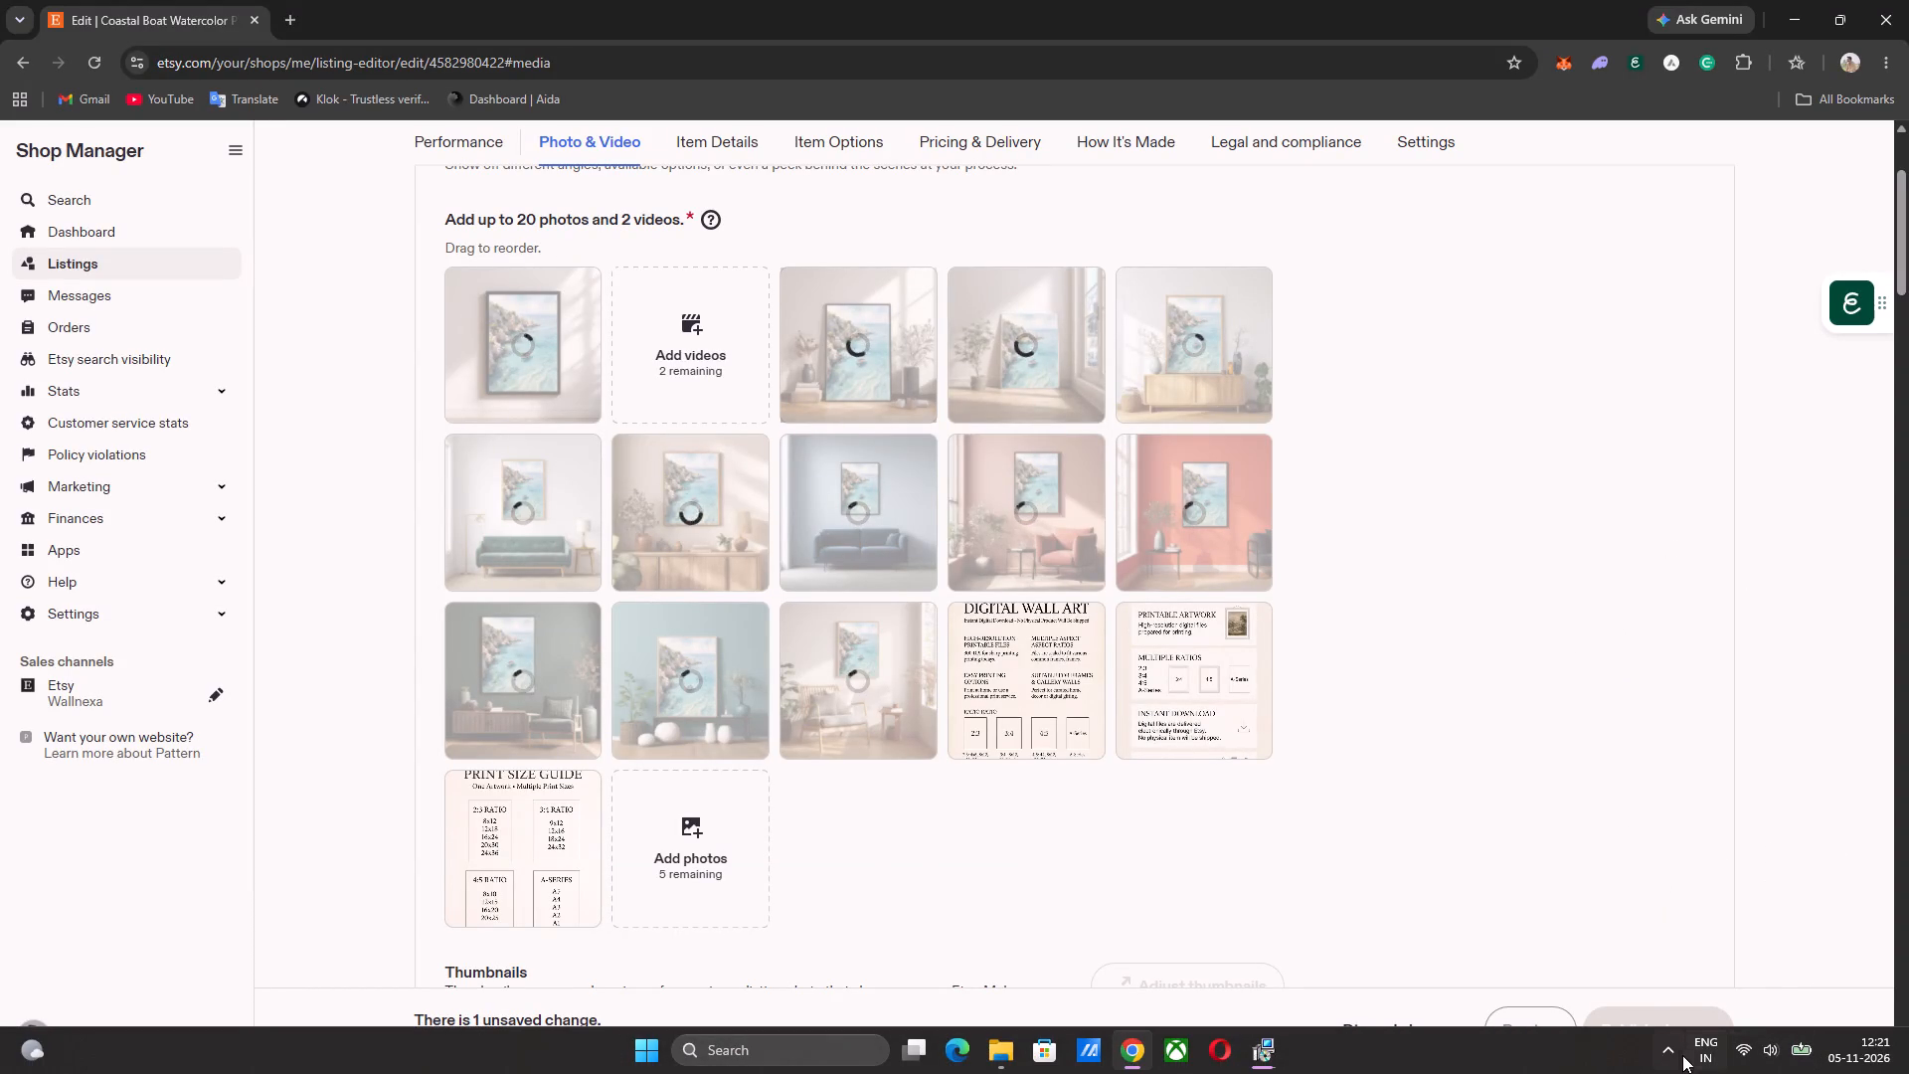
Close the Opera browser assistant running in the background while the listing photos upload.
left_click(1665, 1052)
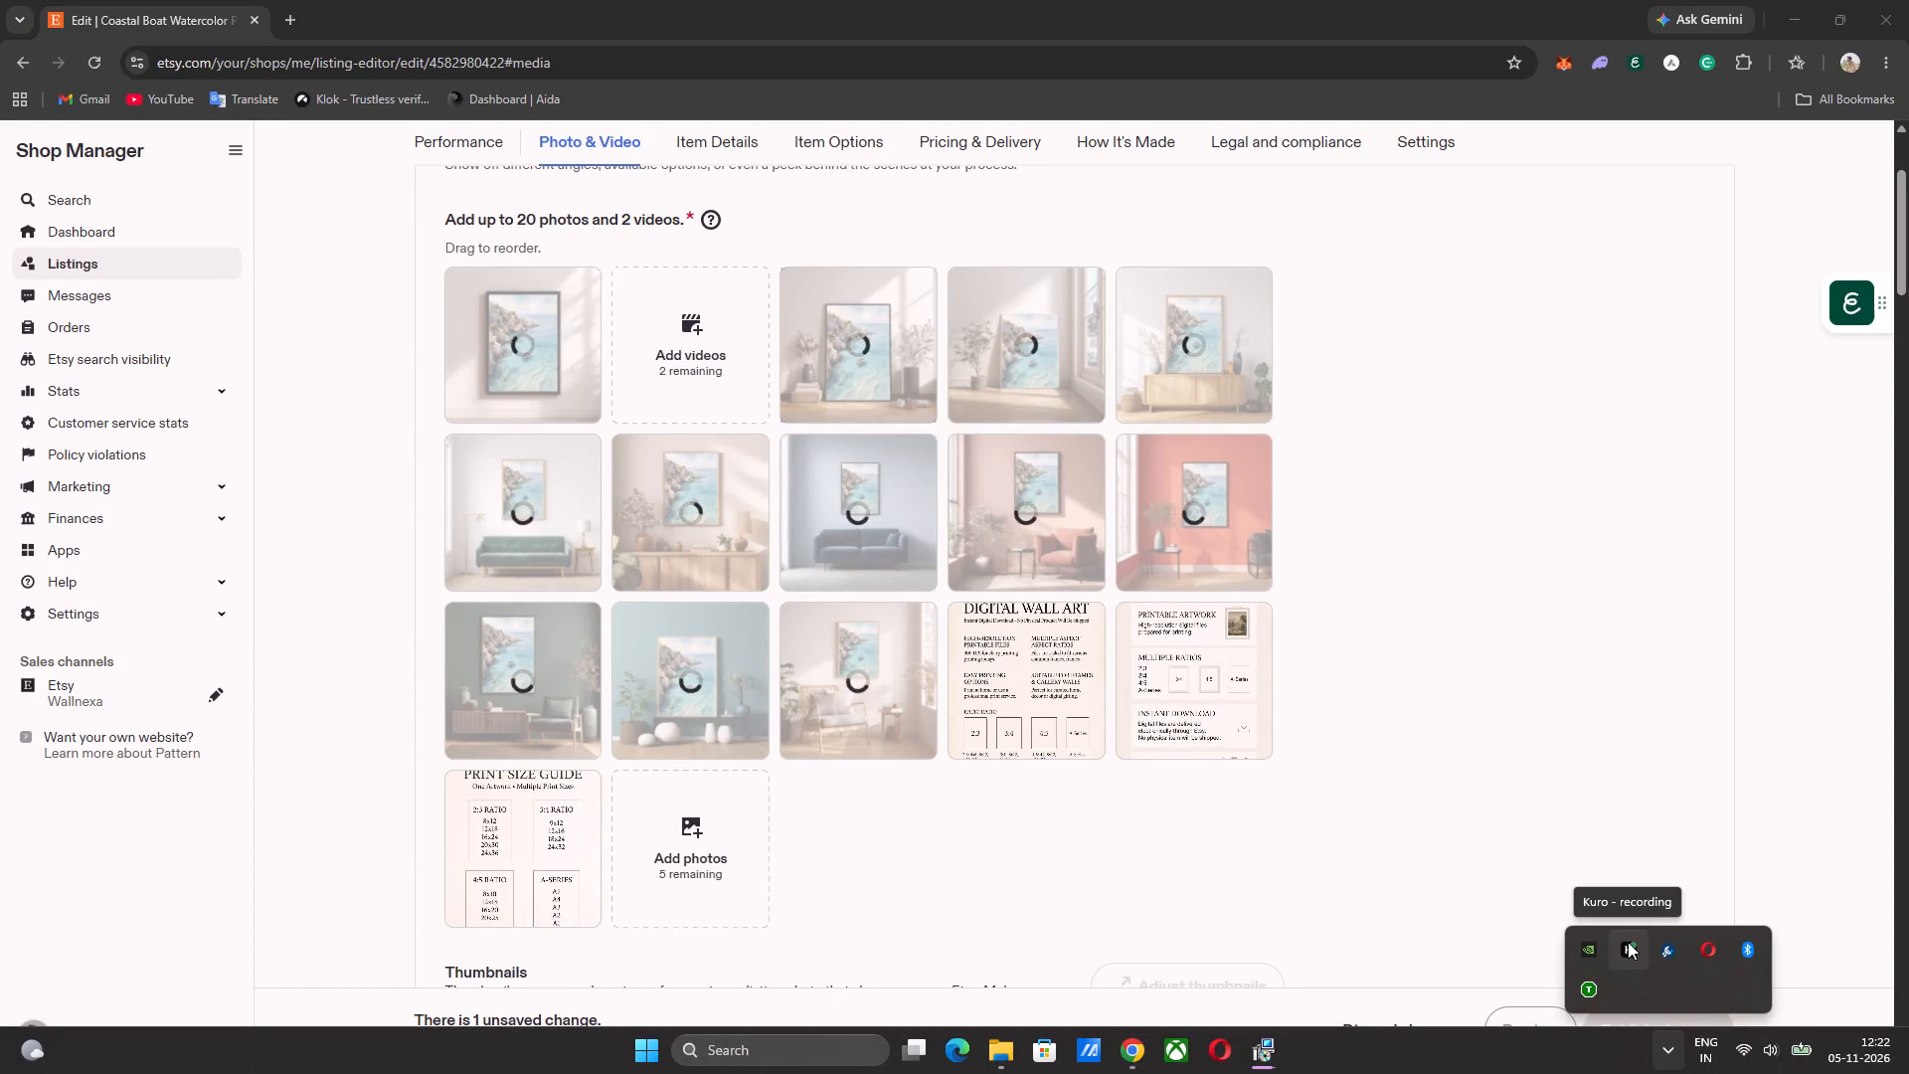
right_click(1702, 944)
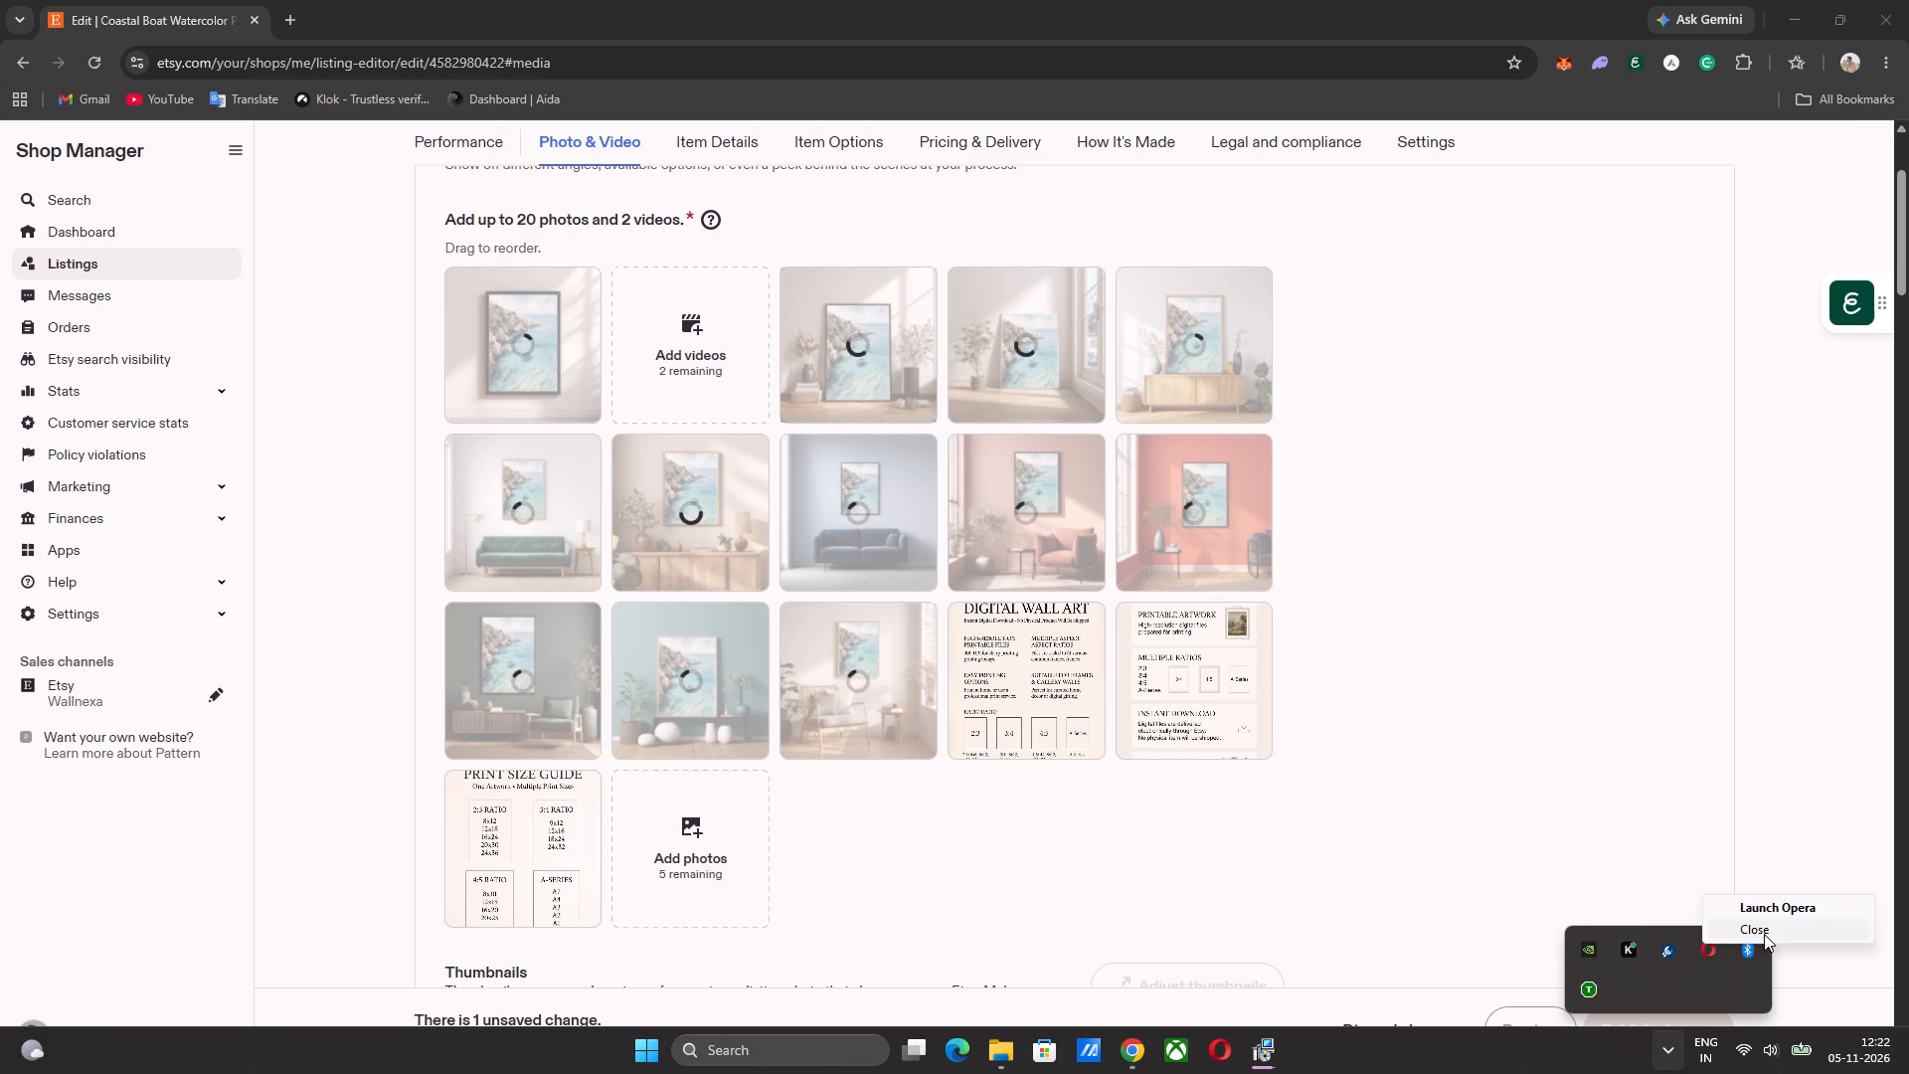
left_click(1764, 930)
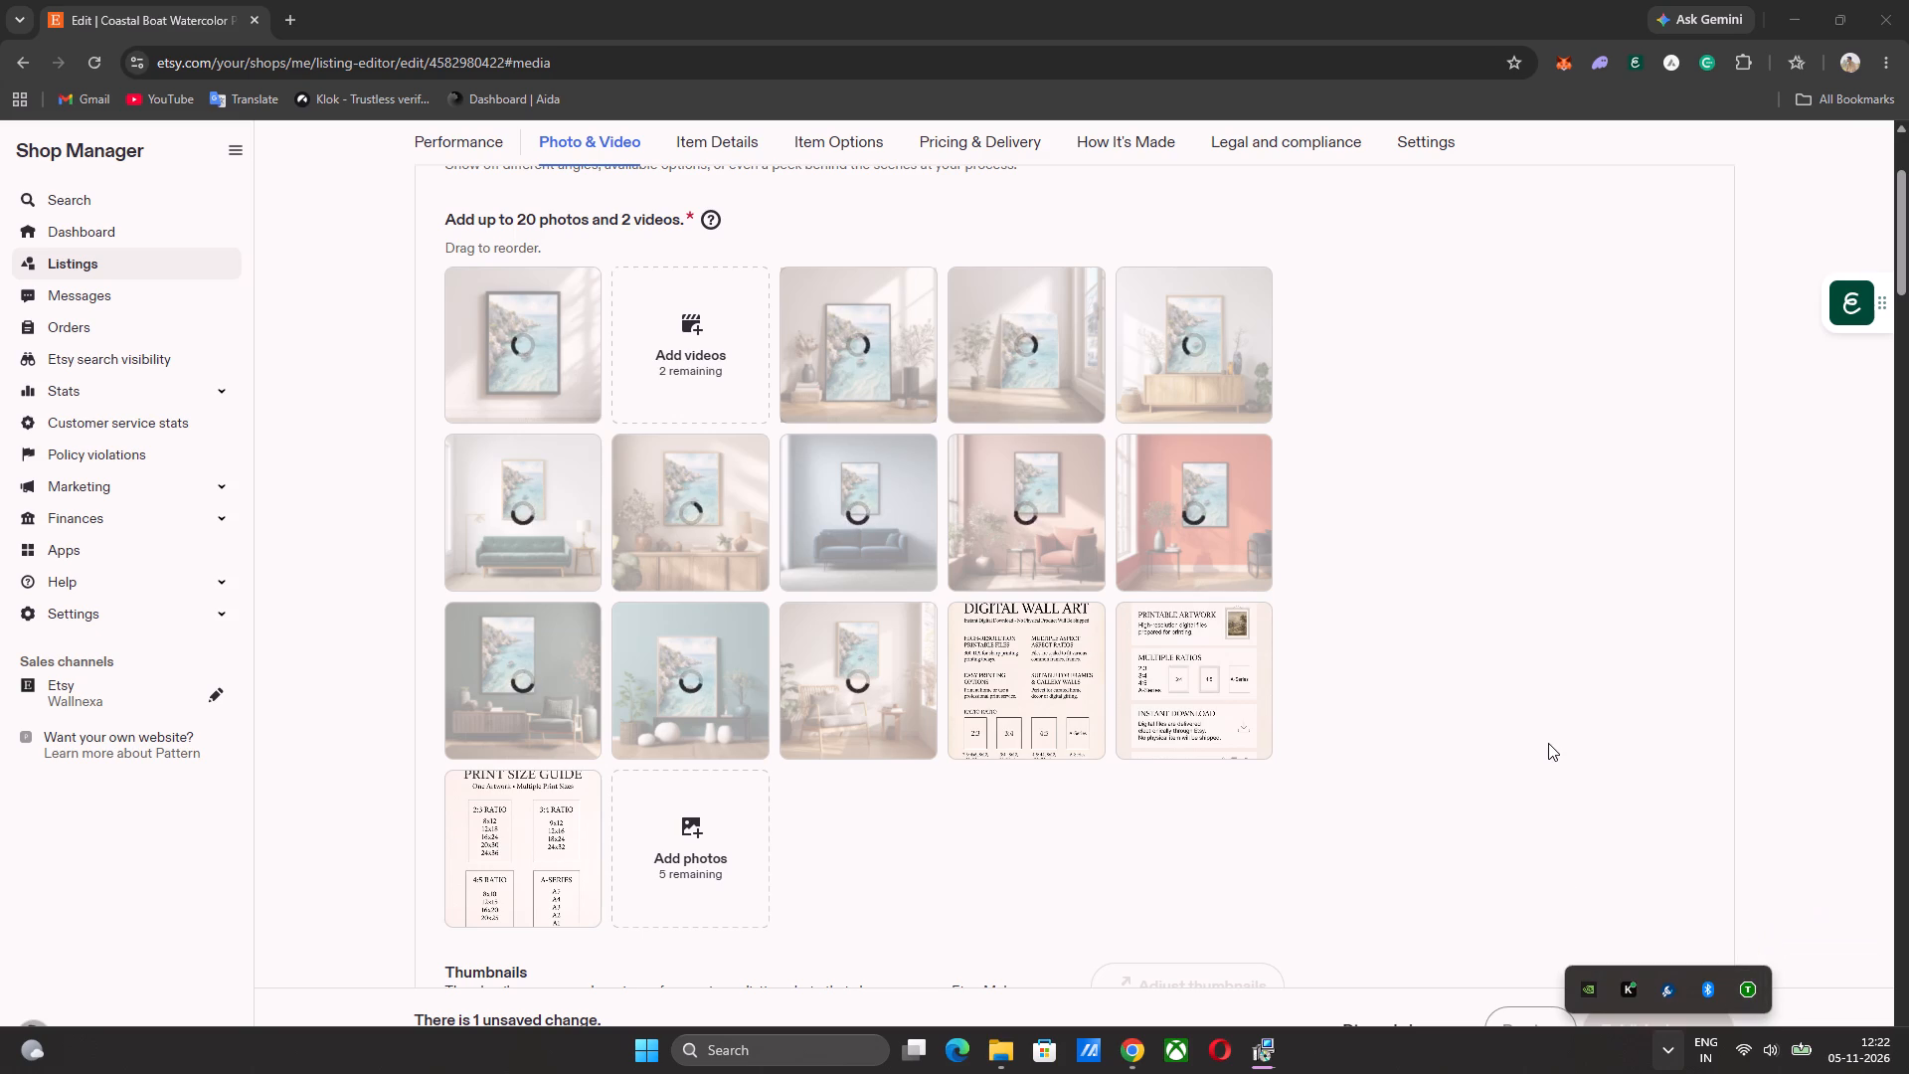
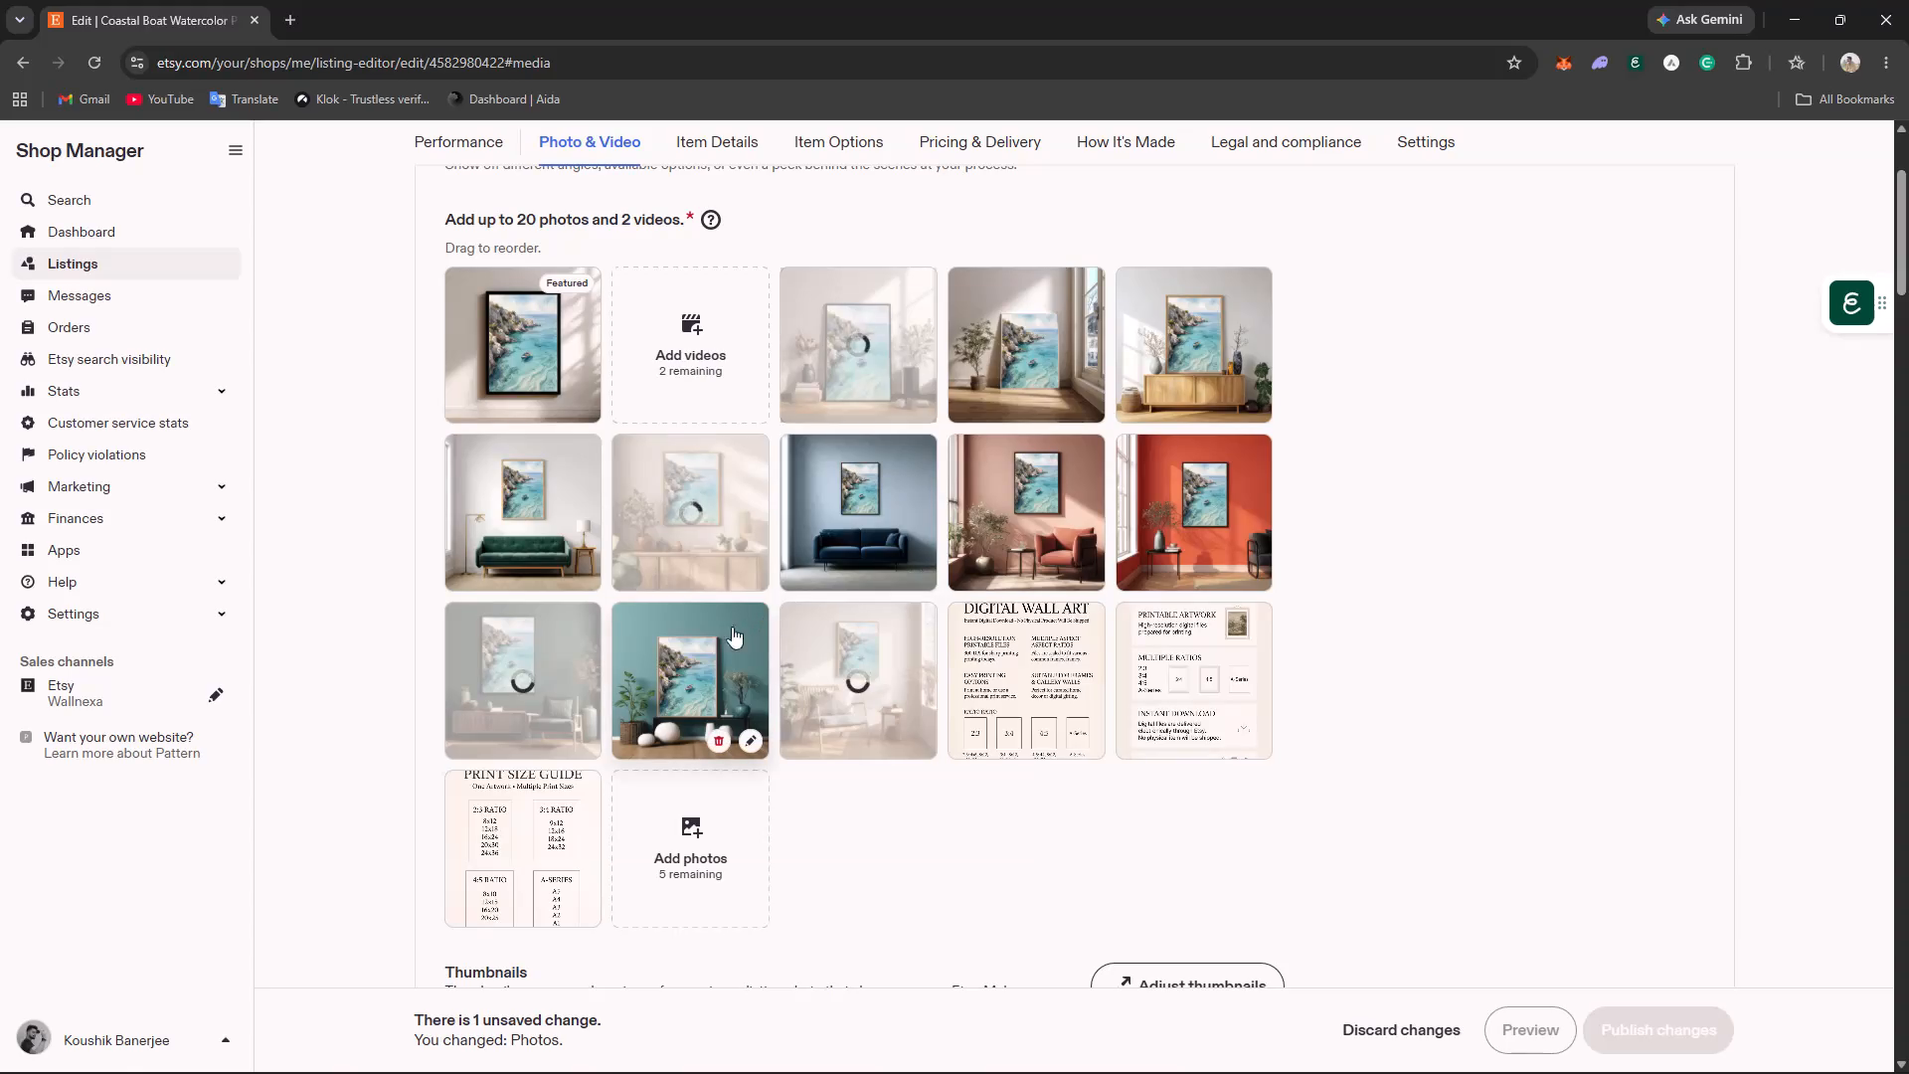
Reorder the photos so the teal-wall mockup follows the first vase mockup and the leaning-frame mockup follows the green sofa.
left_click_drag(690, 648, 1136, 342)
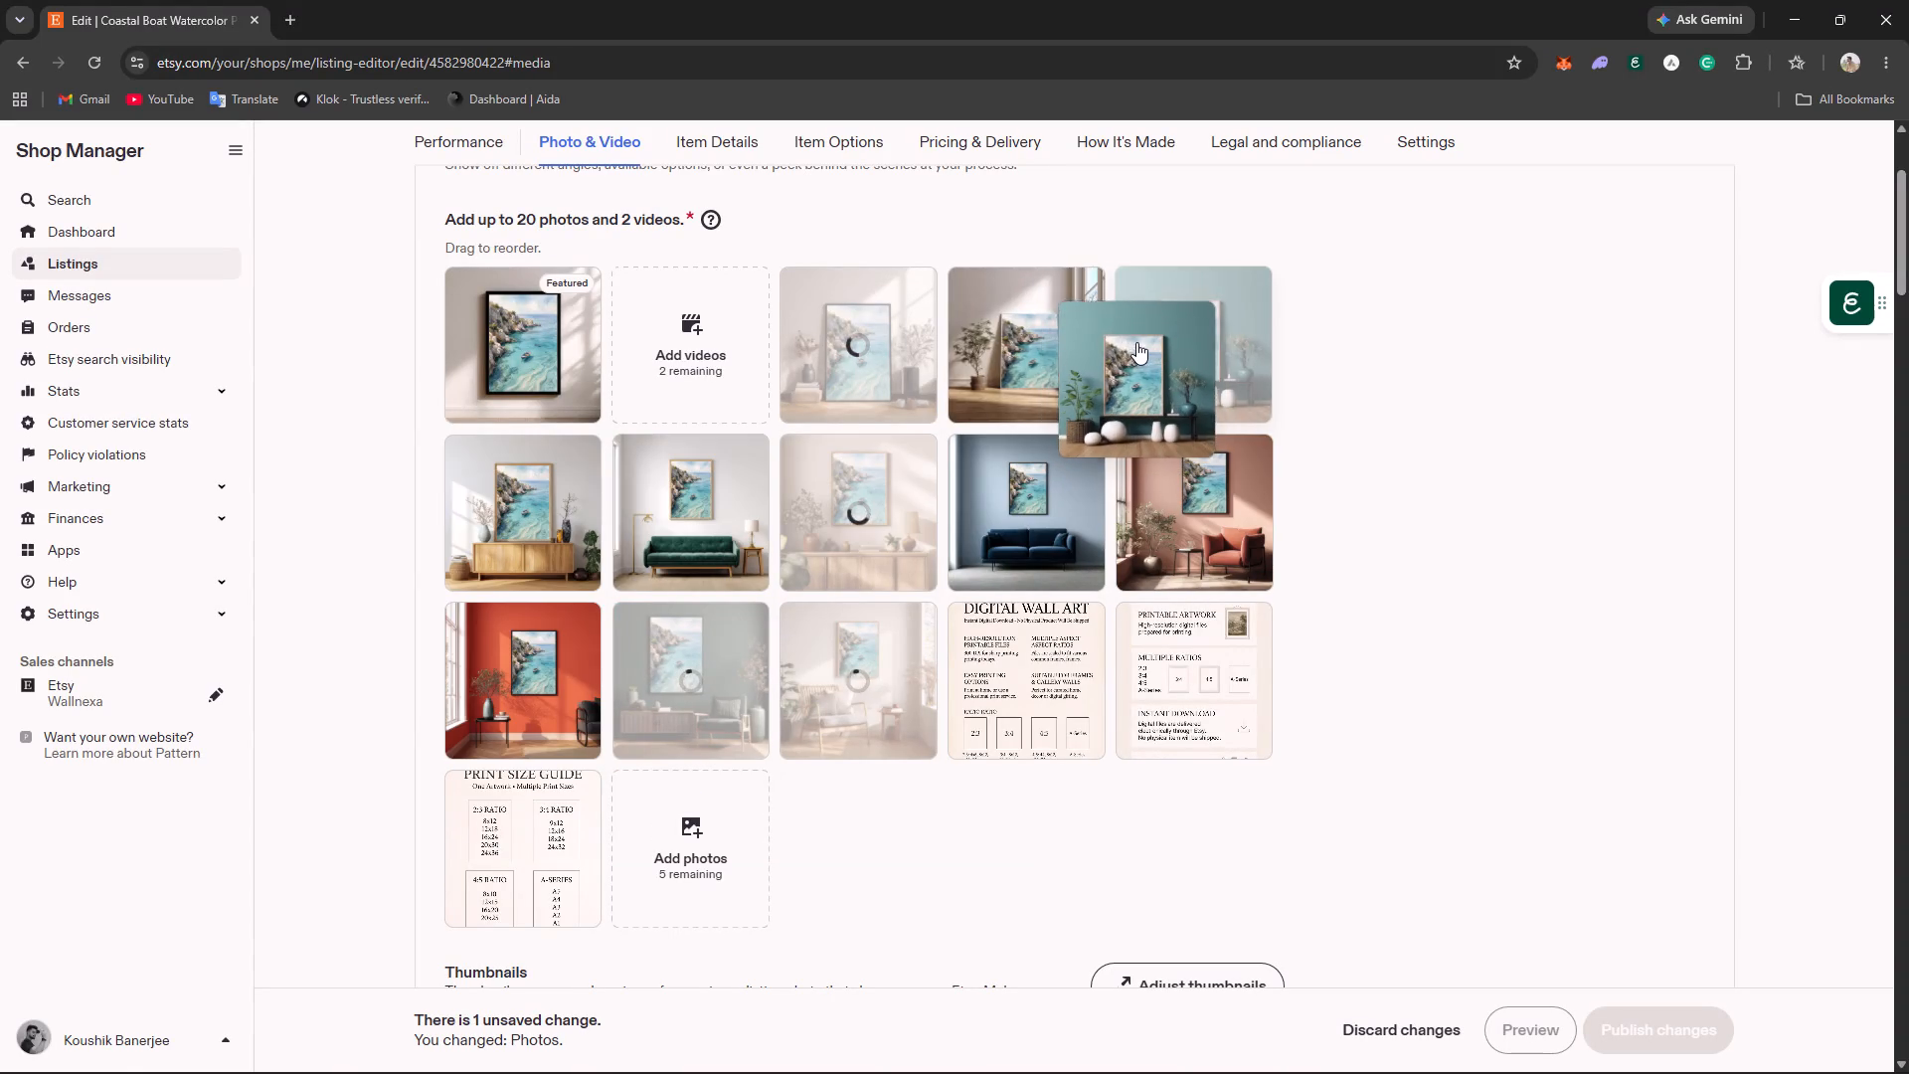
left_click_drag(1136, 342, 1038, 313)
left_click_drag(1191, 332, 683, 515)
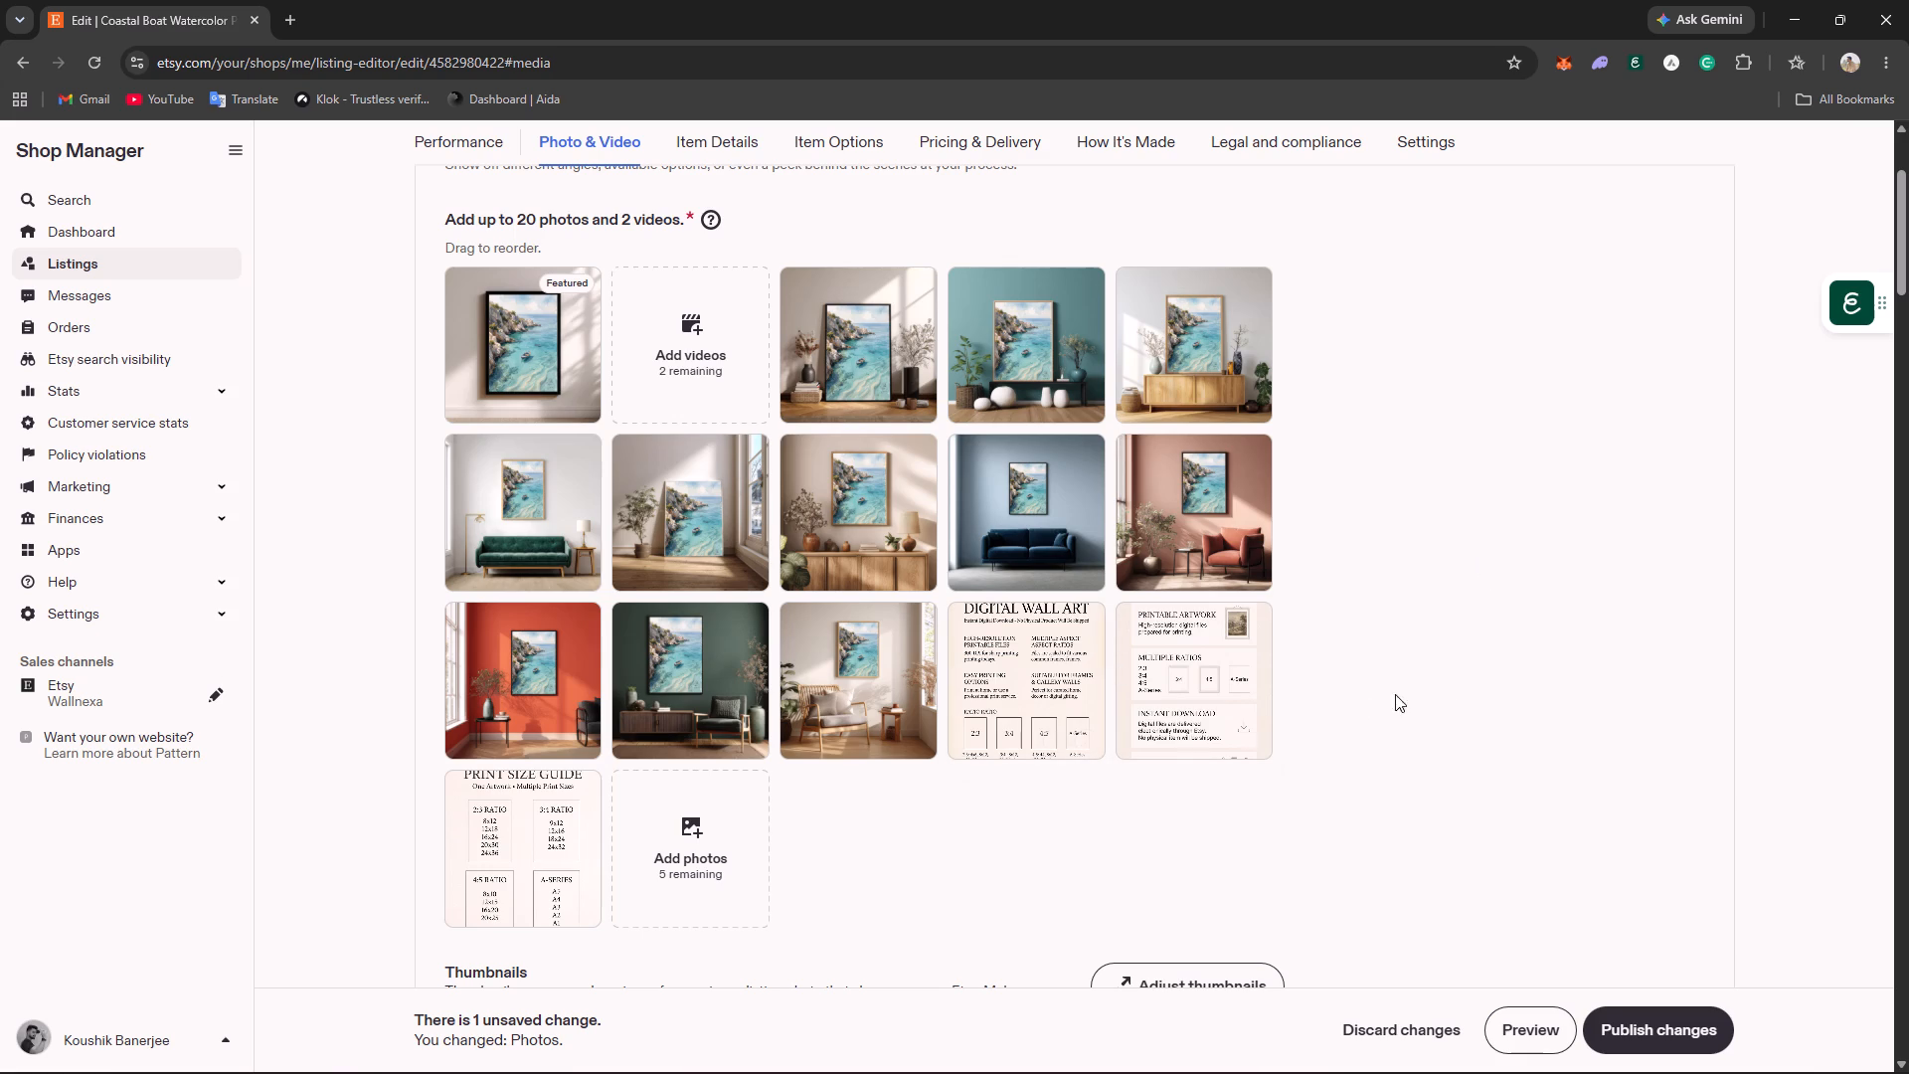
Publish the photo changes to the Coastal Boat Watercolor Print listing.
left_click(1658, 1018)
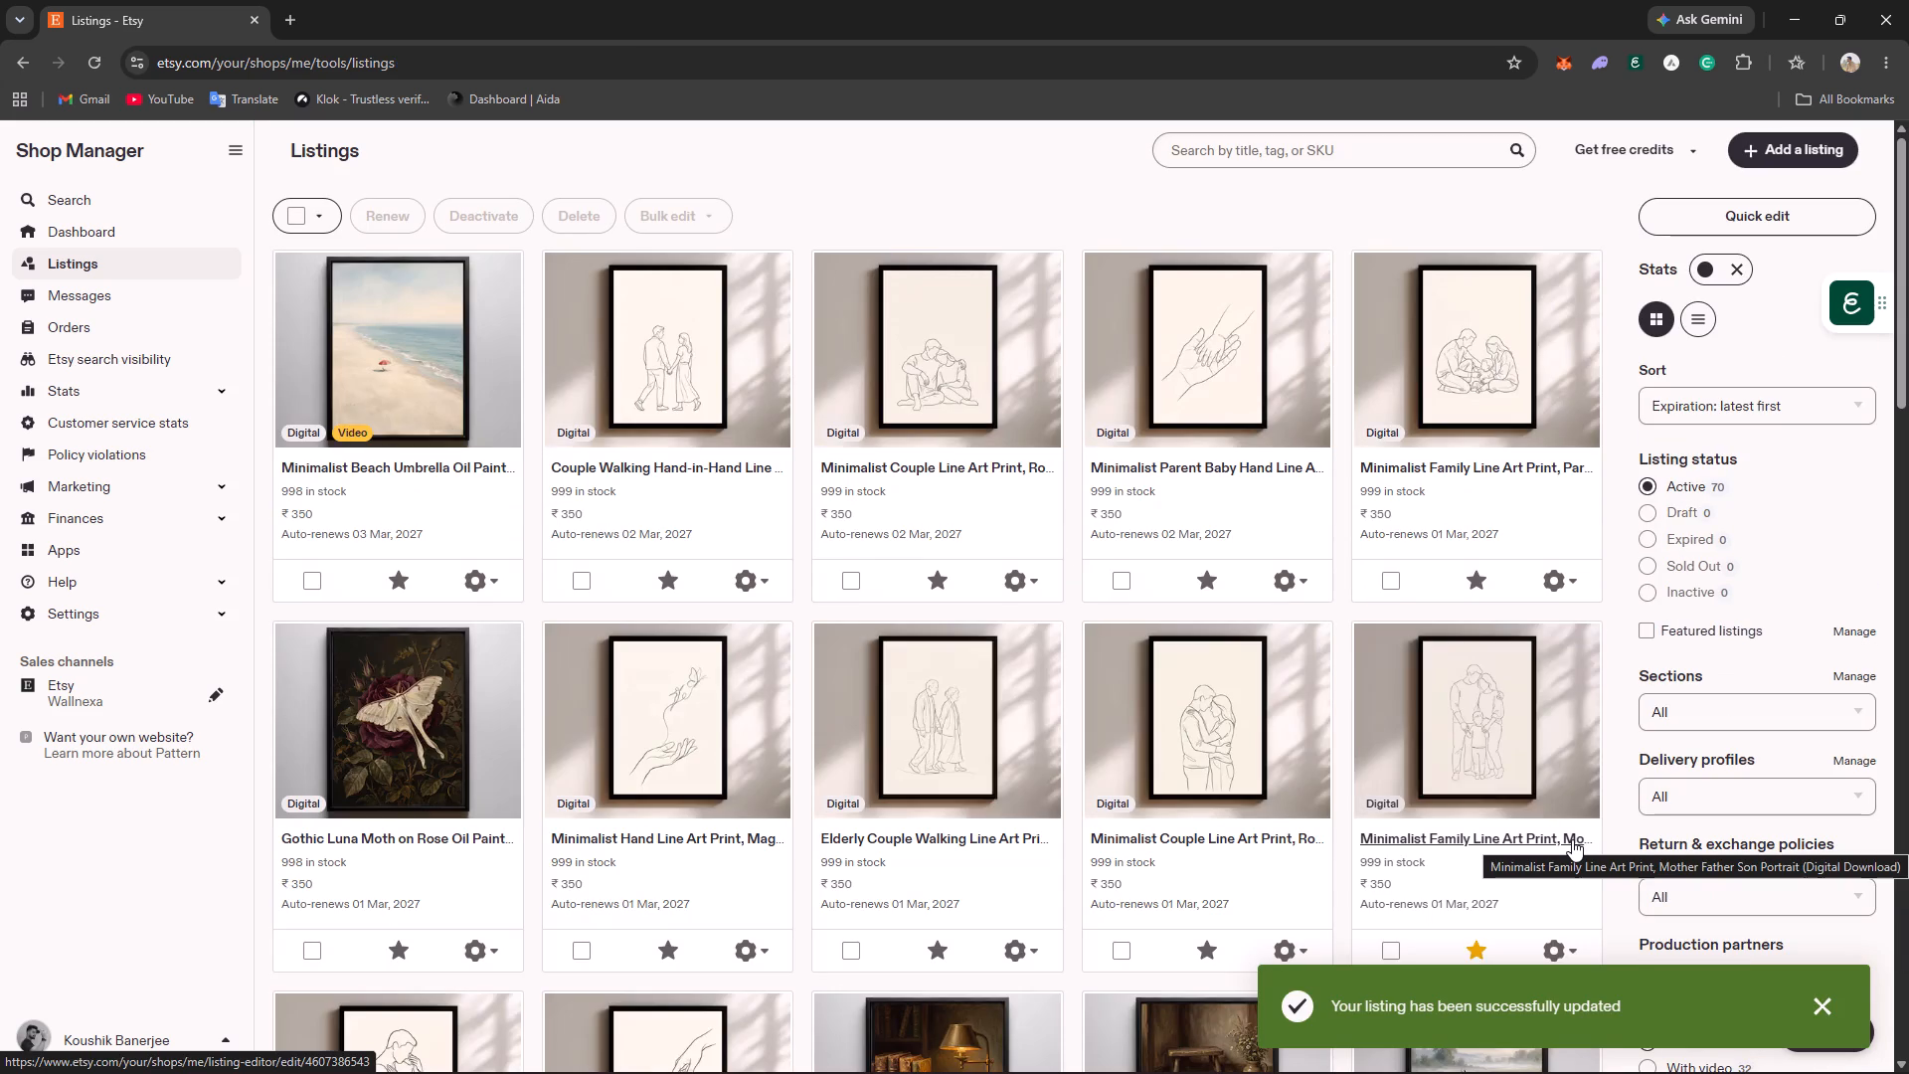
Look through the first page of shop listings for the next one that needs new mockup photos.
scroll(1114, 708, "down", 3)
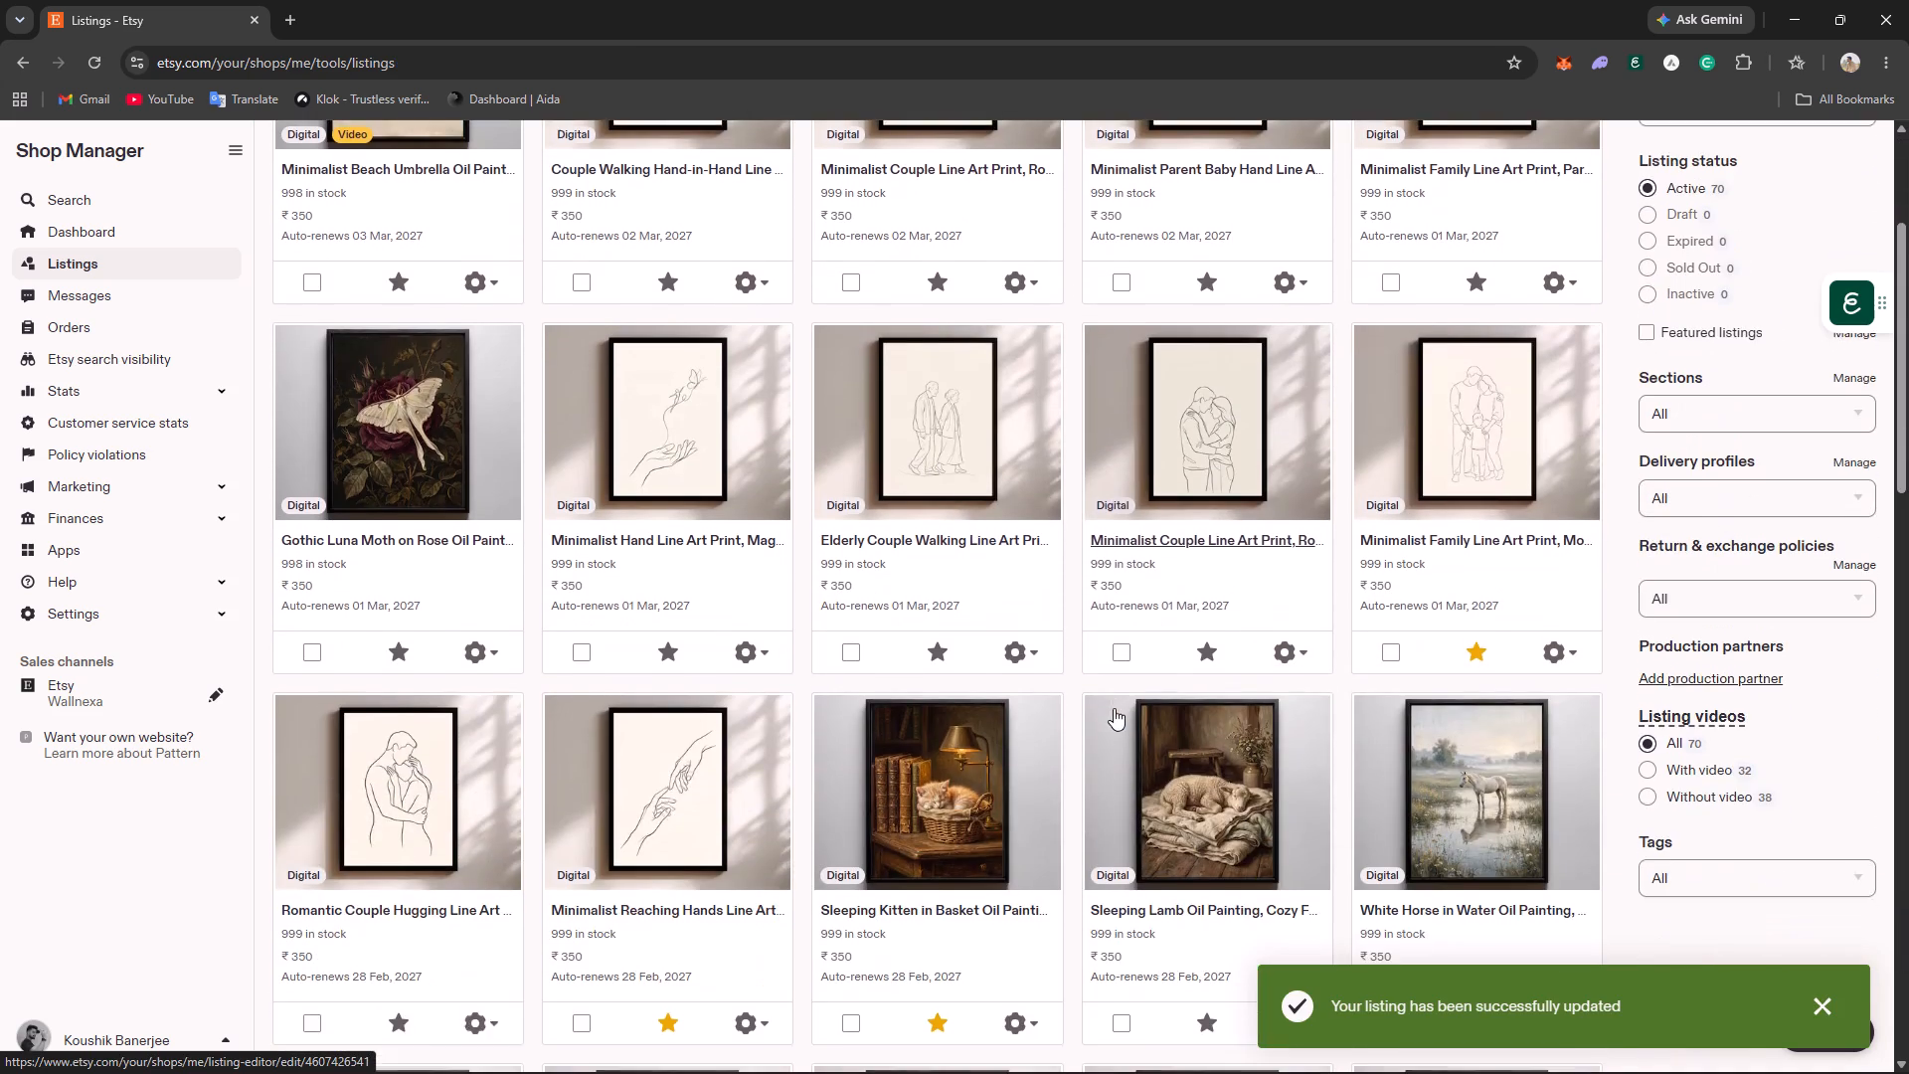
scroll(1138, 673, "down", 12)
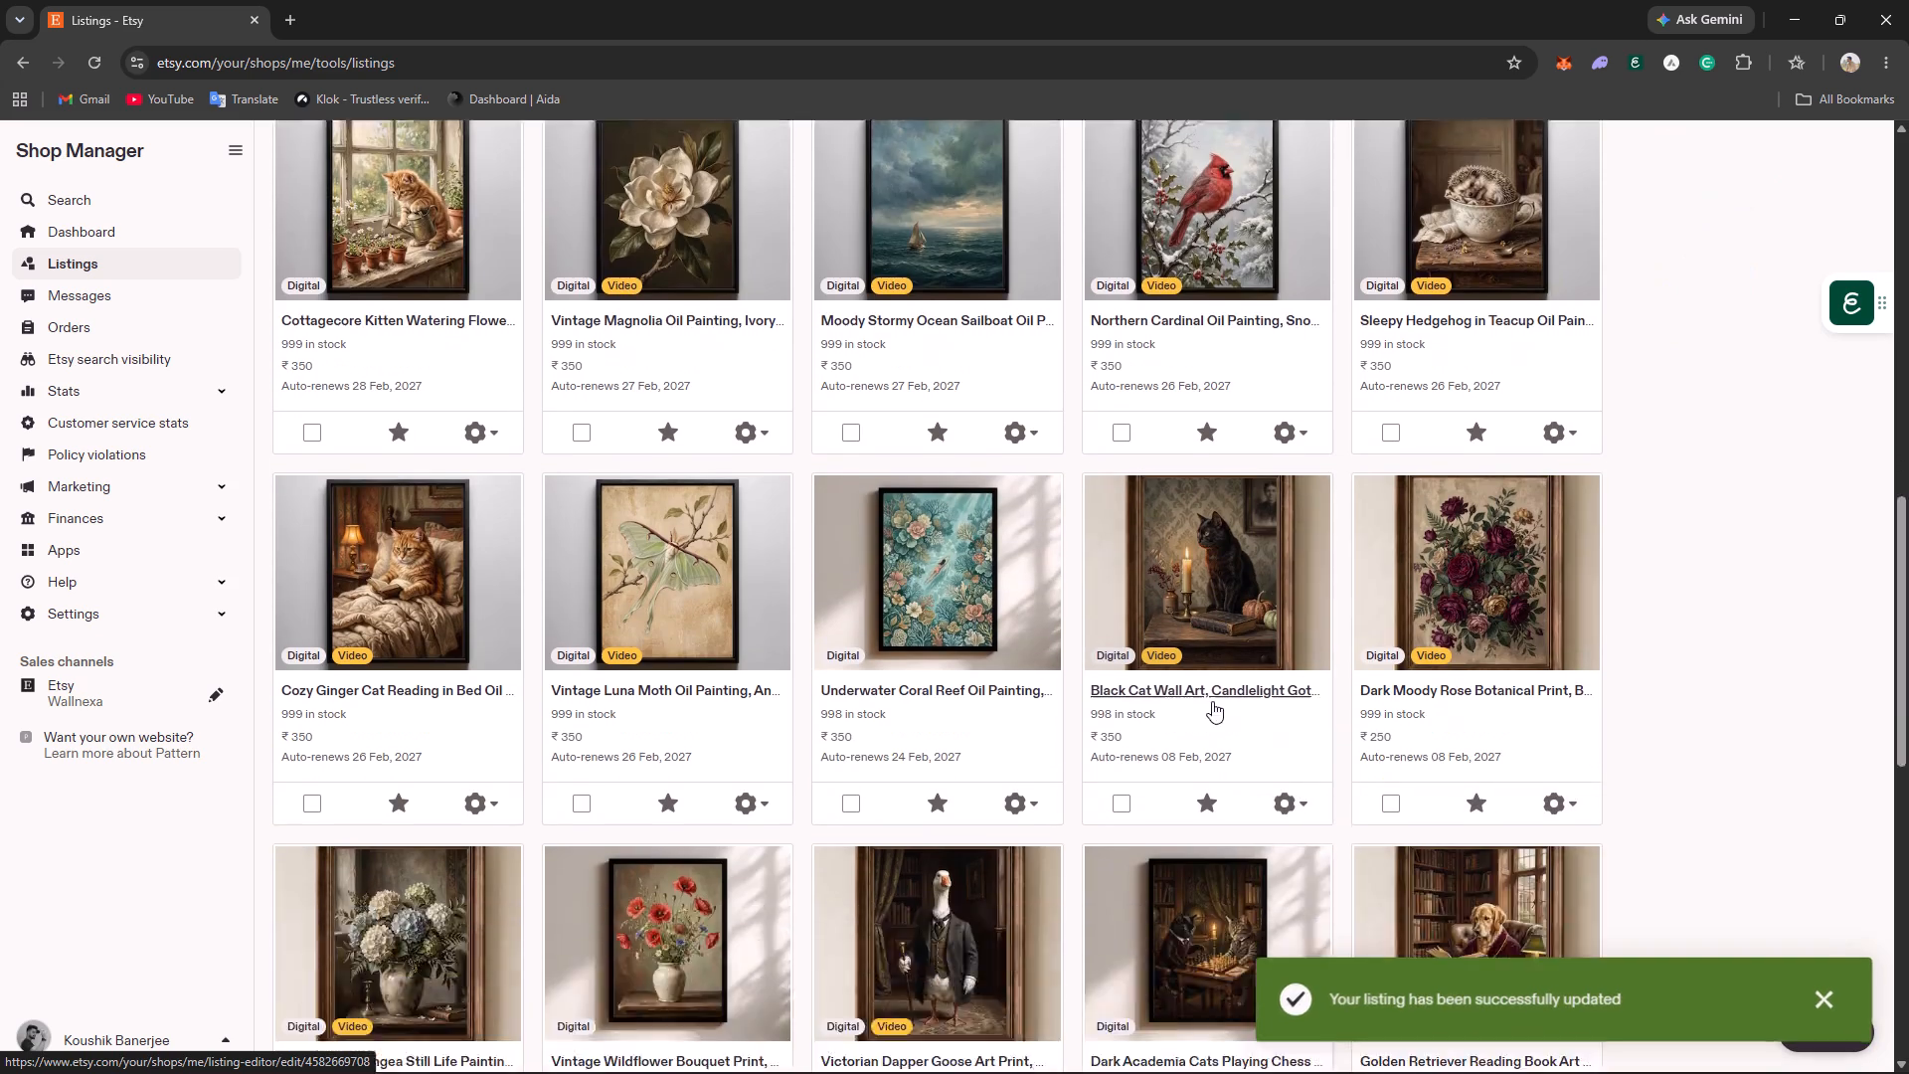
scroll(1116, 656, "up", 1)
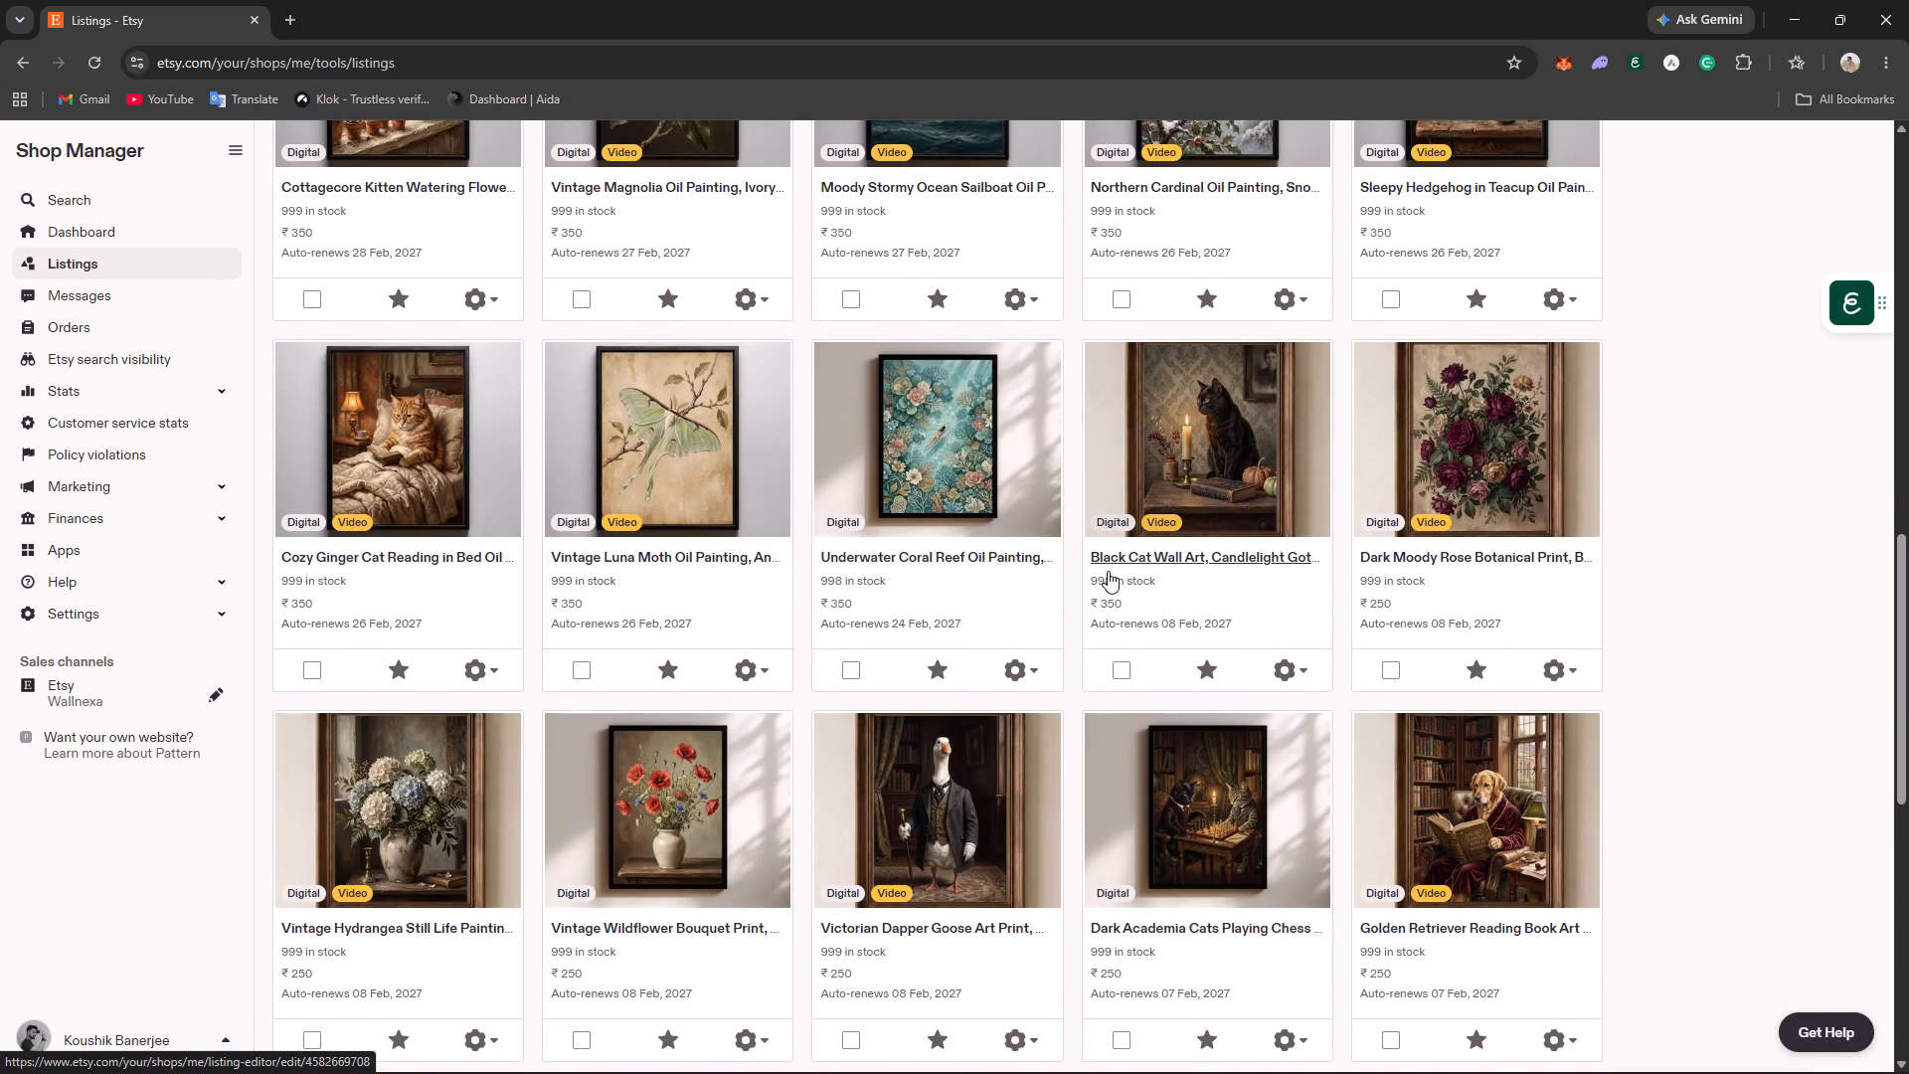
scroll(1533, 585, "down", 2)
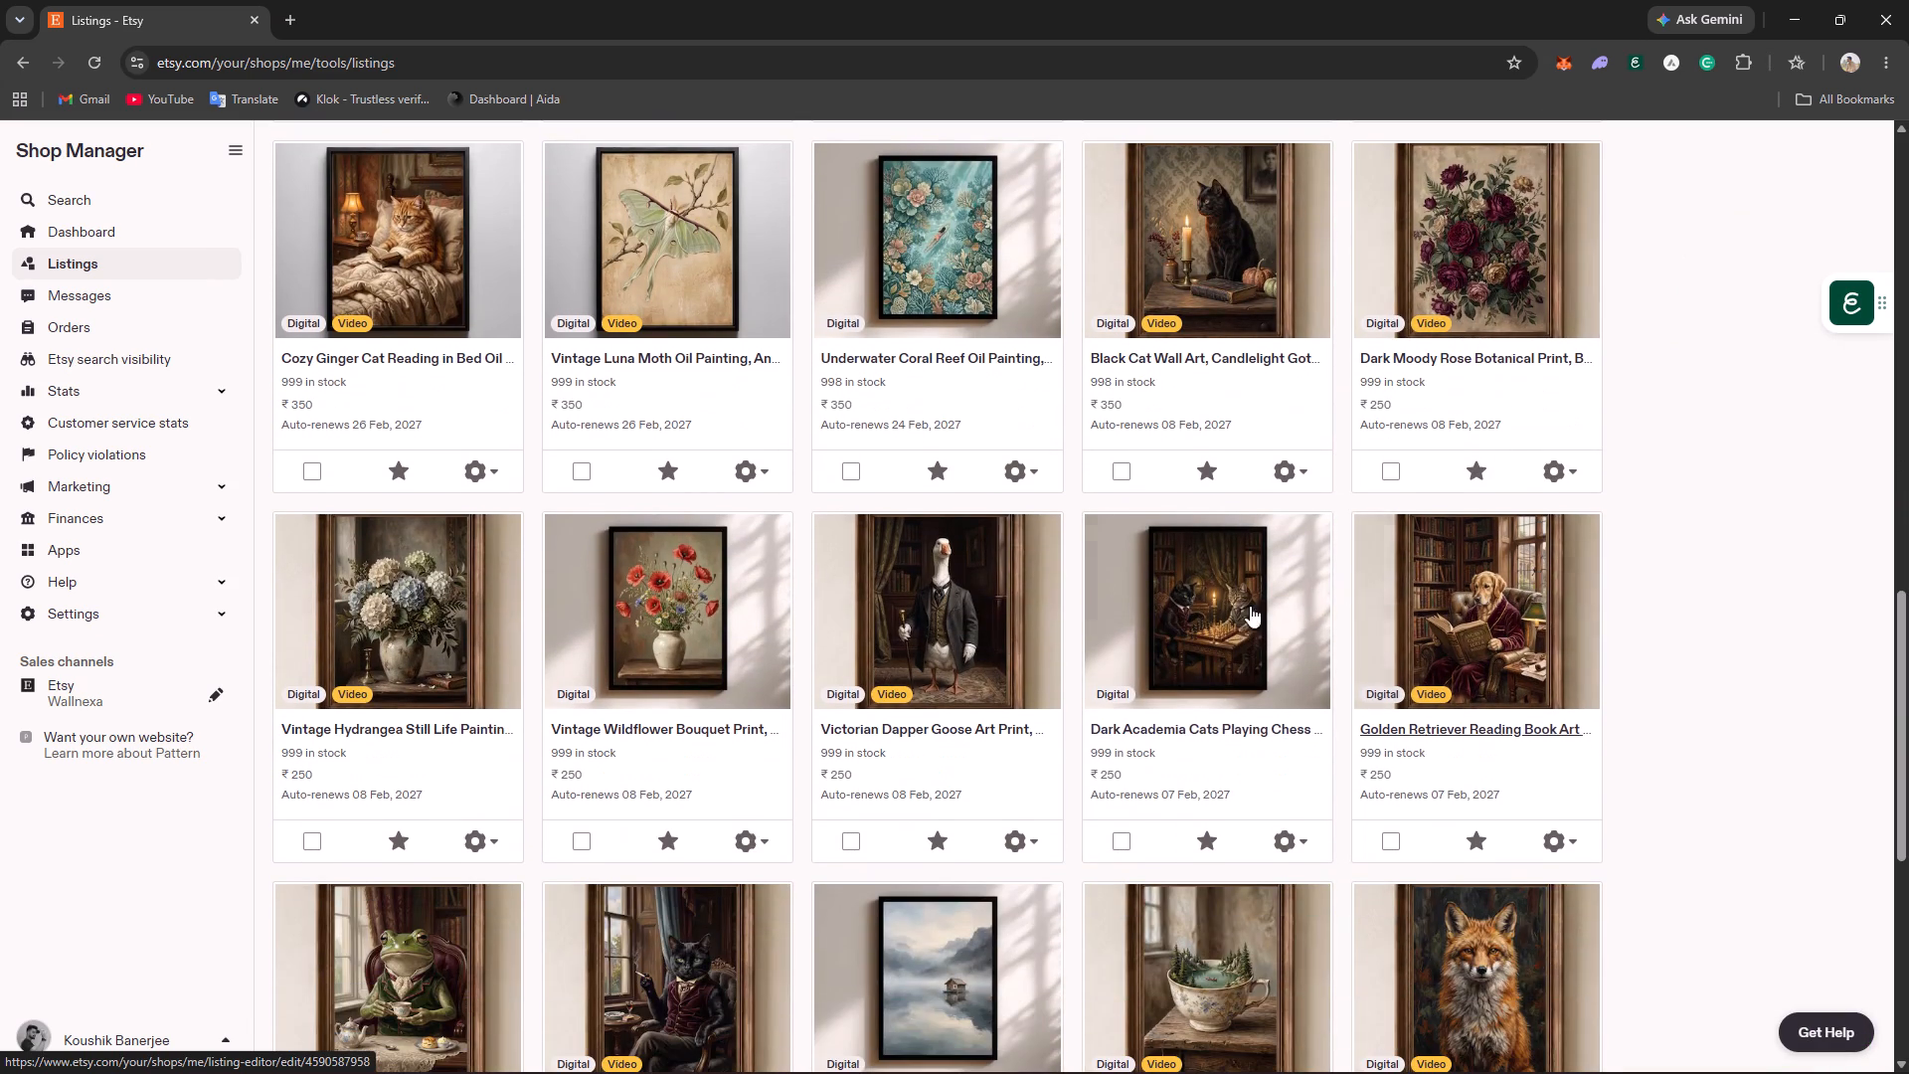
scroll(1170, 606, "down", 3)
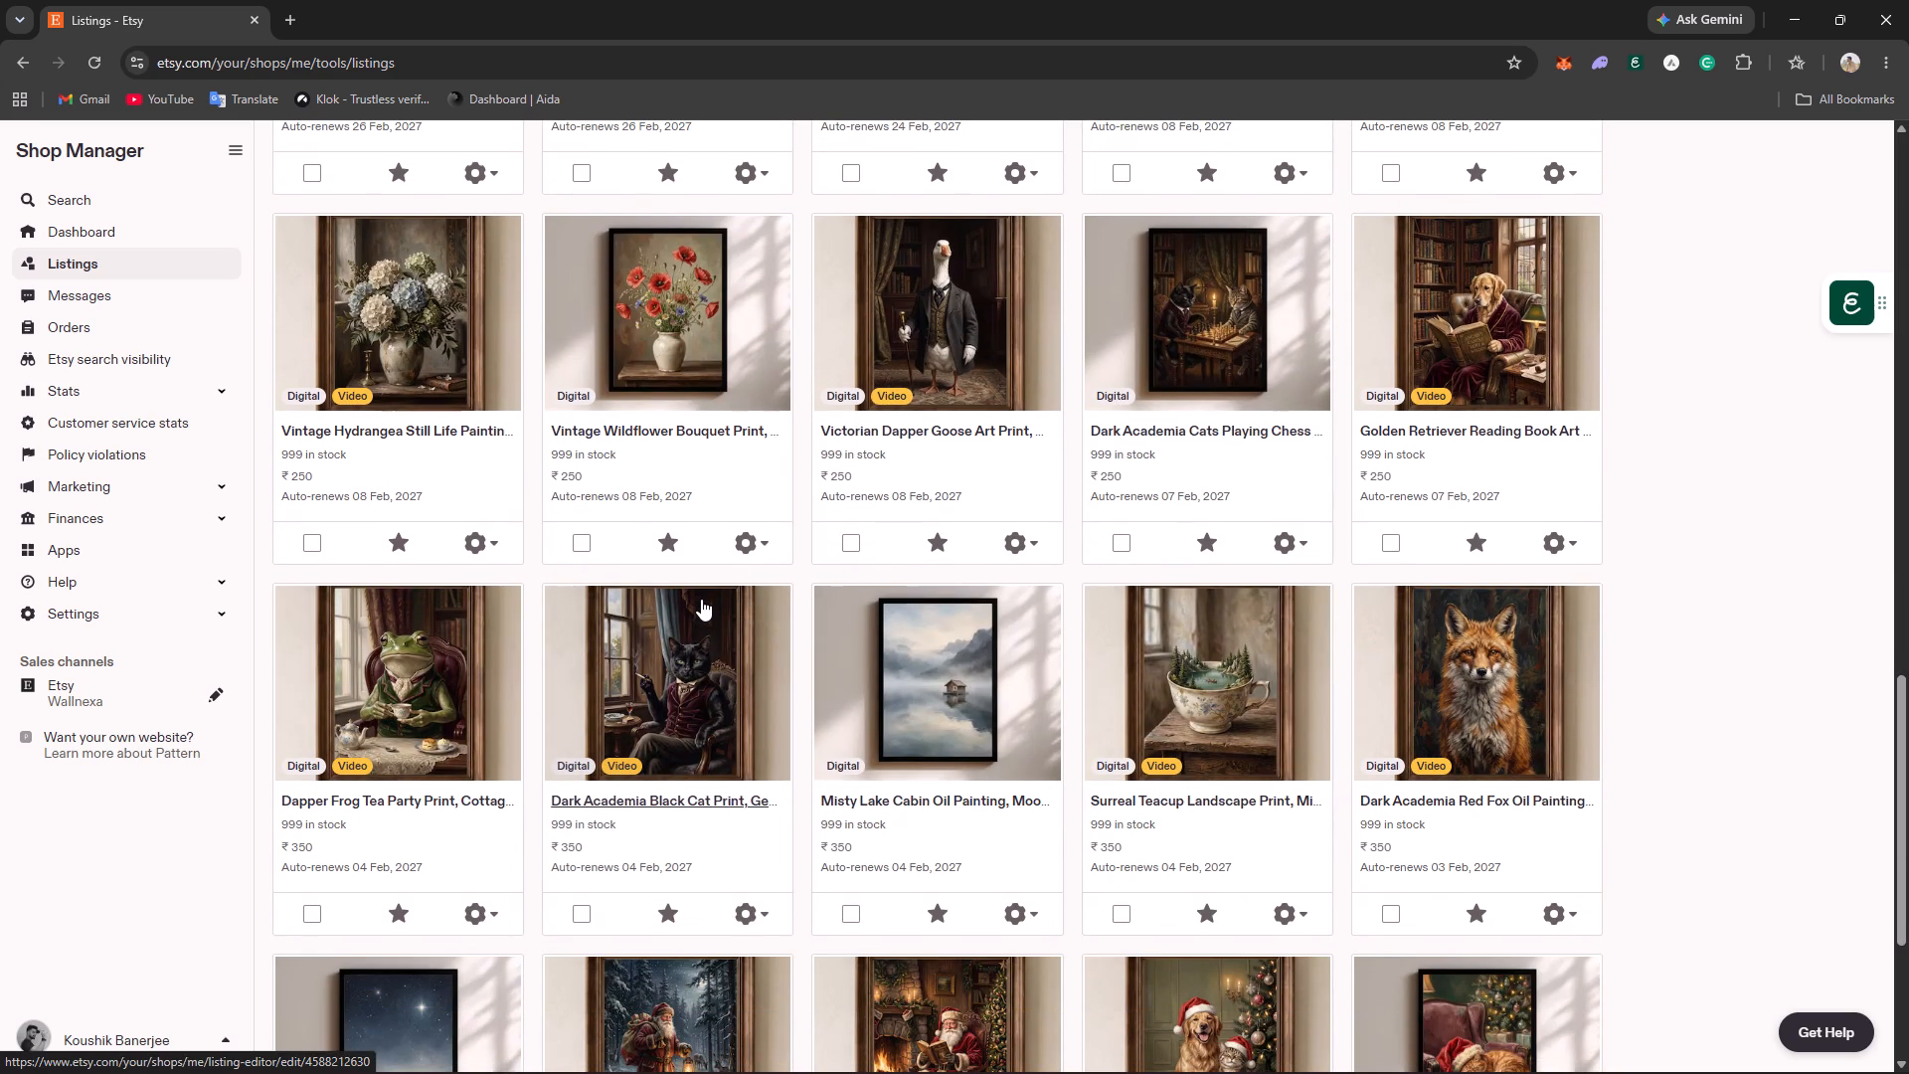
scroll(700, 599, "down", 1)
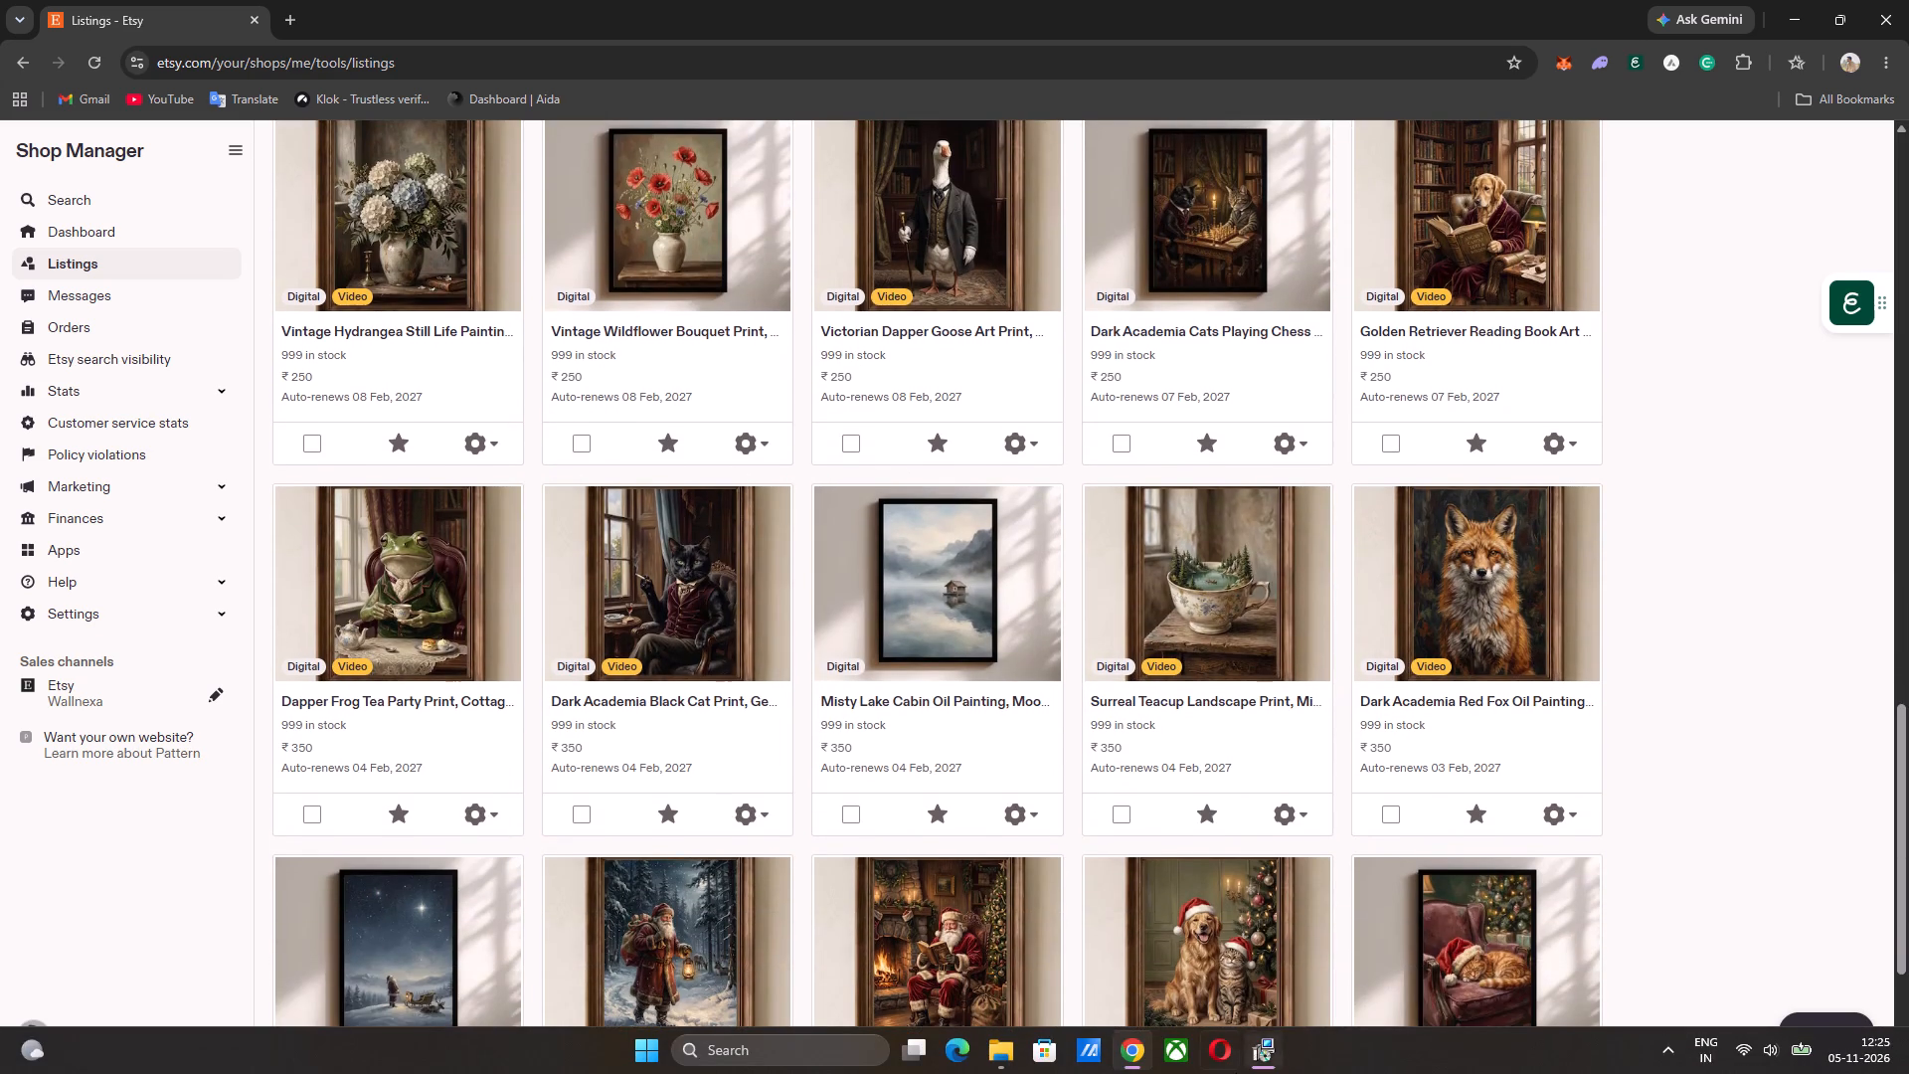
Switch to the WallNexa_Mockups folder and browse the sets preceding the selected coastal boat images for the next artwork.
left_click(996, 1048)
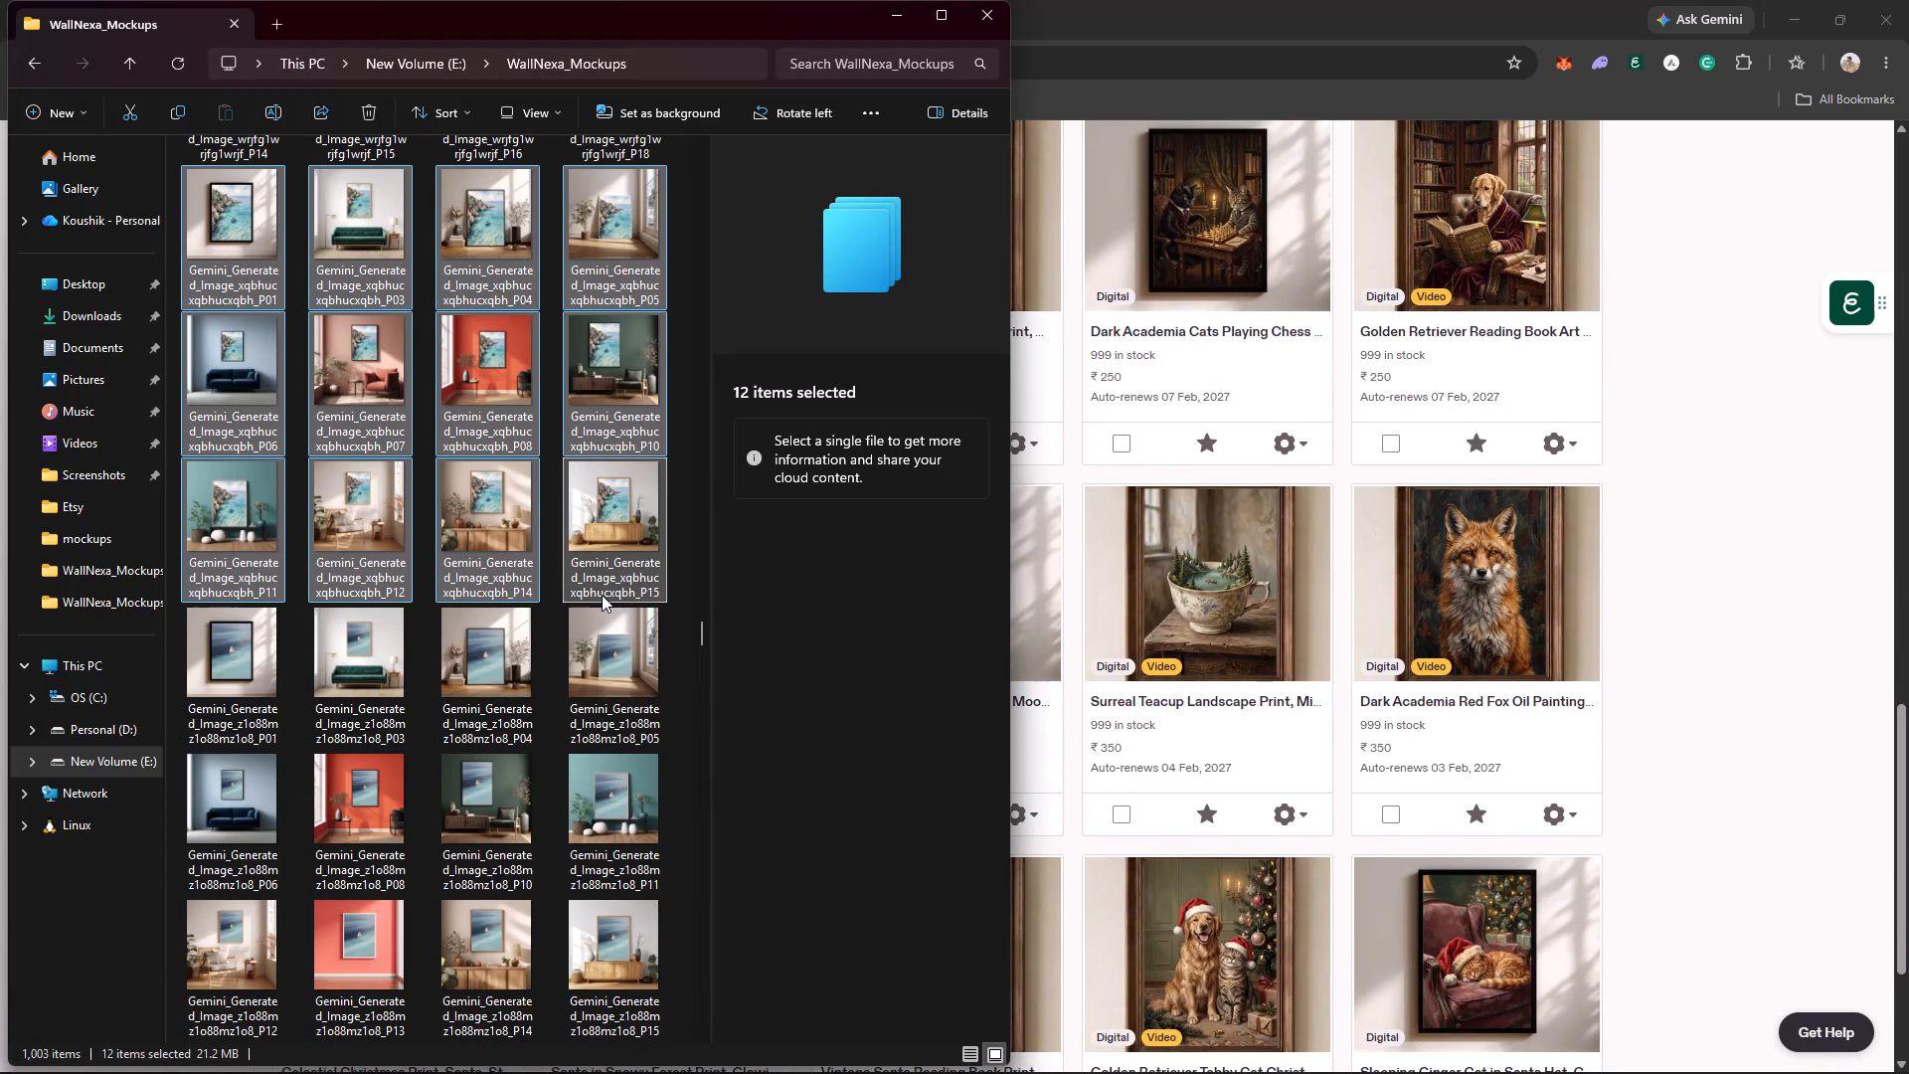
scroll(602, 595, "up", 1)
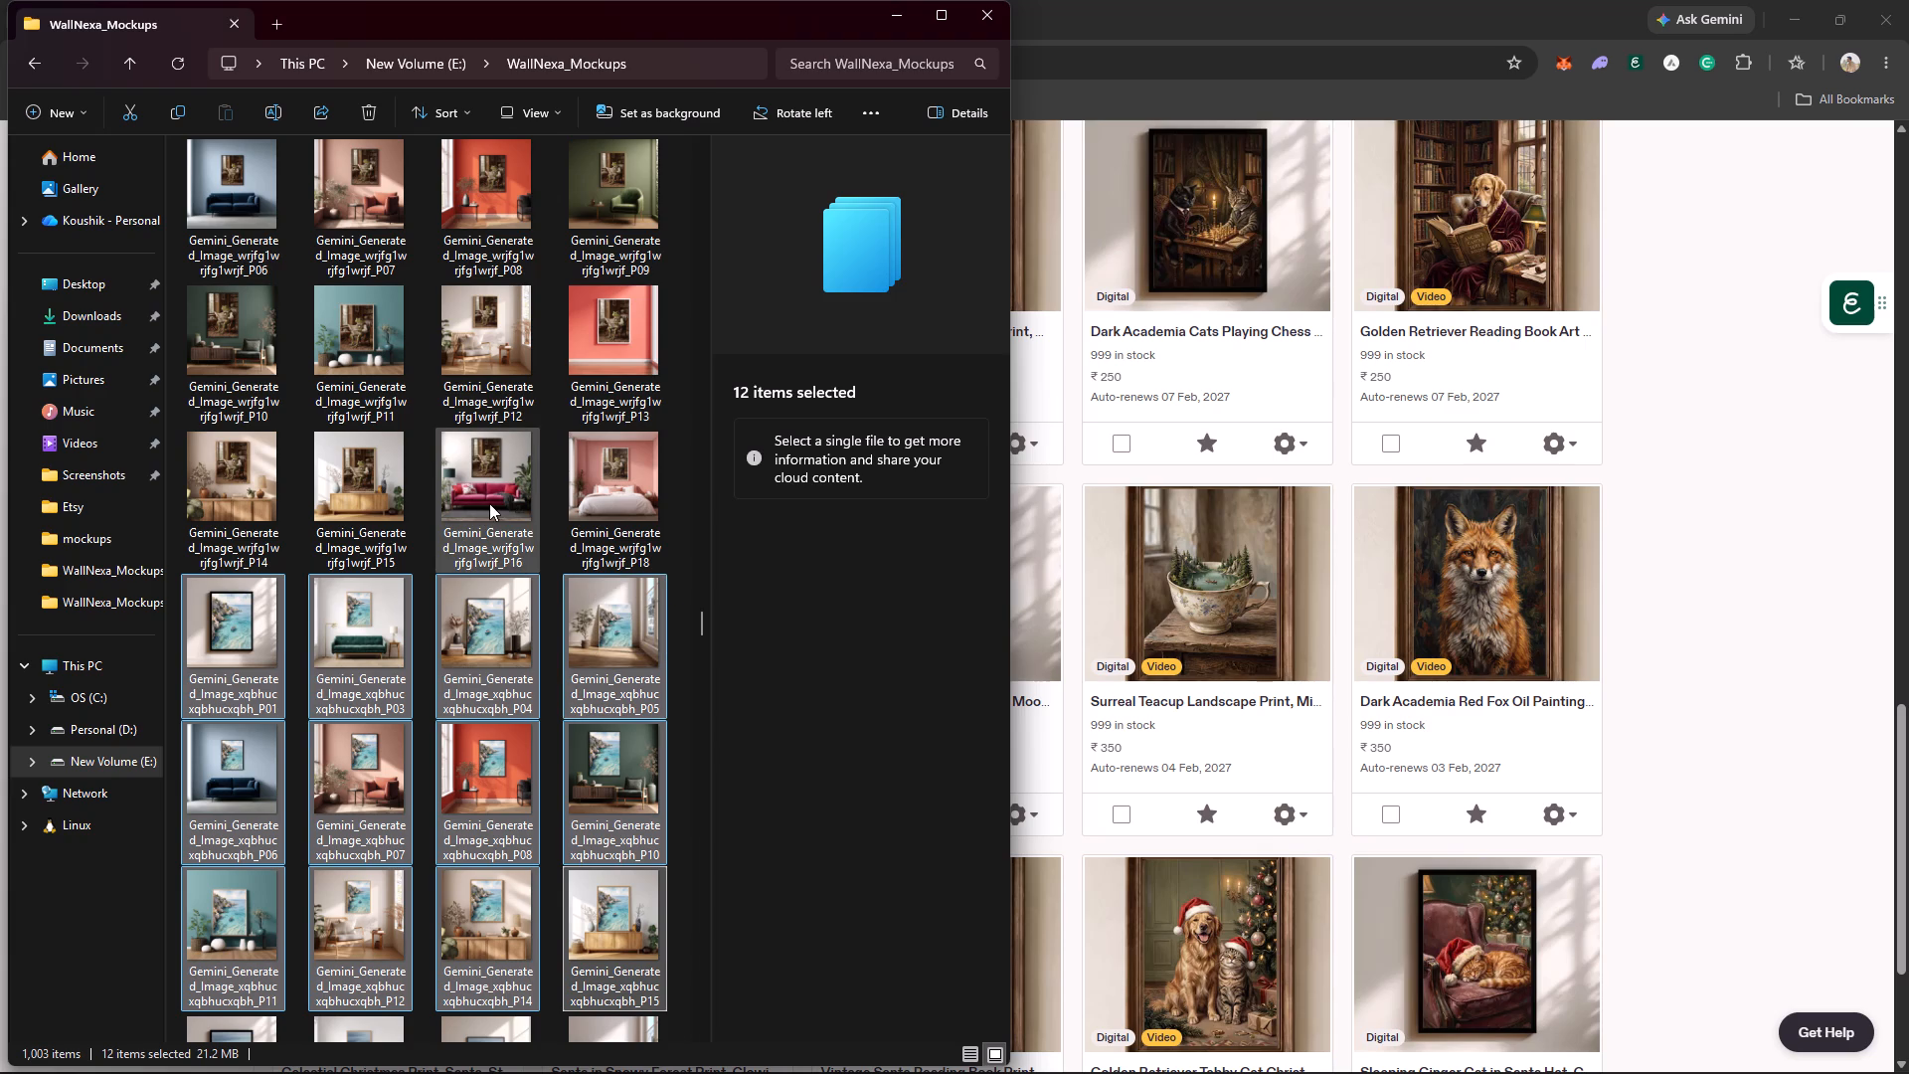
scroll(489, 503, "up", 1)
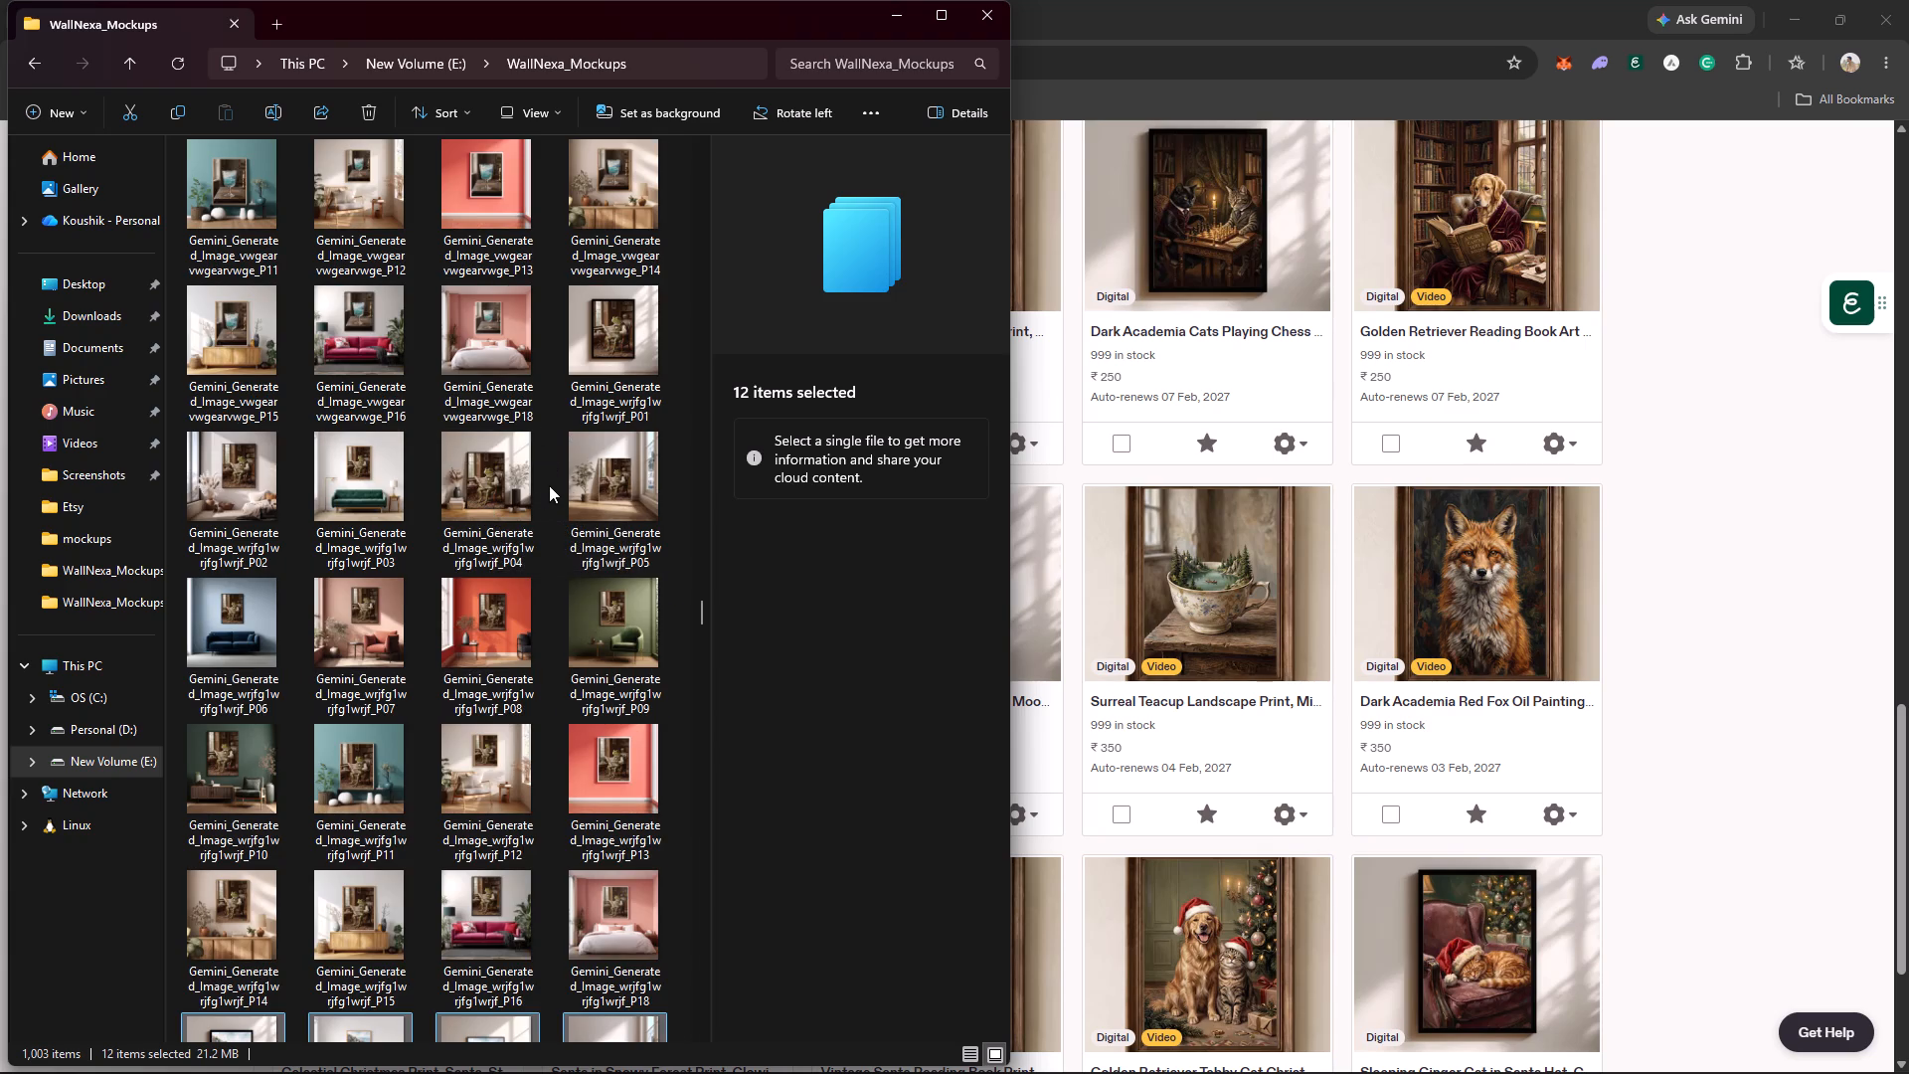
scroll(605, 480, "up", 2)
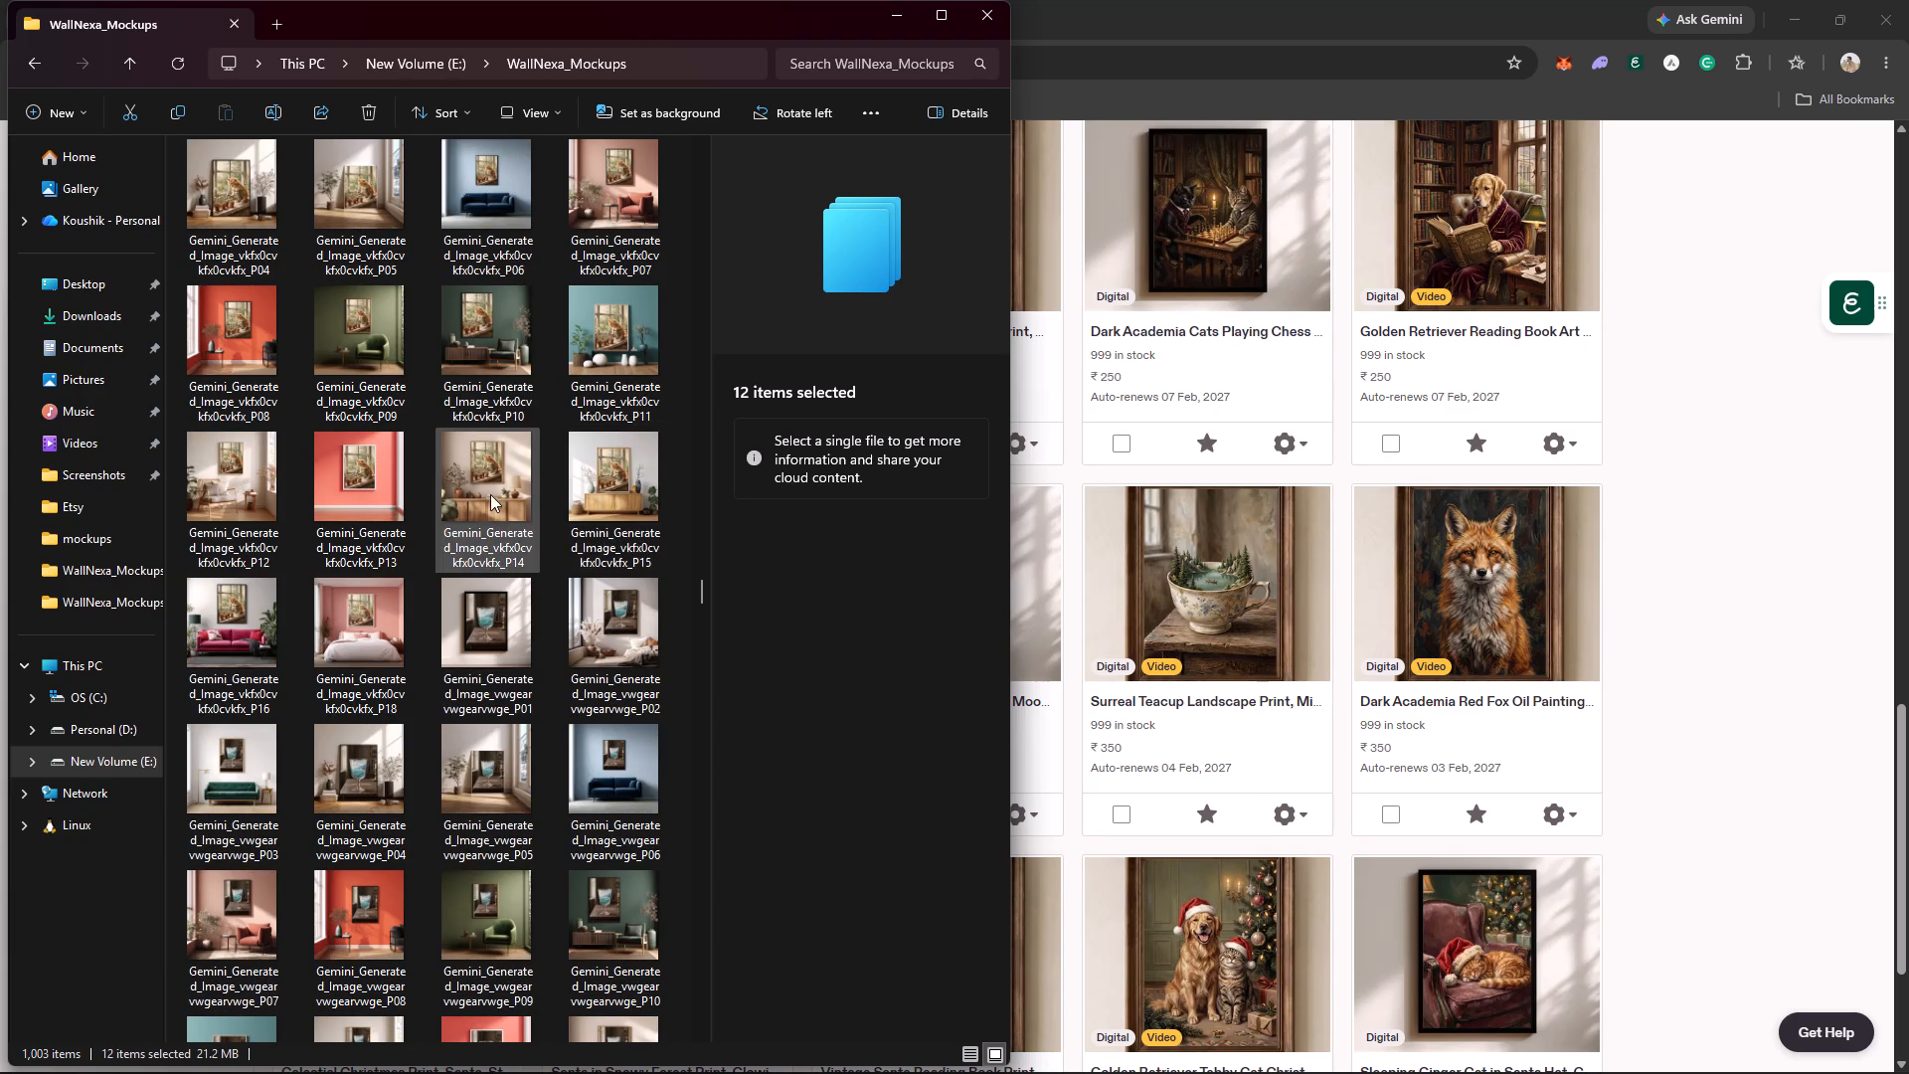
scroll(550, 501, "up", 1)
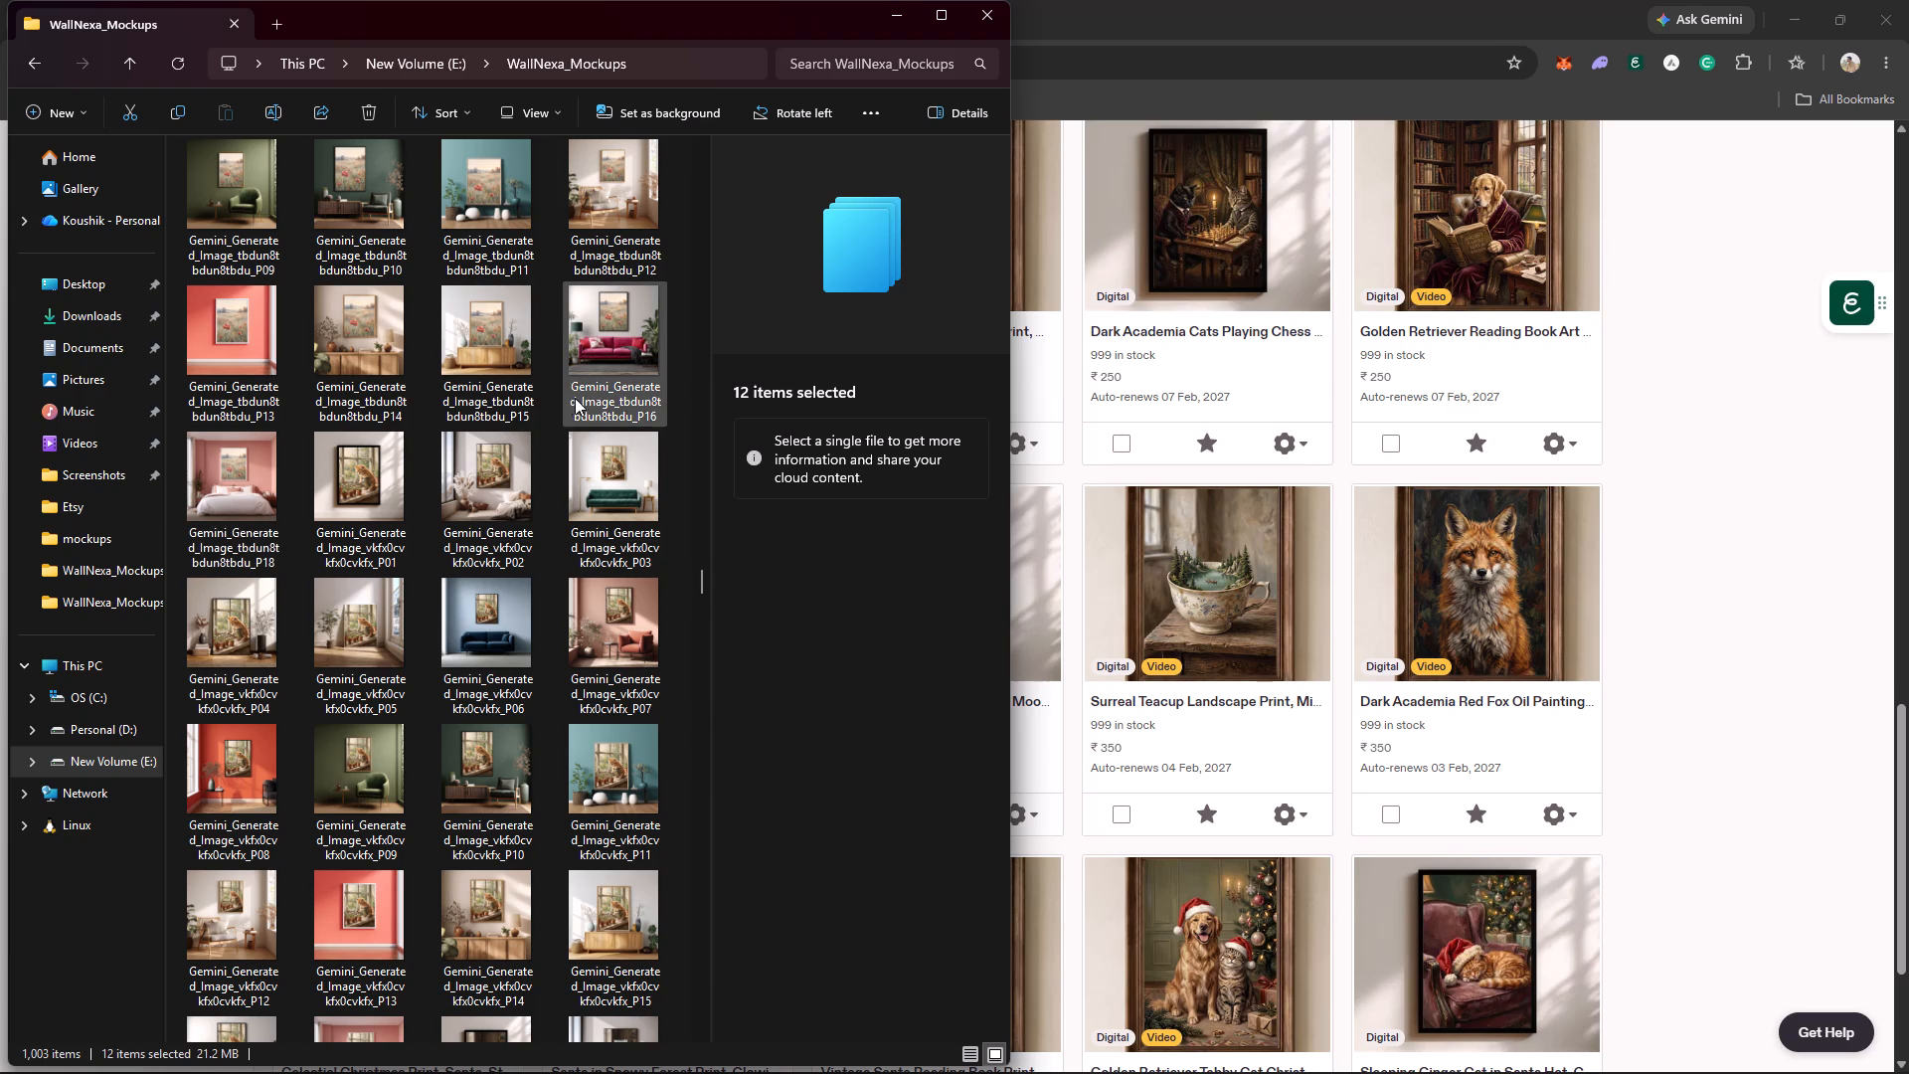
scroll(610, 383, "up", 1)
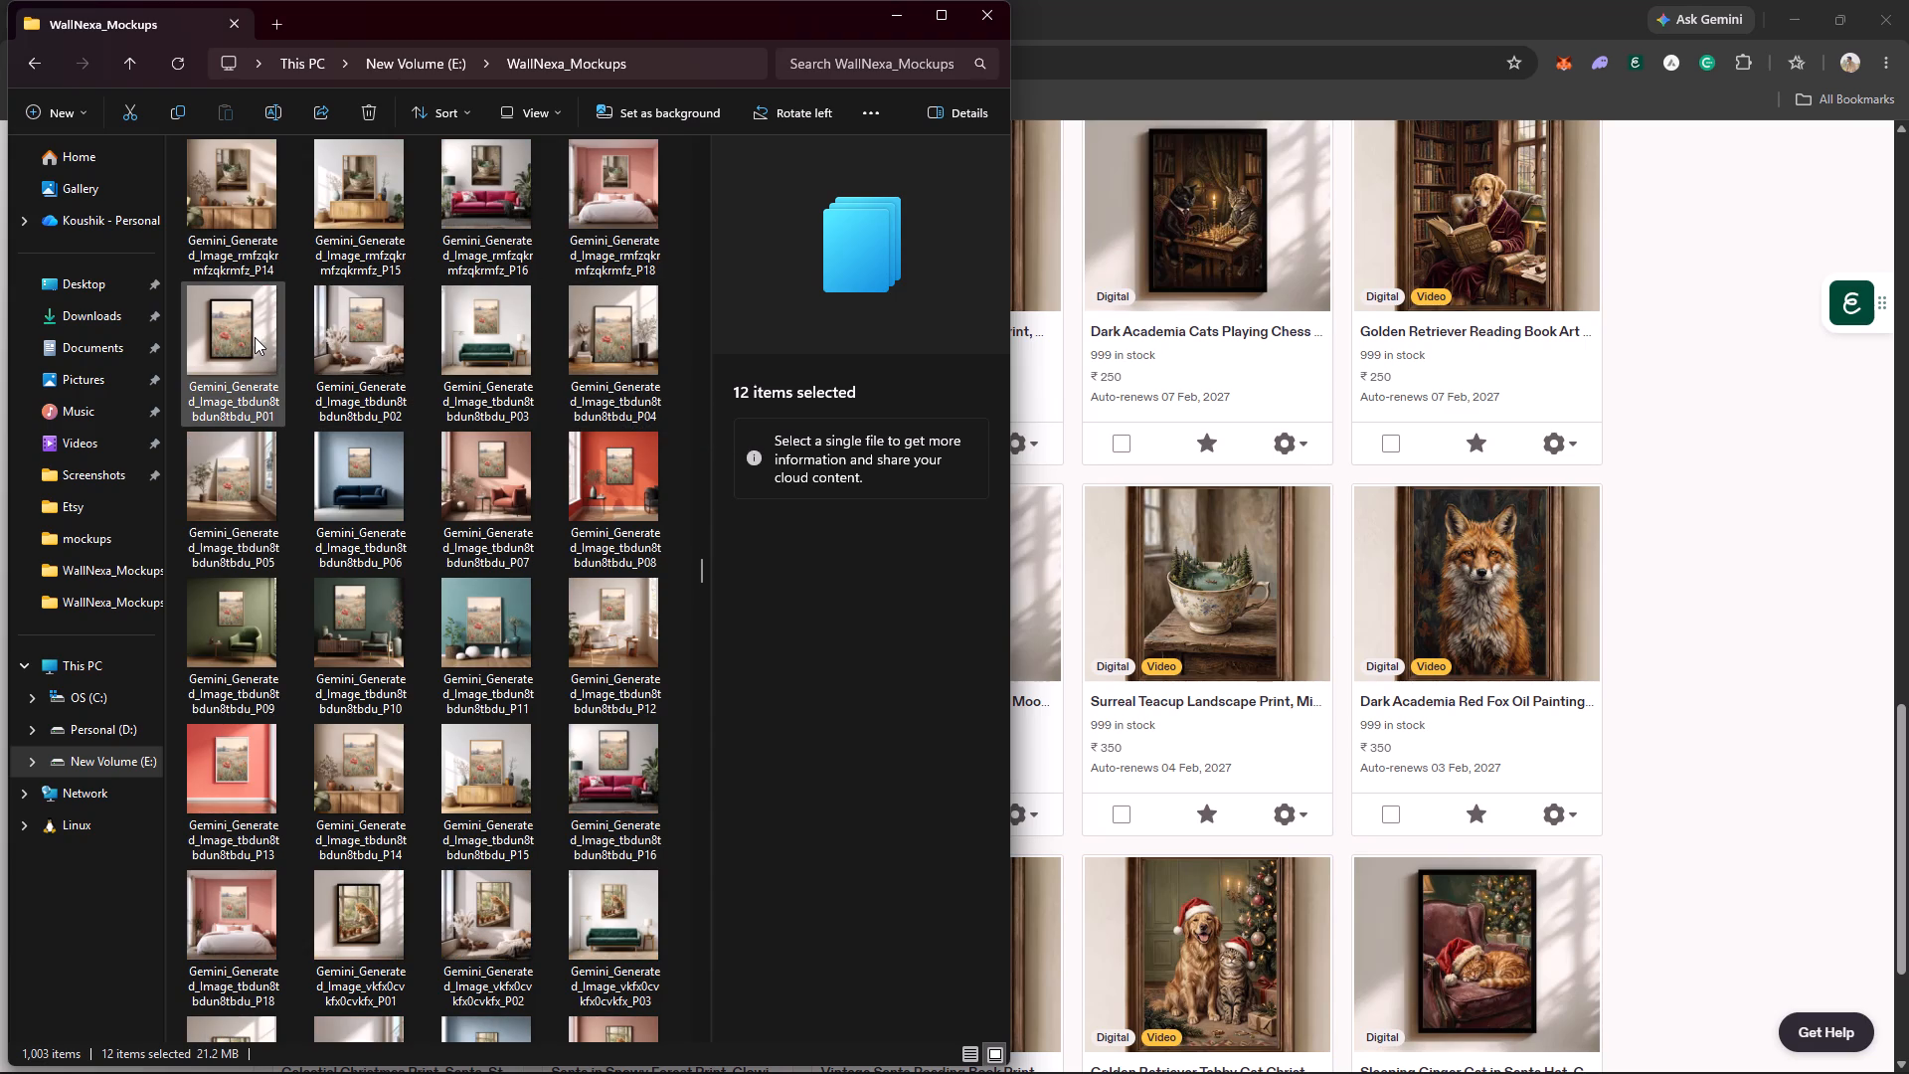
Back in the shop's listings, find the Poppy Field Art Digital Download listing on page 2 and open its photos for editing.
left_click(1731, 406)
scroll(629, 506, "up", 4)
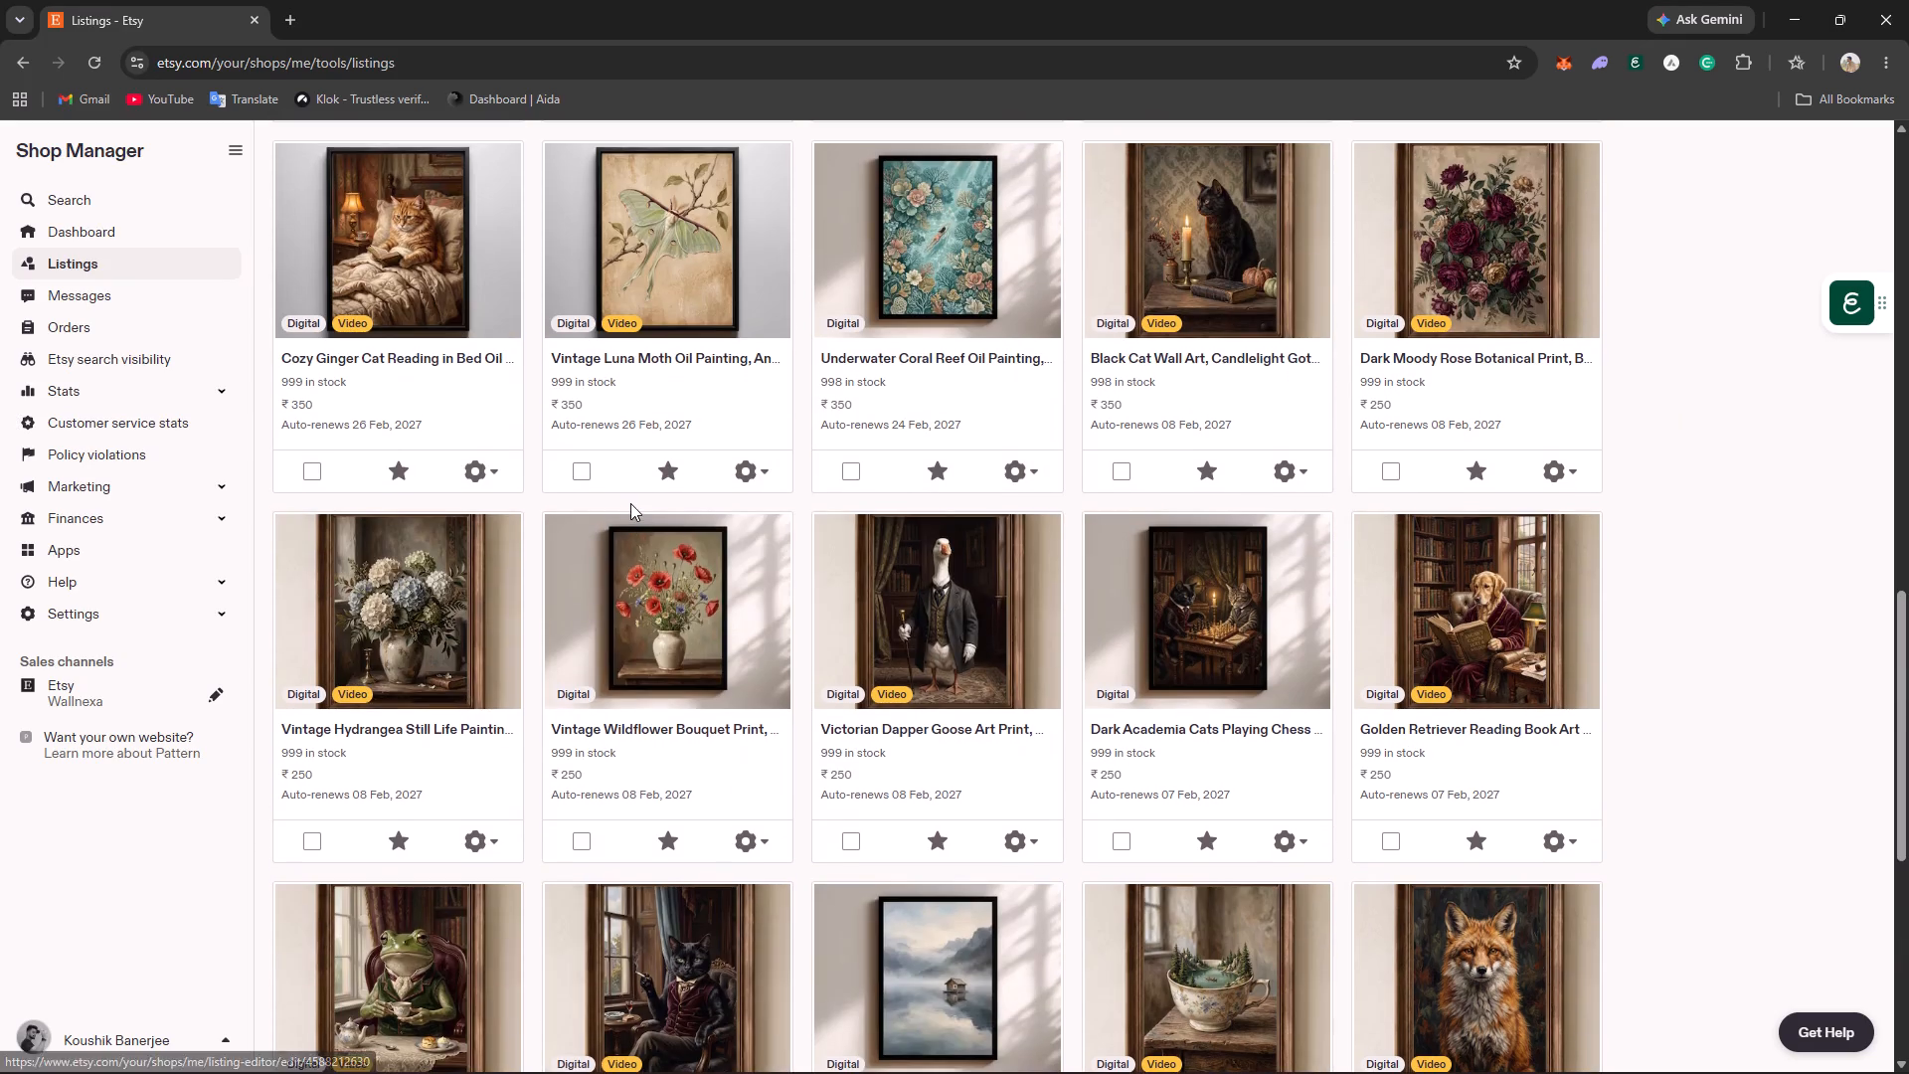
scroll(843, 464, "up", 15)
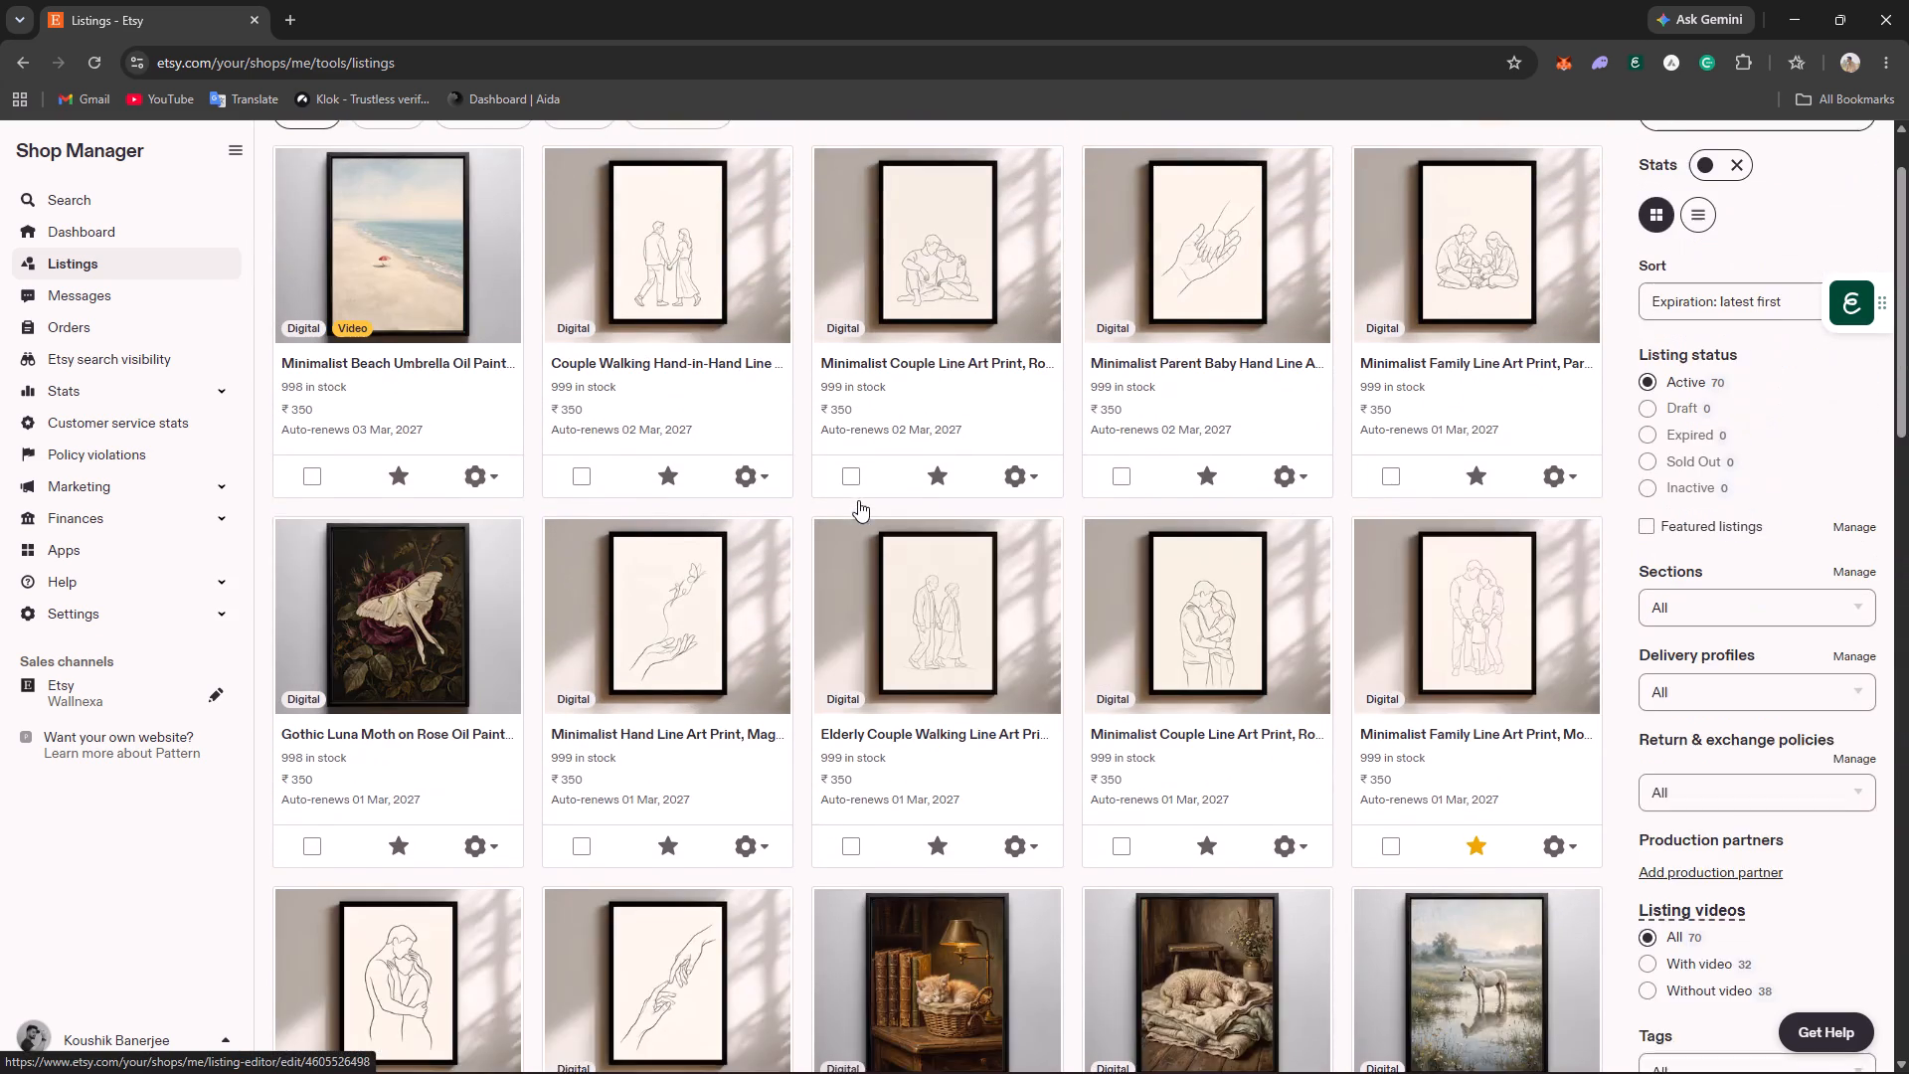
scroll(859, 500, "up", 6)
scroll(859, 501, "down", 20)
scroll(859, 501, "down", 1)
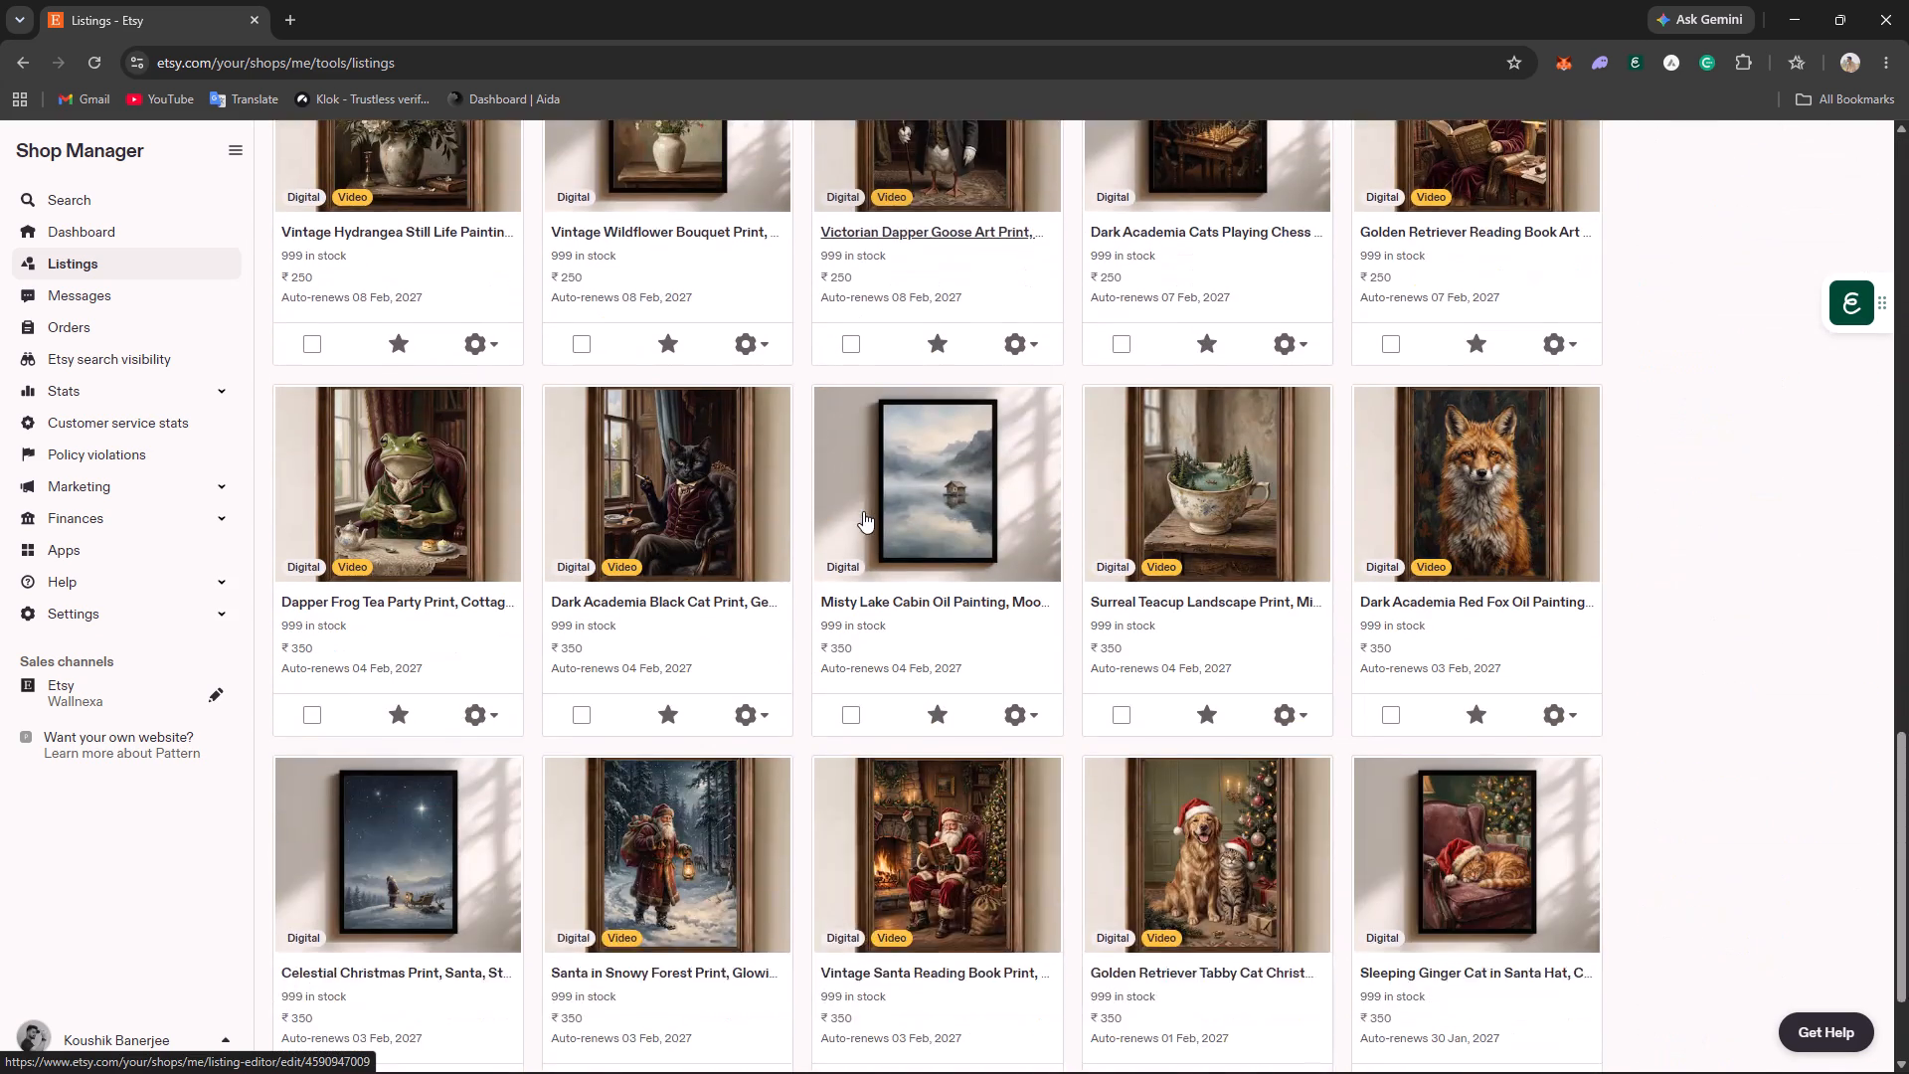
scroll(863, 511, "down", 8)
left_click(354, 955)
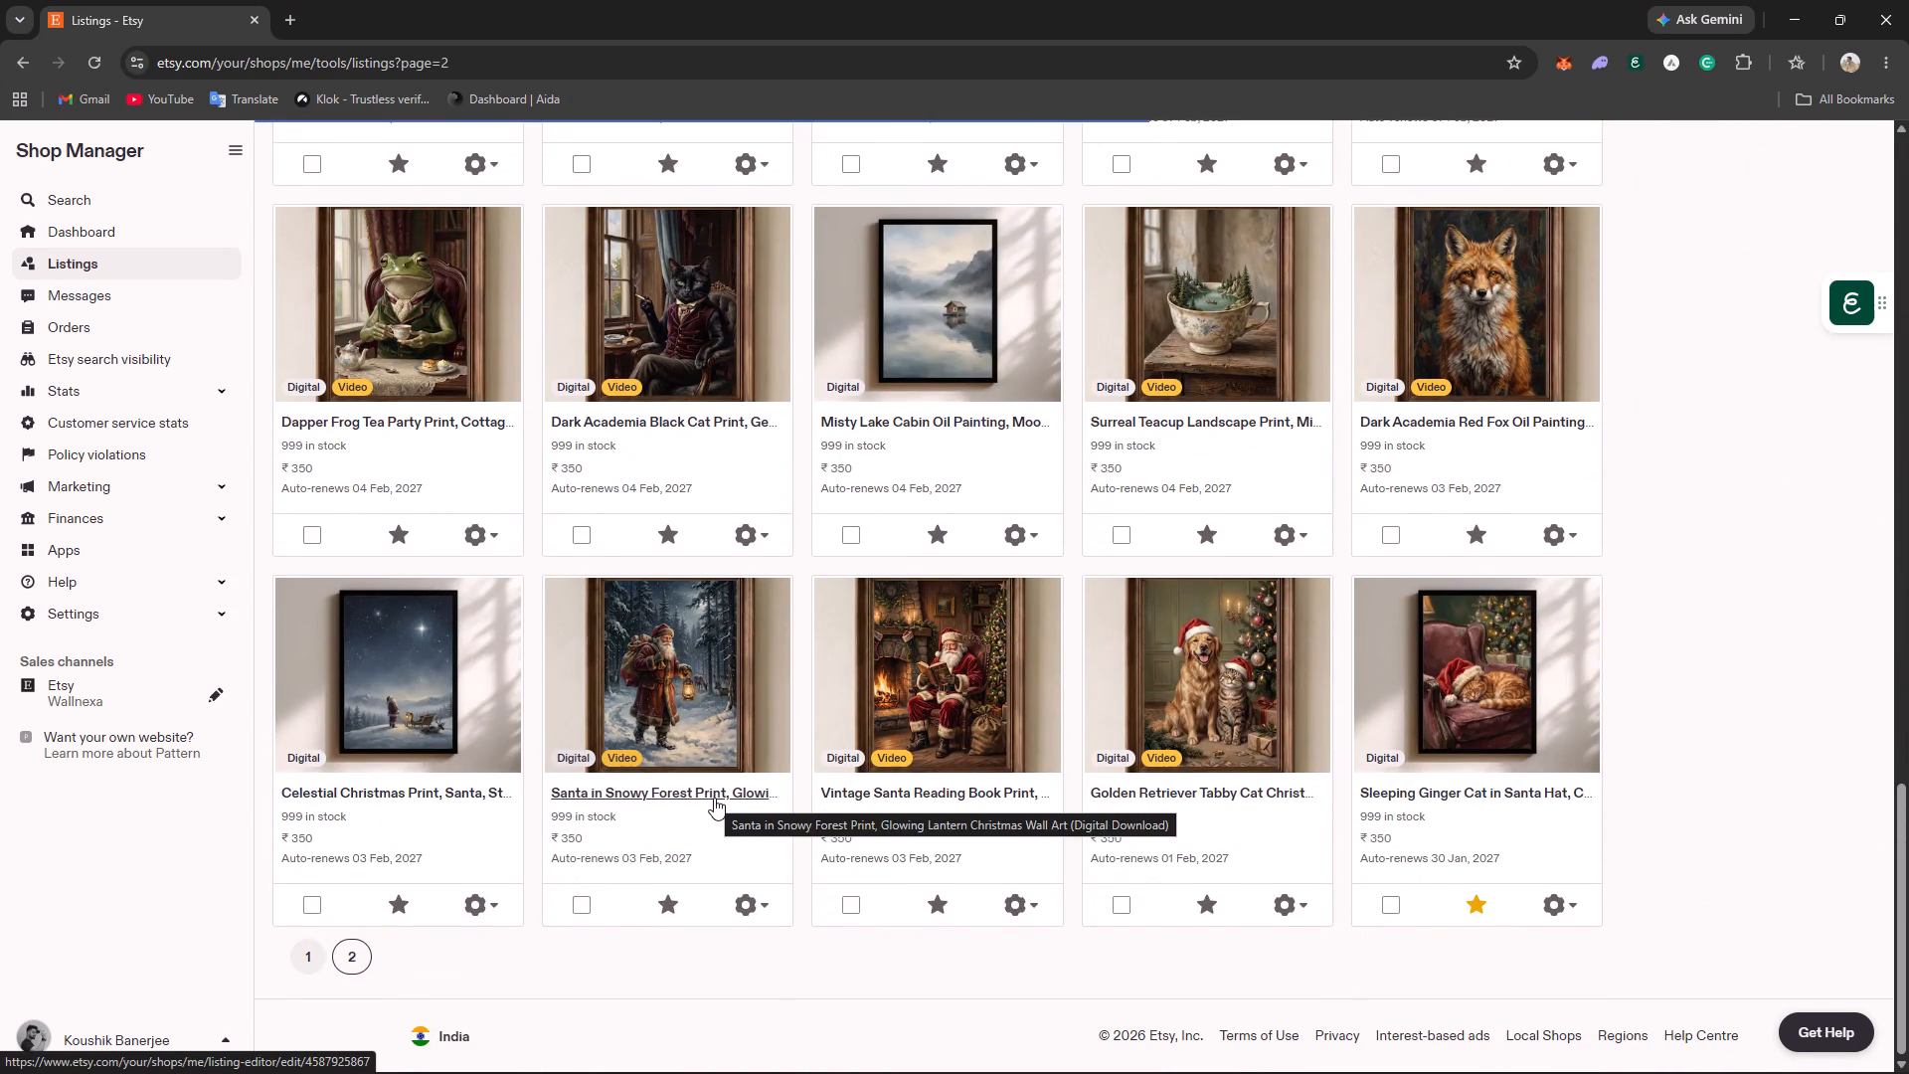
scroll(850, 650, "up", 3)
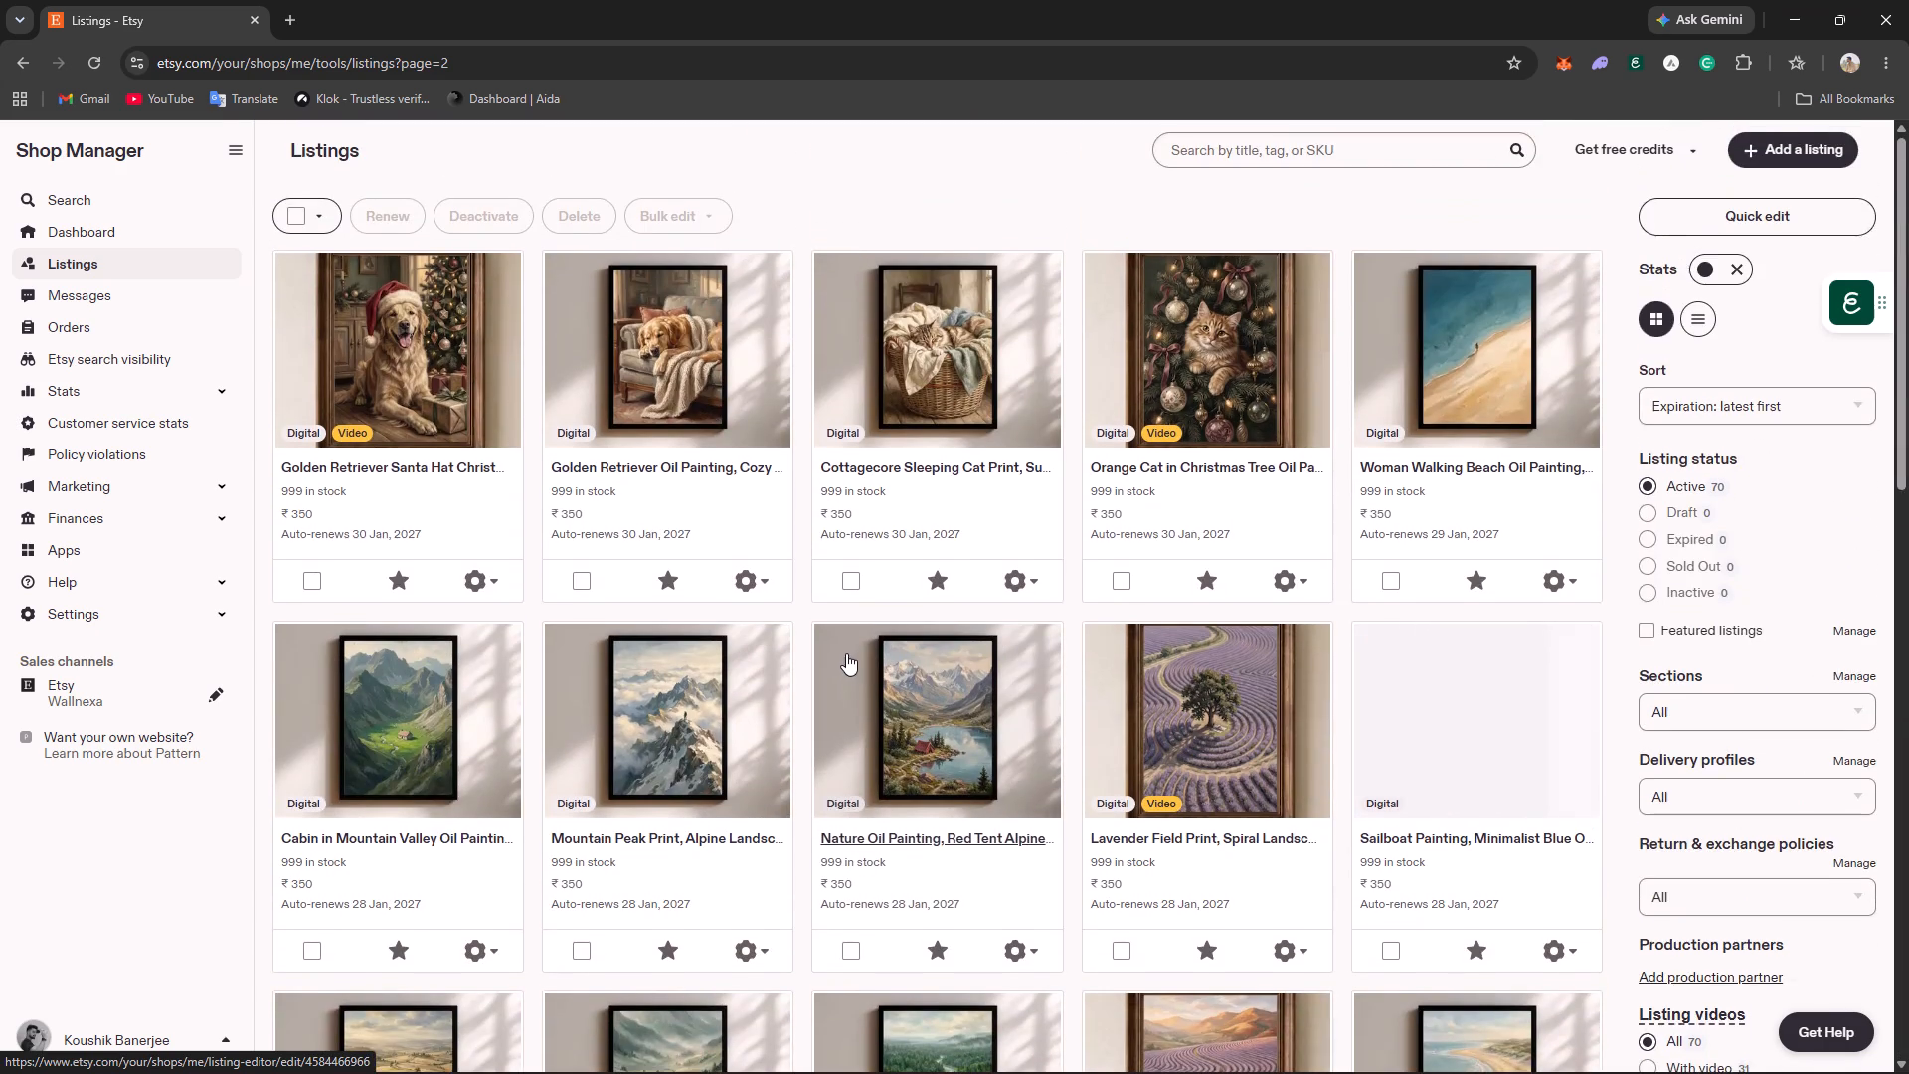
scroll(846, 657, "down", 2)
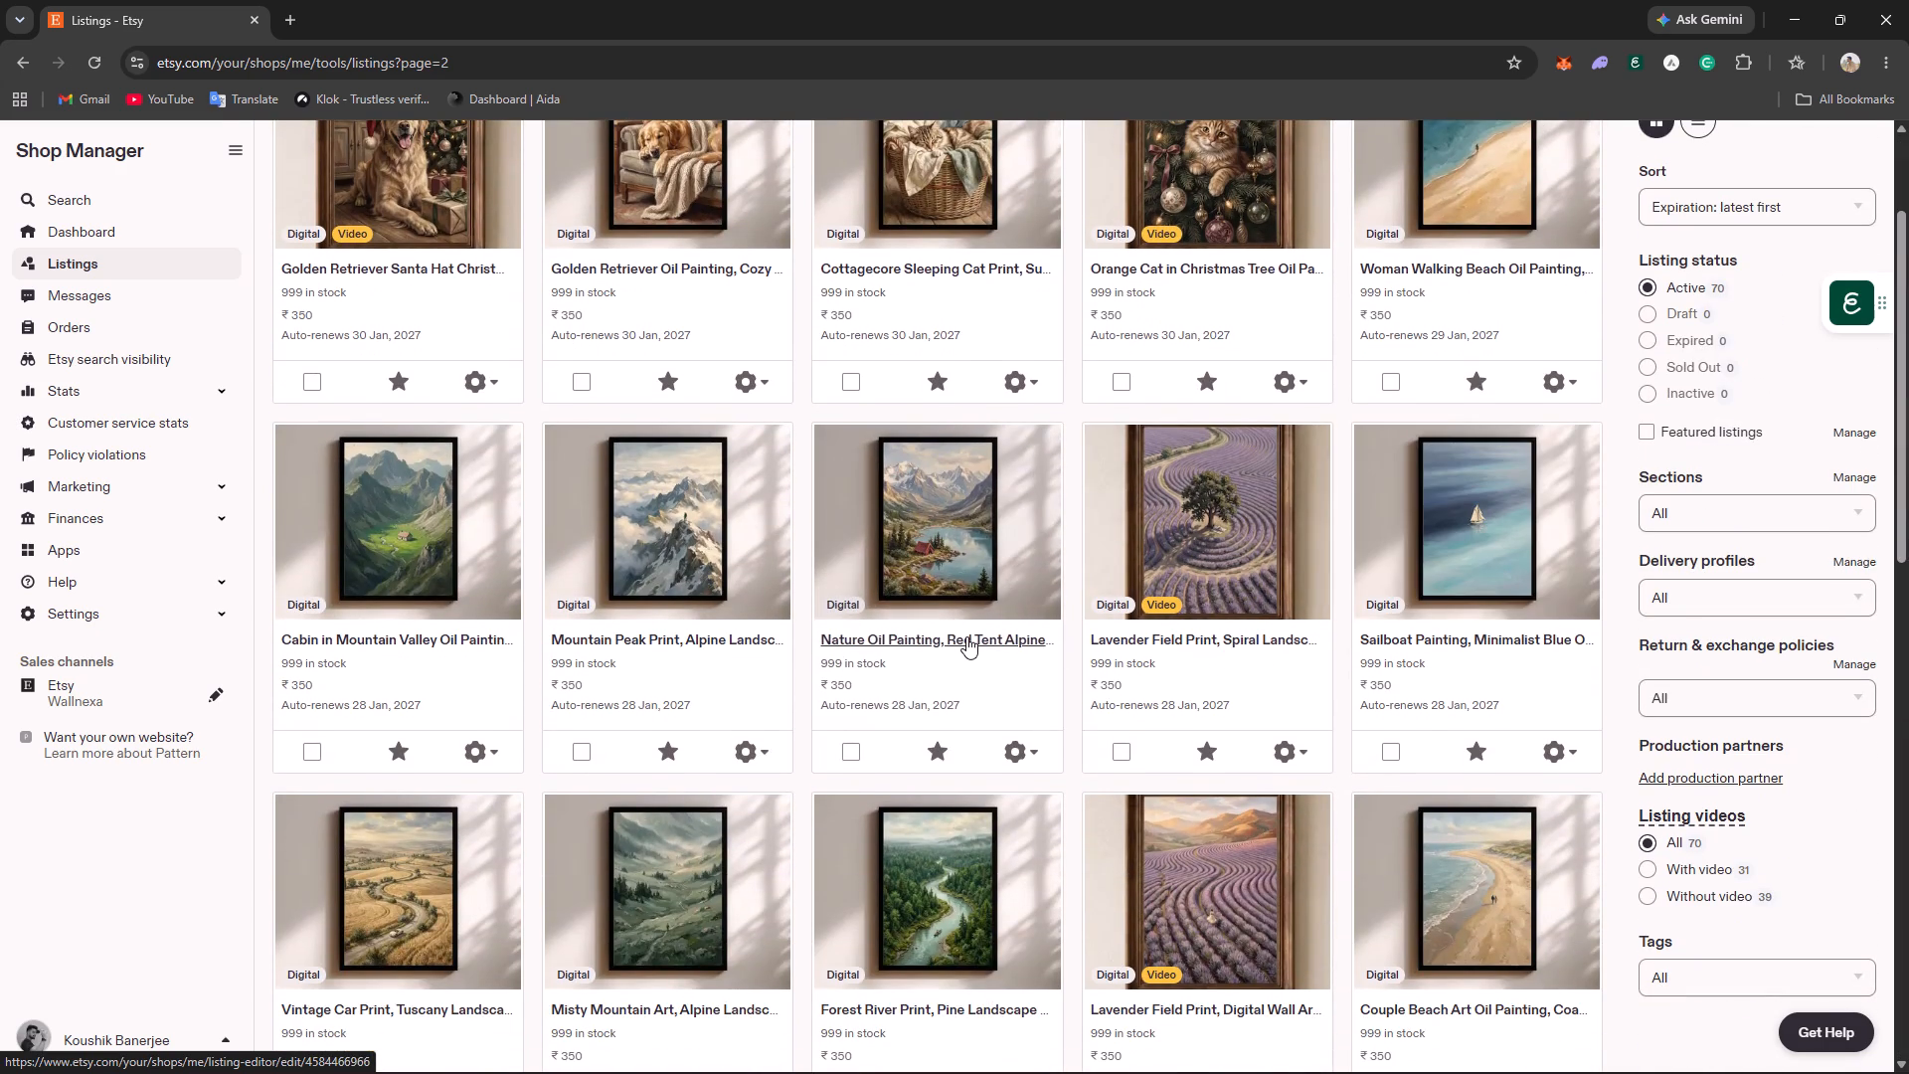
scroll(820, 640, "down", 2)
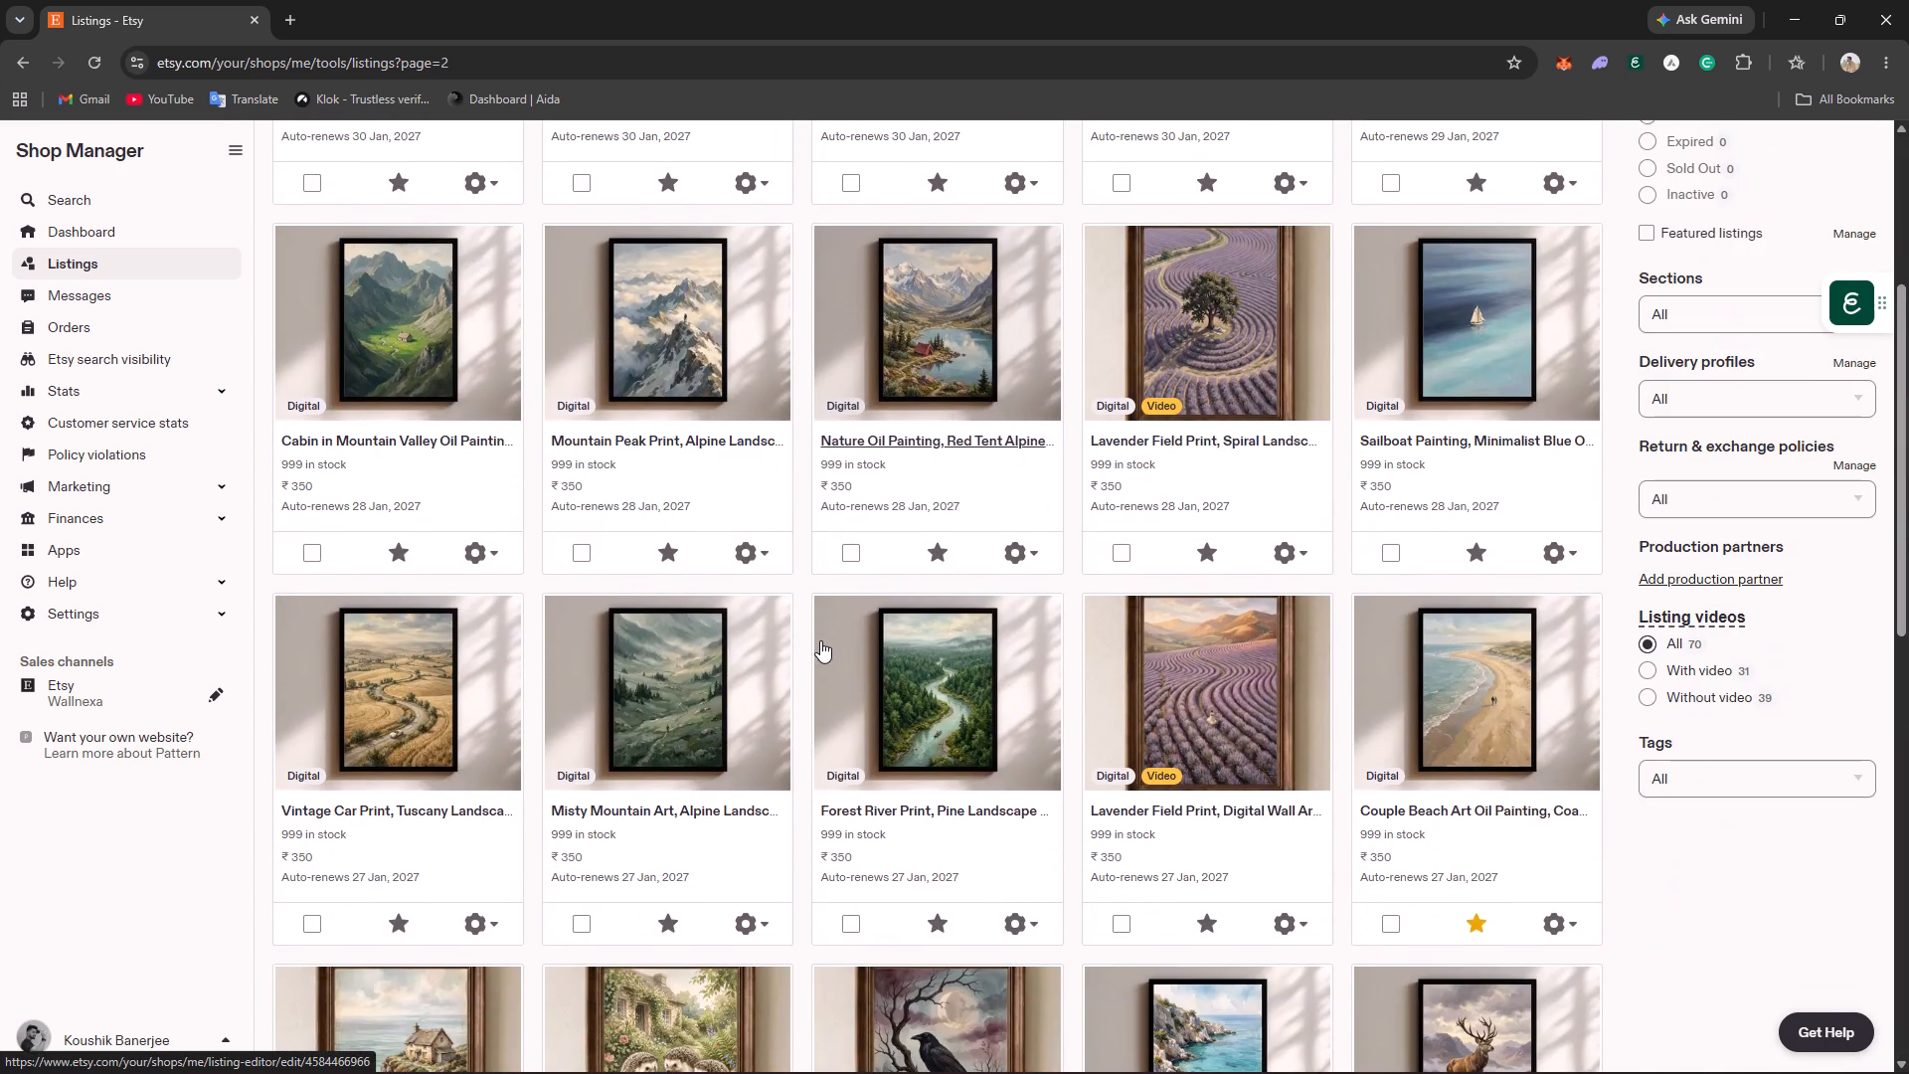
scroll(1150, 647, "down", 4)
scroll(526, 743, "down", 3)
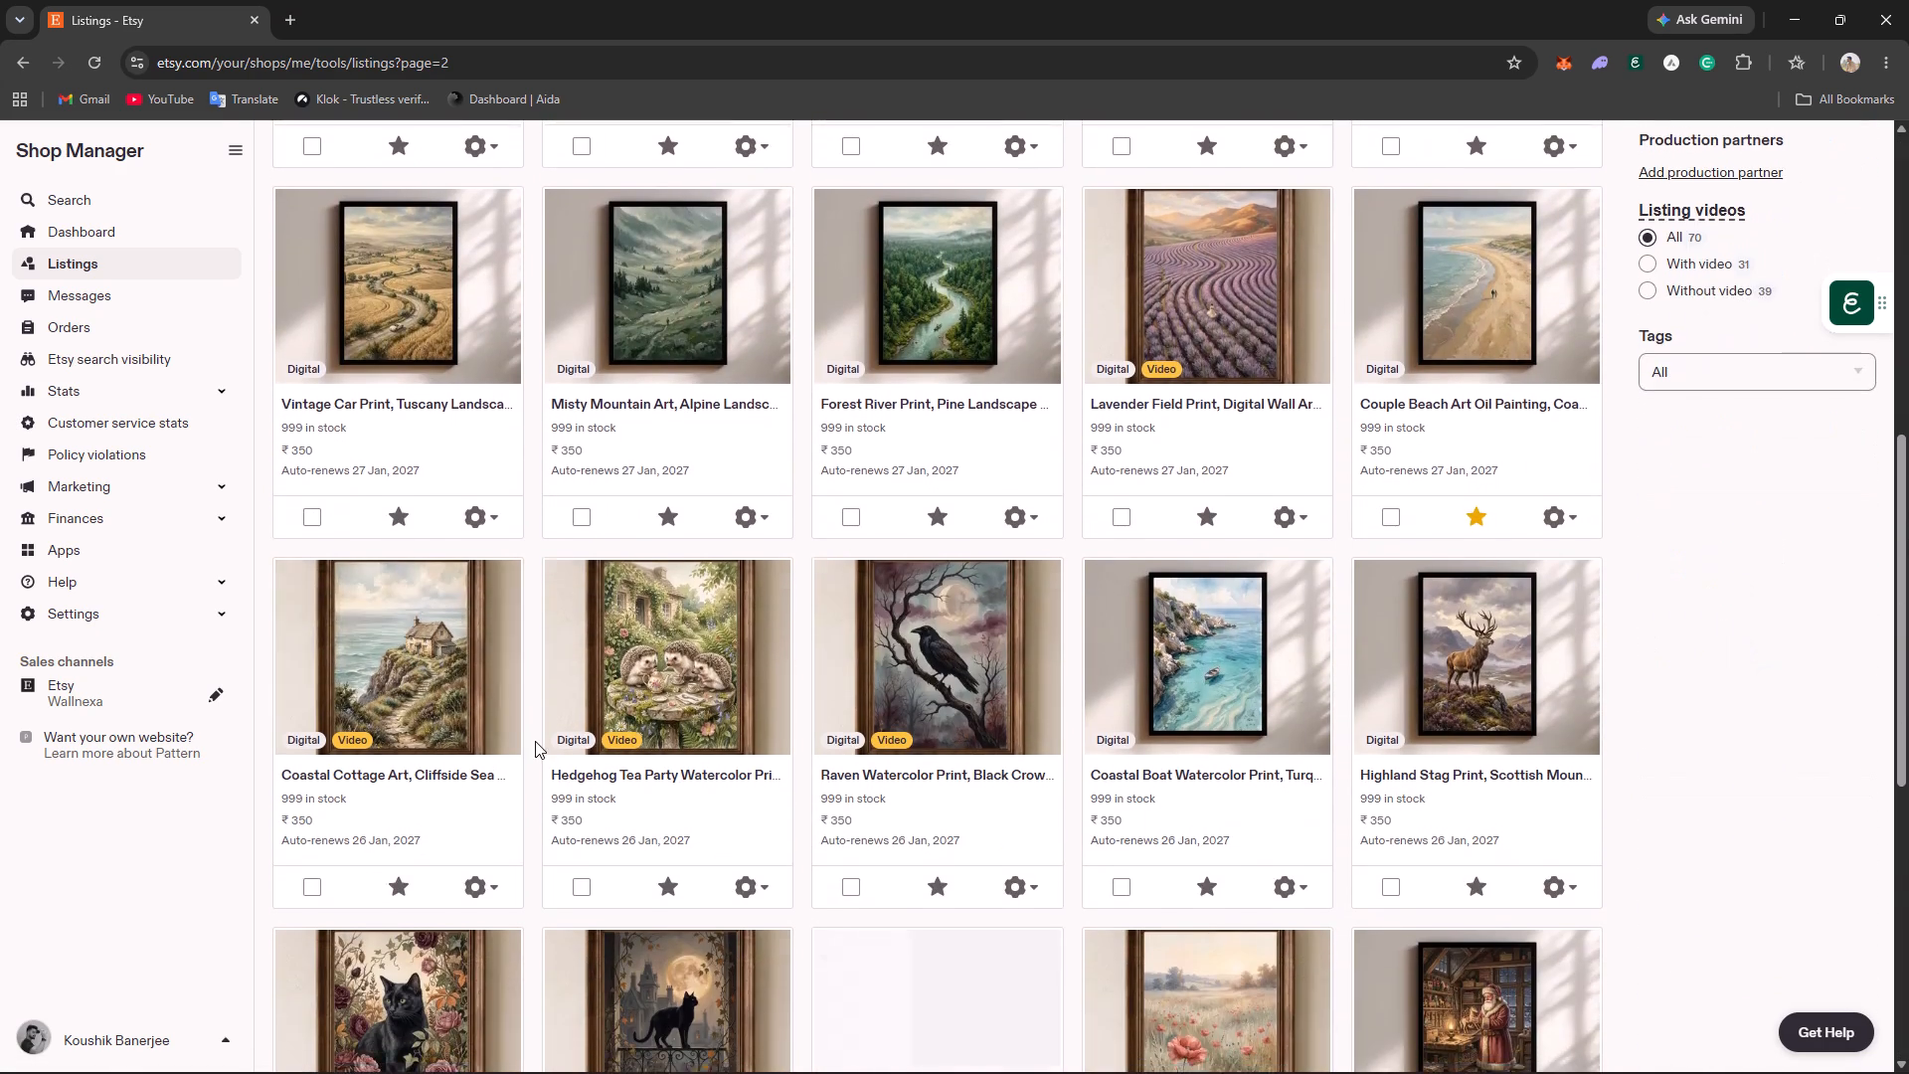
scroll(1179, 724, "down", 2)
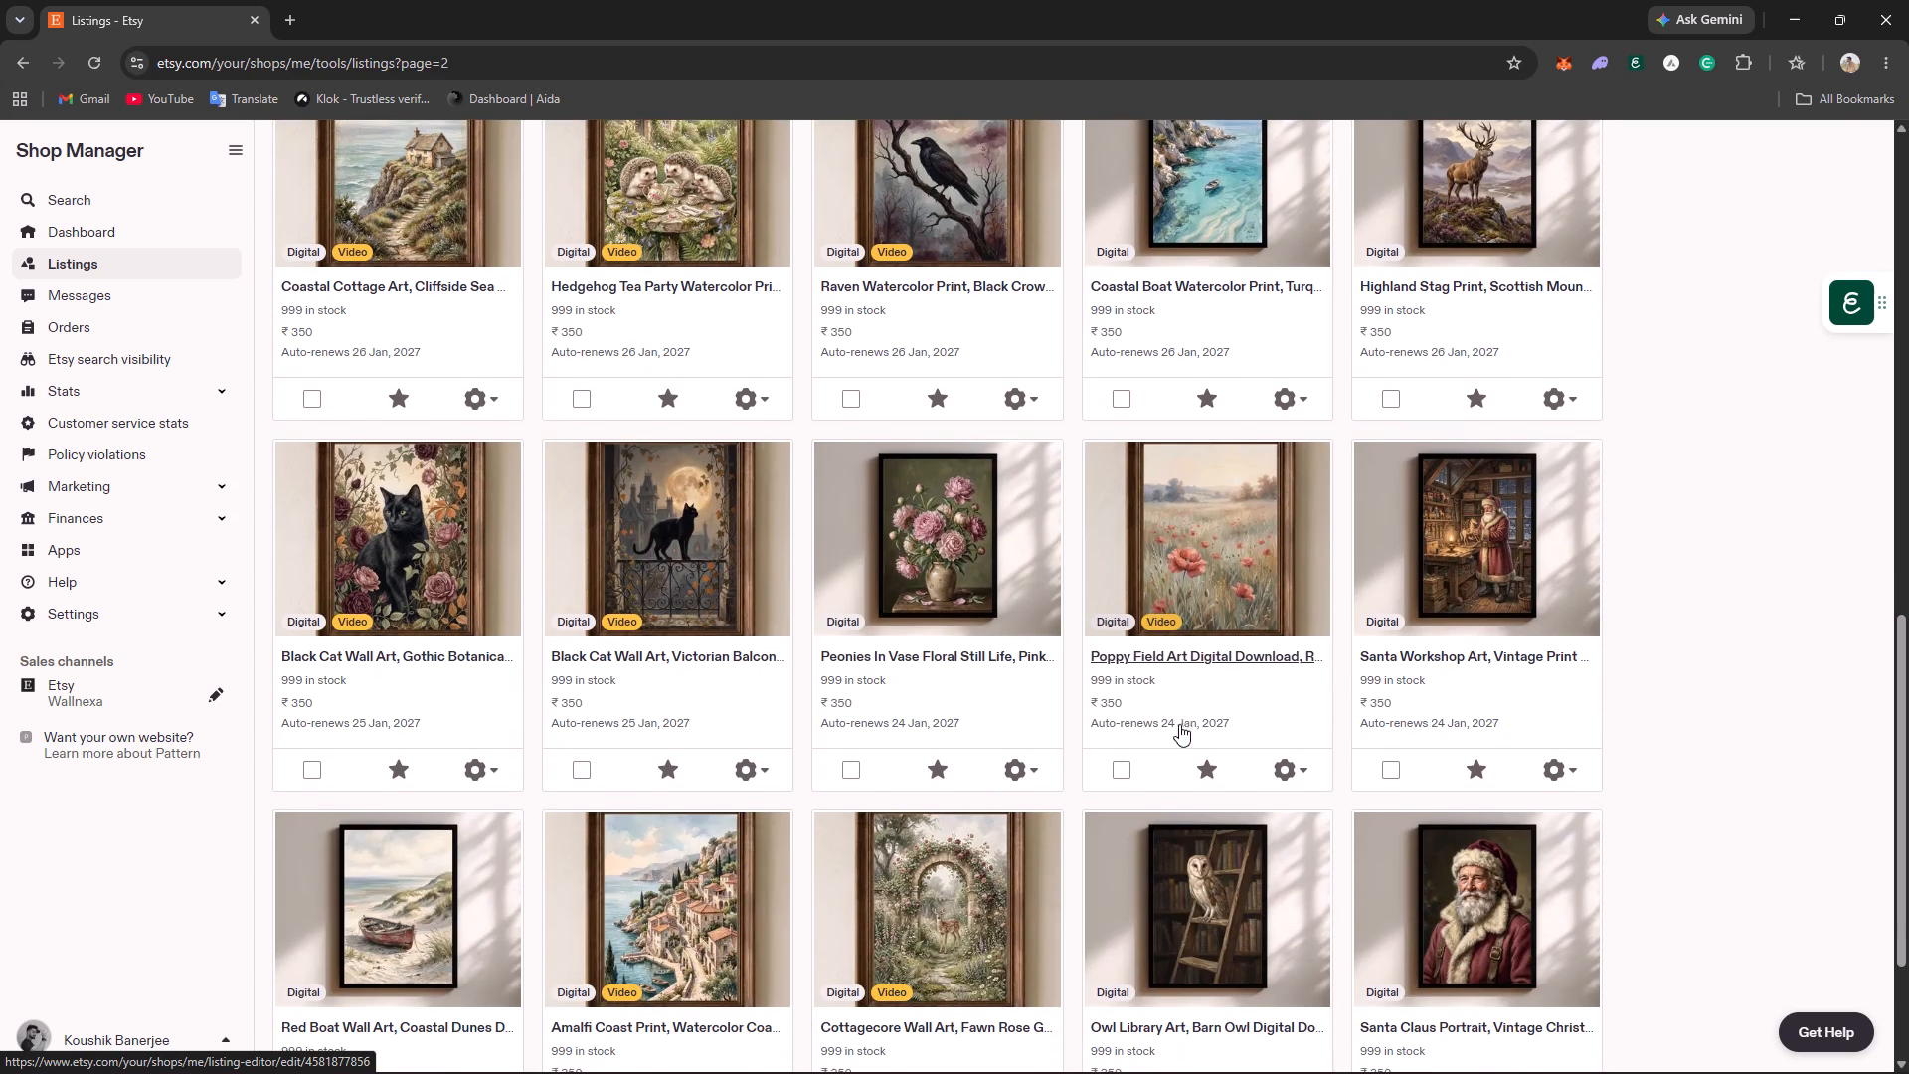
left_click(1231, 651)
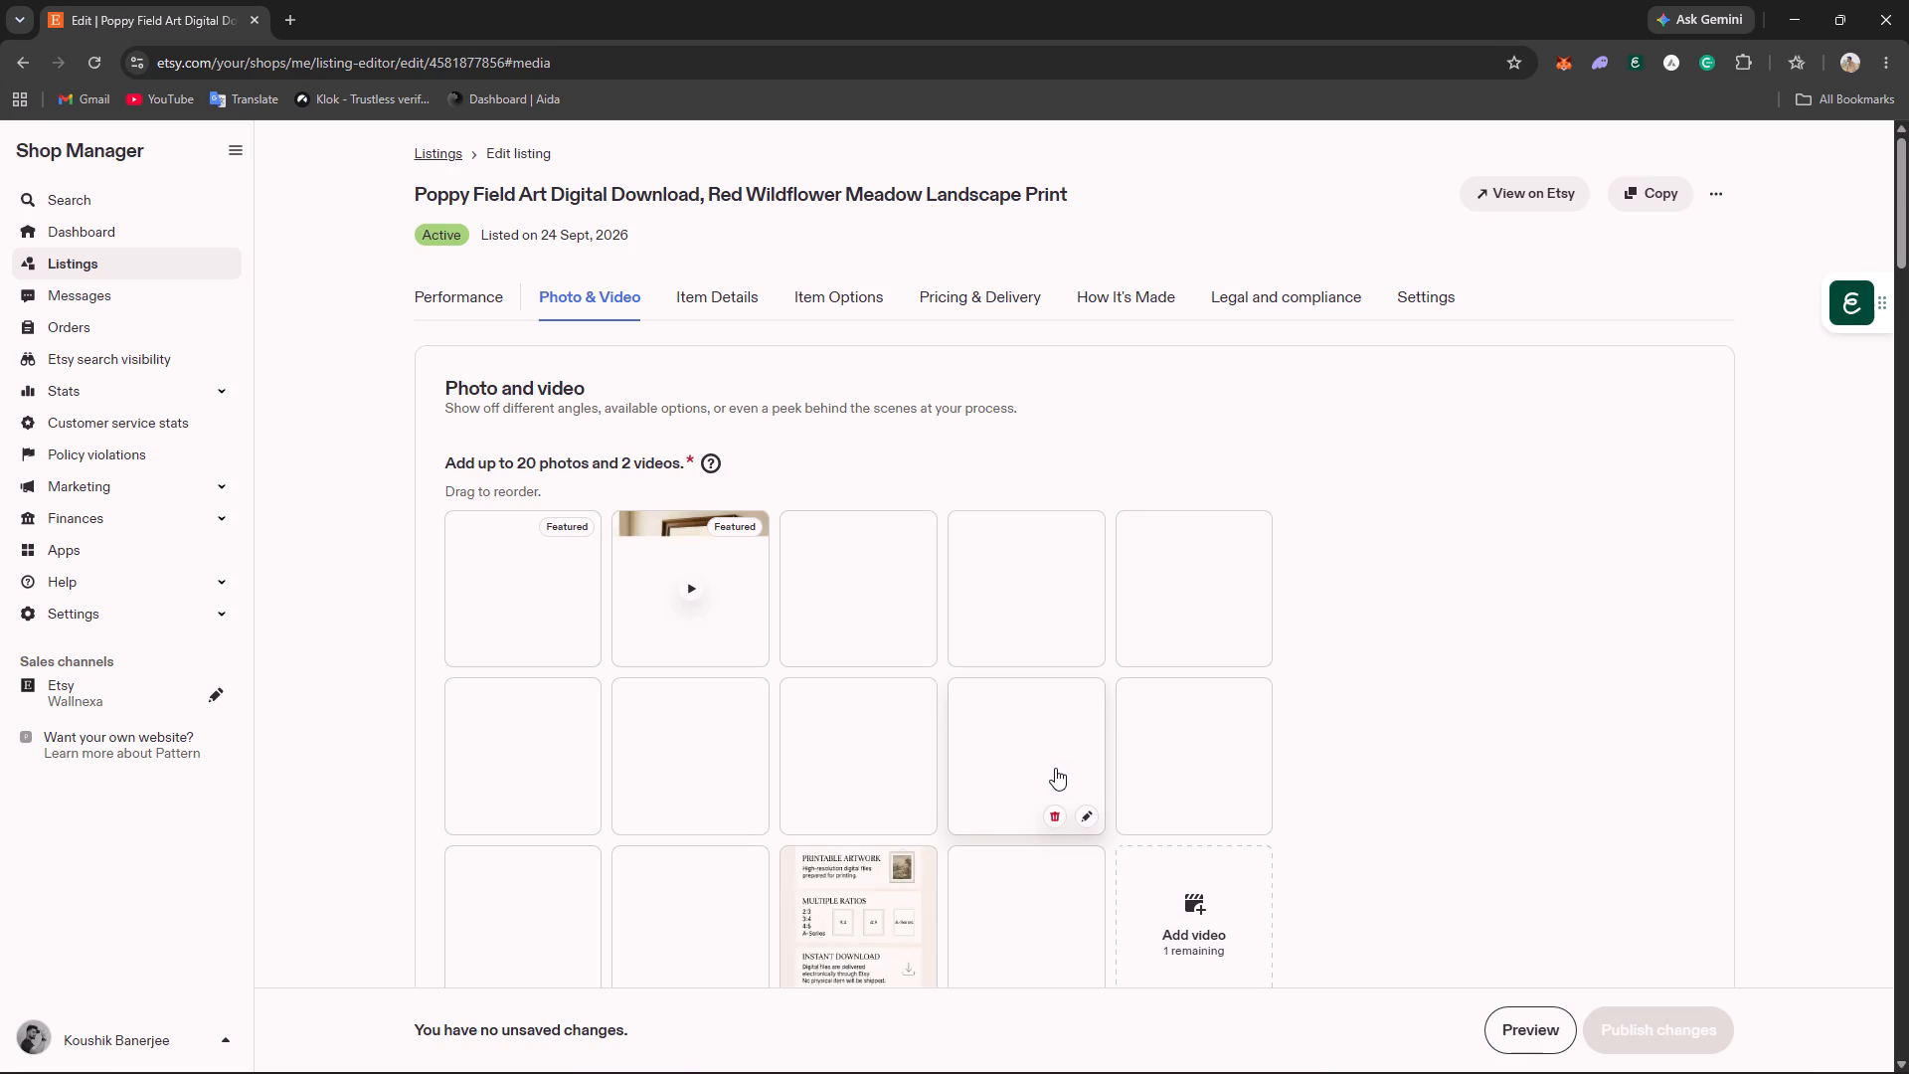
scroll(1559, 658, "down", 1)
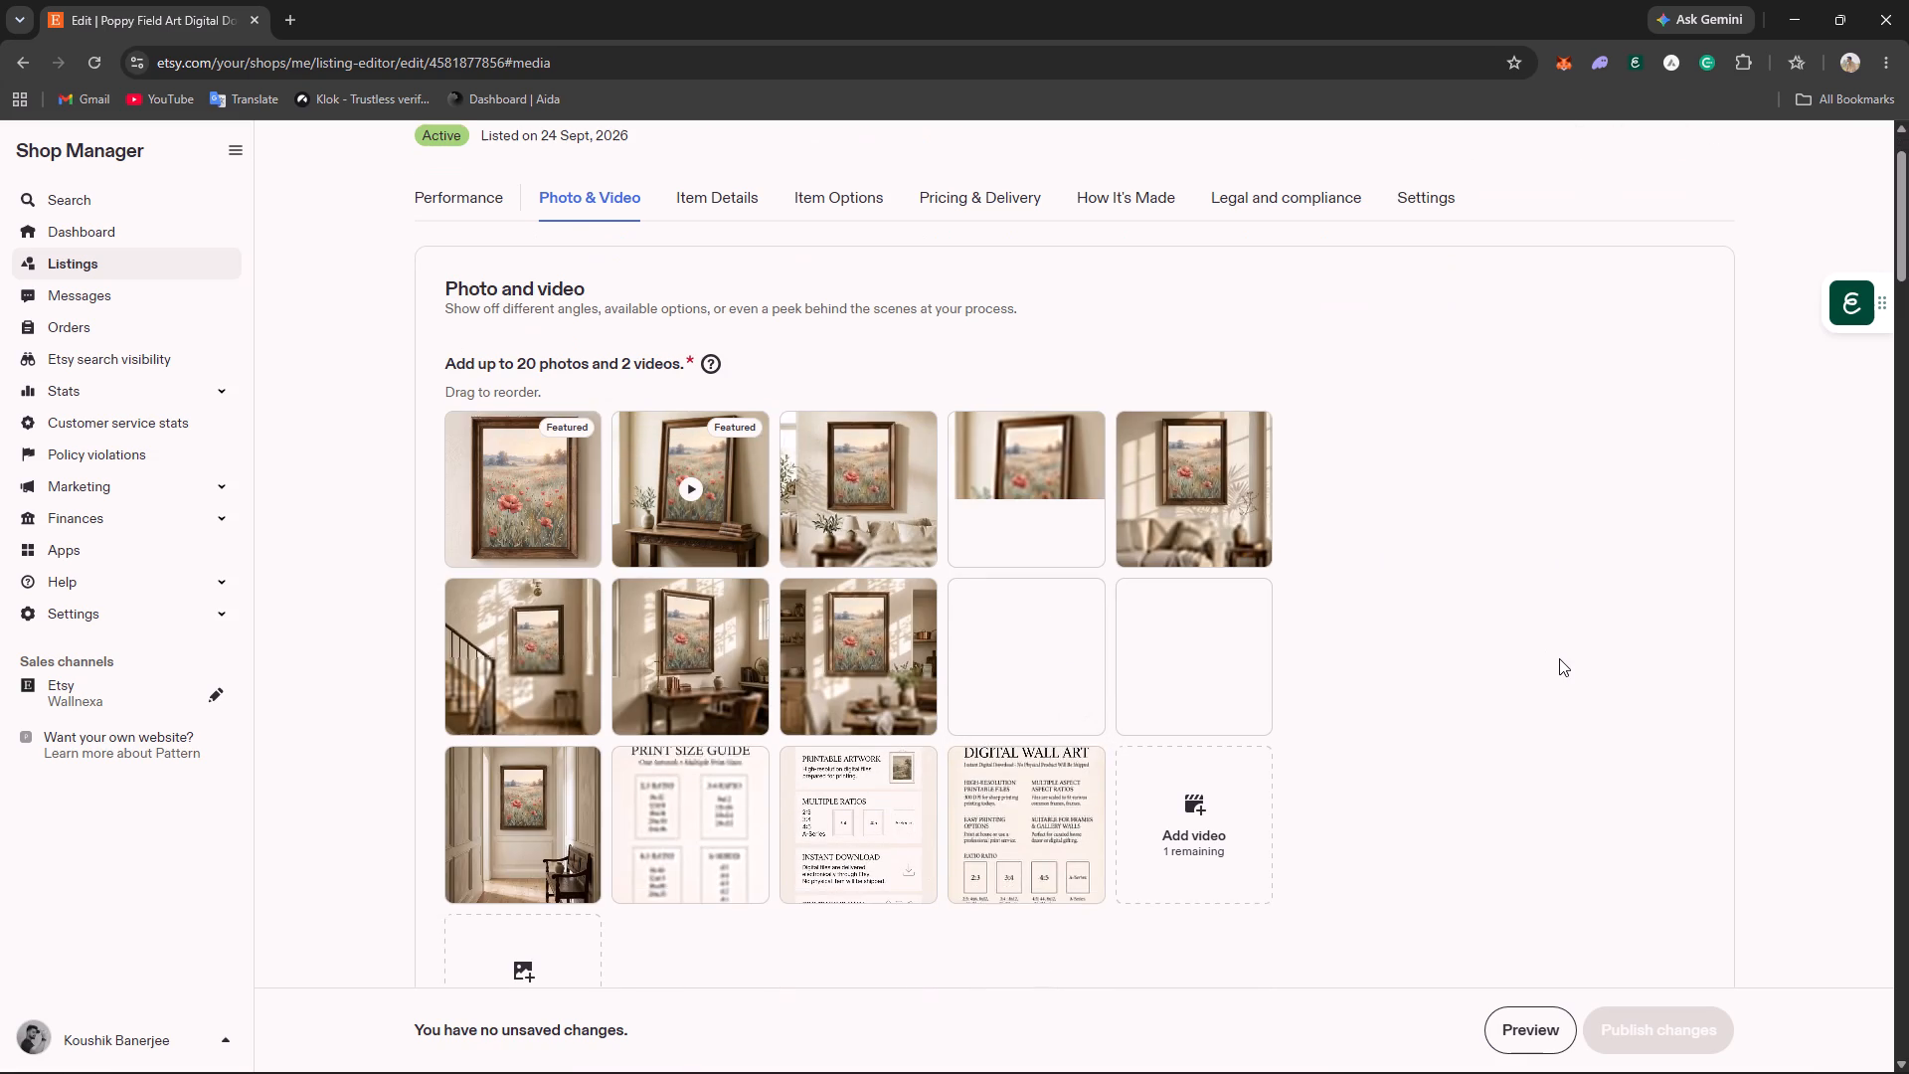
Review the poppy field mockups in the WallNexa_Mockups folder from P01 onward and delete the blue sofa mockup P06.
left_click(1003, 1044)
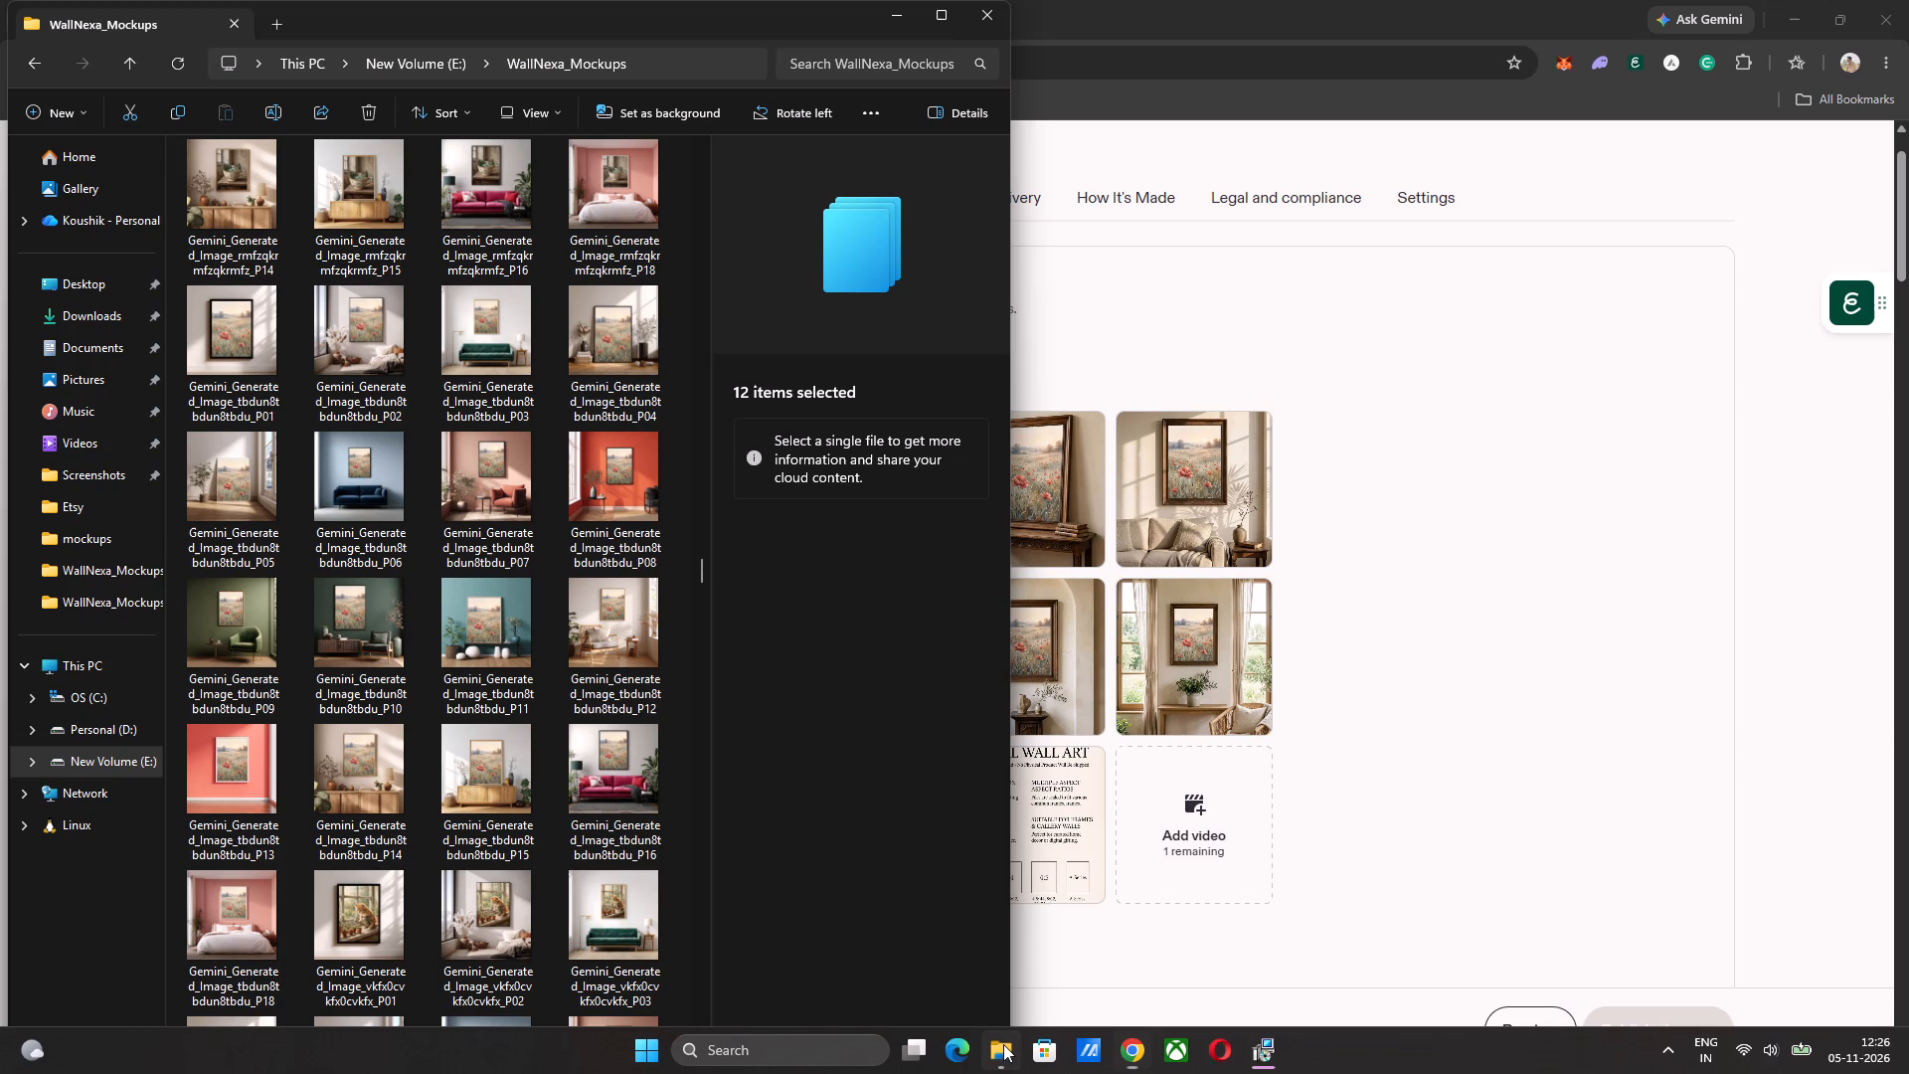
double_click(217, 338)
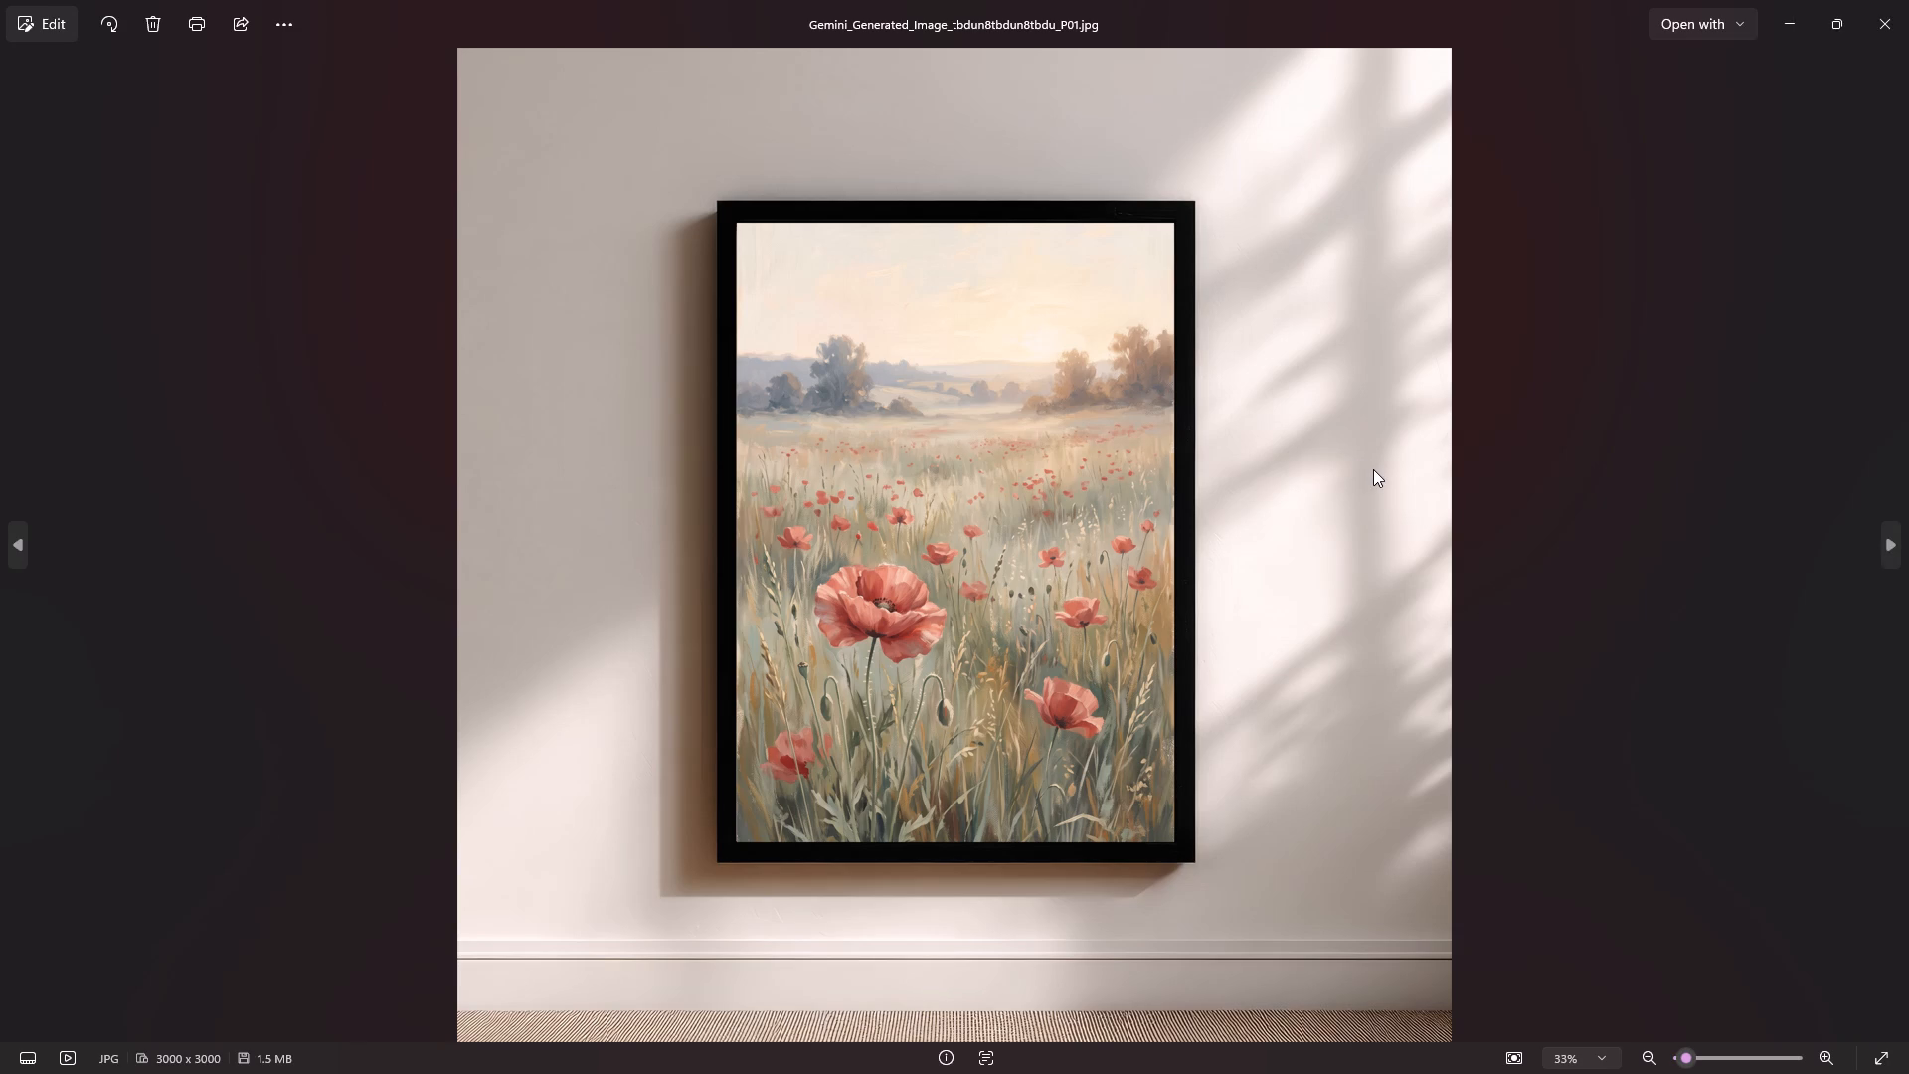
key("Right")
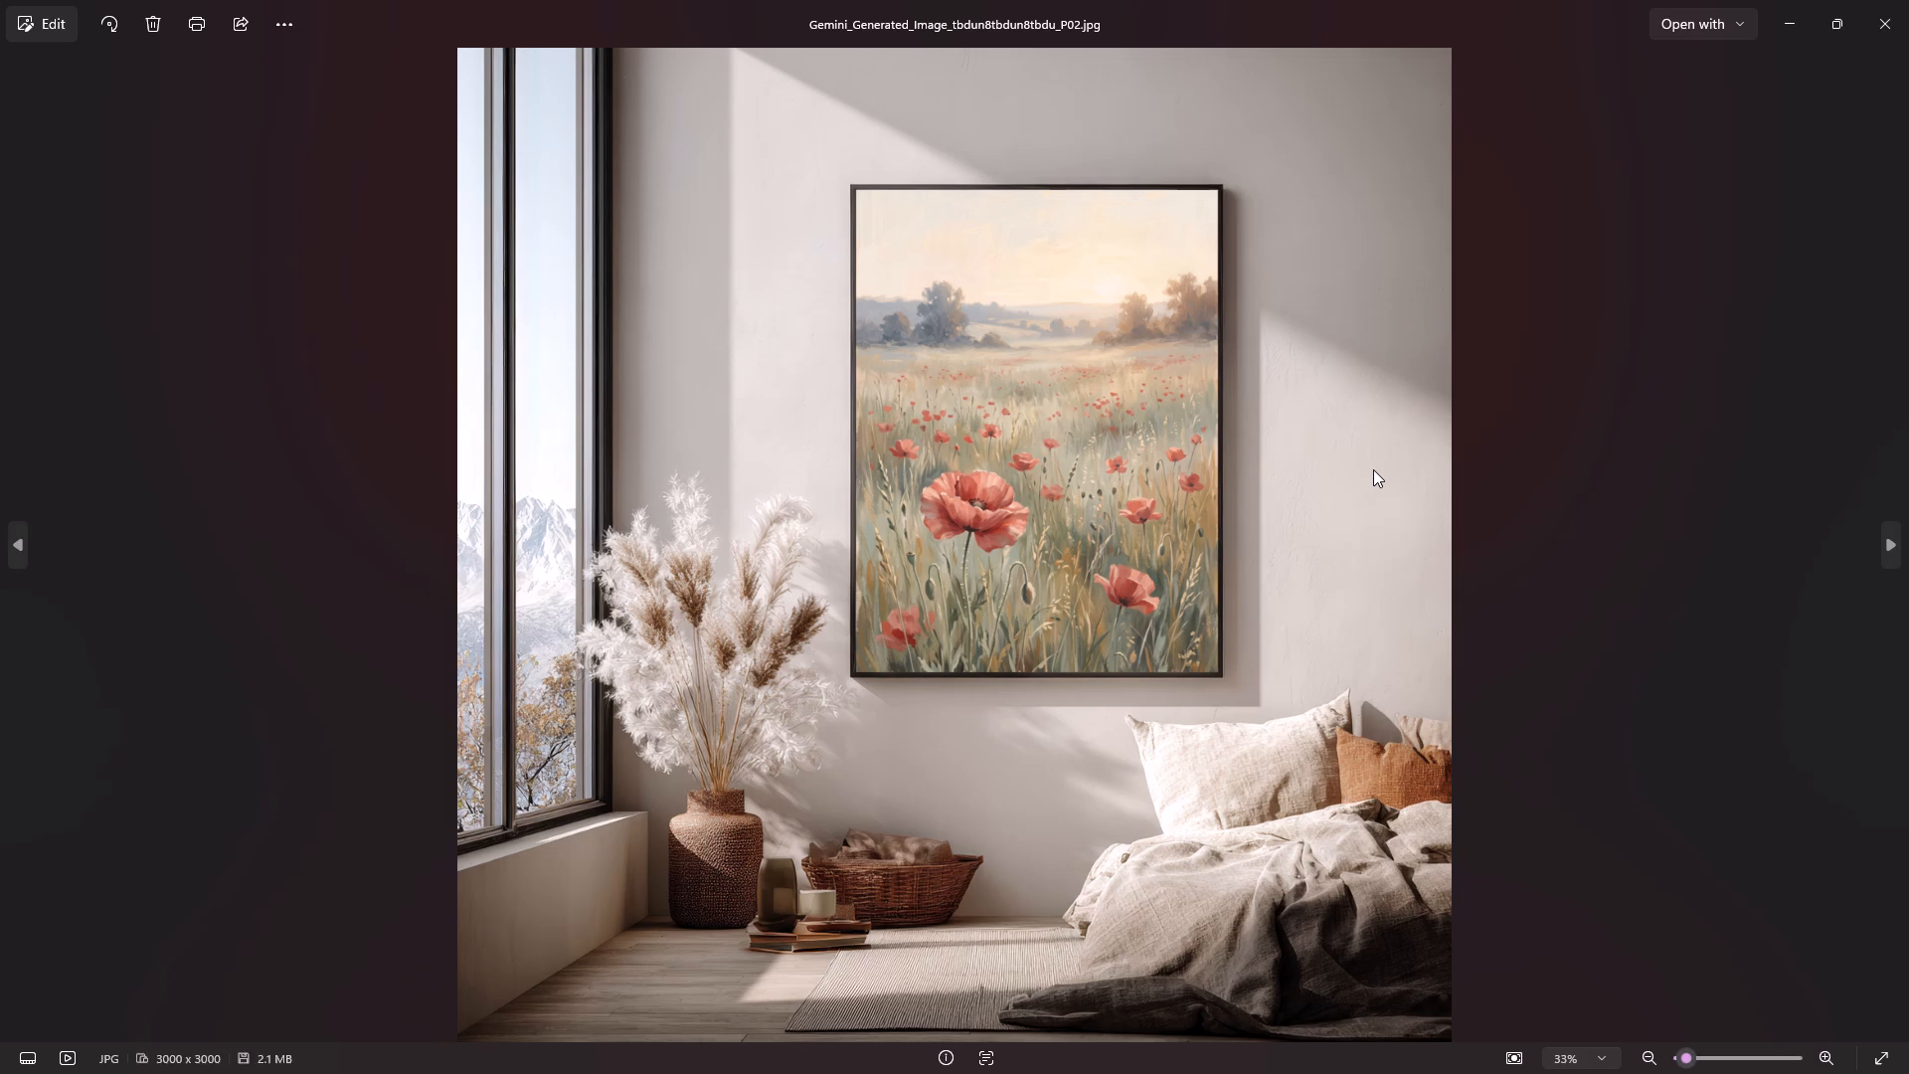
key("Right")
key("Right")
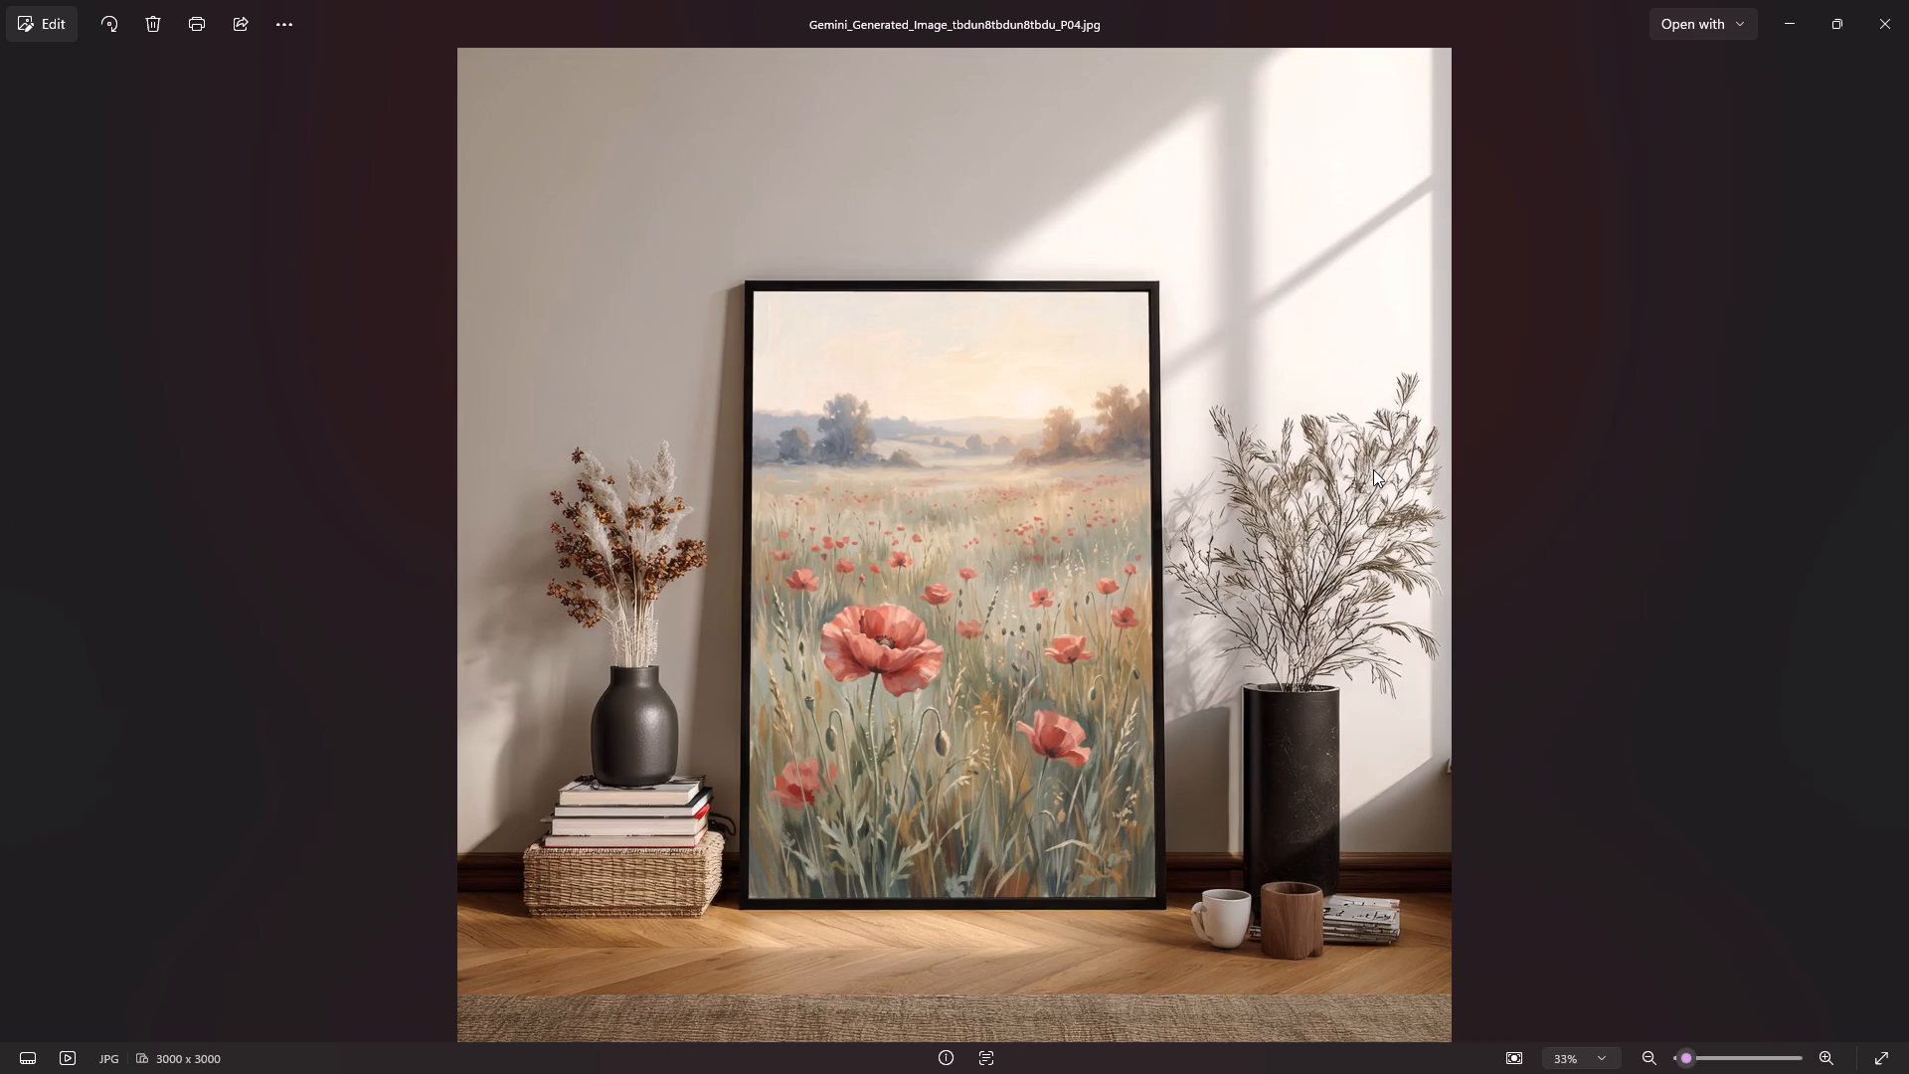
key("Right")
key("Right")
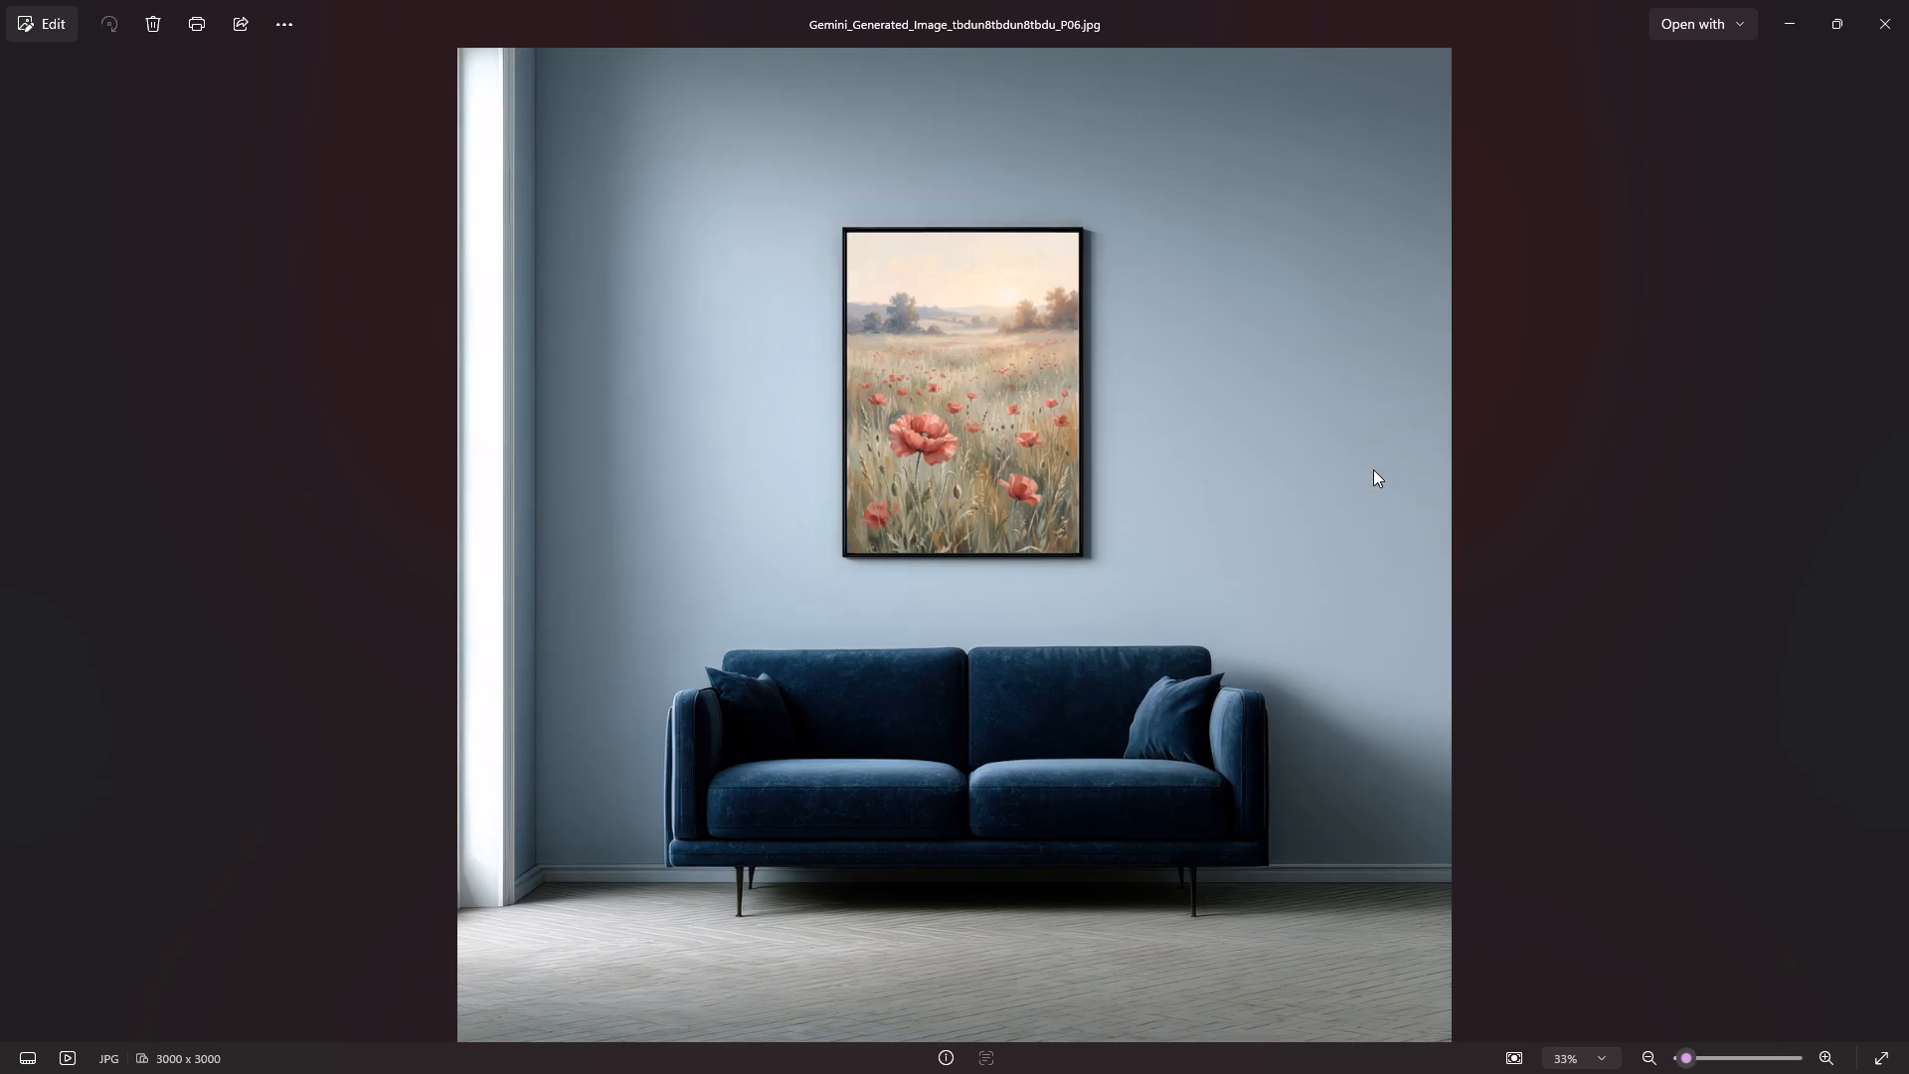
key("Right")
key("Left")
key("Delete")
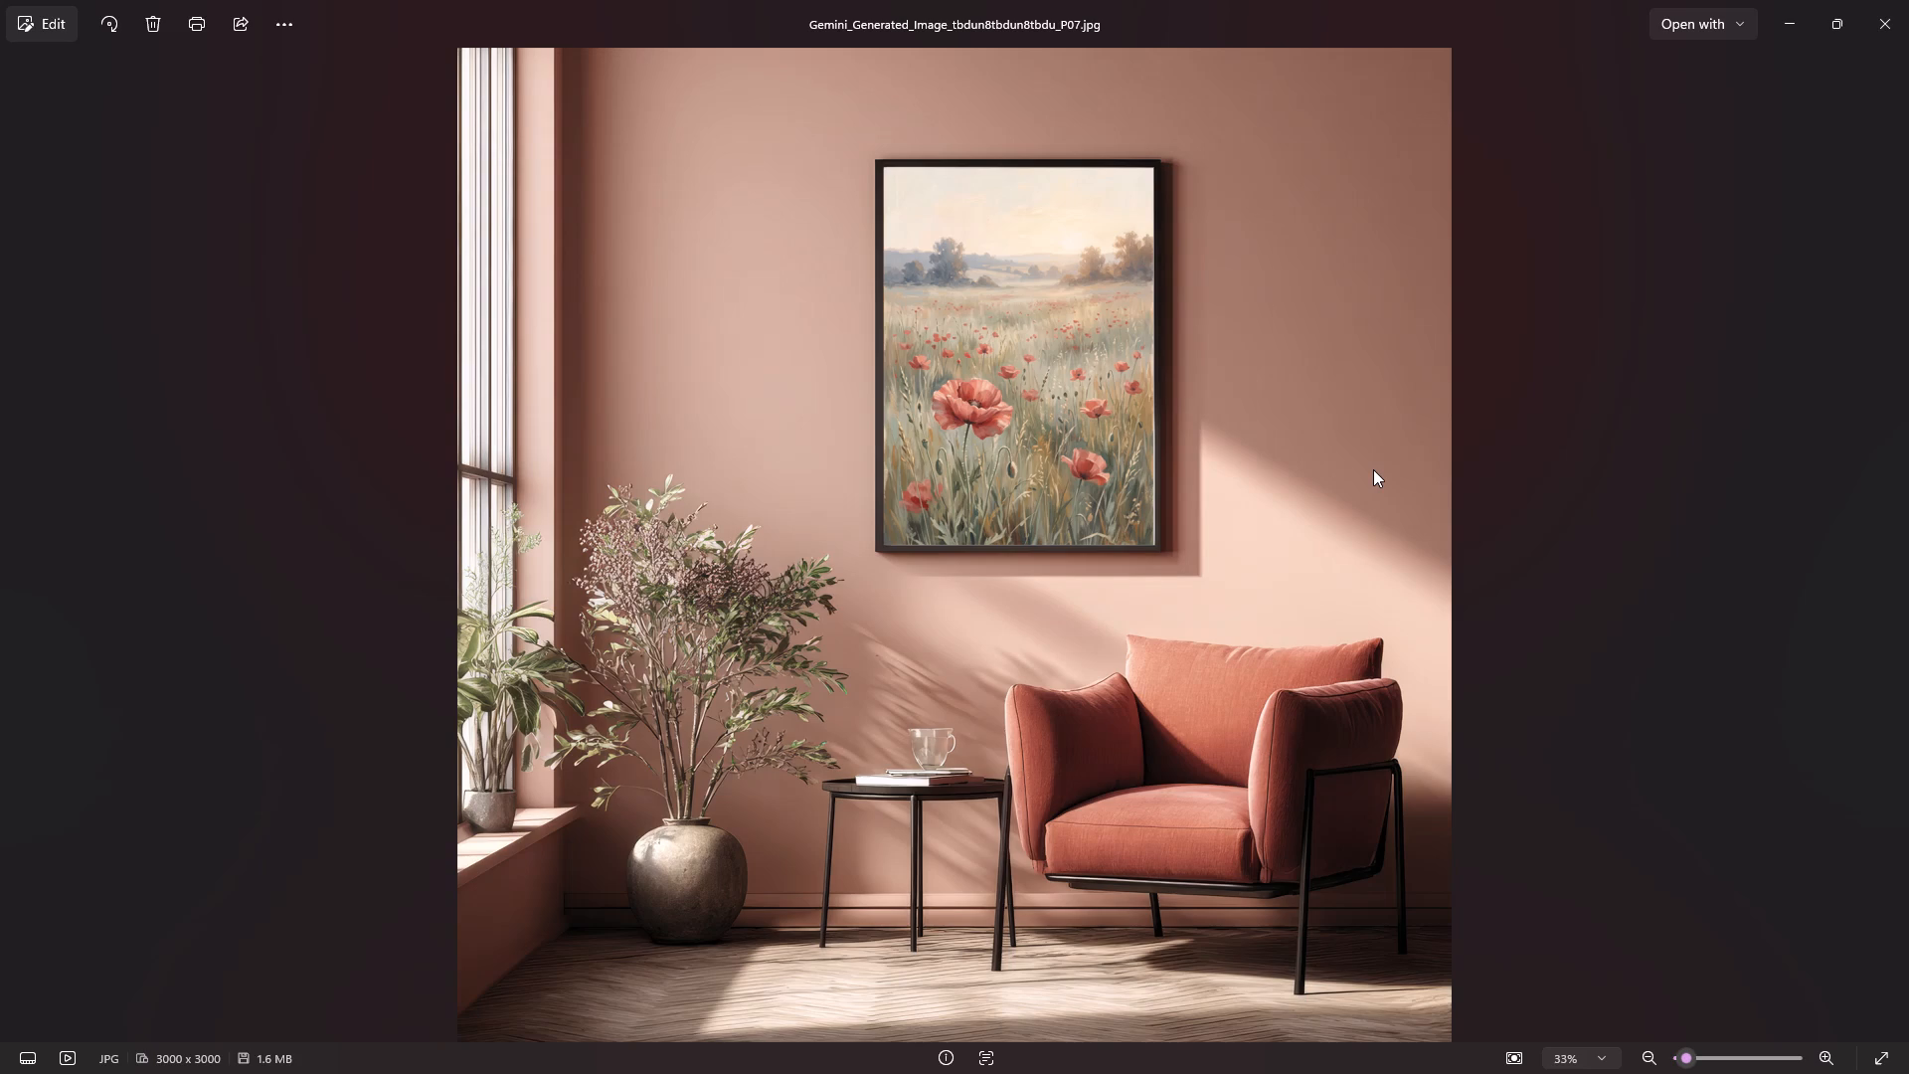
Review the poppy field mockups from P07 through P16 and delete the poppy field mockup that comes right after P16.
key("Right")
key("Left")
key("Right")
key("Right")
key("Right")
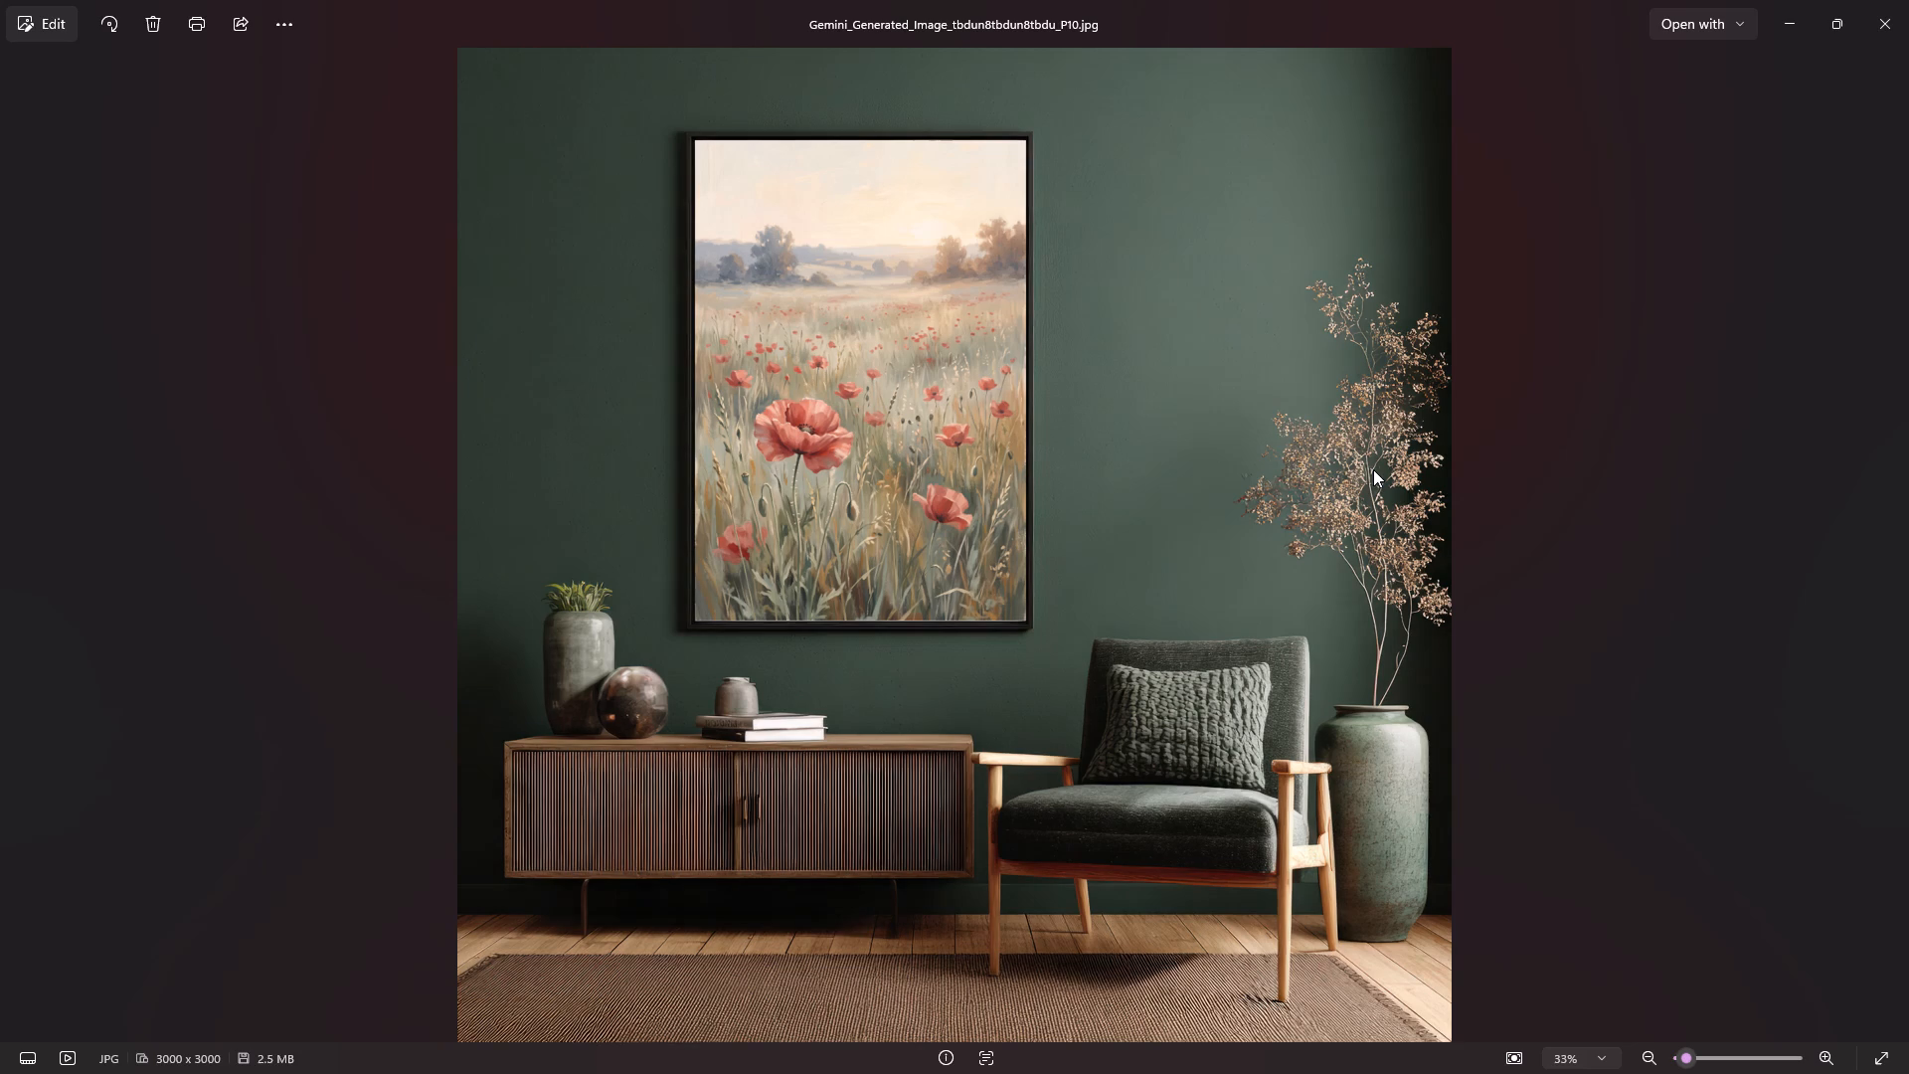
key("Right")
key("Left")
key("Right")
key("Right")
key("Right")
key("Right")
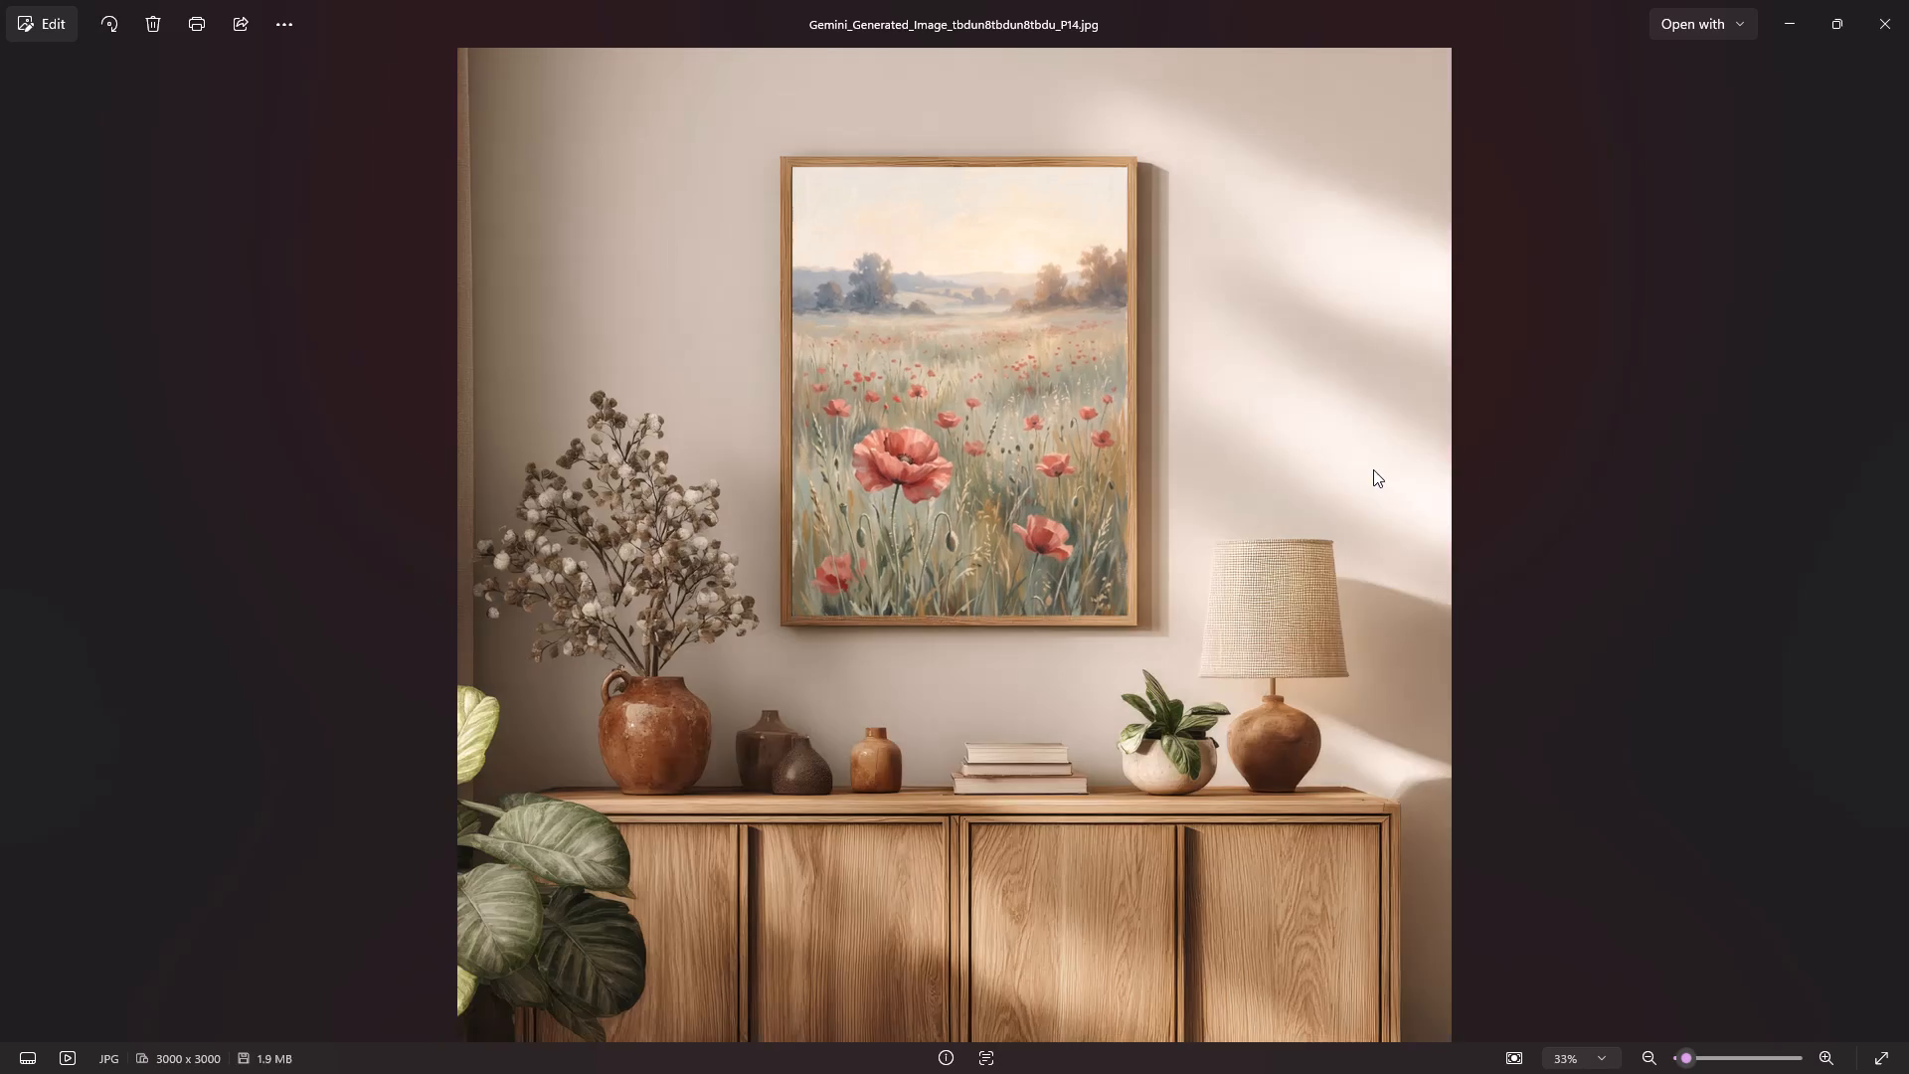
key("Right")
key("Right")
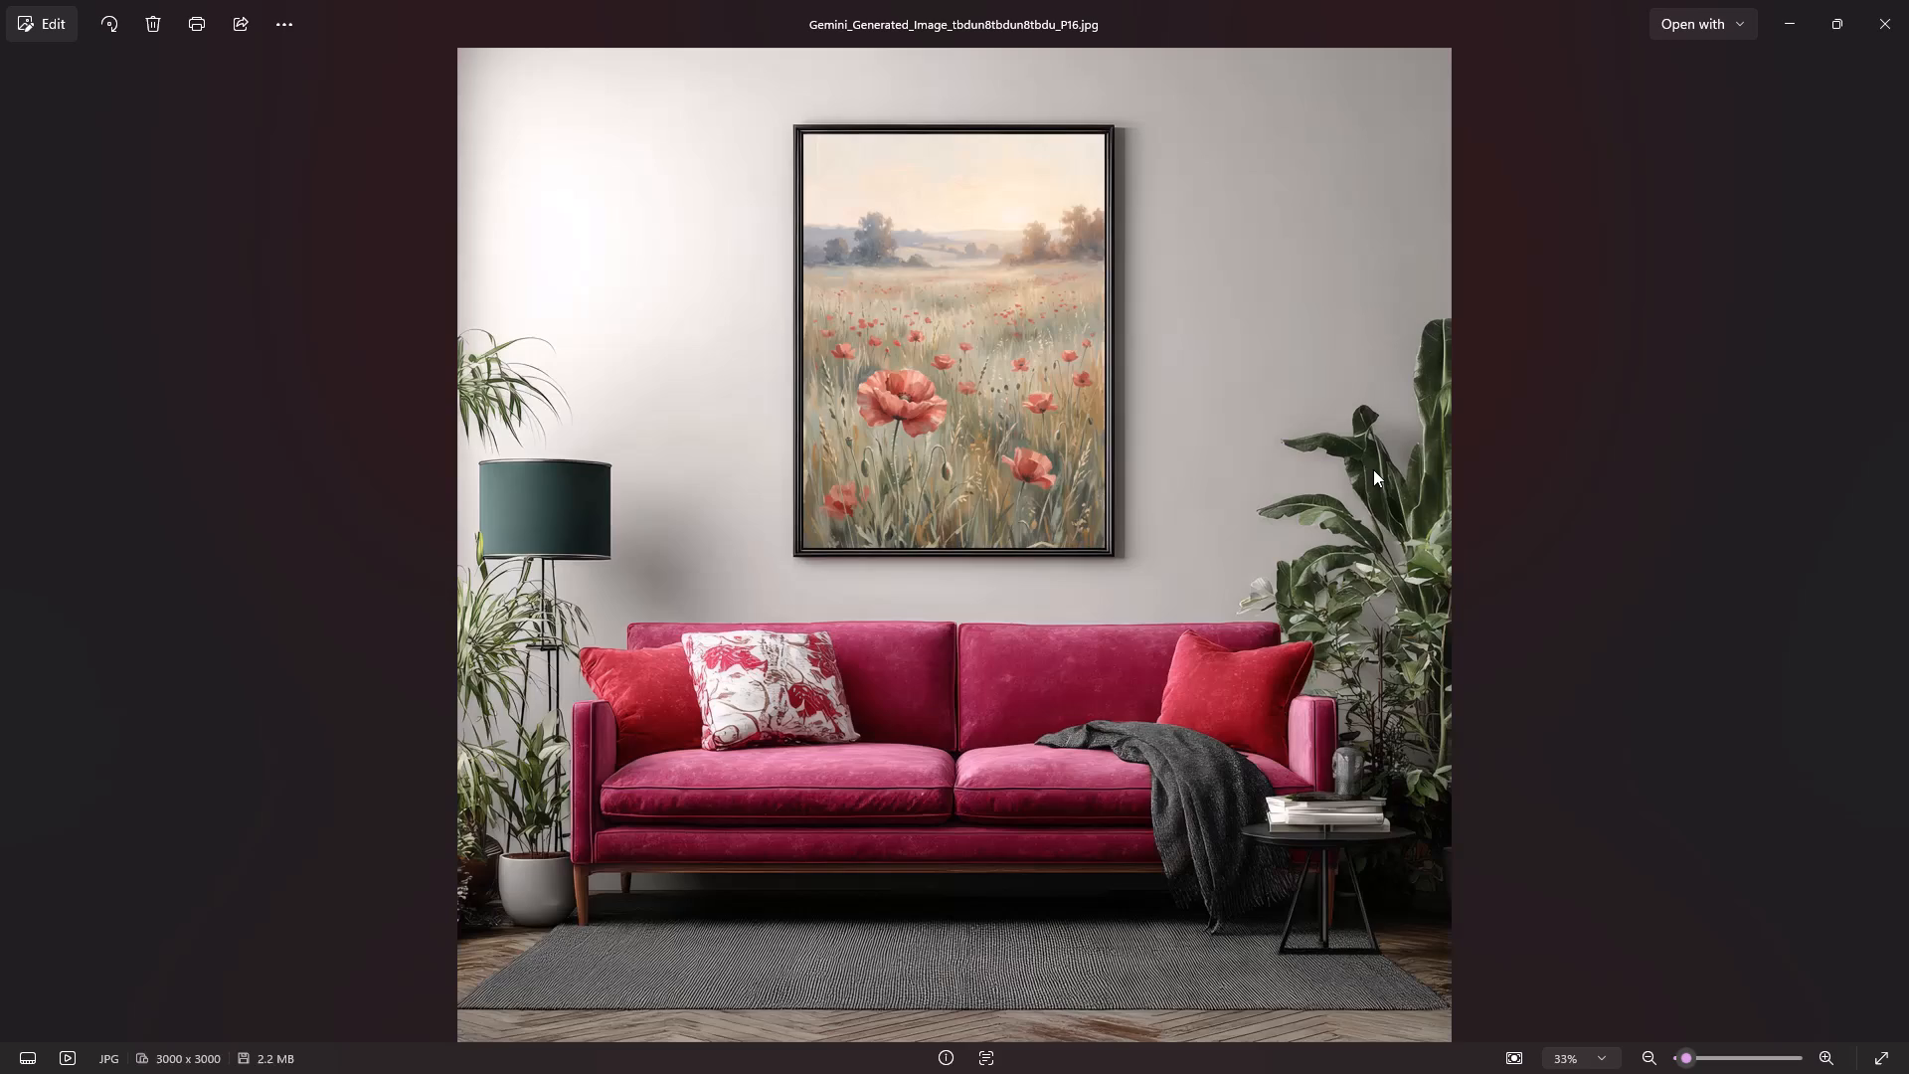
key("Right")
key("Delete")
Look back through the remaining poppy field mockups from P16 to P01.
key("Left")
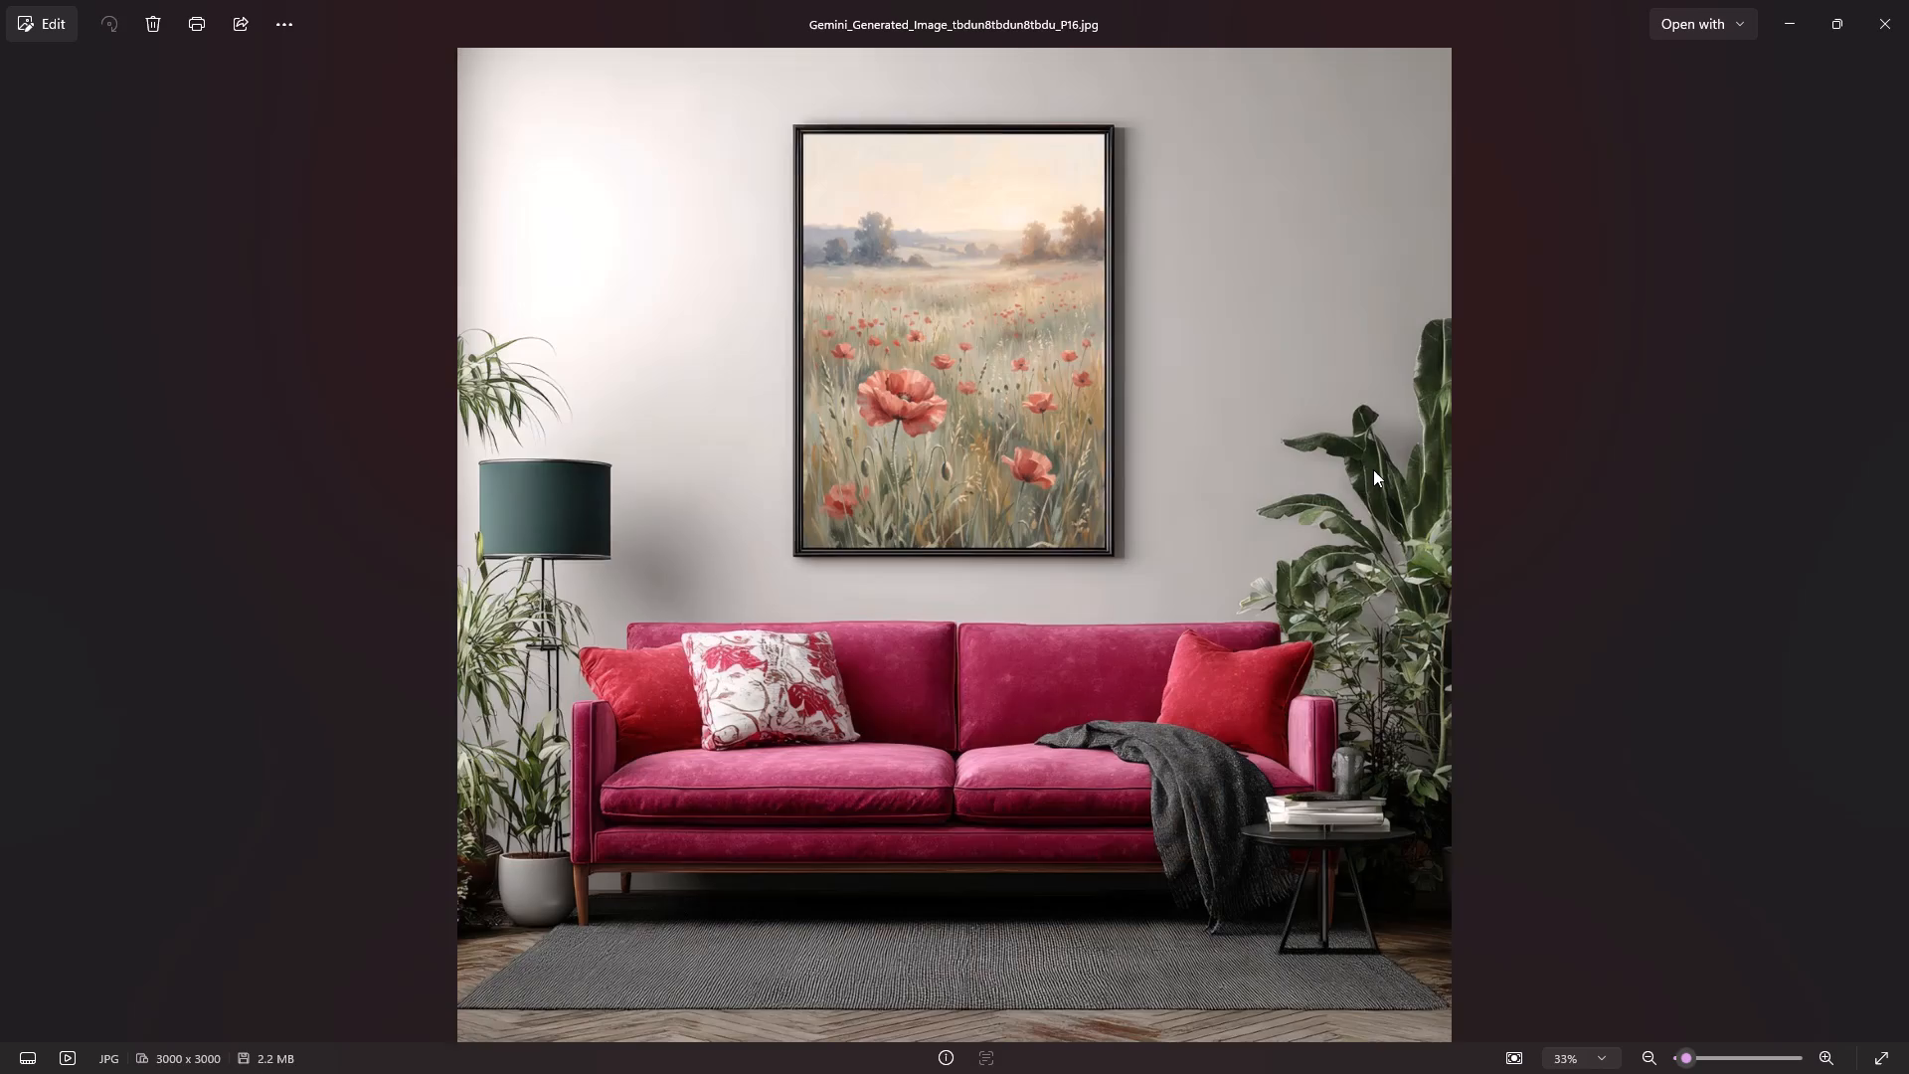
key("Left")
key("Left")
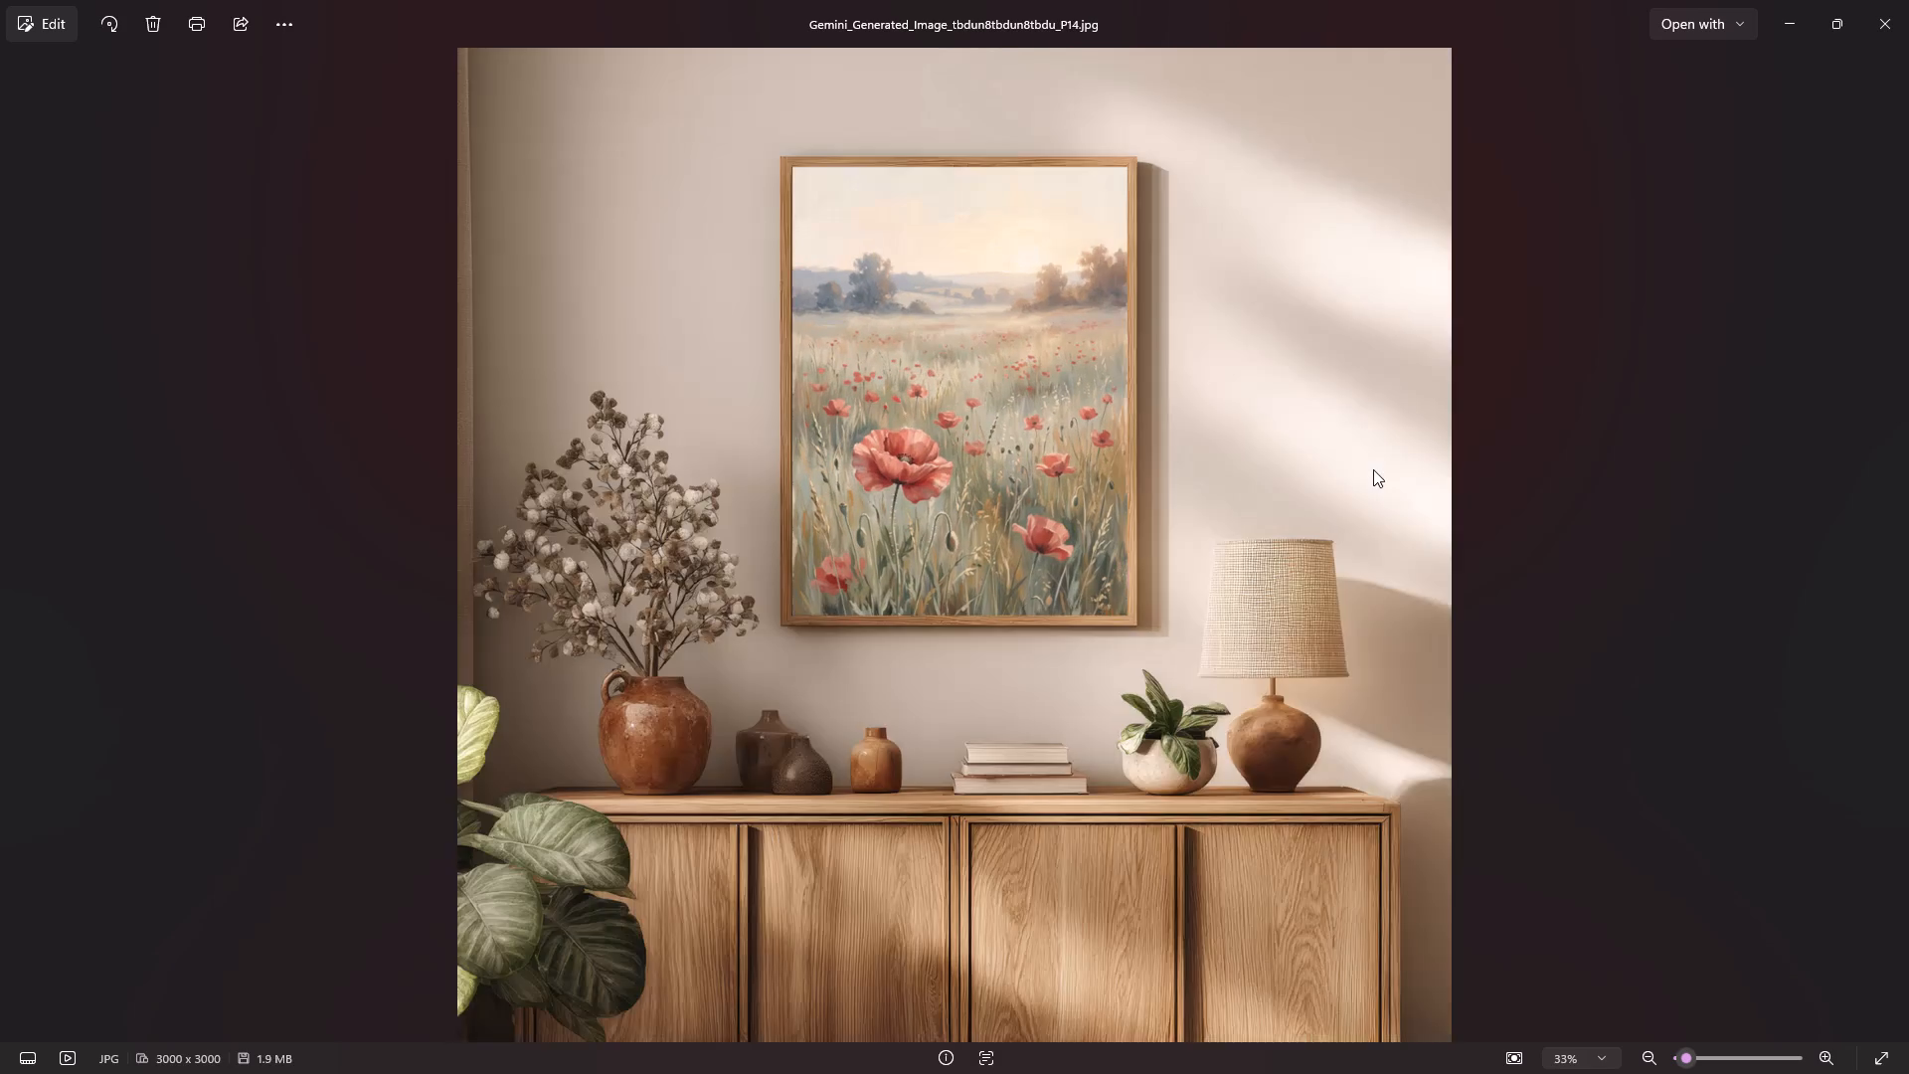
key("Left")
key("Left")
key("Left")
key("Left")
key("Left")
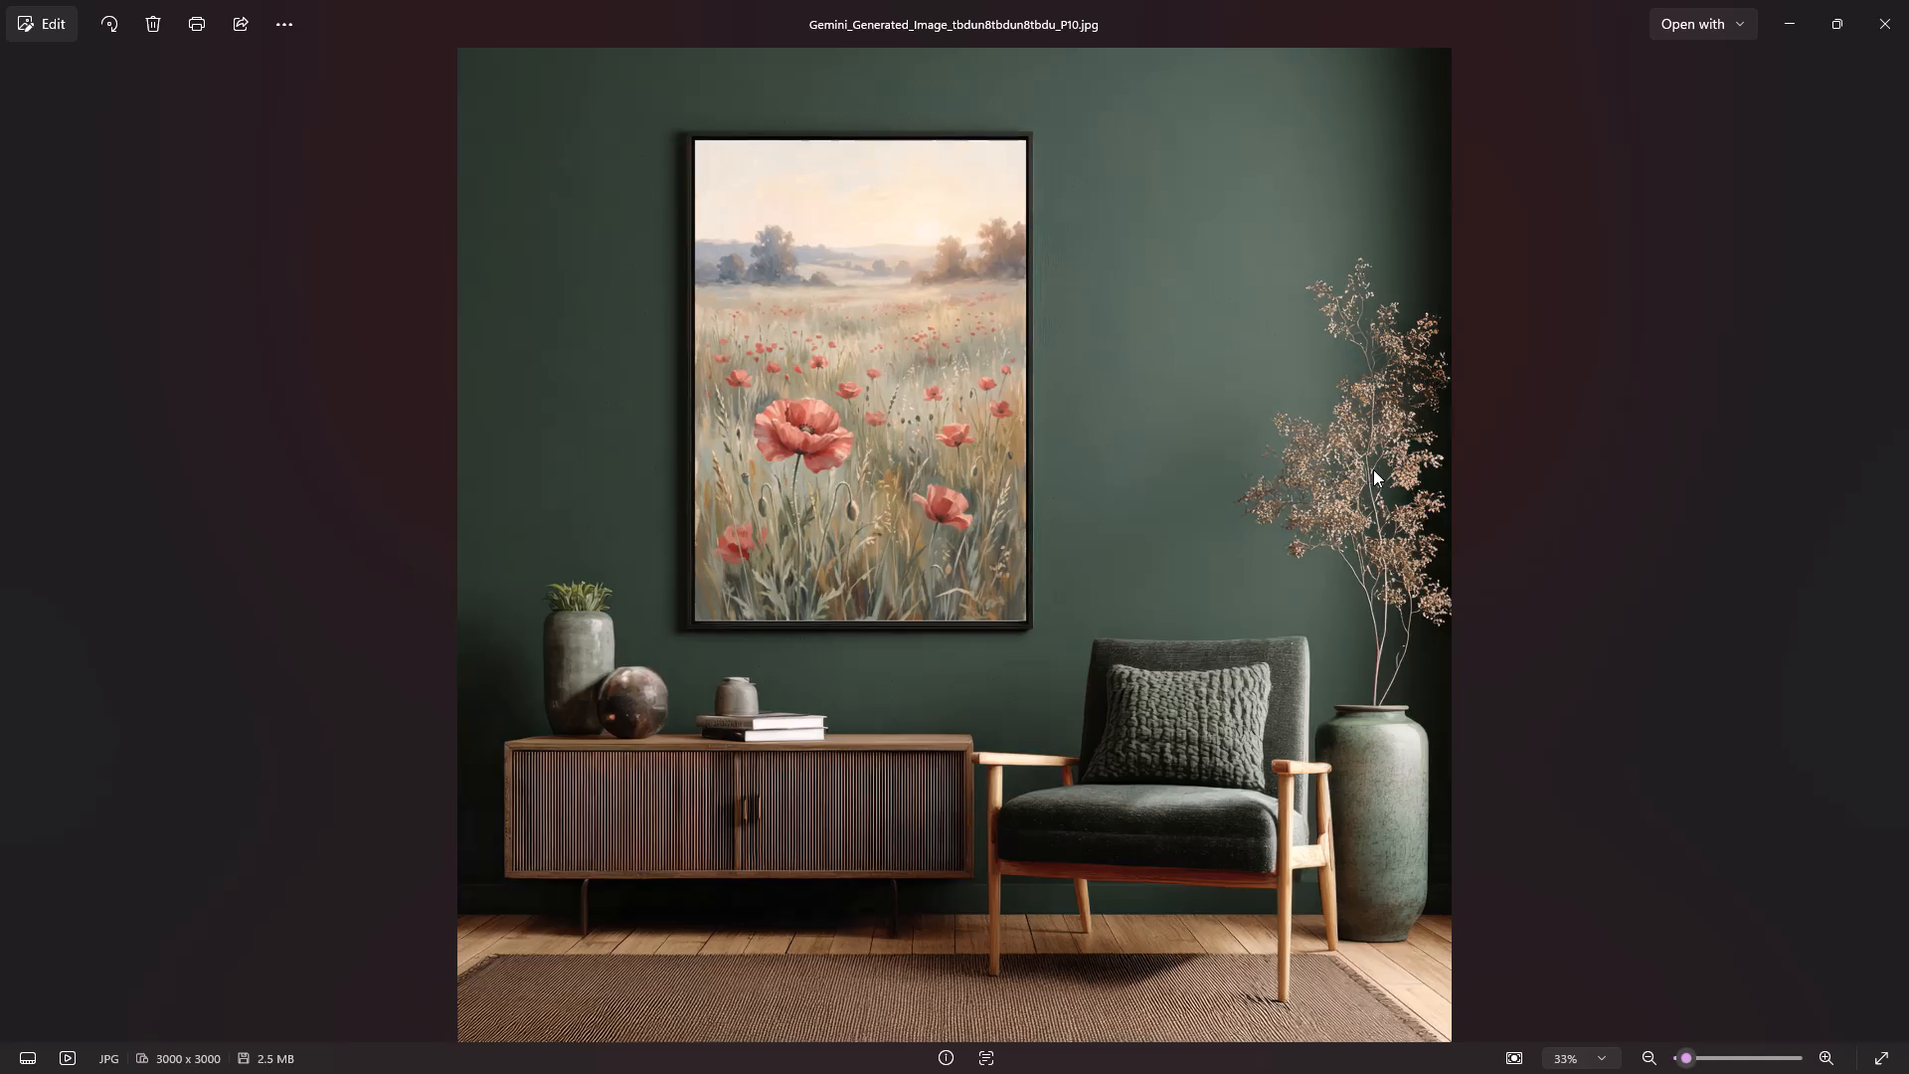
key("Left")
key("Left")
key("Left")
key("Left")
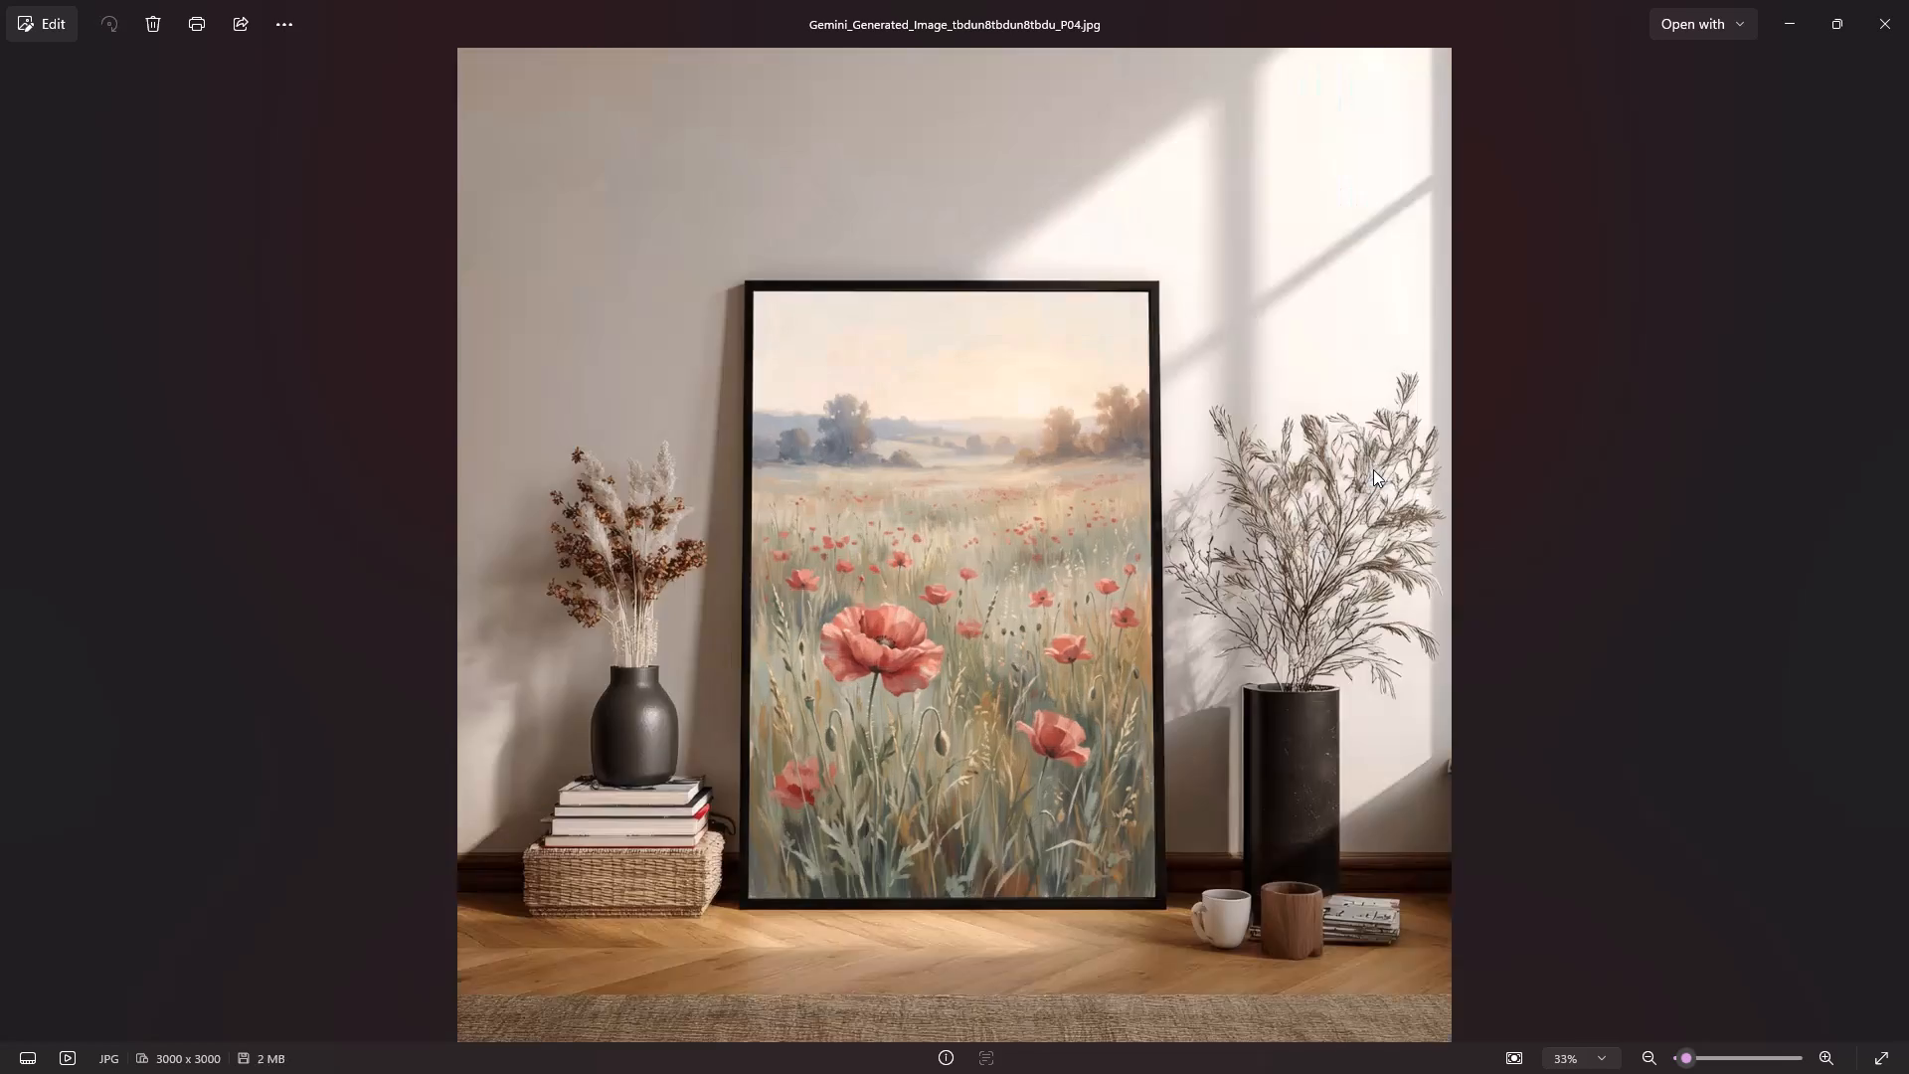
key("Left")
key("Left")
key("Left")
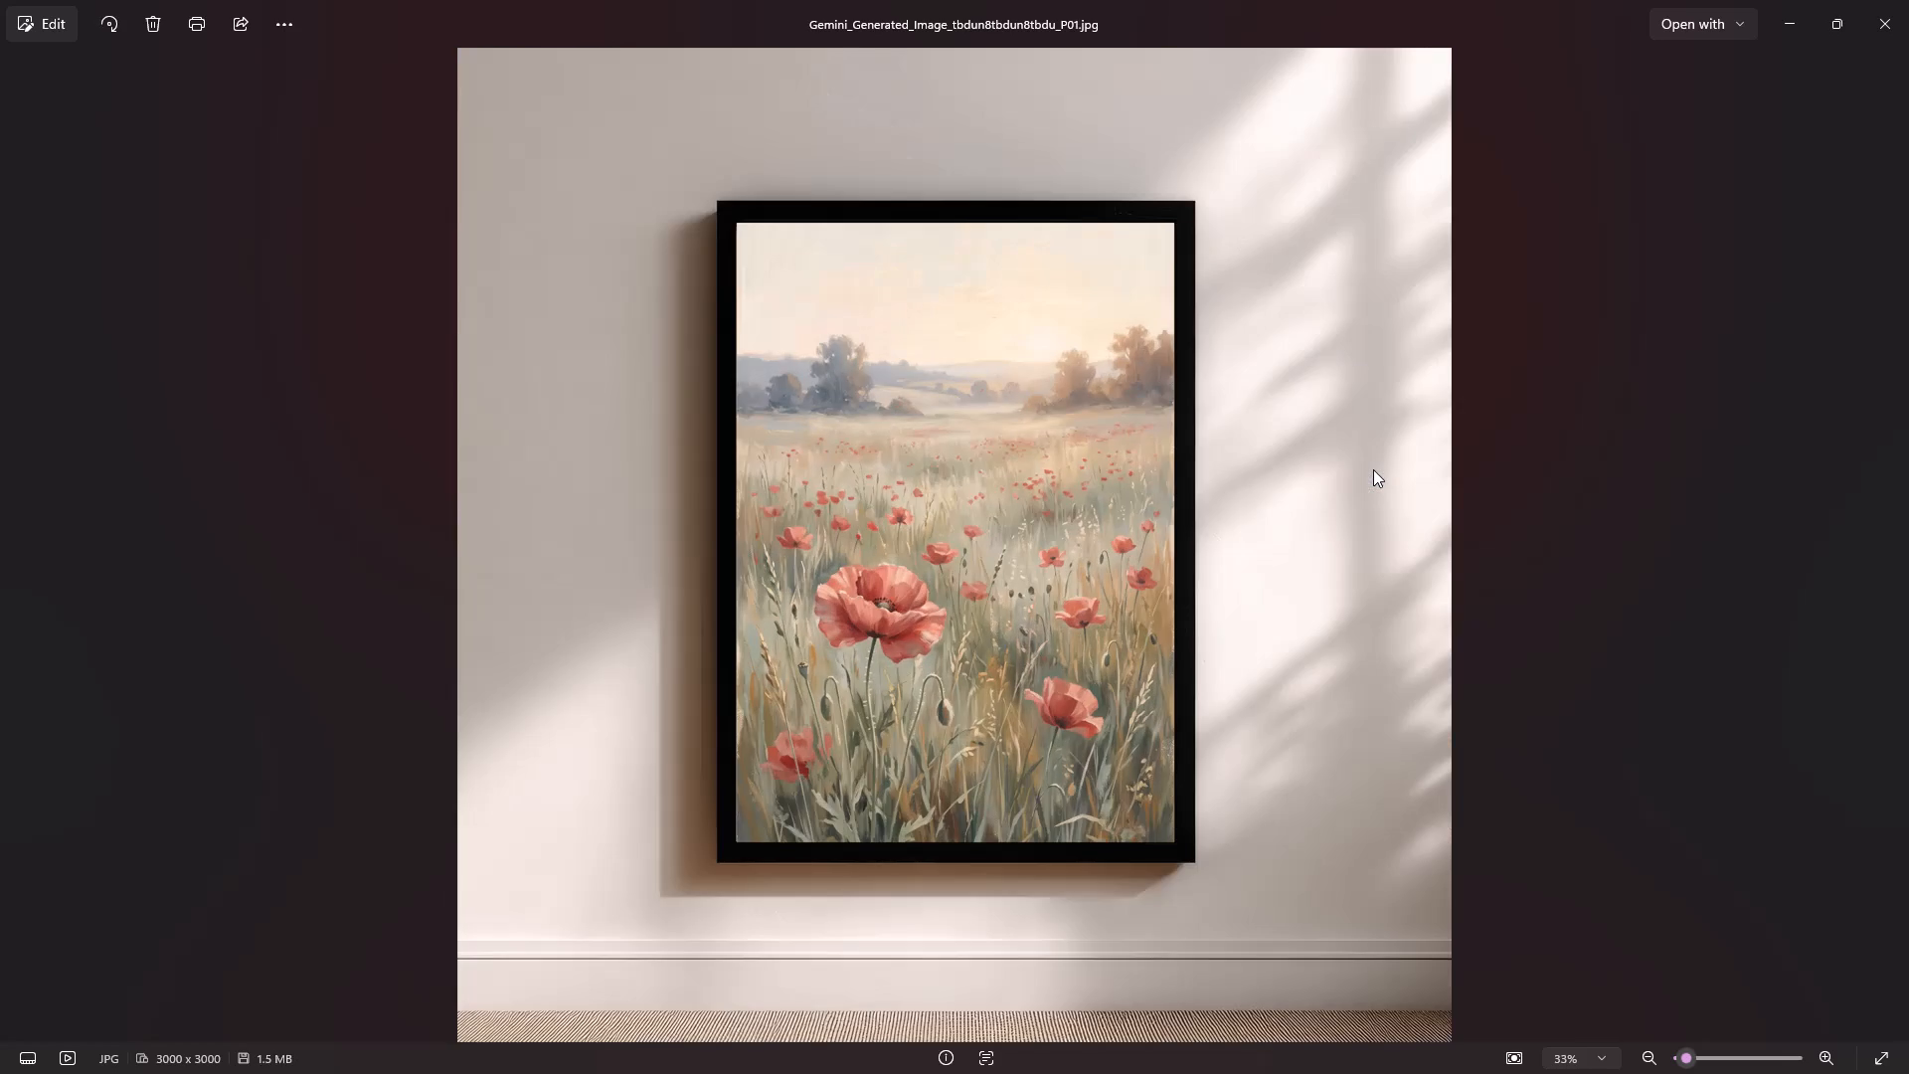
Compare the poppy field mockups from P01 onward and delete P10, the dark green wall scene with the cabinet and armchair.
key("Right")
key("Left")
key("Right")
key("Right")
key("Right")
key("Right")
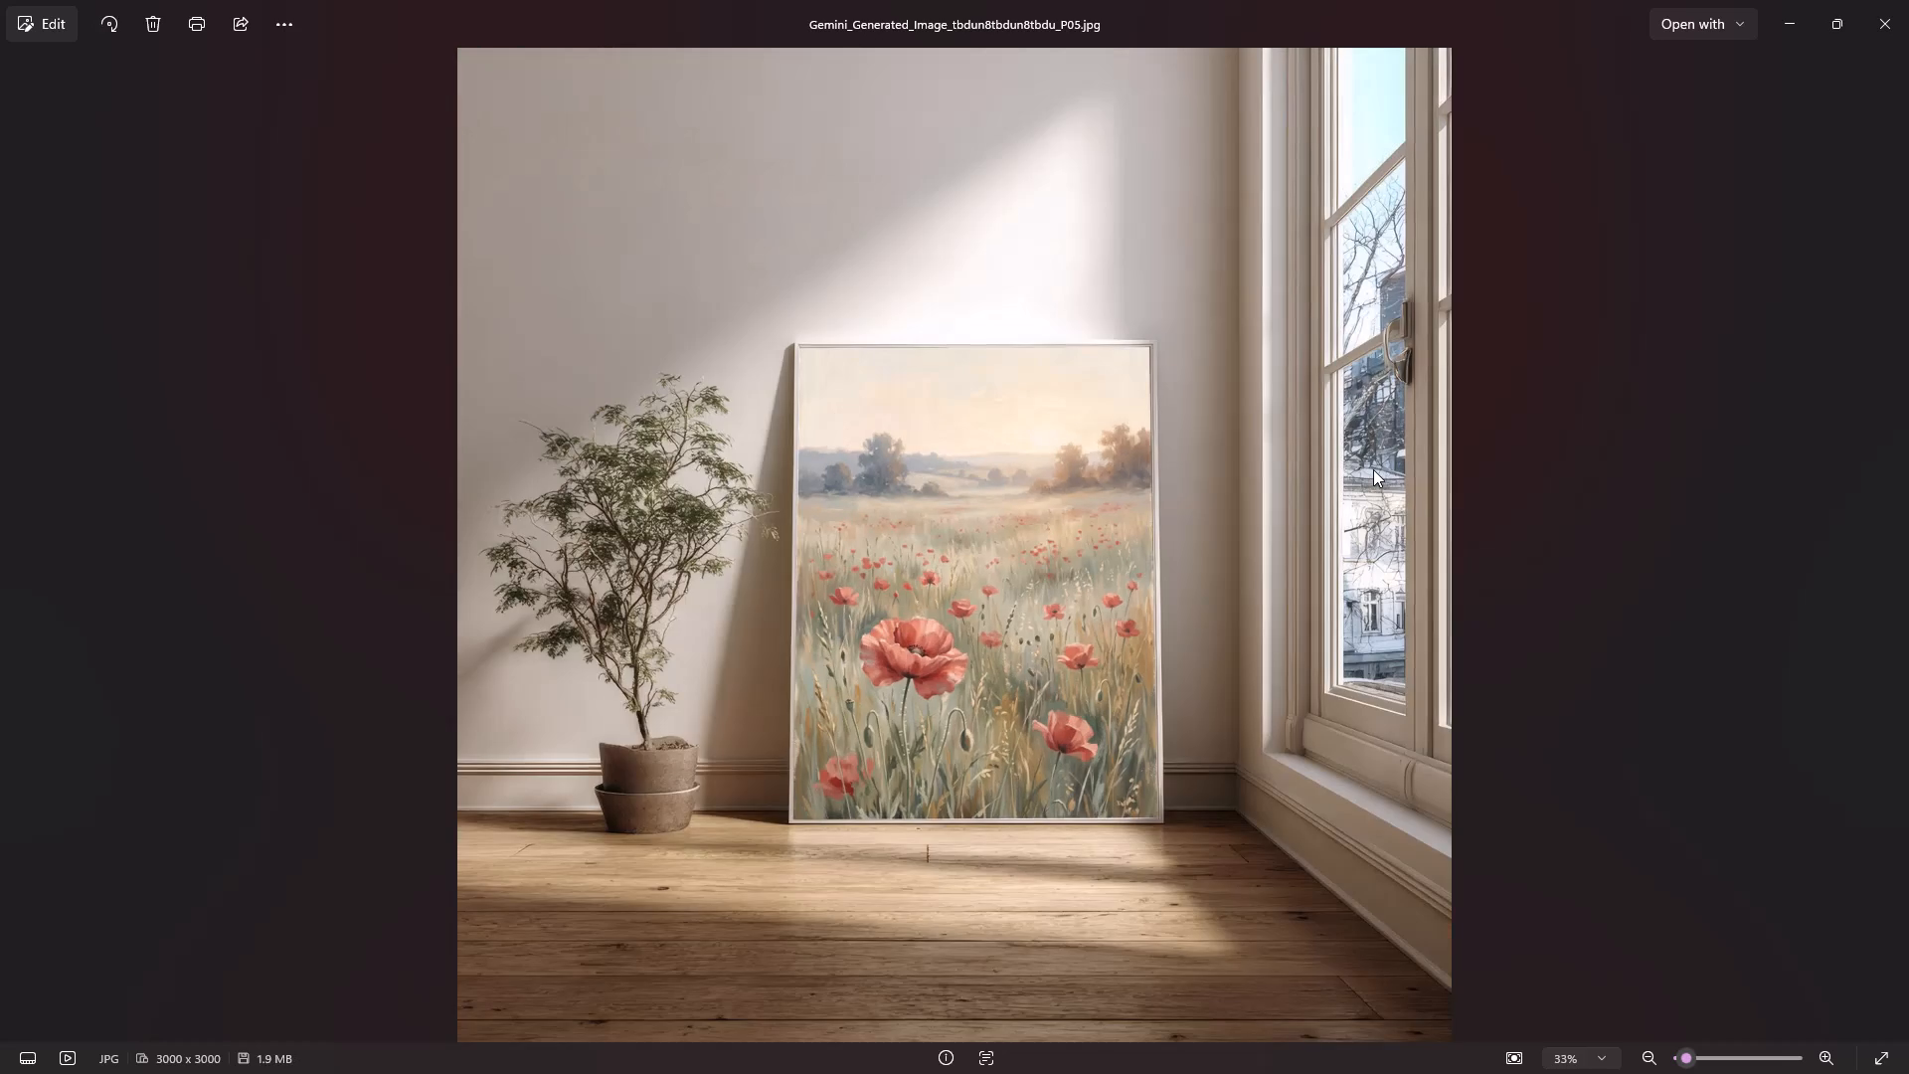
key("Right")
key("Right")
key("Left")
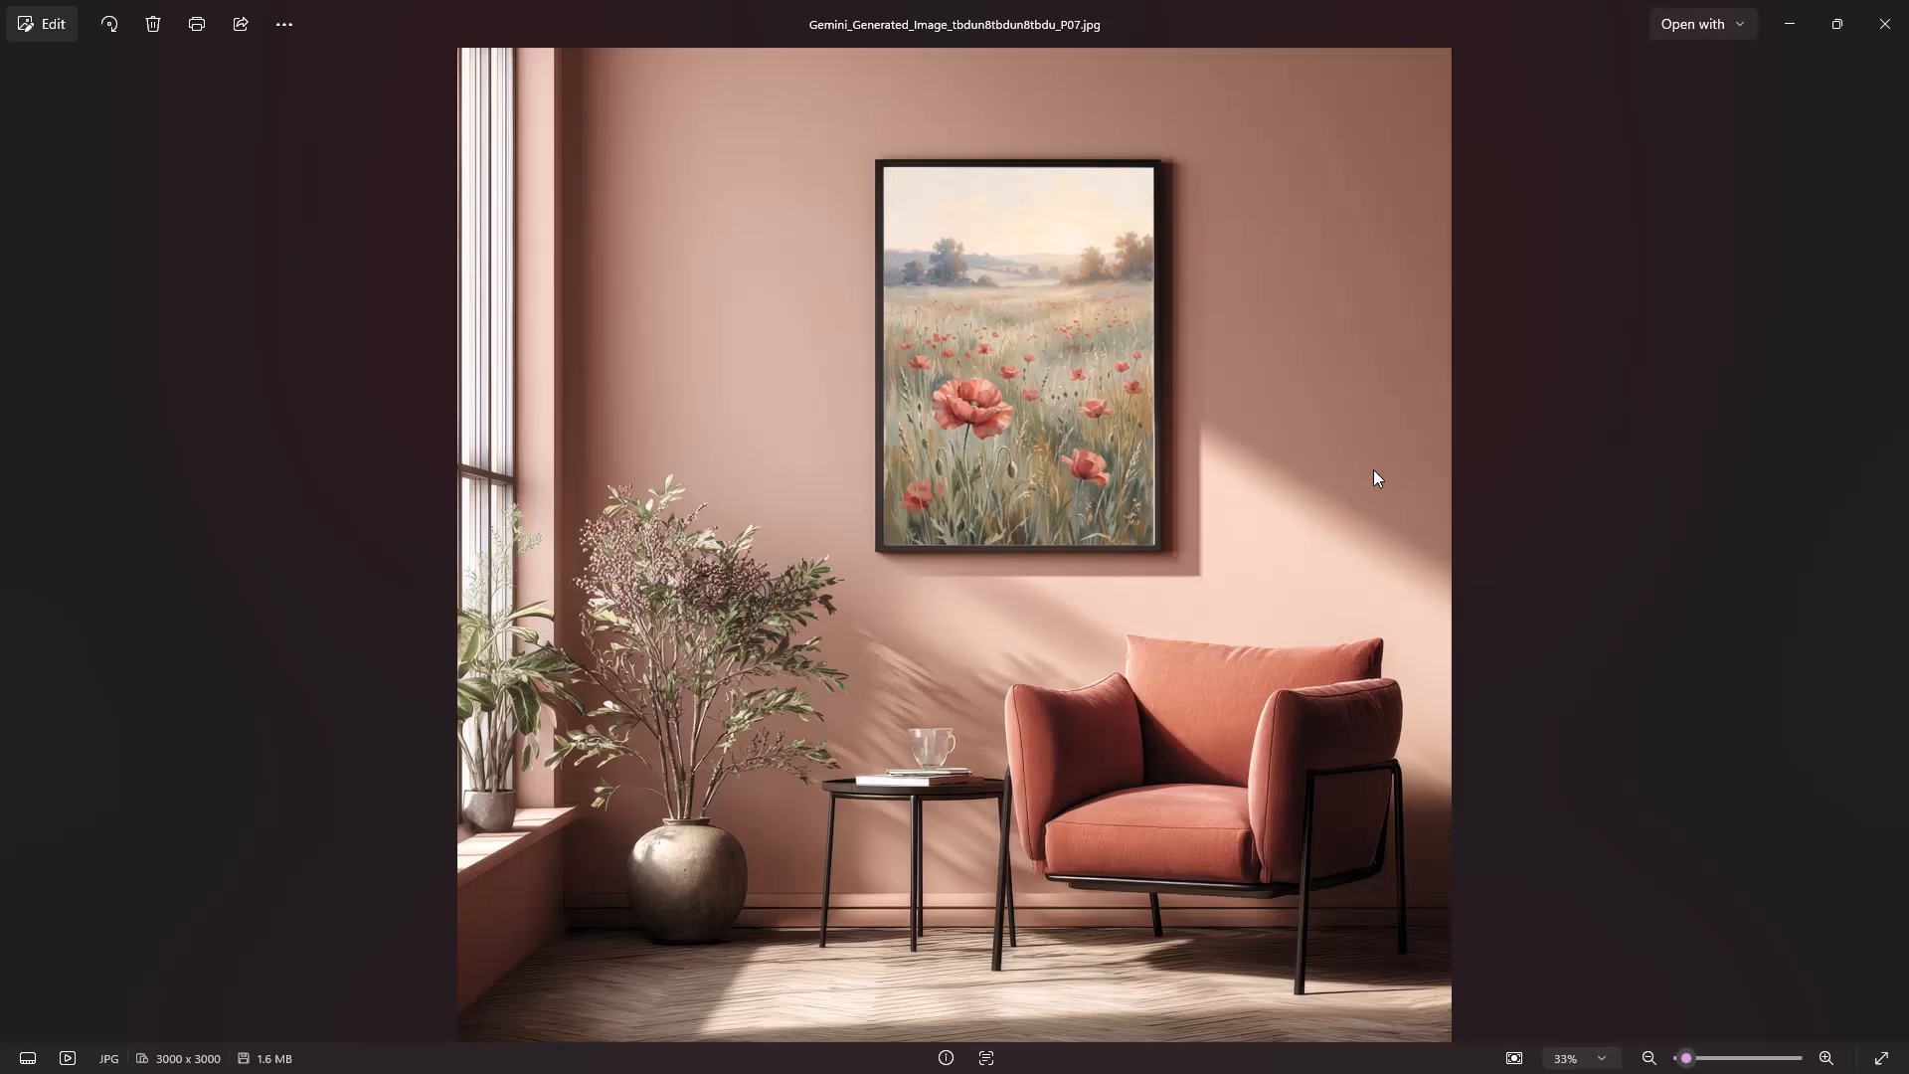
key("Right")
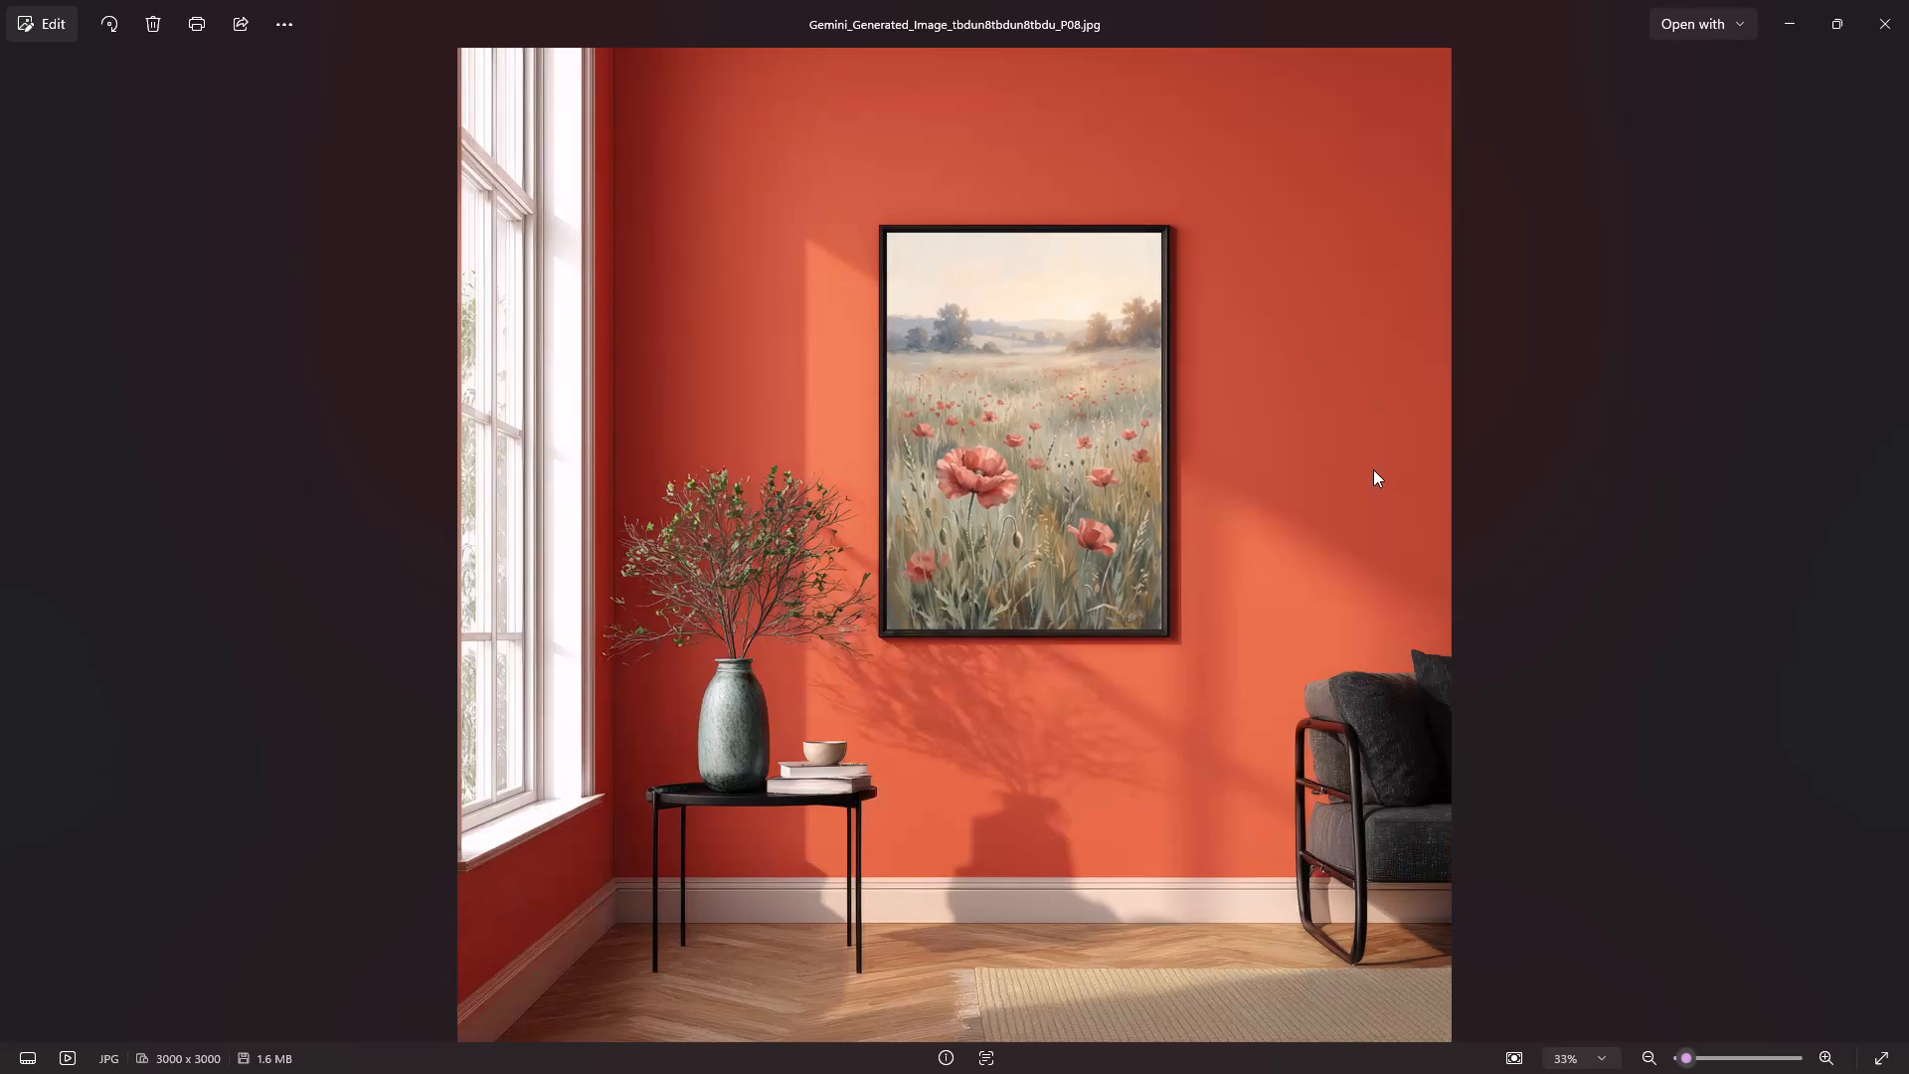
key("Left")
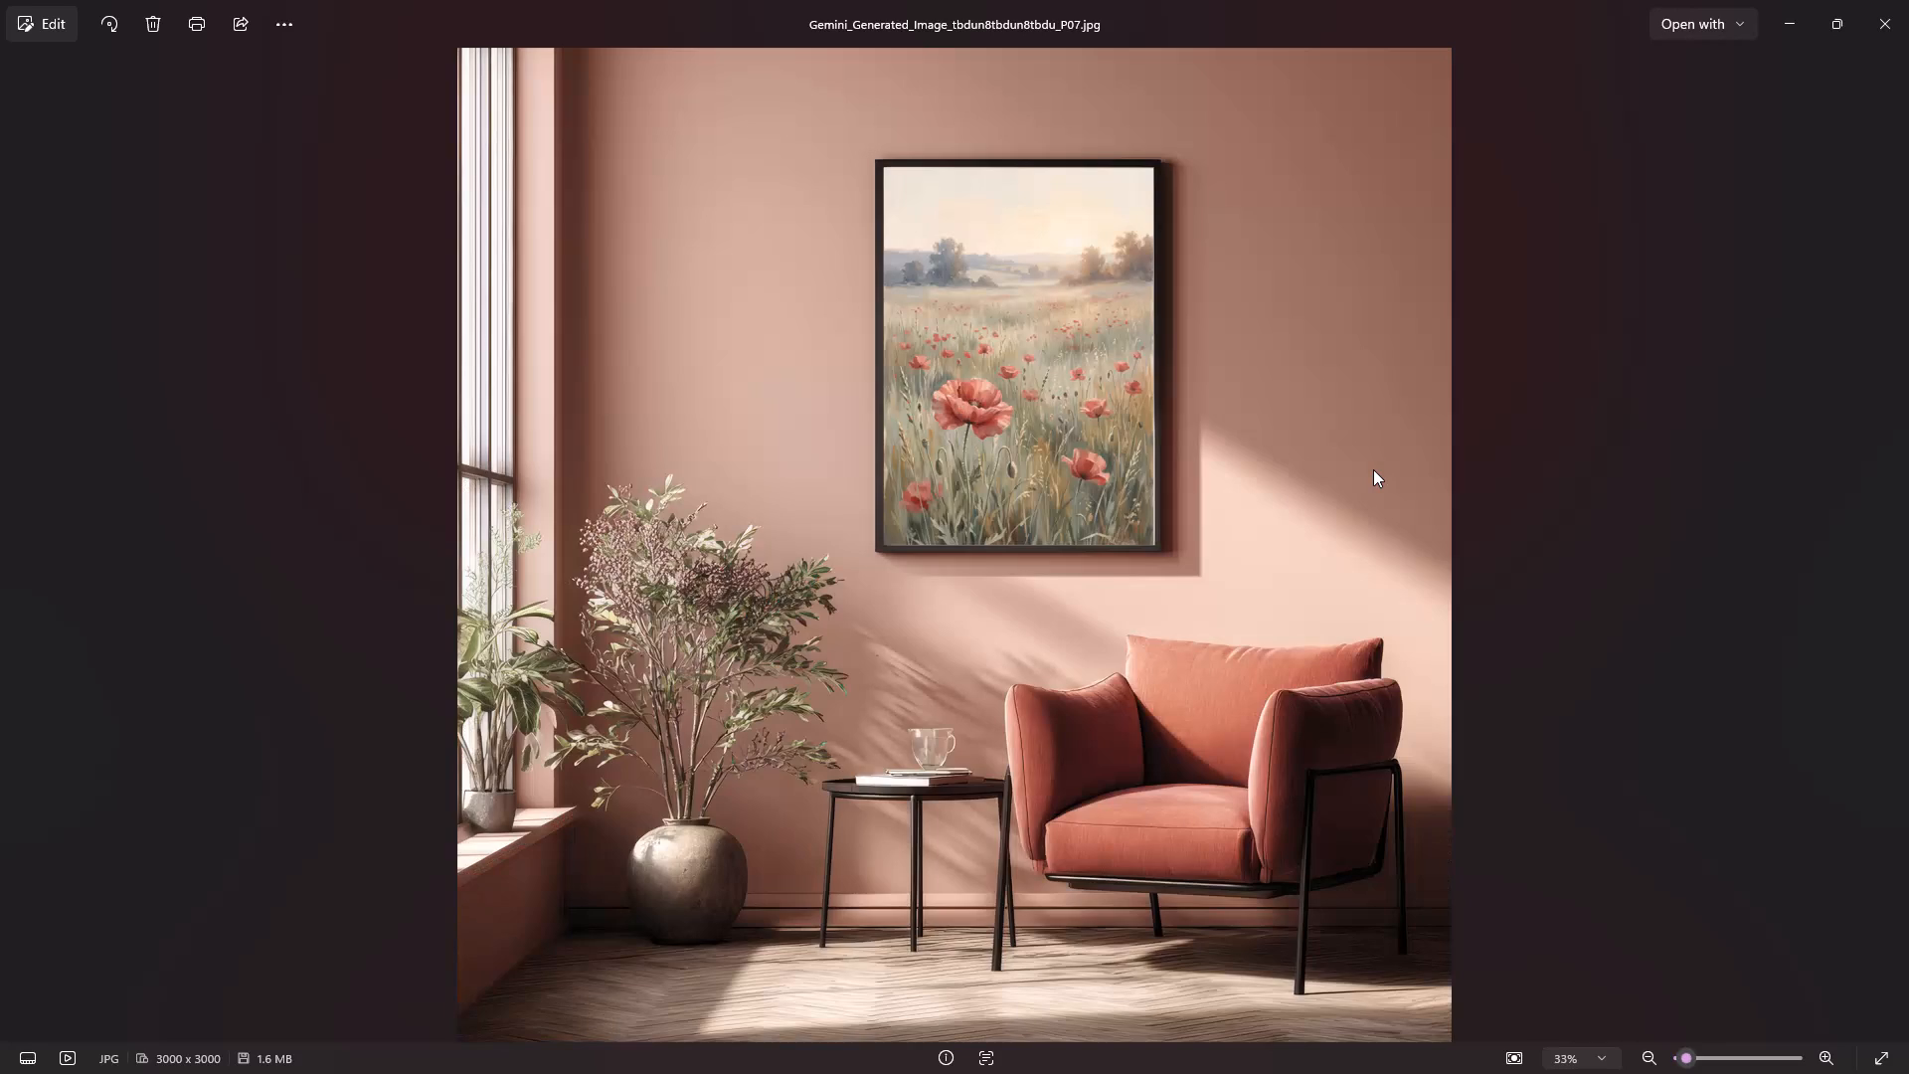
key("Right")
key("Right")
key("Left")
key("Right")
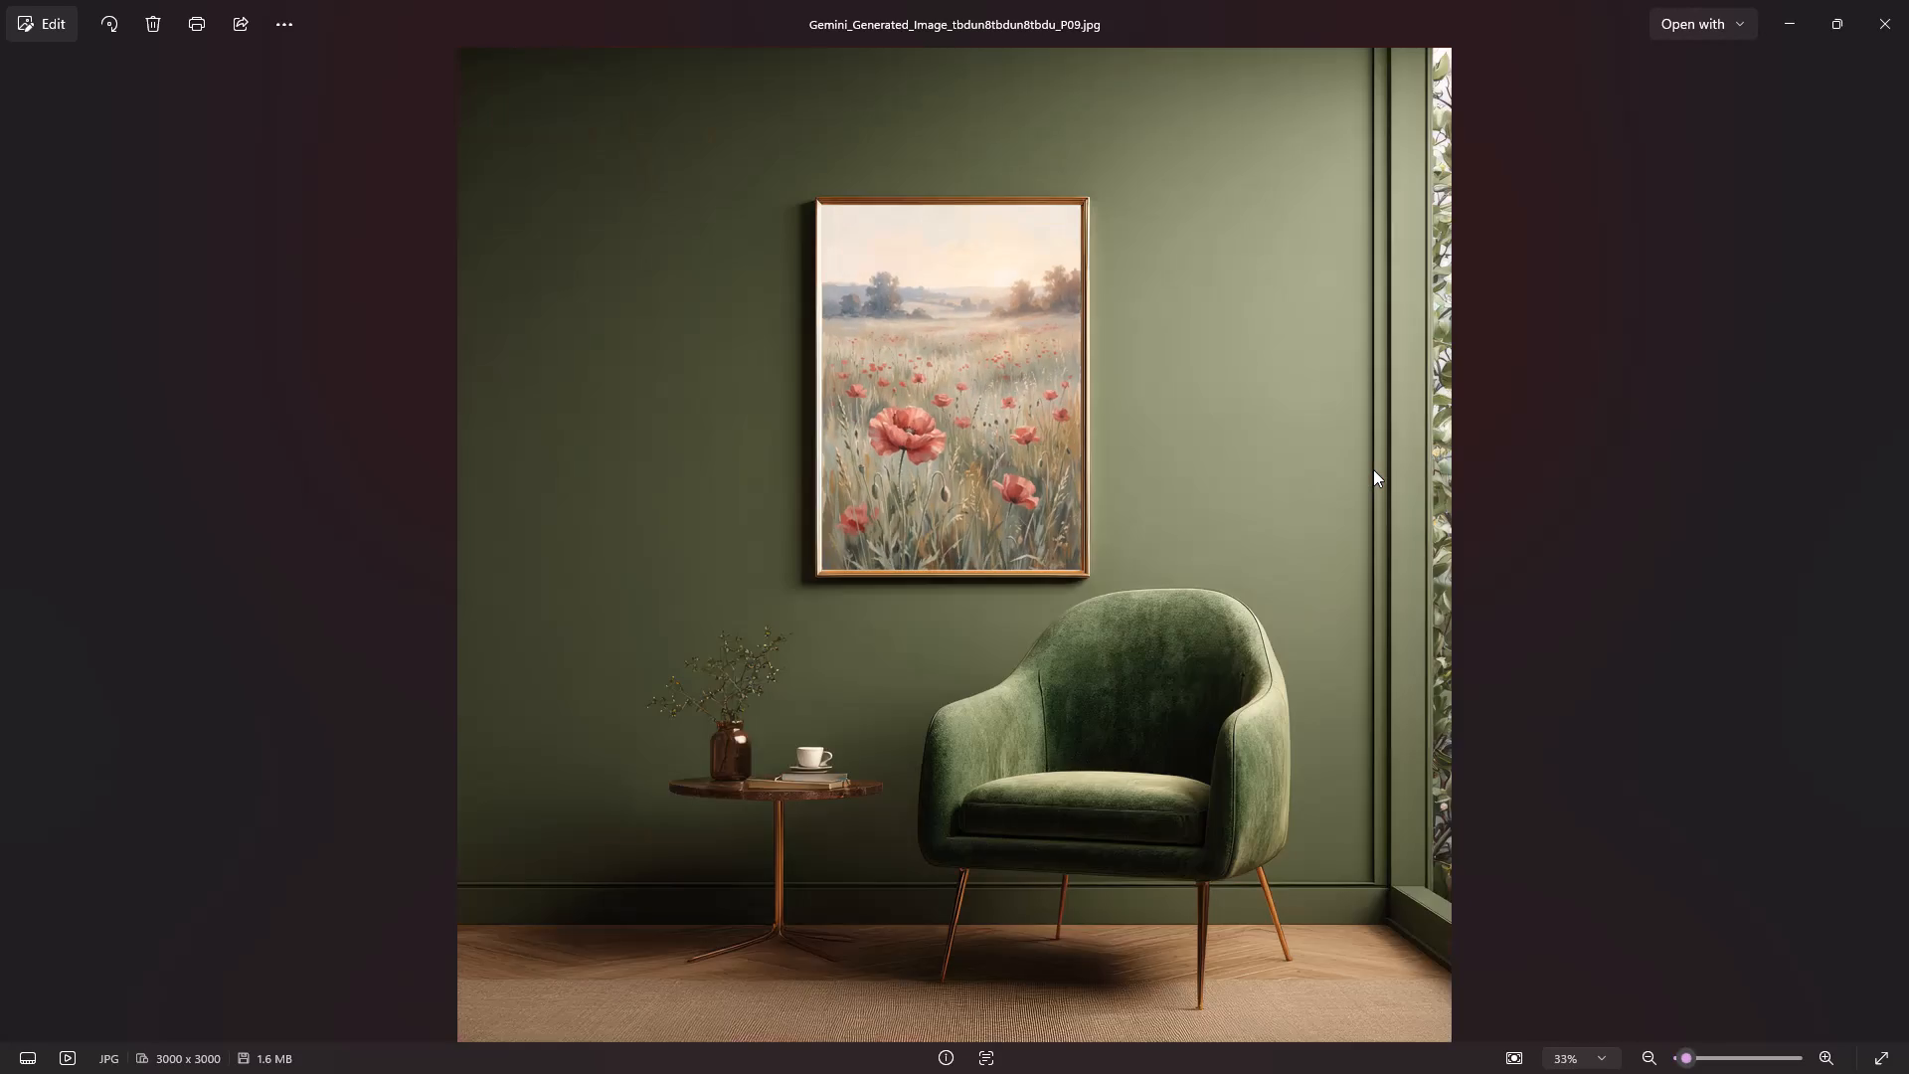
key("Right")
key("Left")
key("Right")
key("Delete")
Check the remaining poppy field mockups up to P16 and close the image viewer.
key("Right")
key("Right")
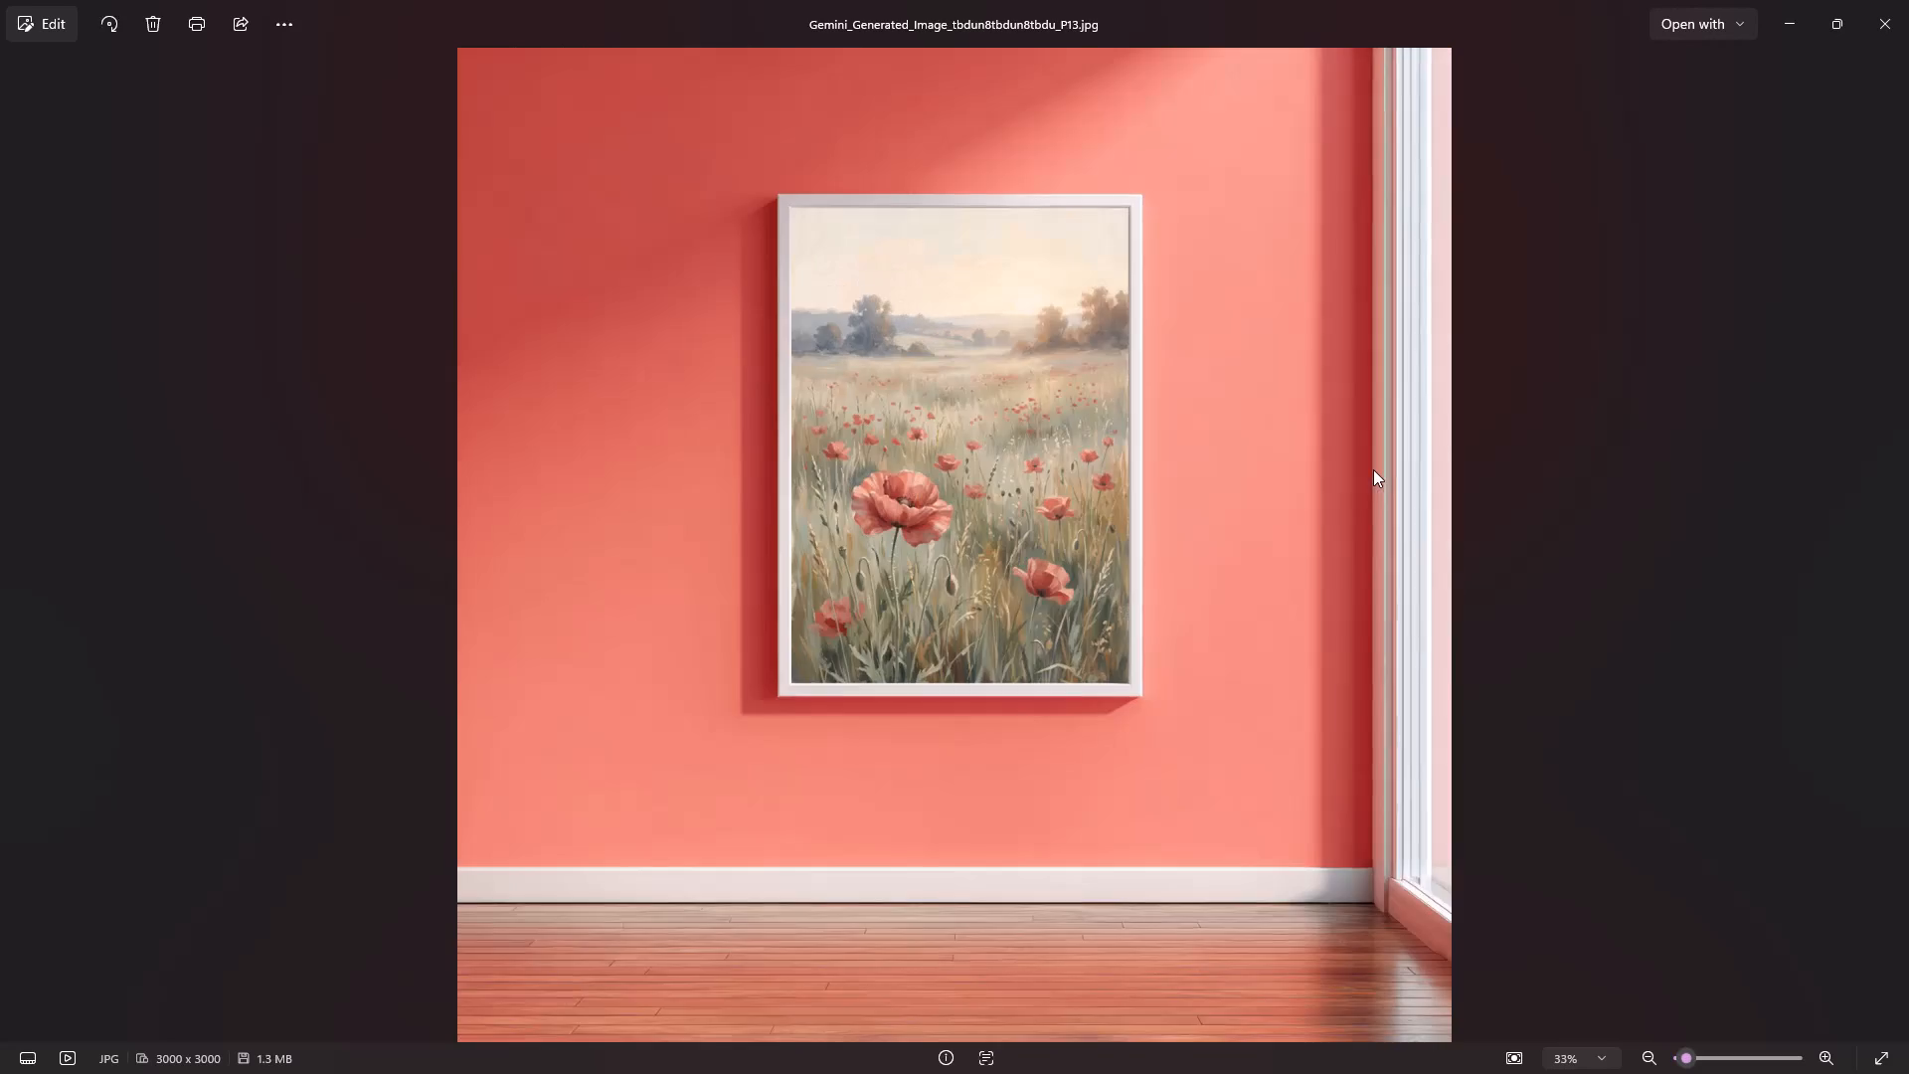
key("Right")
key("Right")
key("Right")
key("Right")
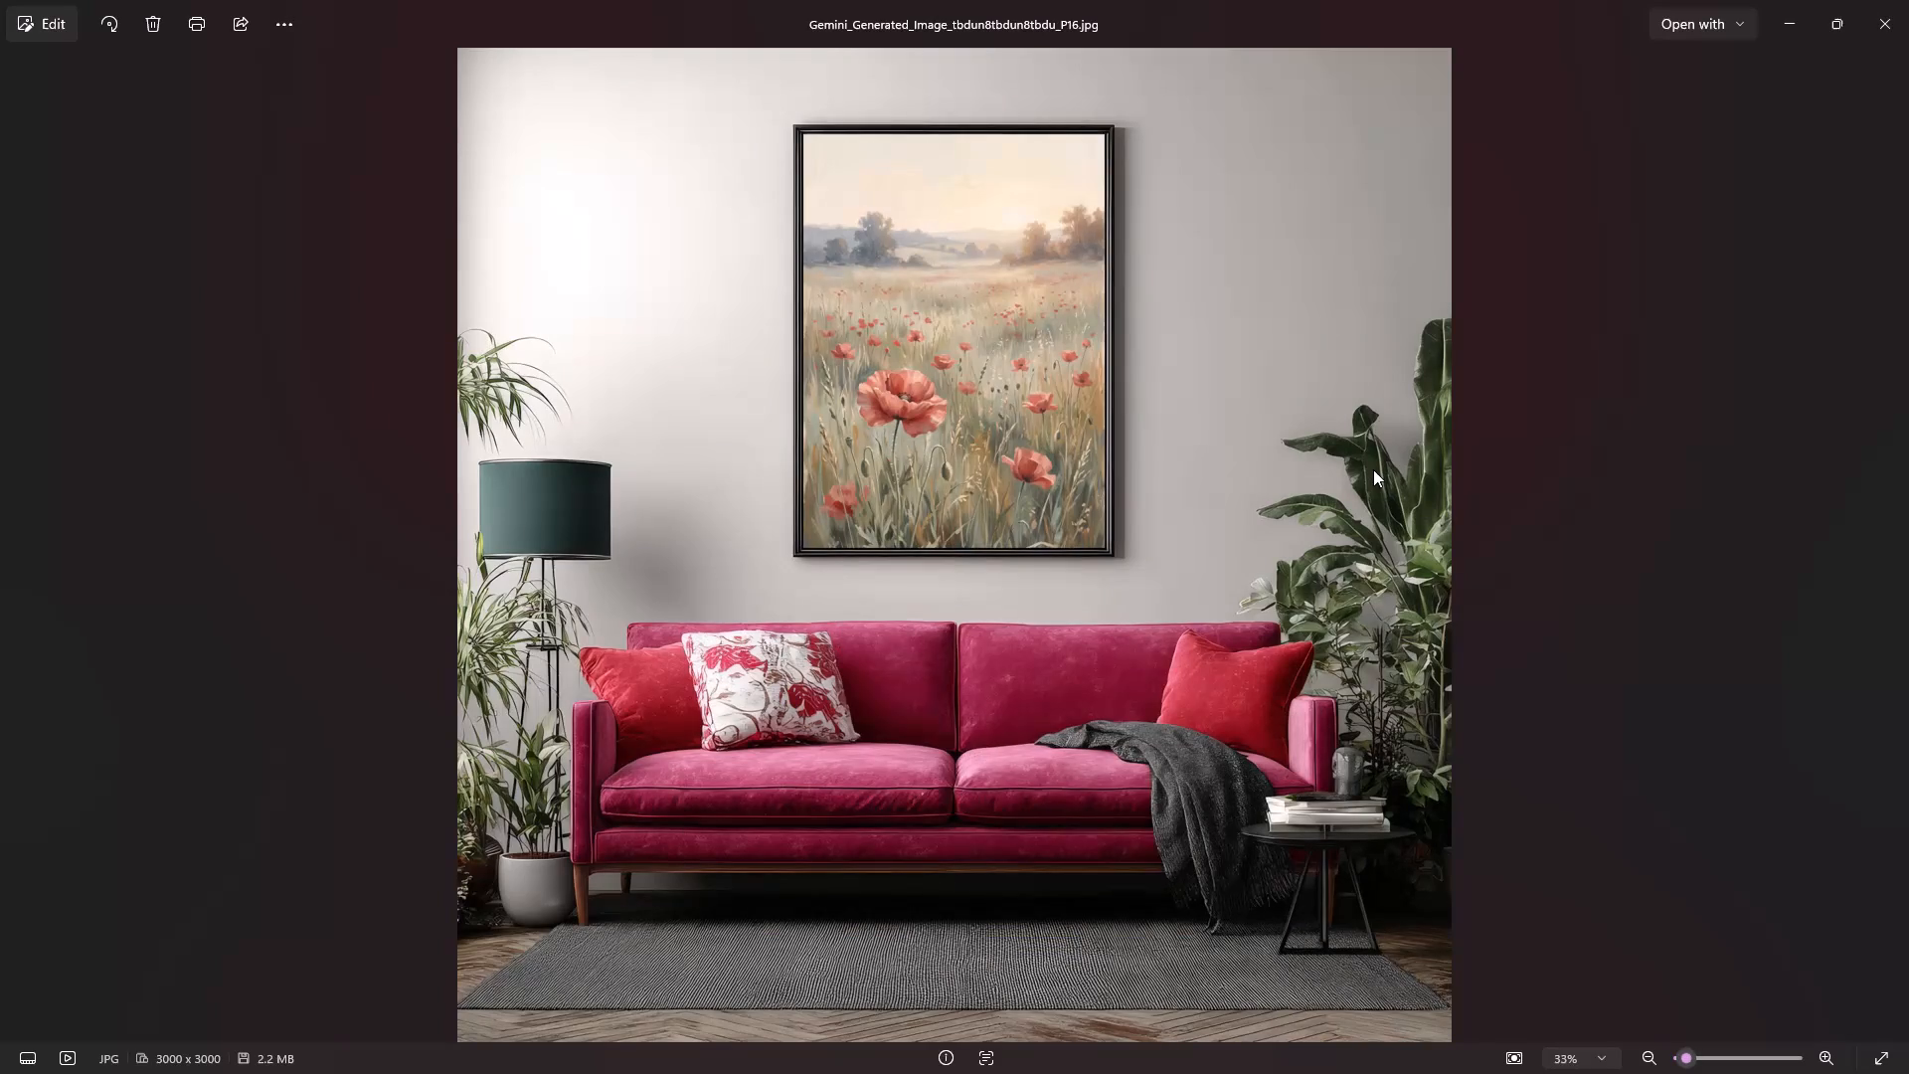
key("Left")
key("Left")
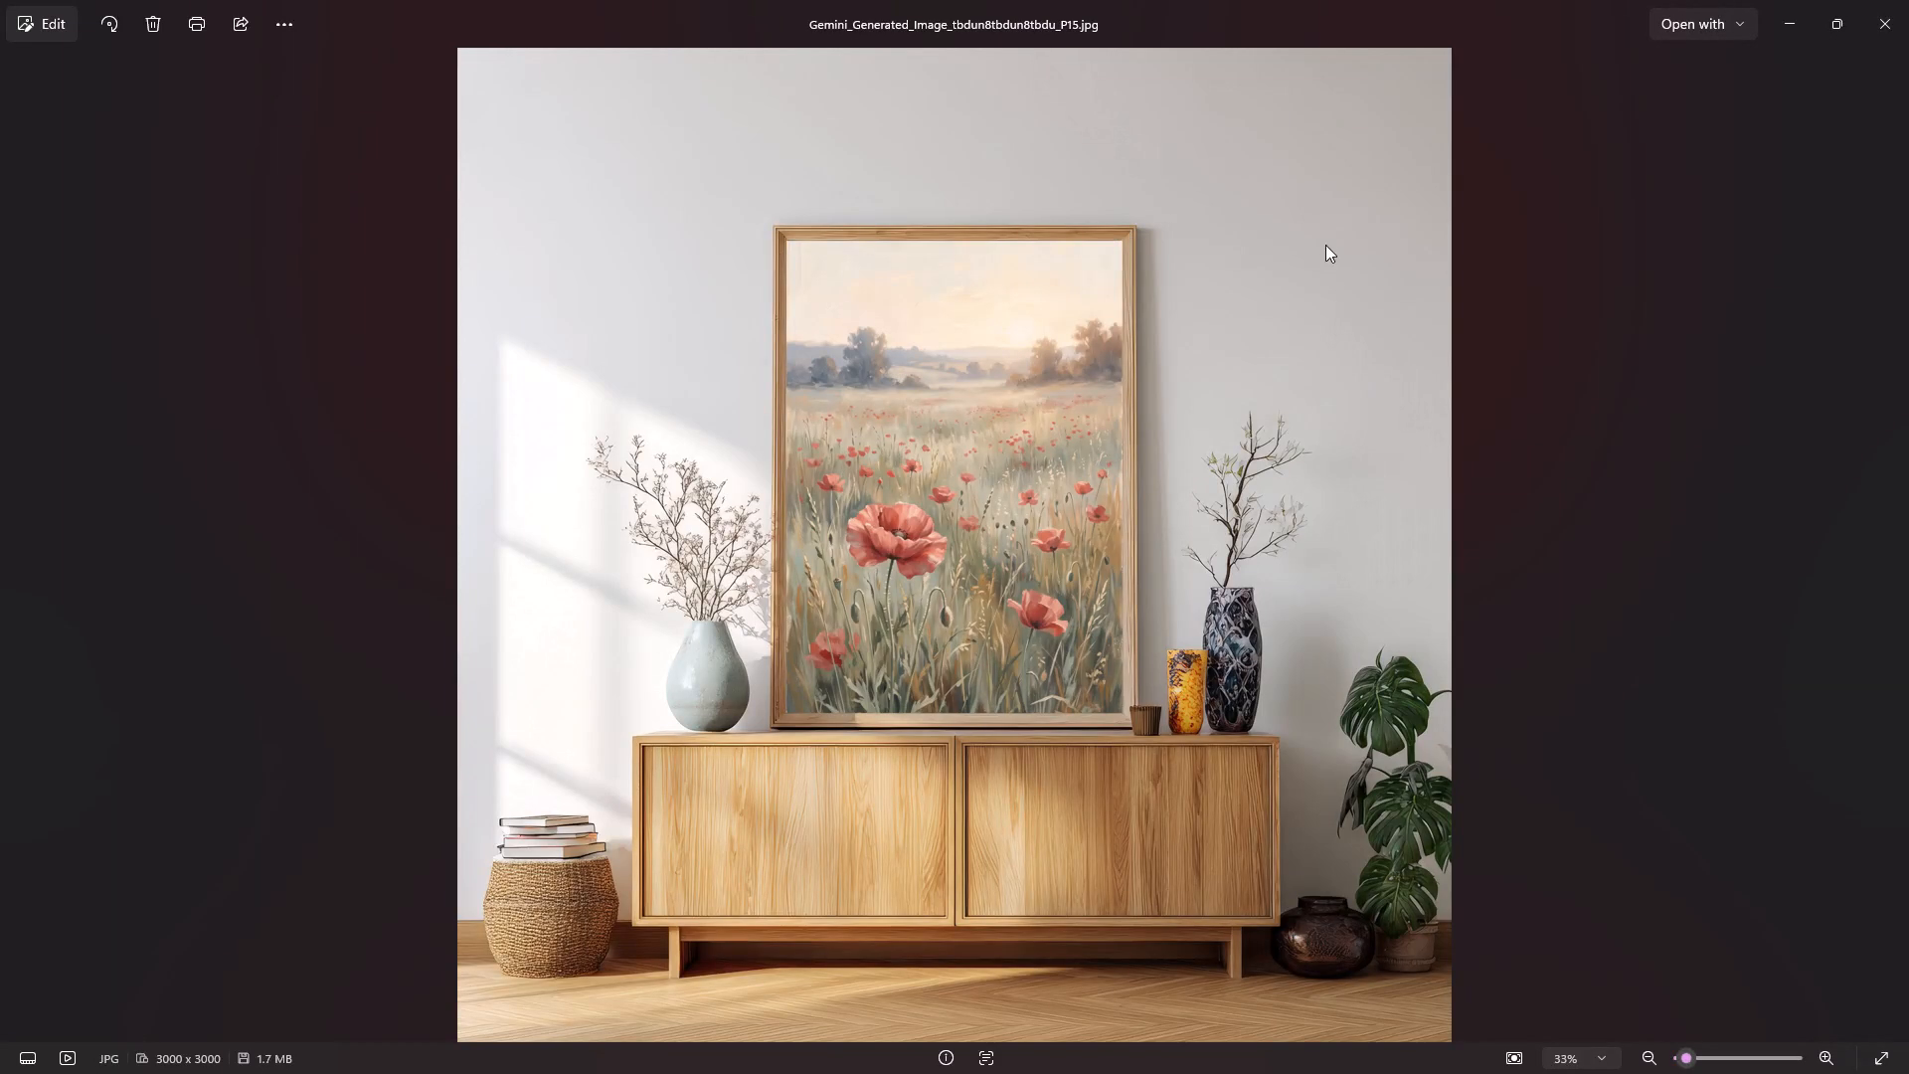
left_click(1906, 2)
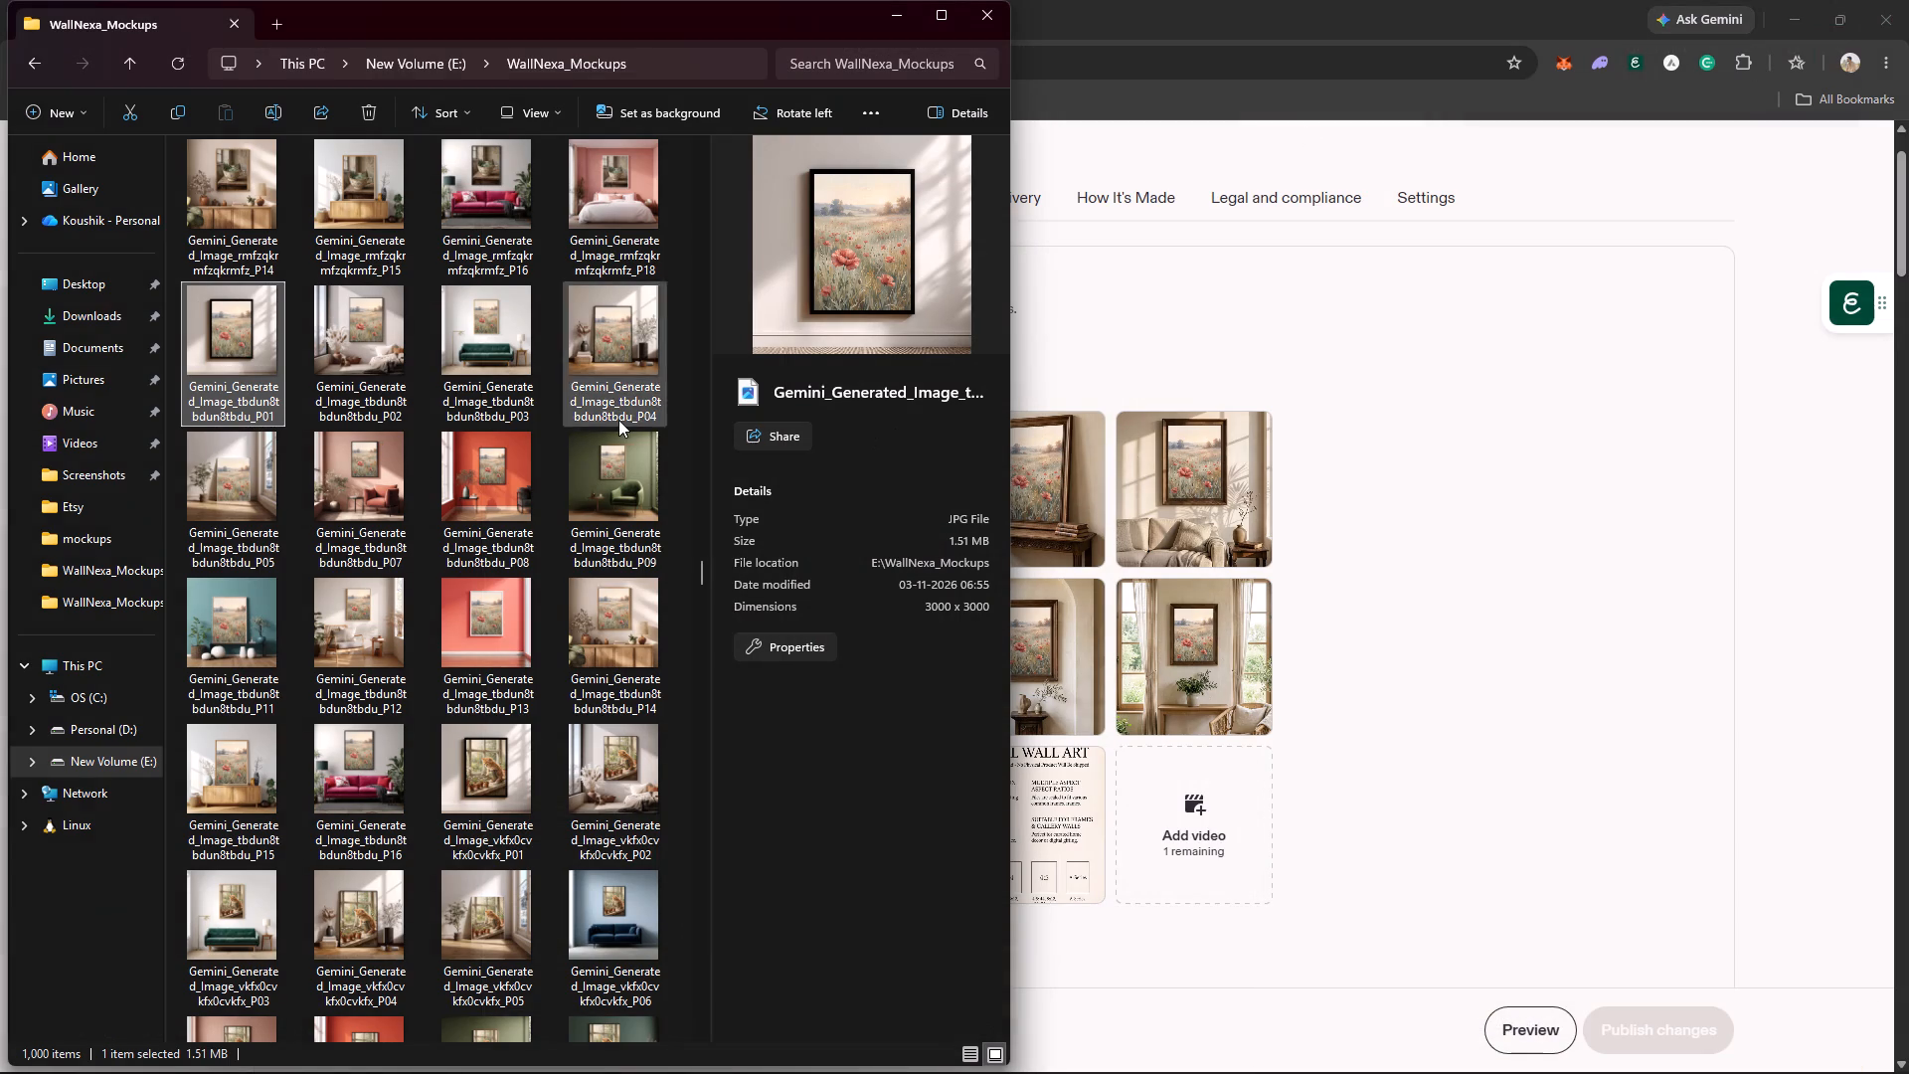
In the Poppy Field Art listing, delete all old framed-art photos and the video, keeping the size guide and two information graphics.
left_click(1524, 522)
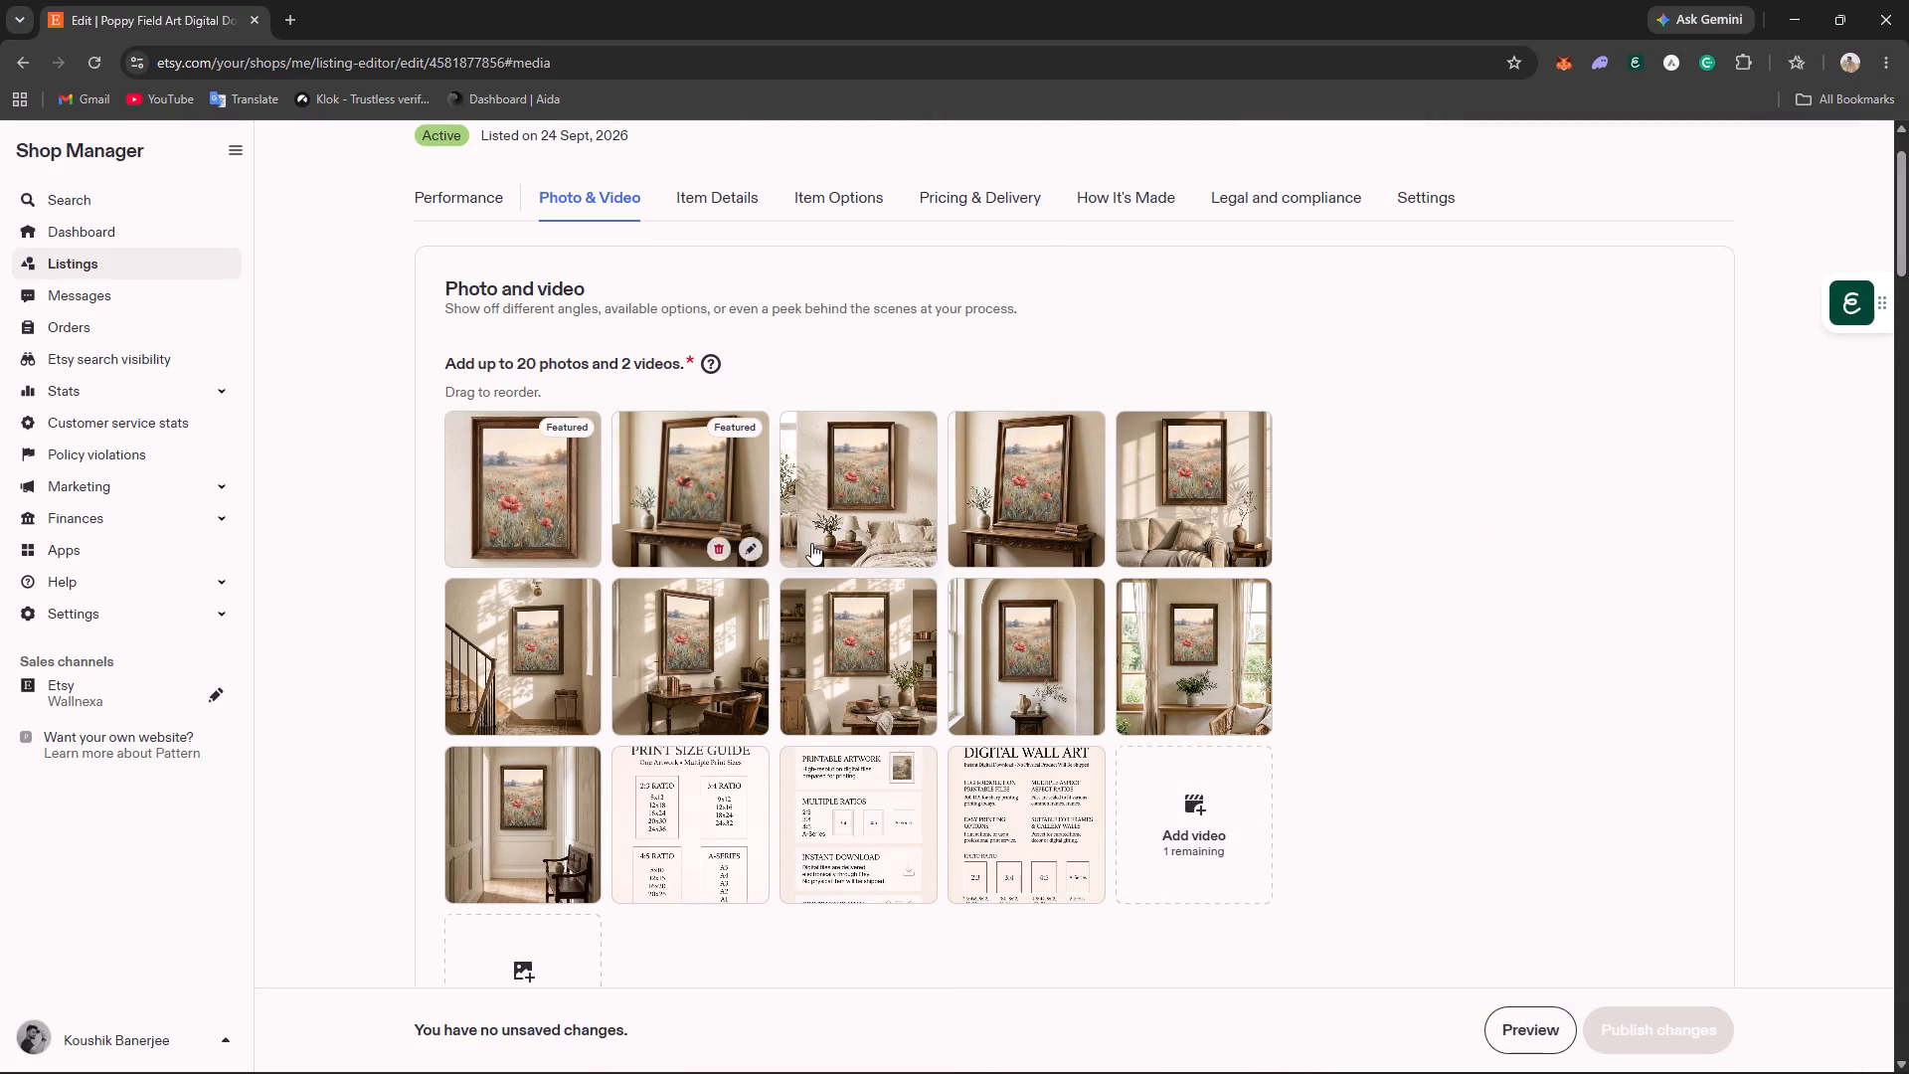
left_click(886, 548)
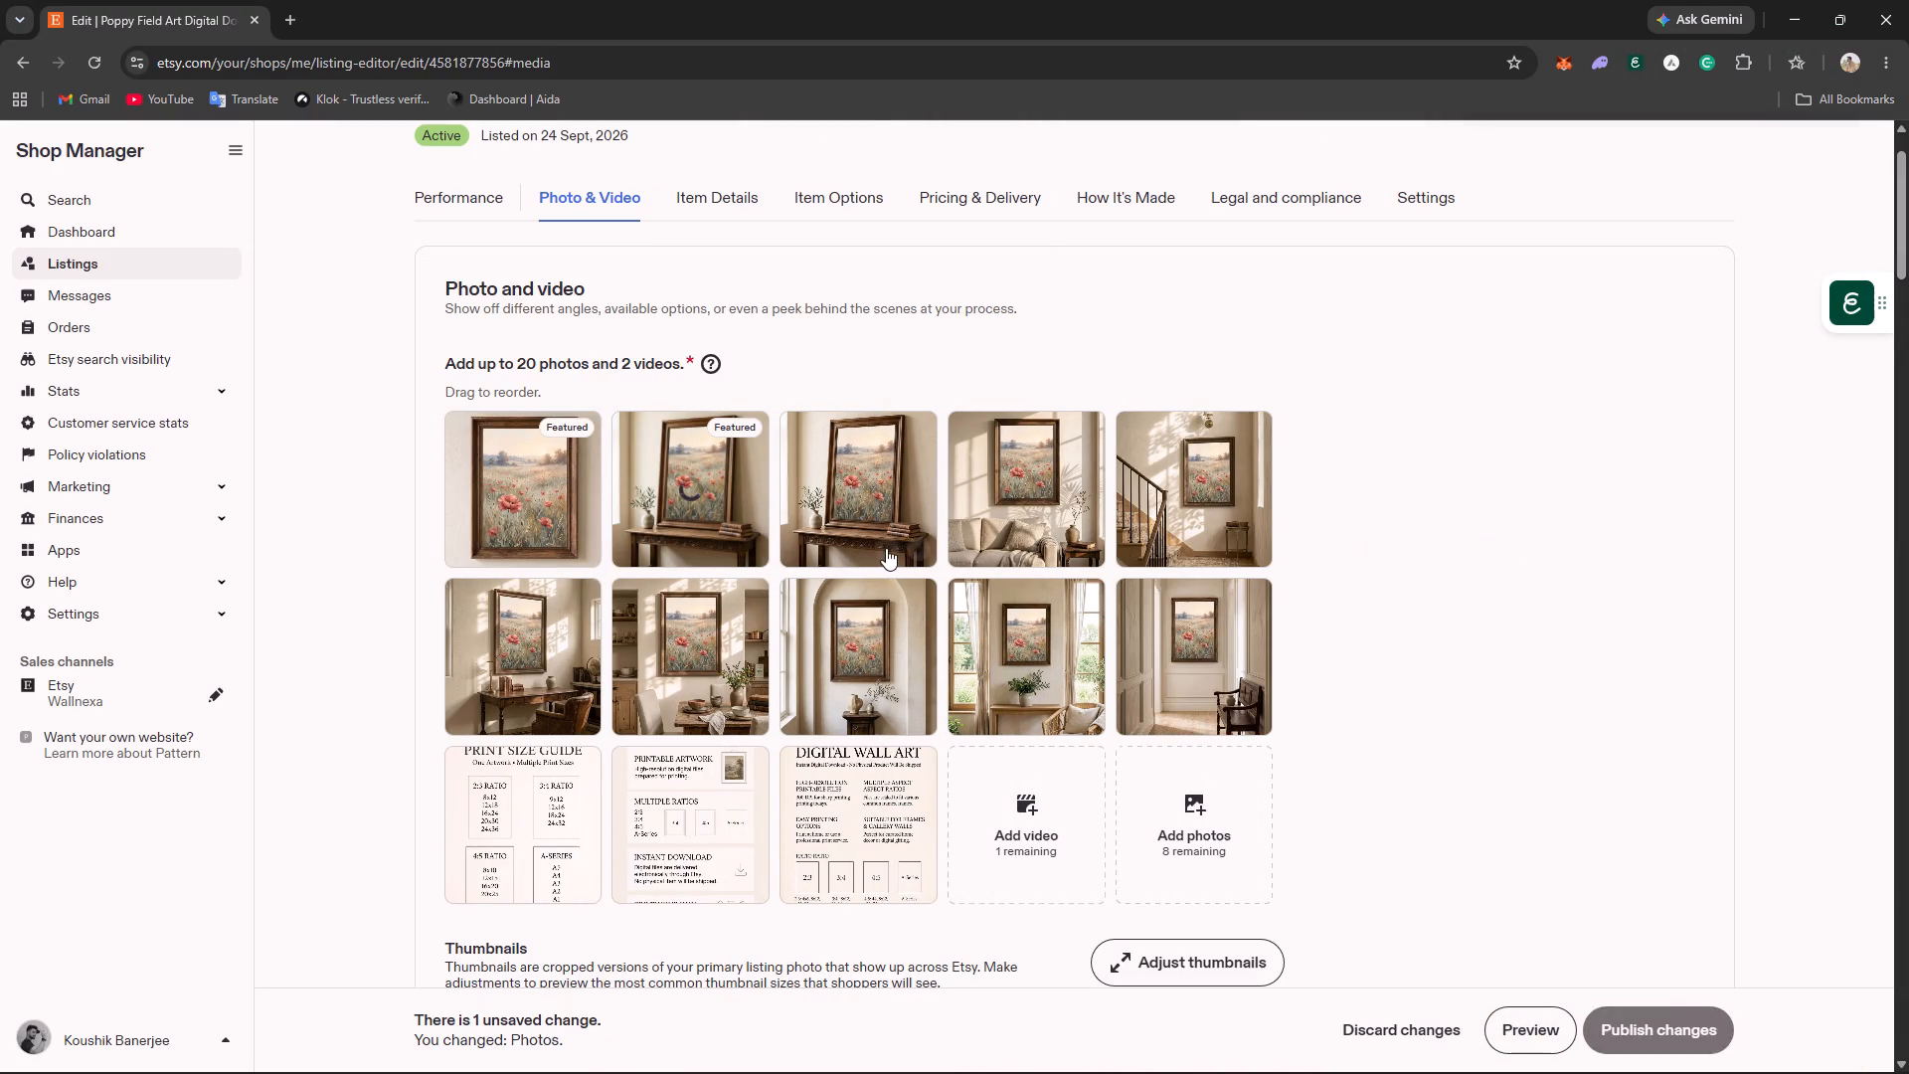
left_click(886, 548)
left_click(886, 548)
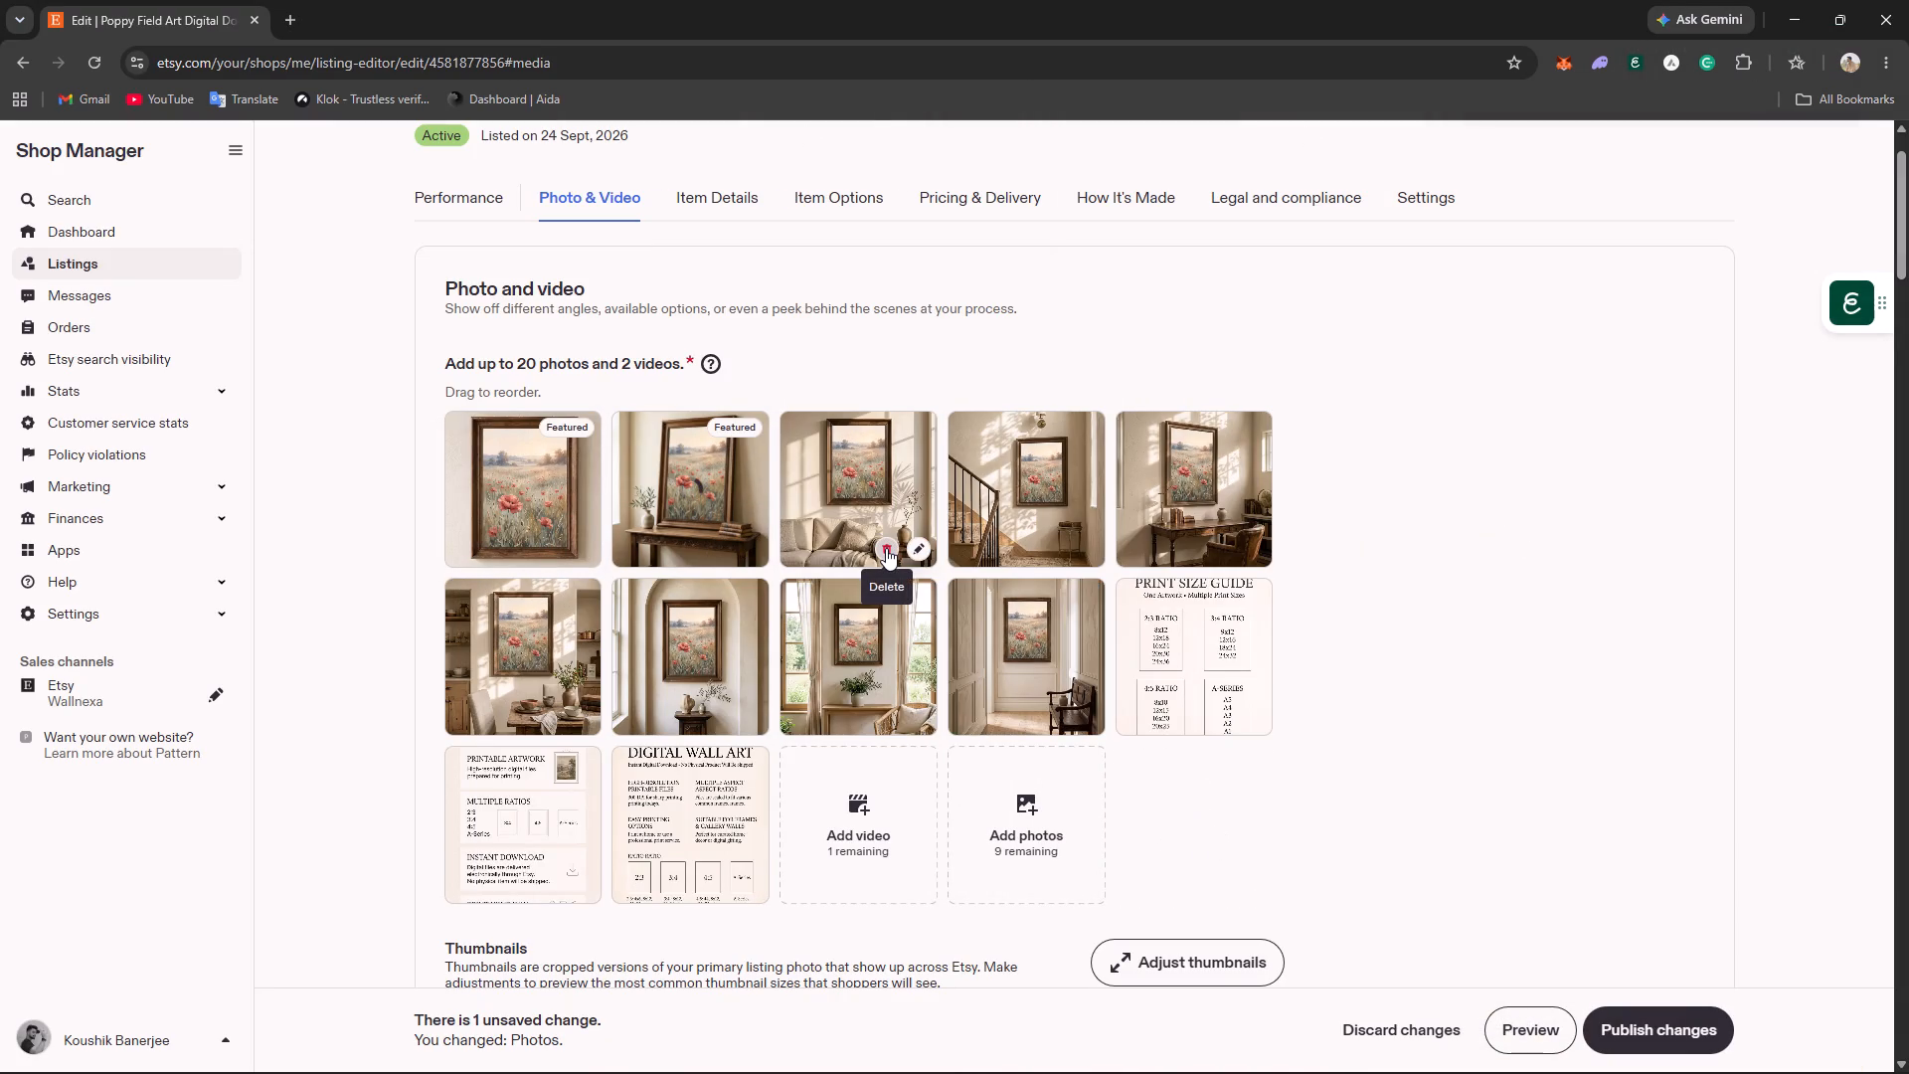
left_click(886, 548)
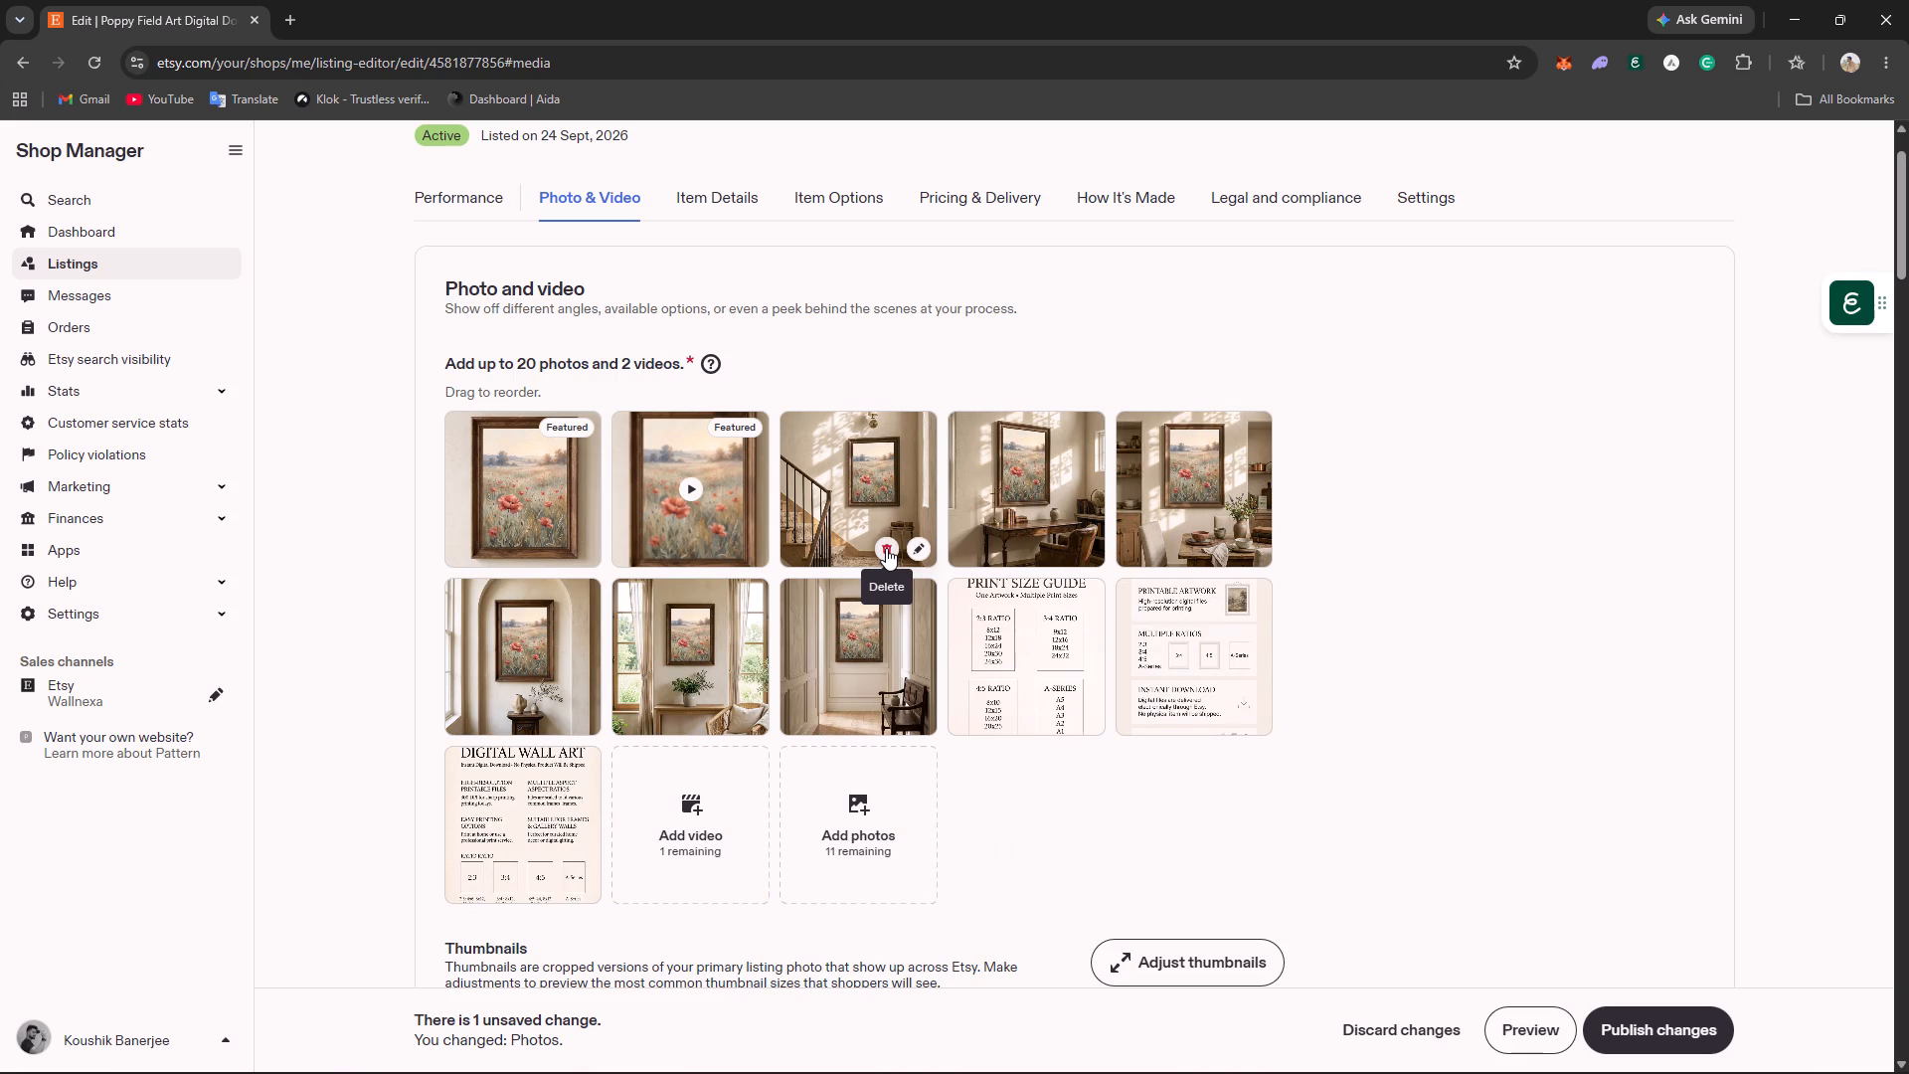
left_click(886, 548)
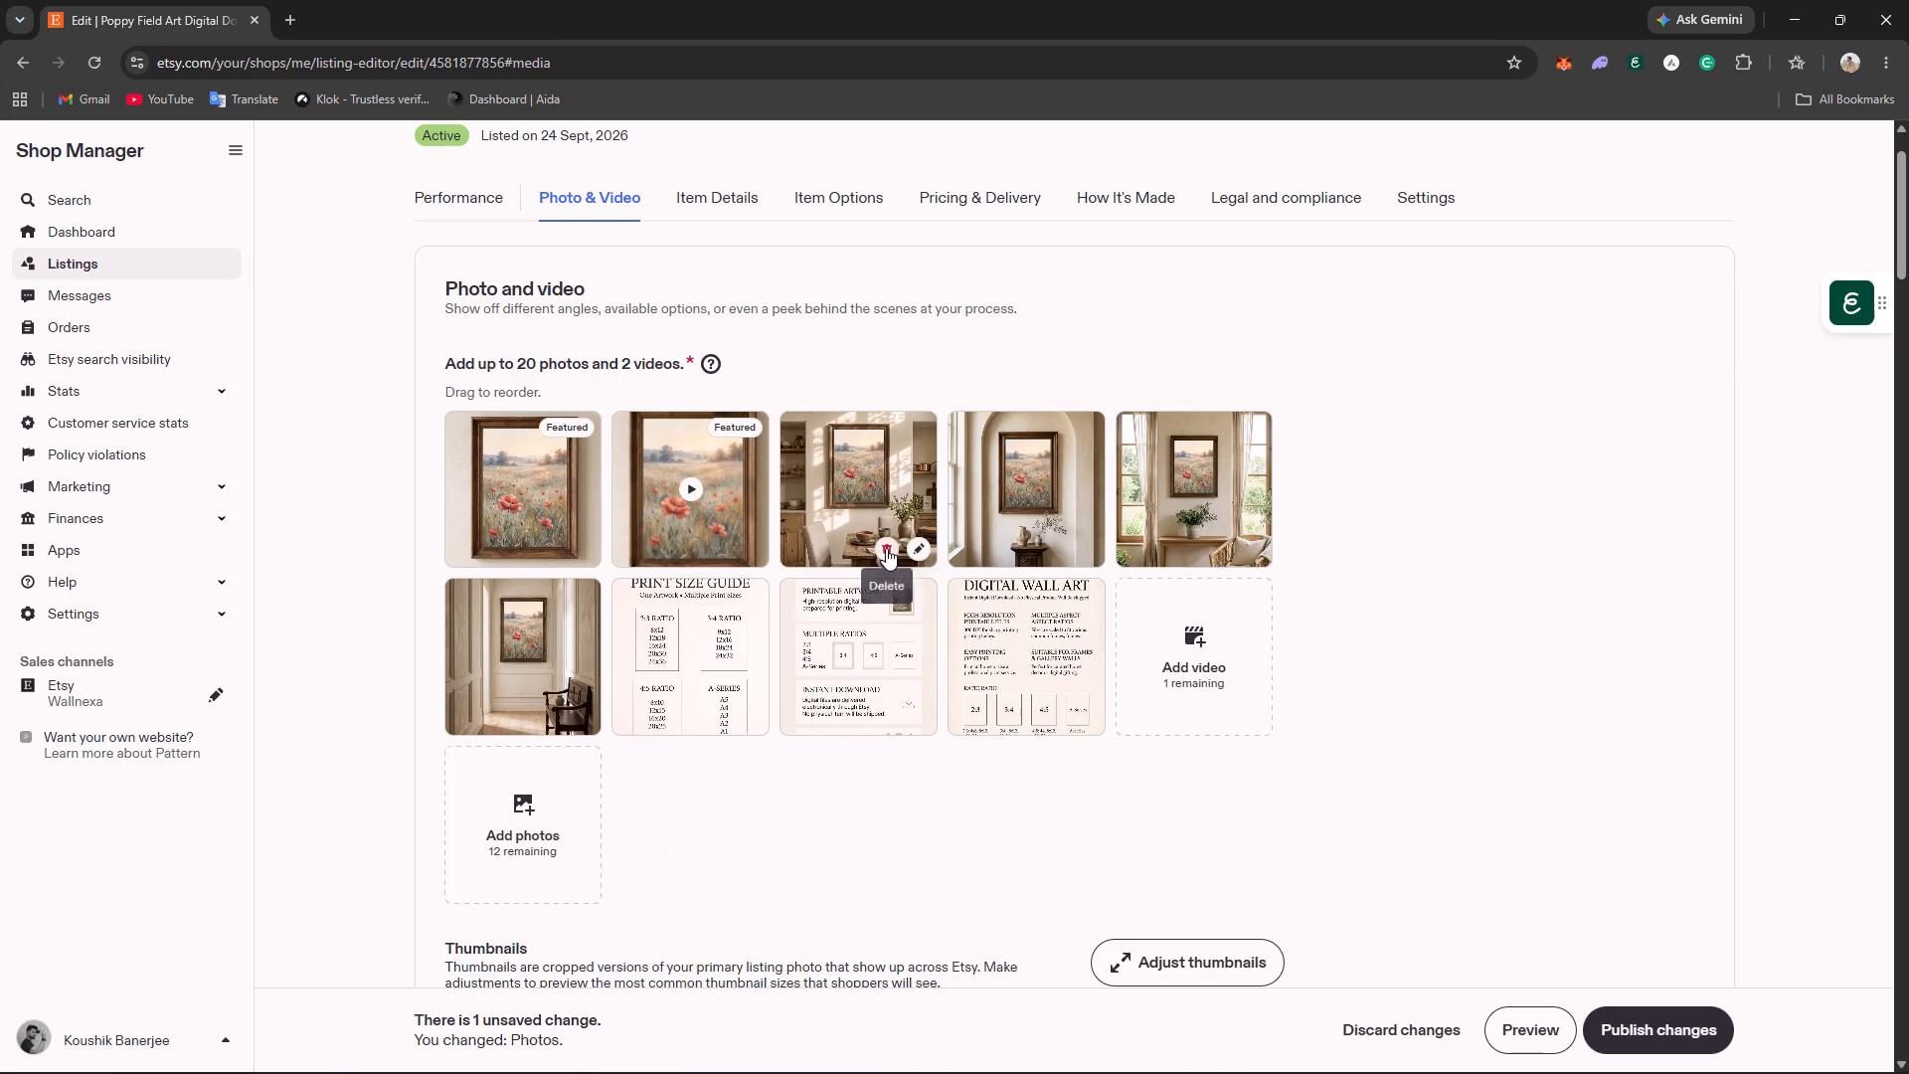
left_click(886, 548)
left_click(886, 548)
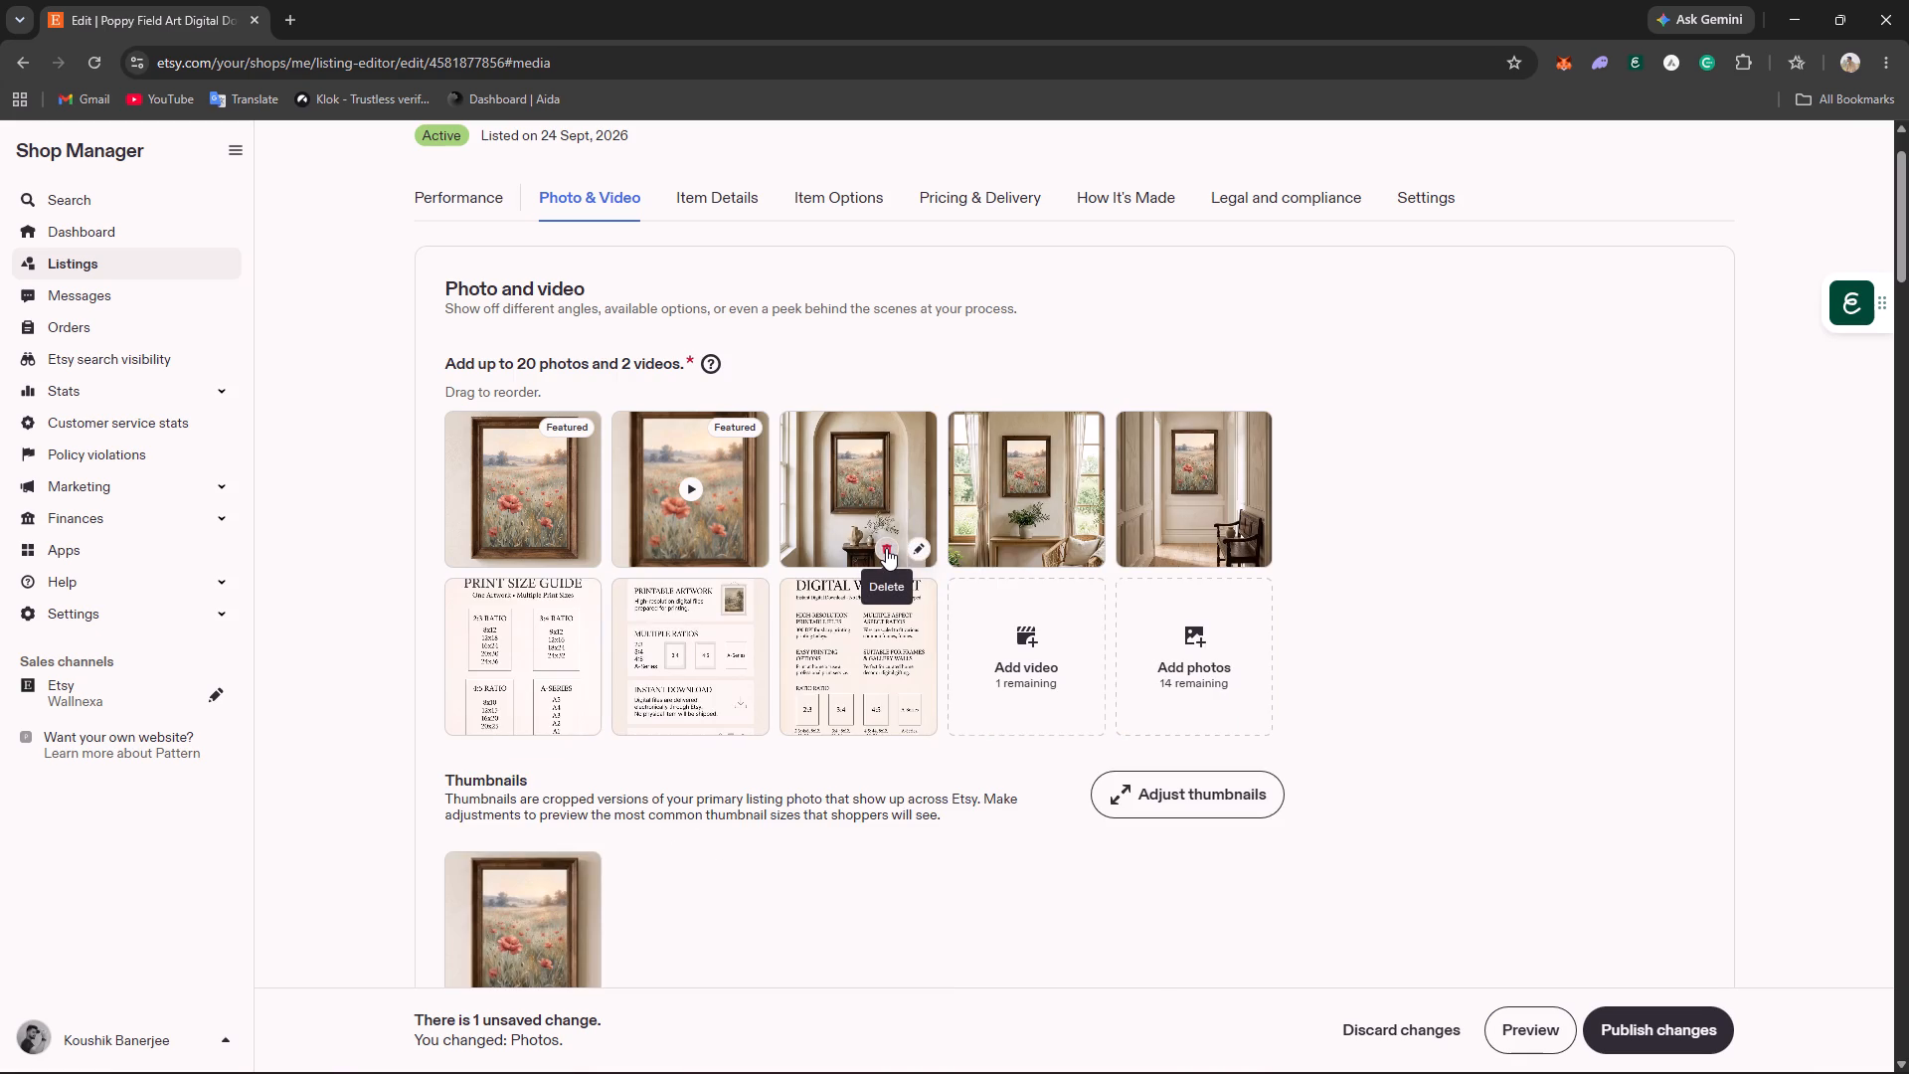
left_click(886, 548)
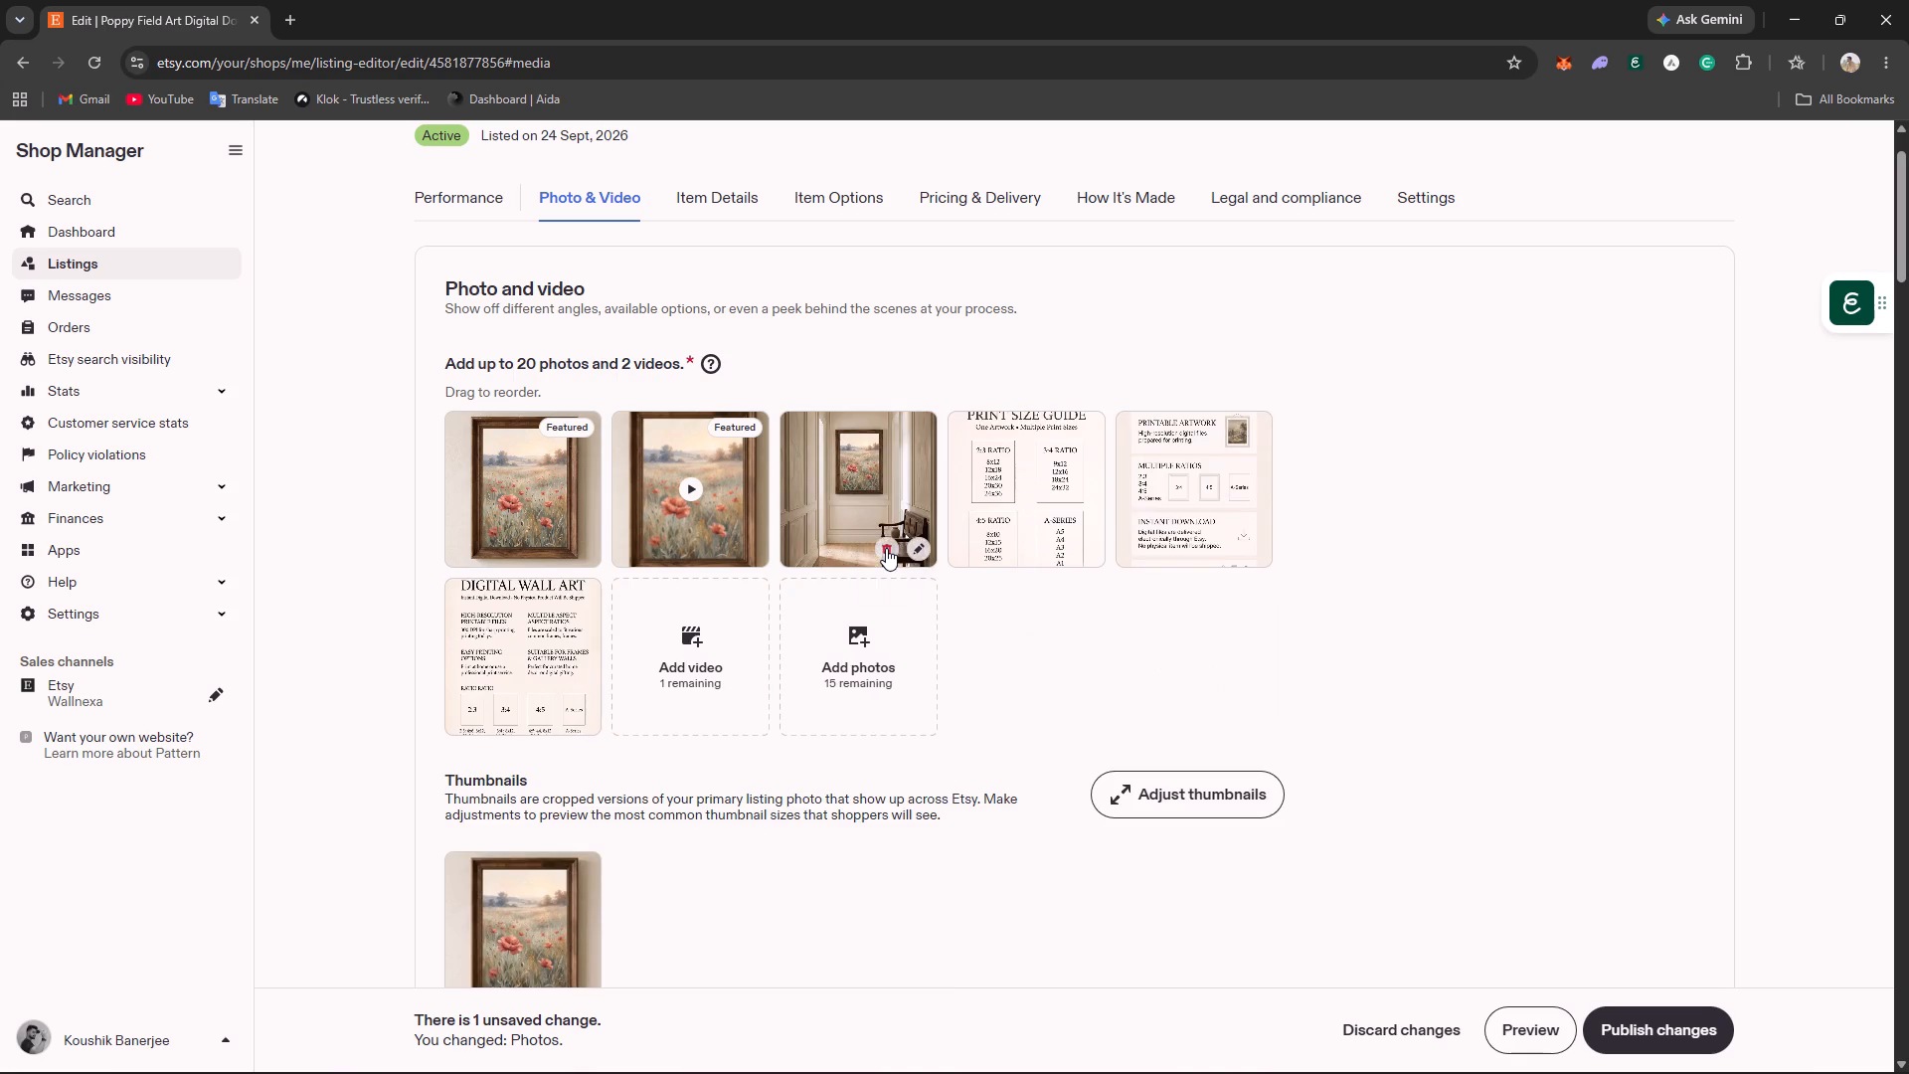
left_click(886, 548)
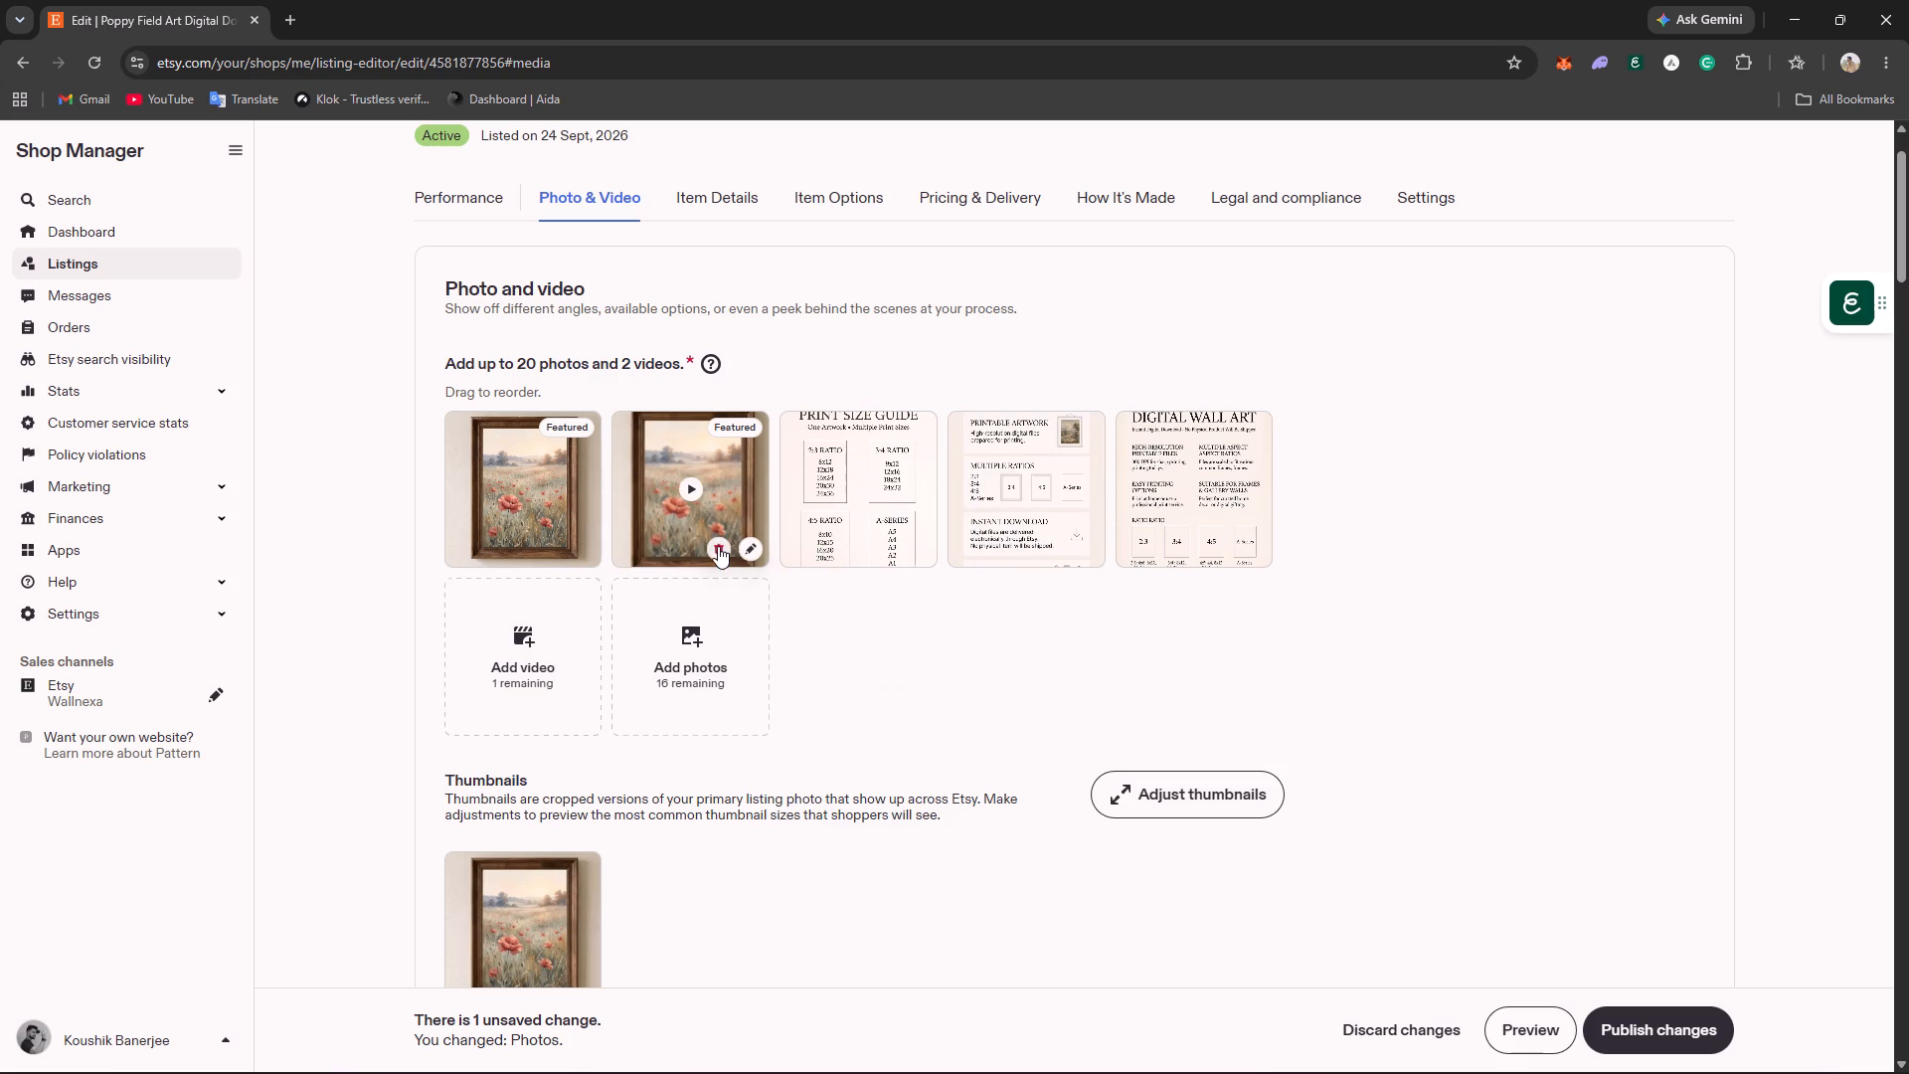
left_click(718, 546)
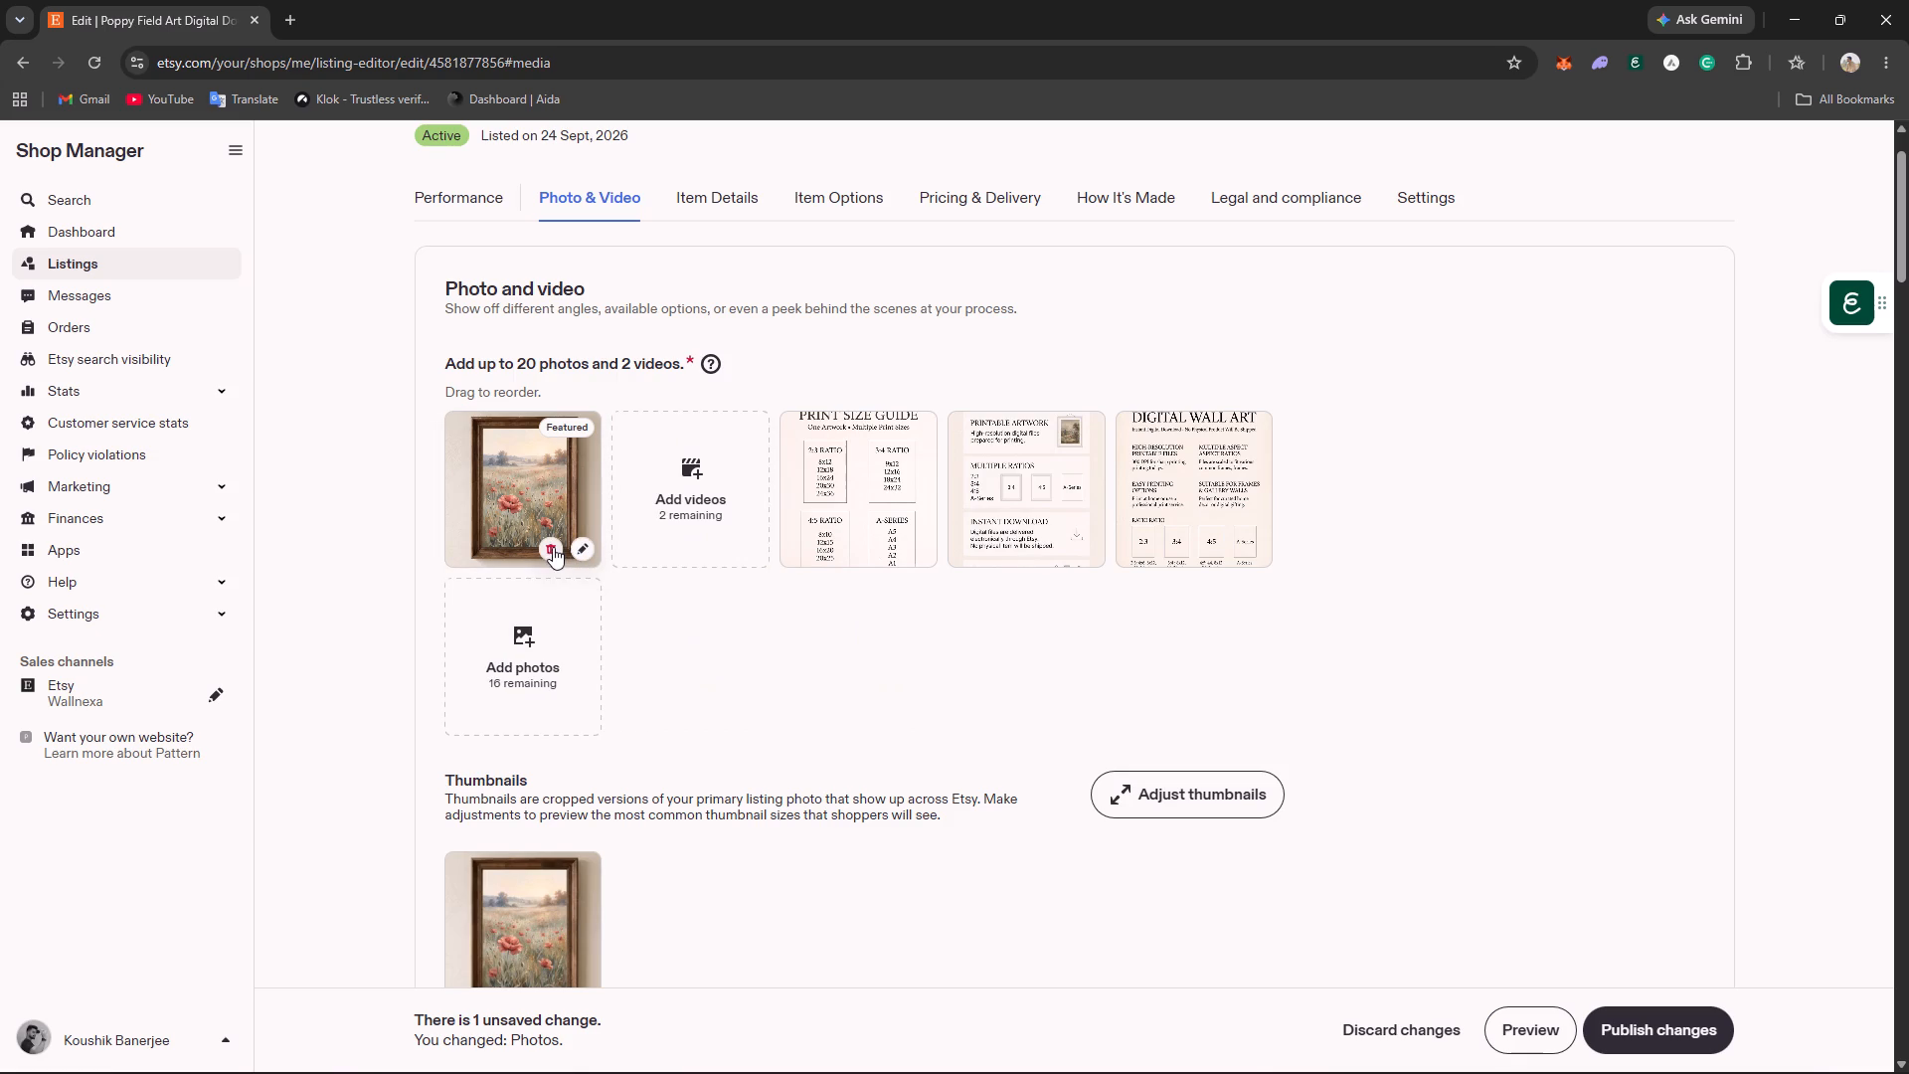
left_click(552, 547)
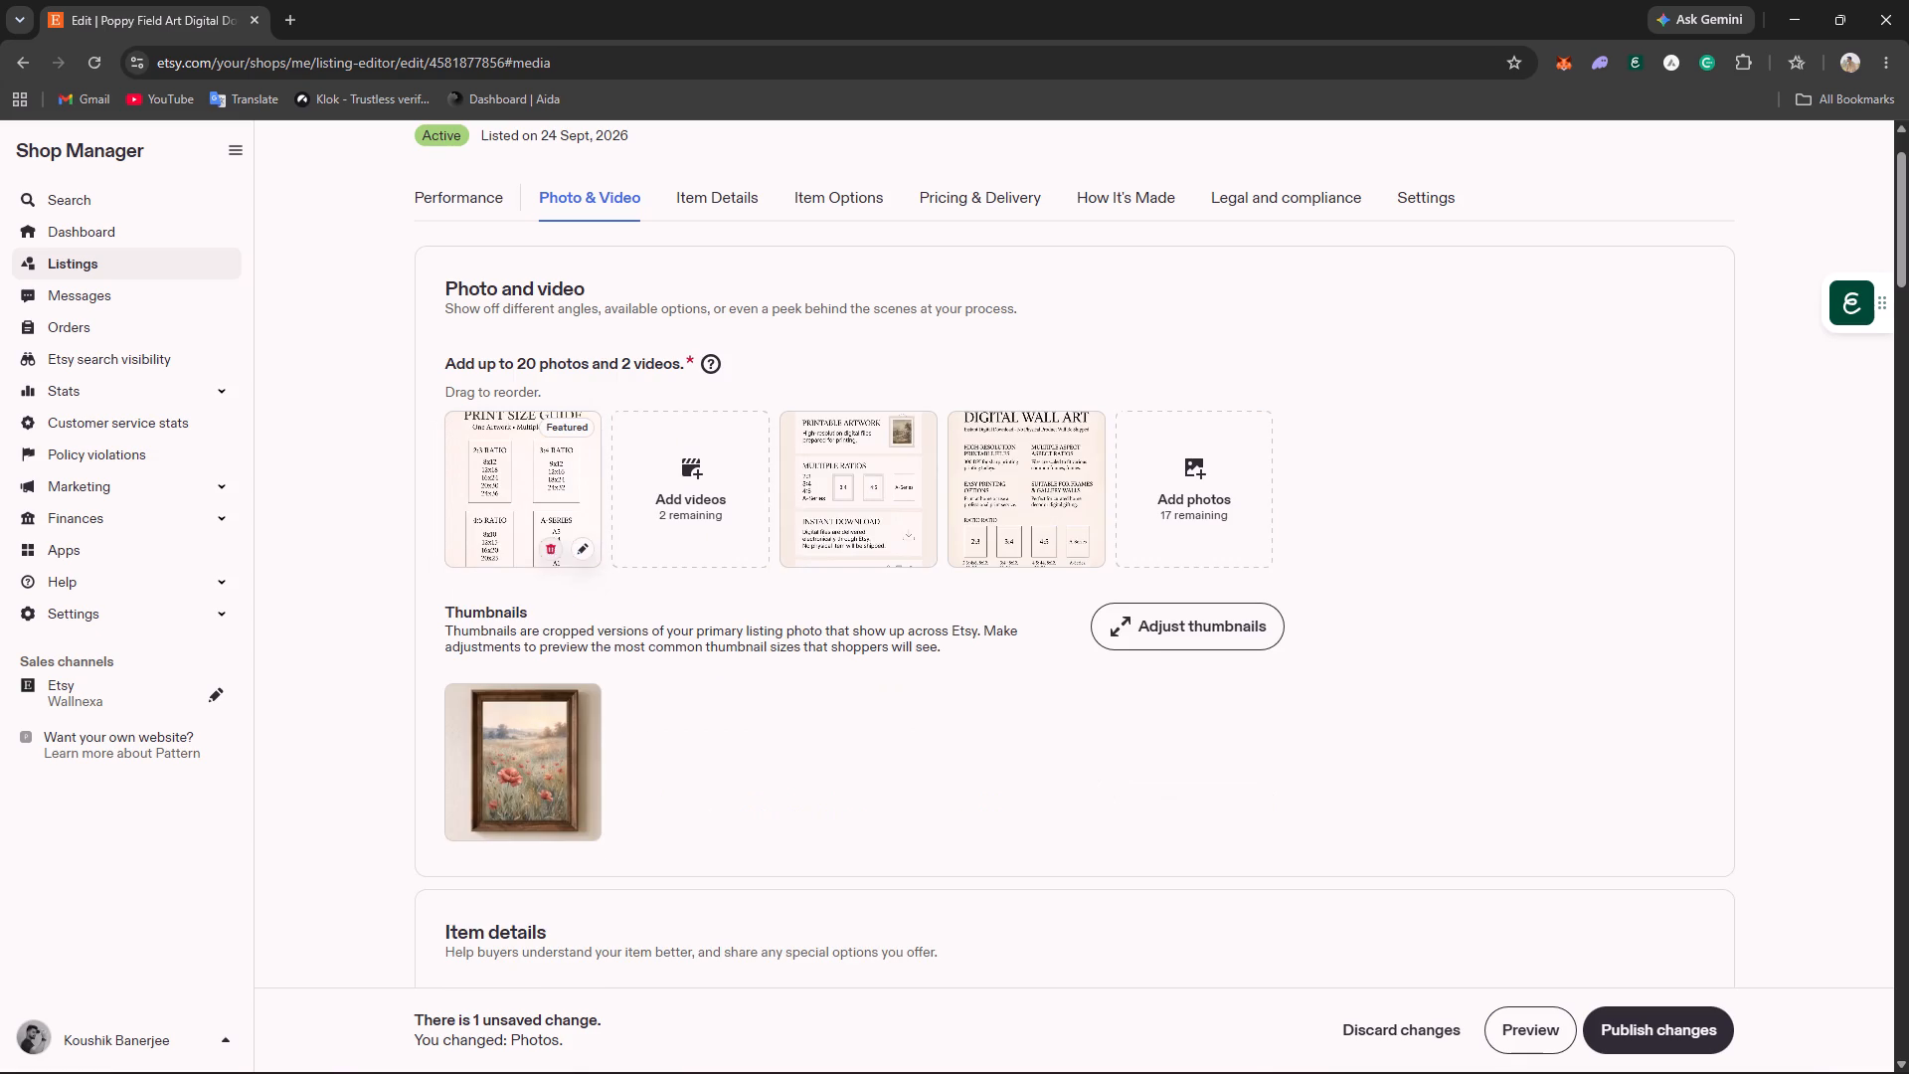
Upload the 14 remaining poppy field mockups, P01 to P16, from the WallNexa_Mockups folder to the Poppy Field Art listing's photos.
left_click_drag(997, 1003, 950, 1073)
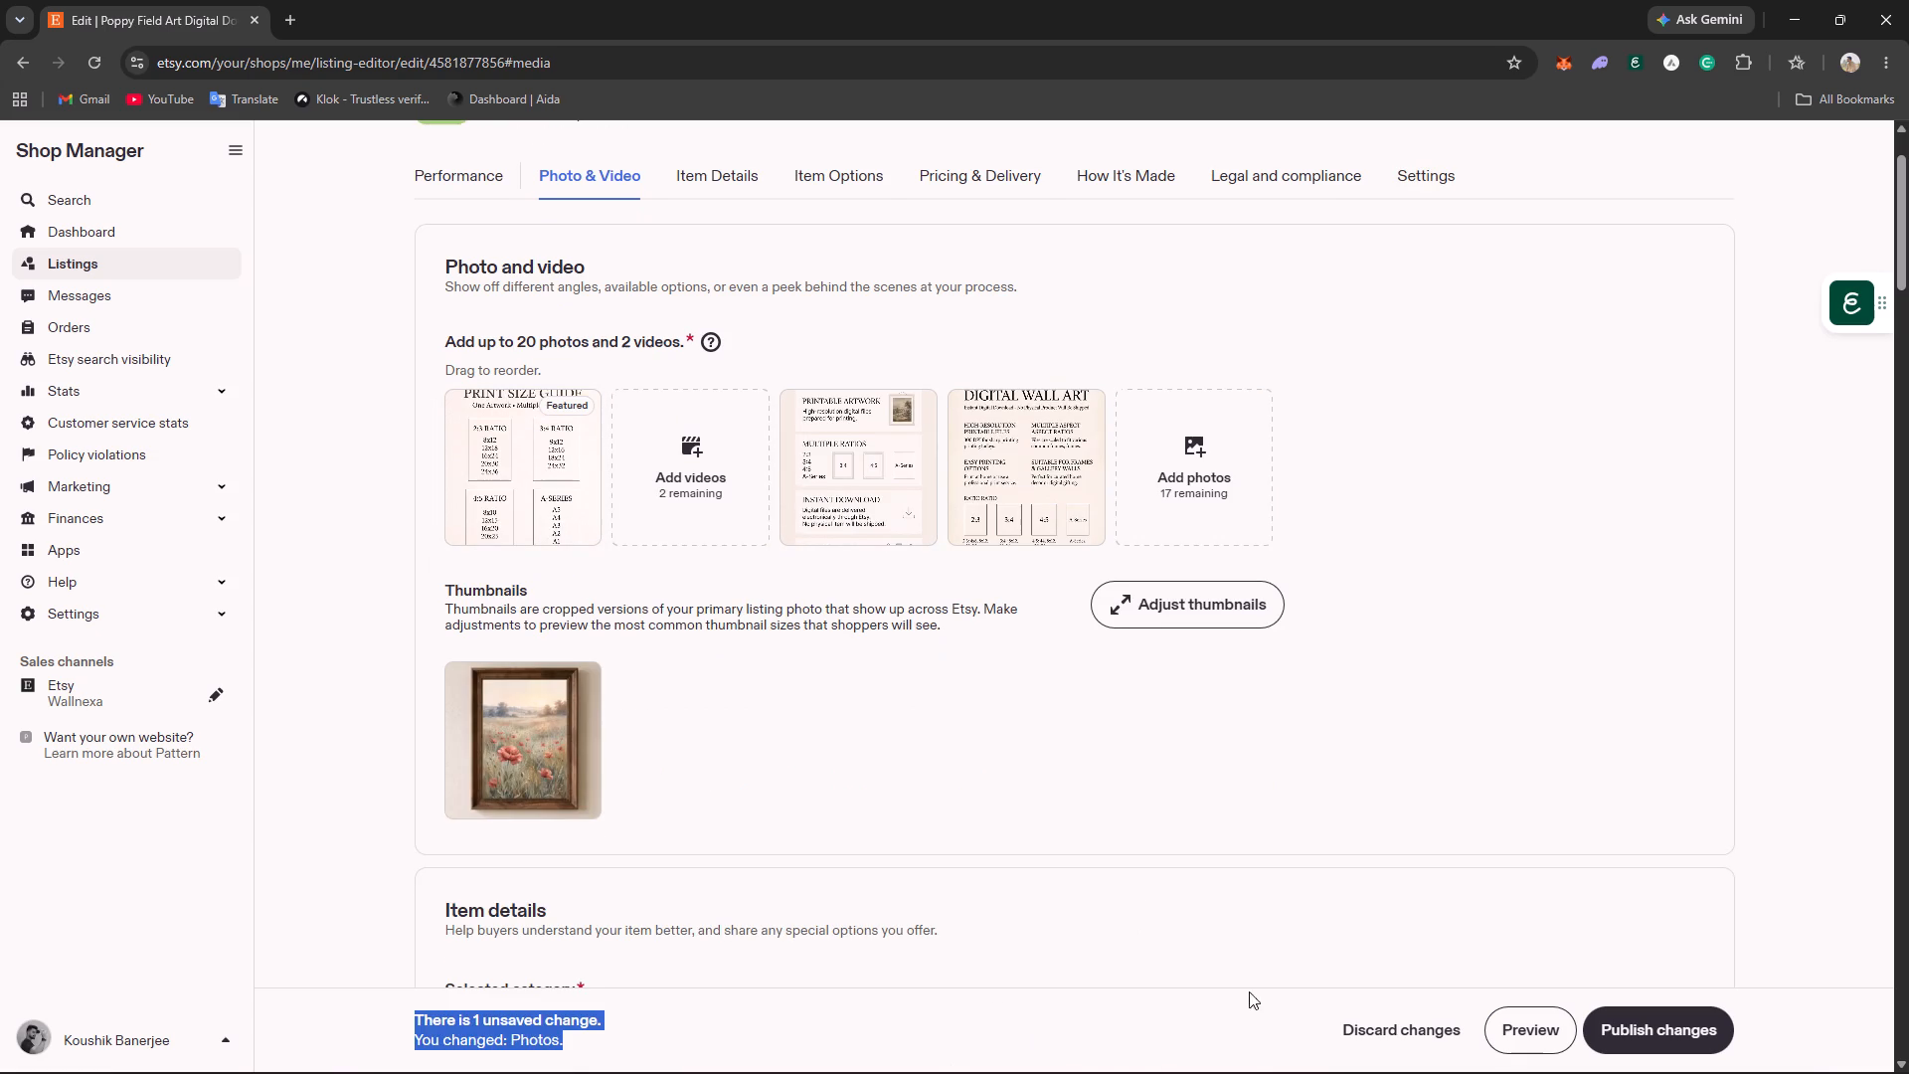
left_click(1453, 689)
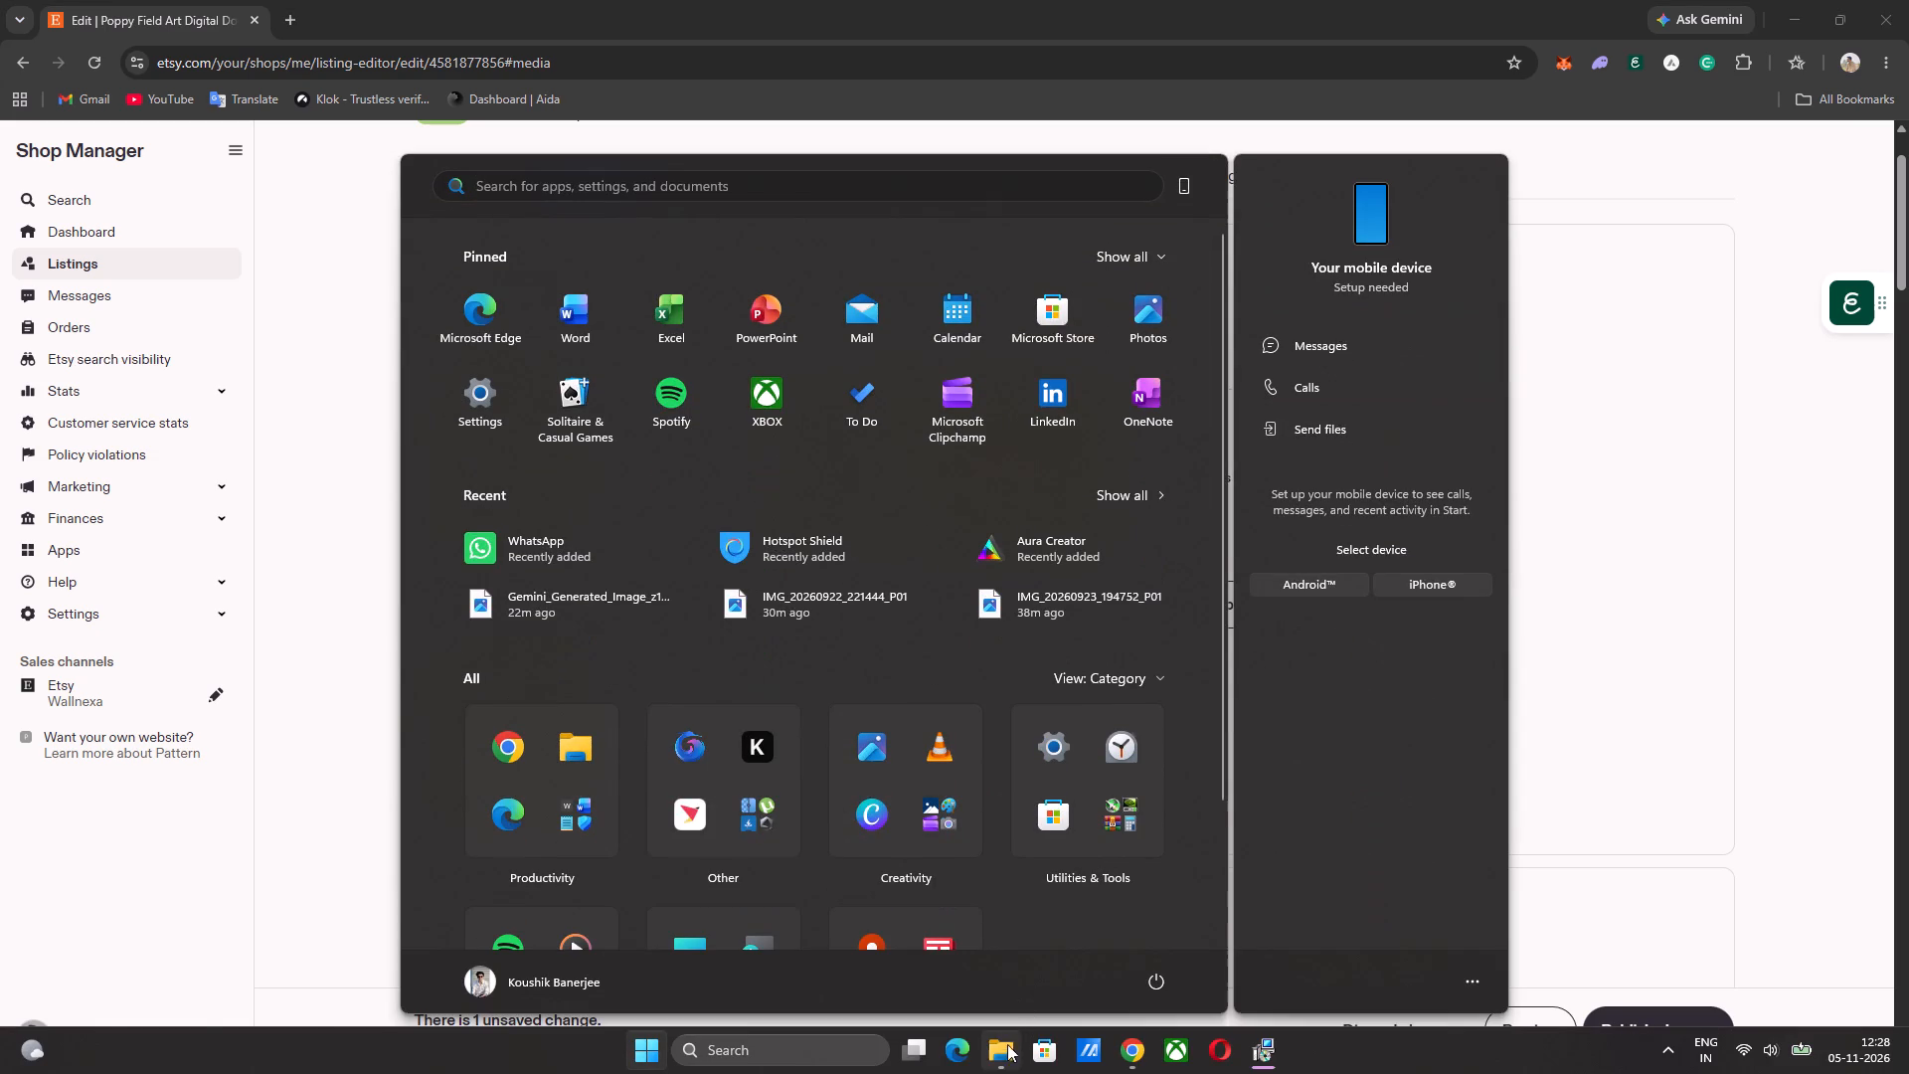
left_click(1004, 1047)
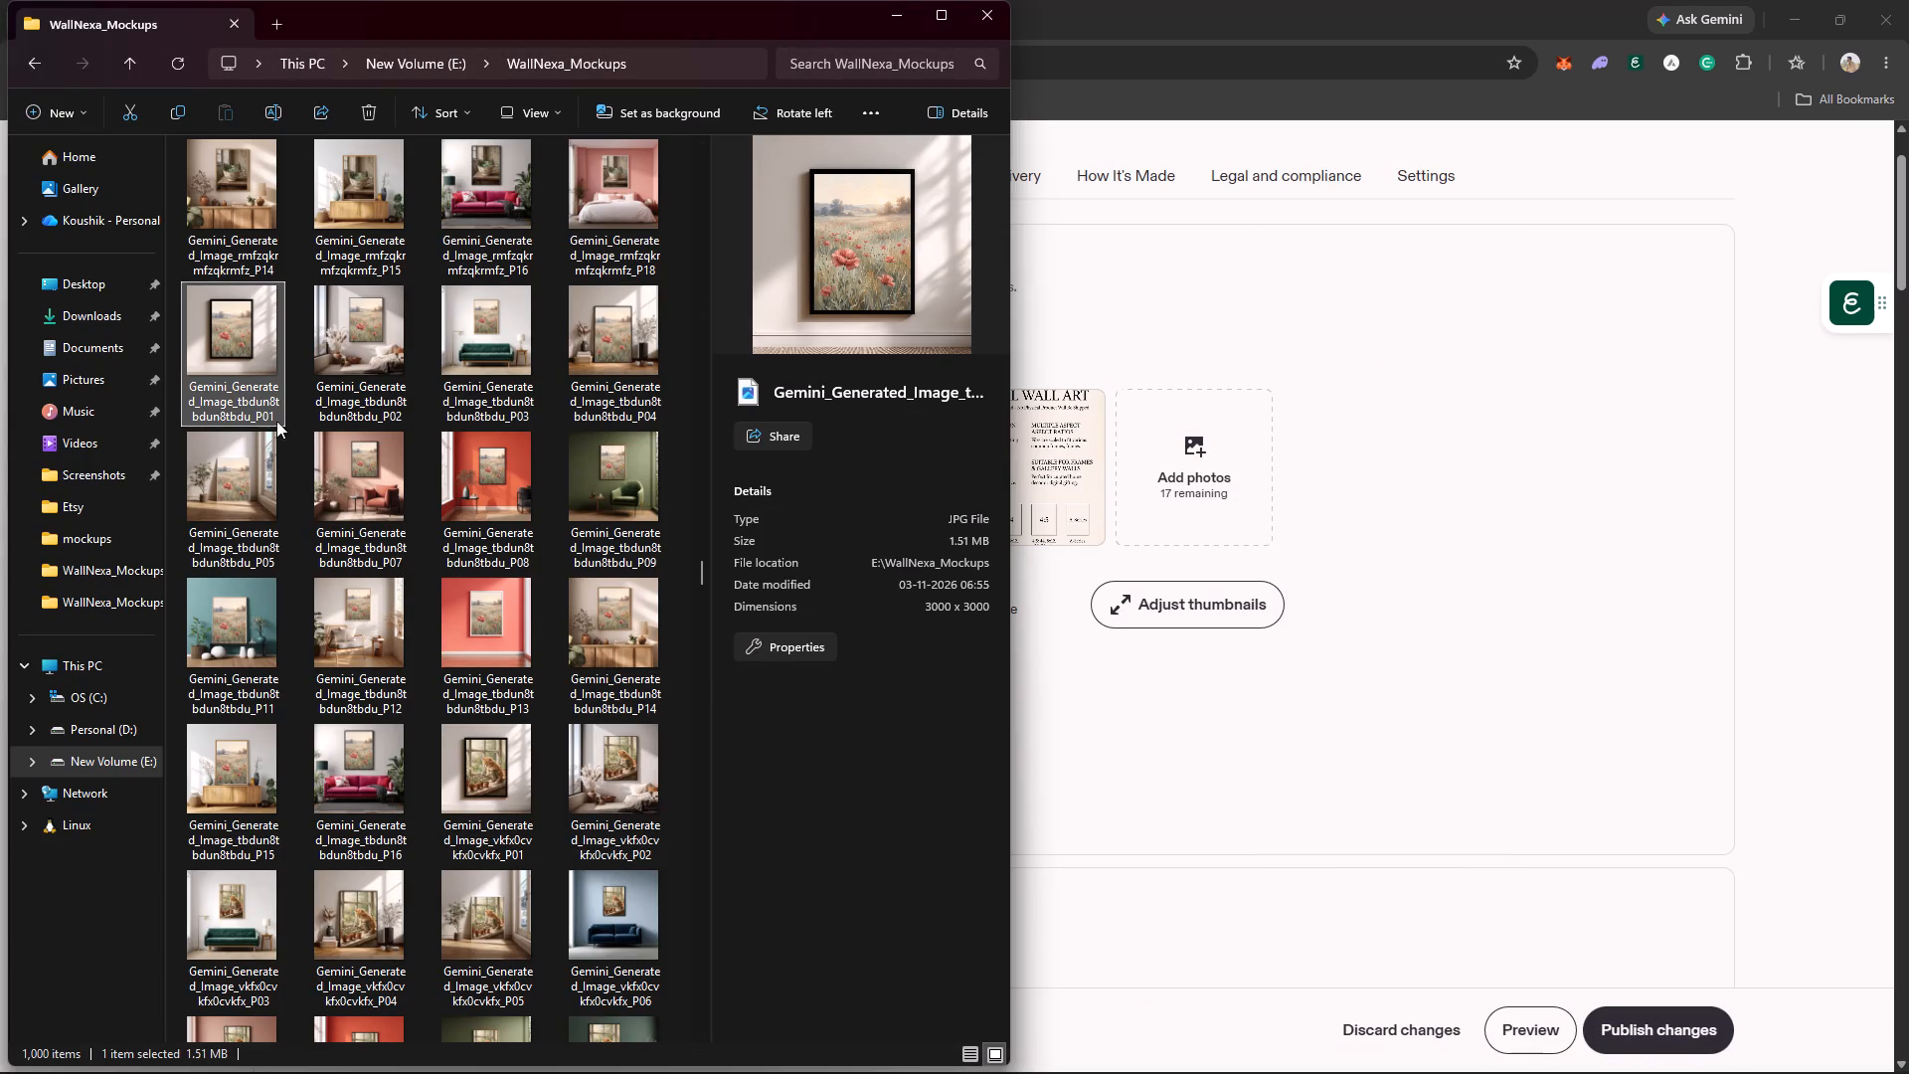
left_click_drag(176, 350, 449, 359)
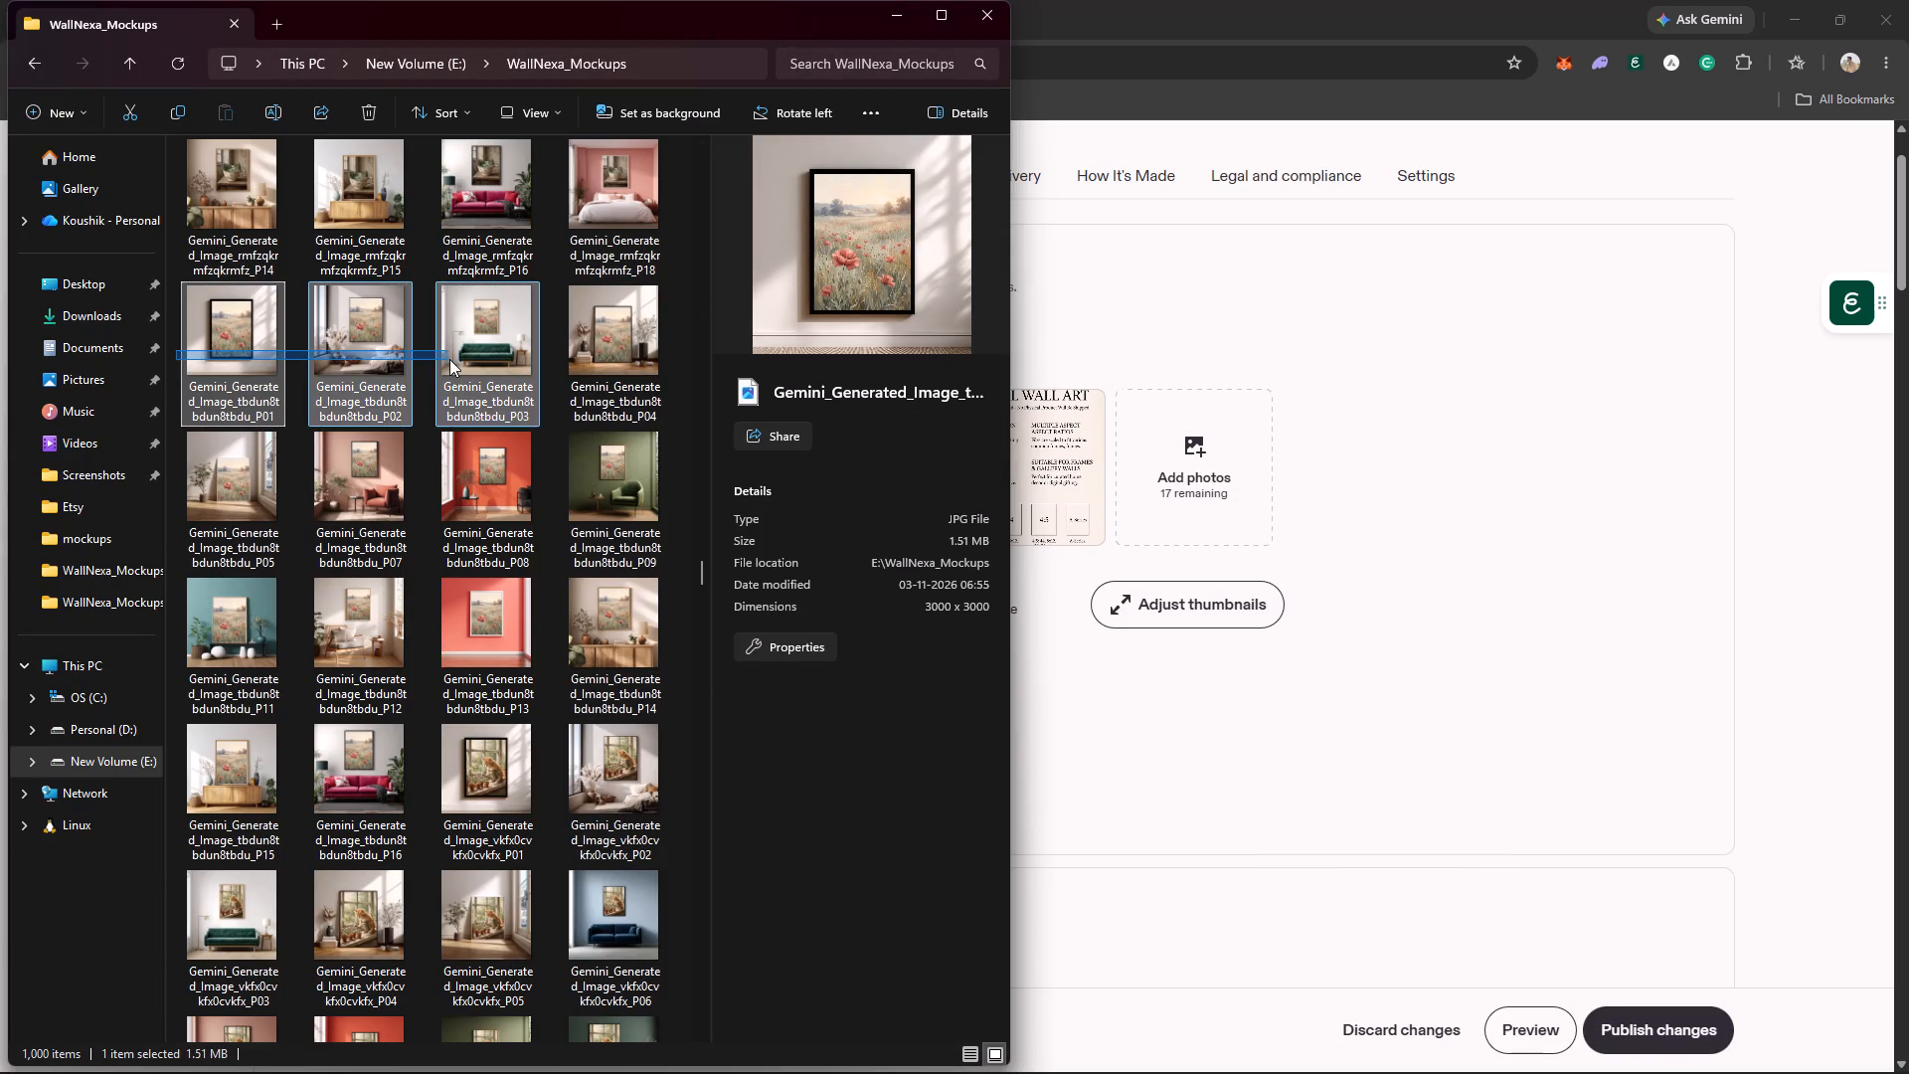
left_click_drag(449, 359, 659, 636)
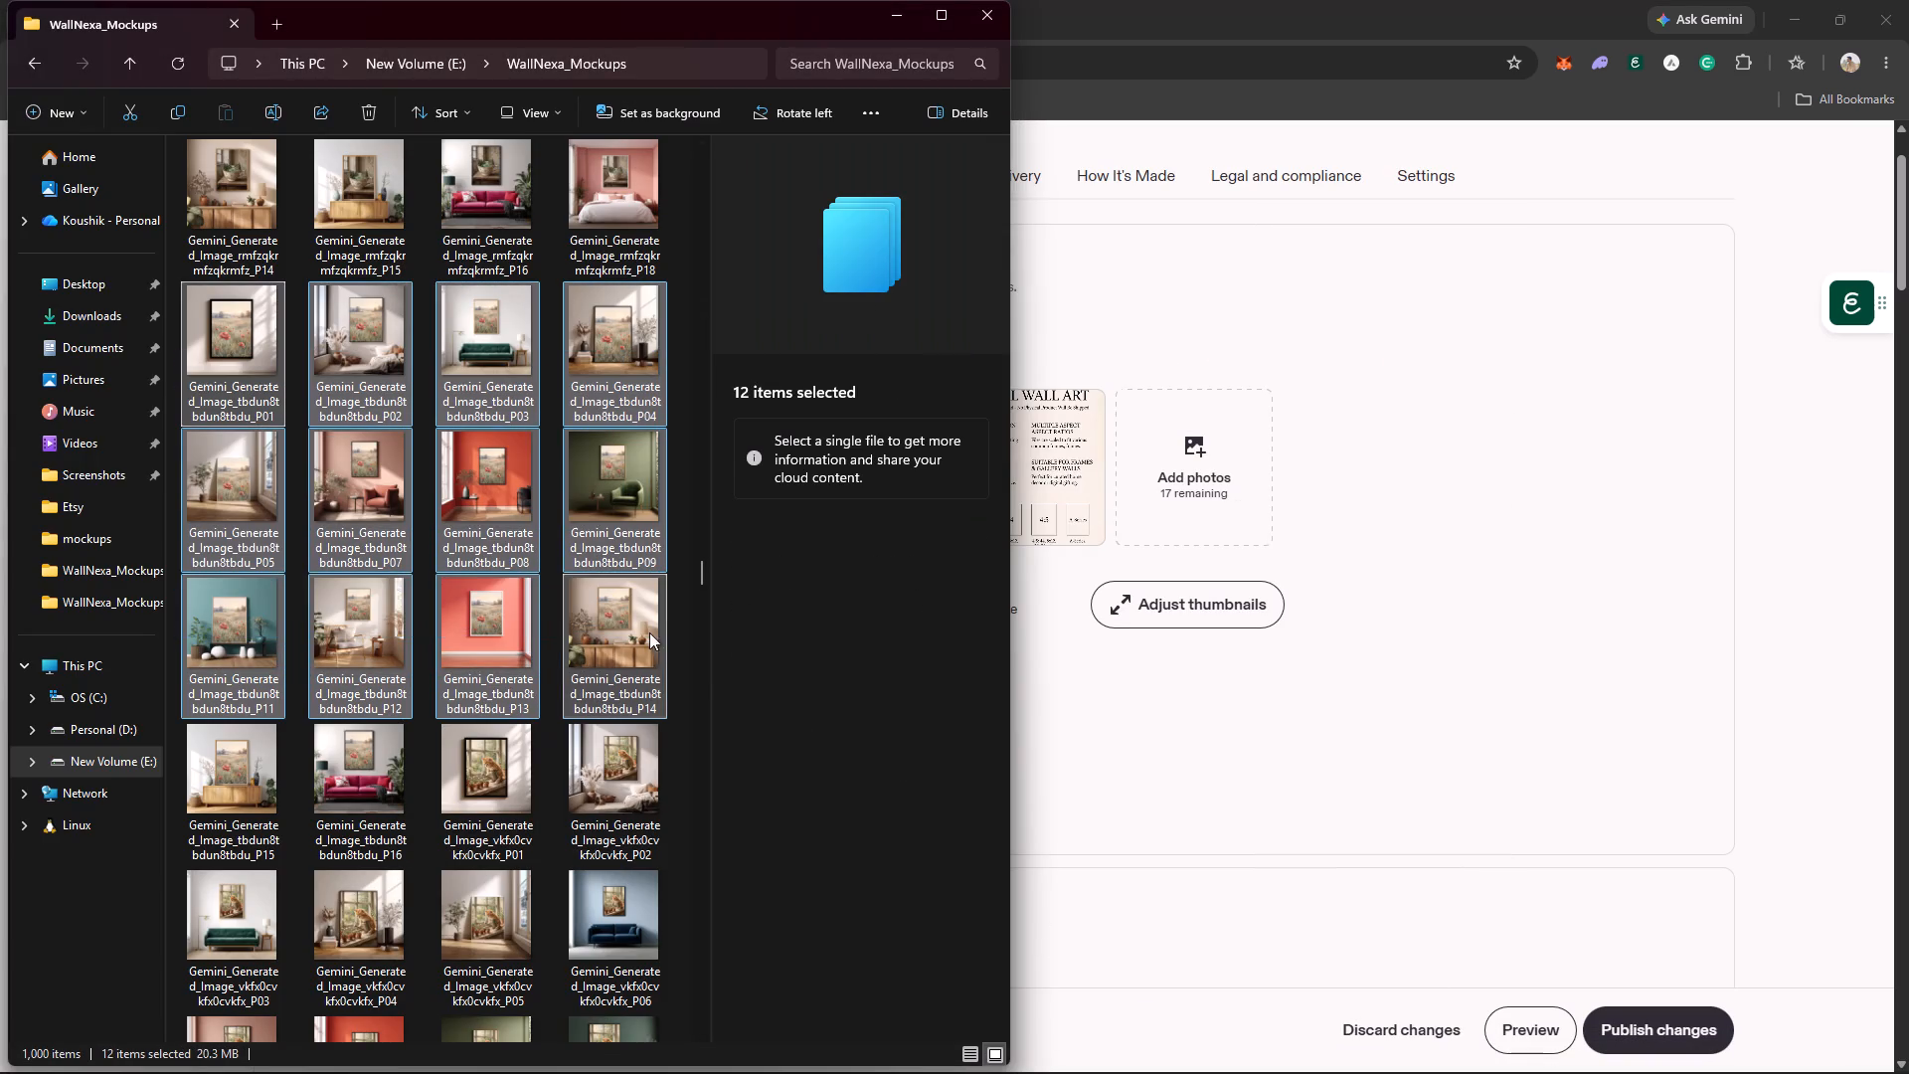
left_click_drag(174, 794, 280, 798, "ctrl")
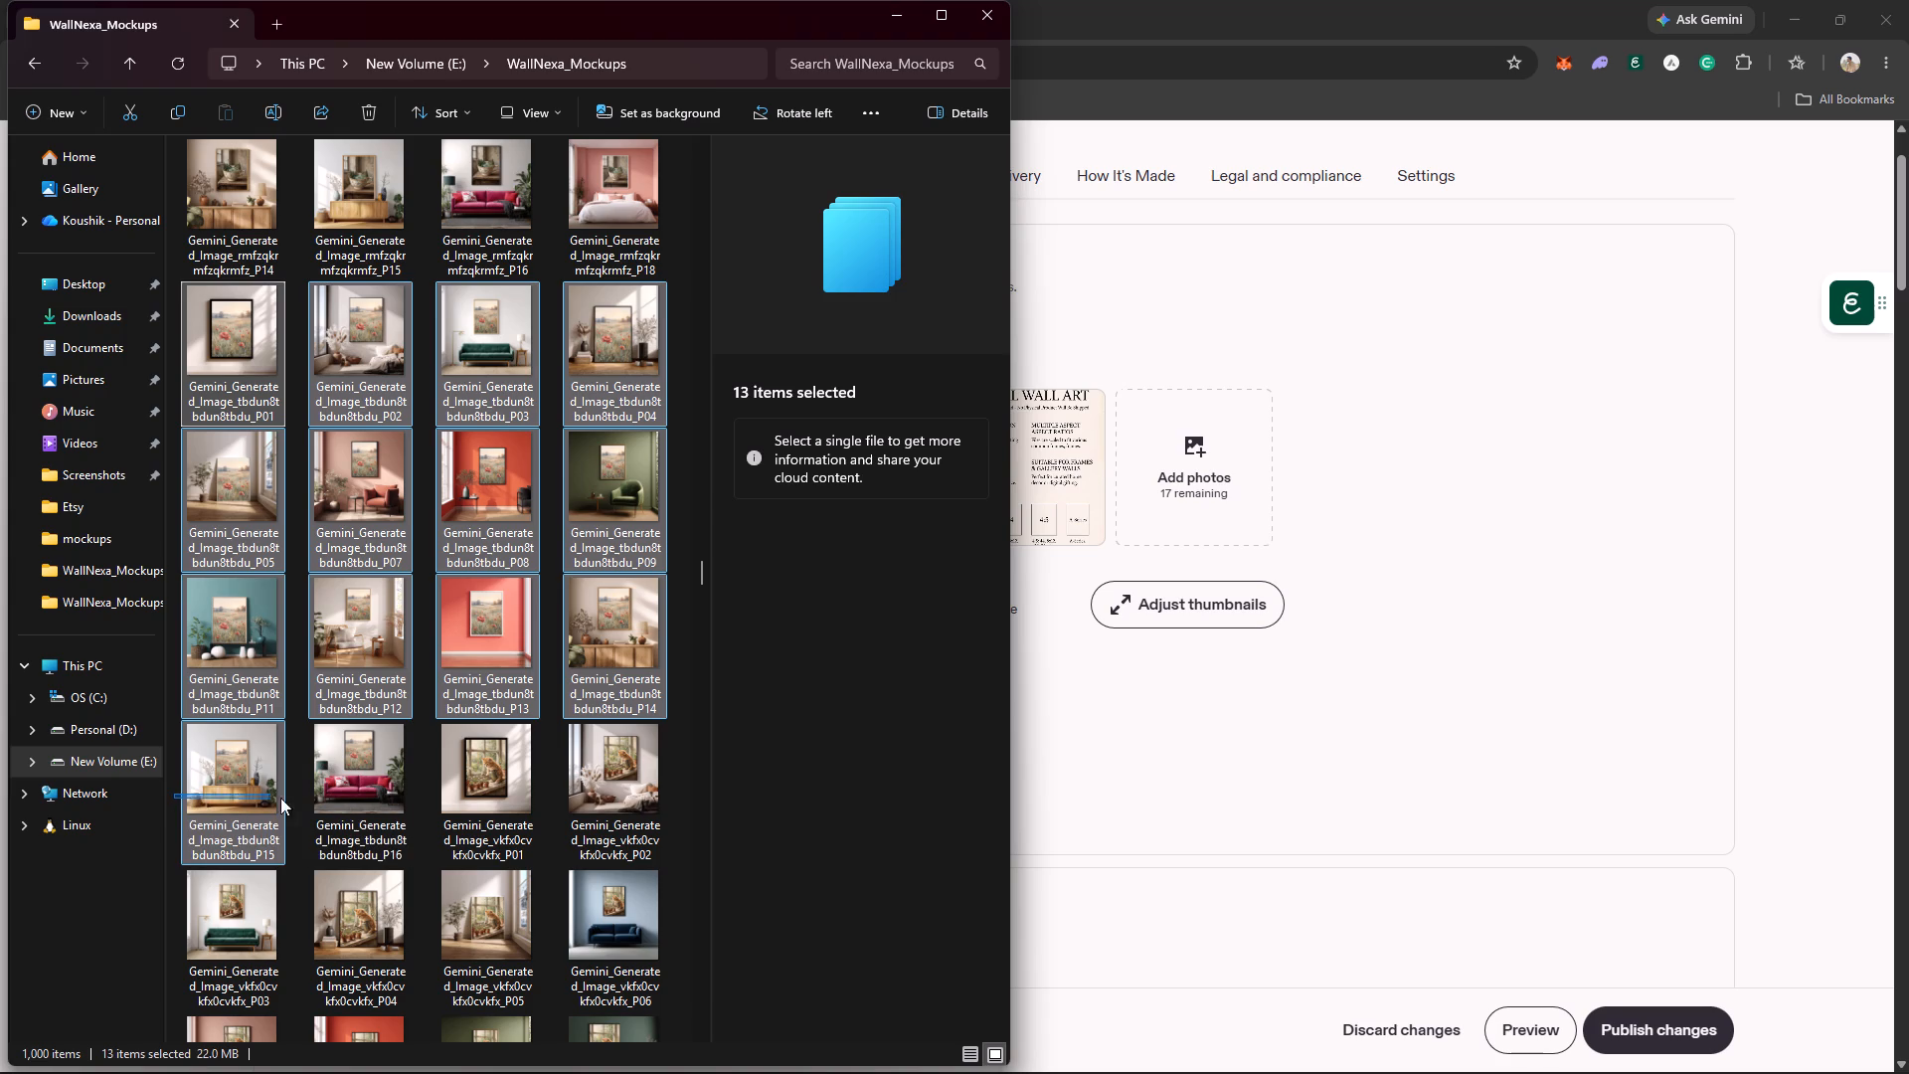
left_click_drag(280, 798, 374, 799, "ctrl")
left_click_drag(373, 786, 1009, 555)
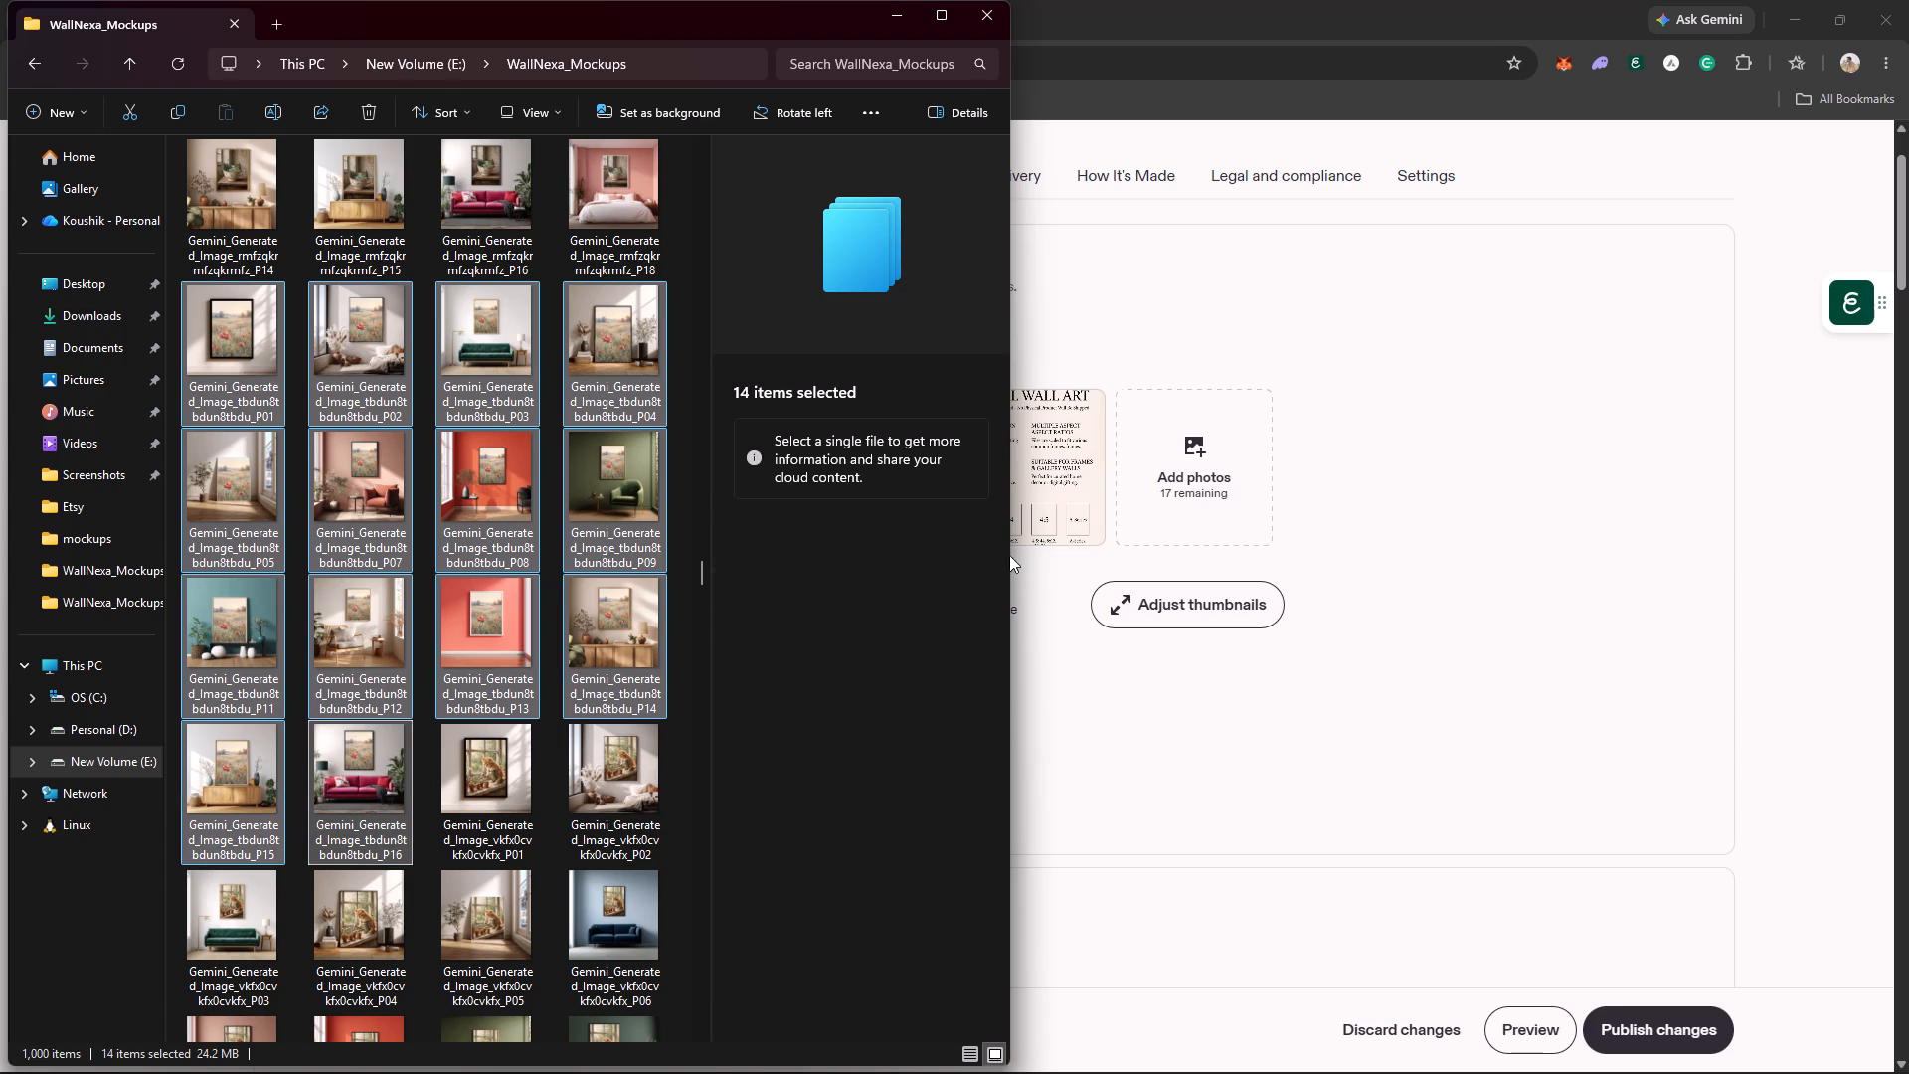
left_click_drag(1009, 555, 1179, 474)
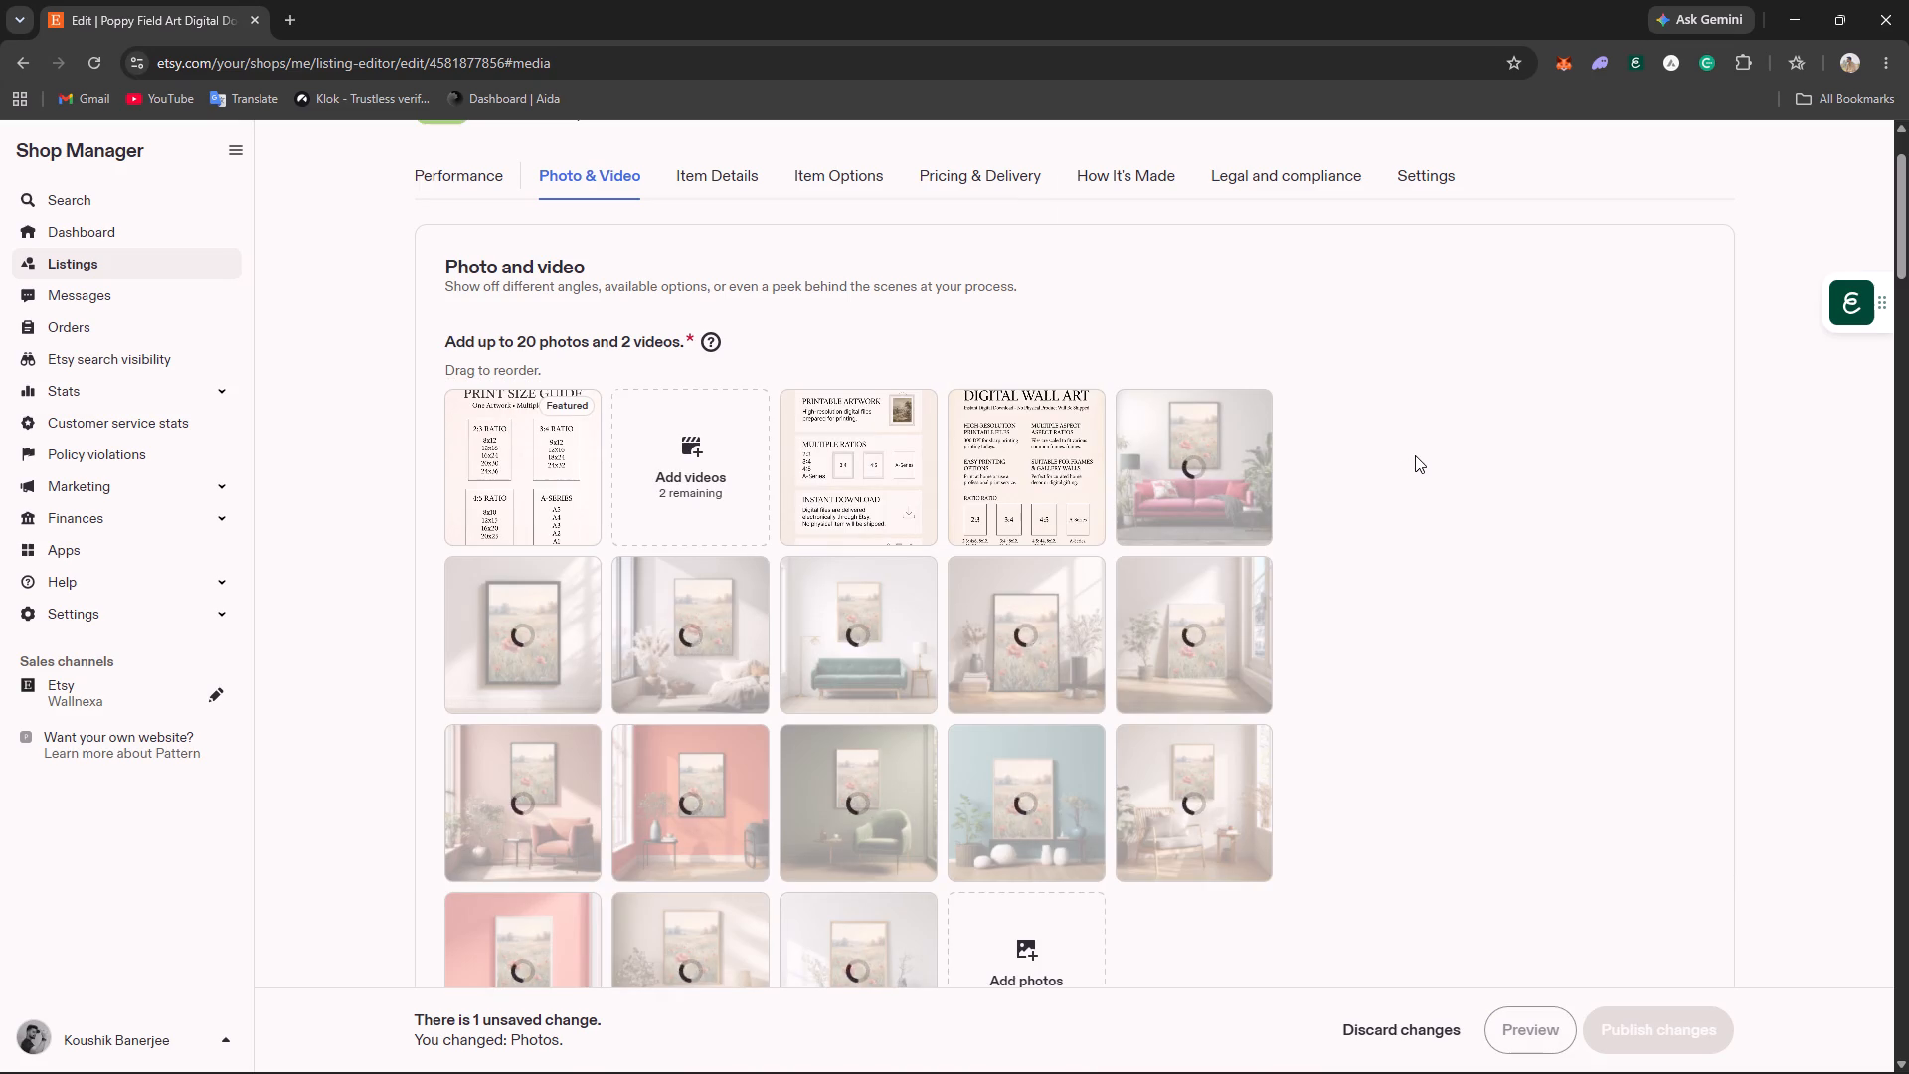
Move the information images to the end of the listing photos, ordered Digital Wall Art, Printable Artwork, Print Size Guide.
scroll(1368, 466, "down", 1)
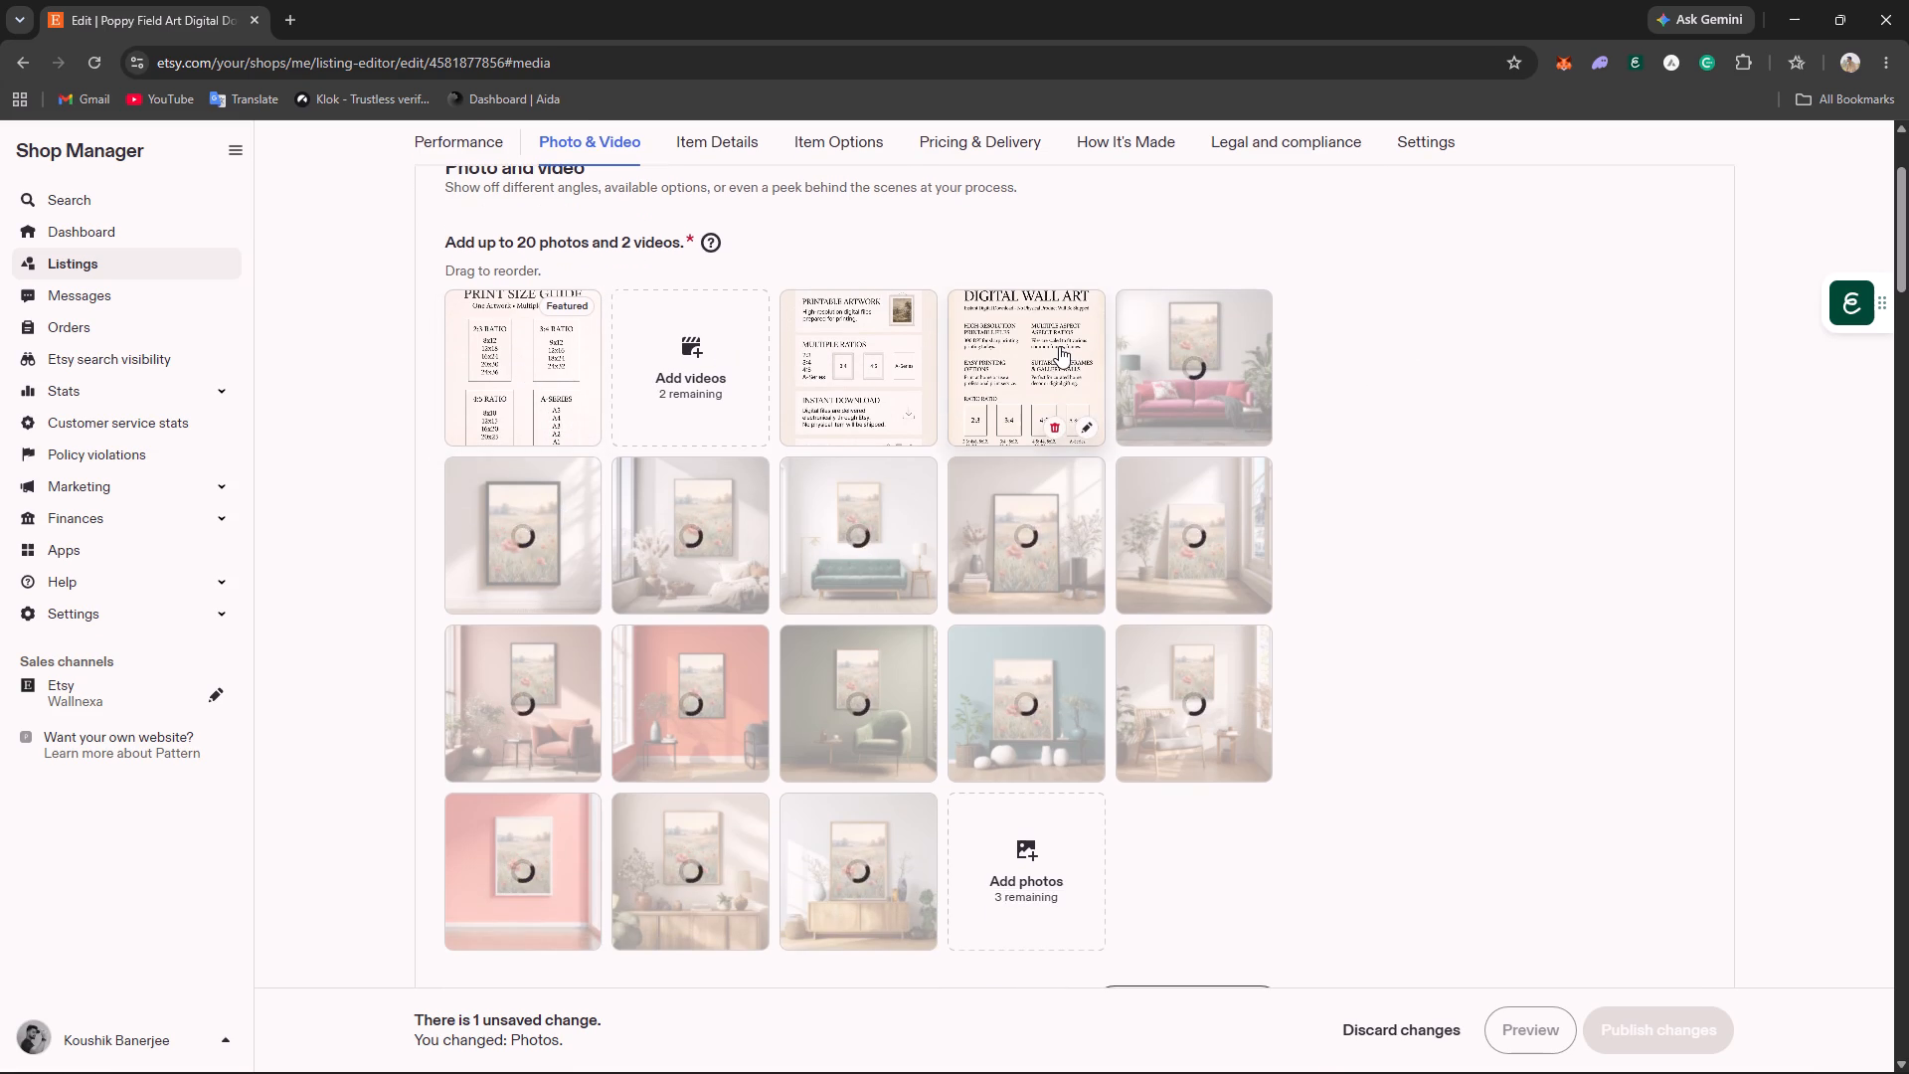
left_click_drag(1059, 346, 874, 853)
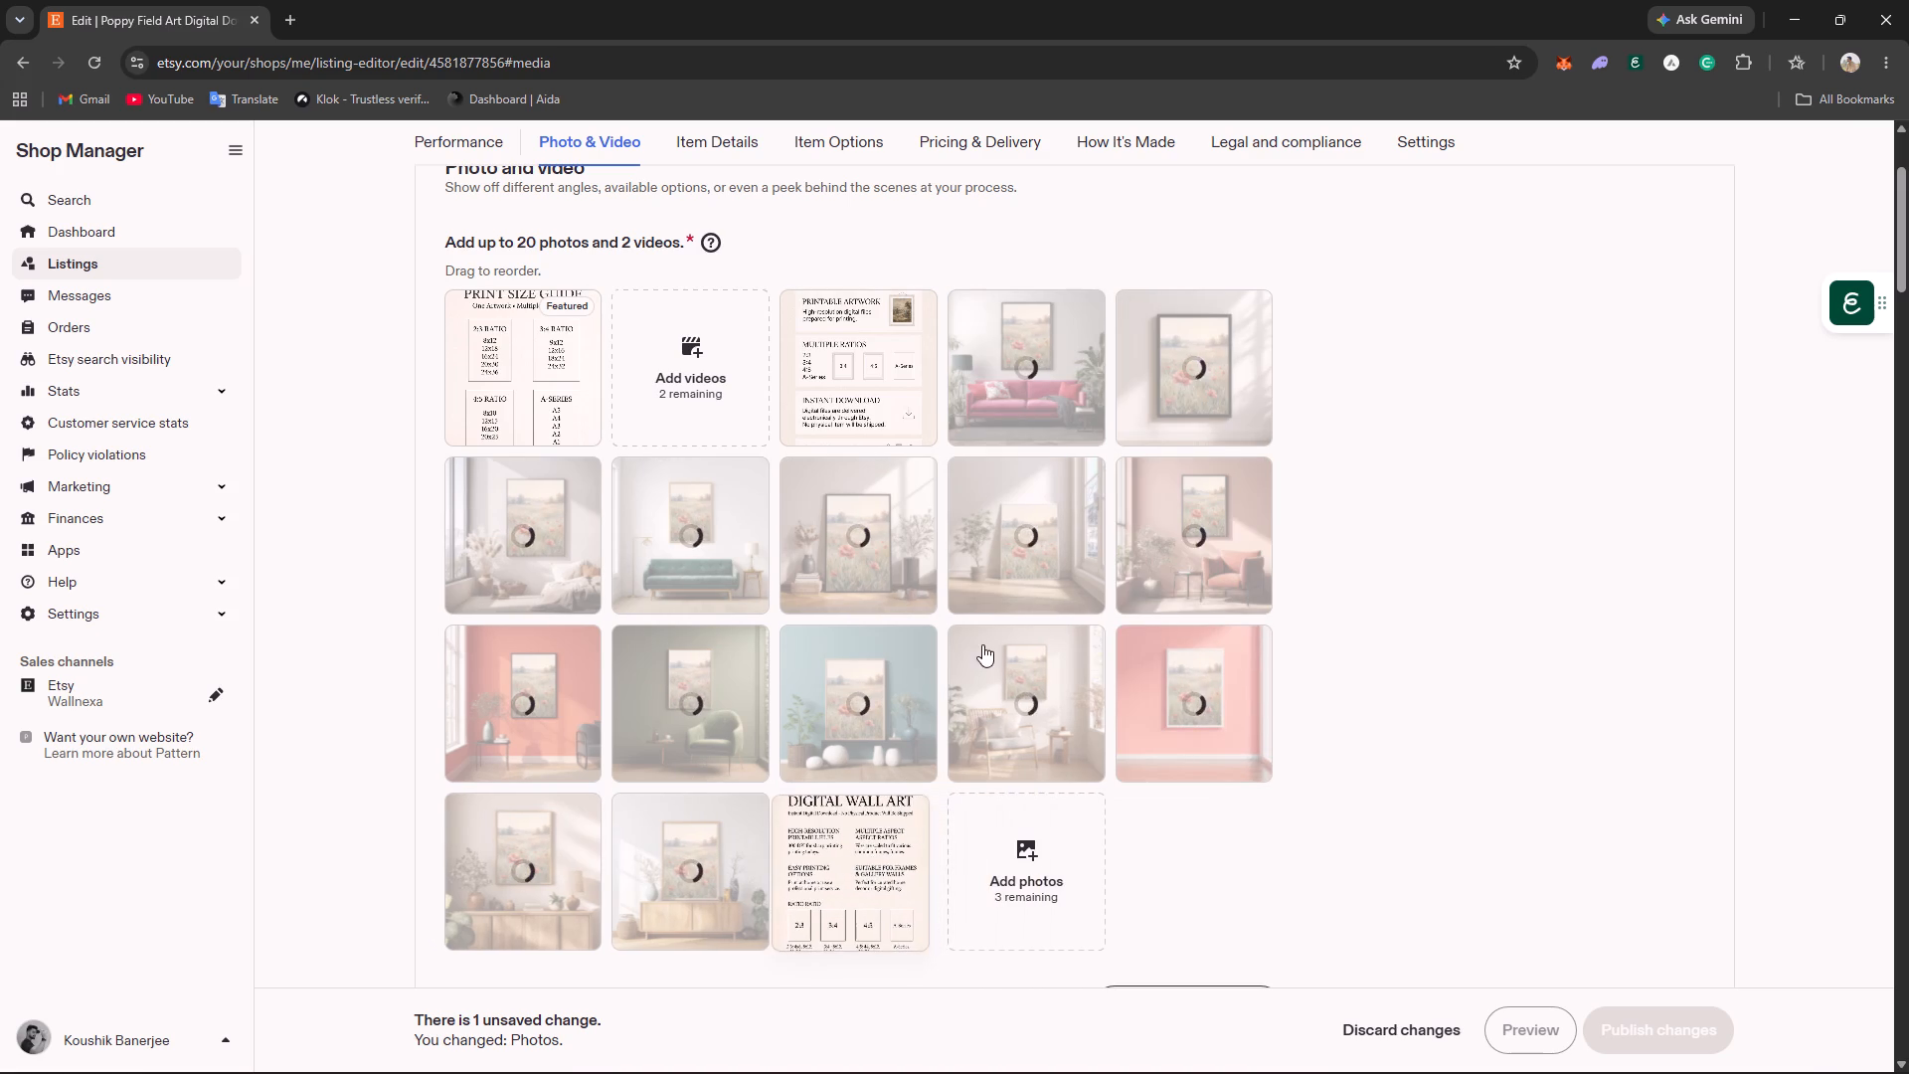
left_click_drag(880, 359, 989, 862)
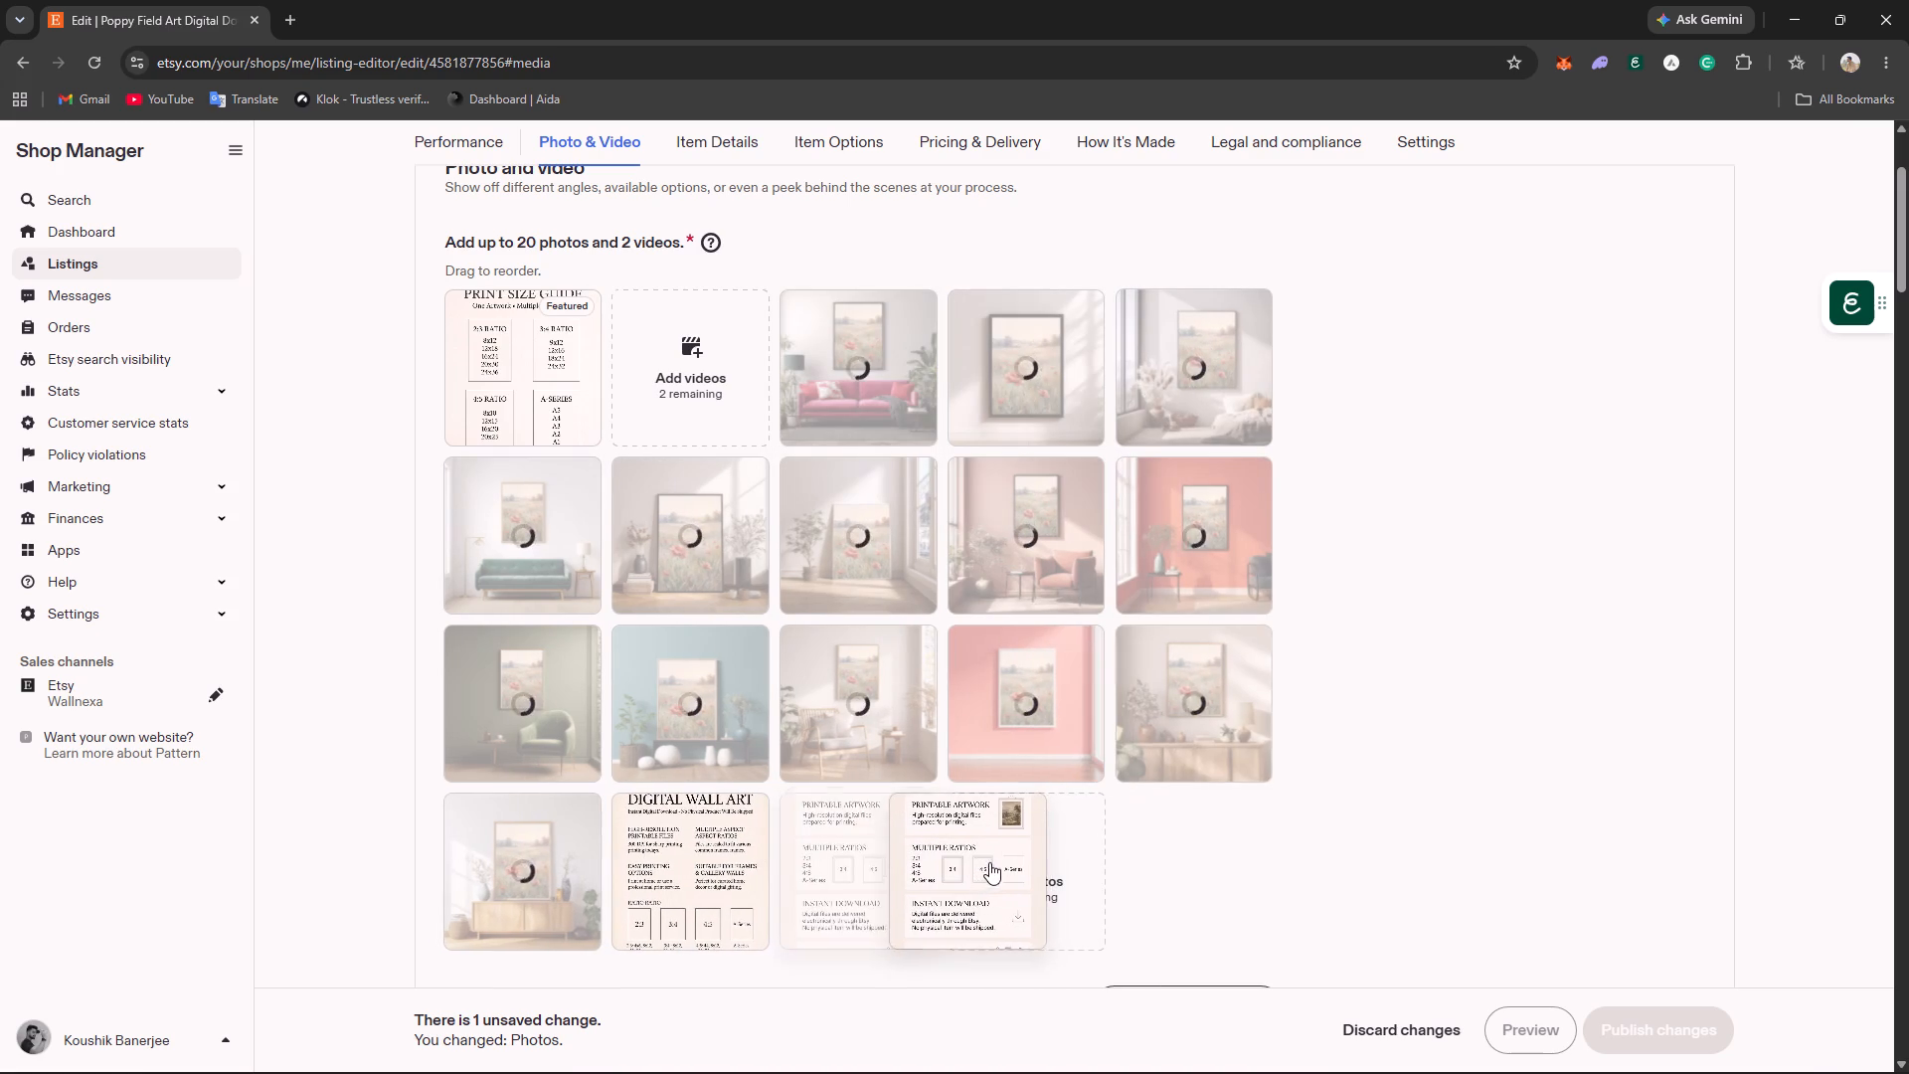
left_click_drag(989, 862, 937, 866)
left_click_drag(547, 356, 947, 866)
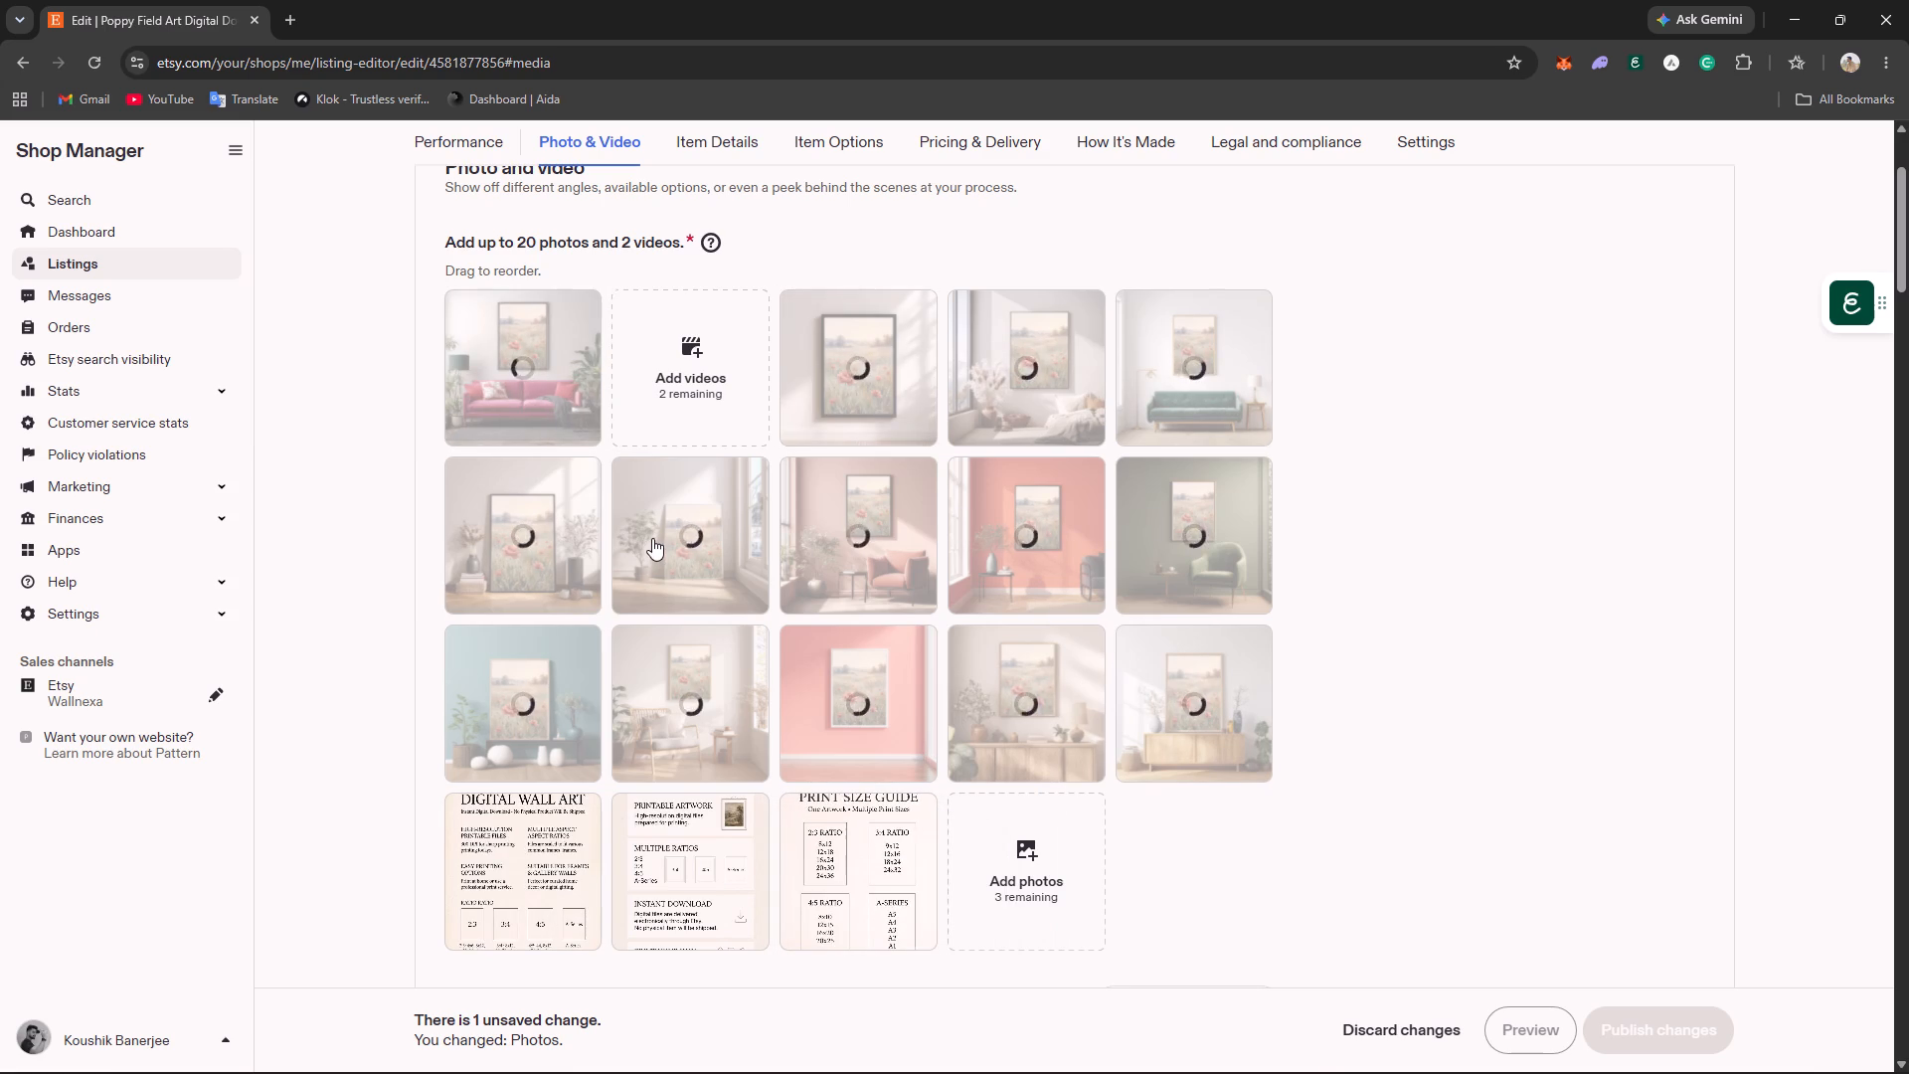
Make the close-up framed poppy mockup P01 the first listing photo and the large floor-standing frame mockup P04 the second.
left_click_drag(888, 352, 710, 346)
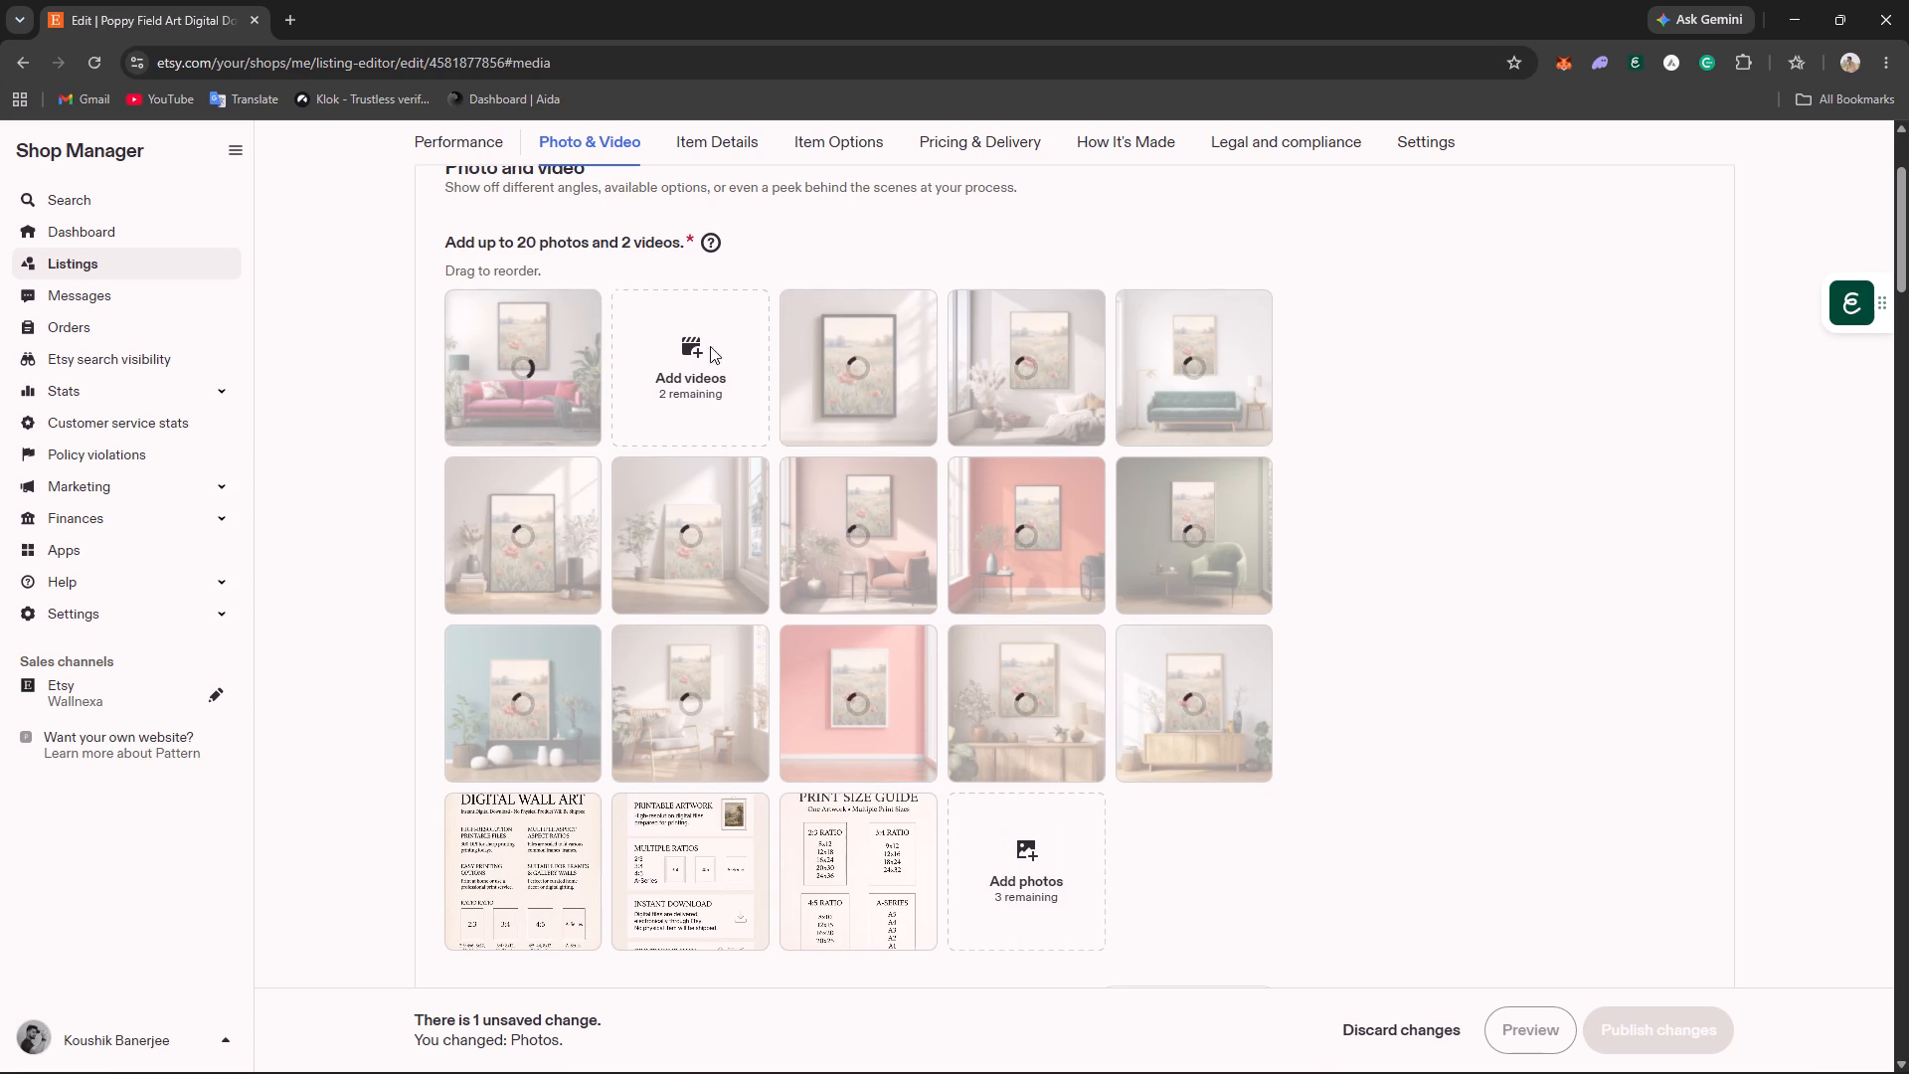
left_click_drag(710, 346, 515, 358)
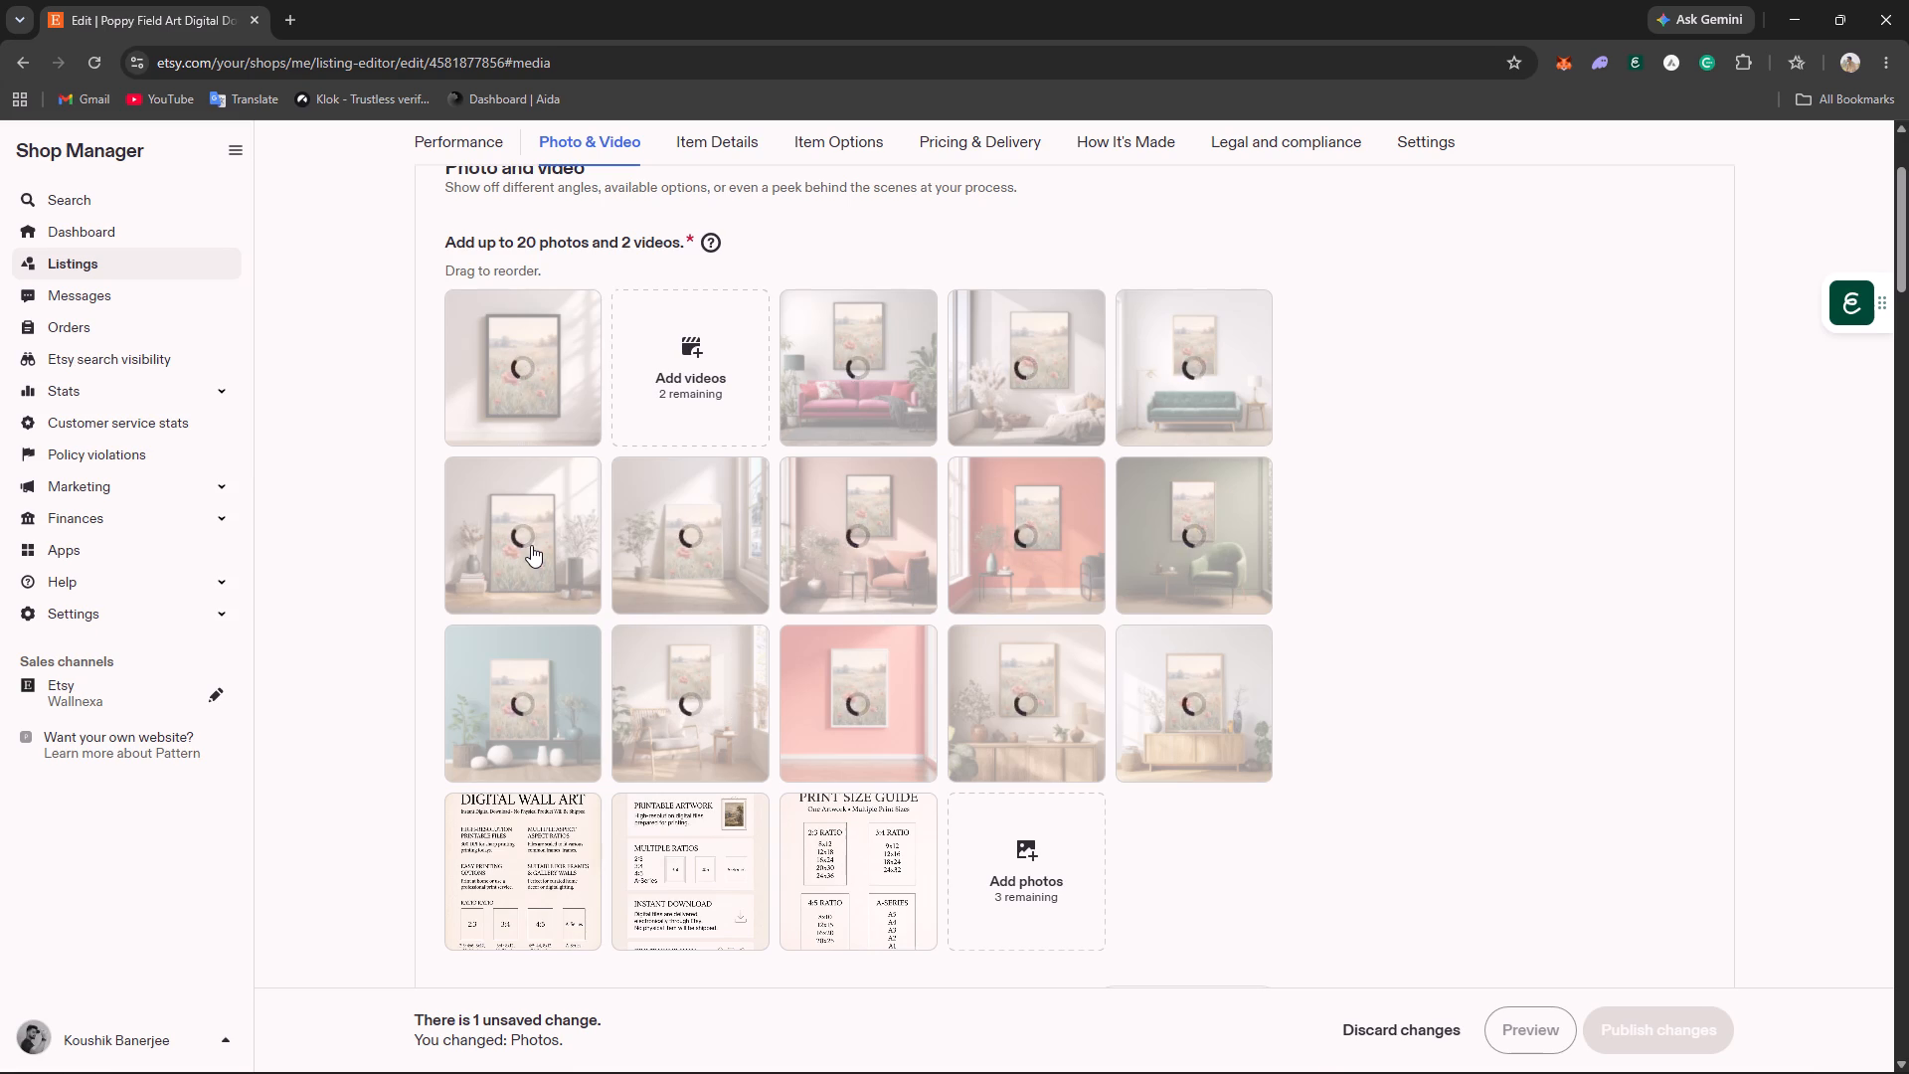
left_click_drag(531, 545, 888, 373)
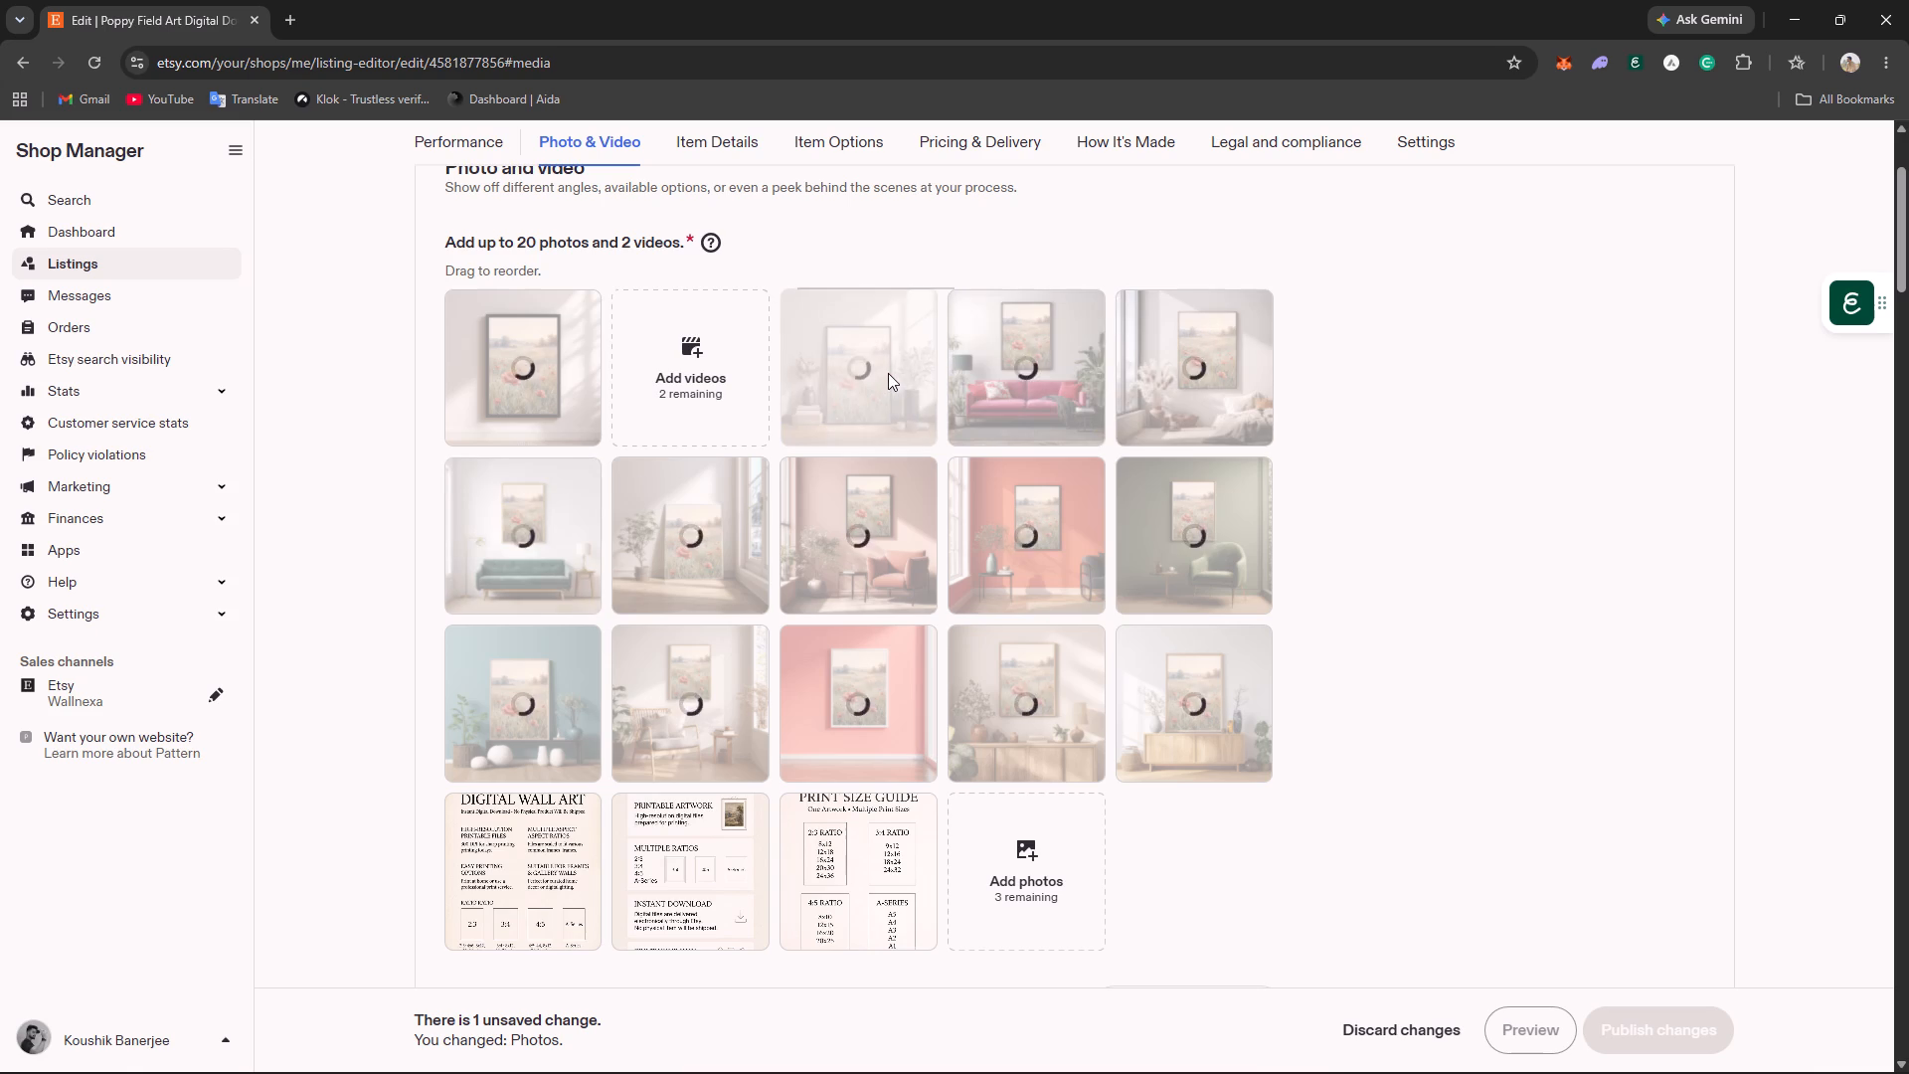
left_click_drag(888, 373, 878, 371)
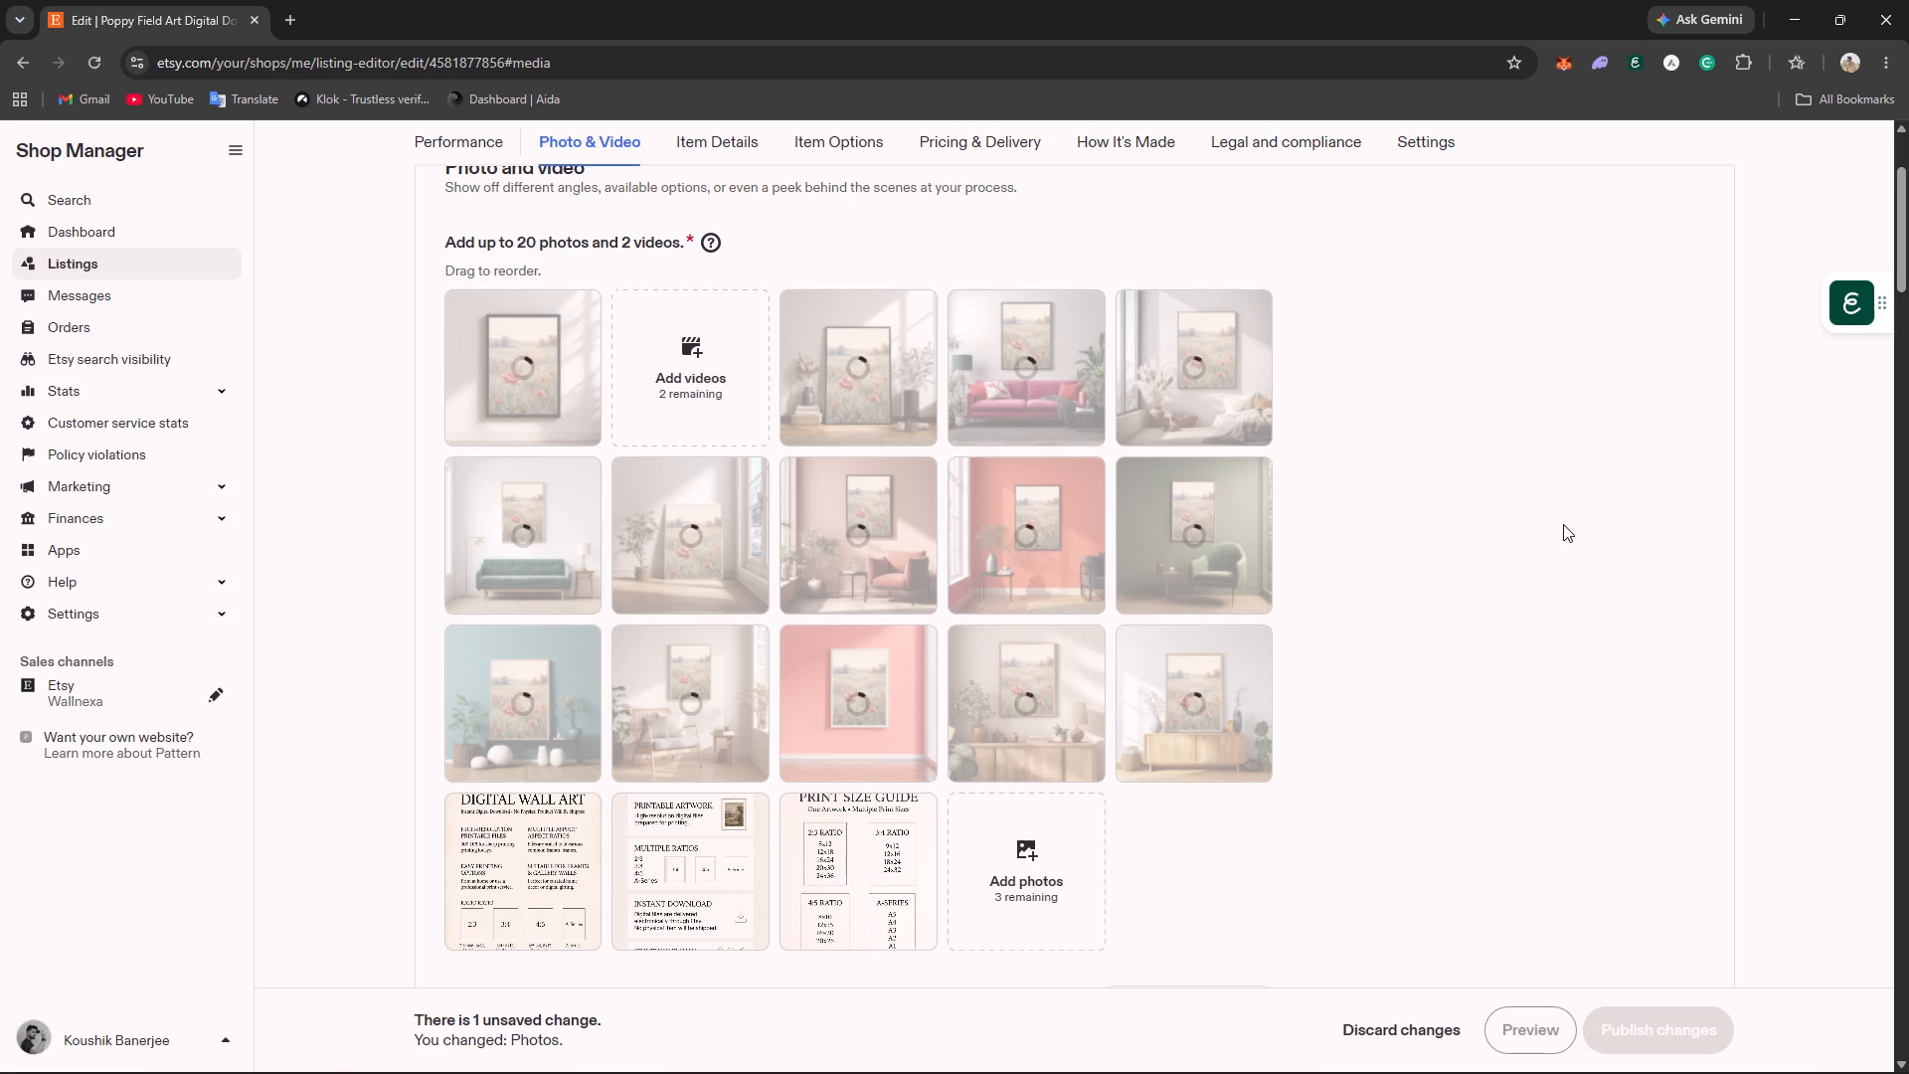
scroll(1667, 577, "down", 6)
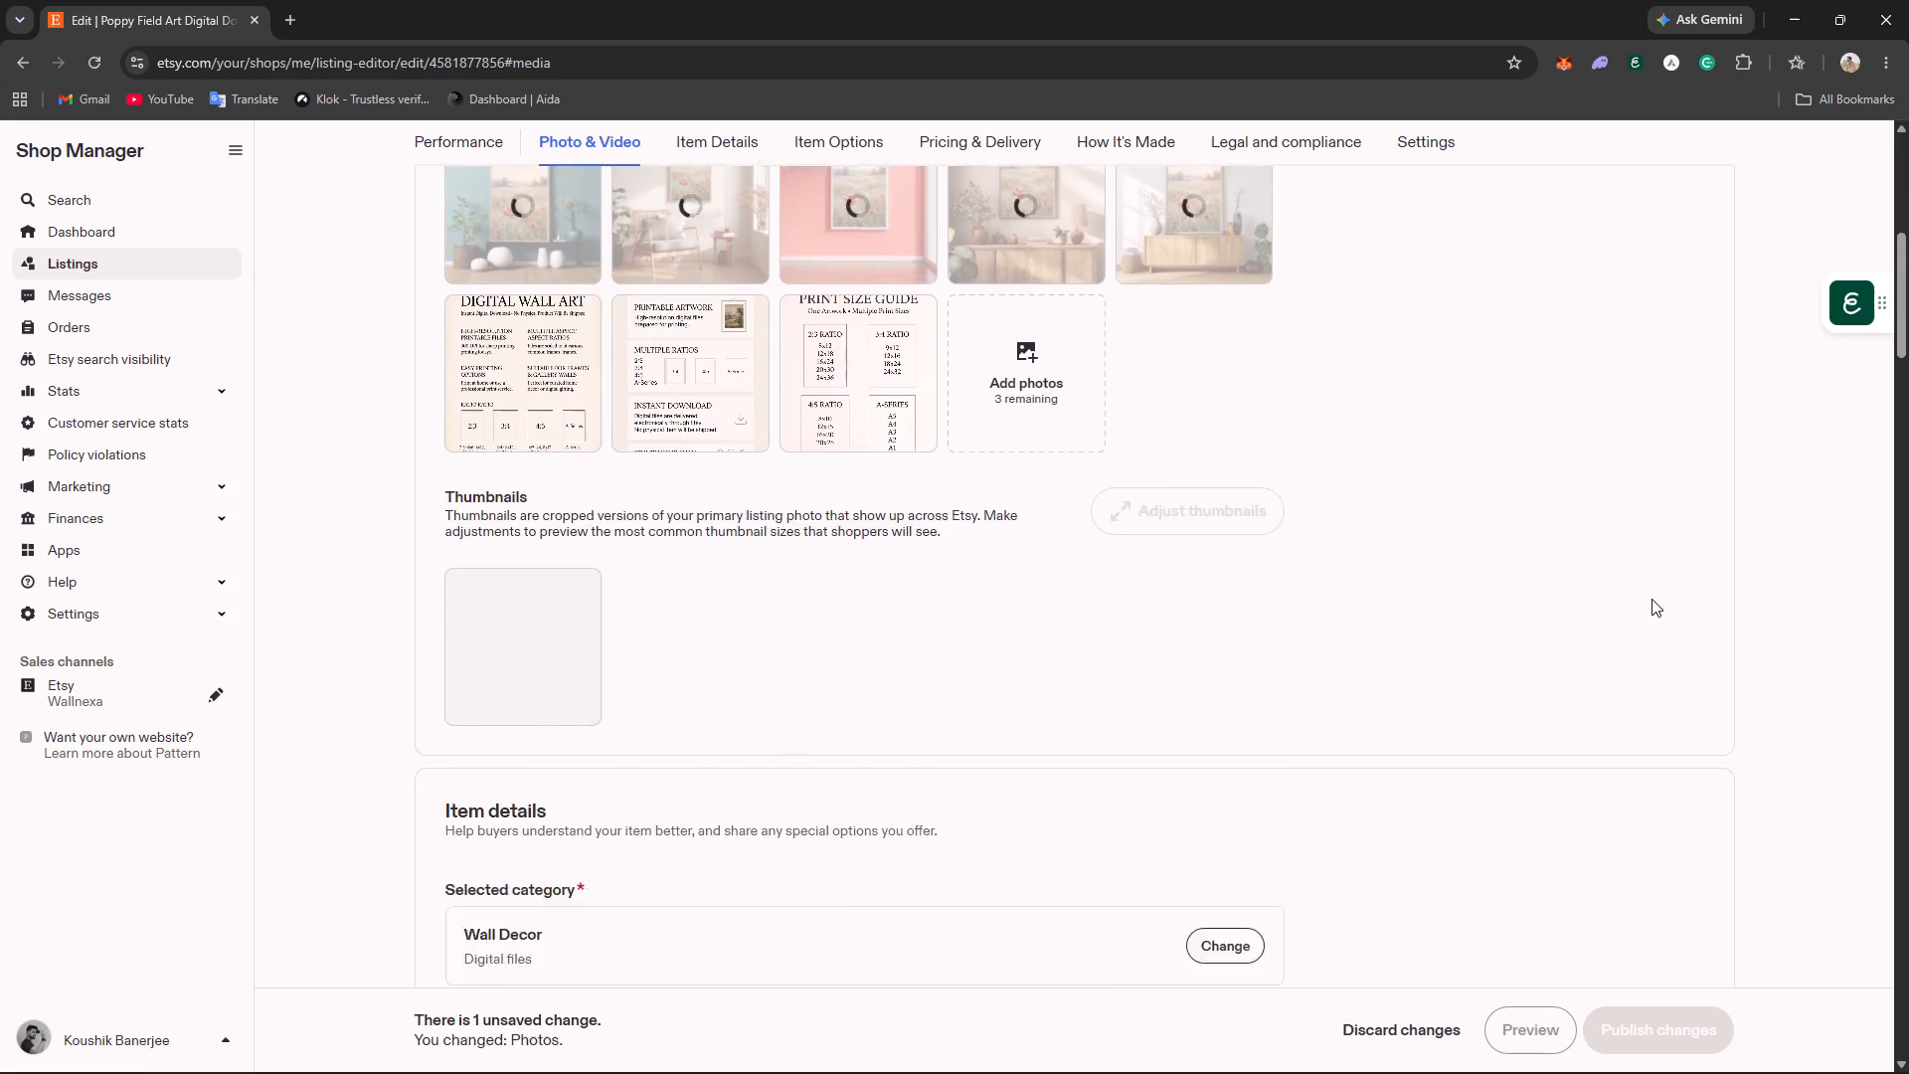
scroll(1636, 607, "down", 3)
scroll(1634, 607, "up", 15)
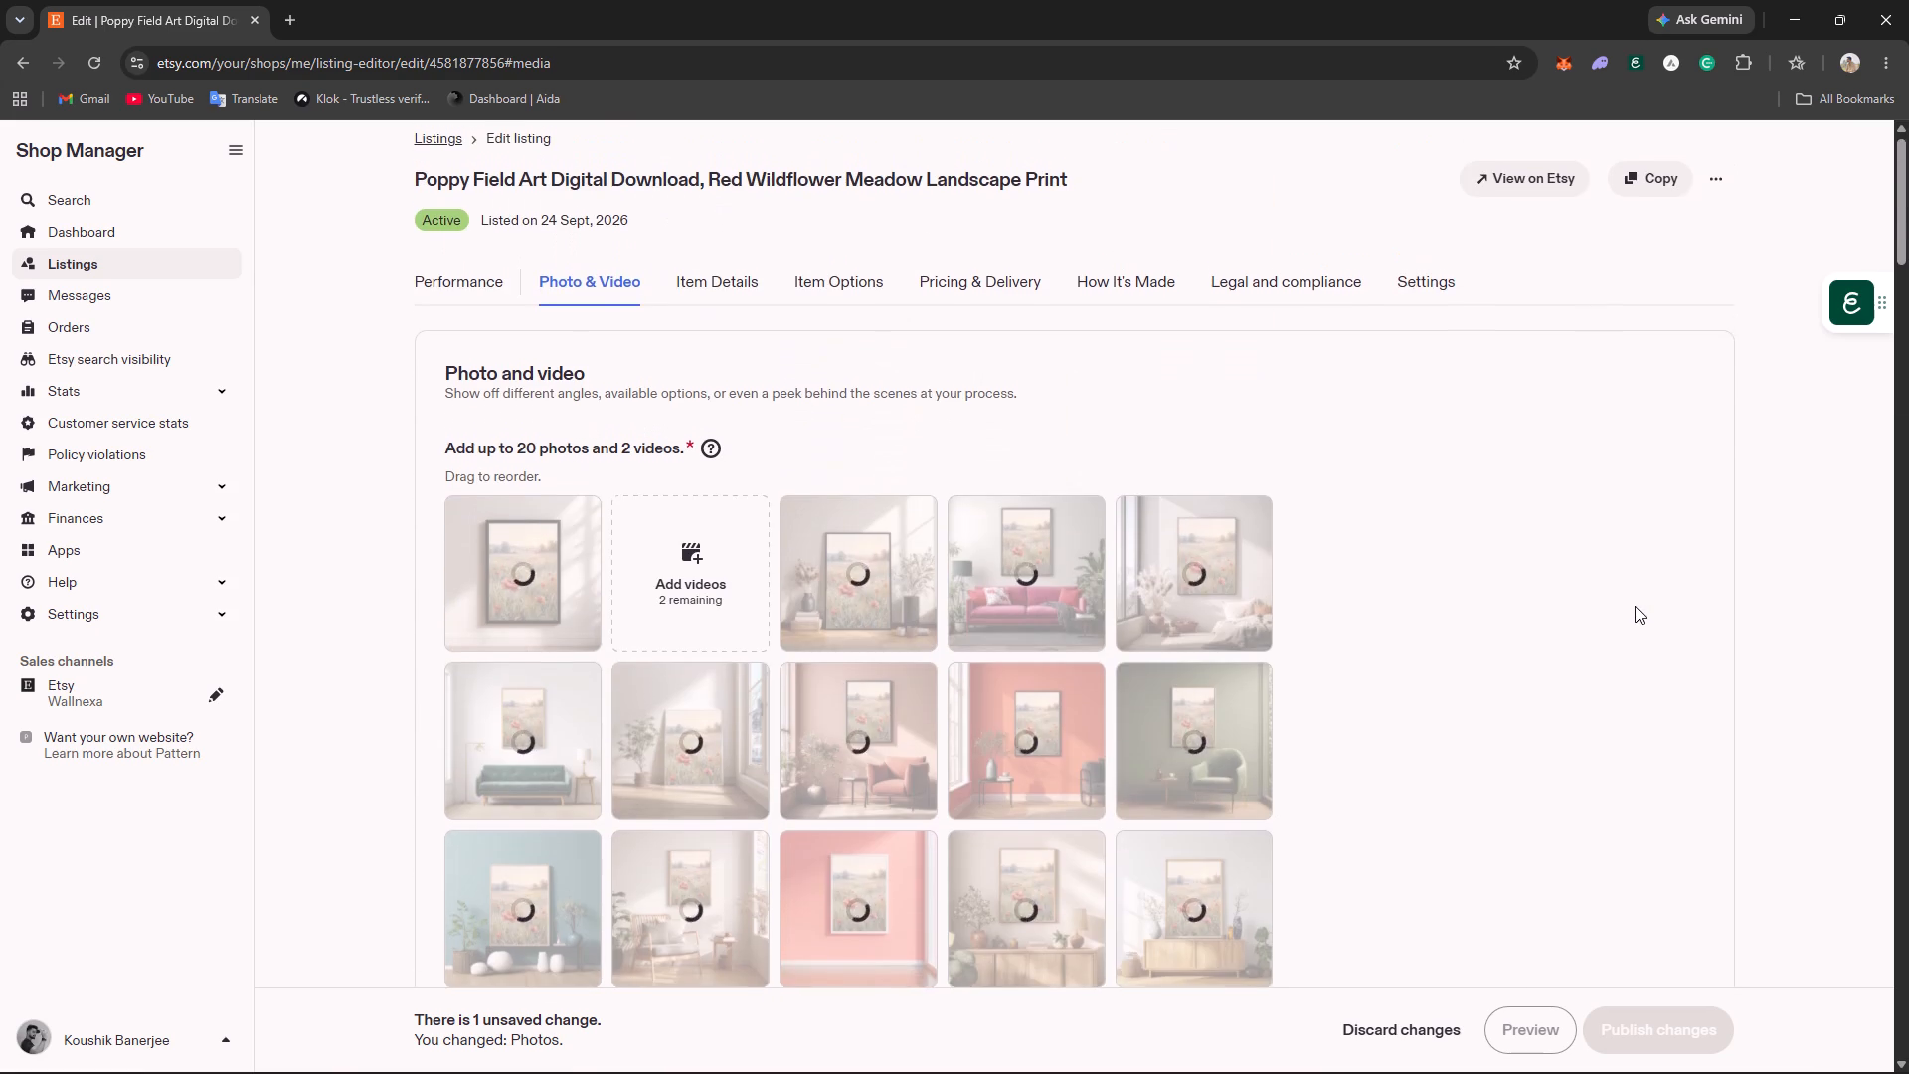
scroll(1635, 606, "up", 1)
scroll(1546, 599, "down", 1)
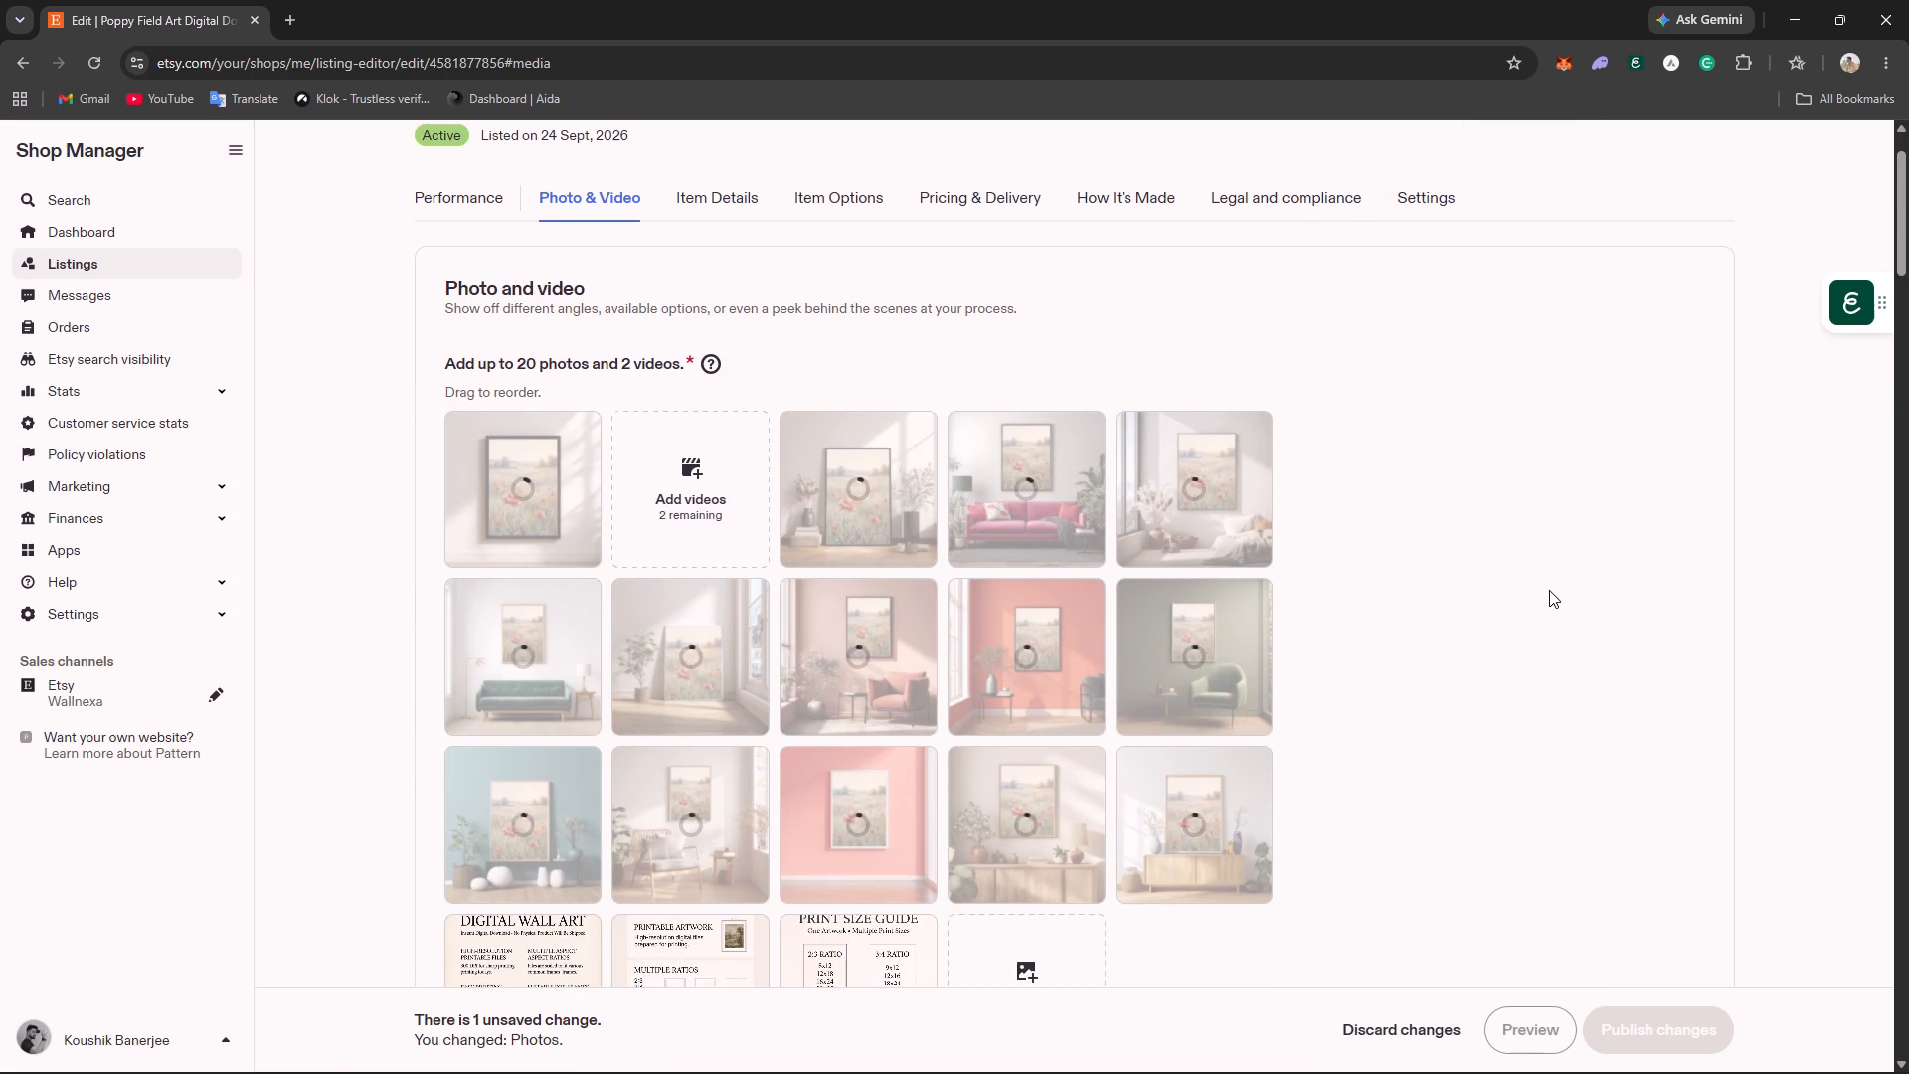
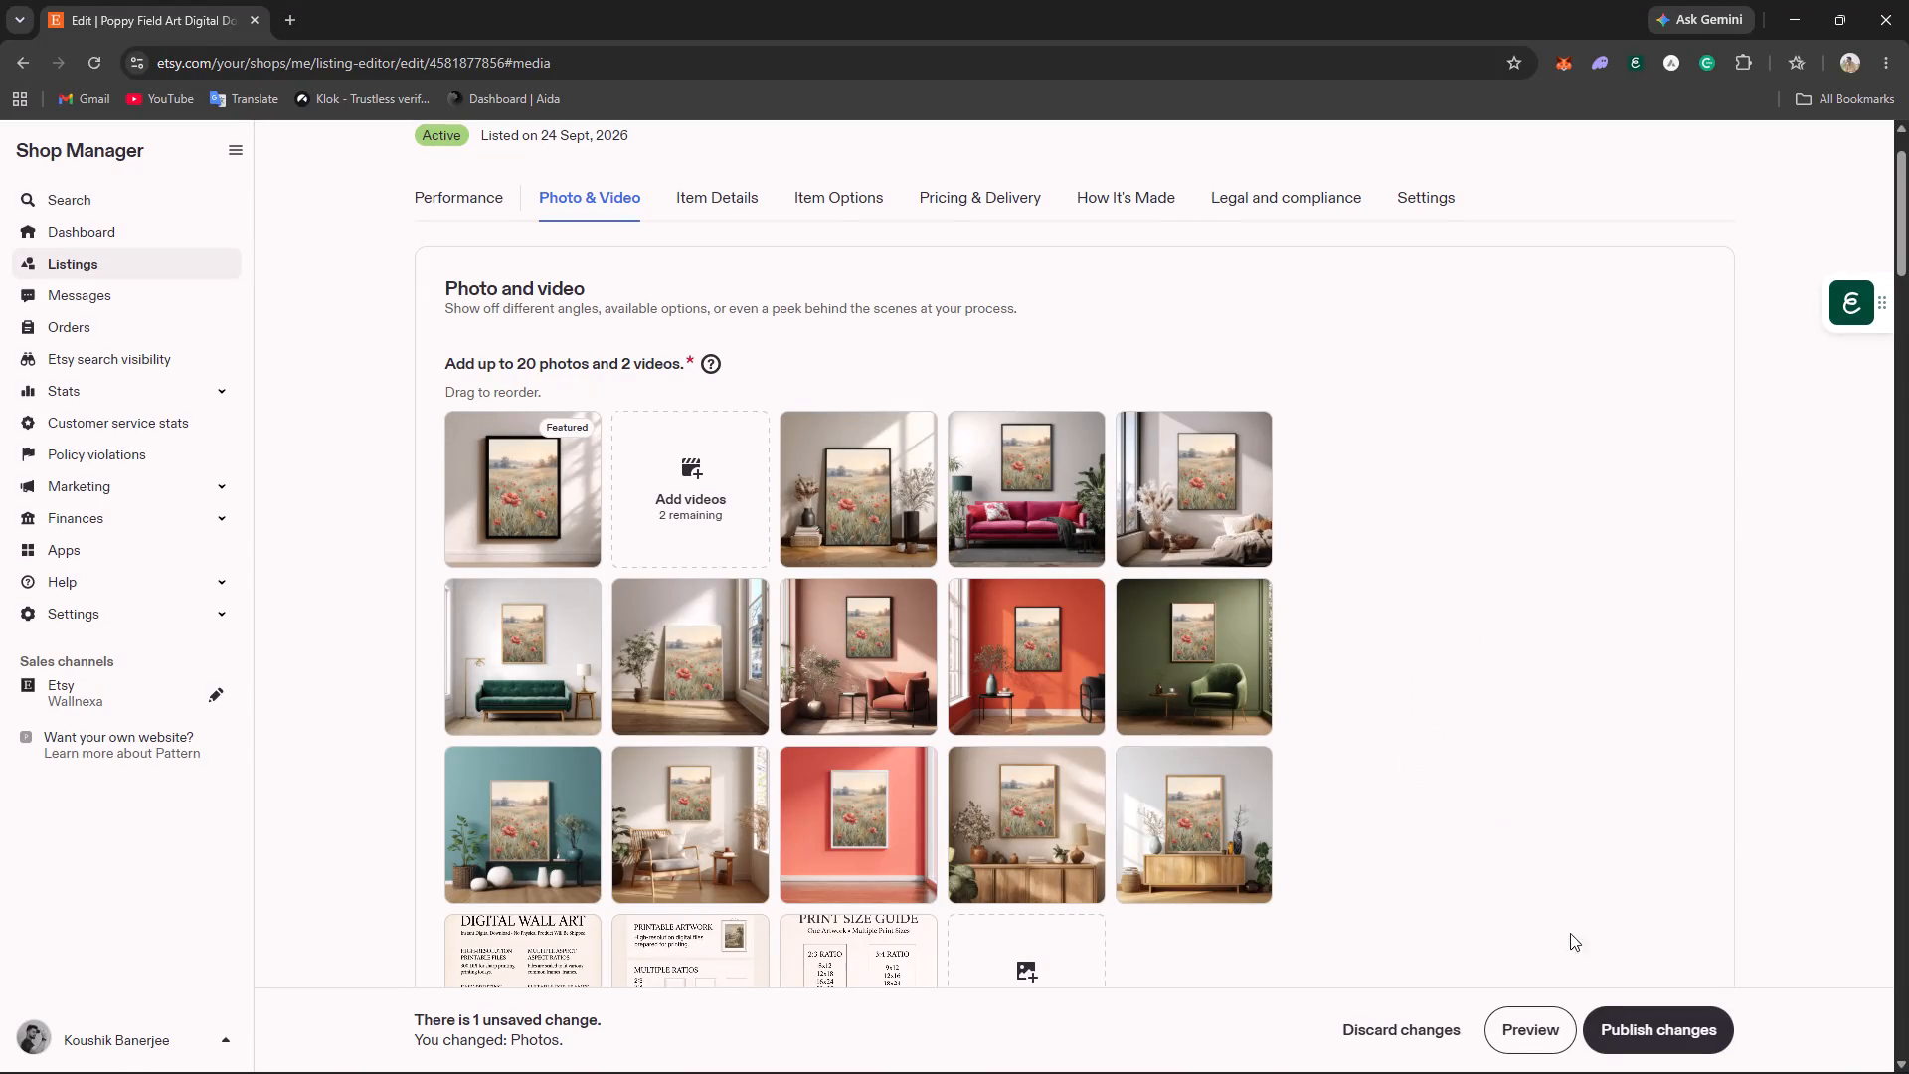
Publish the photo changes to the Poppy Field Art listing.
left_click(1647, 1027)
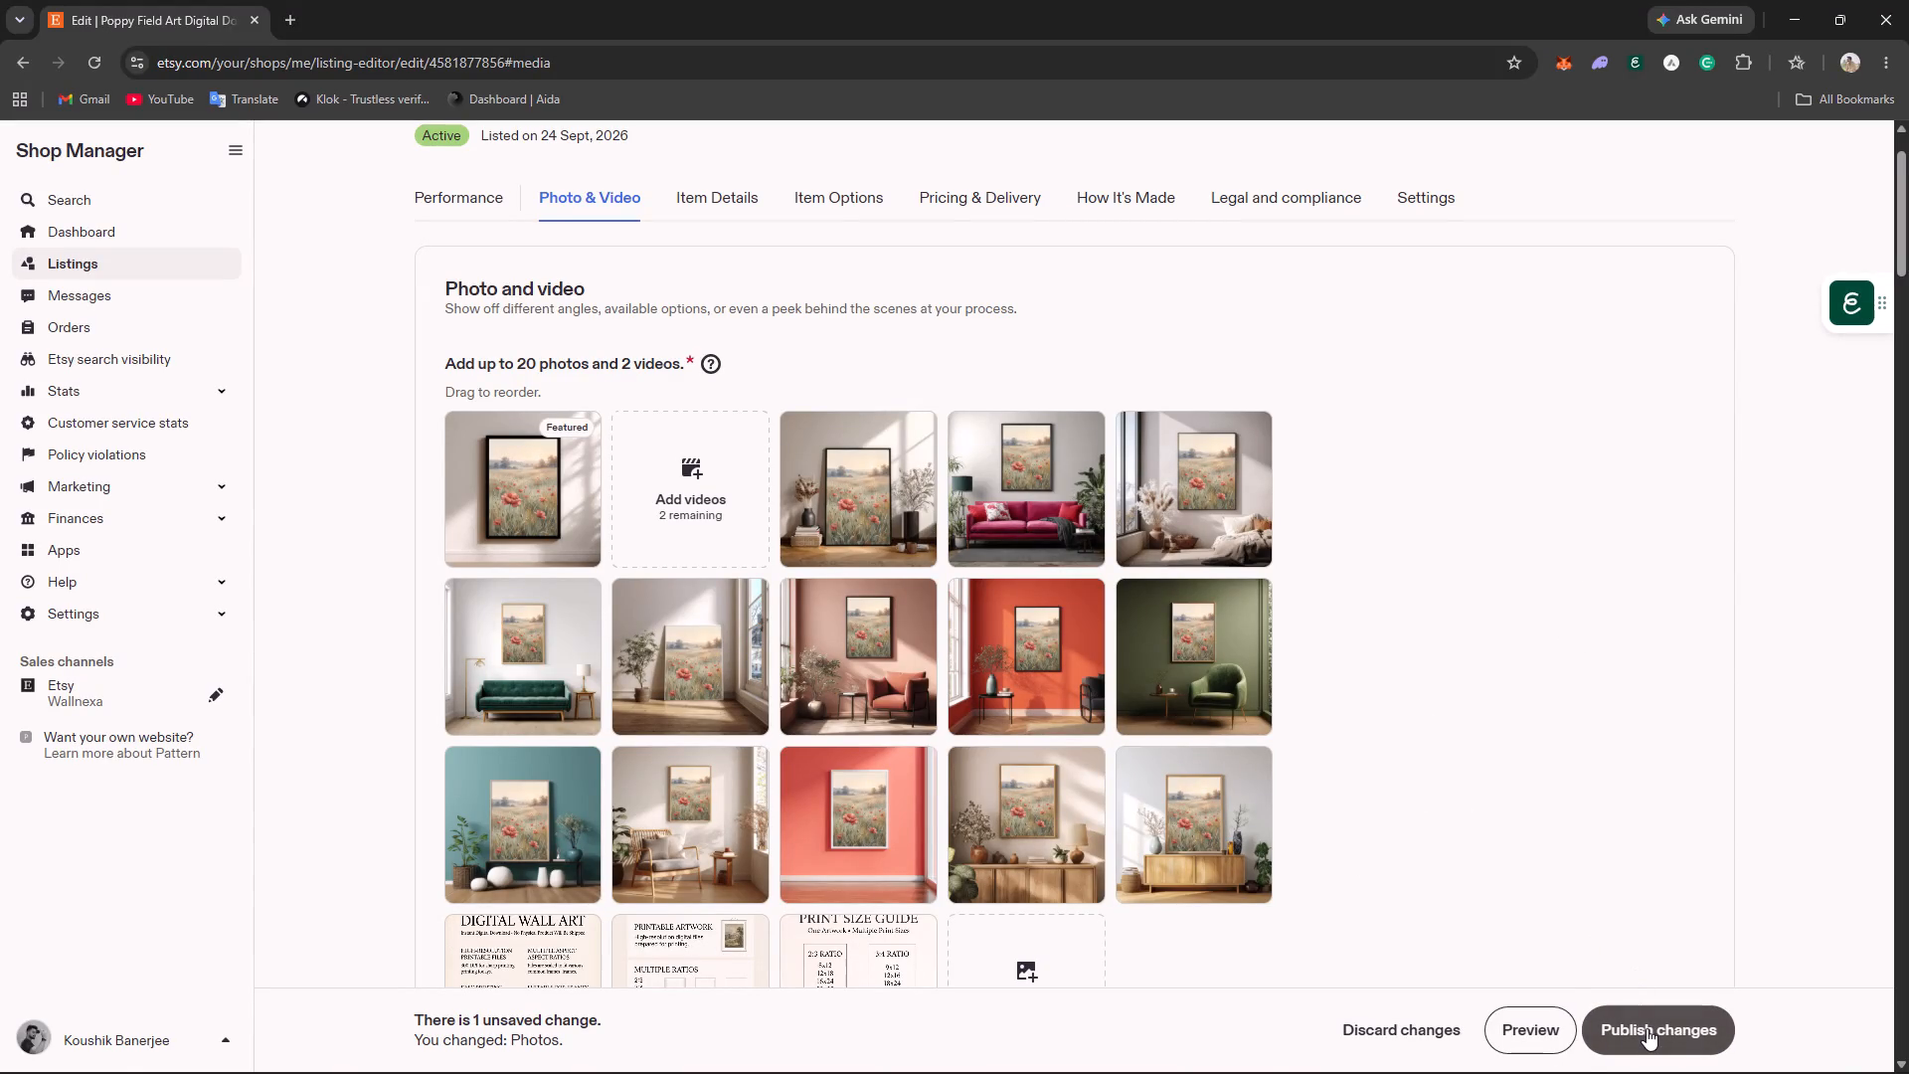
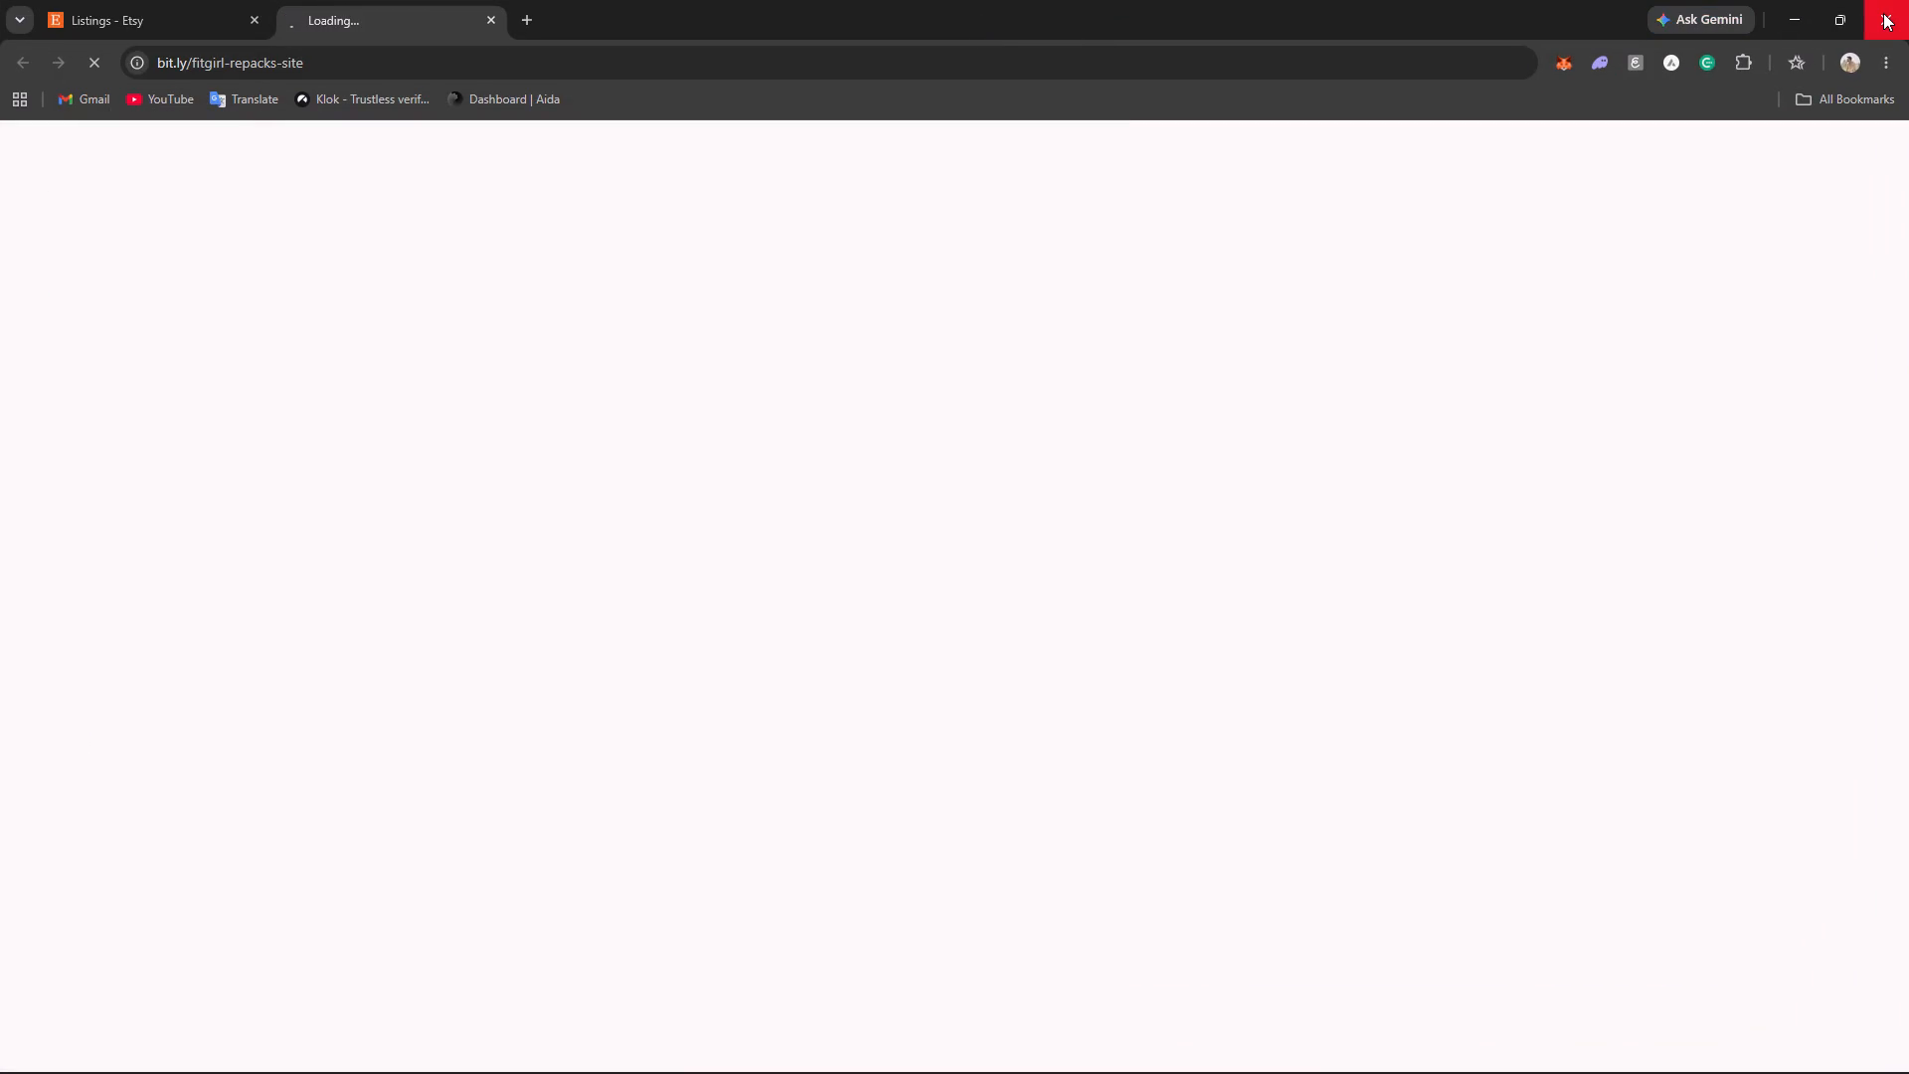
Close the loading bit.ly/fitgirl-repacks-site page, keeping the Etsy listings page open.
left_click(492, 14)
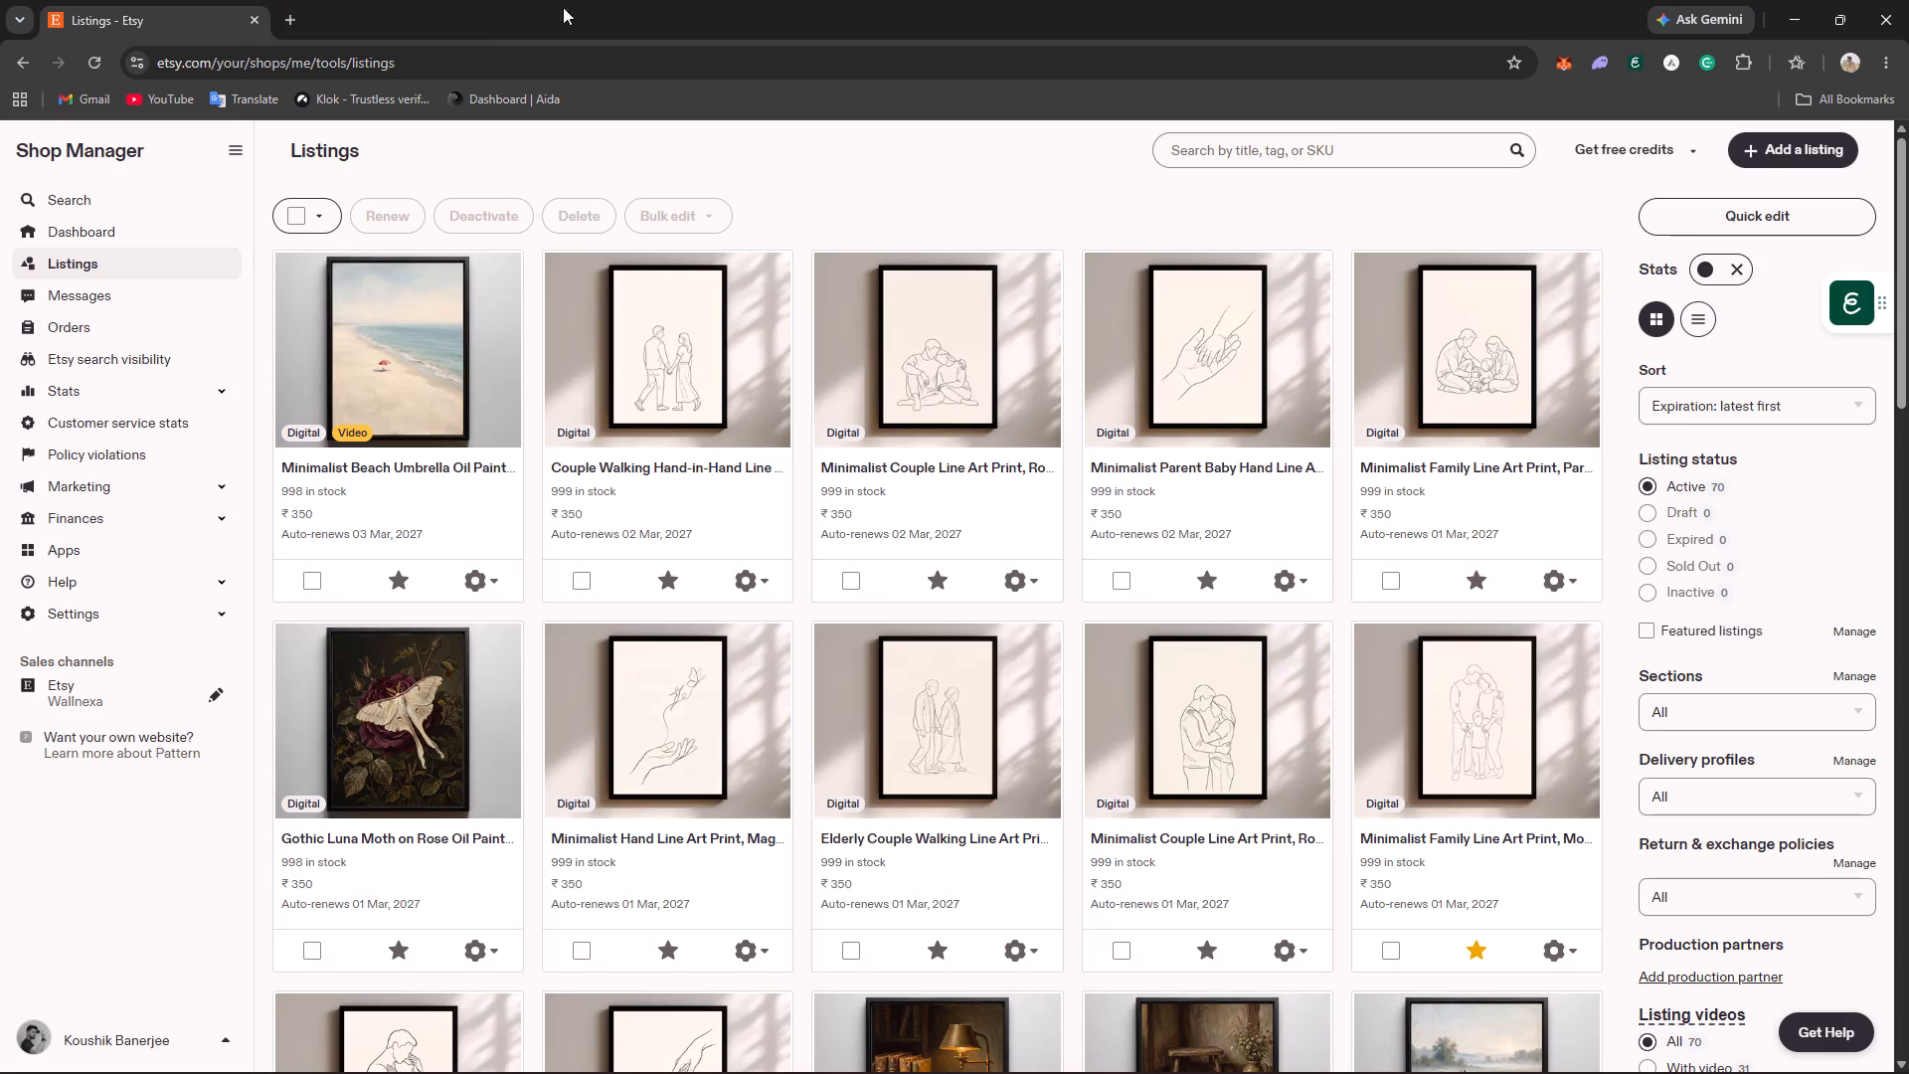
Minimise the Etsy listings browser window and the WallNexa_Mockups folder window to clear the desktop.
left_click(1787, 13)
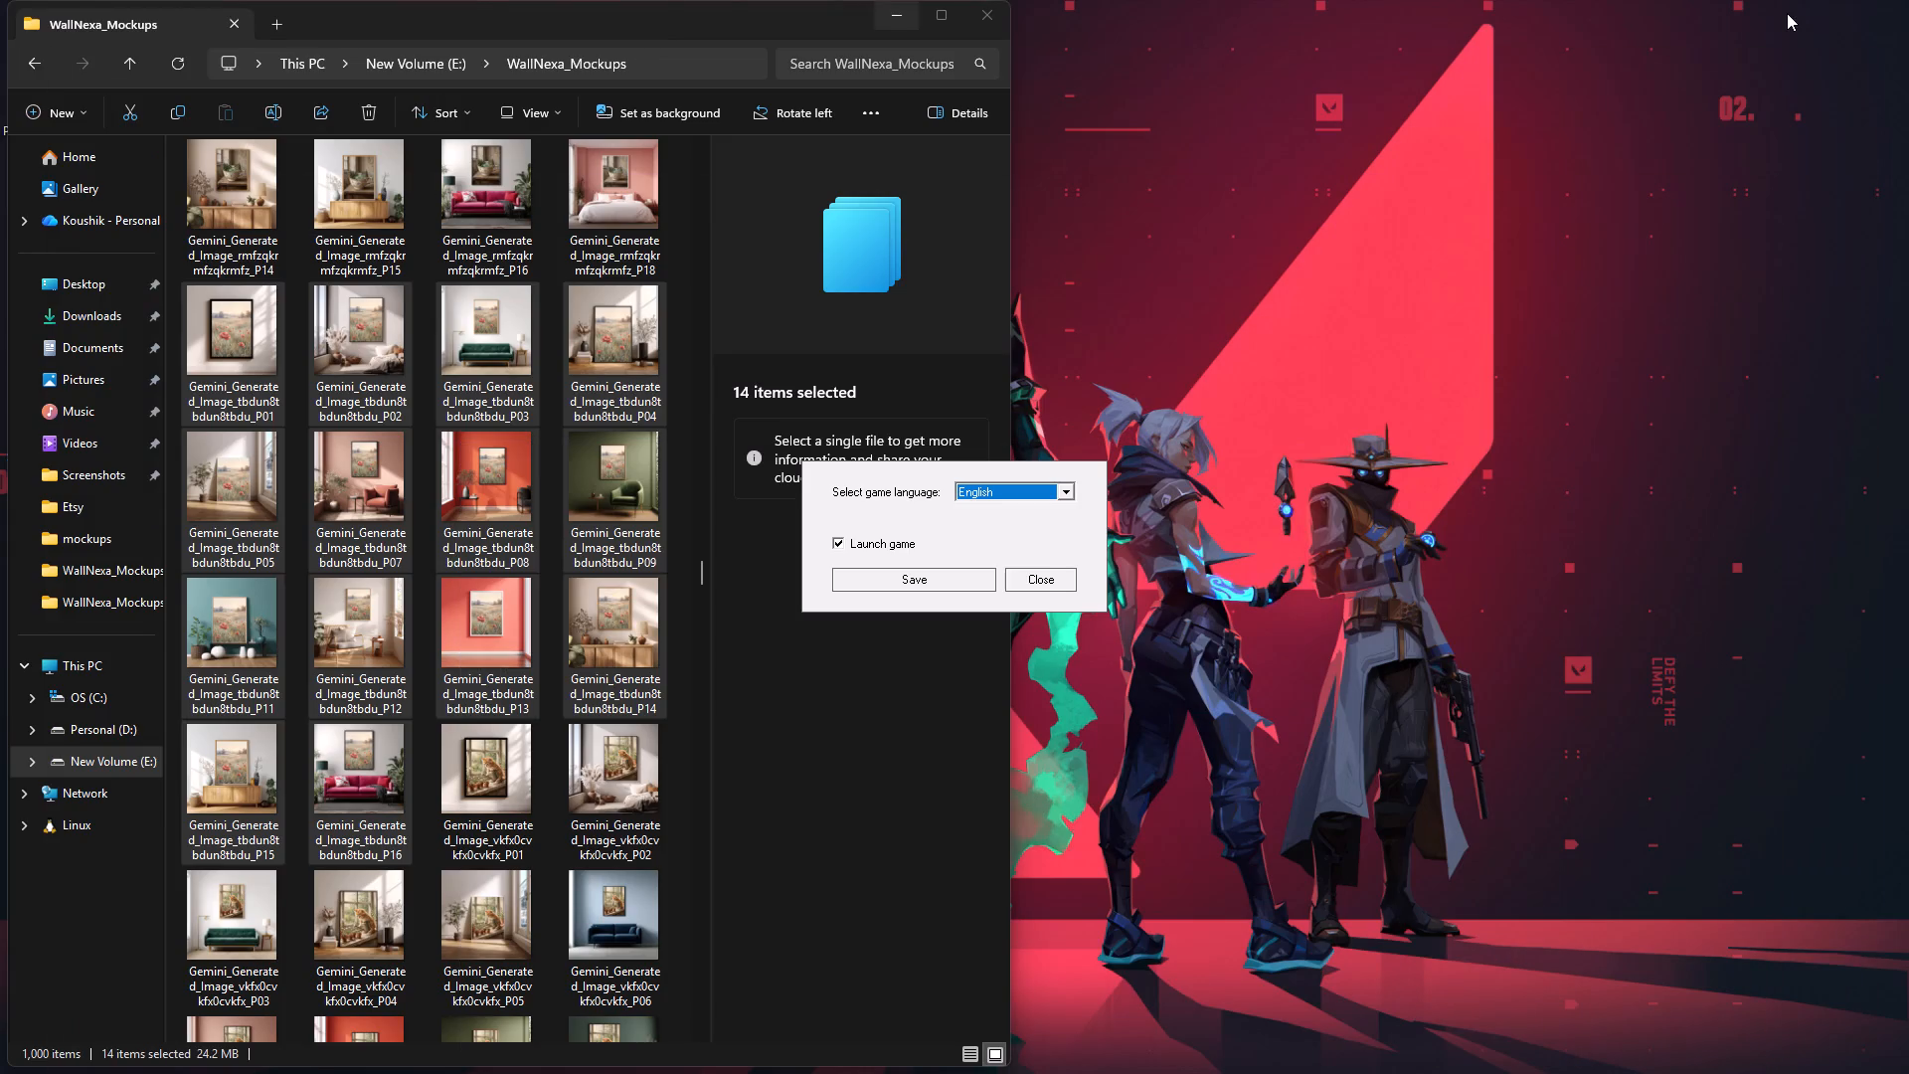
left_click(881, 9)
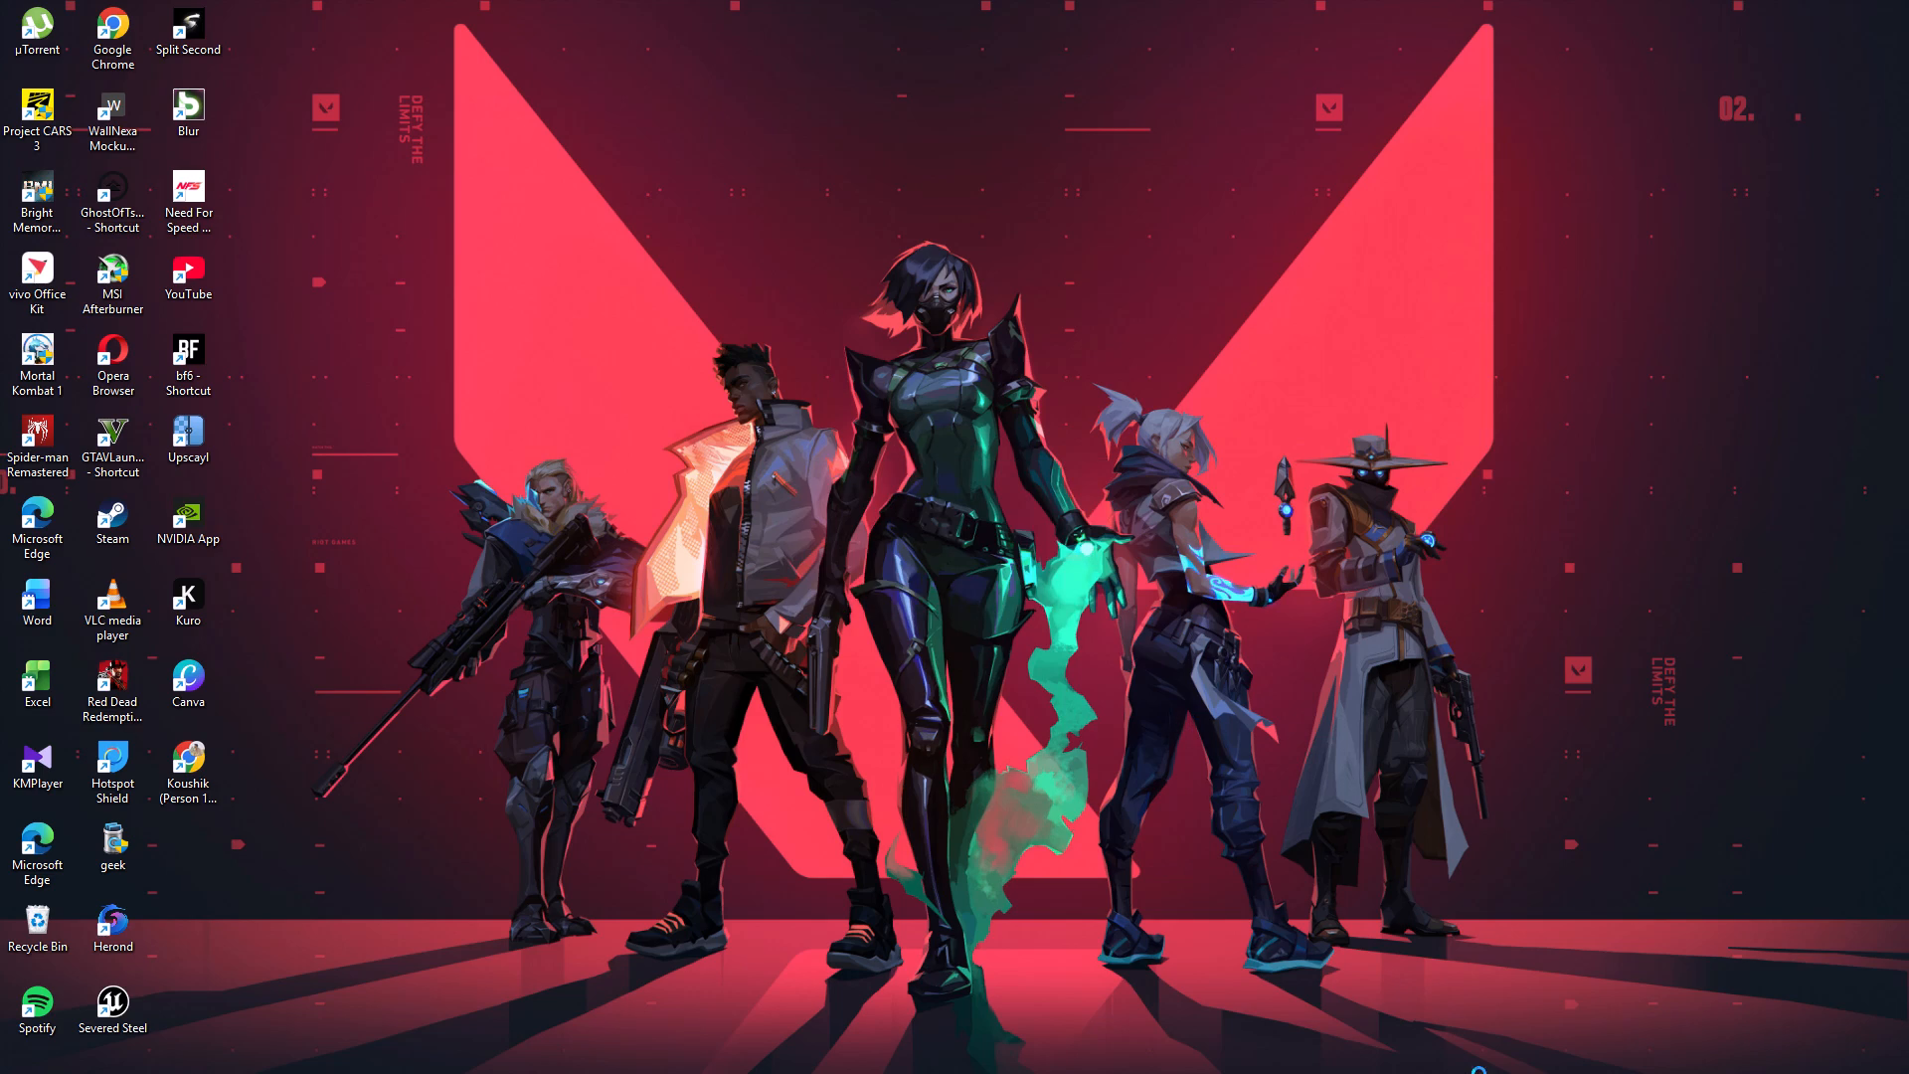
Show the hidden background app icons in the system tray.
left_click(1666, 1044)
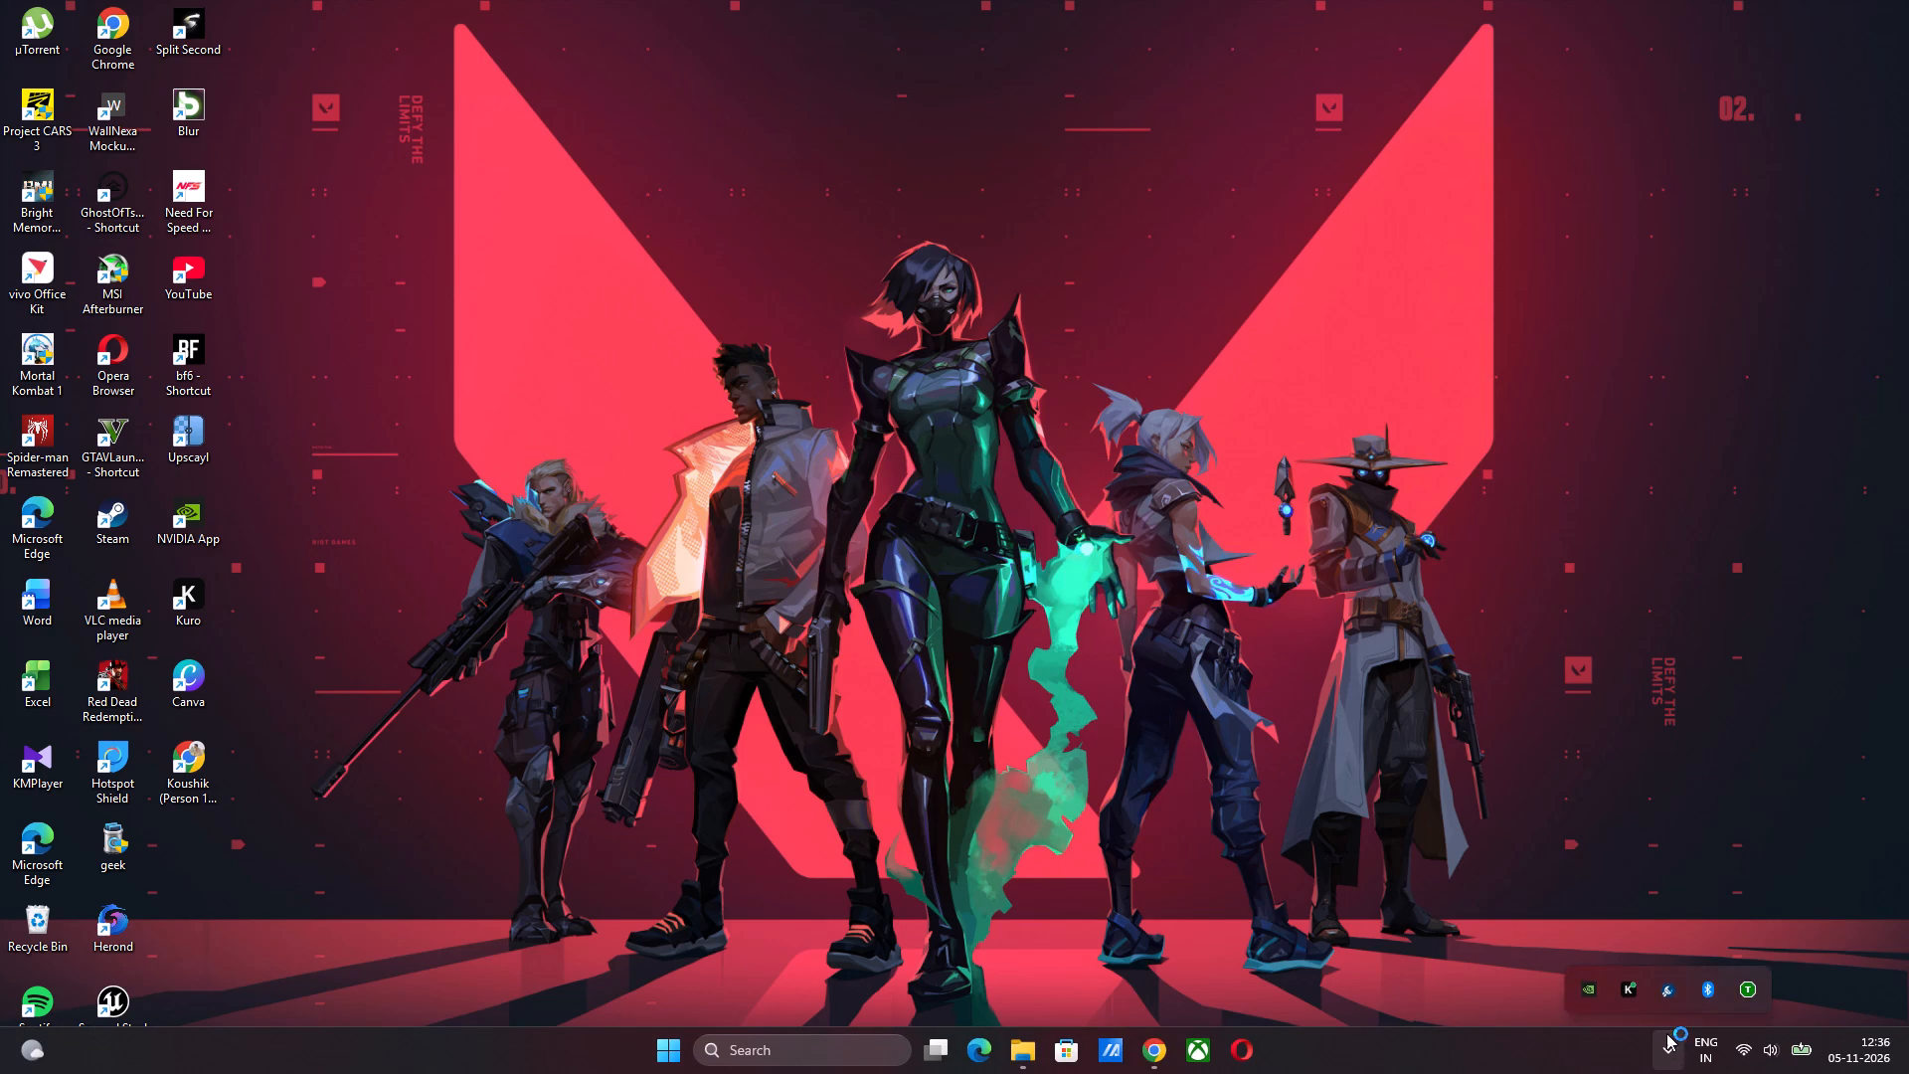